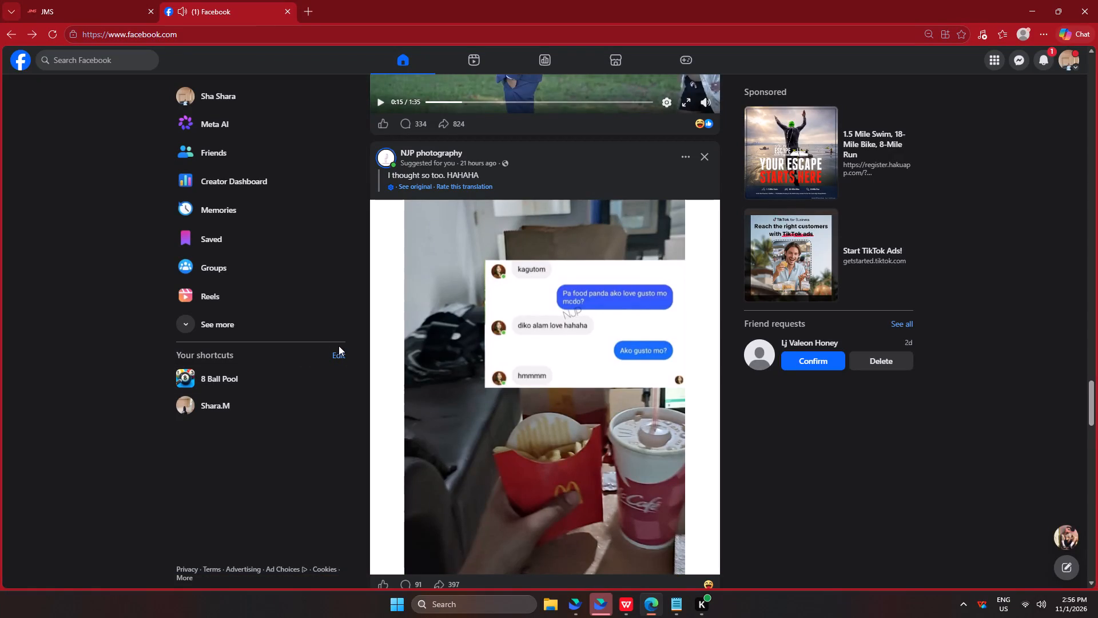
# Switch to the JMS site and rerun the search to refresh the courier summary in Monitor Delivery(New).
pyautogui.click(45, 0)
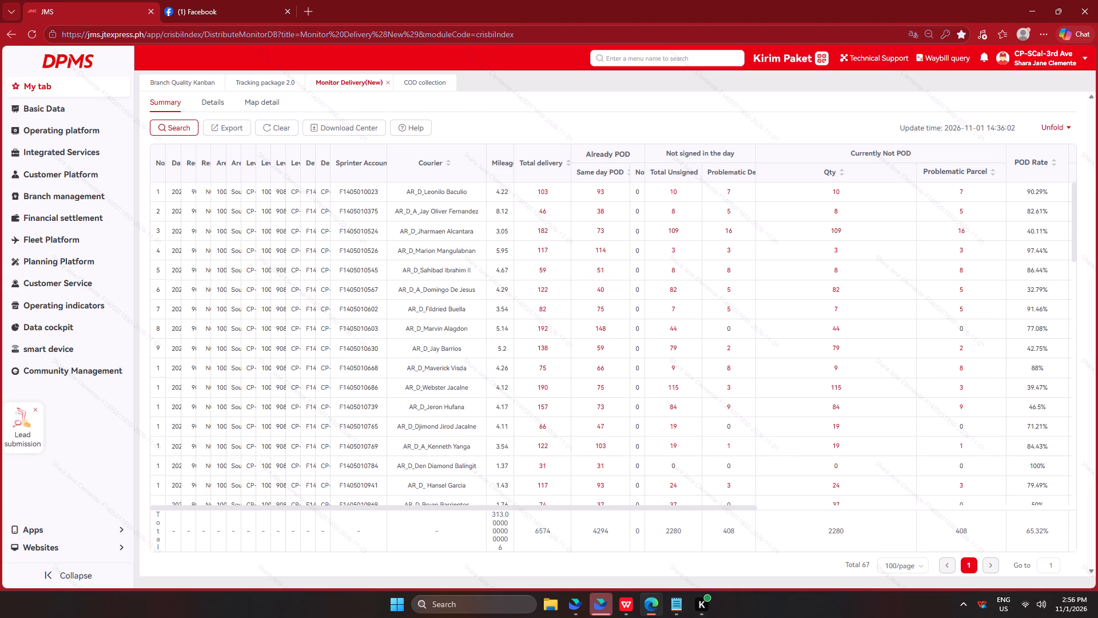
pyautogui.click(159, 126)
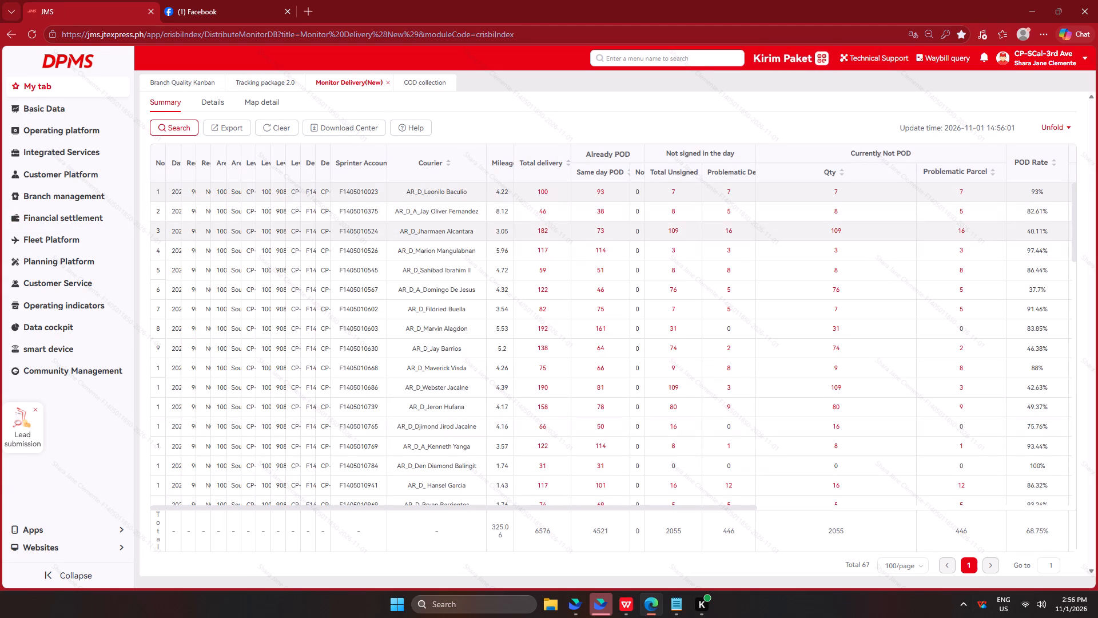
pyautogui.click(534, 93)
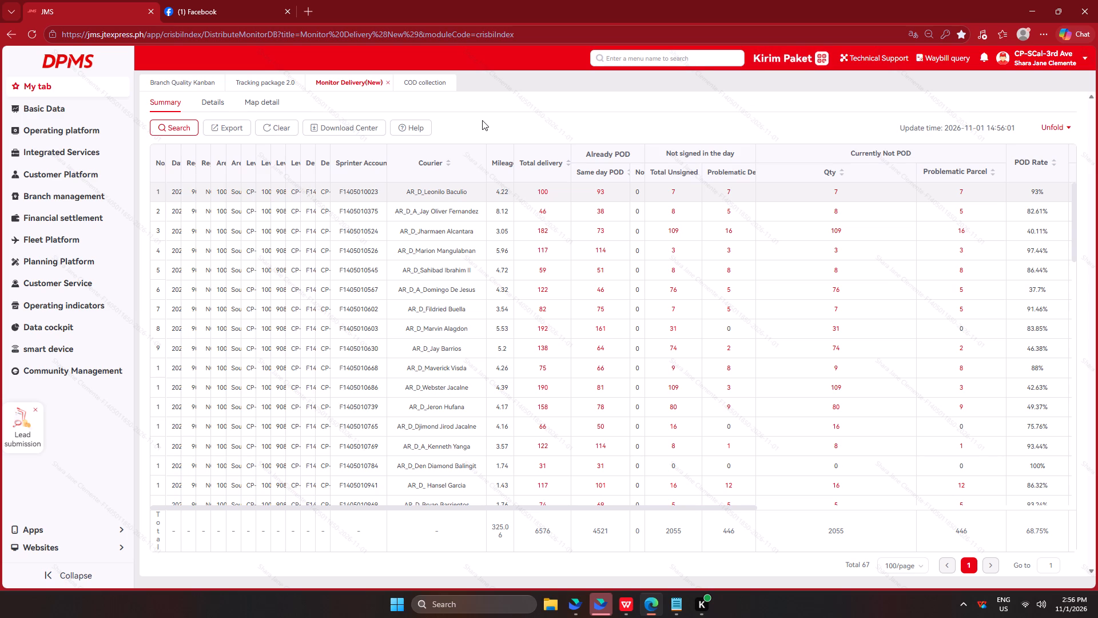
# Switch to Feishu and review the latest follow-up messages in the NORTH B DELIVERY group, including the chat list.
pyautogui.click(579, 607)
pyautogui.scroll(-17, 670, 181)
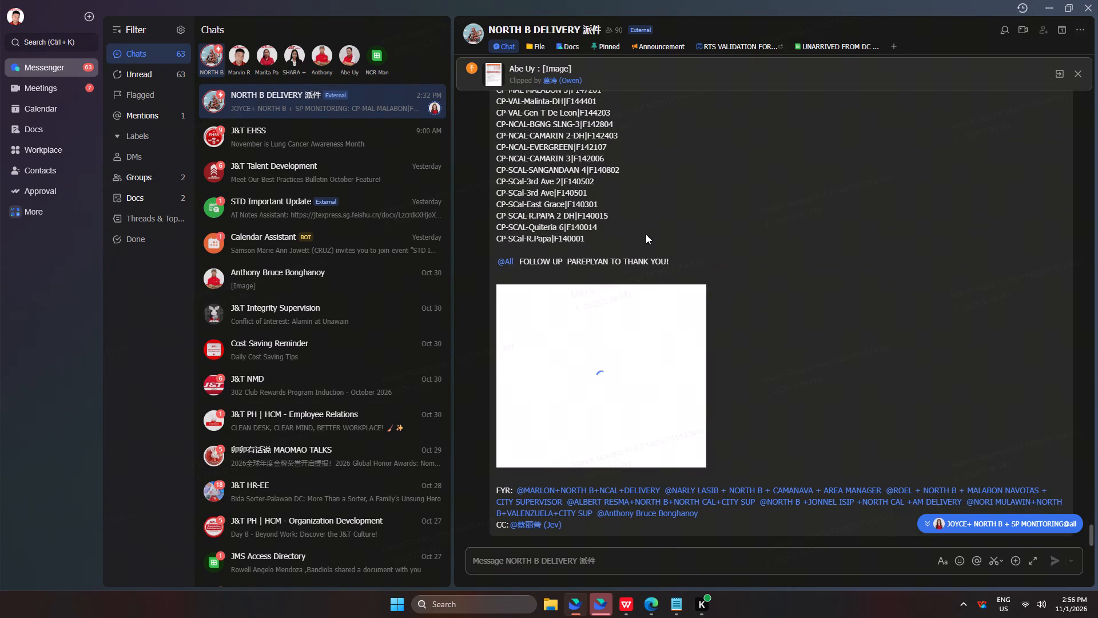
pyautogui.scroll(-6, 646, 234)
pyautogui.scroll(3, 642, 317)
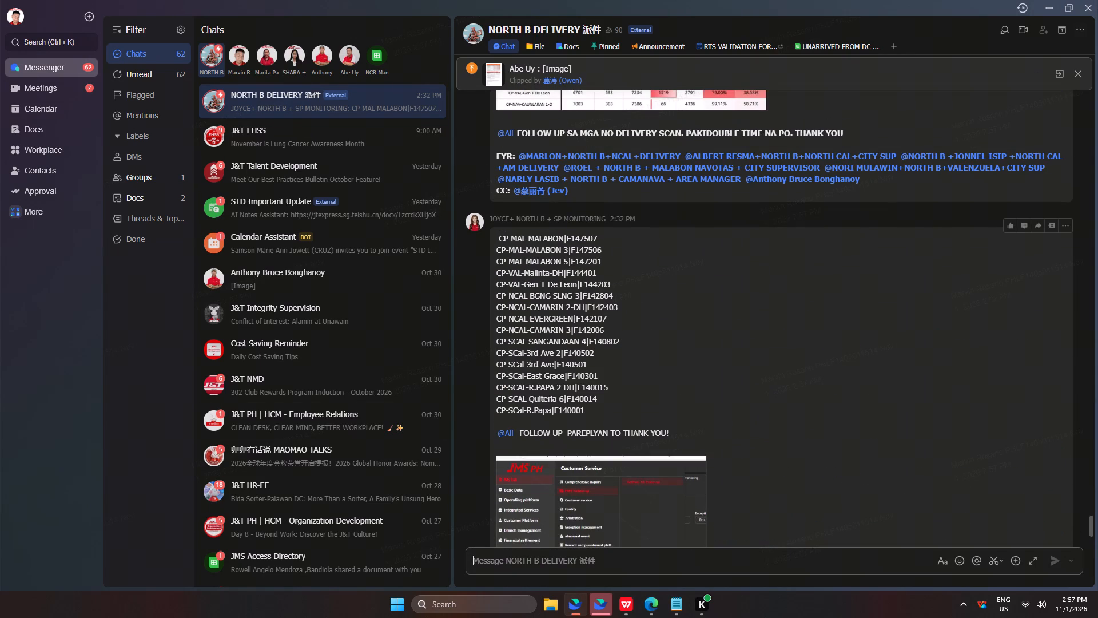
pyautogui.scroll(-7, 929, 247)
pyautogui.scroll(-6, 927, 198)
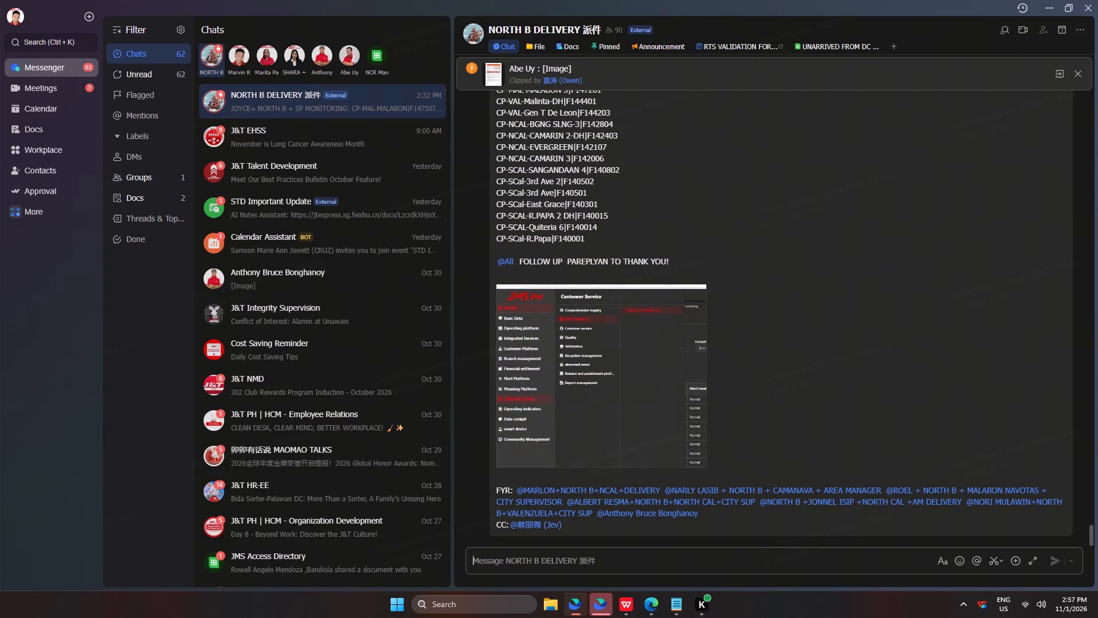
pyautogui.scroll(-3, 948, 140)
pyautogui.scroll(1, 482, 161)
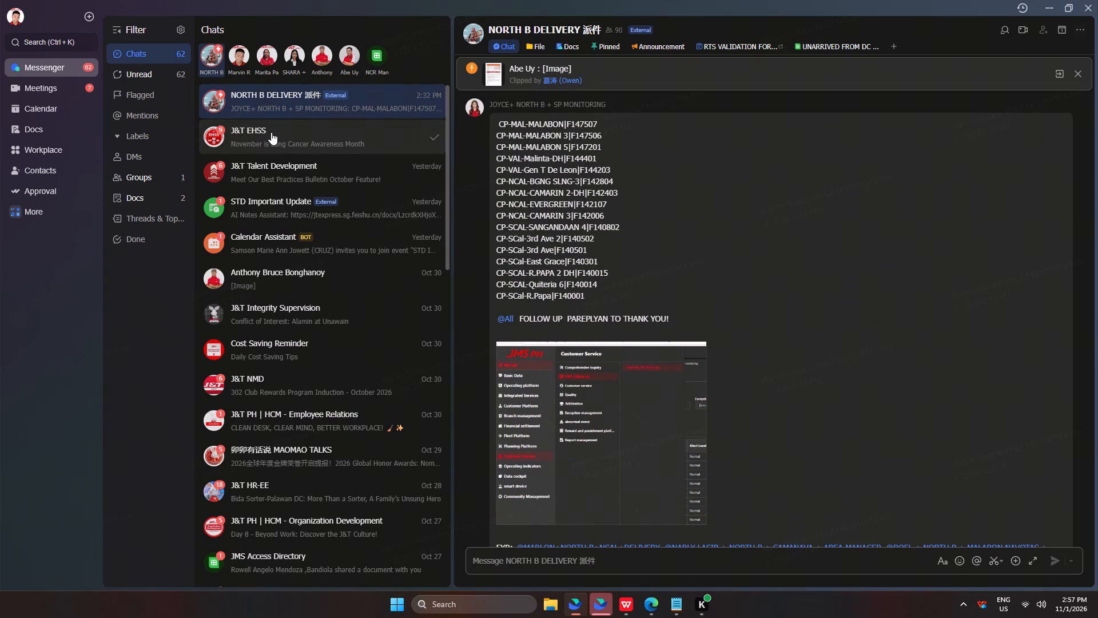
pyautogui.scroll(-11, 271, 132)
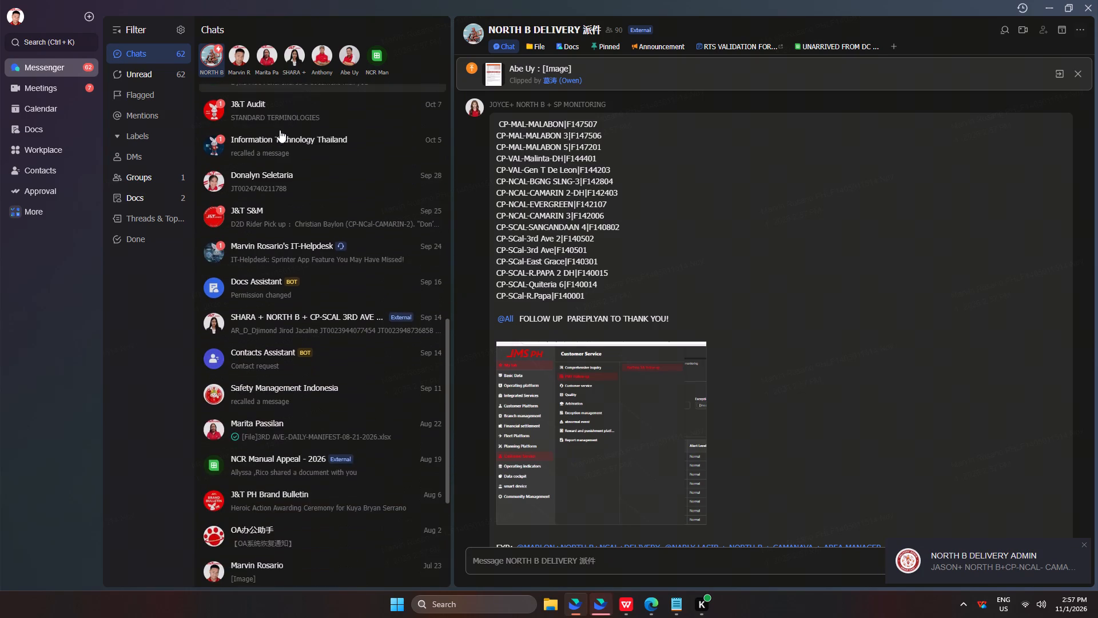
pyautogui.scroll(-4, 285, 165)
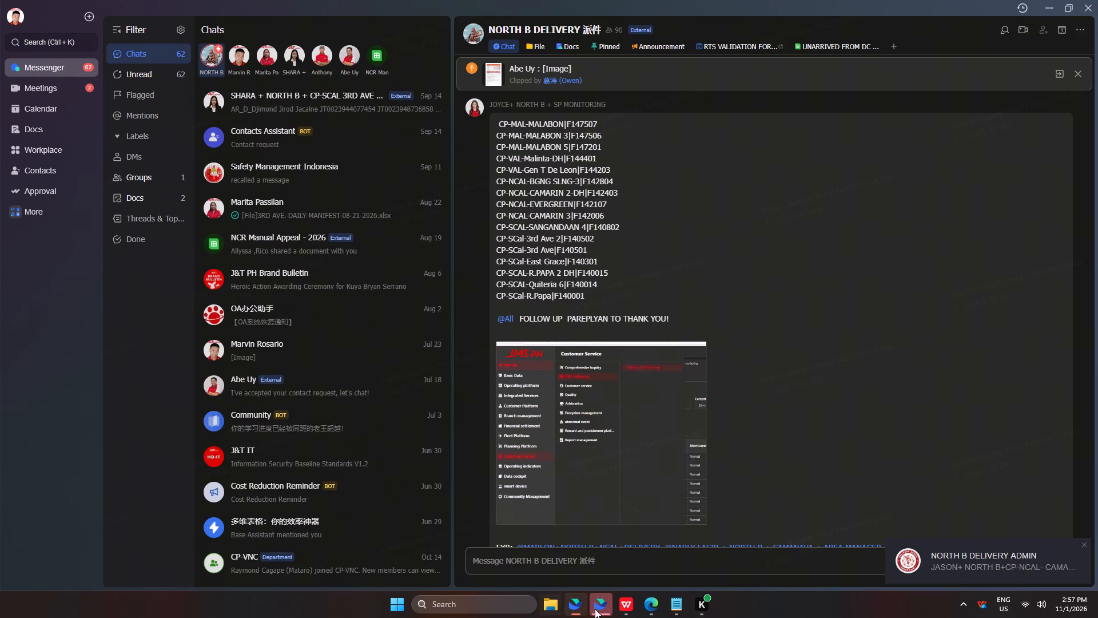
# Return to the Monitor Delivery(New) courier summary in Microsoft Edge.
pyautogui.click(652, 612)
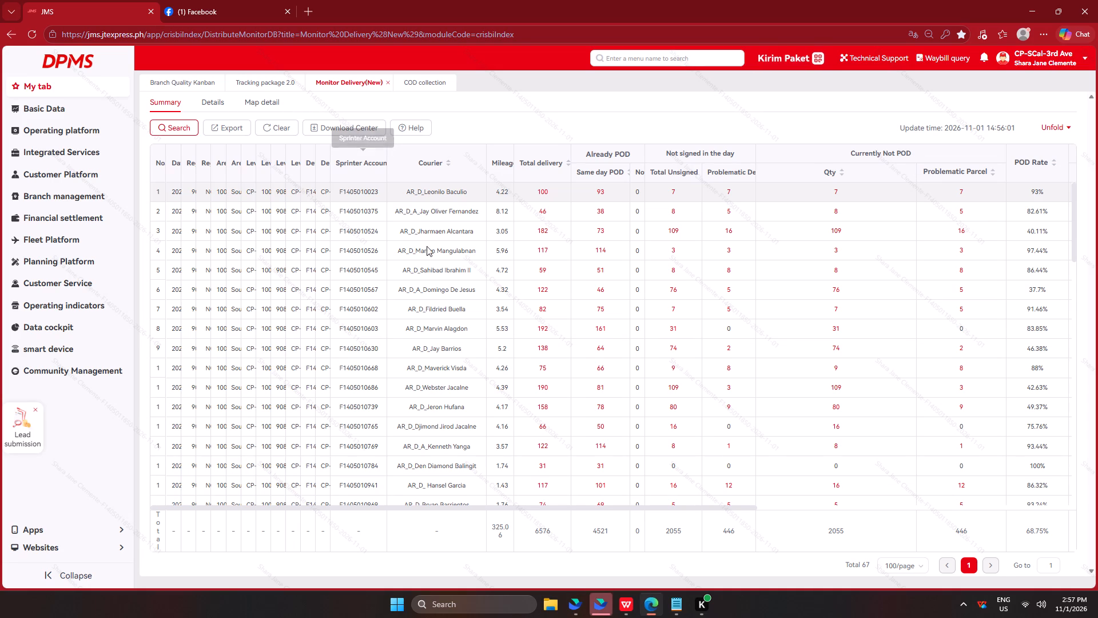
pyautogui.click(559, 82)
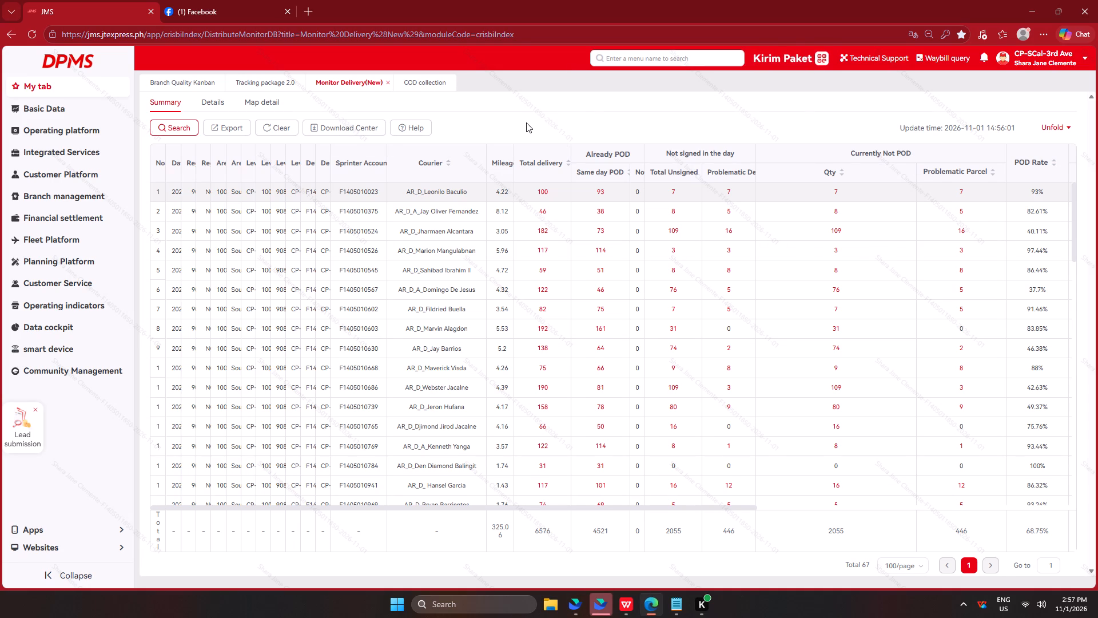
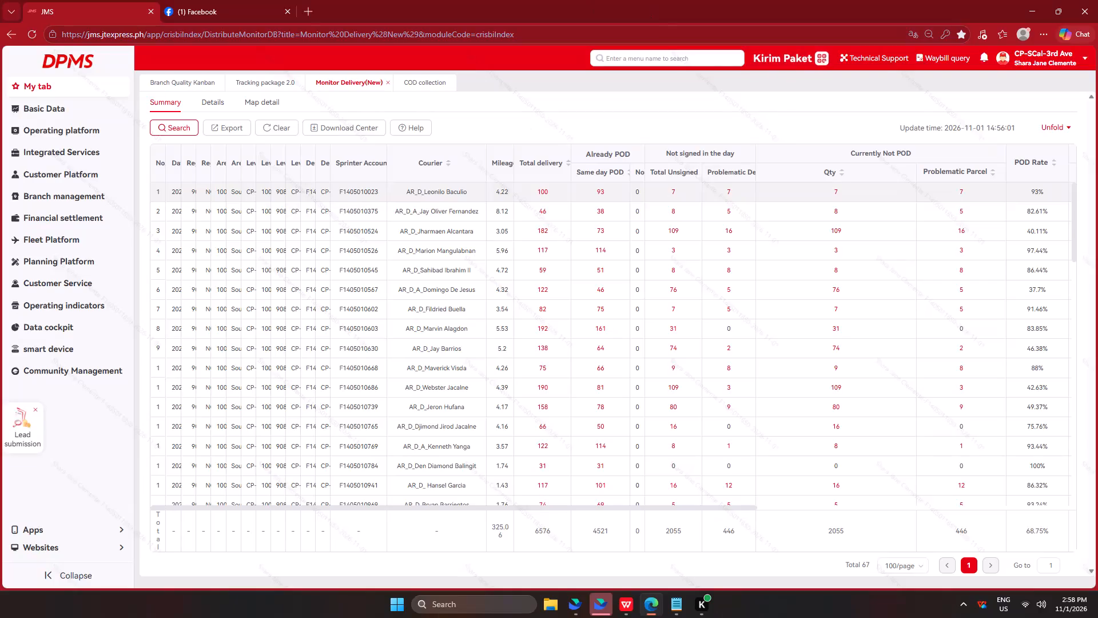
# Switch to Notepad and review the November 1, 2026 high-value parcel list, from its last entries to the first truck arrival and back to the tickets.
pyautogui.click(675, 611)
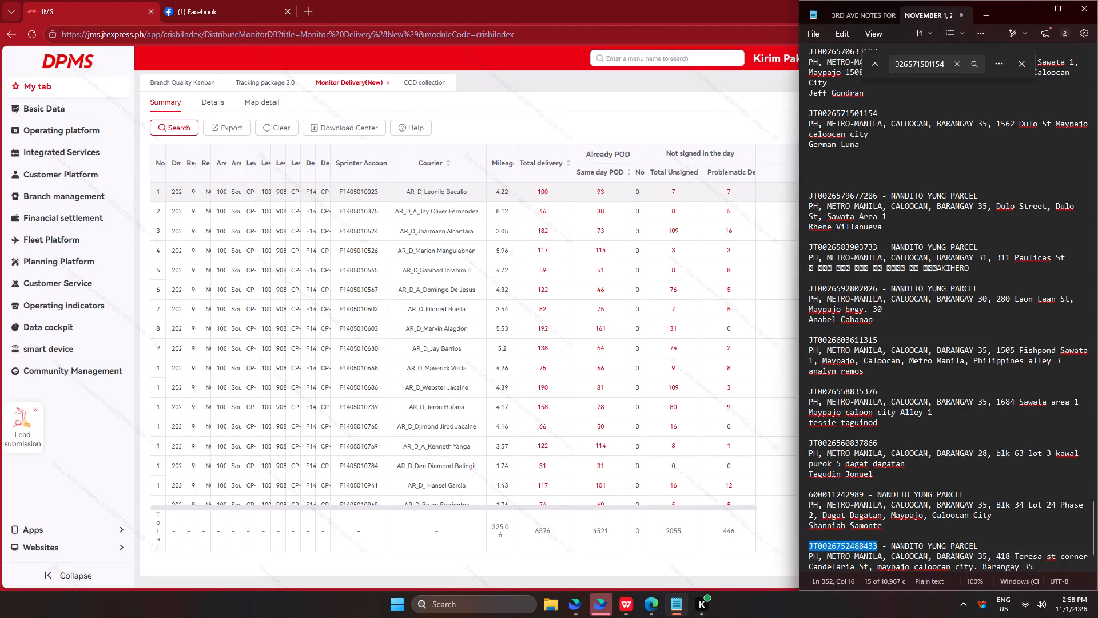
pyautogui.click(930, 401)
pyautogui.scroll(-11, 933, 406)
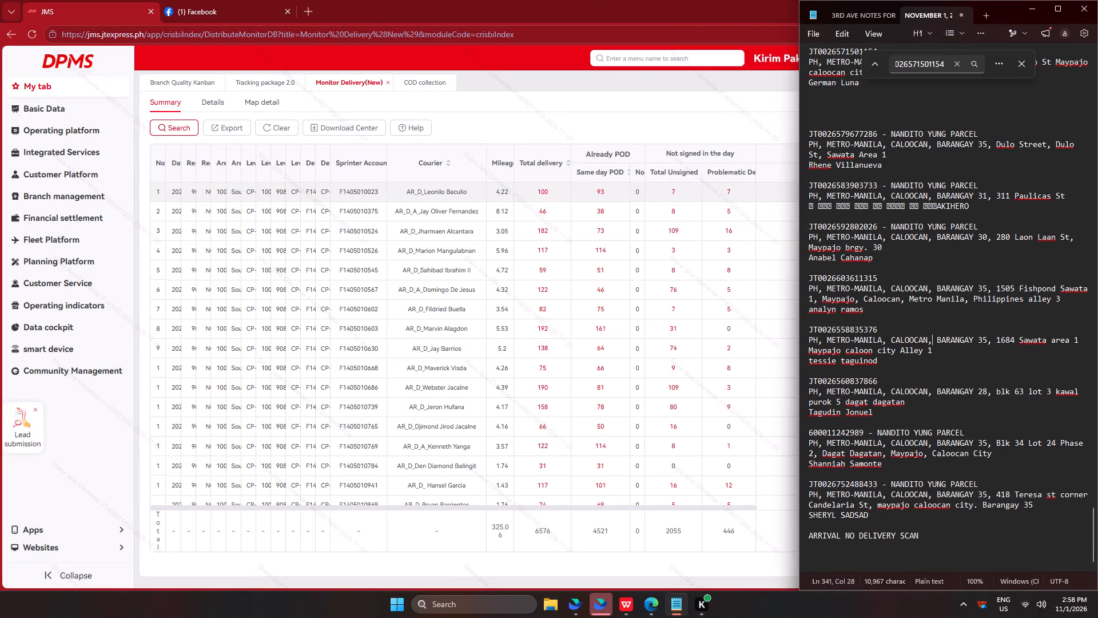
pyautogui.scroll(20, 921, 407)
pyautogui.scroll(9, 921, 407)
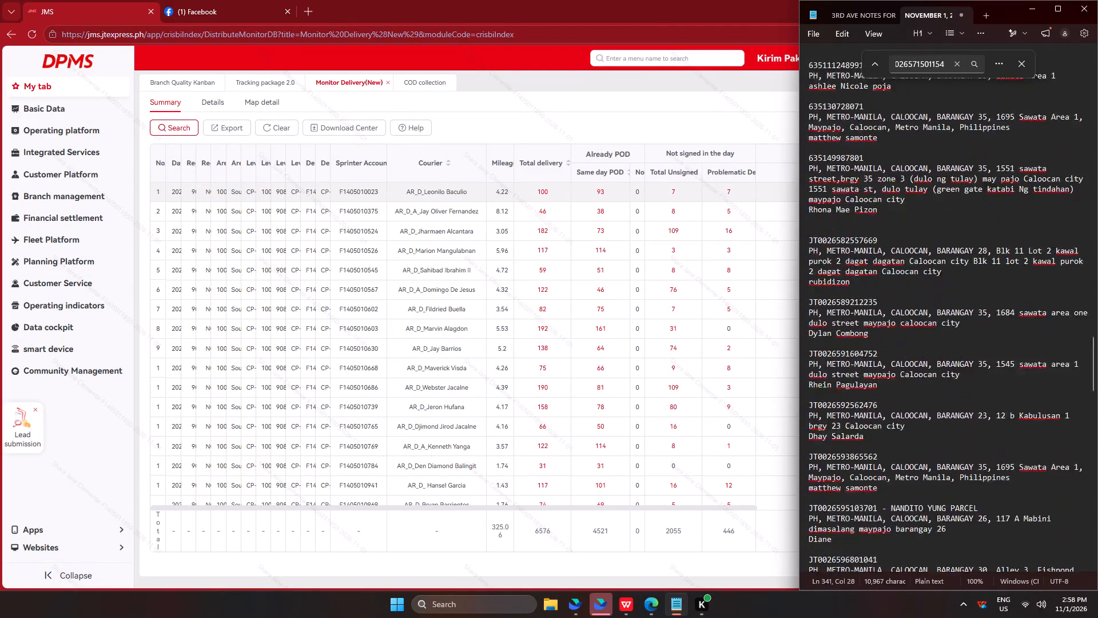
pyautogui.scroll(5, 922, 391)
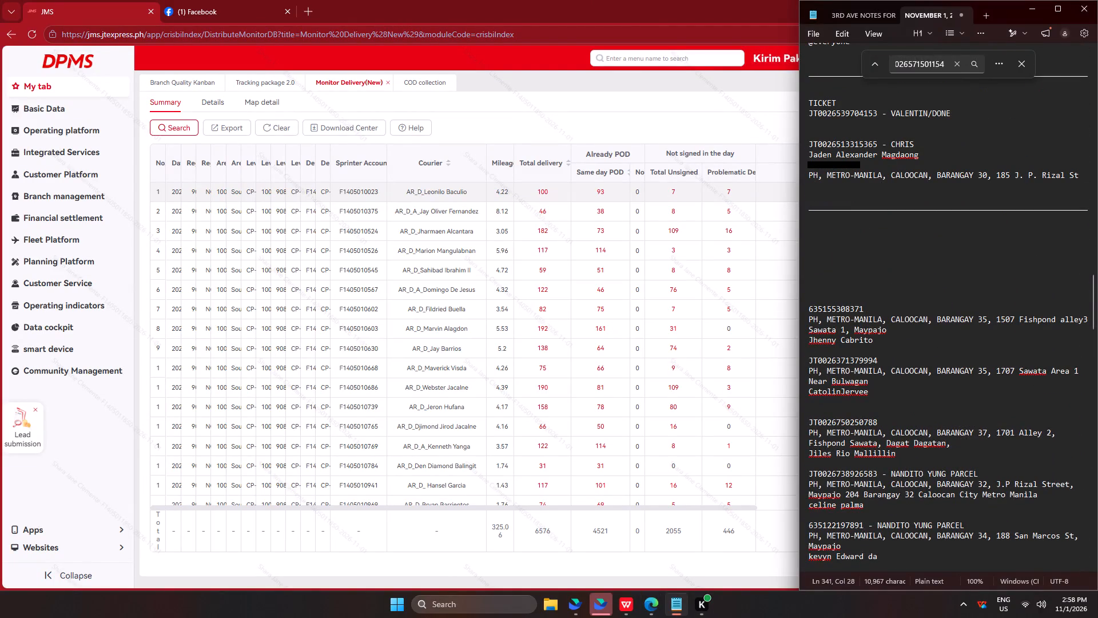
pyautogui.scroll(6, 848, 306)
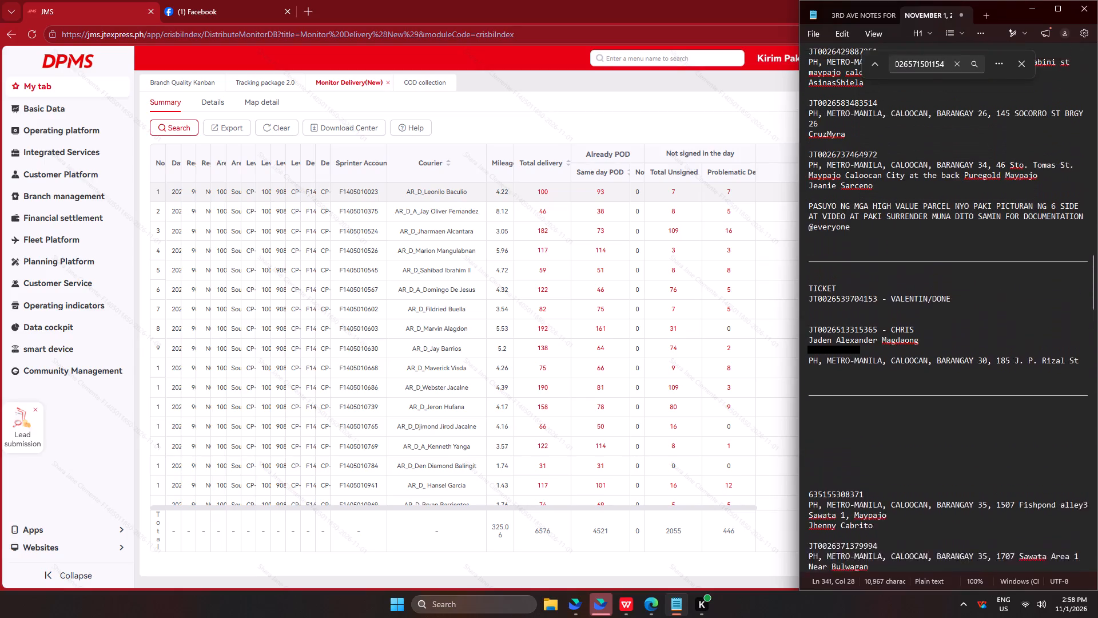
pyautogui.scroll(3, 848, 308)
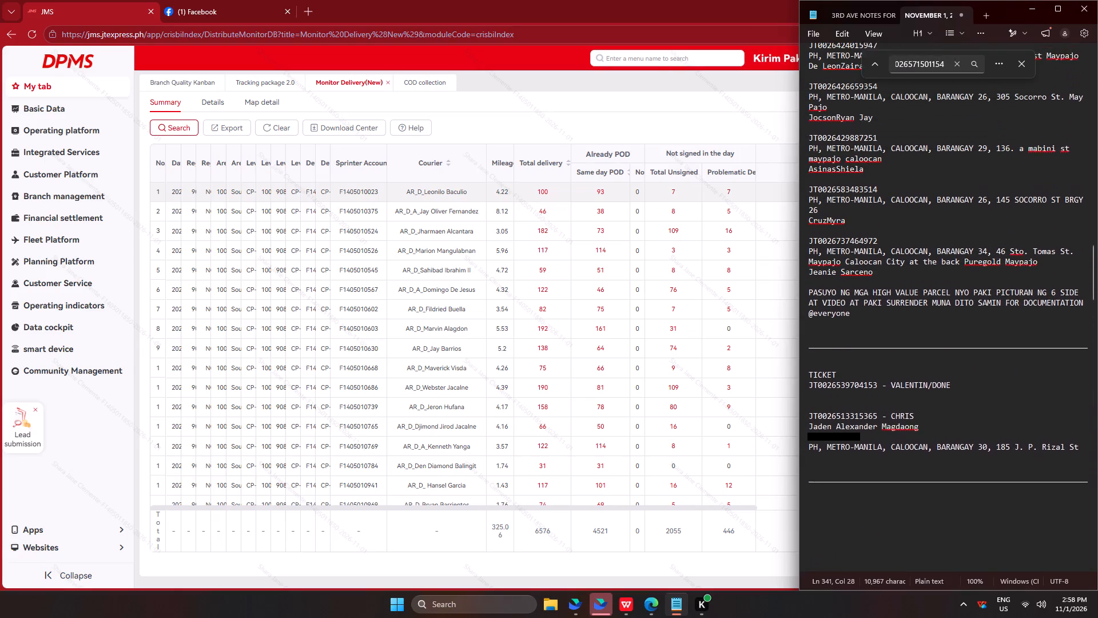
pyautogui.scroll(12, 854, 347)
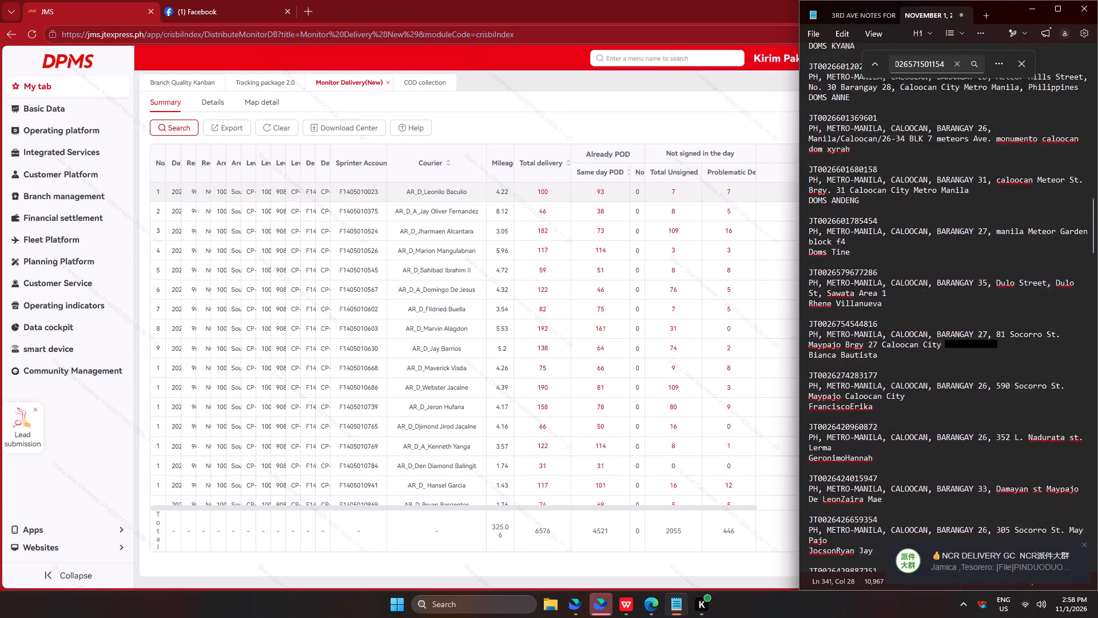
pyautogui.scroll(13, 854, 347)
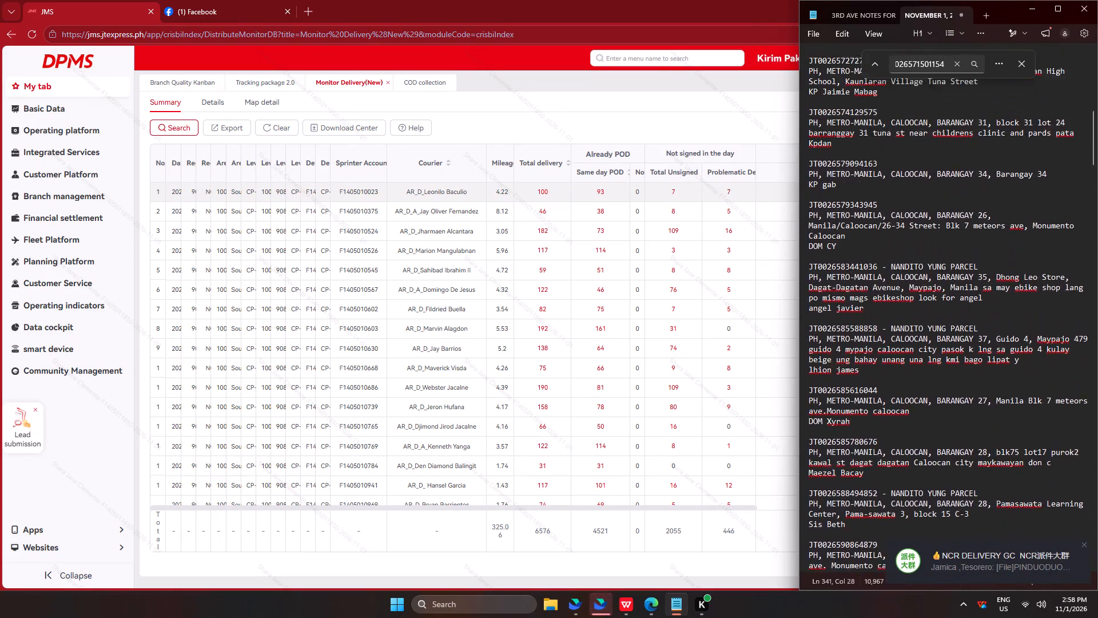
pyautogui.scroll(11, 855, 348)
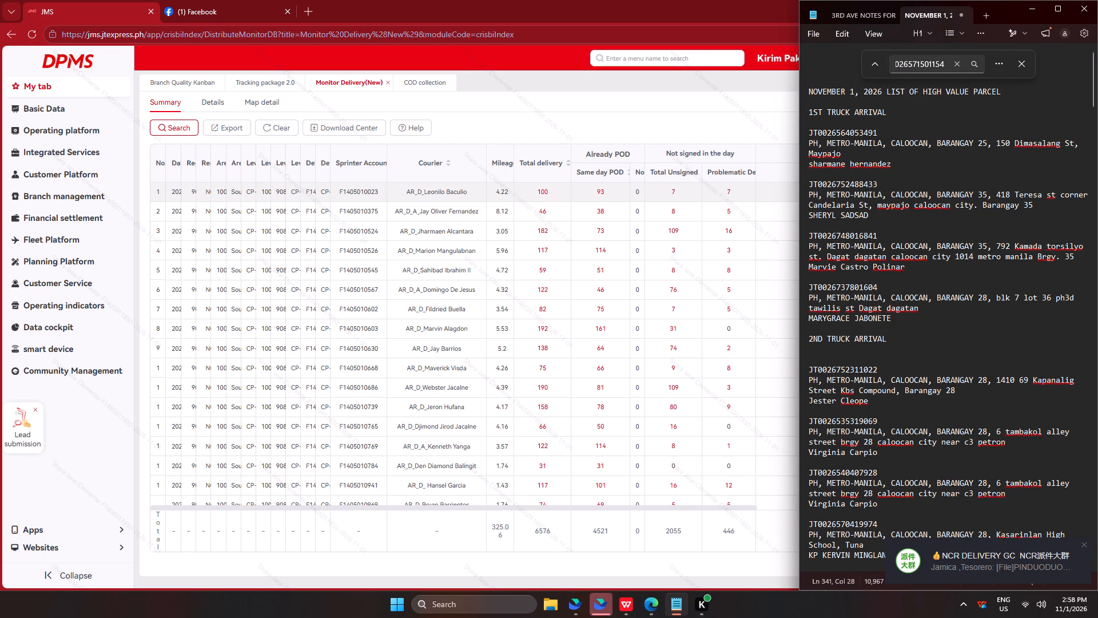
pyautogui.scroll(-11, 843, 163)
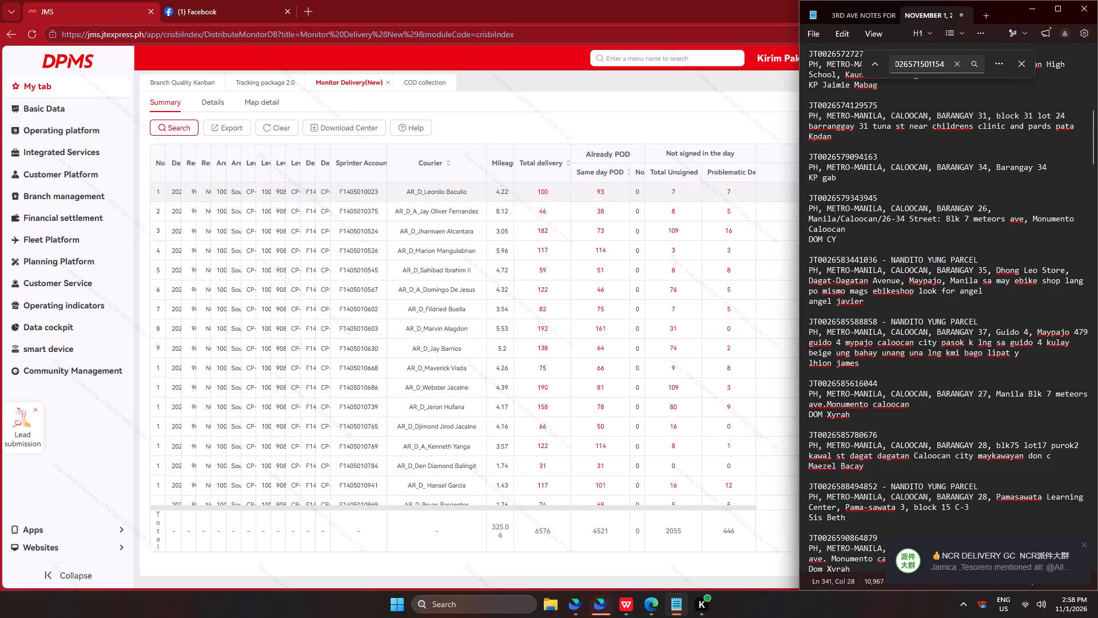
pyautogui.scroll(7, 965, 270)
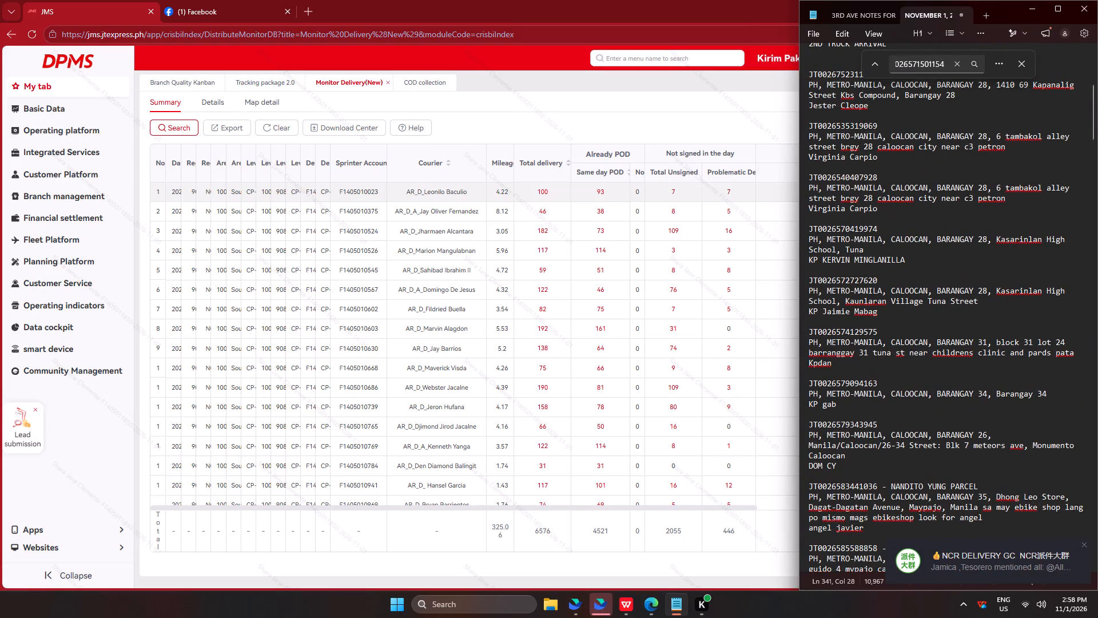
pyautogui.scroll(-10, 946, 239)
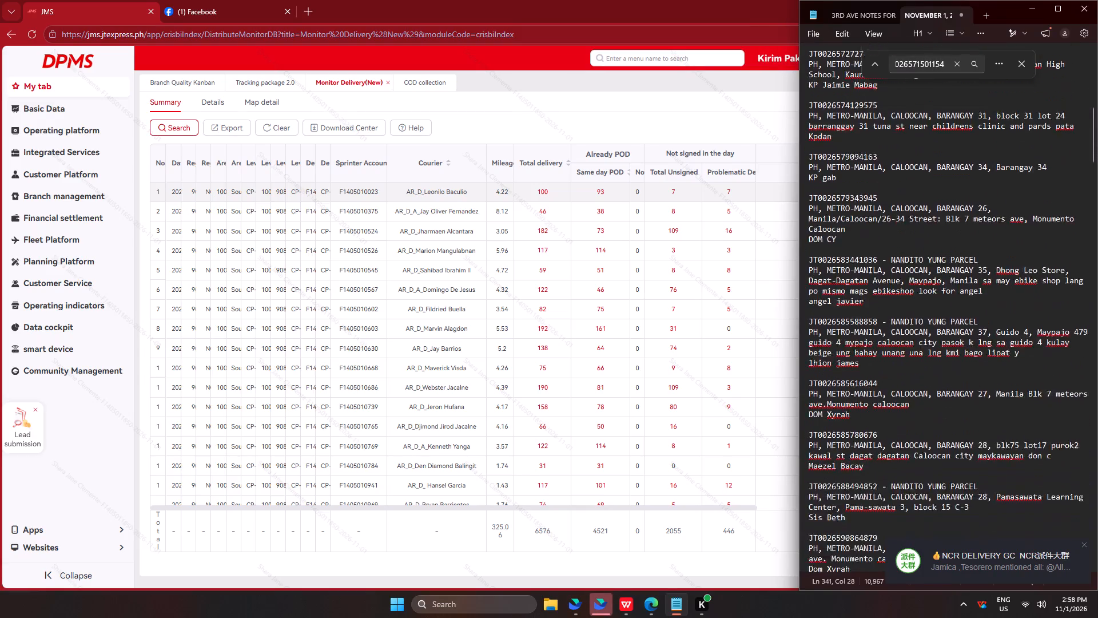
pyautogui.scroll(-8, 938, 262)
pyautogui.scroll(-13, 929, 308)
pyautogui.scroll(1, 929, 311)
pyautogui.scroll(-1, 927, 315)
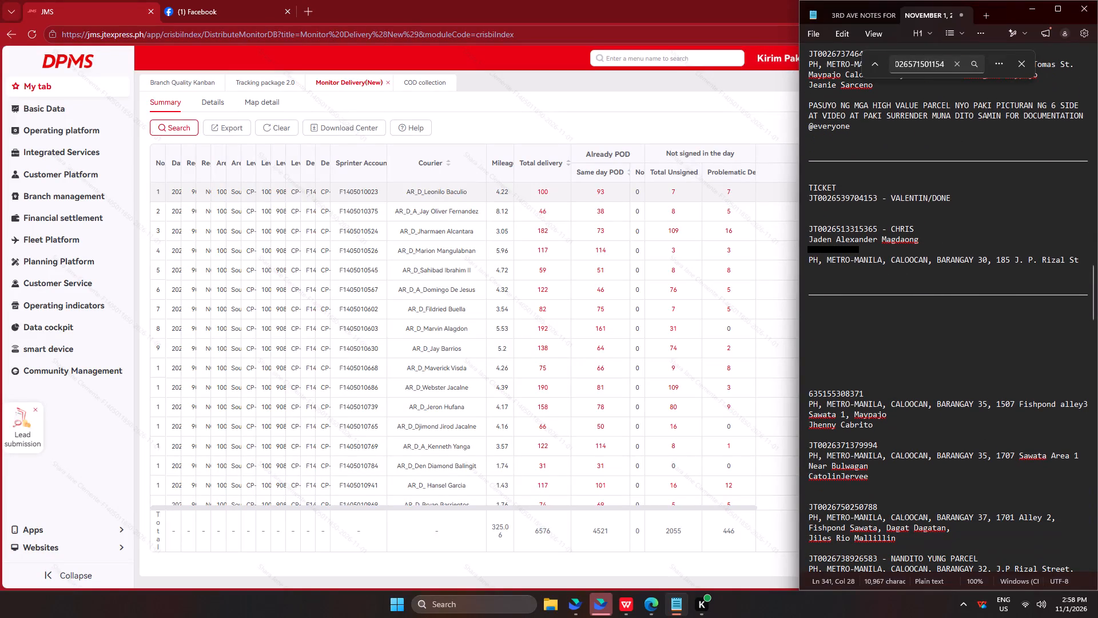
# Examine the parcel entries listed below the TICKET section through to the end of the November 1 note.
pyautogui.click(866, 213)
pyautogui.scroll(-4, 865, 322)
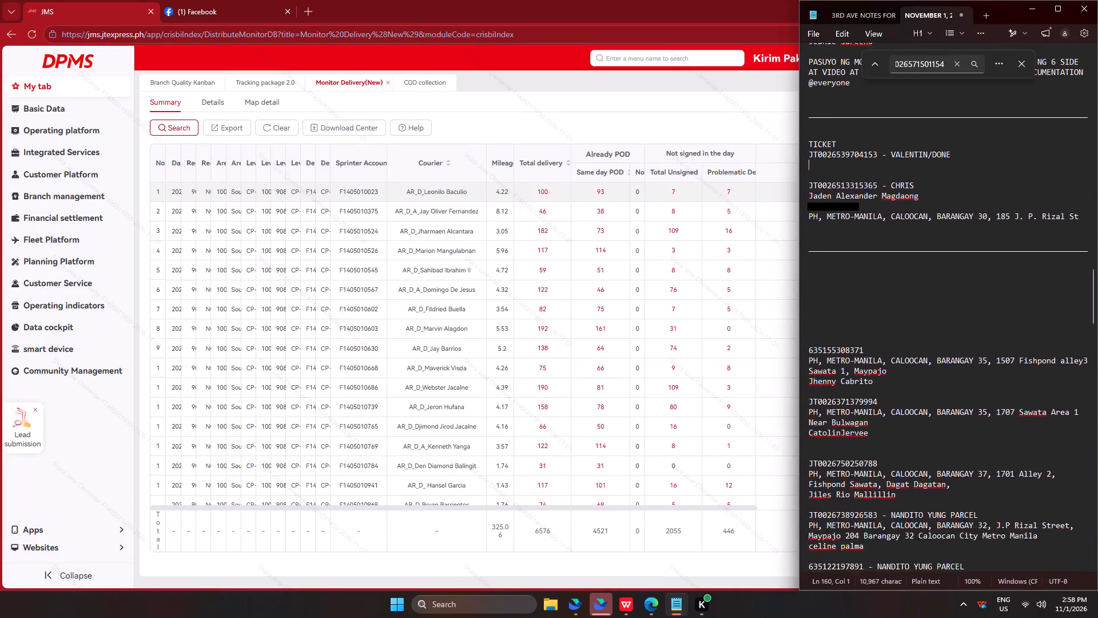
pyautogui.scroll(-17, 862, 340)
pyautogui.scroll(-4, 861, 348)
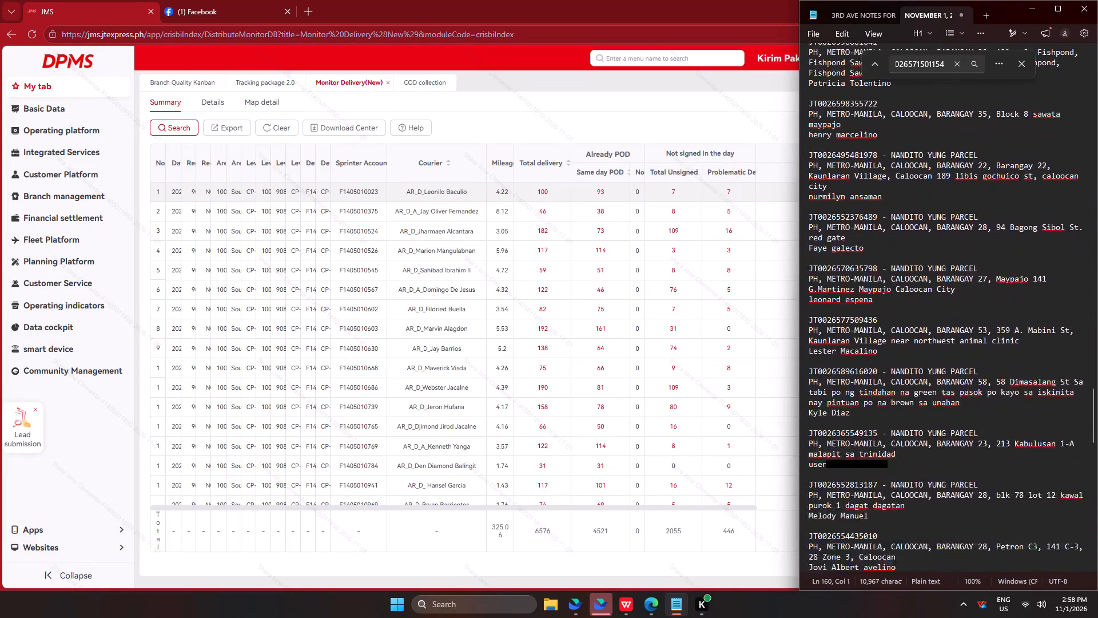
pyautogui.scroll(-14, 861, 348)
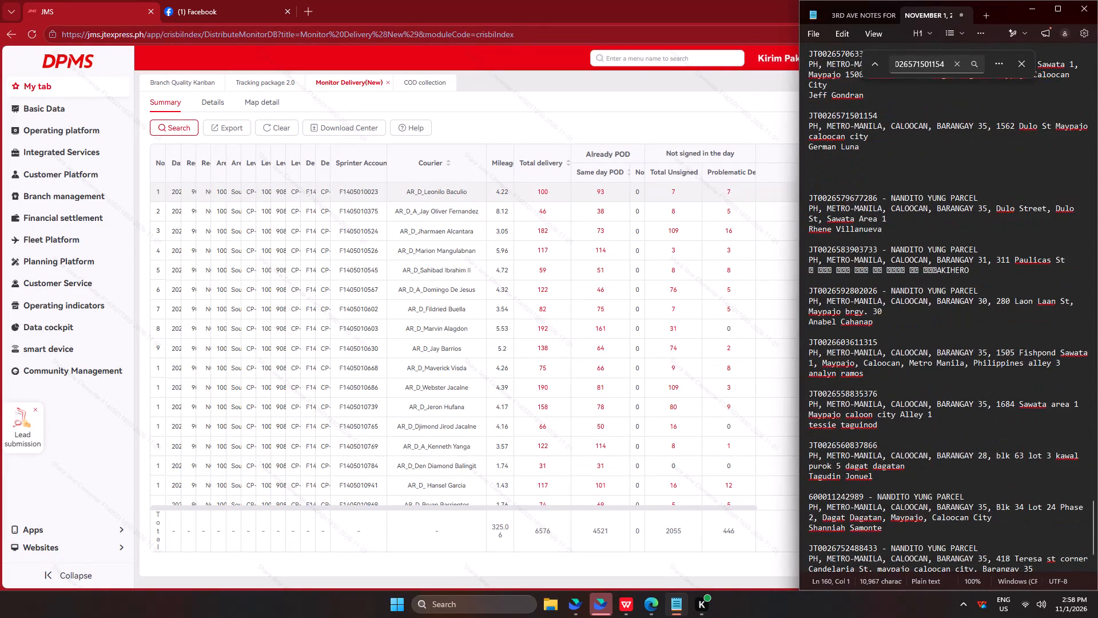
pyautogui.scroll(15, 861, 348)
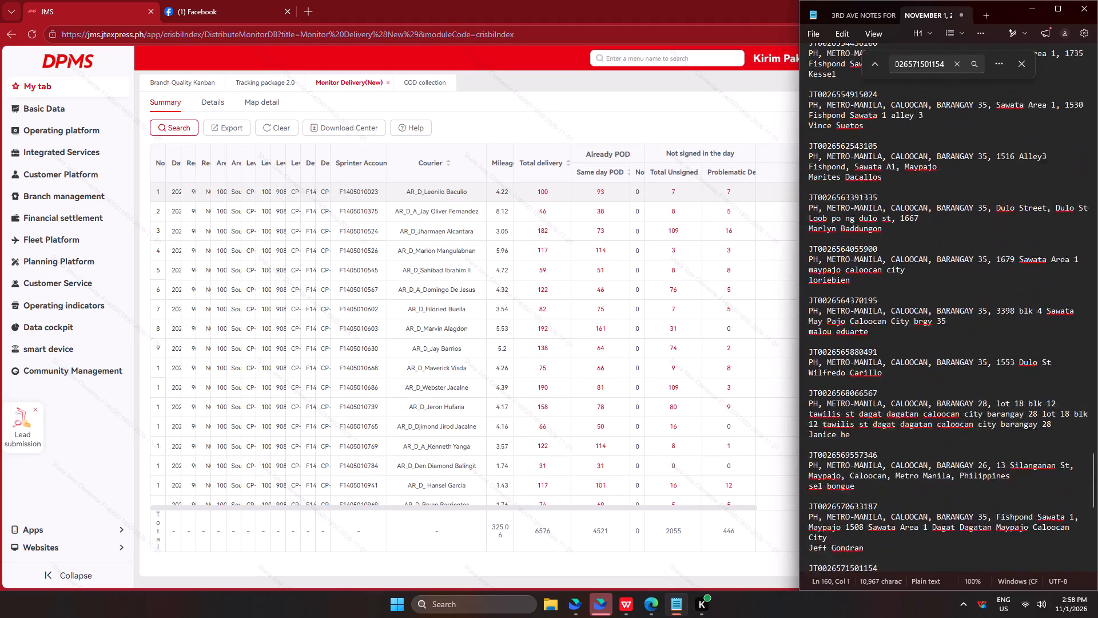
pyautogui.scroll(18, 862, 348)
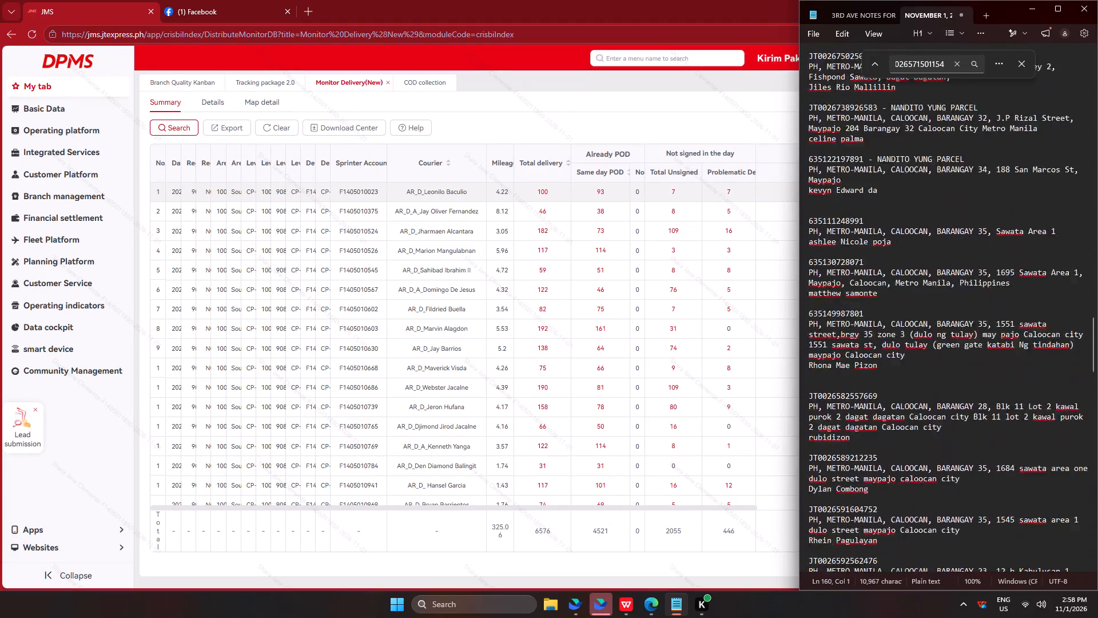
pyautogui.scroll(4, 863, 347)
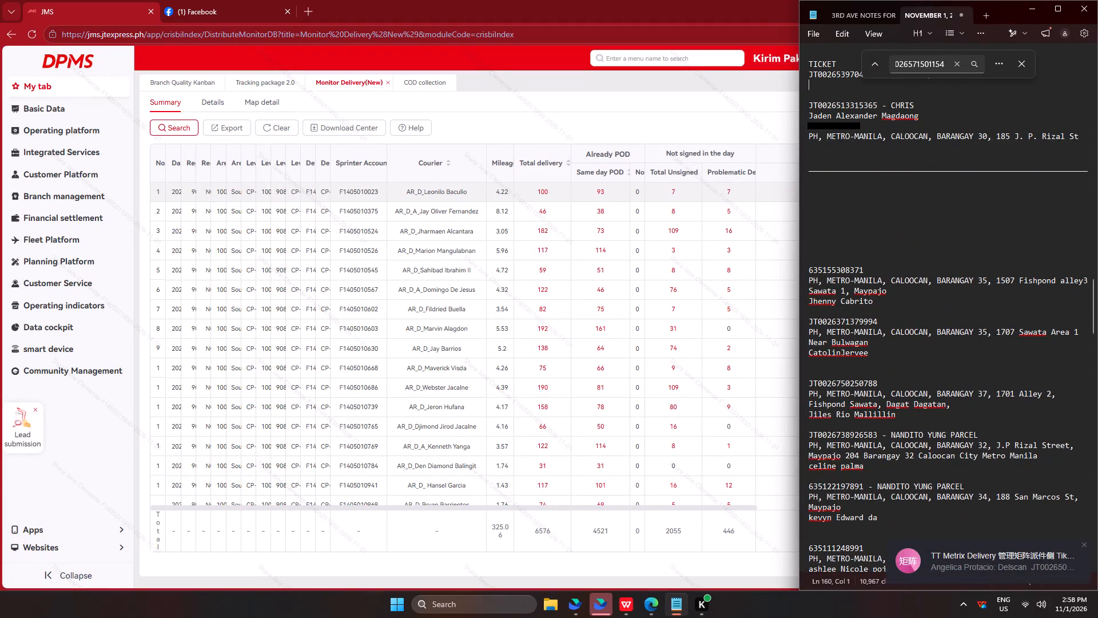
pyautogui.moveTo(810, 256); pyautogui.dragTo(858, 617)
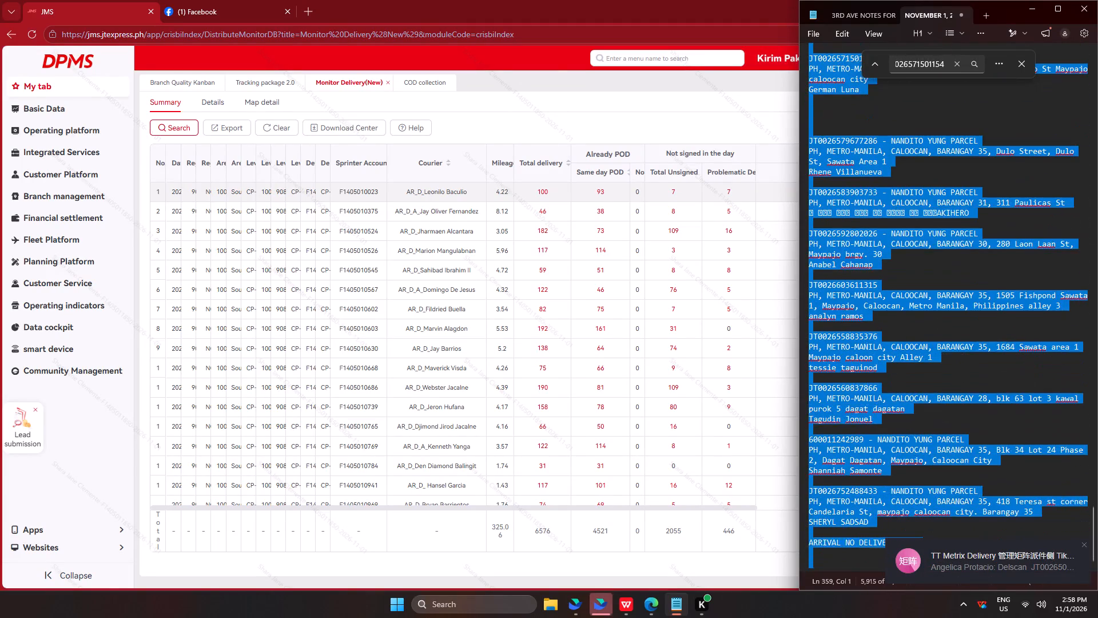
pyautogui.moveTo(858, 617); pyautogui.dragTo(907, 541)
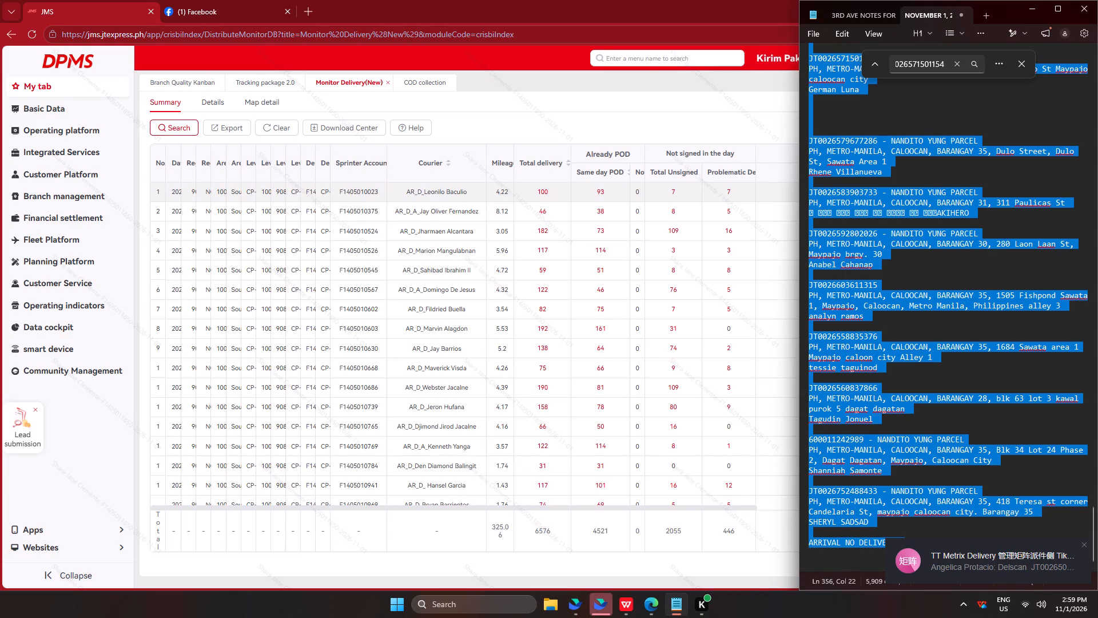
pyautogui.moveTo(907, 541); pyautogui.dragTo(908, 541)
pyautogui.hotkey('ctrl', 'c')
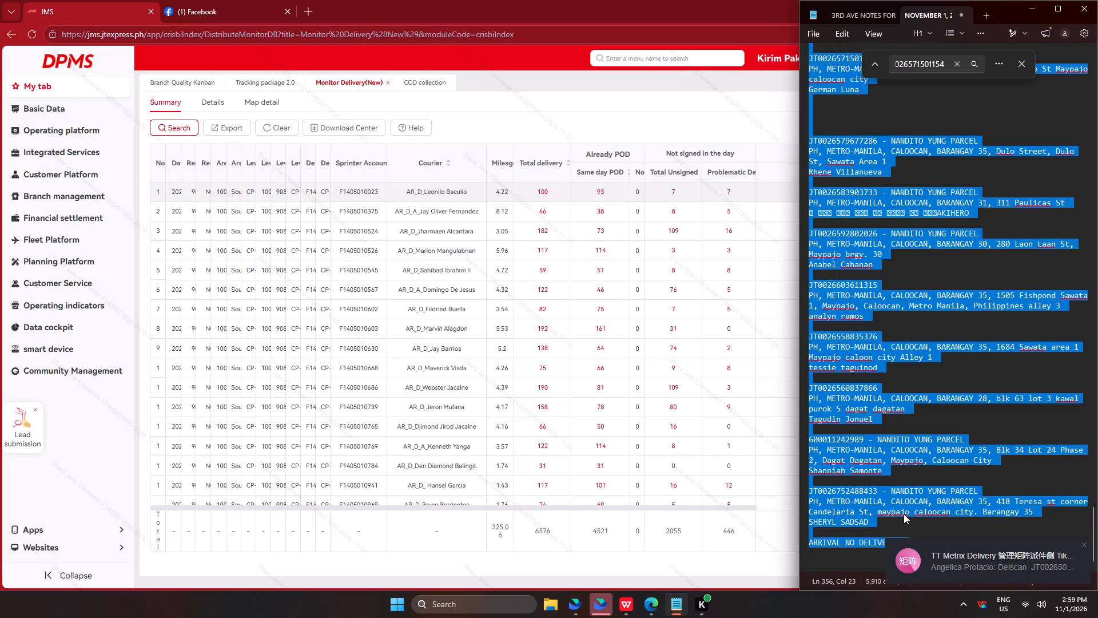
pyautogui.click(982, 15)
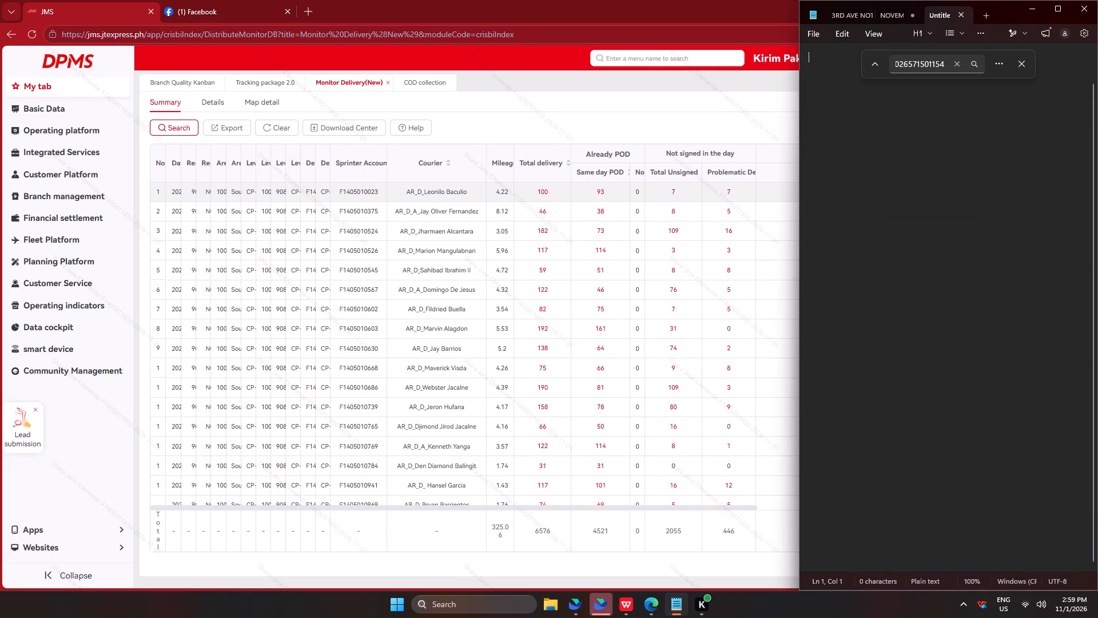
pyautogui.hotkey('ctrl', 'v')
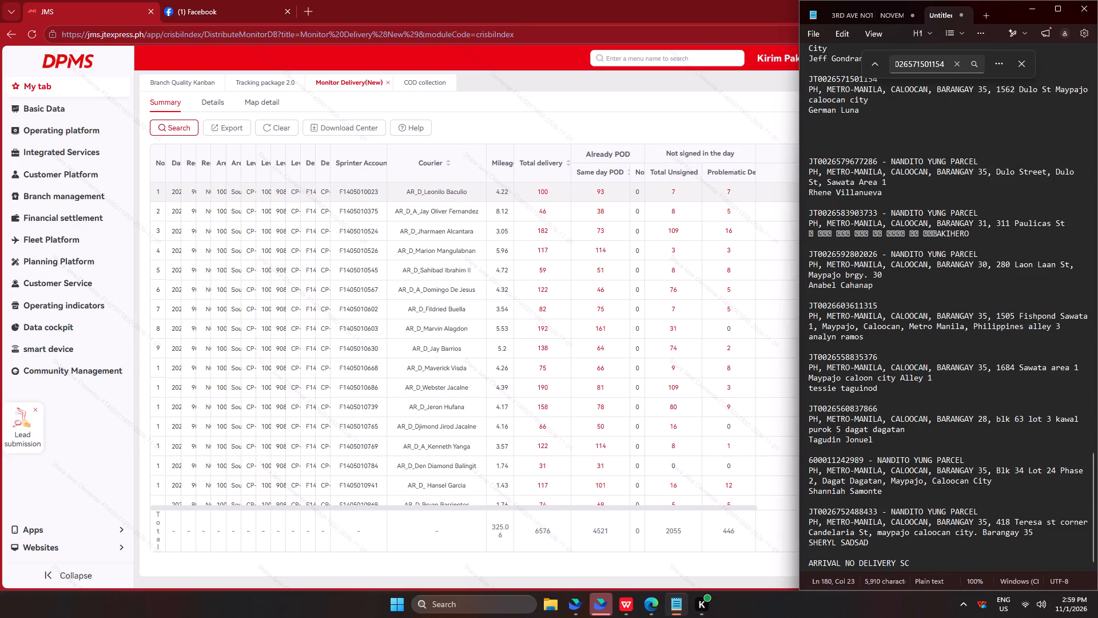
# Close the text search and add the heading ARRIVAL NO DELIVERY SCAN on its own line at the top of the new note.
pyautogui.scroll(17, 881, 183)
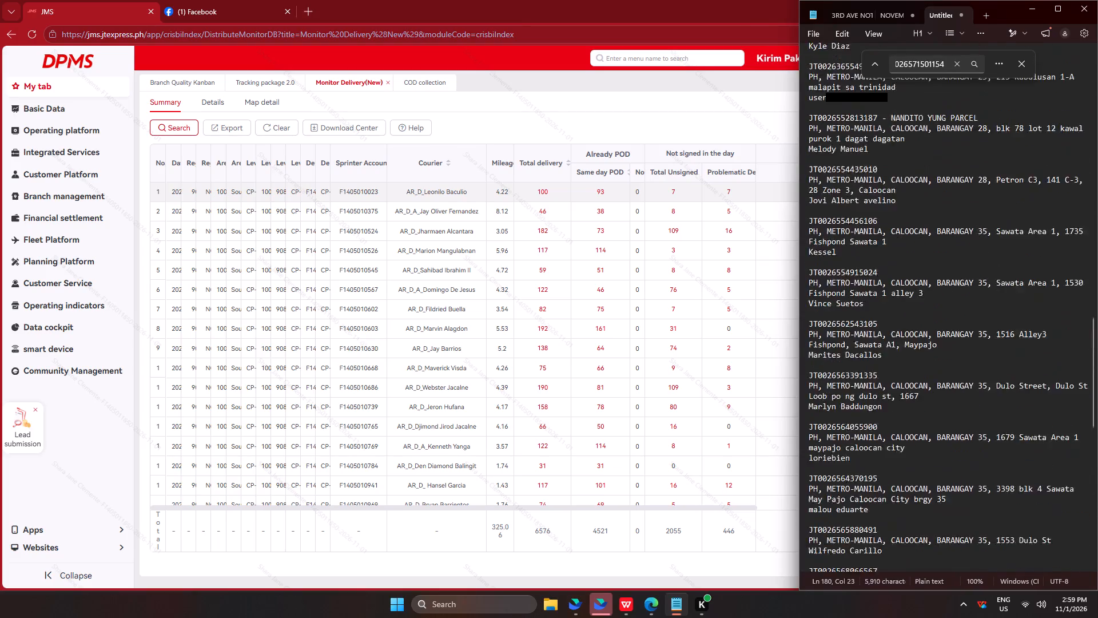
pyautogui.scroll(16, 878, 188)
pyautogui.scroll(9, 878, 188)
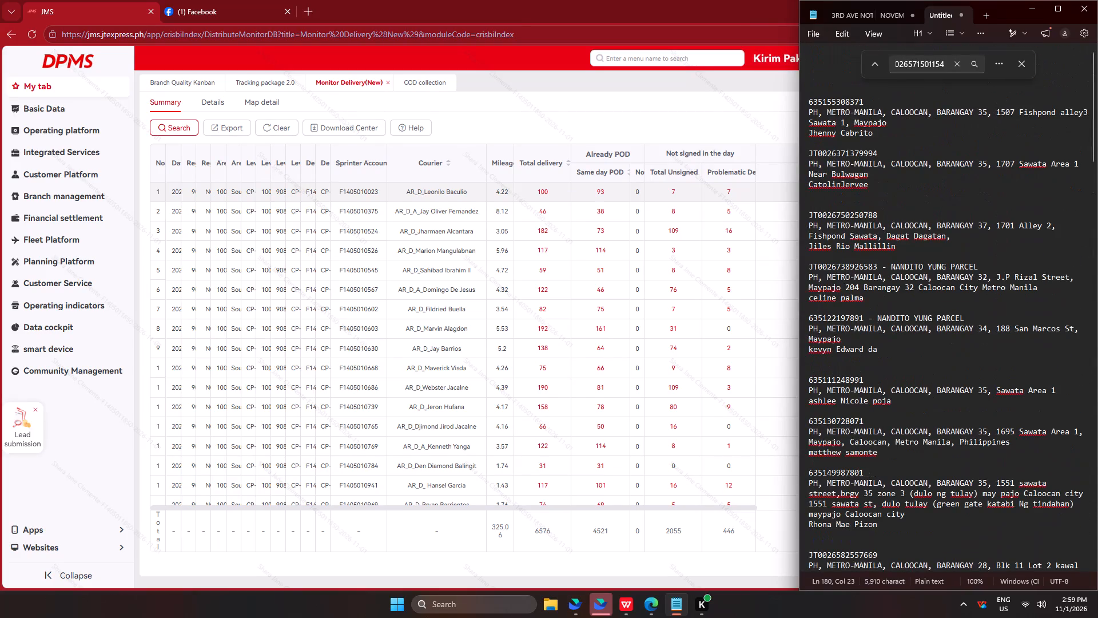
pyautogui.click(818, 66)
pyautogui.click(819, 47)
pyautogui.click(817, 65)
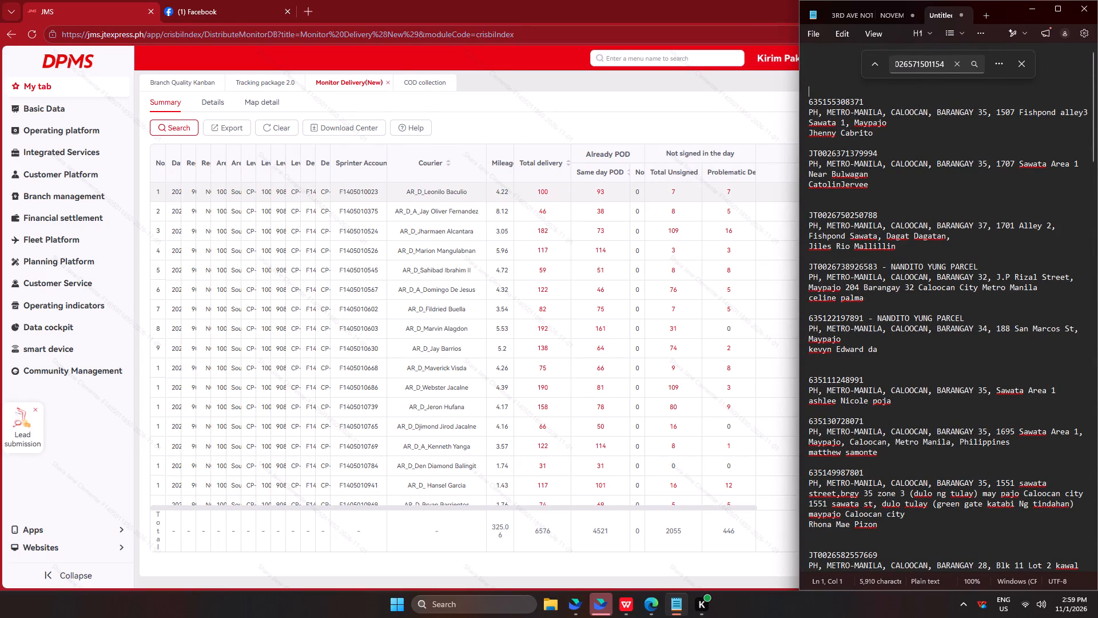
pyautogui.click(1022, 64)
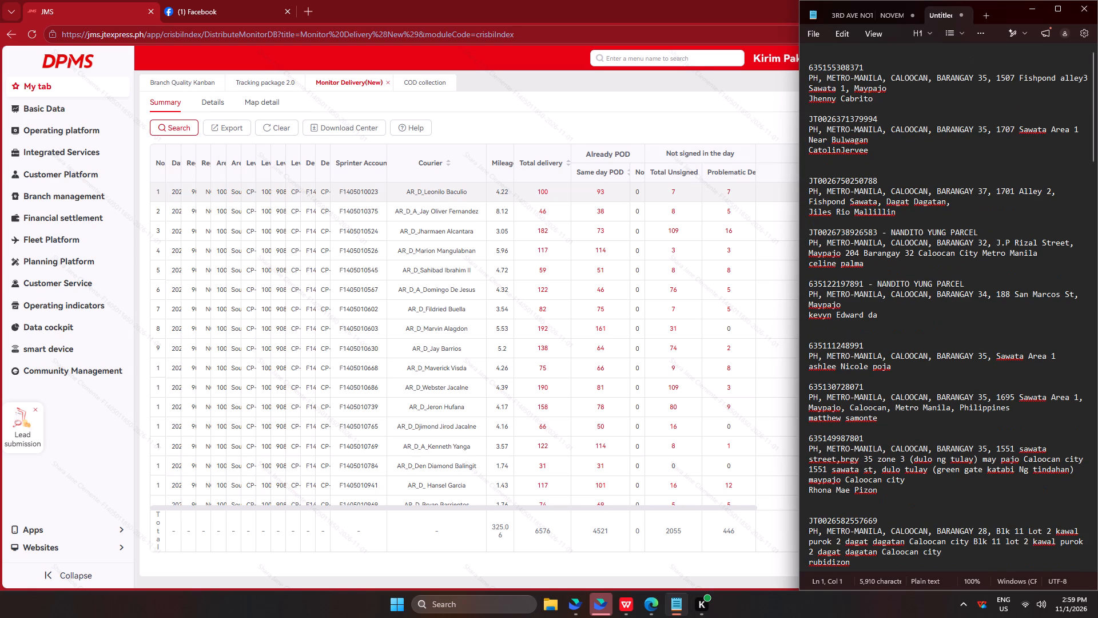
pyautogui.write('arr')
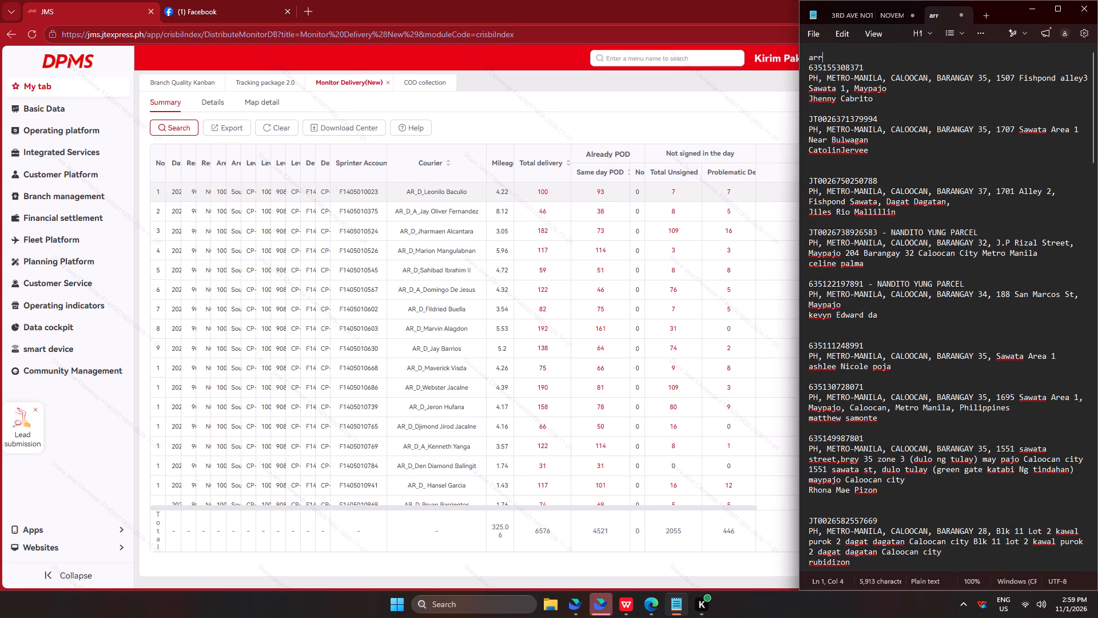
pyautogui.press('BackSpace')
pyautogui.press('BackSpace')
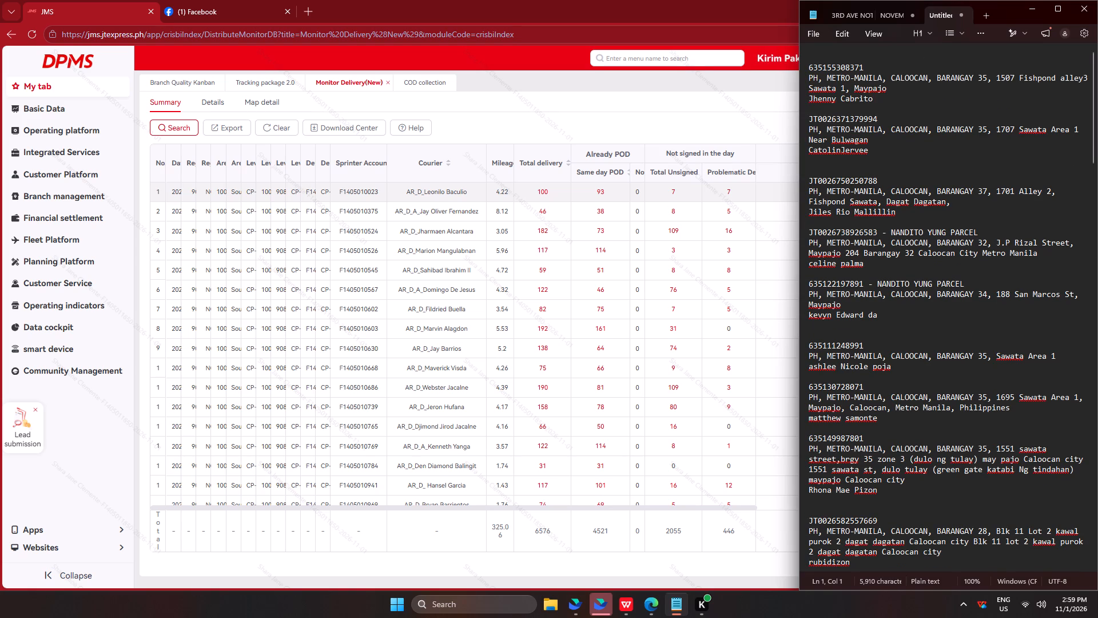
pyautogui.write('ARR')
pyautogui.write('IVAL NO DELI')
pyautogui.write('VERY SA')
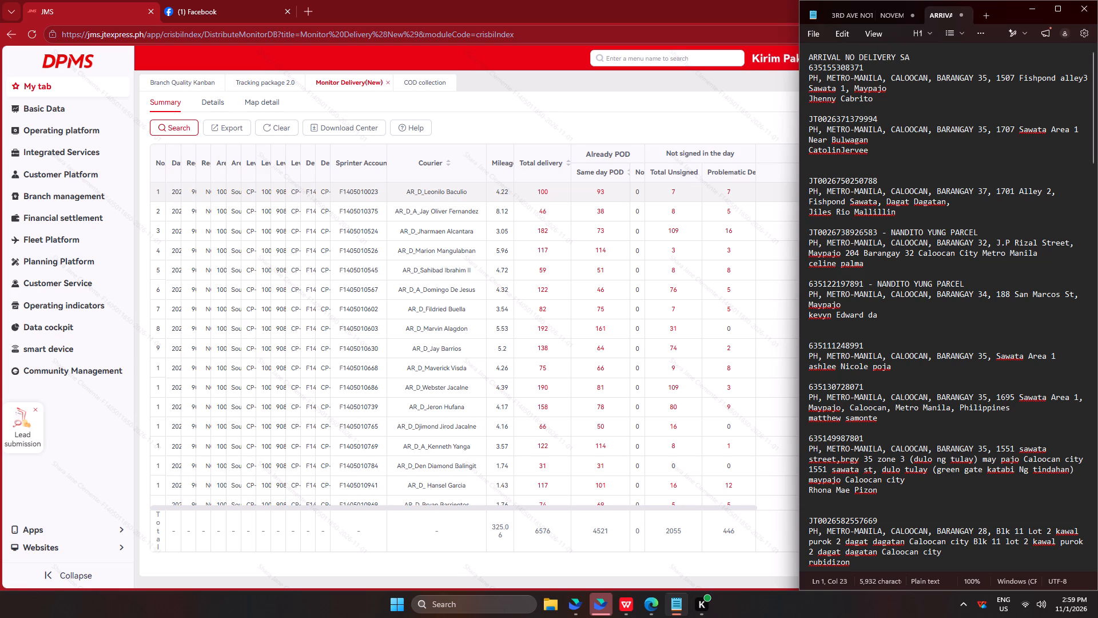
pyautogui.press('BackSpace')
pyautogui.write('CAN')
pyautogui.press('Return')
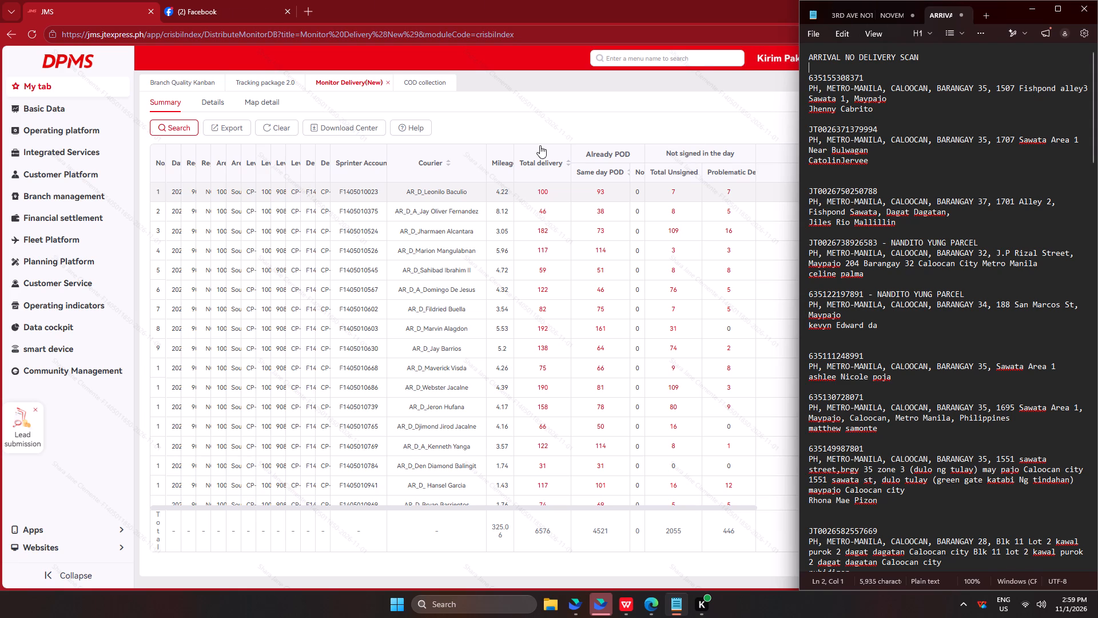
pyautogui.click(234, 78)
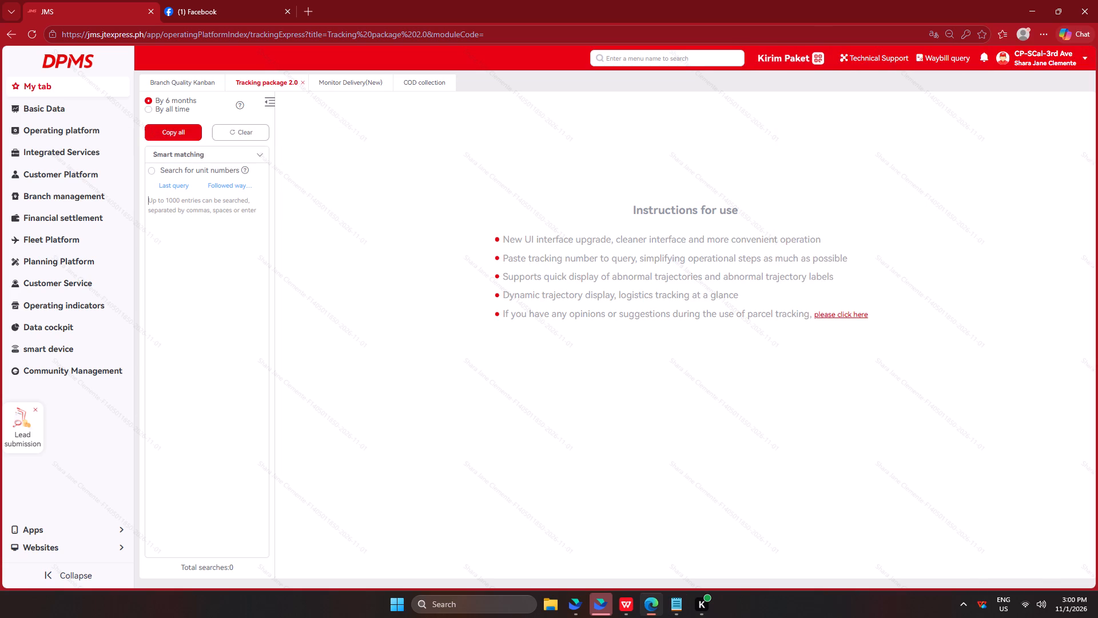
pyautogui.hotkey('ctrl', 'v')
pyautogui.scroll(-7, 739, 224)
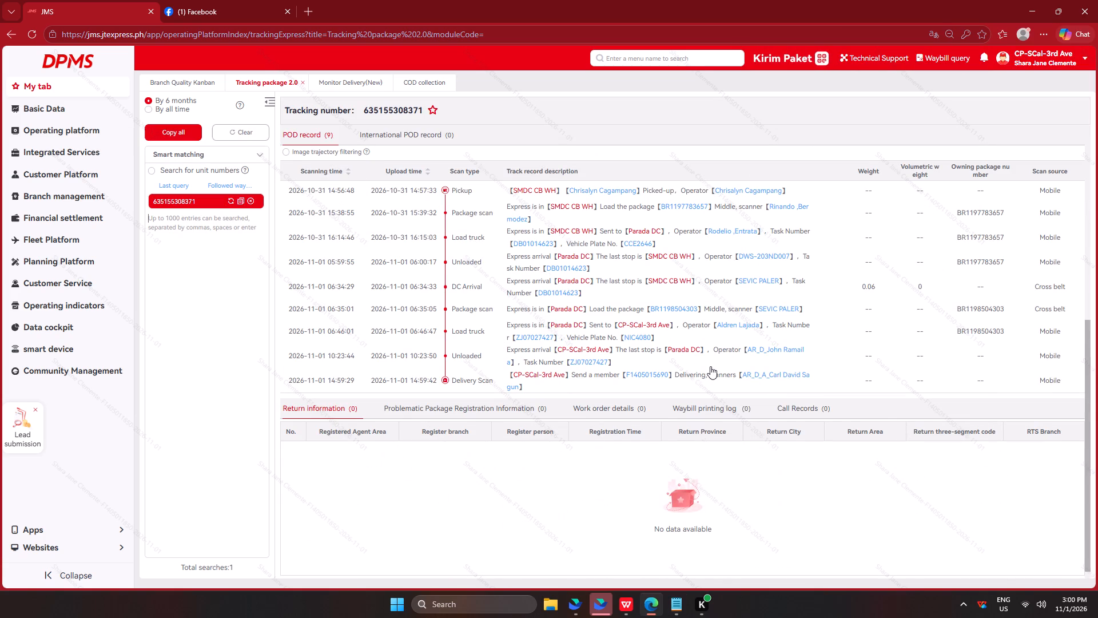
pyautogui.hotkey('alt', 'Tab')
pyautogui.click(904, 196)
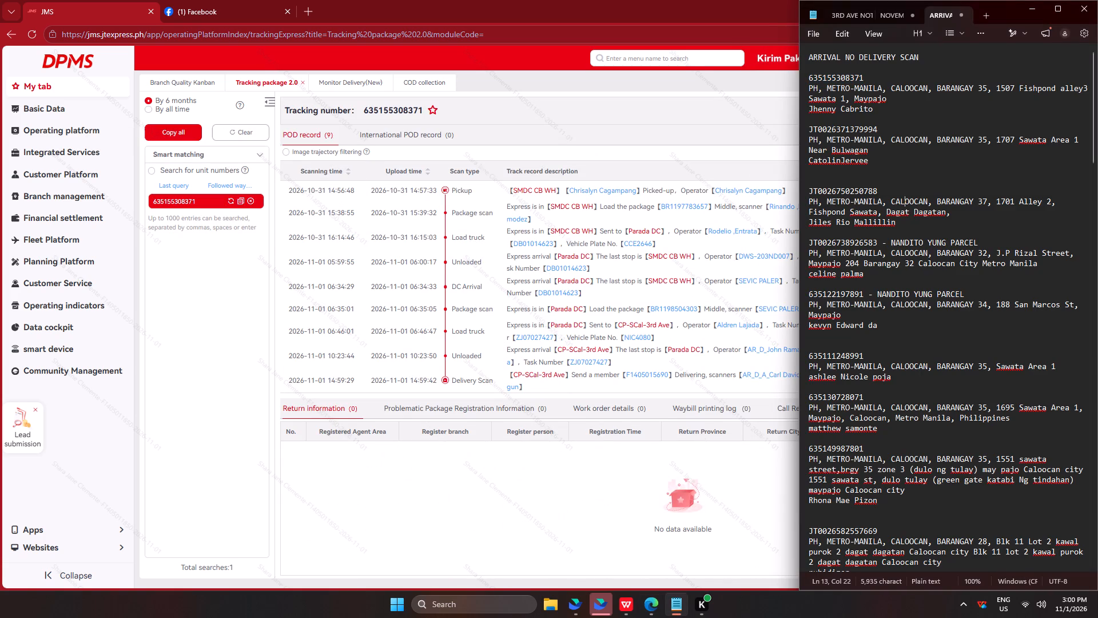
pyautogui.moveTo(810, 72); pyautogui.dragTo(887, 112)
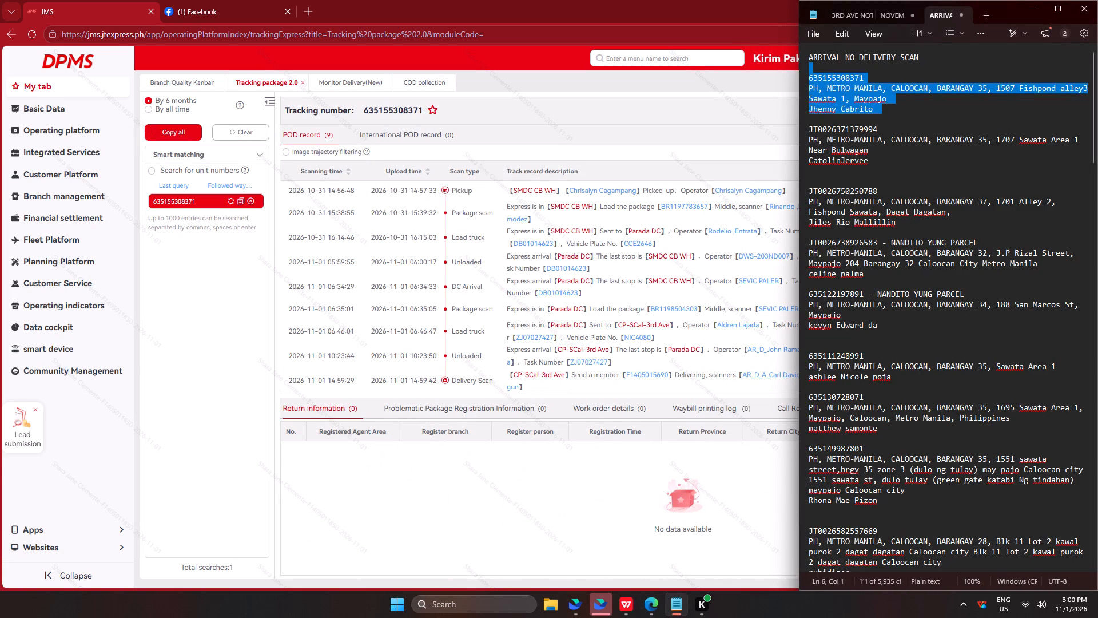
pyautogui.press('BackSpace')
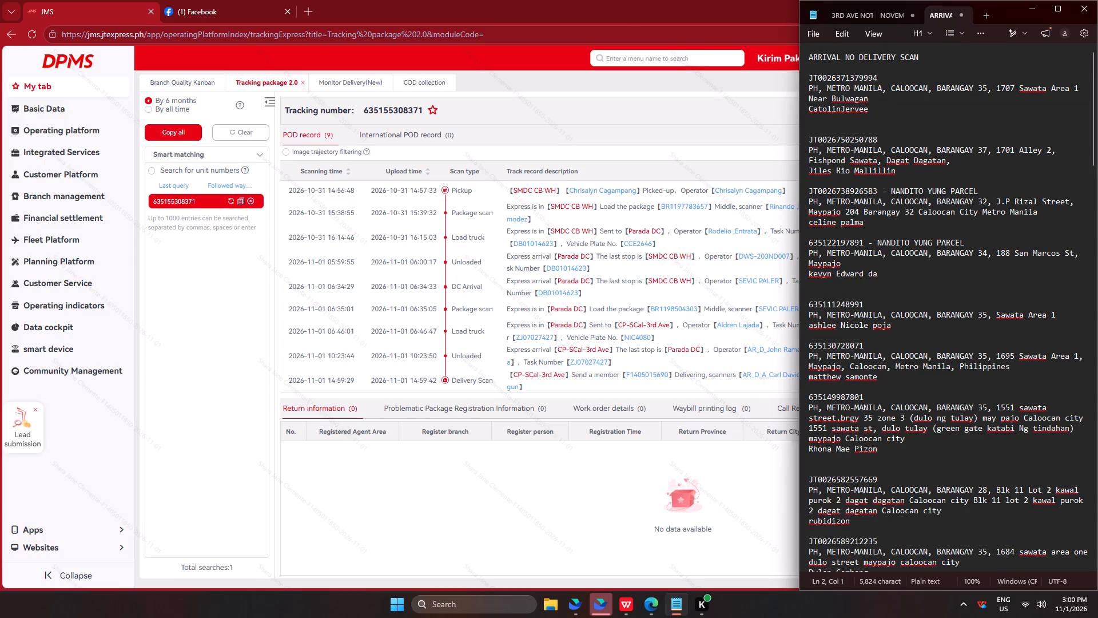
pyautogui.doubleClick(853, 78)
pyautogui.hotkey('ctrl', 'c')
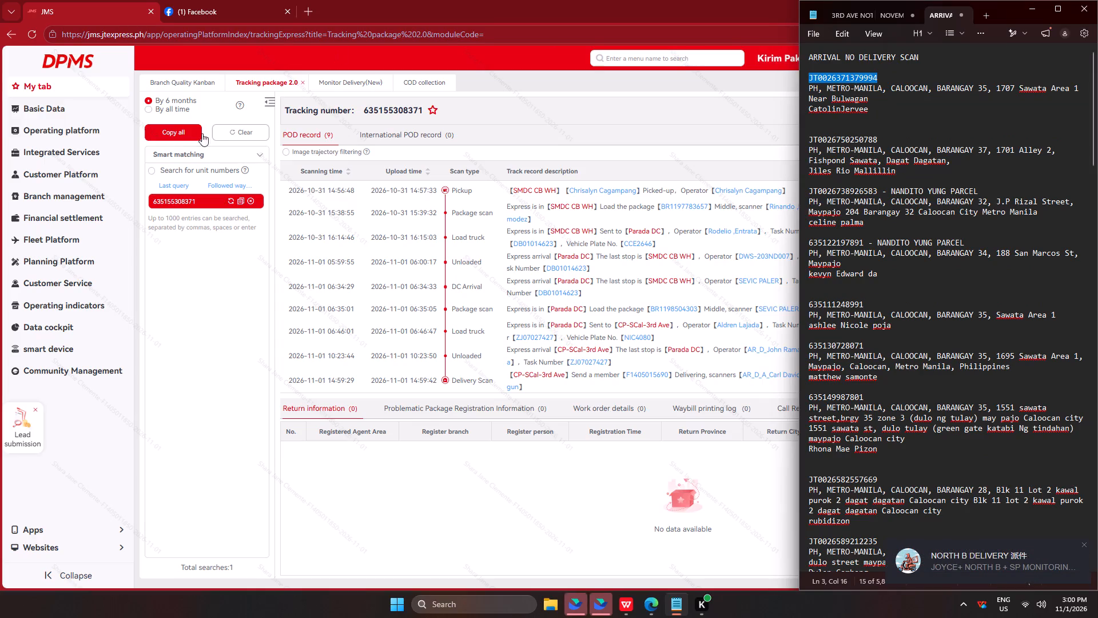
pyautogui.click(220, 135)
pyautogui.moveTo(193, 310); pyautogui.dragTo(193, 320)
pyautogui.hotkey('ctrl', 'v')
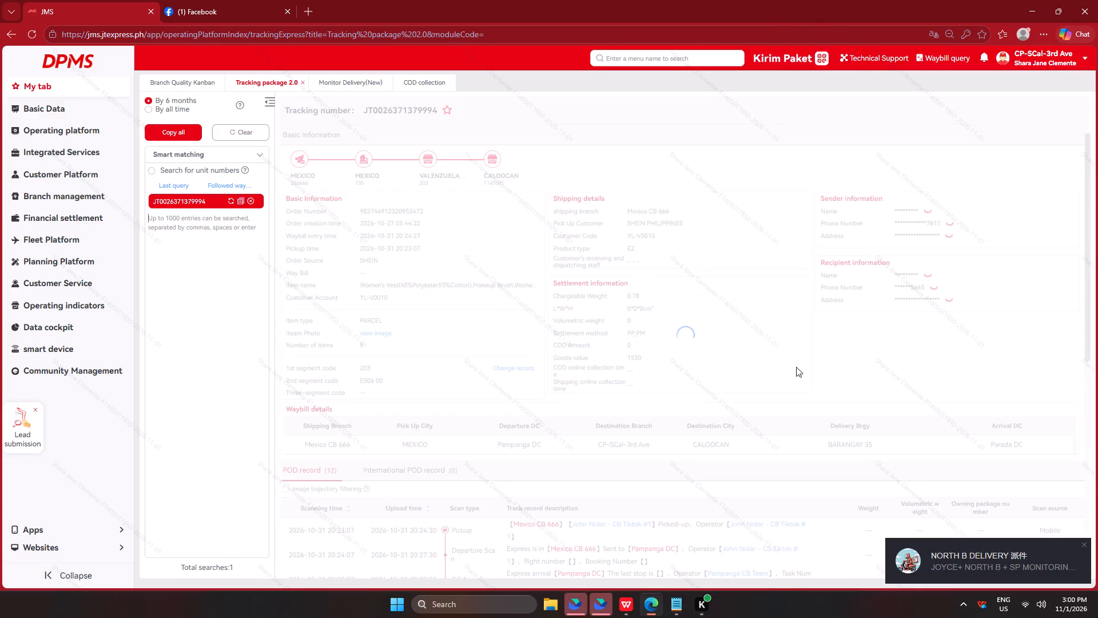
pyautogui.scroll(-7, 793, 368)
pyautogui.scroll(-18, 757, 413)
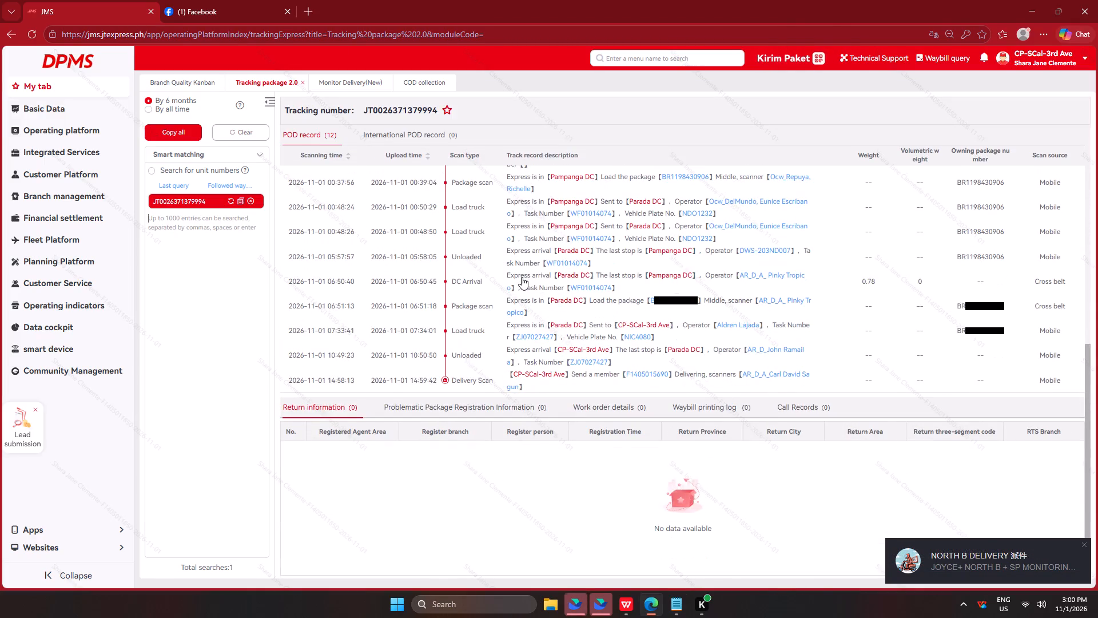
pyautogui.hotkey('alt', 'Tab')
pyautogui.click(898, 106)
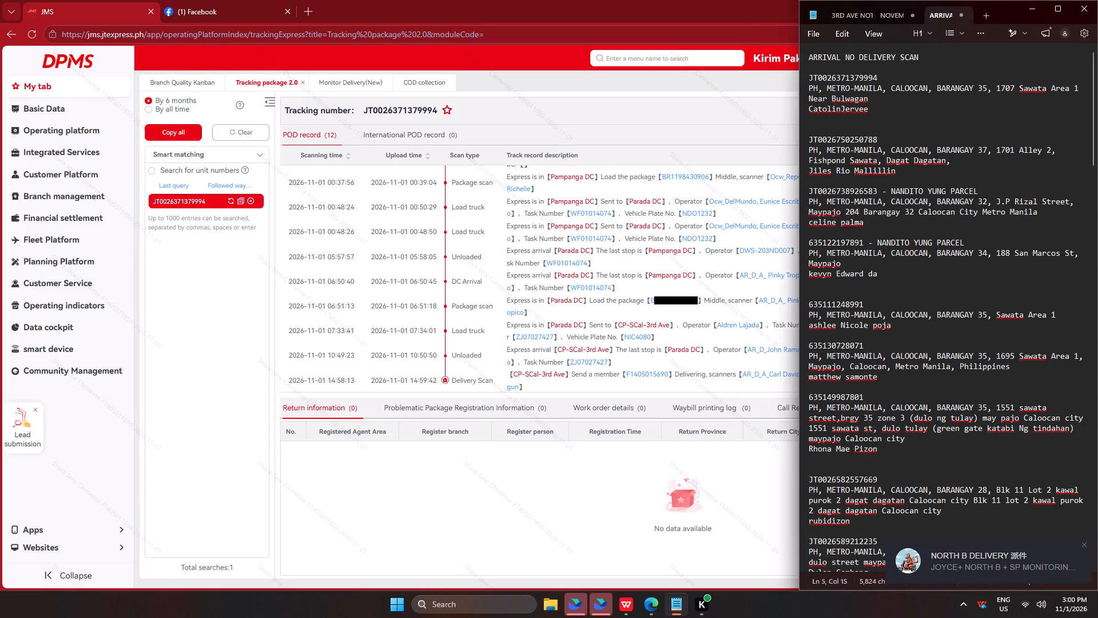
pyautogui.moveTo(809, 78); pyautogui.dragTo(884, 106)
pyautogui.press('BackSpace')
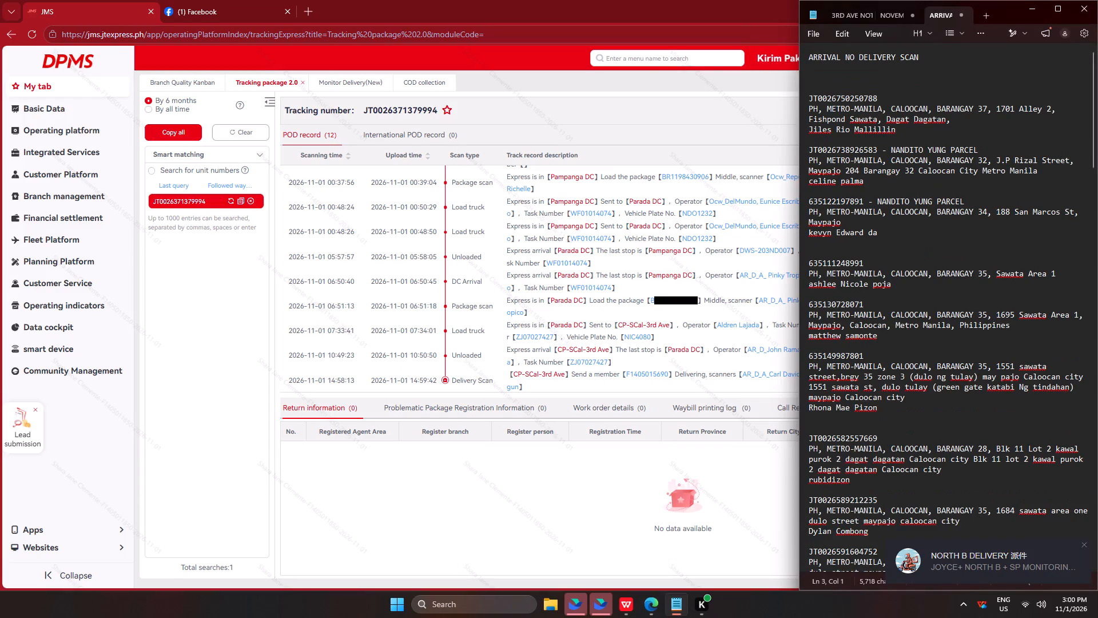
pyautogui.press('BackSpace')
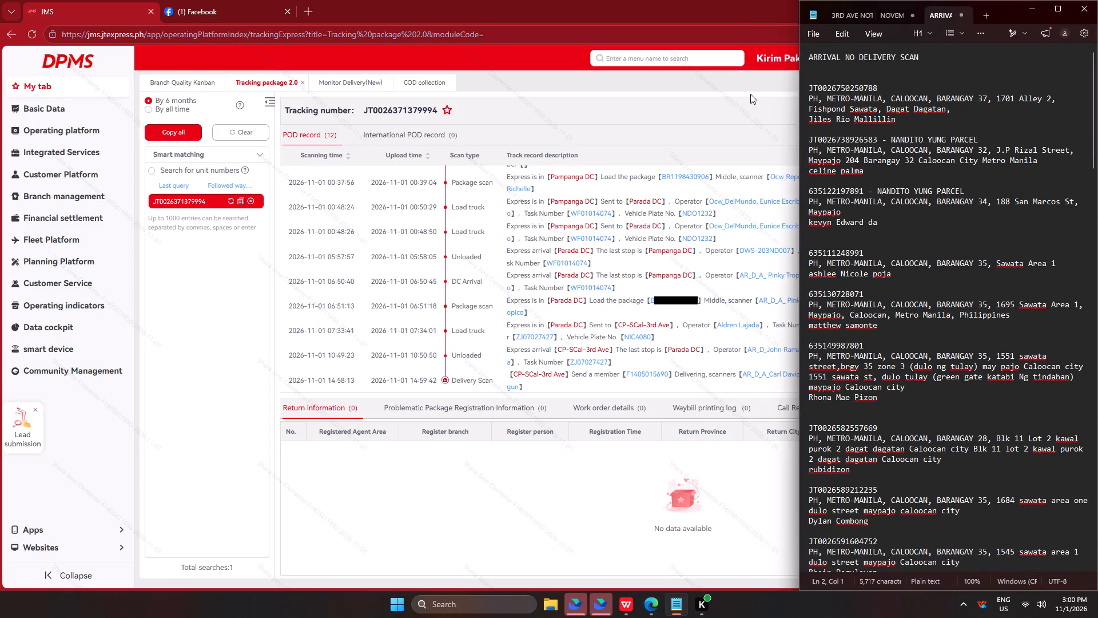
pyautogui.click(839, 82)
pyautogui.doubleClick(836, 87)
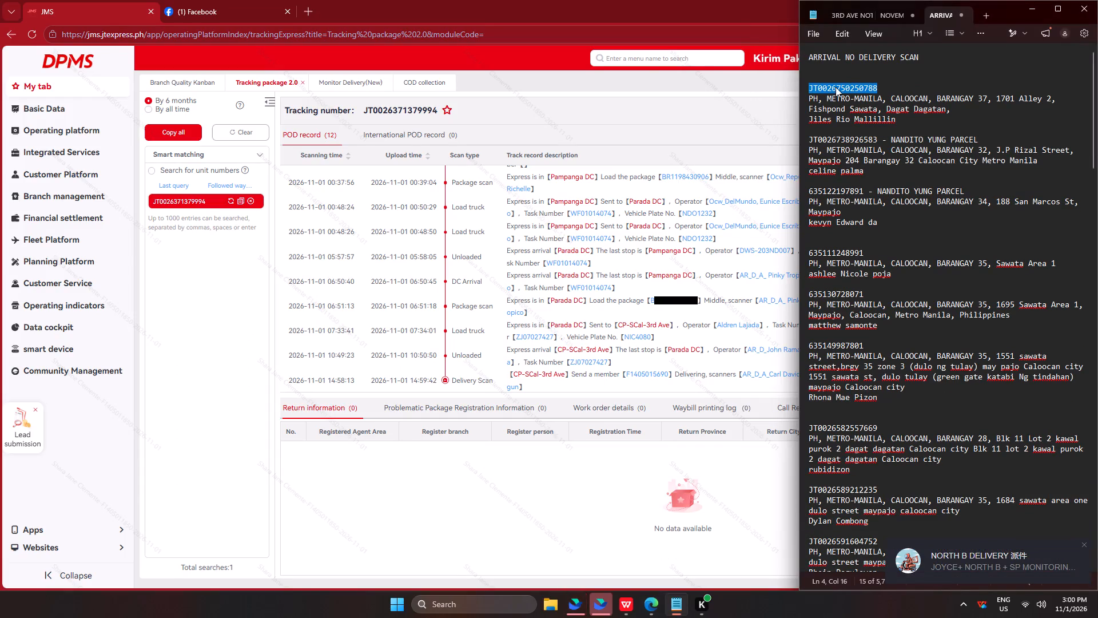
pyautogui.hotkey('ctrl', 'c')
pyautogui.click(235, 134)
pyautogui.moveTo(188, 283); pyautogui.dragTo(188, 290)
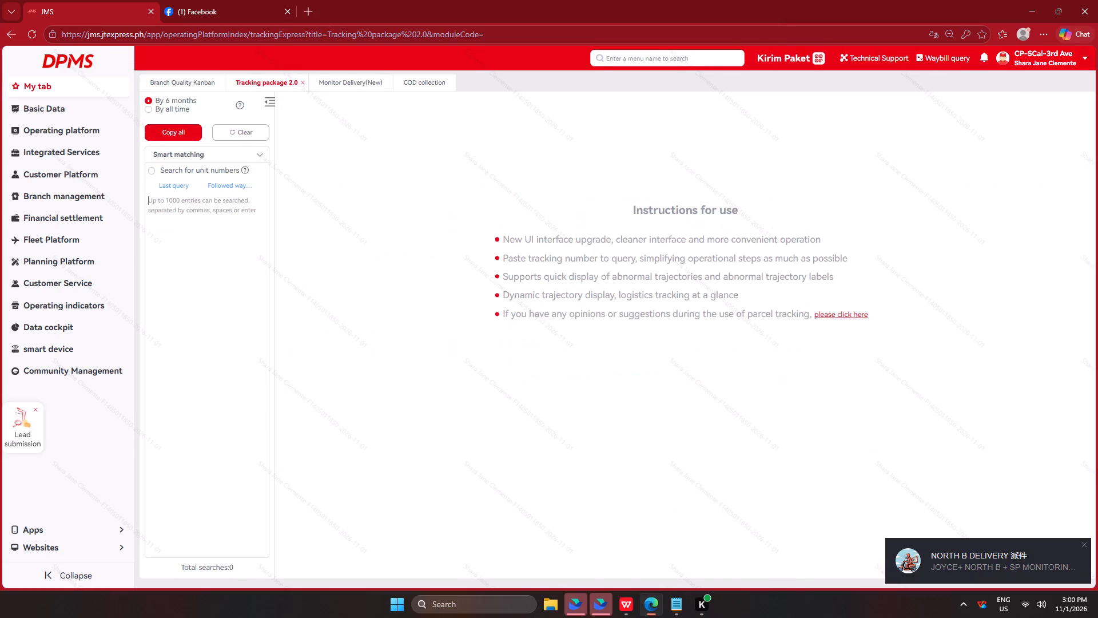
pyautogui.hotkey('ctrl', 'v')
pyautogui.scroll(-8, 743, 275)
pyautogui.scroll(-3, 707, 407)
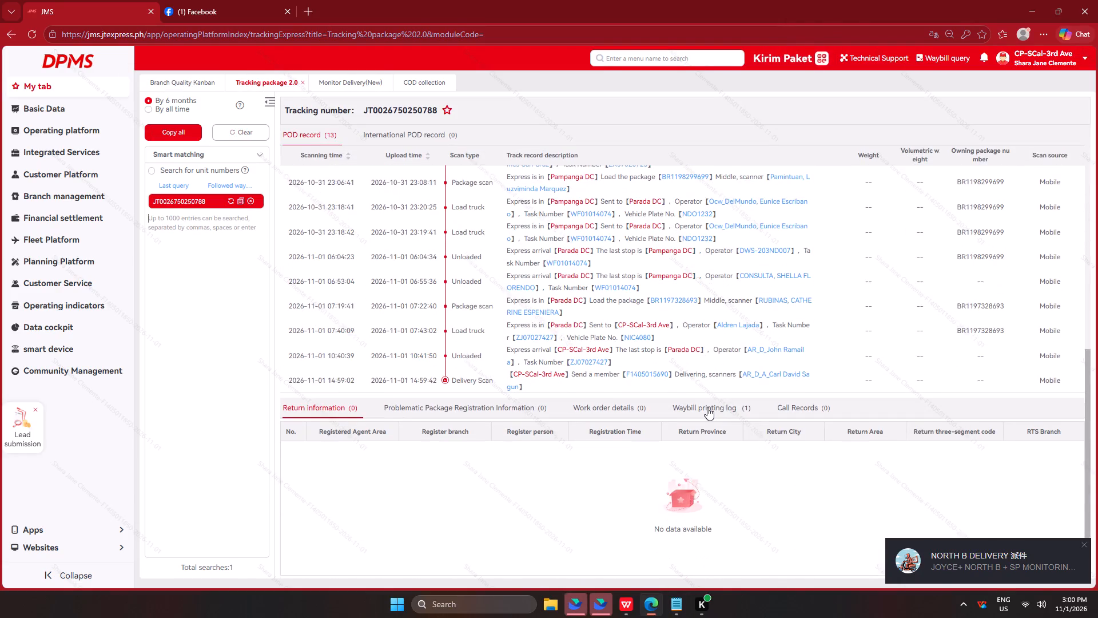
pyautogui.hotkey('alt', 'Tab')
pyautogui.click(908, 108)
pyautogui.moveTo(808, 78); pyautogui.dragTo(909, 119)
pyautogui.press('BackSpace')
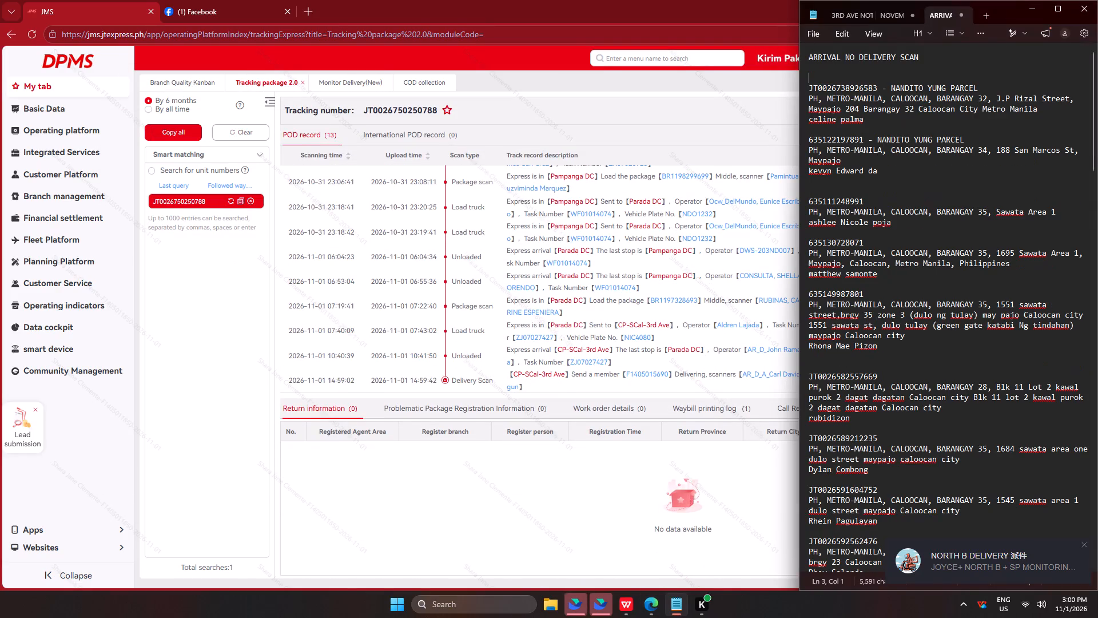
pyautogui.doubleClick(834, 89)
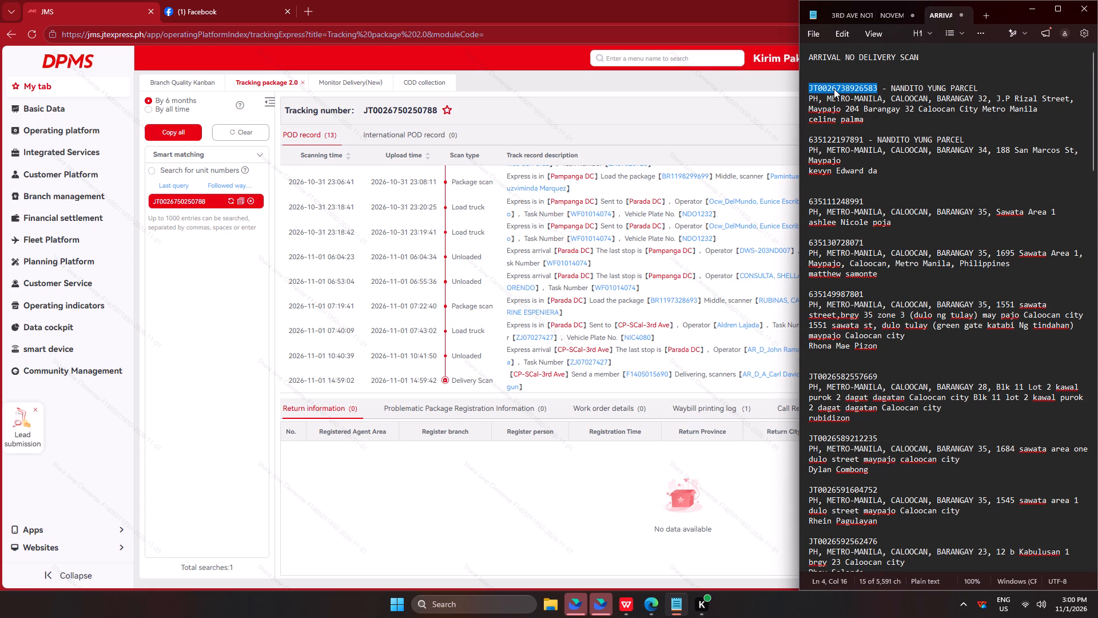
pyautogui.hotkey('ctrl', 'c')
pyautogui.click(237, 132)
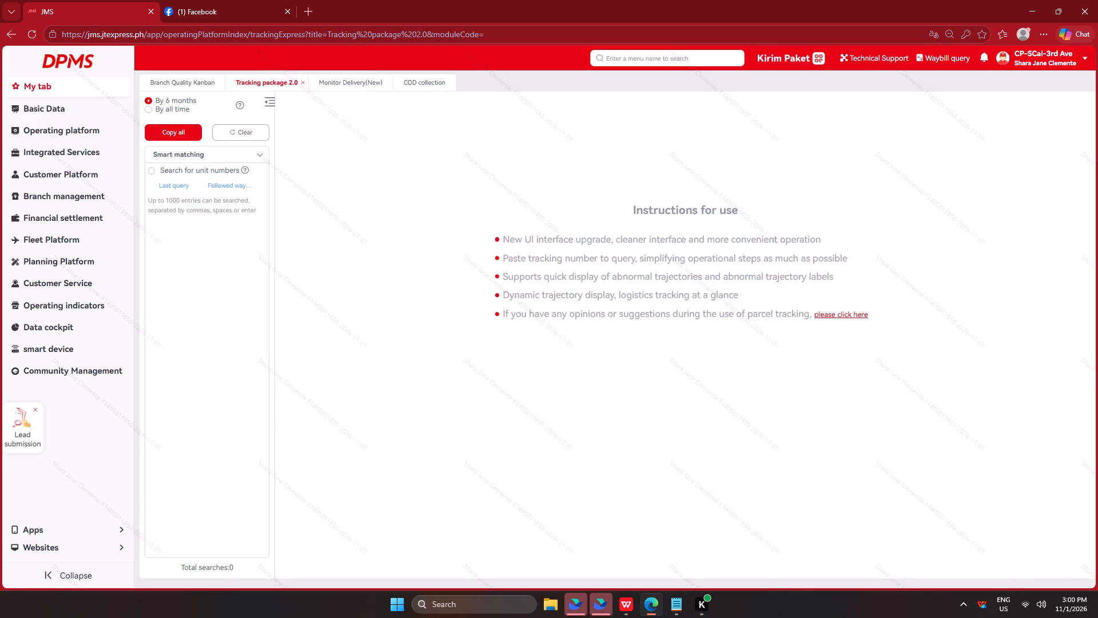
pyautogui.hotkey('ctrl', 'v')
pyautogui.click(107, 222)
pyautogui.click(536, 184)
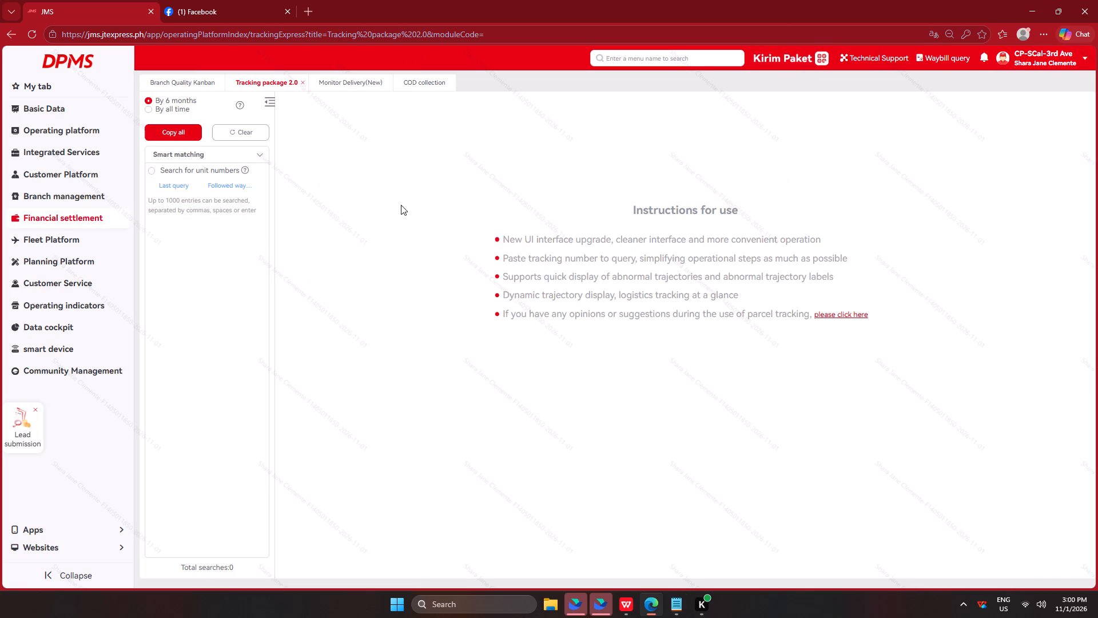
pyautogui.click(246, 228)
pyautogui.hotkey('ctrl', 'v')
pyautogui.scroll(-8, 802, 252)
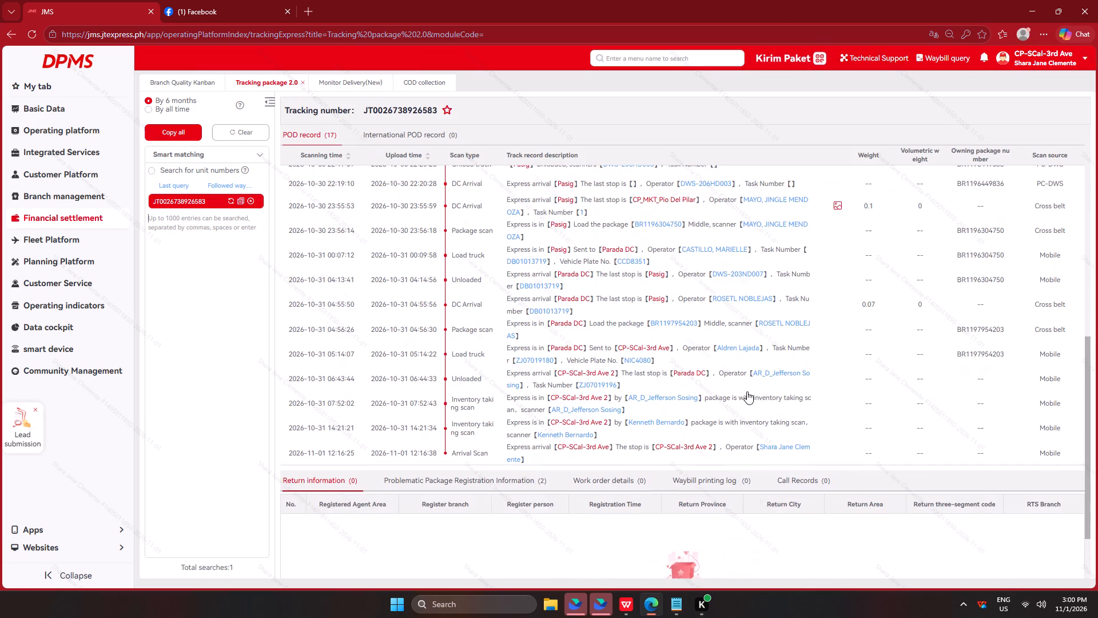
pyautogui.hotkey('alt', 'Tab')
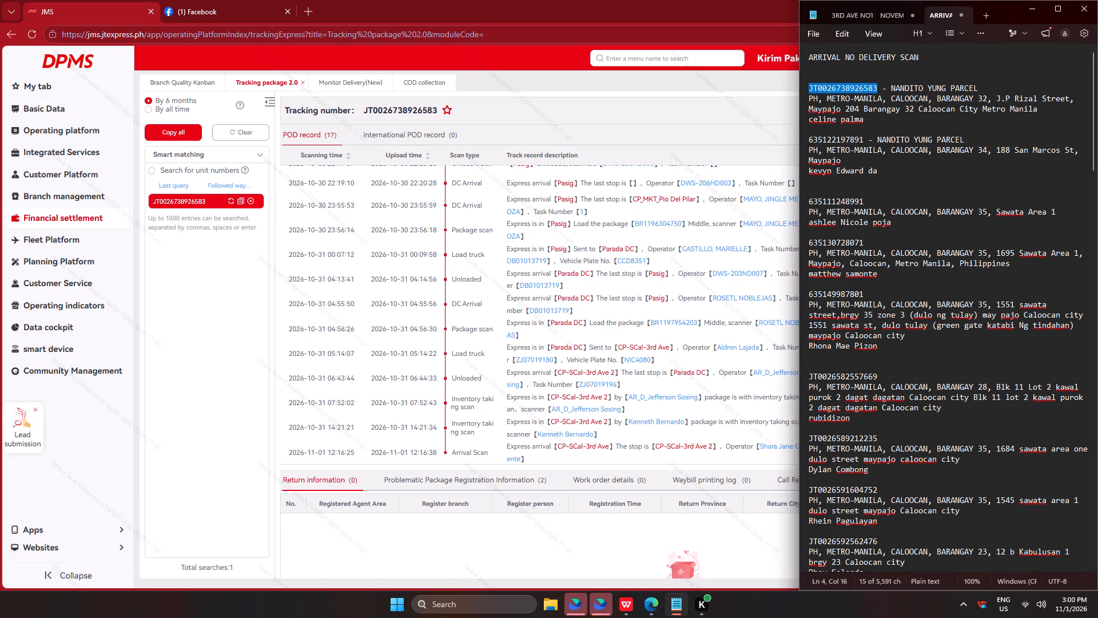
pyautogui.doubleClick(826, 142)
pyautogui.hotkey('ctrl', 'c')
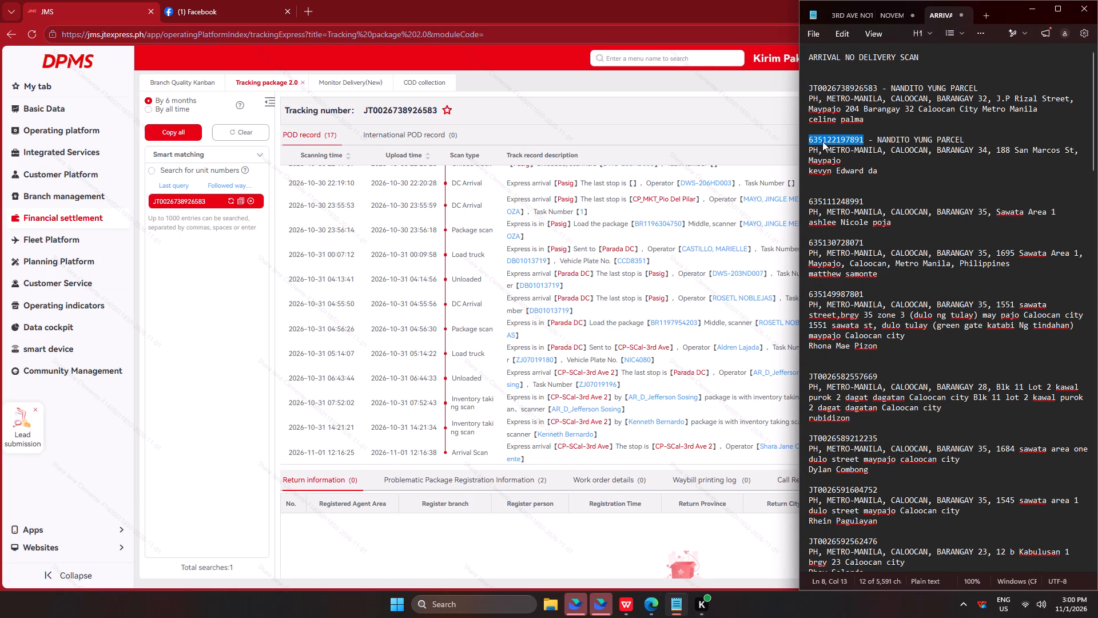
pyautogui.click(226, 132)
pyautogui.click(142, 381)
pyautogui.click(181, 277)
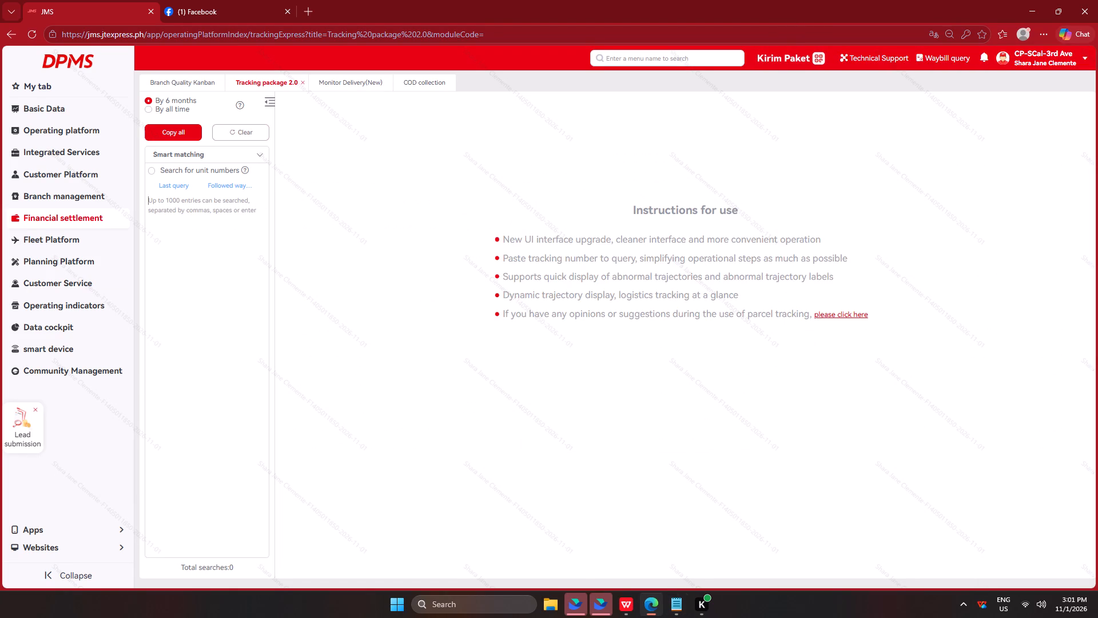
pyautogui.hotkey('ctrl', 'v')
pyautogui.scroll(-14, 621, 284)
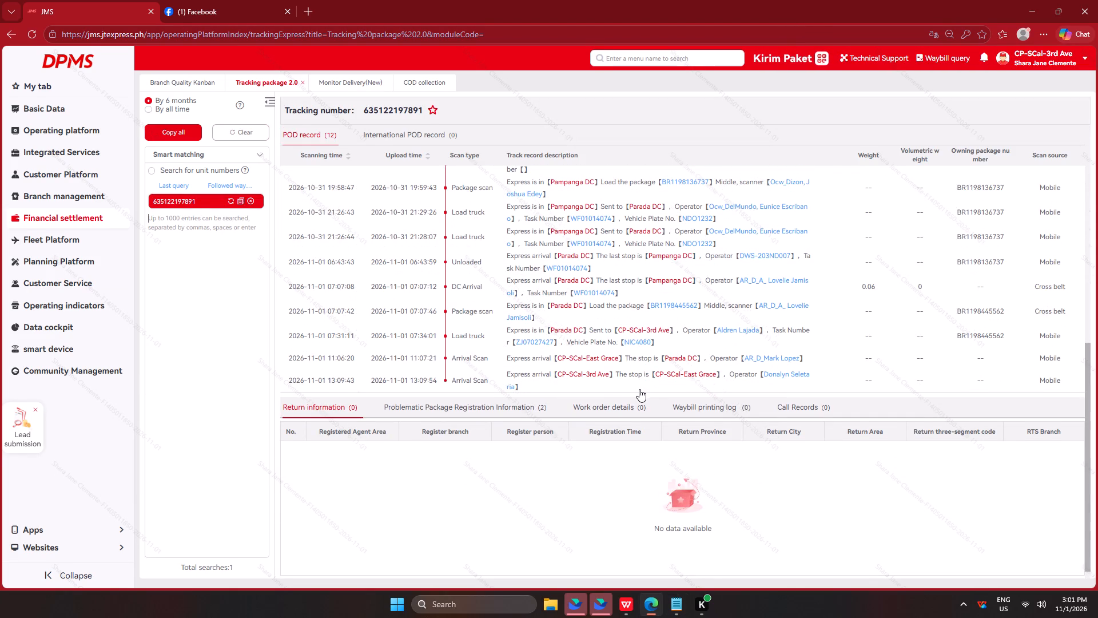
pyautogui.hotkey('alt', 'Tab')
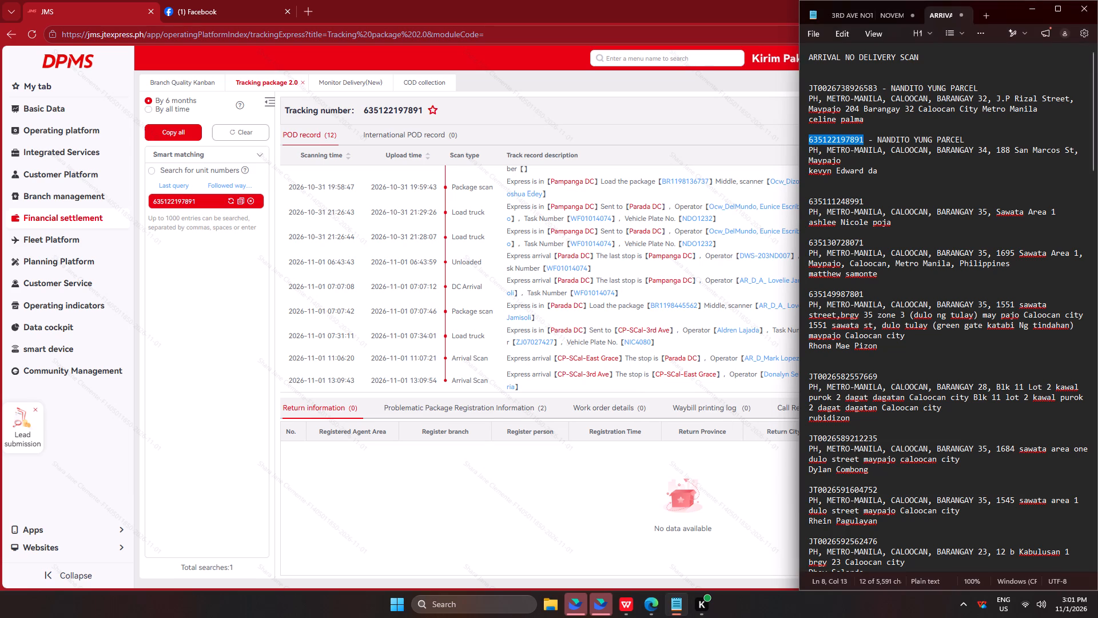
pyautogui.doubleClick(834, 201)
pyautogui.hotkey('ctrl', 'c')
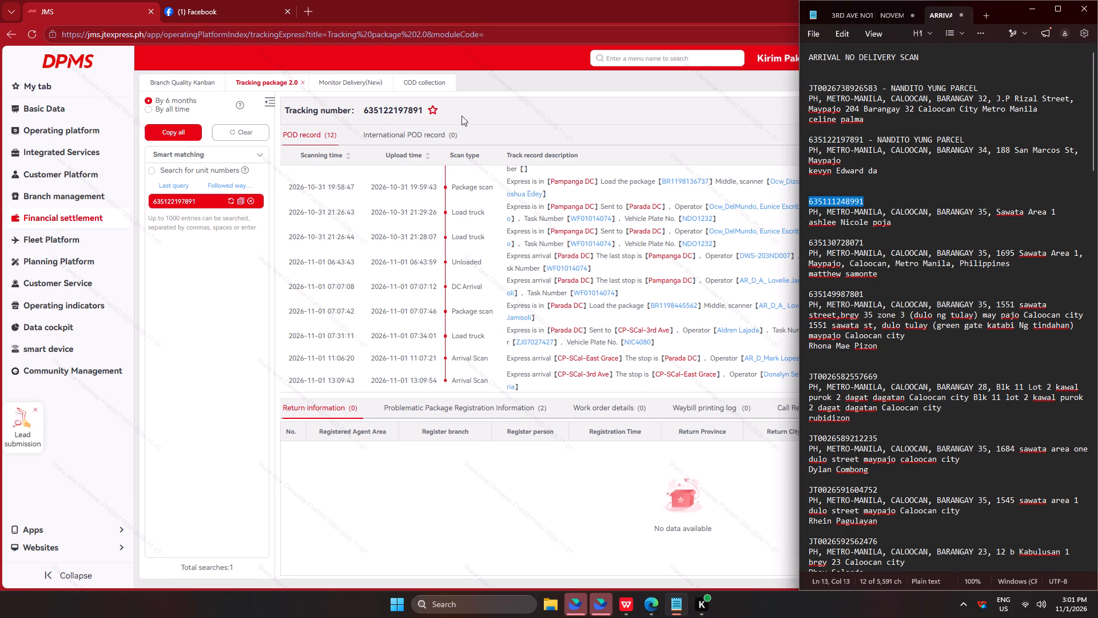
pyautogui.click(223, 124)
pyautogui.click(217, 350)
pyautogui.hotkey('ctrl', 'v')
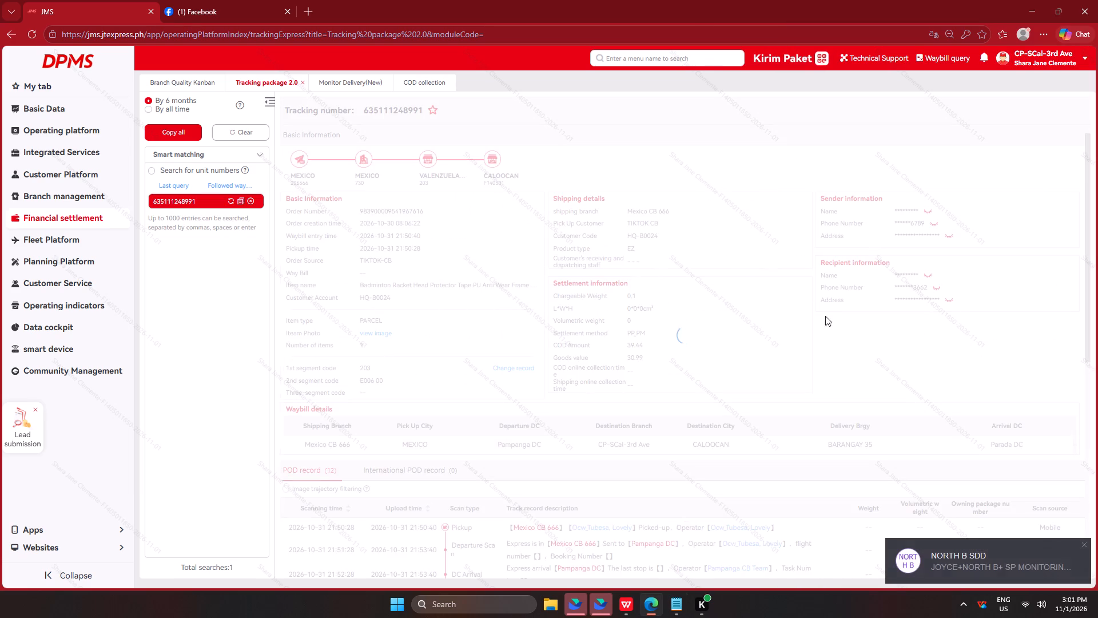
pyautogui.scroll(-7, 829, 315)
pyautogui.hotkey('alt', 'Tab')
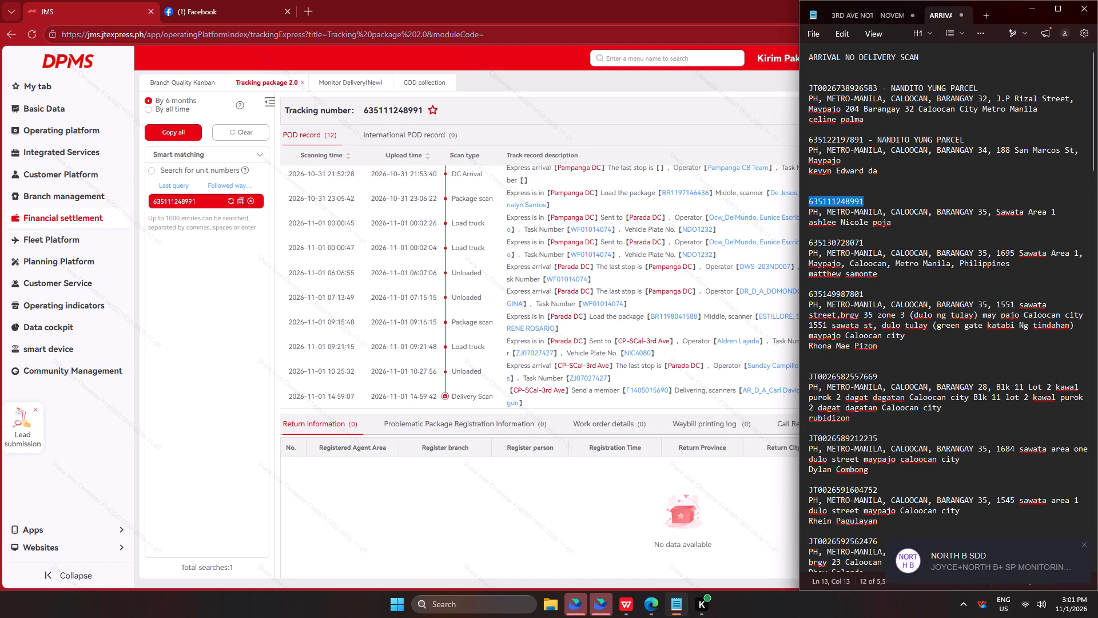
pyautogui.click(961, 216)
pyautogui.moveTo(813, 187); pyautogui.dragTo(901, 217)
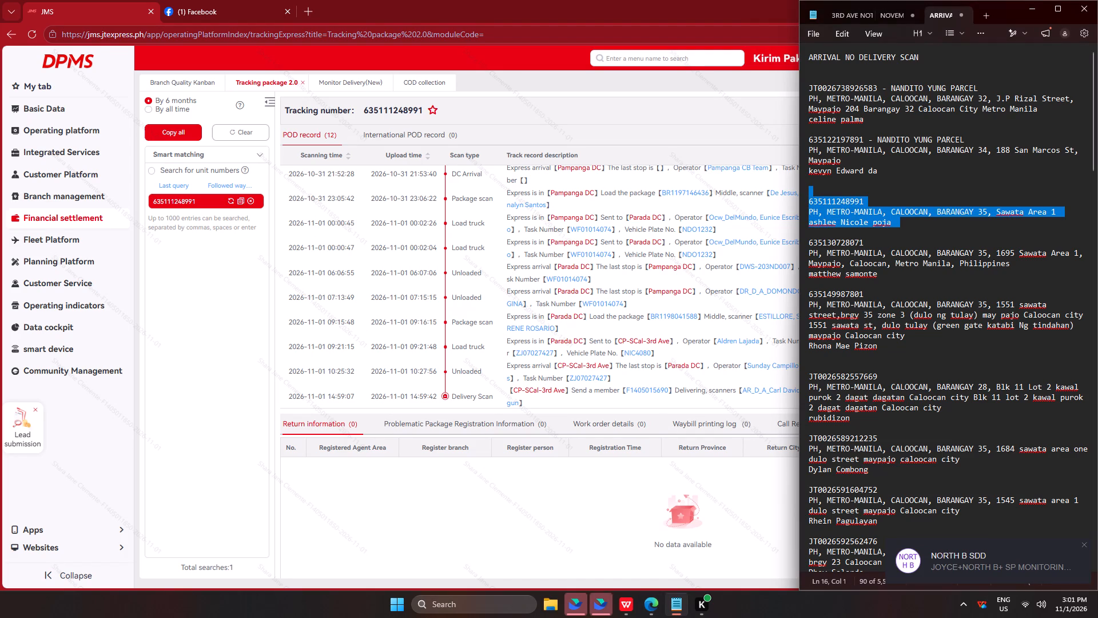
pyautogui.moveTo(901, 217); pyautogui.dragTo(905, 220)
pyautogui.press('BackSpace')
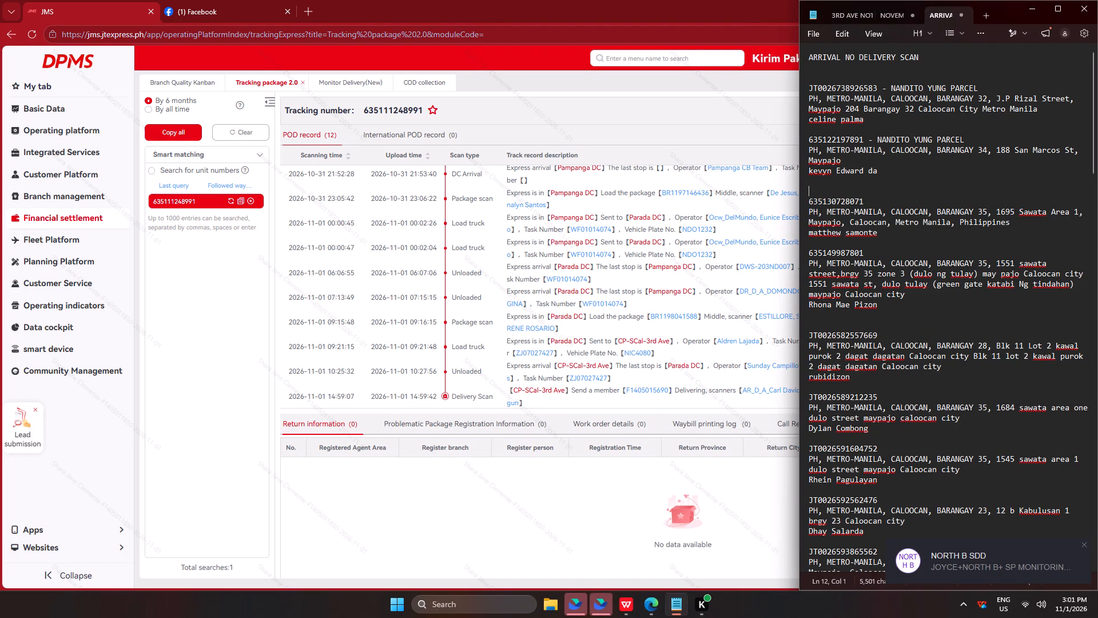
pyautogui.doubleClick(819, 197)
pyautogui.doubleClick(817, 205)
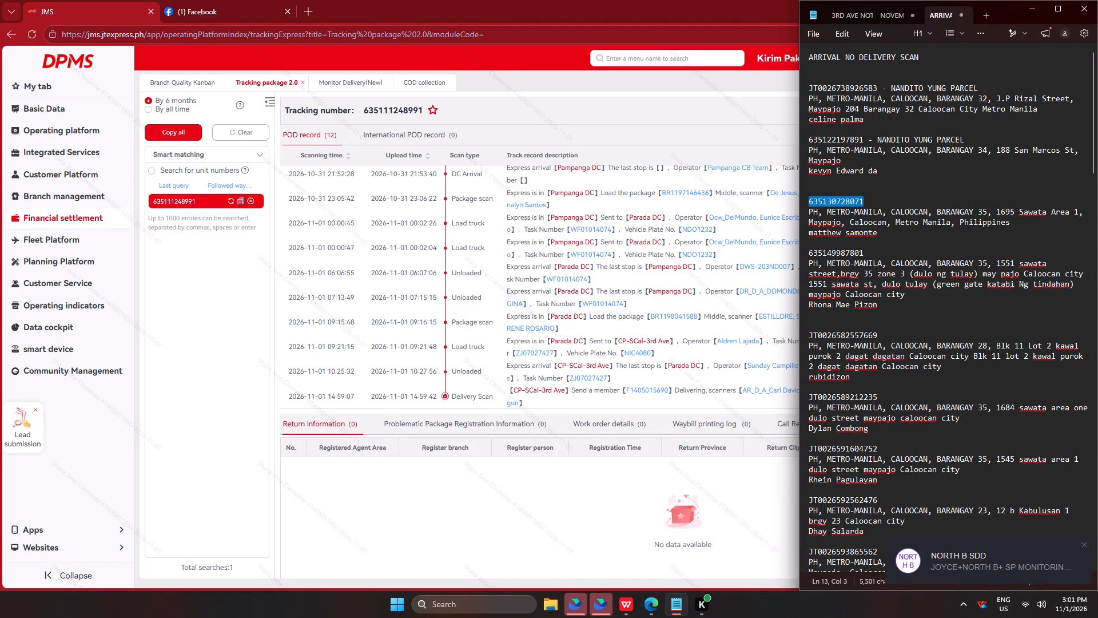
pyautogui.hotkey('ctrl', 'c')
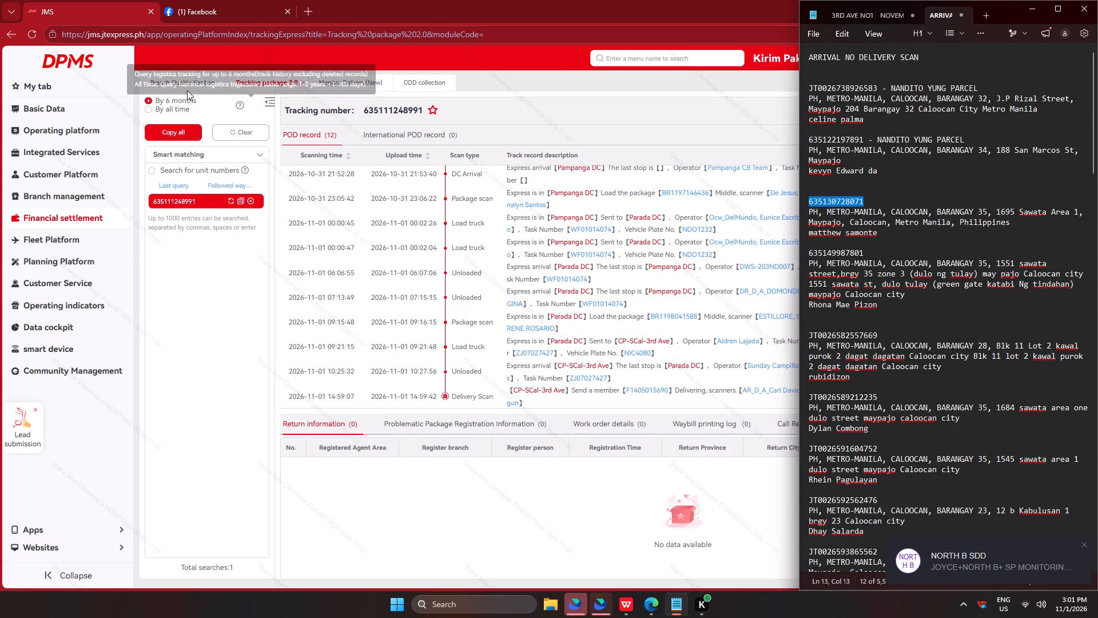
pyautogui.click(252, 134)
pyautogui.click(213, 311)
pyautogui.hotkey('ctrl', 'v')
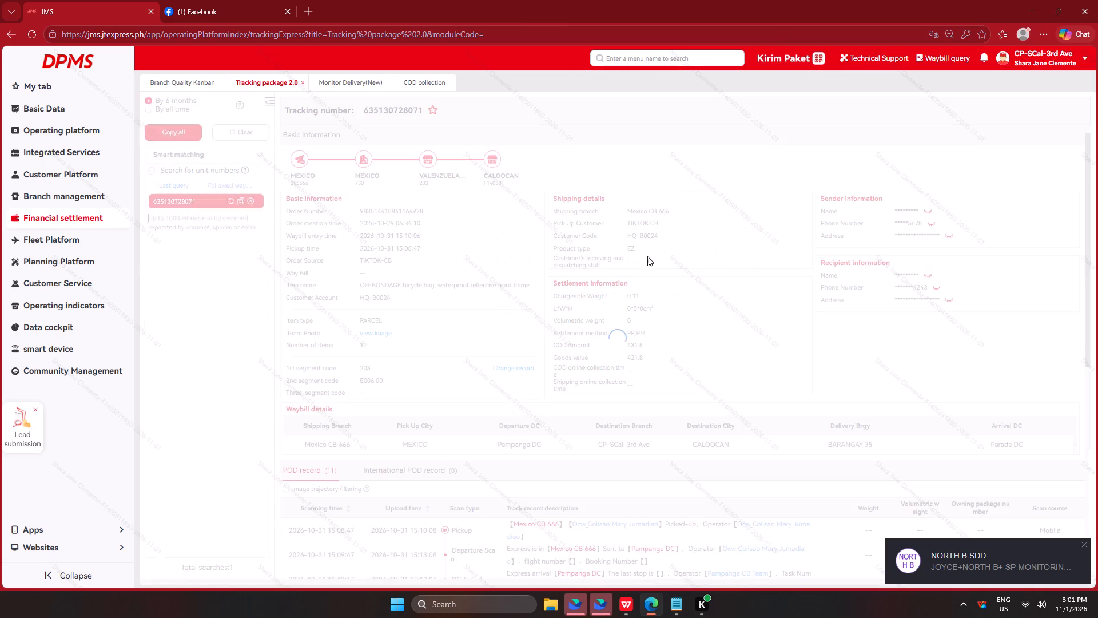
pyautogui.scroll(-7, 647, 257)
pyautogui.hotkey('alt', 'Tab')
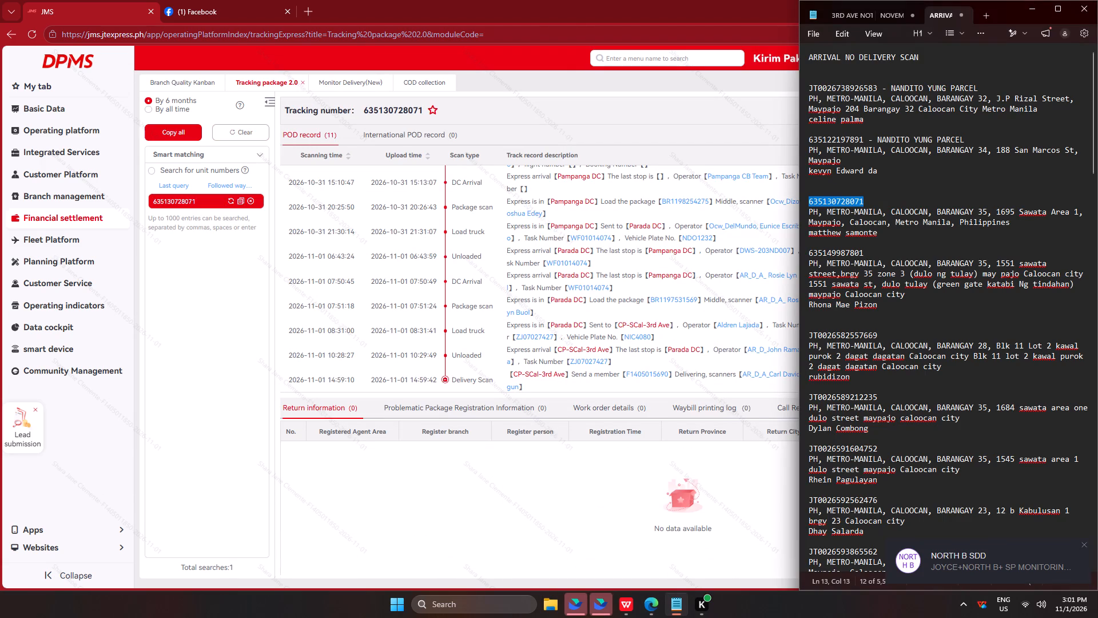
pyautogui.click(857, 211)
pyautogui.moveTo(816, 193); pyautogui.dragTo(899, 231)
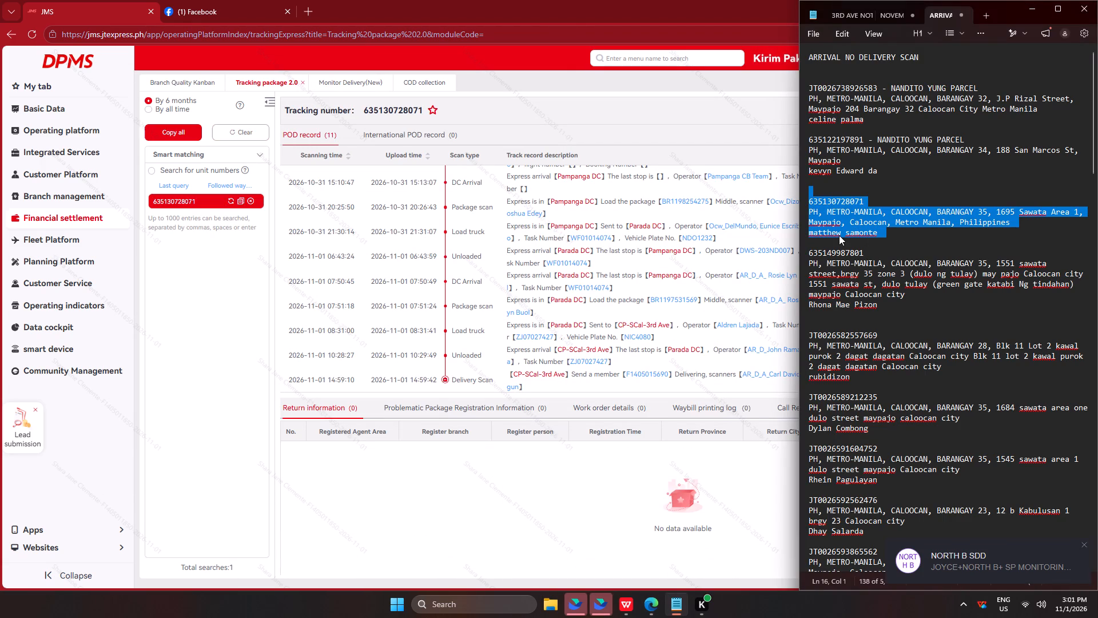
pyautogui.press('BackSpace')
pyautogui.doubleClick(832, 200)
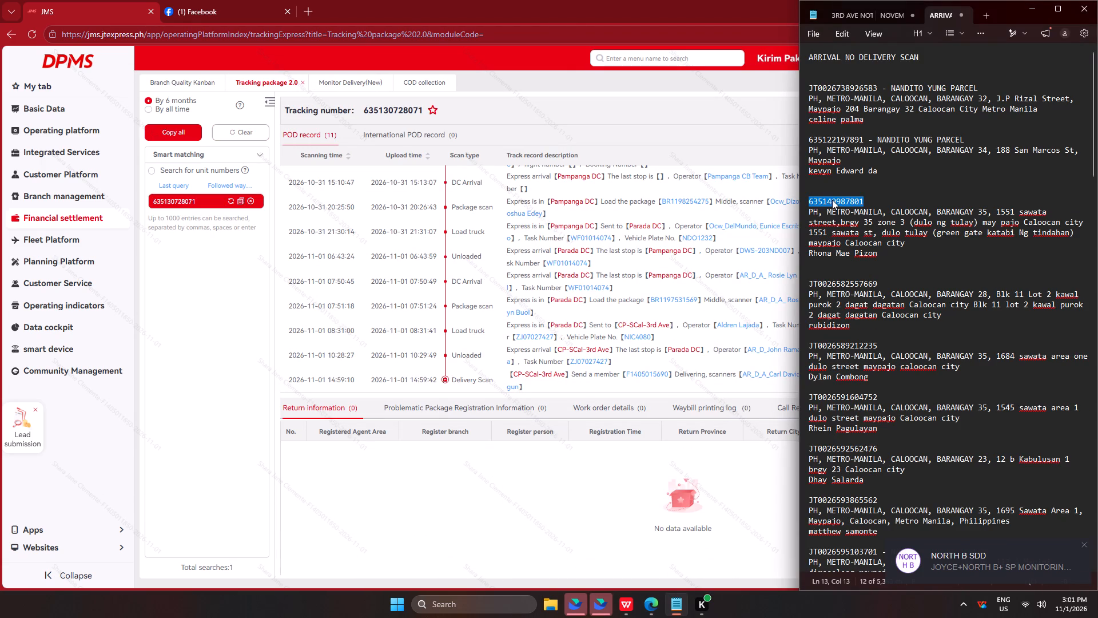
pyautogui.hotkey('ctrl', 'c')
pyautogui.click(230, 127)
pyautogui.moveTo(217, 328); pyautogui.dragTo(220, 339)
pyautogui.hotkey('ctrl', 'v')
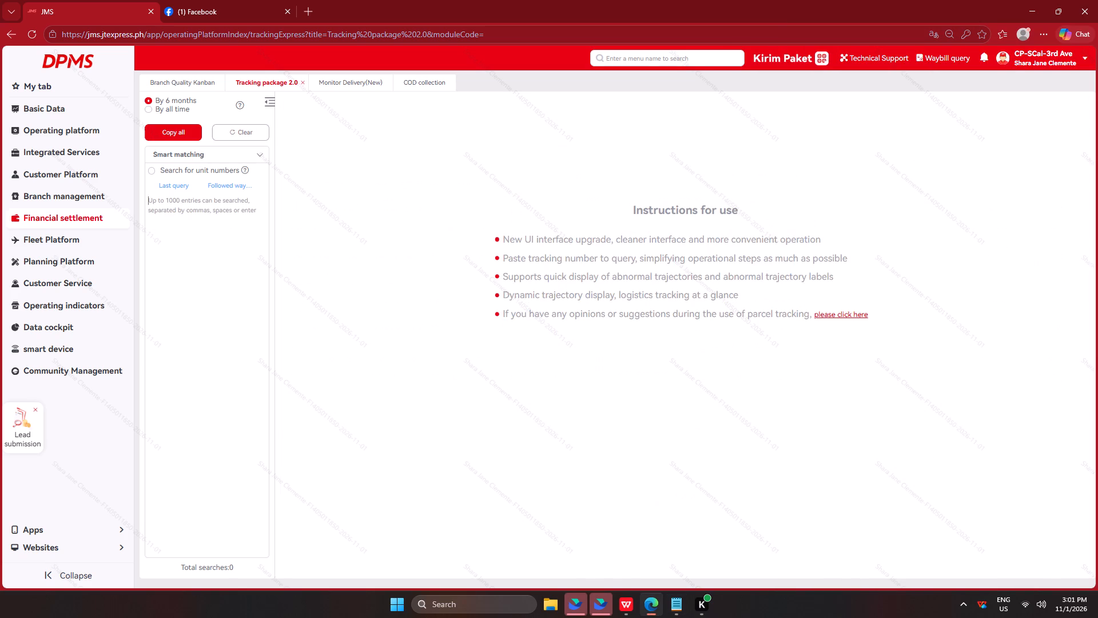
pyautogui.scroll(-14, 767, 343)
pyautogui.hotkey('alt', 'Tab')
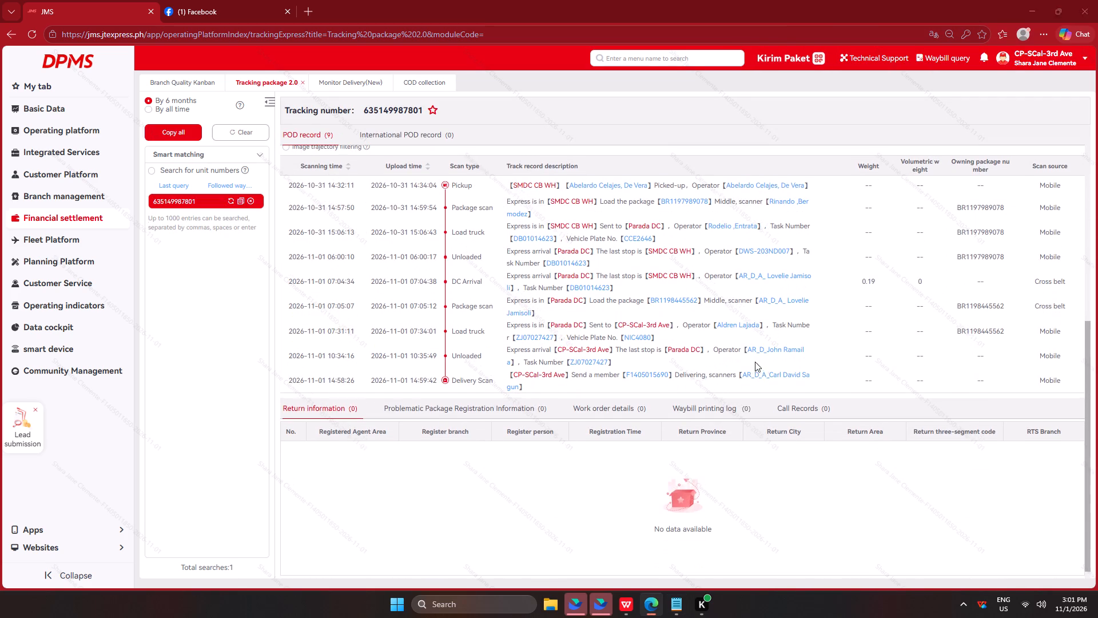
pyautogui.click(901, 214)
pyautogui.moveTo(811, 197); pyautogui.dragTo(908, 249)
pyautogui.press('BackSpace')
pyautogui.press('BackSpace')
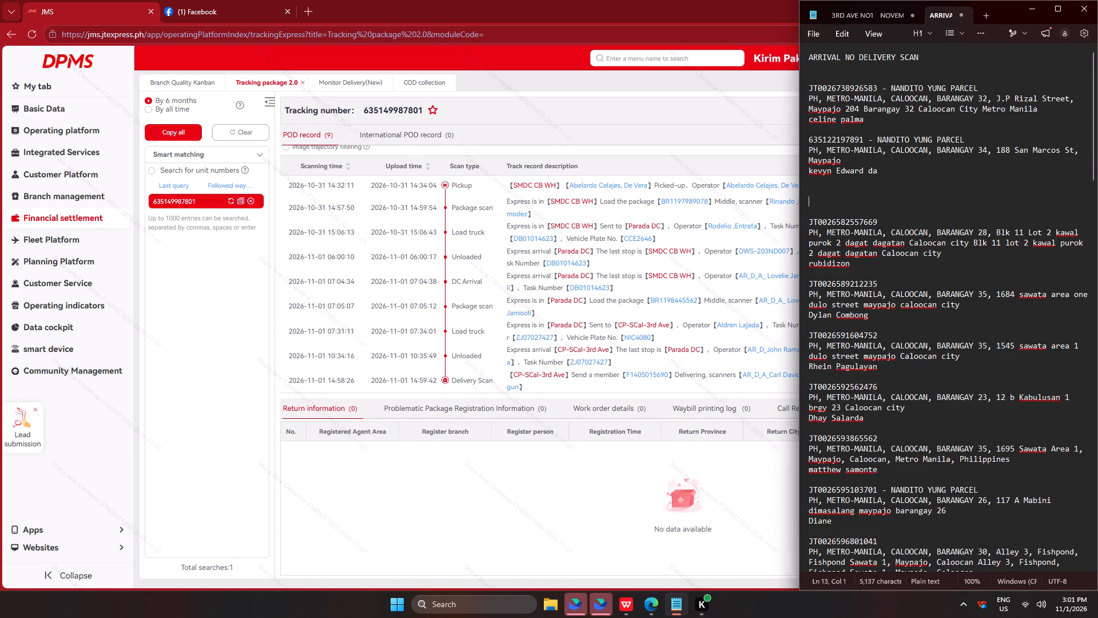
pyautogui.press('BackSpace')
pyautogui.press('BackSpace')
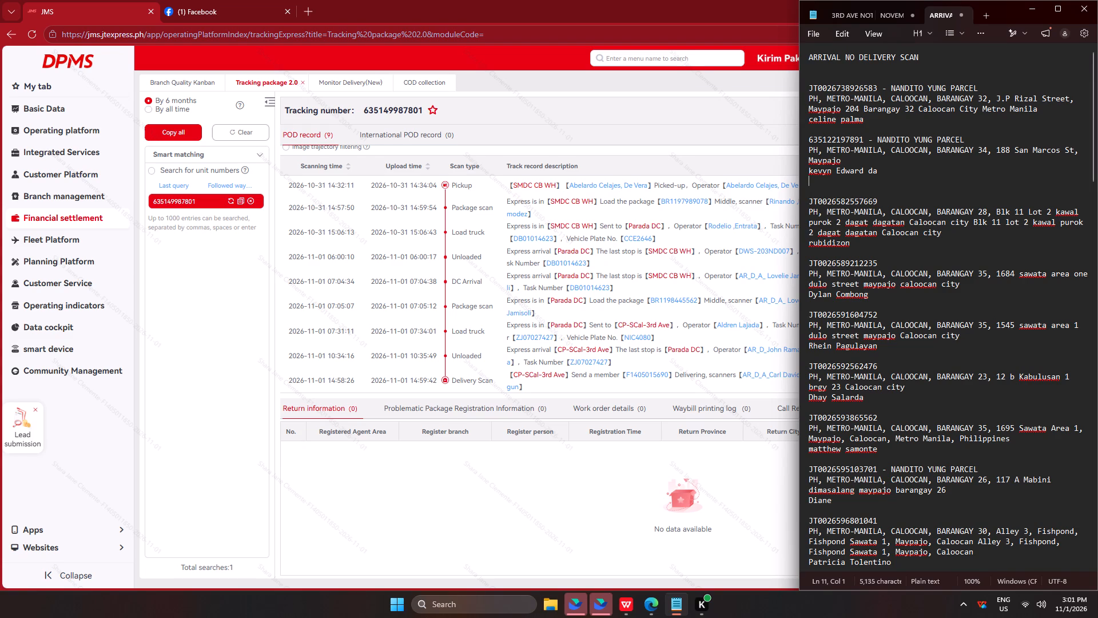
pyautogui.doubleClick(859, 203)
pyautogui.hotkey('ctrl', 'c')
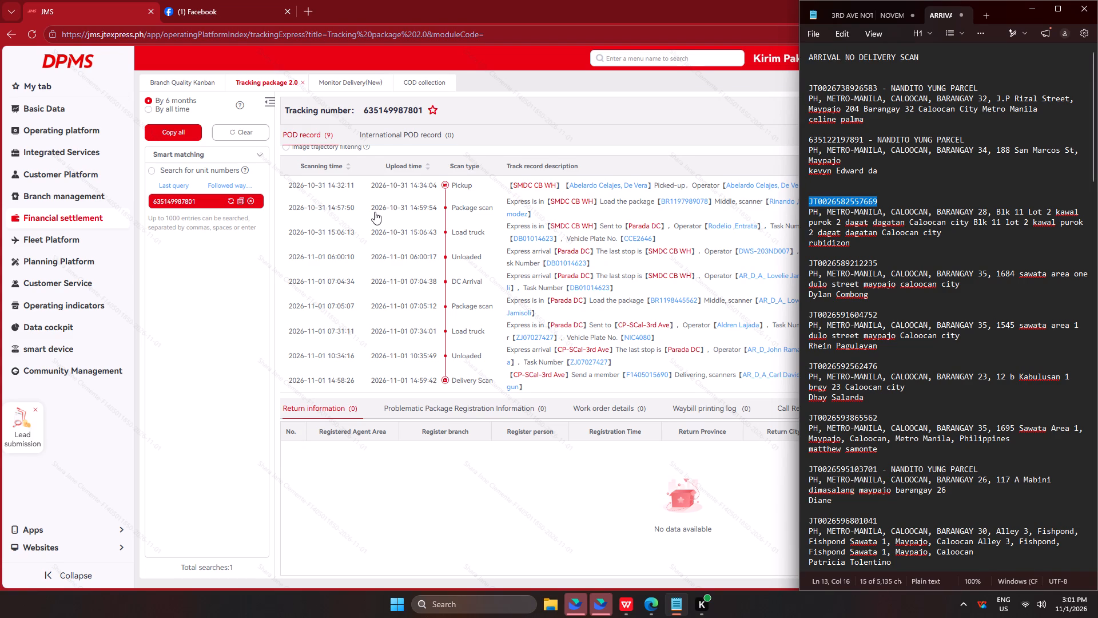
pyautogui.click(245, 134)
pyautogui.moveTo(242, 297); pyautogui.dragTo(243, 310)
pyautogui.hotkey('ctrl', 'v')
pyautogui.scroll(-8, 789, 273)
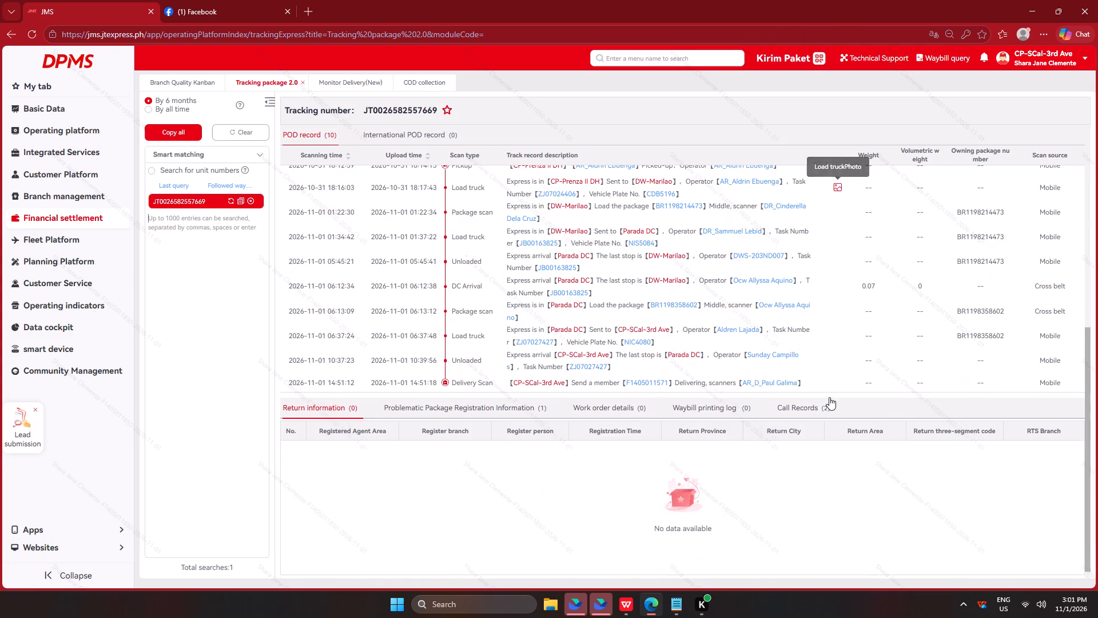
pyautogui.hotkey('alt', 'Tab')
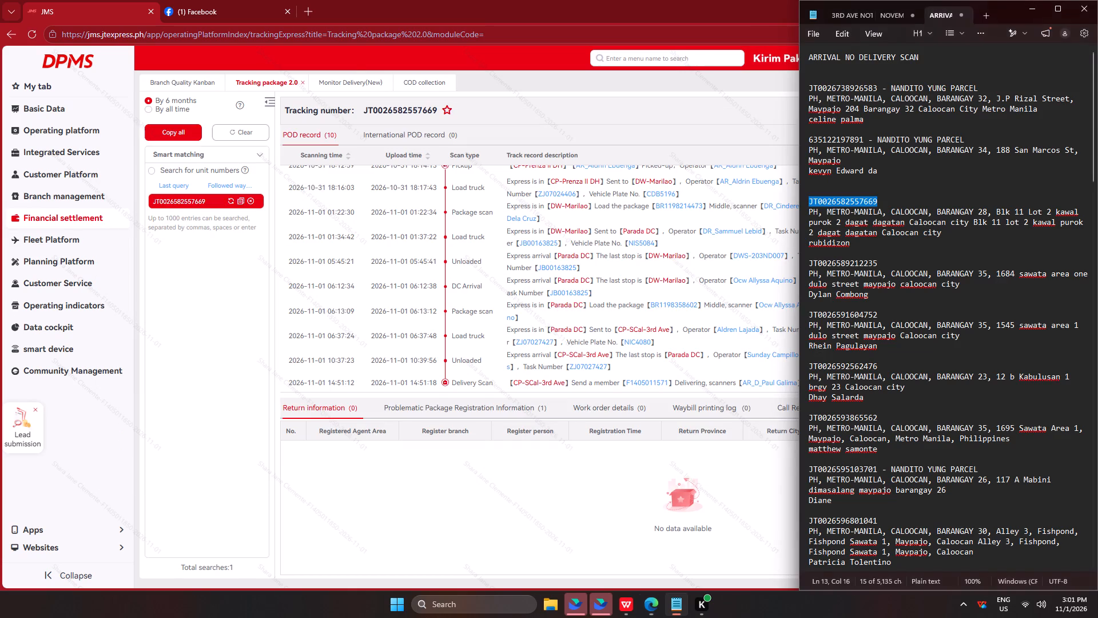
pyautogui.click(909, 204)
pyautogui.moveTo(809, 191); pyautogui.dragTo(920, 239)
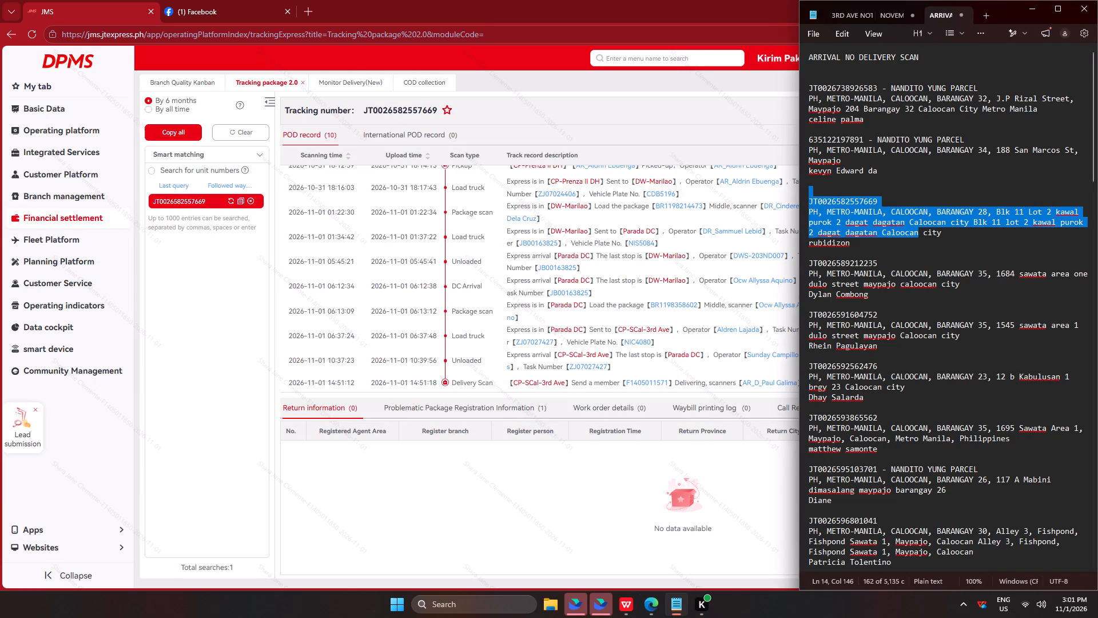
pyautogui.moveTo(920, 239); pyautogui.dragTo(922, 242)
pyautogui.press('BackSpace')
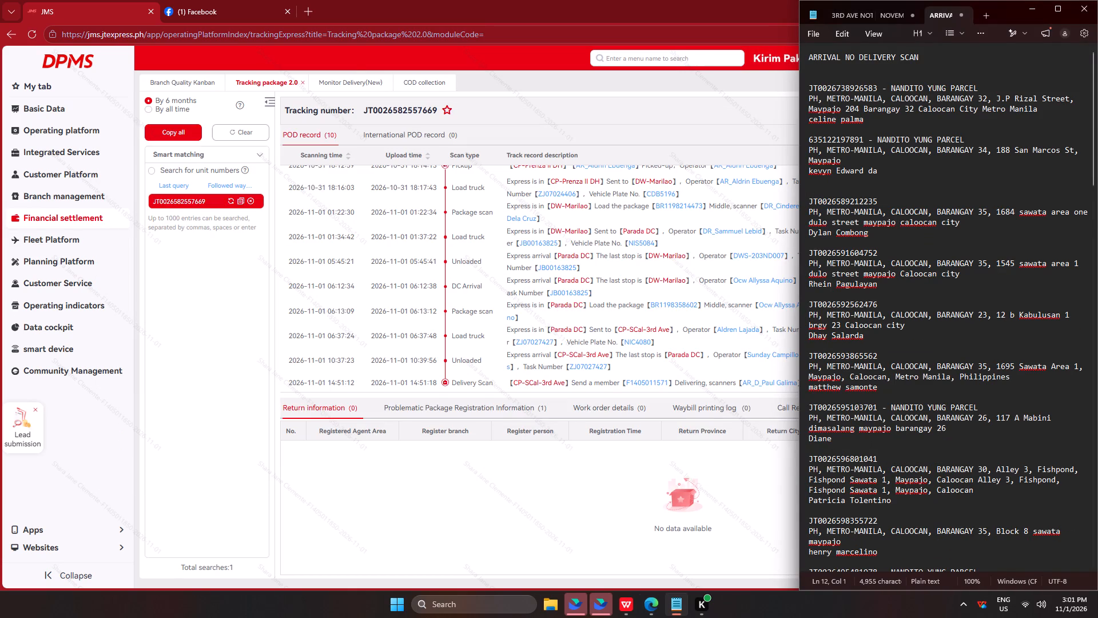
pyautogui.doubleClick(849, 203)
pyautogui.hotkey('ctrl', 'c')
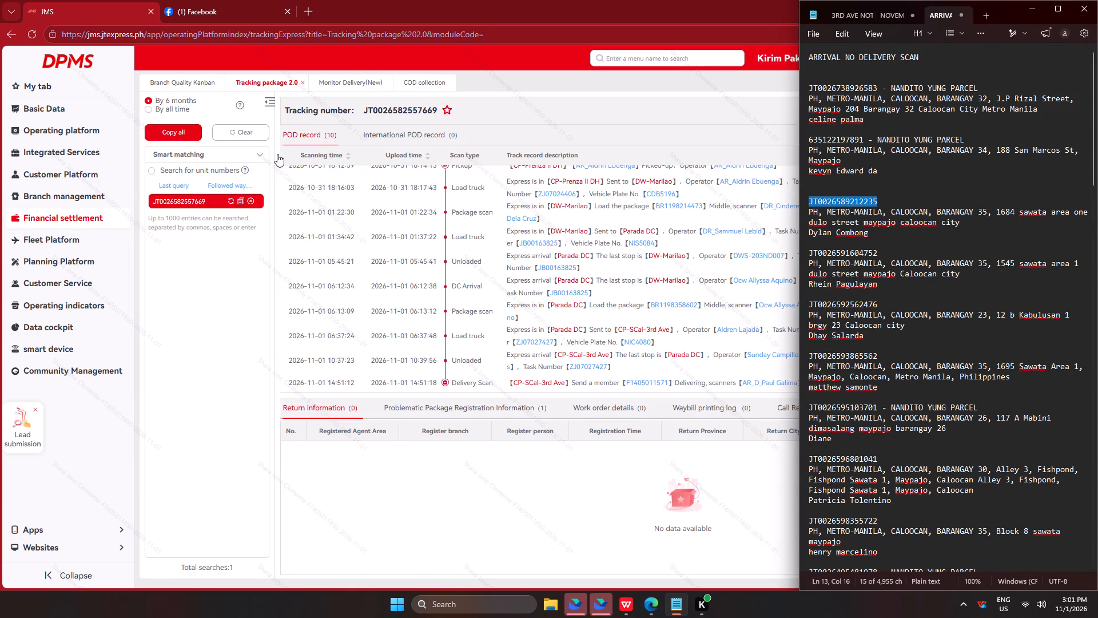
pyautogui.click(220, 133)
pyautogui.click(216, 401)
pyautogui.hotkey('ctrl', 'v')
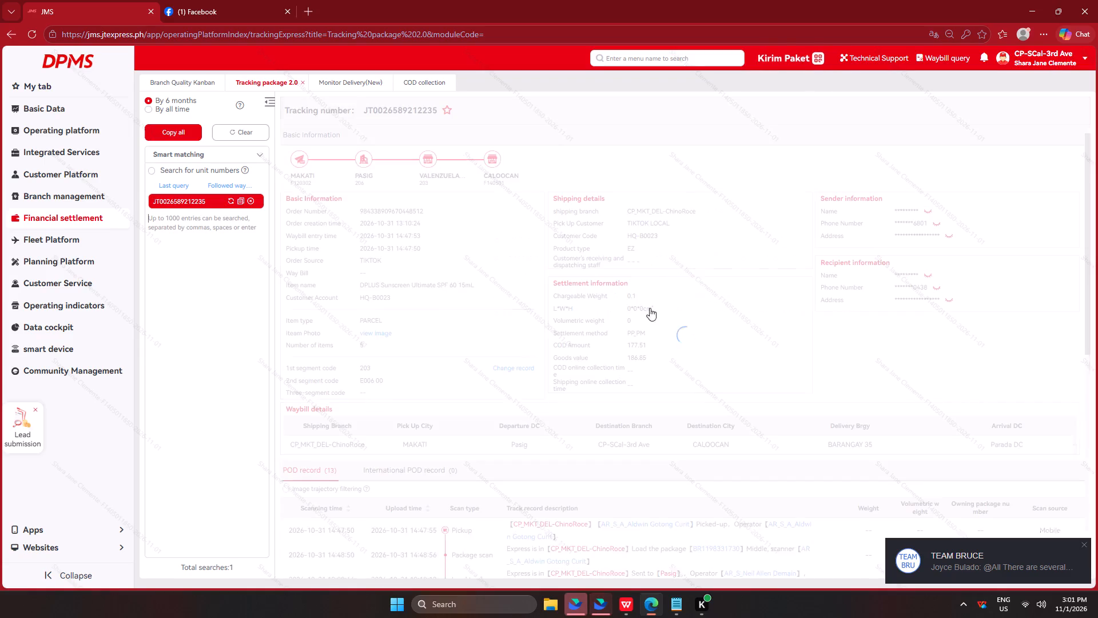
pyautogui.scroll(-8, 650, 309)
pyautogui.hotkey('alt', 'Tab')
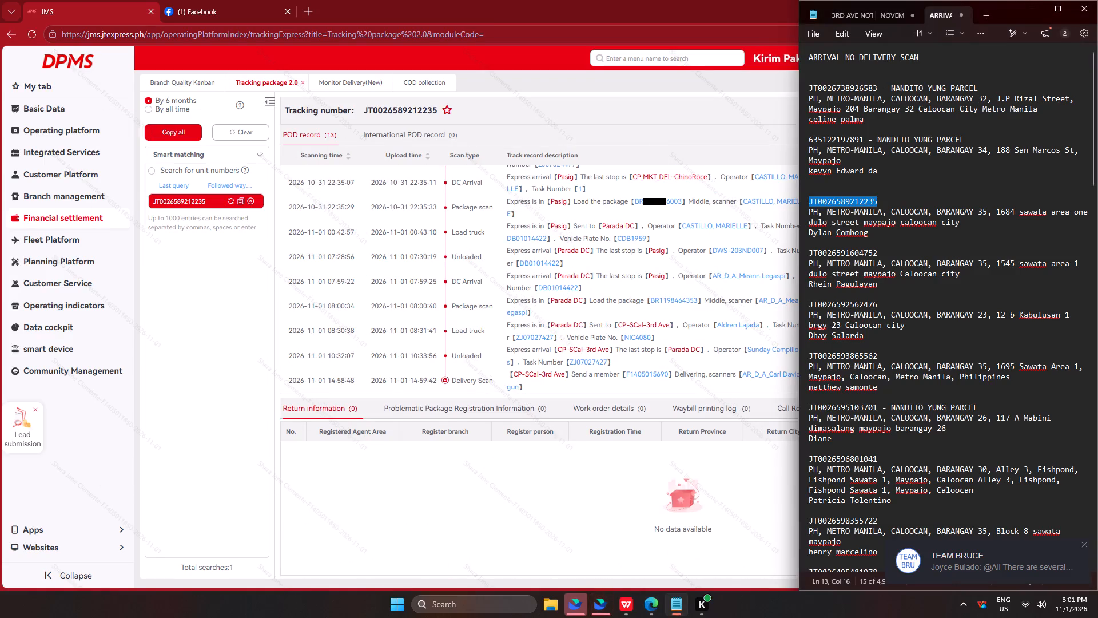
pyautogui.click(1035, 273)
pyautogui.moveTo(809, 193); pyautogui.dragTo(918, 229)
pyautogui.press('BackSpace')
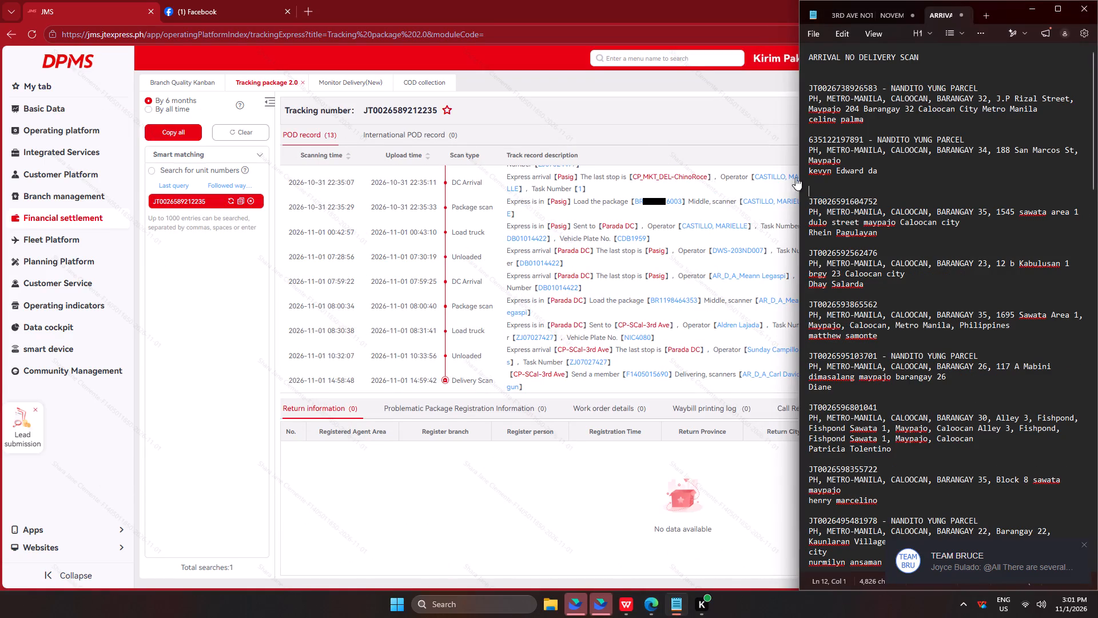
pyautogui.doubleClick(823, 201)
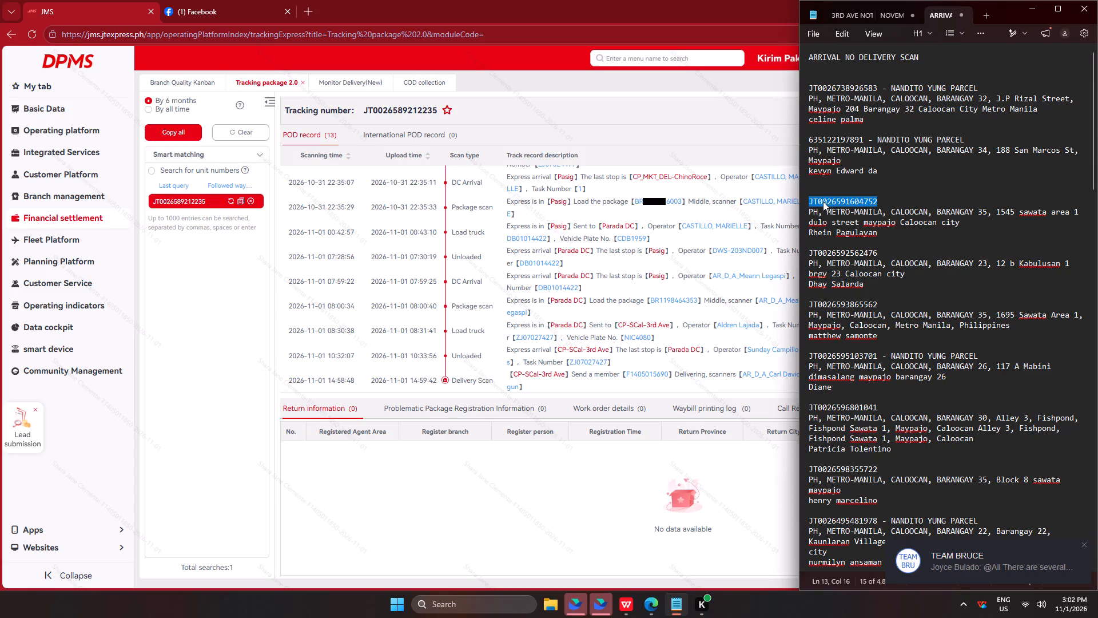
pyautogui.hotkey('ctrl', 'c')
pyautogui.click(255, 129)
pyautogui.click(237, 391)
pyautogui.hotkey('ctrl', 'v')
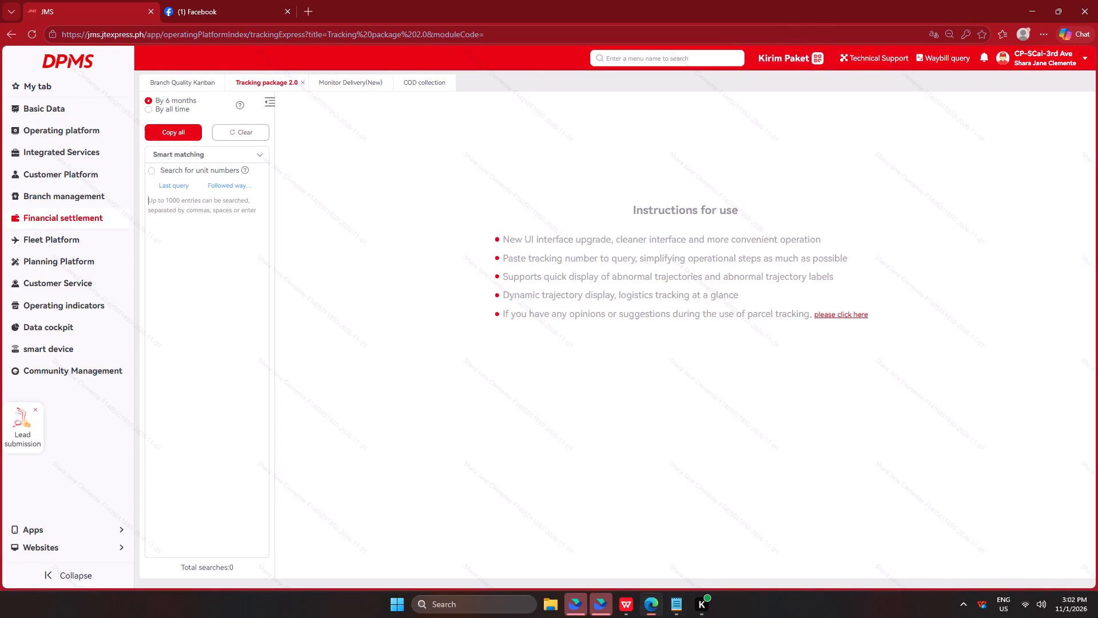
pyautogui.scroll(-8, 805, 212)
pyautogui.hotkey('alt', 'Tab')
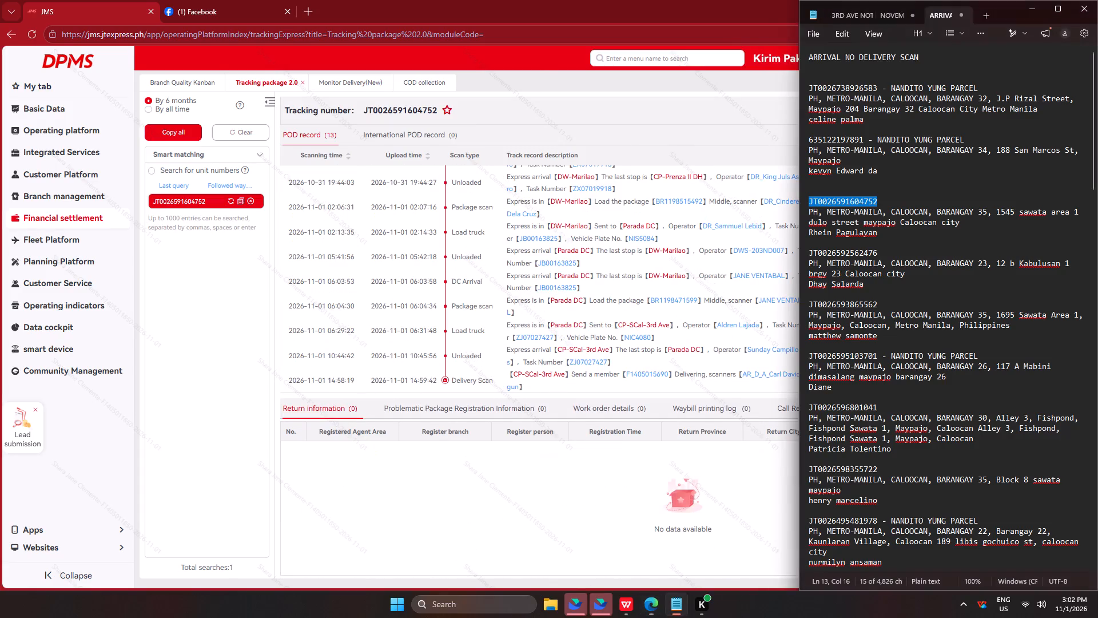
pyautogui.click(941, 233)
pyautogui.moveTo(808, 187); pyautogui.dragTo(920, 231)
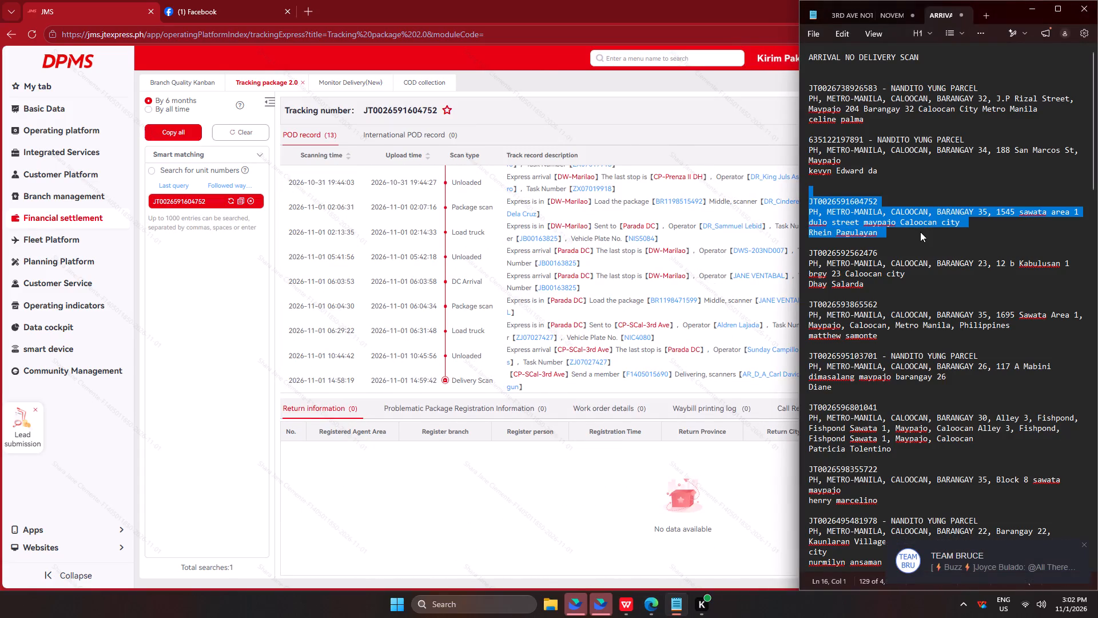
pyautogui.press('BackSpace')
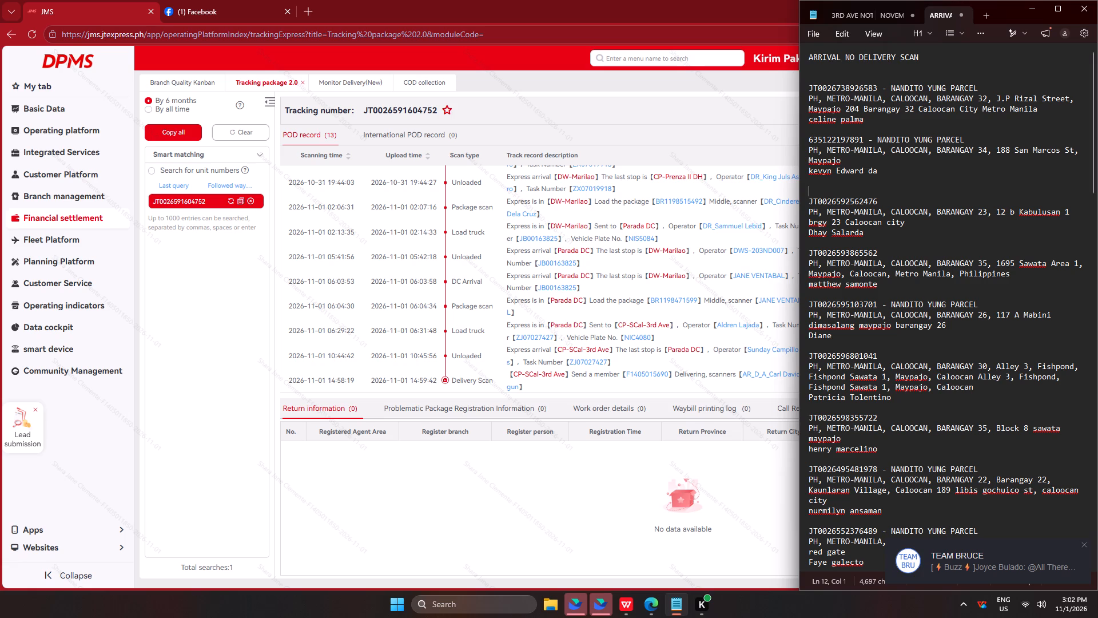
pyautogui.tripleClick(823, 203)
pyautogui.click(824, 203)
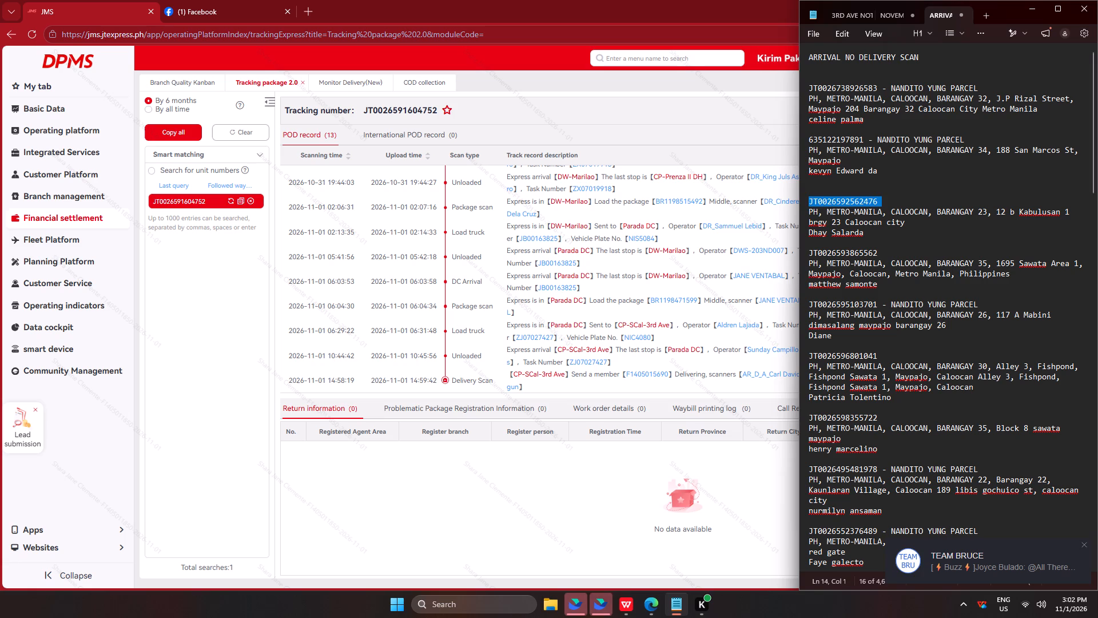
pyautogui.hotkey('ctrl', 'c')
pyautogui.click(234, 129)
pyautogui.click(224, 302)
pyautogui.hotkey('ctrl', 'v')
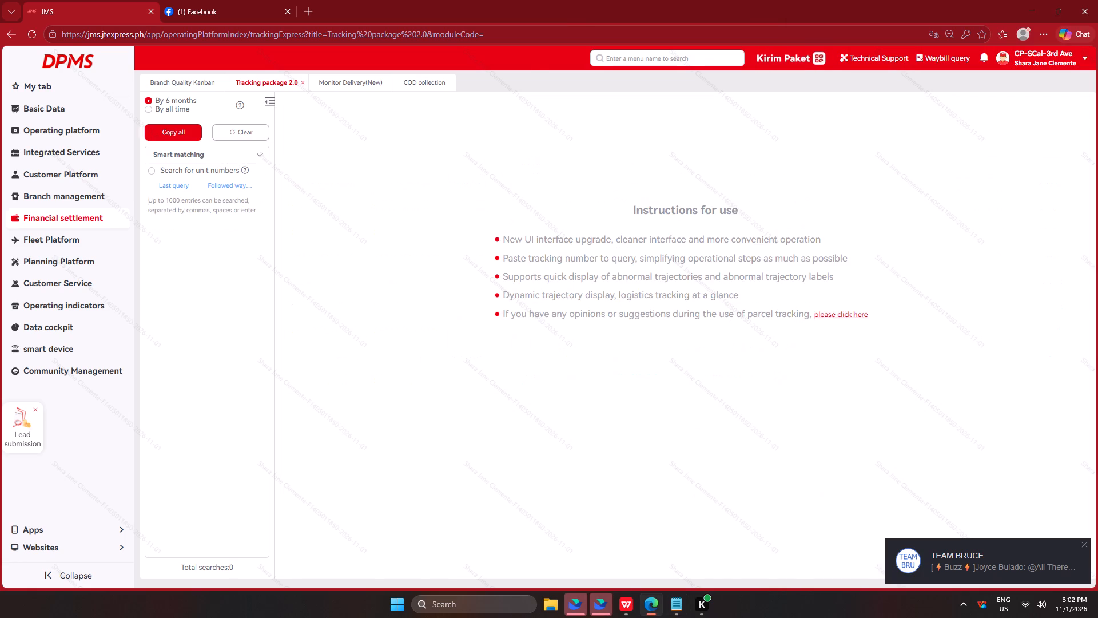
pyautogui.scroll(-8, 837, 196)
pyautogui.hotkey('alt', 'Tab')
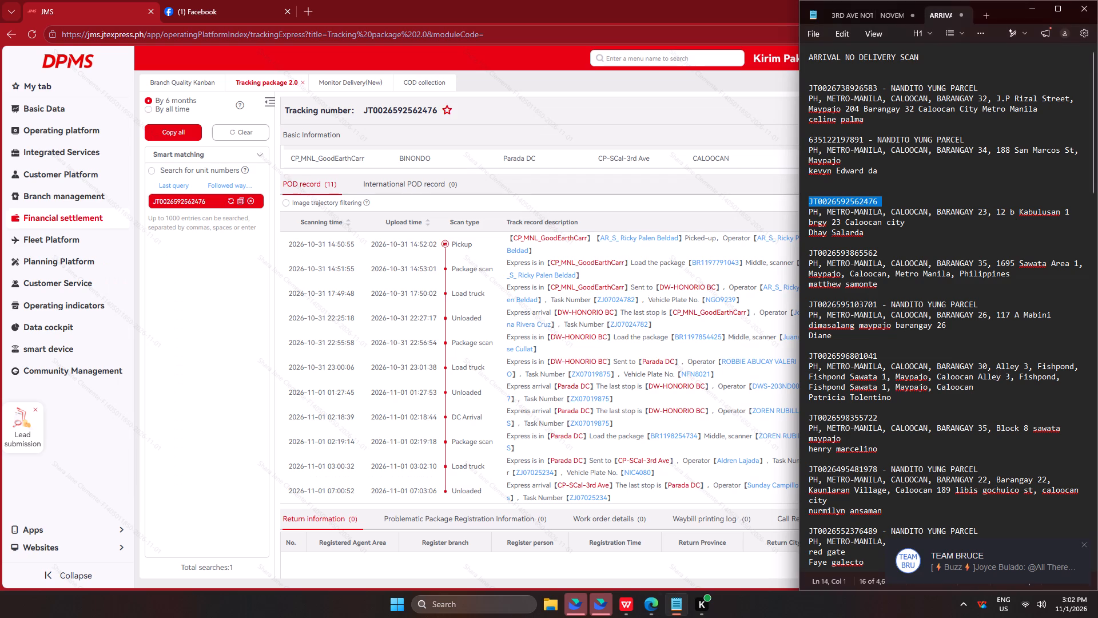
pyautogui.tripleClick(853, 257)
pyautogui.hotkey('ctrl', 'c')
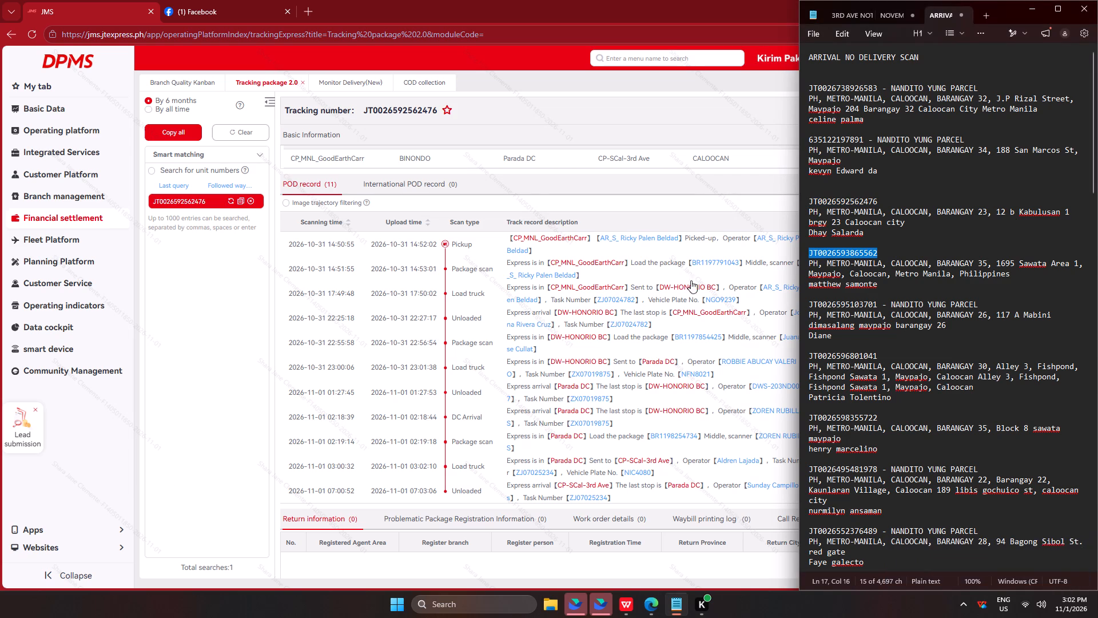
pyautogui.click(235, 142)
pyautogui.click(242, 134)
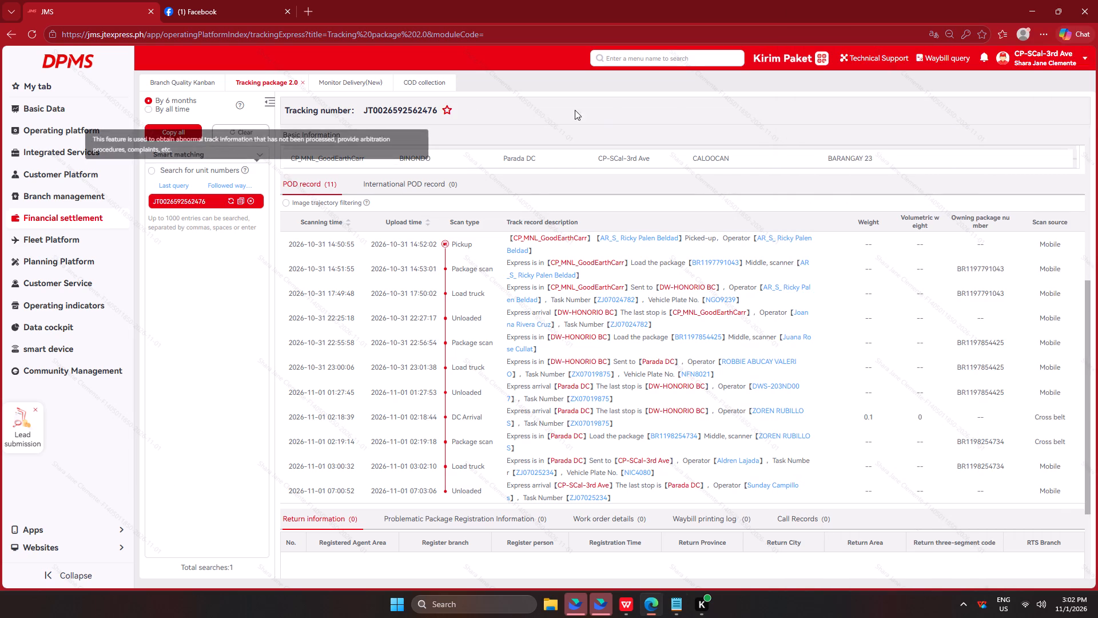
pyautogui.click(258, 136)
pyautogui.moveTo(218, 253); pyautogui.dragTo(216, 280)
pyautogui.hotkey('ctrl', 'v')
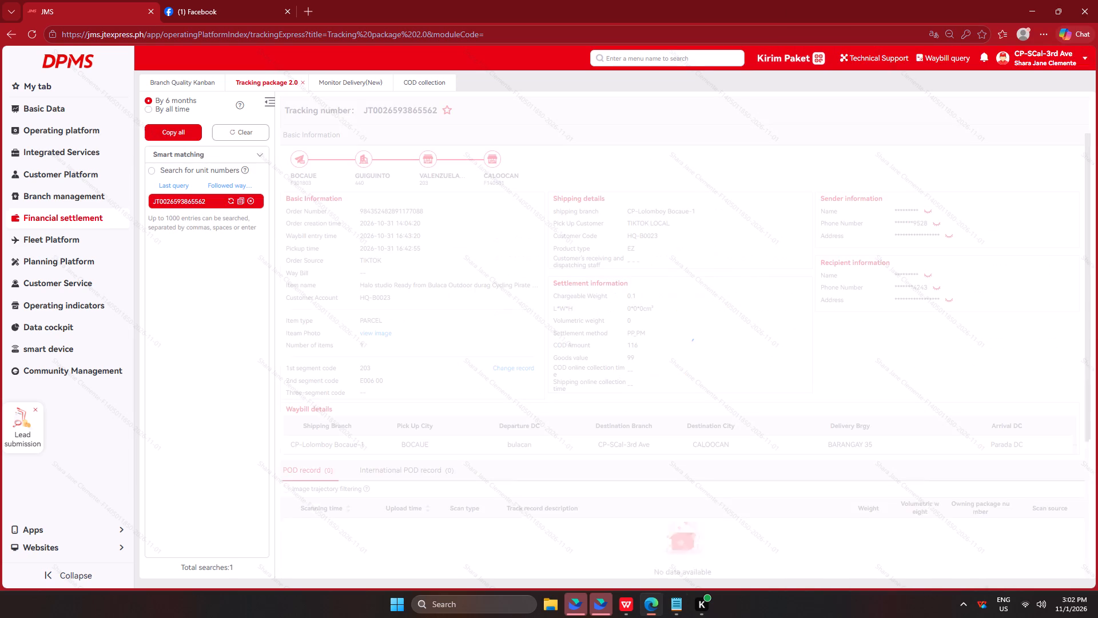
pyautogui.scroll(-7, 709, 263)
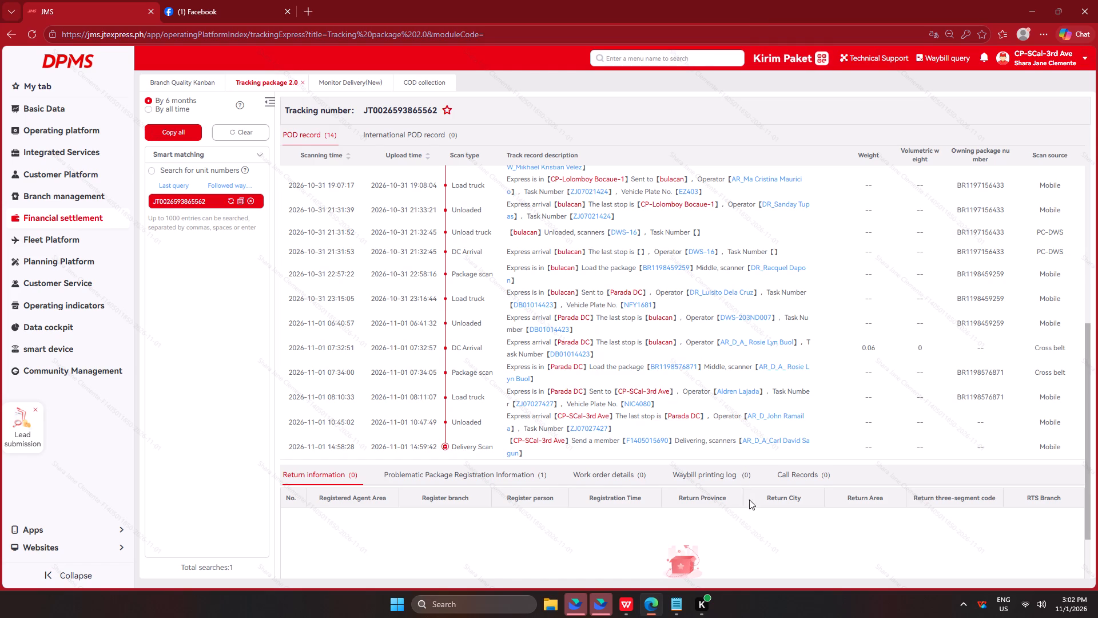
pyautogui.hotkey('alt', 'Tab')
pyautogui.click(924, 289)
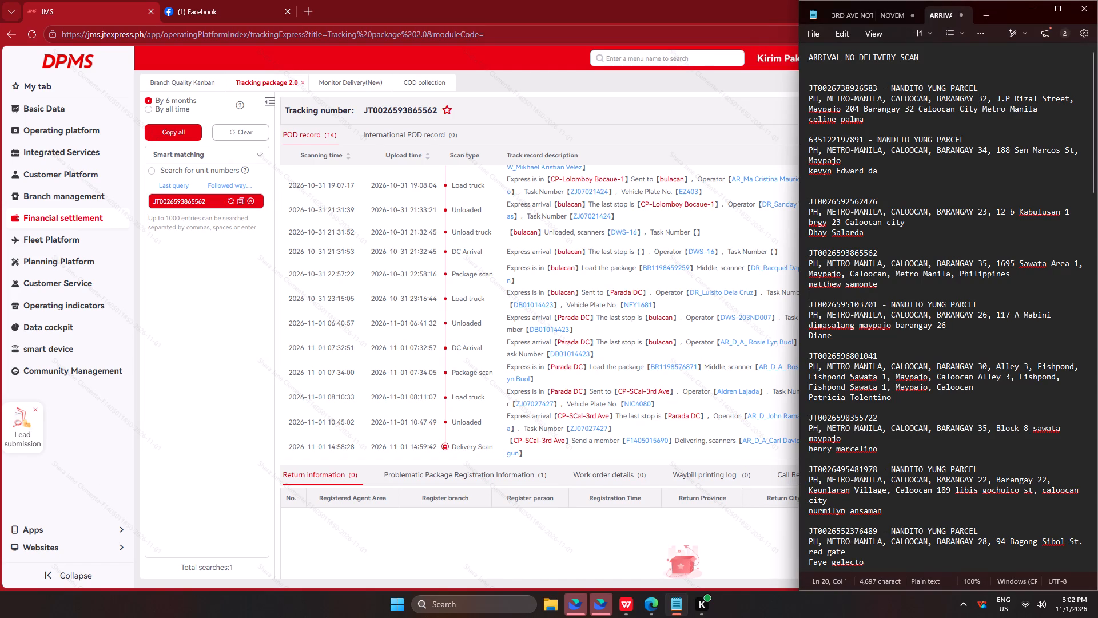
pyautogui.moveTo(811, 252); pyautogui.dragTo(905, 282)
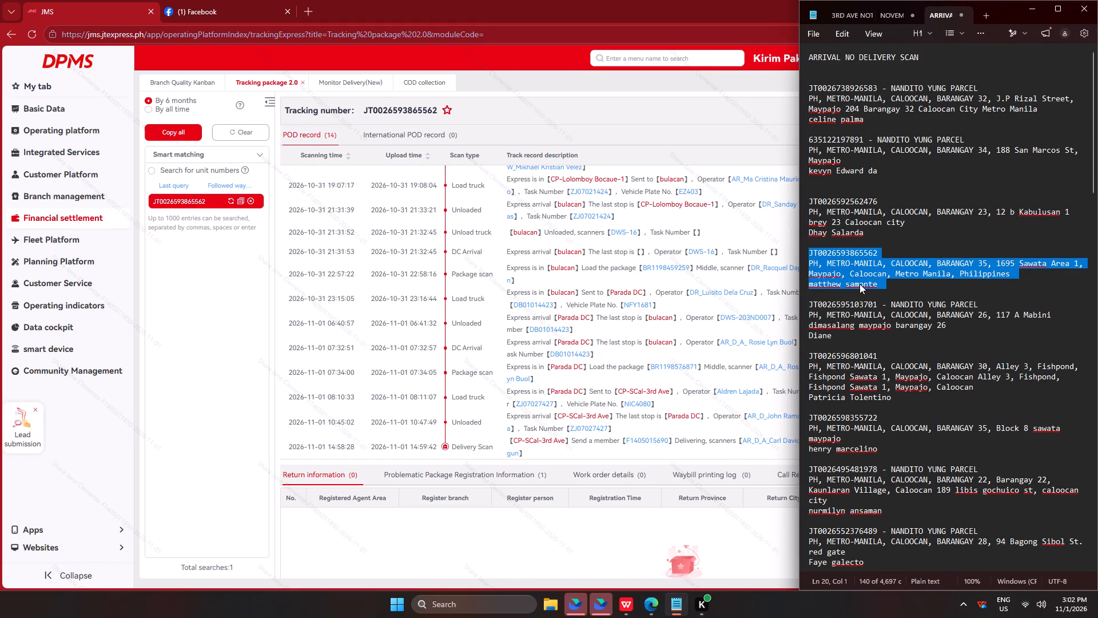
pyautogui.press('BackSpace')
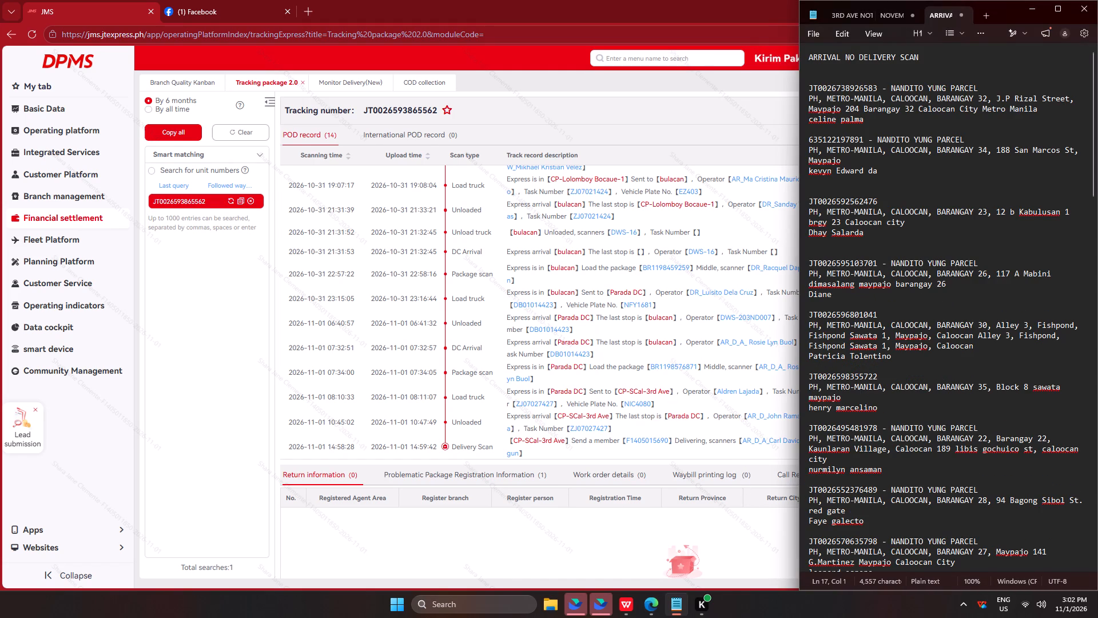
pyautogui.doubleClick(847, 260)
pyautogui.hotkey('ctrl', 'c')
pyautogui.click(256, 130)
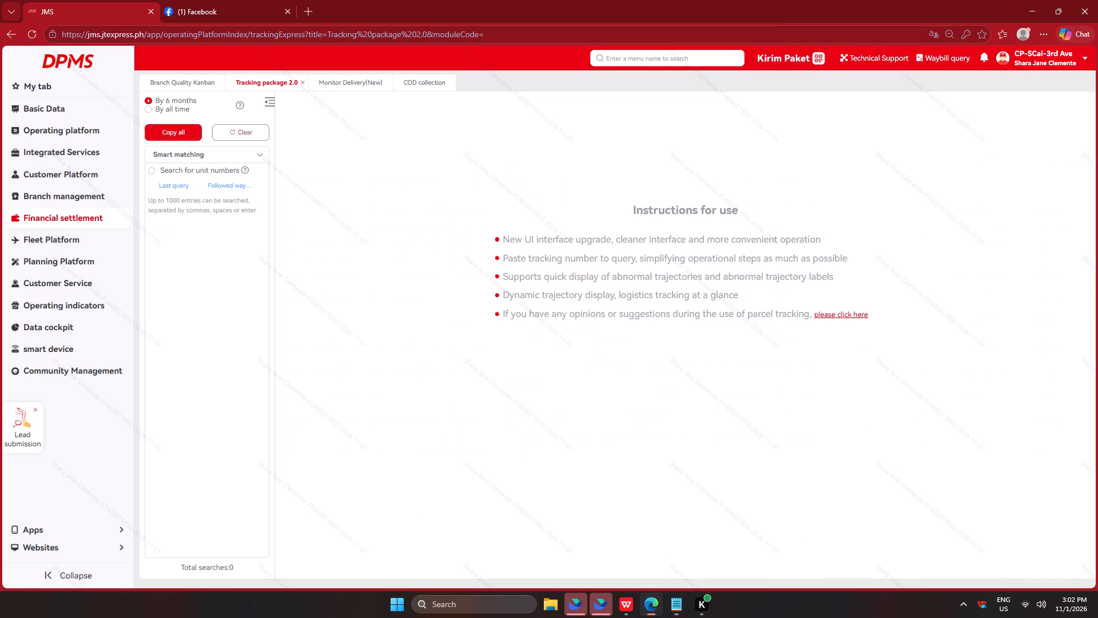
pyautogui.moveTo(153, 336); pyautogui.dragTo(156, 353)
pyautogui.hotkey('ctrl', 'v')
pyautogui.scroll(-7, 780, 245)
pyautogui.scroll(-6, 780, 537)
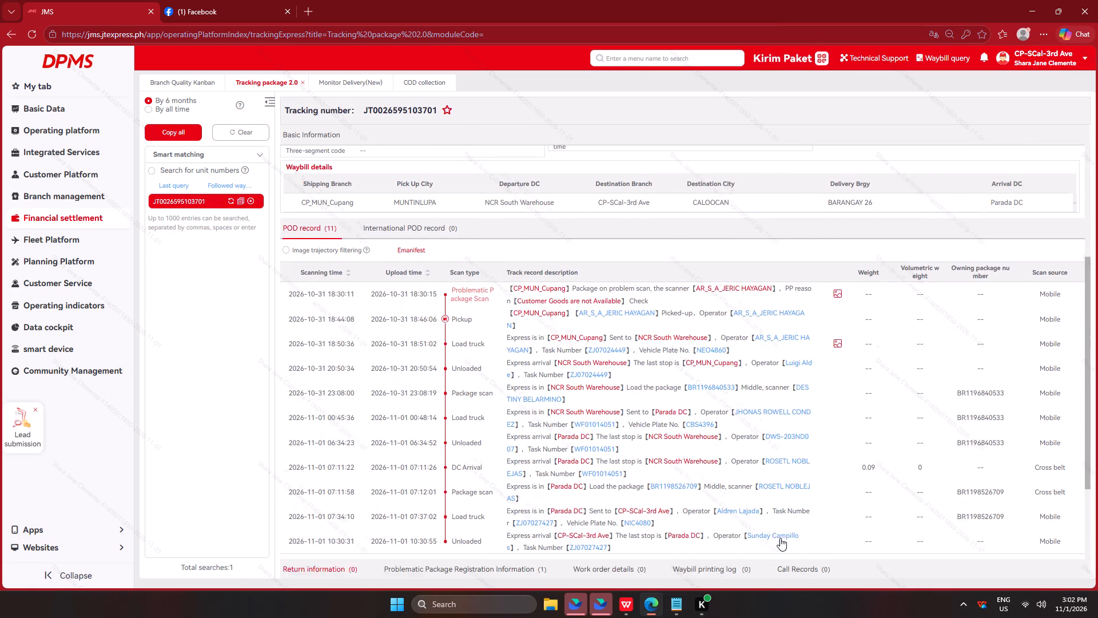
pyautogui.hotkey('alt', 'Tab')
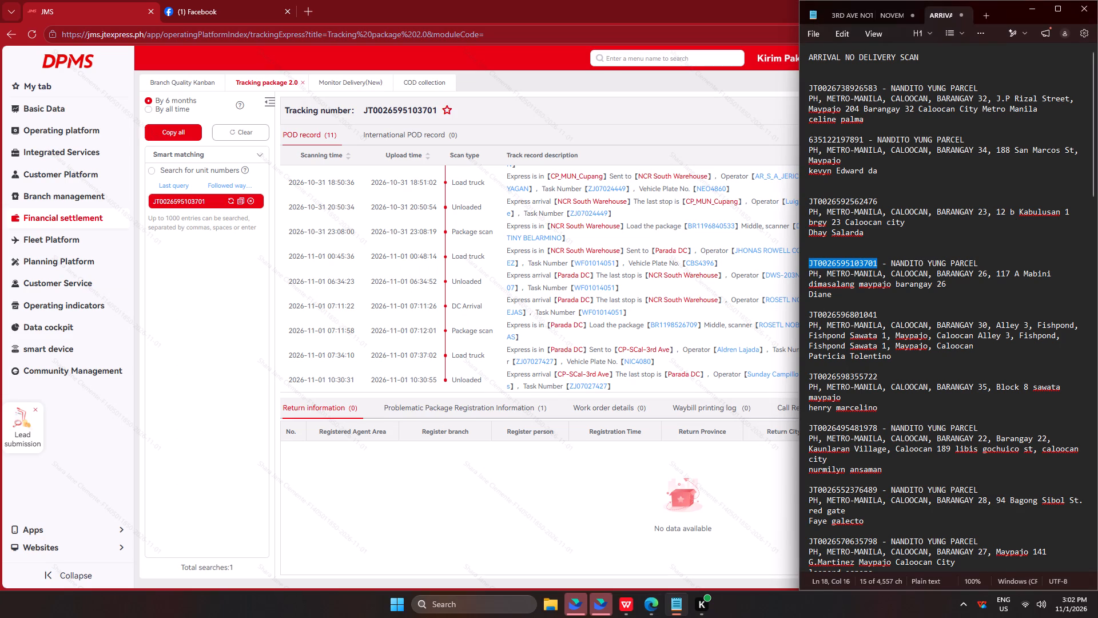
pyautogui.doubleClick(825, 313)
pyautogui.hotkey('ctrl', 'c')
pyautogui.click(236, 139)
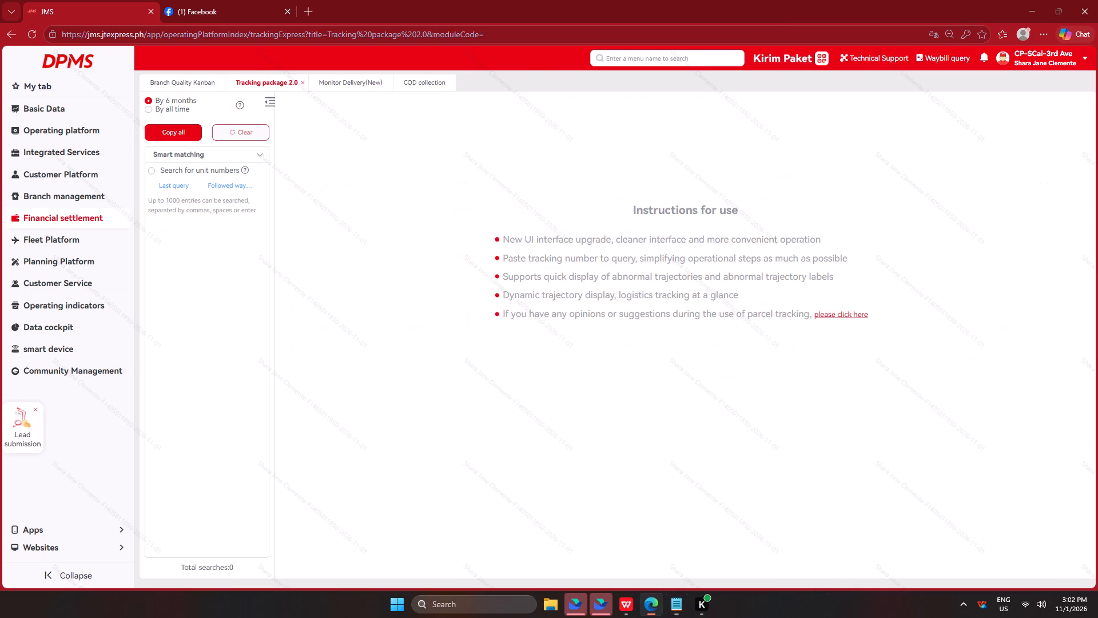
pyautogui.moveTo(201, 332); pyautogui.dragTo(203, 338)
pyautogui.hotkey('ctrl', 'v')
pyautogui.scroll(-14, 759, 286)
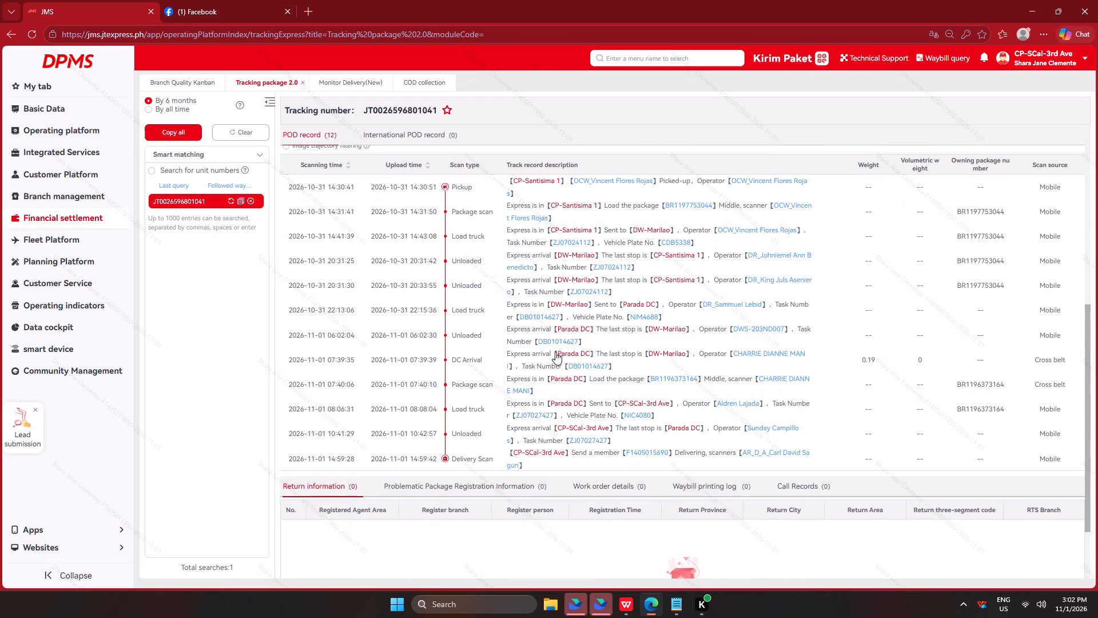
pyautogui.scroll(-2, 555, 352)
pyautogui.hotkey('alt', 'Tab')
pyautogui.click(860, 305)
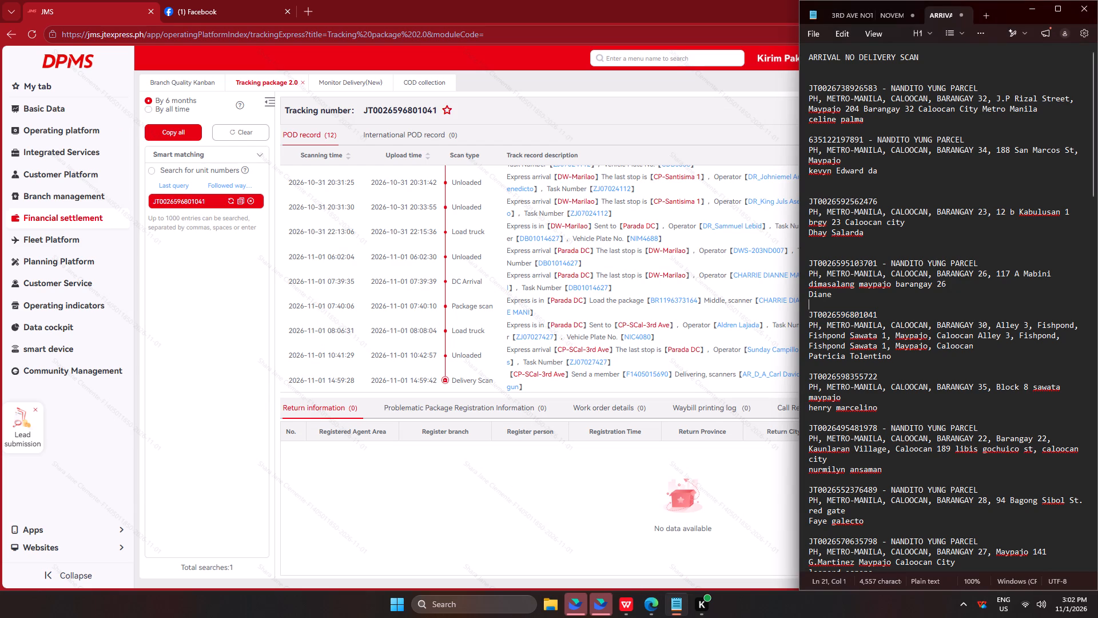
pyautogui.moveTo(807, 313); pyautogui.dragTo(906, 351)
pyautogui.press('BackSpace')
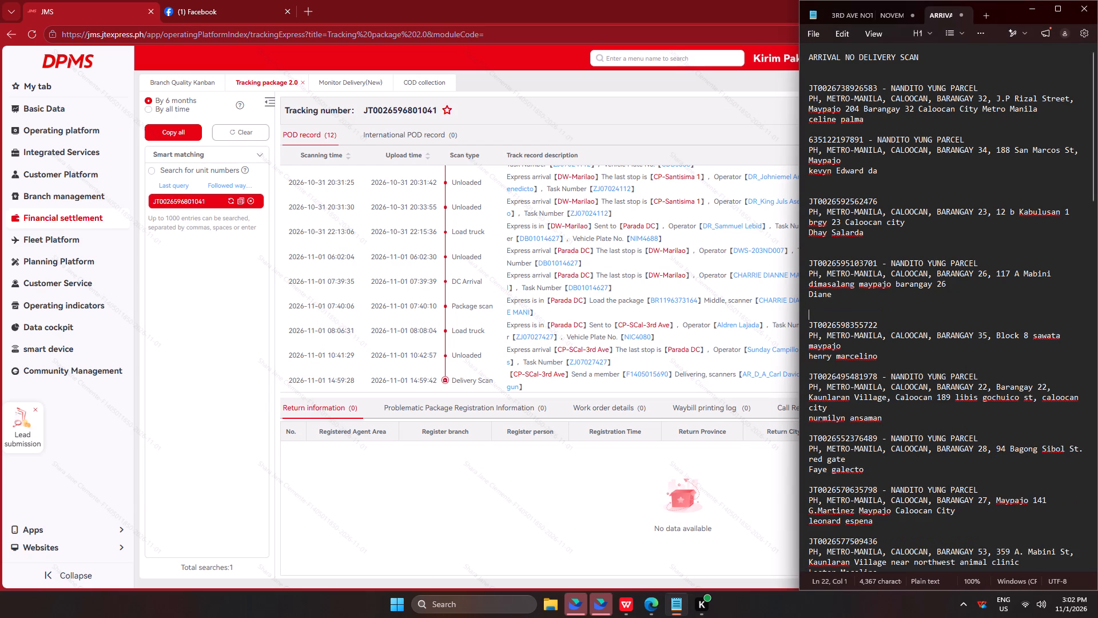
pyautogui.doubleClick(841, 323)
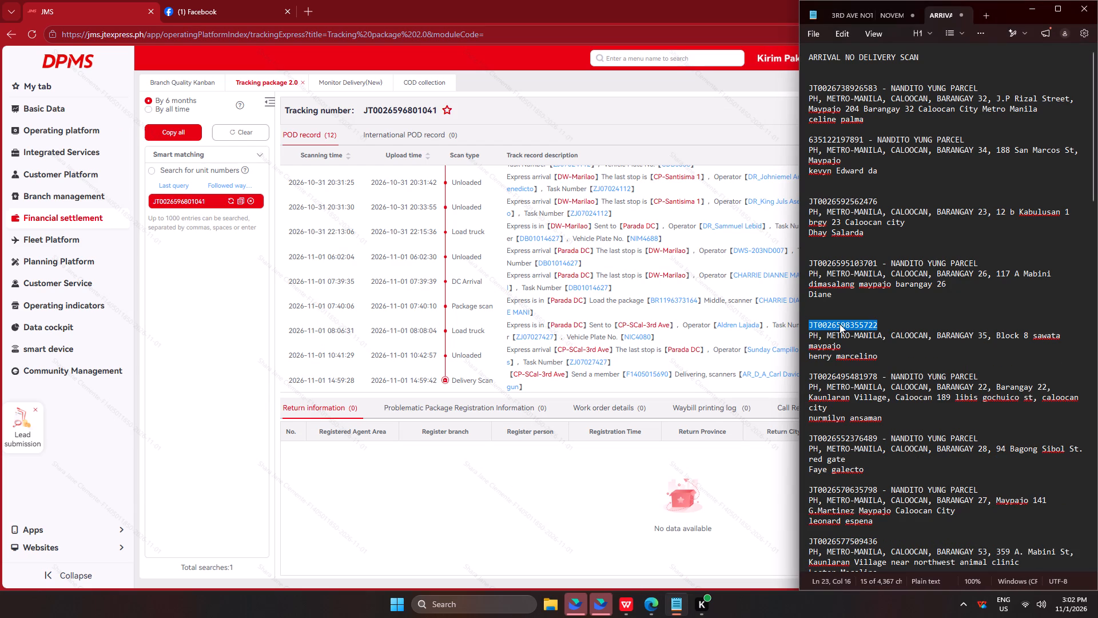
pyautogui.hotkey('ctrl', 'c')
pyautogui.click(232, 138)
pyautogui.moveTo(233, 329); pyautogui.dragTo(234, 336)
pyautogui.hotkey('ctrl', 'v')
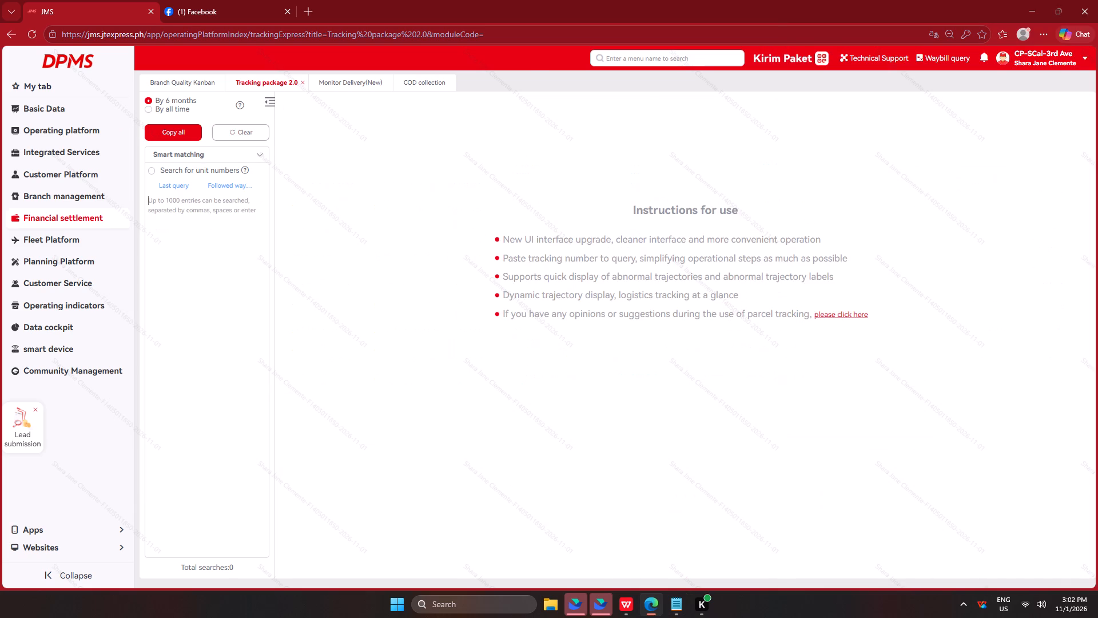
pyautogui.scroll(-7, 715, 322)
pyautogui.scroll(-7, 715, 438)
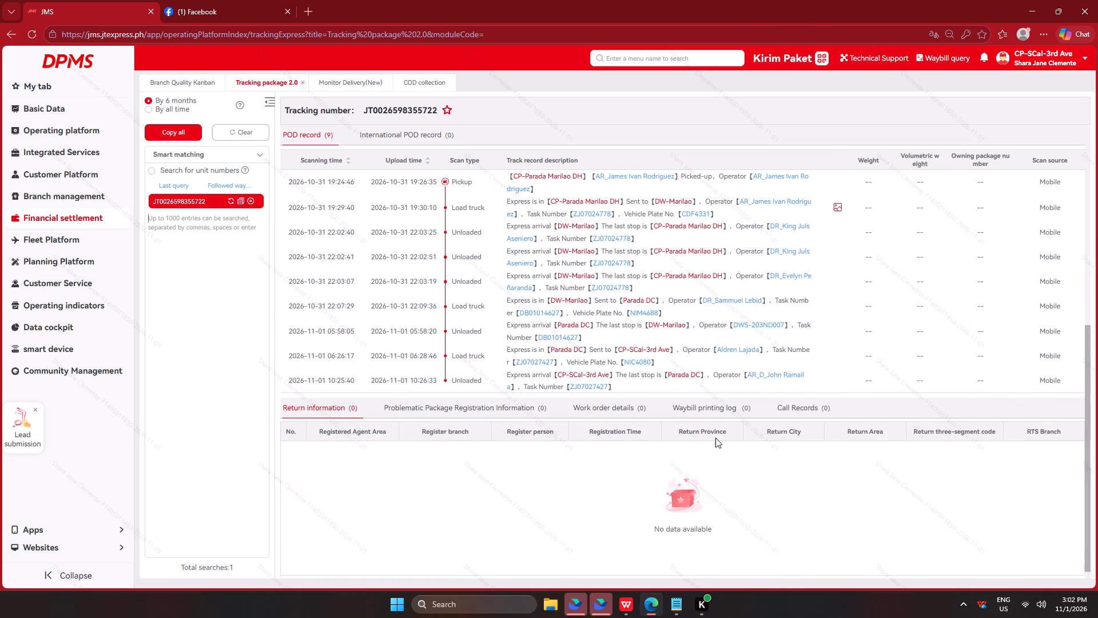
pyautogui.hotkey('alt', 'Tab')
pyautogui.doubleClick(838, 379)
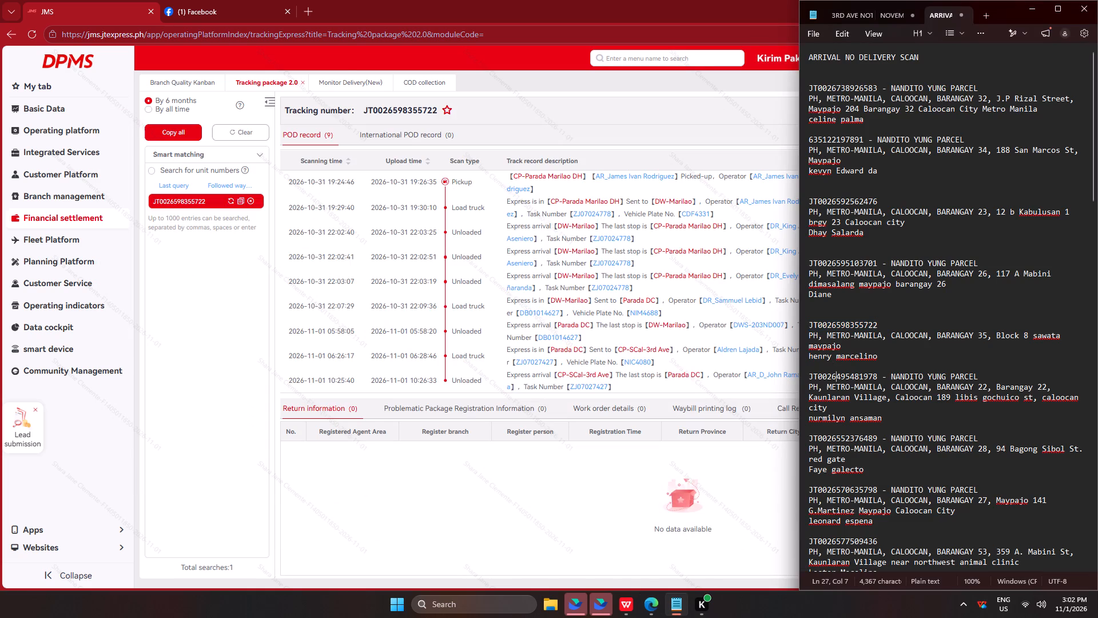
pyautogui.hotkey('ctrl', 'c')
pyautogui.click(242, 134)
pyautogui.moveTo(266, 288); pyautogui.dragTo(267, 300)
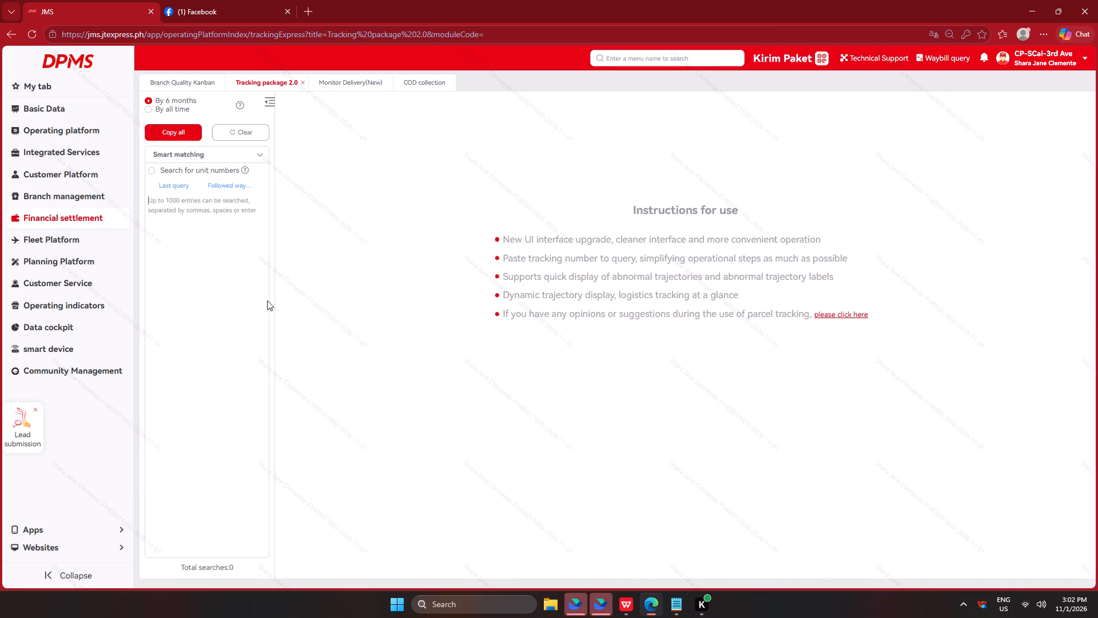
pyautogui.moveTo(267, 300); pyautogui.dragTo(268, 301)
pyautogui.hotkey('ctrl', 'v')
pyautogui.scroll(-7, 689, 228)
pyautogui.scroll(-6, 681, 351)
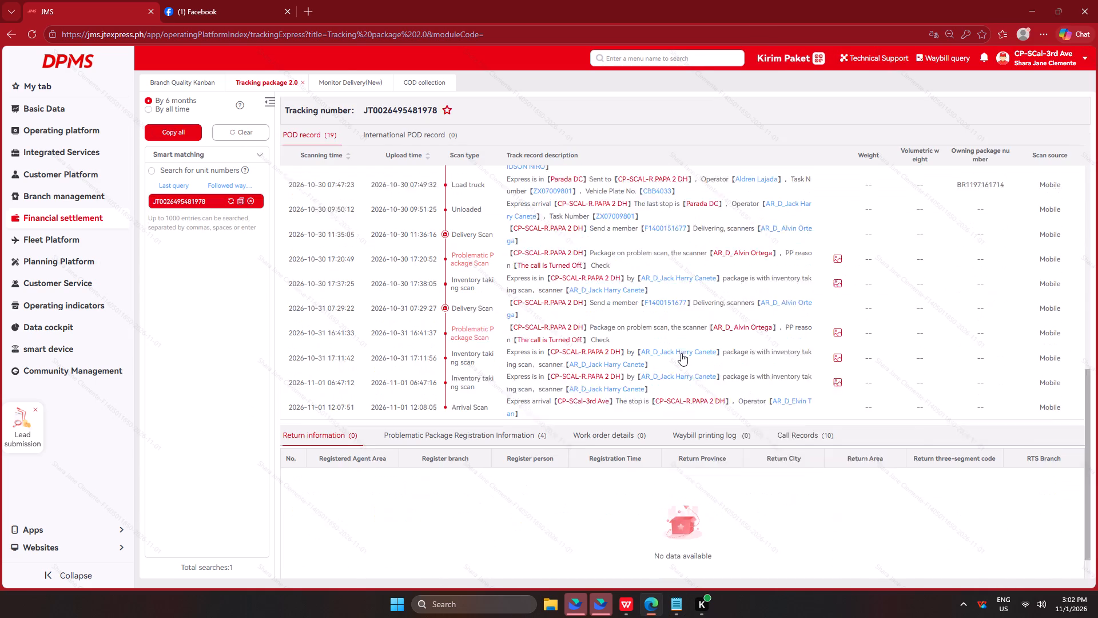
pyautogui.hotkey('alt', 'Tab')
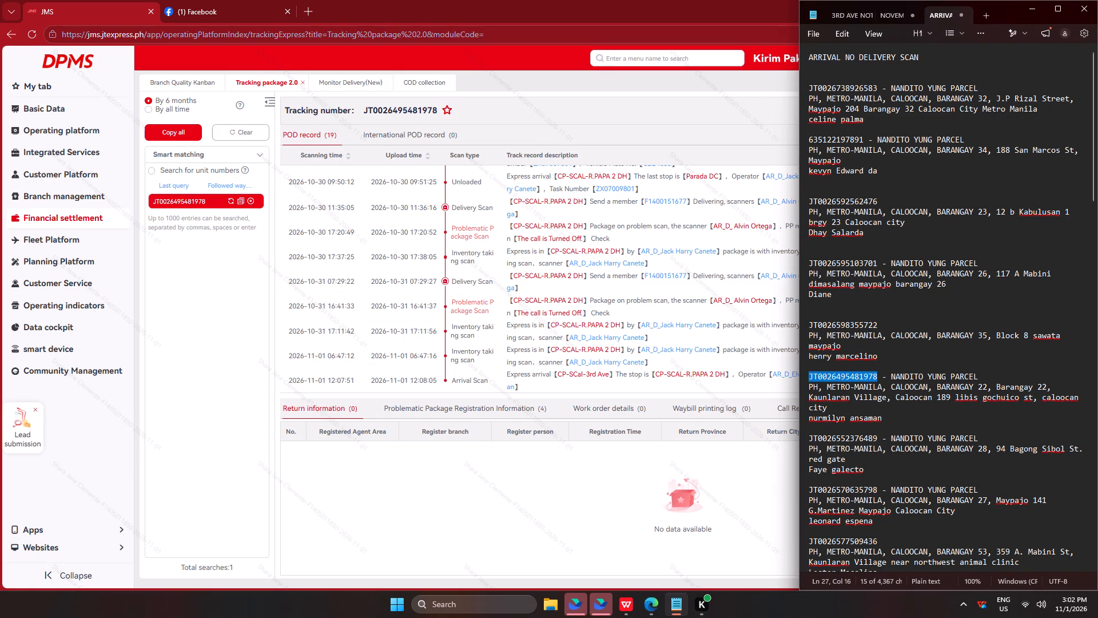
pyautogui.doubleClick(841, 440)
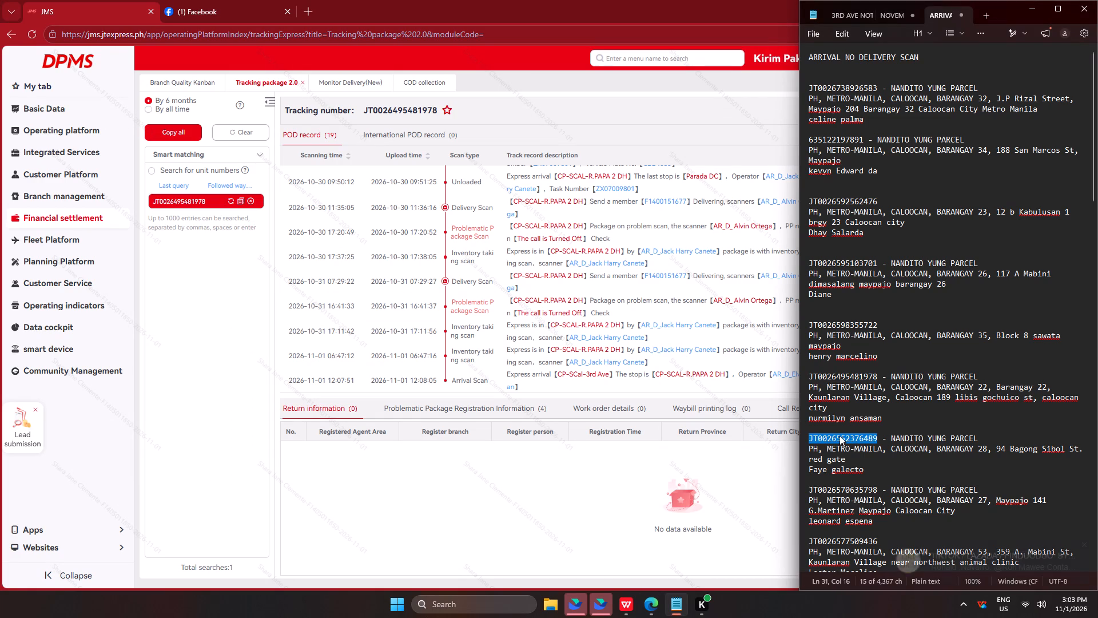
pyautogui.hotkey('ctrl', 'c')
pyautogui.click(256, 137)
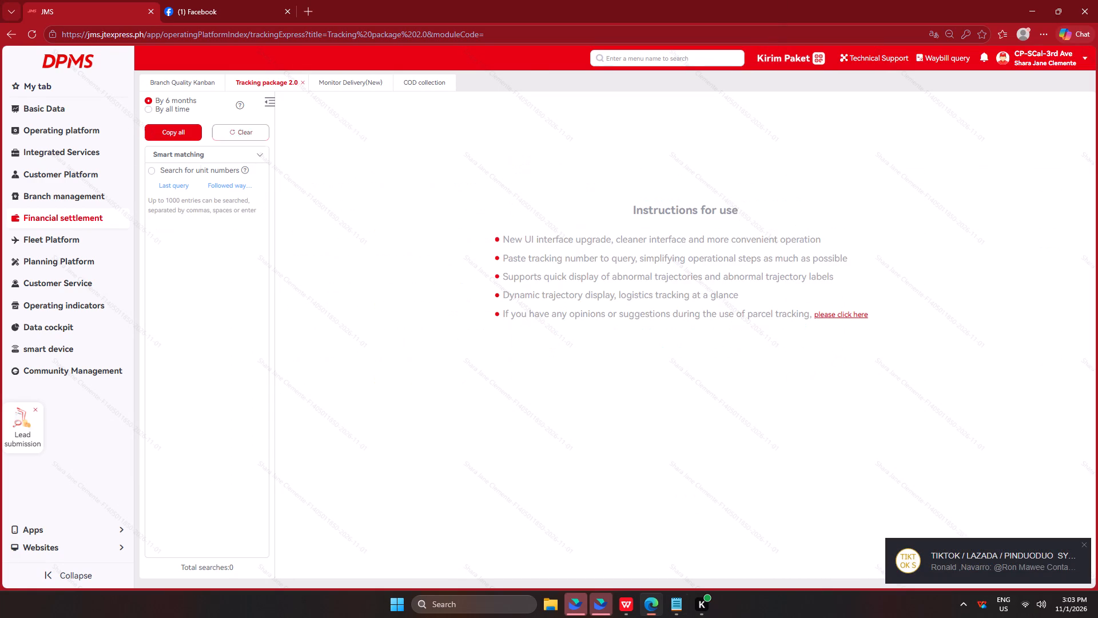
pyautogui.click(246, 221)
pyautogui.hotkey('ctrl', 'v')
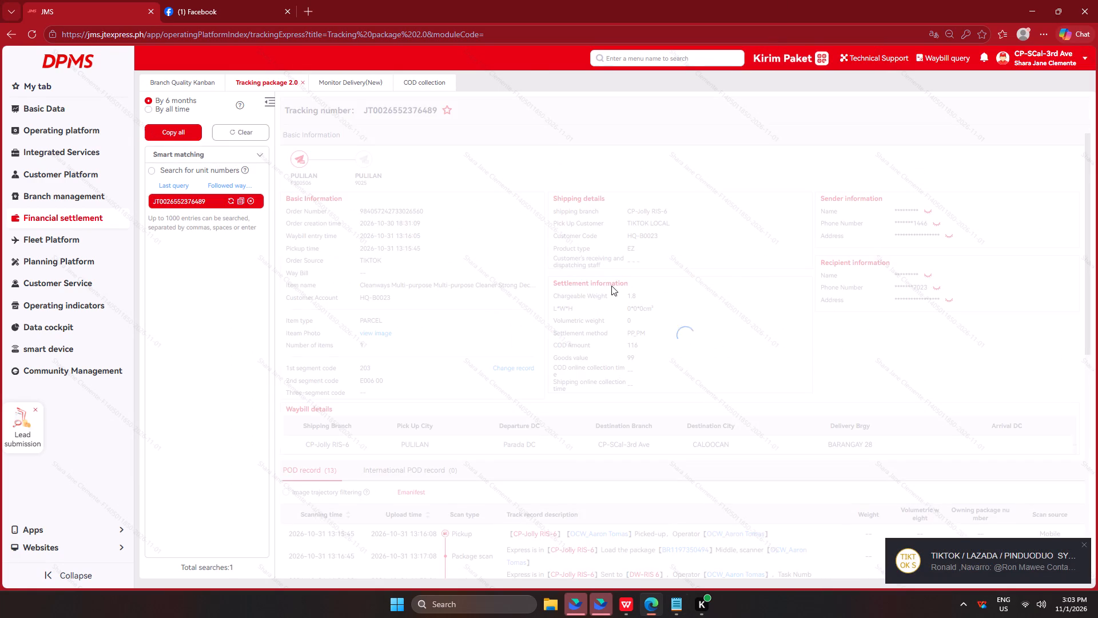
pyautogui.scroll(-6, 505, 252)
pyautogui.scroll(-4, 483, 311)
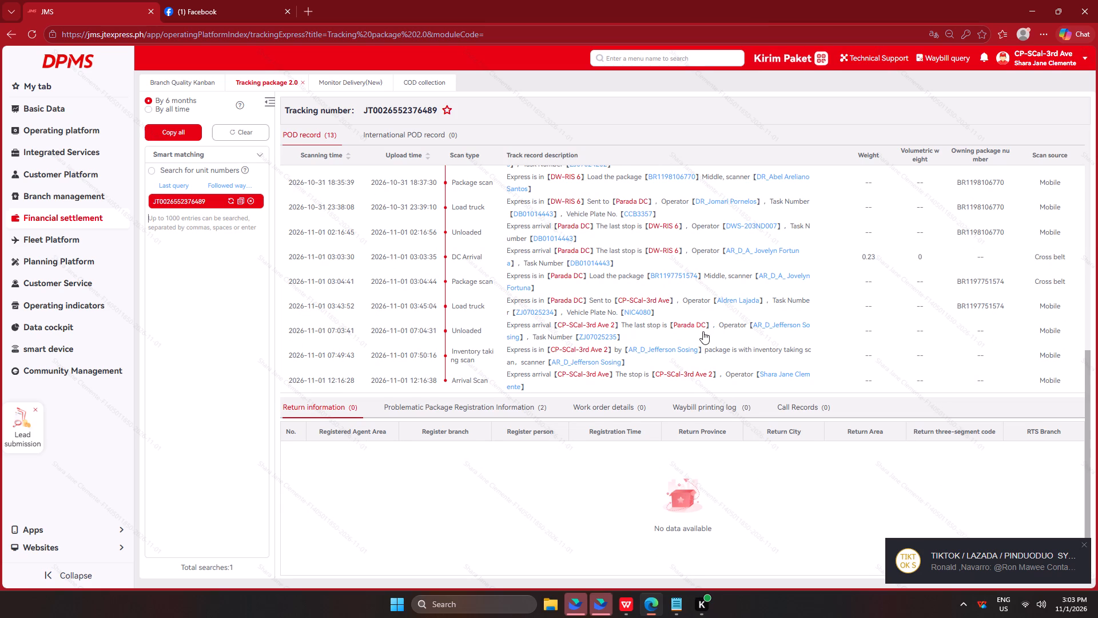
pyautogui.hotkey('alt', 'Tab')
pyautogui.scroll(-6, 837, 413)
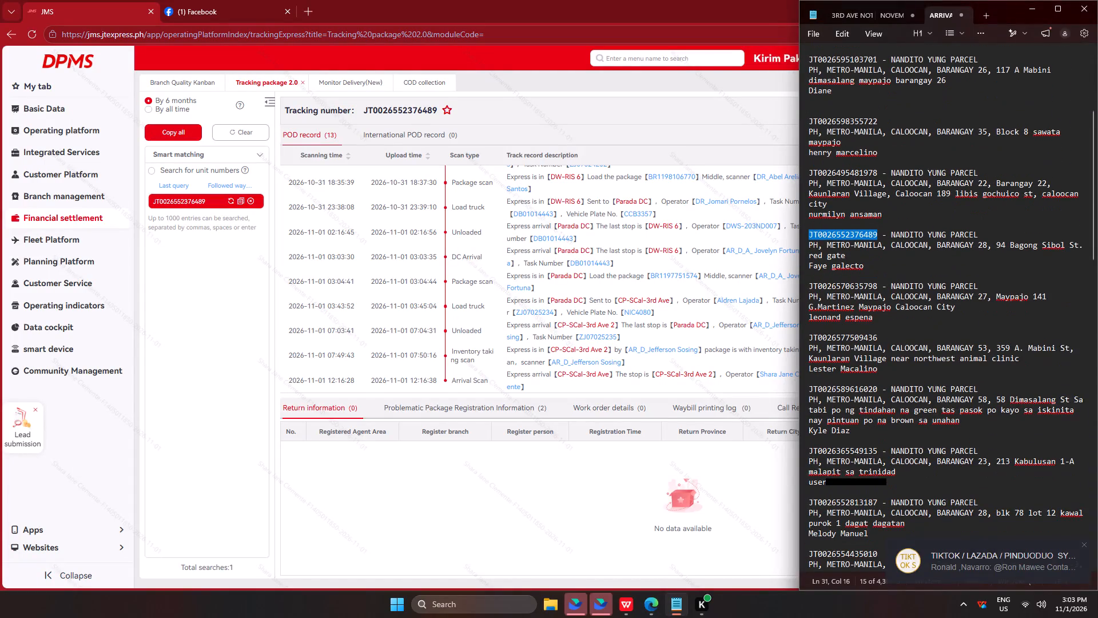
pyautogui.doubleClick(841, 285)
pyautogui.hotkey('ctrl', 'c')
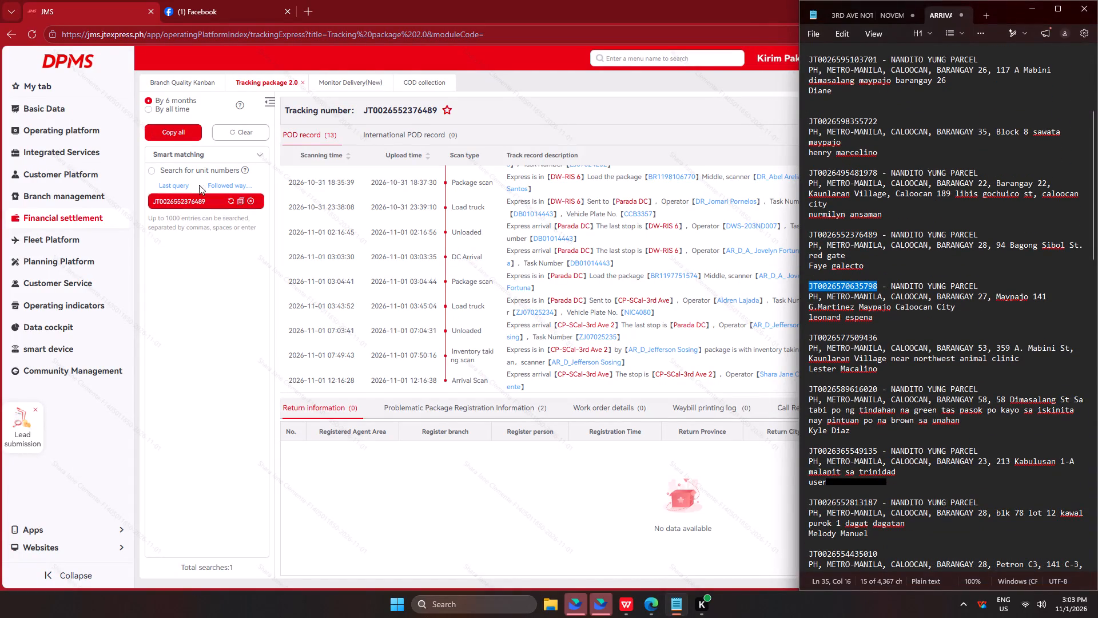
pyautogui.click(239, 130)
pyautogui.click(224, 279)
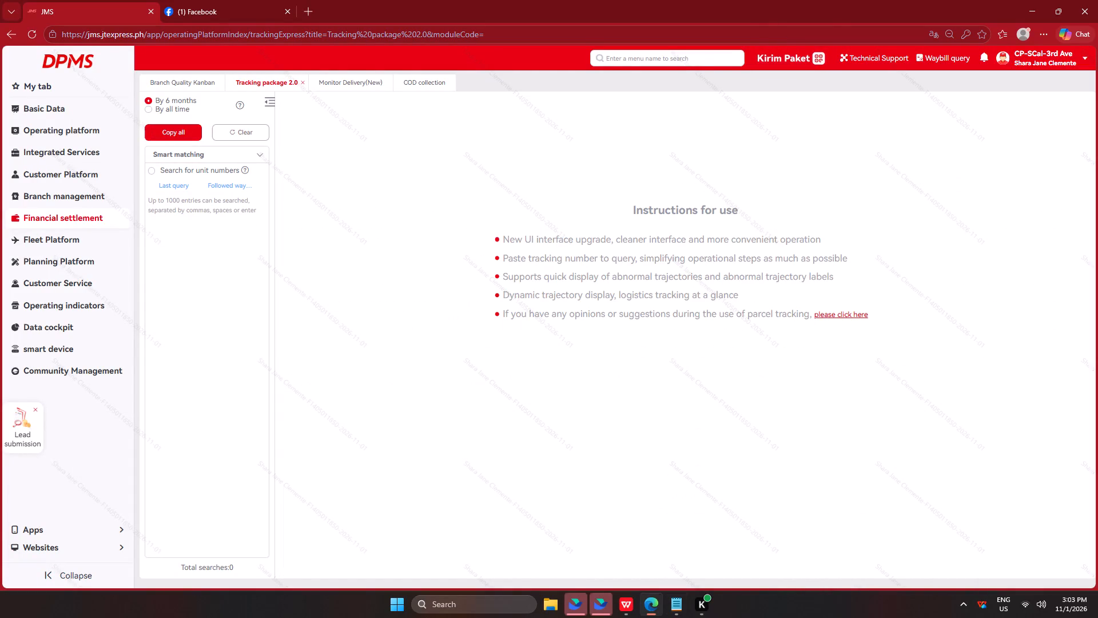
pyautogui.hotkey('ctrl', 'v')
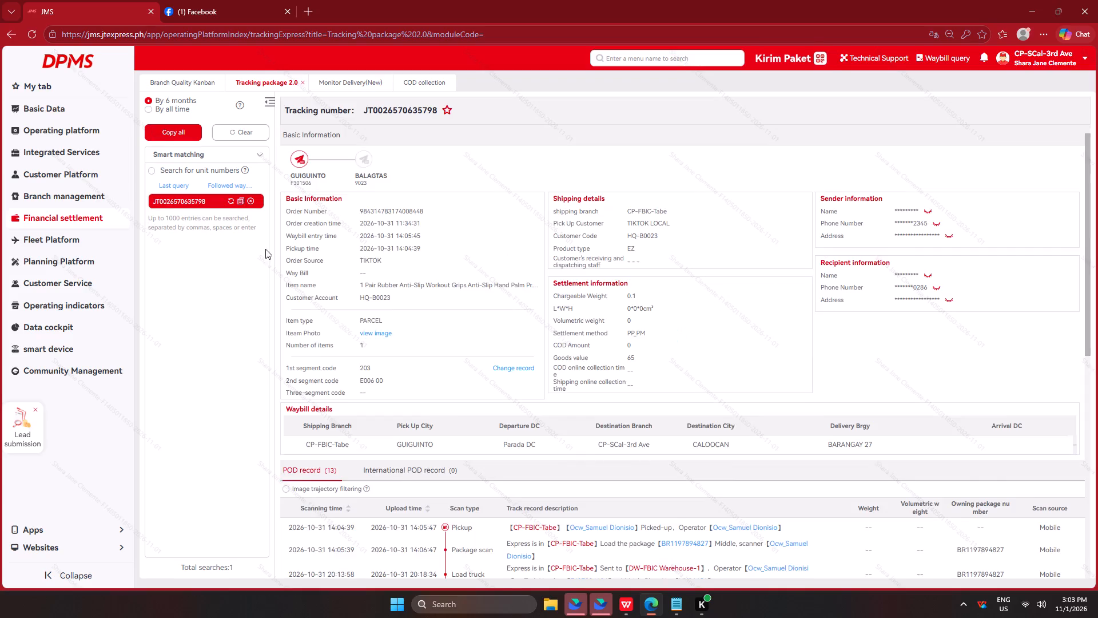
pyautogui.scroll(-9, 416, 243)
pyautogui.hotkey('alt', 'Tab')
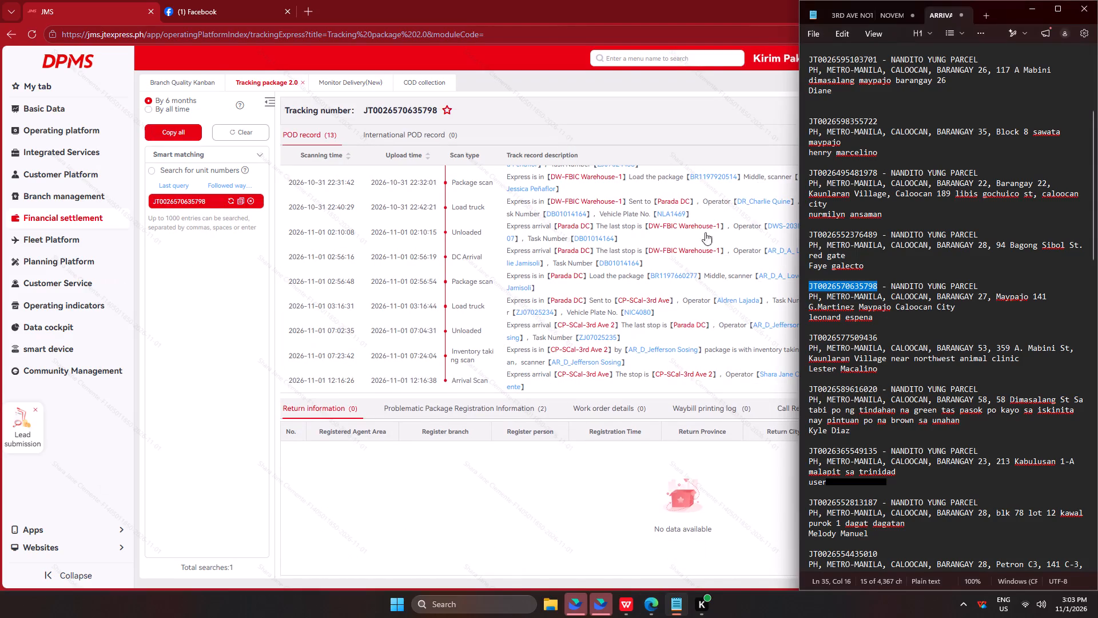
pyautogui.doubleClick(843, 340)
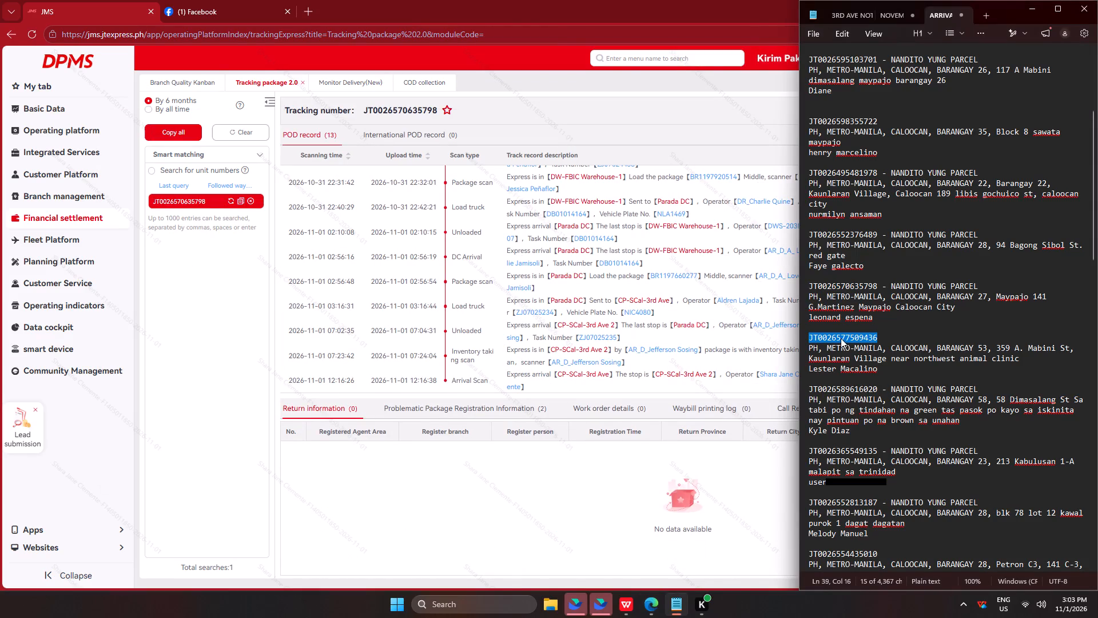
pyautogui.hotkey('ctrl', 'c')
pyautogui.click(245, 128)
pyautogui.moveTo(204, 324); pyautogui.dragTo(204, 334)
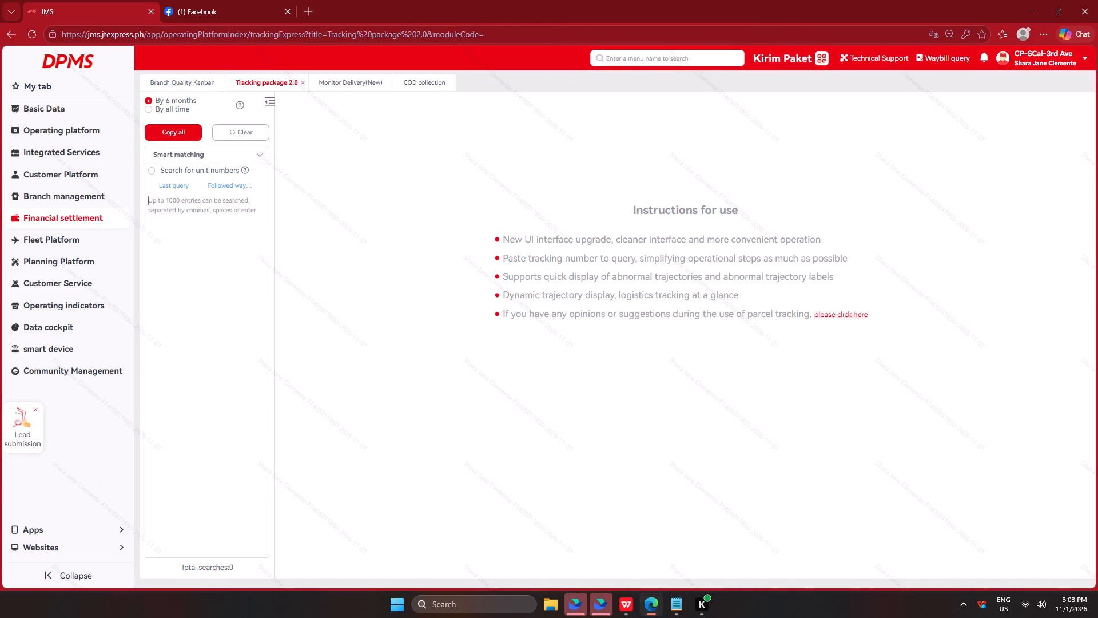
pyautogui.hotkey('ctrl', 'v')
pyautogui.scroll(-9, 630, 240)
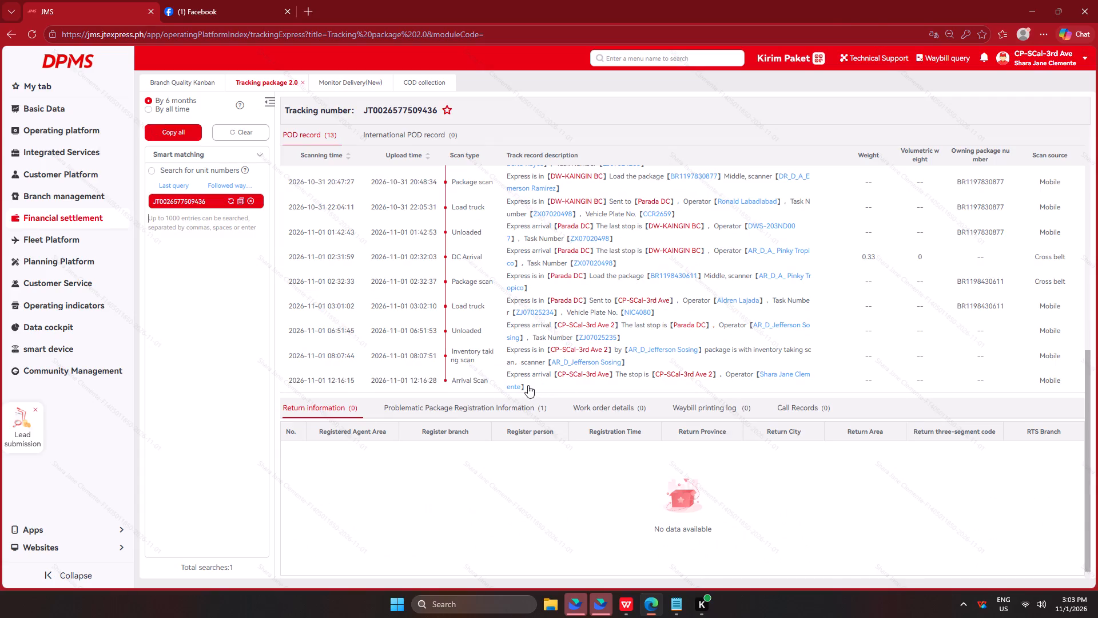
pyautogui.hotkey('alt', 'Tab')
pyautogui.doubleClick(848, 387)
pyautogui.hotkey('ctrl', 'c')
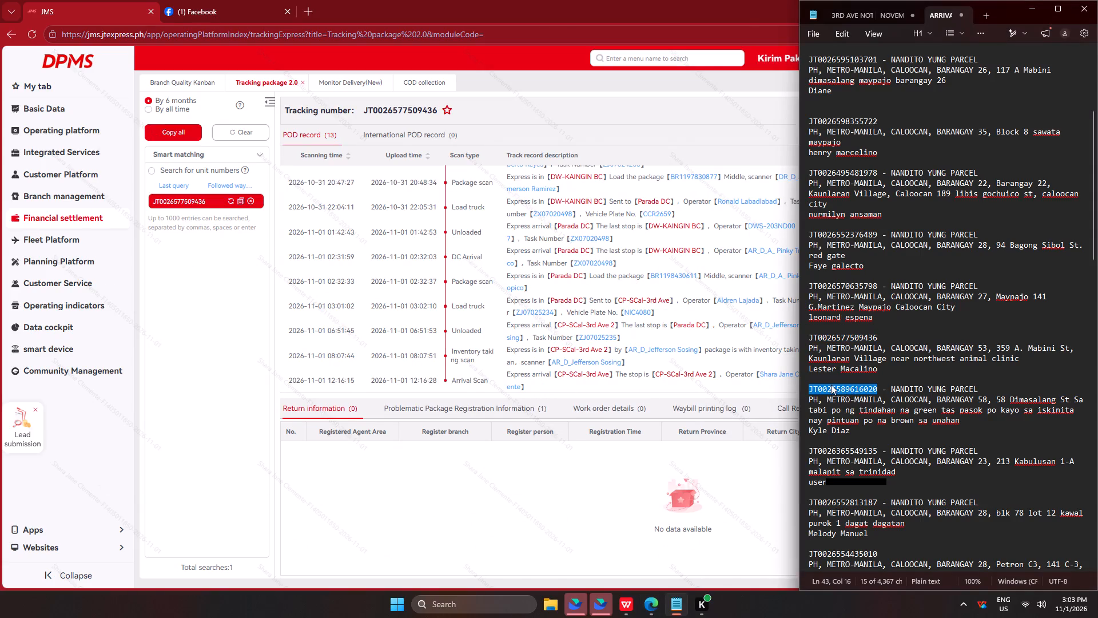
pyautogui.click(234, 126)
pyautogui.click(209, 284)
pyautogui.hotkey('ctrl', 'v')
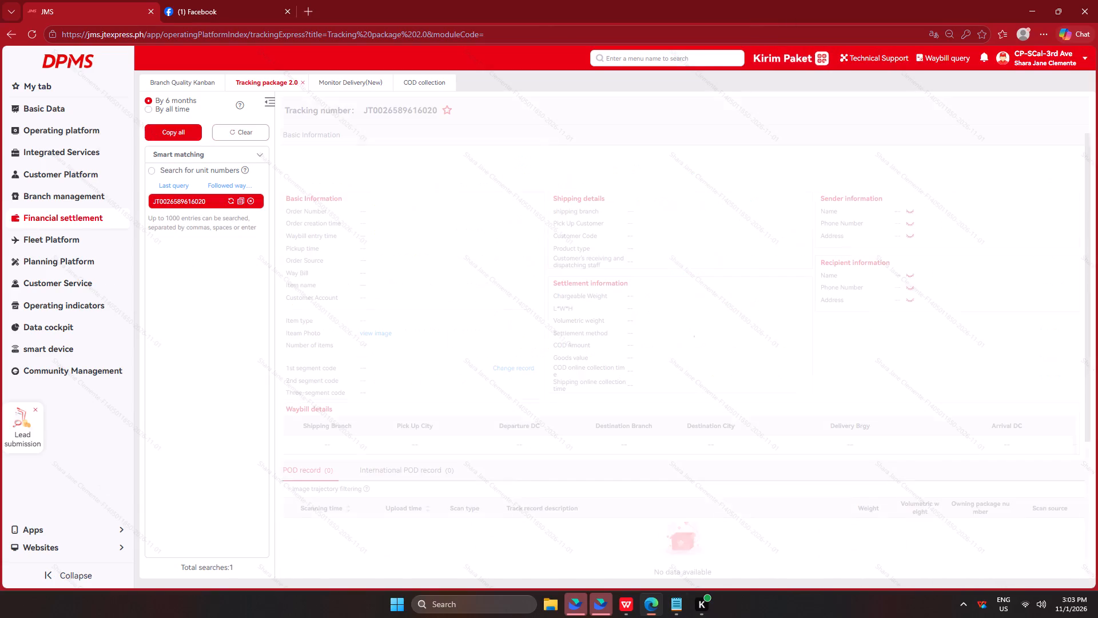
pyautogui.scroll(-9, 693, 232)
pyautogui.hotkey('alt', 'Tab')
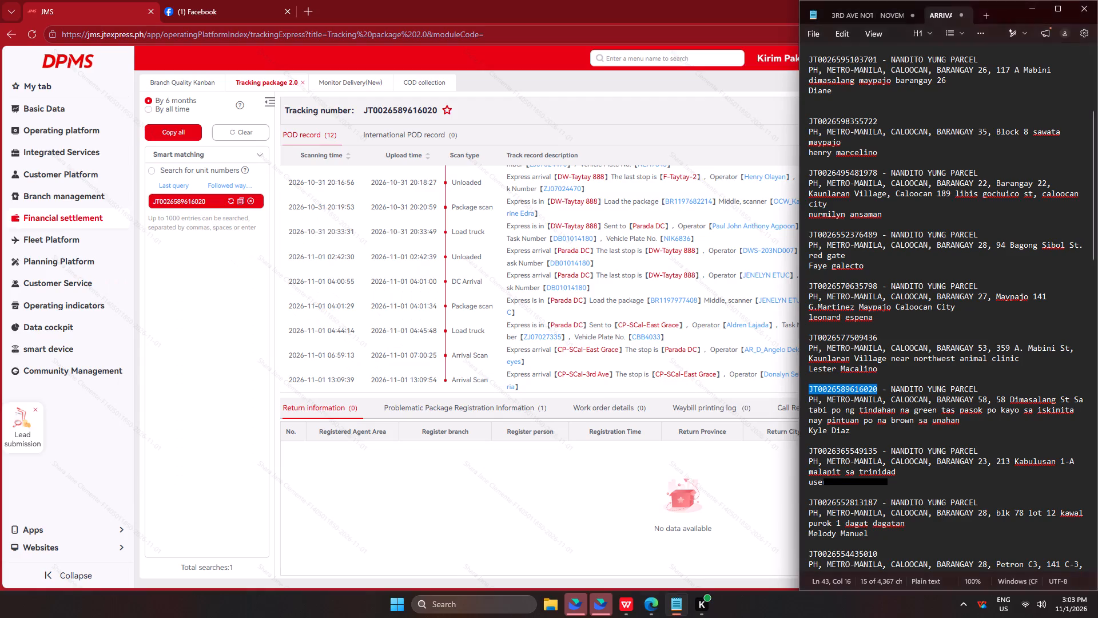
pyautogui.scroll(-3, 860, 409)
pyautogui.doubleClick(845, 359)
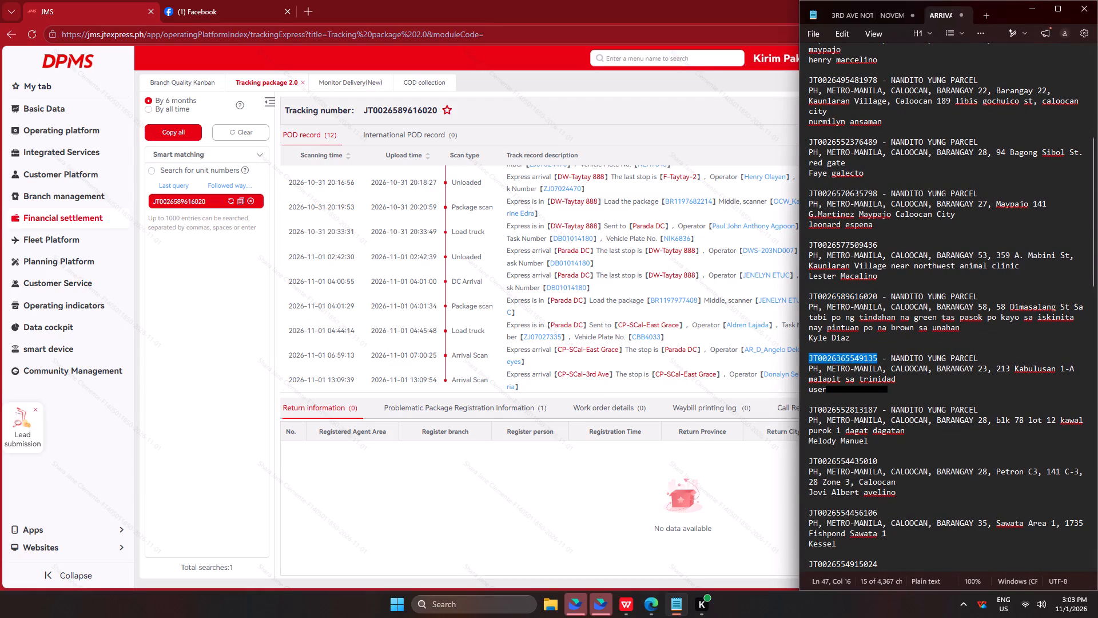
pyautogui.hotkey('ctrl', 'c')
pyautogui.click(230, 130)
pyautogui.click(189, 340)
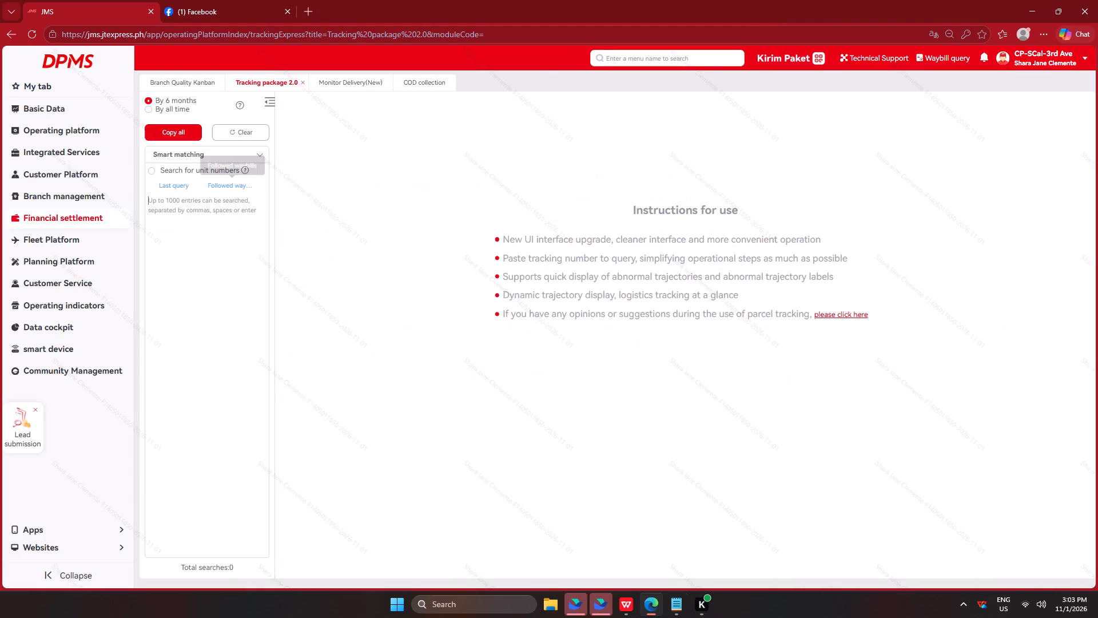
pyautogui.hotkey('ctrl', 'v')
pyautogui.scroll(-16, 638, 283)
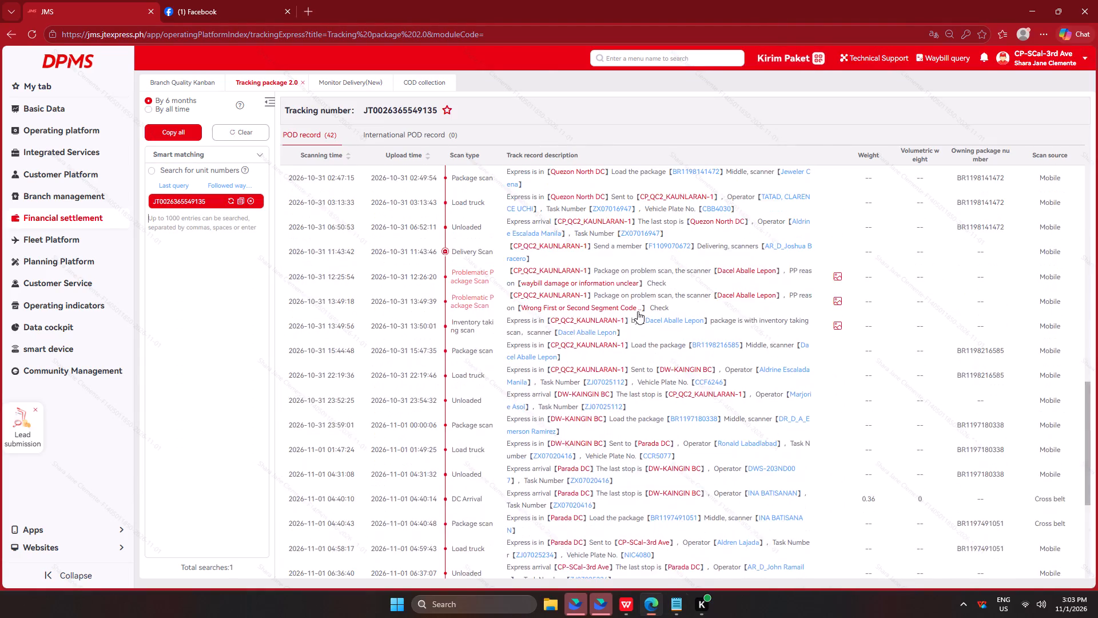
pyautogui.scroll(-15, 638, 311)
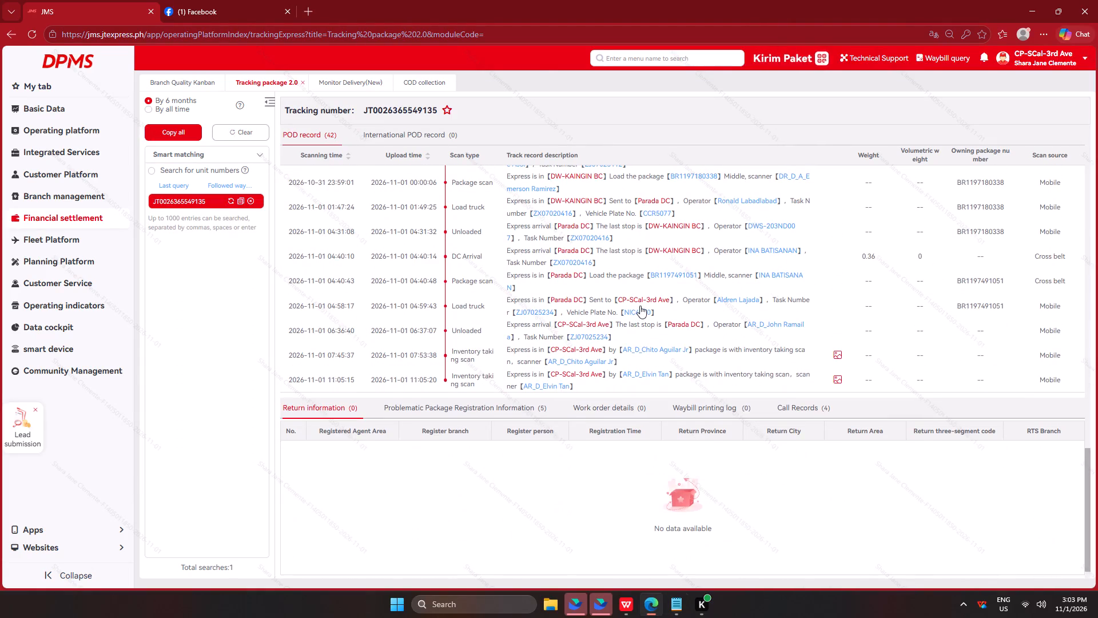
pyautogui.hotkey('alt', 'Tab')
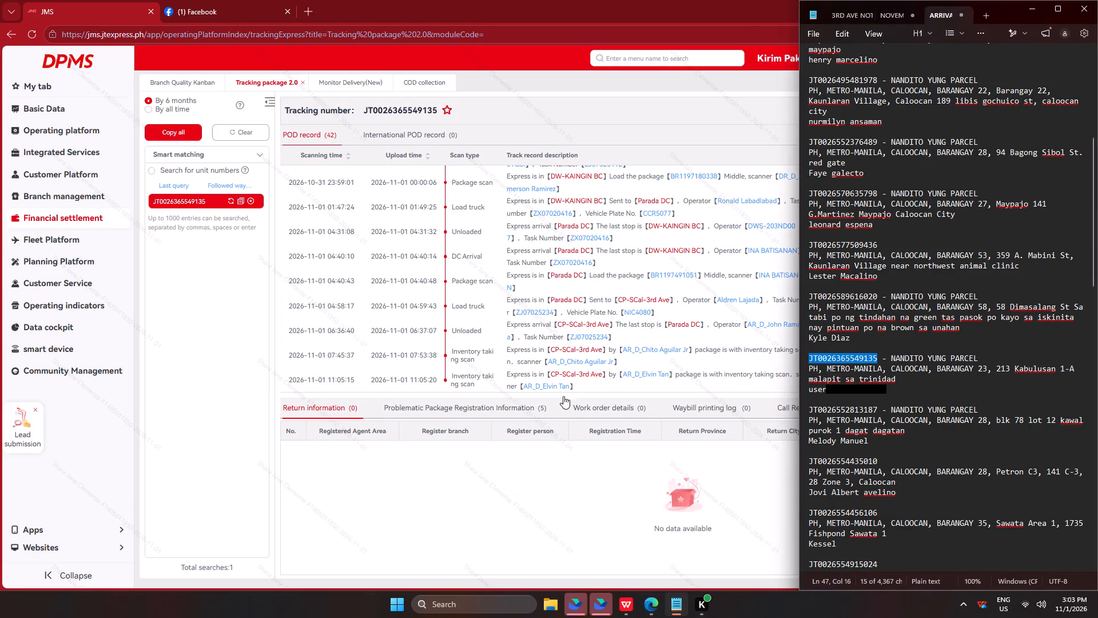
pyautogui.click(434, 428)
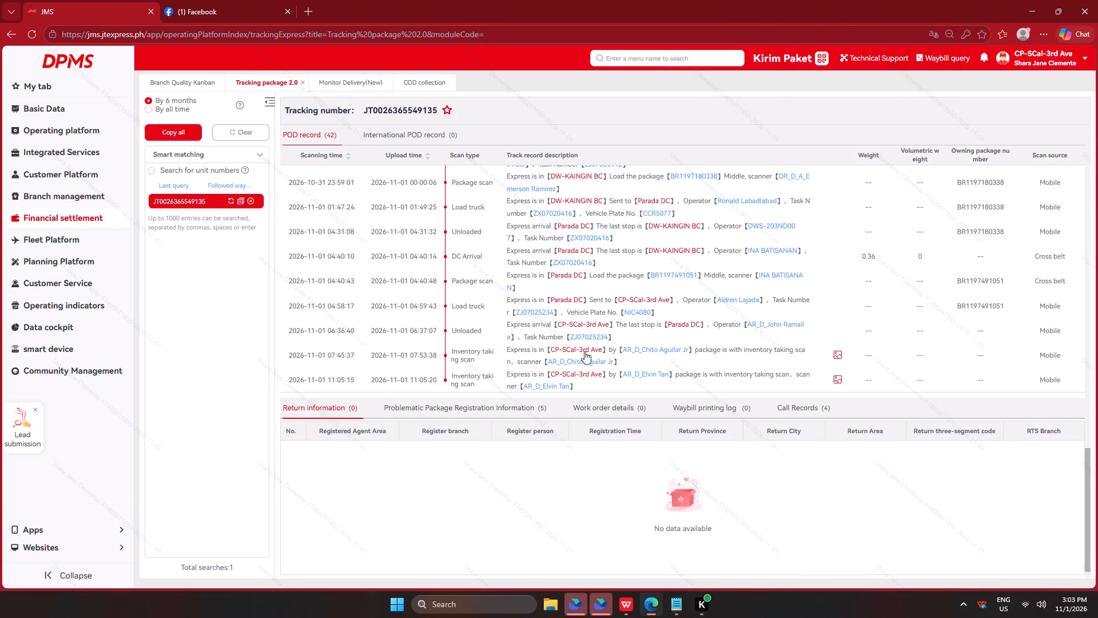
pyautogui.scroll(1, 596, 345)
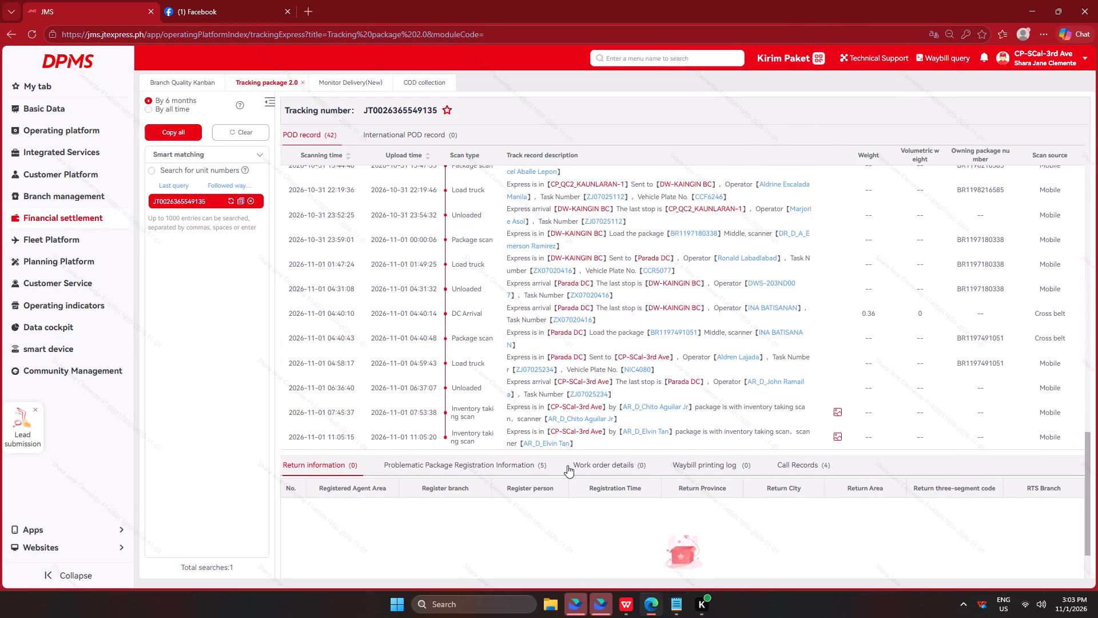
pyautogui.click(530, 469)
pyautogui.scroll(-5, 574, 463)
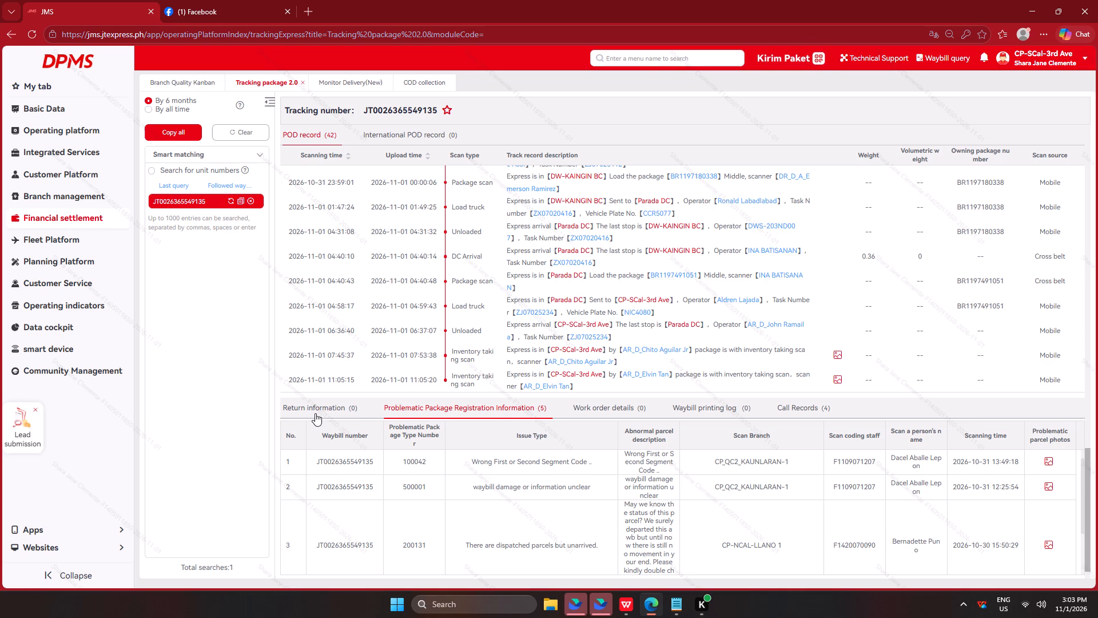
pyautogui.scroll(1, 571, 400)
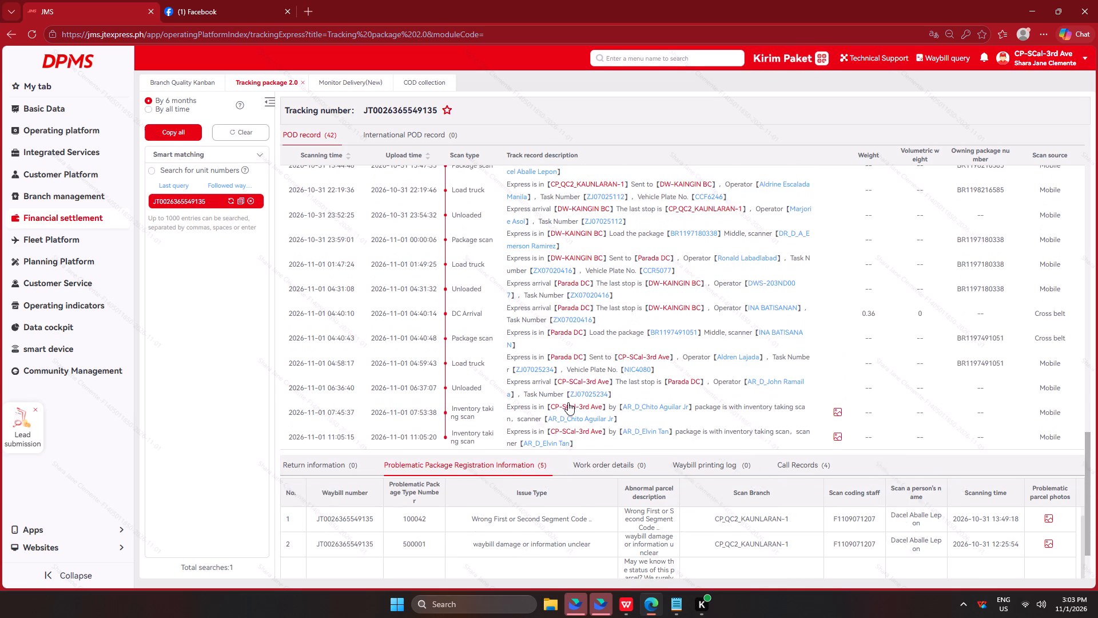
pyautogui.scroll(3, 567, 402)
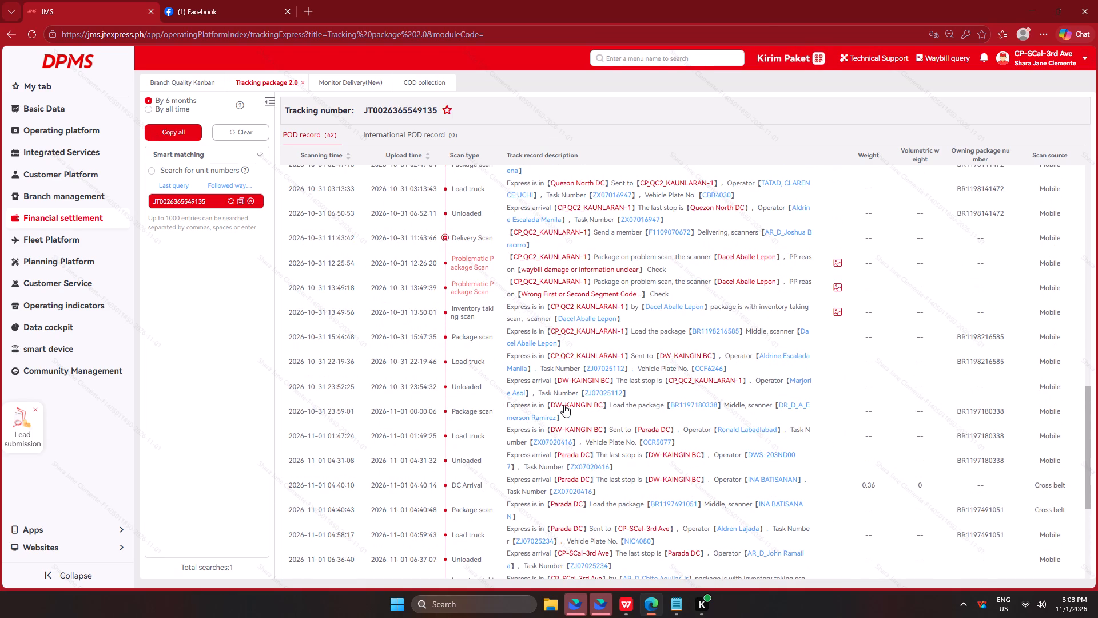
pyautogui.scroll(1, 564, 405)
pyautogui.scroll(-14, 555, 329)
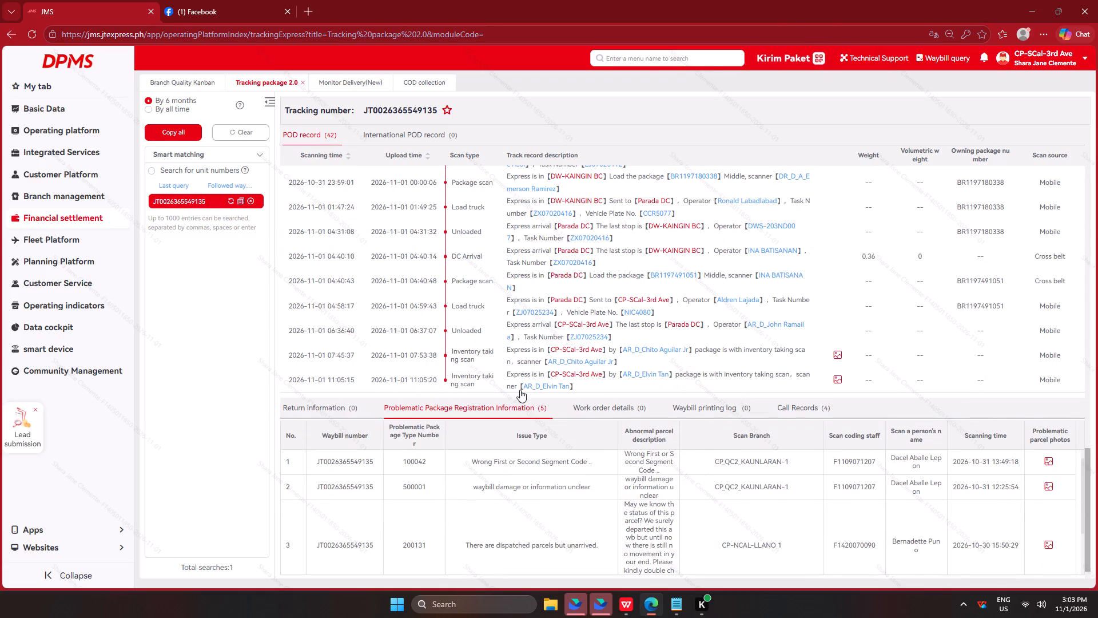
pyautogui.click(336, 416)
pyautogui.click(488, 414)
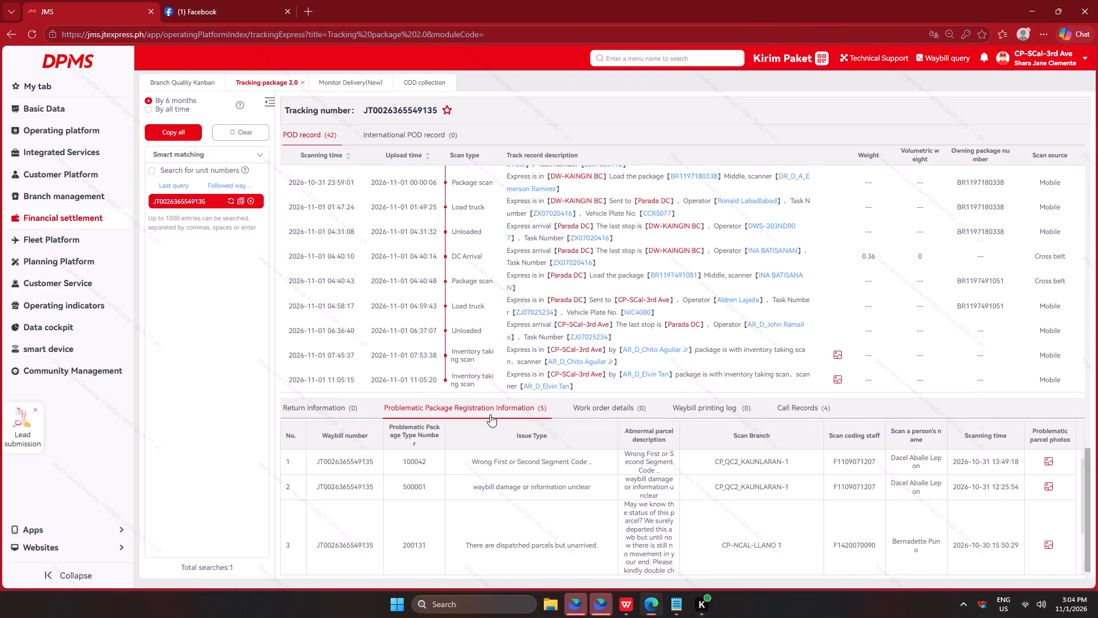
pyautogui.moveTo(386, 385); pyautogui.dragTo(465, 390)
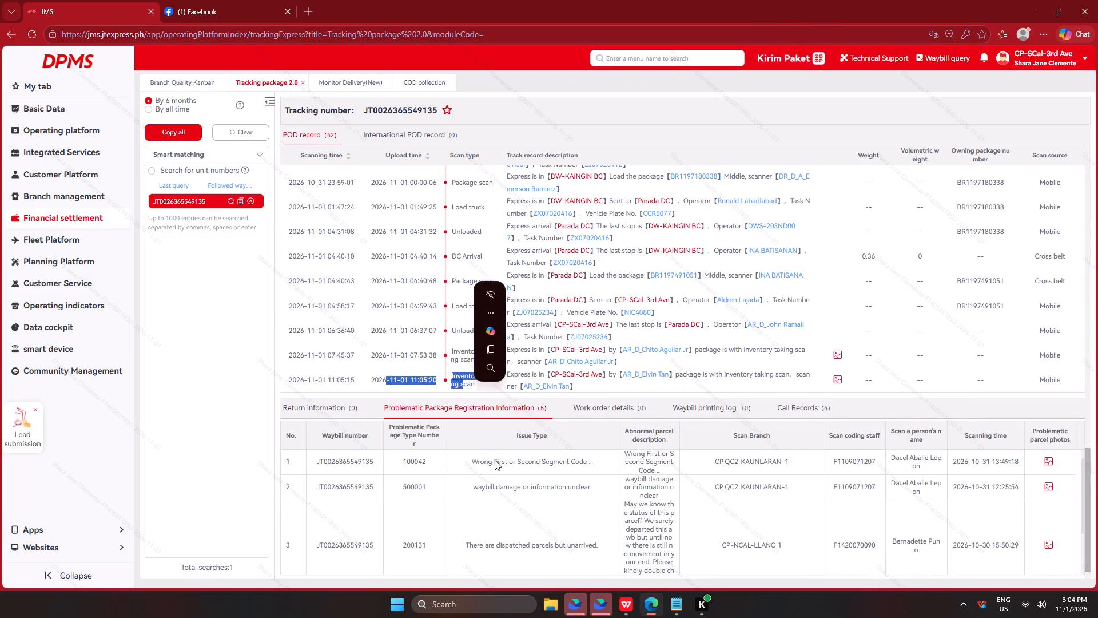
pyautogui.click(488, 465)
pyautogui.hotkey('alt', 'Tab')
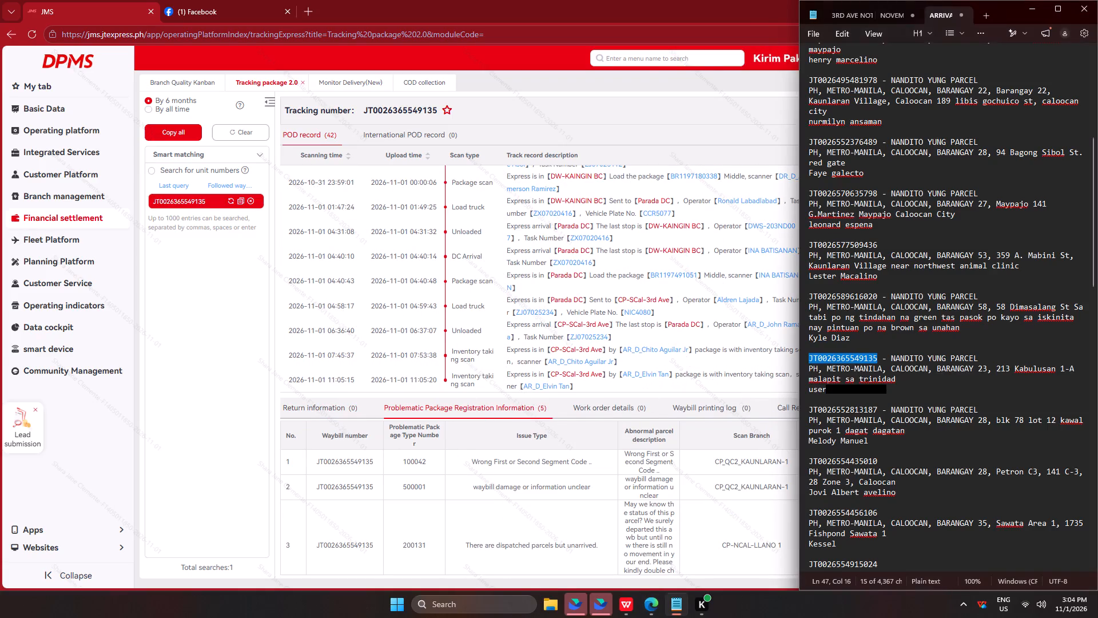
pyautogui.scroll(-4, 965, 414)
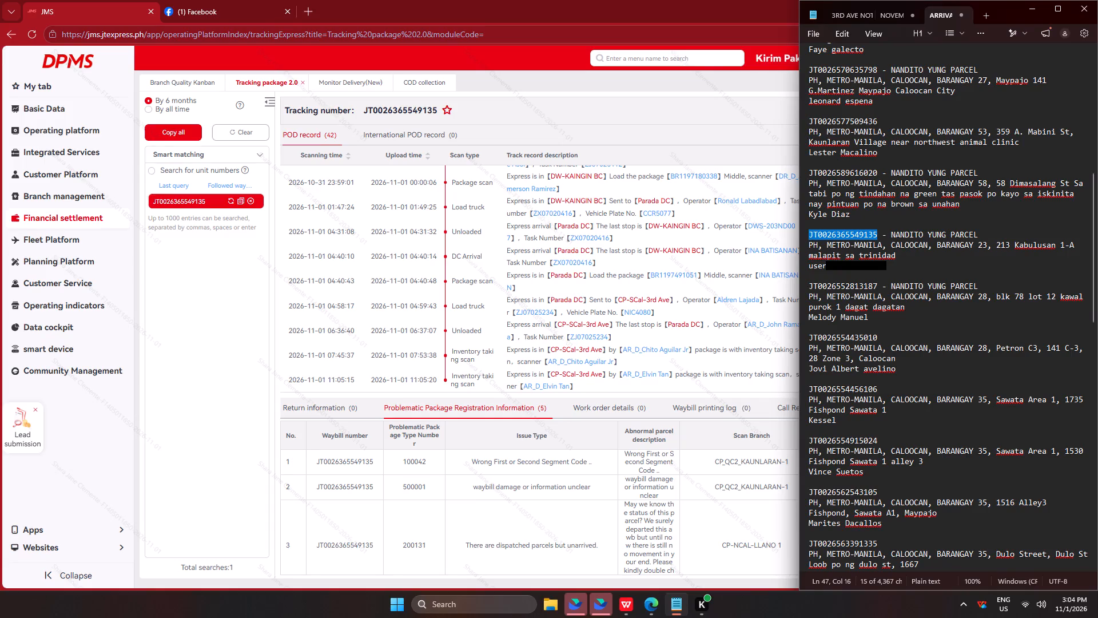
pyautogui.doubleClick(837, 288)
pyautogui.hotkey('ctrl', 'c')
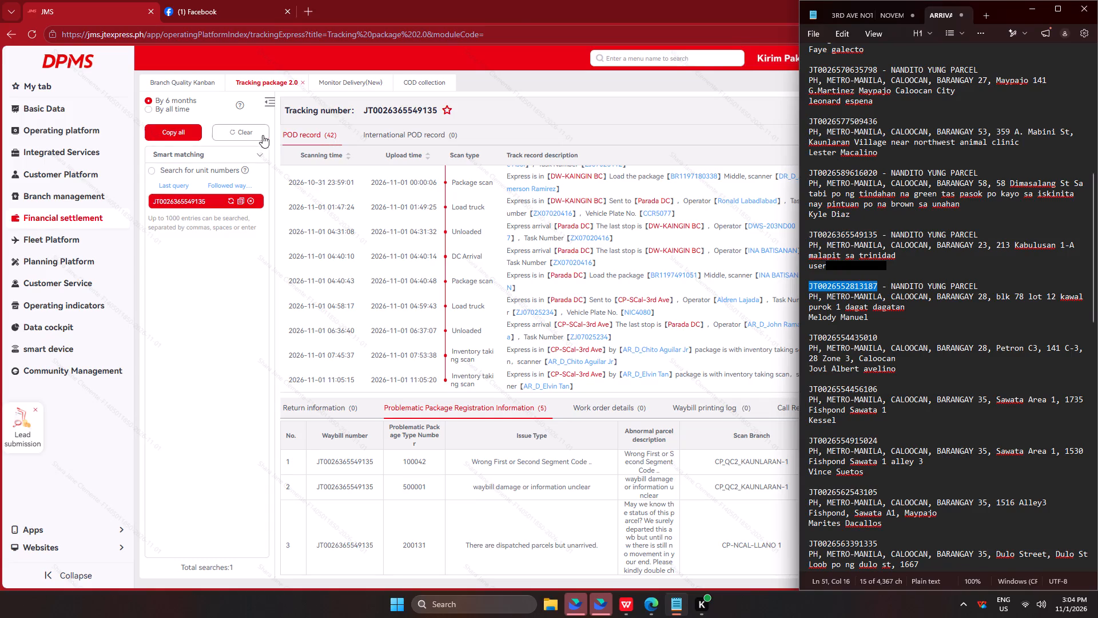
pyautogui.click(262, 134)
pyautogui.moveTo(190, 285); pyautogui.dragTo(184, 317)
pyautogui.hotkey('ctrl', 'v')
pyautogui.scroll(-7, 841, 188)
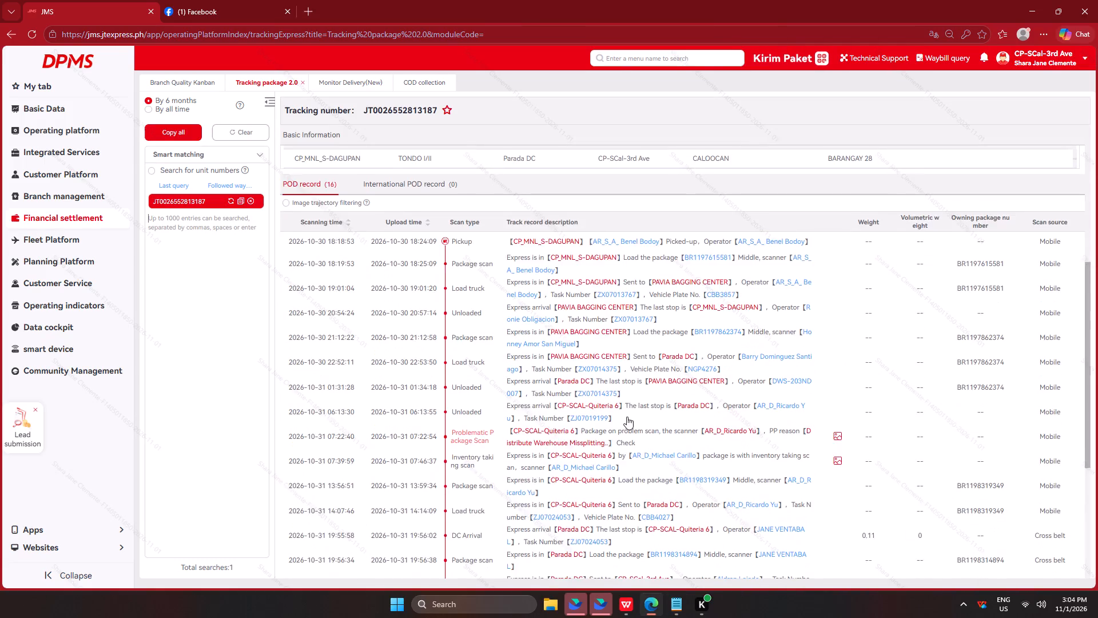
pyautogui.scroll(-11, 621, 396)
pyautogui.hotkey('alt', 'Tab')
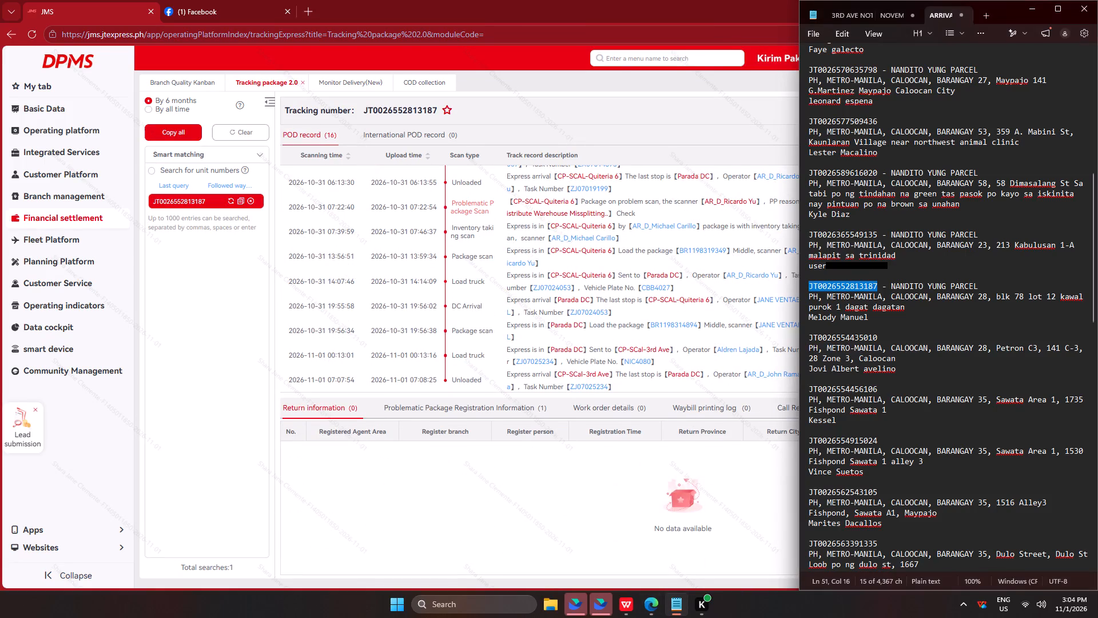
pyautogui.doubleClick(850, 335)
pyautogui.hotkey('ctrl', 'c')
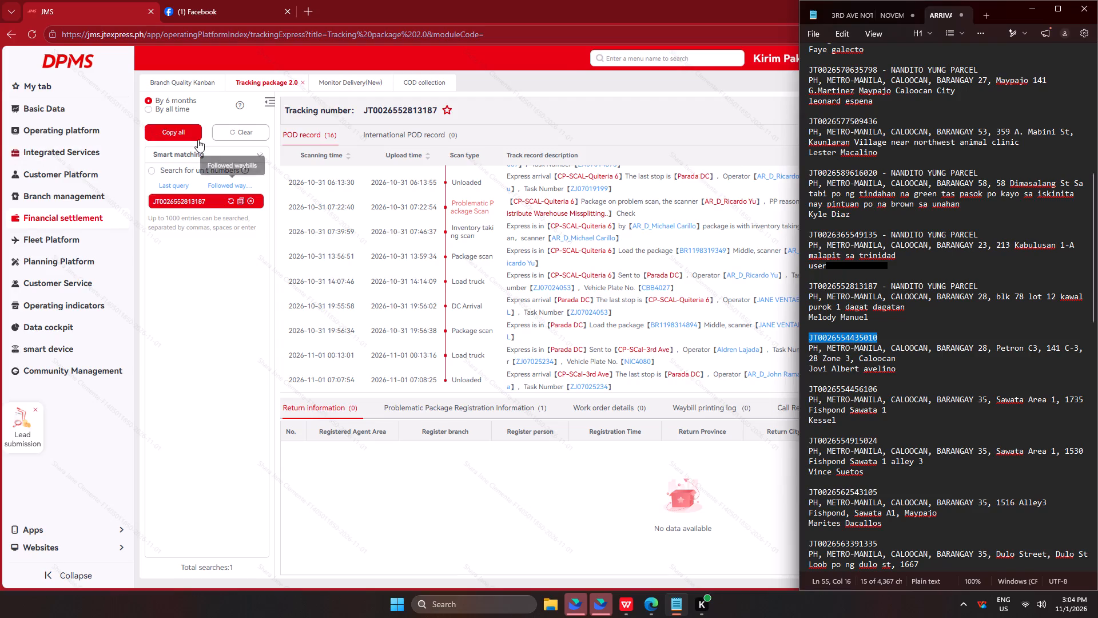
pyautogui.click(221, 136)
pyautogui.click(192, 356)
pyautogui.hotkey('ctrl', 'v')
pyautogui.scroll(-8, 547, 286)
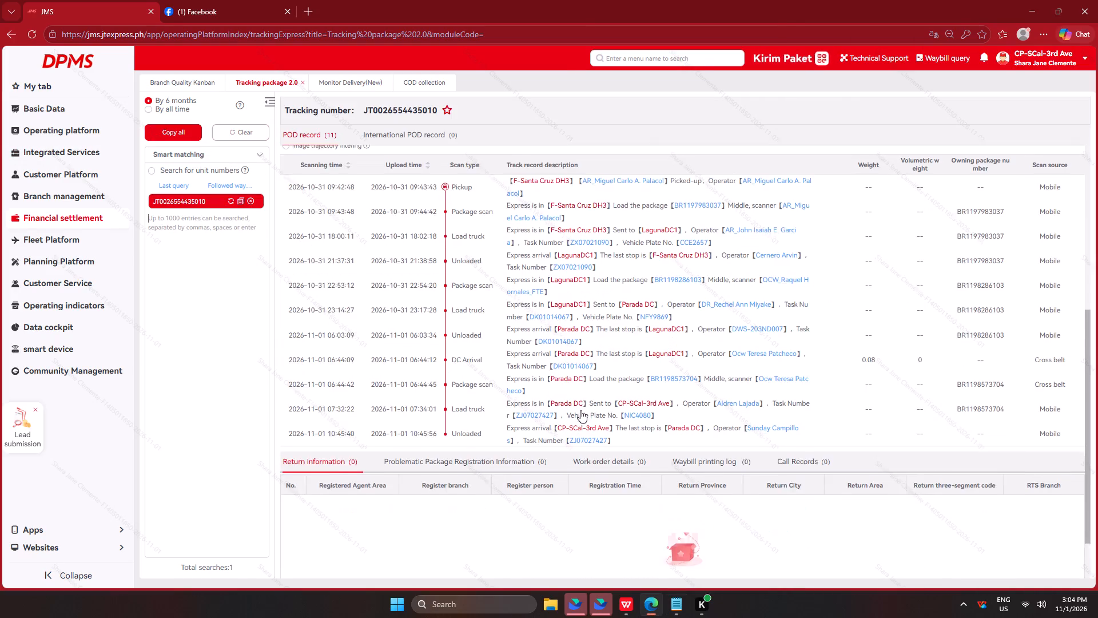
pyautogui.scroll(-4, 580, 410)
pyautogui.hotkey('alt', 'Tab')
pyautogui.doubleClick(830, 390)
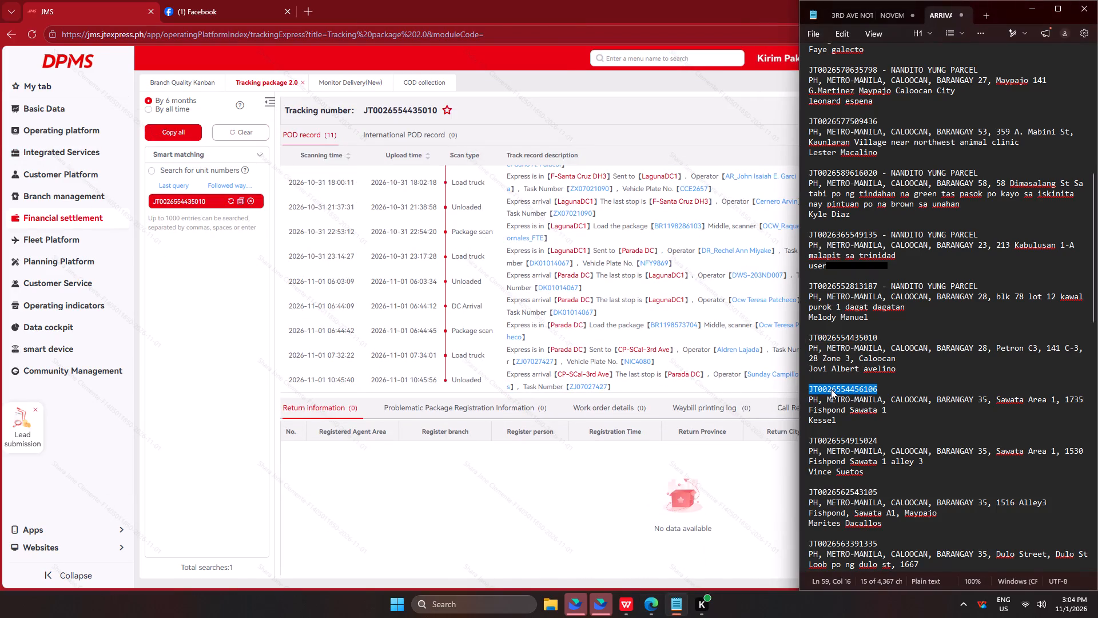
pyautogui.hotkey('ctrl', 'c')
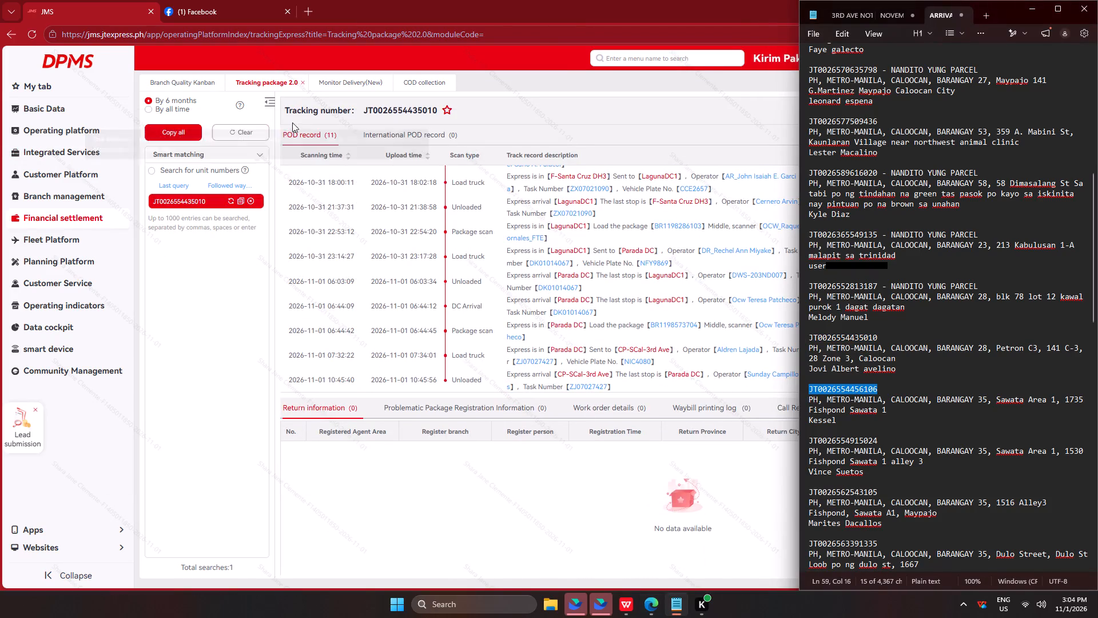
pyautogui.click(234, 128)
pyautogui.click(258, 332)
pyautogui.hotkey('ctrl', 'v')
pyautogui.scroll(-4, 726, 289)
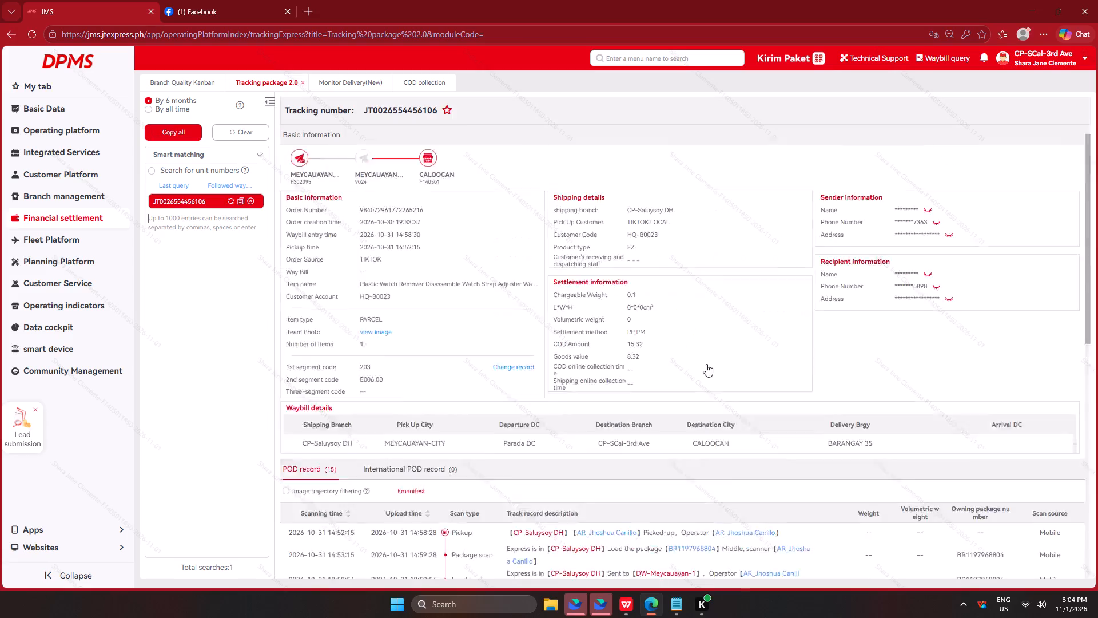
pyautogui.scroll(-5, 706, 364)
pyautogui.hotkey('alt', 'Tab')
pyautogui.click(903, 376)
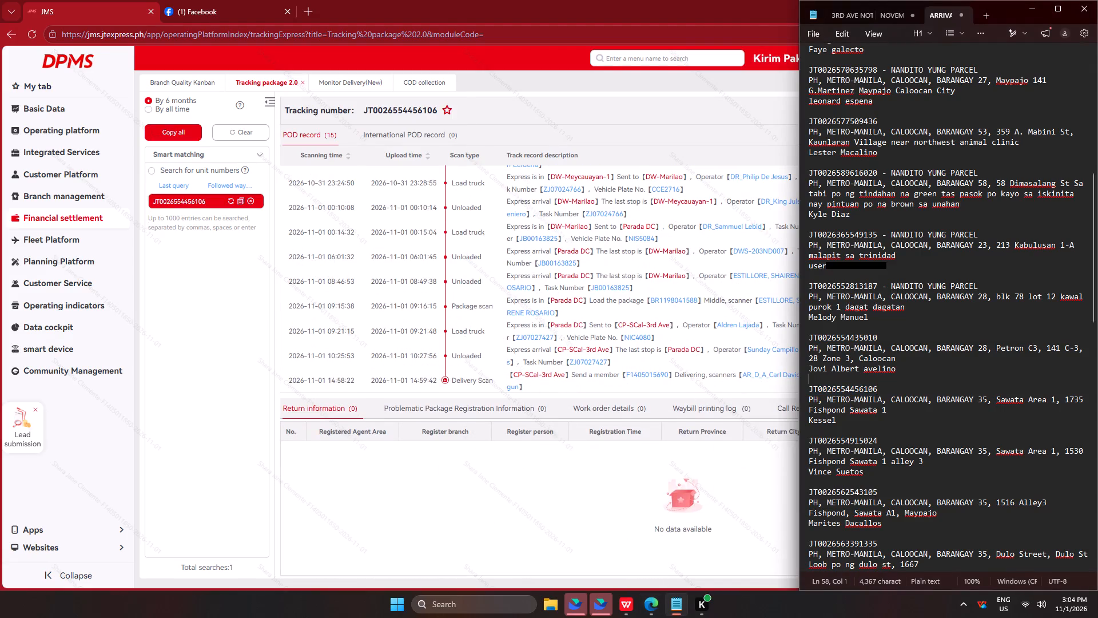
pyautogui.moveTo(808, 390); pyautogui.dragTo(842, 421)
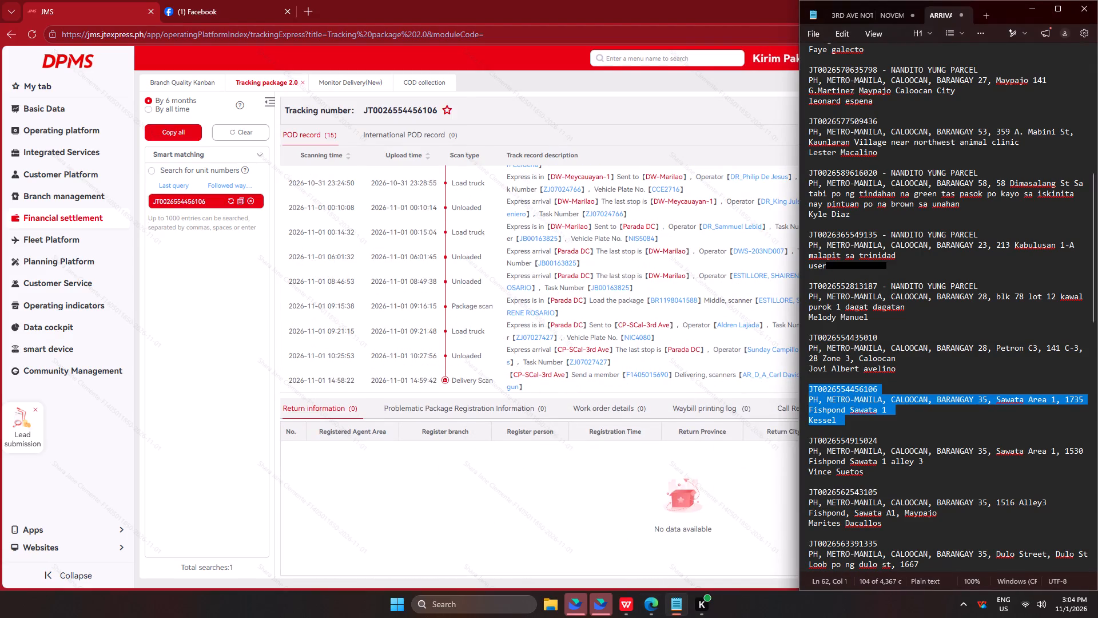
pyautogui.press('BackSpace')
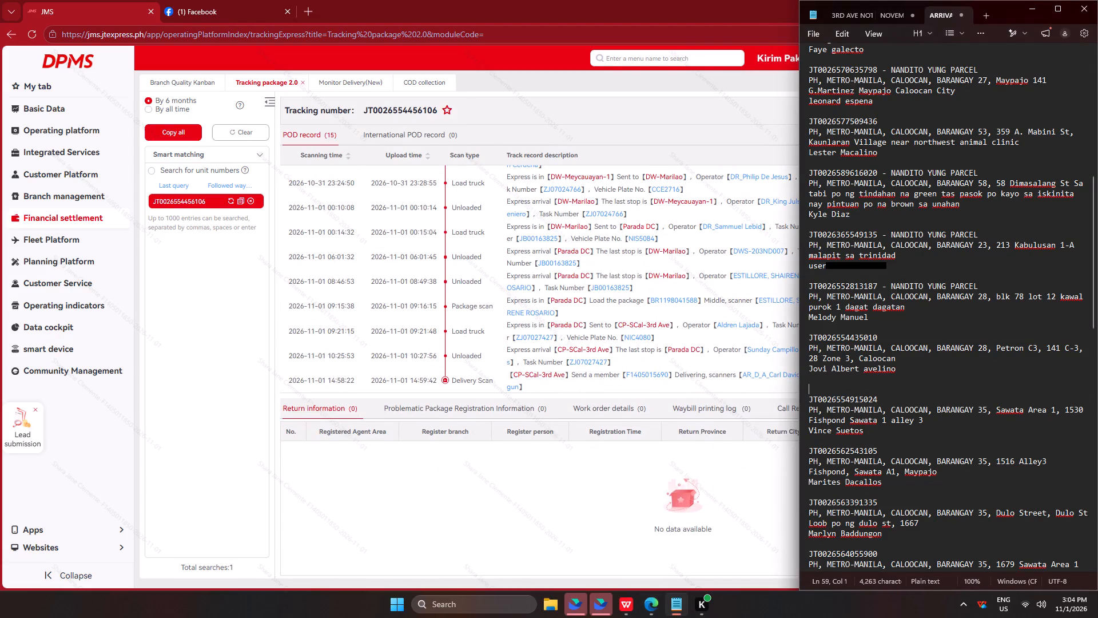
pyautogui.doubleClick(865, 400)
pyautogui.hotkey('ctrl', 'c')
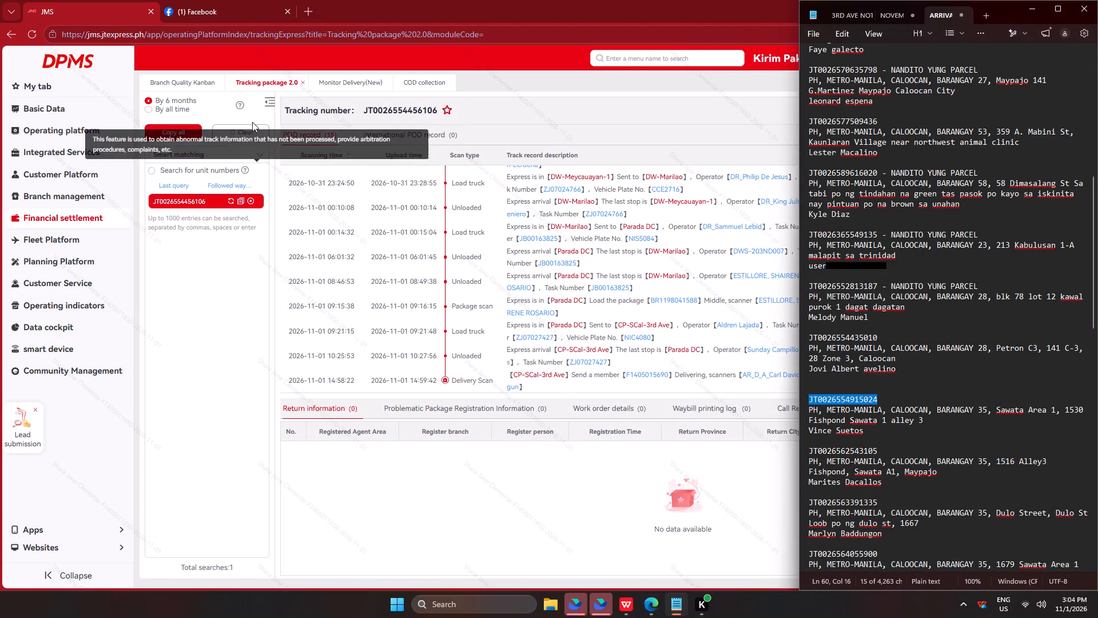
pyautogui.click(242, 131)
pyautogui.click(196, 332)
pyautogui.hotkey('ctrl', 'v')
pyautogui.scroll(-6, 669, 301)
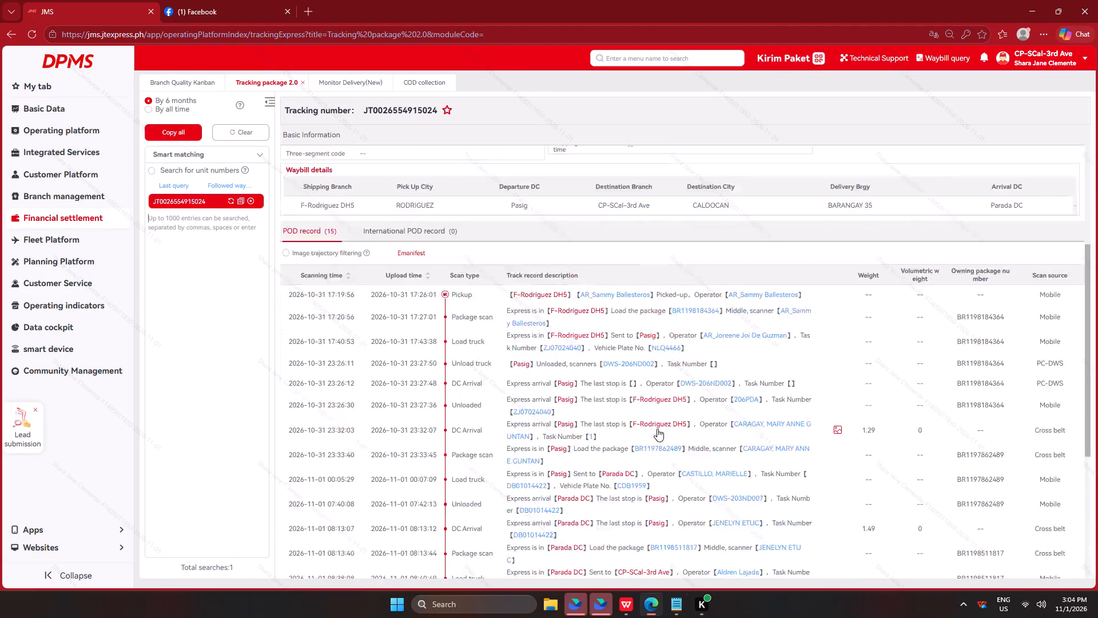
pyautogui.scroll(-6, 657, 429)
pyautogui.hotkey('alt', 'Tab')
pyautogui.click(945, 394)
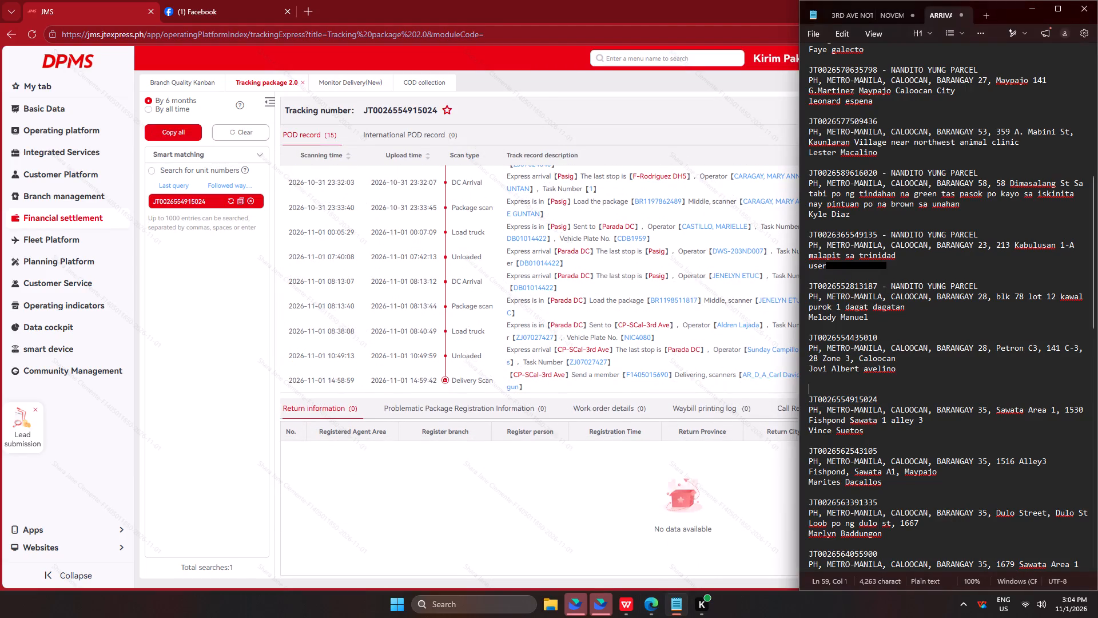
pyautogui.moveTo(813, 385); pyautogui.dragTo(889, 431)
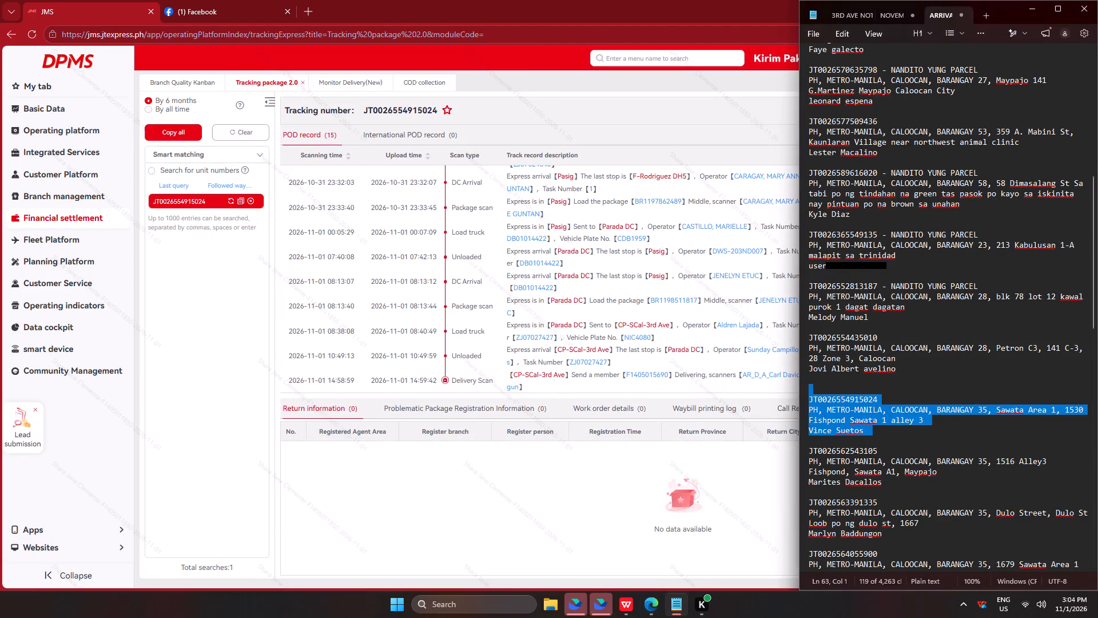
pyautogui.press('BackSpace')
pyautogui.doubleClick(861, 402)
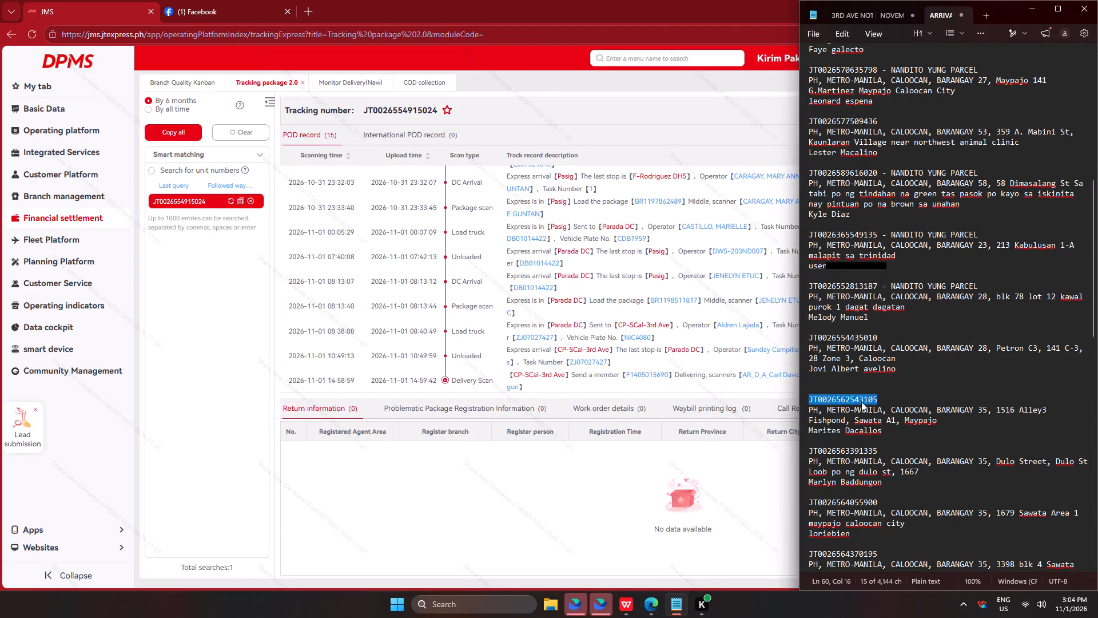
pyautogui.hotkey('ctrl', 'c')
pyautogui.click(240, 130)
pyautogui.moveTo(141, 463); pyautogui.dragTo(151, 526)
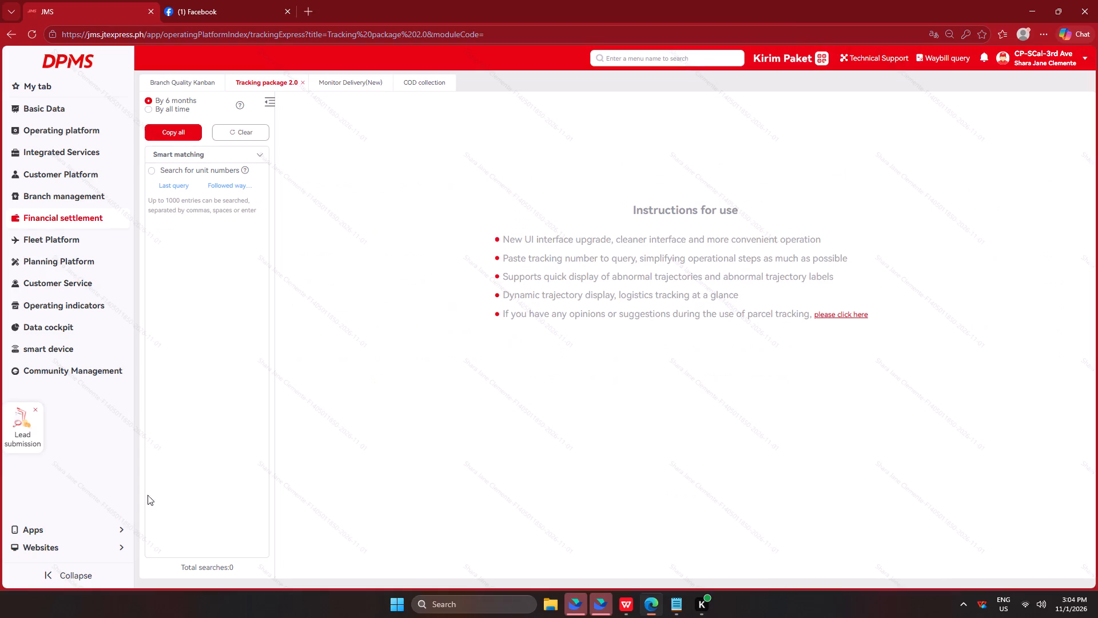
pyautogui.click(156, 356)
pyautogui.hotkey('ctrl', 'v')
pyautogui.scroll(-12, 758, 356)
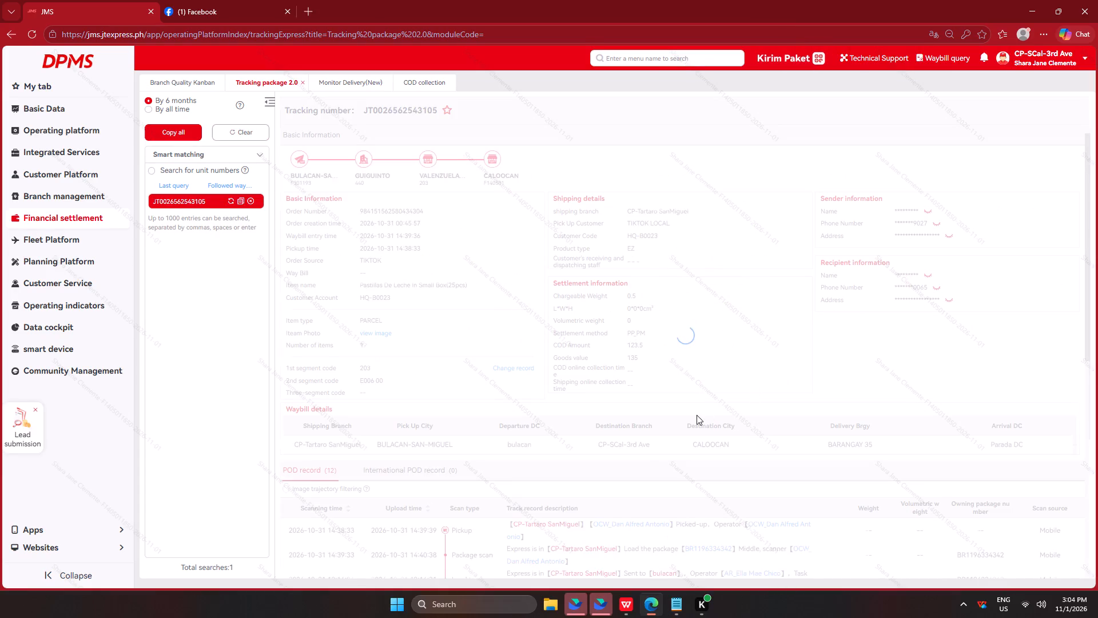
pyautogui.scroll(-17, 697, 415)
pyautogui.hotkey('alt', 'Tab')
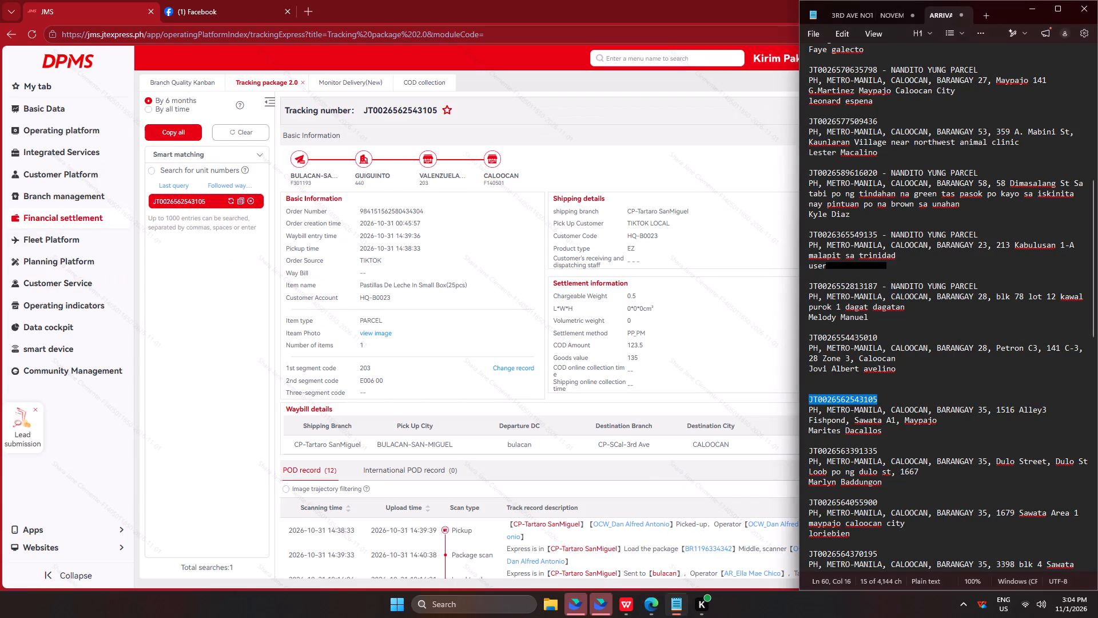
pyautogui.click(1023, 411)
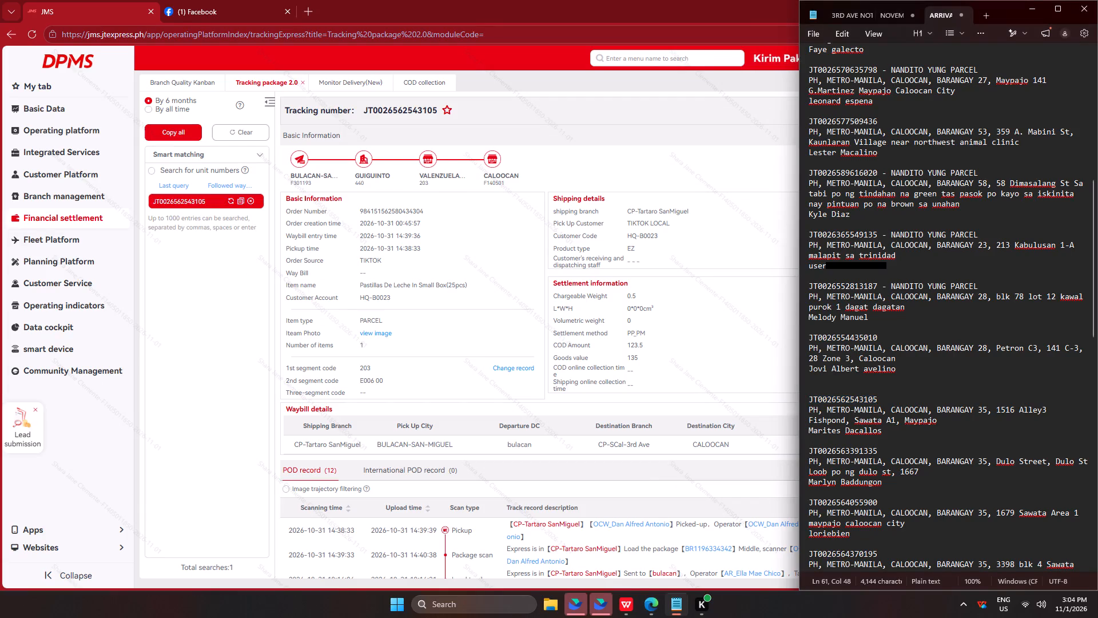
pyautogui.moveTo(810, 399); pyautogui.dragTo(908, 431)
pyautogui.press('BackSpace')
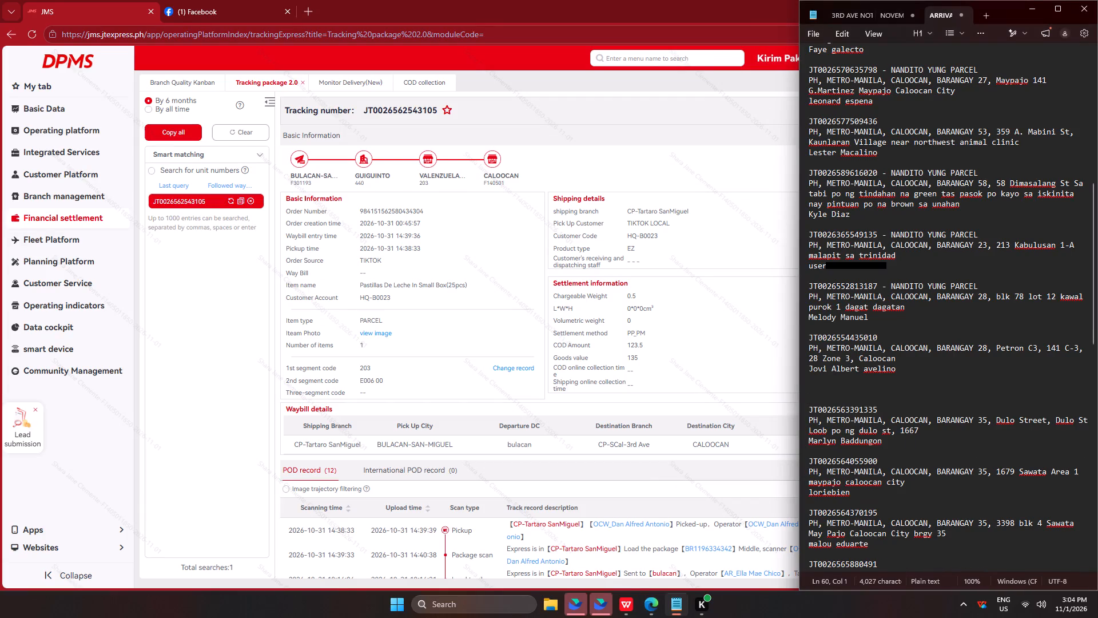
pyautogui.press('Return')
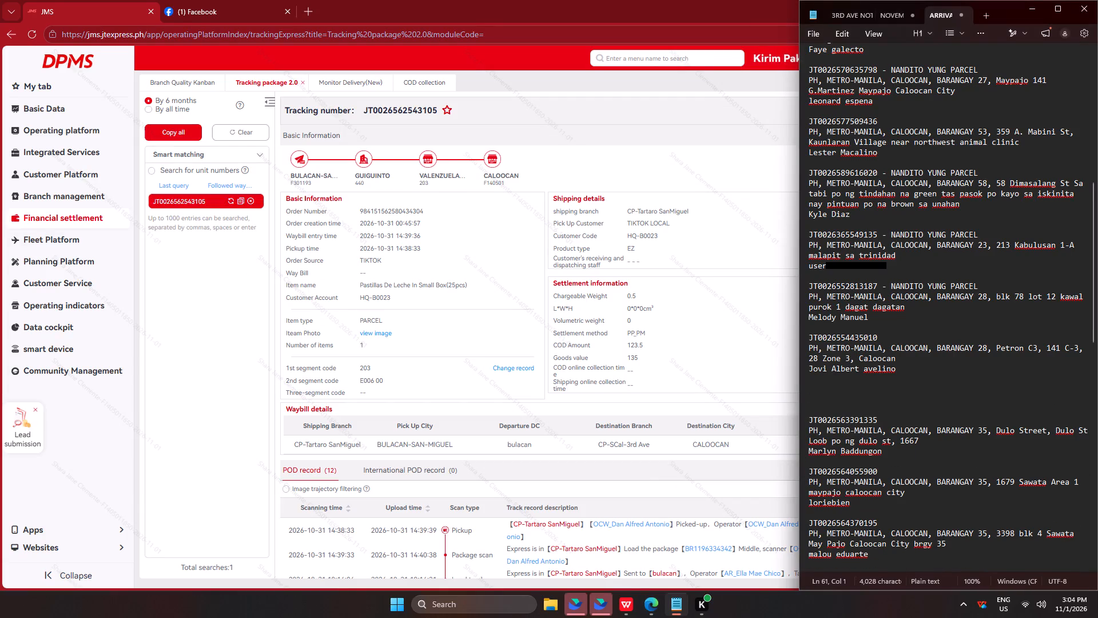
pyautogui.press('BackSpace')
pyautogui.press('BackSpace')
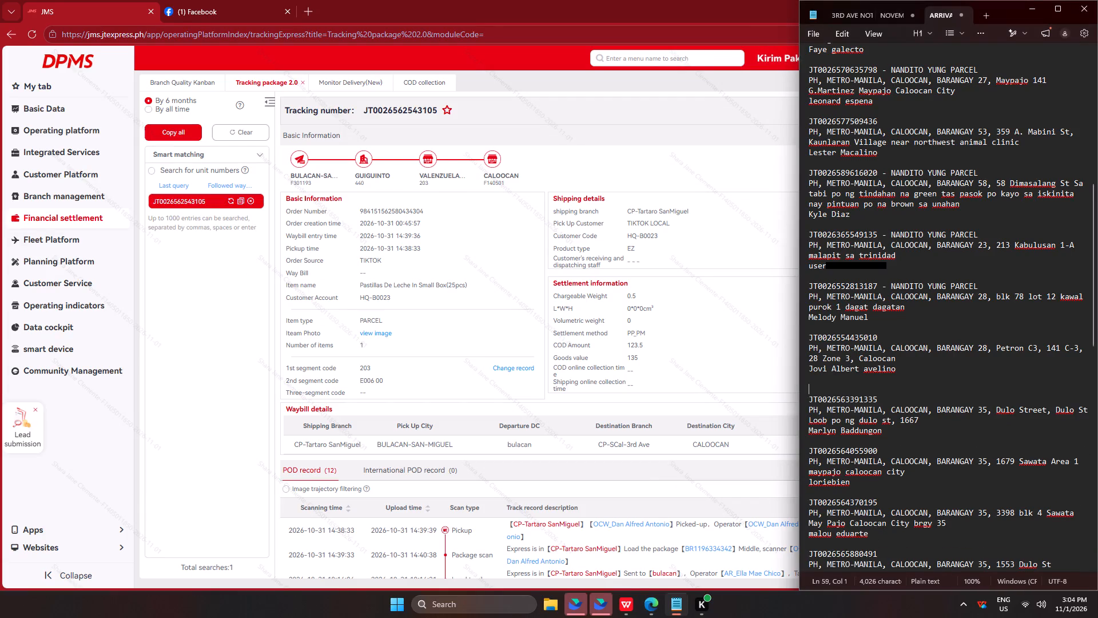
pyautogui.doubleClick(830, 402)
pyautogui.hotkey('ctrl', 'c')
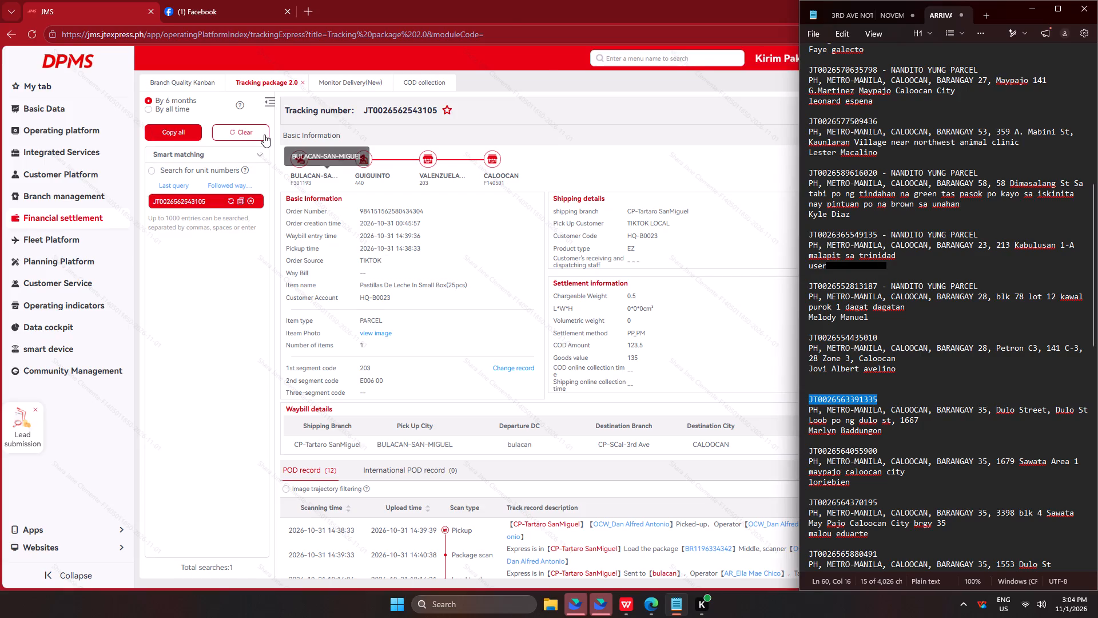
pyautogui.click(261, 134)
pyautogui.click(148, 326)
pyautogui.hotkey('ctrl', 'v')
pyautogui.scroll(-4, 754, 316)
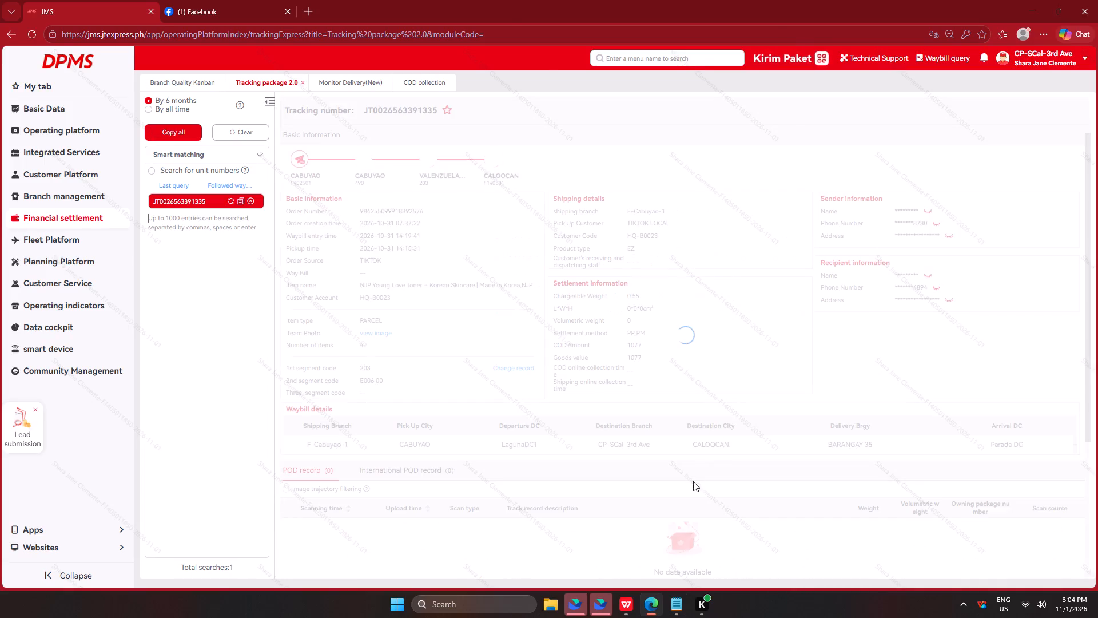
pyautogui.scroll(-20, 693, 481)
pyautogui.click(742, 148)
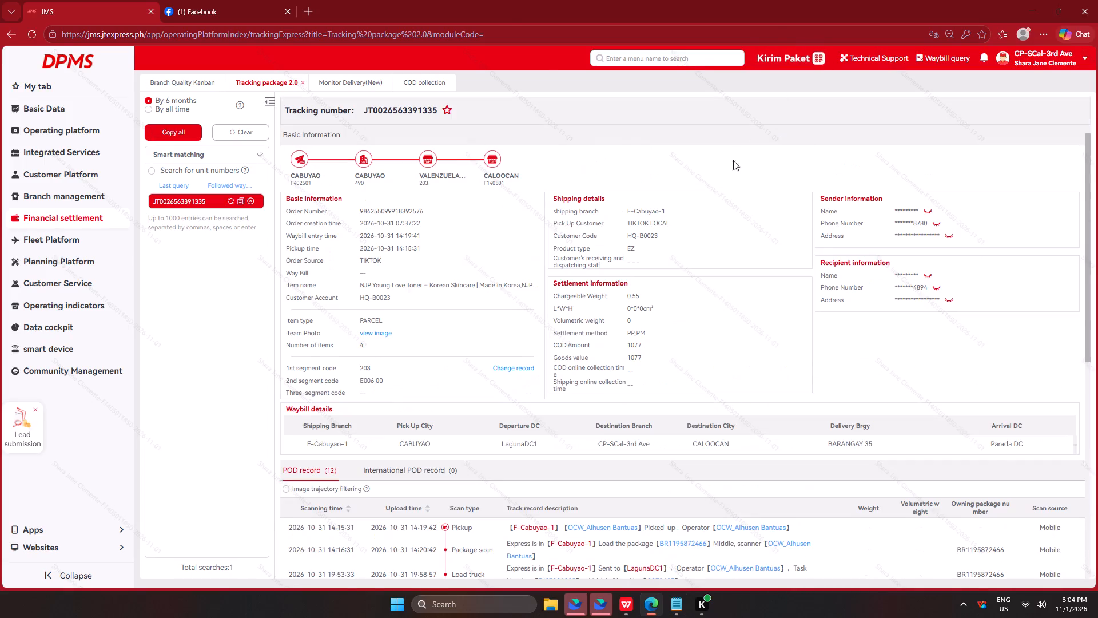
pyautogui.click(734, 145)
pyautogui.scroll(-7, 772, 249)
pyautogui.hotkey('alt', 'Tab')
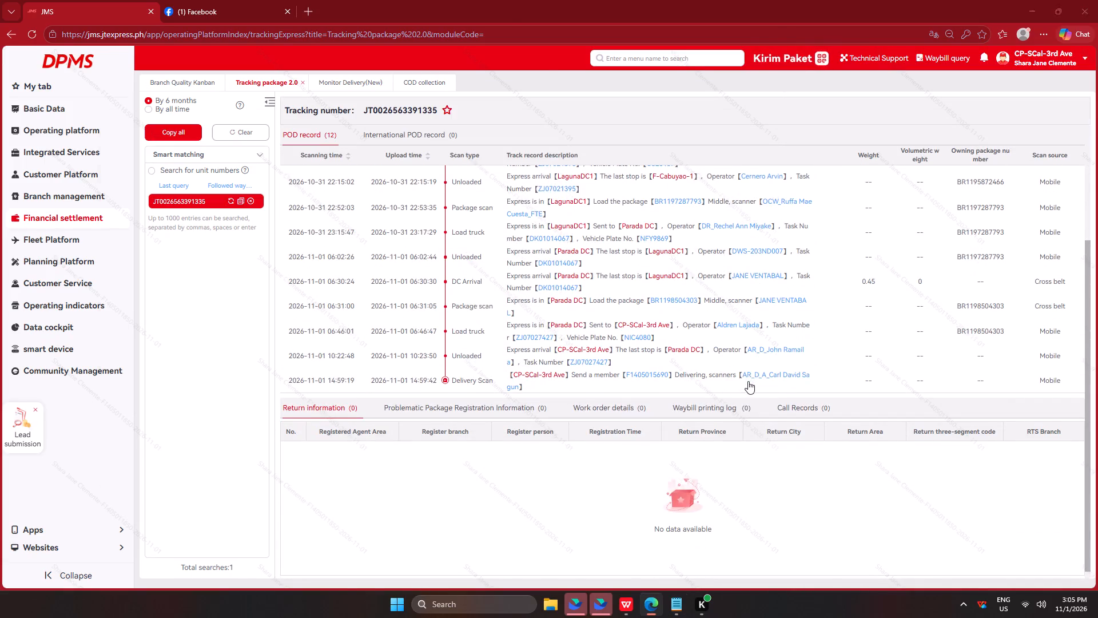
pyautogui.click(918, 378)
pyautogui.moveTo(815, 387); pyautogui.dragTo(882, 433)
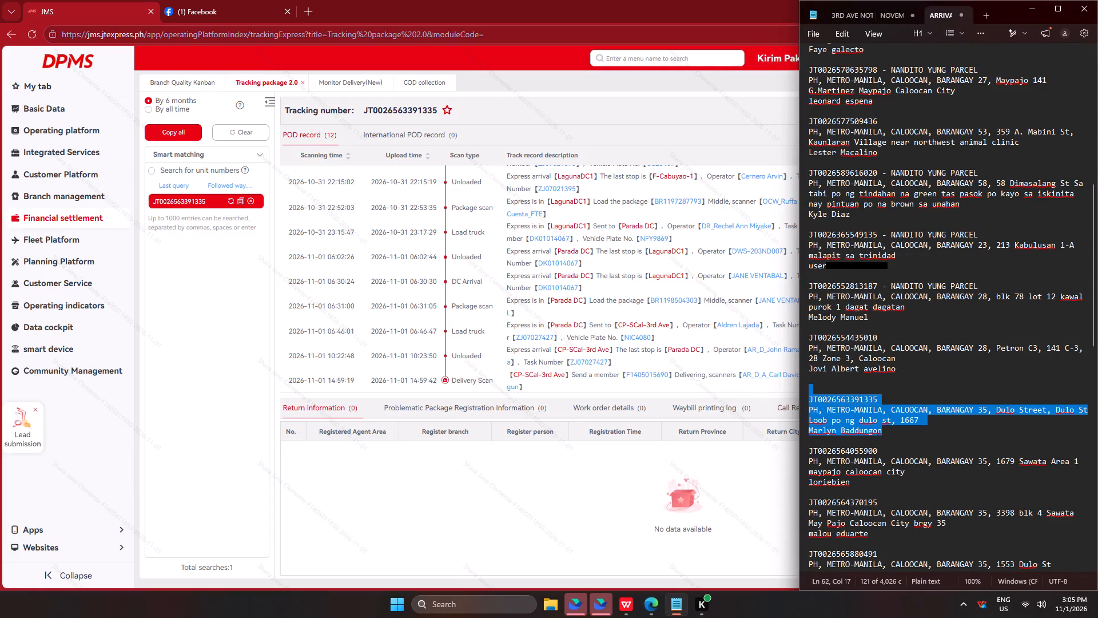
pyautogui.moveTo(882, 433); pyautogui.dragTo(882, 434)
pyautogui.press('BackSpace')
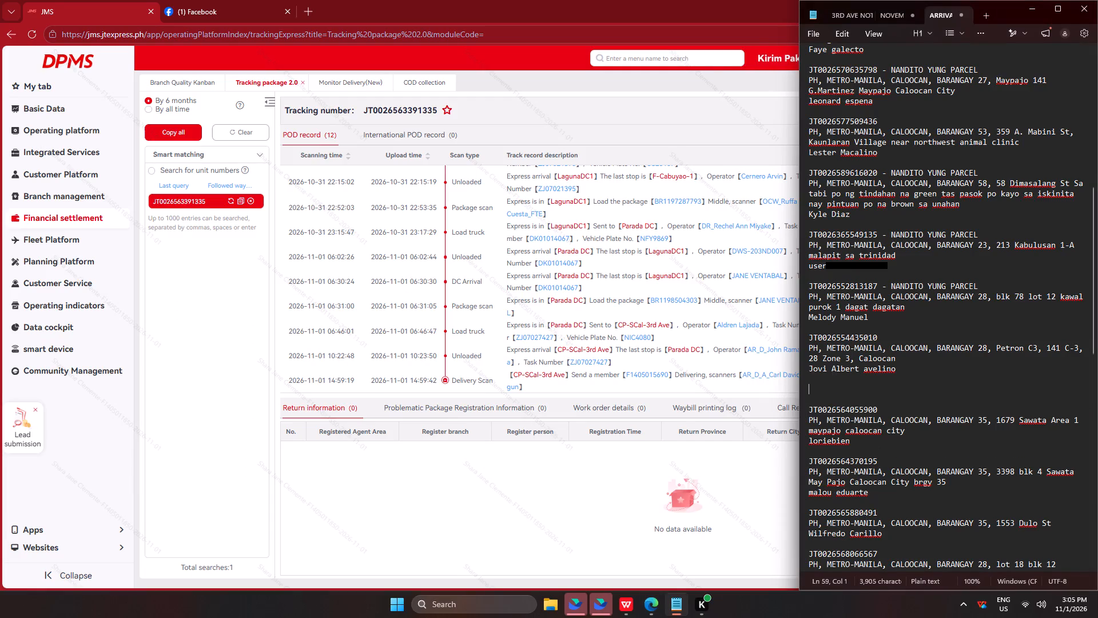
pyautogui.scroll(-5, 1041, 411)
pyautogui.doubleClick(851, 252)
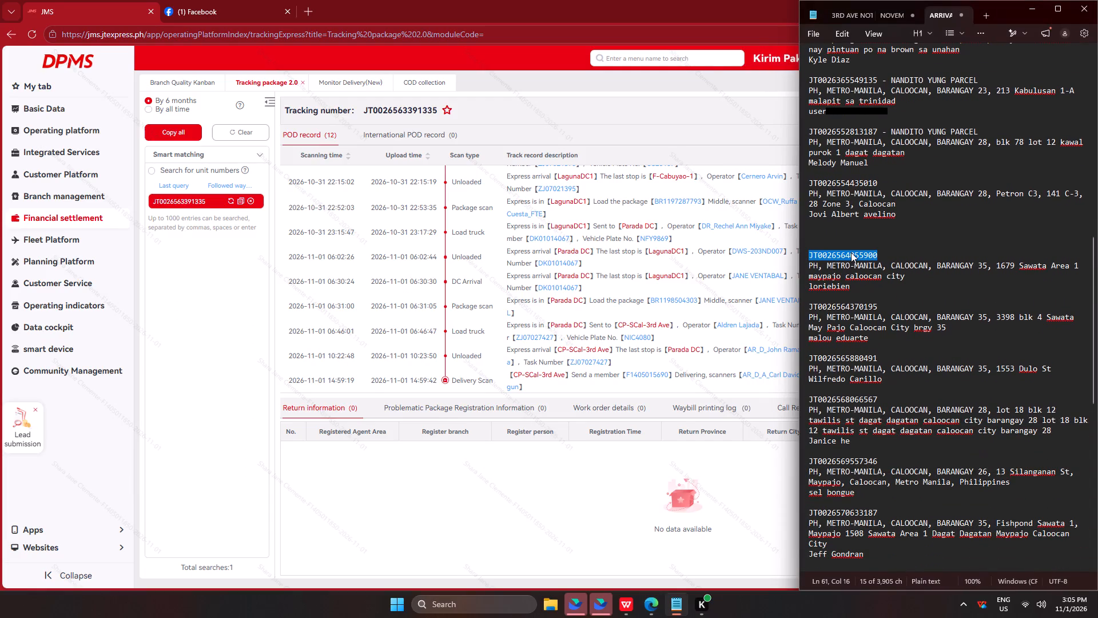
pyautogui.hotkey('ctrl', 'c')
pyautogui.click(249, 129)
pyautogui.click(205, 322)
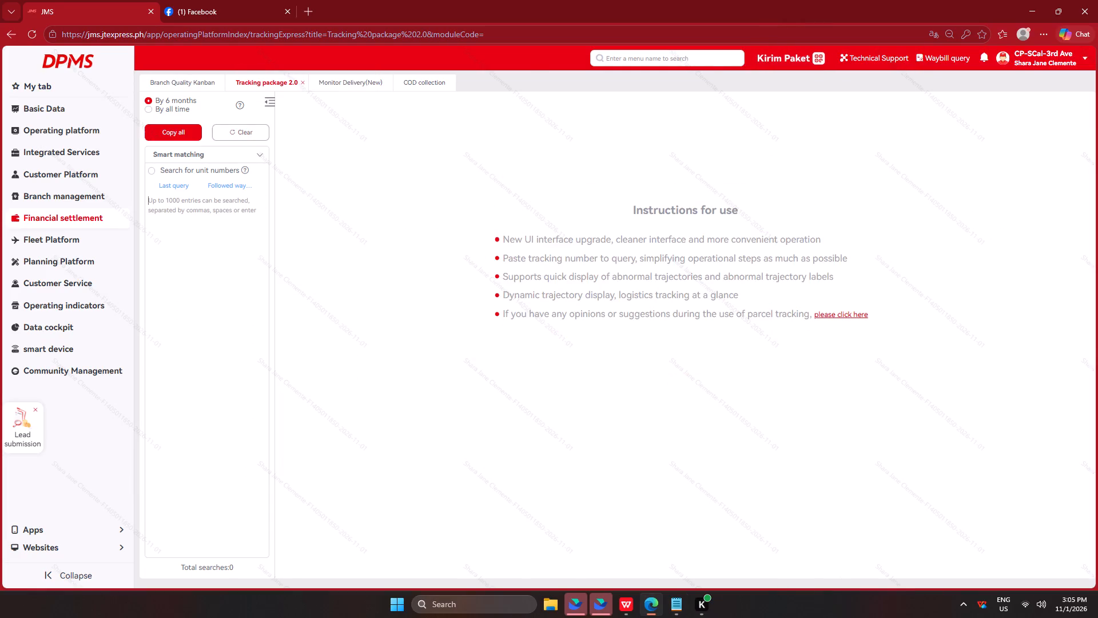
pyautogui.hotkey('ctrl', 'v')
pyautogui.scroll(-7, 752, 264)
pyautogui.scroll(-4, 631, 401)
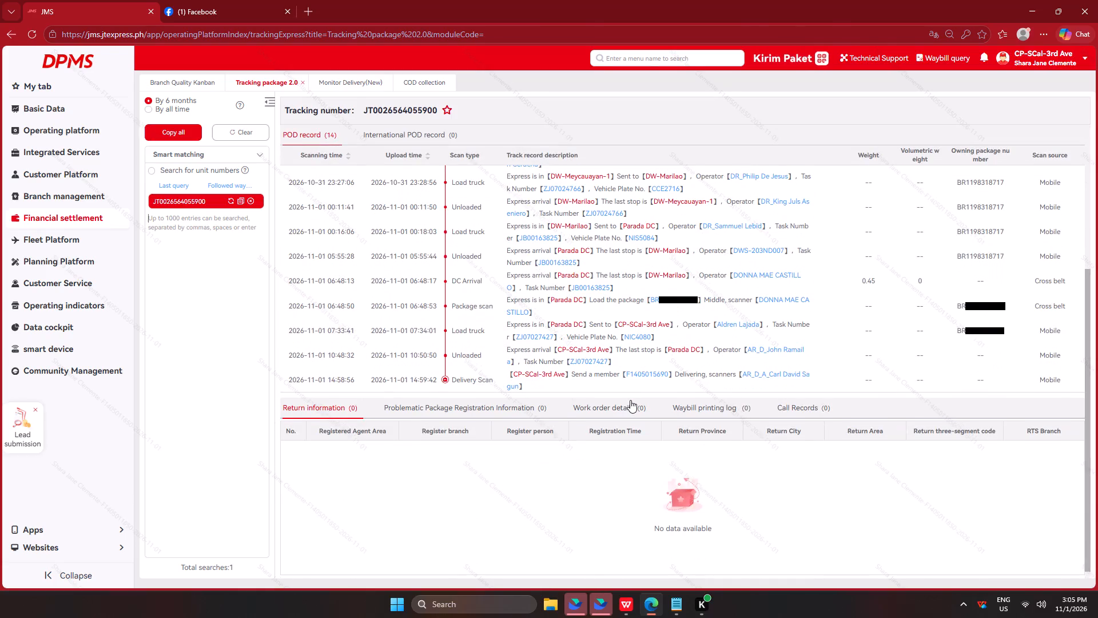
pyautogui.hotkey('alt', 'Tab')
pyautogui.click(848, 278)
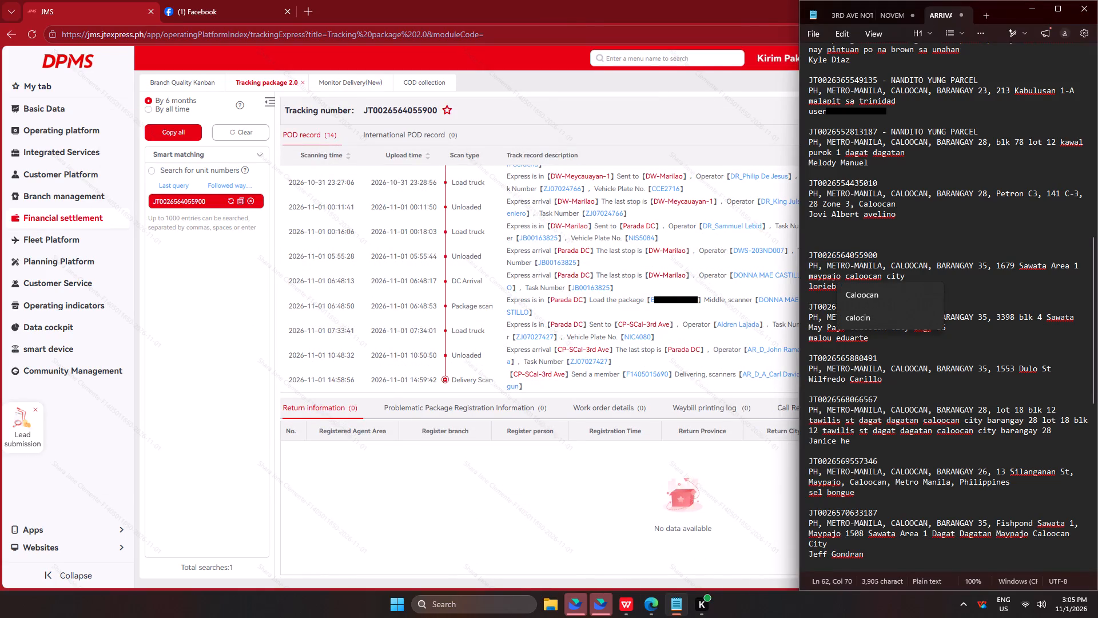
pyautogui.moveTo(813, 252); pyautogui.dragTo(860, 289)
pyautogui.press('BackSpace')
pyautogui.press('BackSpace')
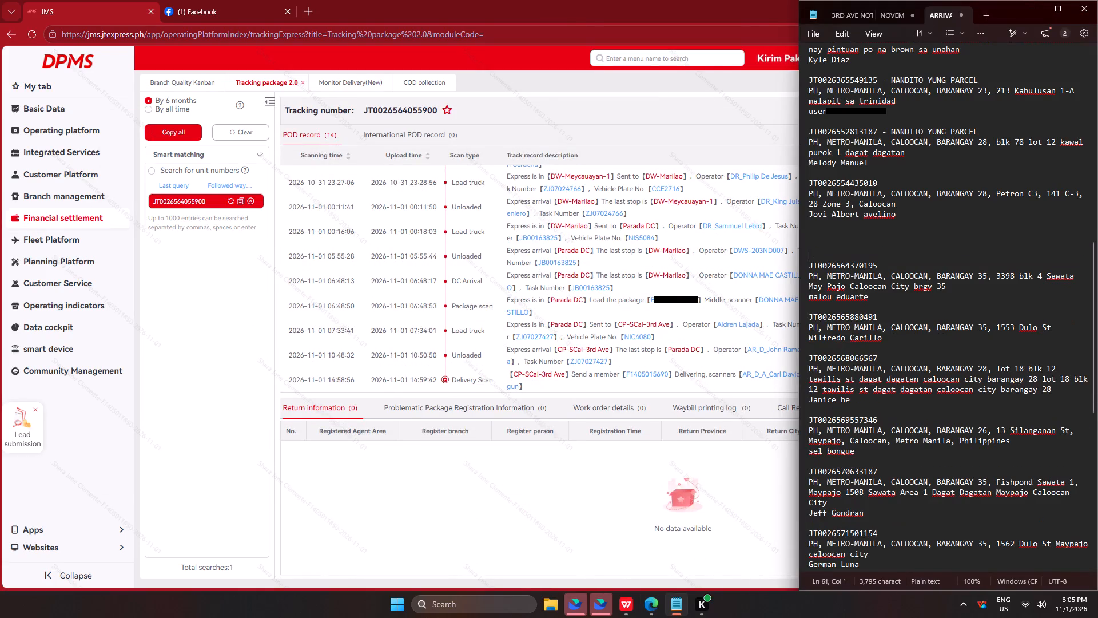
pyautogui.press('BackSpace')
pyautogui.press('BackSpace')
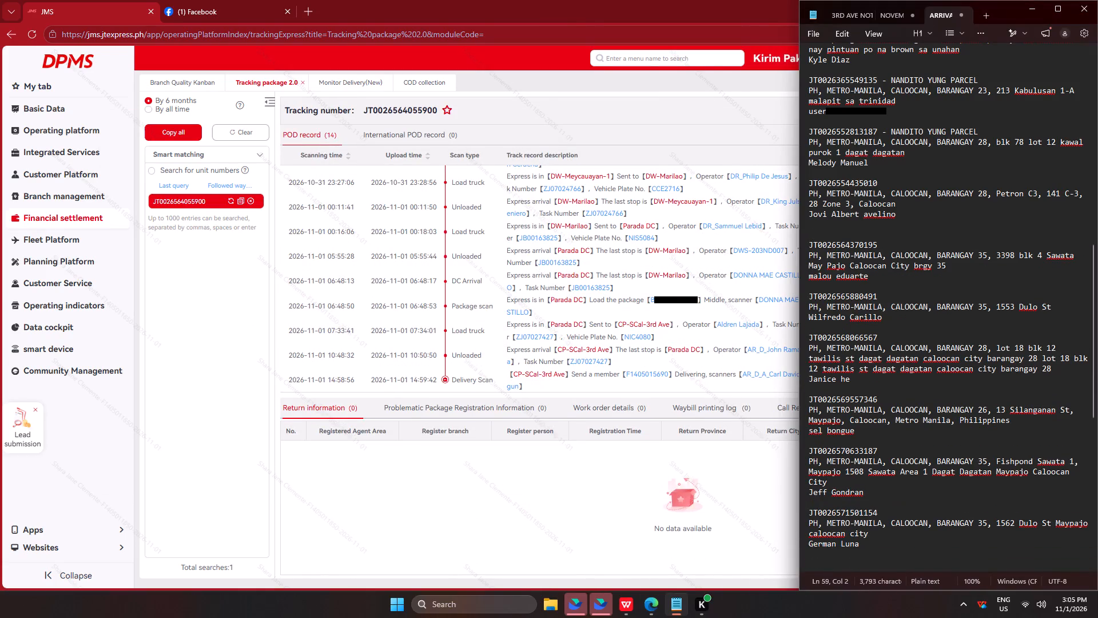
pyautogui.doubleClick(843, 243)
pyautogui.hotkey('ctrl', 'c')
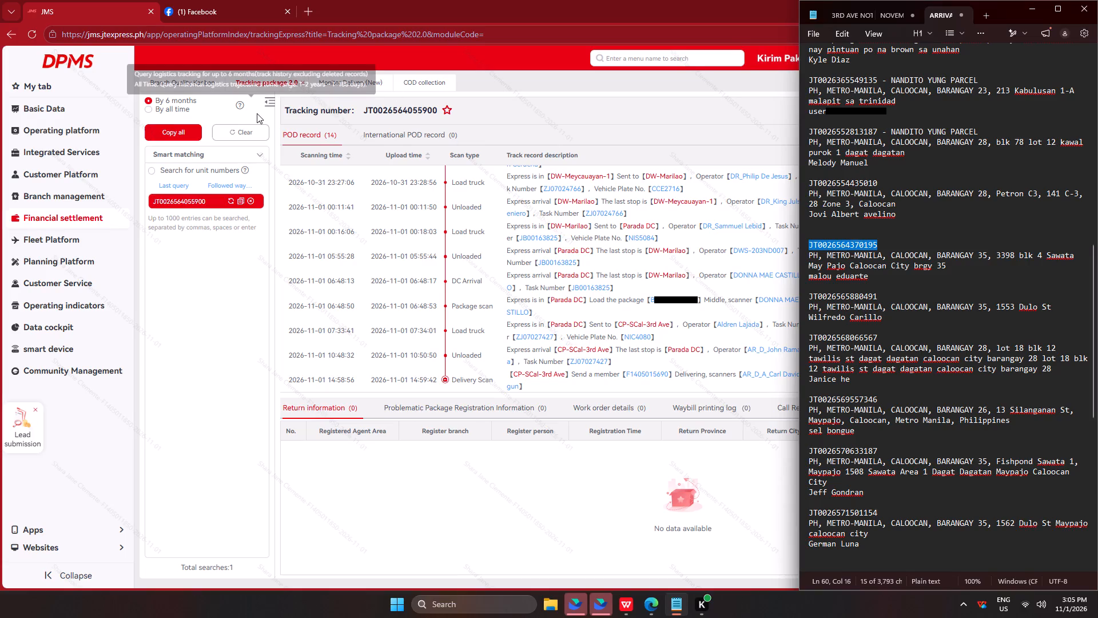
pyautogui.click(245, 127)
pyautogui.click(238, 329)
pyautogui.hotkey('ctrl', 'v')
pyautogui.scroll(-4, 723, 204)
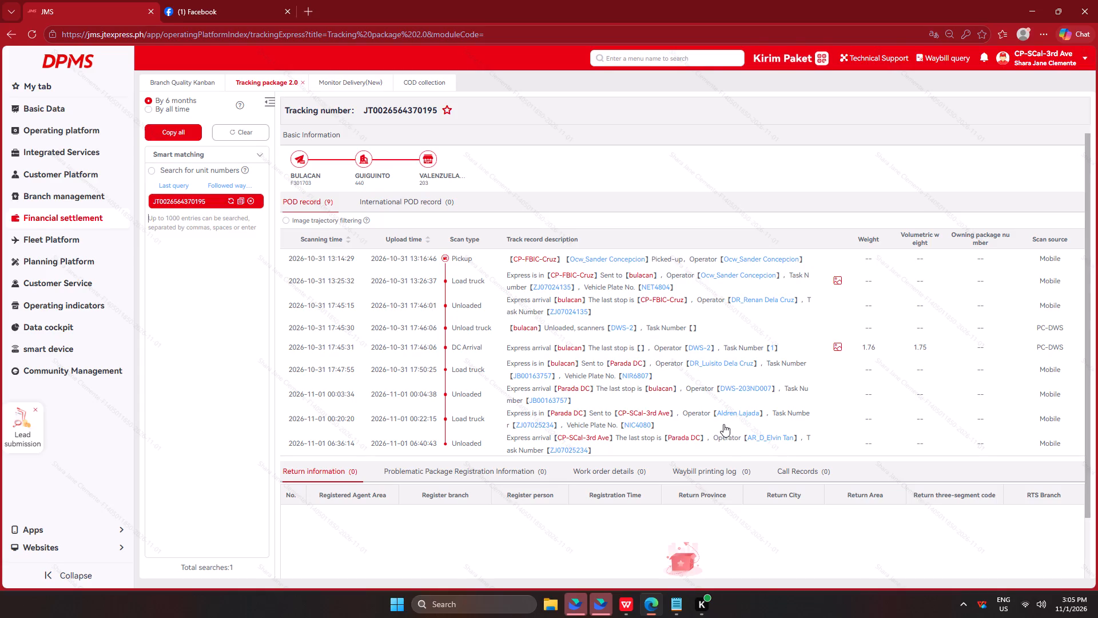
pyautogui.hotkey('alt', 'Tab')
pyautogui.doubleClick(850, 298)
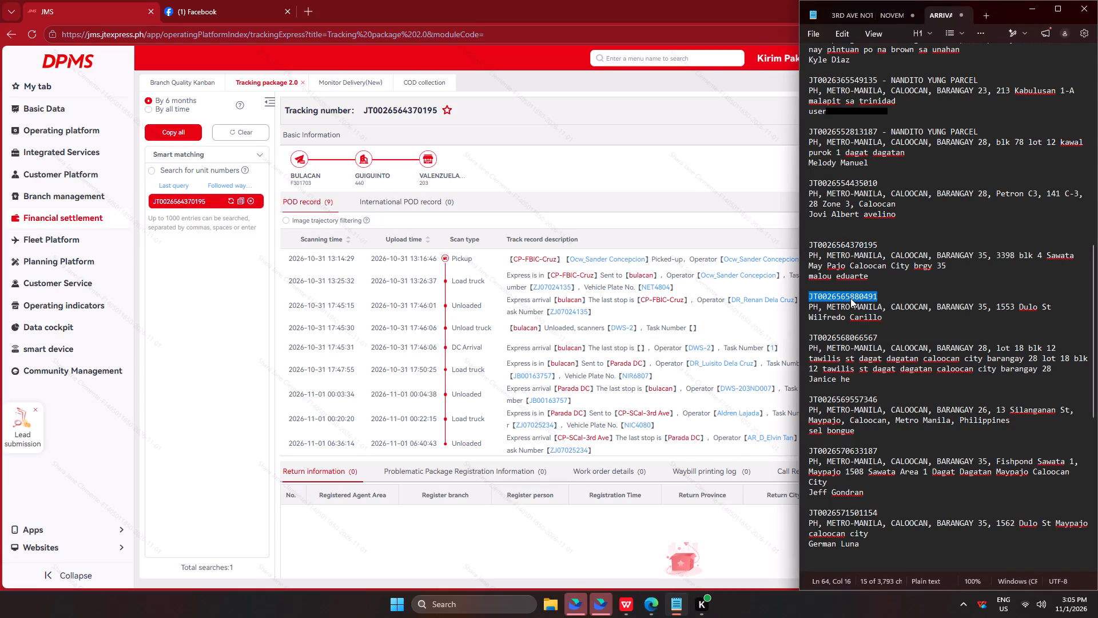
pyautogui.hotkey('ctrl', 'c')
pyautogui.hotkey('ctrl', 'c')
pyautogui.click(238, 130)
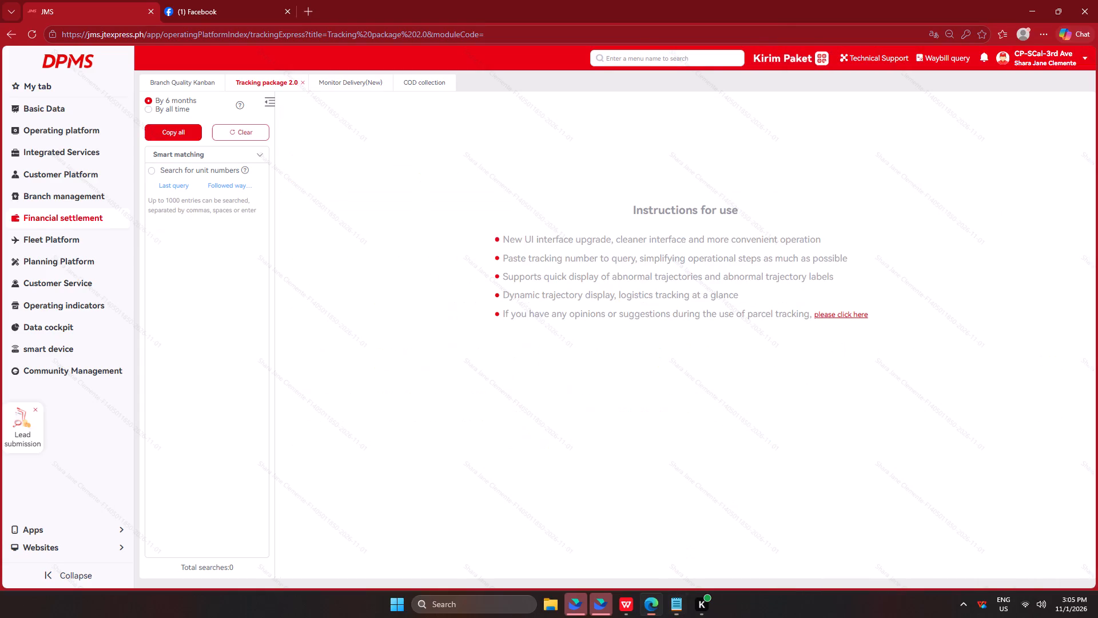
pyautogui.moveTo(210, 307); pyautogui.dragTo(212, 317)
pyautogui.hotkey('ctrl', 'c')
pyautogui.hotkey('ctrl', 'v')
pyautogui.scroll(-8, 642, 235)
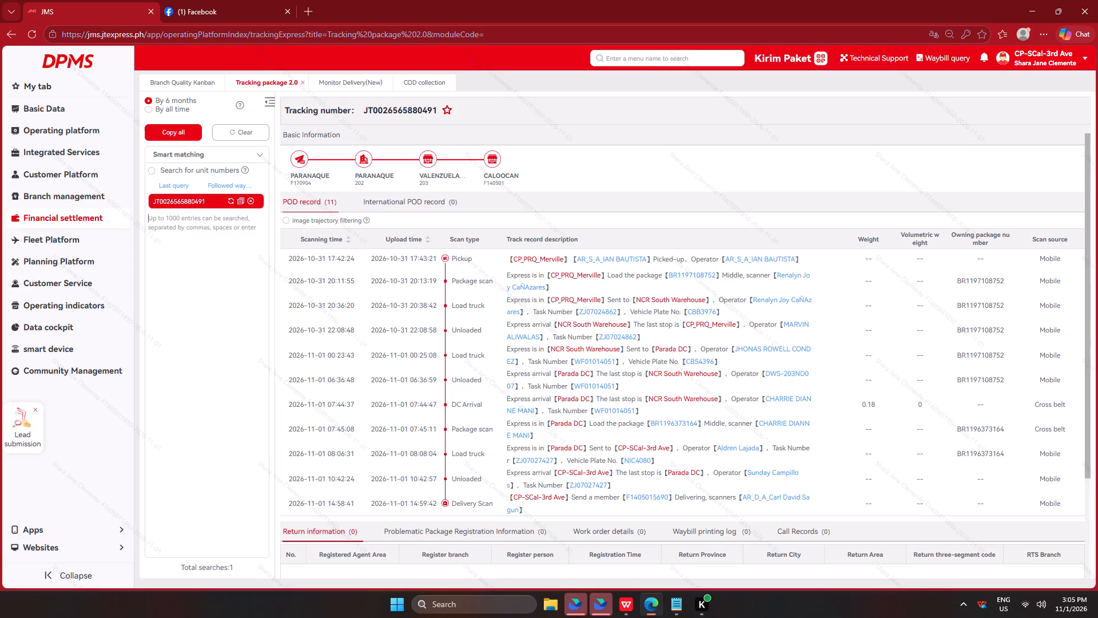
pyautogui.hotkey('alt', 'Tab')
pyautogui.click(921, 335)
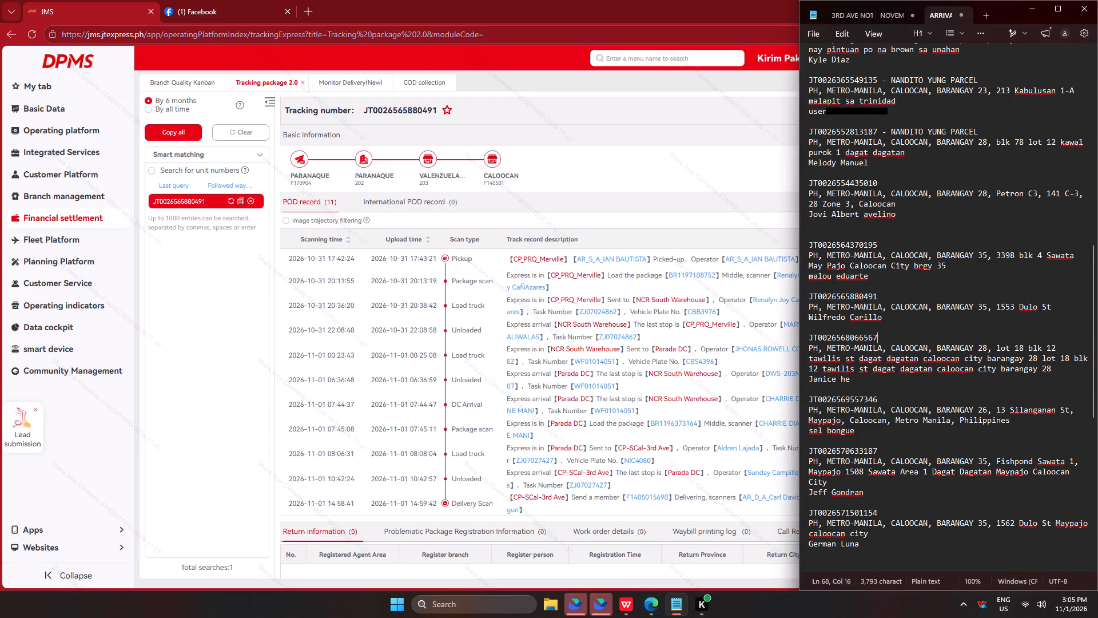
pyautogui.moveTo(805, 292); pyautogui.dragTo(880, 315)
pyautogui.press('BackSpace')
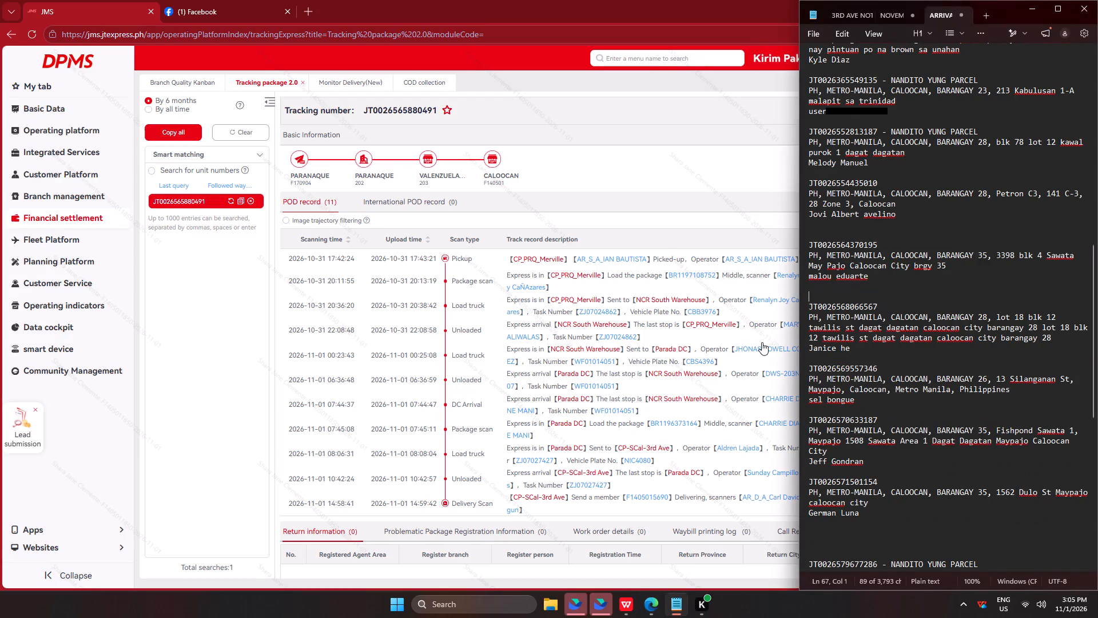
pyautogui.doubleClick(858, 306)
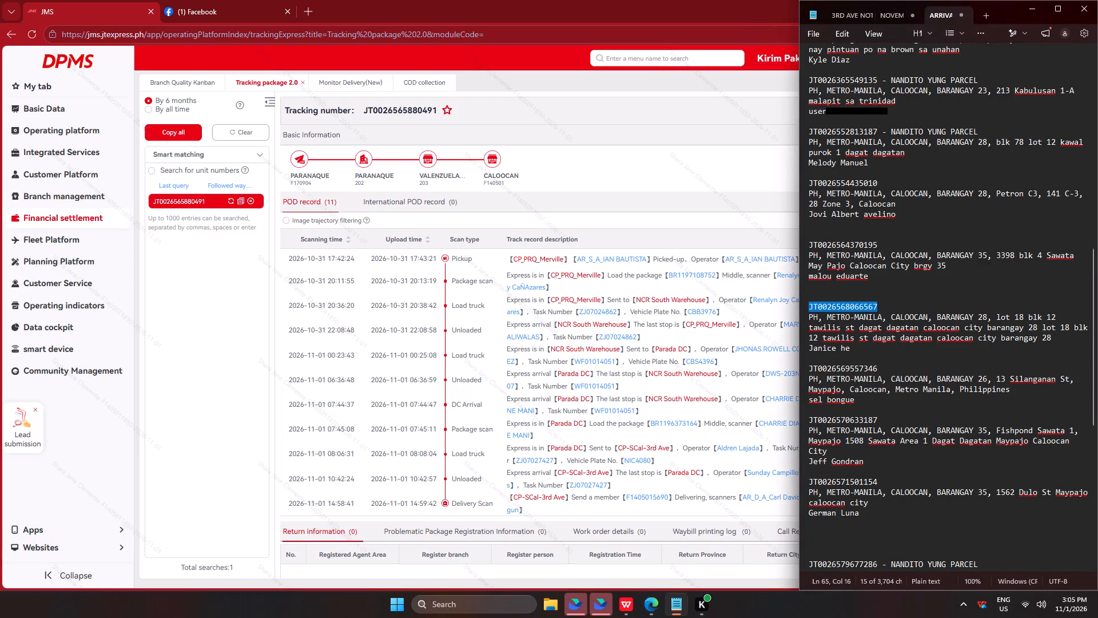
pyautogui.hotkey('ctrl', 'c')
pyautogui.click(243, 128)
pyautogui.click(218, 310)
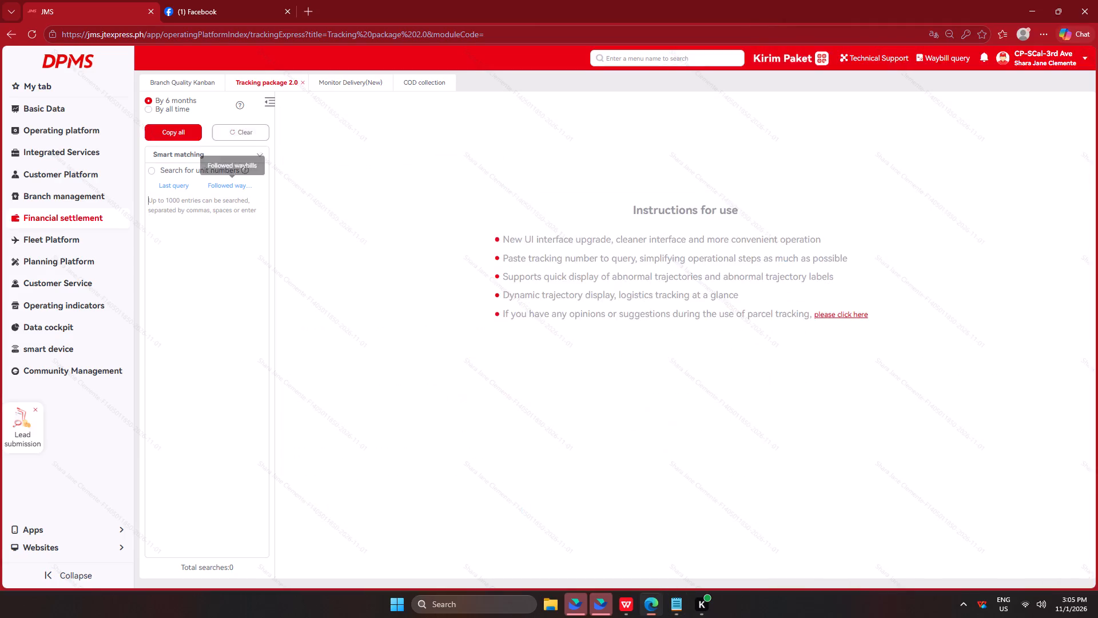
pyautogui.hotkey('ctrl', 'v')
pyautogui.scroll(-7, 591, 307)
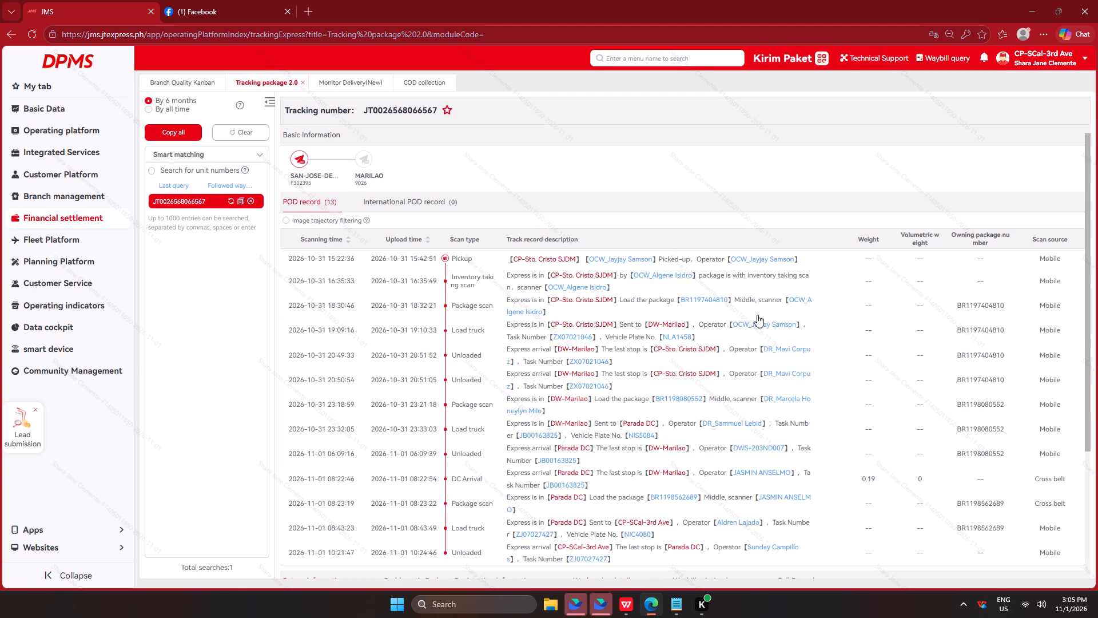
pyautogui.scroll(-7, 758, 315)
pyautogui.hotkey('alt', 'Tab')
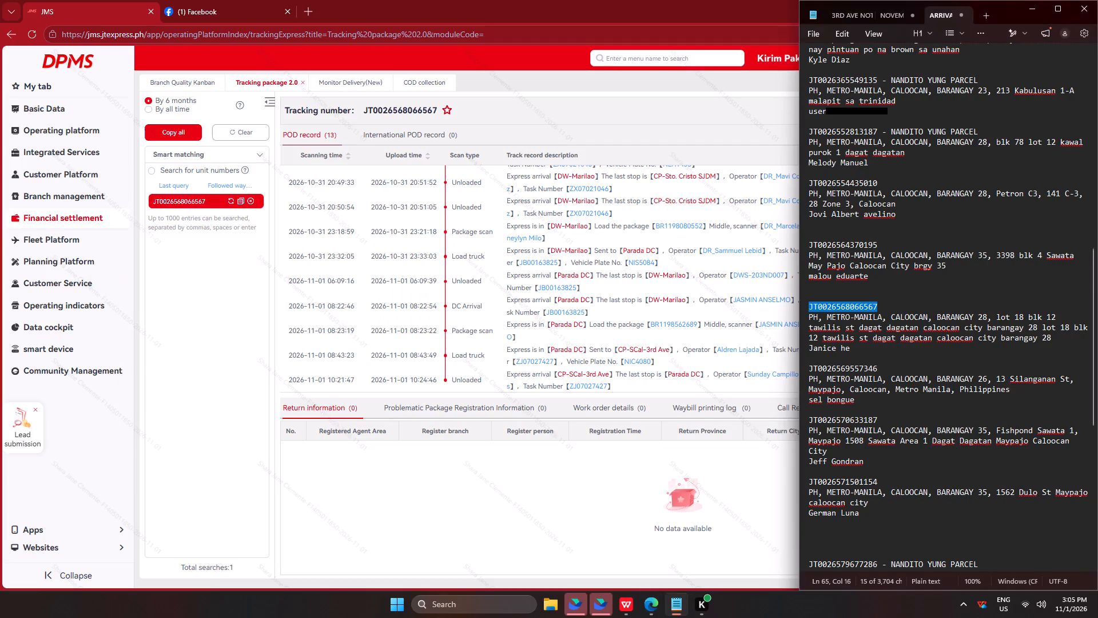
pyautogui.doubleClick(856, 367)
pyautogui.hotkey('ctrl', 'c')
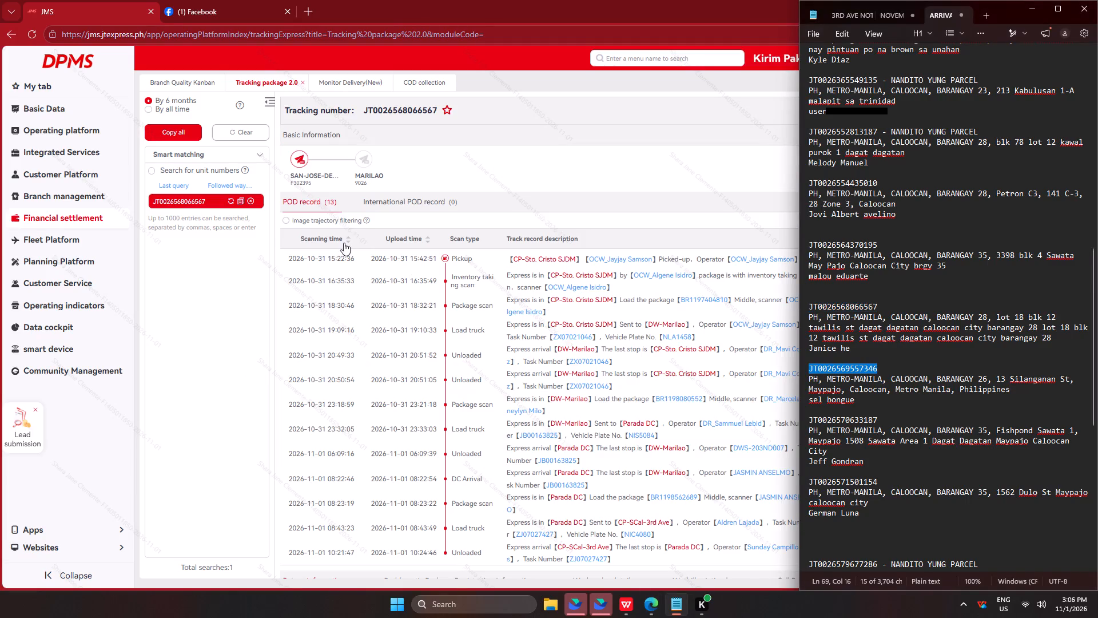
pyautogui.click(227, 131)
pyautogui.click(302, 335)
pyautogui.click(188, 260)
pyautogui.hotkey('ctrl', 'v')
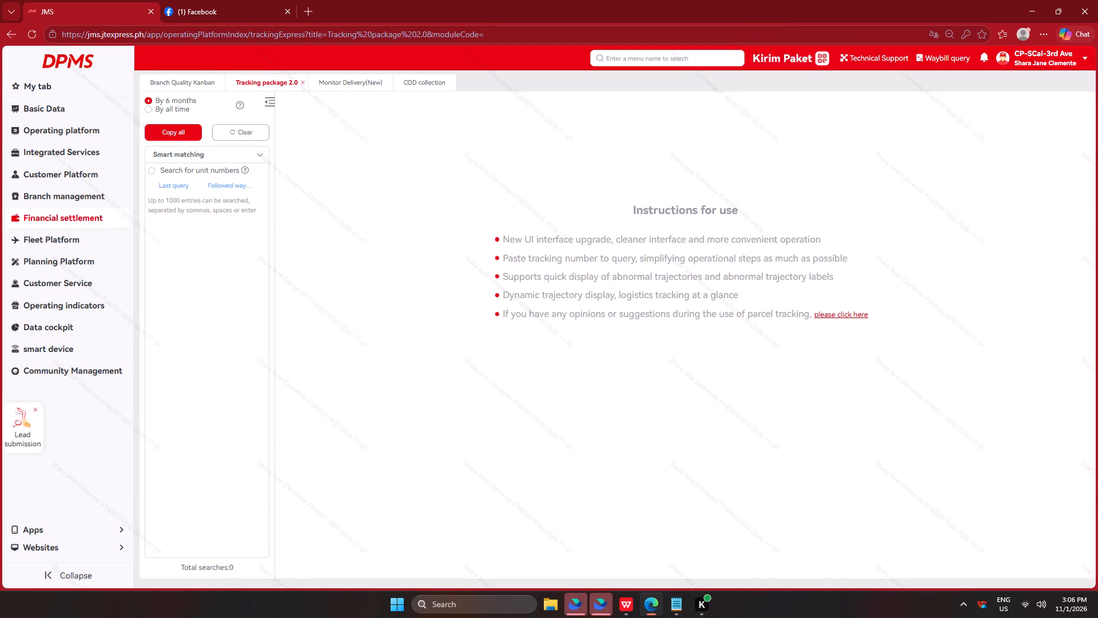
pyautogui.scroll(-2, 546, 217)
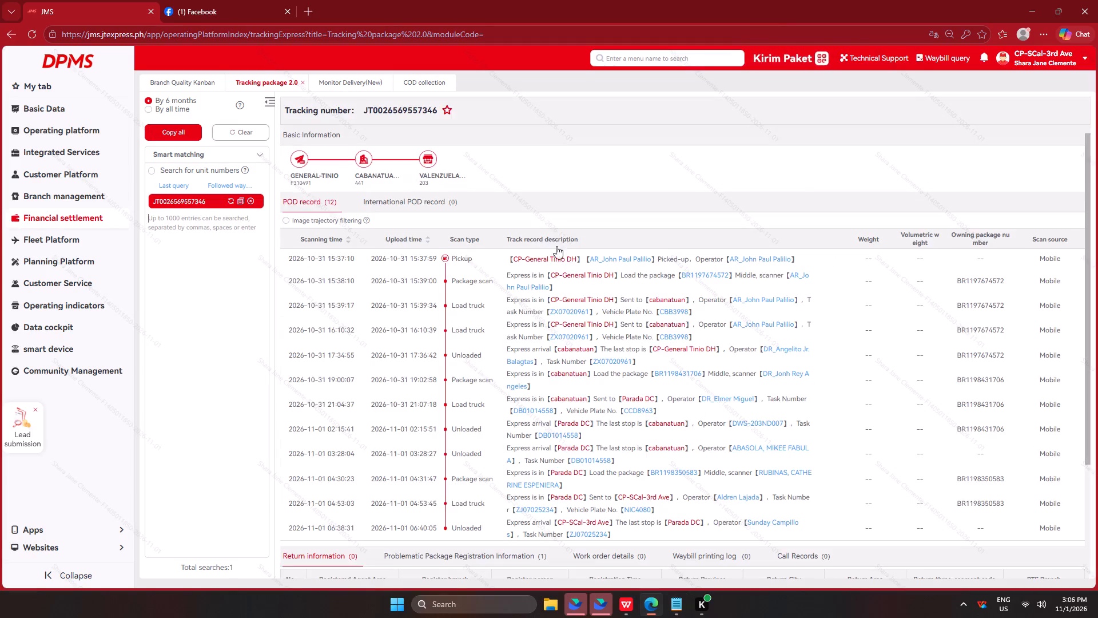
pyautogui.hotkey('alt', 'Tab')
pyautogui.scroll(-4, 930, 419)
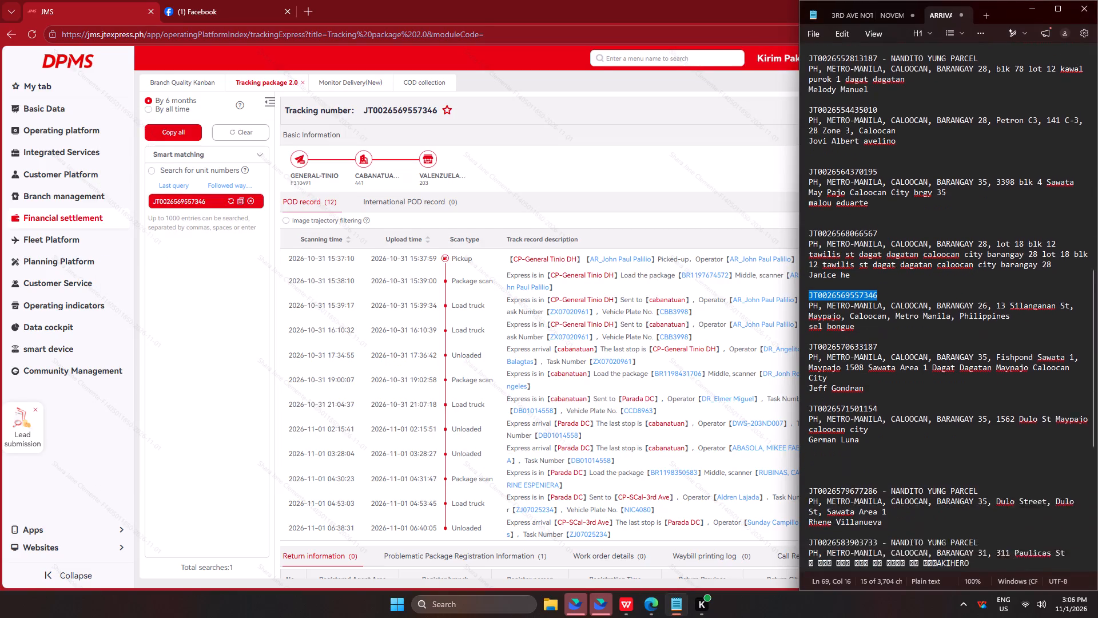
pyautogui.doubleClick(856, 302)
pyautogui.tripleClick(857, 298)
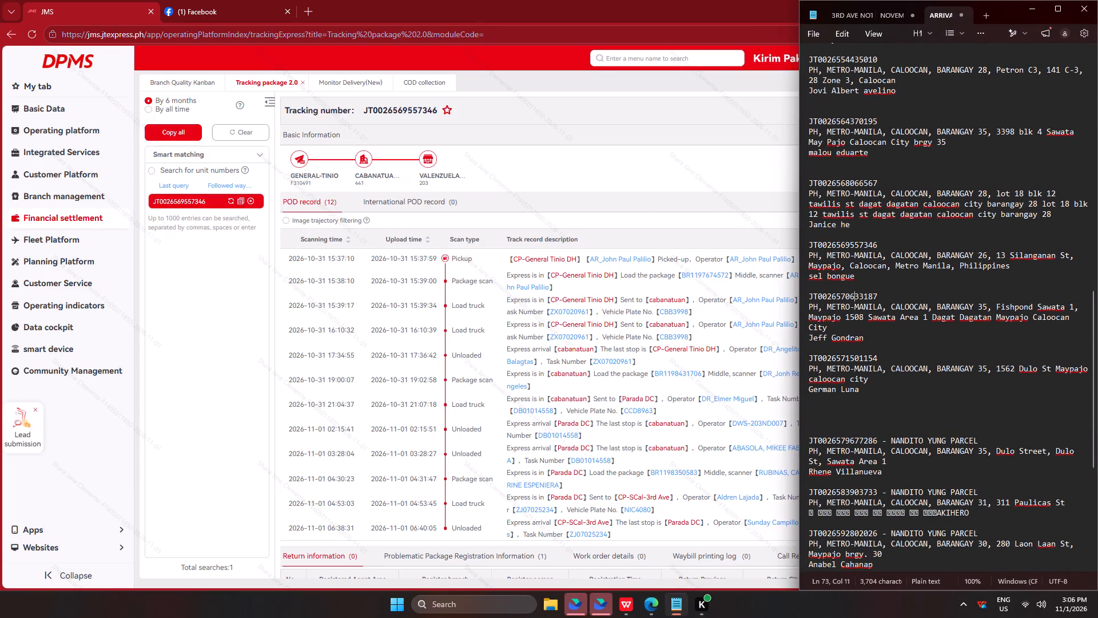
pyautogui.hotkey('ctrl', 'c')
pyautogui.hotkey('ctrl', 'c')
pyautogui.hotkey('ctrl', 'c')
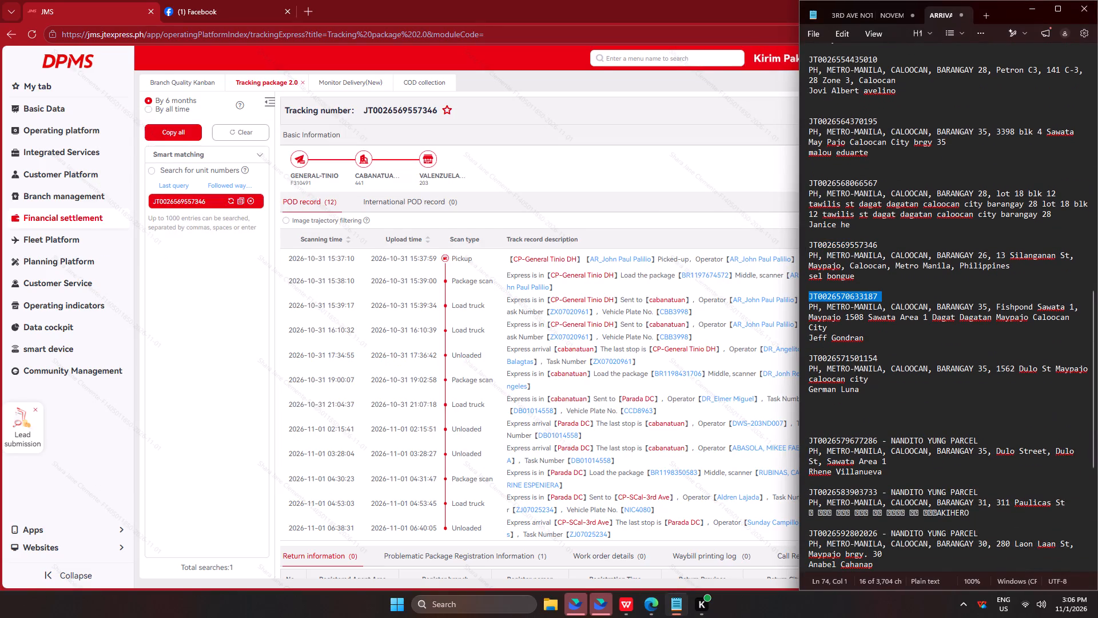
pyautogui.click(246, 136)
pyautogui.click(206, 259)
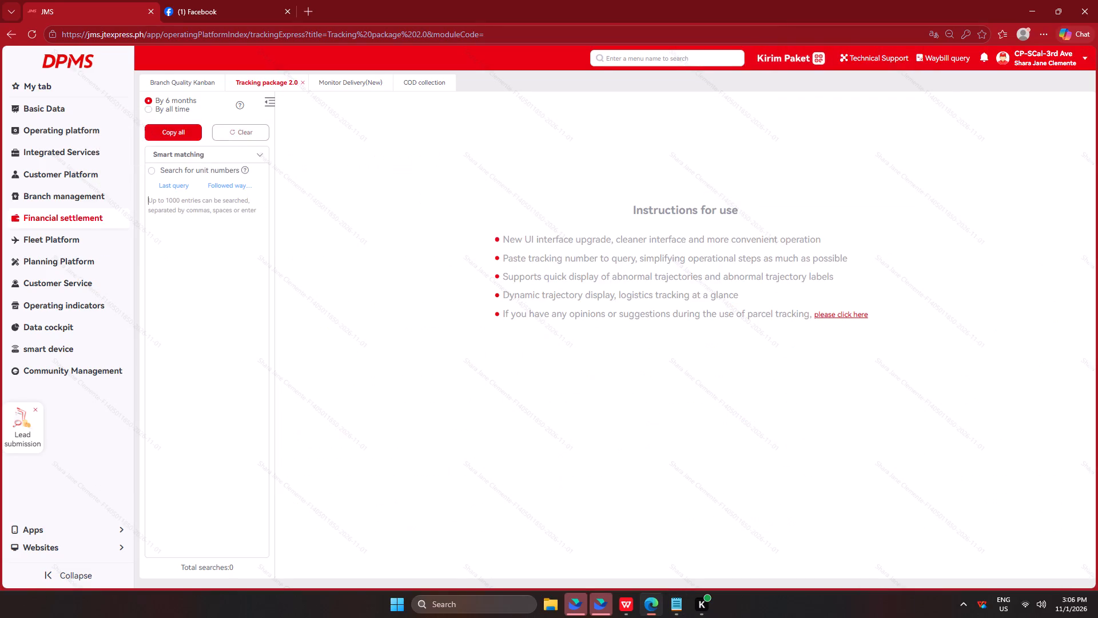
pyautogui.hotkey('ctrl', 'v')
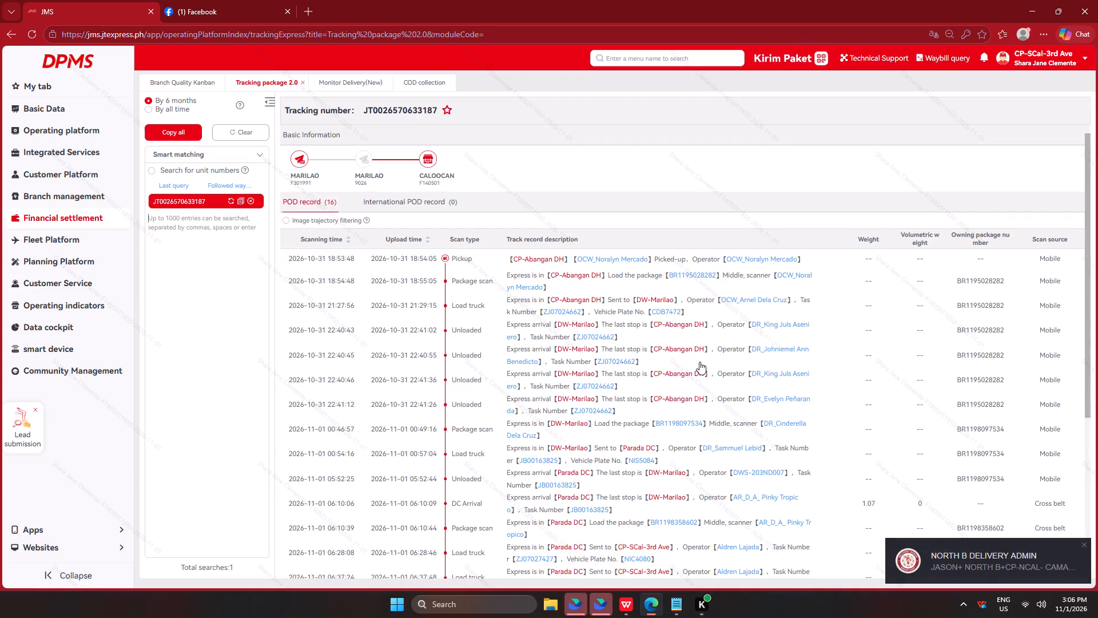
pyautogui.scroll(-7, 791, 423)
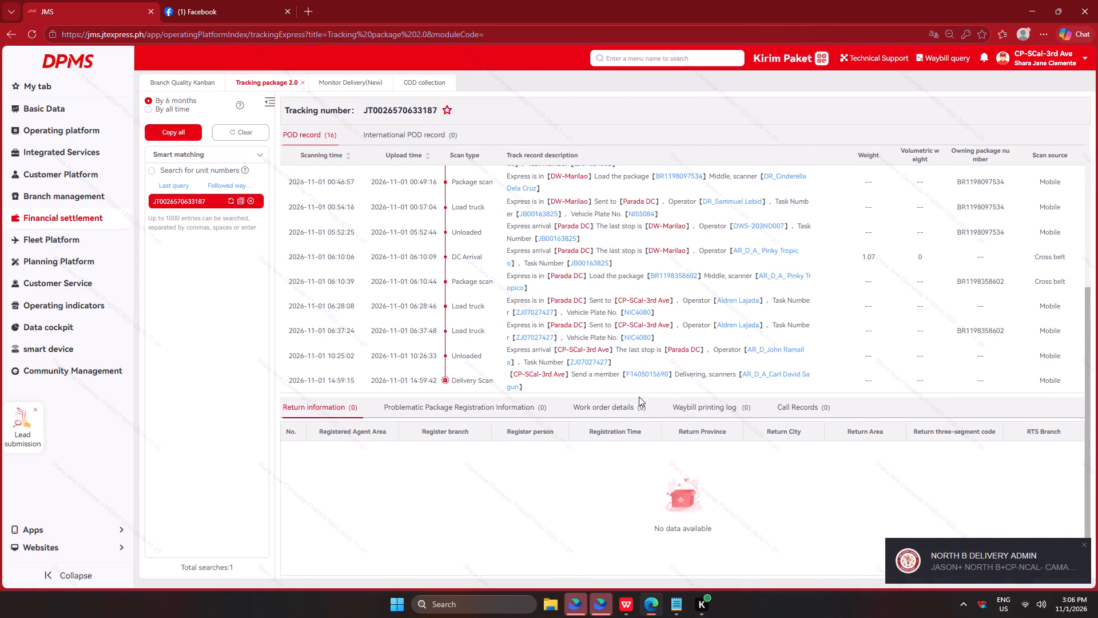
pyautogui.hotkey('alt', 'Tab')
pyautogui.click(870, 355)
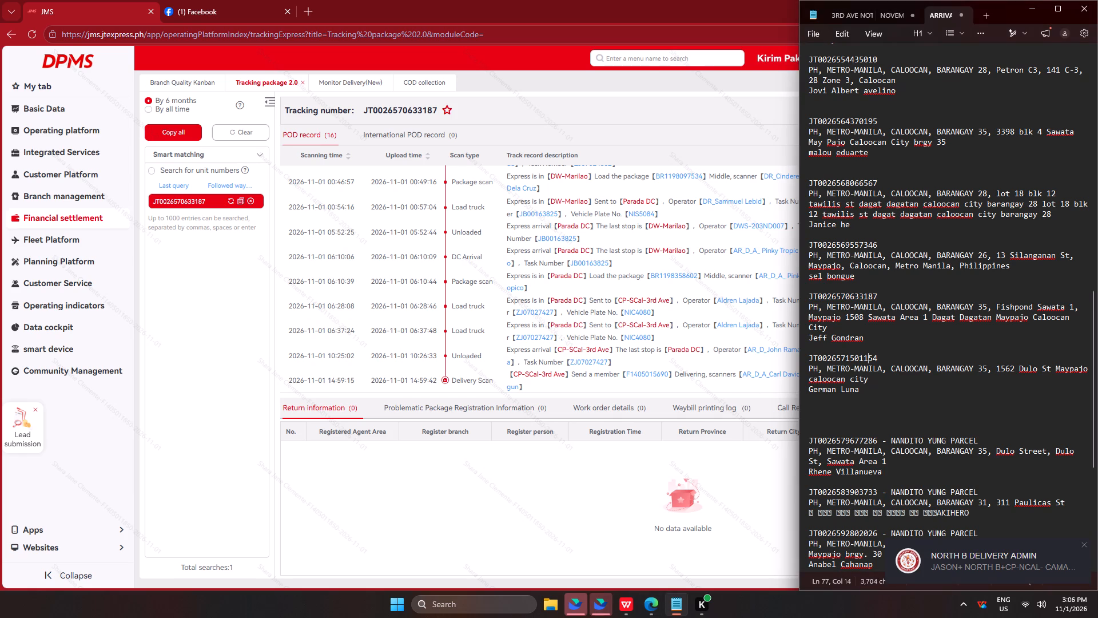
pyautogui.moveTo(809, 295); pyautogui.dragTo(890, 336)
pyautogui.press('BackSpace')
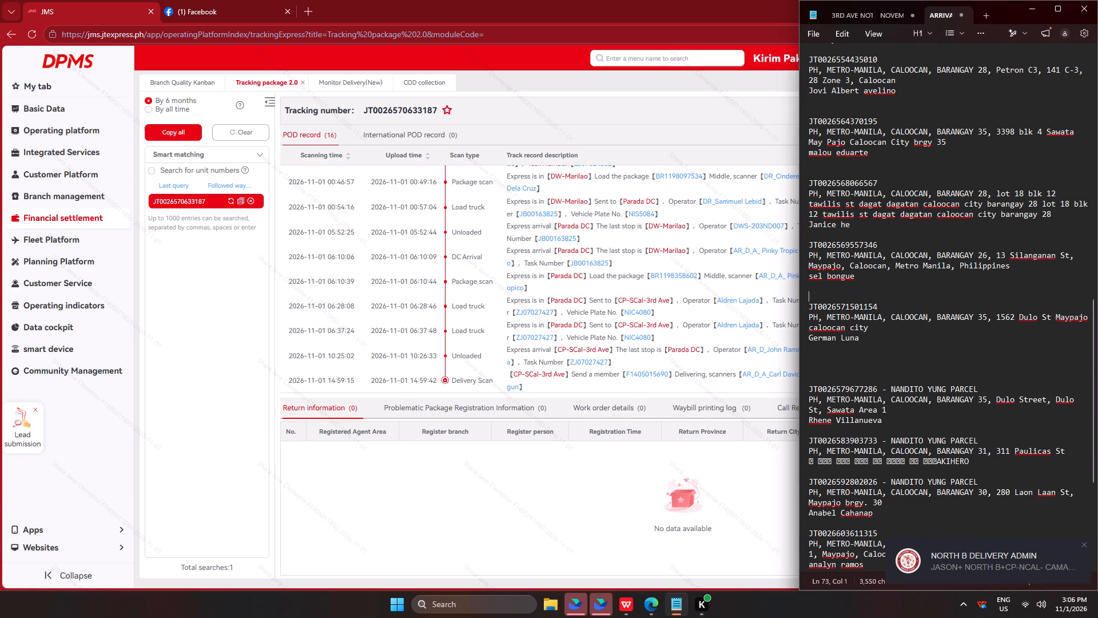
pyautogui.doubleClick(832, 305)
pyautogui.hotkey('ctrl', 'c')
pyautogui.hotkey('ctrl', 'c')
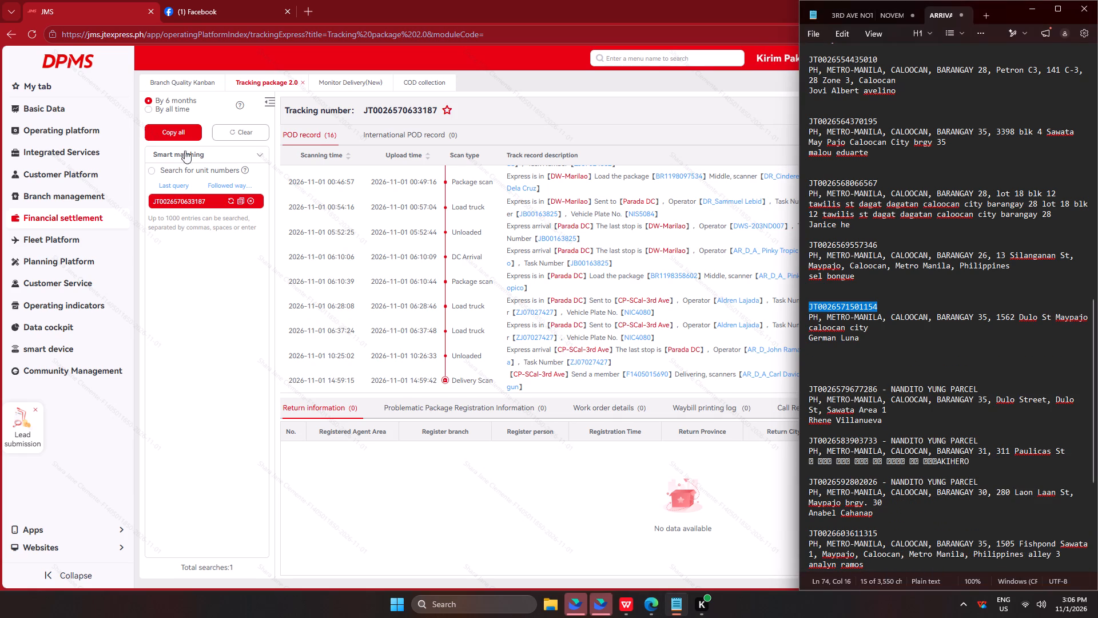
pyautogui.click(220, 130)
pyautogui.moveTo(184, 291); pyautogui.dragTo(184, 300)
pyautogui.hotkey('ctrl', 'v')
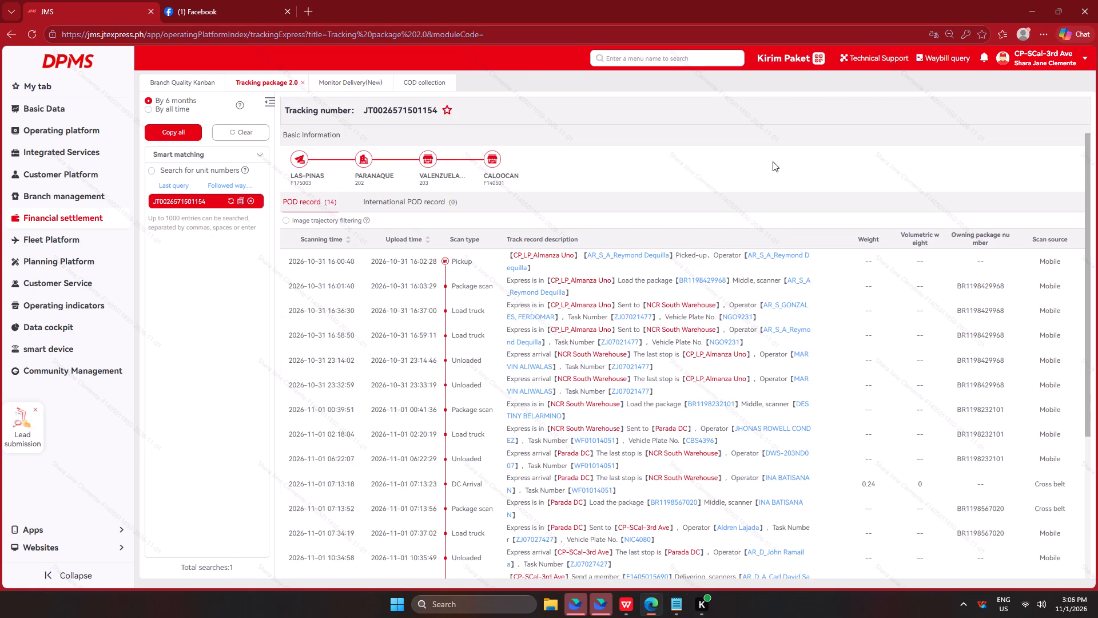
pyautogui.scroll(-6, 725, 195)
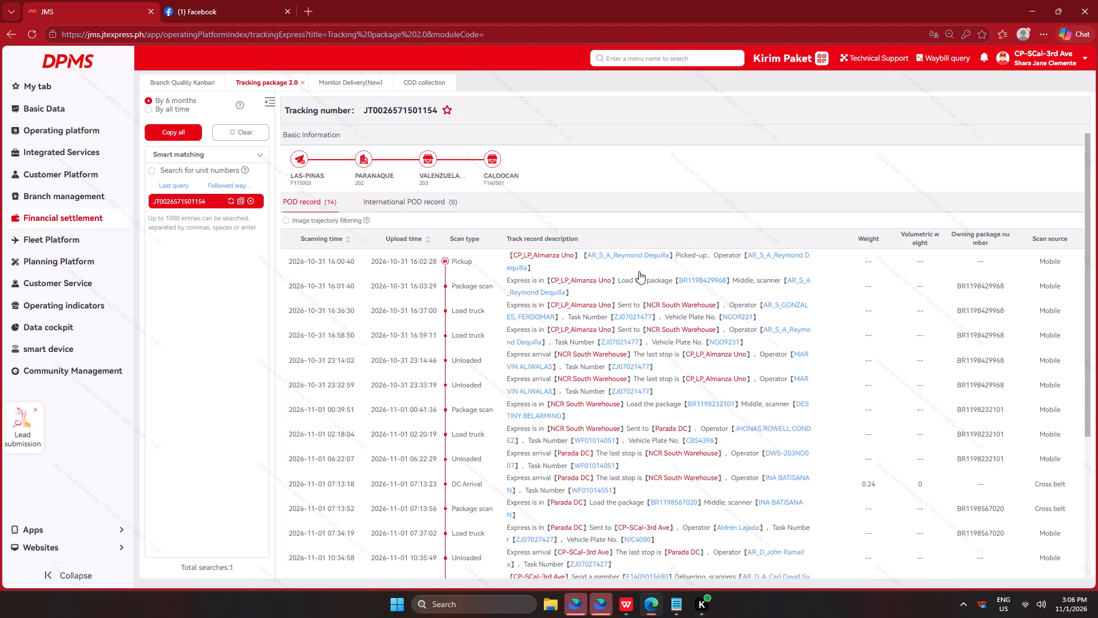
pyautogui.hotkey('alt', 'Tab')
pyautogui.click(872, 326)
pyautogui.moveTo(802, 305); pyautogui.dragTo(878, 341)
pyautogui.press('BackSpace')
pyautogui.press('BackSpace')
pyautogui.press('BackSpace')
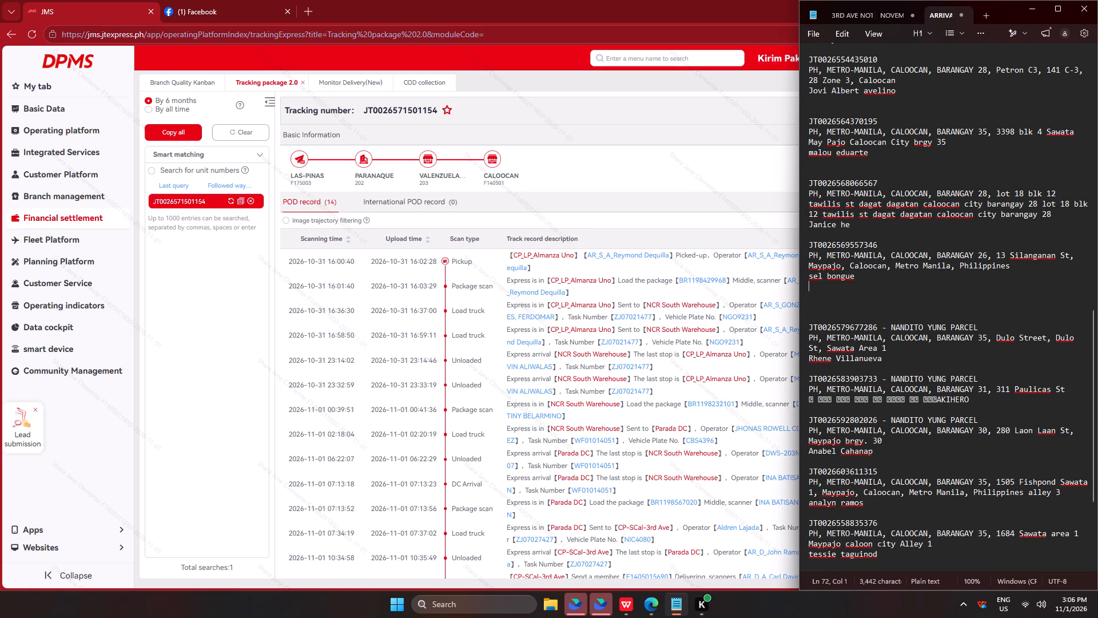
pyautogui.press('BackSpace')
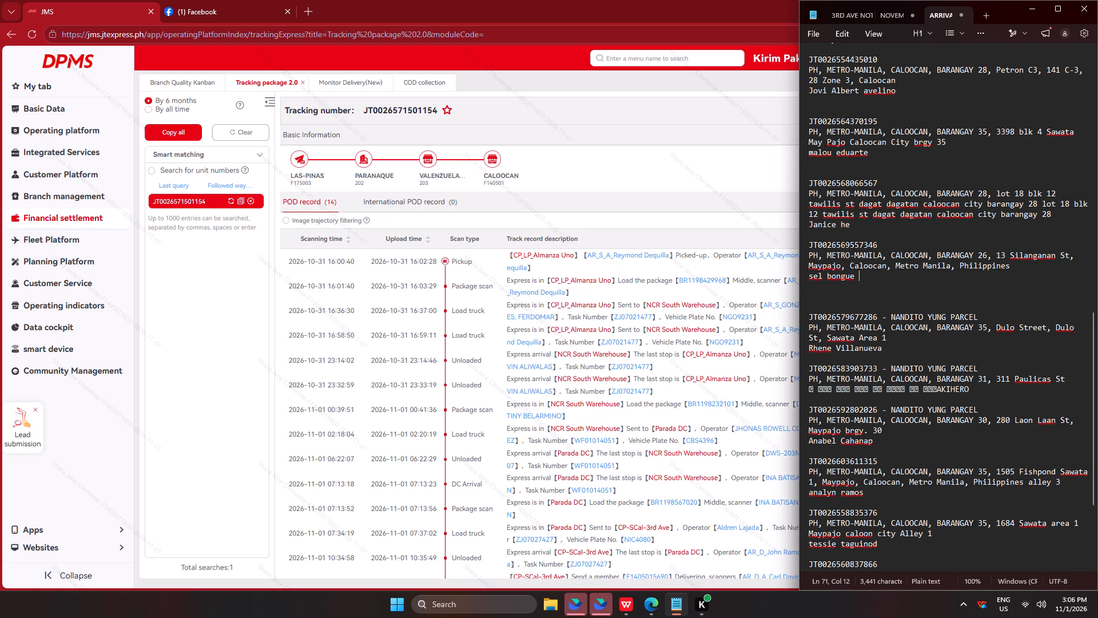
pyautogui.doubleClick(830, 313)
pyautogui.hotkey('ctrl', 'c')
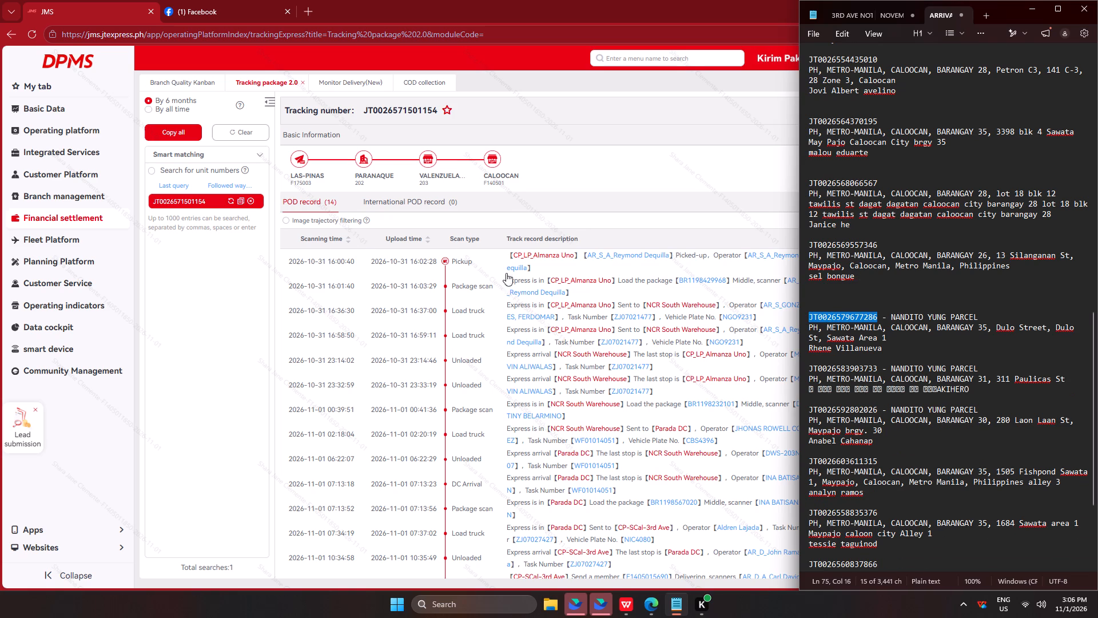
pyautogui.click(225, 134)
pyautogui.click(170, 276)
pyautogui.hotkey('ctrl', 'v')
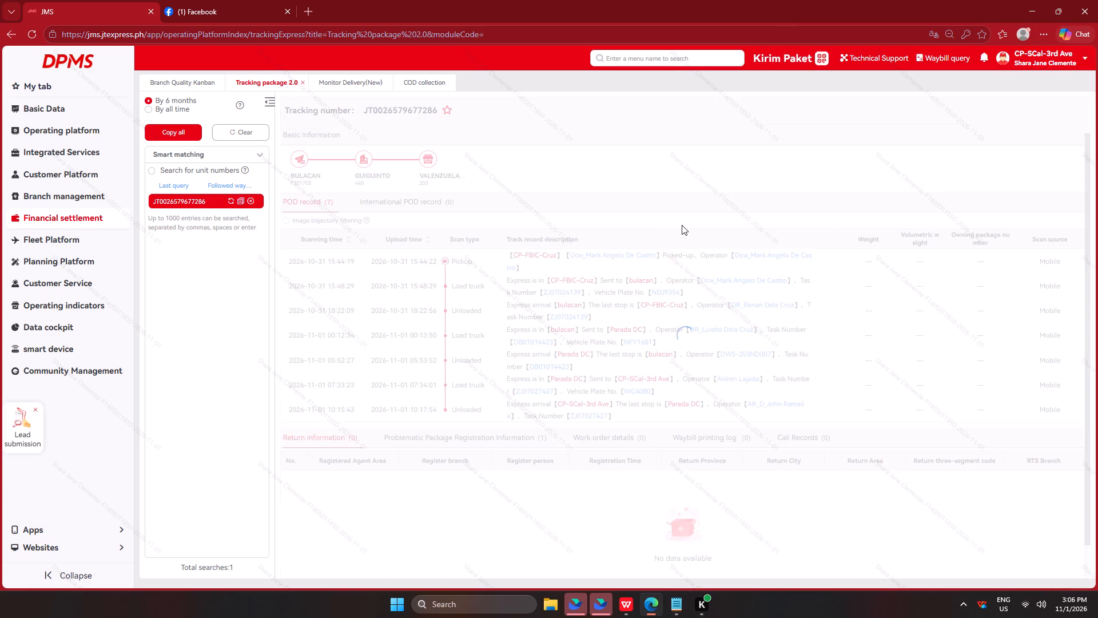
pyautogui.hotkey('alt', 'Tab')
pyautogui.click(823, 363)
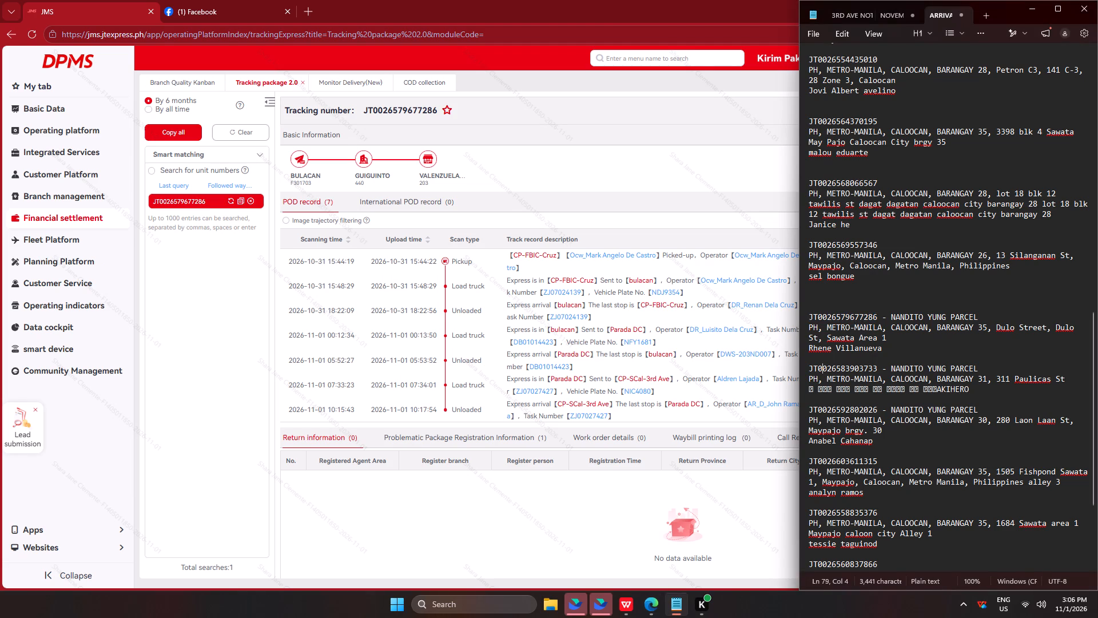
pyautogui.click(823, 363)
pyautogui.hotkey('ctrl', 'c')
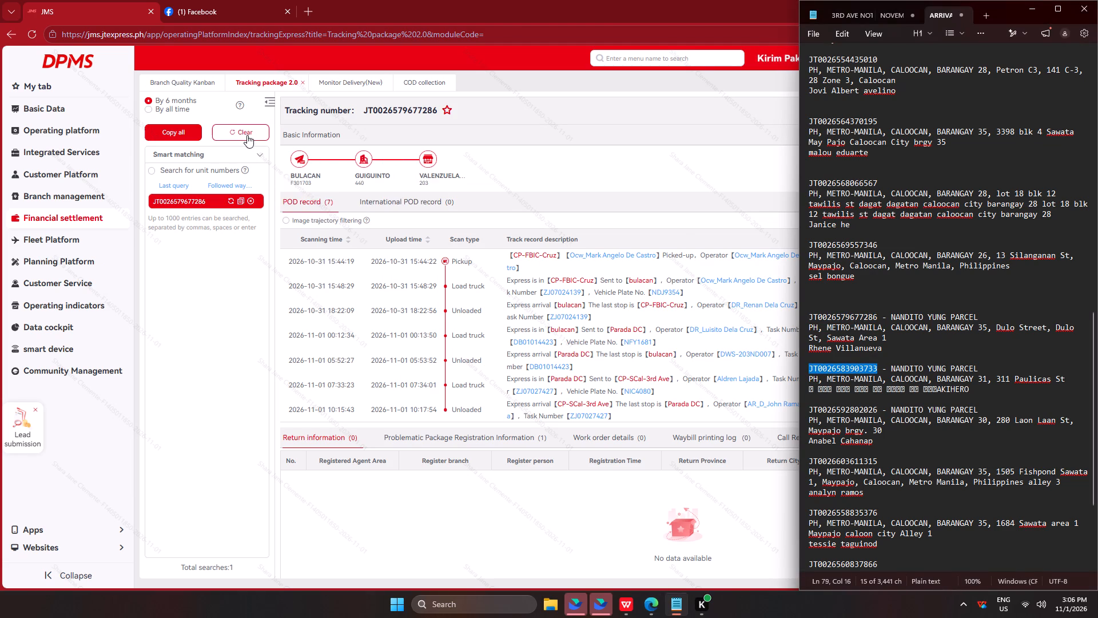
pyautogui.click(248, 138)
pyautogui.click(223, 268)
pyautogui.hotkey('ctrl', 'v')
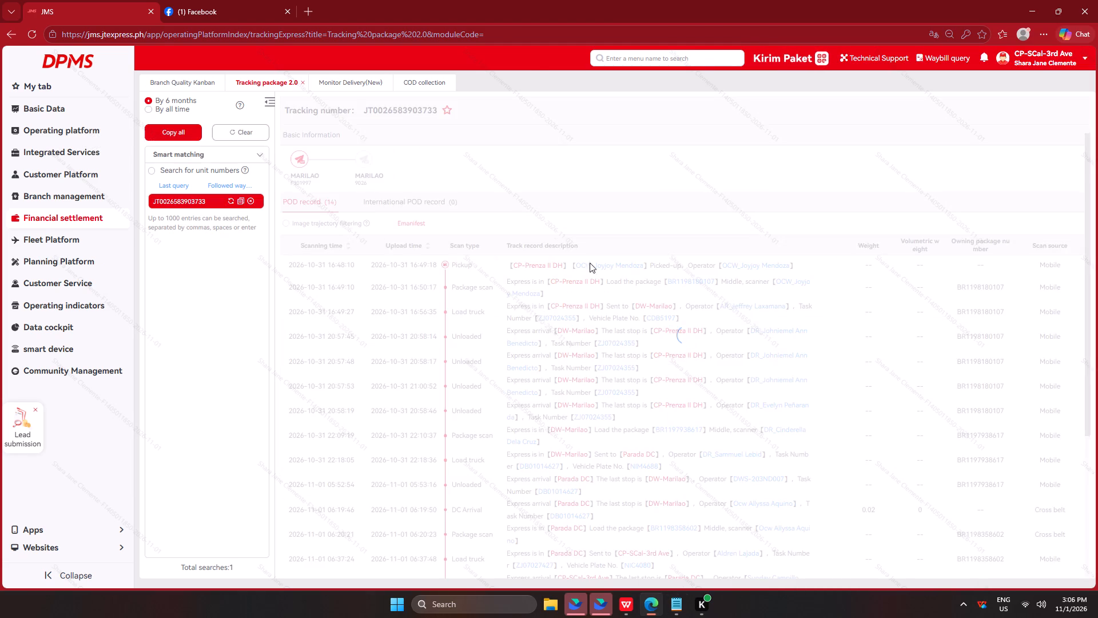
pyautogui.scroll(-7, 607, 266)
pyautogui.hotkey('alt', 'Tab')
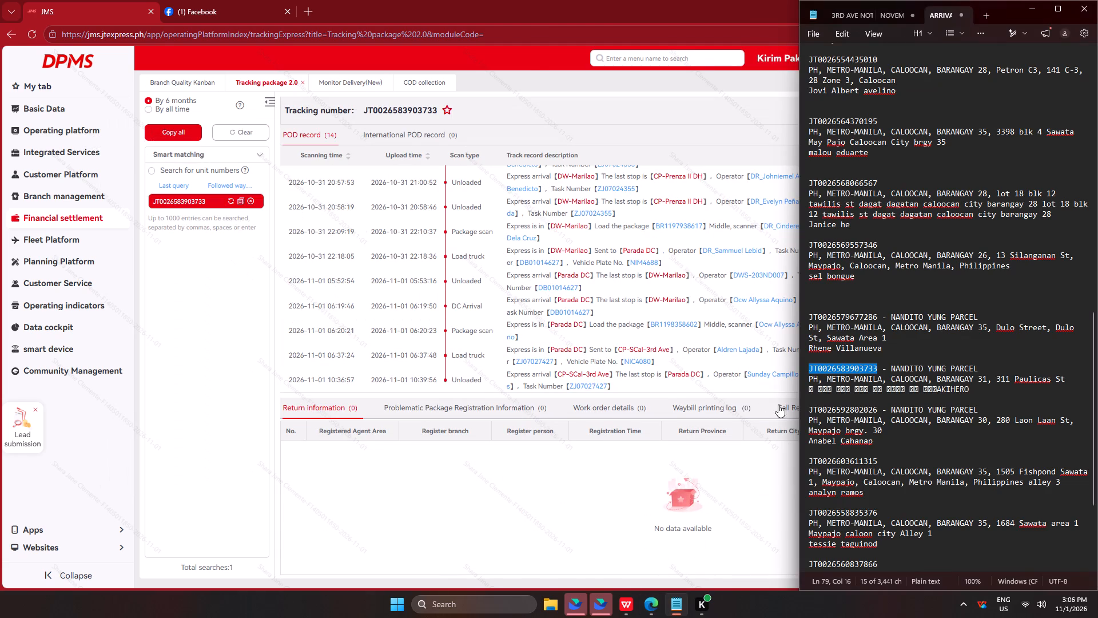
pyautogui.doubleClick(835, 404)
pyautogui.doubleClick(830, 407)
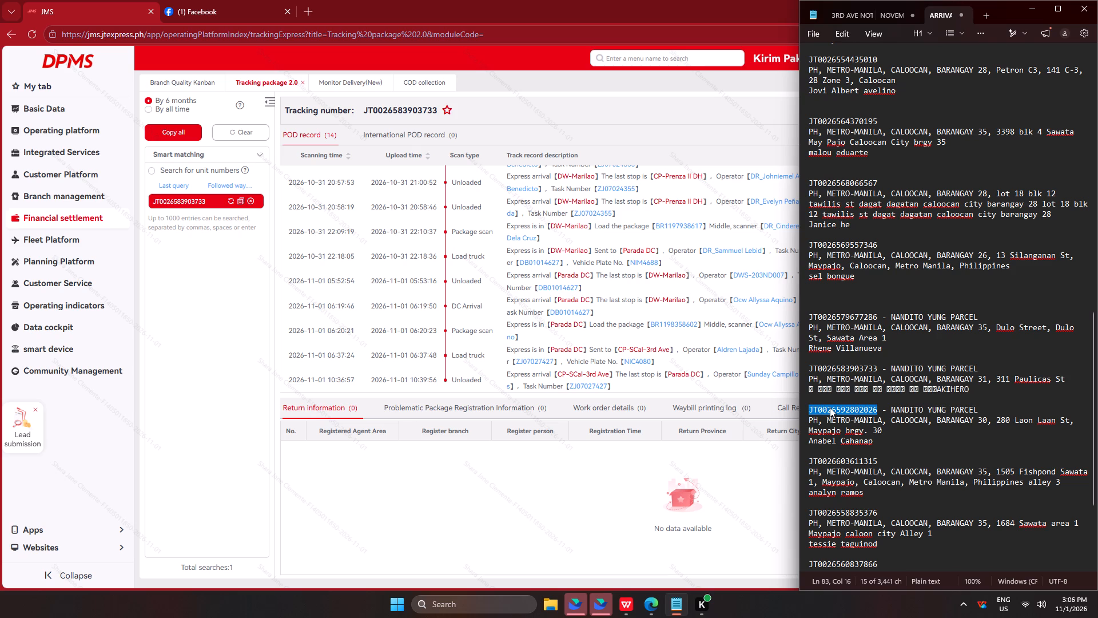
pyautogui.hotkey('ctrl', 'c')
pyautogui.click(254, 135)
pyautogui.click(248, 267)
pyautogui.click(248, 272)
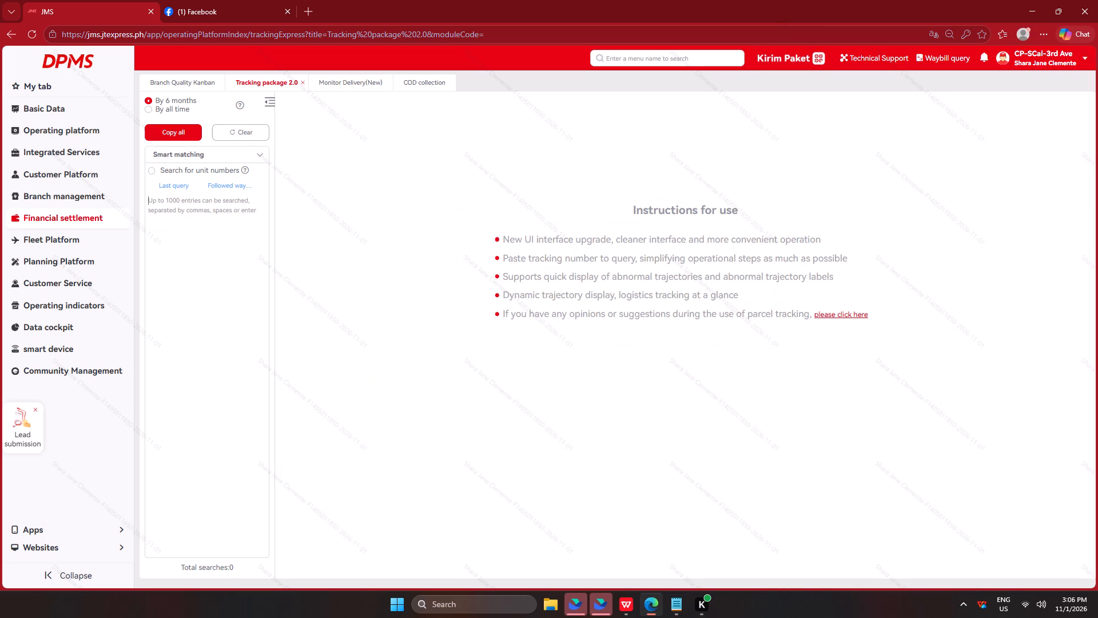
pyautogui.hotkey('ctrl', 'v')
pyautogui.scroll(-6, 653, 300)
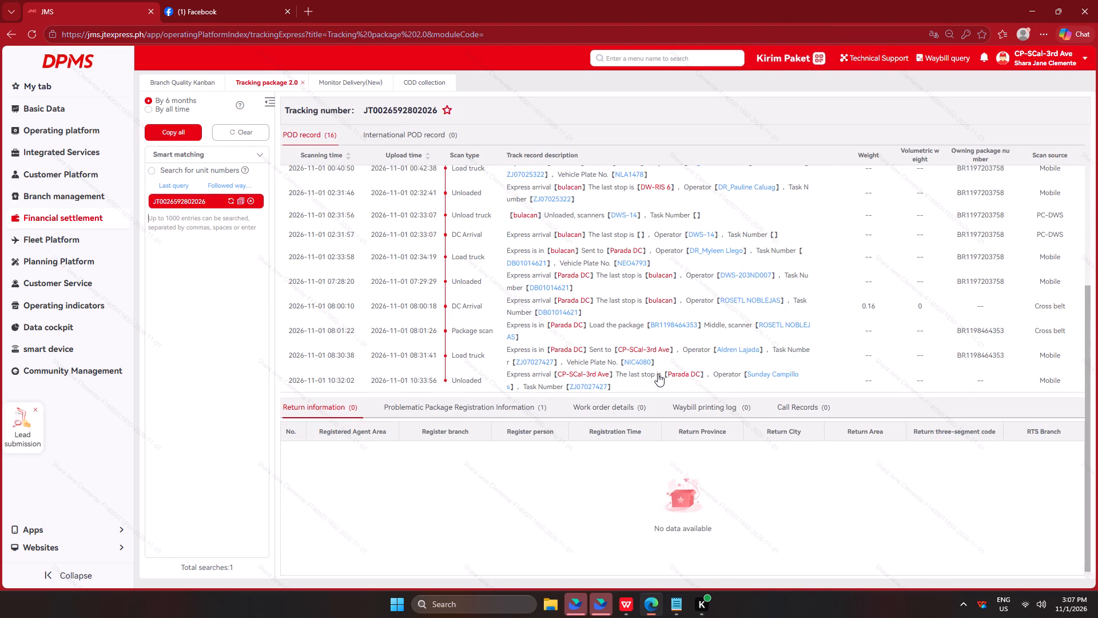
pyautogui.hotkey('alt', 'Tab')
pyautogui.scroll(-5, 888, 364)
pyautogui.doubleClick(856, 309)
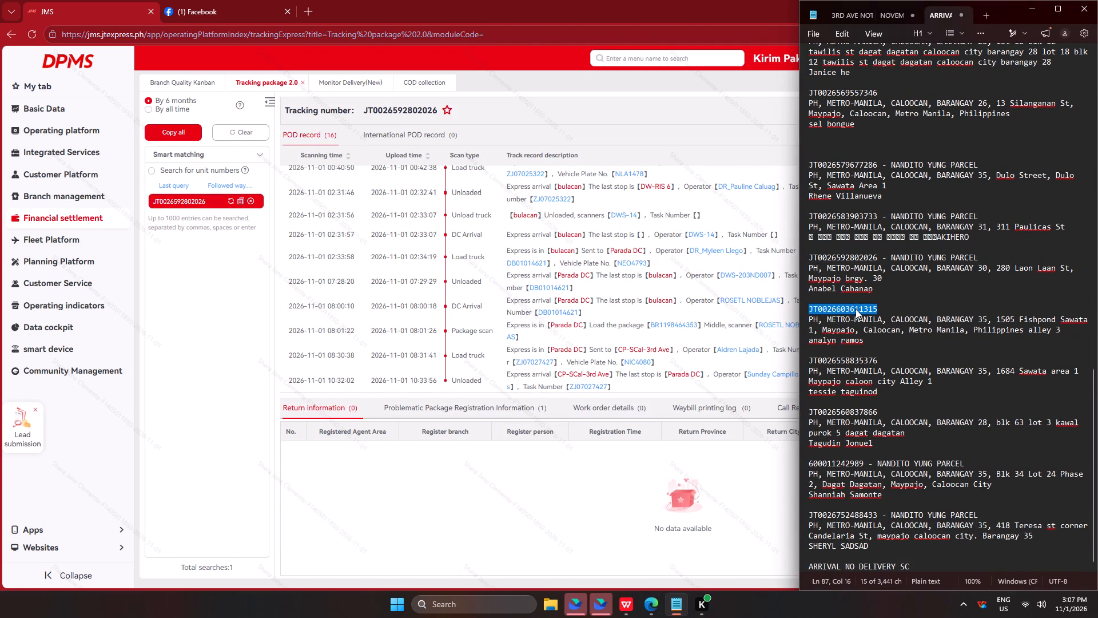
pyautogui.hotkey('ctrl', 'c')
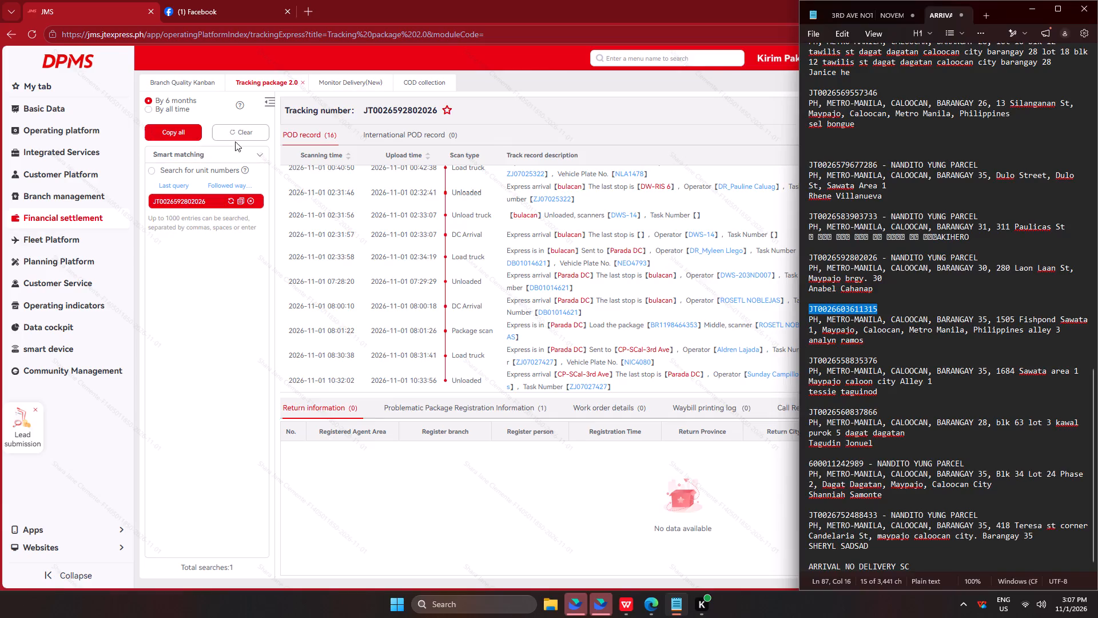
pyautogui.click(237, 132)
pyautogui.click(192, 284)
pyautogui.hotkey('ctrl', 'v')
pyautogui.scroll(-3, 654, 251)
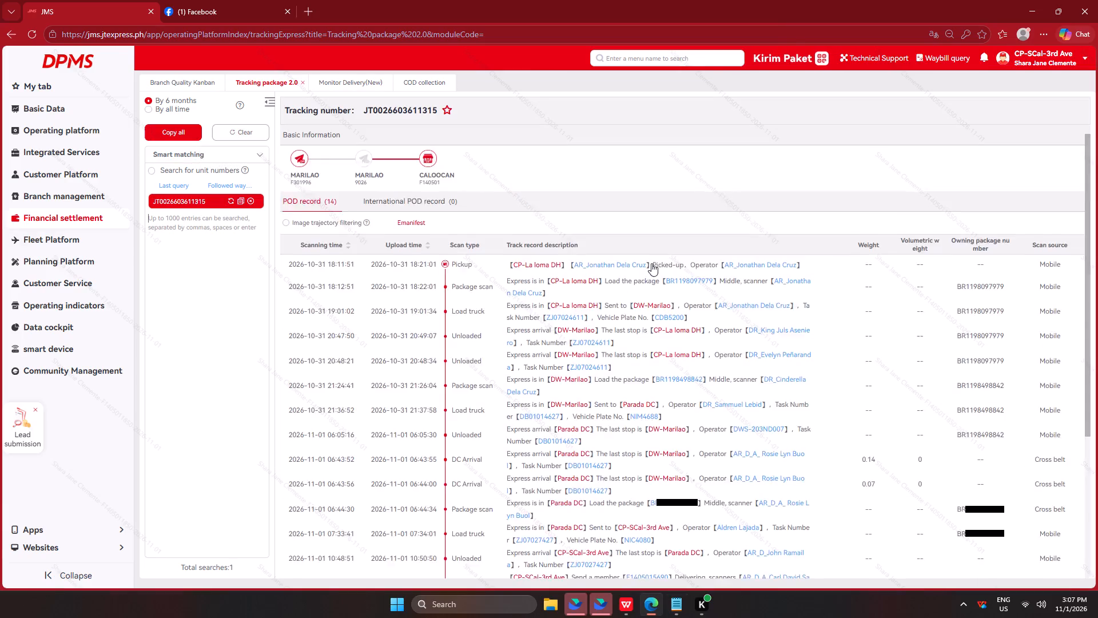
pyautogui.scroll(-4, 651, 263)
pyautogui.hotkey('alt', 'Tab')
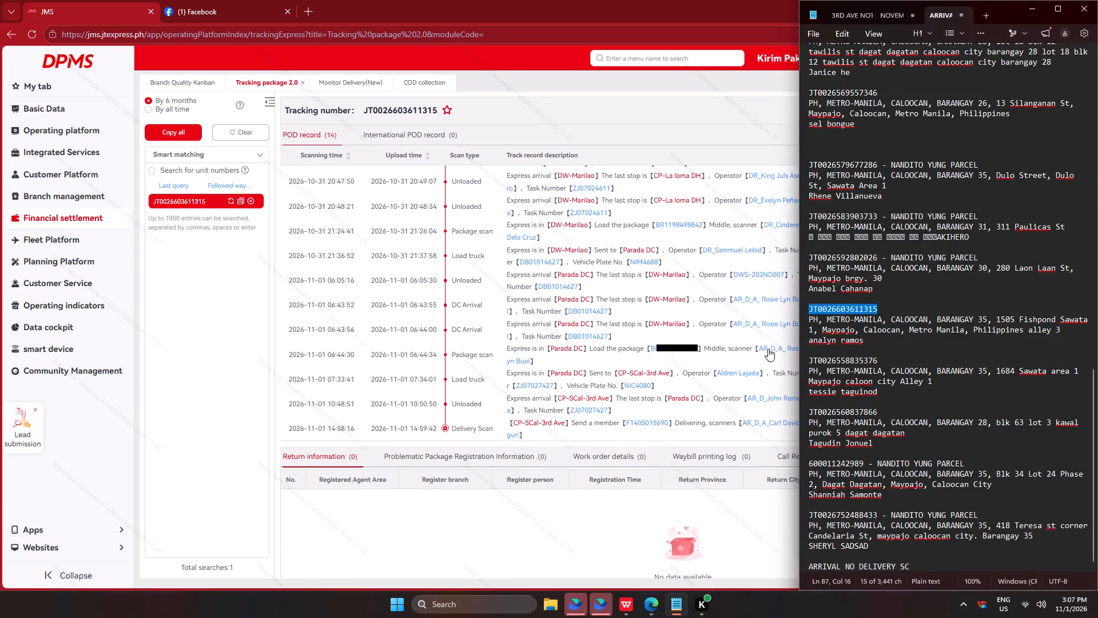
pyautogui.click(921, 327)
pyautogui.moveTo(809, 306); pyautogui.dragTo(866, 338)
pyautogui.press('BackSpace')
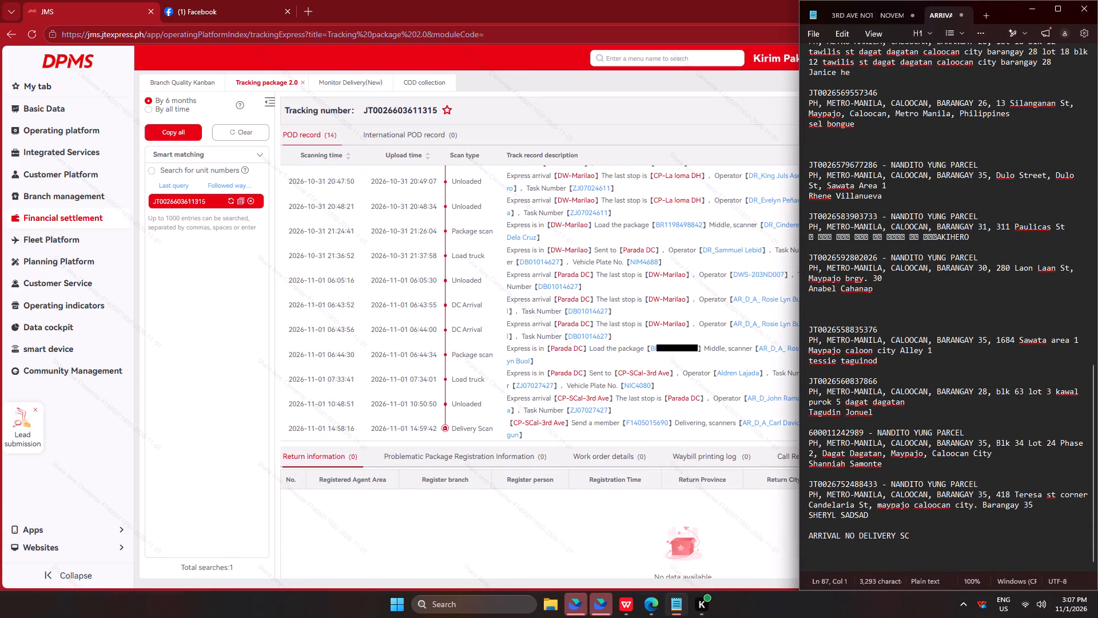
pyautogui.press('BackSpace')
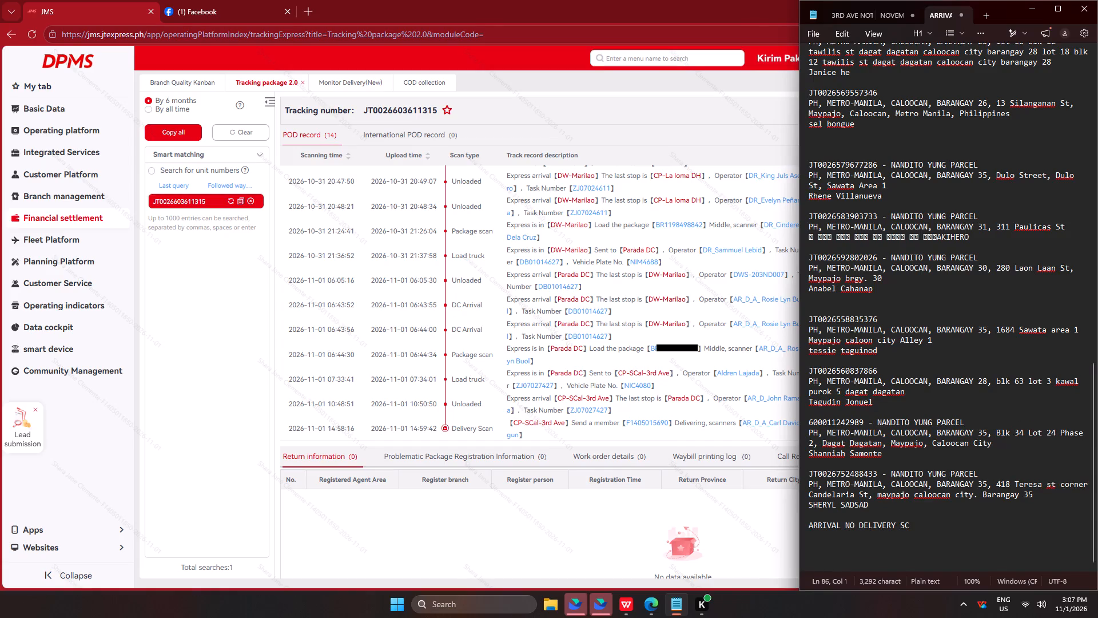
pyautogui.doubleClick(841, 315)
pyautogui.hotkey('ctrl', 'c')
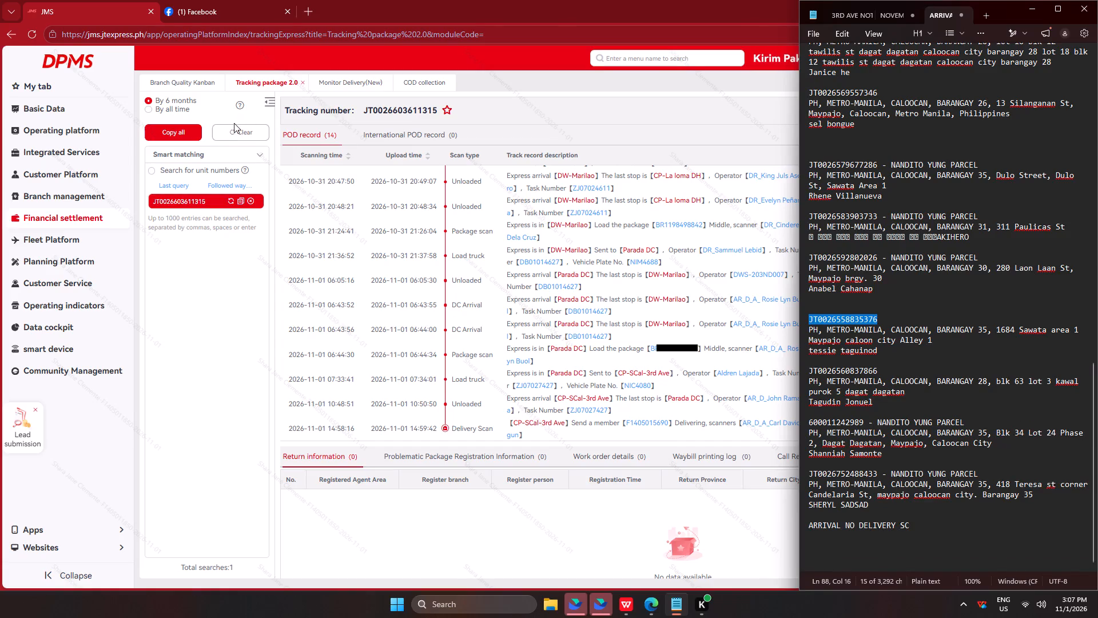
pyautogui.click(233, 130)
pyautogui.click(170, 287)
pyautogui.hotkey('ctrl', 'v')
pyautogui.scroll(-7, 757, 282)
pyautogui.hotkey('alt', 'Tab')
pyautogui.click(908, 324)
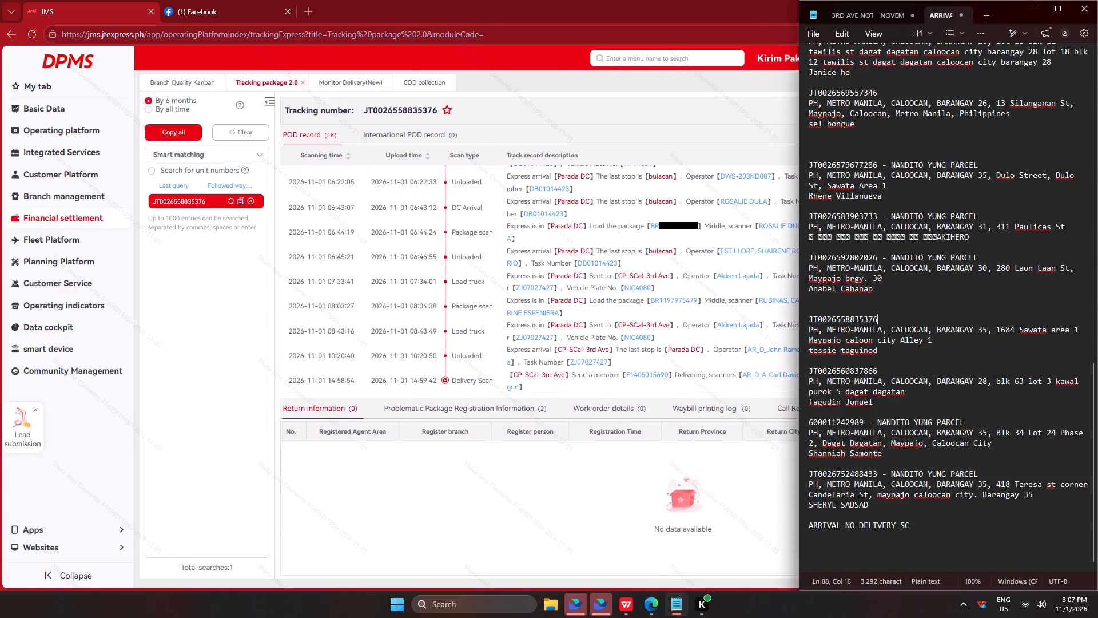
pyautogui.moveTo(807, 320); pyautogui.dragTo(894, 354)
pyautogui.press('BackSpace')
pyautogui.press('BackSpace')
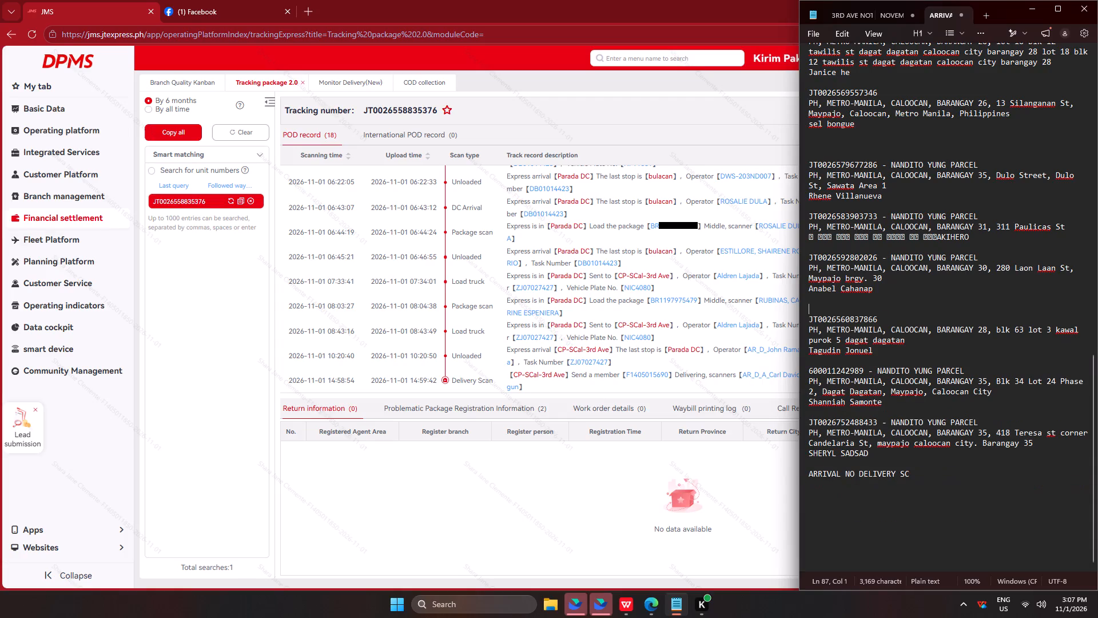
pyautogui.doubleClick(836, 323)
pyautogui.hotkey('ctrl', 'c')
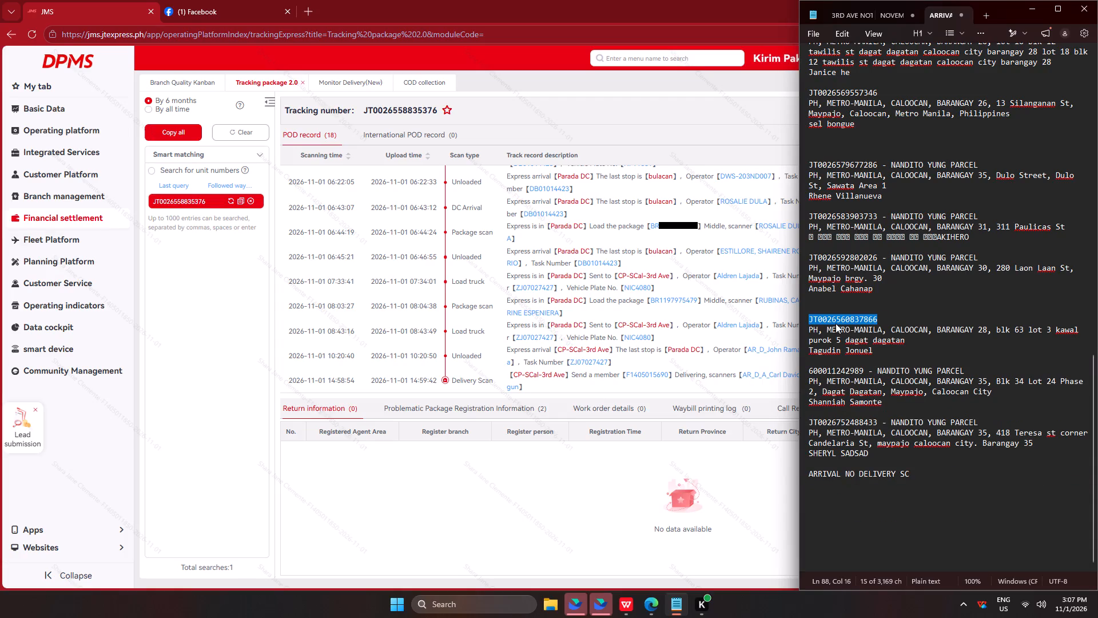
pyautogui.hotkey('ctrl', 'c')
pyautogui.click(226, 132)
pyautogui.click(195, 273)
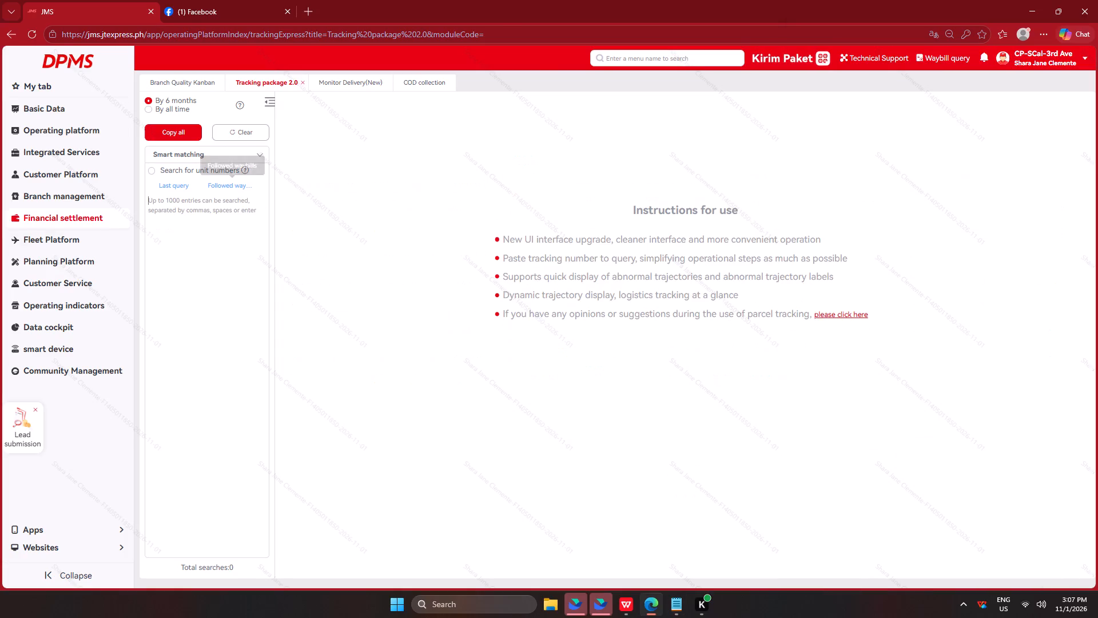
pyautogui.hotkey('ctrl', 'v')
pyautogui.scroll(-8, 732, 277)
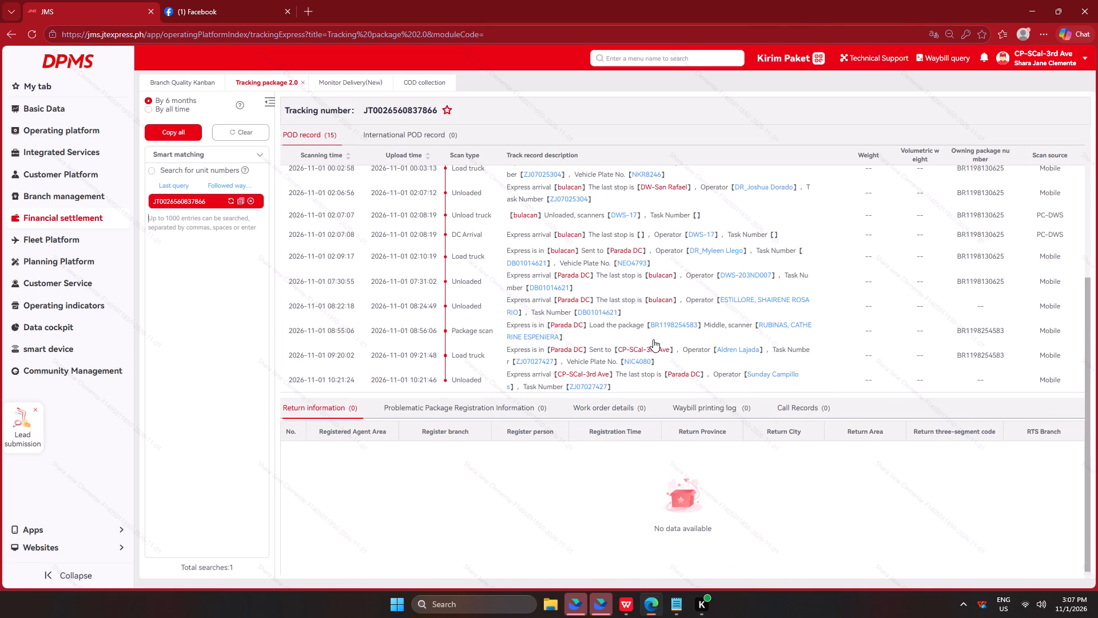
pyautogui.hotkey('alt', 'Tab')
pyautogui.doubleClick(840, 366)
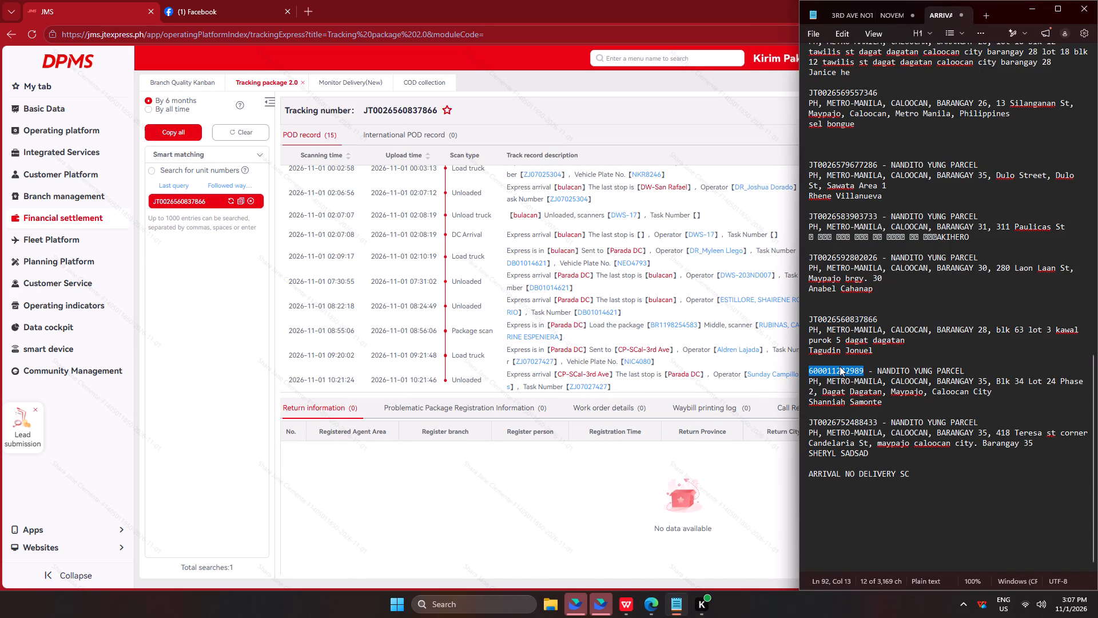
pyautogui.hotkey('ctrl', 'c')
pyautogui.click(247, 132)
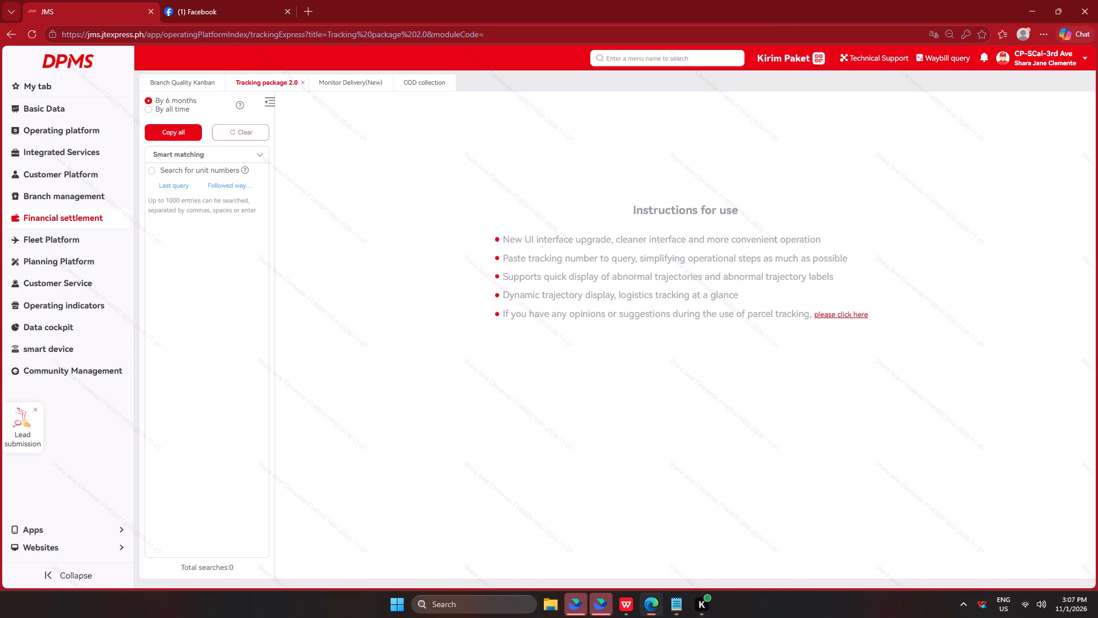
pyautogui.click(246, 284)
pyautogui.hotkey('ctrl', 'v')
pyautogui.scroll(-2, 762, 257)
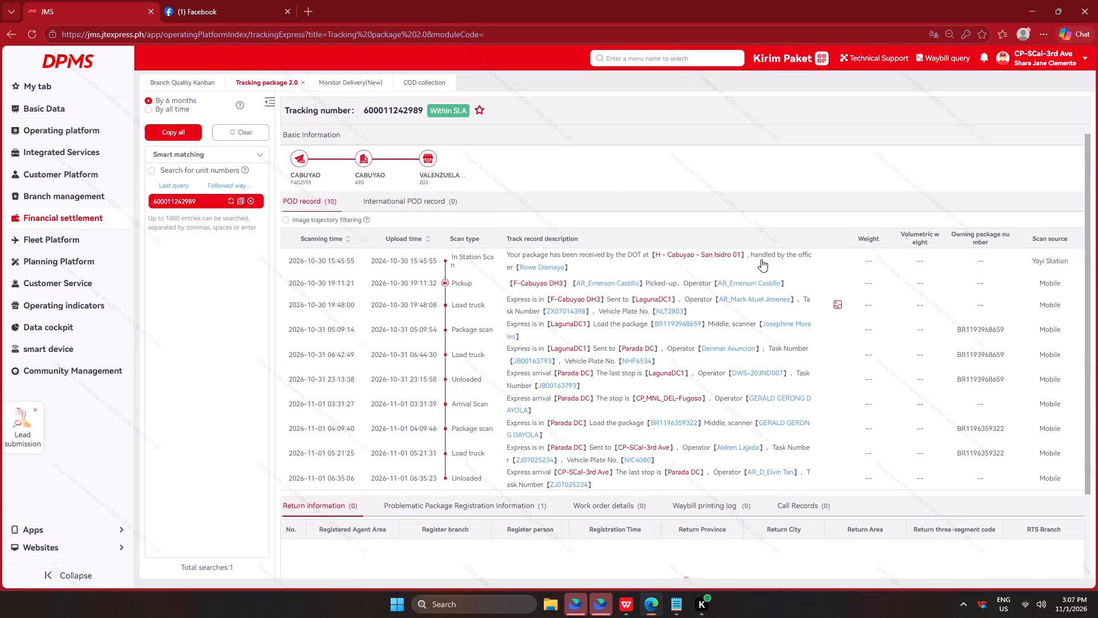
pyautogui.scroll(-3, 761, 259)
pyautogui.hotkey('alt', 'Tab')
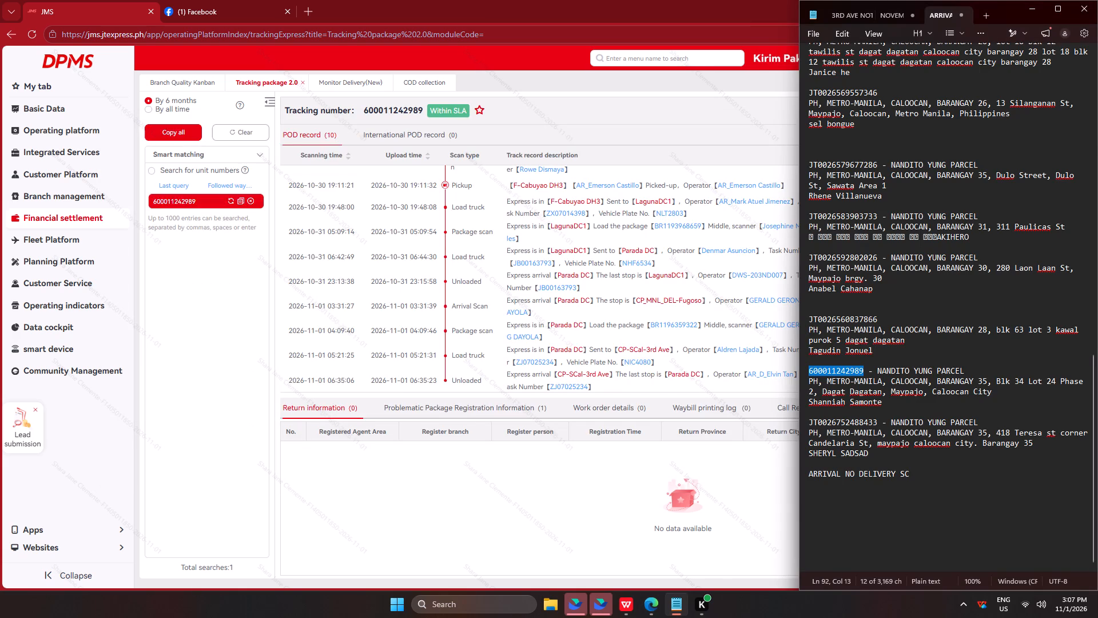
pyautogui.doubleClick(846, 422)
pyautogui.doubleClick(844, 423)
pyautogui.click(844, 423)
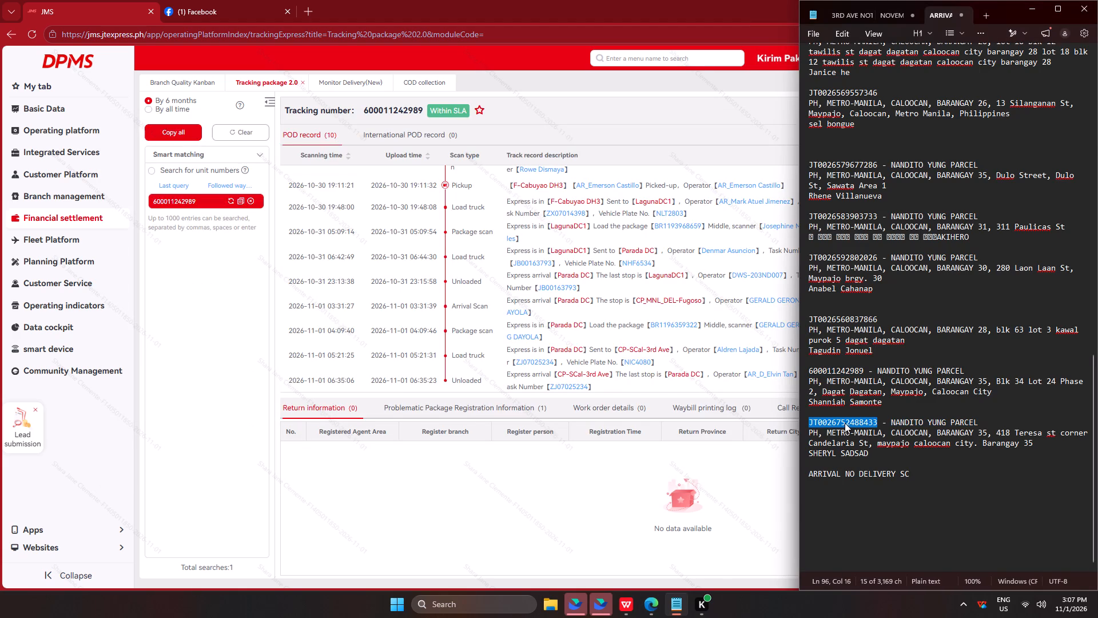
pyautogui.hotkey('ctrl', 'c')
pyautogui.hotkey('ctrl', 'c')
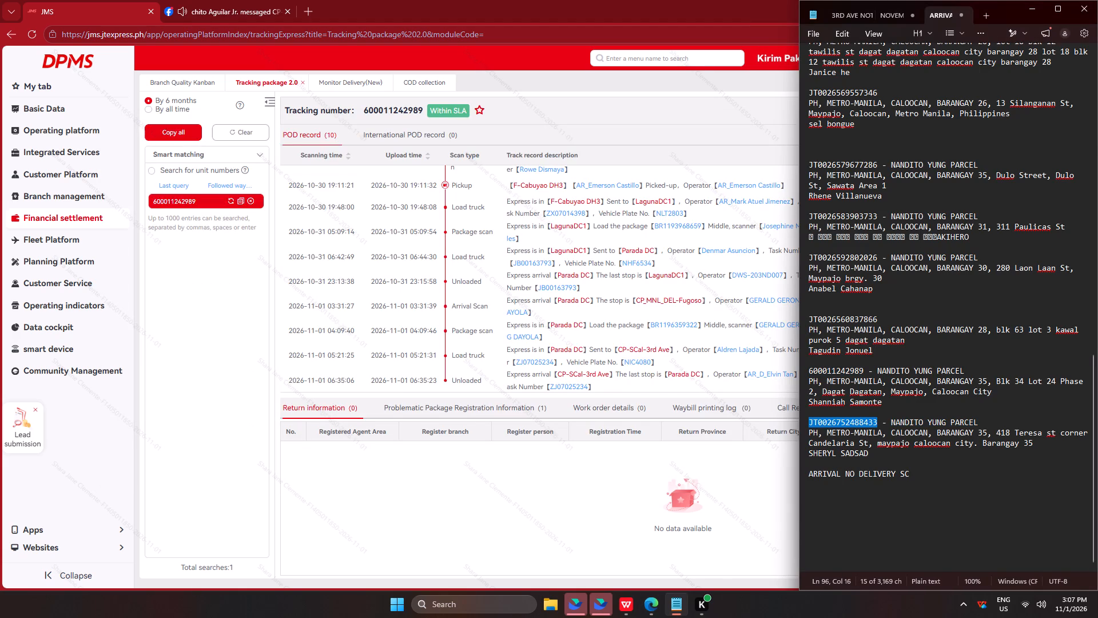
pyautogui.hotkey('alt', 'Tab')
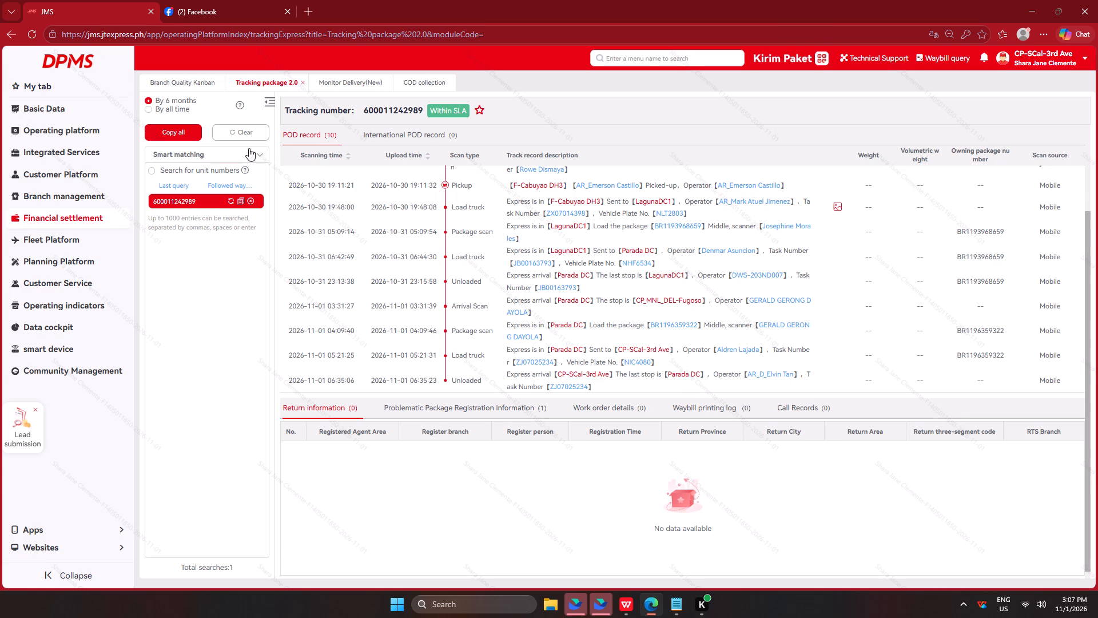
pyautogui.click(249, 133)
pyautogui.click(238, 230)
pyautogui.hotkey('ctrl', 'v')
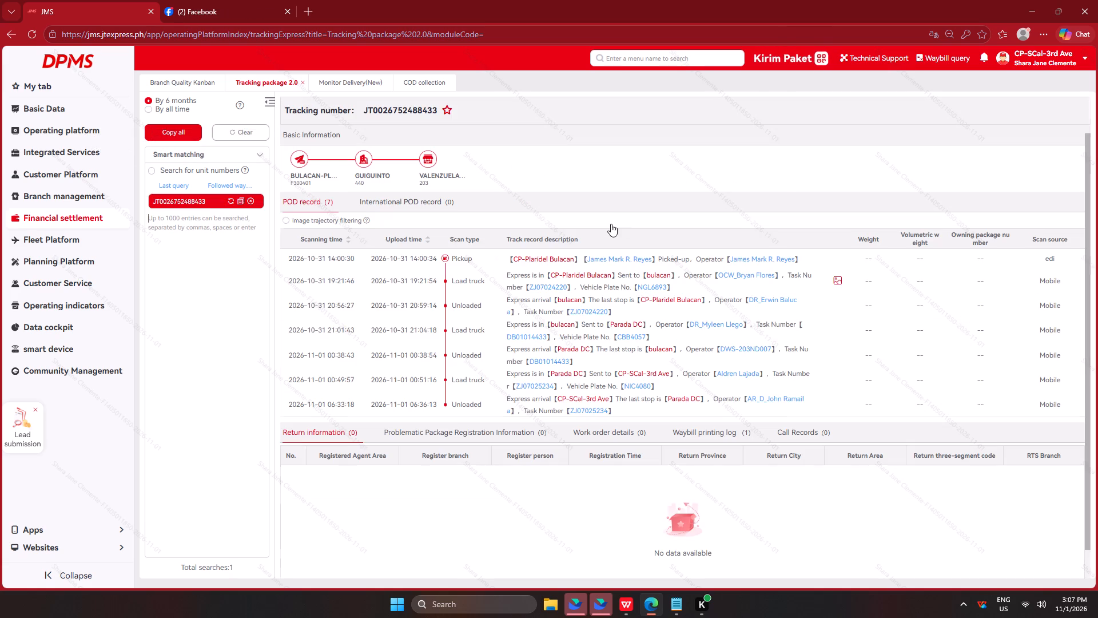
# Delete the stray ARRIVAL NO DELIVERY SC line at the end of the Notepad note, along with the blank line above it.
pyautogui.hotkey('alt', 'Tab')
pyautogui.click(908, 342)
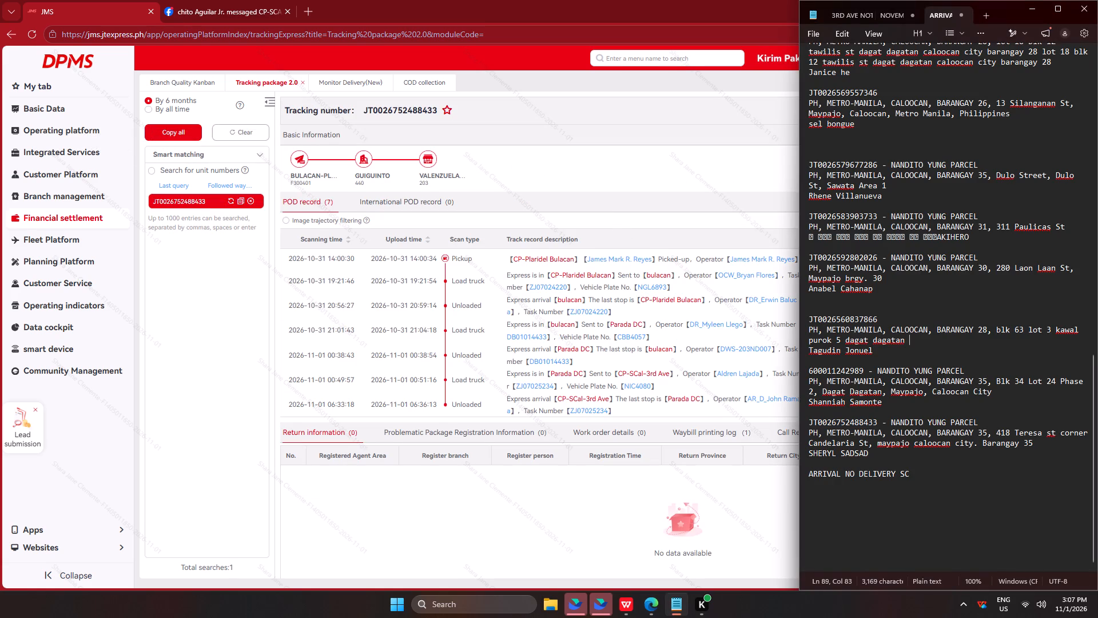
pyautogui.moveTo(926, 481); pyautogui.dragTo(809, 488)
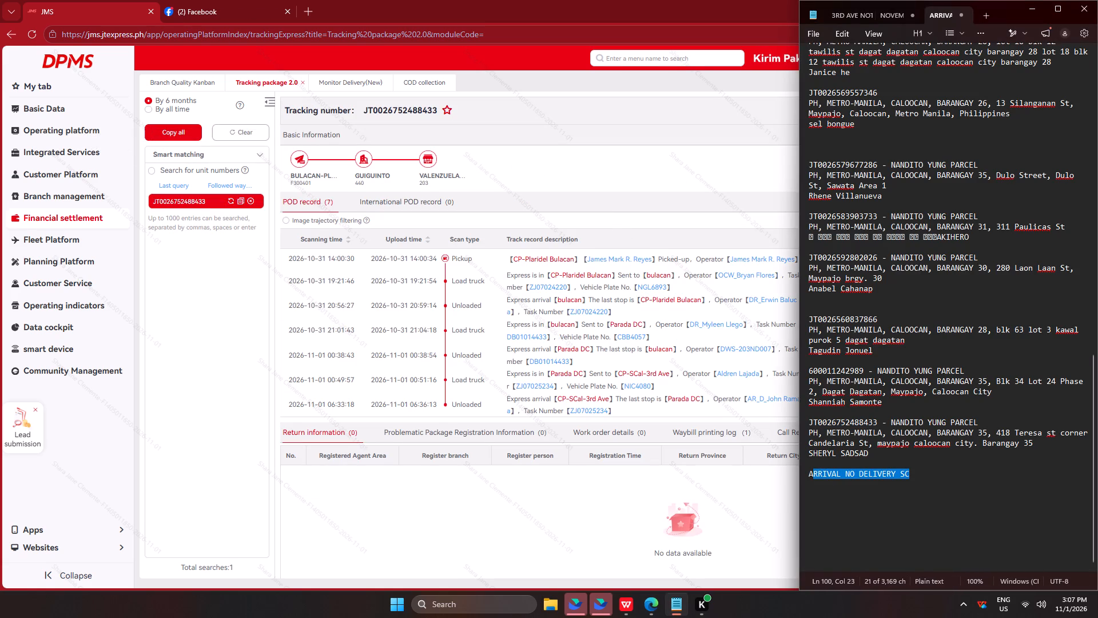
pyautogui.press('BackSpace')
pyautogui.press('BackSpace')
pyautogui.press('BackSpace')
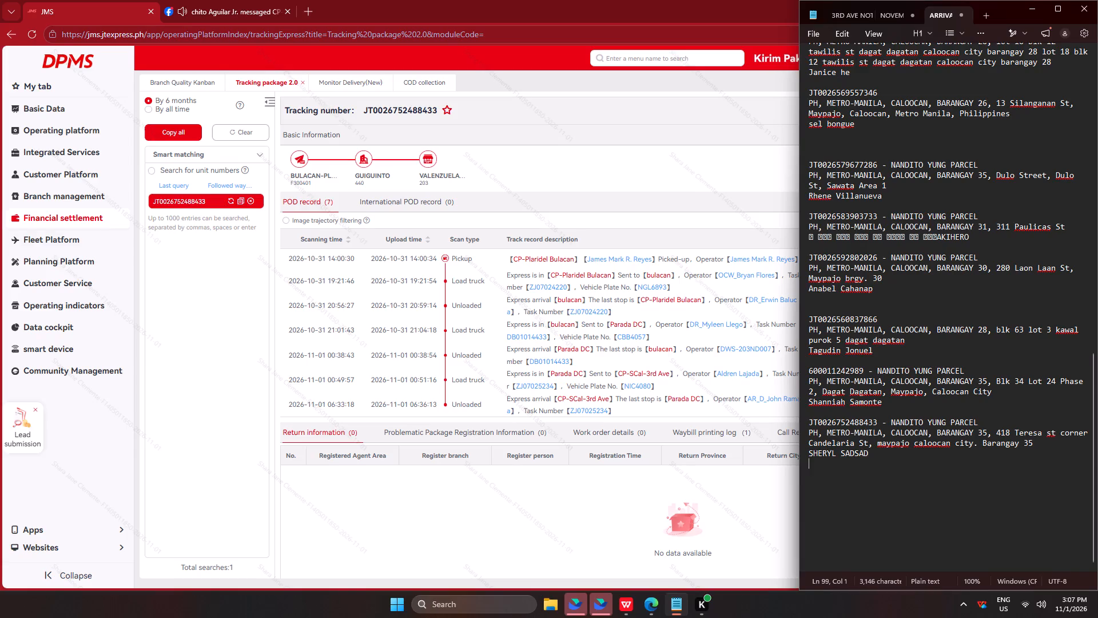
# Select the Notepad note's text from the ARRIVAL NO DELIVERY SCAN heading down through the parcel entries.
pyautogui.scroll(17, 897, 346)
pyautogui.scroll(6, 887, 369)
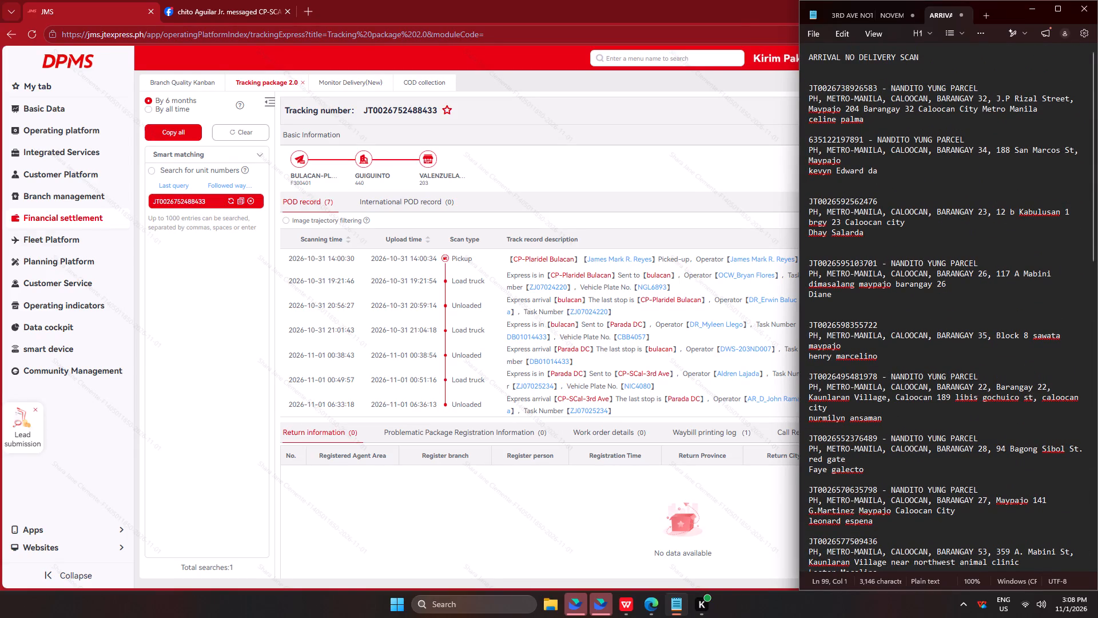
pyautogui.moveTo(809, 54); pyautogui.dragTo(884, 617)
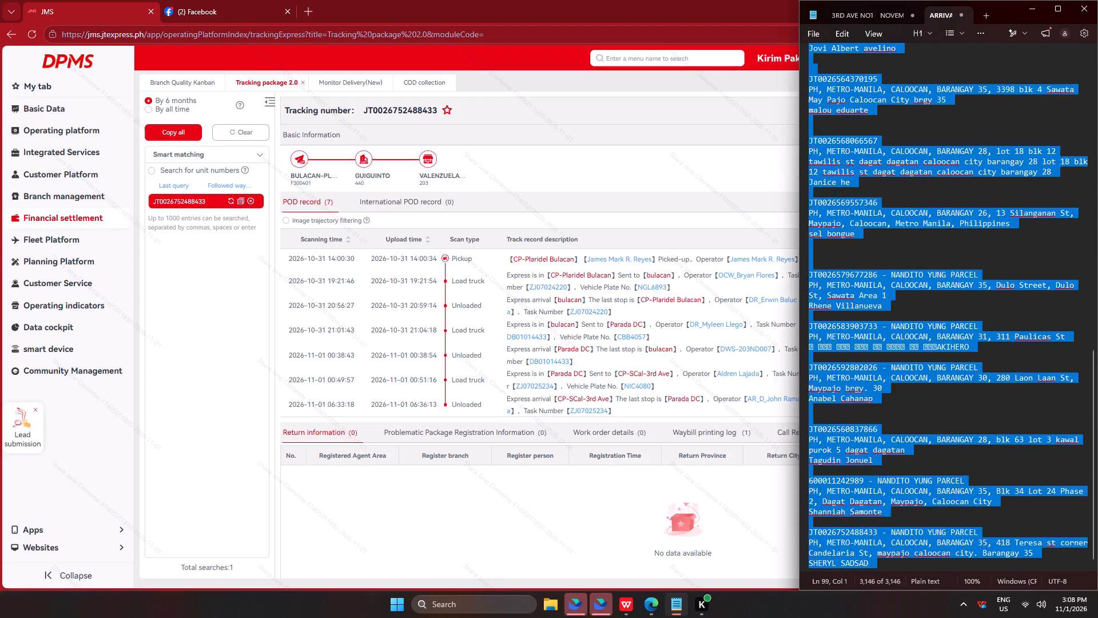
pyautogui.moveTo(884, 617); pyautogui.dragTo(968, 518)
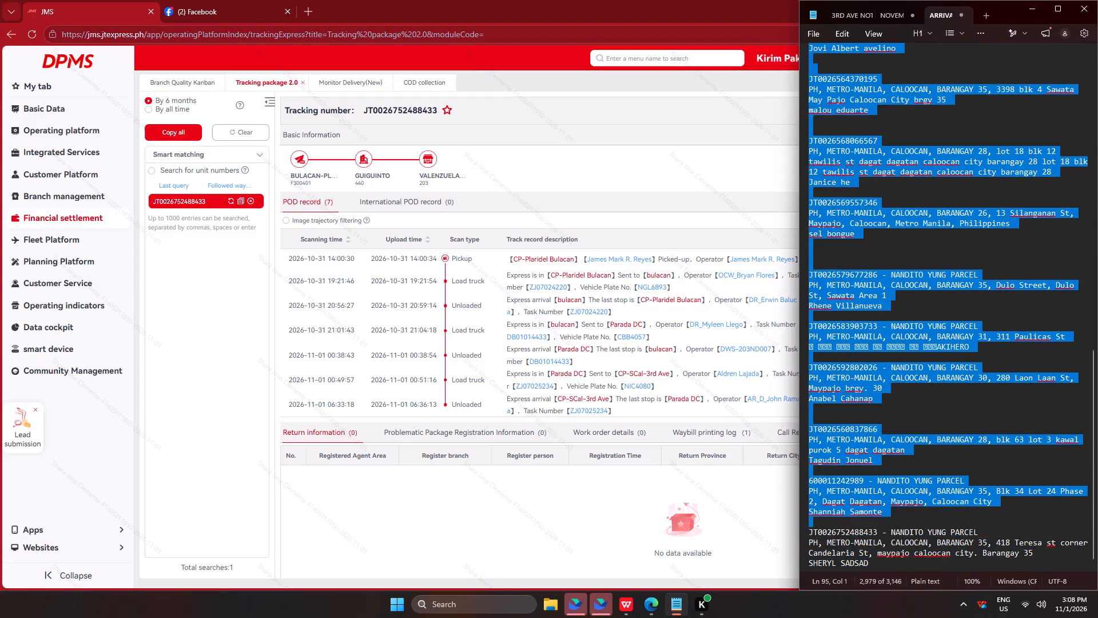
pyautogui.moveTo(968, 518); pyautogui.dragTo(950, 604)
pyautogui.click(900, 568)
pyautogui.scroll(-5, 902, 562)
pyautogui.press('Return')
pyautogui.press('Return')
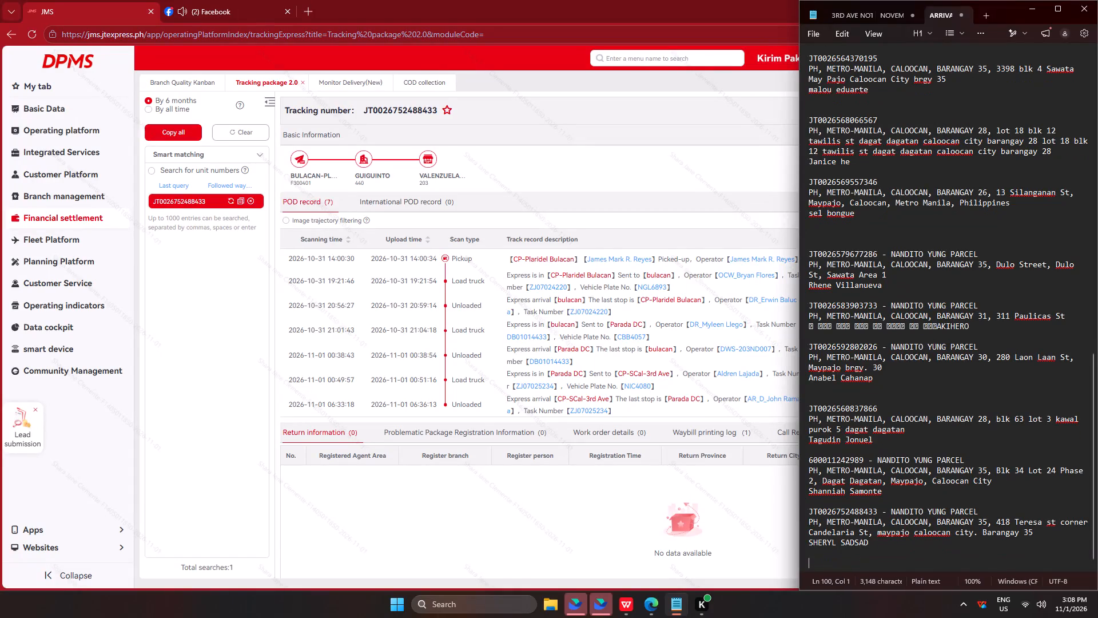
pyautogui.press('Return')
pyautogui.scroll(12, 859, 187)
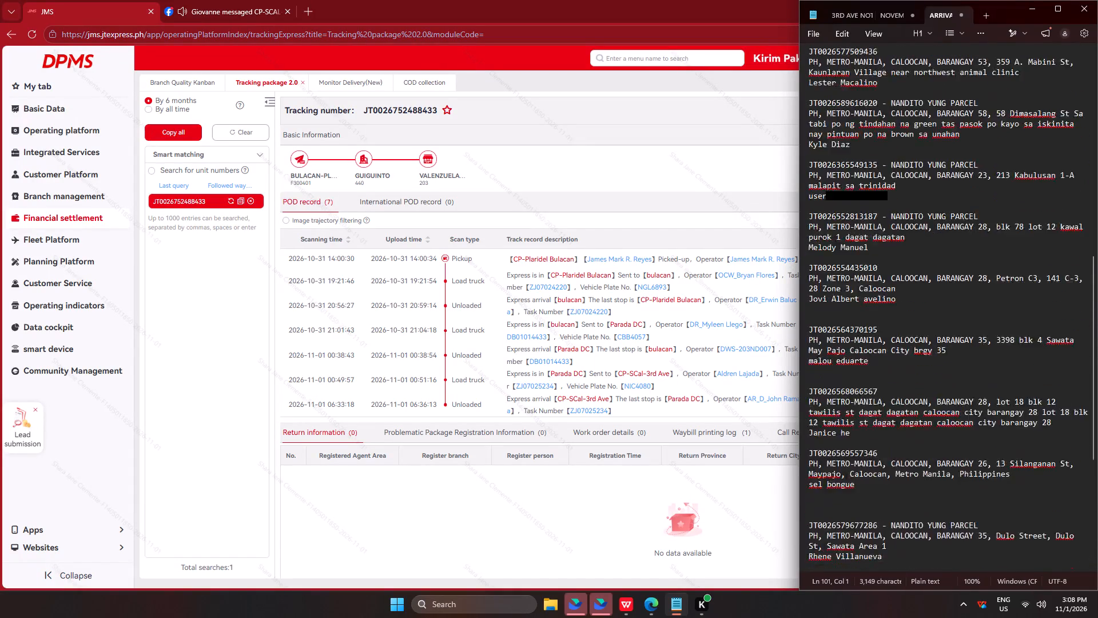
pyautogui.scroll(6, 859, 189)
pyautogui.scroll(5, 823, 137)
pyautogui.moveTo(809, 56); pyautogui.dragTo(815, 68)
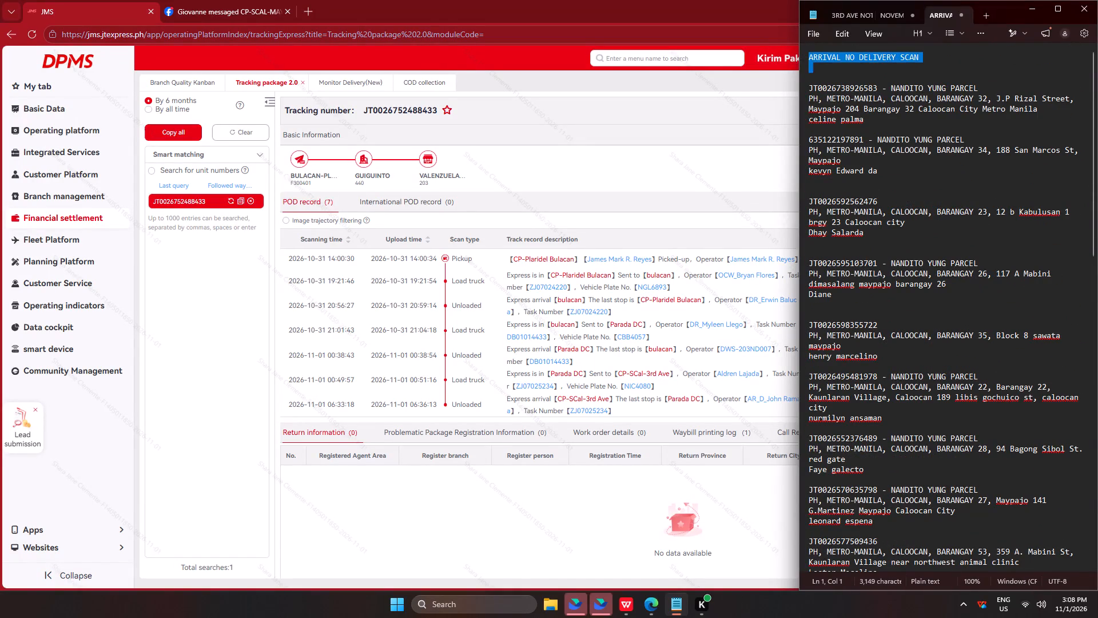
pyautogui.moveTo(815, 68); pyautogui.dragTo(843, 547)
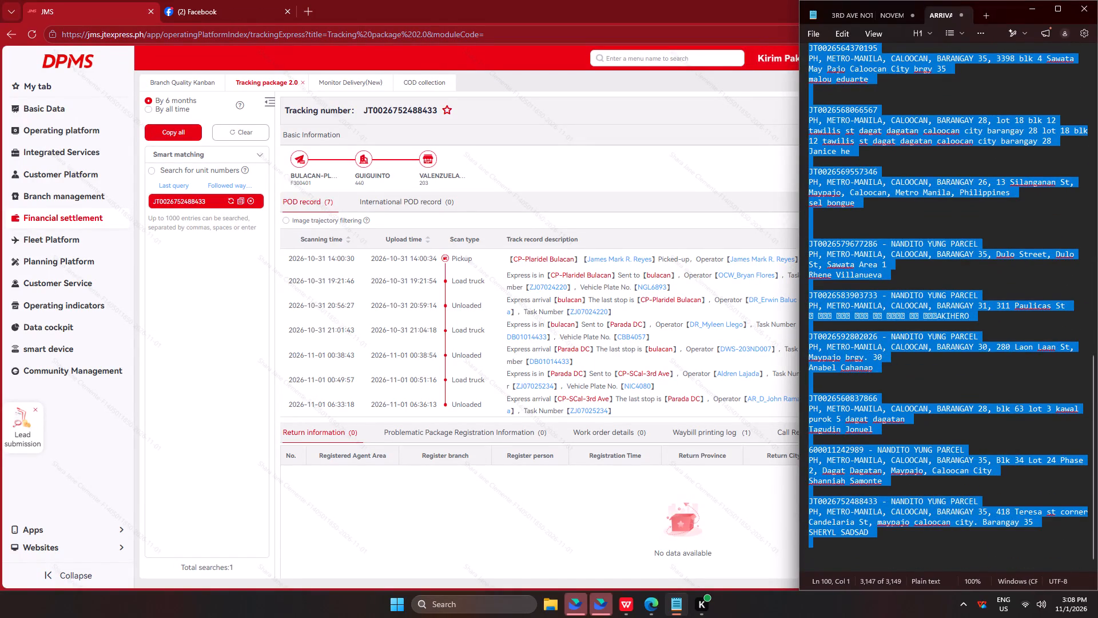
pyautogui.hotkey('ctrl', 'c')
pyautogui.click(229, 0)
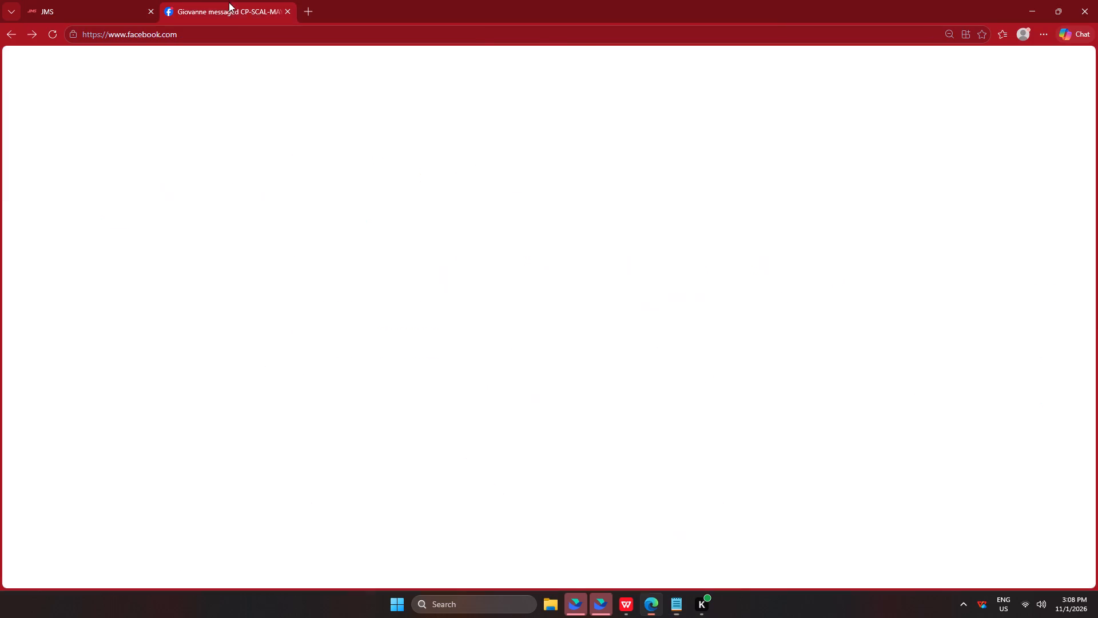
pyautogui.click(968, 577)
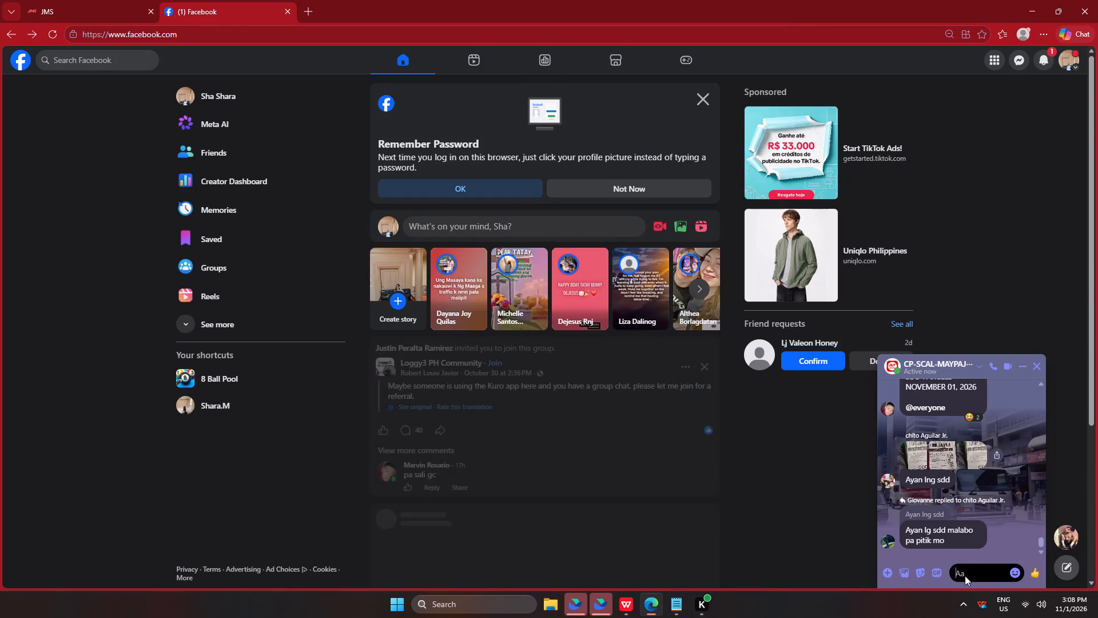
pyautogui.hotkey('ctrl', 'v')
pyautogui.click(927, 560)
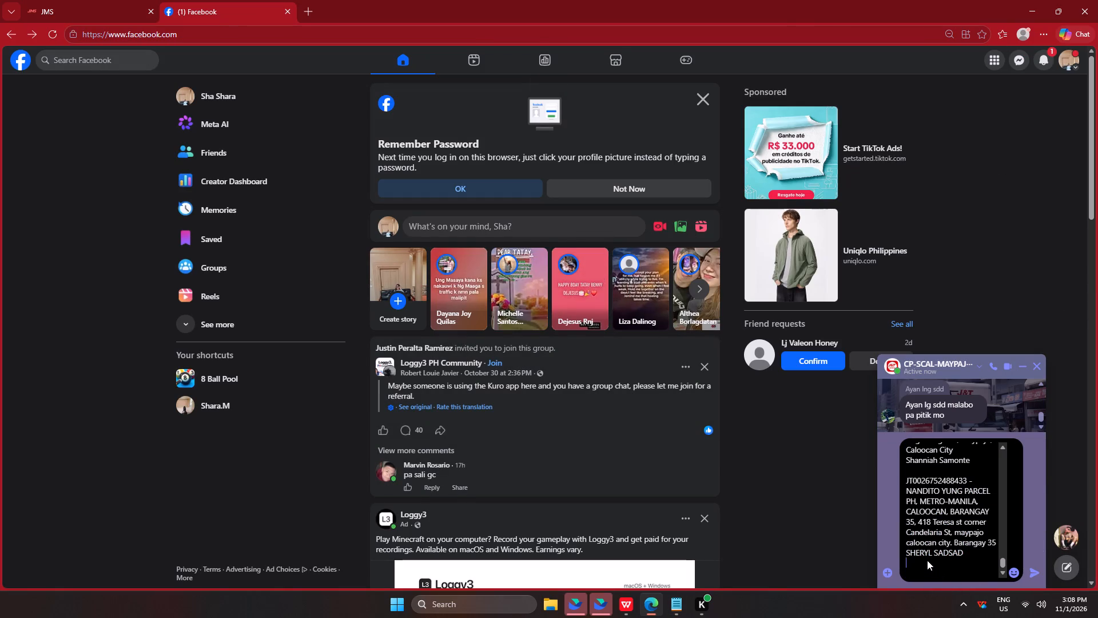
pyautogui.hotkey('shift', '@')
pyautogui.doubleClick(943, 557)
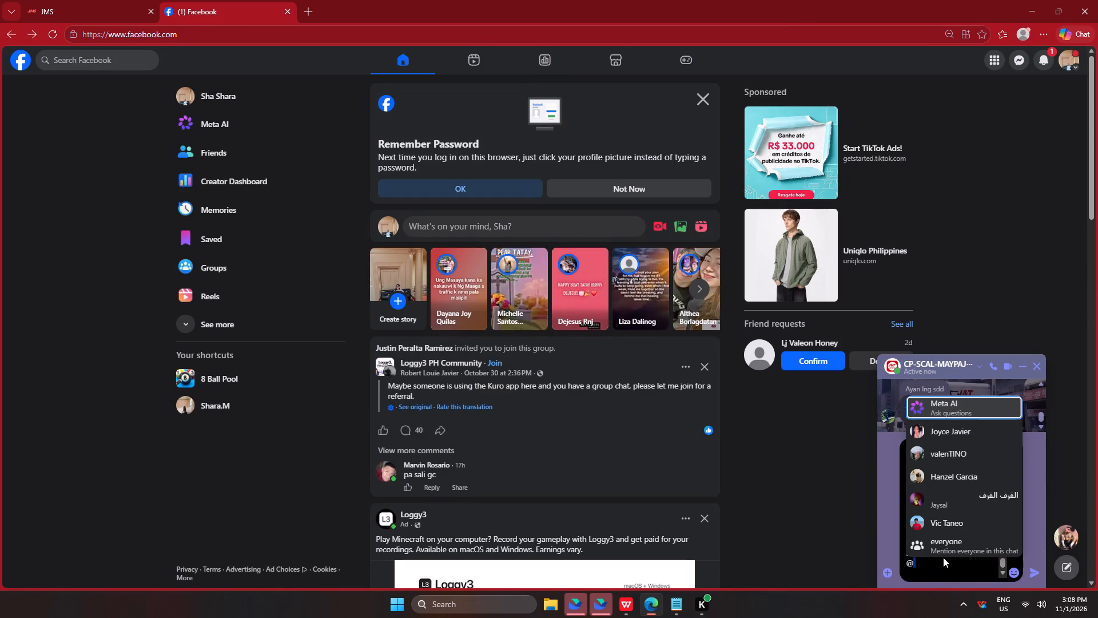
pyautogui.click(935, 568)
pyautogui.click(926, 564)
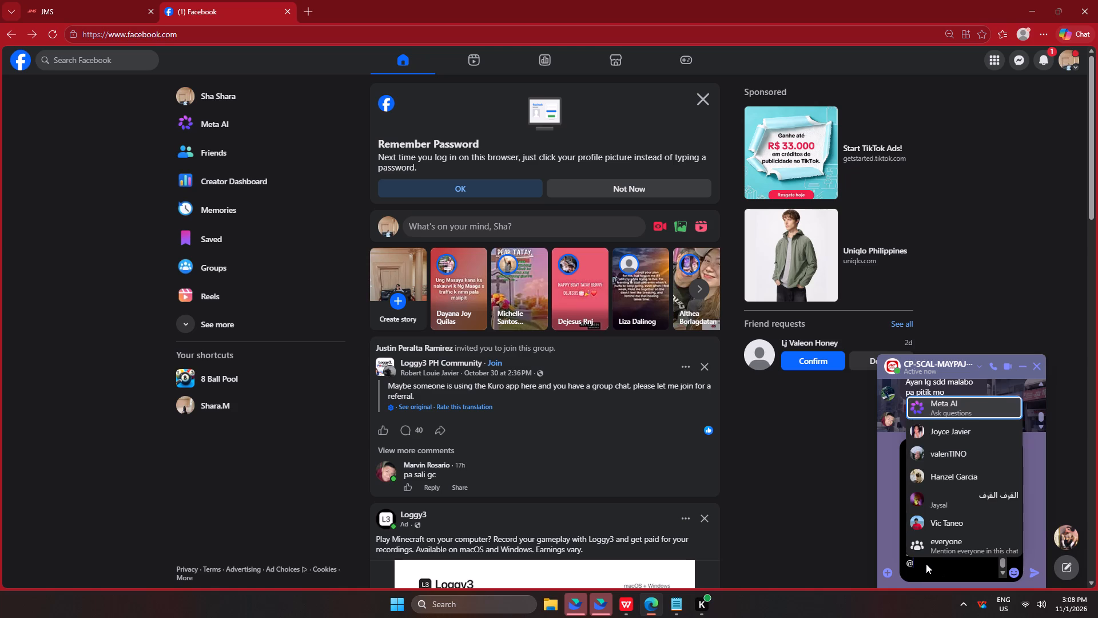
pyautogui.click(946, 544)
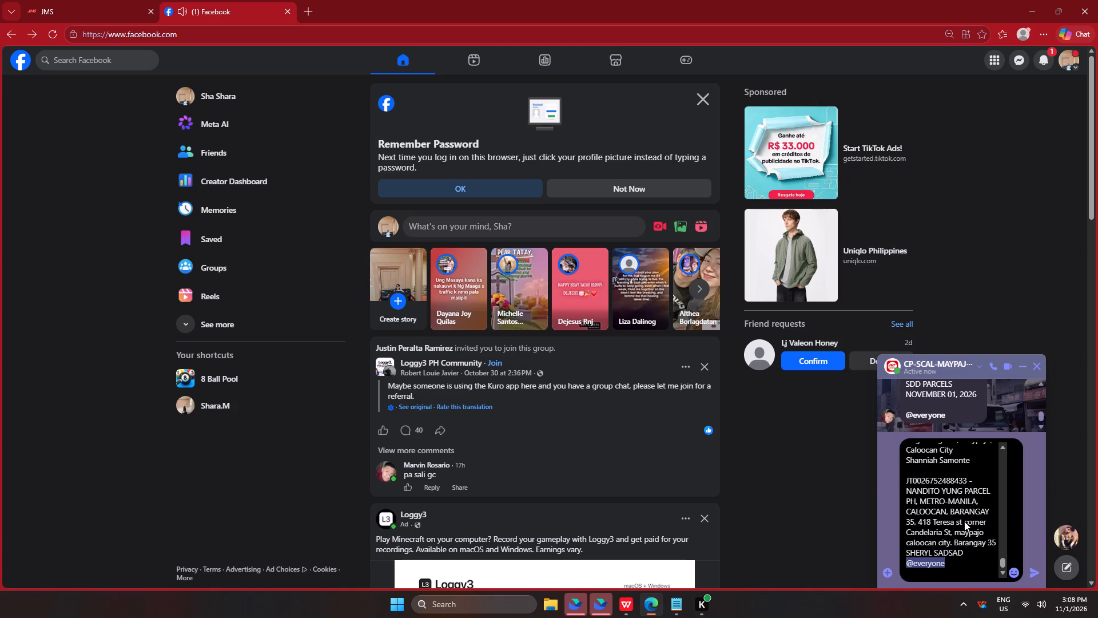
pyautogui.press('Return')
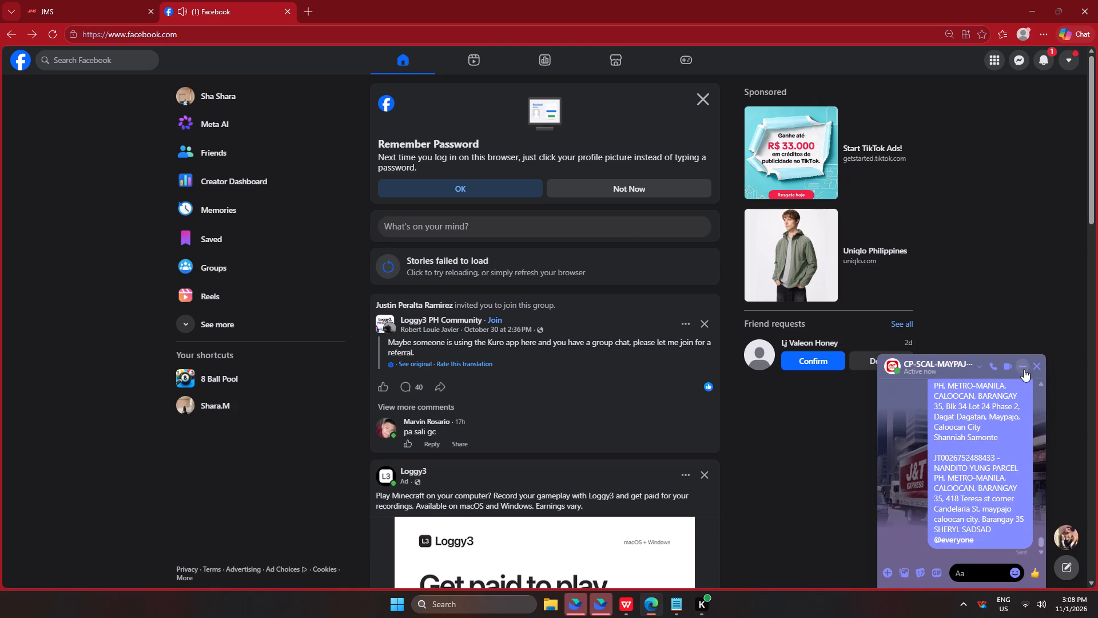
# Minimize the CP-SCAL-MAYPAJO (Delivery) chat window and open the Messenger chat list.
pyautogui.click(1009, 372)
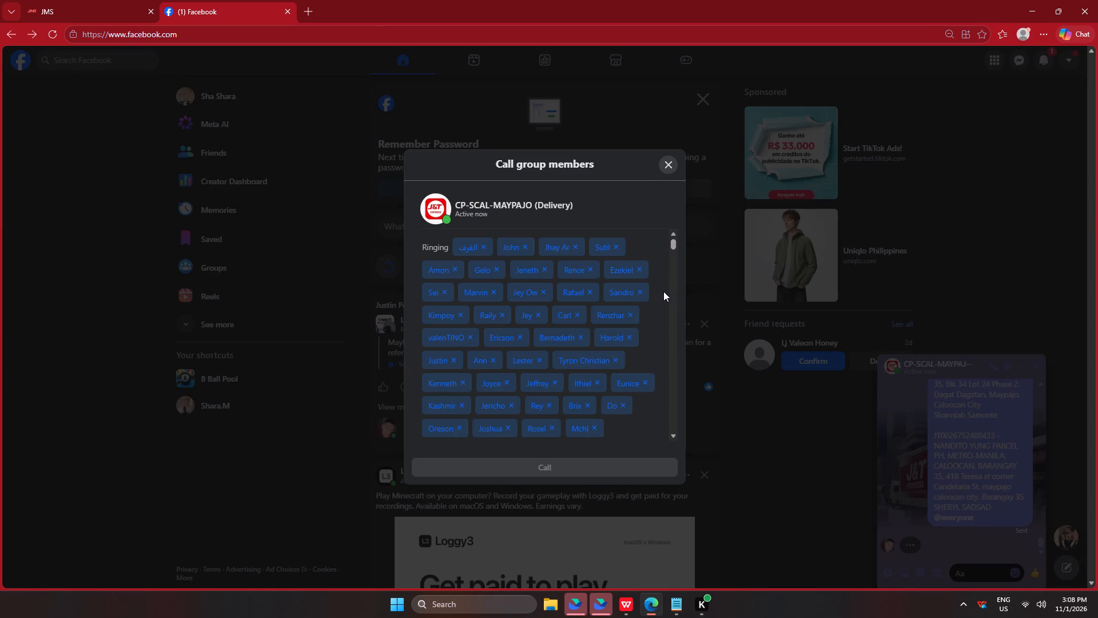
pyautogui.click(667, 163)
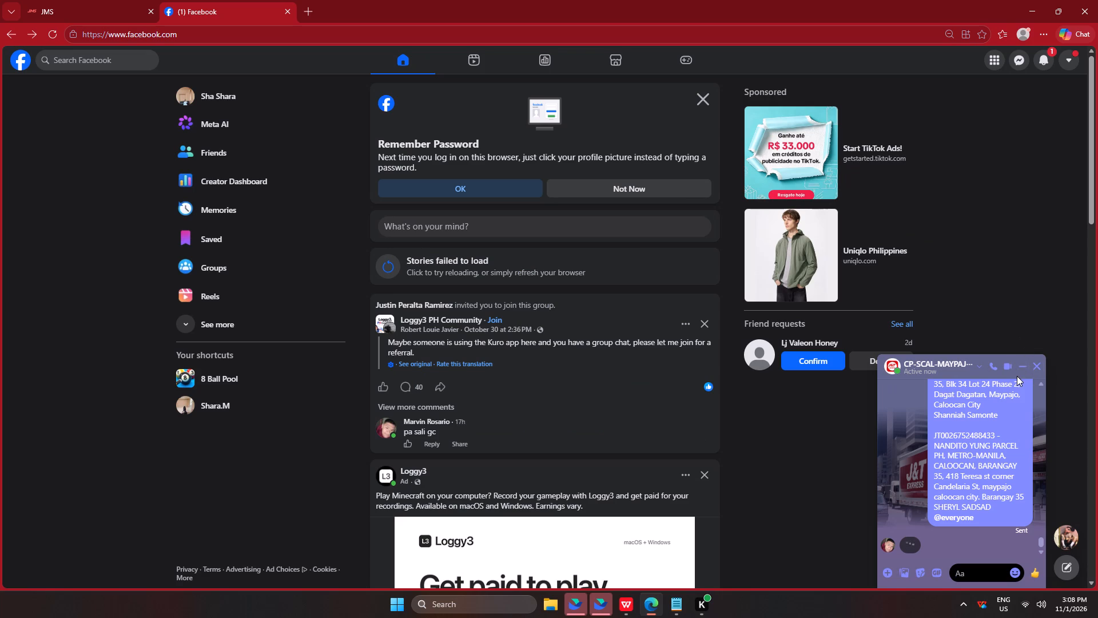
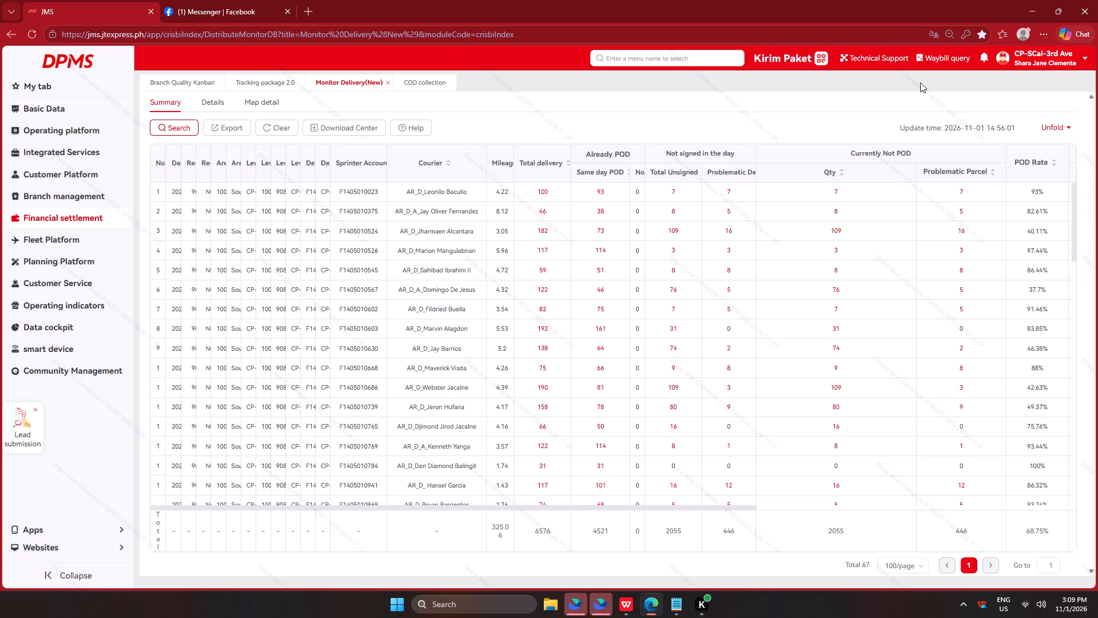
# Find the courier matching FRED in the Monitor Delivery summary and open the details of that row's Currently Not POD quantity.
pyautogui.hotkey('ctrl', 'f')
pyautogui.write('FR')
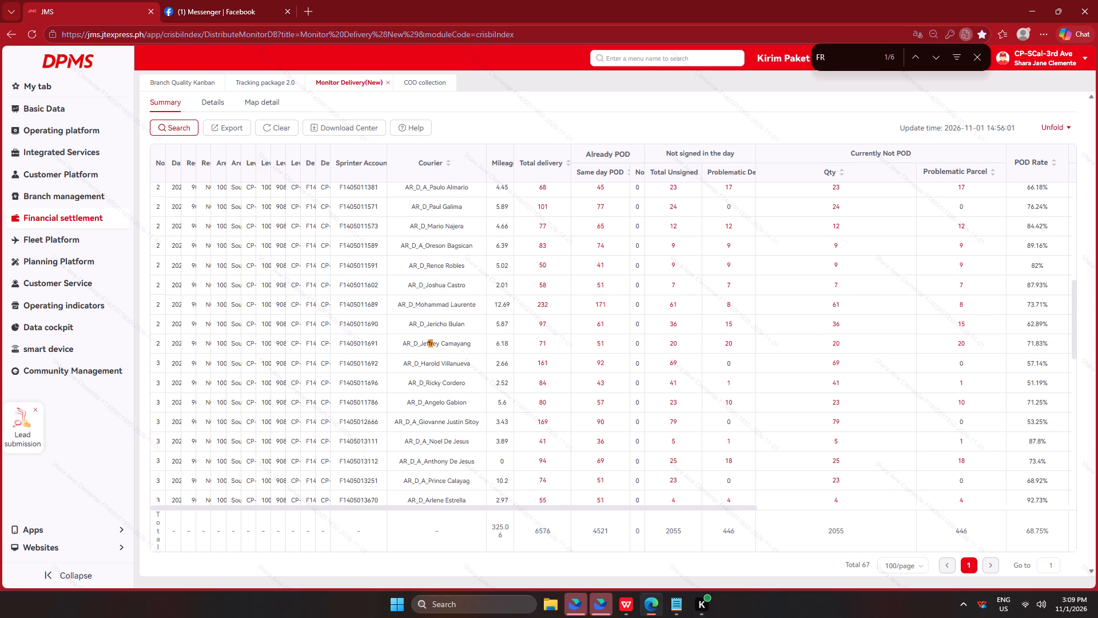
pyautogui.write('ED')
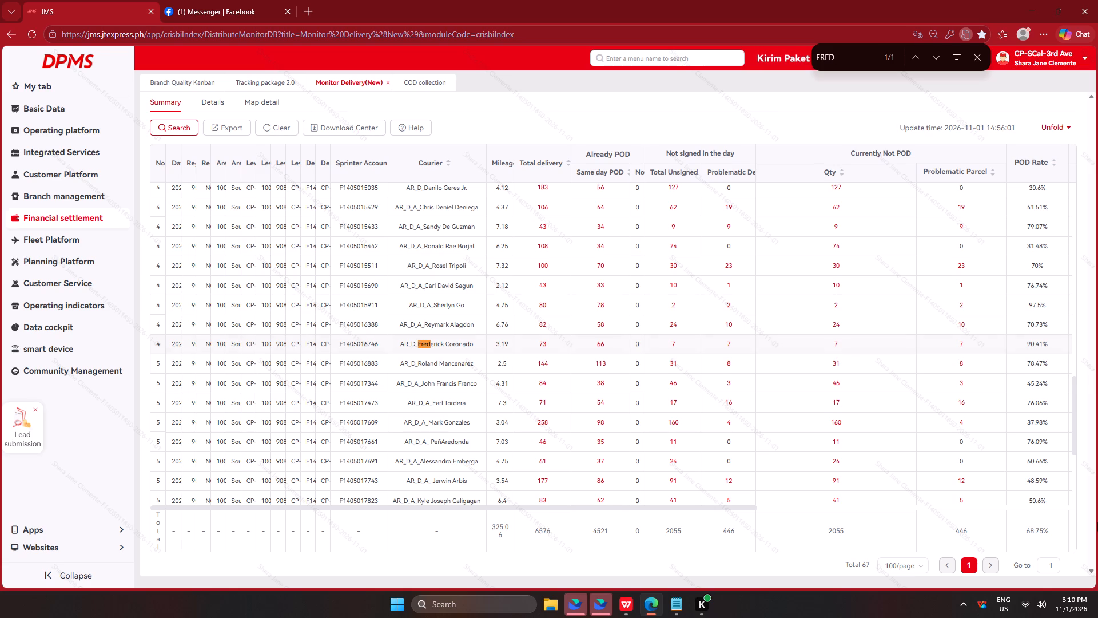
pyautogui.click(834, 344)
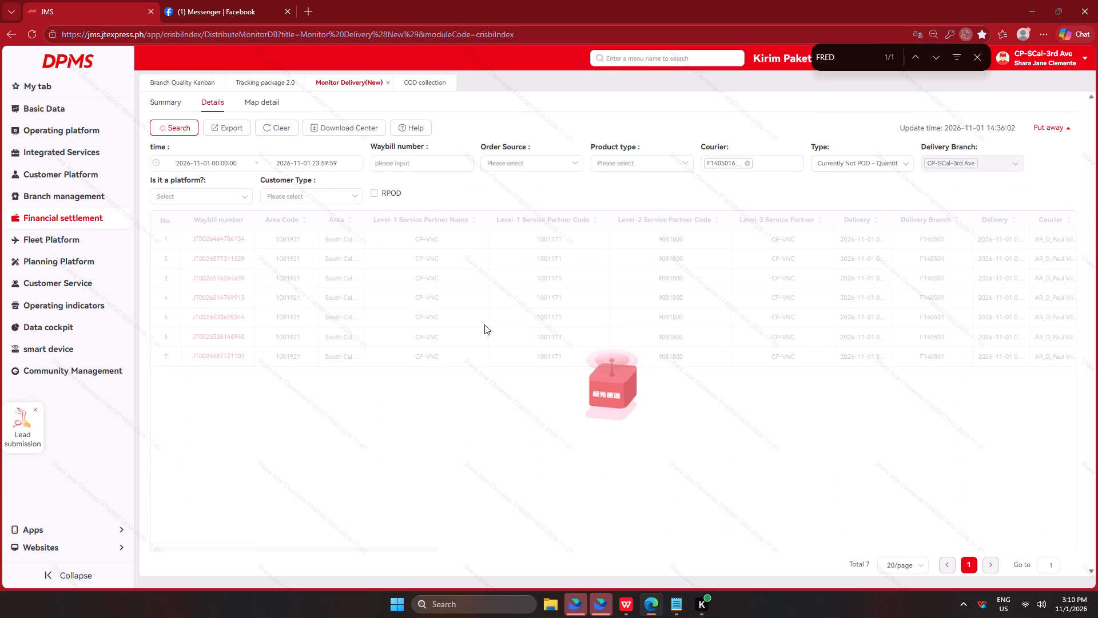
# Capture the Waybill number column of the Details table with Lark's Image to text and copy the recognized numbers.
pyautogui.hotkey('ctrl', 'shift', 'a')
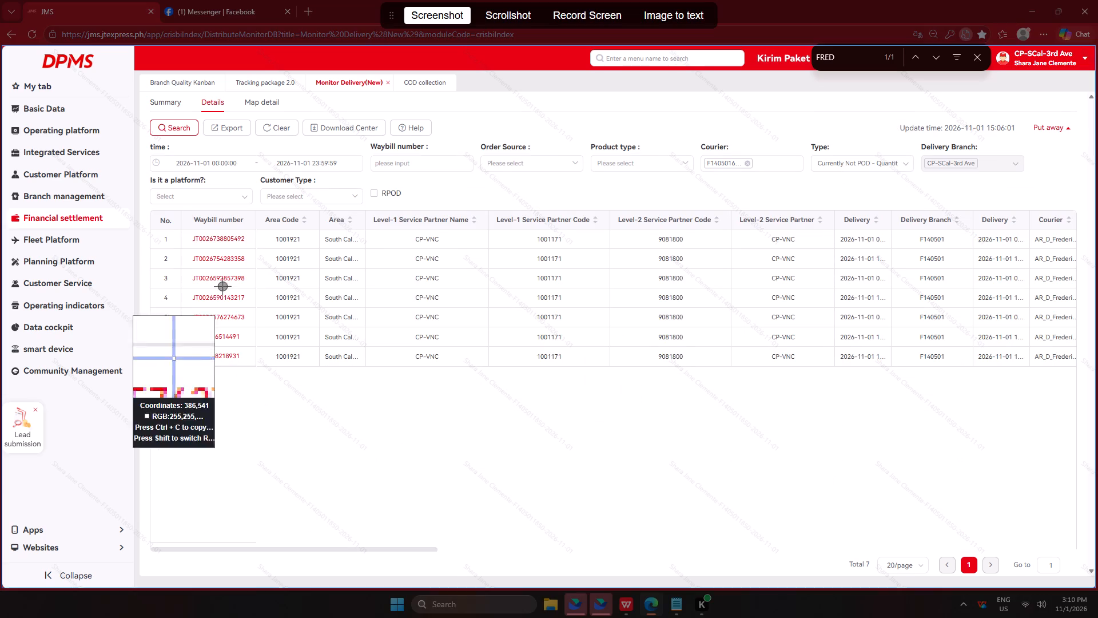
pyautogui.moveTo(177, 229); pyautogui.dragTo(253, 362)
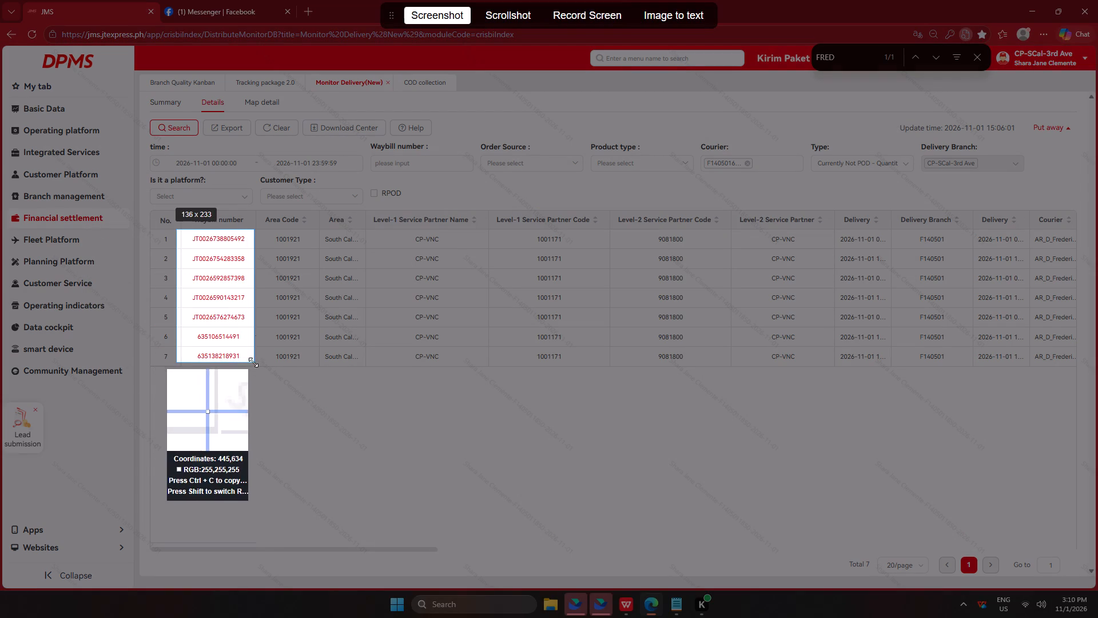
pyautogui.moveTo(253, 362); pyautogui.dragTo(254, 363)
pyautogui.click(672, 19)
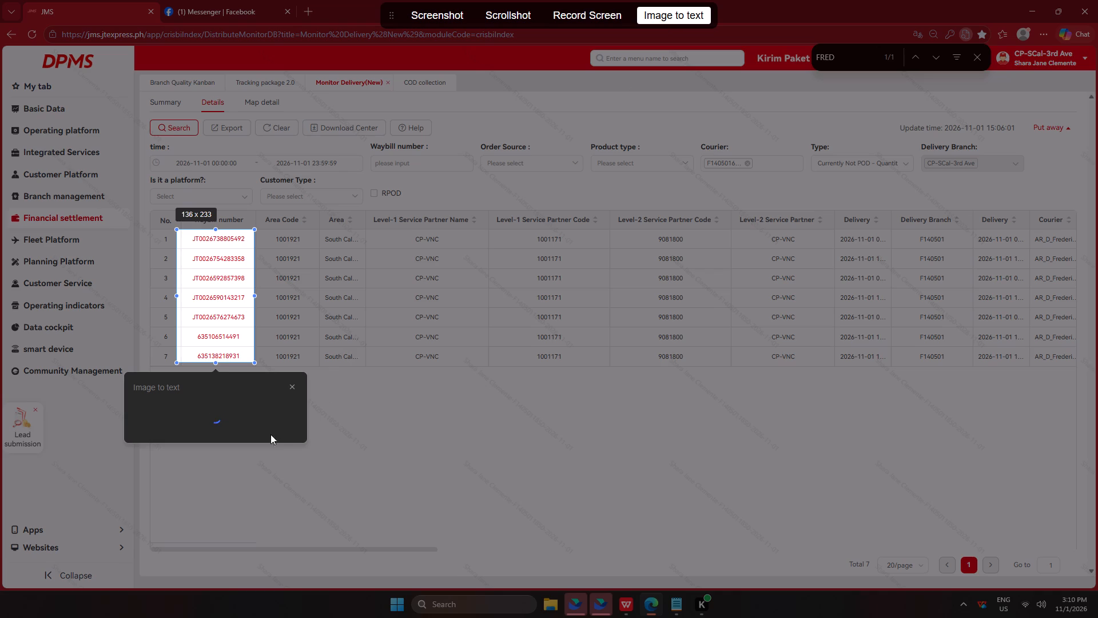
pyautogui.click(283, 531)
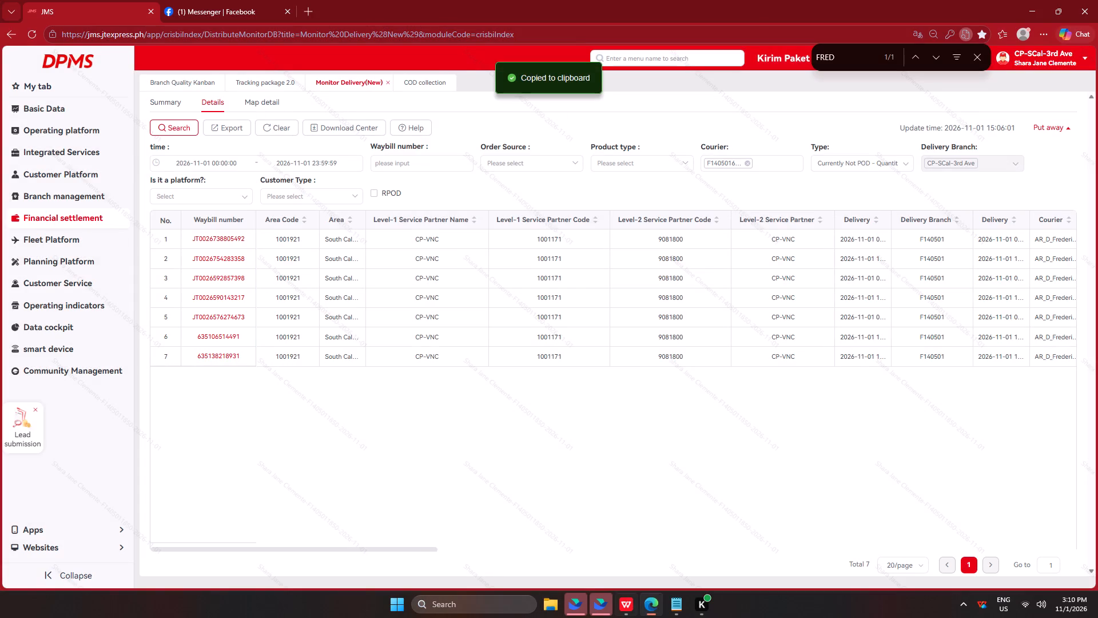
# Switch to WPS Office and paste the copied waybill numbers into the CHECKING sheet starting at cell B17.
pyautogui.click(630, 617)
pyautogui.click(248, 345)
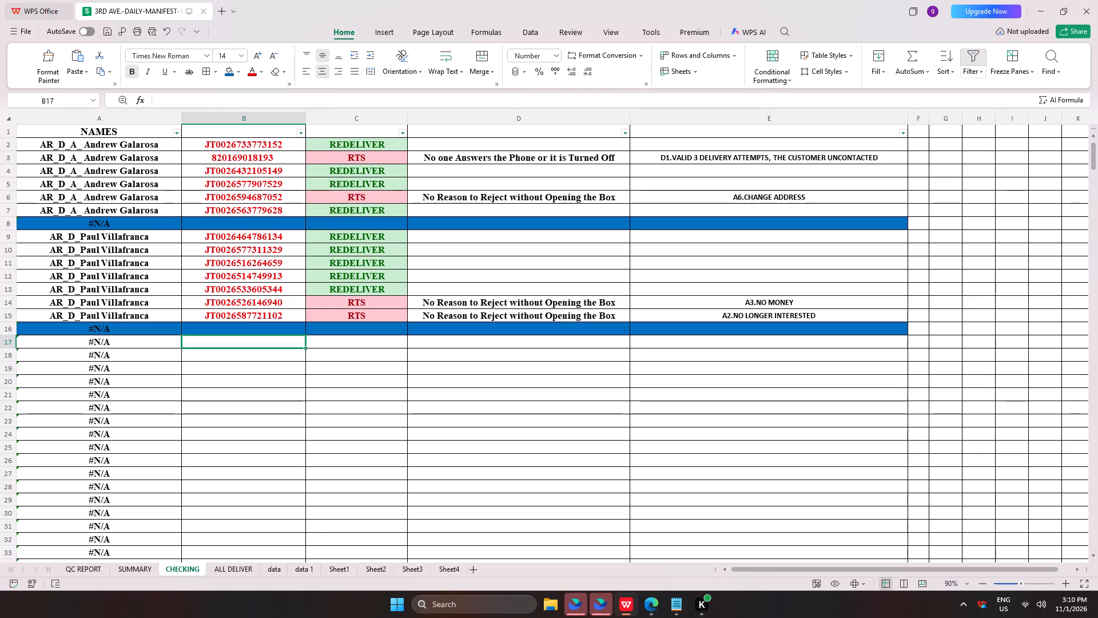
pyautogui.hotkey('ctrl', 'v')
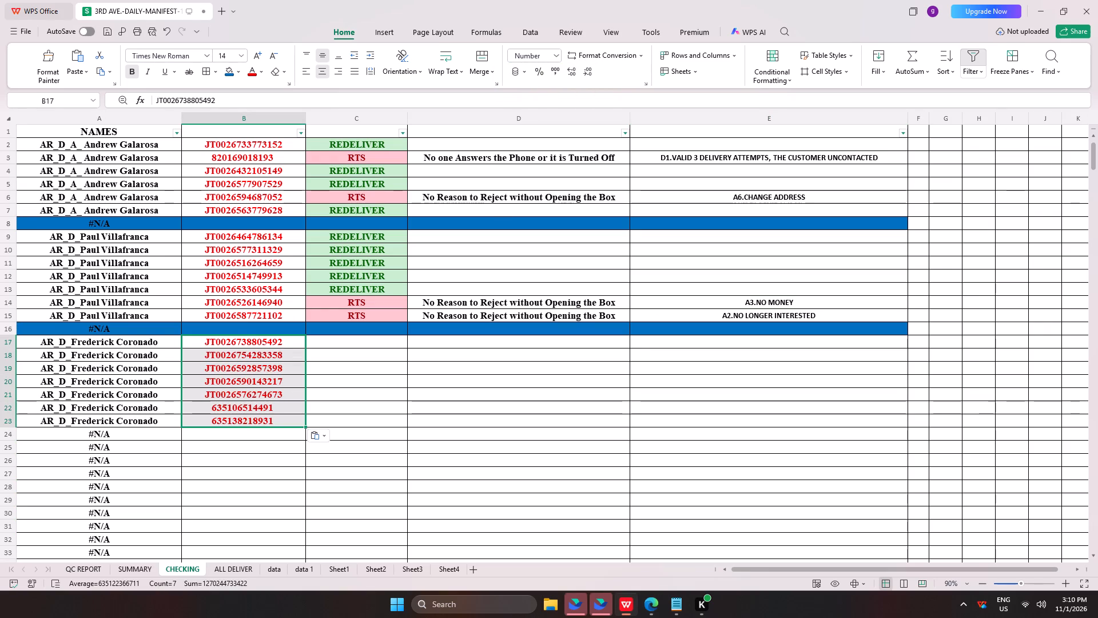
# Fill cells A24 to E24 below the pasted waybills with the blue separator colour.
pyautogui.moveTo(53, 437); pyautogui.dragTo(721, 430)
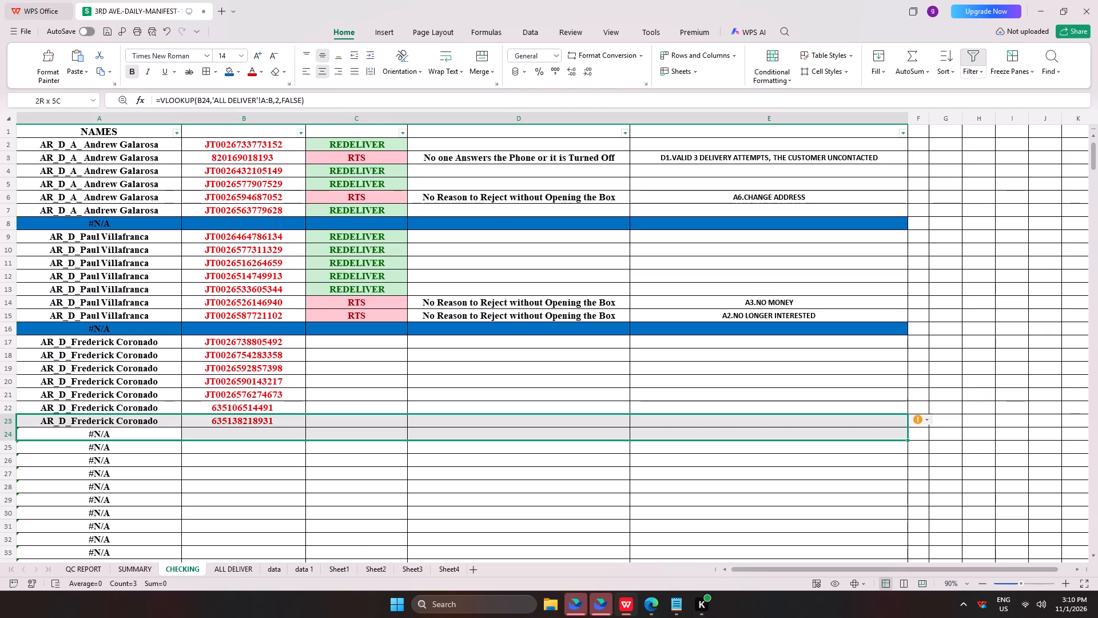
pyautogui.moveTo(721, 430); pyautogui.dragTo(721, 431)
pyautogui.click(224, 77)
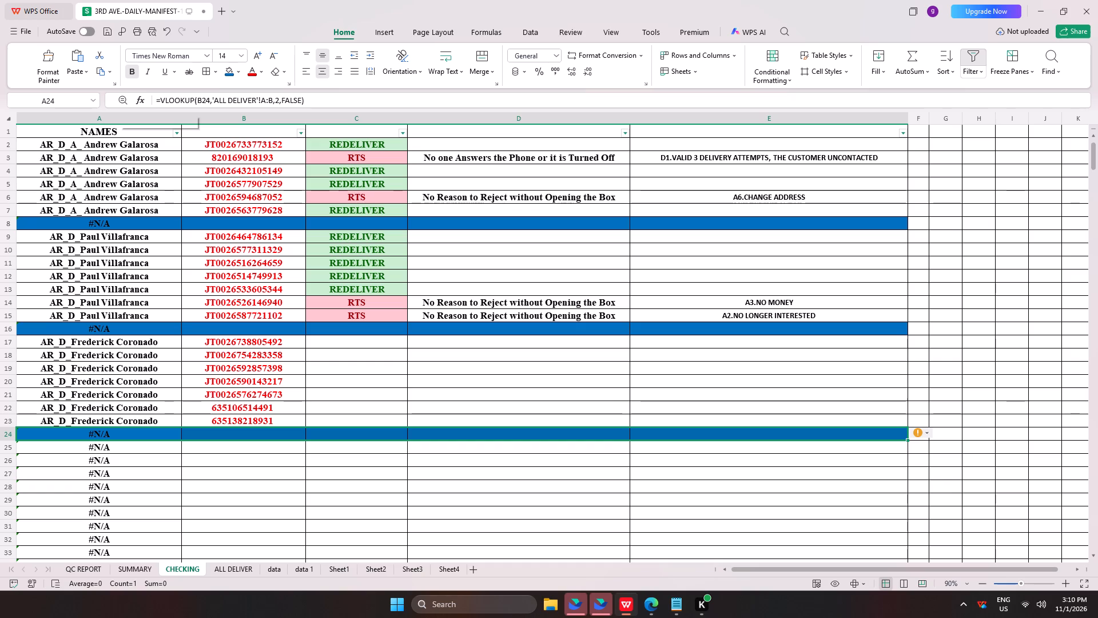
pyautogui.press('Tab')
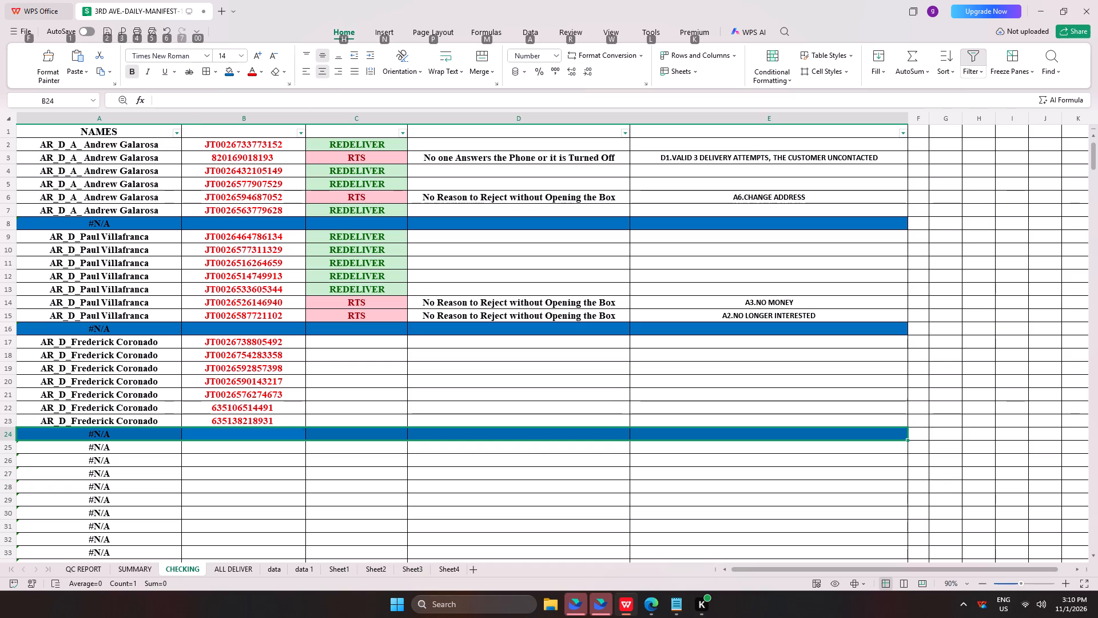
pyautogui.hotkey('alt', 'Tab')
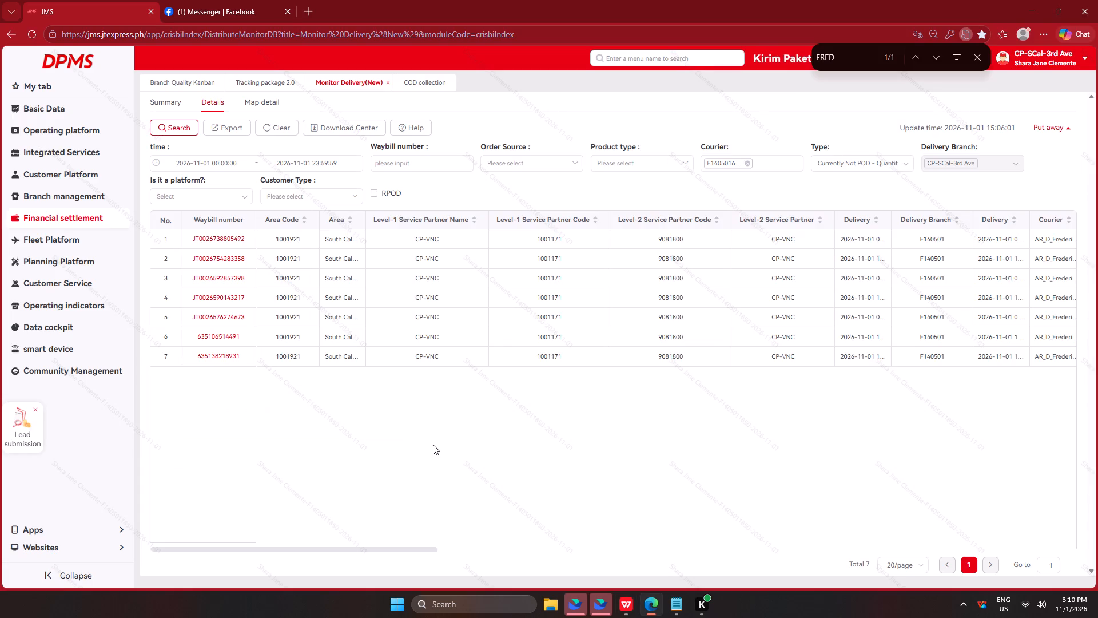
pyautogui.click(260, 79)
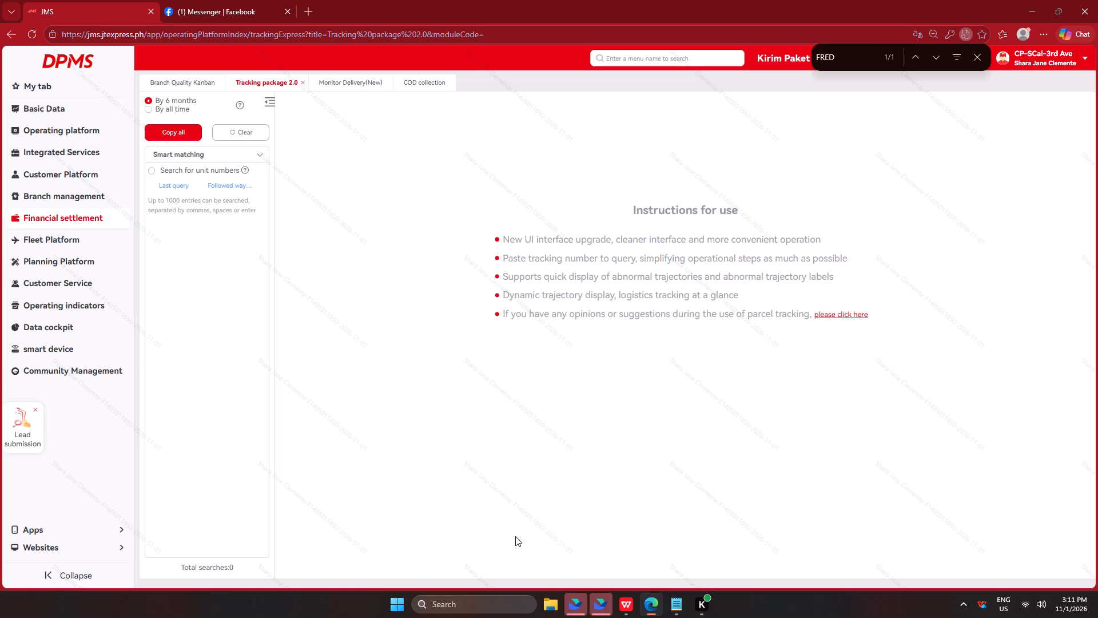
pyautogui.click(212, 334)
pyautogui.hotkey('ctrl', 'v')
pyautogui.scroll(-6, 626, 367)
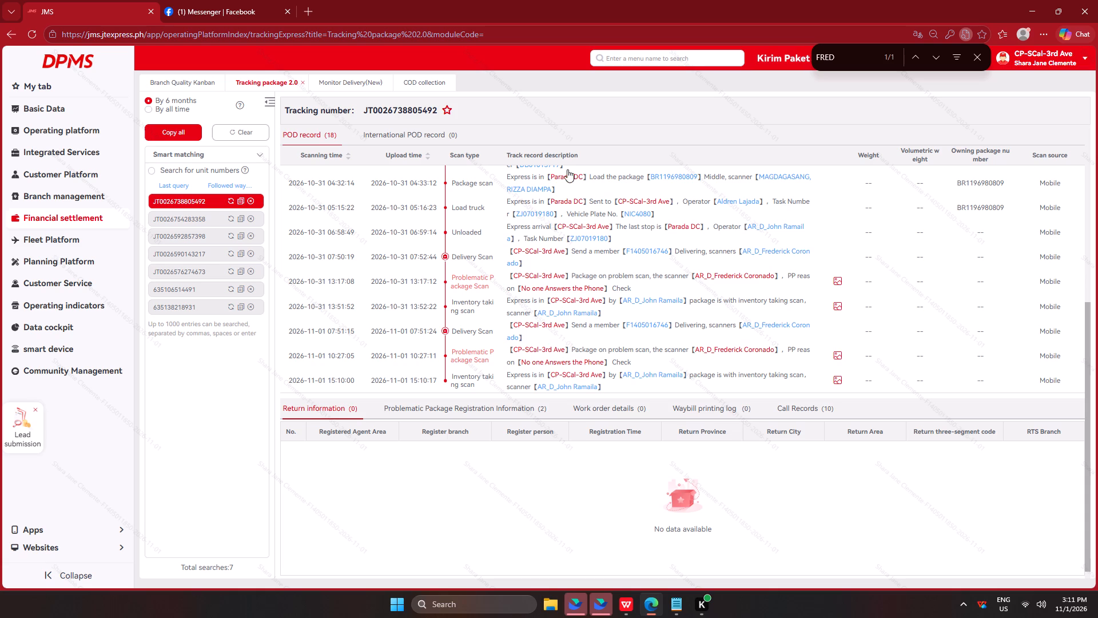
pyautogui.click(206, 216)
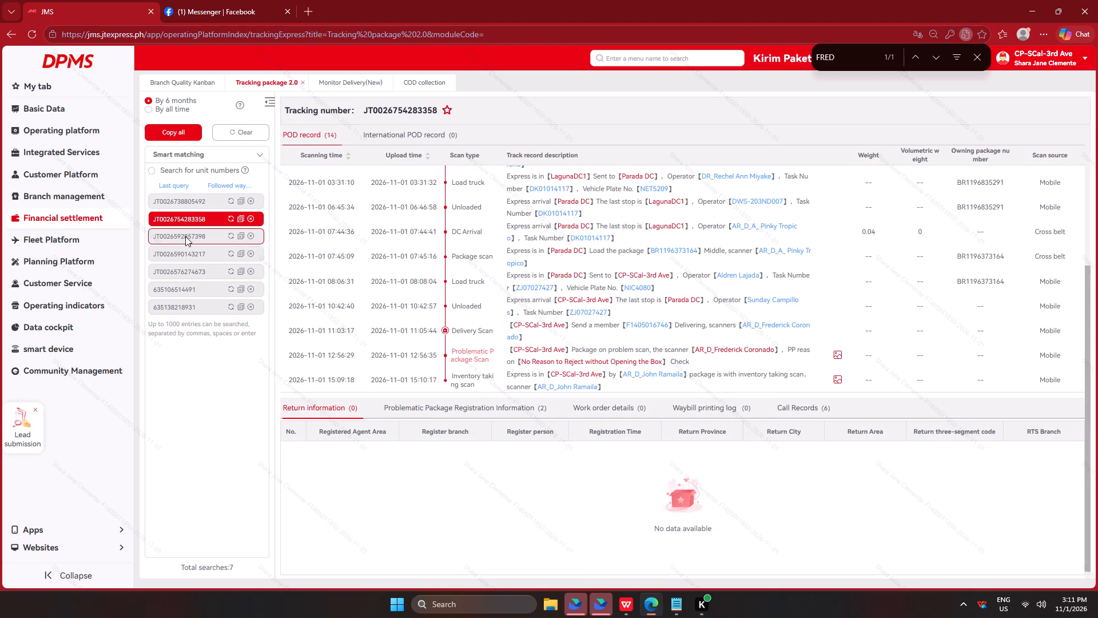
pyautogui.click(835, 356)
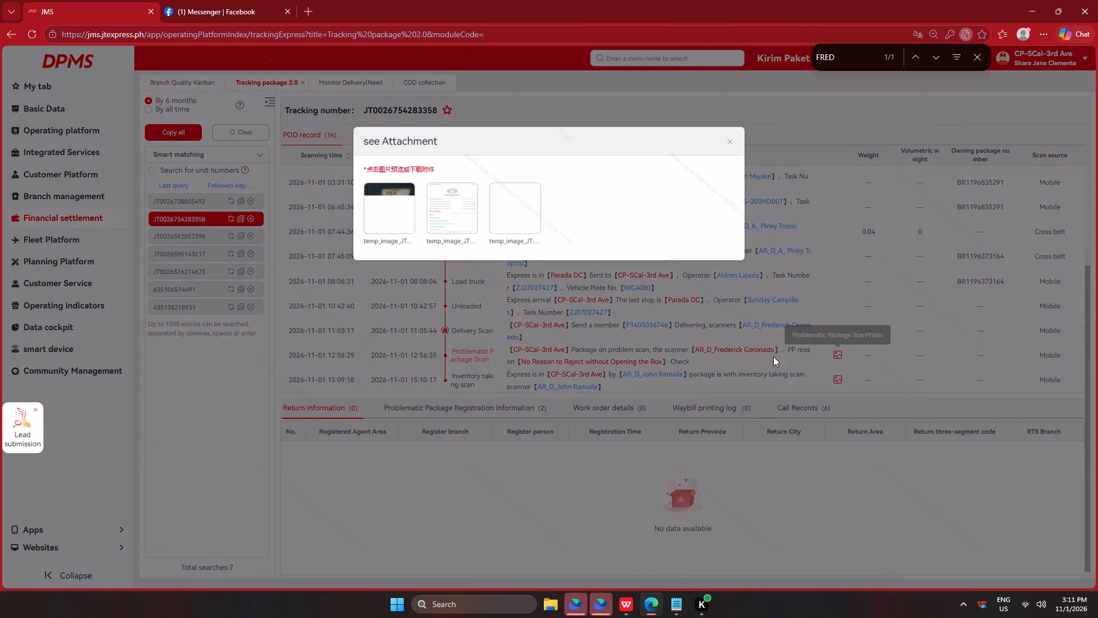
pyautogui.click(391, 228)
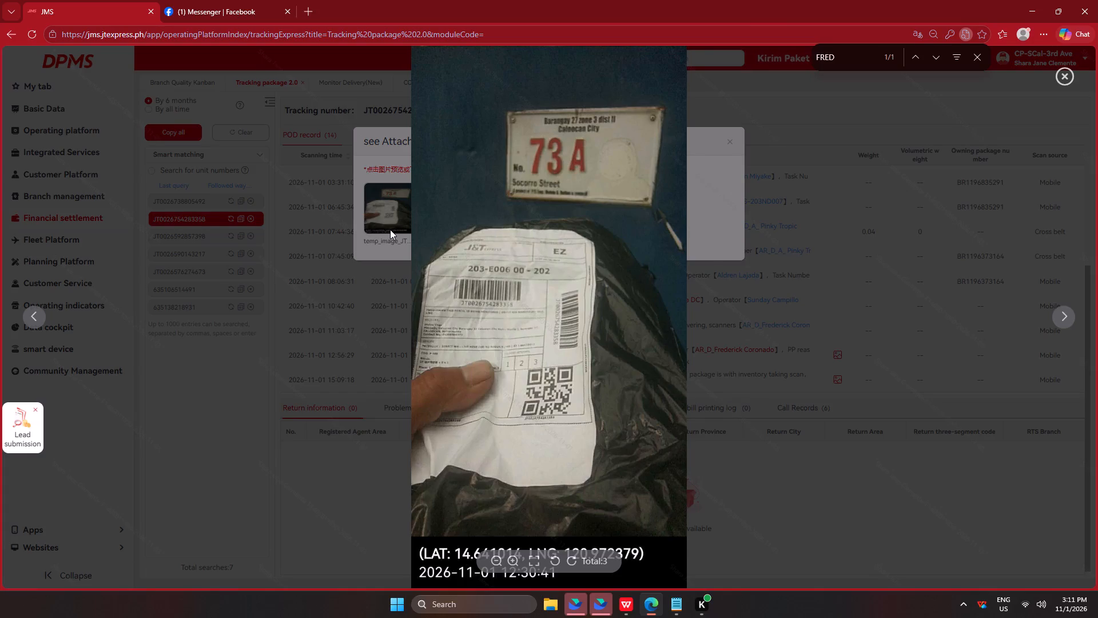
pyautogui.press('Right')
pyautogui.press('Right')
pyautogui.press('Left')
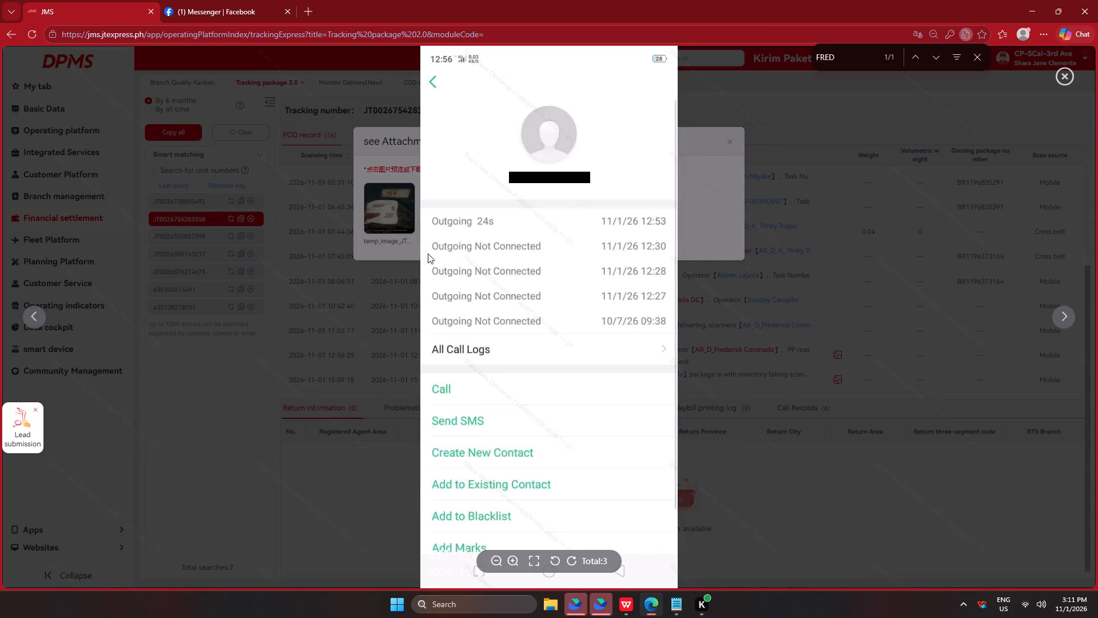
pyautogui.press('Left')
pyautogui.press('Right')
pyautogui.press('Right')
pyautogui.click(941, 311)
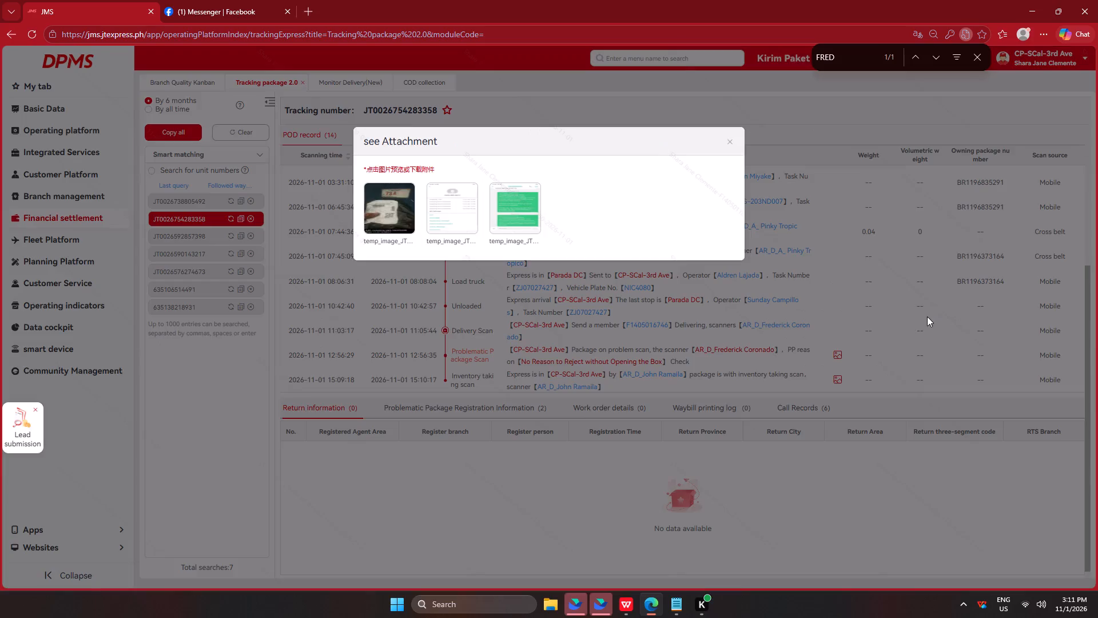
pyautogui.click(771, 346)
# In the WPS Office CHECKING sheet, copy RTS and No Reason to Reject without Opening the Box from C15:D15 to C18:D18.
pyautogui.hotkey('alt', 'Tab')
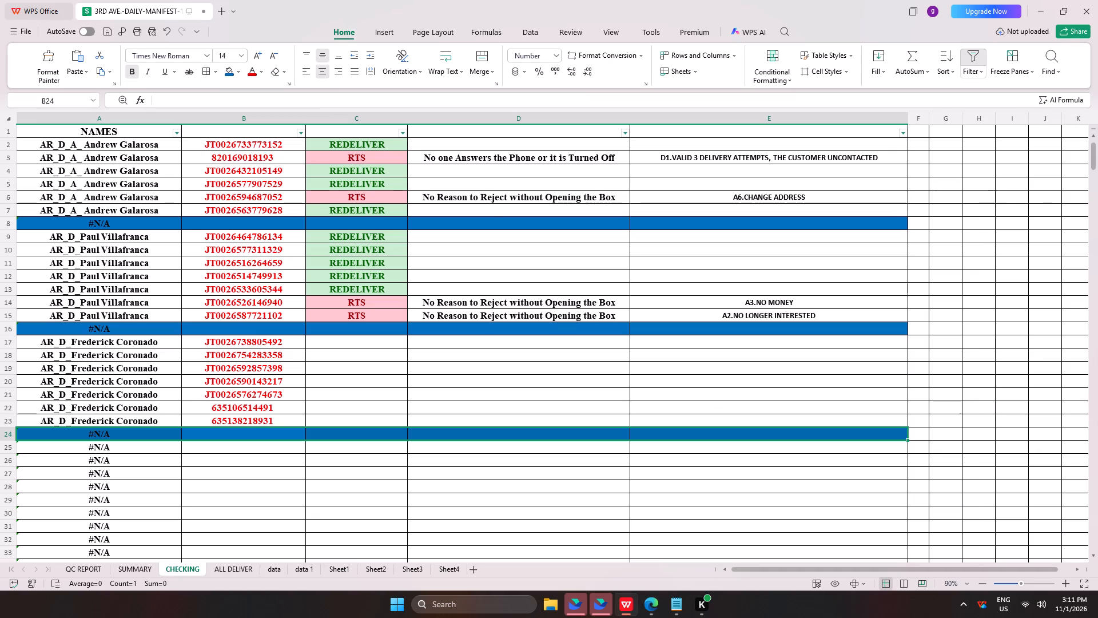
pyautogui.moveTo(358, 311); pyautogui.dragTo(424, 318)
pyautogui.hotkey('ctrl', 'c')
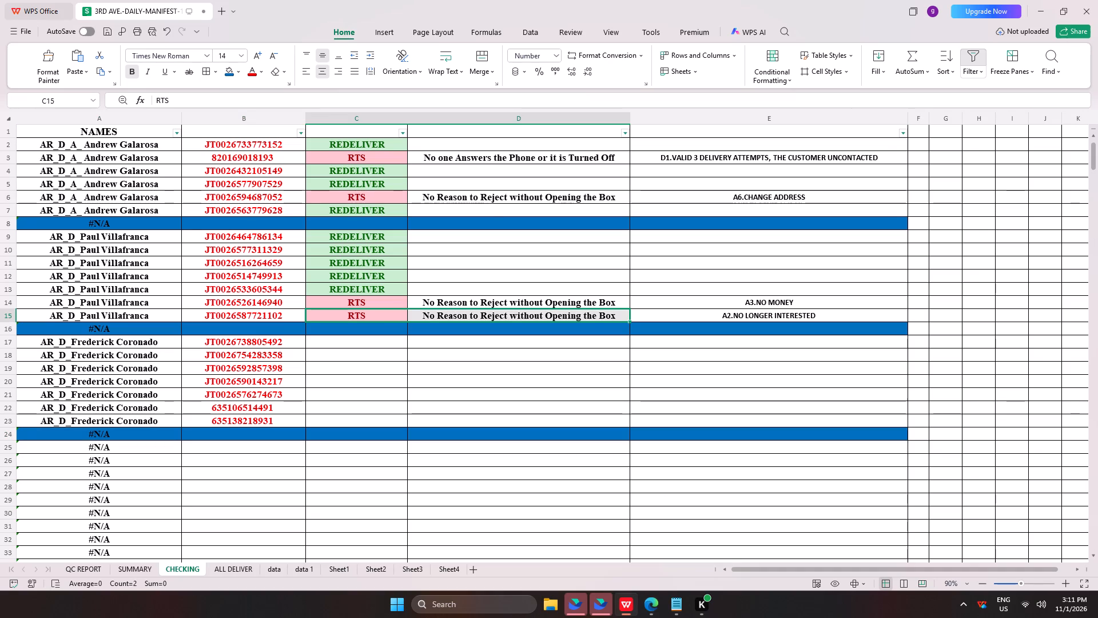
pyautogui.click(347, 353)
pyautogui.hotkey('ctrl', 'v')
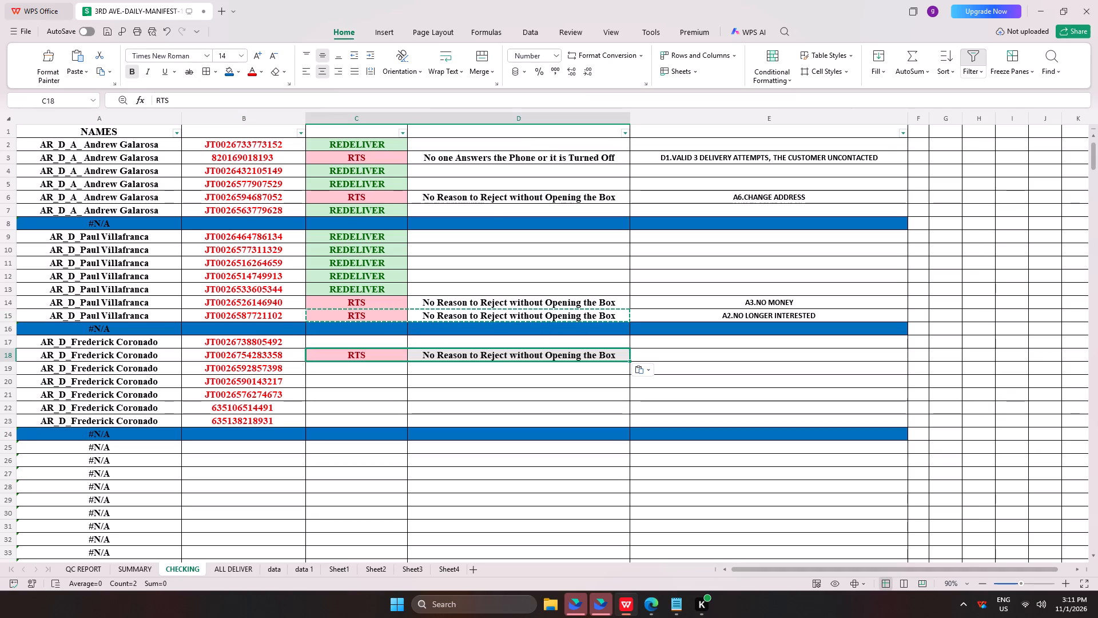
pyautogui.hotkey('alt', 'Tab')
pyautogui.click(186, 242)
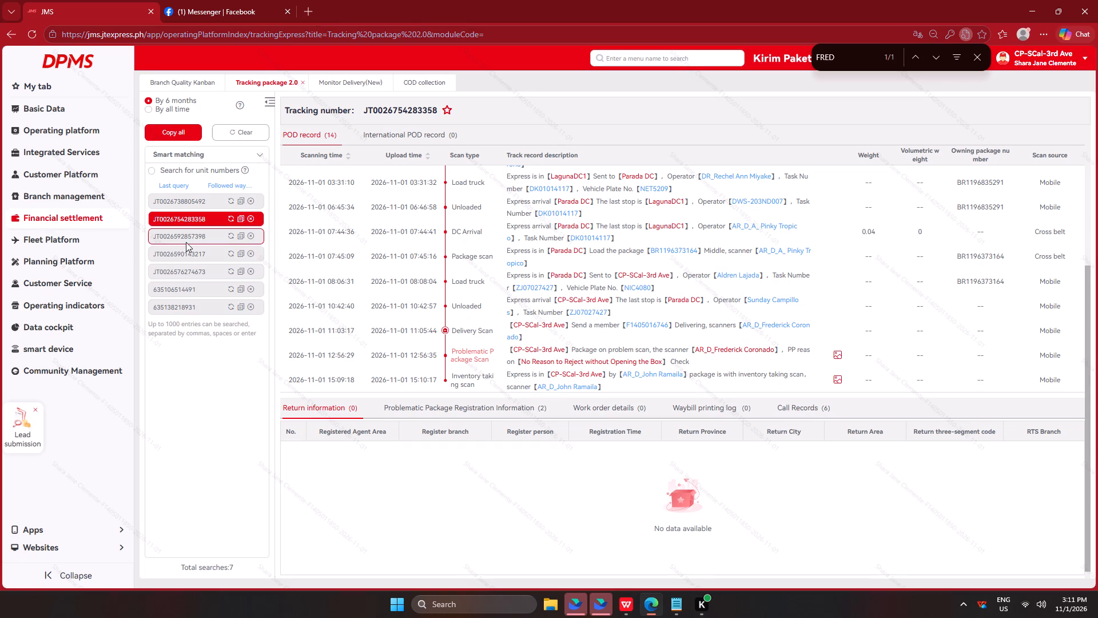
pyautogui.click(181, 260)
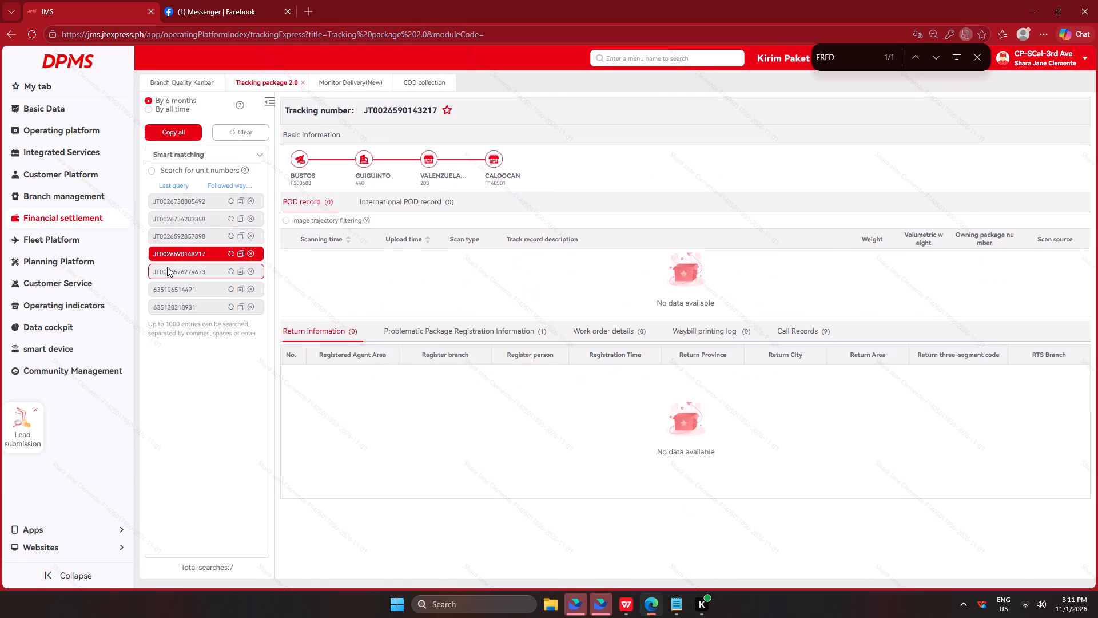
pyautogui.scroll(-3, 747, 324)
pyautogui.click(174, 272)
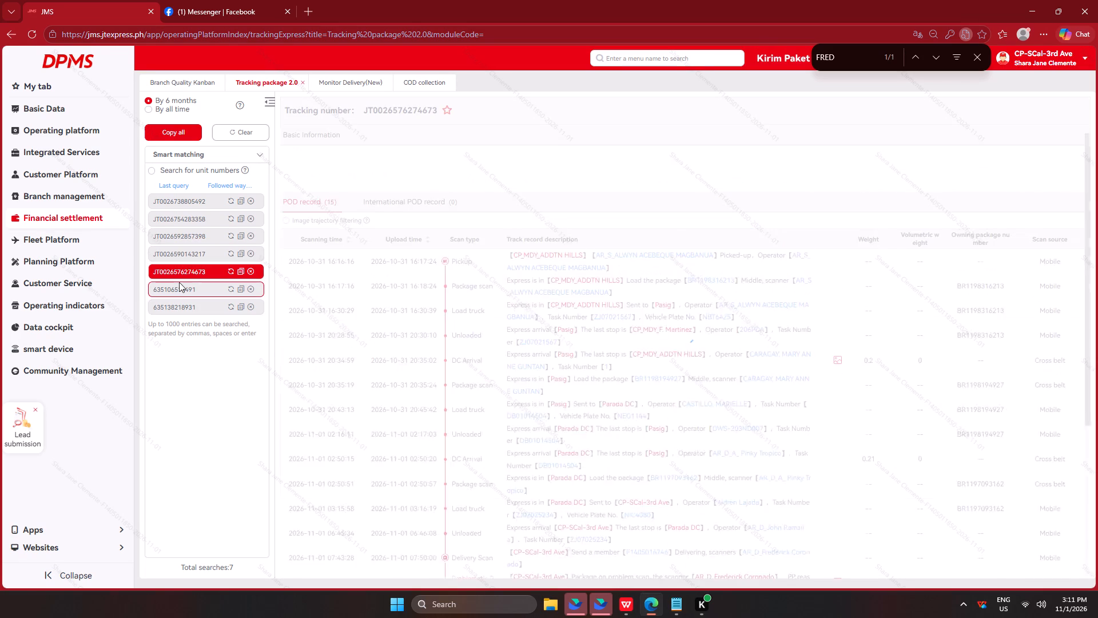
pyautogui.click(839, 359)
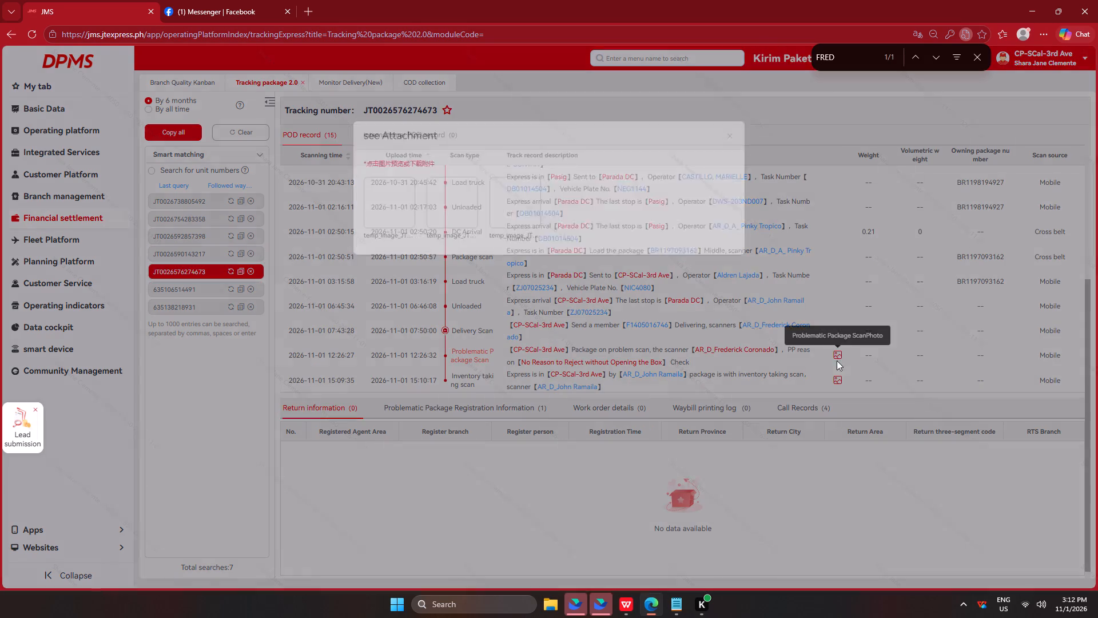
pyautogui.click(526, 318)
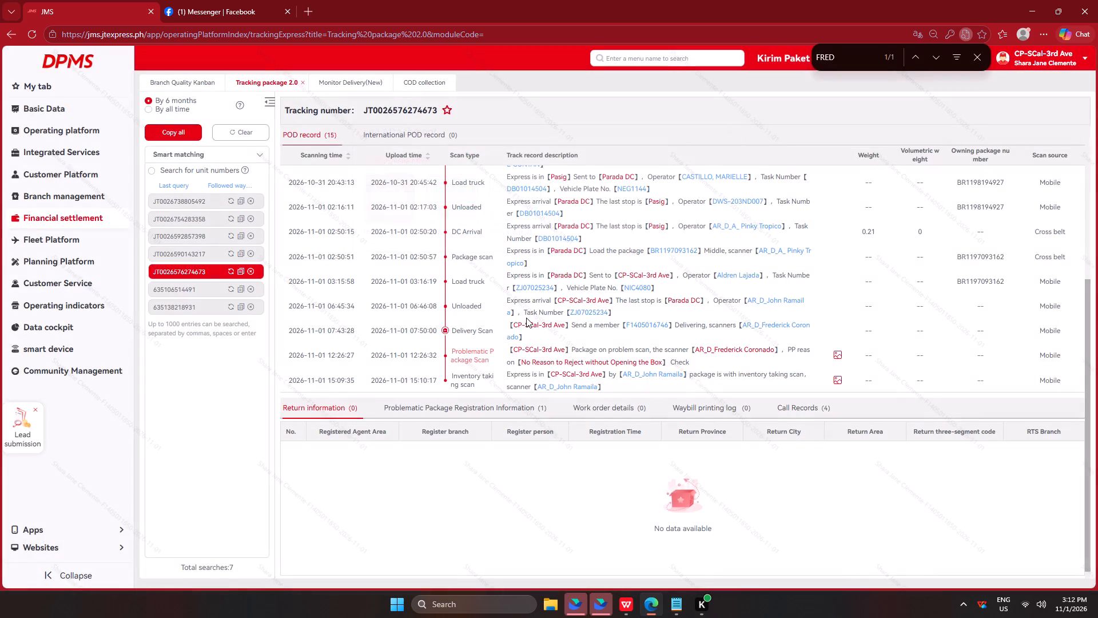
pyautogui.hotkey('alt', 'Tab')
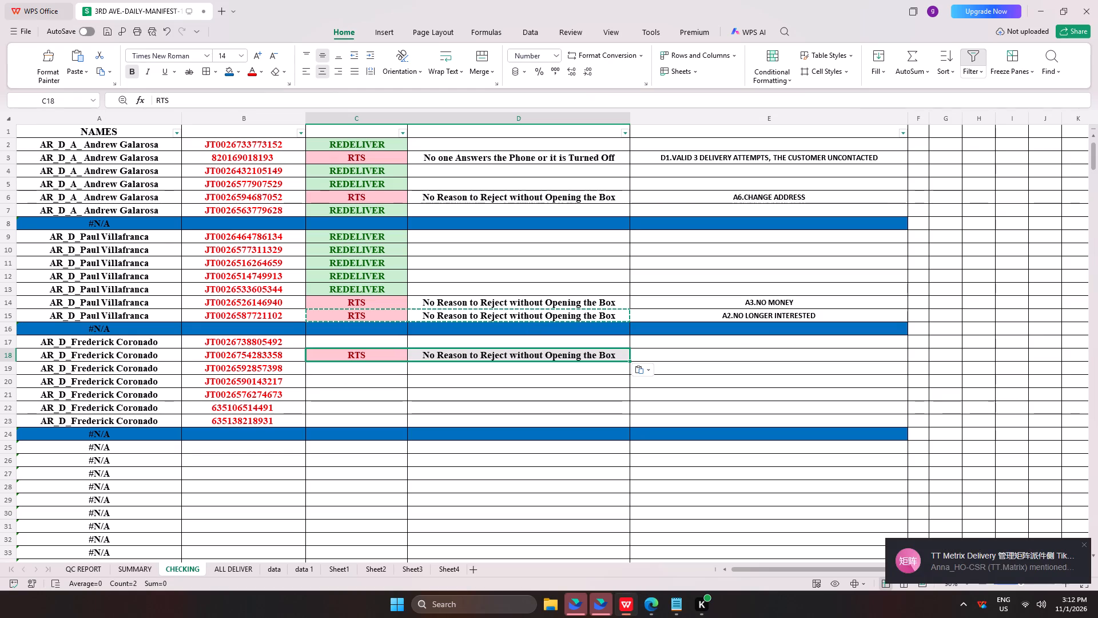
pyautogui.hotkey('alt', 'Tab')
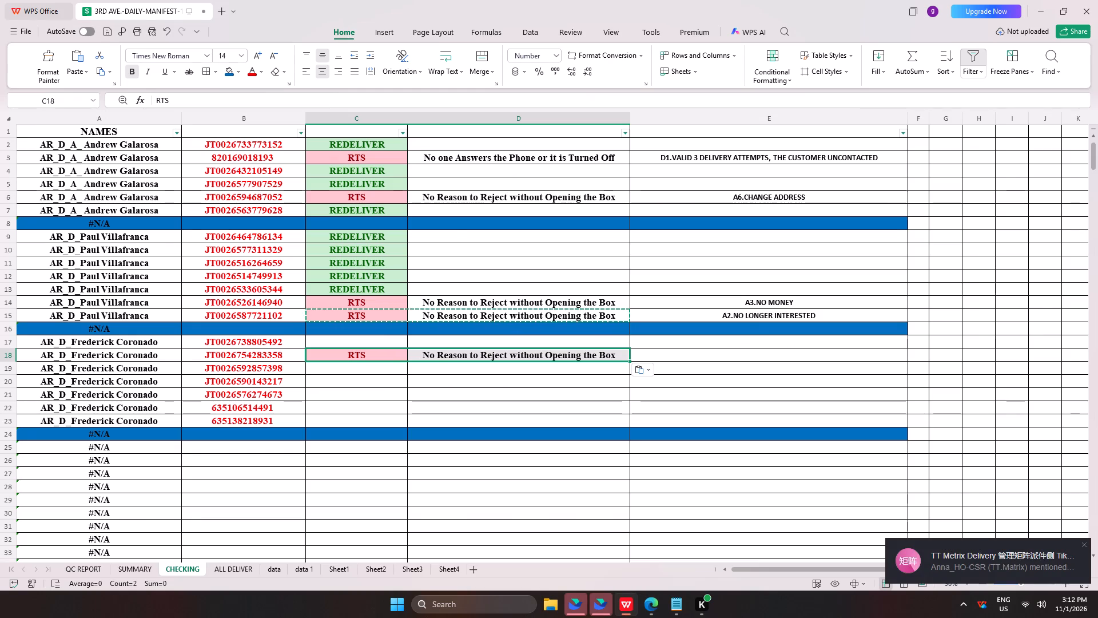
pyautogui.hotkey('alt', 'Tab')
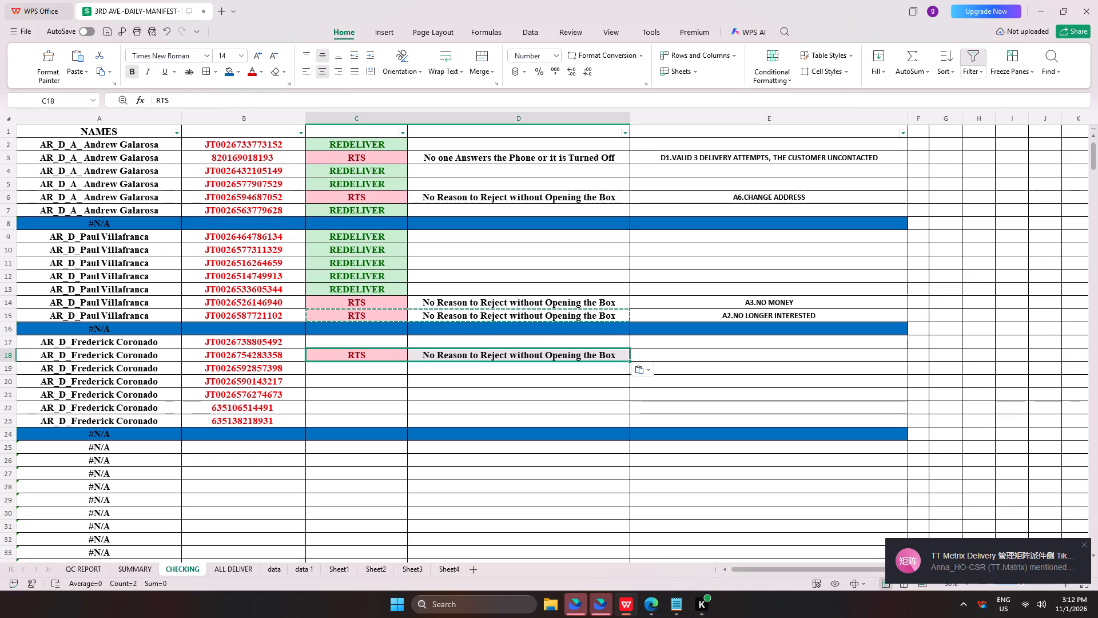
pyautogui.click(329, 395)
pyautogui.hotkey('ctrl', 'v')
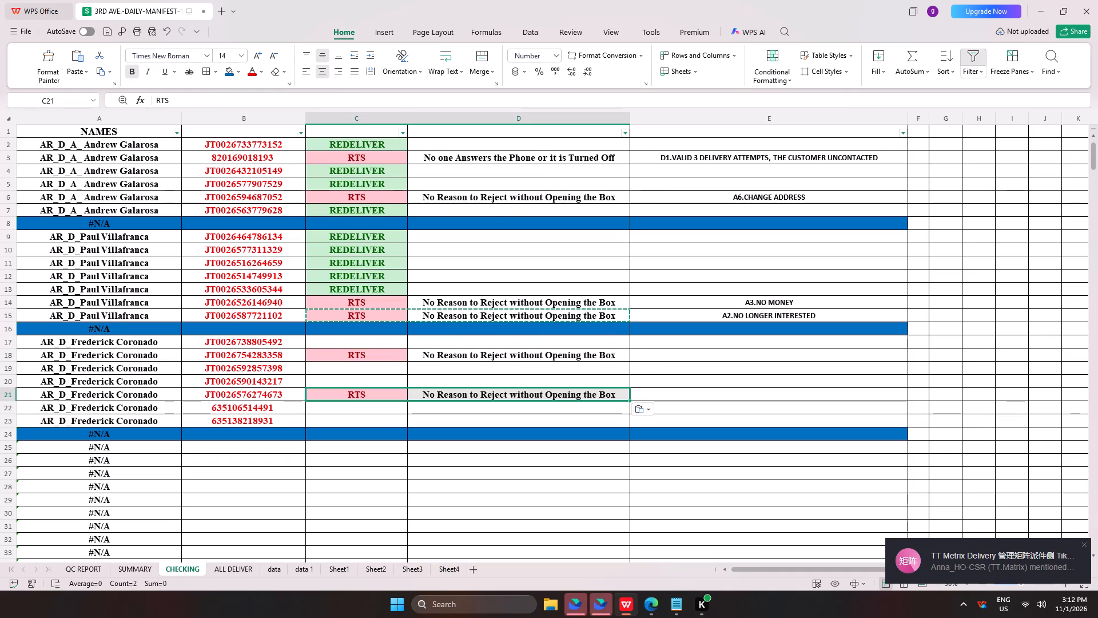
pyautogui.hotkey('alt', 'Tab')
pyautogui.click(205, 294)
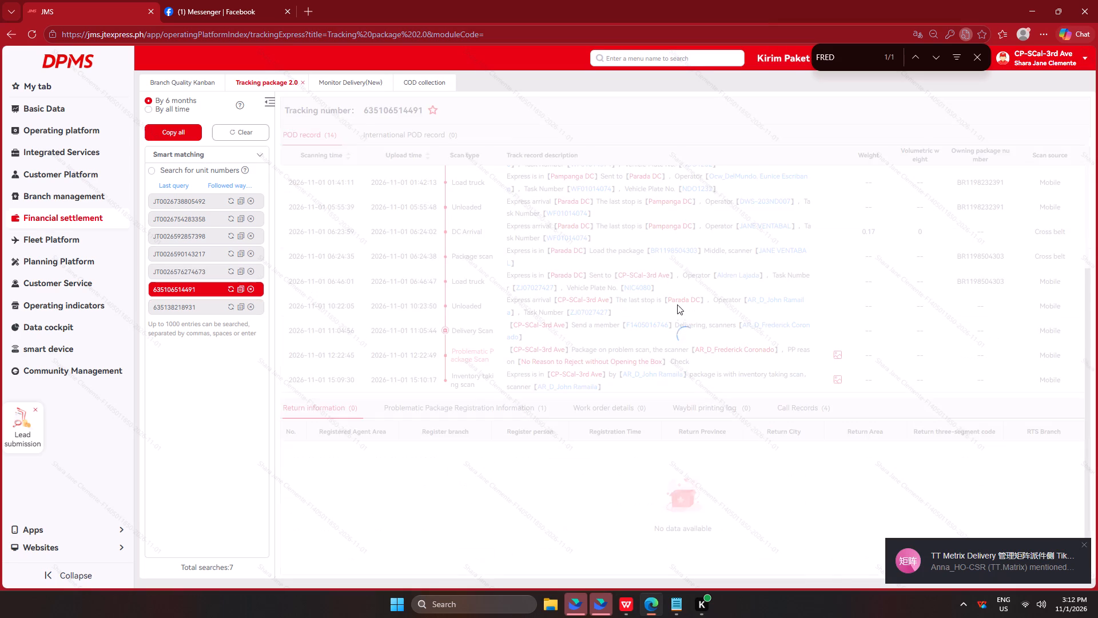
pyautogui.click(852, 355)
pyautogui.click(838, 356)
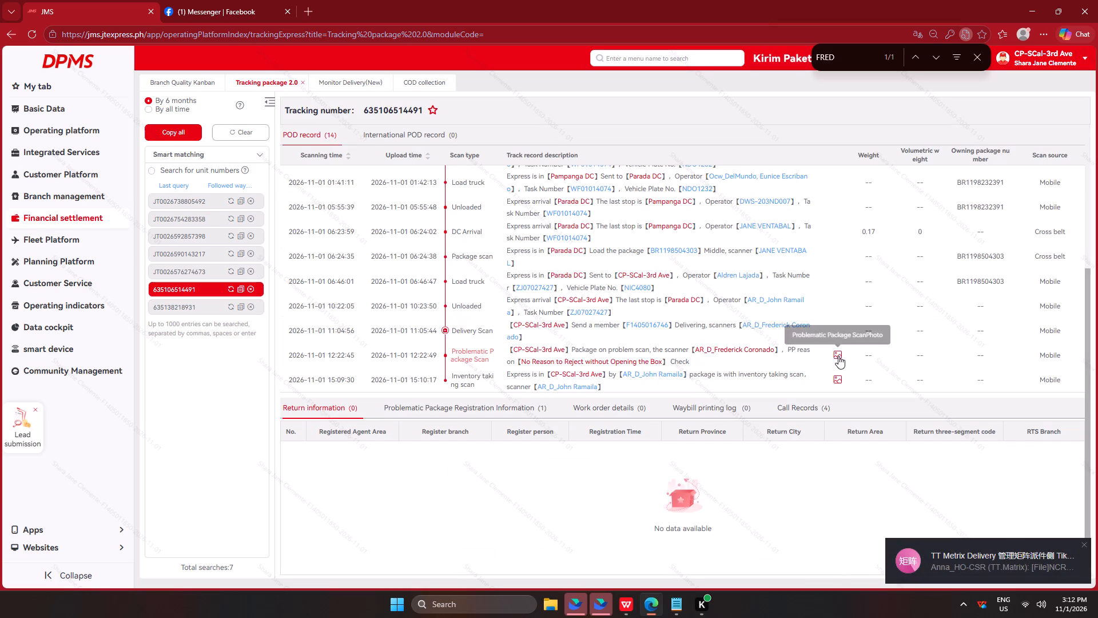
pyautogui.click(312, 286)
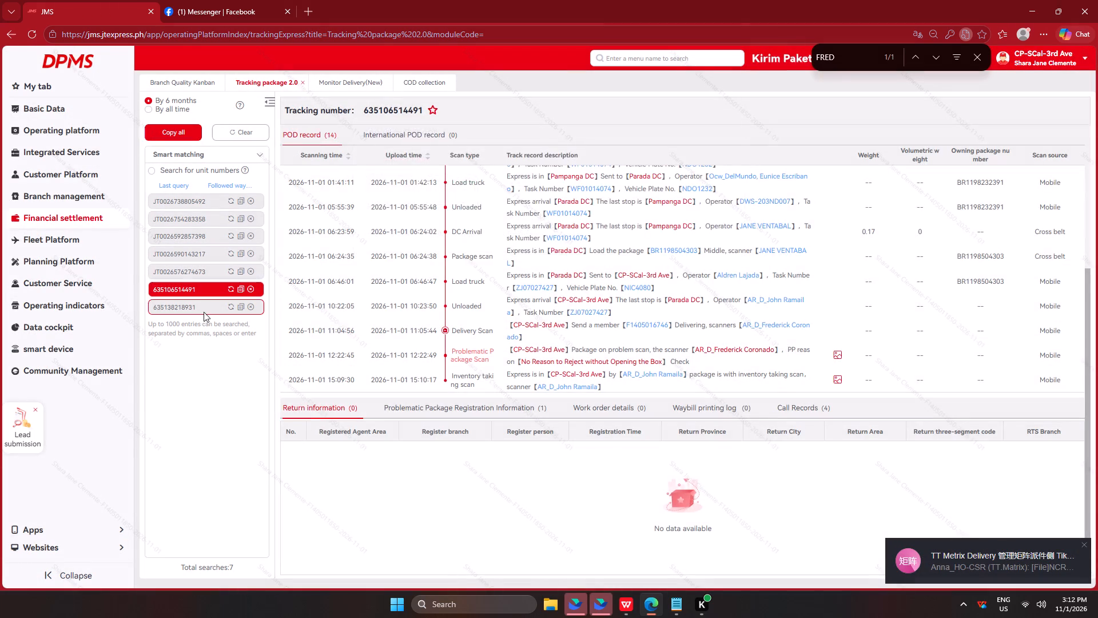
pyautogui.click(201, 312)
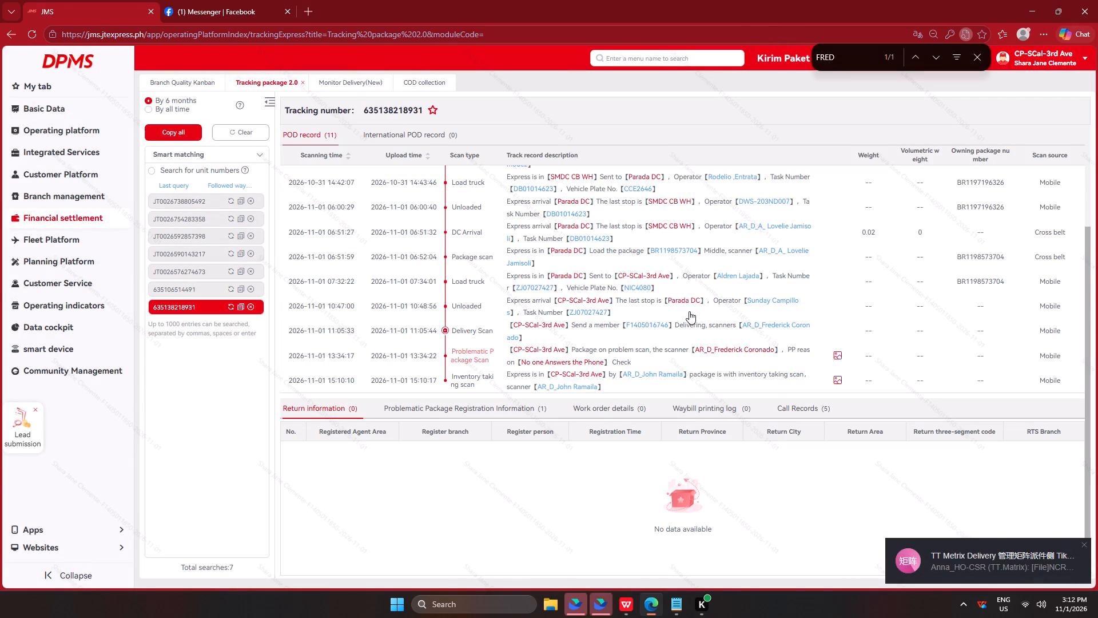
pyautogui.hotkey('alt', 'Tab')
pyautogui.click(360, 403)
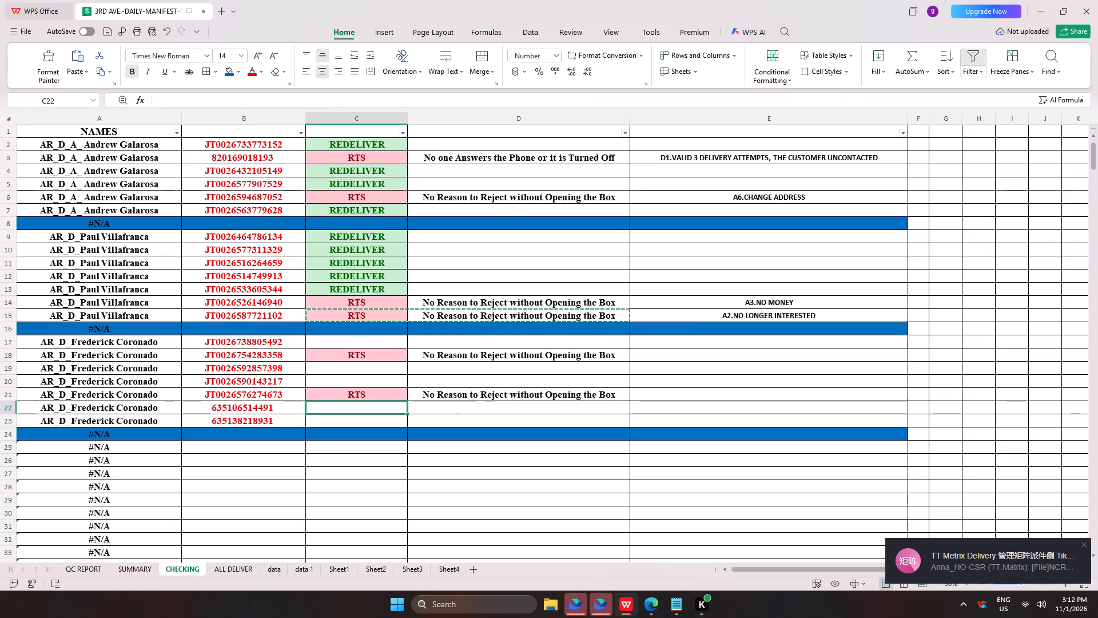
pyautogui.hotkey('ctrl', 'v')
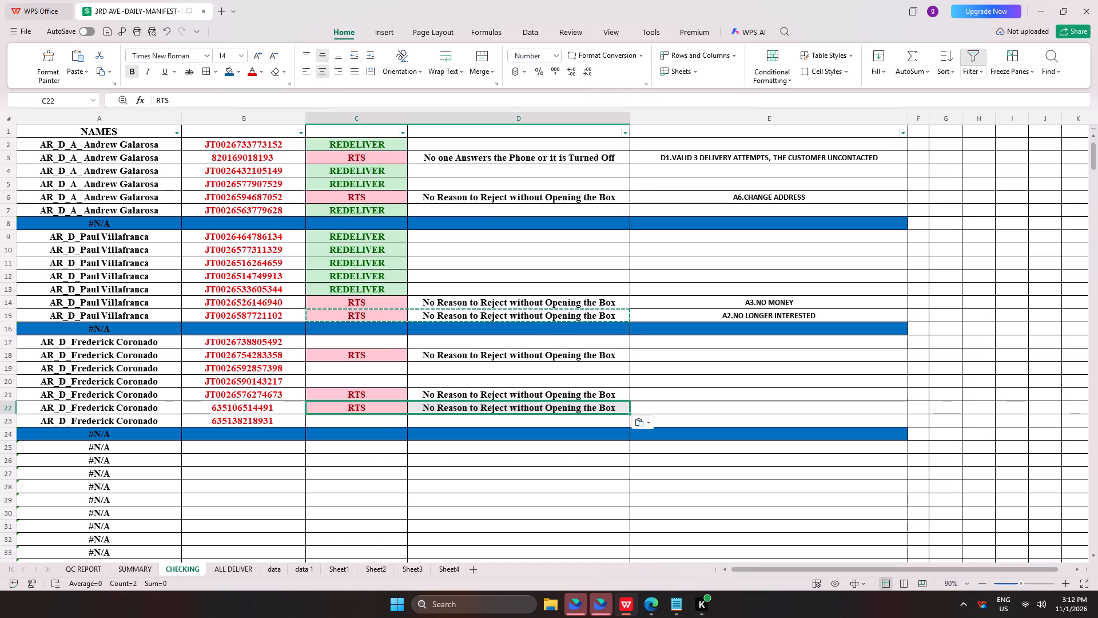
# Fill the detailed return reasons in column E: A3.NO MONEY in row 21, B1.NO ORDER in row 18, A2.NO LONGER INTERESTED in row 22.
pyautogui.click(711, 395)
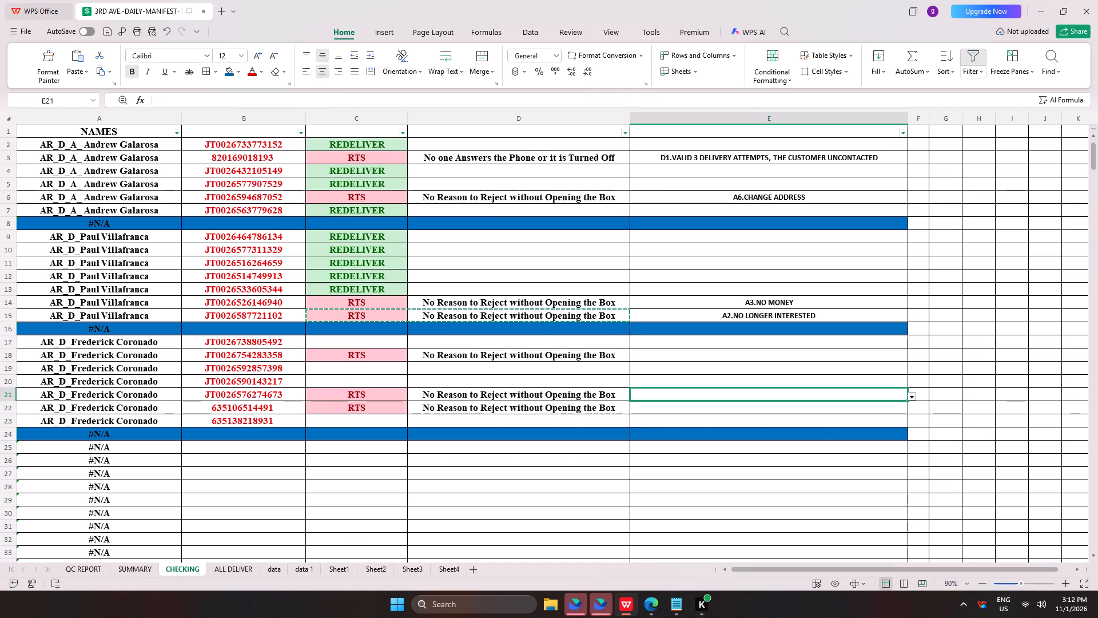
pyautogui.write('NO')
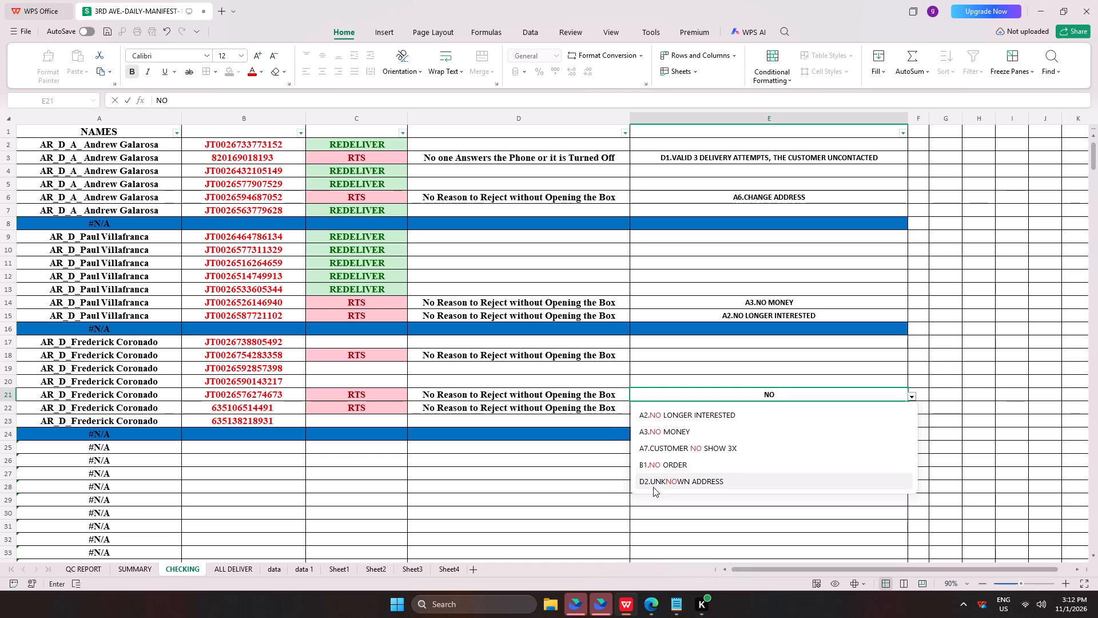
pyautogui.click(706, 435)
pyautogui.click(689, 417)
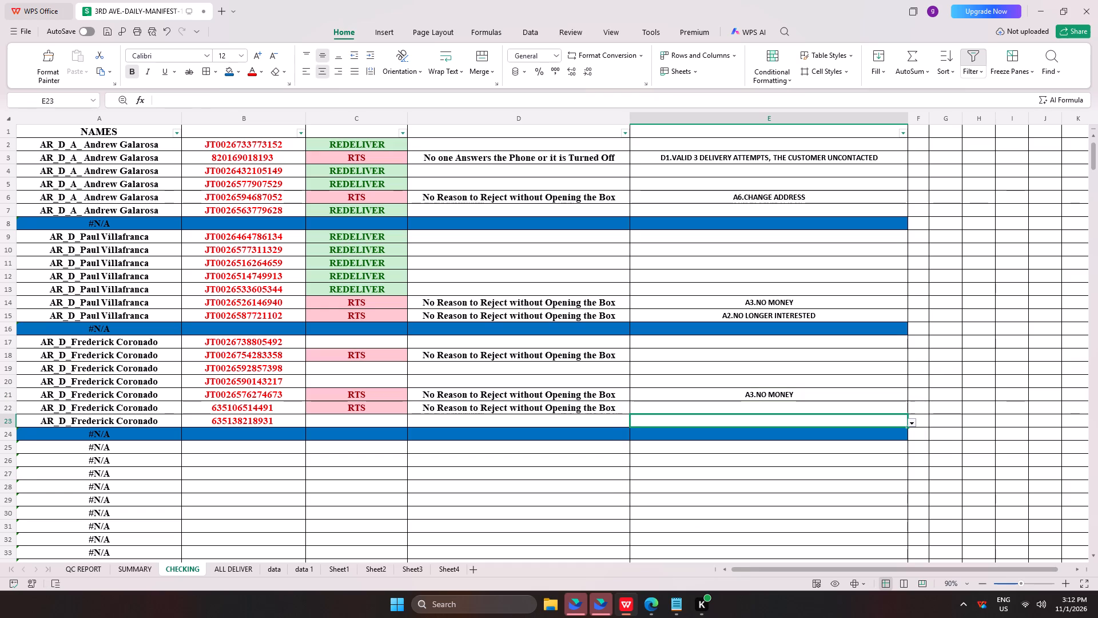
pyautogui.click(697, 409)
pyautogui.click(715, 356)
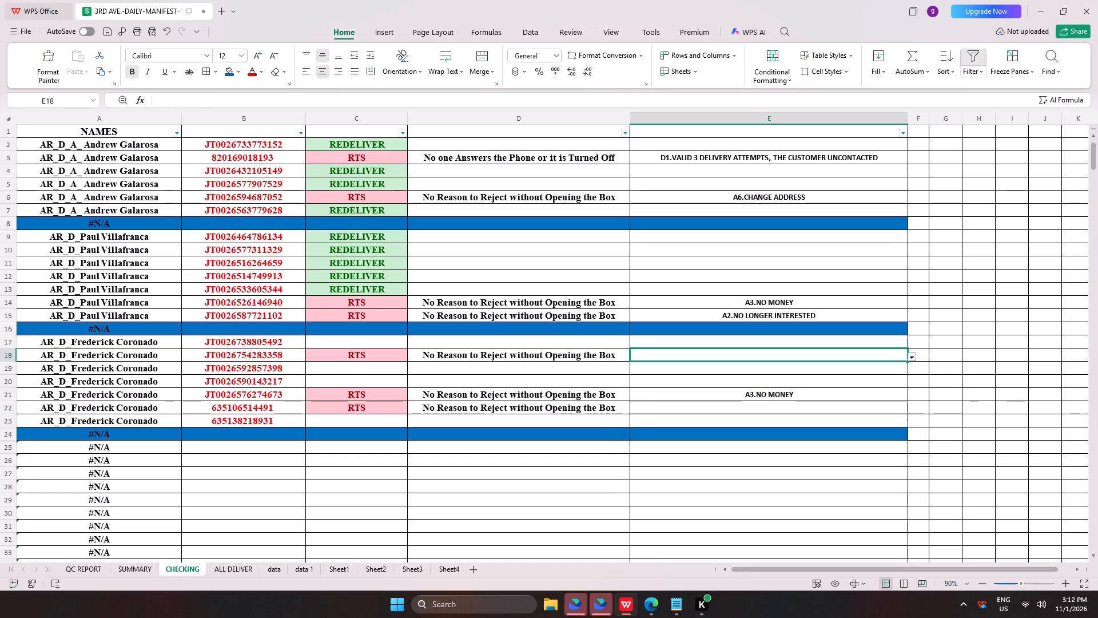
pyautogui.write('NO')
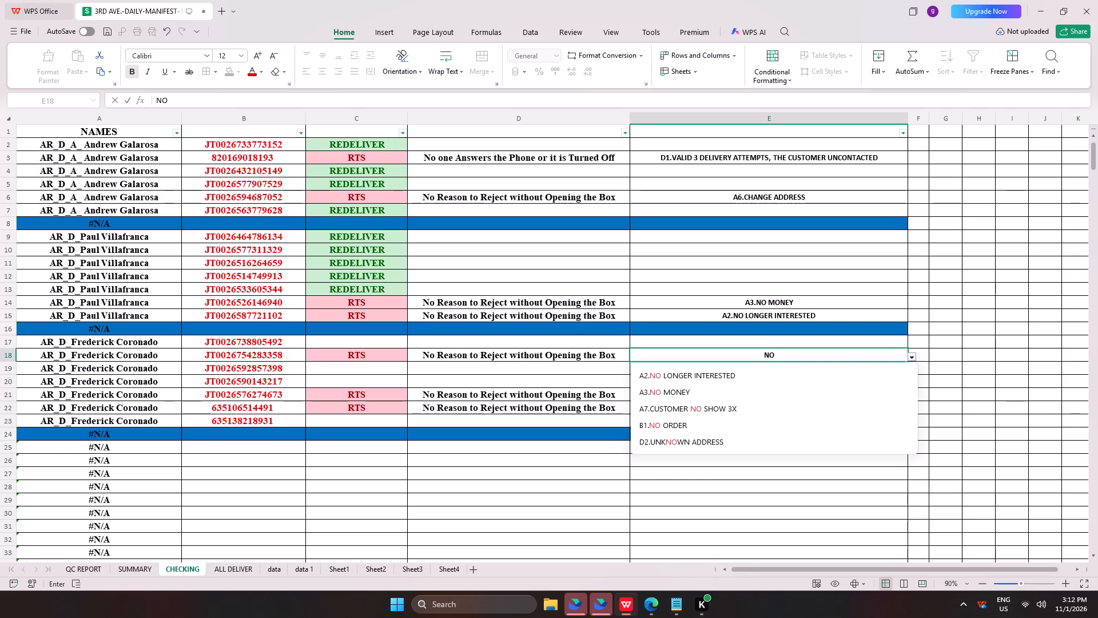
pyautogui.click(681, 425)
pyautogui.click(776, 406)
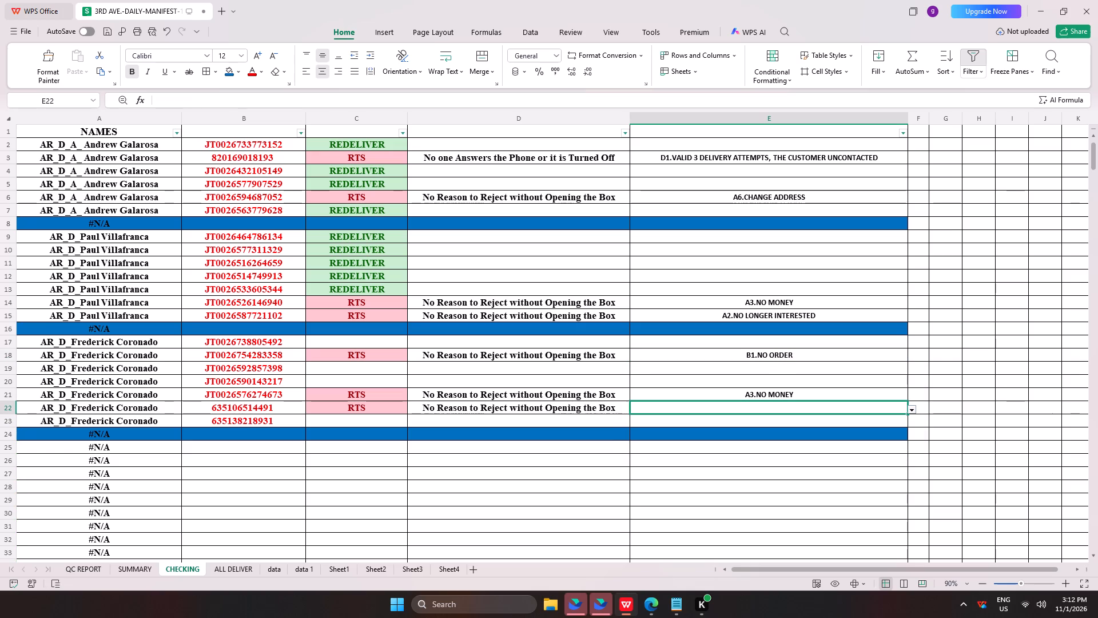
pyautogui.write('NO')
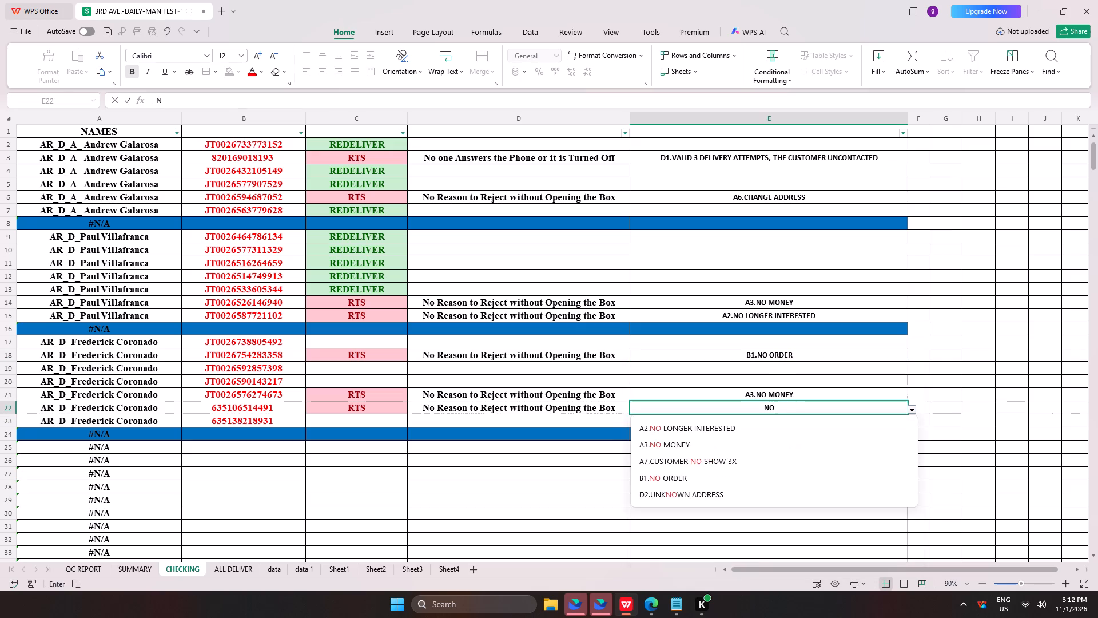
pyautogui.click(747, 427)
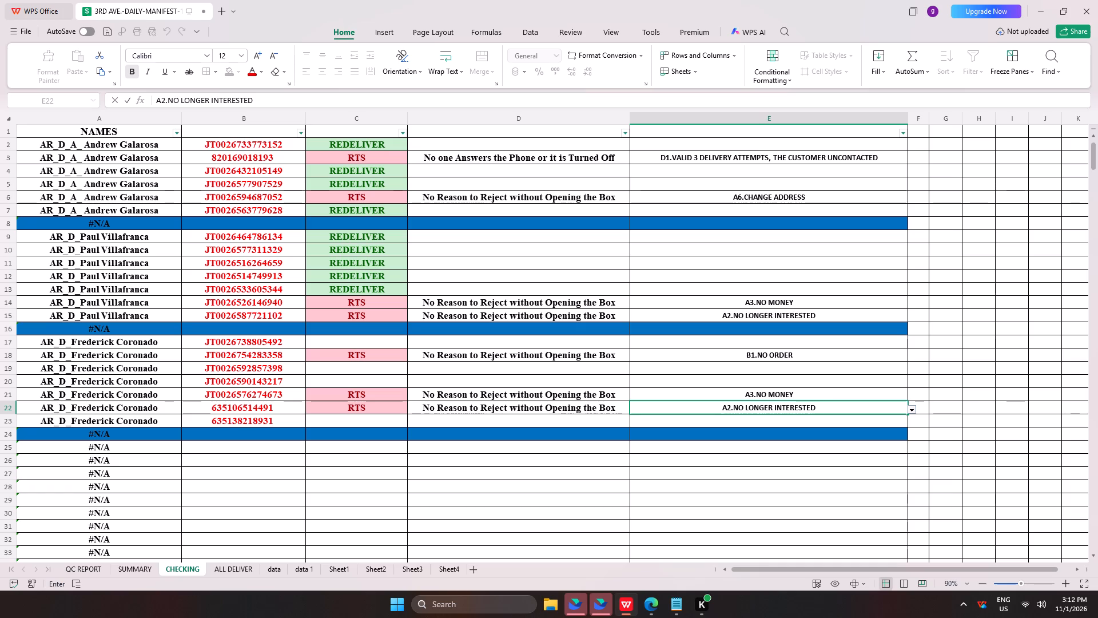
# In Microsoft Edge, search the COD collection records for the Pod Rider matching FRED instead of the previous rider.
pyautogui.hotkey('alt', 'Tab')
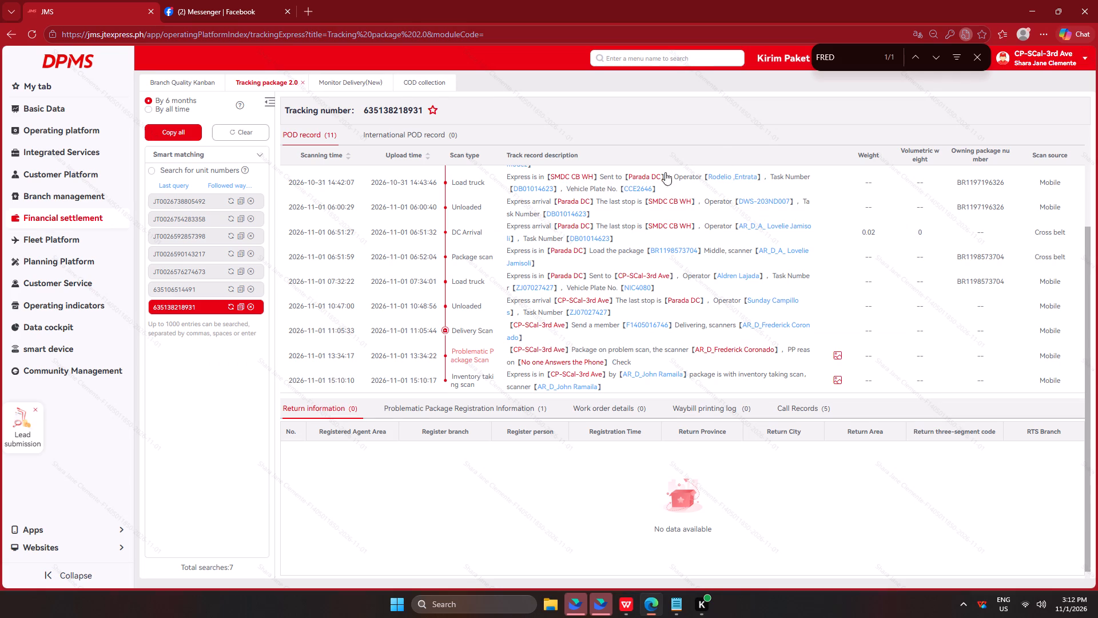
pyautogui.click(419, 82)
pyautogui.click(771, 190)
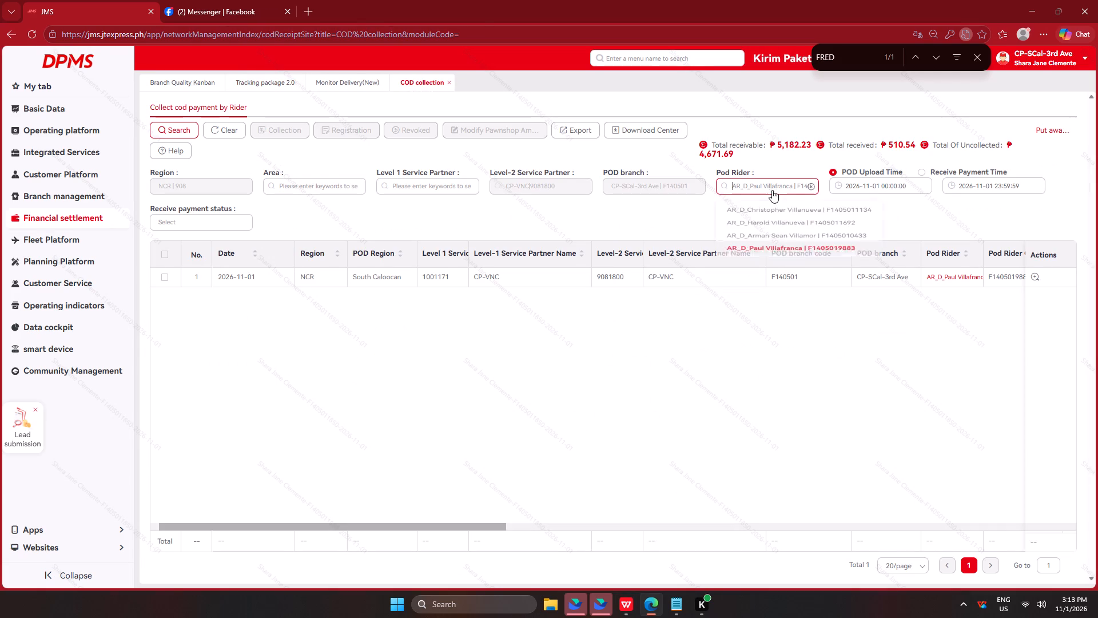
pyautogui.click(810, 185)
pyautogui.click(783, 183)
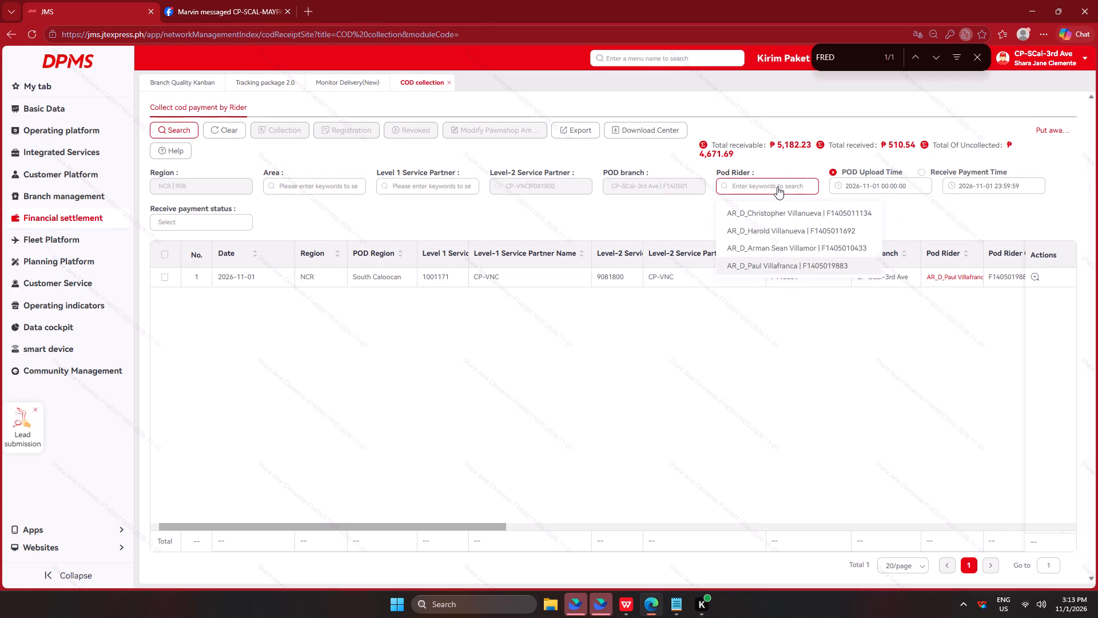
pyautogui.write('FRED')
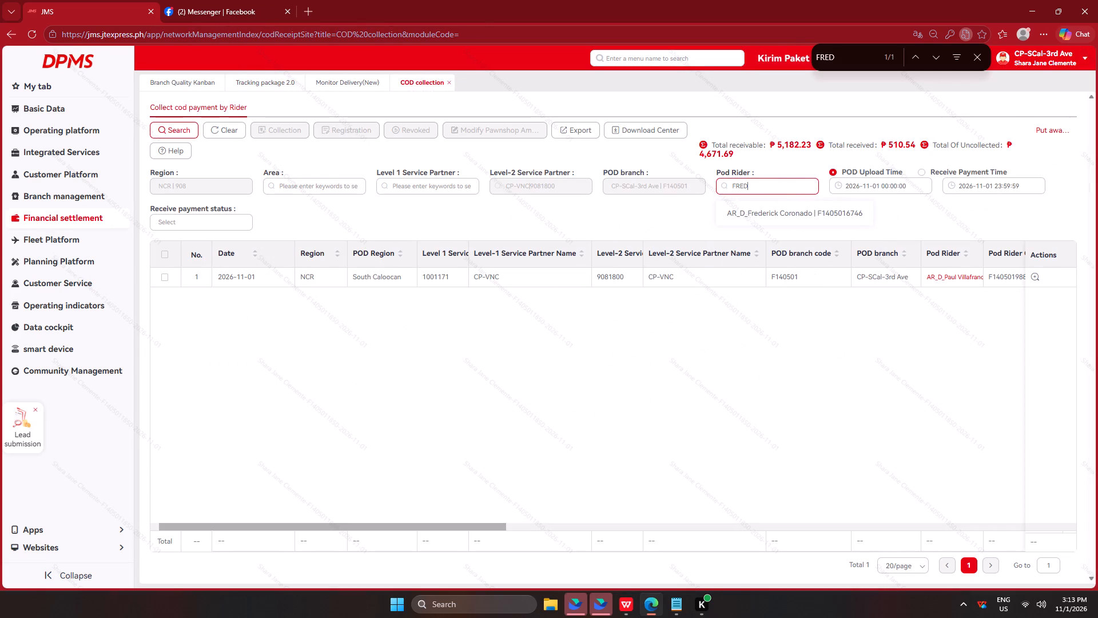
pyautogui.click(786, 216)
pyautogui.click(166, 132)
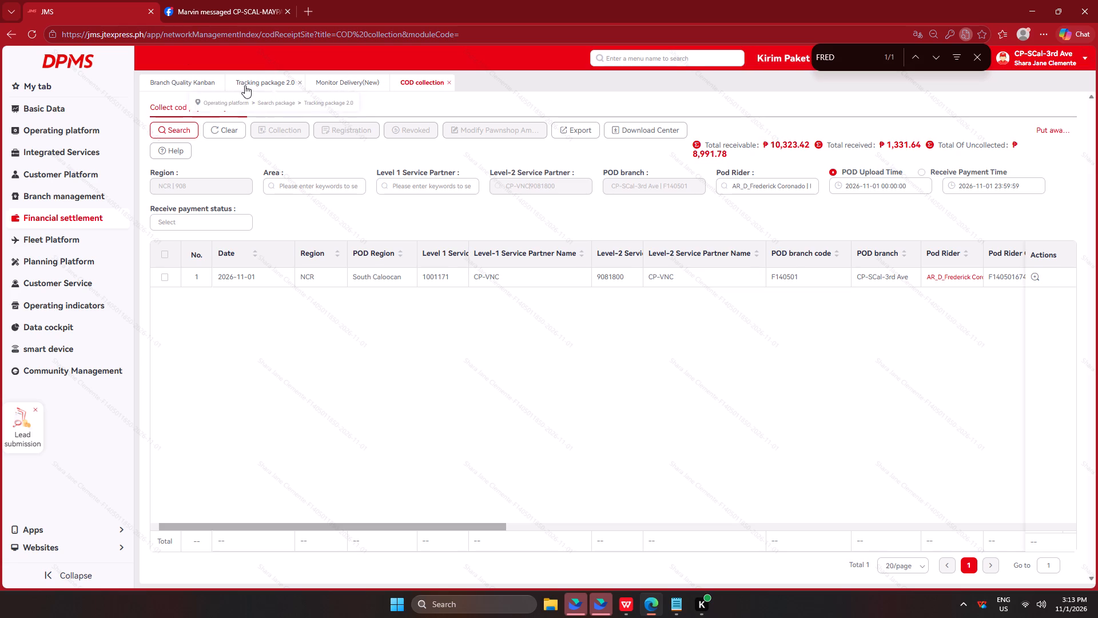
# In the Monitor Delivery summary, find the courier matching CHRISTIAN and open the details of that courier's Currently Not POD quantity.
pyautogui.click(343, 84)
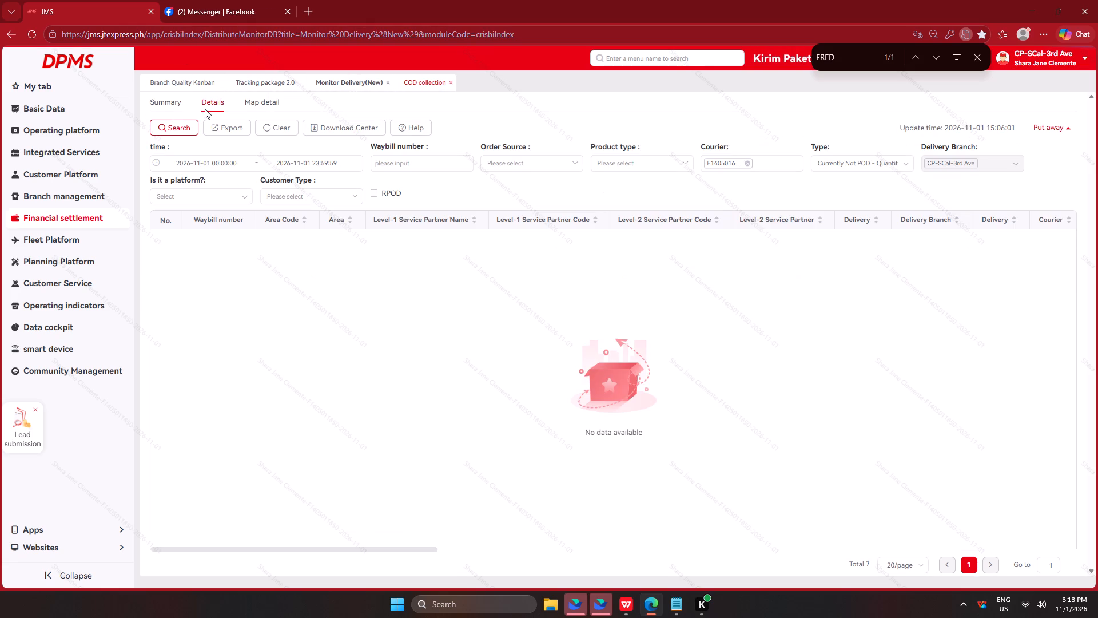
pyautogui.click(162, 111)
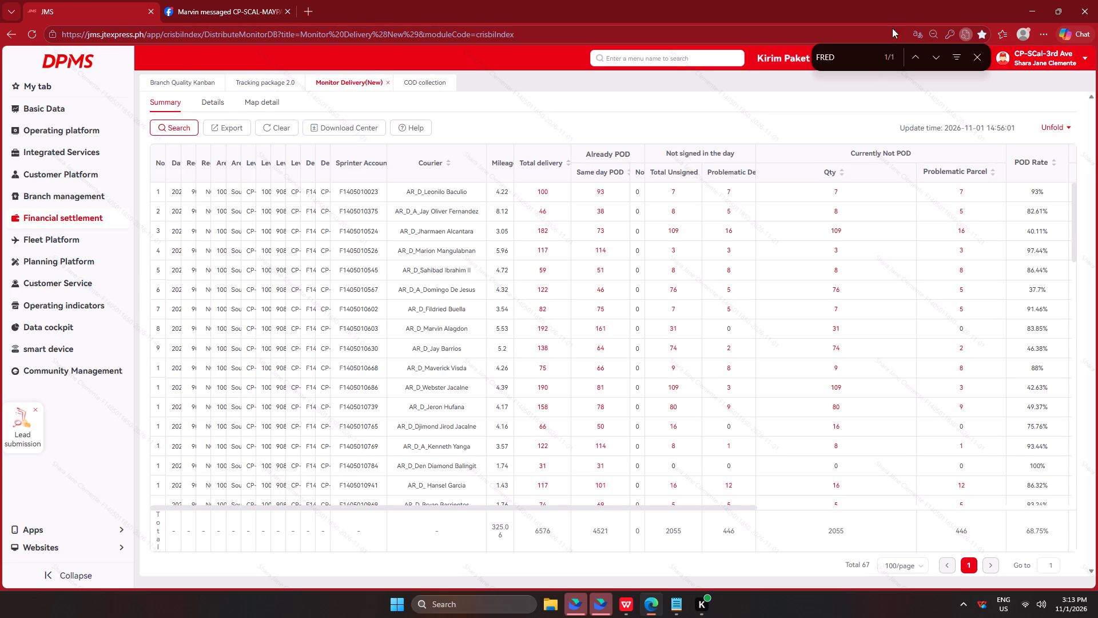
pyautogui.moveTo(853, 60); pyautogui.dragTo(787, 63)
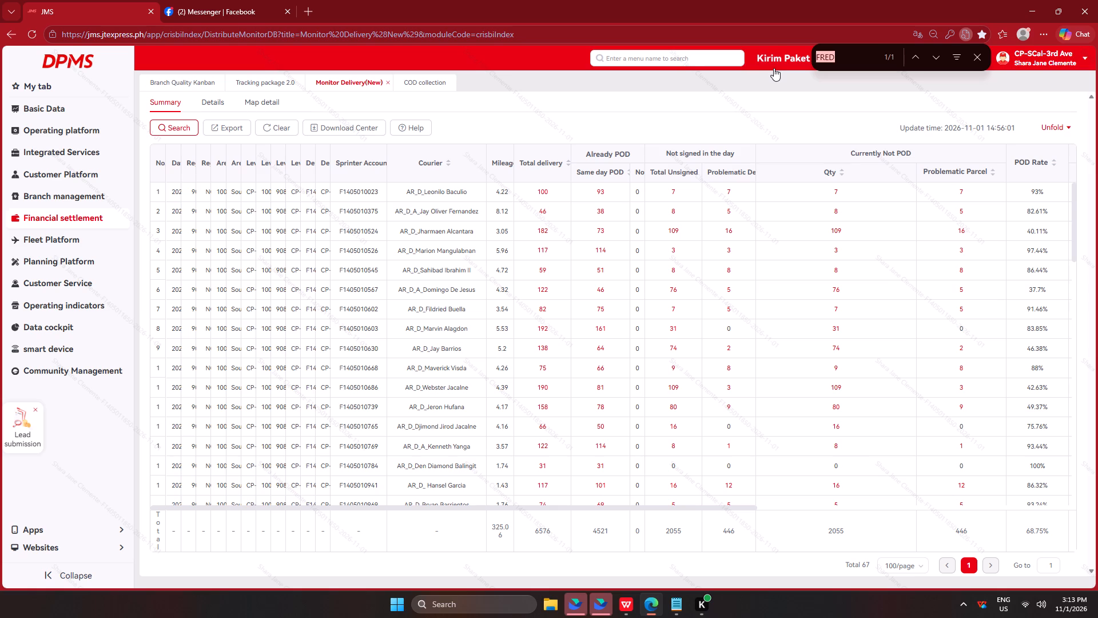
pyautogui.write('CHR')
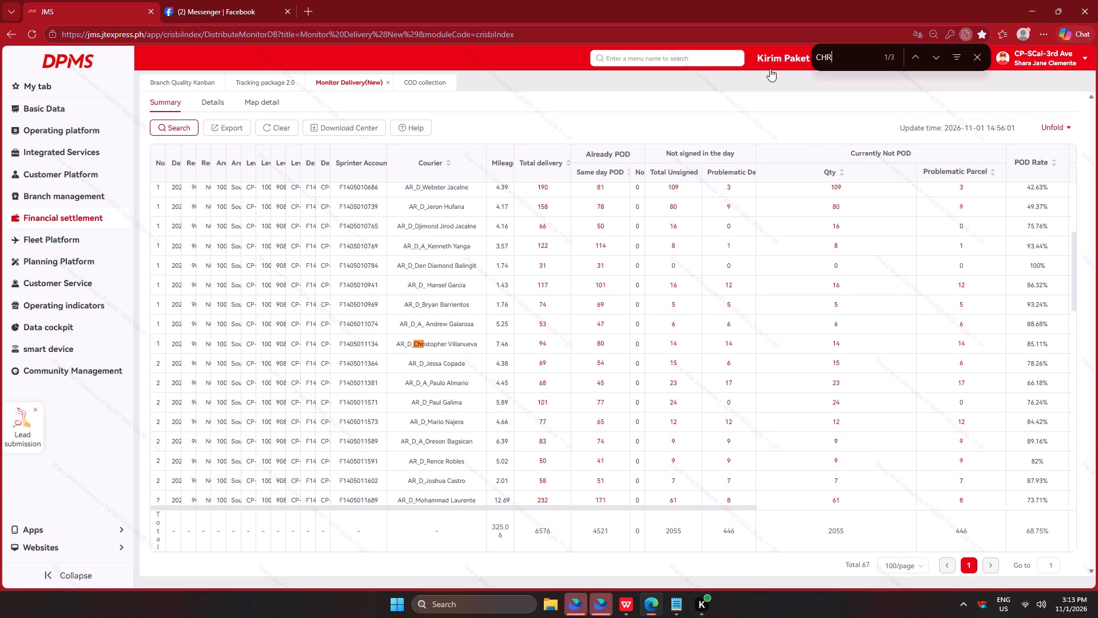
pyautogui.write('IS')
pyautogui.press('t')
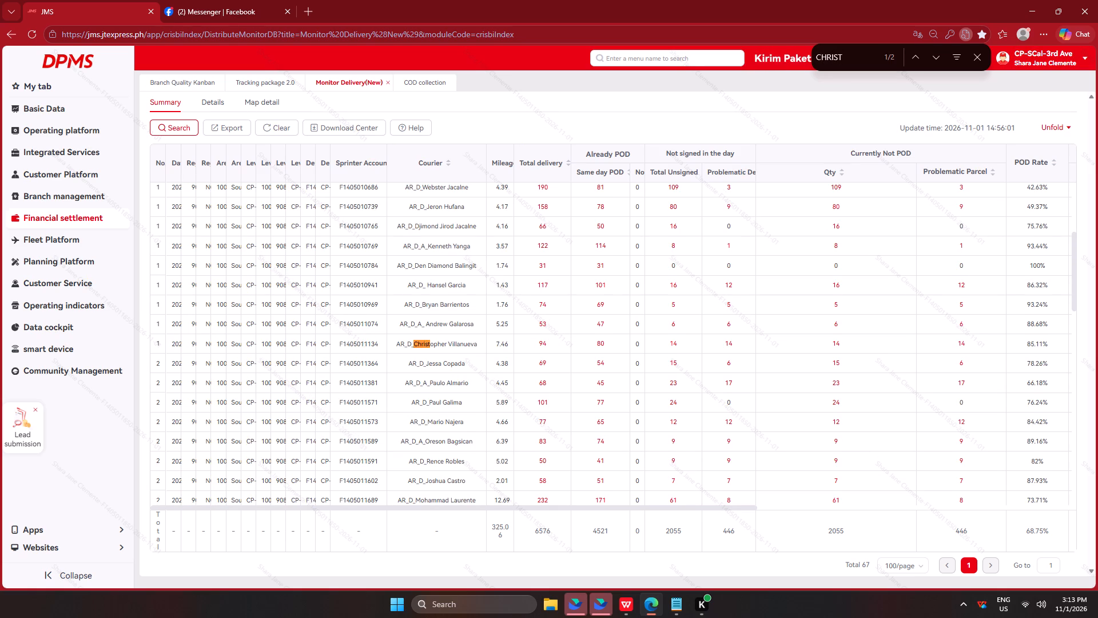
pyautogui.write('IAN')
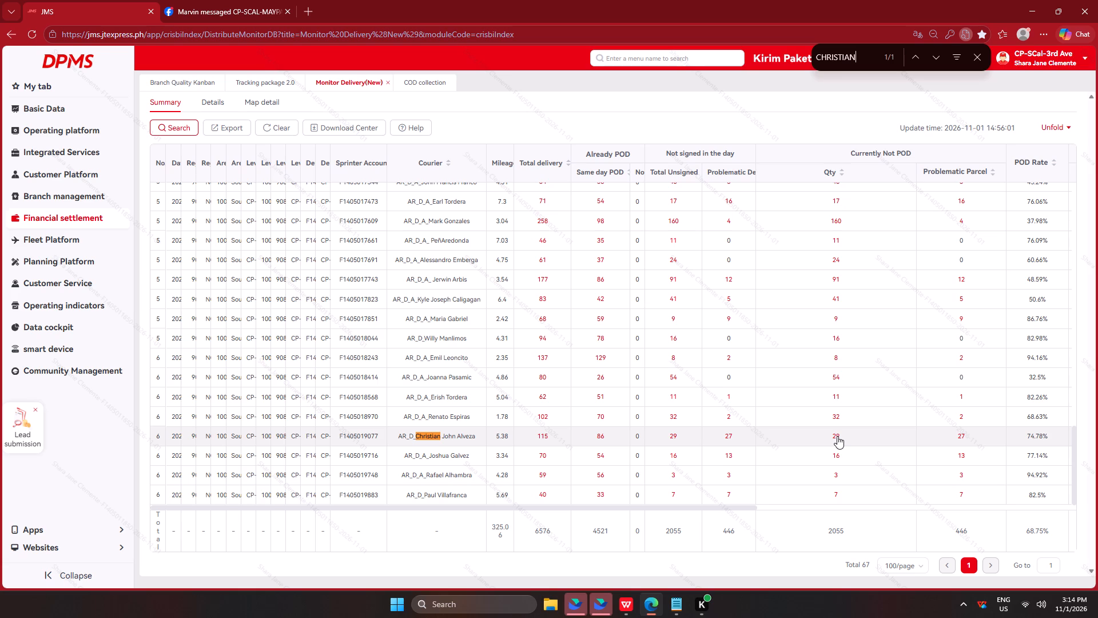
pyautogui.click(837, 436)
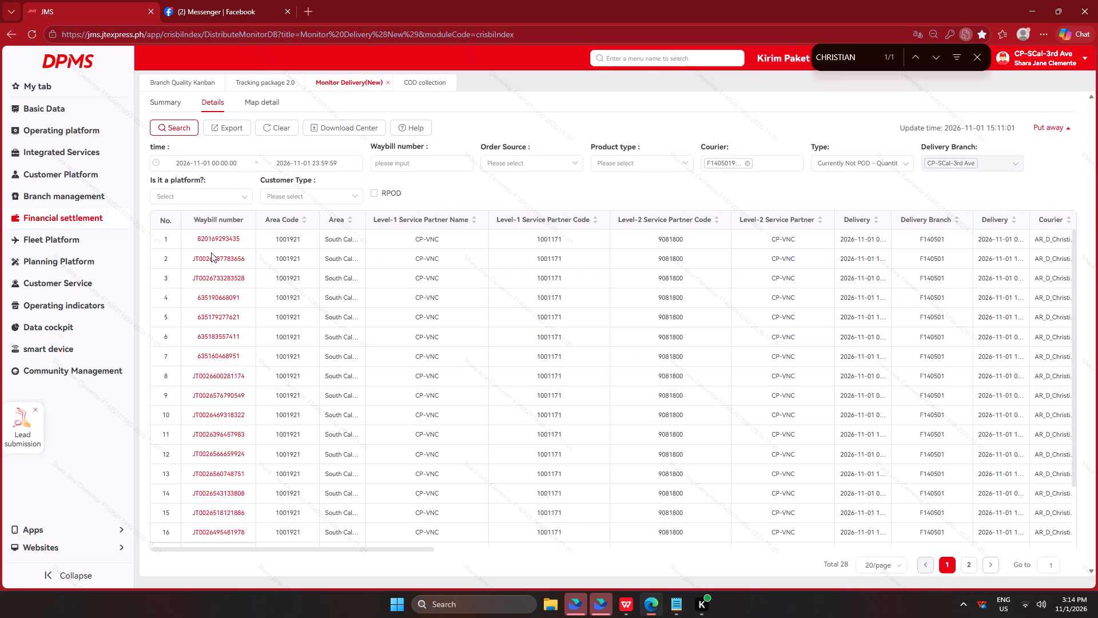
# Export the courier's Currently Not POD details and open the completed Delivery Monitor(DB)Details file.
pyautogui.click(242, 129)
pyautogui.click(631, 348)
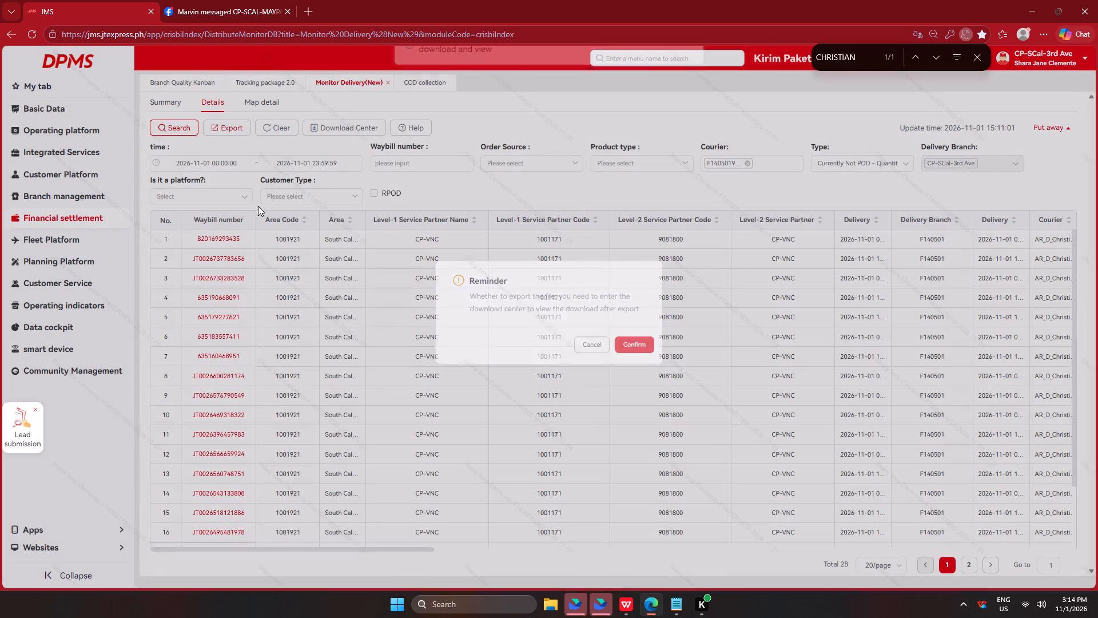
pyautogui.click(315, 126)
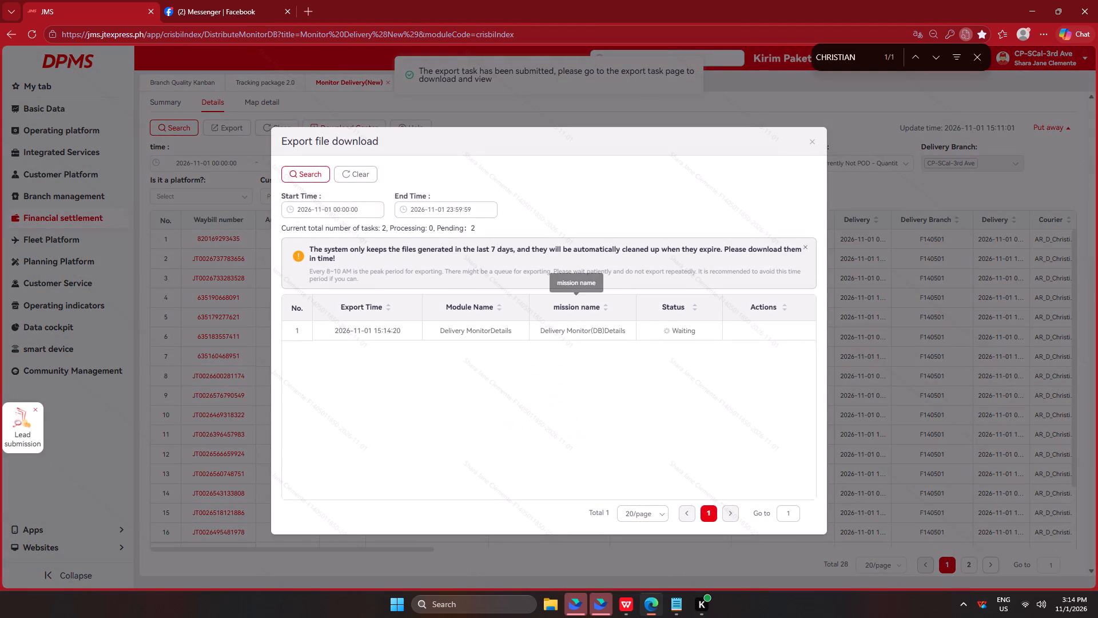
pyautogui.click(293, 179)
pyautogui.click(769, 331)
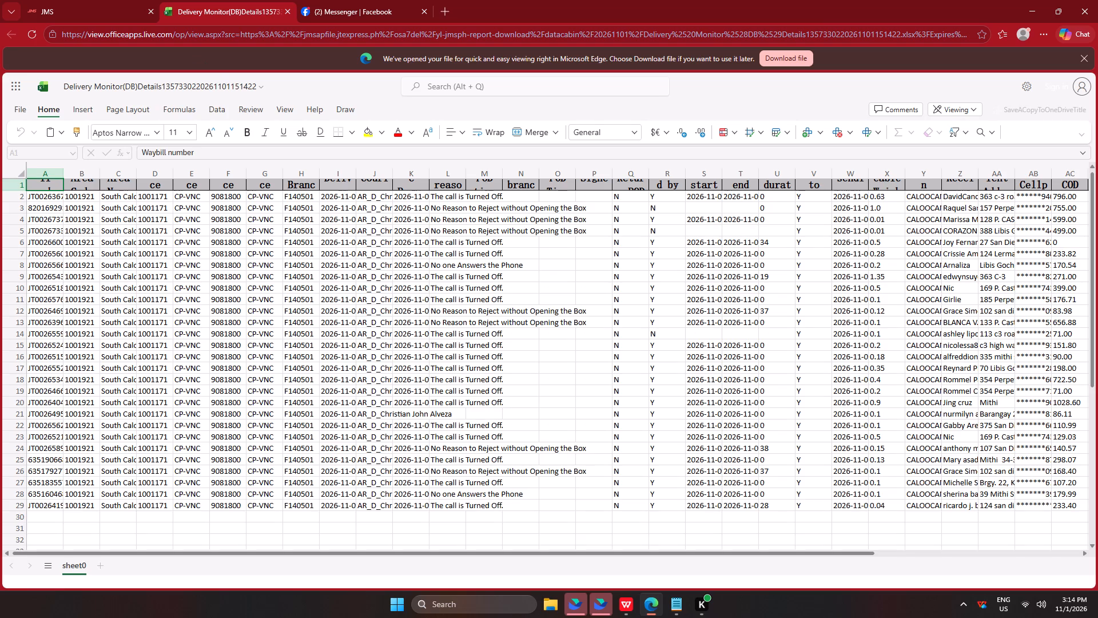
# Copy the waybill numbers in A2:A29 of the exported details sheet.
pyautogui.click(49, 198)
pyautogui.hotkey('ctrl', 'shift', 'Down')
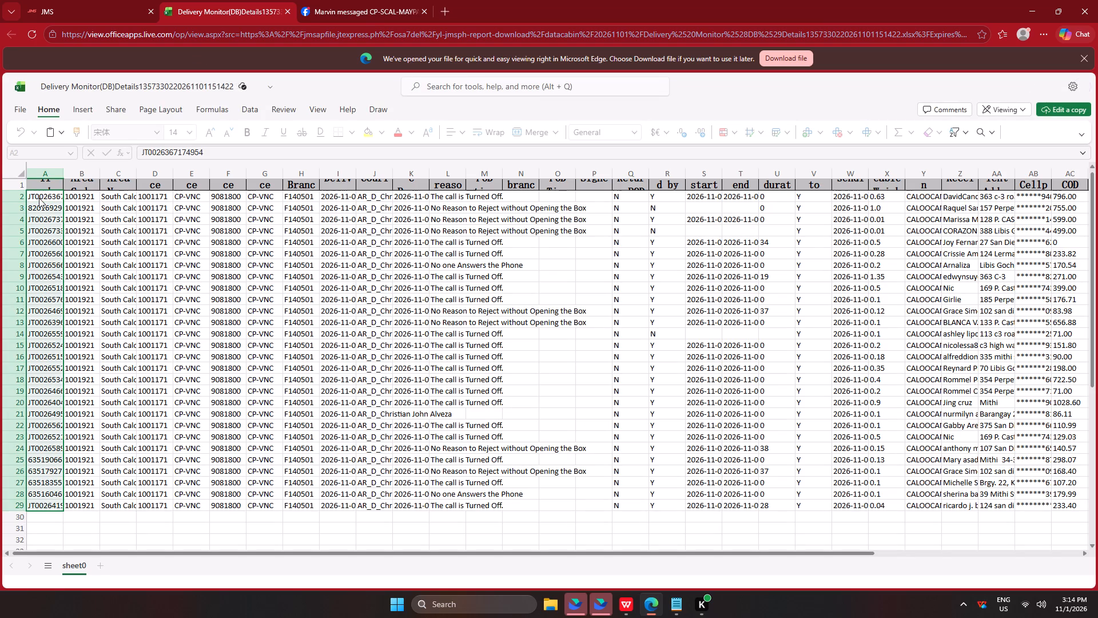
pyautogui.hotkey('ctrl', 'c')
pyautogui.hotkey('ctrl', 'c')
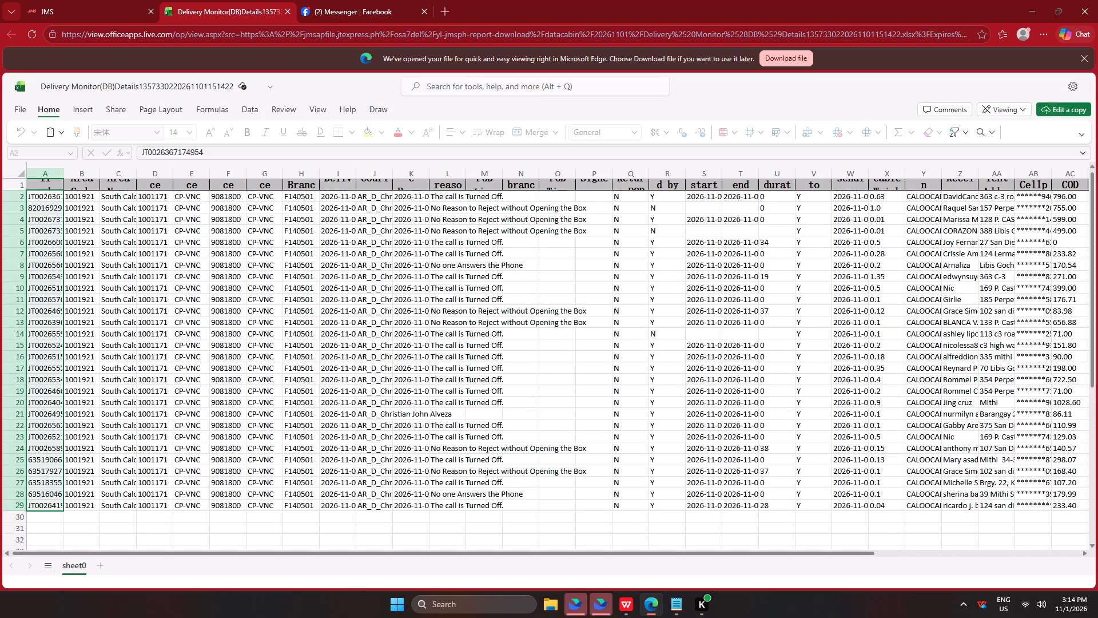
pyautogui.hotkey('ctrl', 'c')
pyautogui.hotkey('ctrl', 'c')
pyautogui.hotkey('ctrl', 'c')
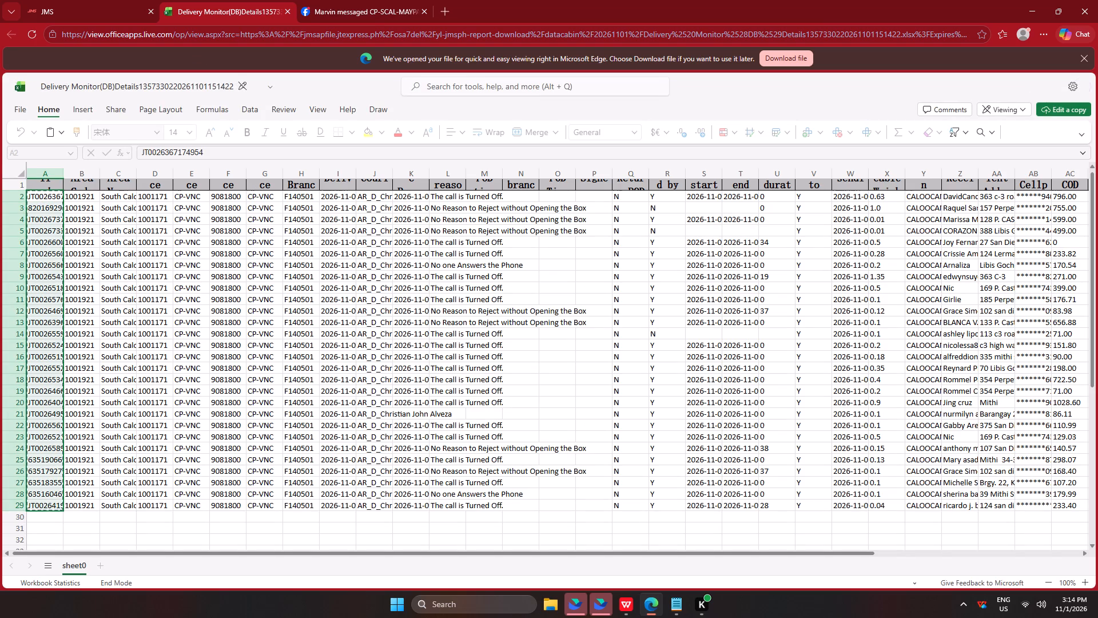
pyautogui.hotkey('ctrl', 'c')
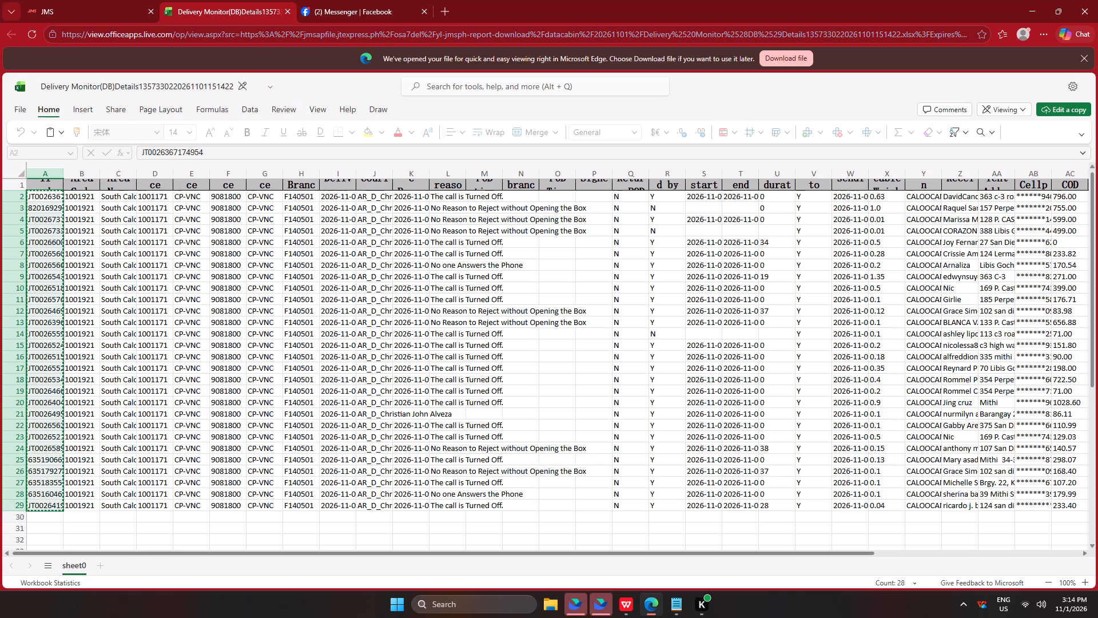
pyautogui.hotkey('alt', 'Tab')
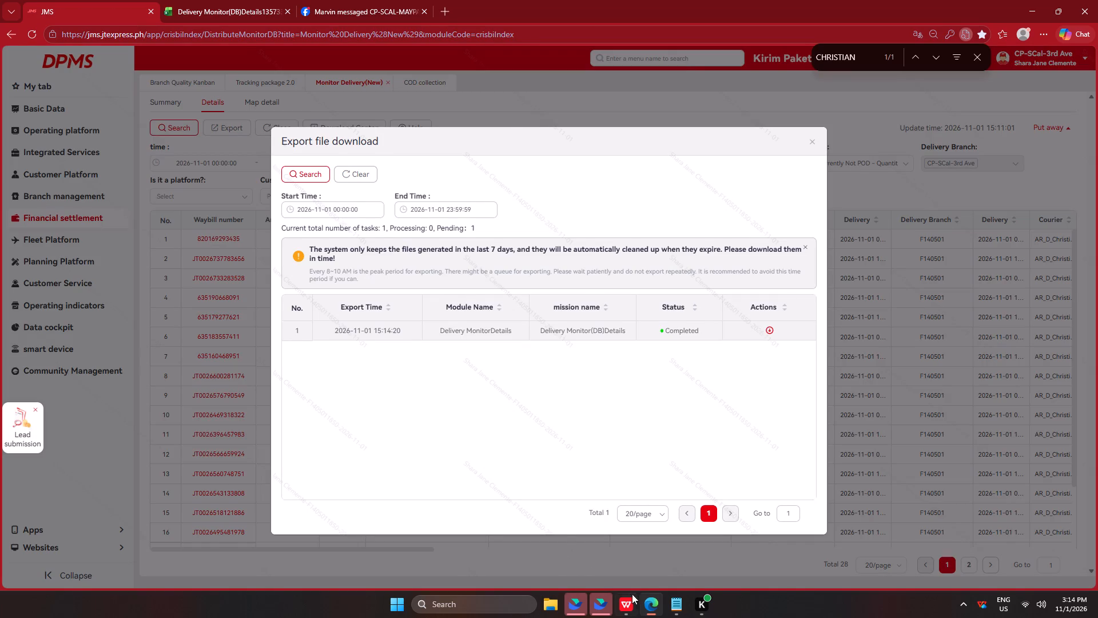
# Switch to WPS Office and paste the copied waybill numbers as text only into the CHECKING sheet, starting at B25.
pyautogui.click(632, 607)
pyautogui.click(212, 447)
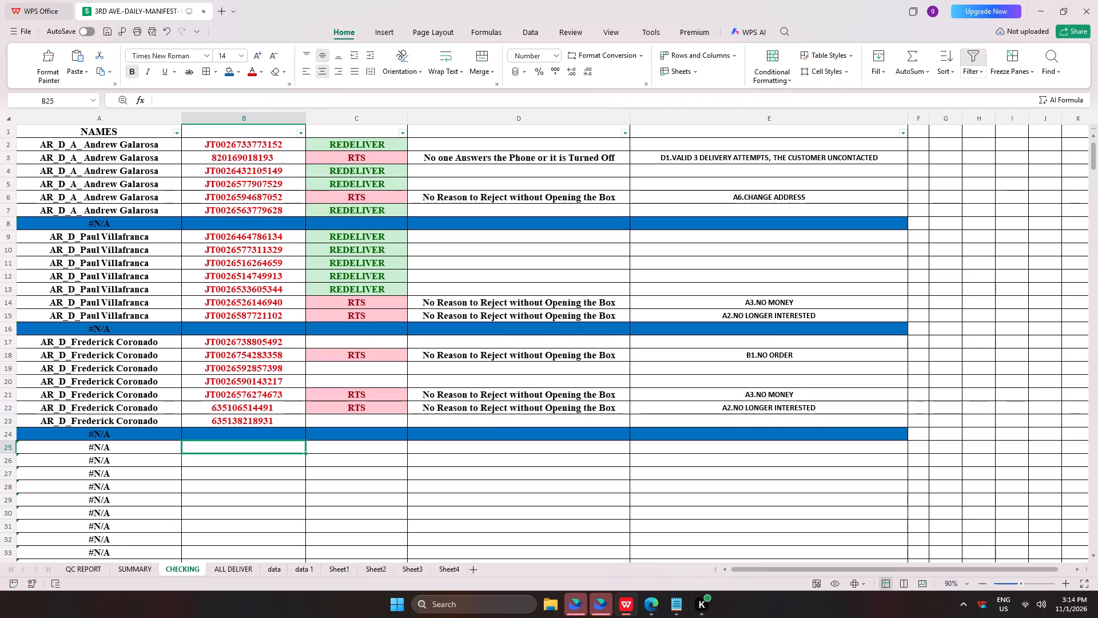
pyautogui.hotkey('ctrl', 'v')
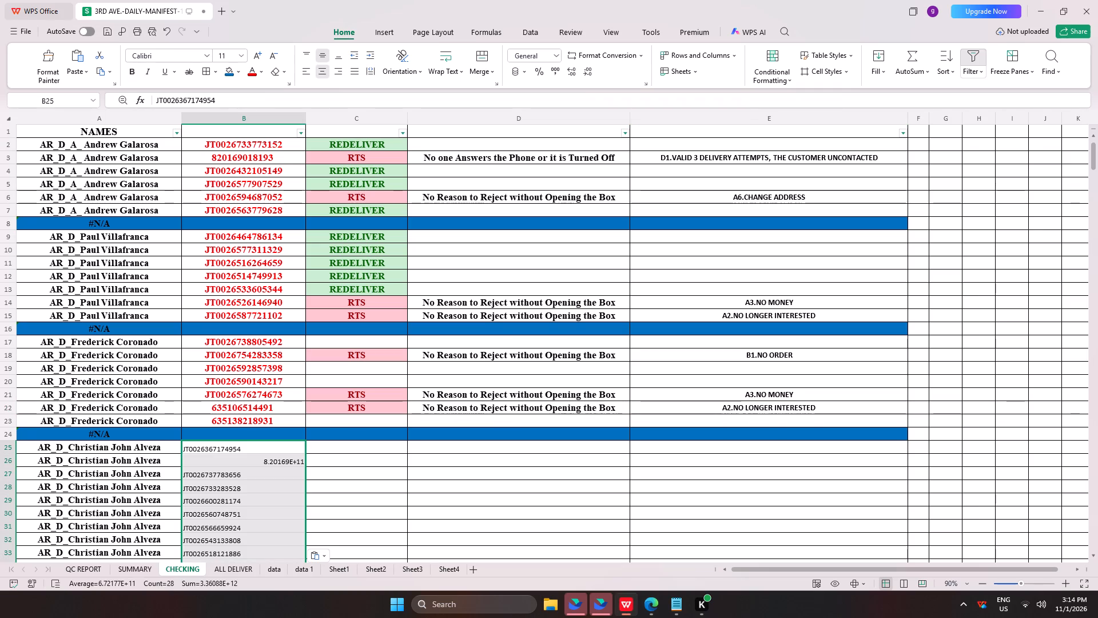
pyautogui.hotkey('ctrl', 'z')
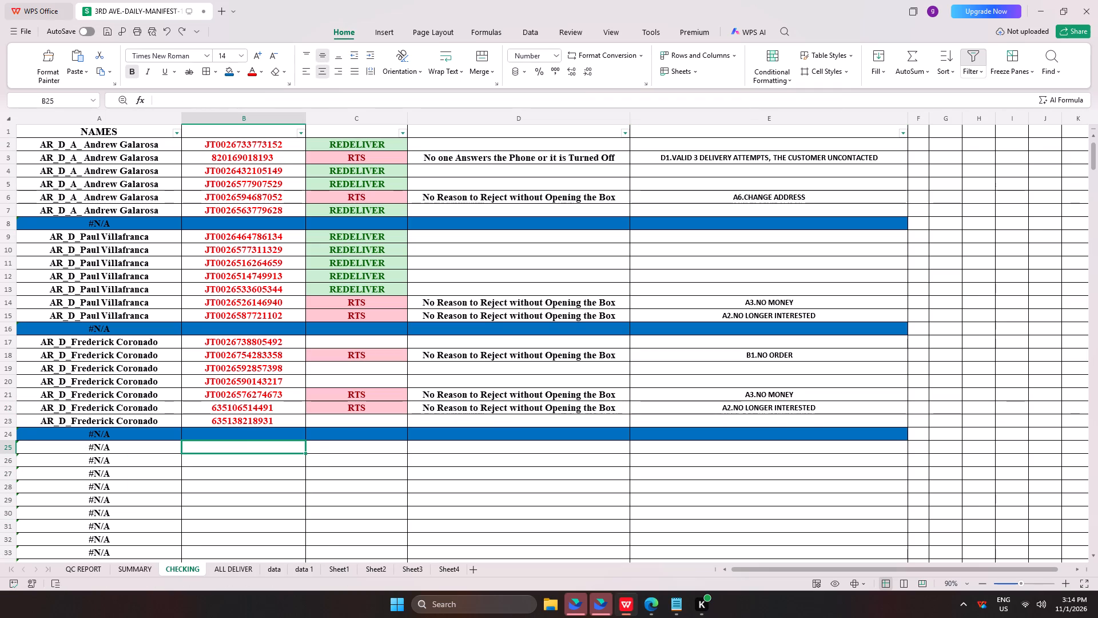
pyautogui.rightClick(247, 449)
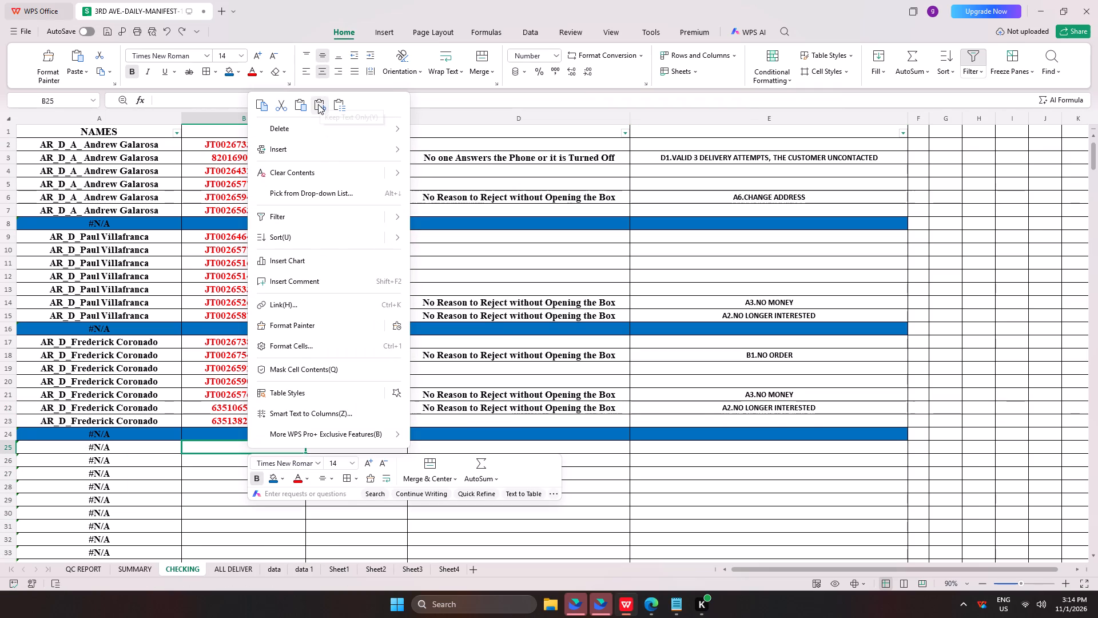
pyautogui.click(318, 104)
# Fill A53:E53 of the CHECKING sheet blue as a separator row below the pasted waybills.
pyautogui.scroll(-2, 499, 344)
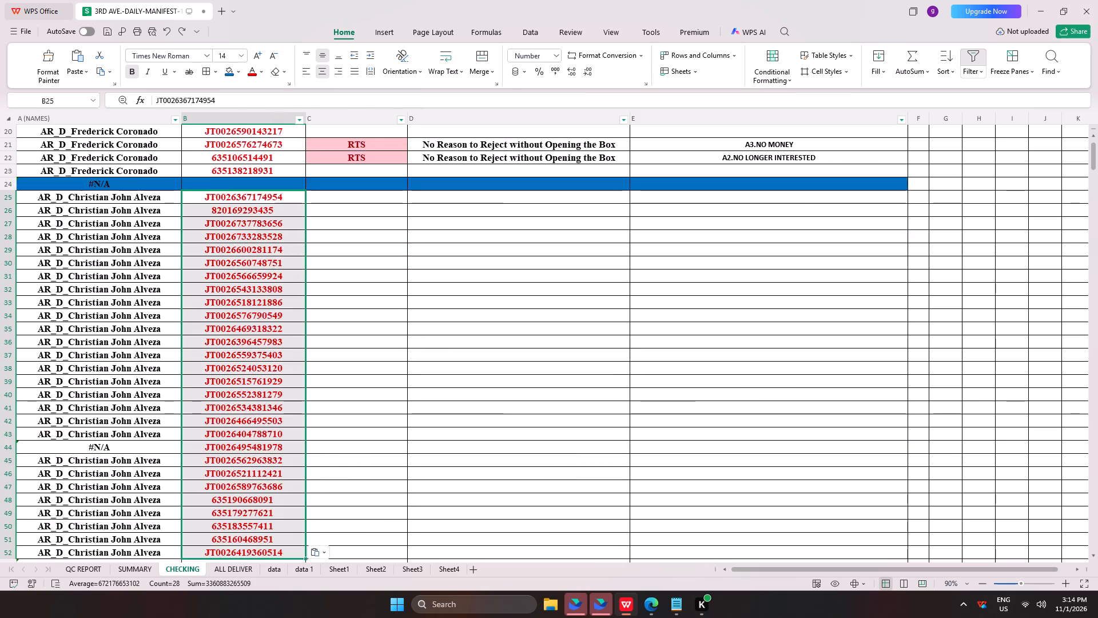
pyautogui.scroll(-5, 487, 347)
pyautogui.moveTo(47, 381); pyautogui.dragTo(703, 378)
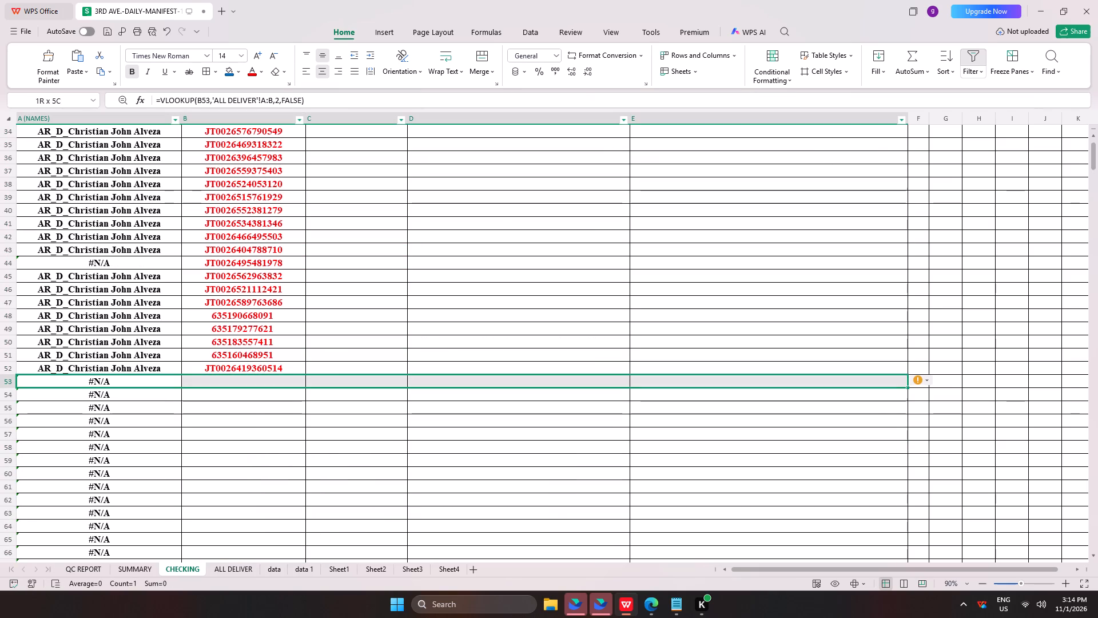
pyautogui.moveTo(703, 378); pyautogui.dragTo(707, 377)
pyautogui.click(222, 75)
pyautogui.scroll(3, 448, 308)
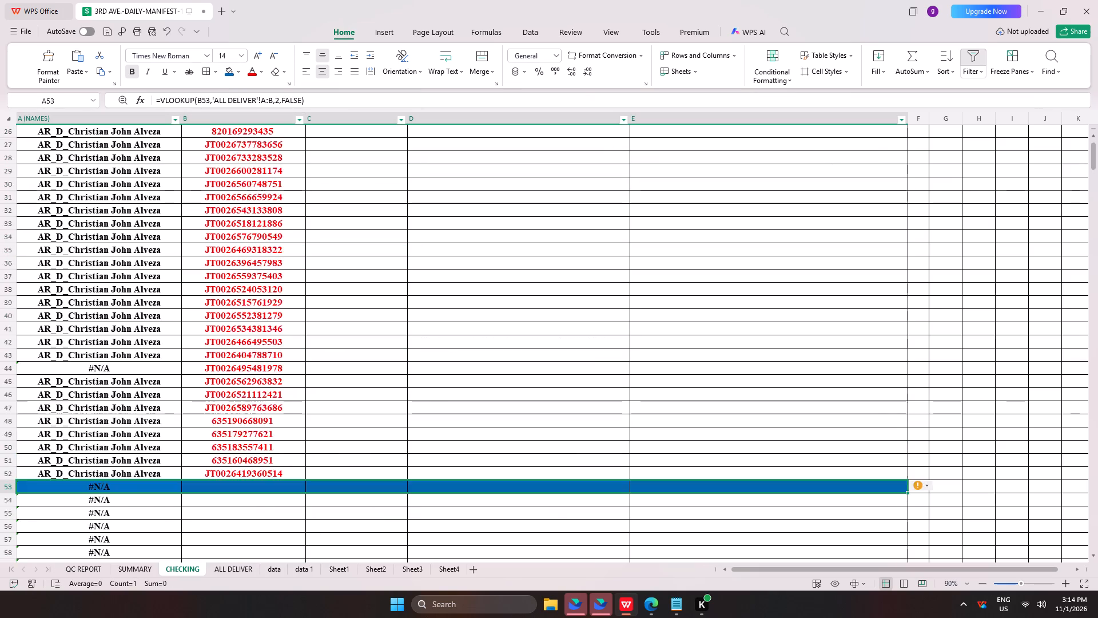
pyautogui.scroll(5, 448, 307)
# In Microsoft Edge, close the export download dialog and replace the Tracking package 2.0 query with the copied waybill numbers.
pyautogui.hotkey('alt', 'Tab')
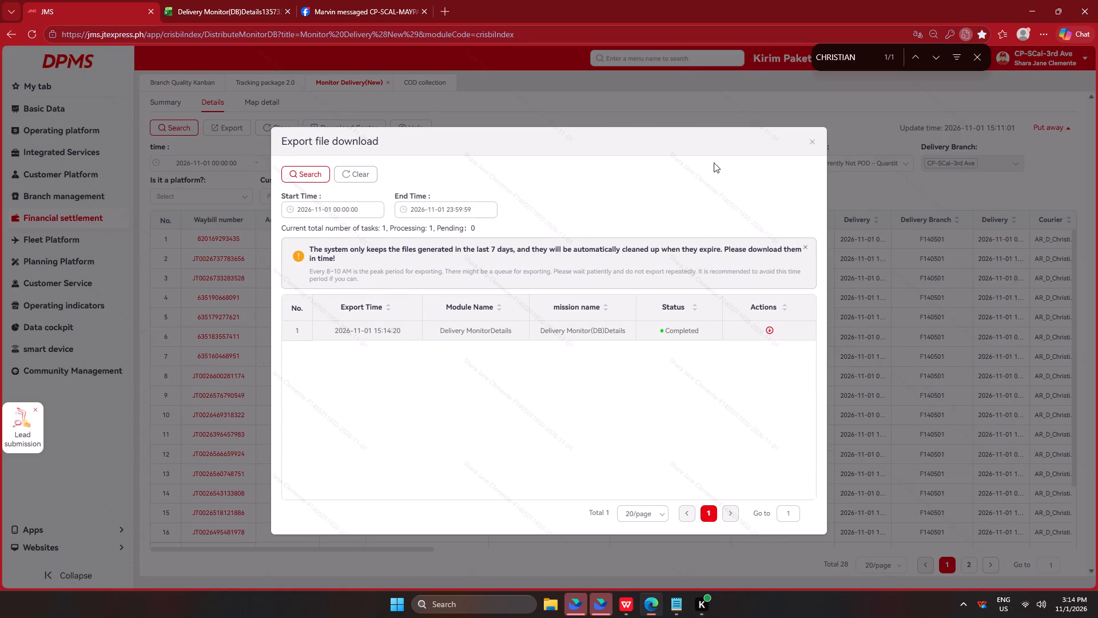
pyautogui.click(810, 142)
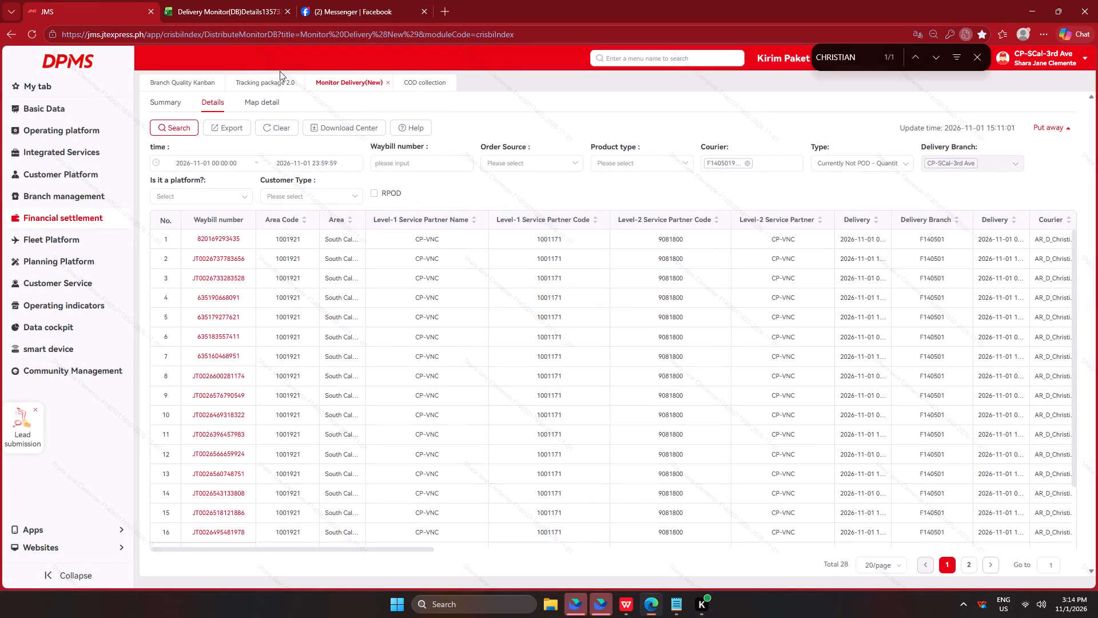
pyautogui.click(252, 81)
pyautogui.click(241, 122)
pyautogui.click(234, 138)
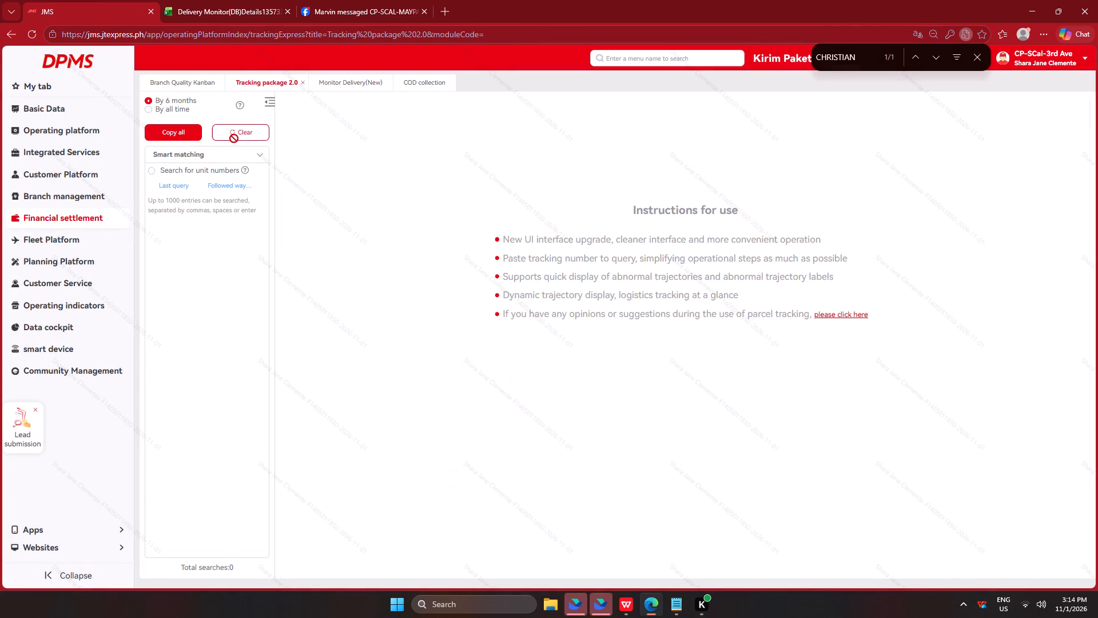
pyautogui.moveTo(221, 353); pyautogui.dragTo(225, 370)
pyautogui.hotkey('ctrl', 'v')
pyautogui.scroll(-7, 681, 247)
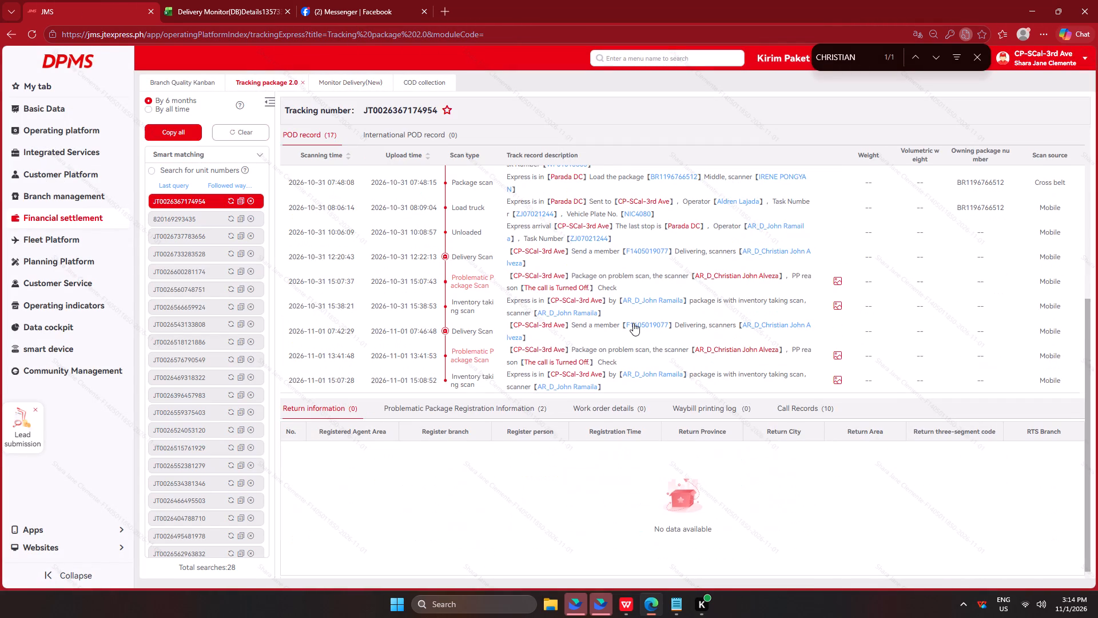
pyautogui.click(160, 215)
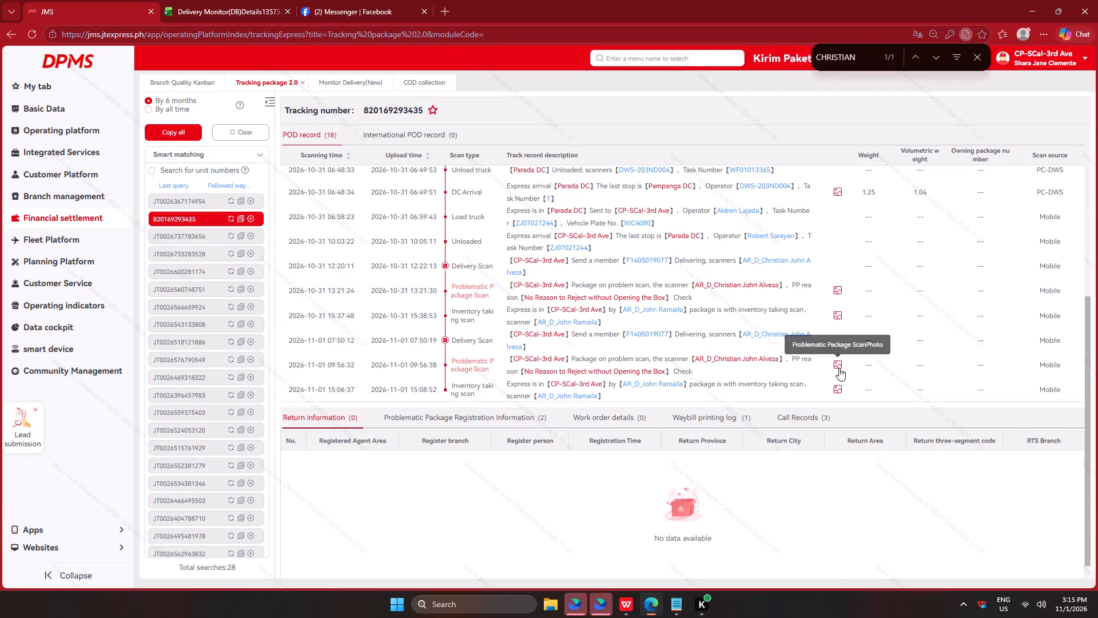
pyautogui.click(839, 368)
pyautogui.click(387, 227)
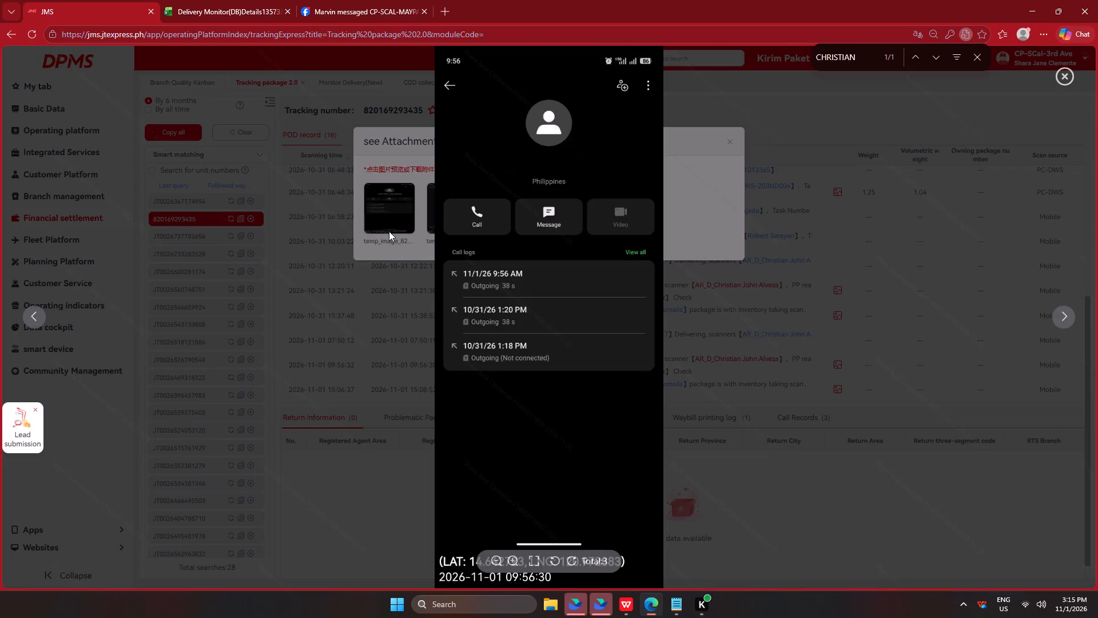
pyautogui.press('Right')
pyautogui.press('Right')
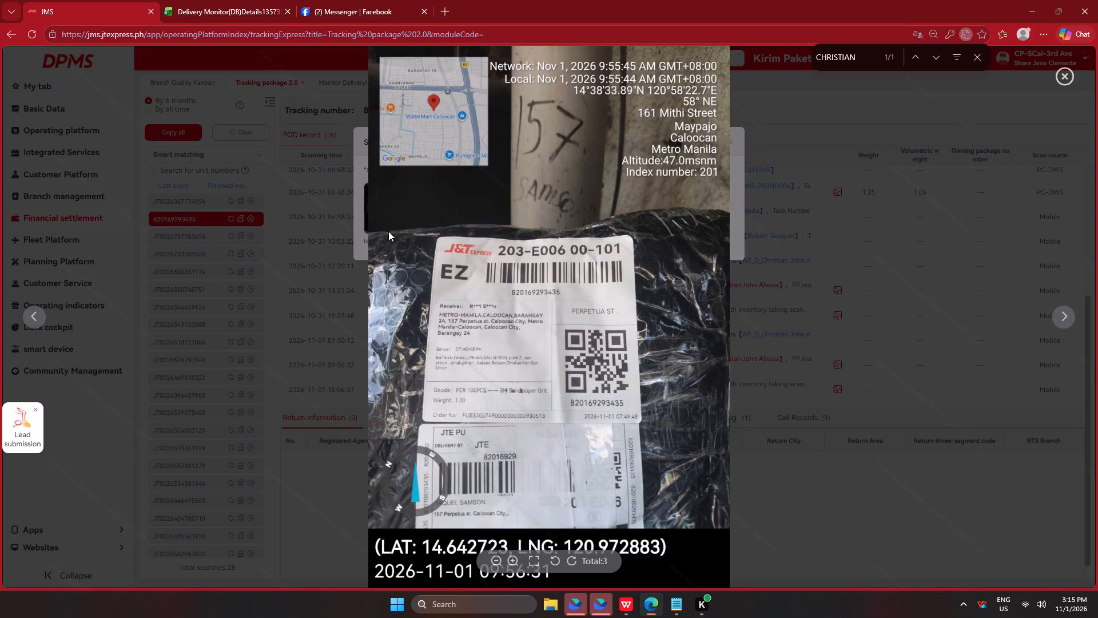
pyautogui.press('Left')
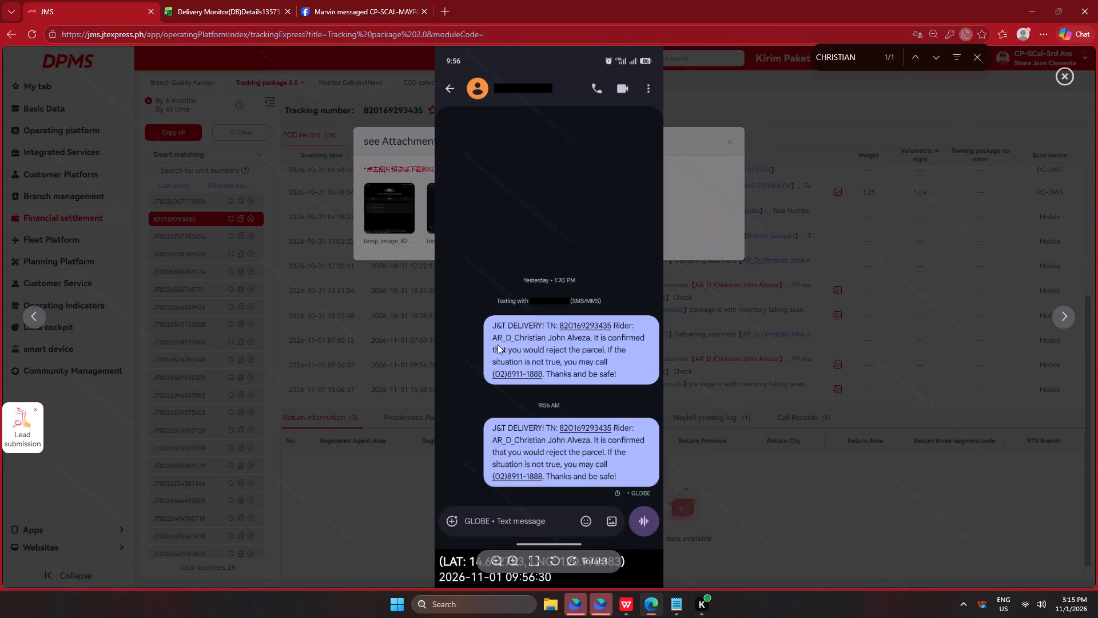
pyautogui.click(790, 368)
pyautogui.click(730, 351)
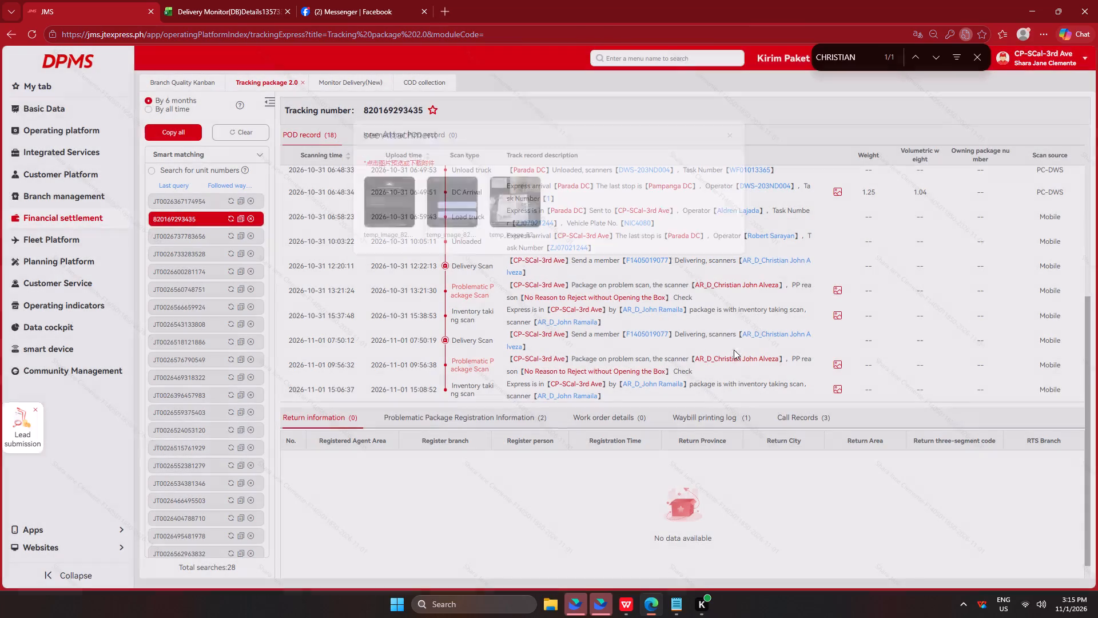
pyautogui.hotkey('alt', 'Tab')
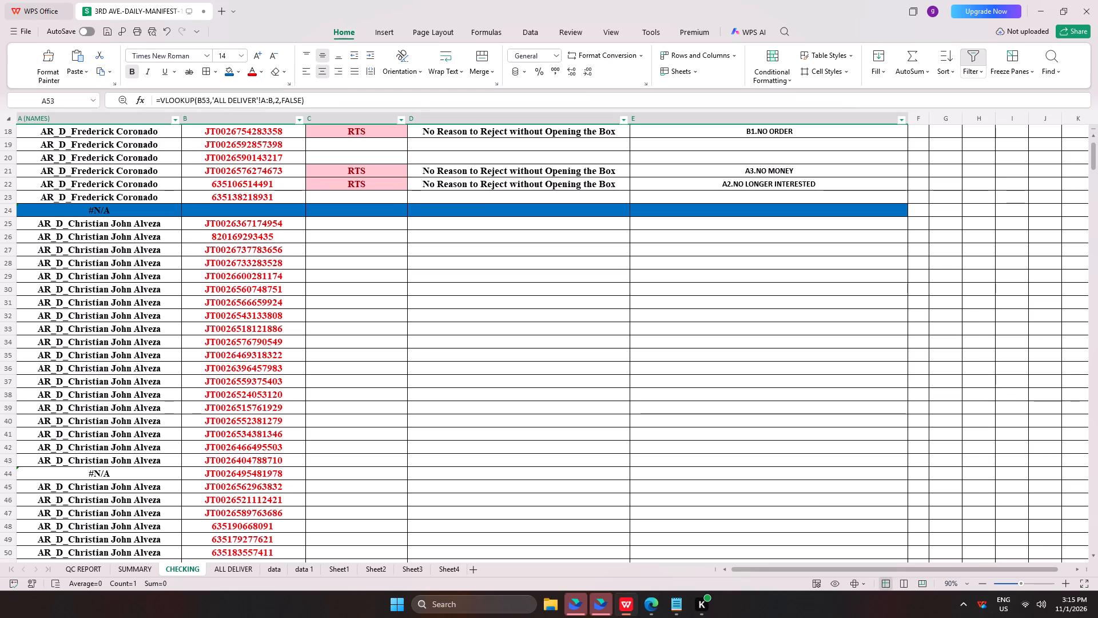
pyautogui.moveTo(340, 187); pyautogui.dragTo(487, 187)
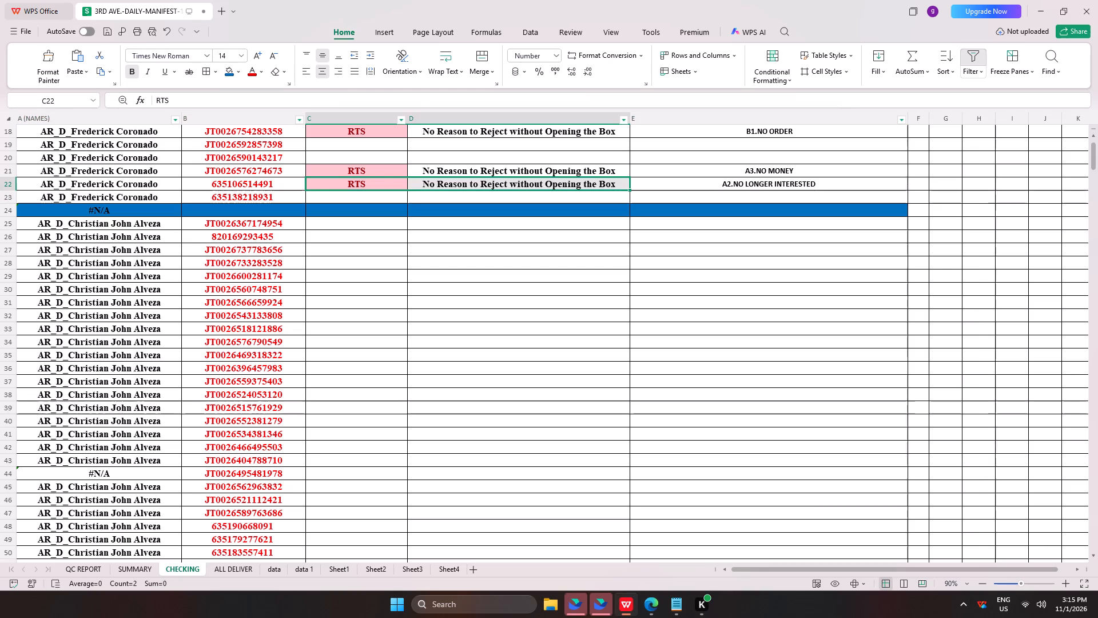
pyautogui.hotkey('ctrl', 'c')
pyautogui.click(339, 237)
pyautogui.hotkey('ctrl', 'v')
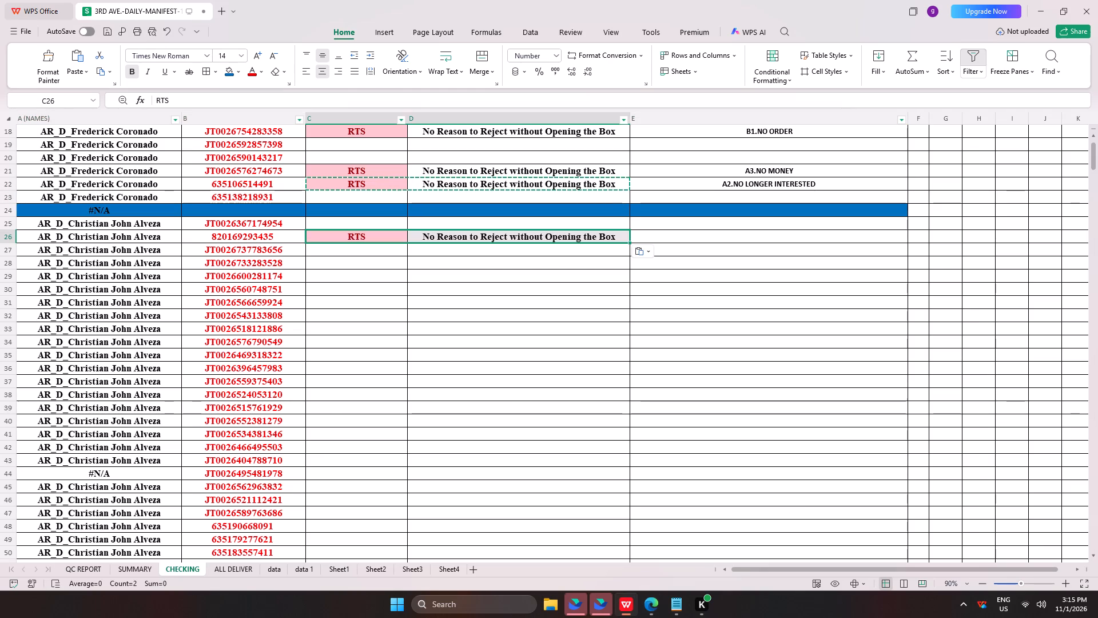
pyautogui.hotkey('alt', 'Tab')
pyautogui.click(220, 237)
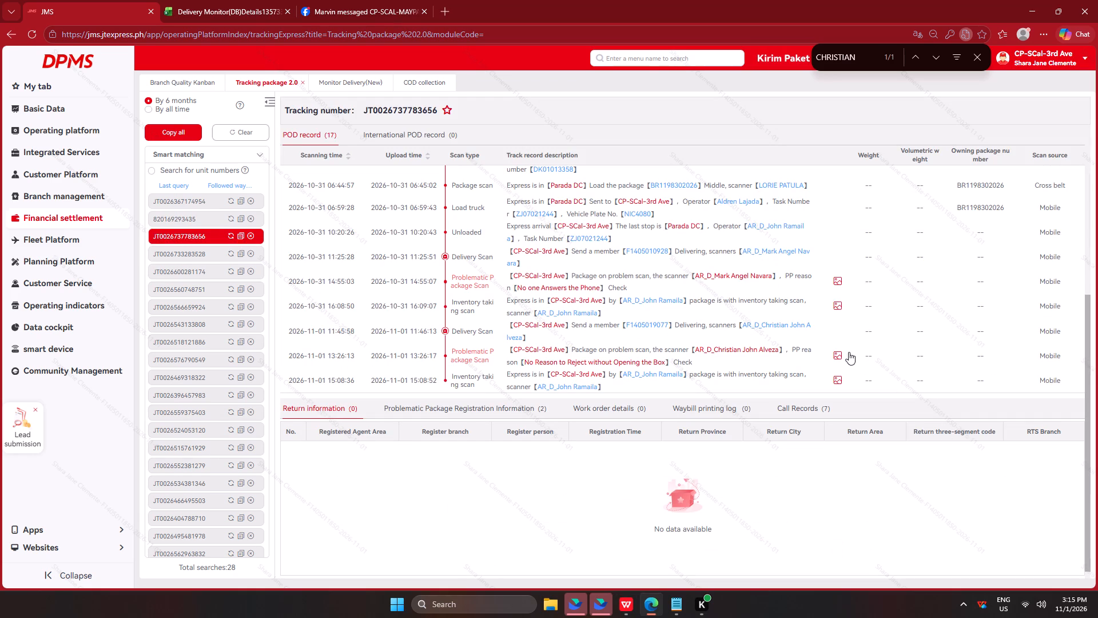
pyautogui.click(834, 356)
pyautogui.click(384, 227)
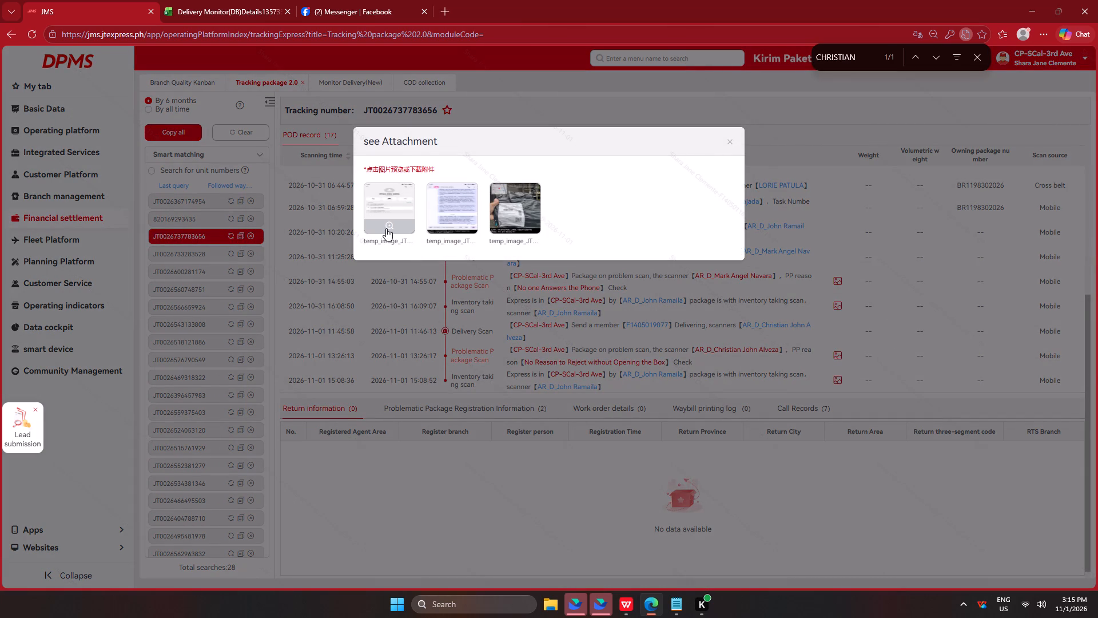
pyautogui.click(392, 228)
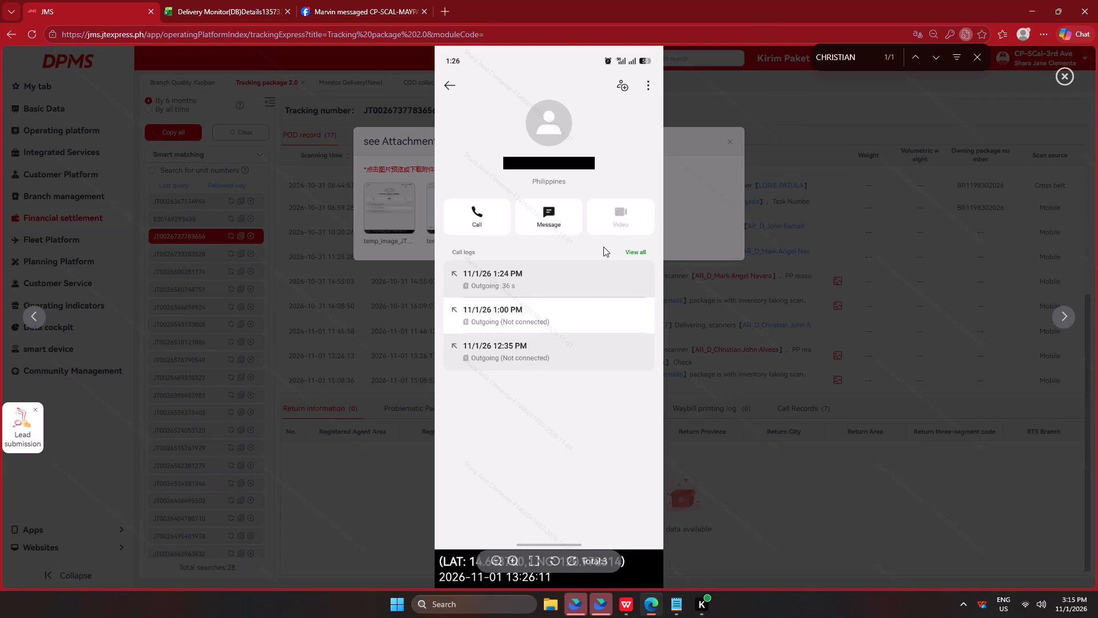
pyautogui.press('Right')
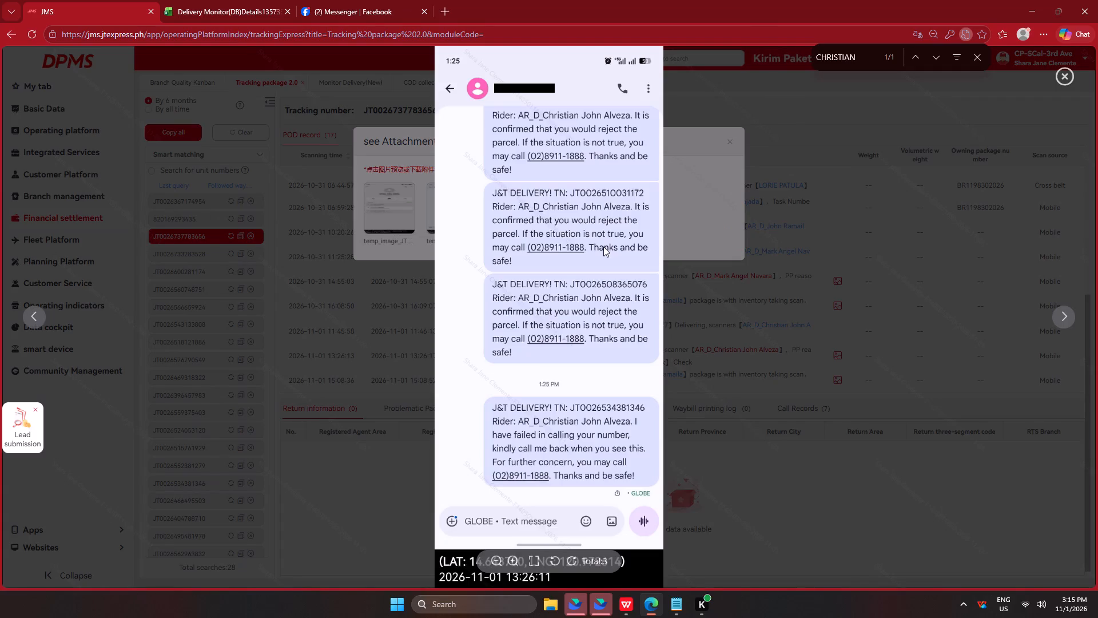
pyautogui.press('Left')
pyautogui.press('Right')
pyautogui.click(848, 244)
pyautogui.click(798, 279)
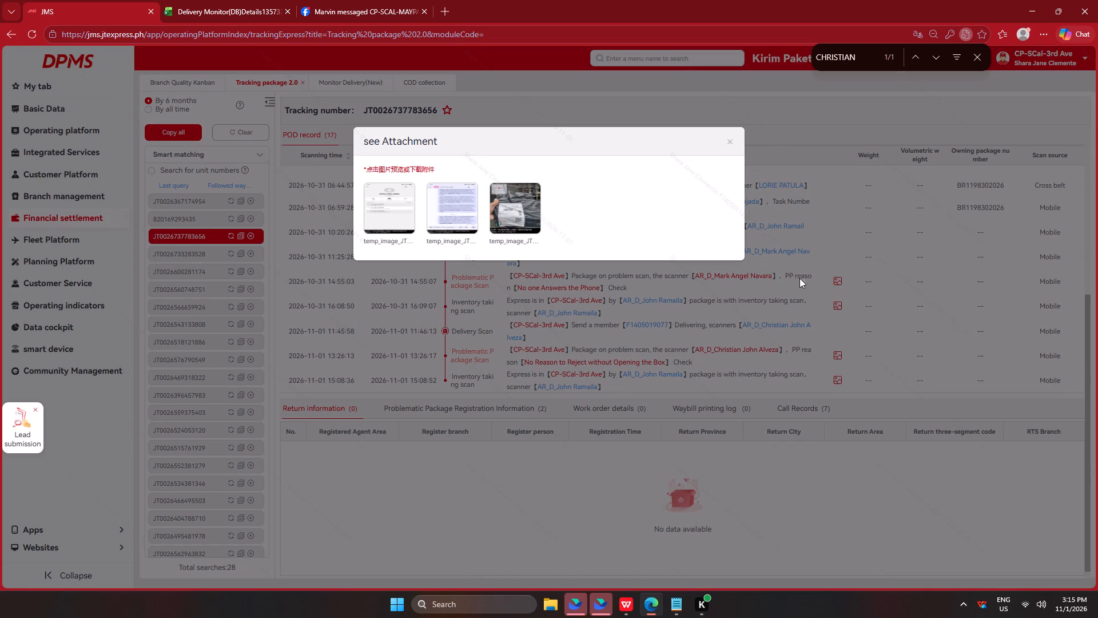
pyautogui.hotkey('alt', 'Tab')
pyautogui.click(343, 248)
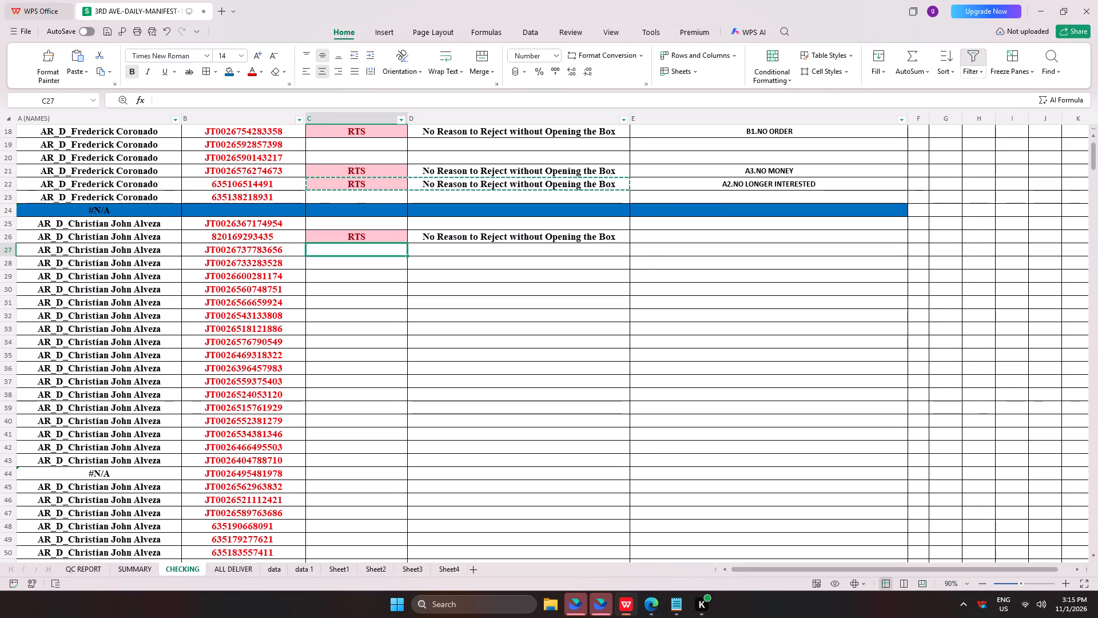
pyautogui.hotkey('ctrl', 'v')
pyautogui.hotkey('alt', 'Tab')
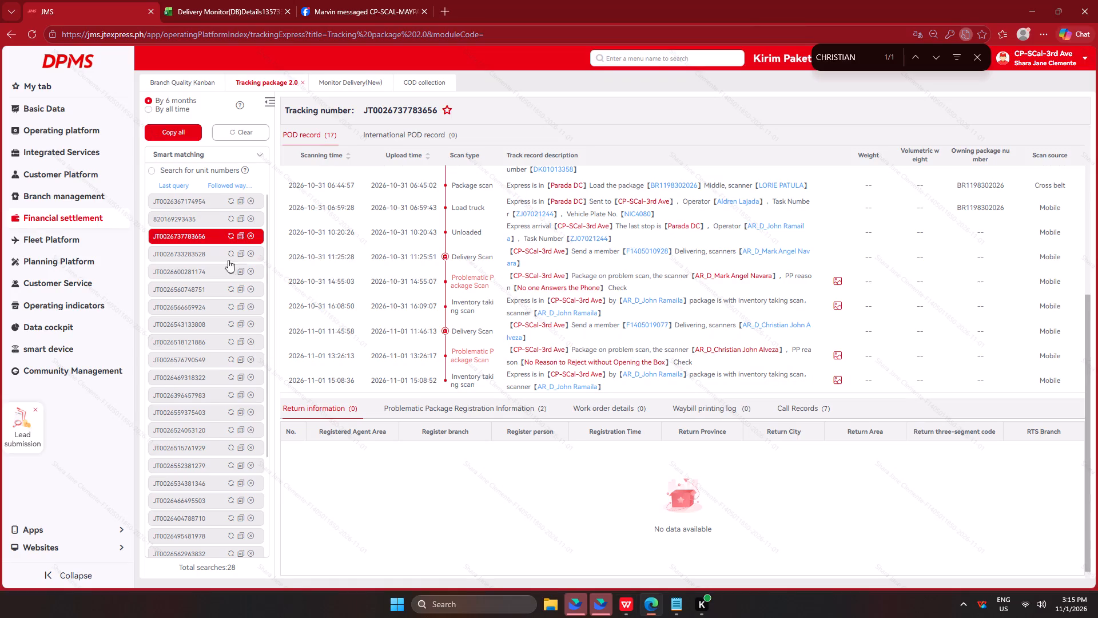
pyautogui.click(211, 252)
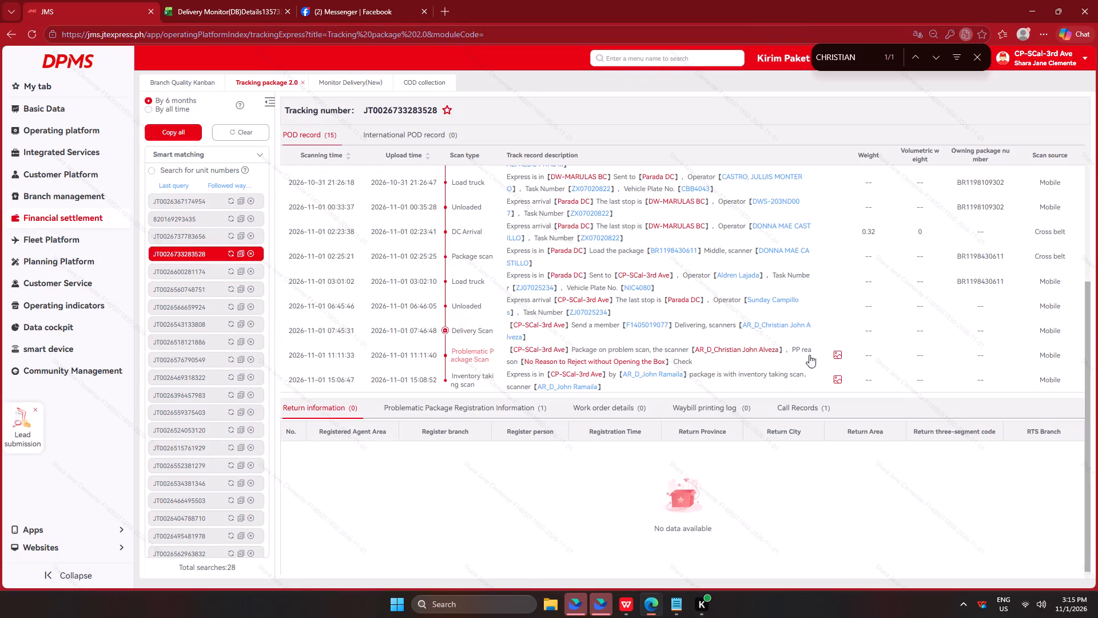
pyautogui.click(835, 355)
pyautogui.click(388, 229)
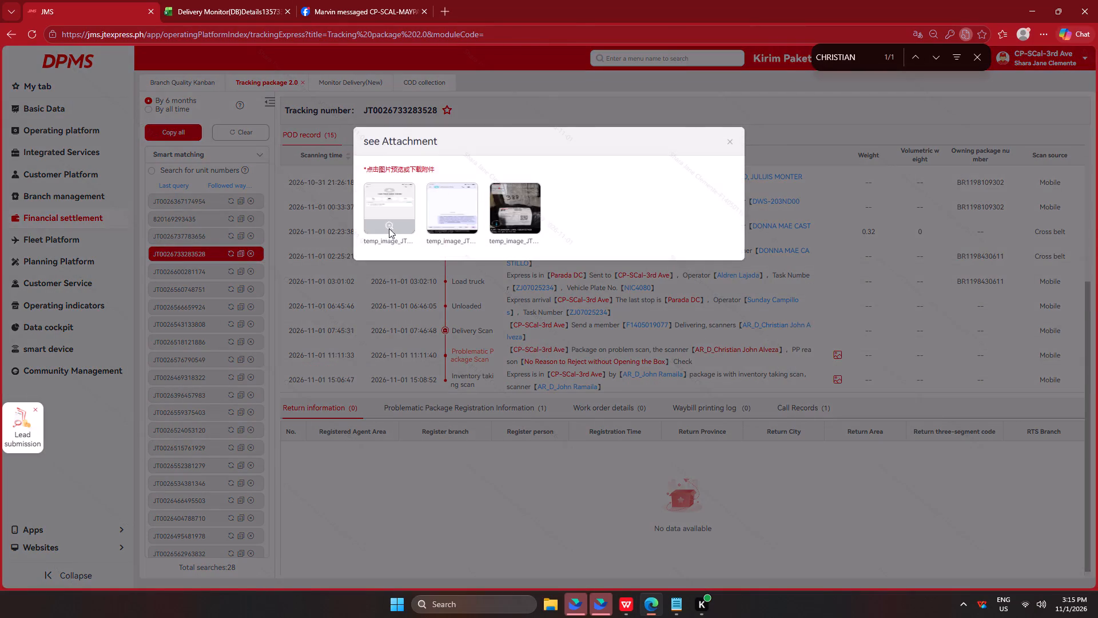
pyautogui.press('Right')
pyautogui.press('Right')
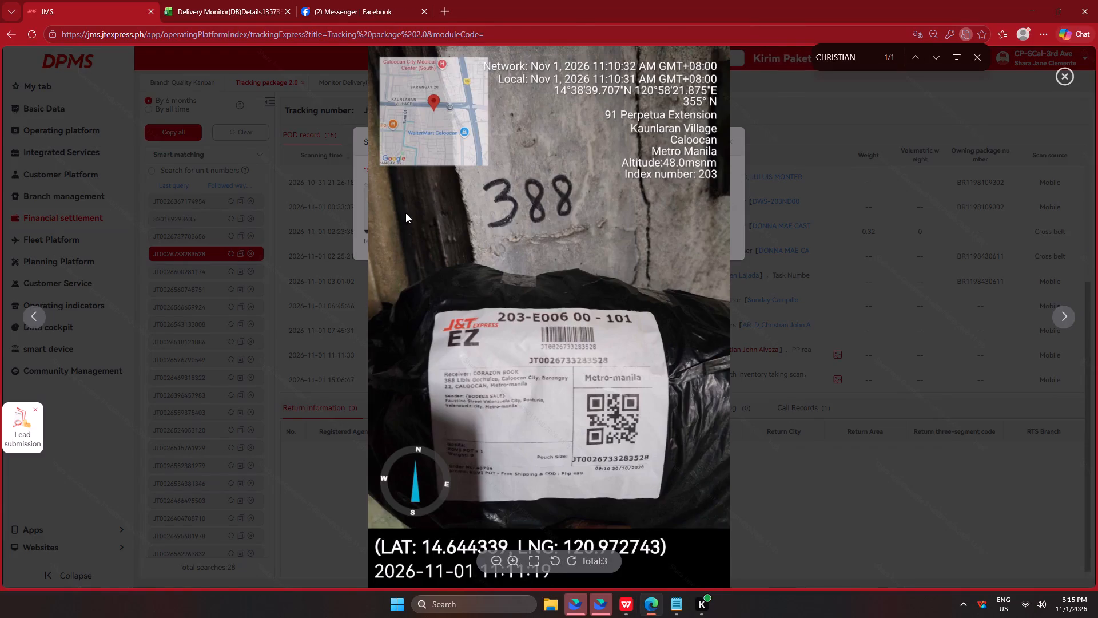
pyautogui.doubleClick(761, 339)
pyautogui.hotkey('alt', 'Tab')
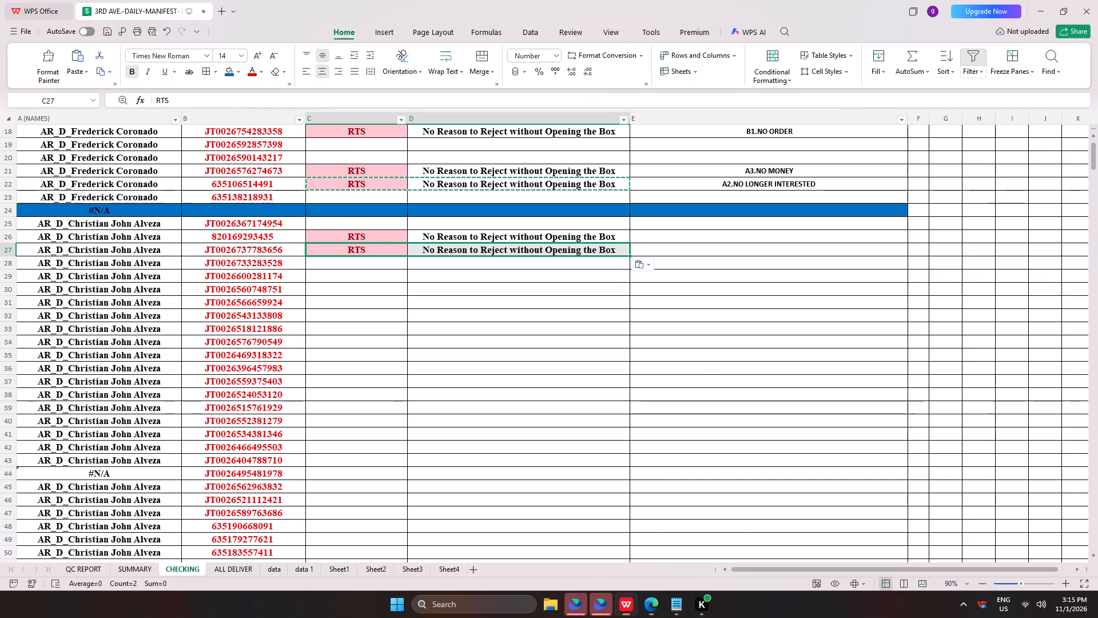
pyautogui.click(352, 268)
pyautogui.hotkey('ctrl', 'v')
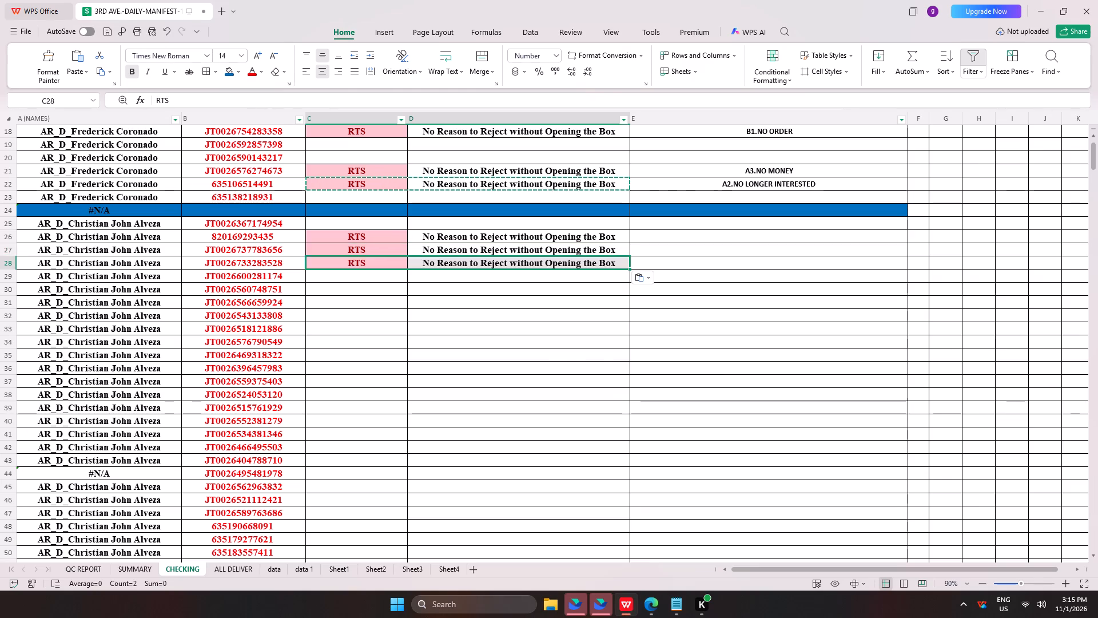
pyautogui.hotkey('alt', 'Tab')
pyautogui.click(214, 280)
pyautogui.click(205, 272)
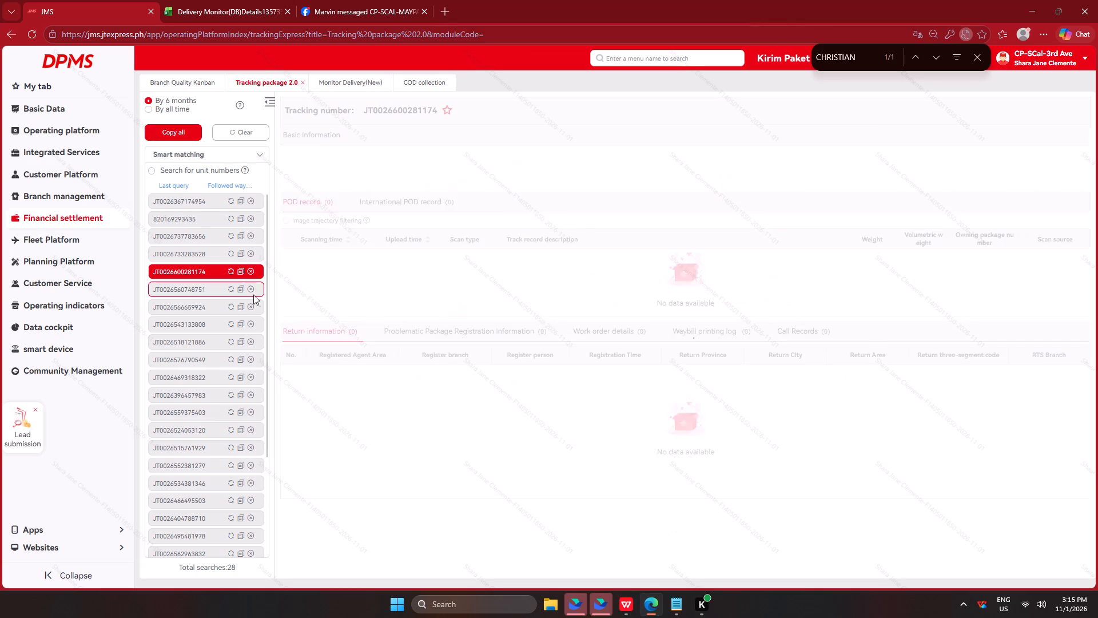
pyautogui.click(173, 291)
pyautogui.click(169, 306)
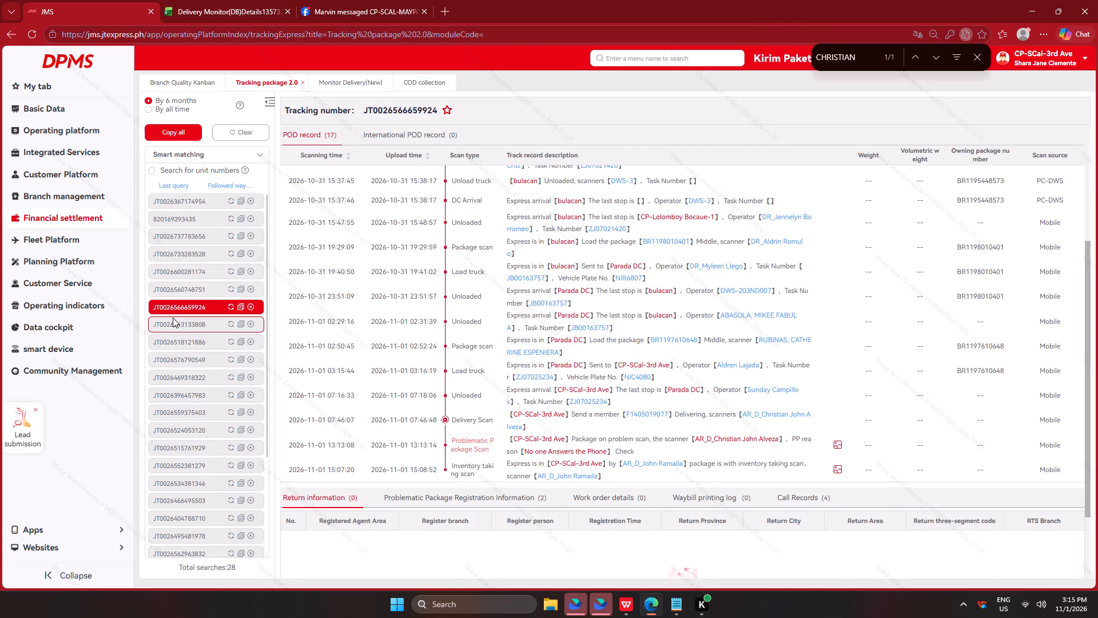
pyautogui.click(173, 318)
pyautogui.scroll(-2, 185, 279)
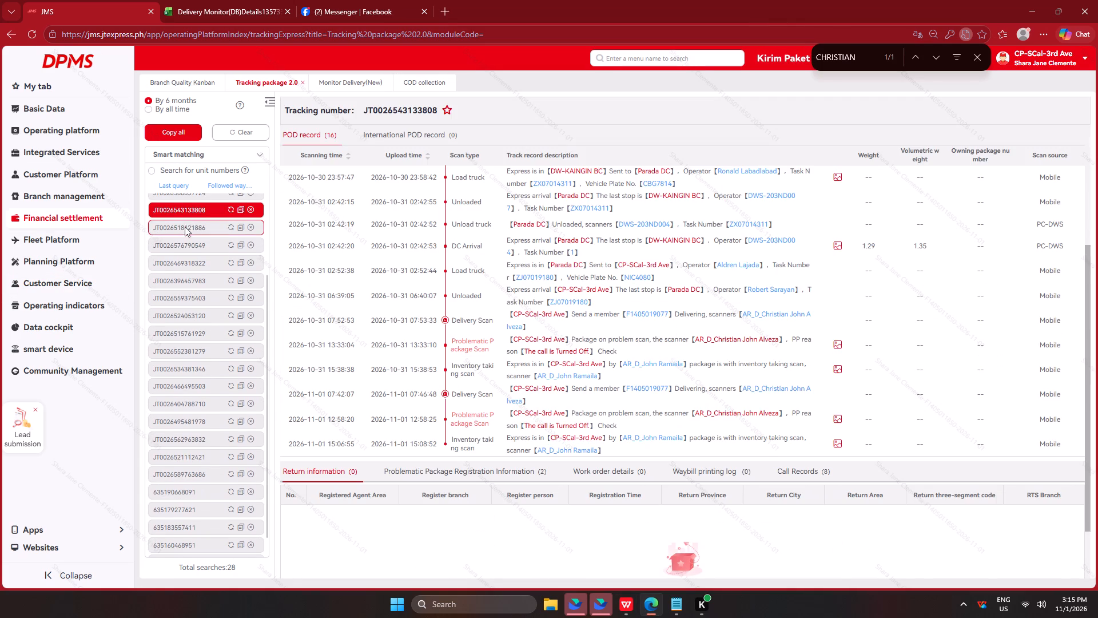
pyautogui.click(185, 227)
pyautogui.click(180, 245)
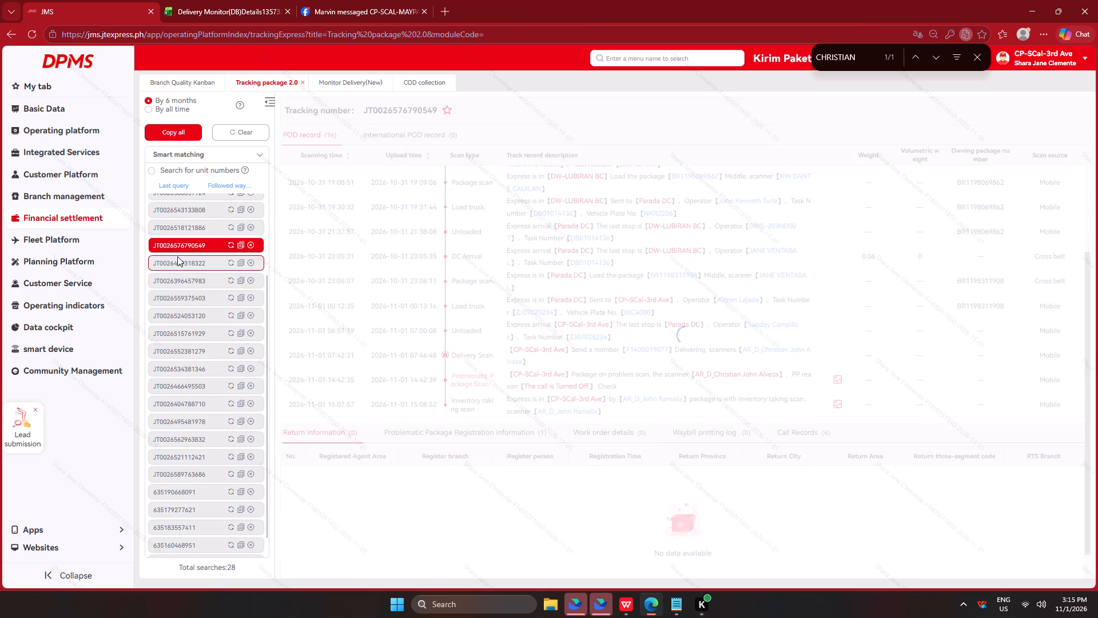
pyautogui.click(177, 257)
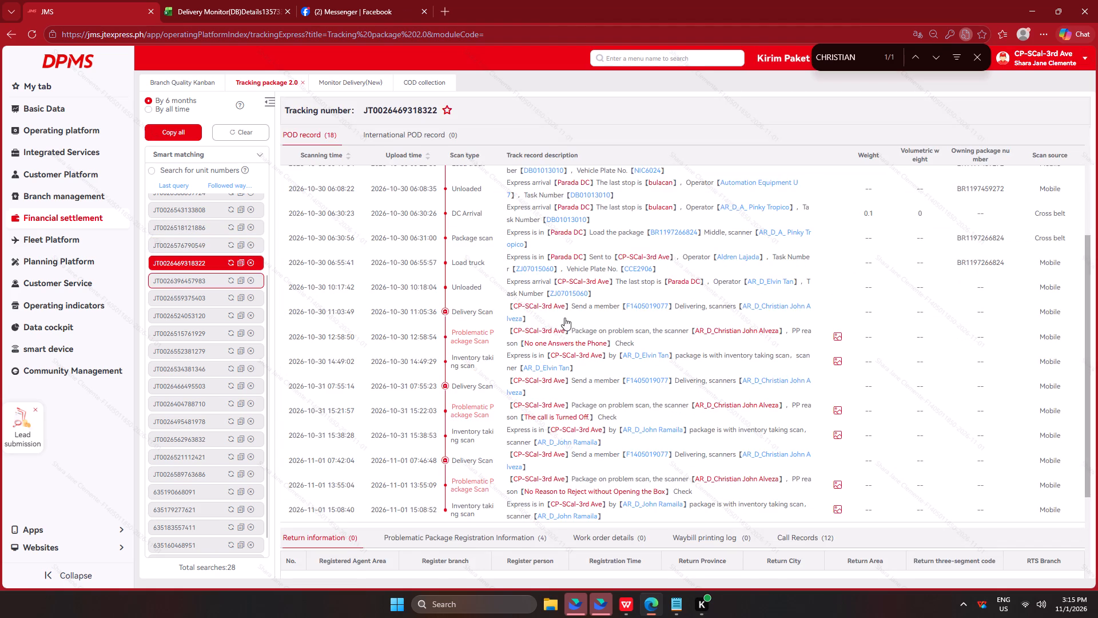
pyautogui.scroll(-2, 712, 336)
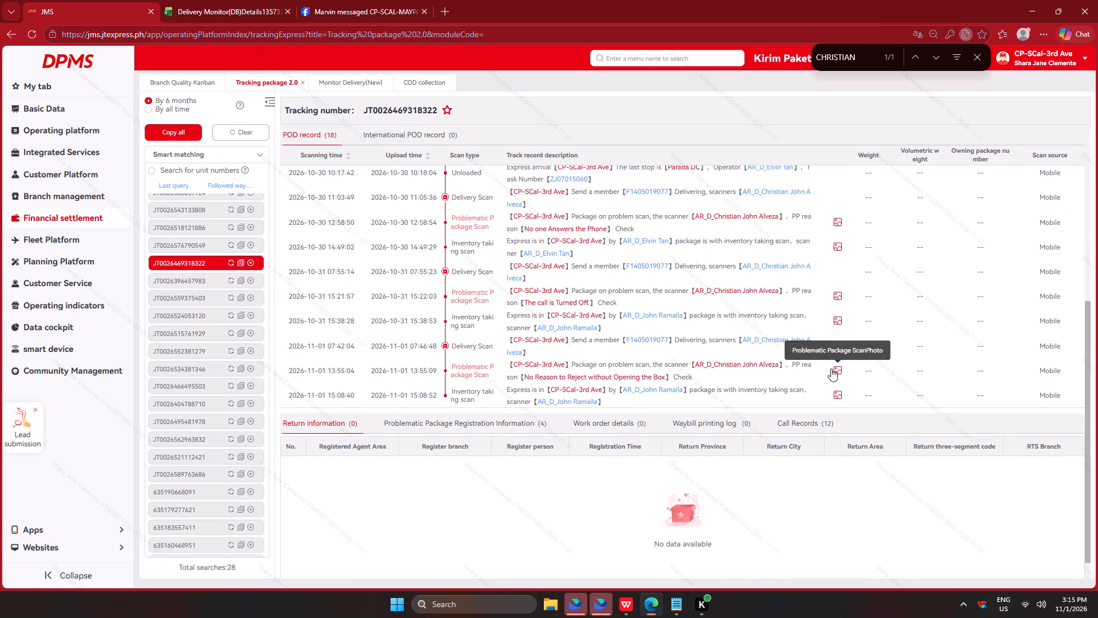
pyautogui.click(831, 369)
pyautogui.click(836, 369)
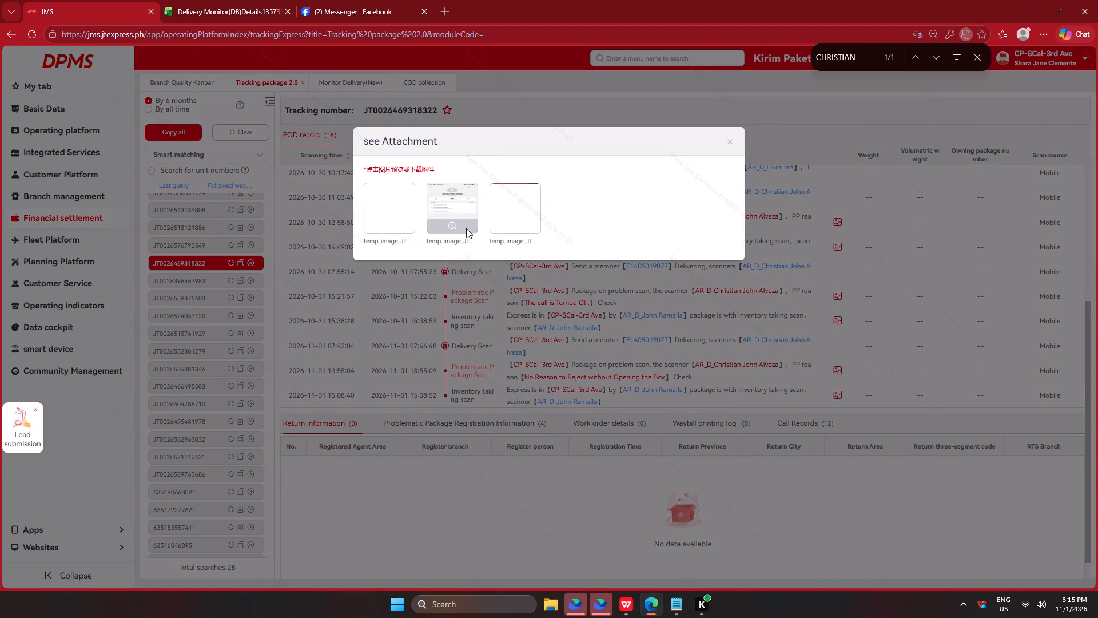
pyautogui.click(455, 225)
pyautogui.press('Right')
pyautogui.press('Right')
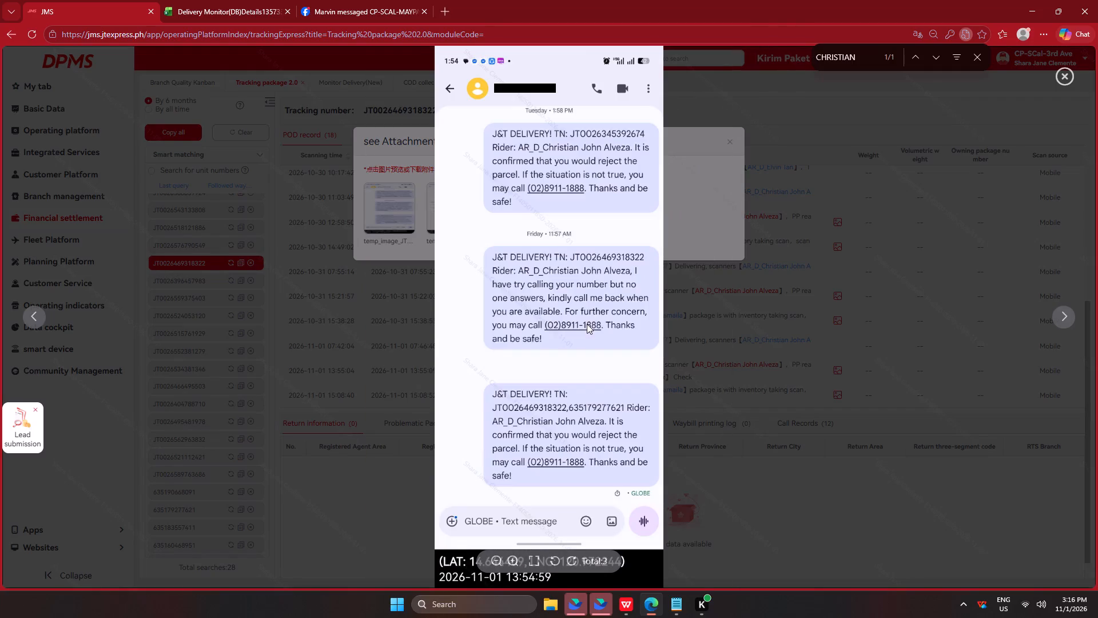
pyautogui.click(393, 320)
pyautogui.moveTo(282, 359); pyautogui.dragTo(329, 348)
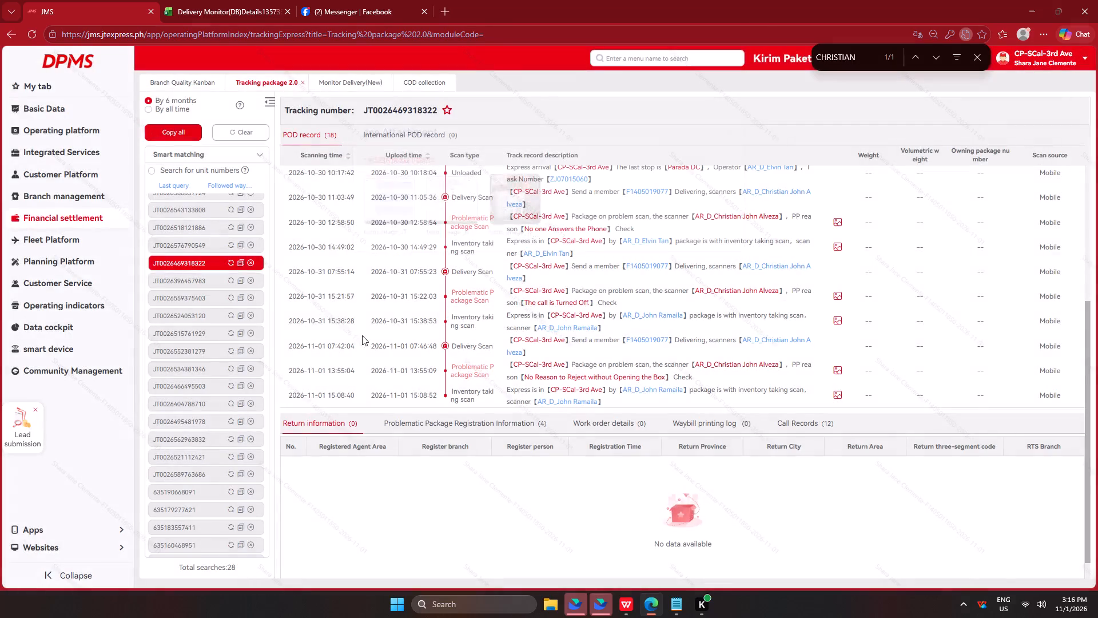
pyautogui.hotkey('alt', 'Tab')
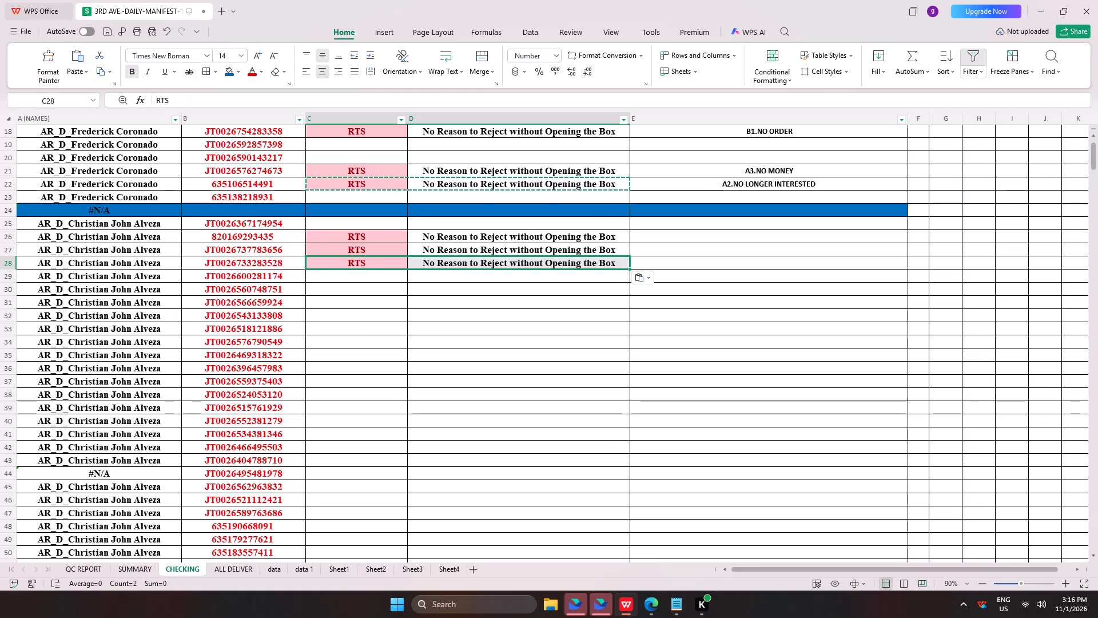
pyautogui.hotkey('alt', 'Tab')
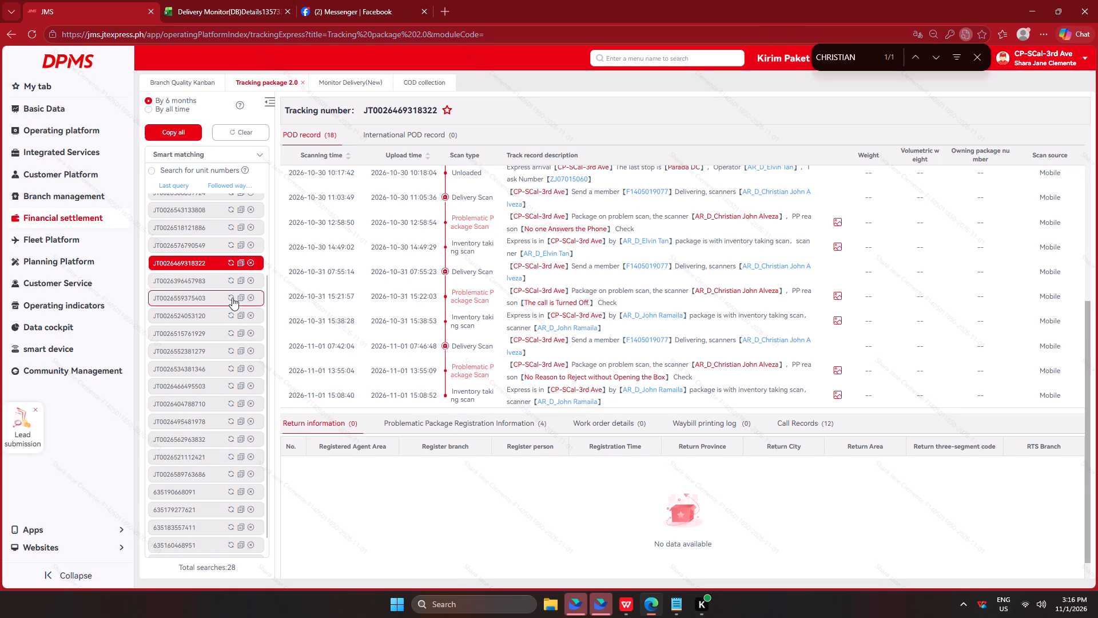
pyautogui.hotkey('alt', 'Tab')
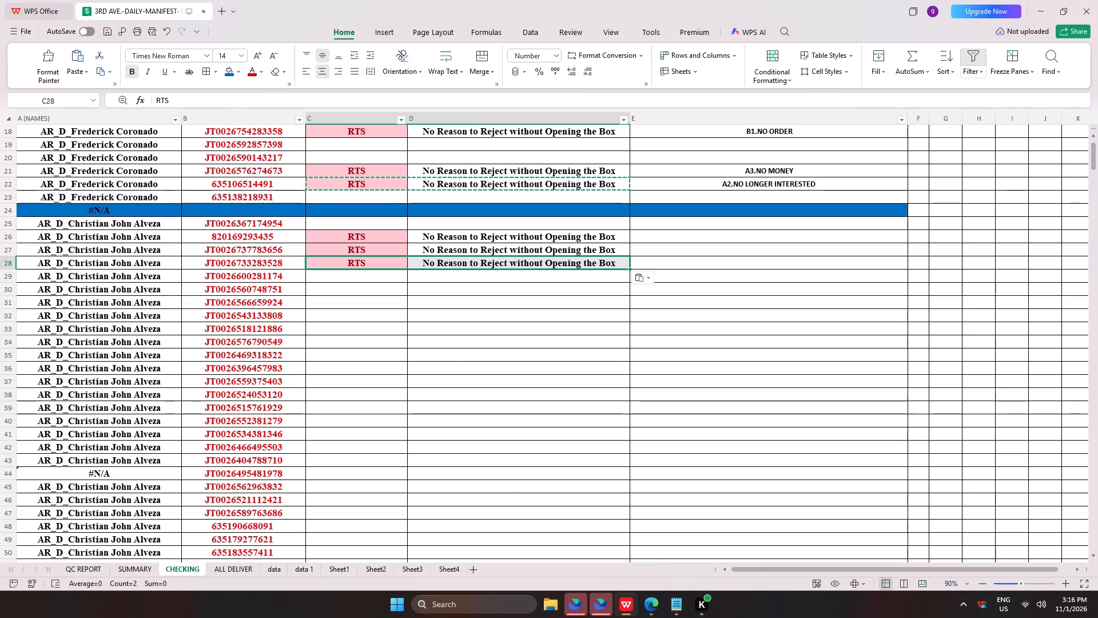
pyautogui.click(327, 355)
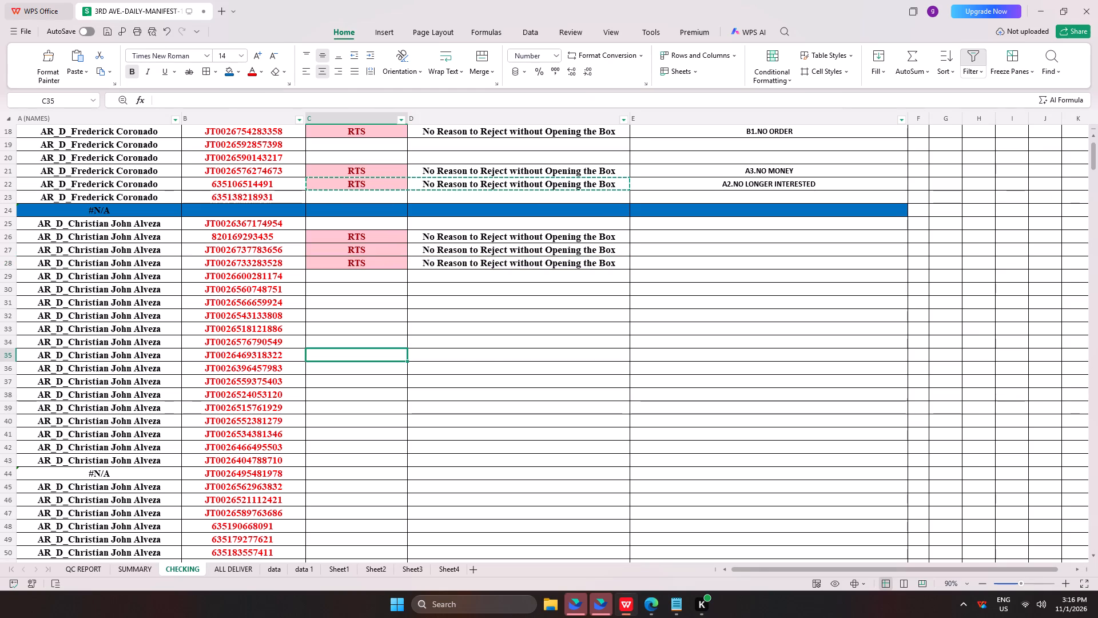
pyautogui.hotkey('ctrl', 'v')
pyautogui.hotkey('alt', 'Tab')
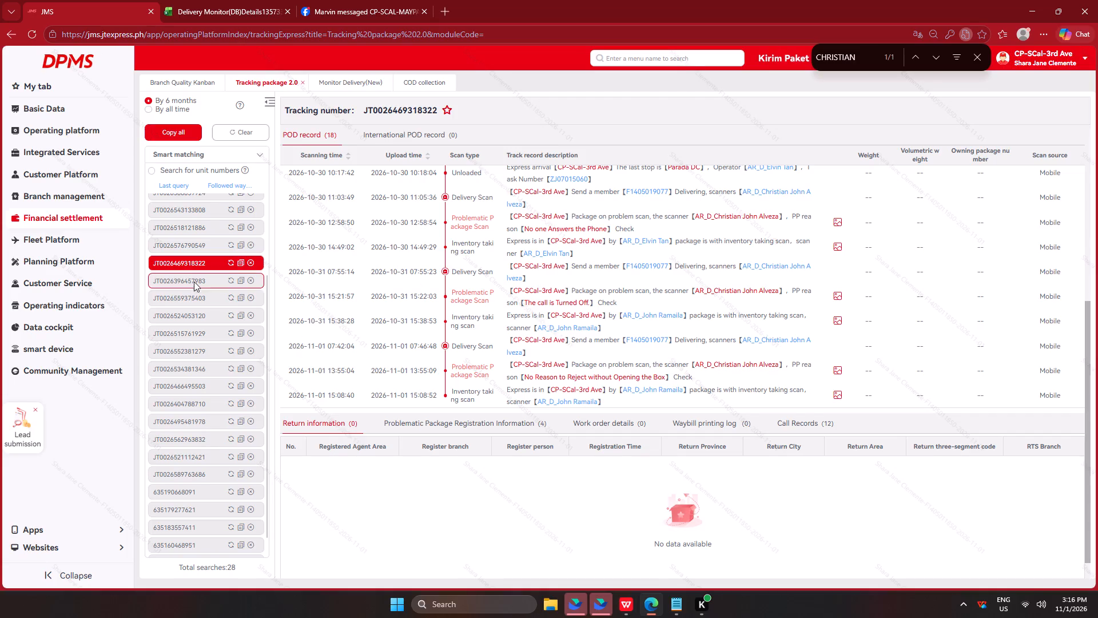
pyautogui.click(193, 281)
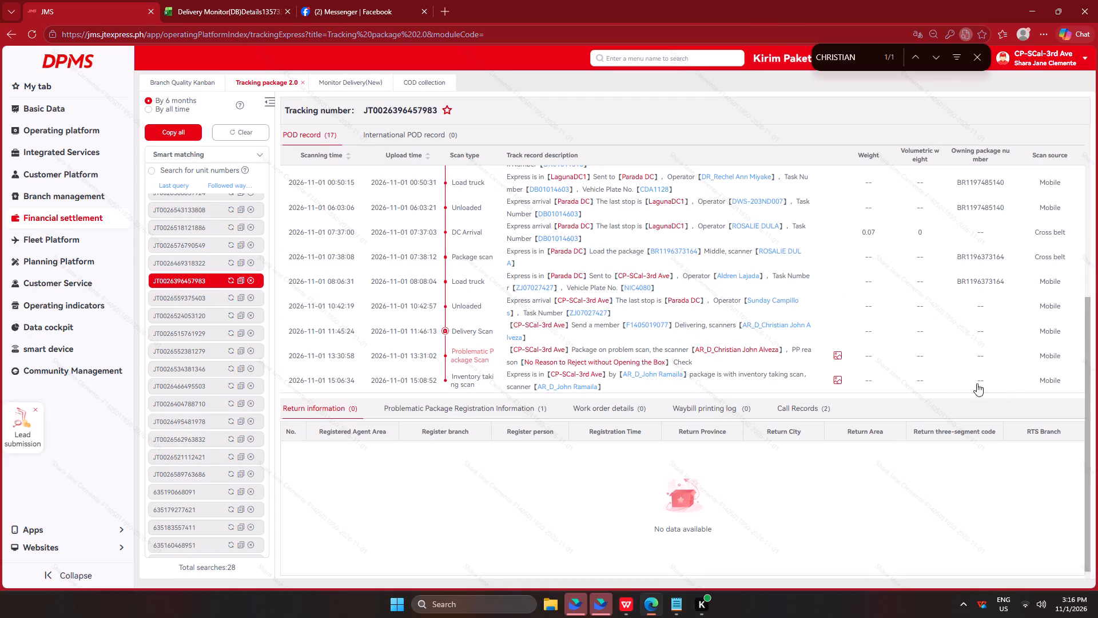
pyautogui.click(841, 359)
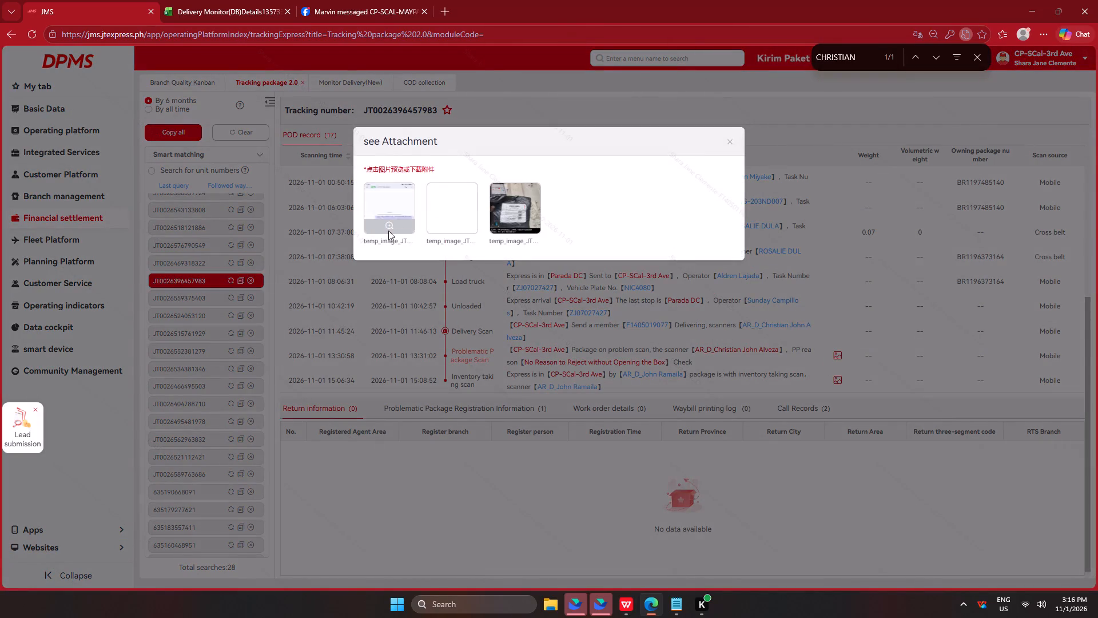
pyautogui.click(388, 231)
pyautogui.press('Right')
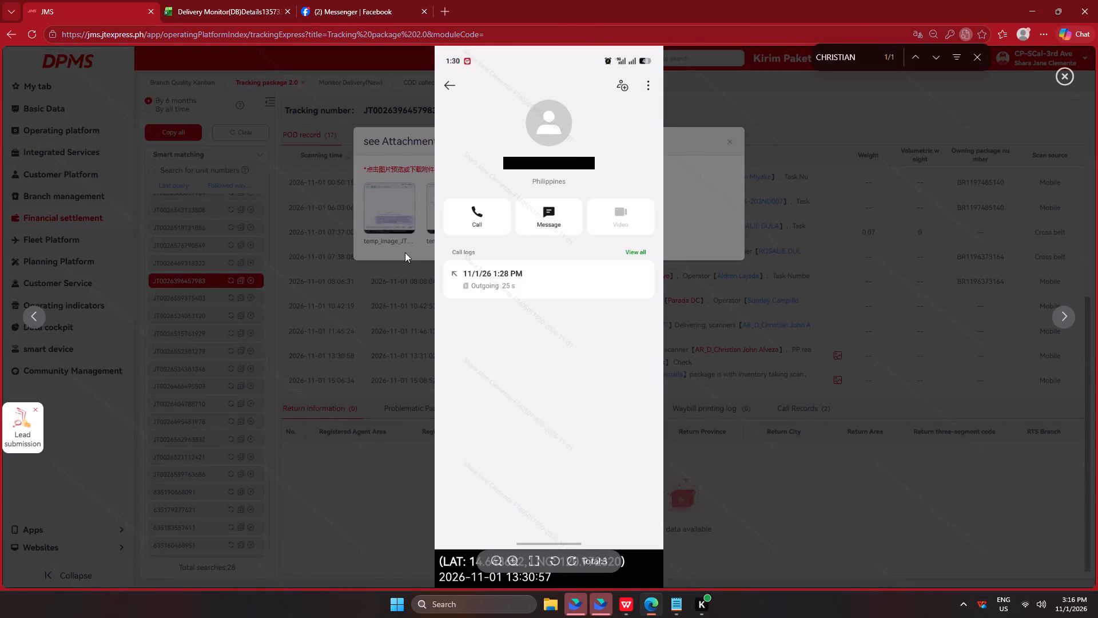
pyautogui.click(955, 450)
pyautogui.click(846, 429)
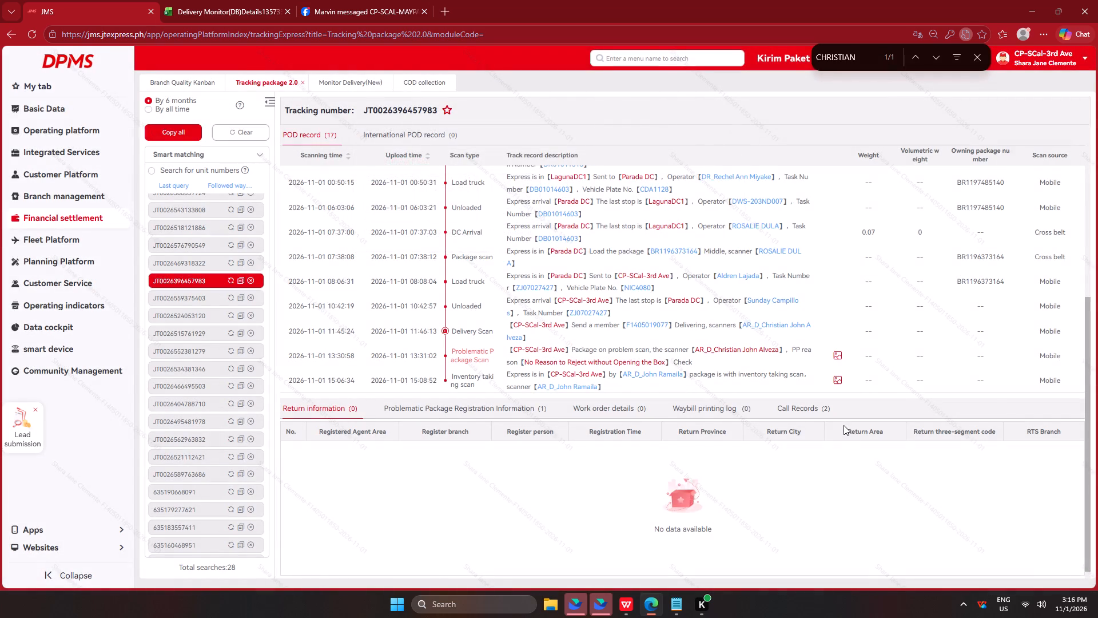
pyautogui.hotkey('alt', 'Tab')
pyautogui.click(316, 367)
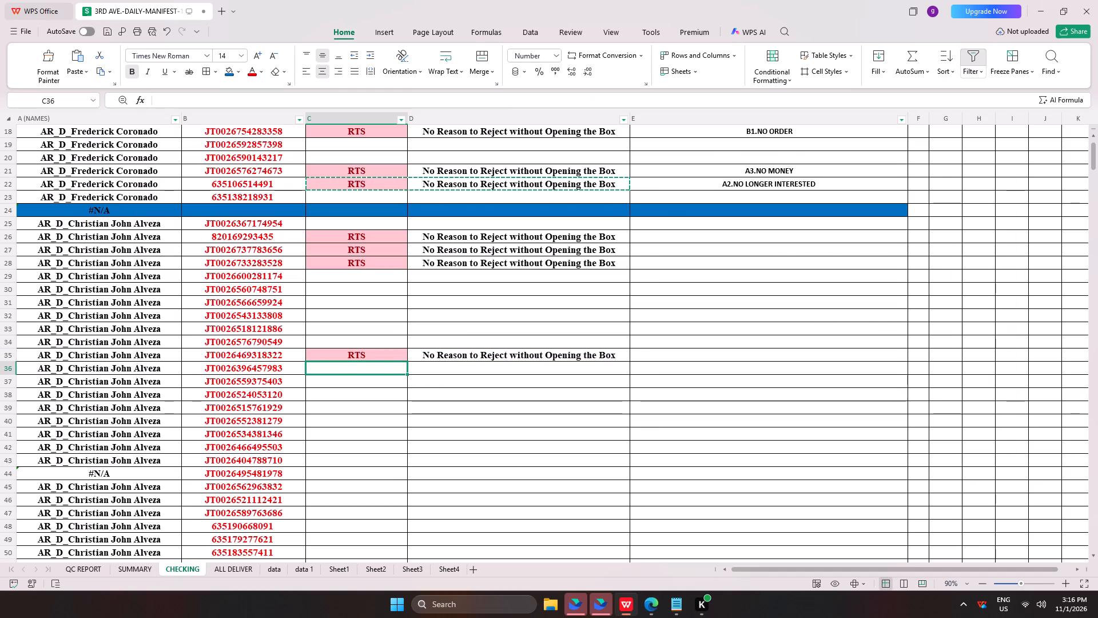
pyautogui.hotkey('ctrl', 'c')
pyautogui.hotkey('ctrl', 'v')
pyautogui.moveTo(344, 356); pyautogui.dragTo(496, 365)
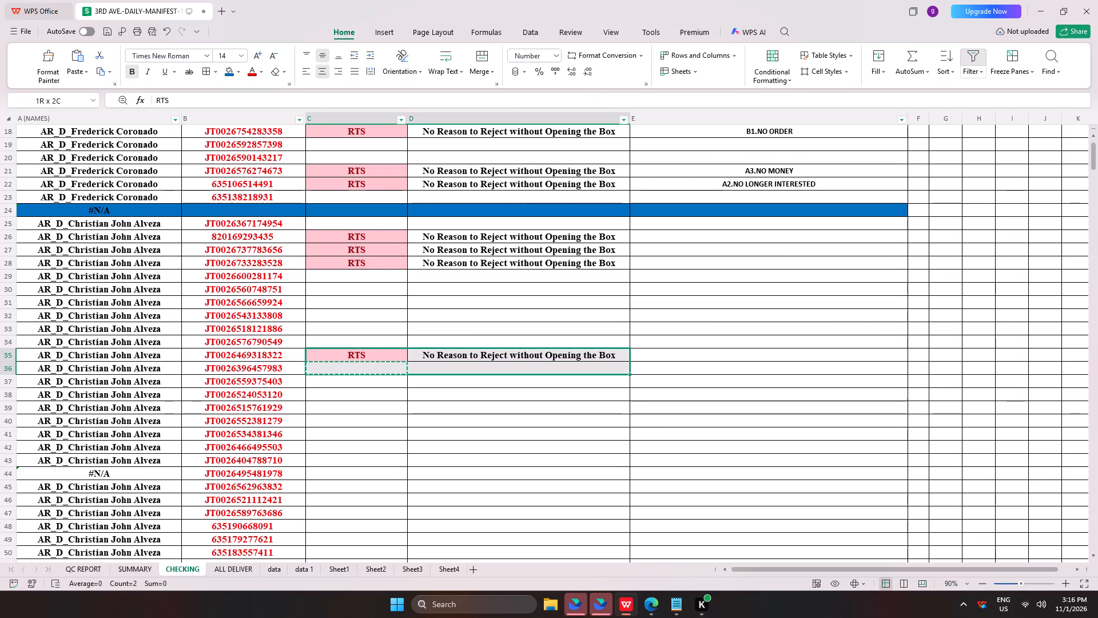
pyautogui.moveTo(496, 365); pyautogui.dragTo(502, 358)
pyautogui.hotkey('ctrl', 'v')
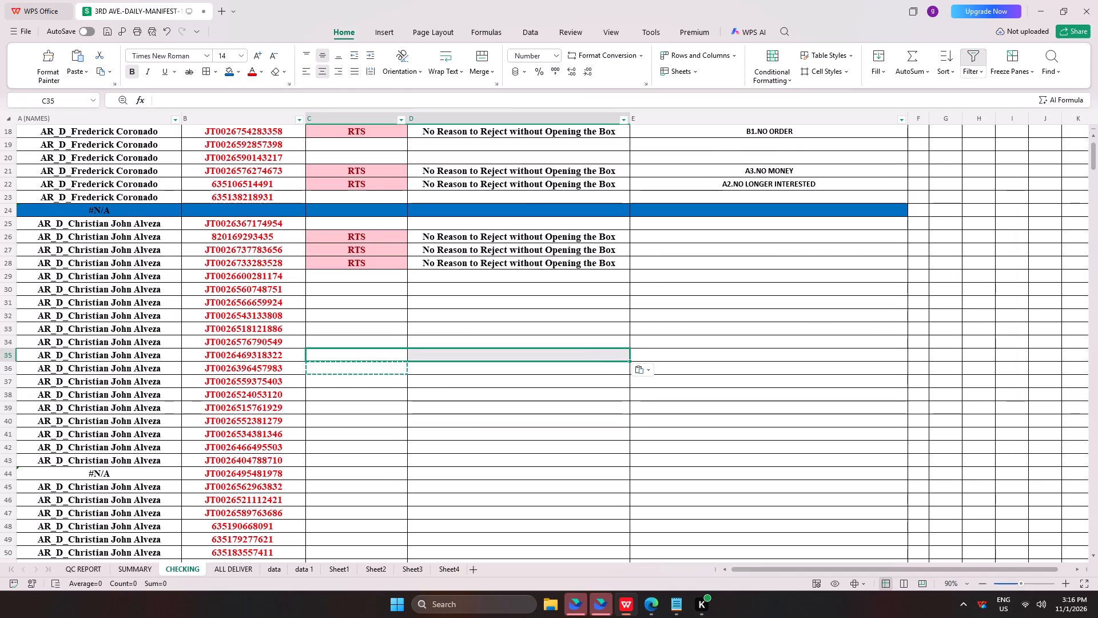
pyautogui.hotkey('ctrl', 'z')
pyautogui.hotkey('ctrl', 'c')
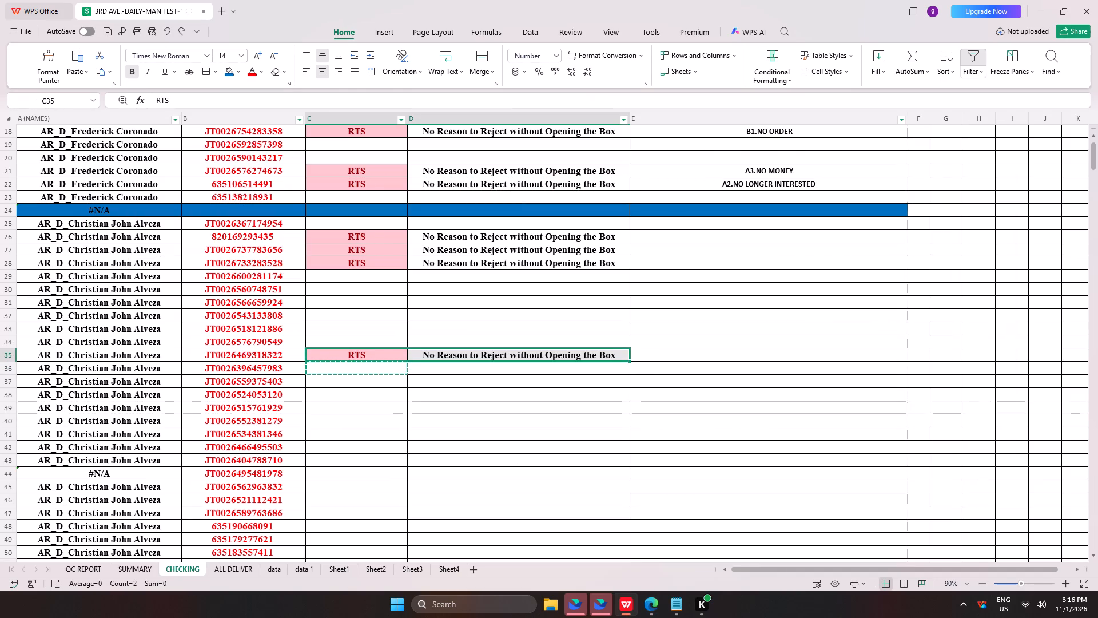
pyautogui.click(400, 370)
pyautogui.hotkey('ctrl', 'v')
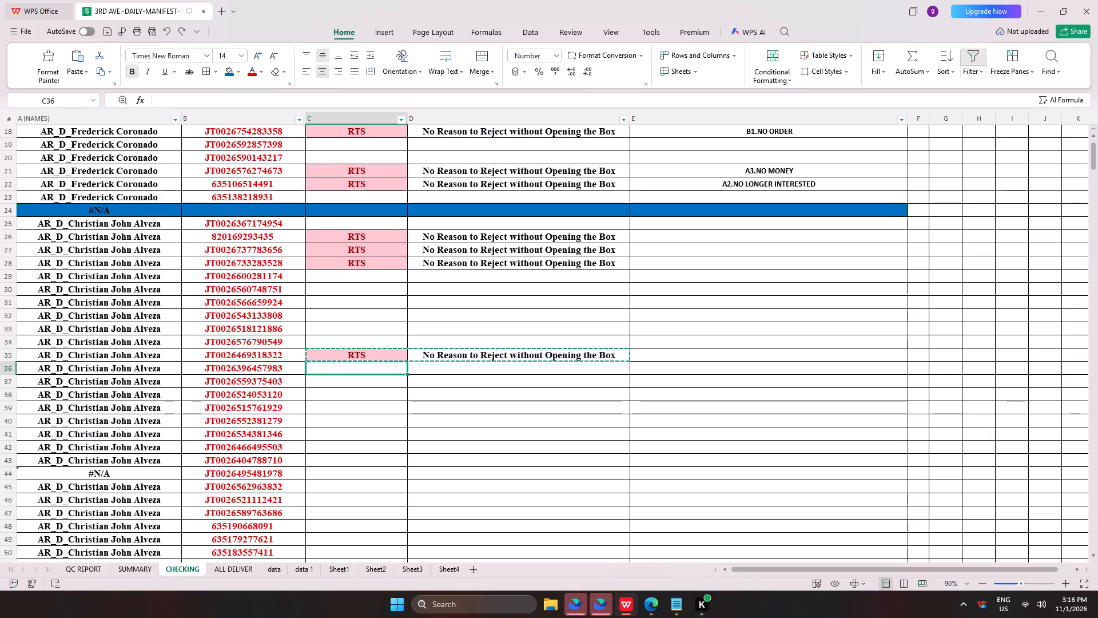
pyautogui.hotkey('alt', 'Tab')
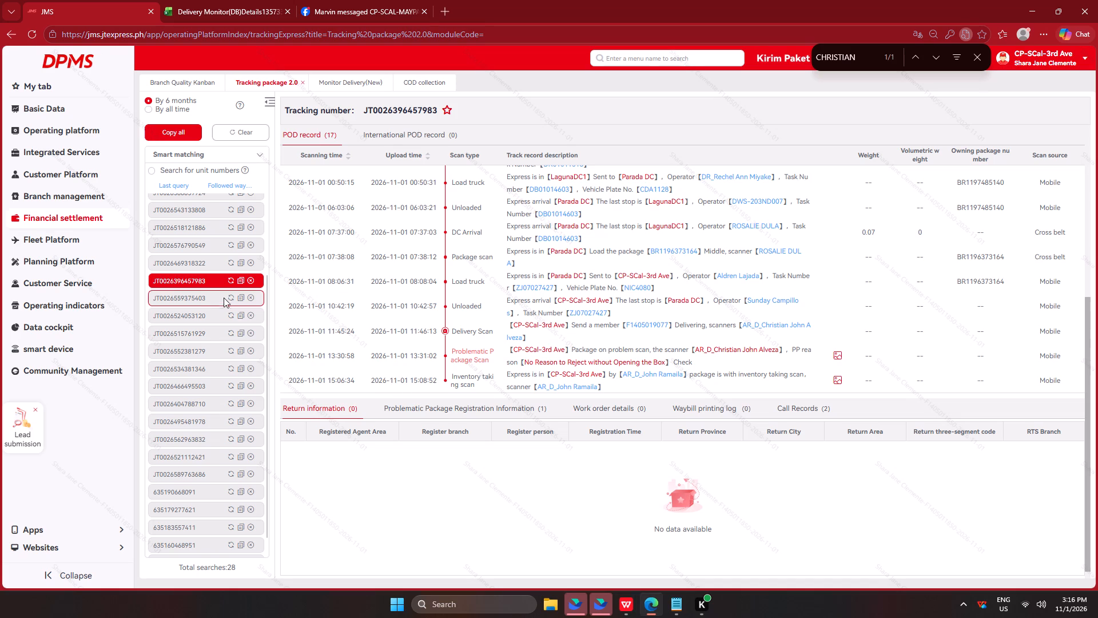
pyautogui.click(212, 299)
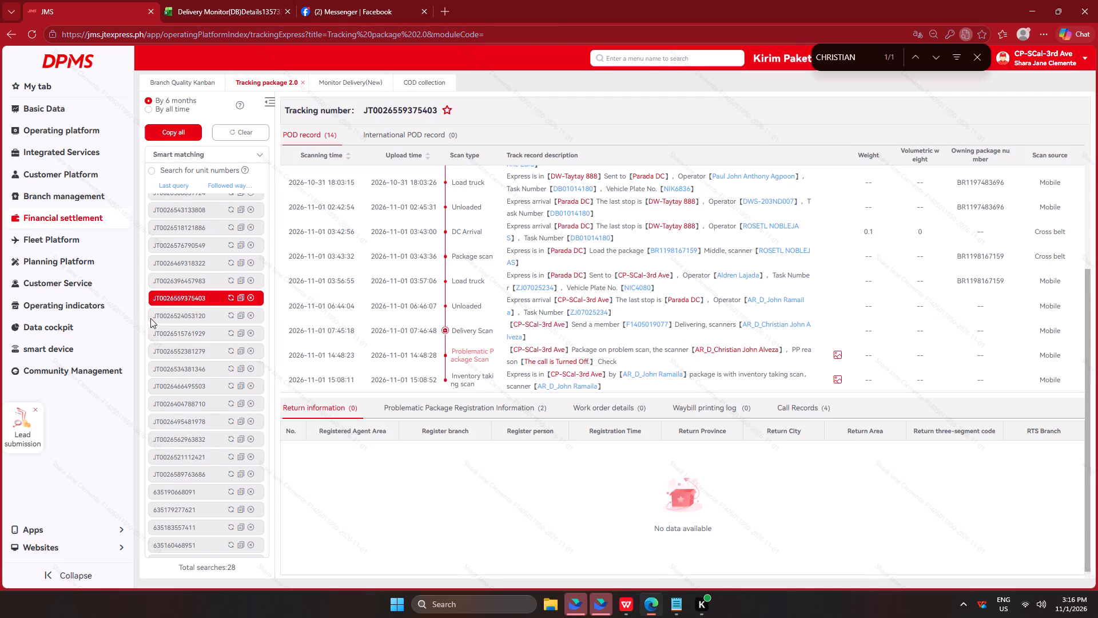
pyautogui.click(154, 318)
pyautogui.scroll(-2, 556, 351)
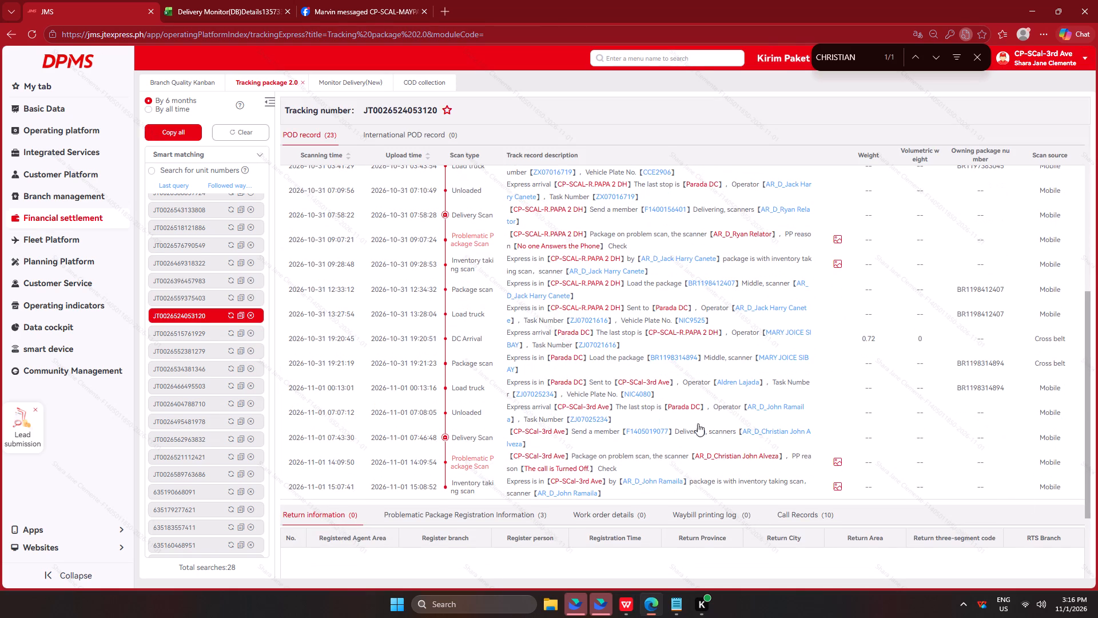
pyautogui.click(190, 341)
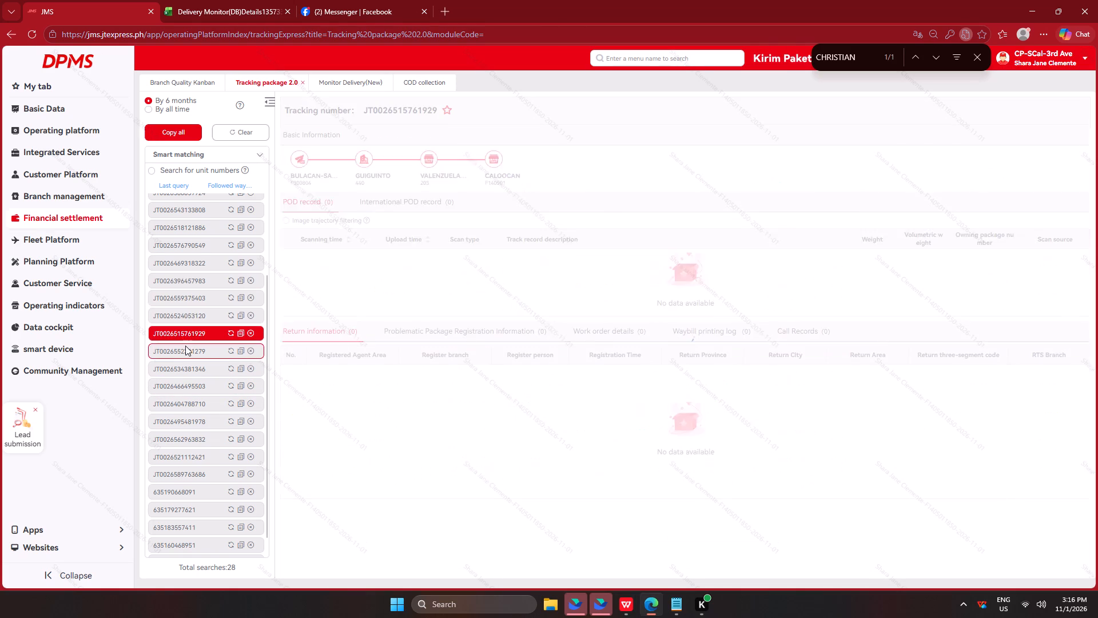
pyautogui.click(182, 348)
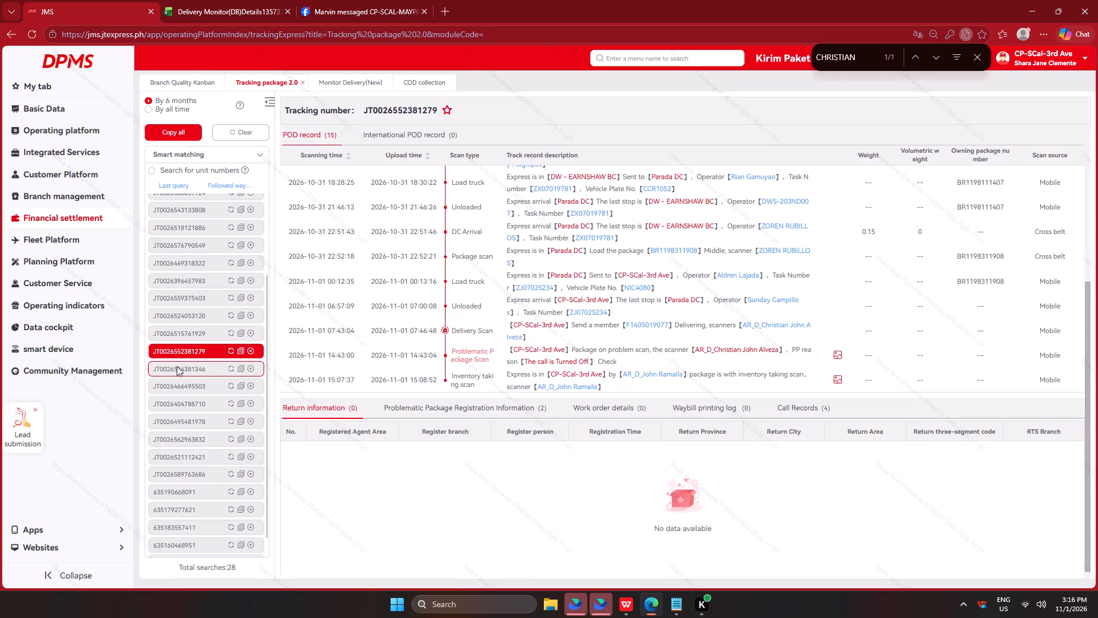
pyautogui.click(177, 366)
pyautogui.click(180, 379)
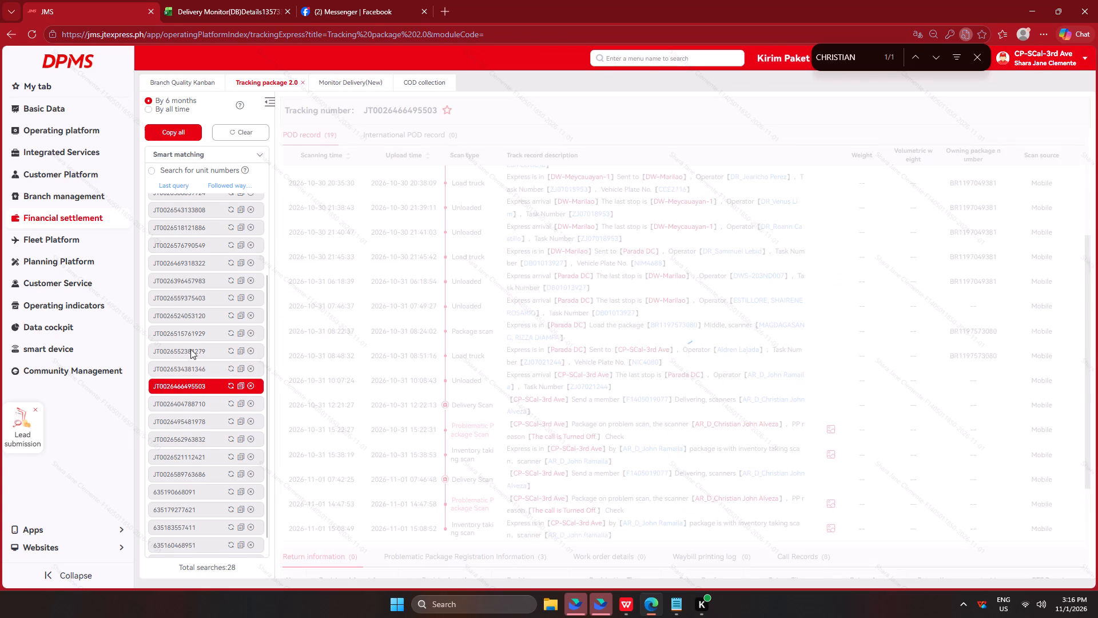
pyautogui.scroll(-4, 555, 299)
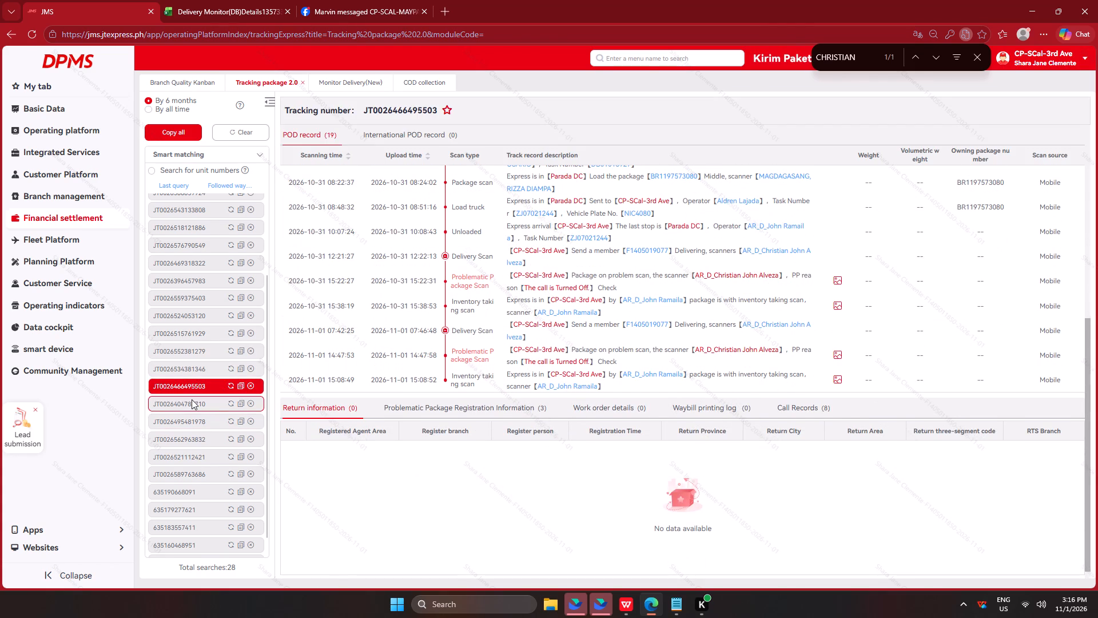
pyautogui.click(190, 400)
pyautogui.scroll(-2, 215, 227)
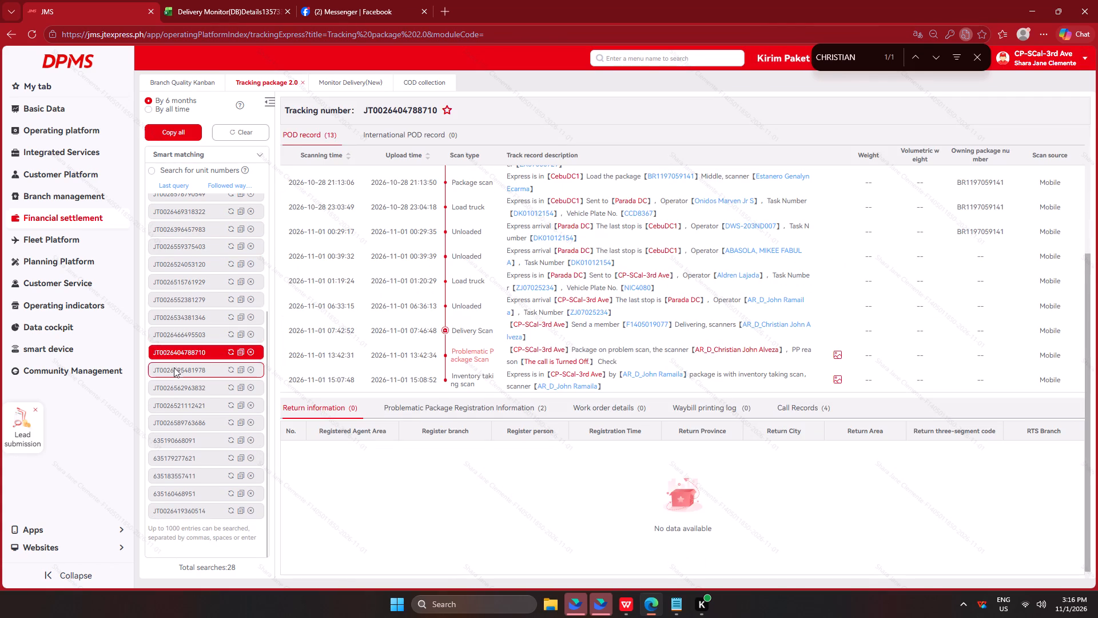
pyautogui.click(173, 373)
pyautogui.scroll(-3, 900, 380)
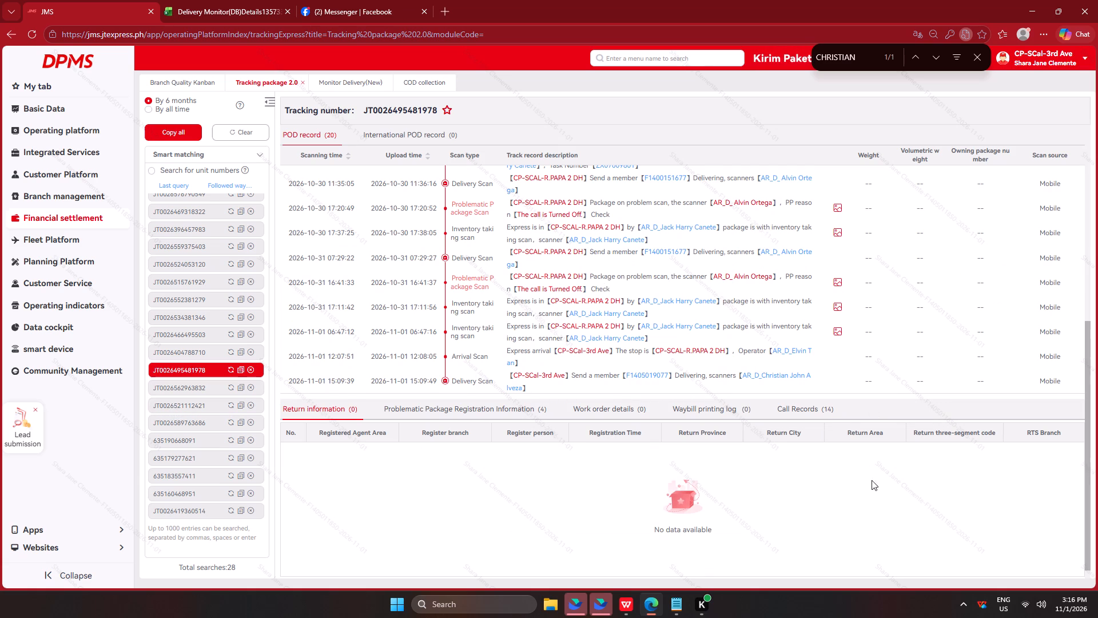
pyautogui.click(180, 386)
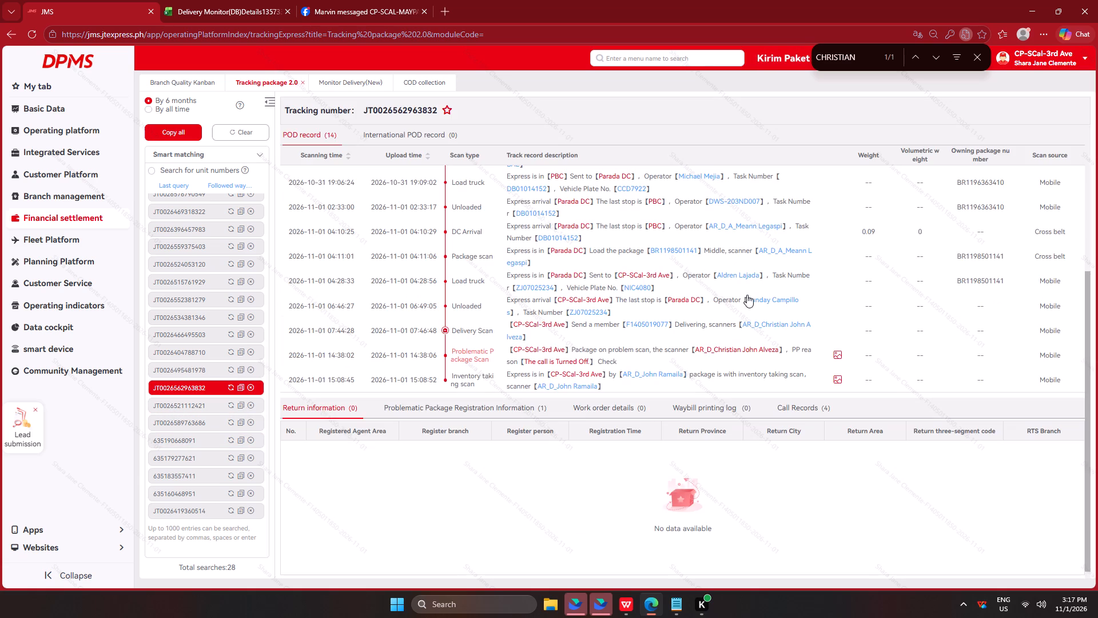
pyautogui.scroll(-2, 747, 295)
pyautogui.click(173, 406)
pyautogui.scroll(-2, 213, 280)
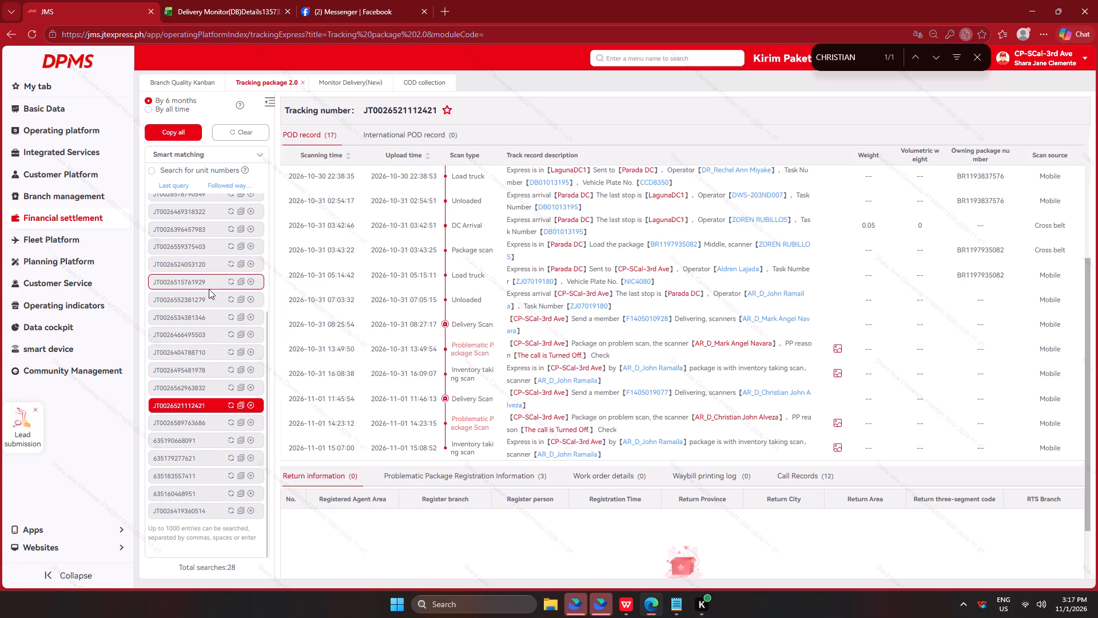
pyautogui.scroll(-2, 209, 289)
pyautogui.click(157, 422)
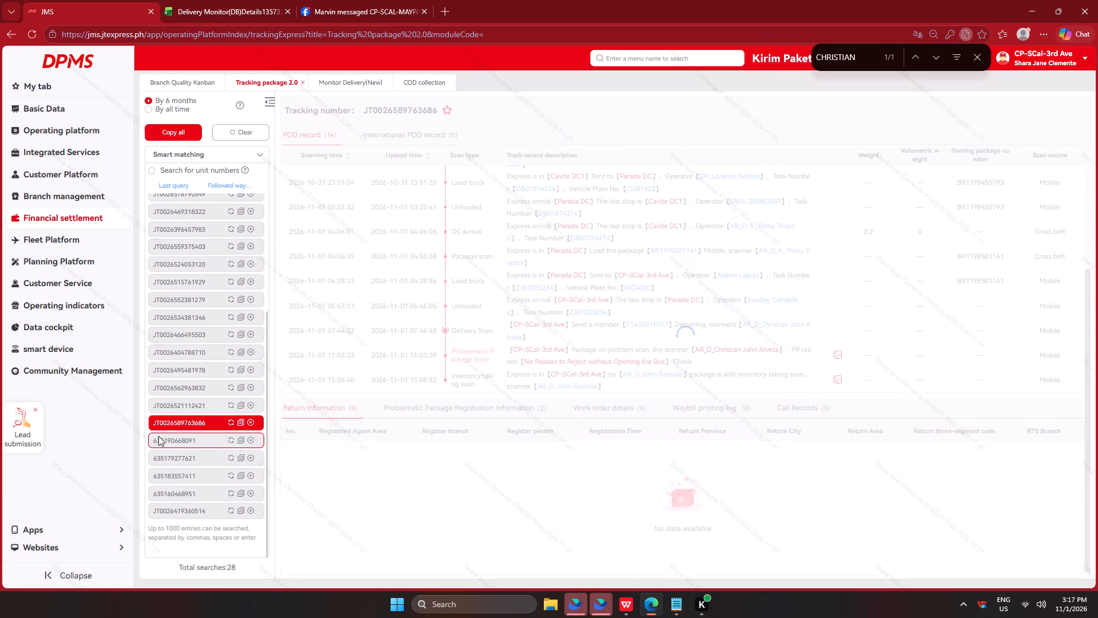
pyautogui.click(836, 356)
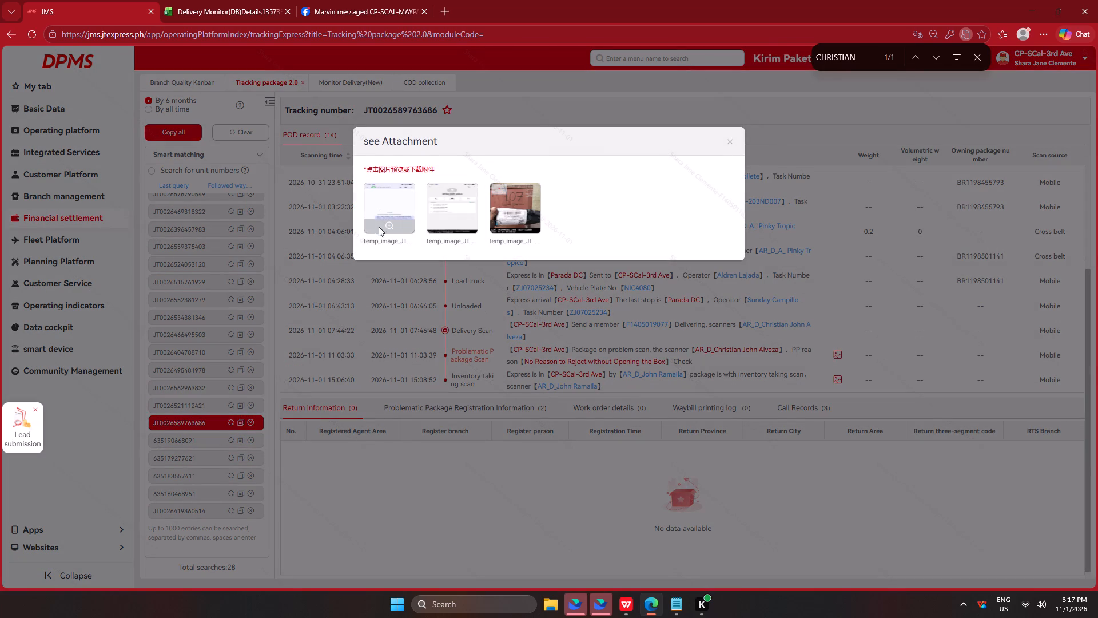
pyautogui.click(389, 227)
pyautogui.press('Right')
pyautogui.press('Right')
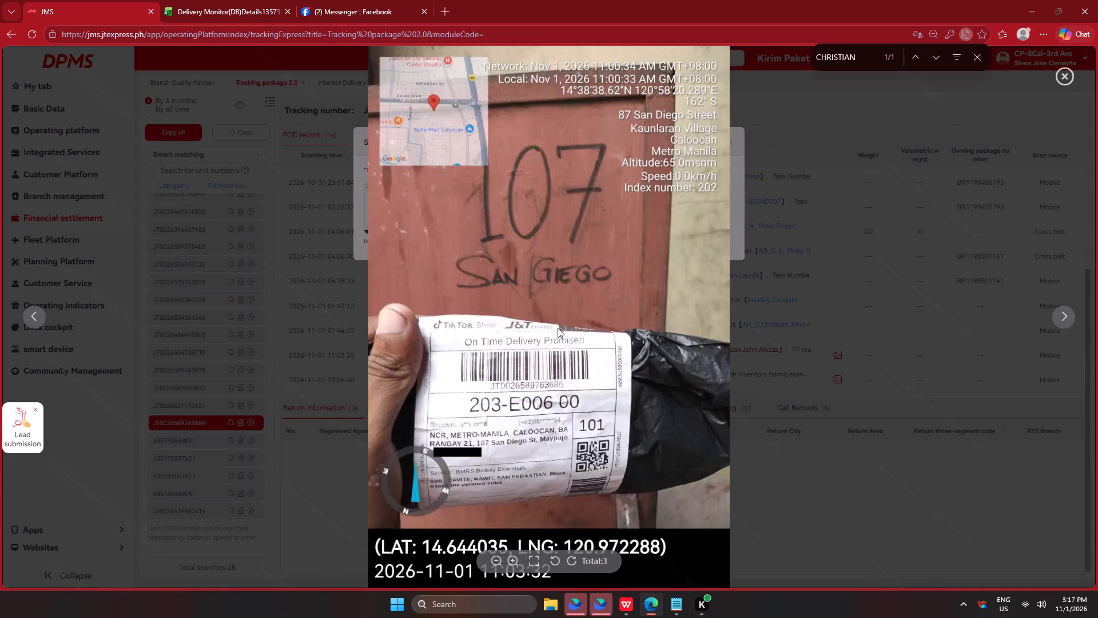
pyautogui.press('Right')
pyautogui.press('Right')
pyautogui.doubleClick(387, 335)
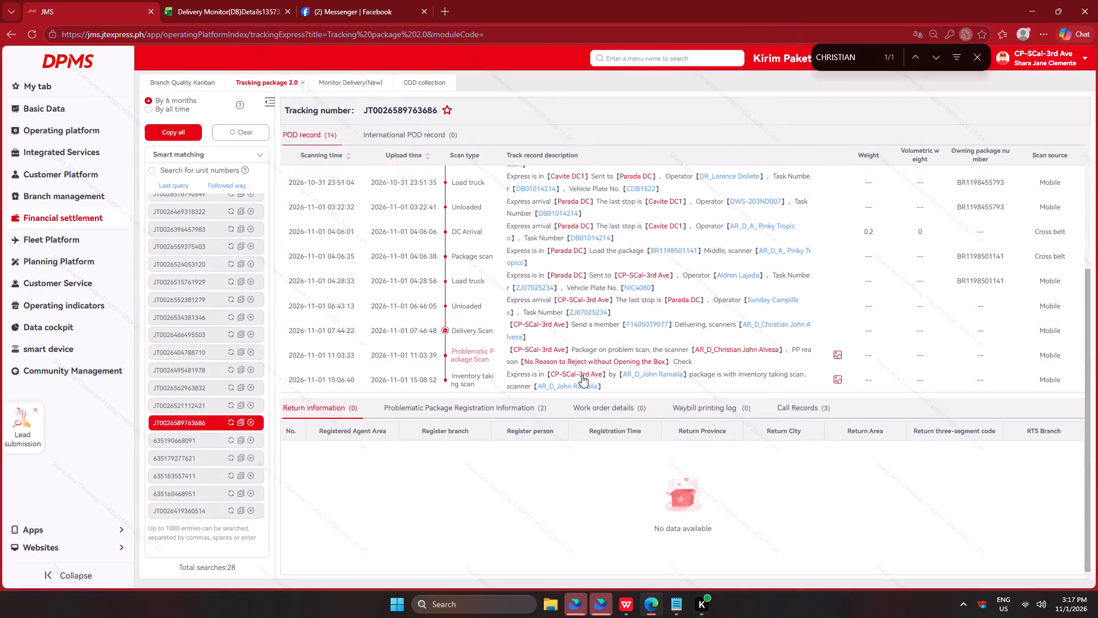
pyautogui.hotkey('alt', 'Tab')
pyautogui.scroll(-1, 368, 406)
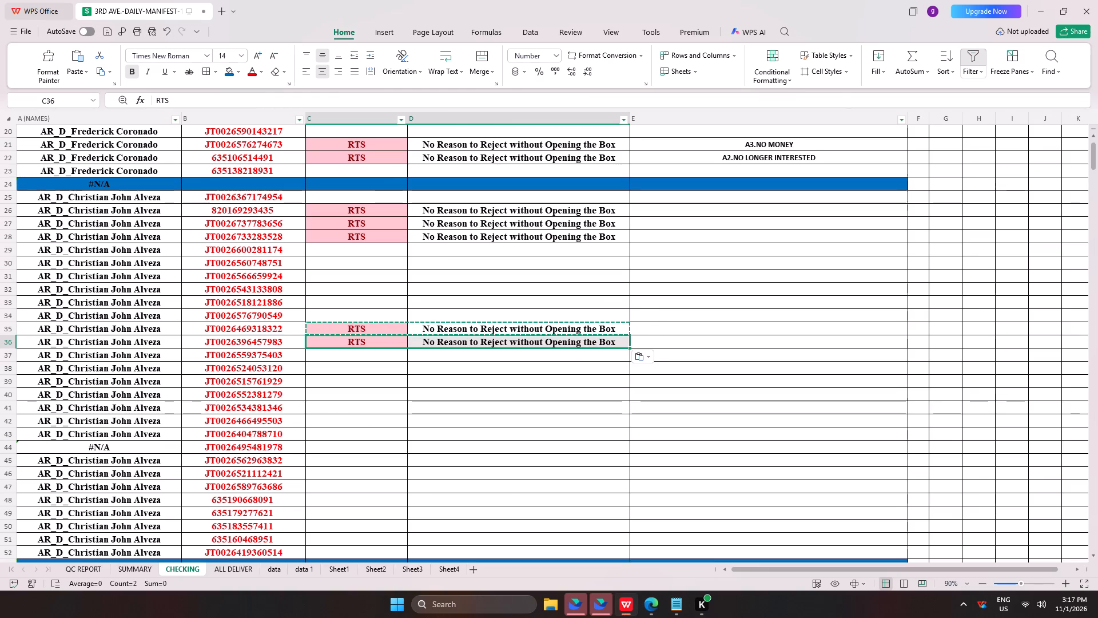
pyautogui.scroll(-1, 345, 402)
pyautogui.click(330, 384)
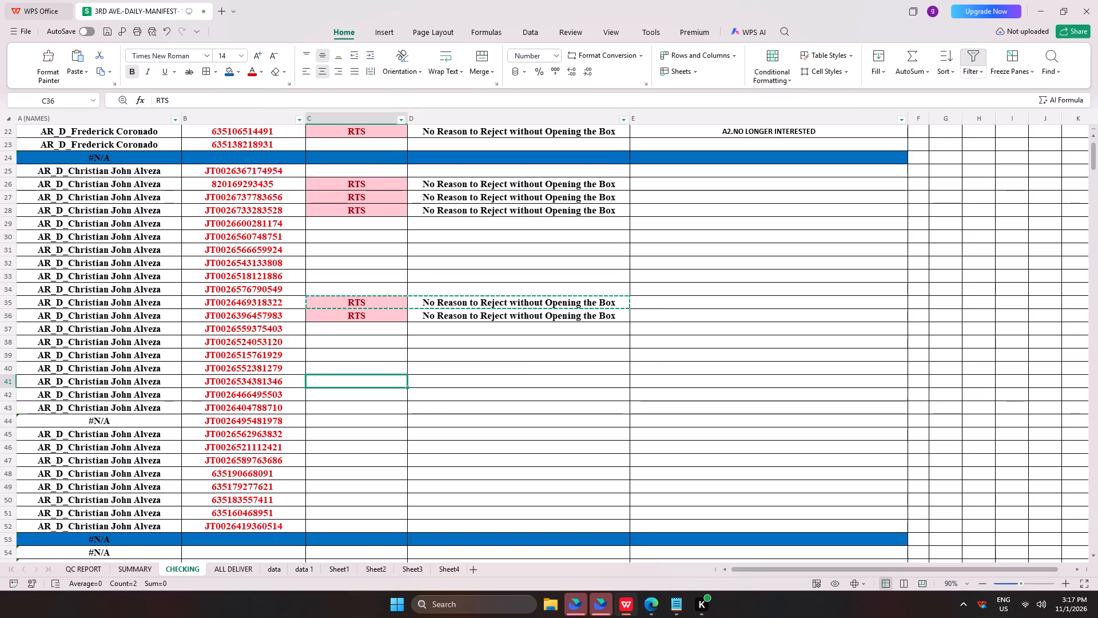
pyautogui.click(322, 434)
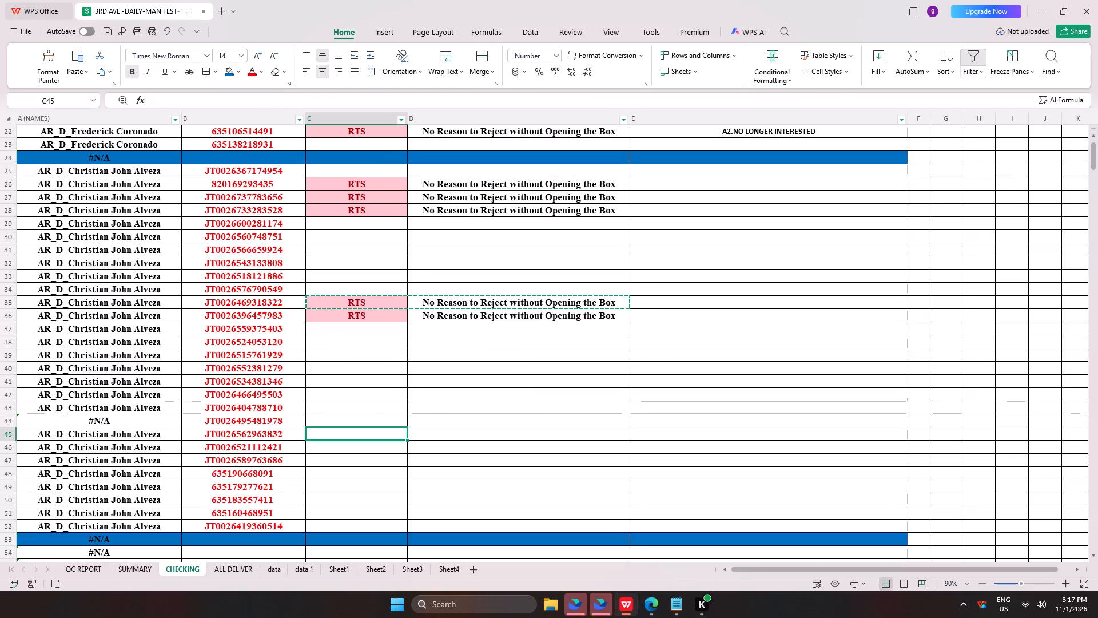
pyautogui.hotkey('alt', 'Tab')
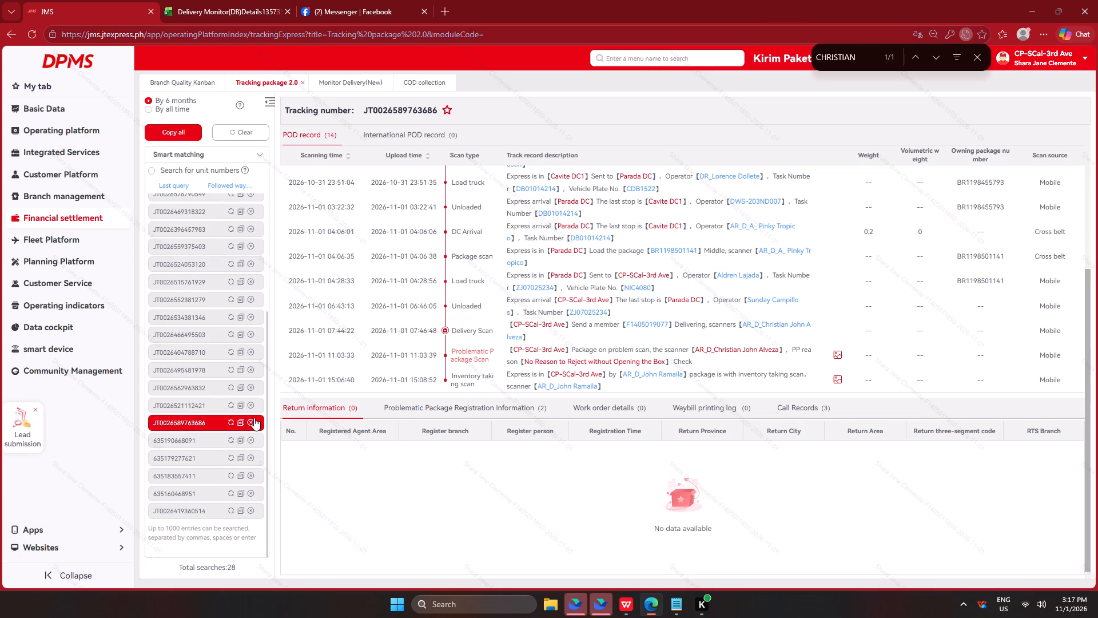
pyautogui.hotkey('alt', 'Tab')
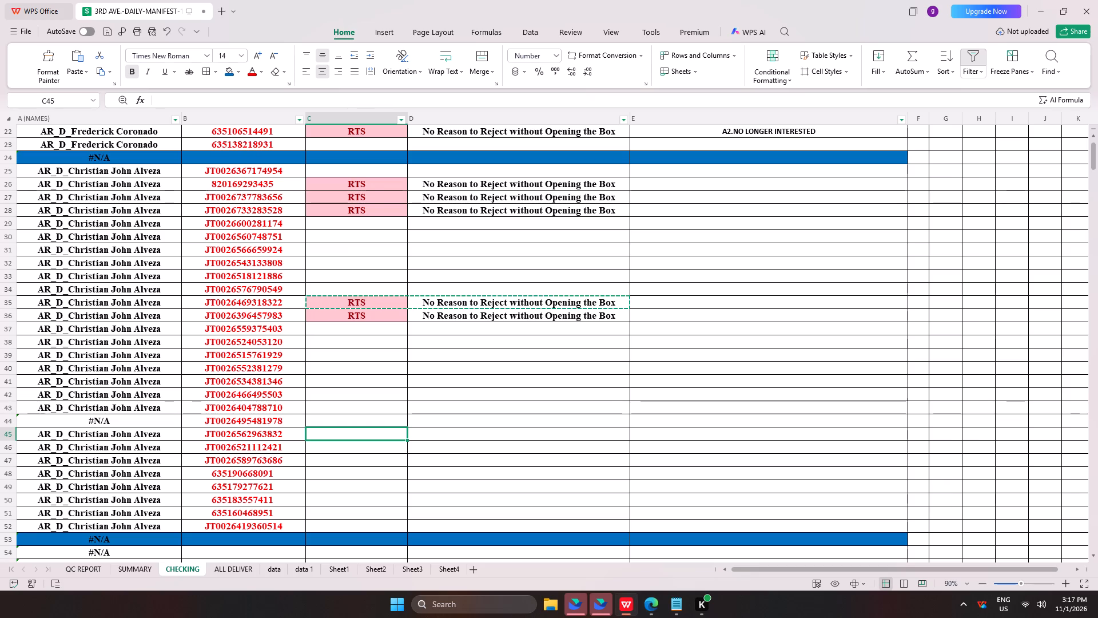
pyautogui.click(315, 459)
pyautogui.hotkey('ctrl', 'v')
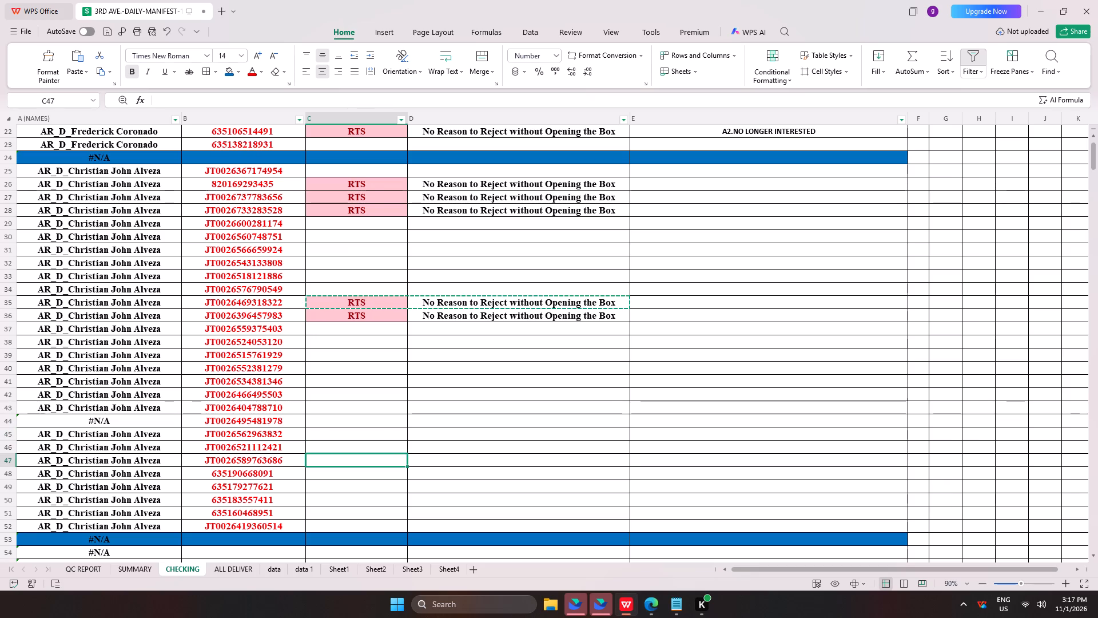
pyautogui.hotkey('alt', 'Tab')
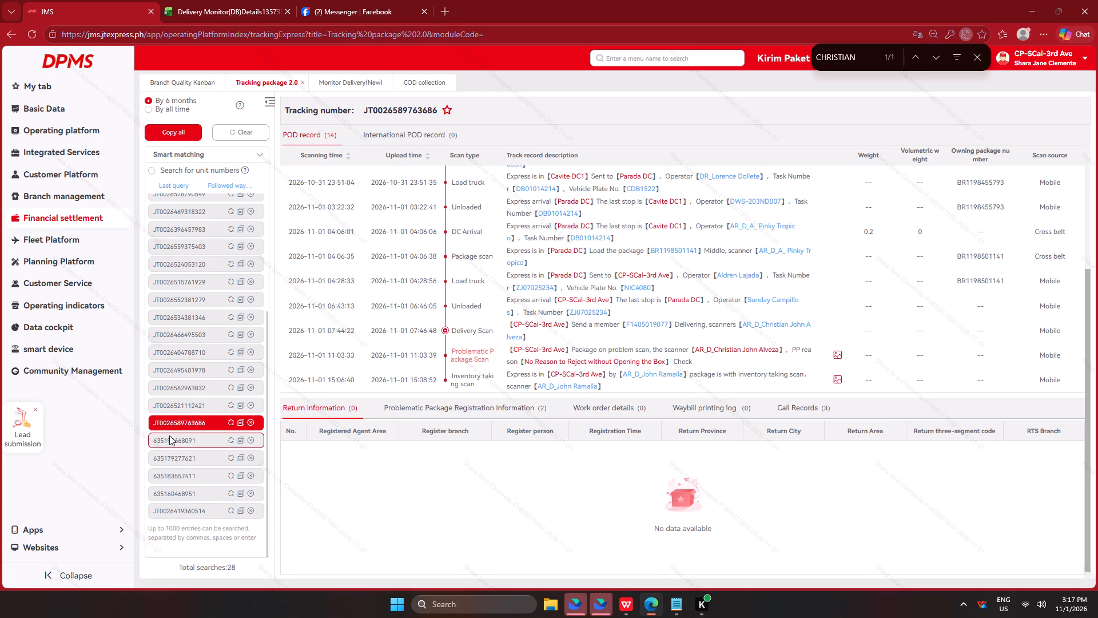
pyautogui.click(169, 435)
pyautogui.click(179, 462)
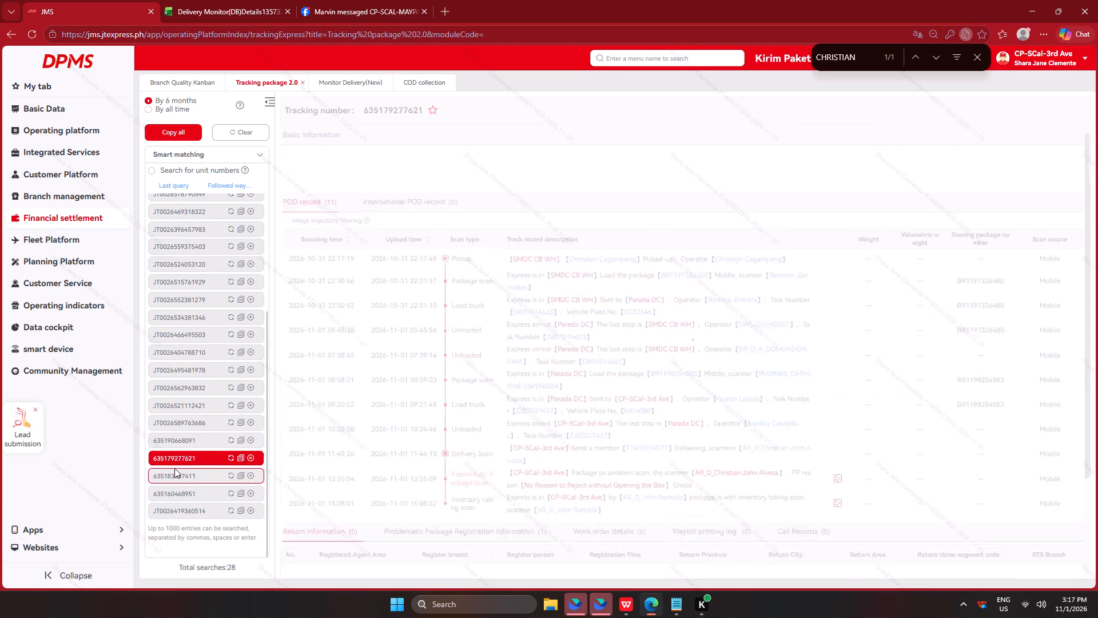
pyautogui.scroll(-2, 193, 288)
pyautogui.click(839, 359)
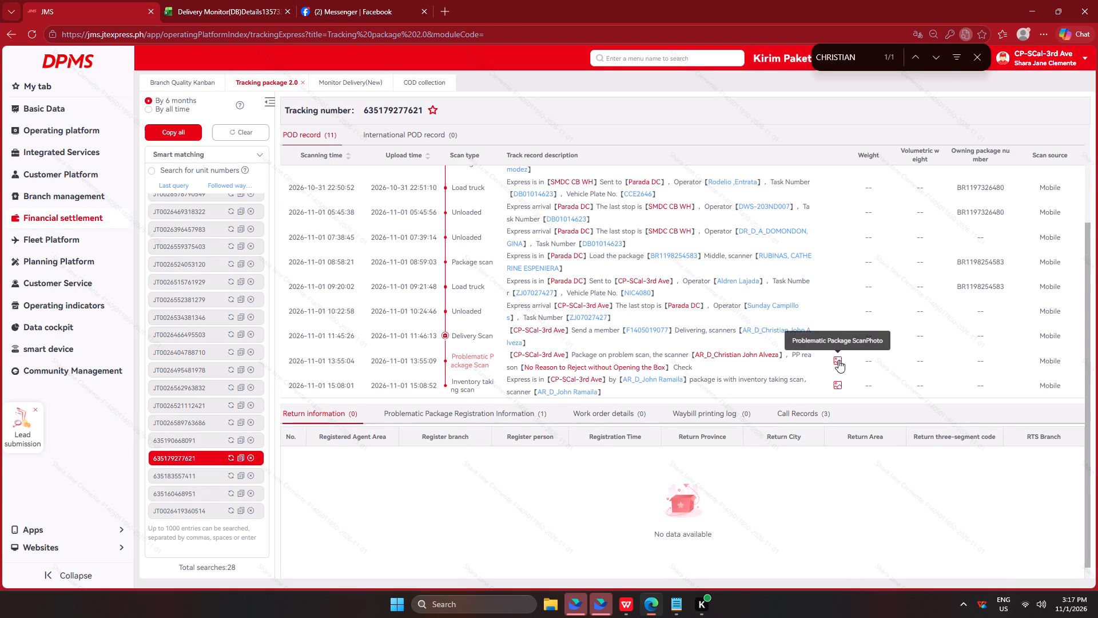
pyautogui.click(492, 292)
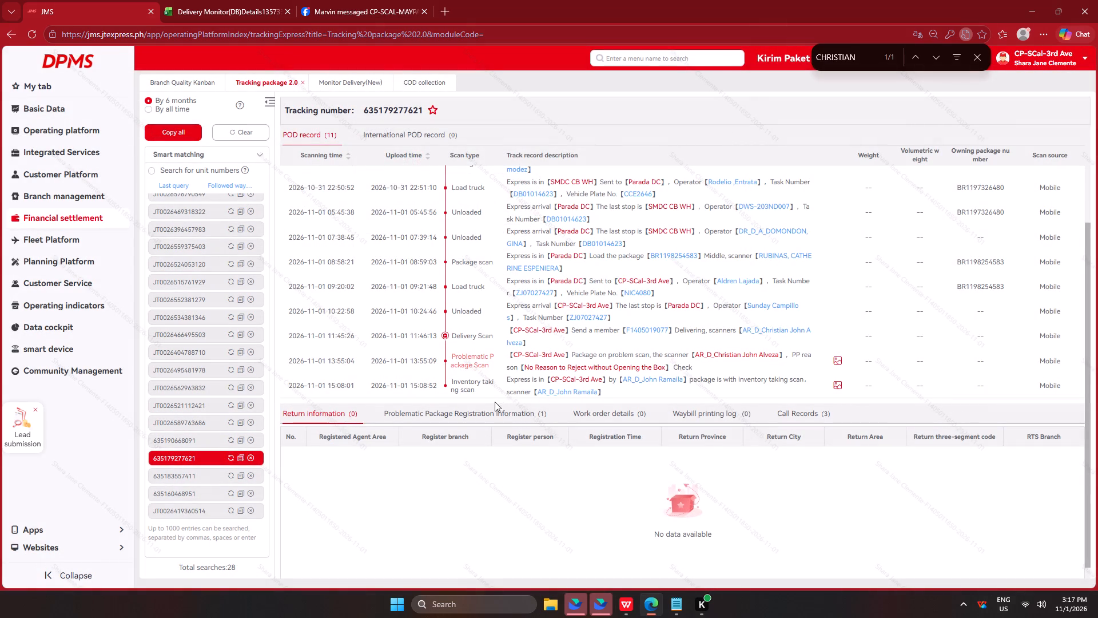
pyautogui.hotkey('alt', 'Tab')
pyautogui.click(317, 490)
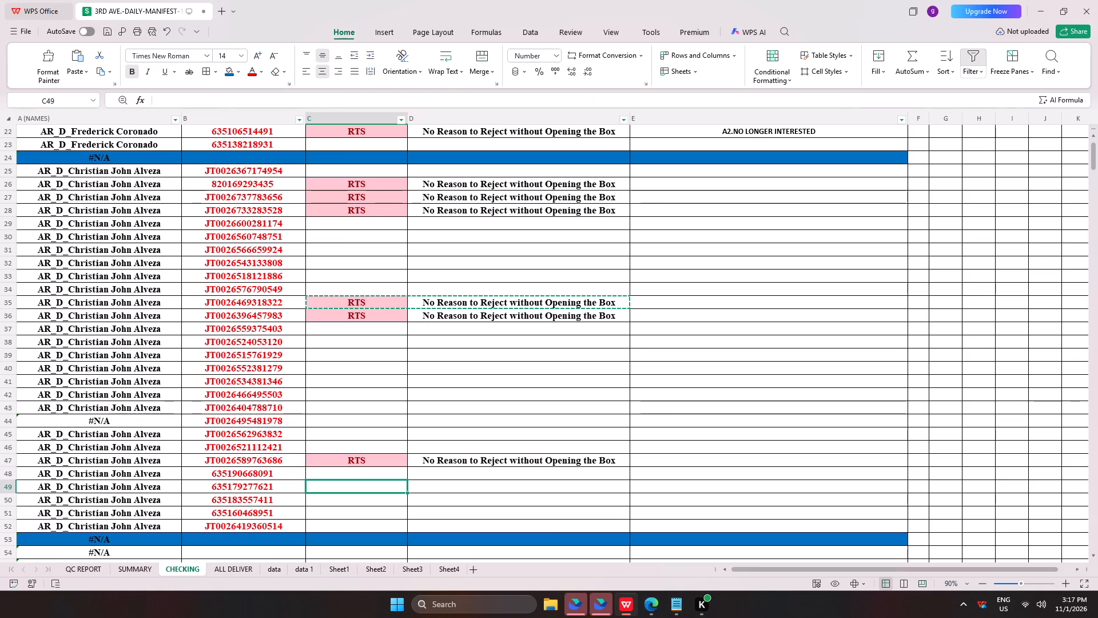
pyautogui.hotkey('ctrl', 'v')
pyautogui.hotkey('alt', 'Tab')
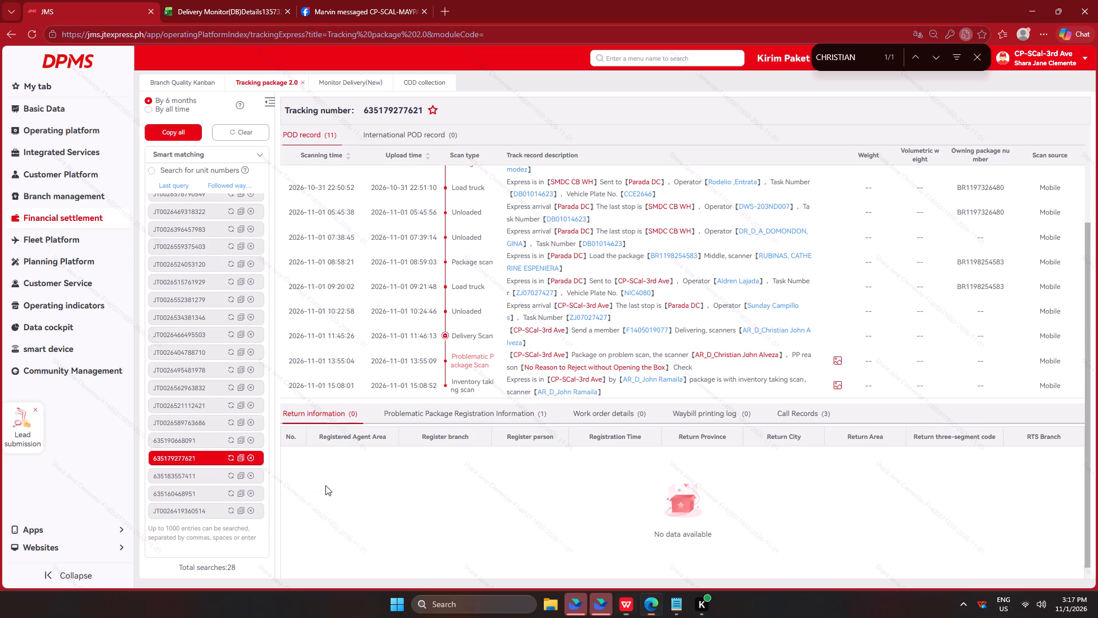
pyautogui.click(212, 482)
pyautogui.scroll(-5, 655, 296)
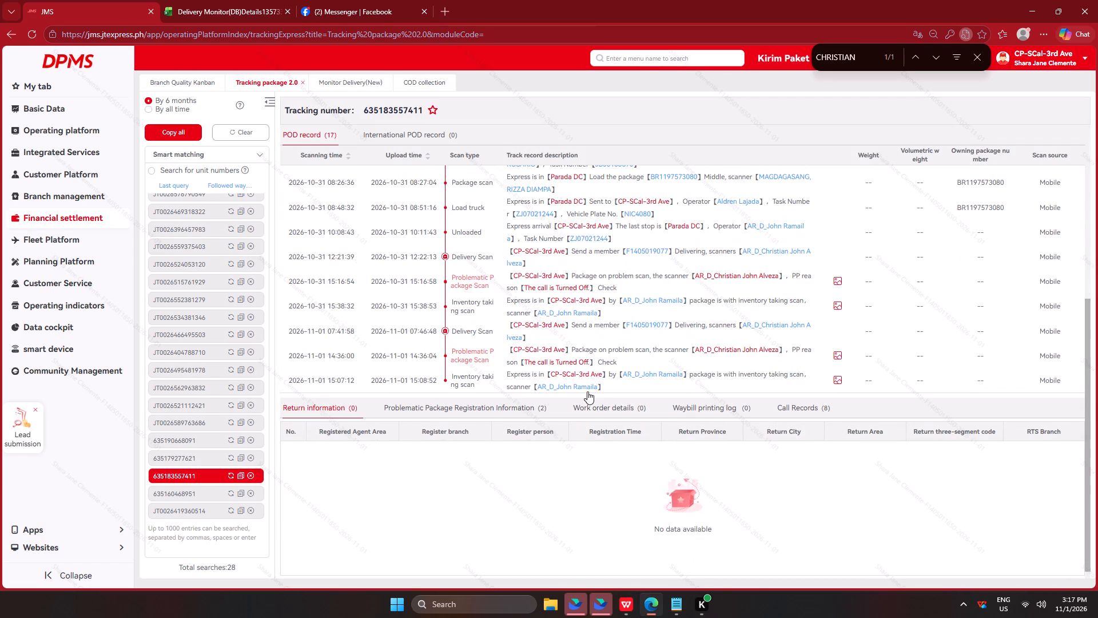
pyautogui.click(192, 494)
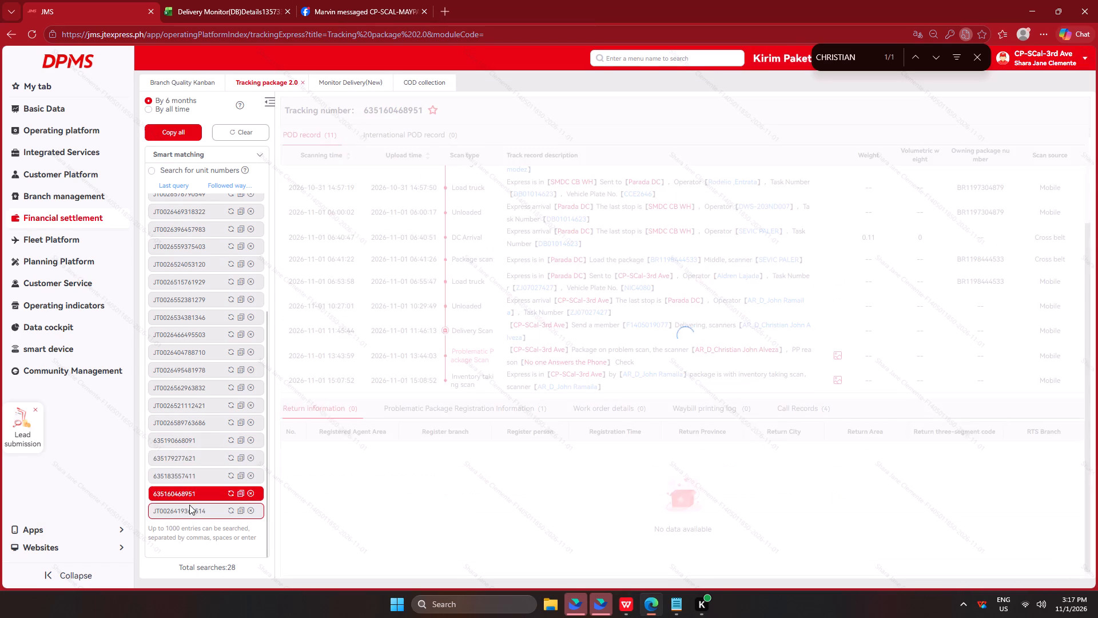
pyautogui.click(189, 507)
pyautogui.scroll(-5, 711, 267)
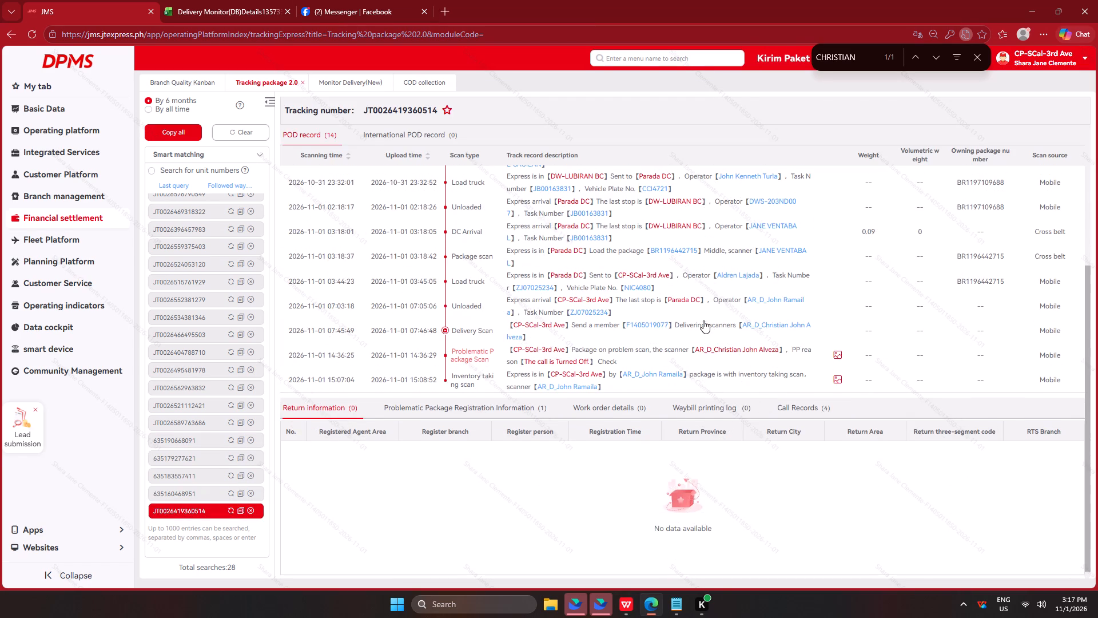
pyautogui.hotkey('alt', 'Tab')
pyautogui.click(491, 371)
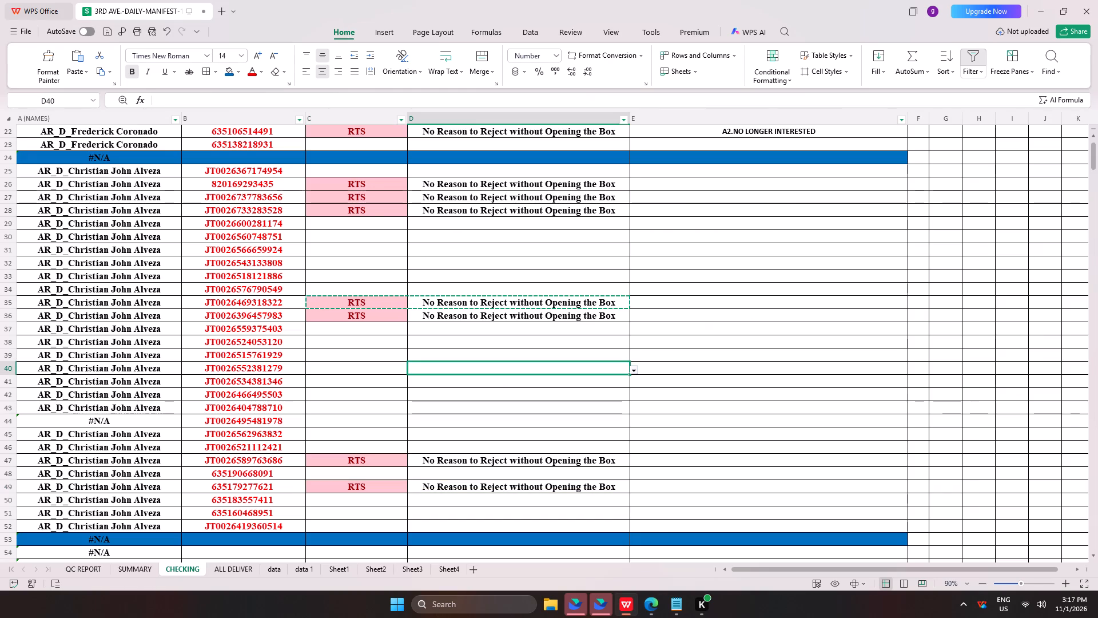
pyautogui.click(264, 189)
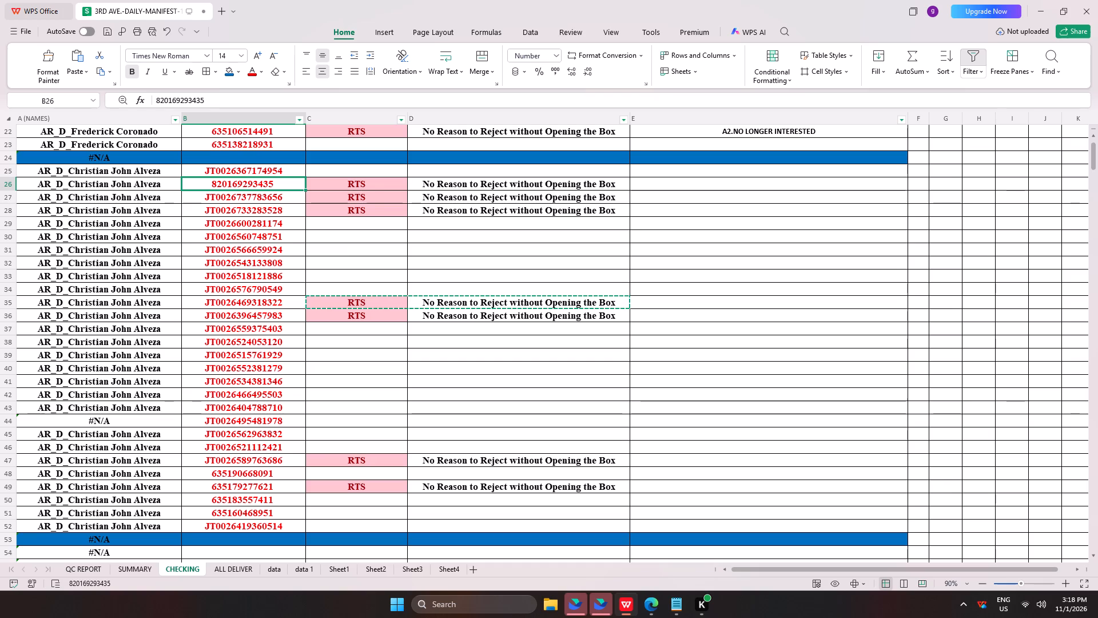
pyautogui.click(262, 201)
pyautogui.click(258, 185)
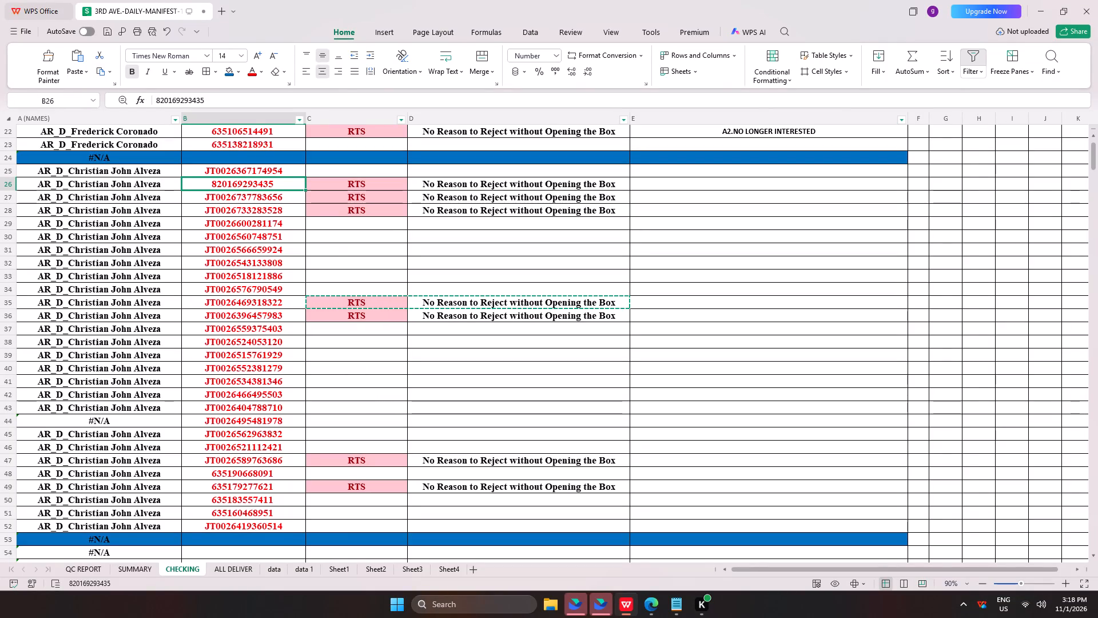
pyautogui.click(666, 180)
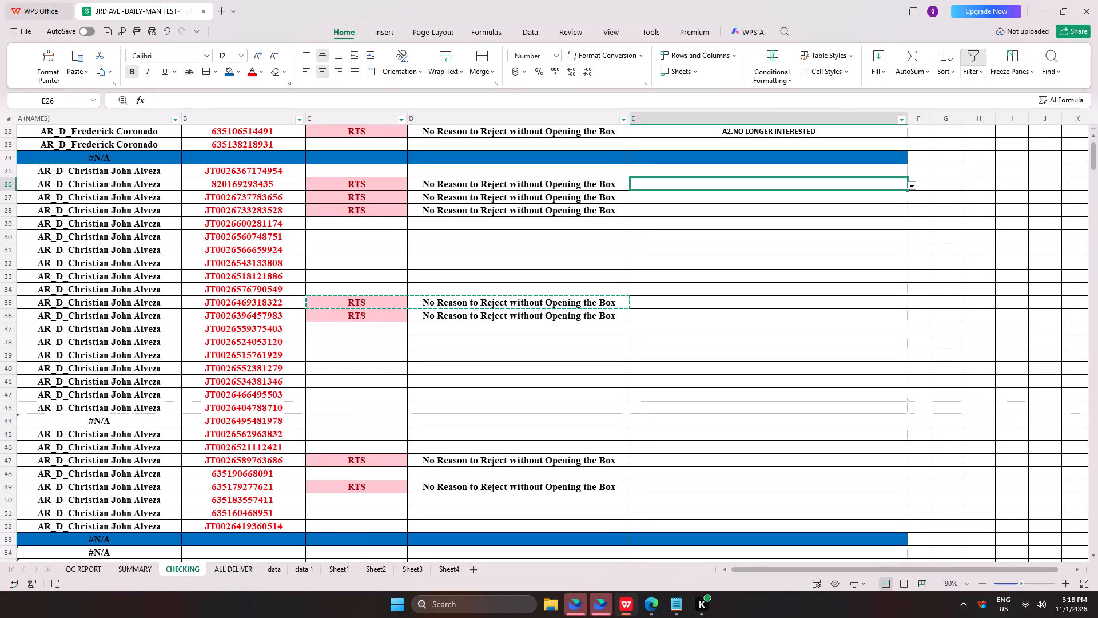
pyautogui.write('NO')
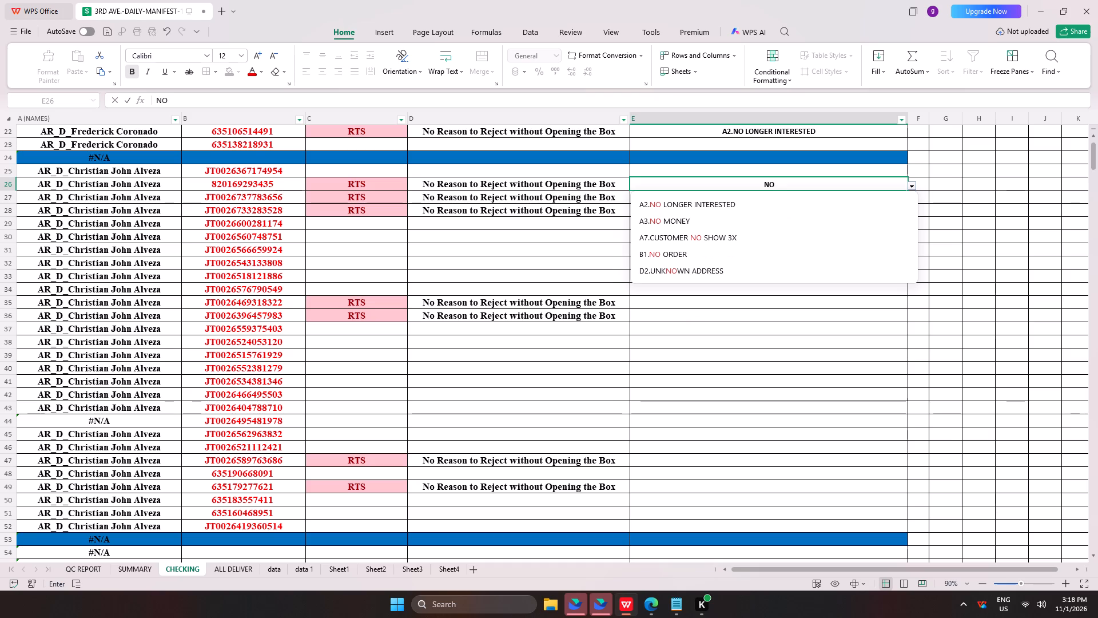
pyautogui.click(687, 255)
pyautogui.click(759, 188)
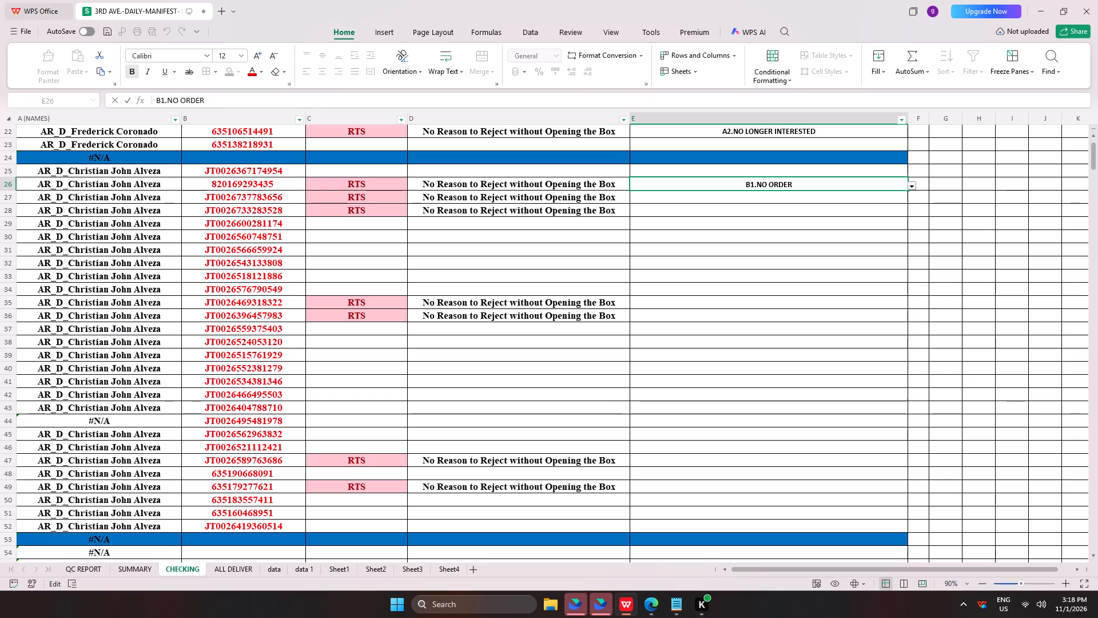
pyautogui.click(830, 187)
pyautogui.click(908, 185)
pyautogui.click(723, 203)
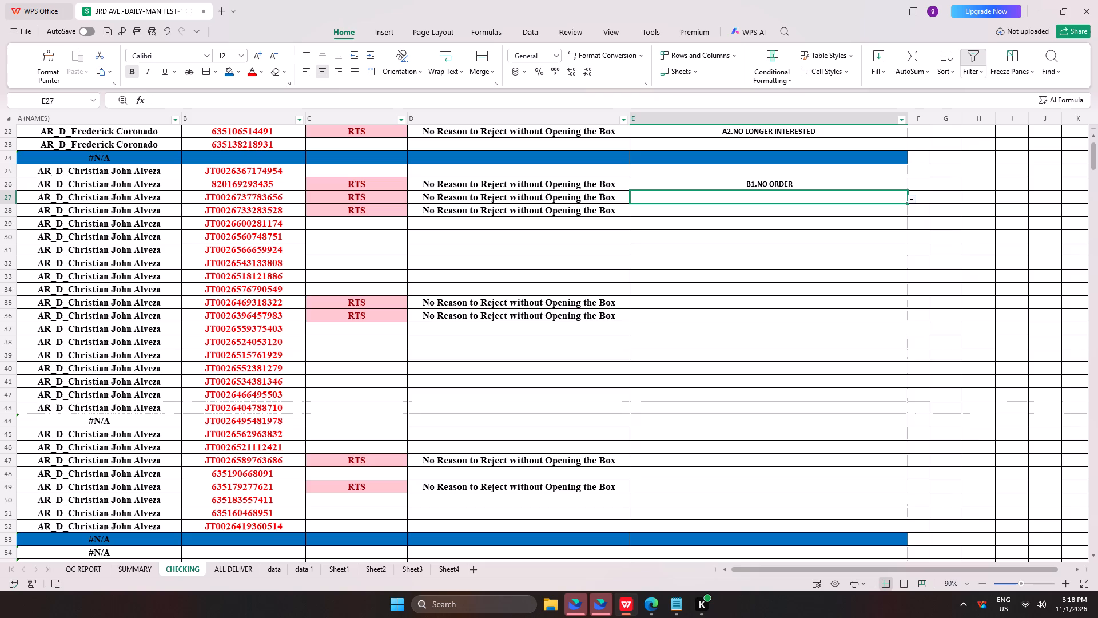
pyautogui.click(756, 209)
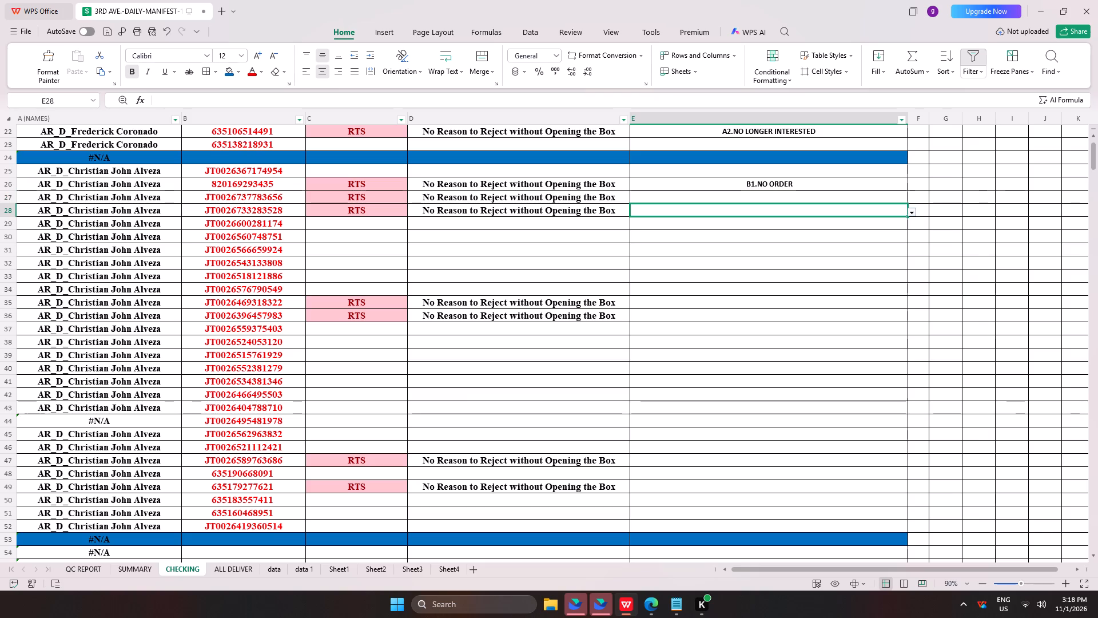
pyautogui.click(805, 181)
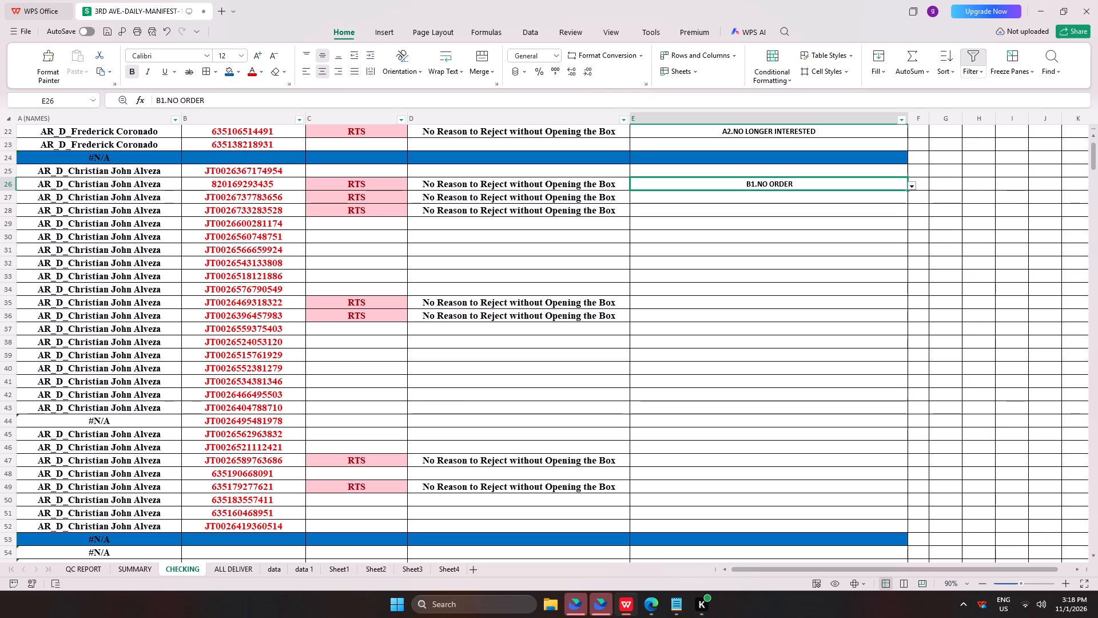
pyautogui.click(773, 200)
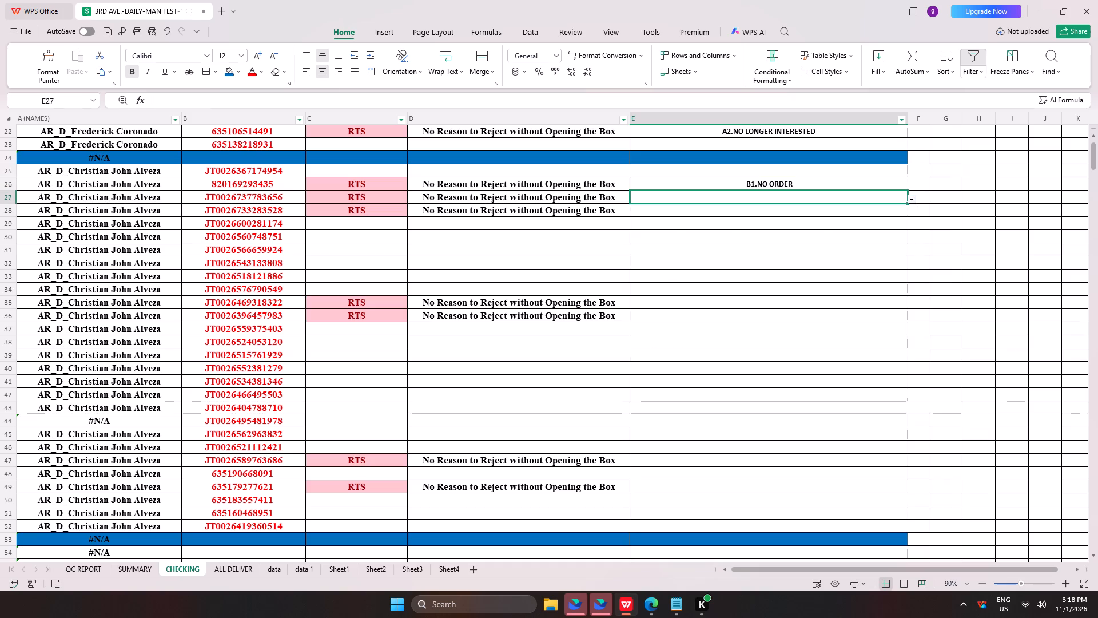
pyautogui.write('NO')
pyautogui.click(694, 263)
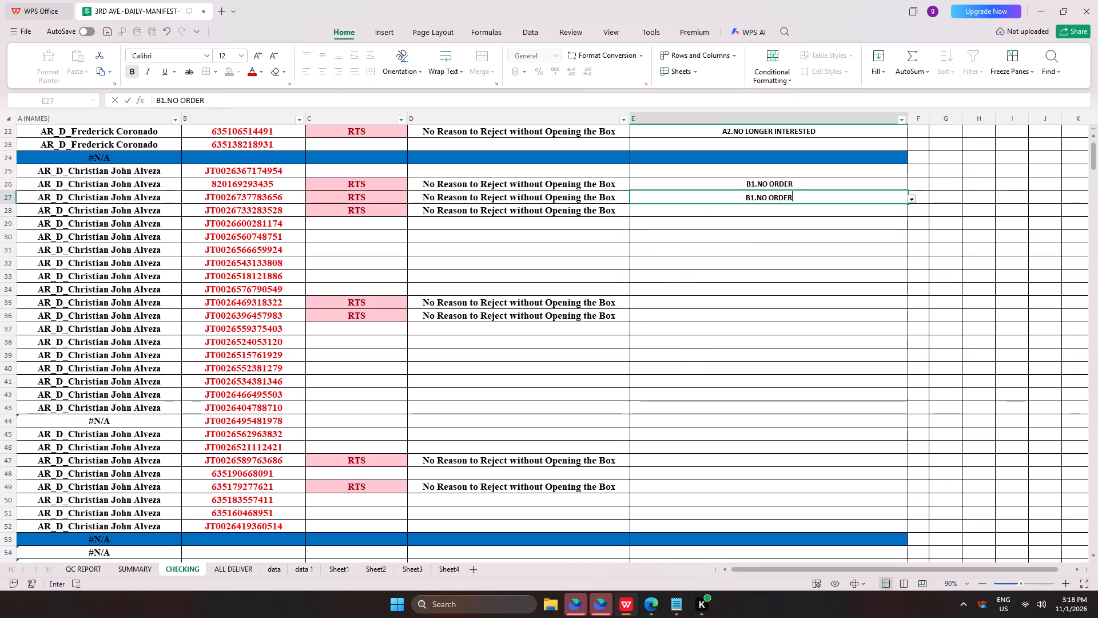
pyautogui.click(767, 218)
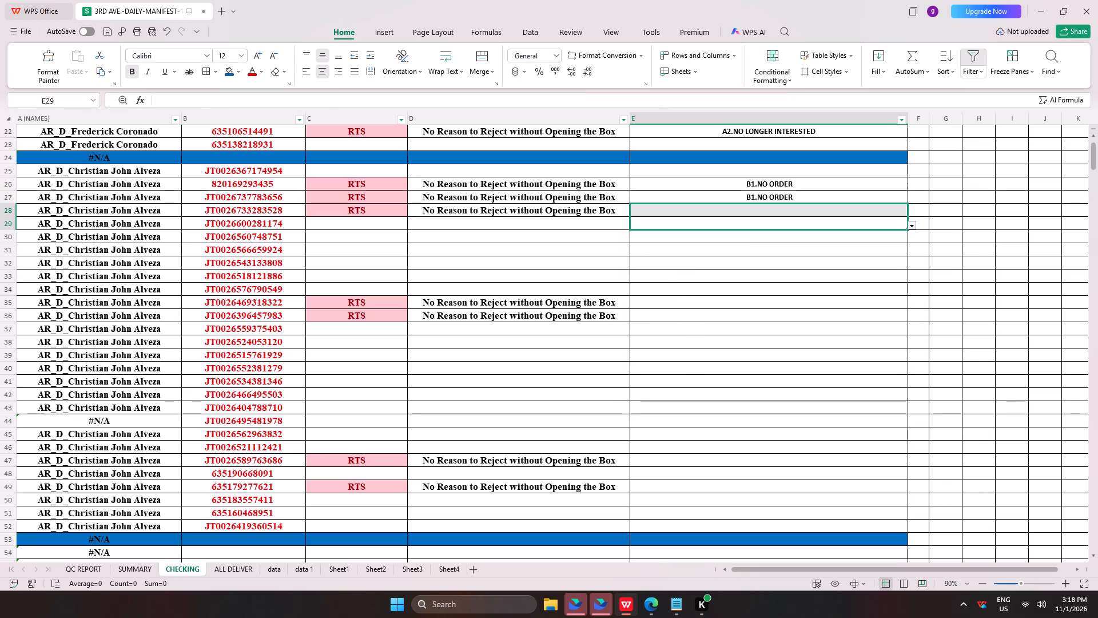
pyautogui.click(777, 213)
pyautogui.press('b')
pyautogui.press('BackSpace')
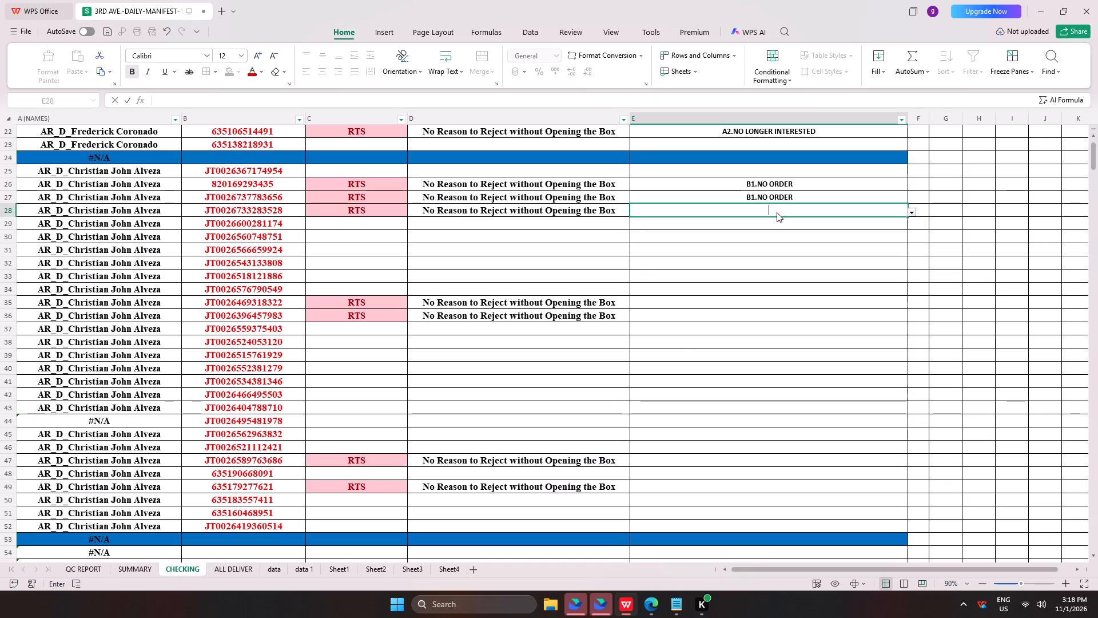
pyautogui.write('NO')
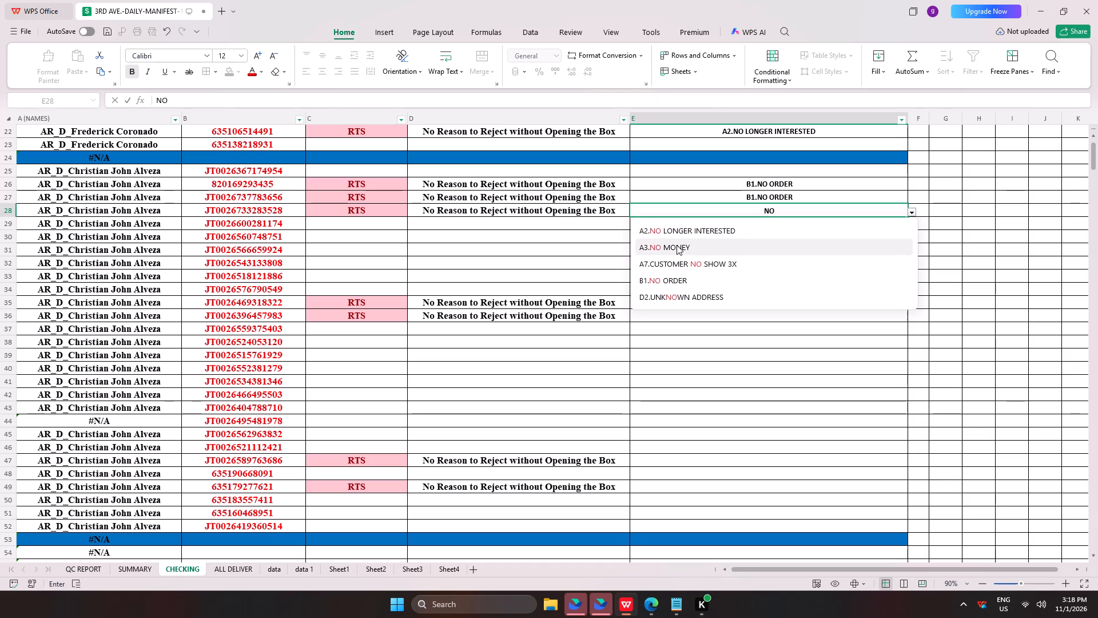
pyautogui.click(668, 282)
pyautogui.click(248, 302)
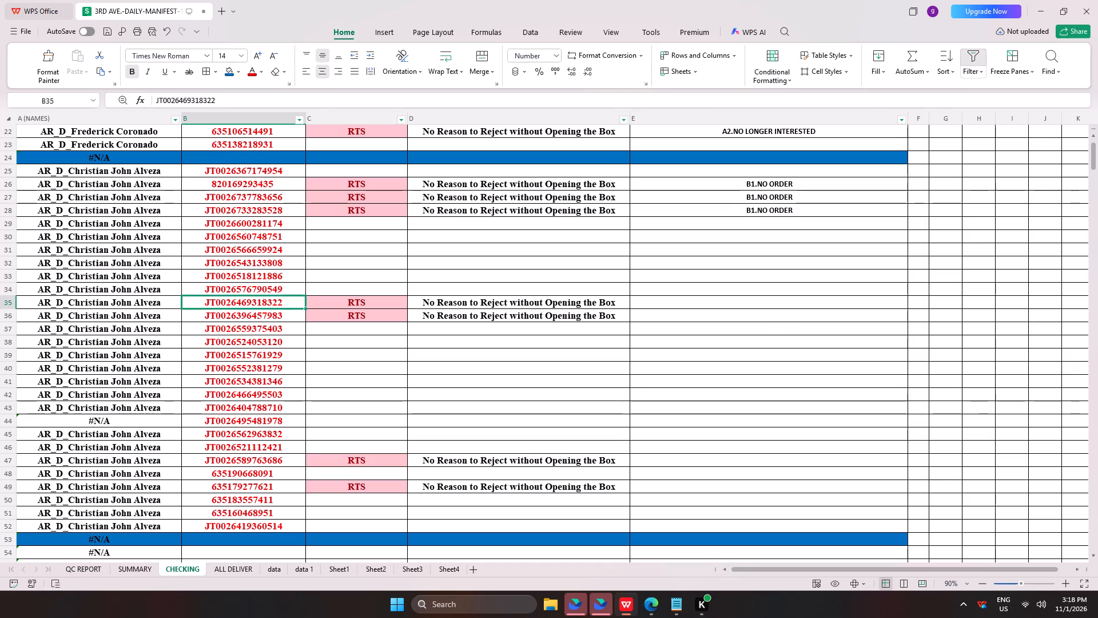
pyautogui.click(699, 300)
pyautogui.click(683, 319)
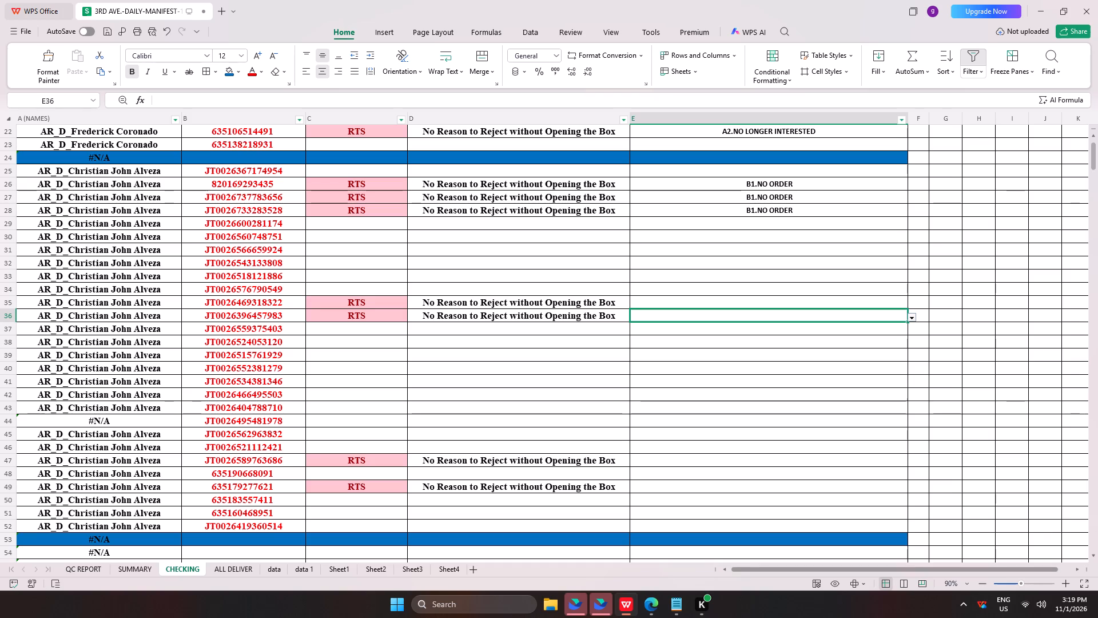
pyautogui.click(721, 298)
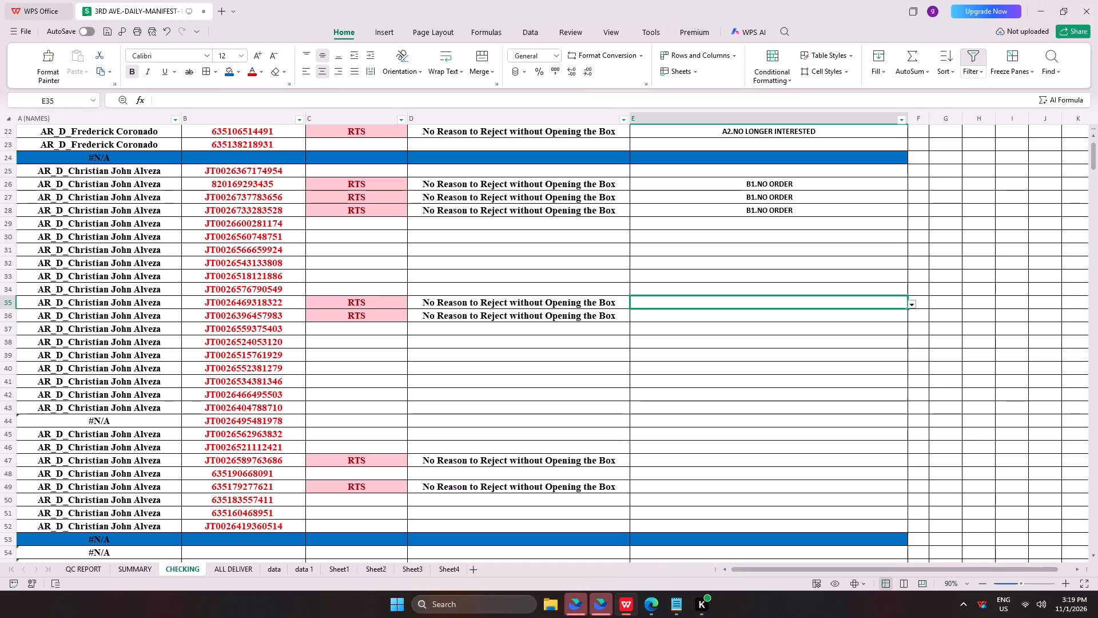
pyautogui.write('NO')
pyautogui.click(678, 336)
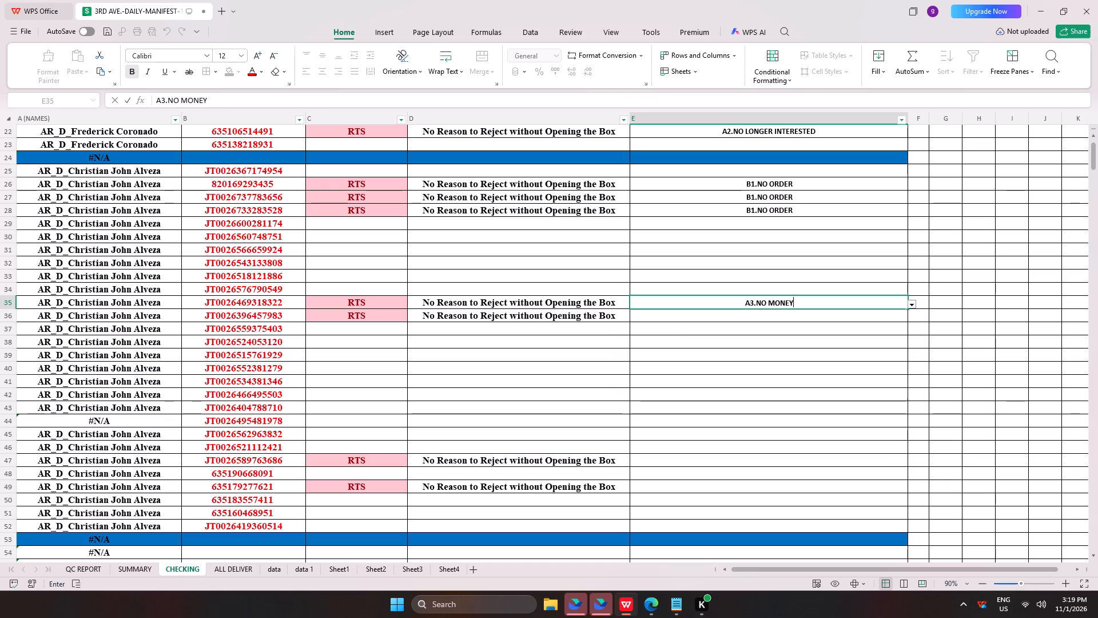
pyautogui.click(721, 493)
pyautogui.write('NO')
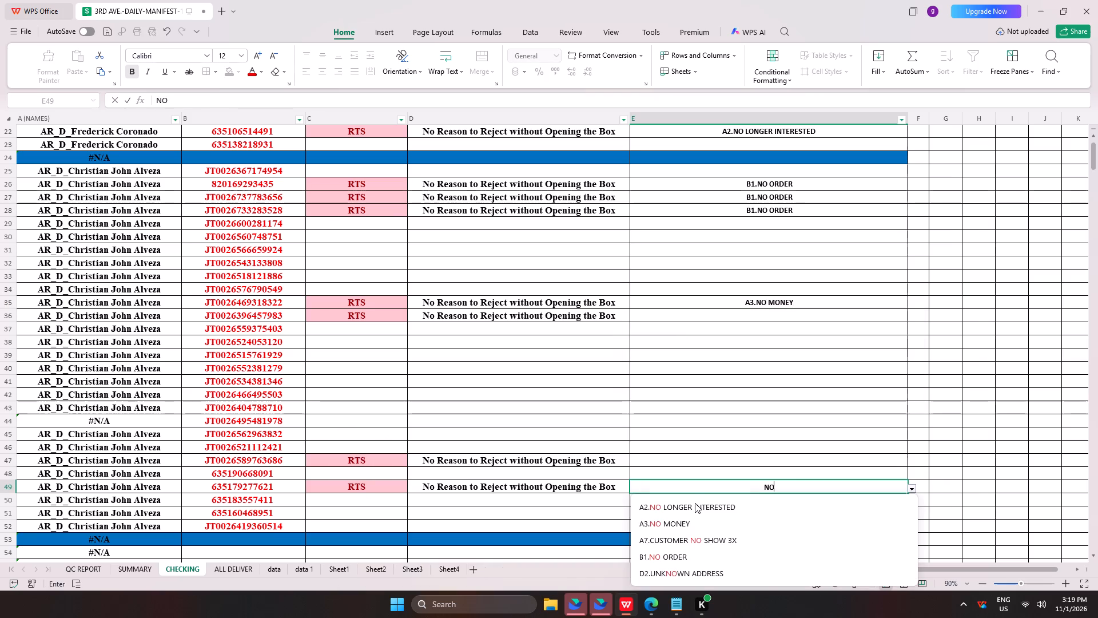
pyautogui.click(652, 526)
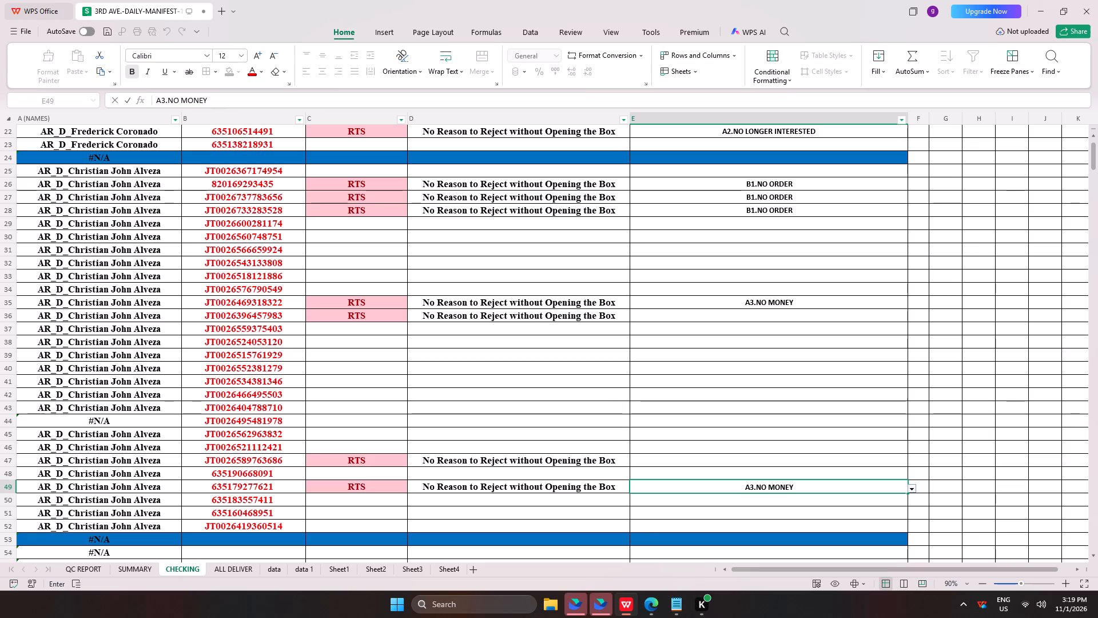
pyautogui.click(759, 320)
pyautogui.write('NO')
pyautogui.click(660, 385)
pyautogui.click(709, 458)
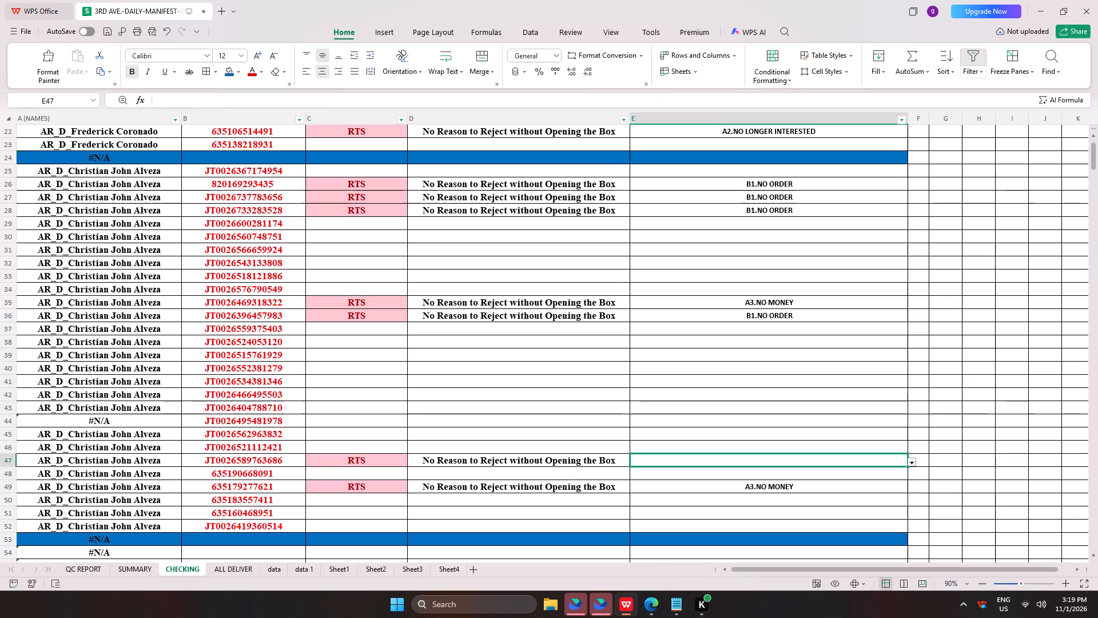
pyautogui.write('DO')
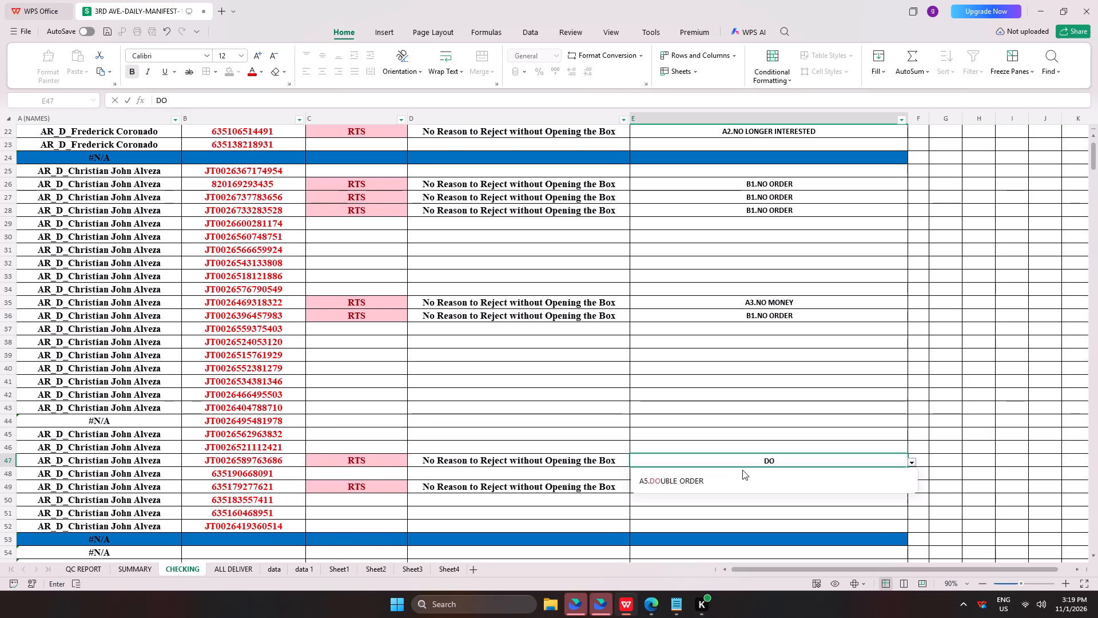
pyautogui.click(715, 482)
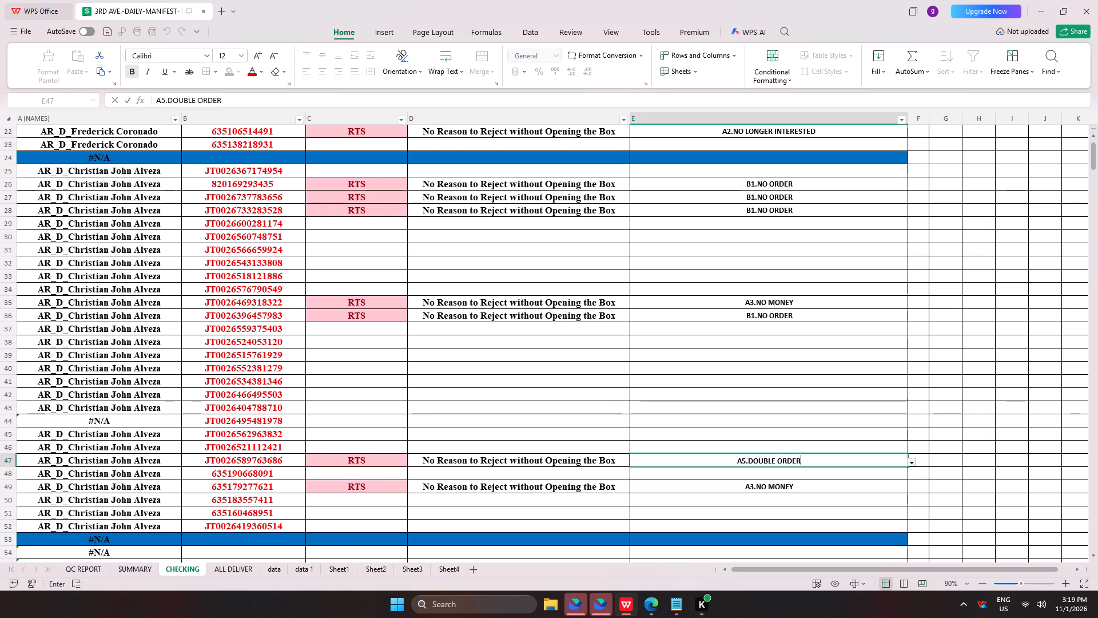
# In Microsoft Edge, search the JMS COD collection records with Pod Rider set to the courier of the waybills just coded.
pyautogui.click(650, 599)
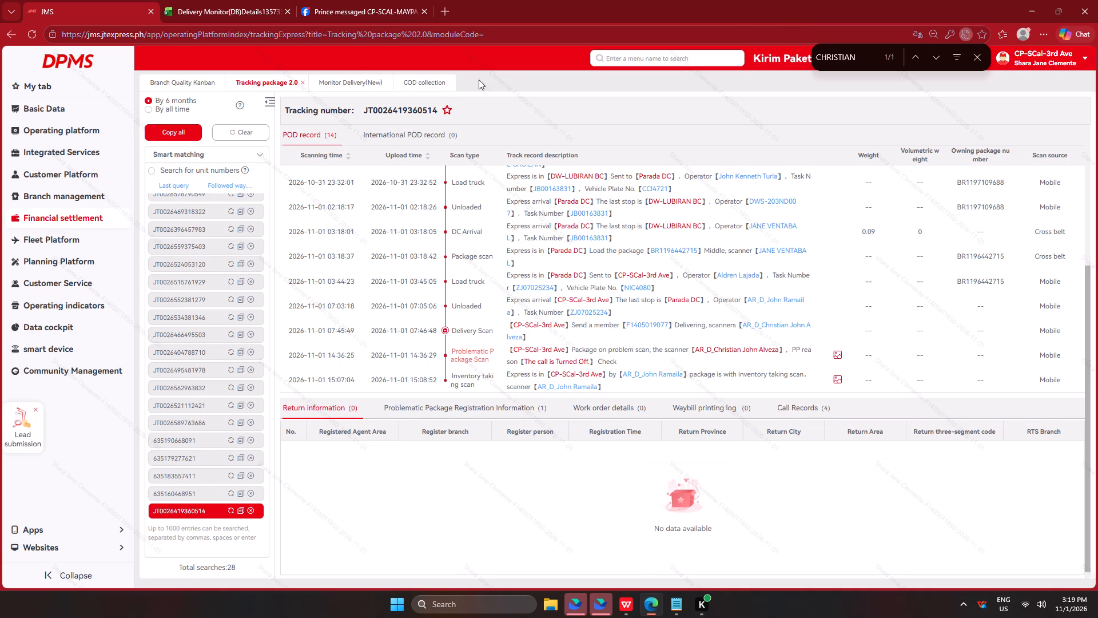
pyautogui.click(425, 82)
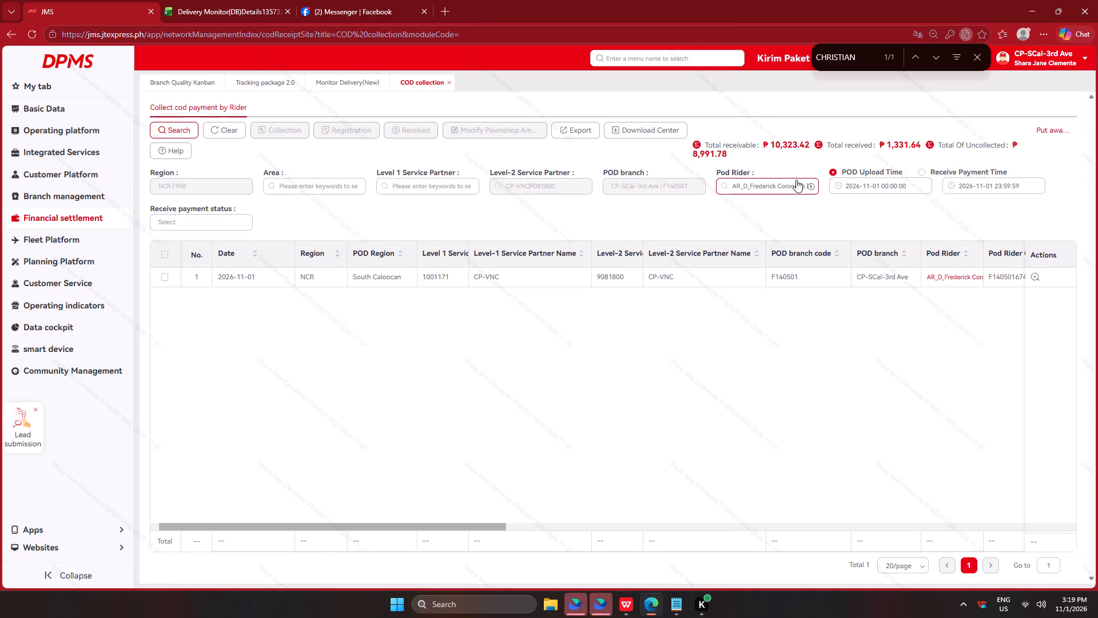
pyautogui.click(814, 185)
pyautogui.write('ALVE')
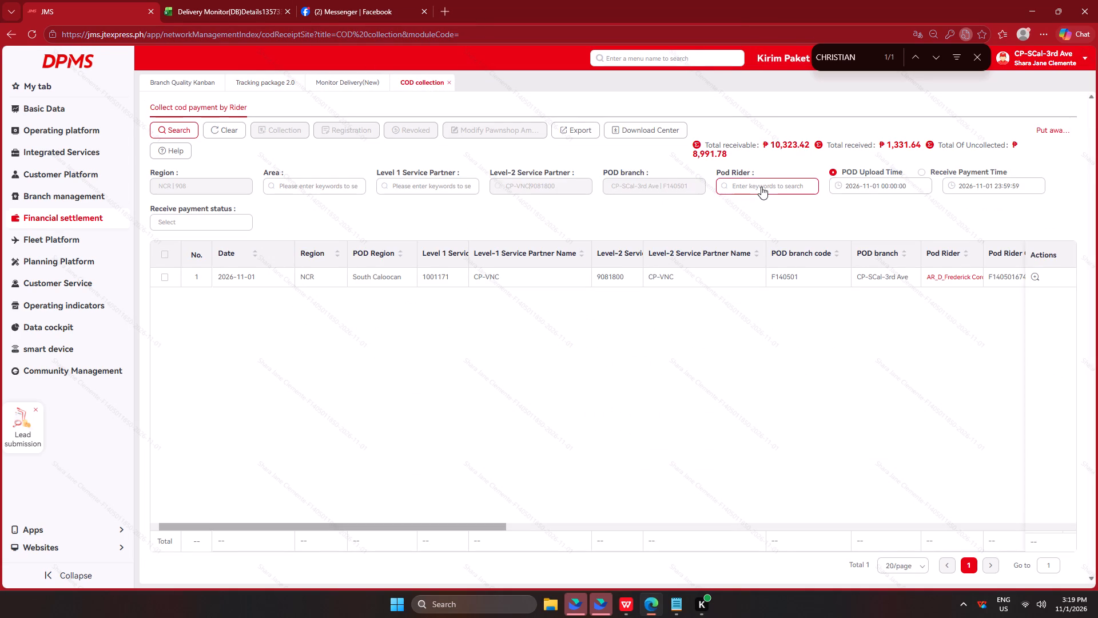
pyautogui.click(761, 187)
pyautogui.write('ALVE')
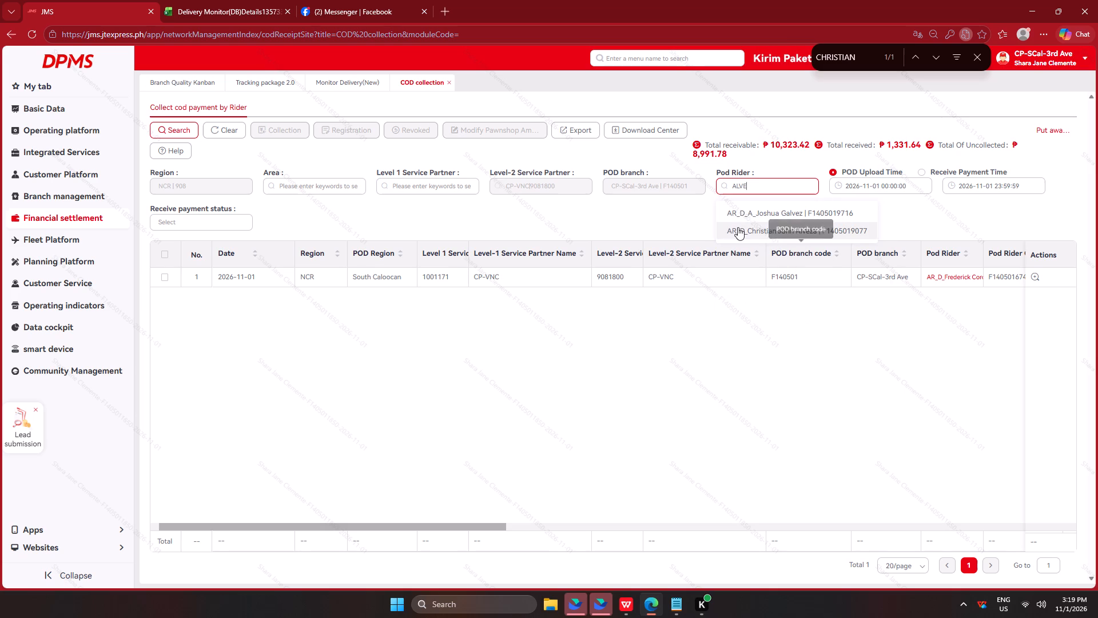
pyautogui.click(738, 227)
pyautogui.click(160, 122)
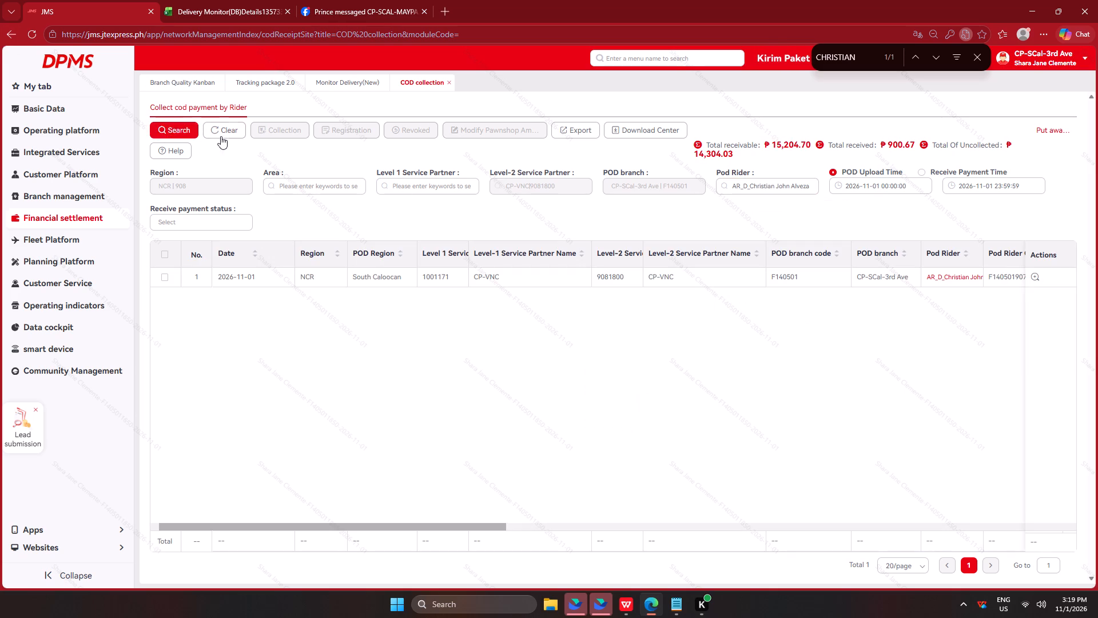
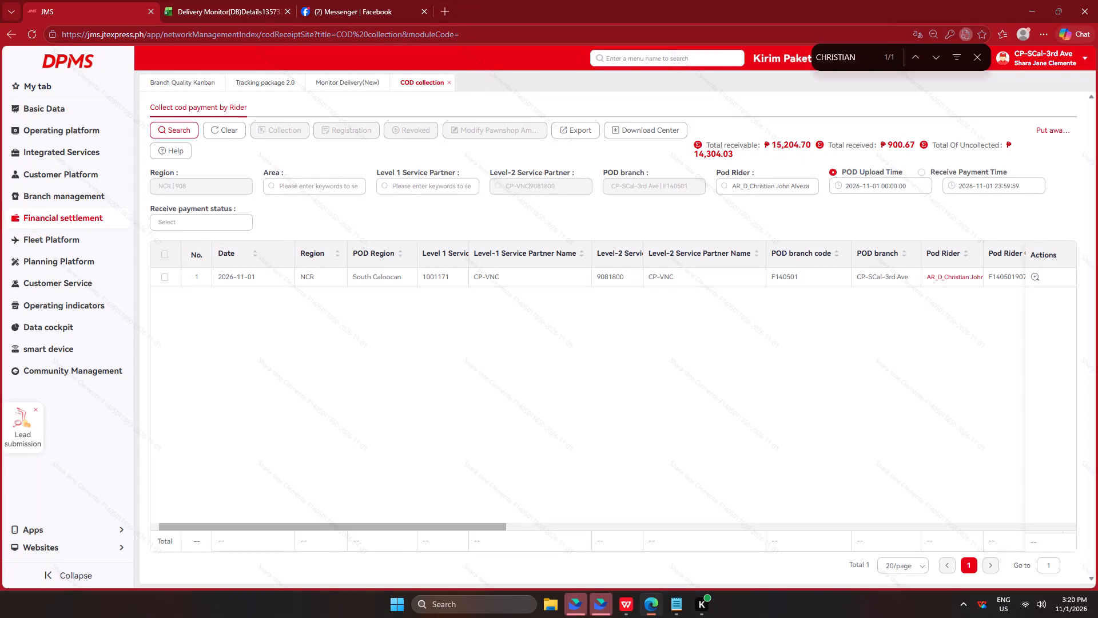
# In the Monitor Delivery summary, find the courier matching "HAN" and open the details of that courier's currently not-POD quantity.
pyautogui.click(345, 80)
pyautogui.click(160, 108)
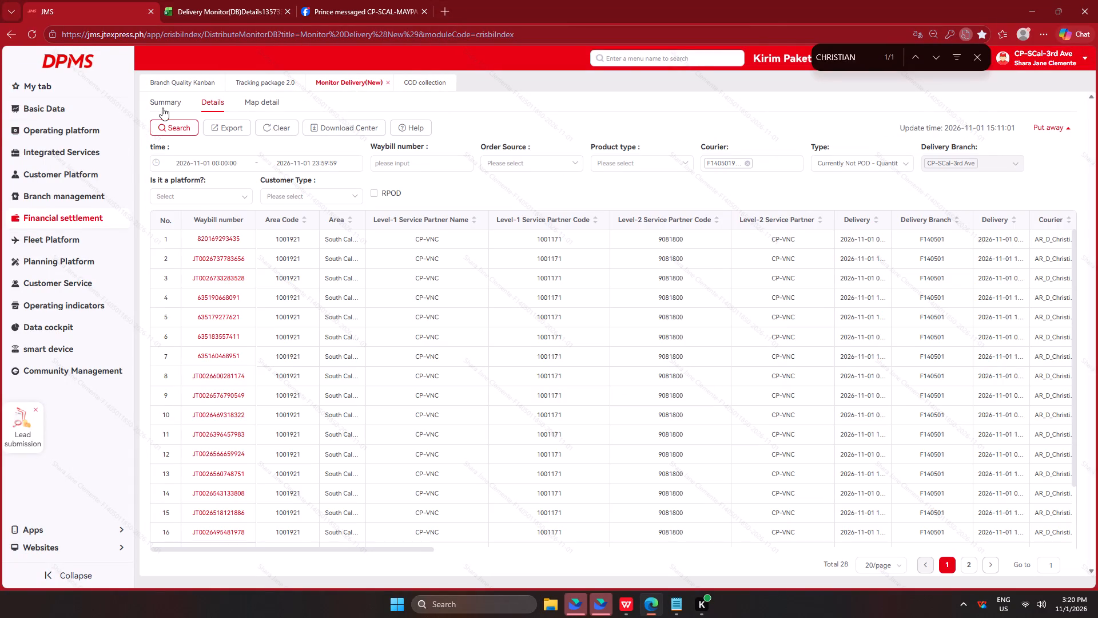
pyautogui.moveTo(866, 61); pyautogui.dragTo(745, 57)
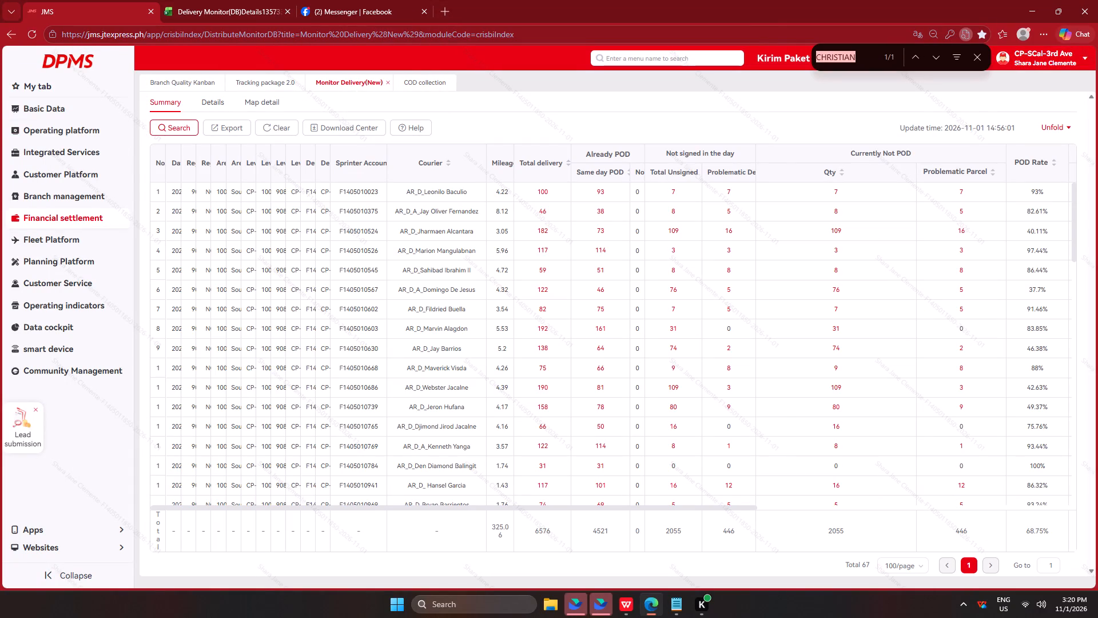
pyautogui.write('HAN')
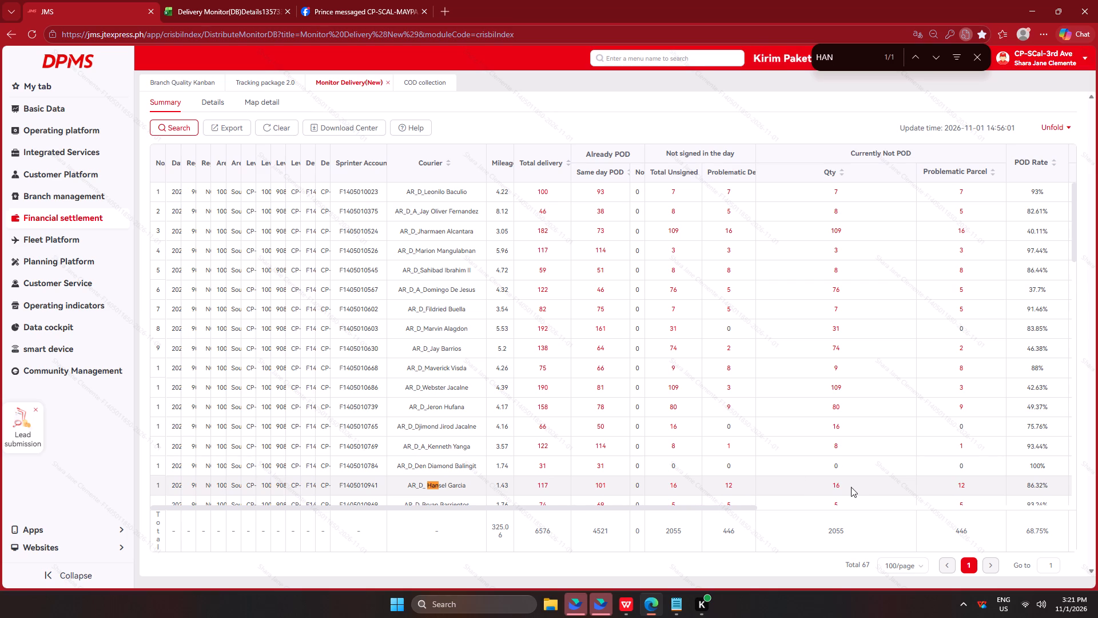
pyautogui.click(836, 483)
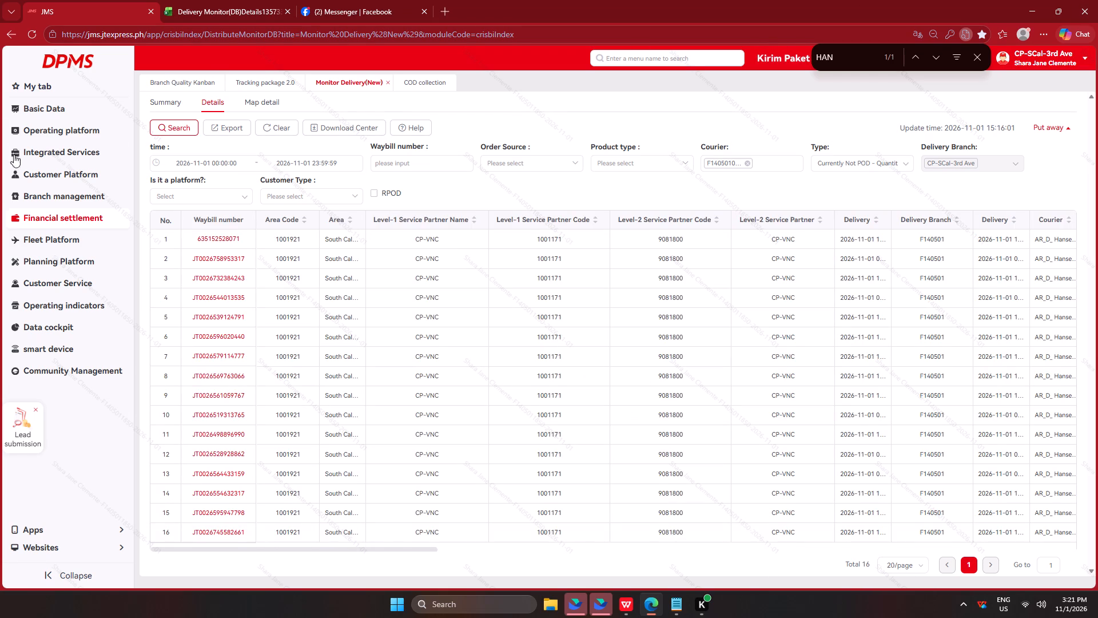
# Capture the Waybill number column, rows 1 to 16, with Lark's screenshot tool, convert it to text and copy the result.
pyautogui.hotkey('ctrl', 'shift', 'a')
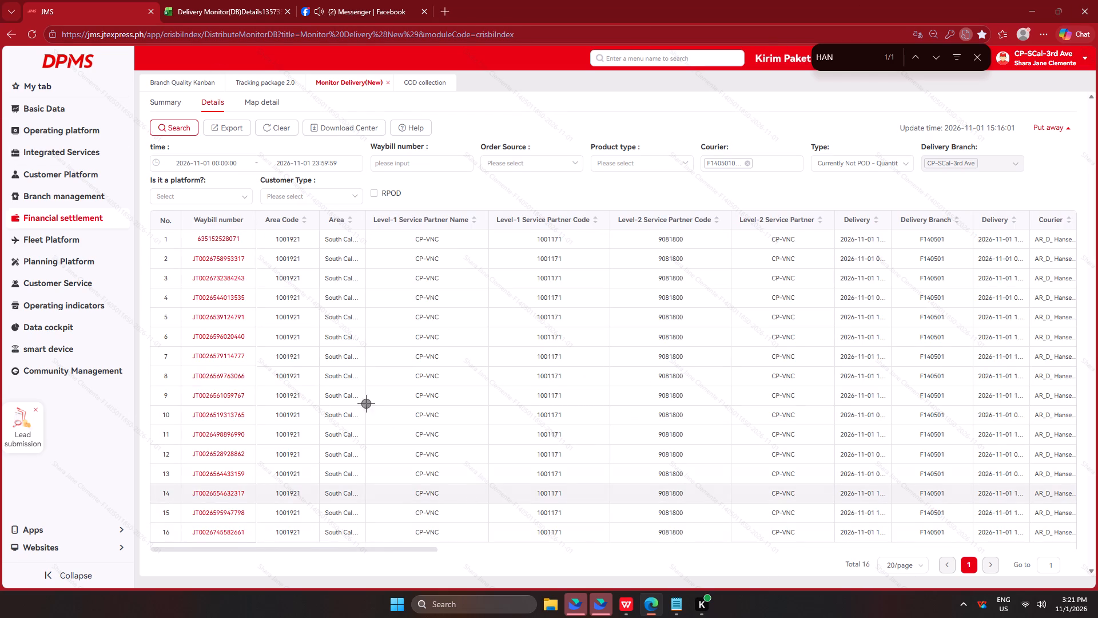
pyautogui.moveTo(181, 227); pyautogui.dragTo(194, 233)
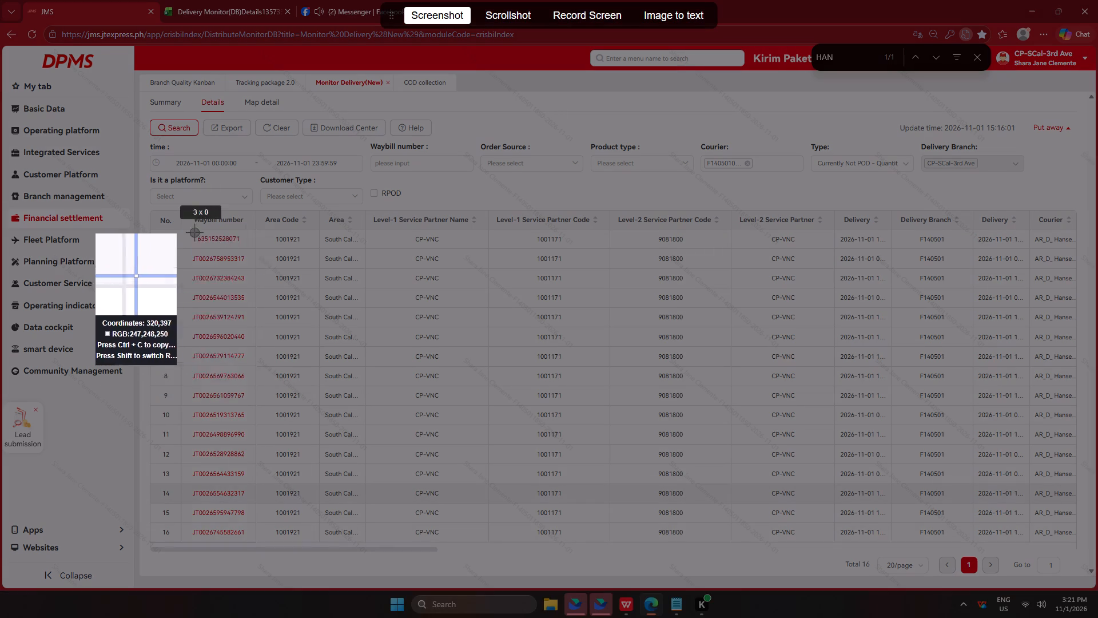
pyautogui.moveTo(194, 233); pyautogui.dragTo(245, 546)
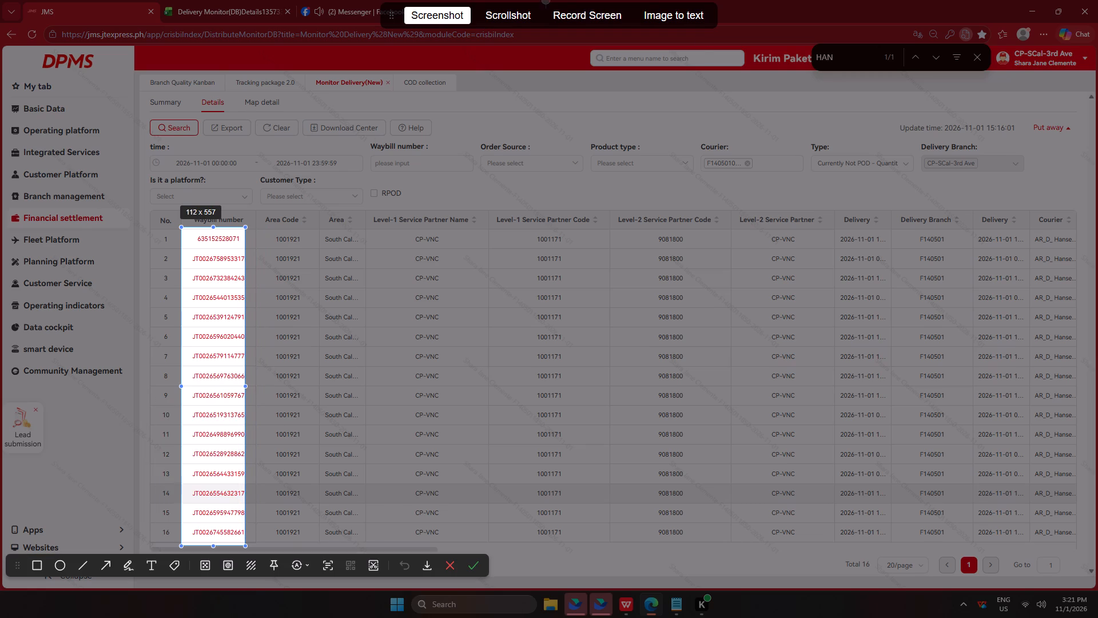
pyautogui.click(678, 19)
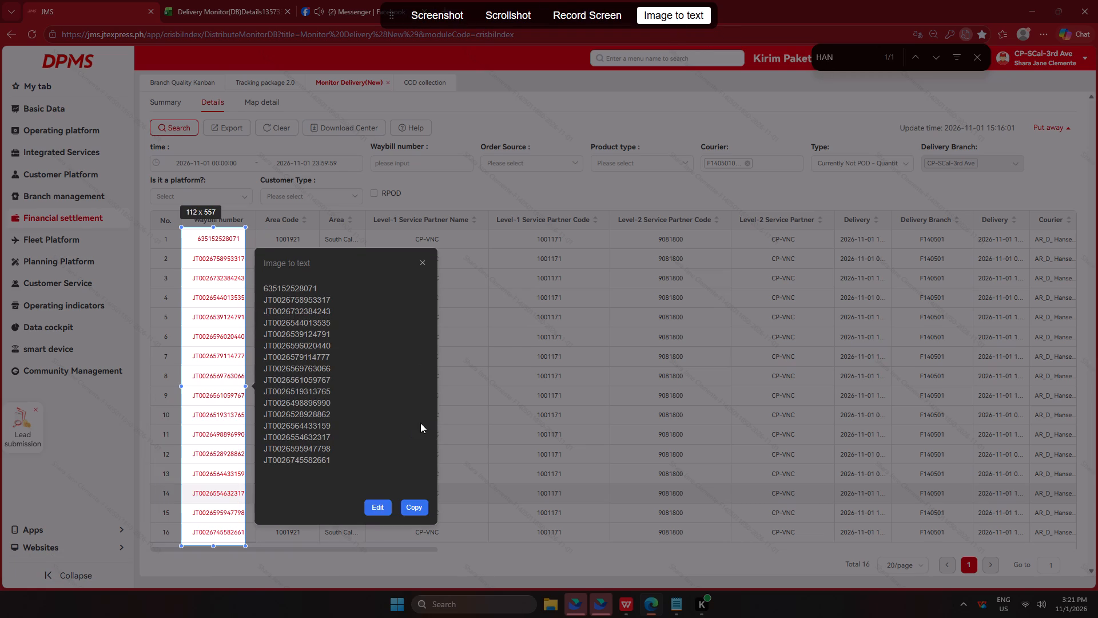
pyautogui.click(414, 506)
# Switch to WPS Office and paste the copied waybill numbers into column B of the CHECKING sheet, starting at B54.
pyautogui.hotkey('alt', 'Tab')
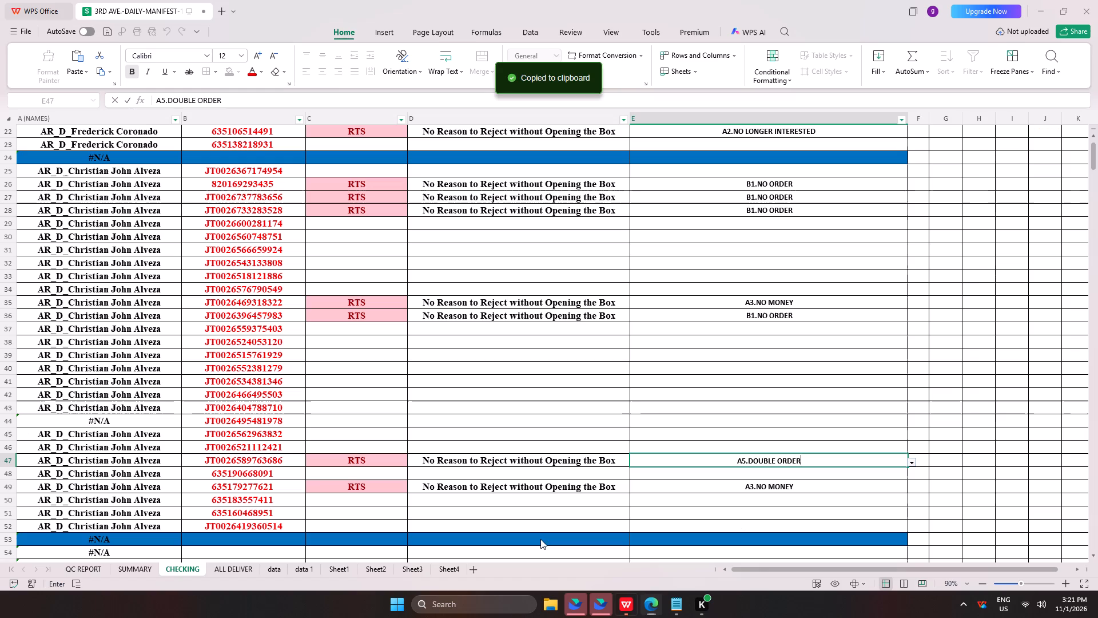
pyautogui.scroll(-11, 353, 414)
pyautogui.click(258, 259)
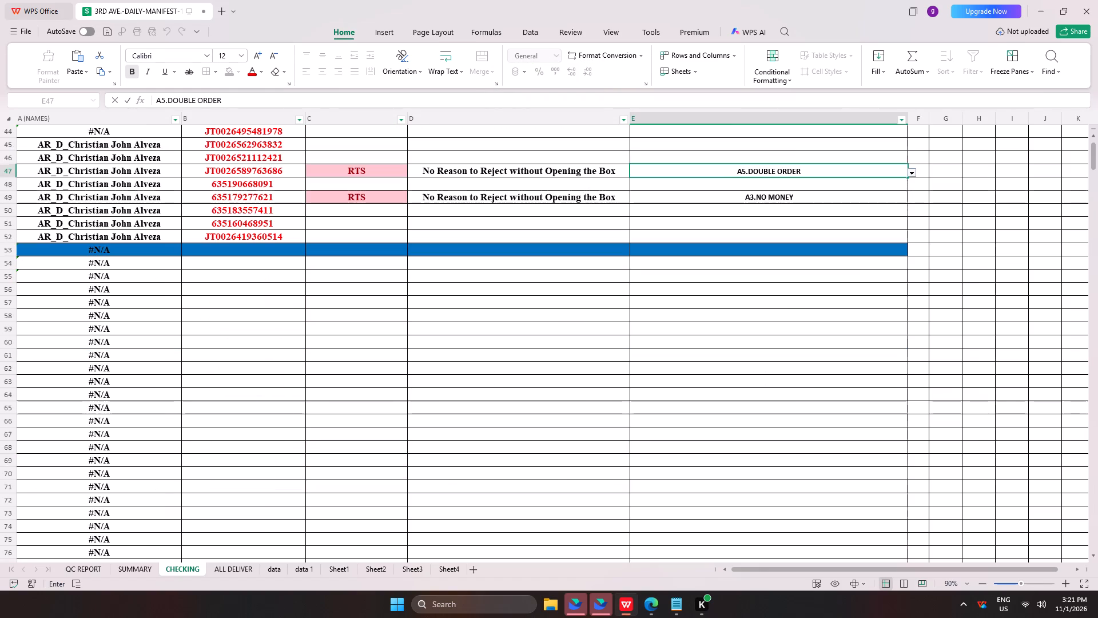
pyautogui.hotkey('ctrl', 'v')
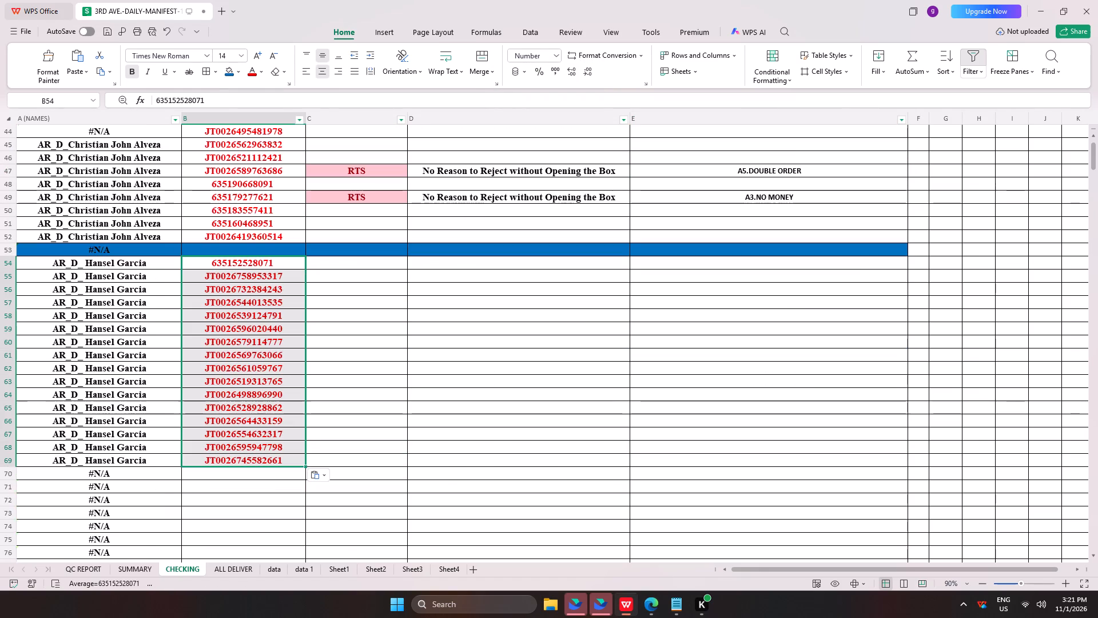
# Back in Microsoft Edge, clear the previous waybills from Tracking package 2.0 and search the copied waybill numbers instead.
pyautogui.hotkey('alt', 'Tab')
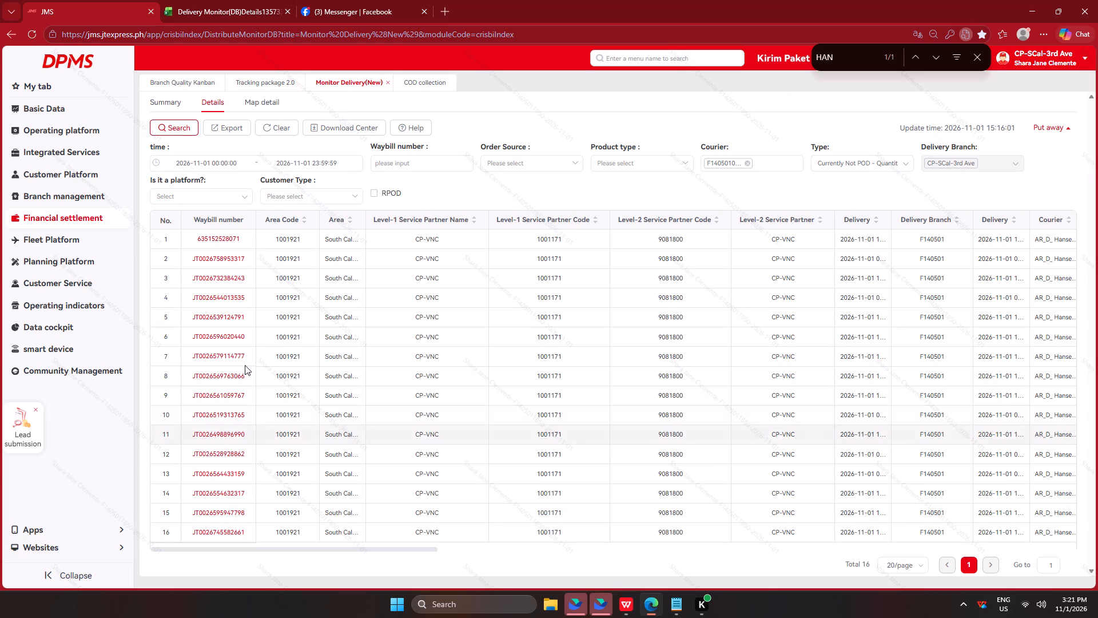
pyautogui.click(242, 71)
pyautogui.click(232, 80)
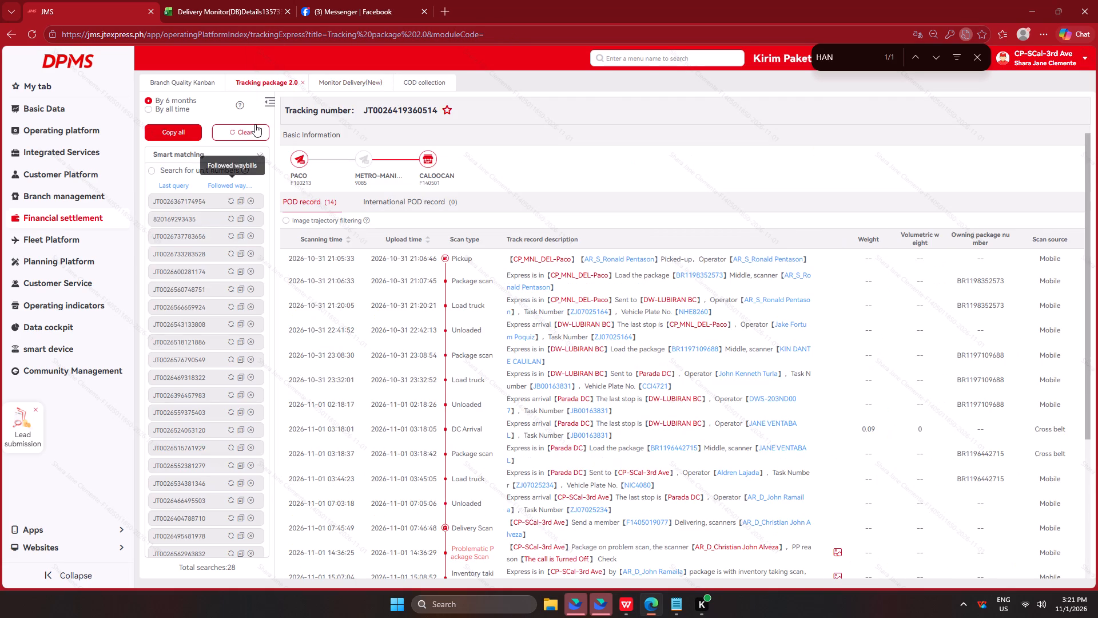
pyautogui.click(250, 126)
pyautogui.click(271, 481)
pyautogui.click(214, 353)
pyautogui.keyDown('ctrl'); pyautogui.click(225, 334); pyautogui.keyUp('ctrl')
pyautogui.hotkey('ctrl', 'v')
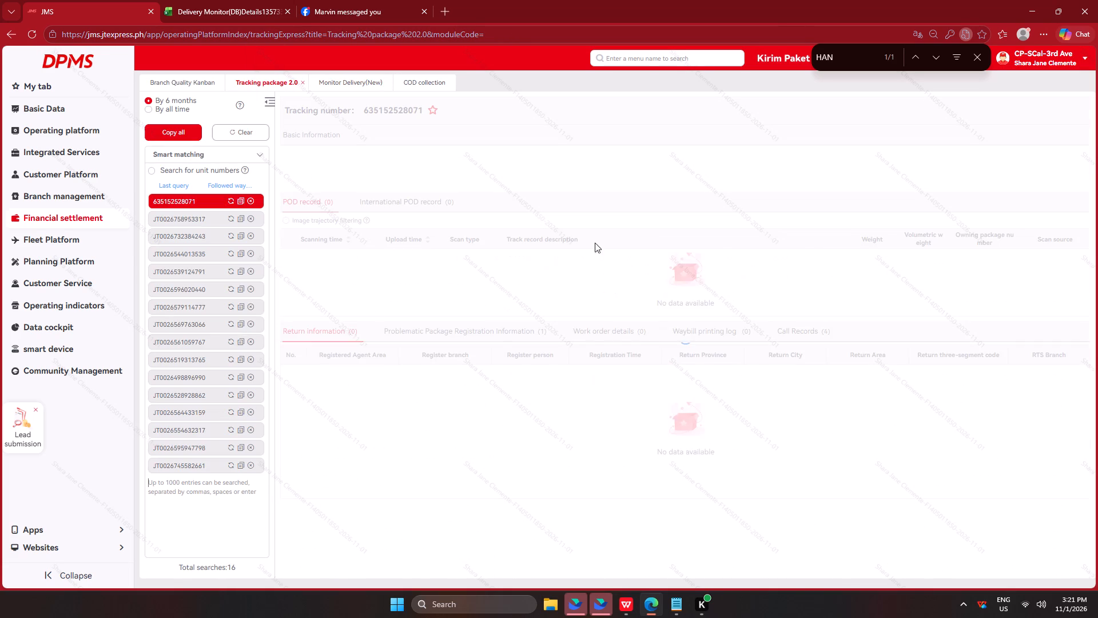
pyautogui.scroll(-6, 659, 250)
pyautogui.scroll(-6, 622, 376)
pyautogui.scroll(-6, 492, 245)
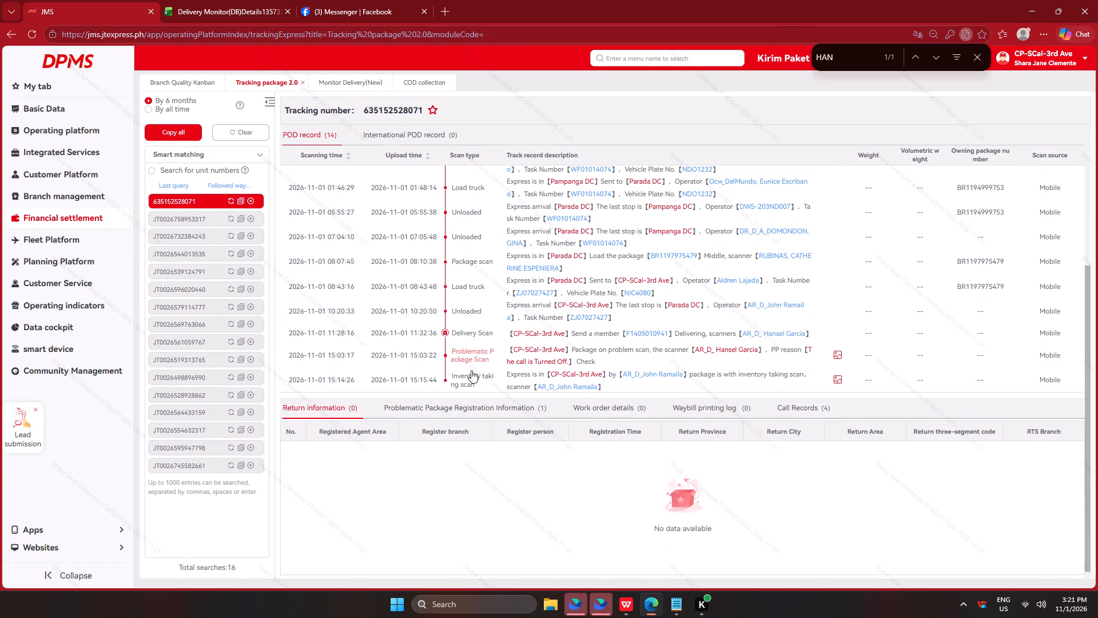
pyautogui.click(197, 222)
pyautogui.click(184, 233)
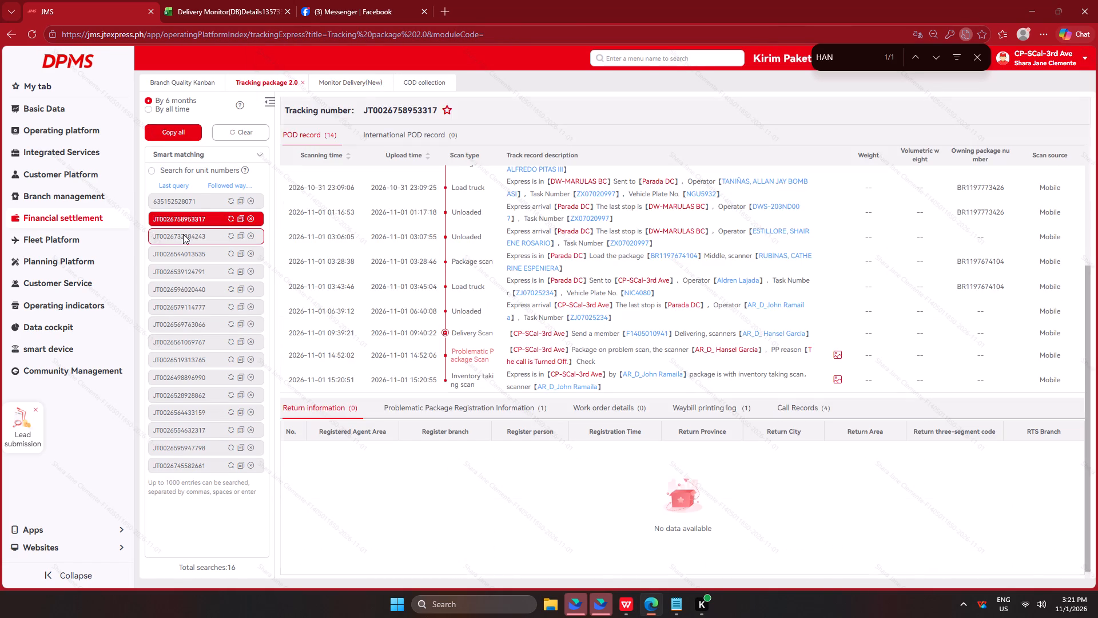
pyautogui.click(194, 252)
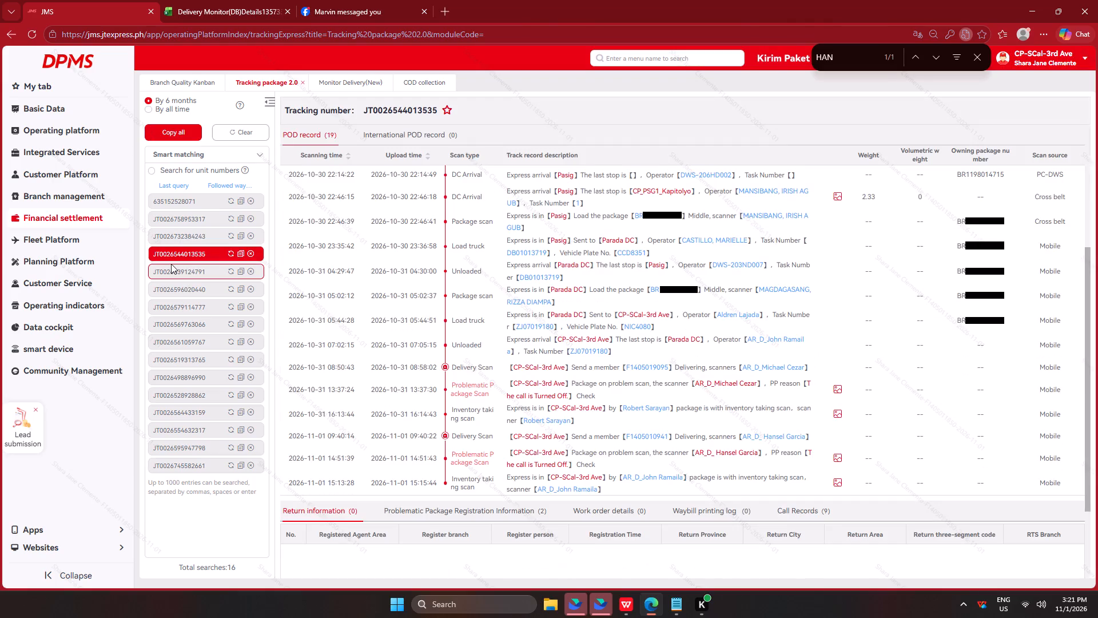
pyautogui.click(171, 264)
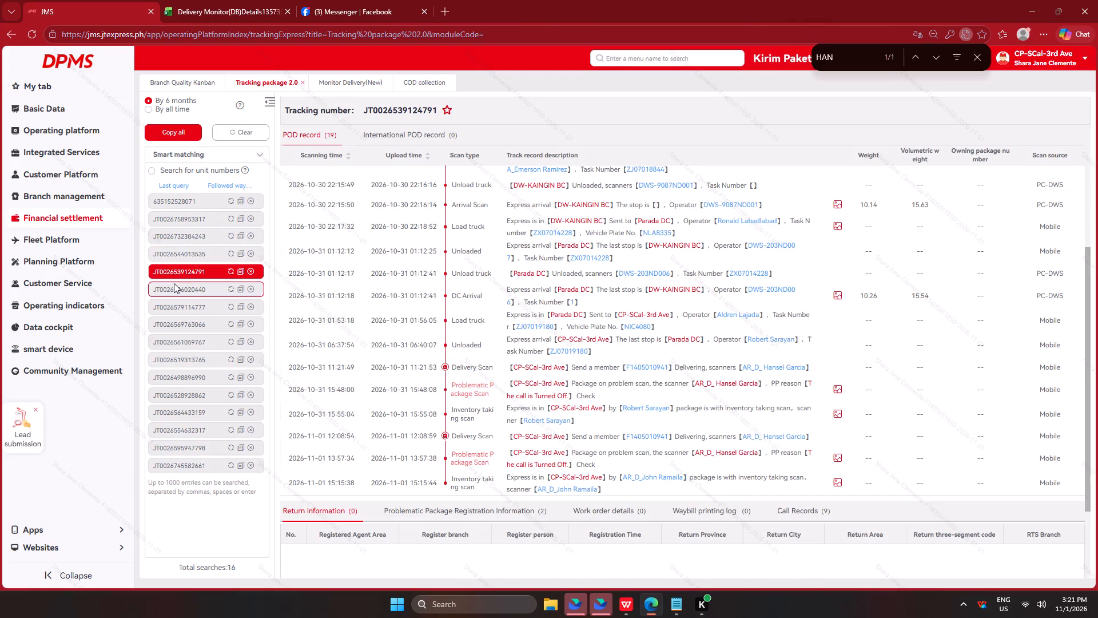
pyautogui.click(174, 283)
pyautogui.click(185, 307)
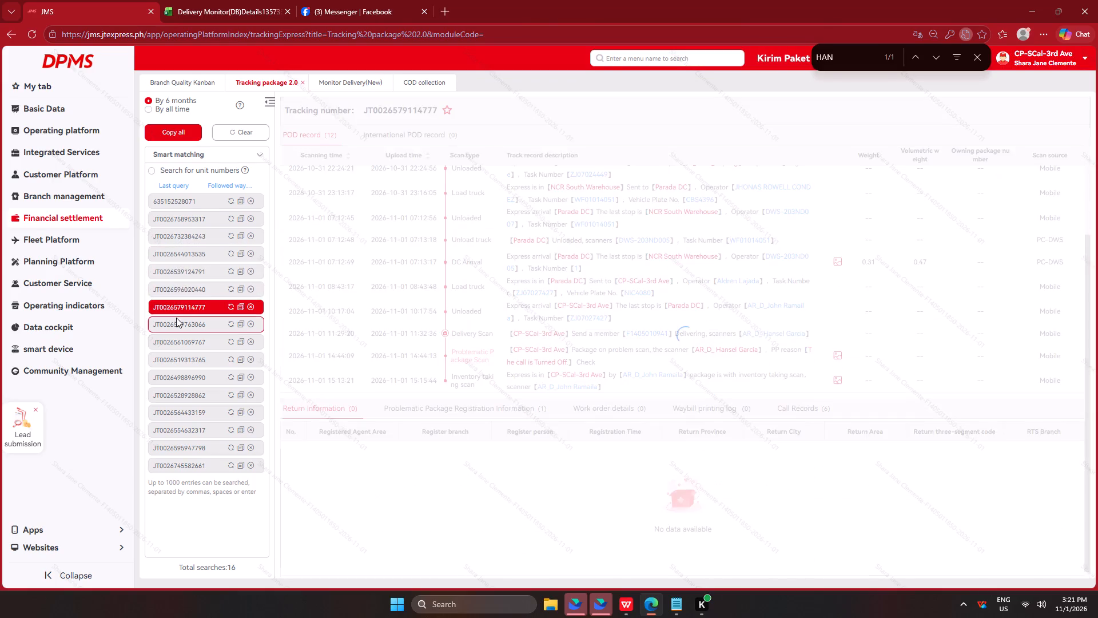
pyautogui.click(176, 318)
pyautogui.click(175, 346)
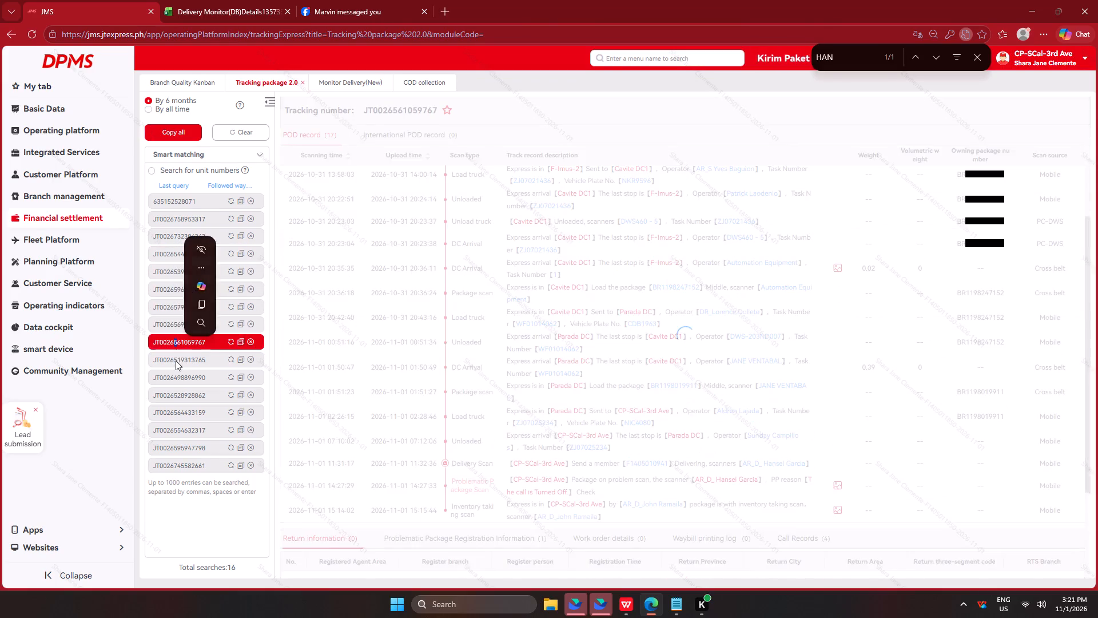
pyautogui.click(178, 359)
pyautogui.scroll(-2, 190, 202)
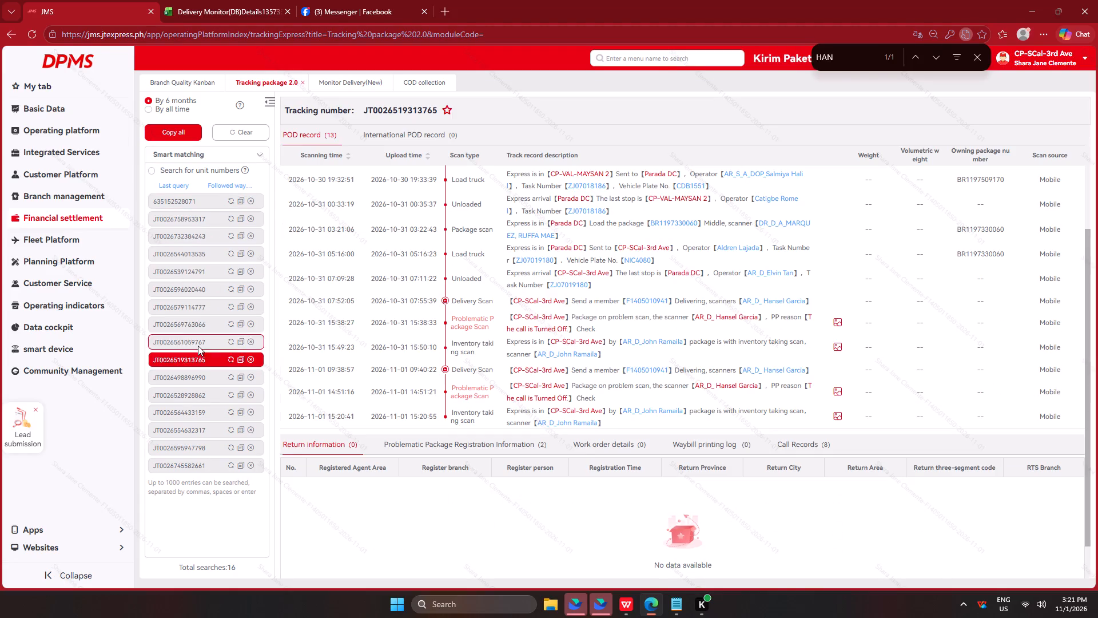
pyautogui.click(202, 379)
pyautogui.scroll(-5, 706, 352)
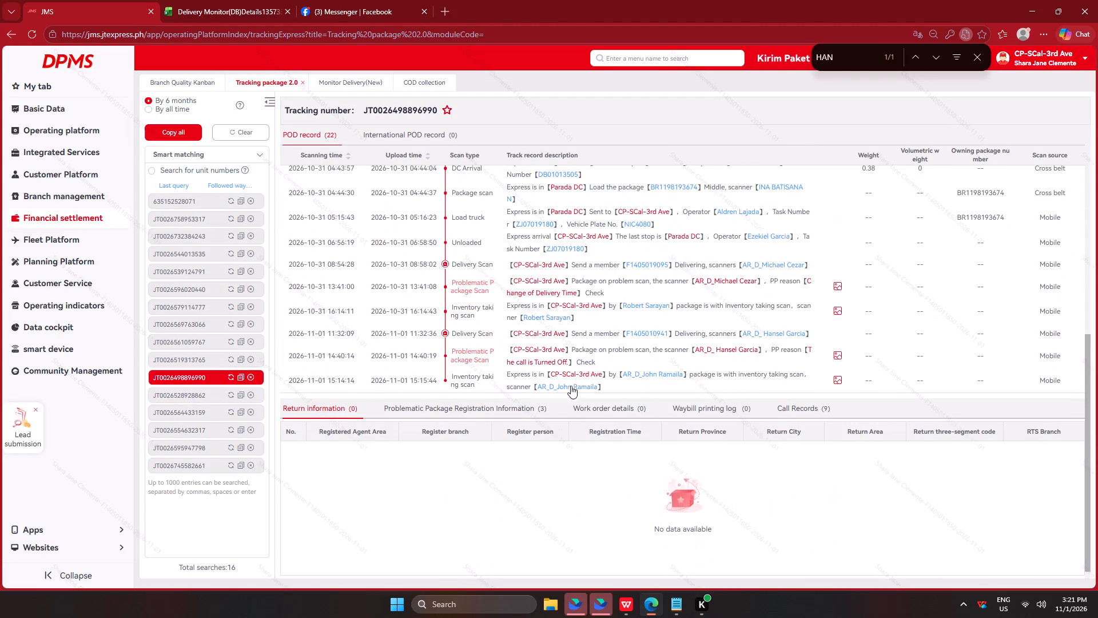
pyautogui.click(203, 394)
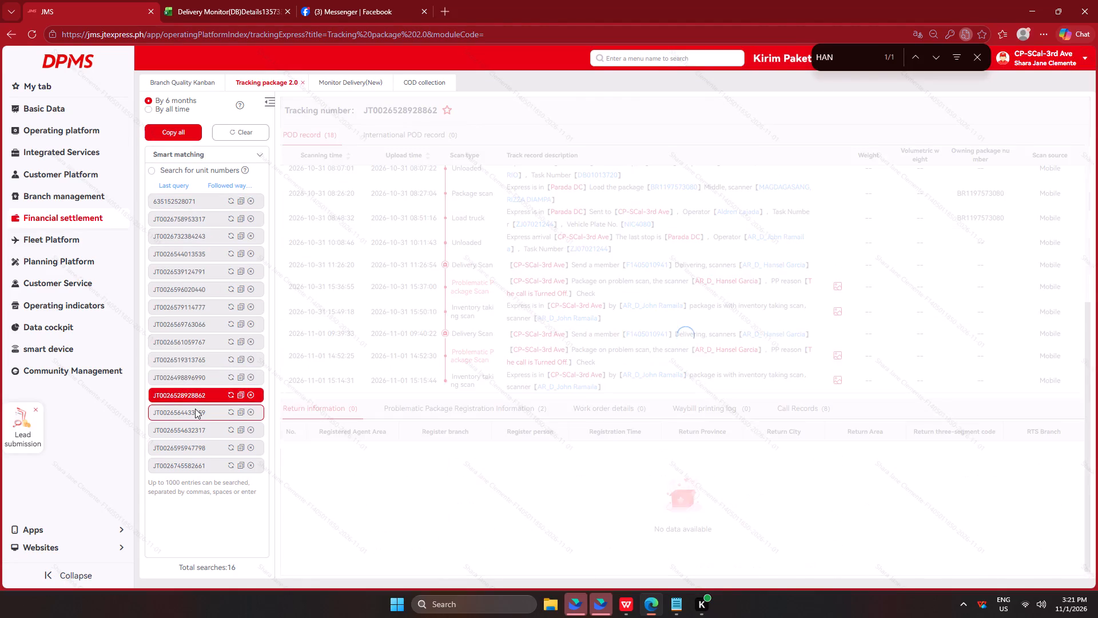
pyautogui.click(195, 409)
pyautogui.click(193, 424)
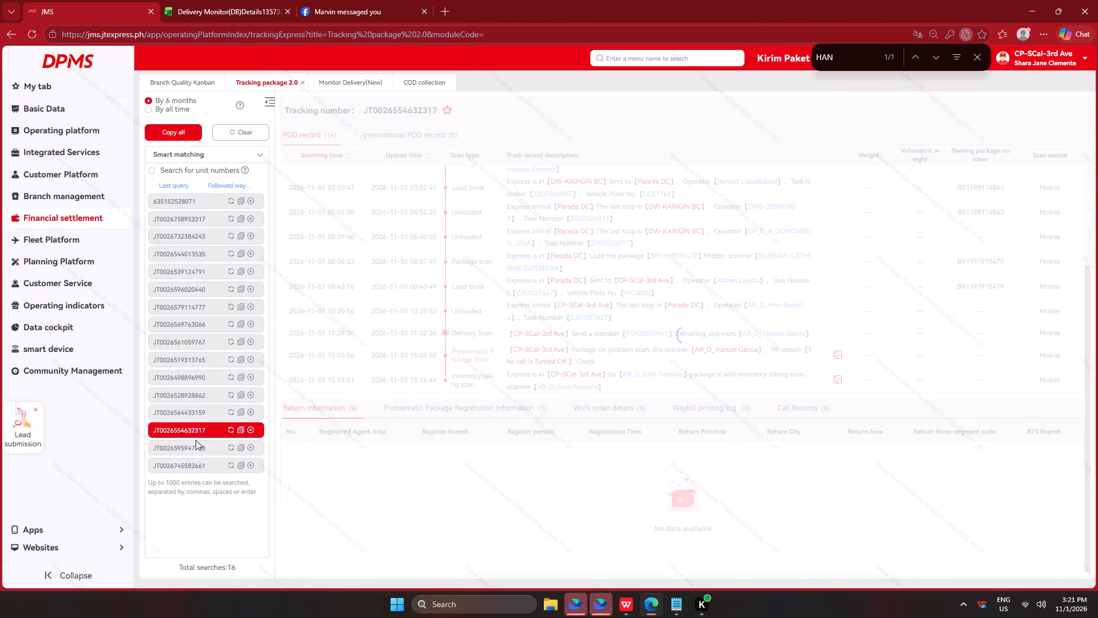
pyautogui.click(198, 443)
pyautogui.click(202, 461)
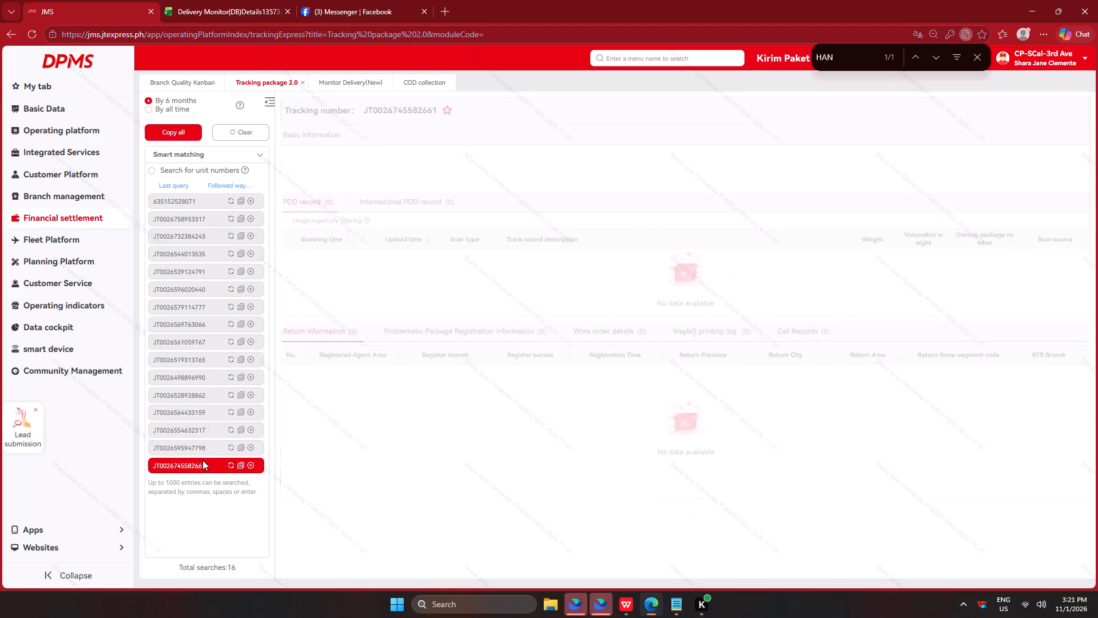
pyautogui.click(422, 86)
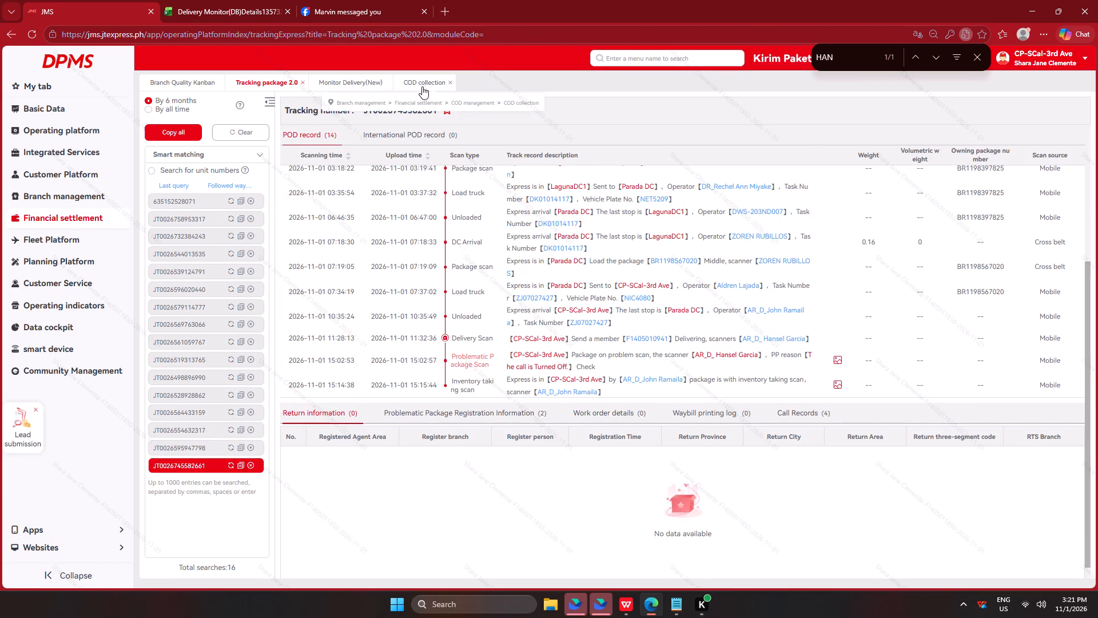
pyautogui.click(810, 184)
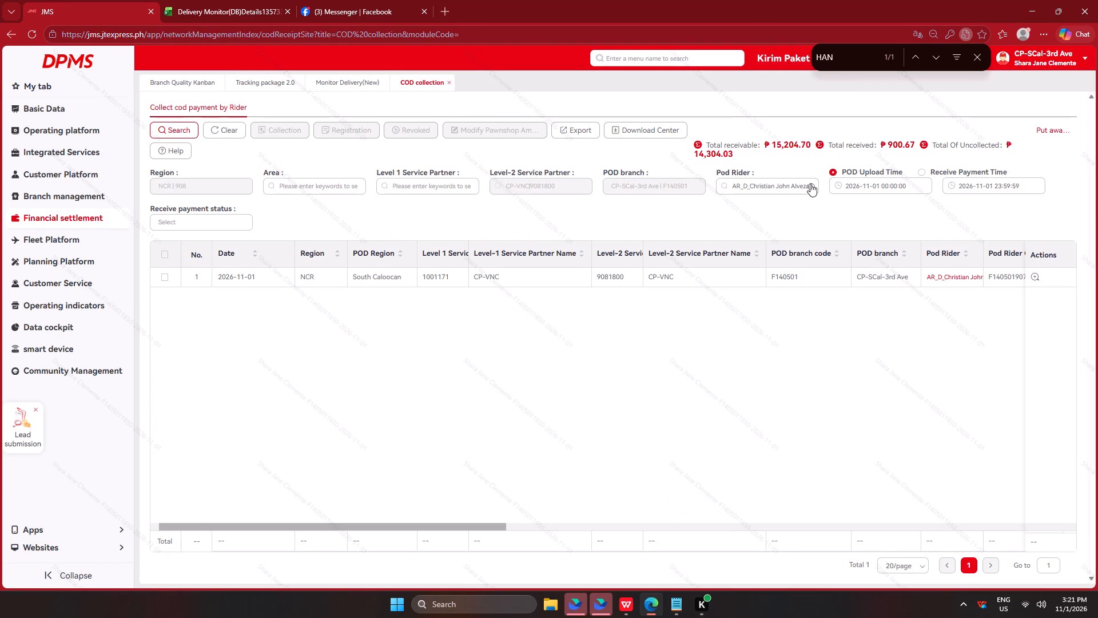
pyautogui.click(783, 185)
pyautogui.write('HANSE')
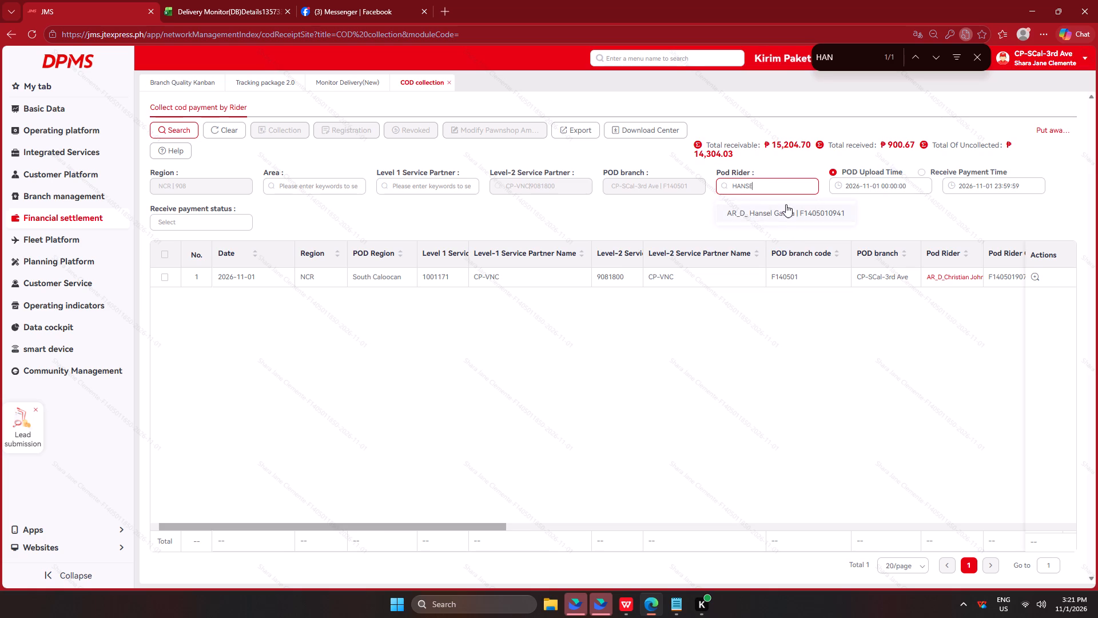
pyautogui.click(786, 204)
pyautogui.click(773, 208)
pyautogui.click(158, 128)
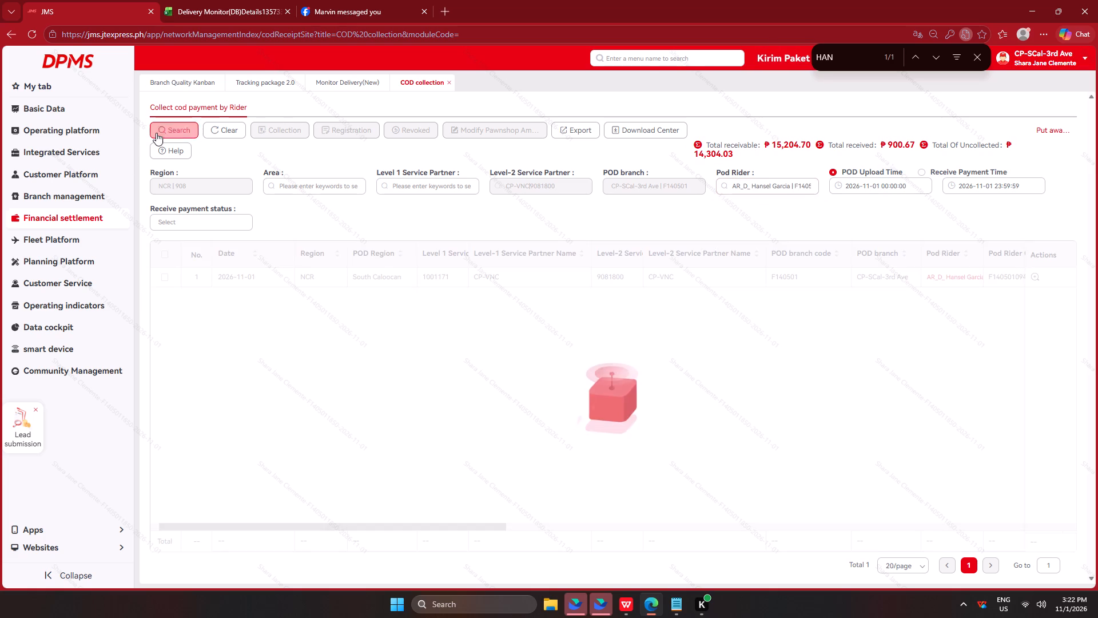
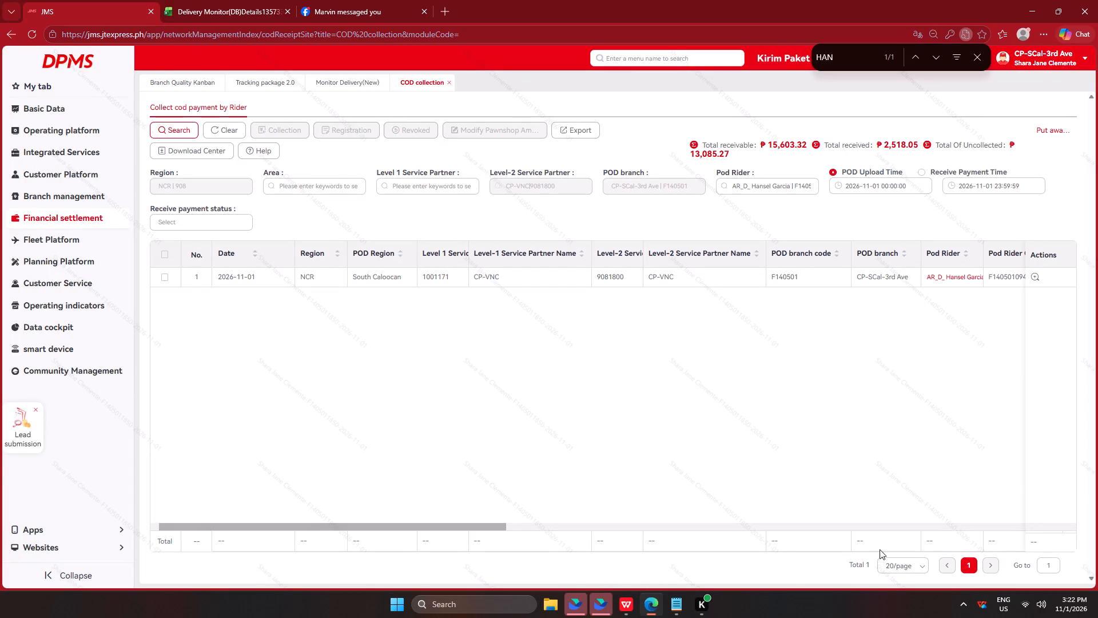
# Switch to WPS Office and fill row 70 of the CHECKING sheet blue across columns A to E.
pyautogui.hotkey('alt', 'Tab')
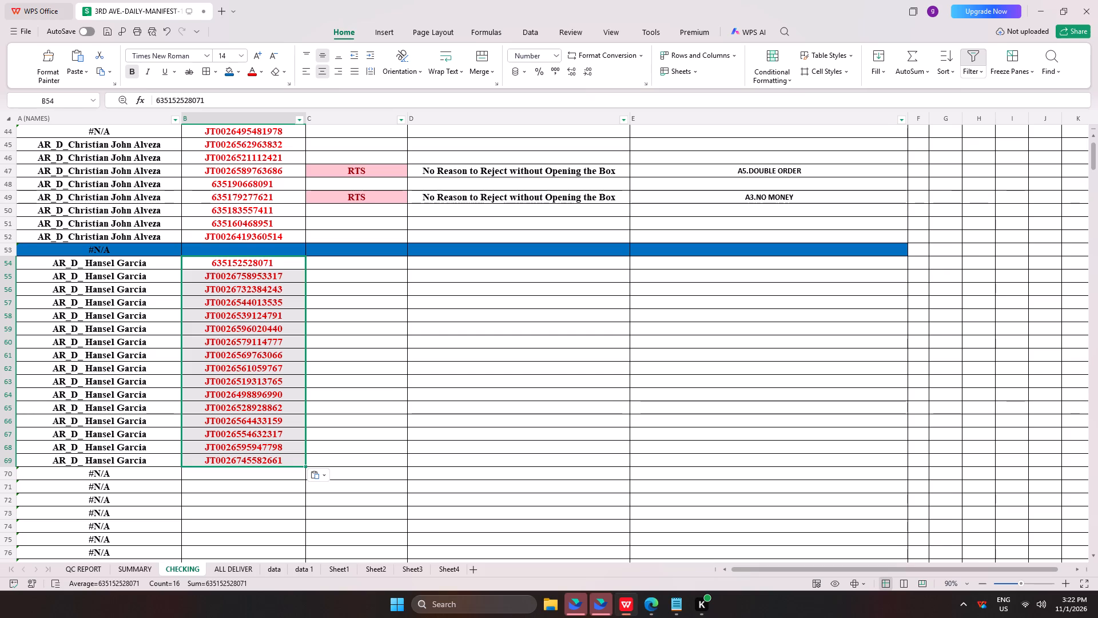
pyautogui.click(380, 390)
pyautogui.moveTo(49, 470); pyautogui.dragTo(377, 484)
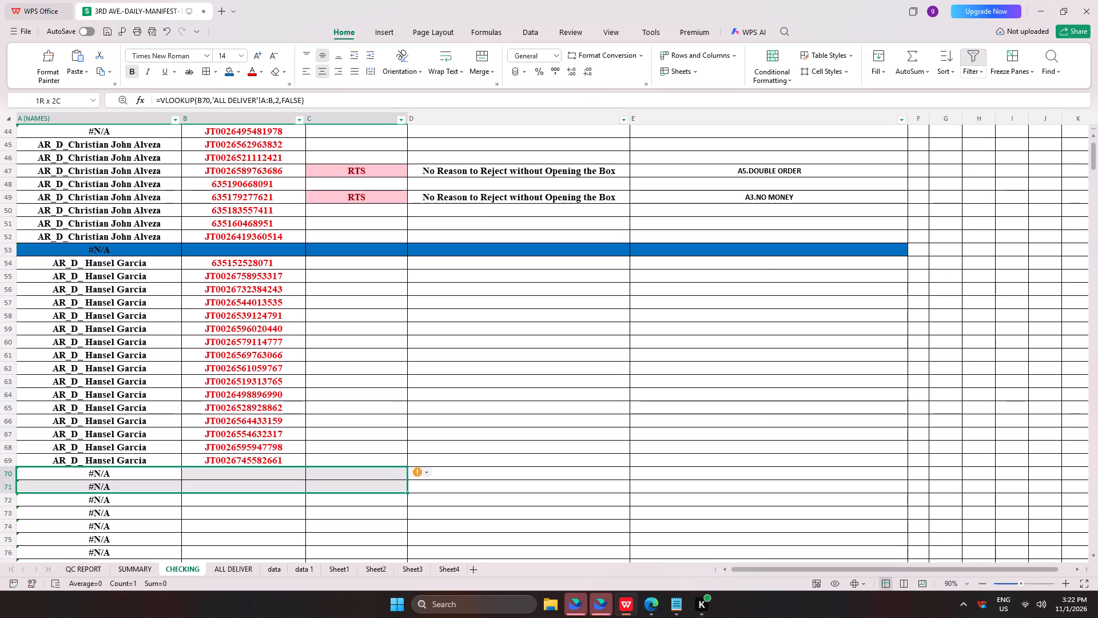
pyautogui.moveTo(377, 484); pyautogui.dragTo(639, 475)
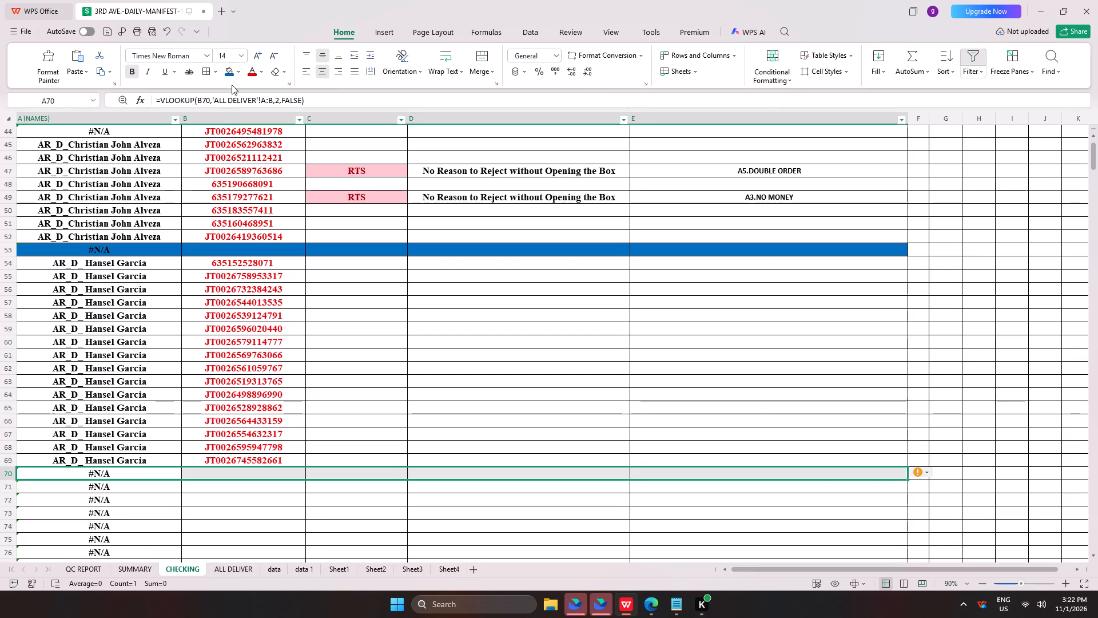
pyautogui.click(227, 76)
# Copy an existing REDELIVER status and paste it into all blank column C cells beside waybills in rows 17 to 69.
pyautogui.scroll(20, 468, 347)
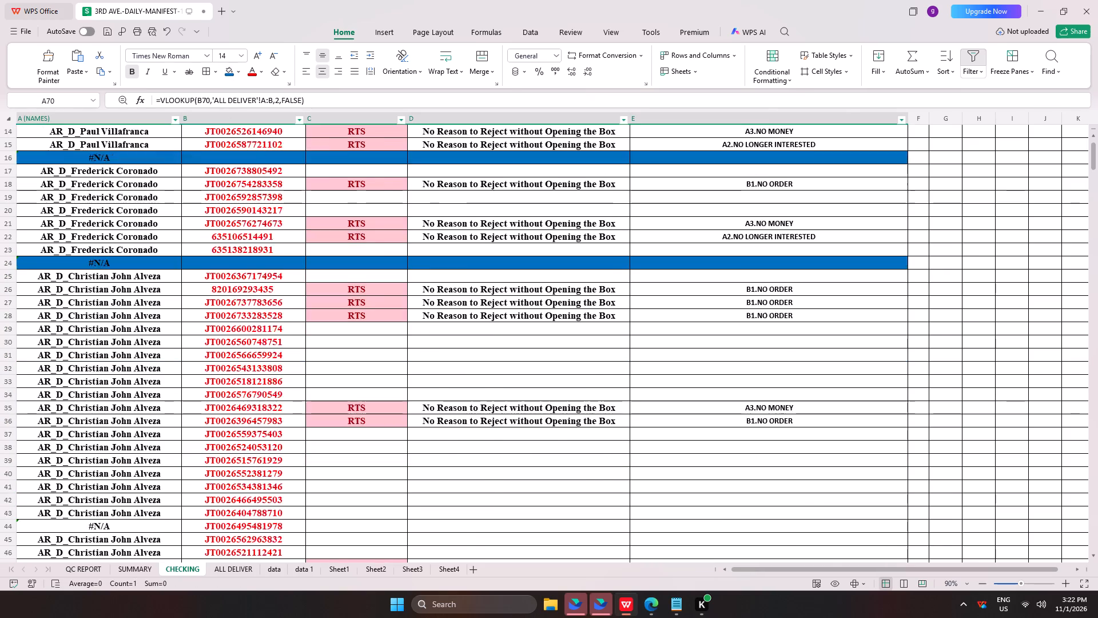
pyautogui.scroll(2, 470, 352)
pyautogui.click(384, 271)
pyautogui.hotkey('ctrl', 'c')
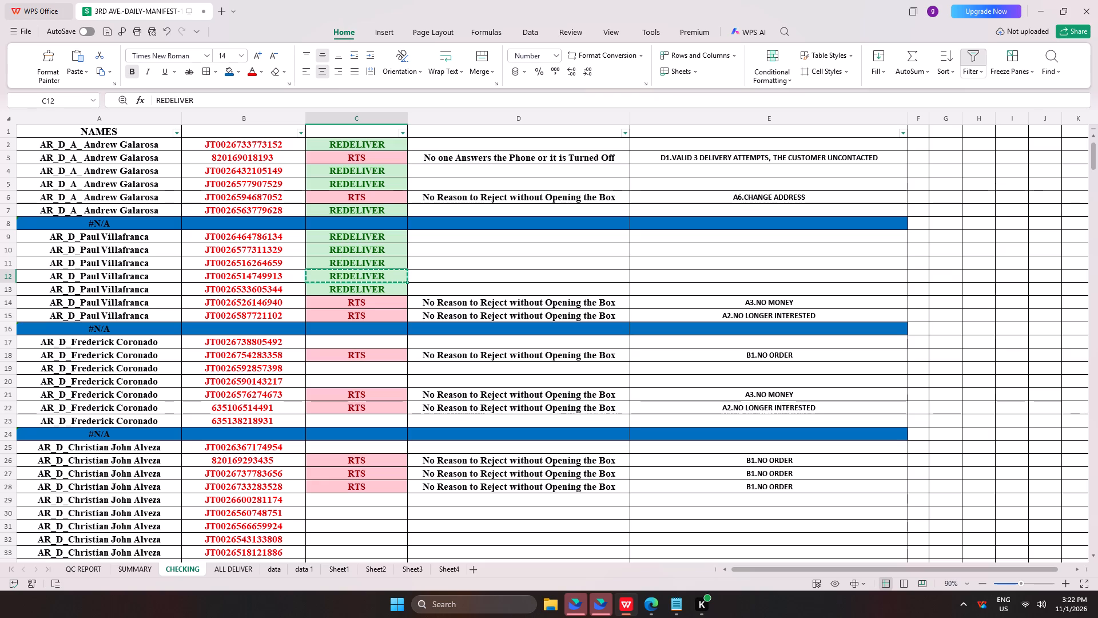
pyautogui.click(365, 345)
pyautogui.keyDown('ctrl'); pyautogui.moveTo(376, 372); pyautogui.dragTo(377, 381); pyautogui.keyUp('ctrl')
pyautogui.keyDown('ctrl'); pyautogui.click(382, 423); pyautogui.keyUp('ctrl')
pyautogui.keyDown('ctrl'); pyautogui.click(383, 450); pyautogui.keyUp('ctrl')
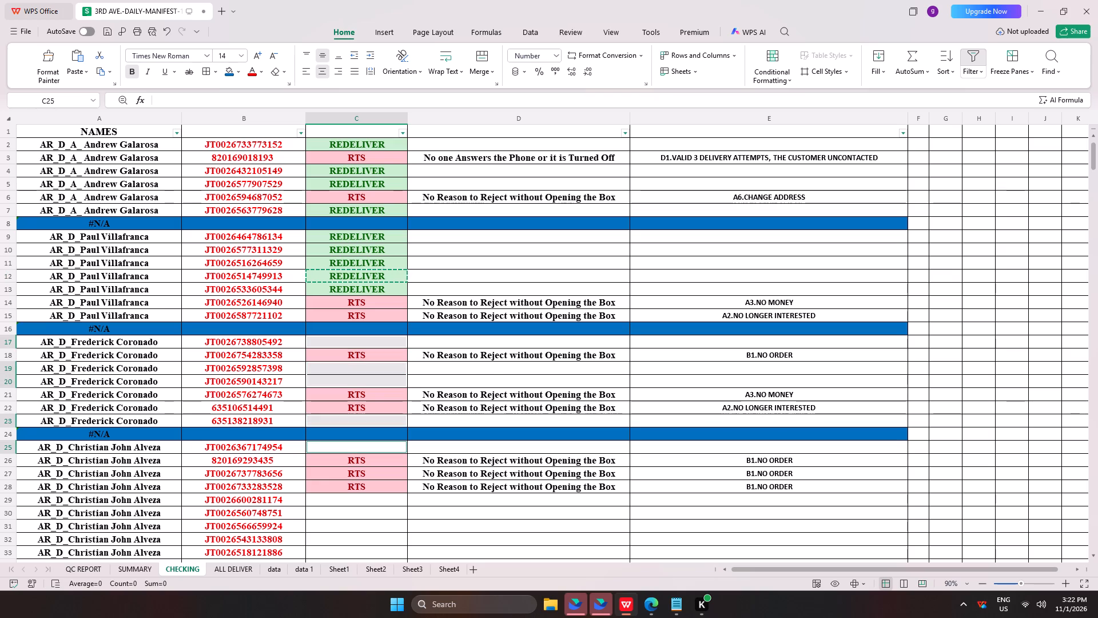
pyautogui.scroll(-6, 361, 320)
pyautogui.keyDown('ctrl'); pyautogui.moveTo(388, 344); pyautogui.dragTo(388, 410); pyautogui.keyUp('ctrl')
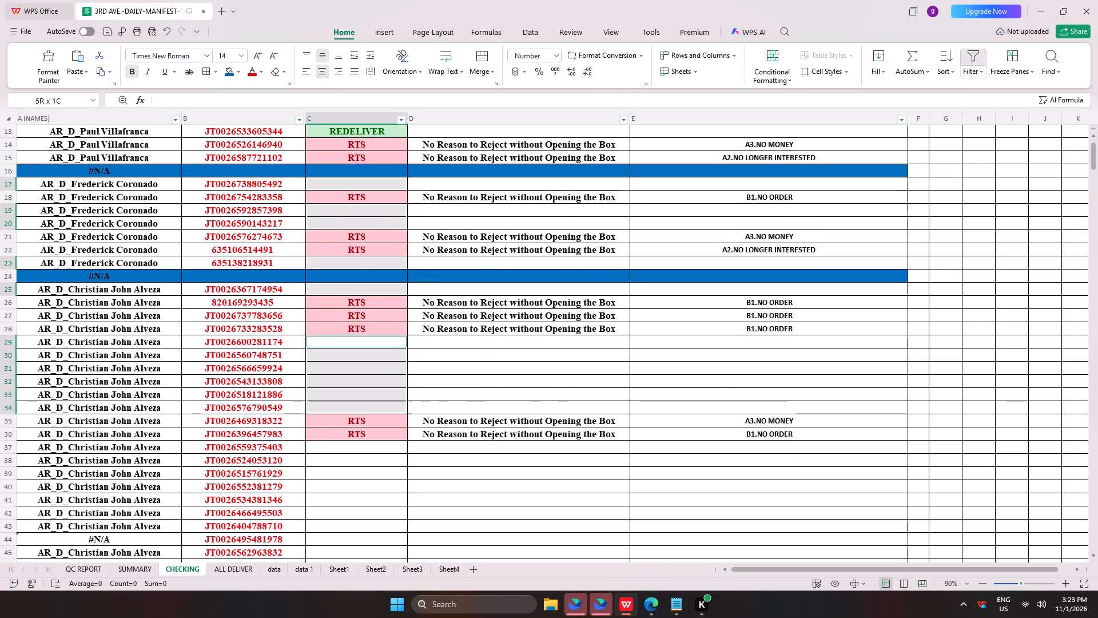
pyautogui.keyDown('ctrl'); pyautogui.moveTo(388, 410); pyautogui.dragTo(388, 411); pyautogui.keyUp('ctrl')
pyautogui.scroll(-5, 383, 323)
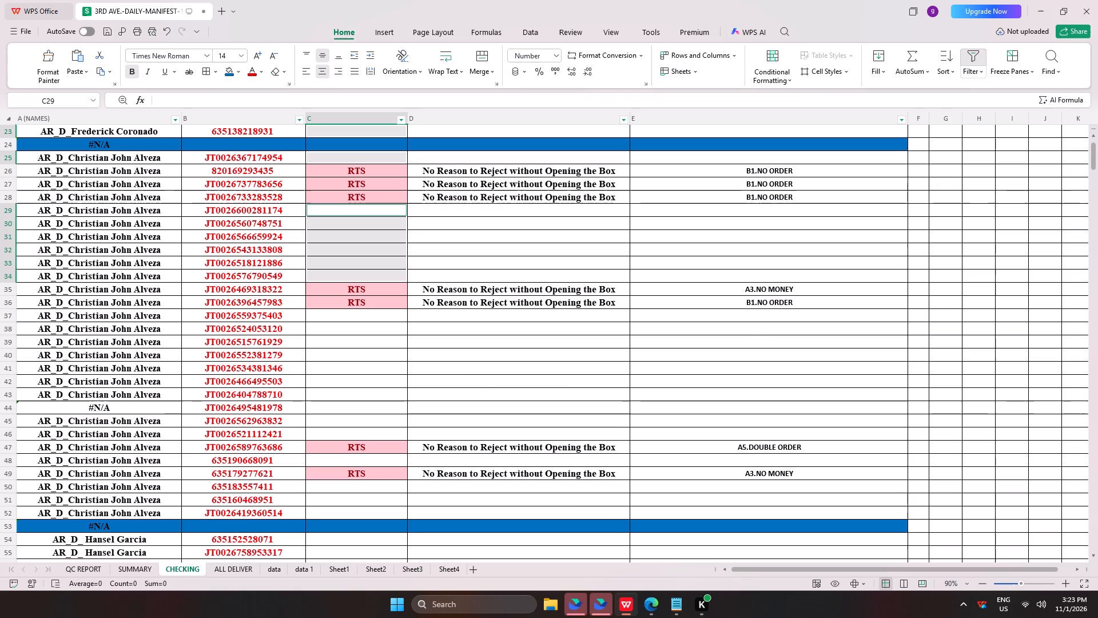
pyautogui.keyDown('ctrl'); pyautogui.moveTo(382, 315); pyautogui.dragTo(407, 432); pyautogui.keyUp('ctrl')
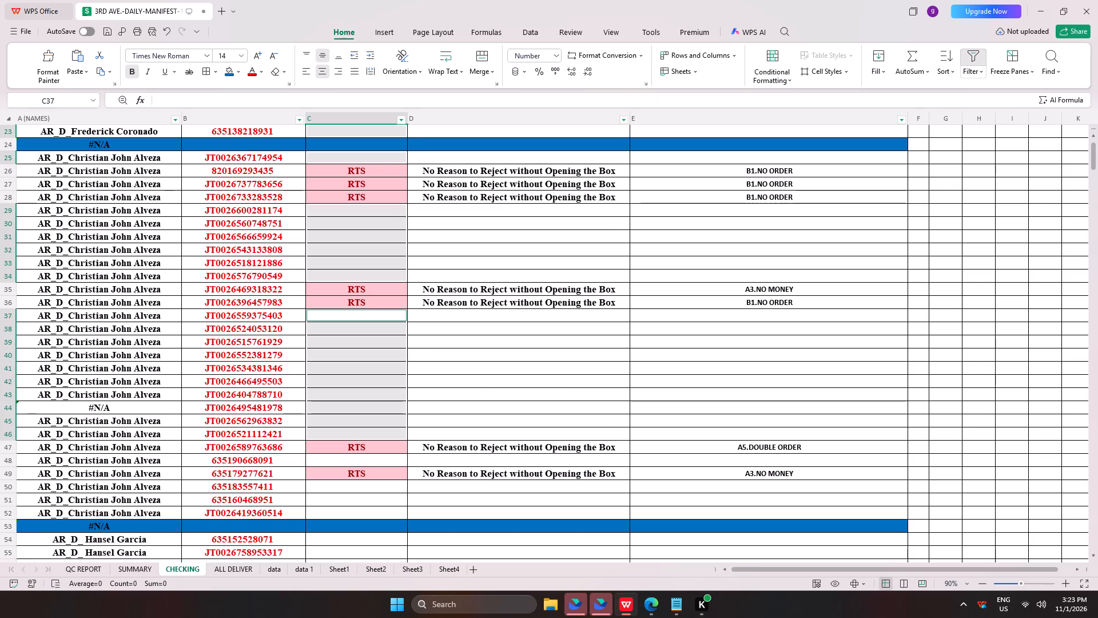
pyautogui.scroll(-7, 484, 297)
pyautogui.keyDown('ctrl'); pyautogui.click(372, 279); pyautogui.keyUp('ctrl')
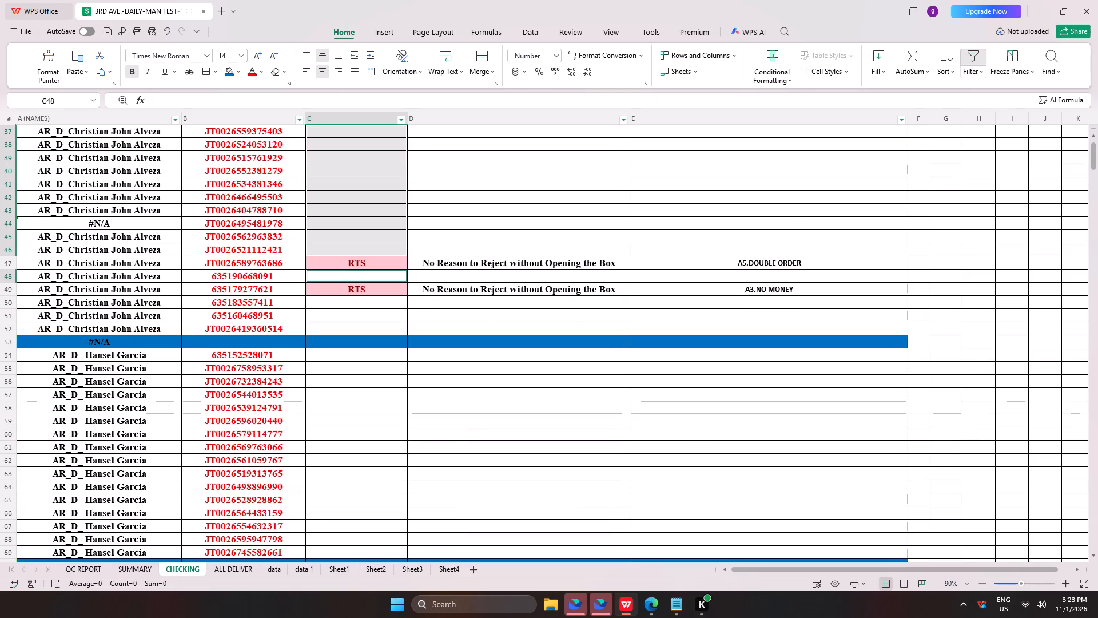
pyautogui.keyDown('ctrl'); pyautogui.moveTo(384, 303); pyautogui.dragTo(389, 327); pyautogui.keyUp('ctrl')
pyautogui.scroll(-5, 491, 220)
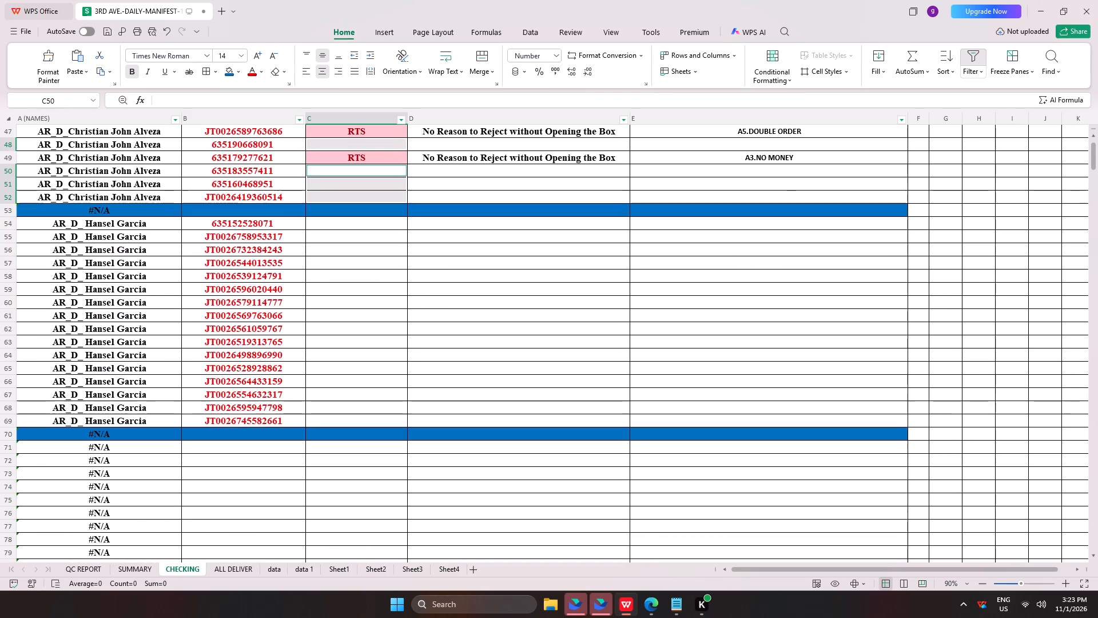
pyautogui.keyDown('ctrl'); pyautogui.moveTo(384, 226); pyautogui.dragTo(398, 419); pyautogui.keyUp('ctrl')
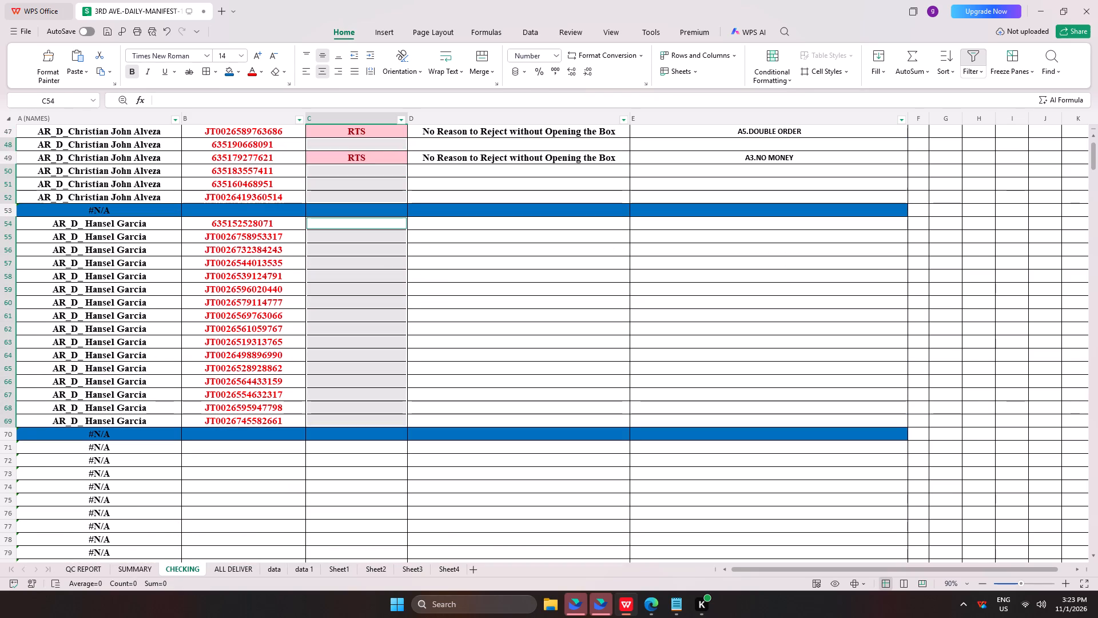
pyautogui.hotkey('ctrl', 'v')
# In Microsoft Edge, find GALVE in the Monitor Delivery(New) summary and open the details of that courier's Currently Not POD quantity.
pyautogui.hotkey('alt', 'Tab')
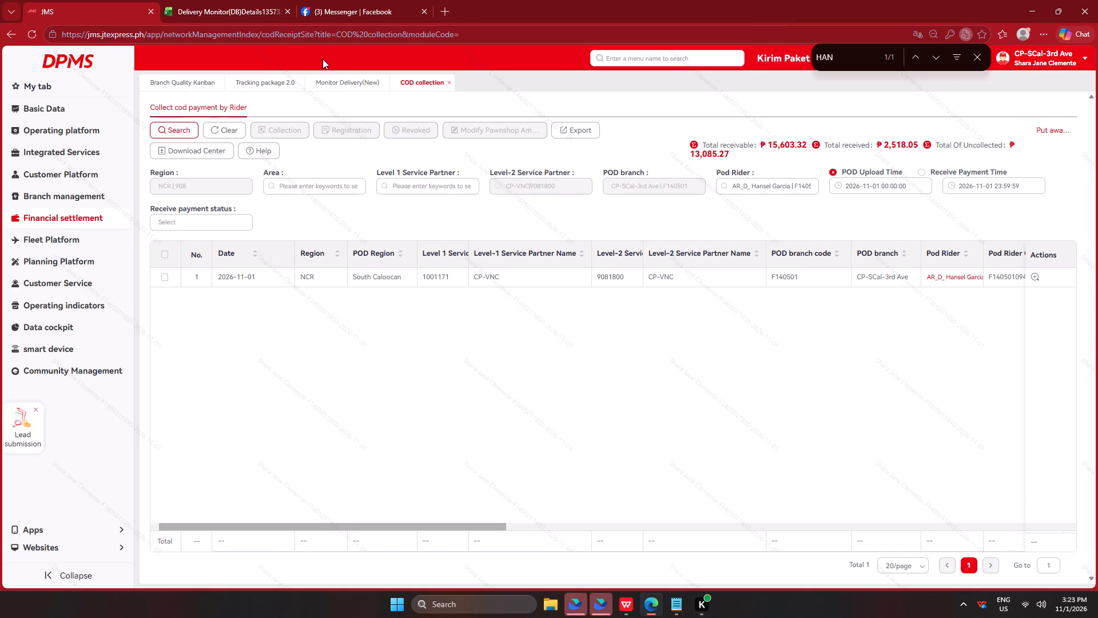
pyautogui.click(324, 86)
pyautogui.click(174, 105)
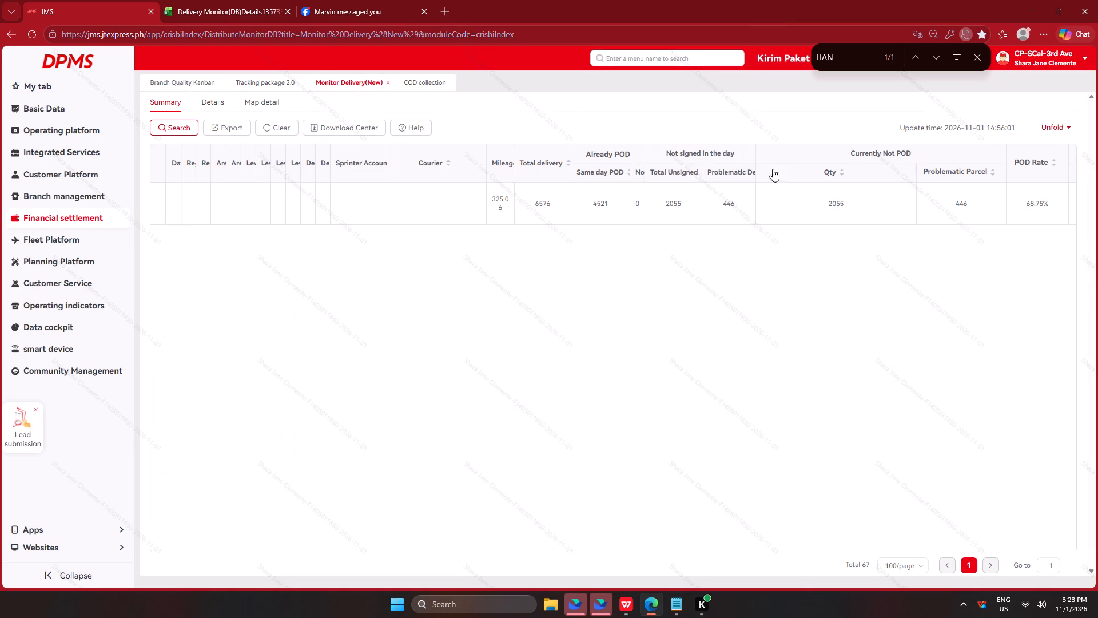
pyautogui.moveTo(844, 57); pyautogui.dragTo(762, 59)
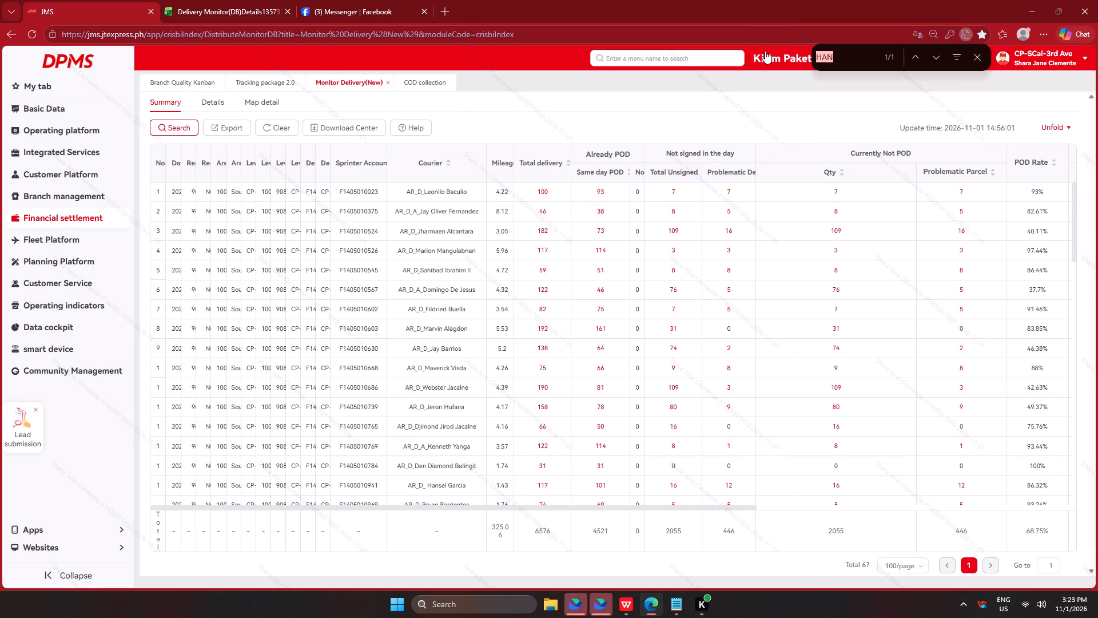
pyautogui.press('j')
pyautogui.press('BackSpace')
pyautogui.write('GAL')
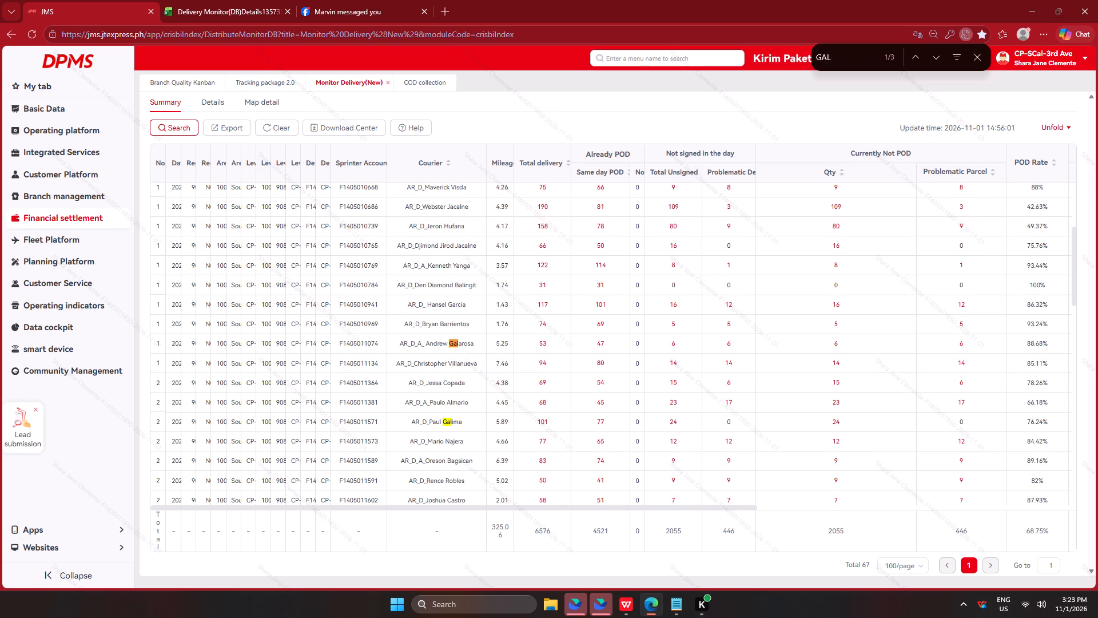
pyautogui.write('VE')
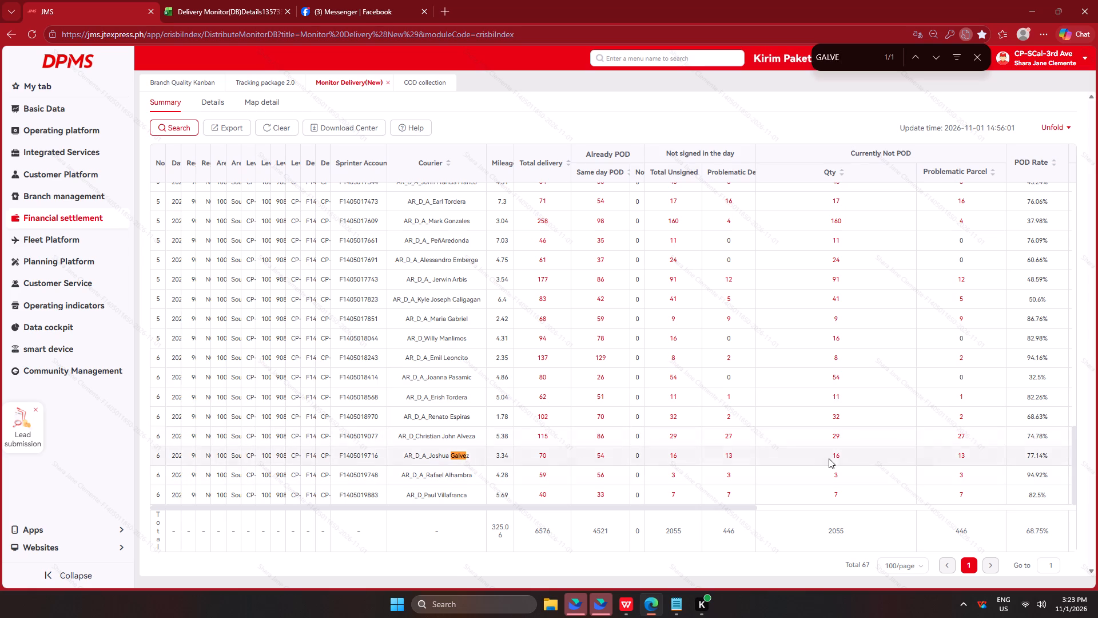
pyautogui.click(837, 457)
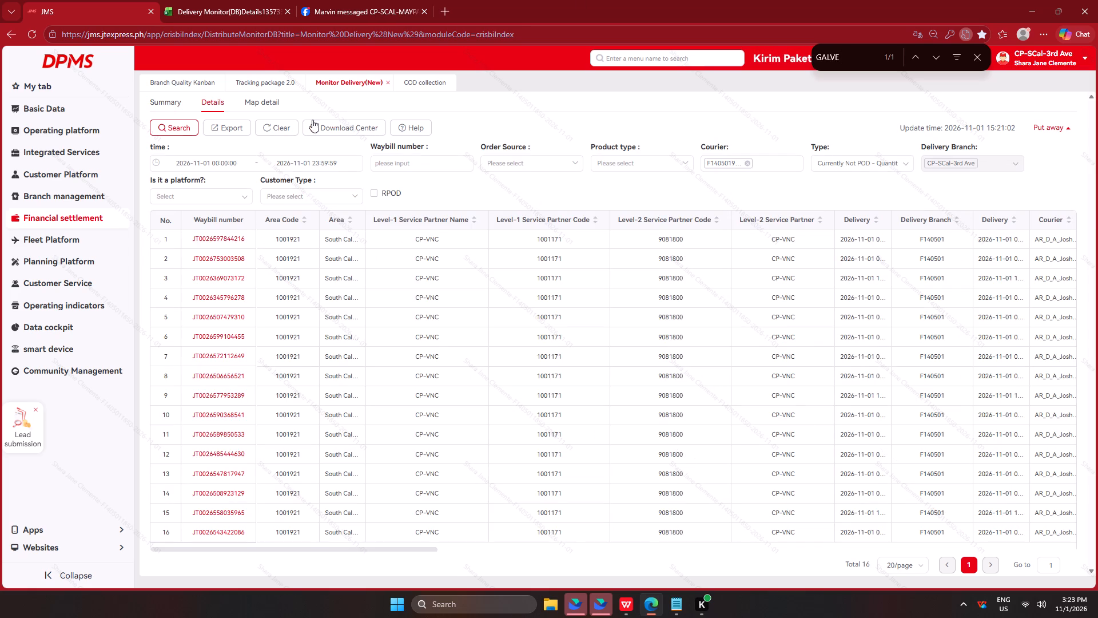
# Capture the Waybill number column, rows 1 to 16, as text with the screenshot tool and copy the recognised numbers.
pyautogui.scroll(-7, 288, 272)
pyautogui.scroll(-5, 266, 335)
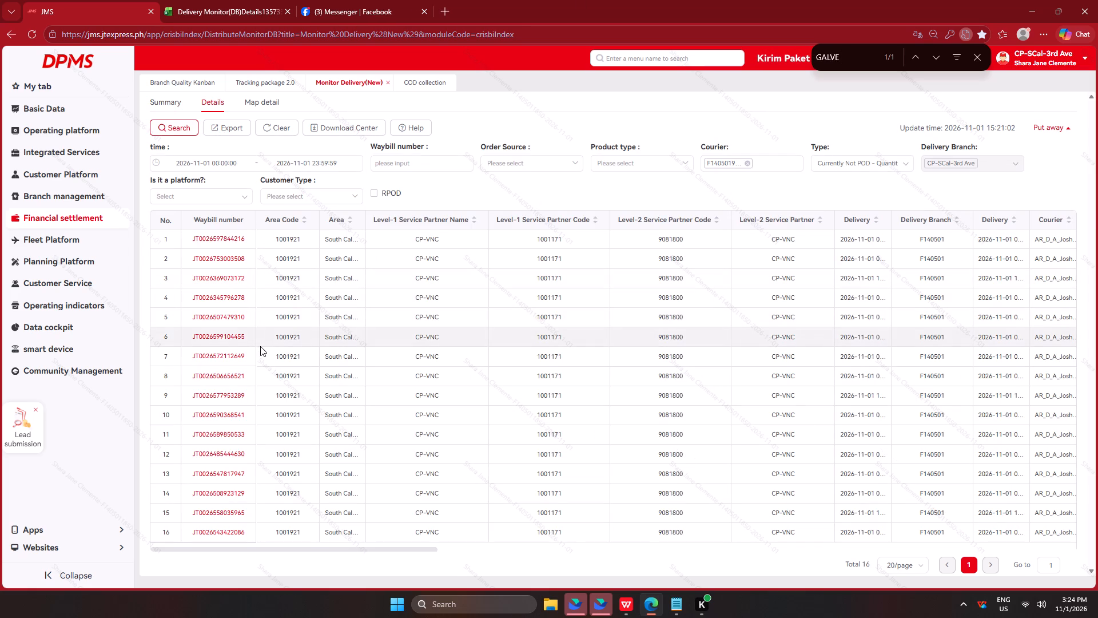
pyautogui.hotkey('ctrl', 'shift', 'a')
pyautogui.moveTo(181, 229); pyautogui.dragTo(231, 274)
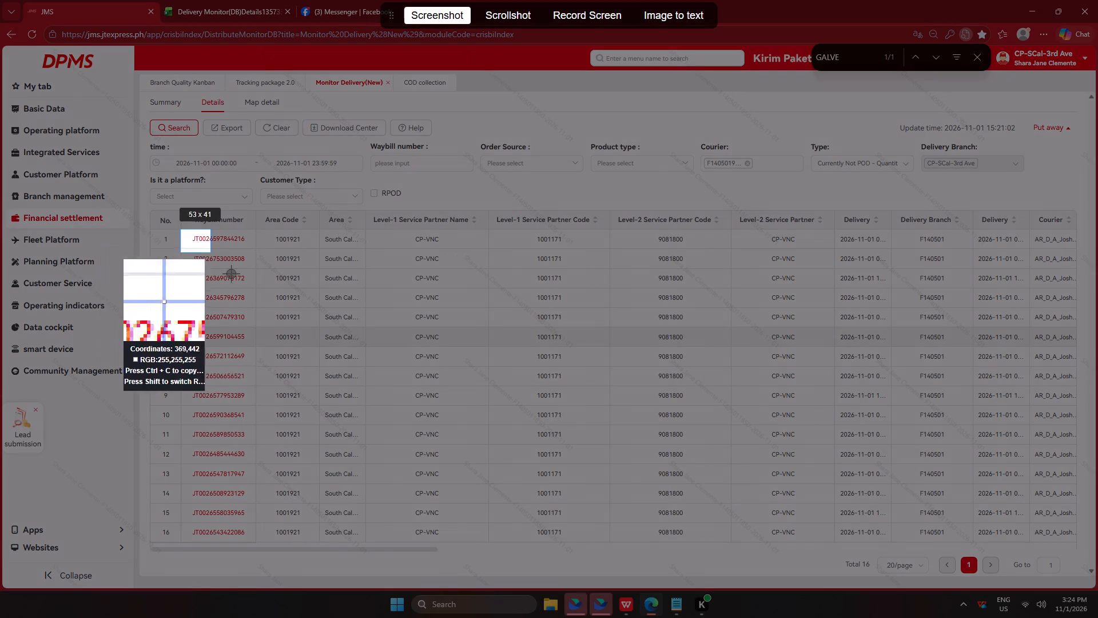
pyautogui.moveTo(231, 274); pyautogui.dragTo(266, 543)
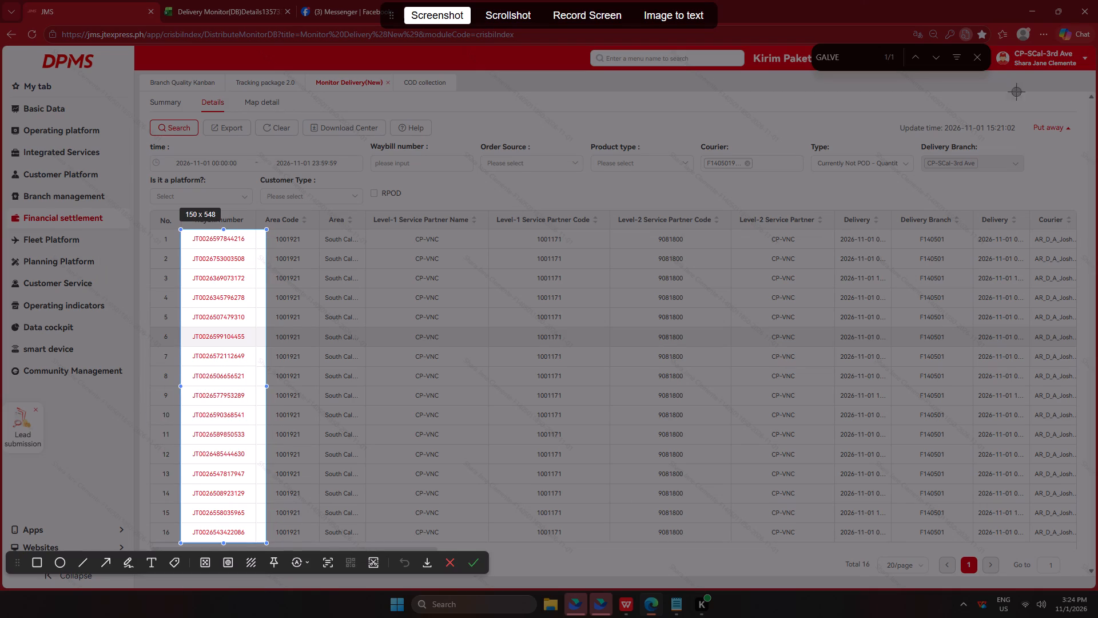
pyautogui.click(671, 23)
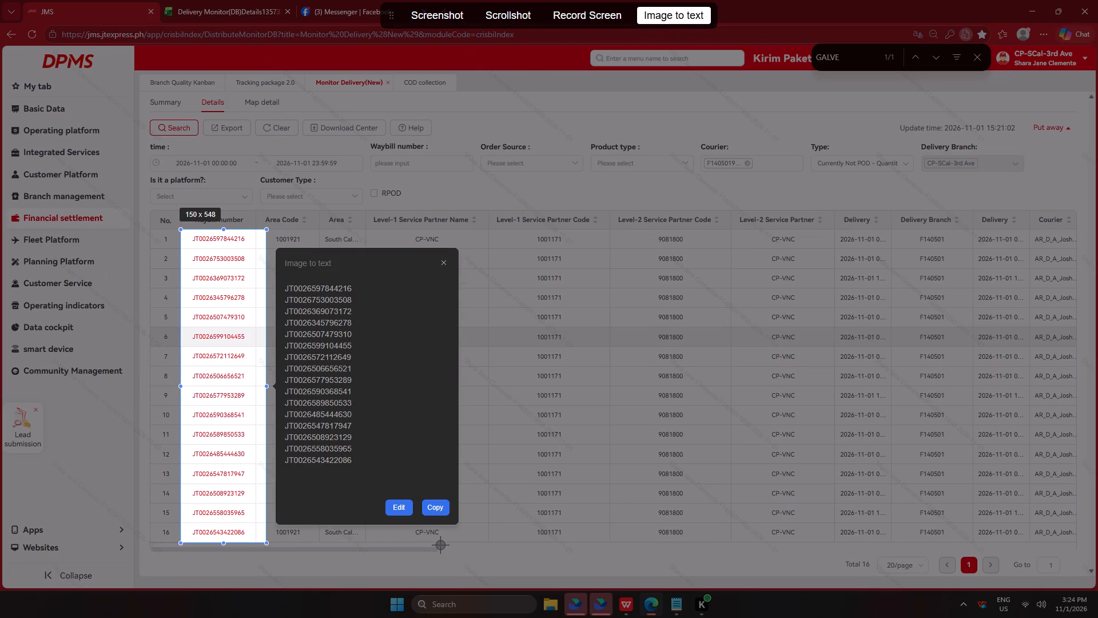
pyautogui.click(437, 515)
# Switch to WPS Office and paste the copied waybill numbers into column B of the CHECKING sheet, starting at B71.
pyautogui.hotkey('alt', 'Tab')
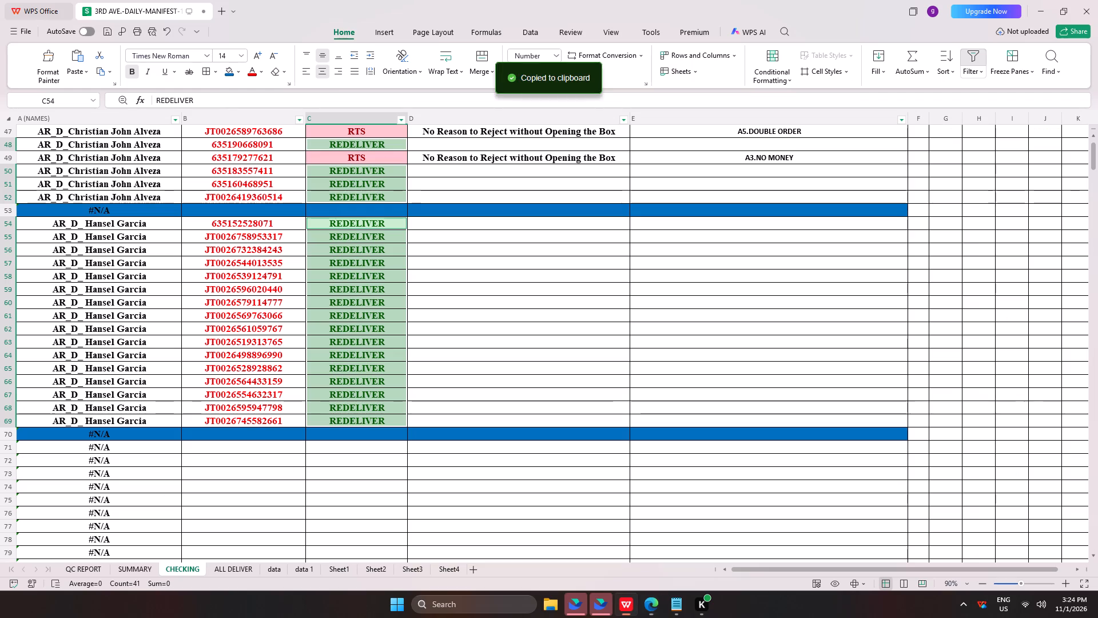
pyautogui.moveTo(261, 445); pyautogui.dragTo(261, 438)
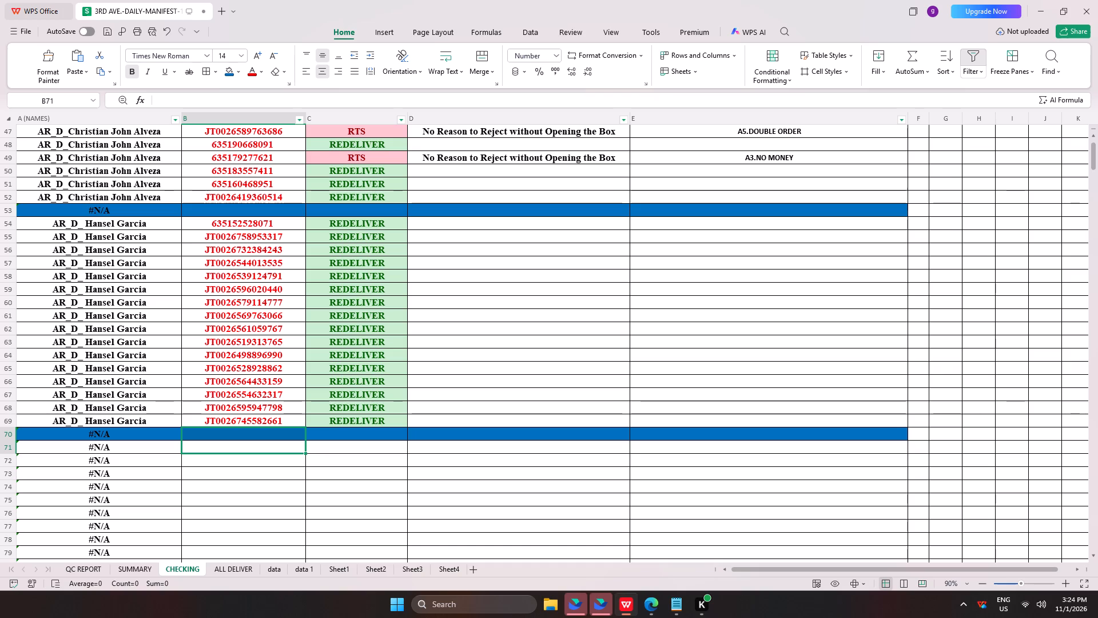
pyautogui.click(380, 463)
pyautogui.click(253, 443)
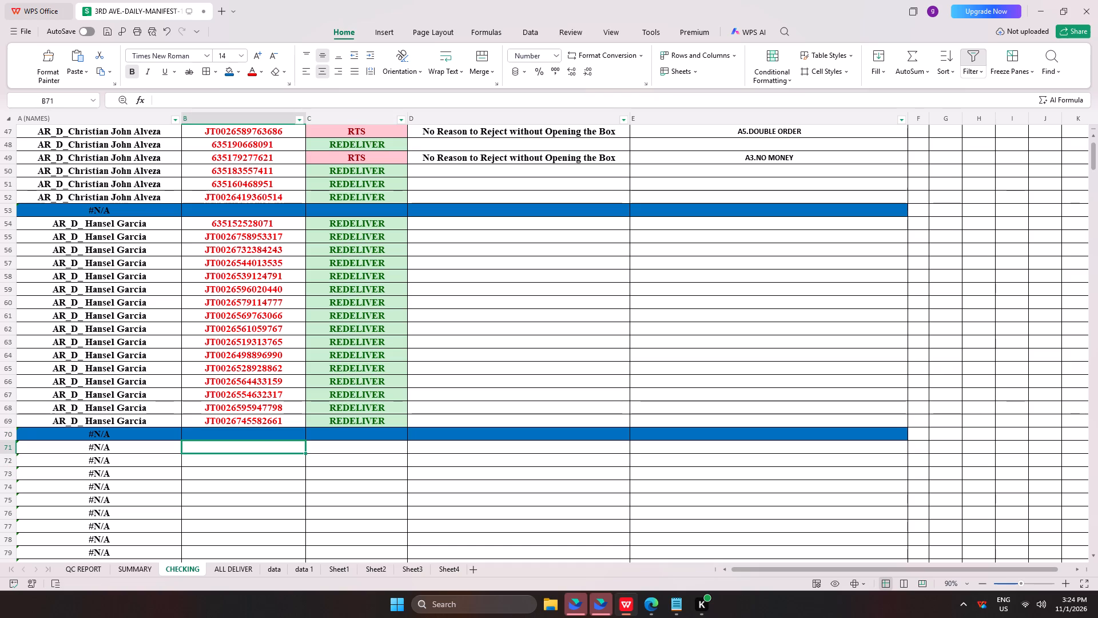
pyautogui.hotkey('ctrl', 'v')
# Fill row 87 of the CHECKING sheet blue across columns A to E, below the pasted waybills.
pyautogui.scroll(-12, 302, 392)
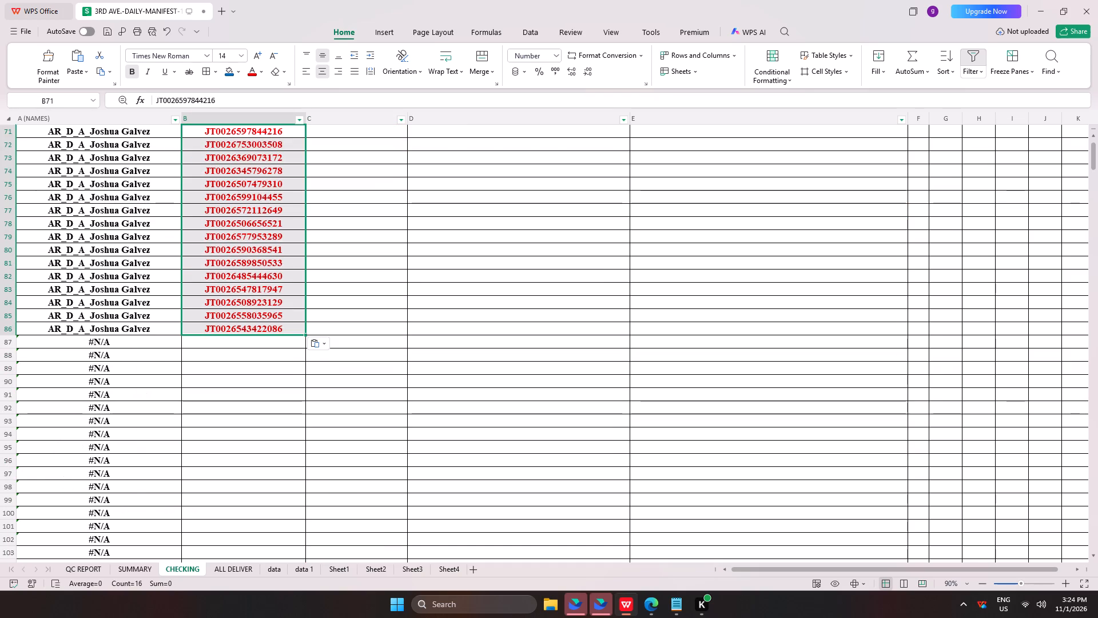
pyautogui.moveTo(79, 345); pyautogui.dragTo(81, 344)
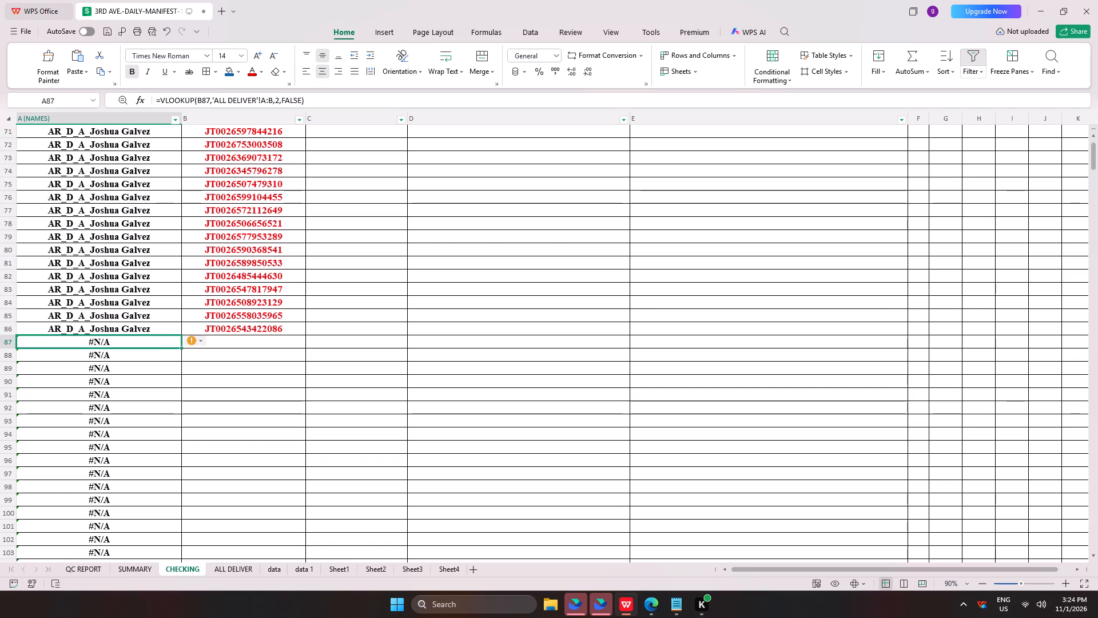
pyautogui.moveTo(81, 344); pyautogui.dragTo(663, 339)
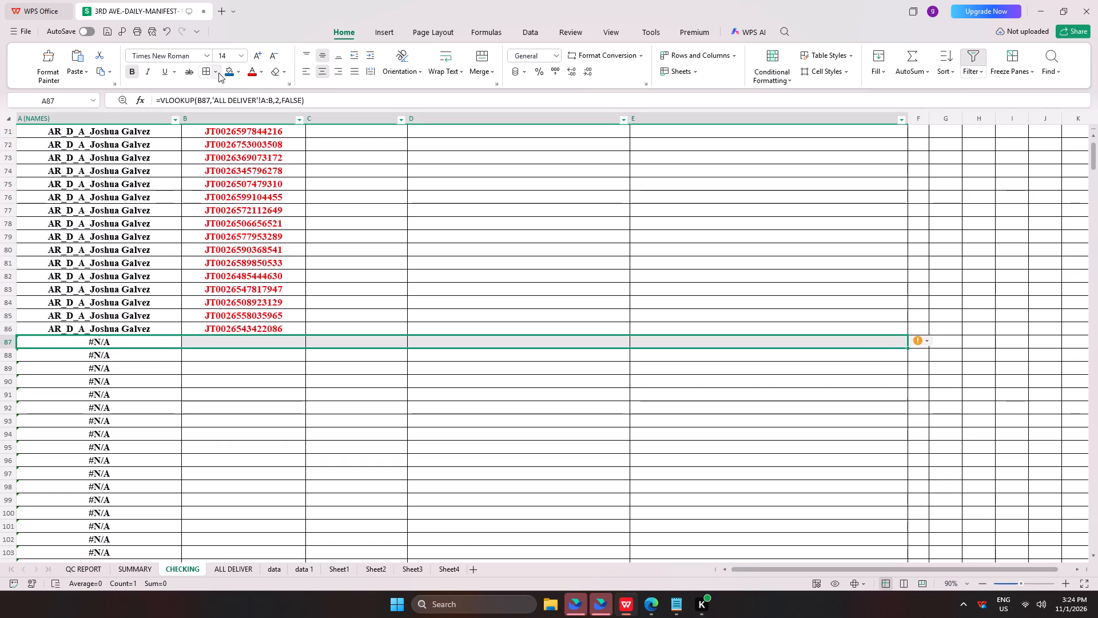
pyautogui.click(225, 72)
# Back in Microsoft Edge, clear the previous waybills from Tracking package 2.0 and search the copied waybill numbers instead.
pyautogui.hotkey('alt', 'Tab')
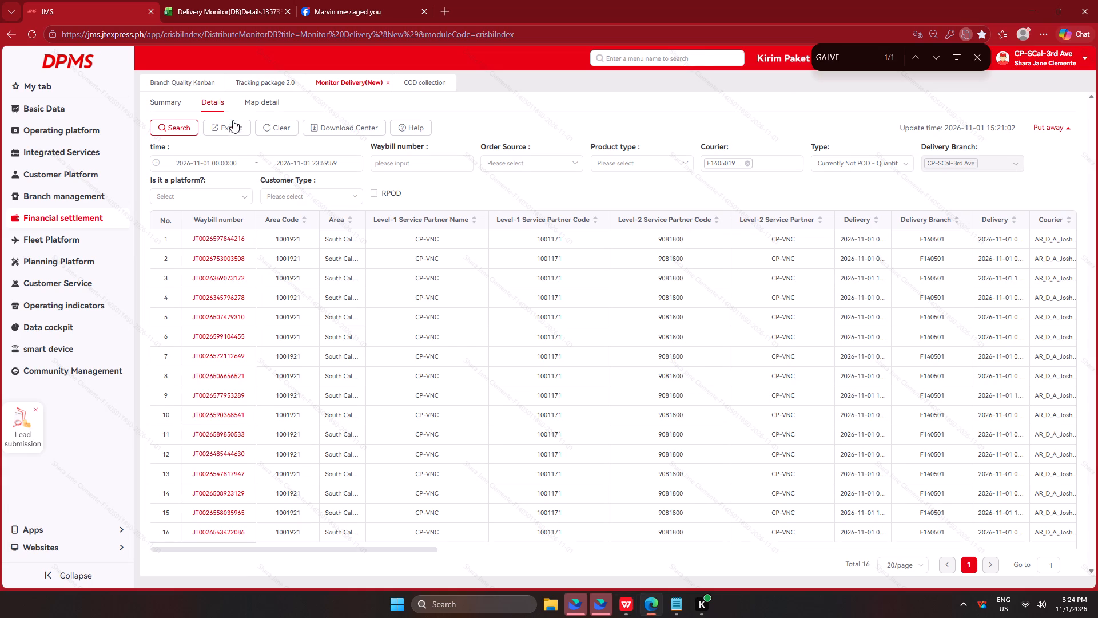
pyautogui.click(272, 82)
pyautogui.click(230, 132)
pyautogui.click(181, 229)
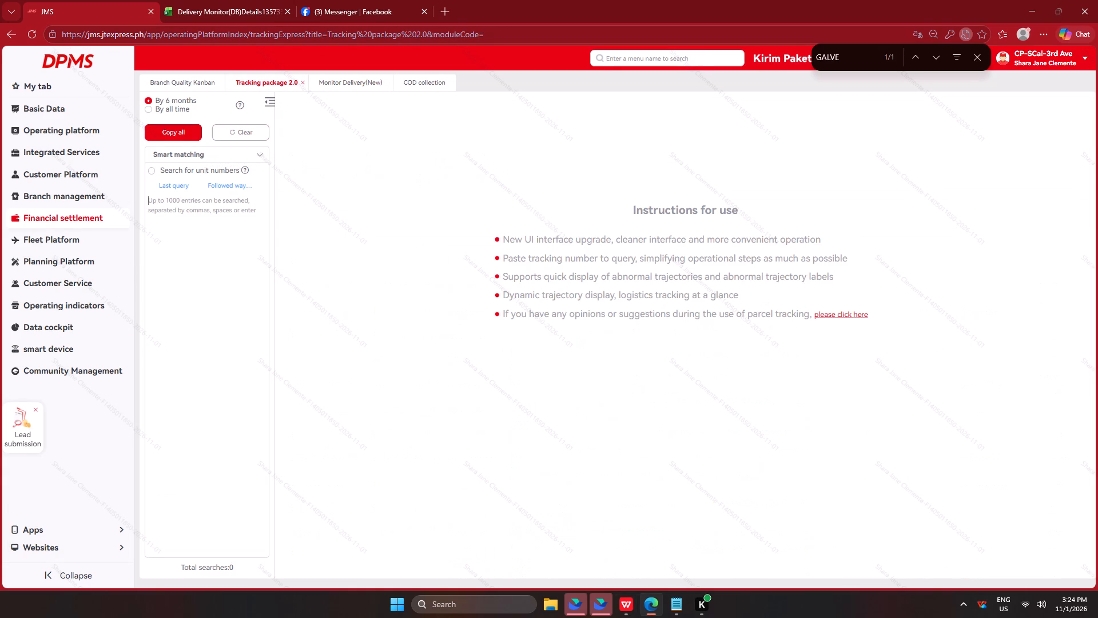
pyautogui.hotkey('ctrl', 'v')
pyautogui.scroll(-3, 607, 229)
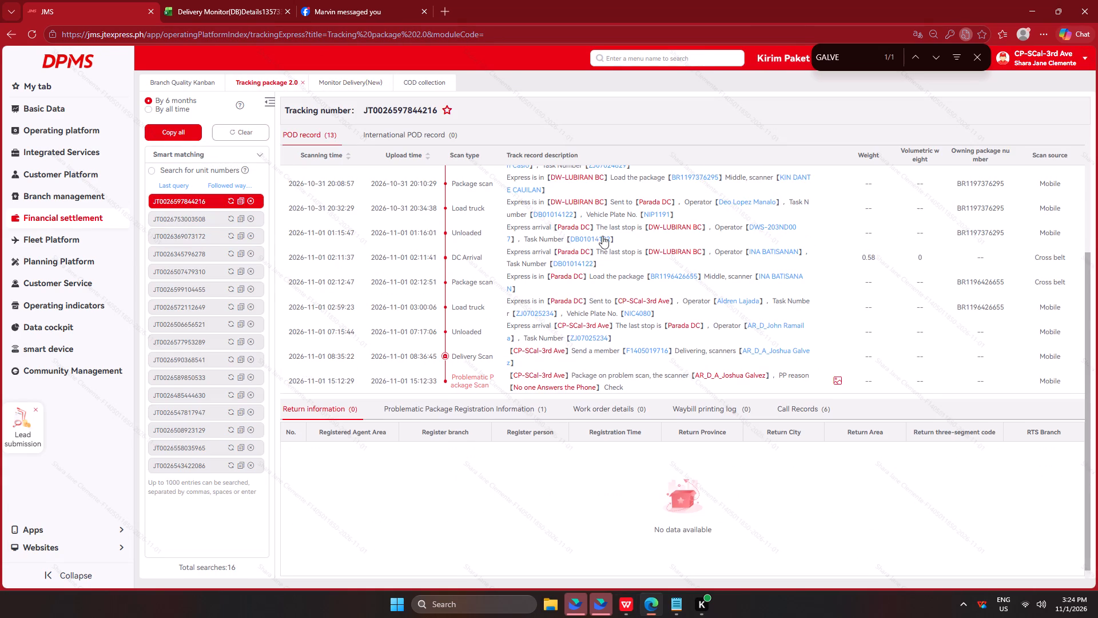
pyautogui.click(180, 217)
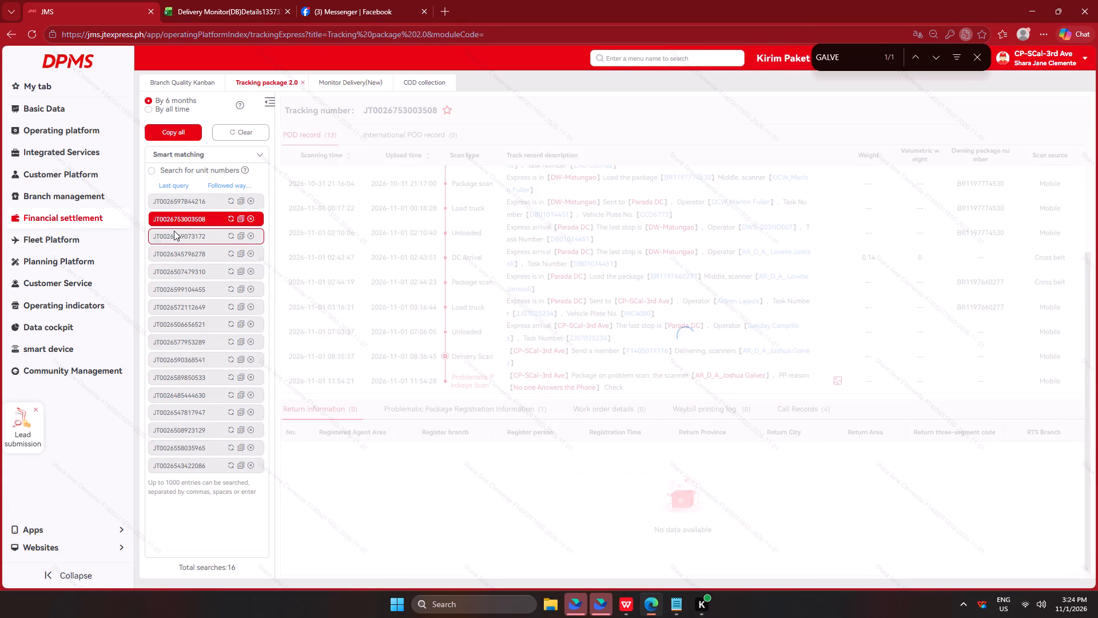
pyautogui.click(177, 229)
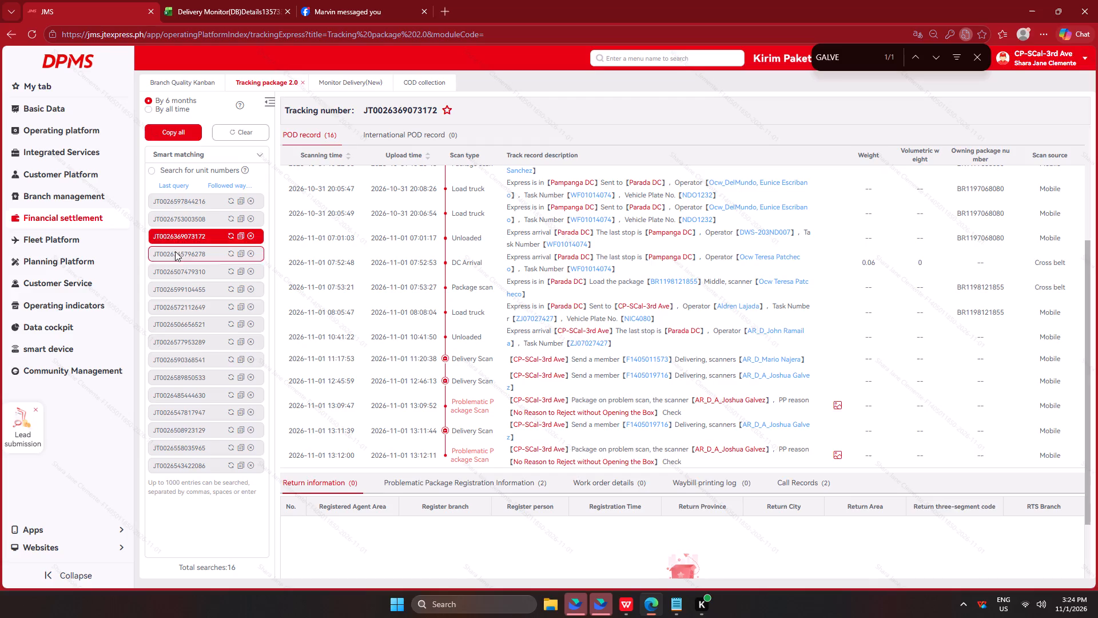
pyautogui.click(836, 457)
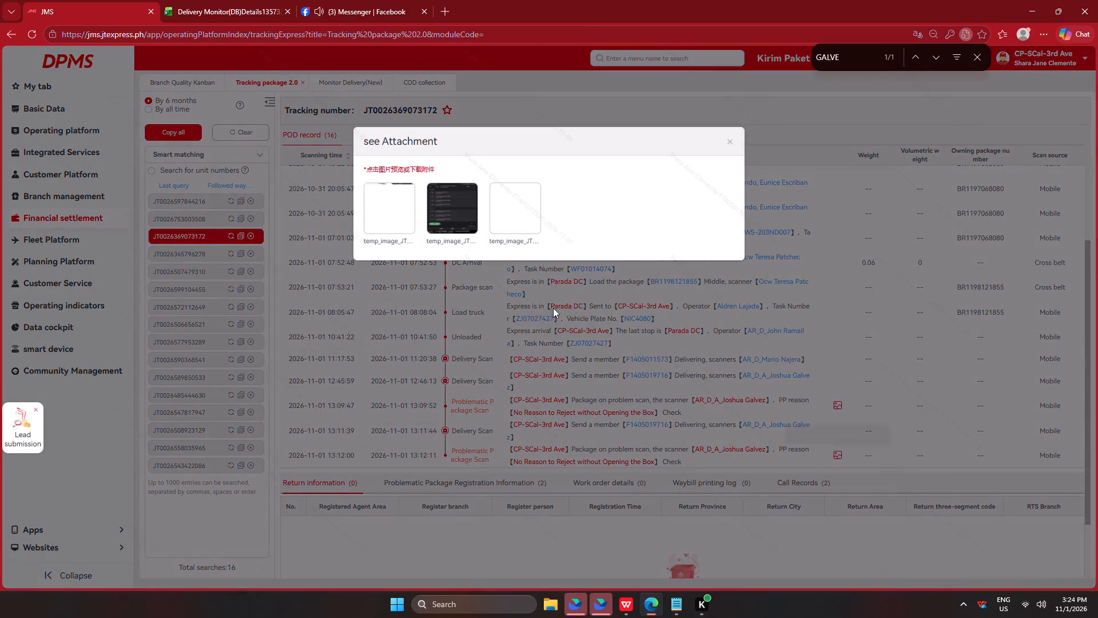
pyautogui.click(448, 225)
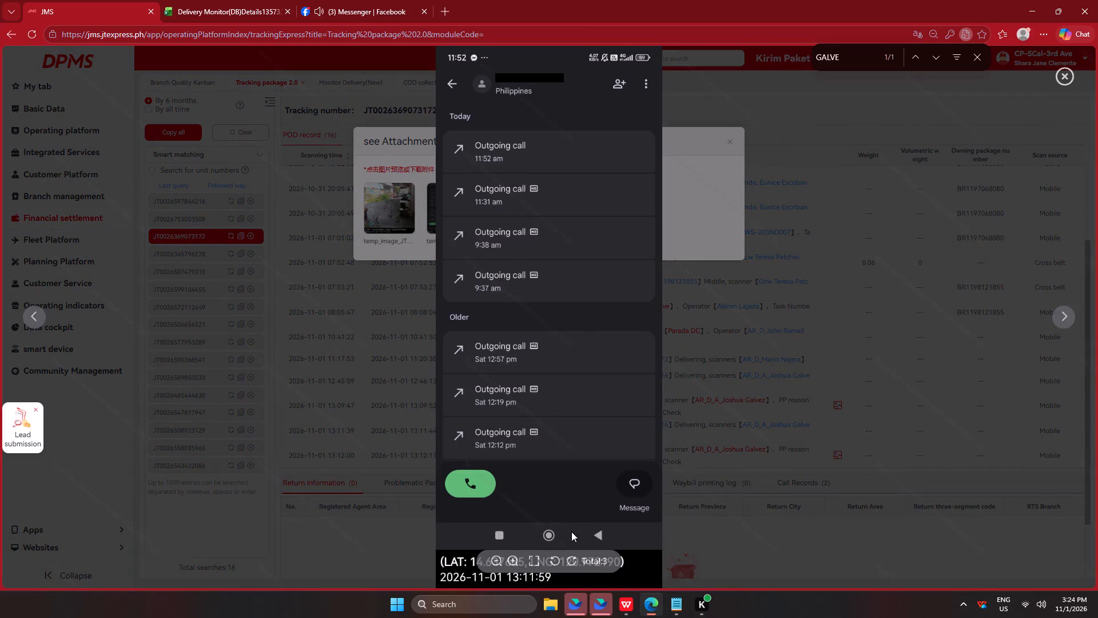
pyautogui.press('Right')
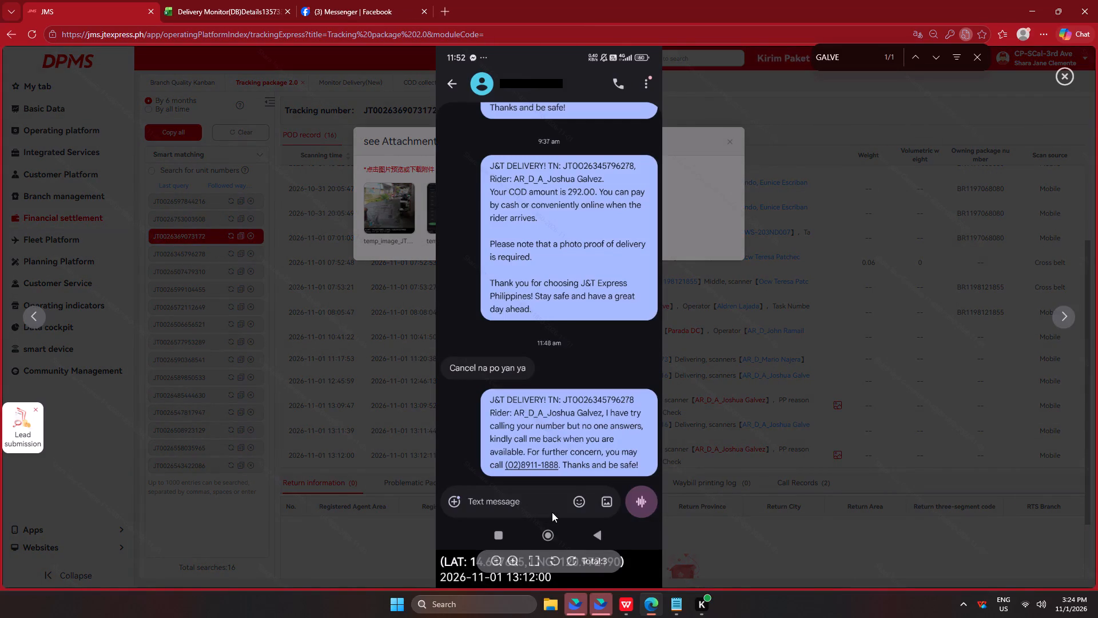
pyautogui.click(344, 359)
pyautogui.click(353, 359)
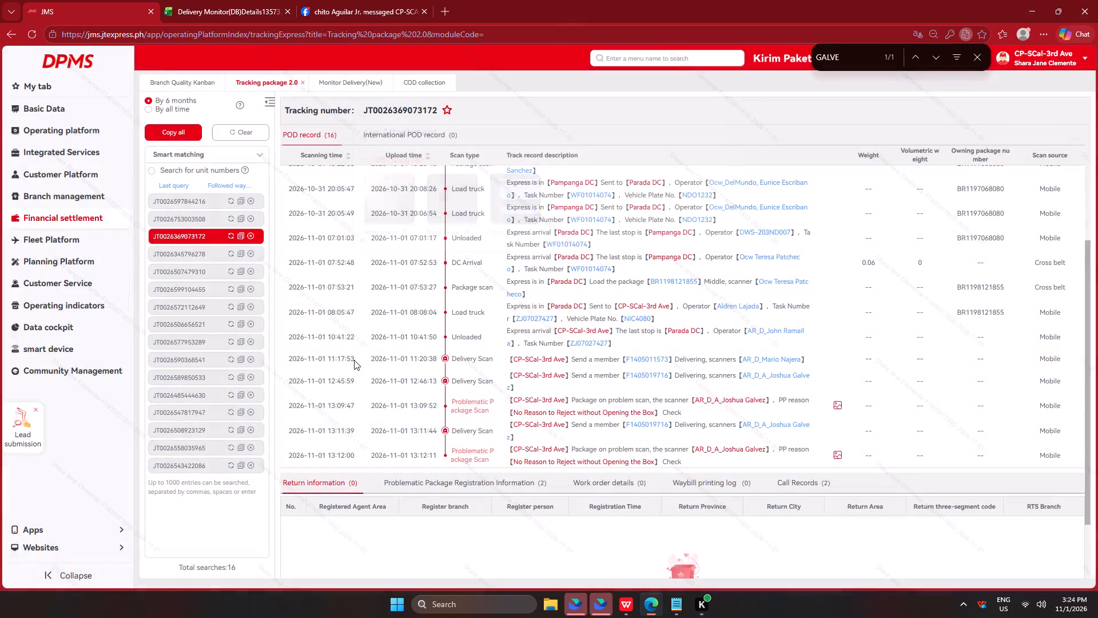
pyautogui.hotkey('alt', 'Tab')
pyautogui.scroll(7, 364, 243)
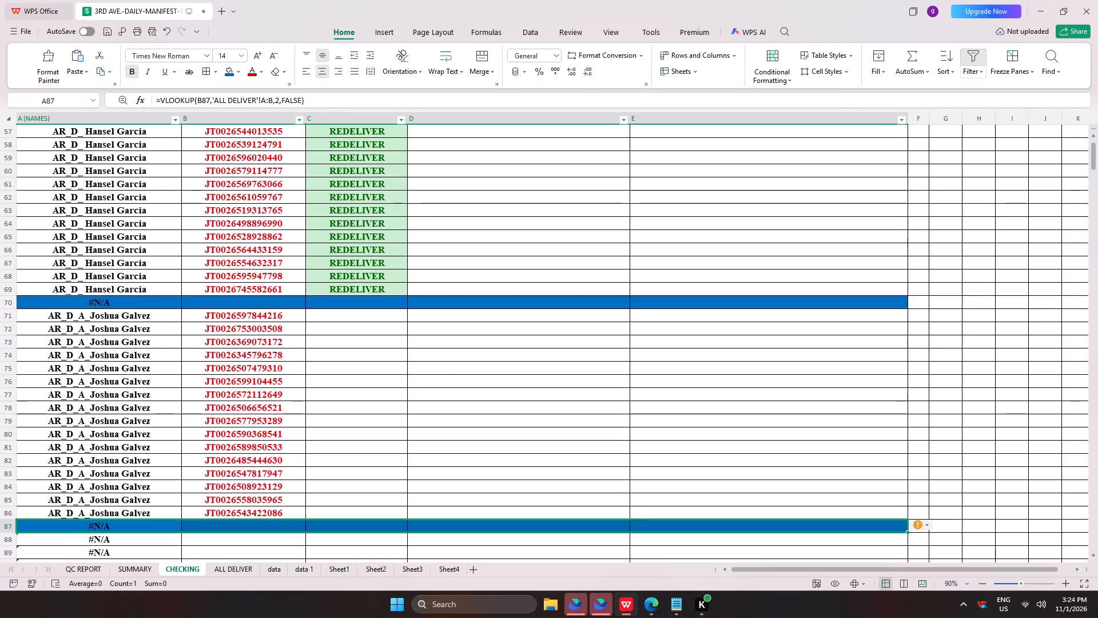
pyautogui.scroll(11, 363, 198)
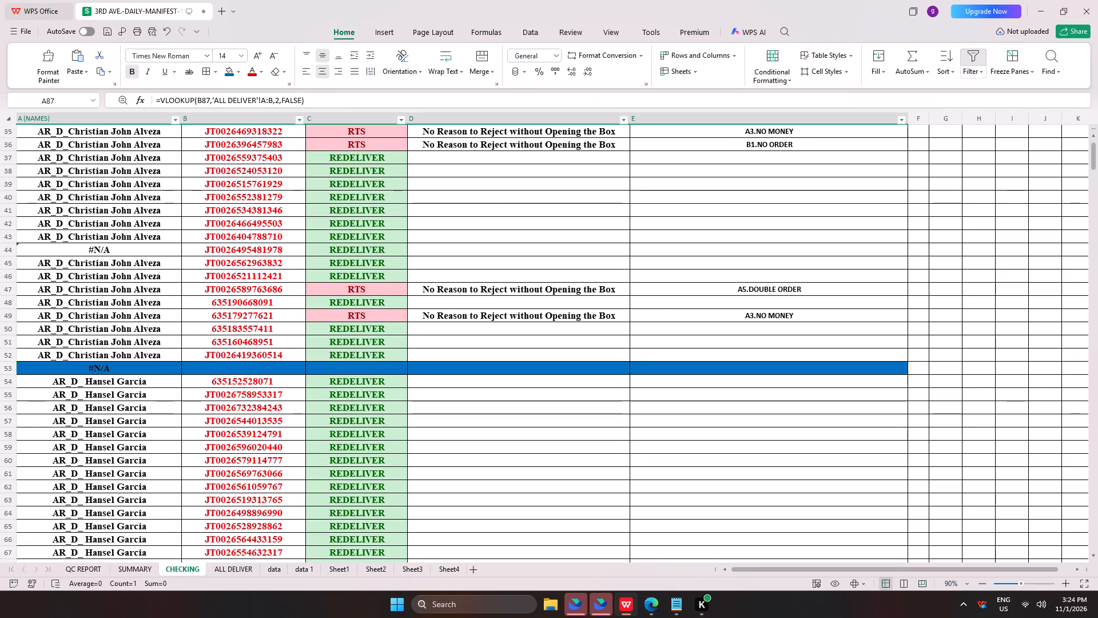
pyautogui.moveTo(335, 319); pyautogui.dragTo(488, 319)
pyautogui.hotkey('ctrl', 'c')
pyautogui.scroll(-3, 476, 352)
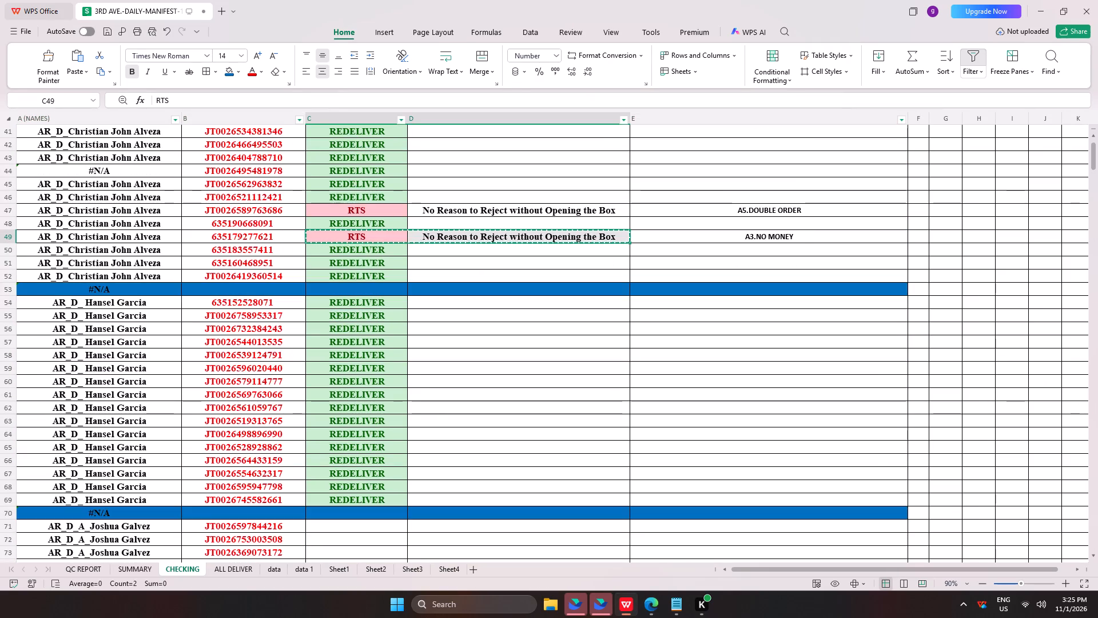
pyautogui.scroll(-5, 391, 353)
pyautogui.click(353, 422)
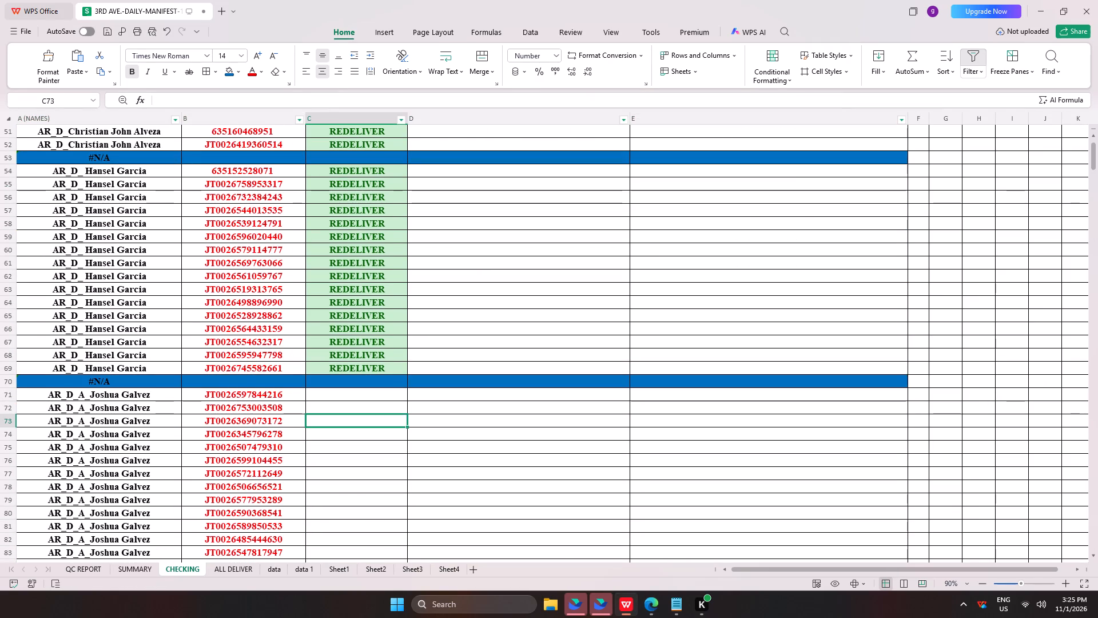
pyautogui.hotkey('ctrl', 'v')
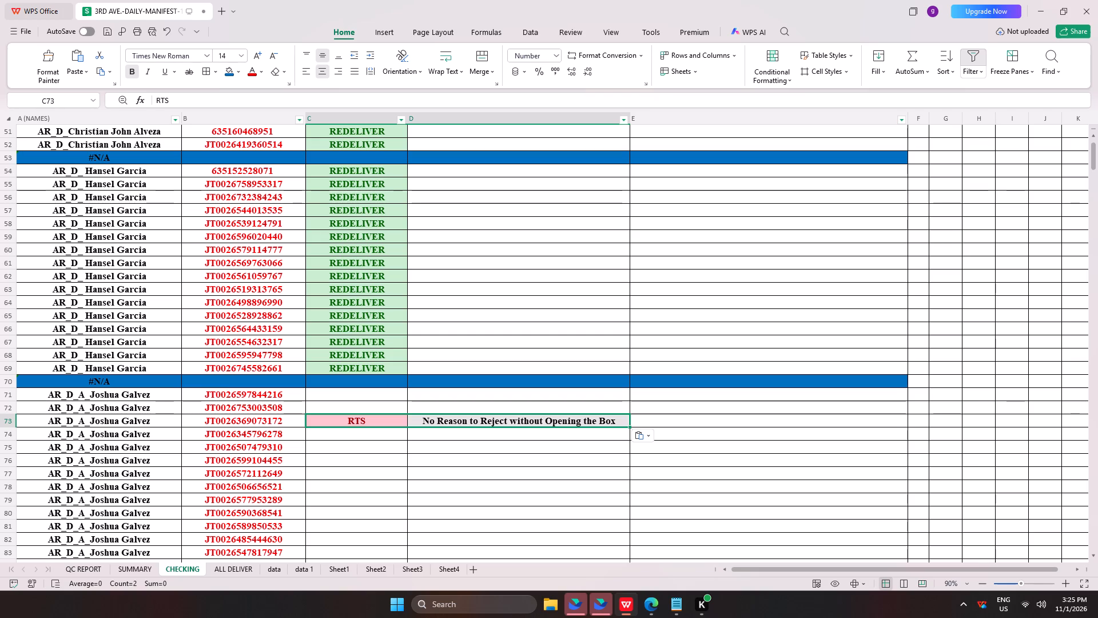
pyautogui.hotkey('alt', 'Tab')
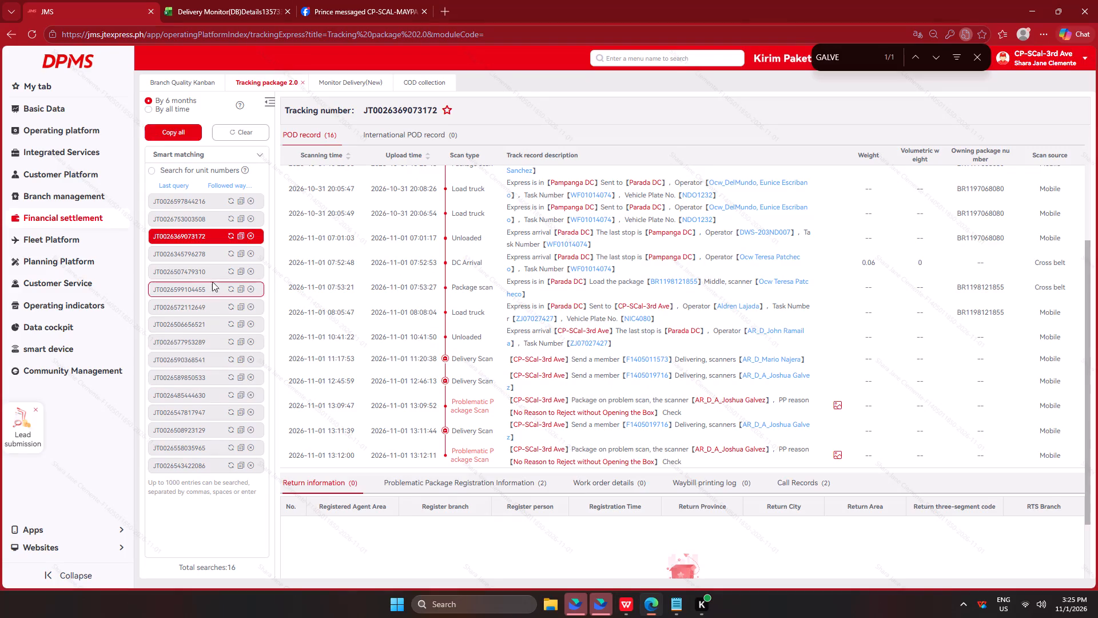
pyautogui.click(177, 254)
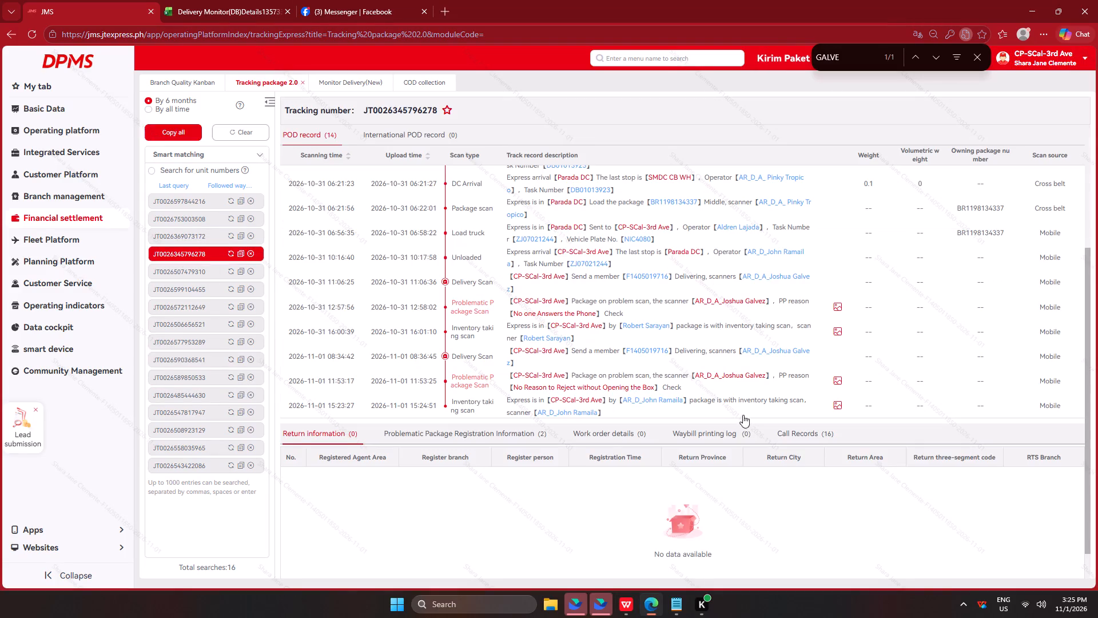
pyautogui.click(836, 378)
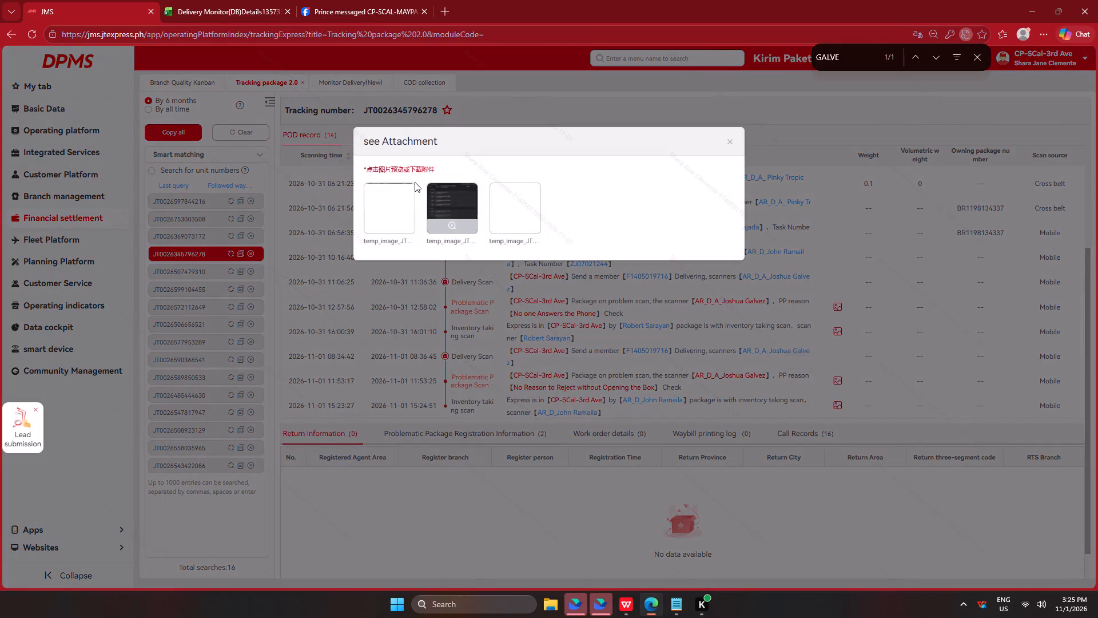
pyautogui.click(453, 226)
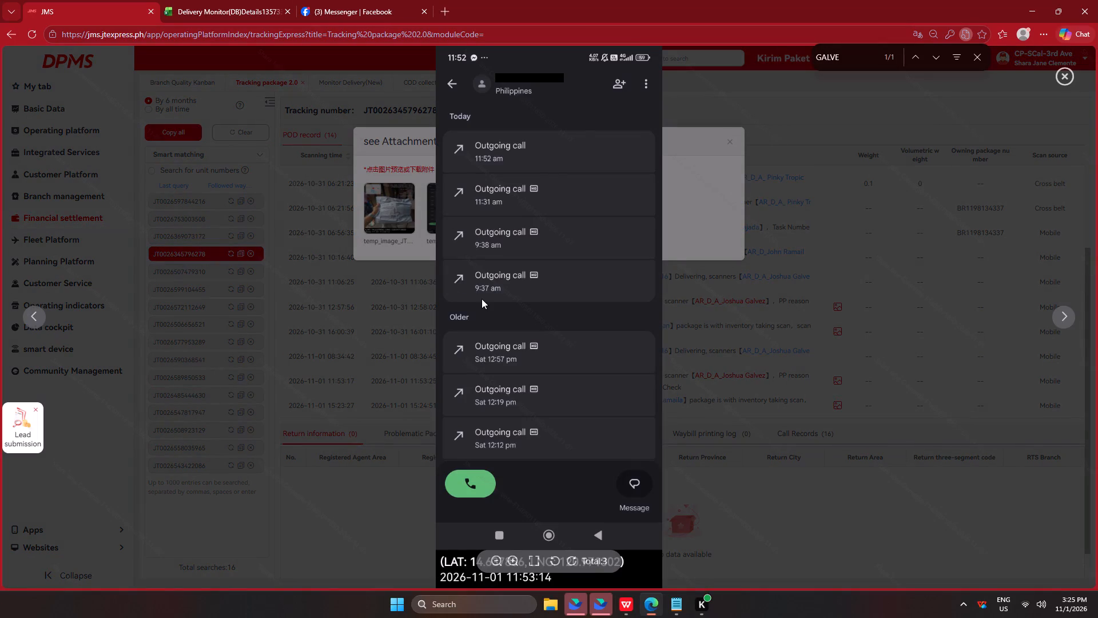
pyautogui.press('Right')
pyautogui.press('Right')
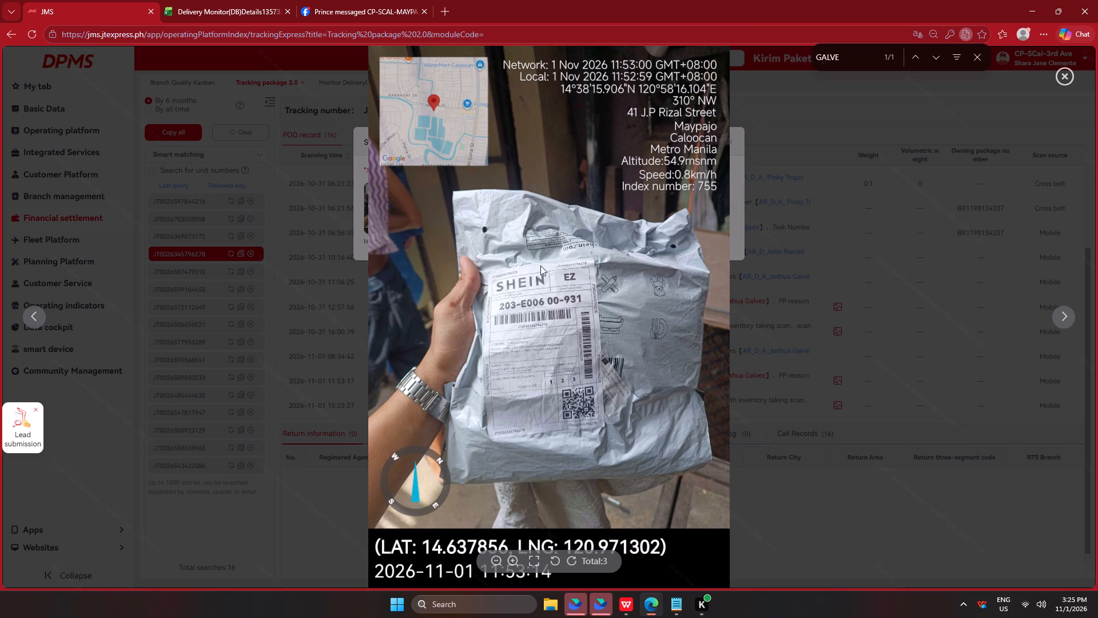
pyautogui.click(904, 324)
pyautogui.click(826, 362)
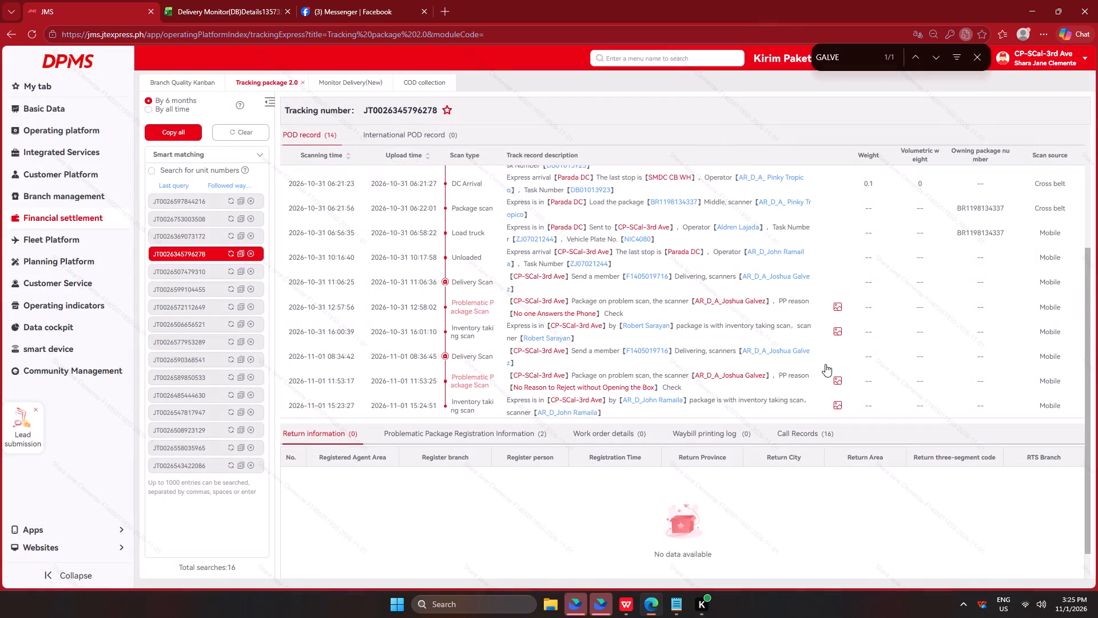
# In WPS Office, paste the copied RTS status and No Reason to Reject without Opening the Box reason at C74.
pyautogui.hotkey('alt', 'Tab')
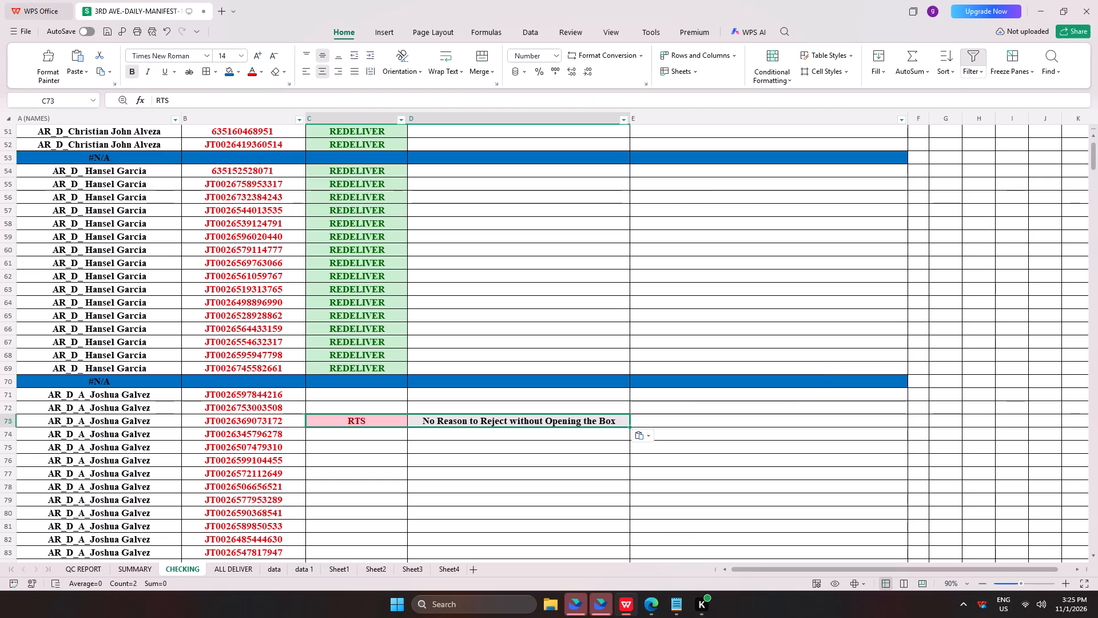
pyautogui.click(334, 431)
pyautogui.hotkey('ctrl', 'v')
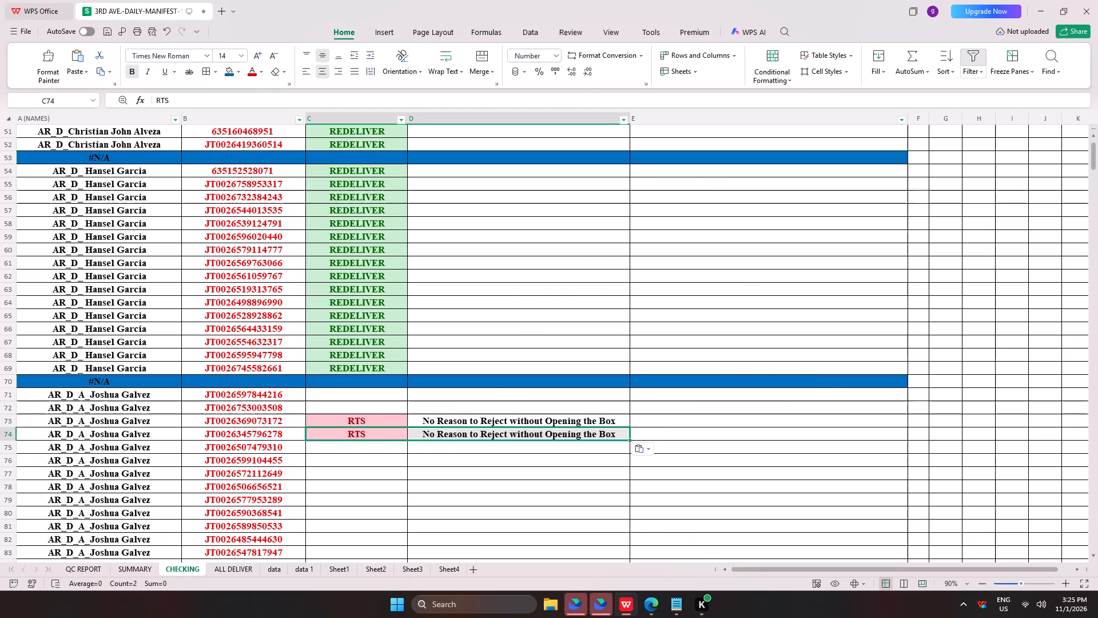
pyautogui.hotkey('alt', 'Tab')
pyautogui.click(202, 278)
pyautogui.scroll(-2, 651, 344)
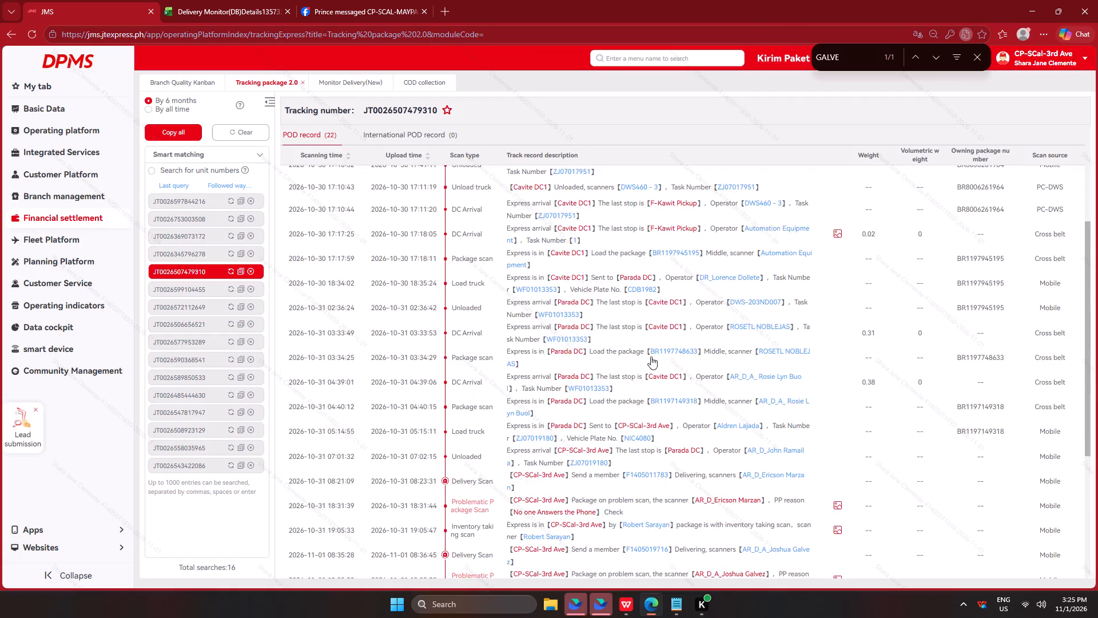
pyautogui.scroll(-3, 651, 356)
pyautogui.click(837, 356)
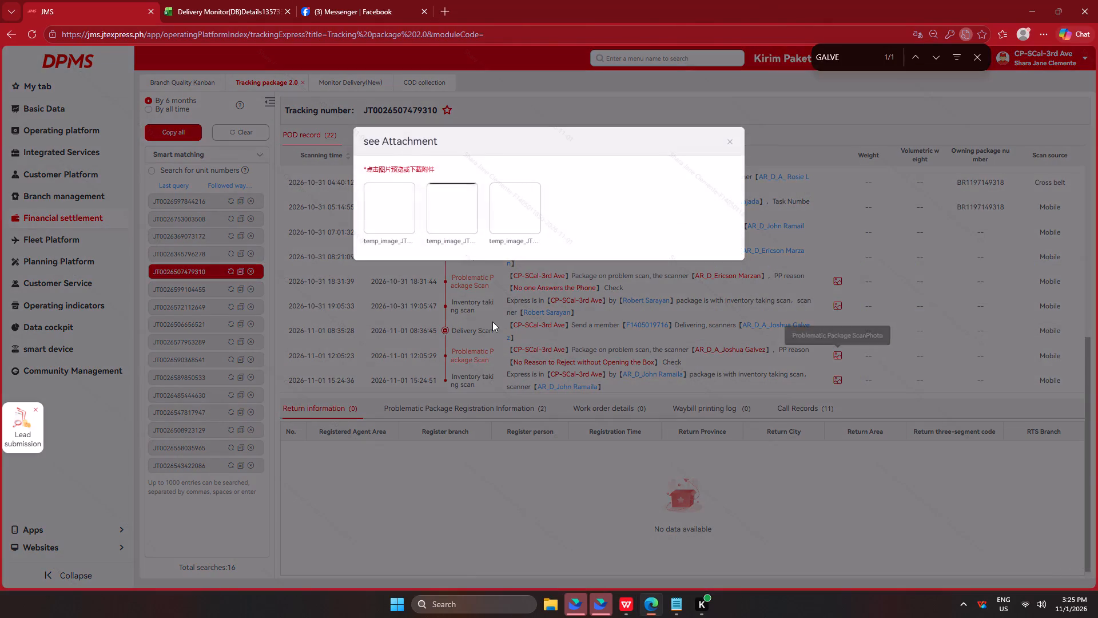
pyautogui.click(449, 232)
pyautogui.click(452, 227)
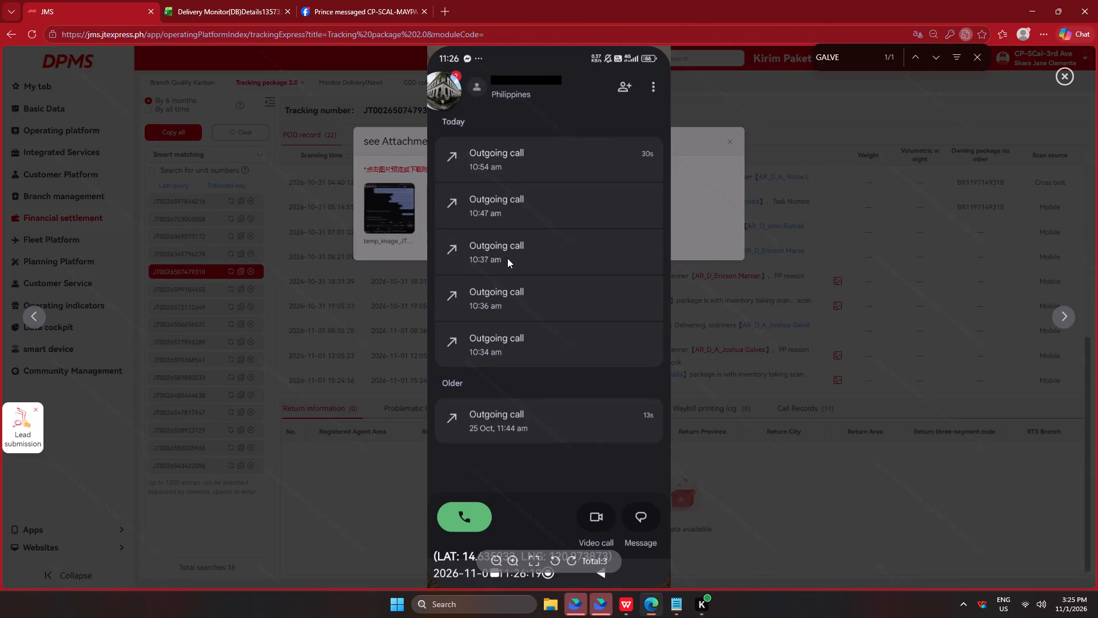
pyautogui.press('Right')
pyautogui.press('Left')
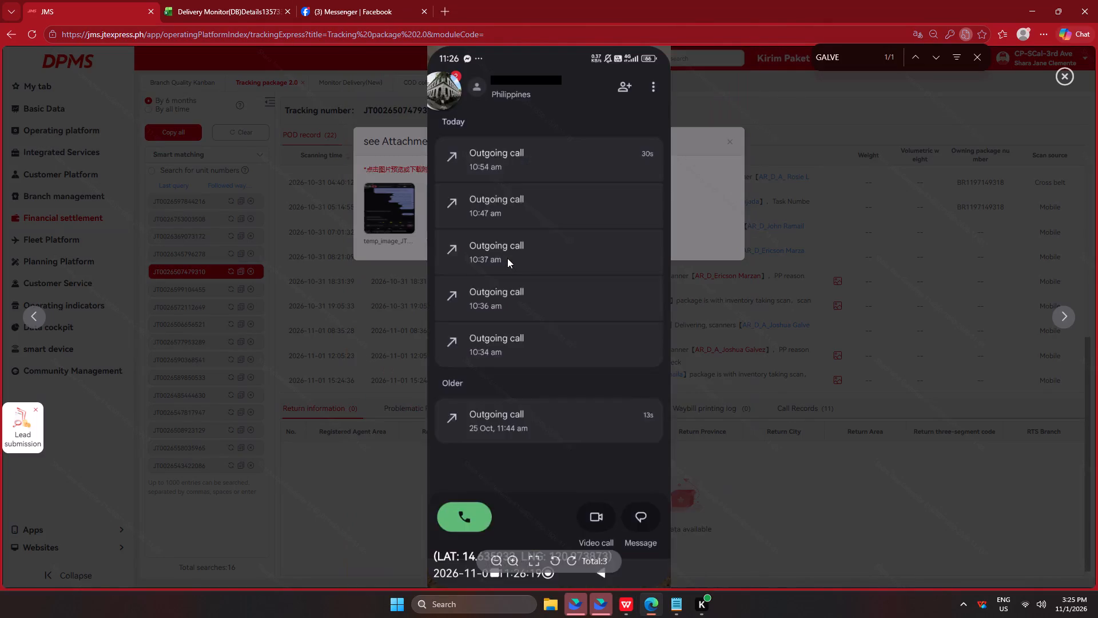
pyautogui.press('Left')
pyautogui.click(339, 290)
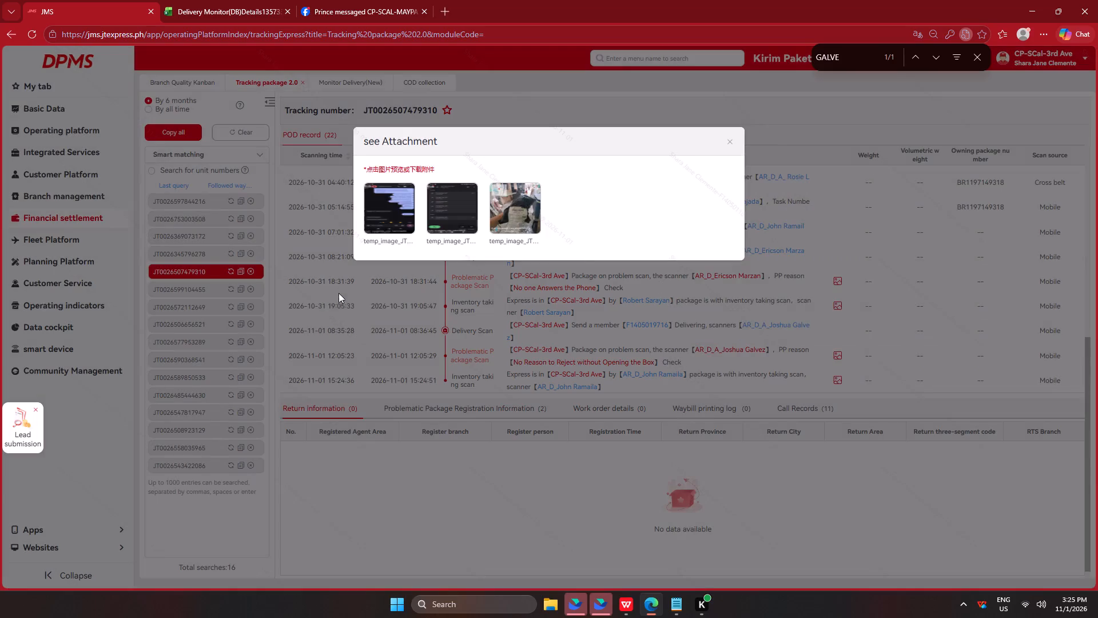
pyautogui.click(345, 315)
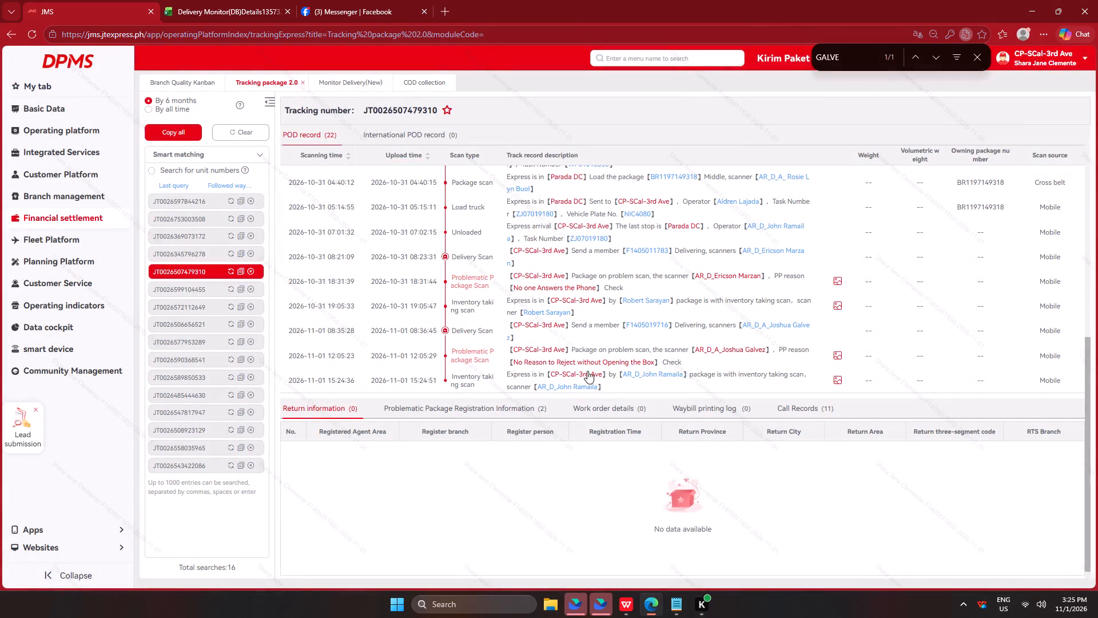
pyautogui.press('Tab')
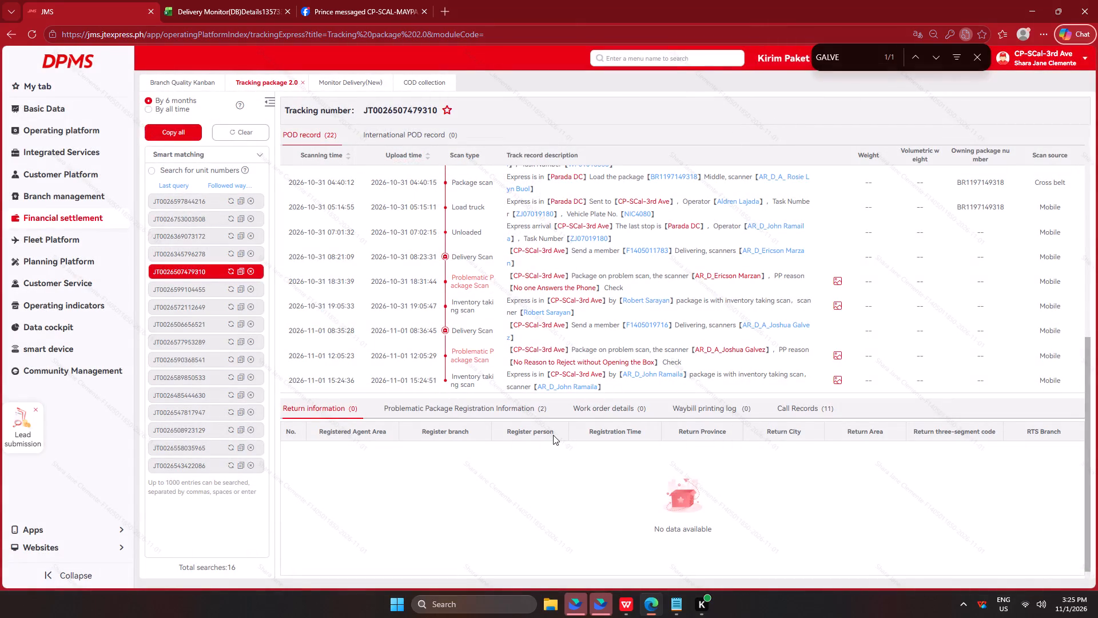
# In WPS Office, paste the copied RTS status and No Reason to Reject without Opening the Box reason at C75.
pyautogui.hotkey('alt', 'Tab')
pyautogui.click(355, 453)
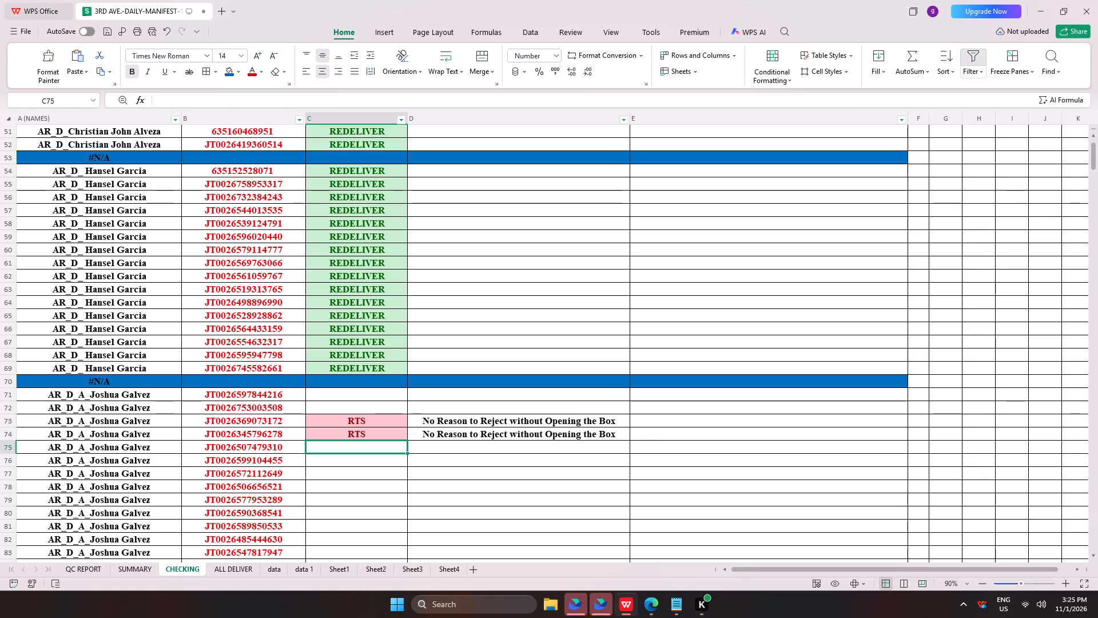
pyautogui.hotkey('ctrl', 'v')
pyautogui.hotkey('alt', 'Tab')
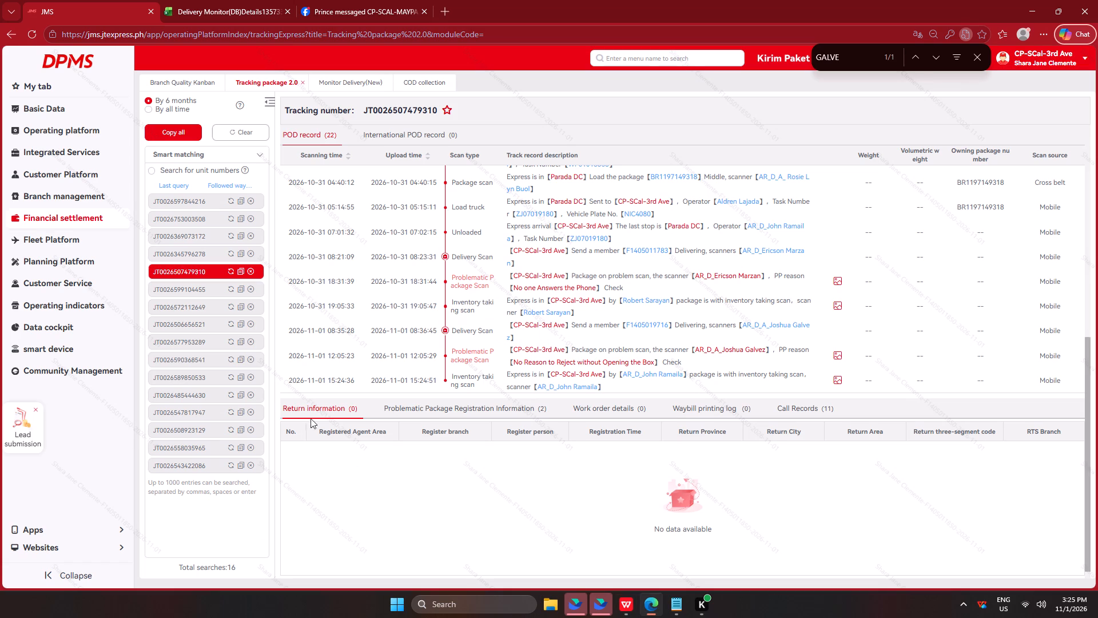
pyautogui.click(186, 295)
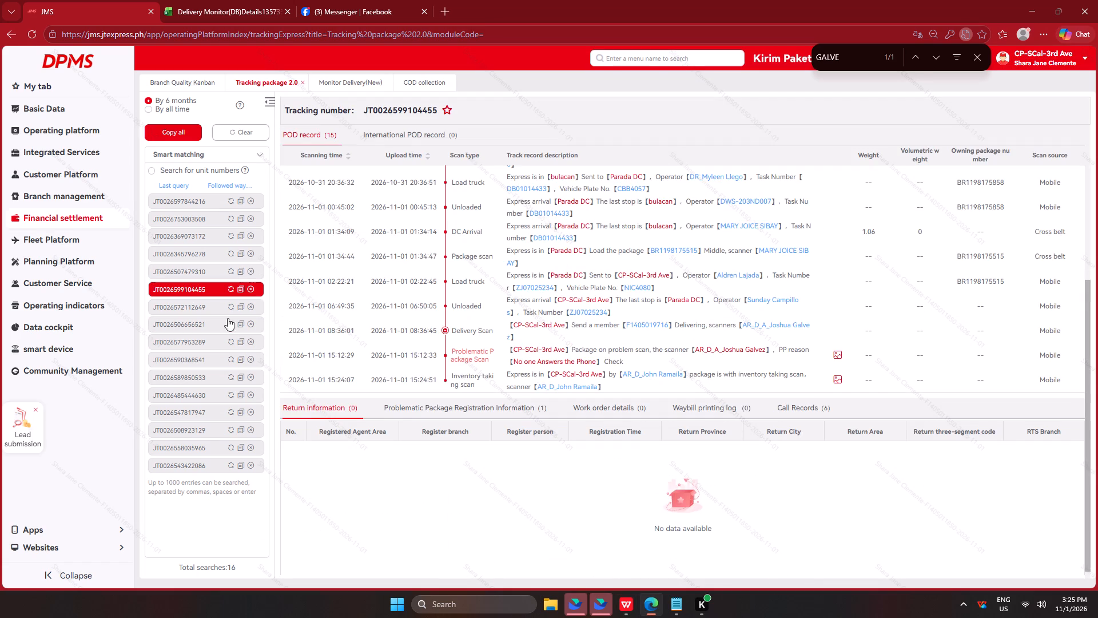
pyautogui.click(202, 312)
pyautogui.click(165, 323)
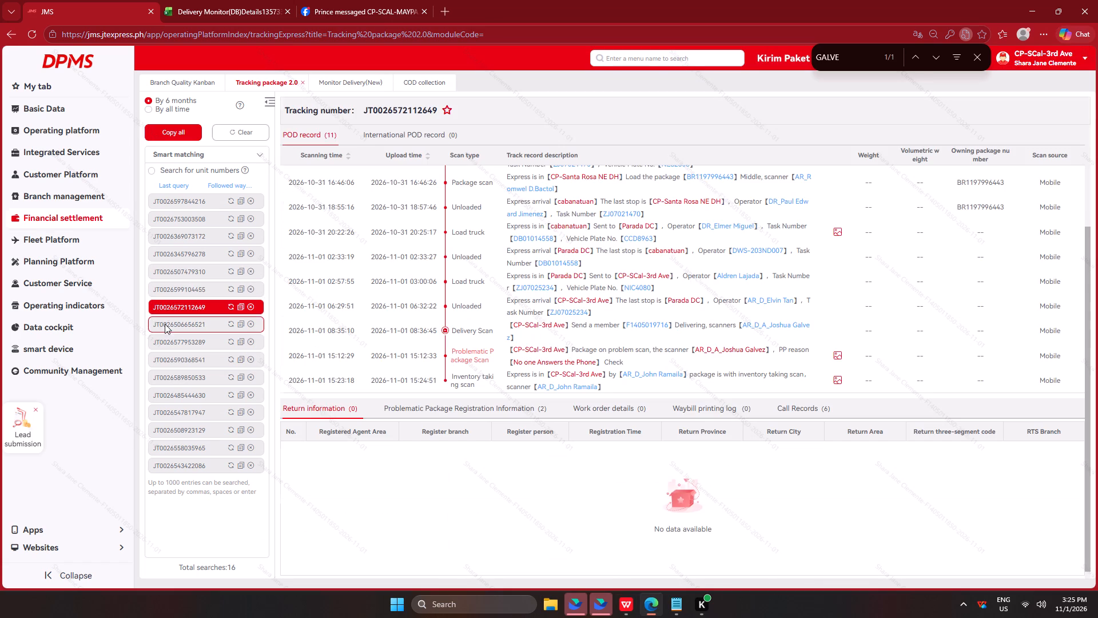
pyautogui.scroll(-5, 453, 311)
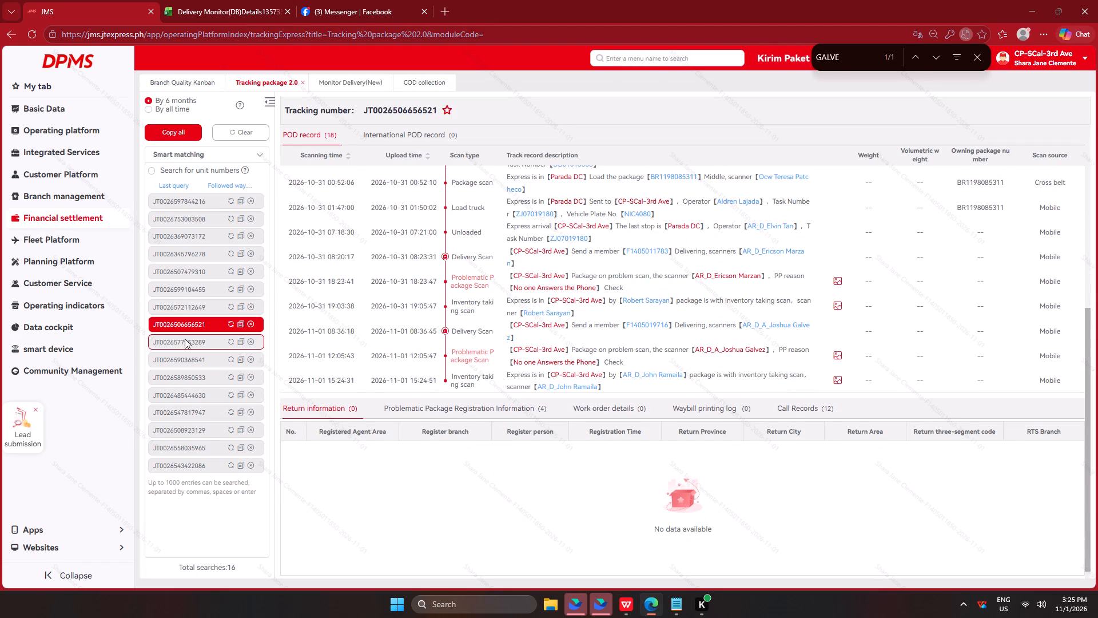
pyautogui.click(185, 339)
pyautogui.click(189, 360)
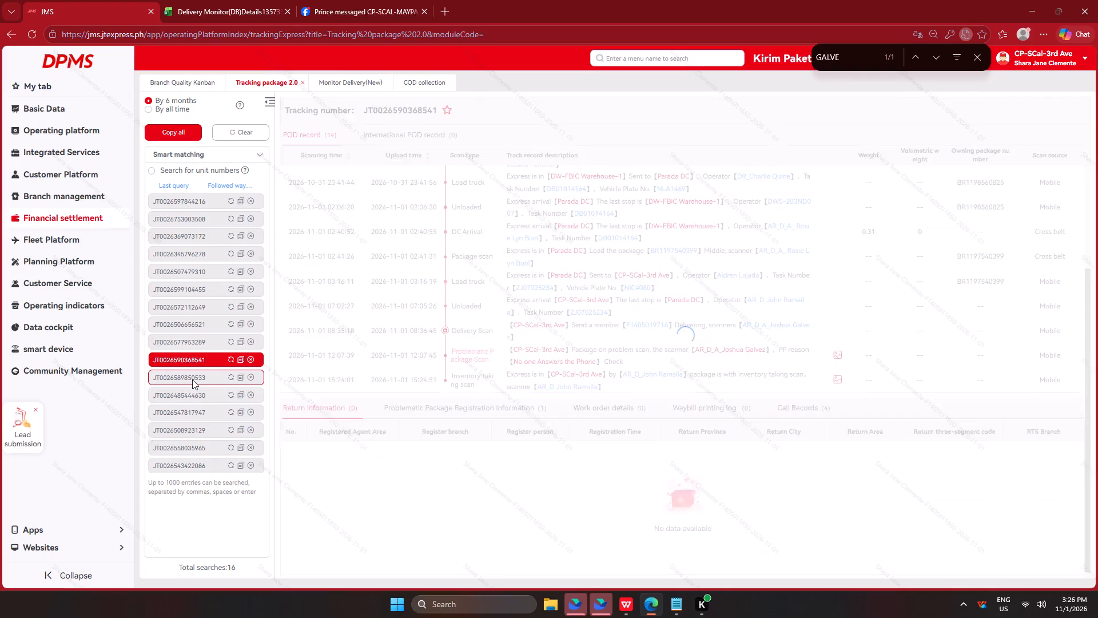
pyautogui.click(193, 379)
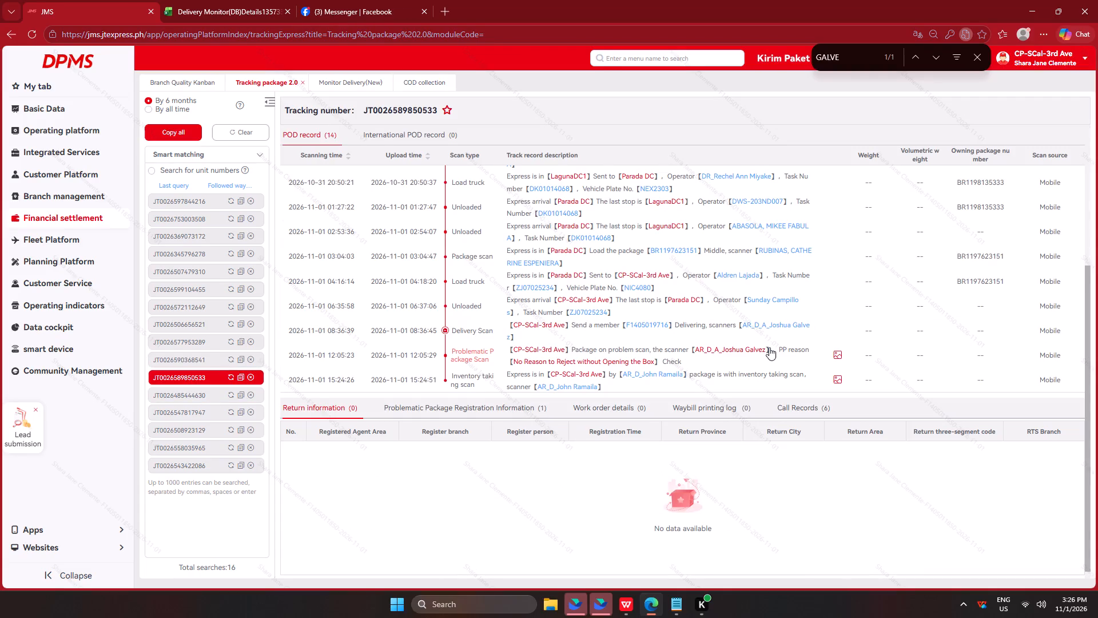
pyautogui.click(841, 358)
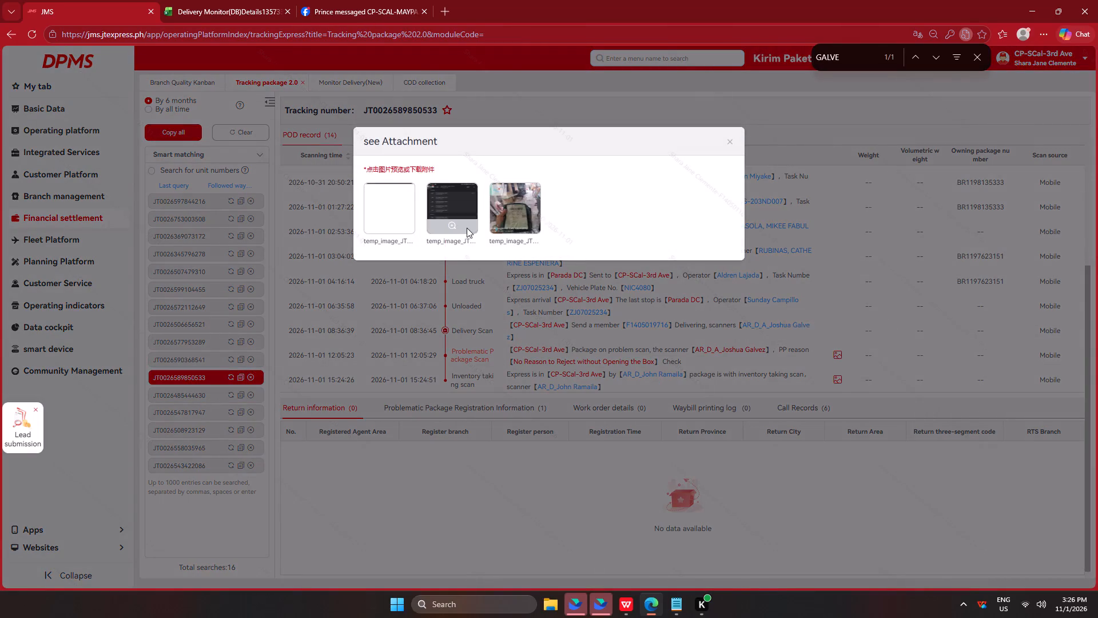
pyautogui.click(454, 227)
pyautogui.press('Right')
pyautogui.press('Right')
pyautogui.press('Left')
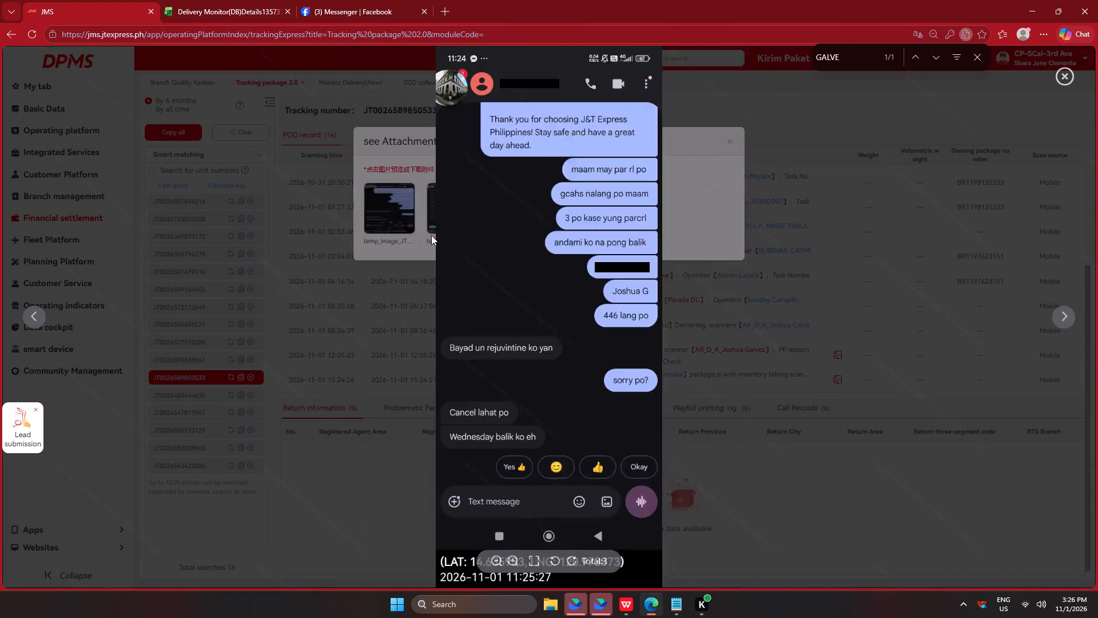
pyautogui.click(885, 256)
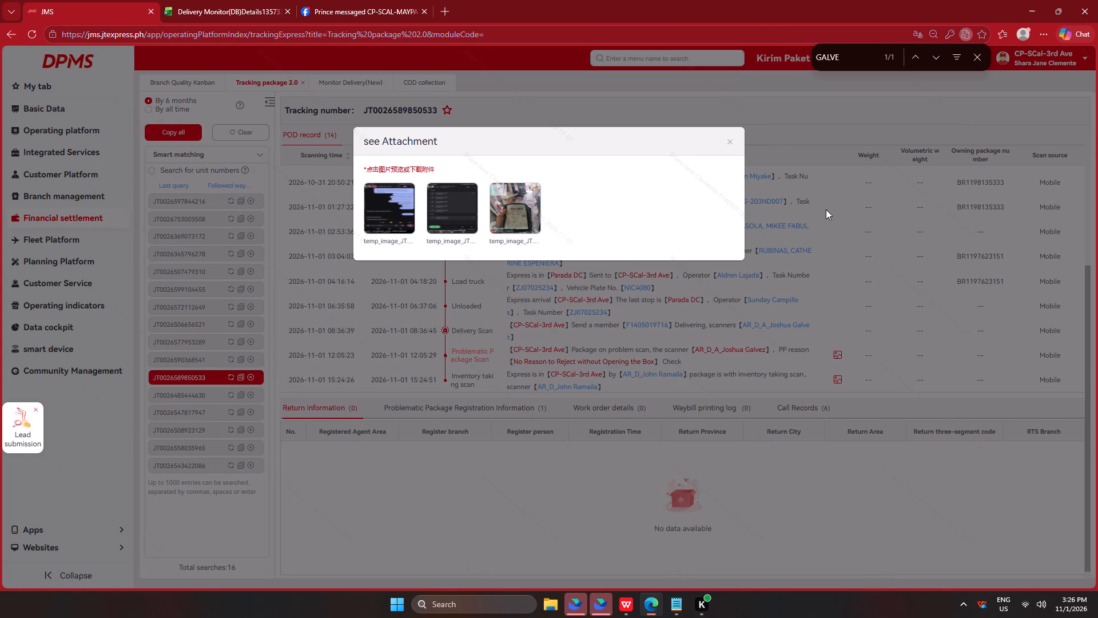
pyautogui.click(731, 142)
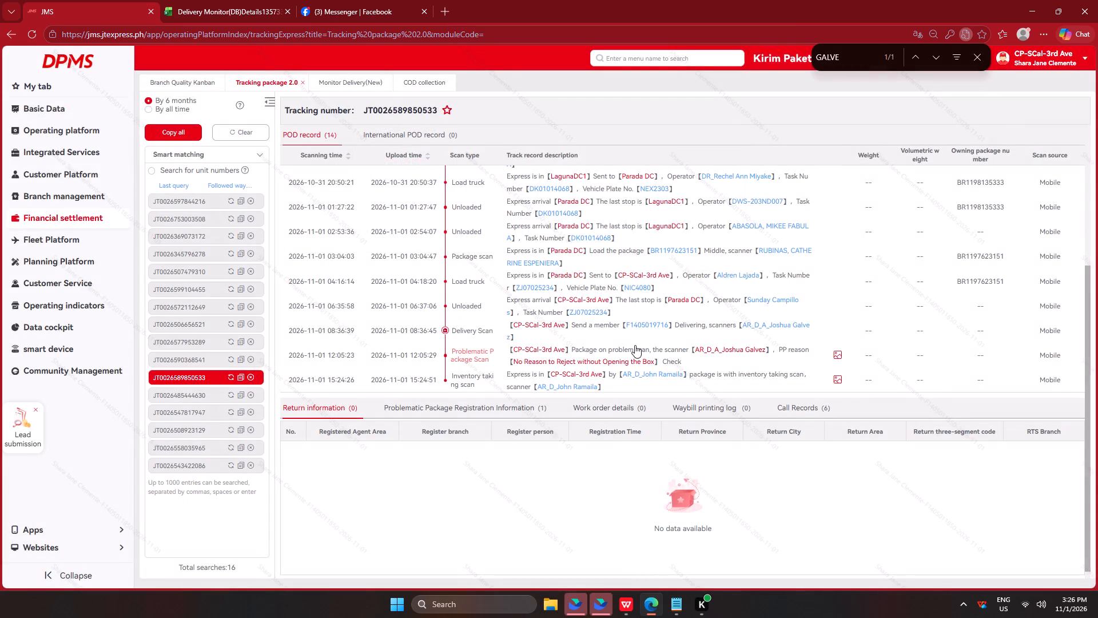
# In WPS Office, paste the copied RTS status and No Reason to Reject without Opening the Box reason at C81.
pyautogui.hotkey('alt', 'Tab')
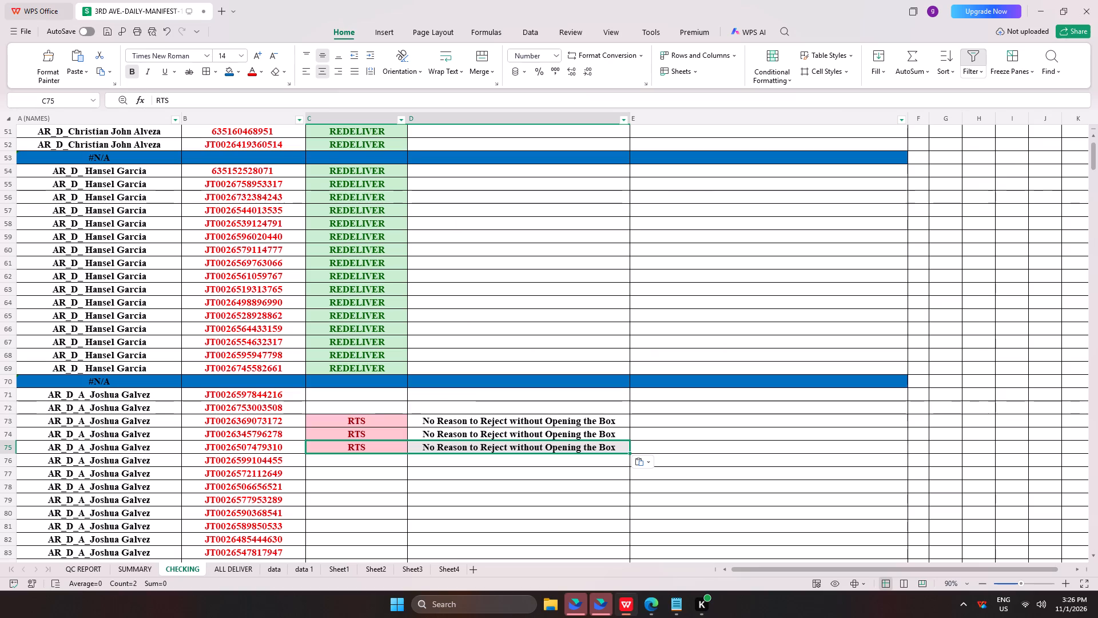
pyautogui.scroll(-7, 356, 359)
pyautogui.click(346, 344)
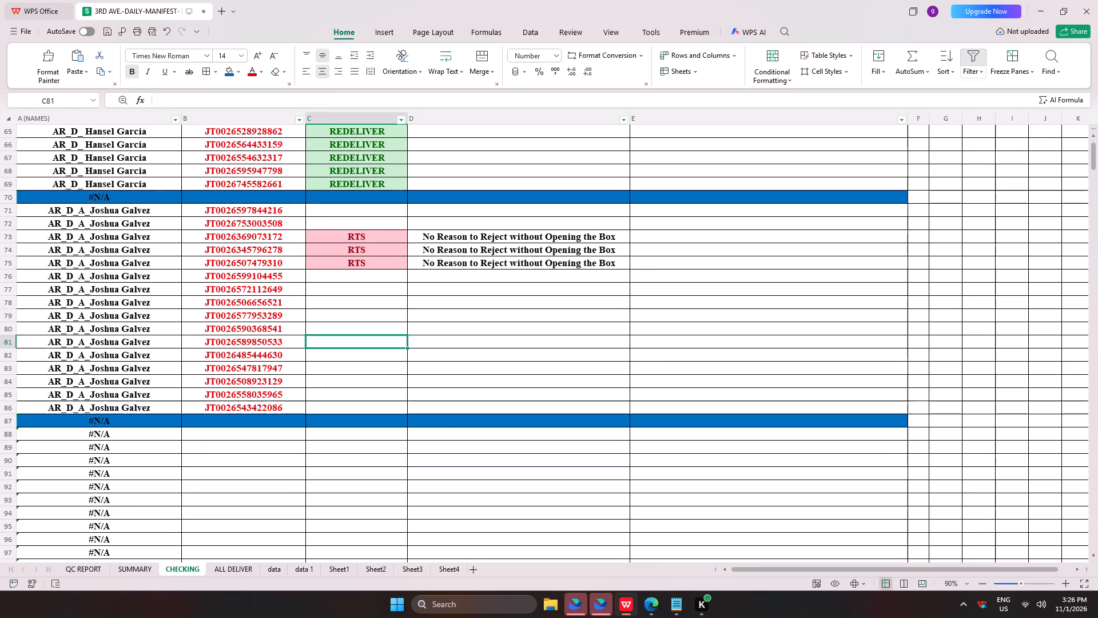
pyautogui.hotkey('ctrl', 'v')
pyautogui.hotkey('alt', 'Tab')
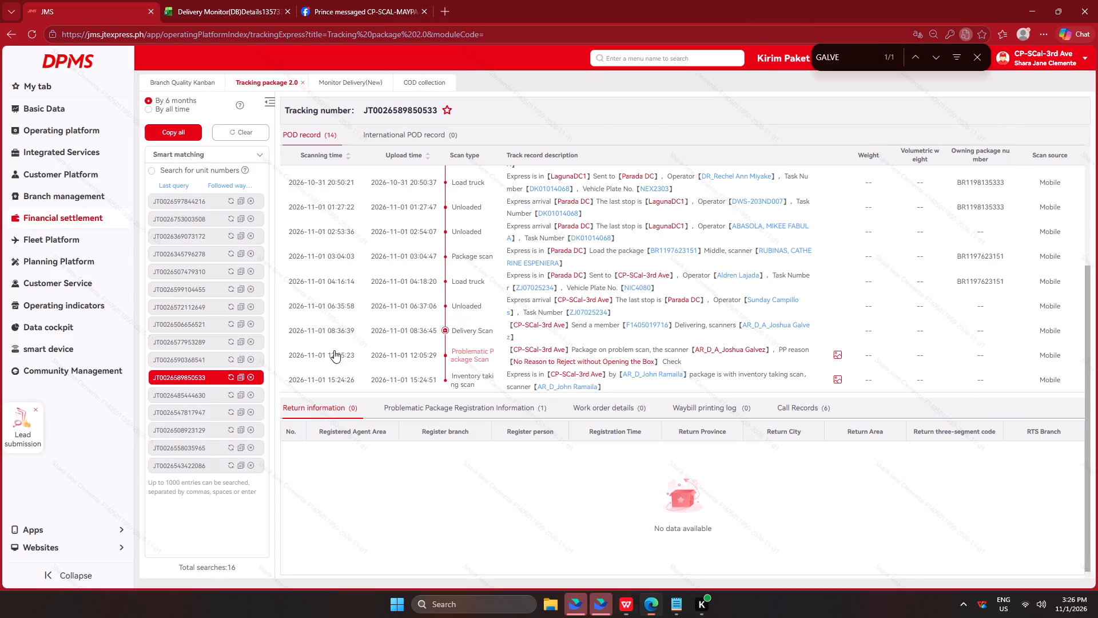
pyautogui.click(240, 394)
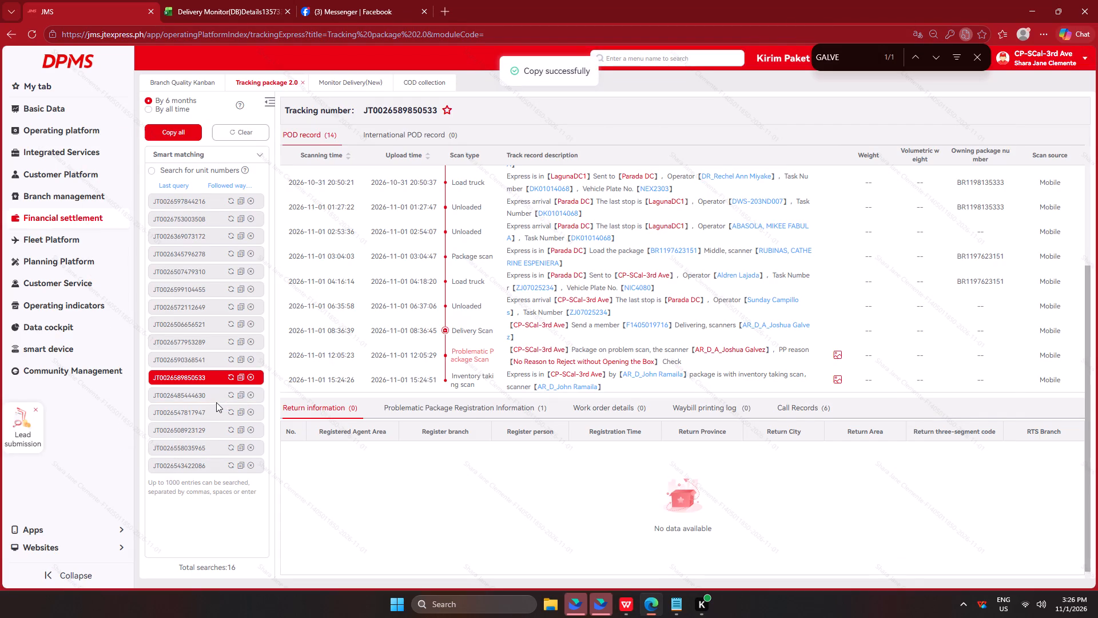
pyautogui.click(216, 400)
pyautogui.scroll(-3, 671, 322)
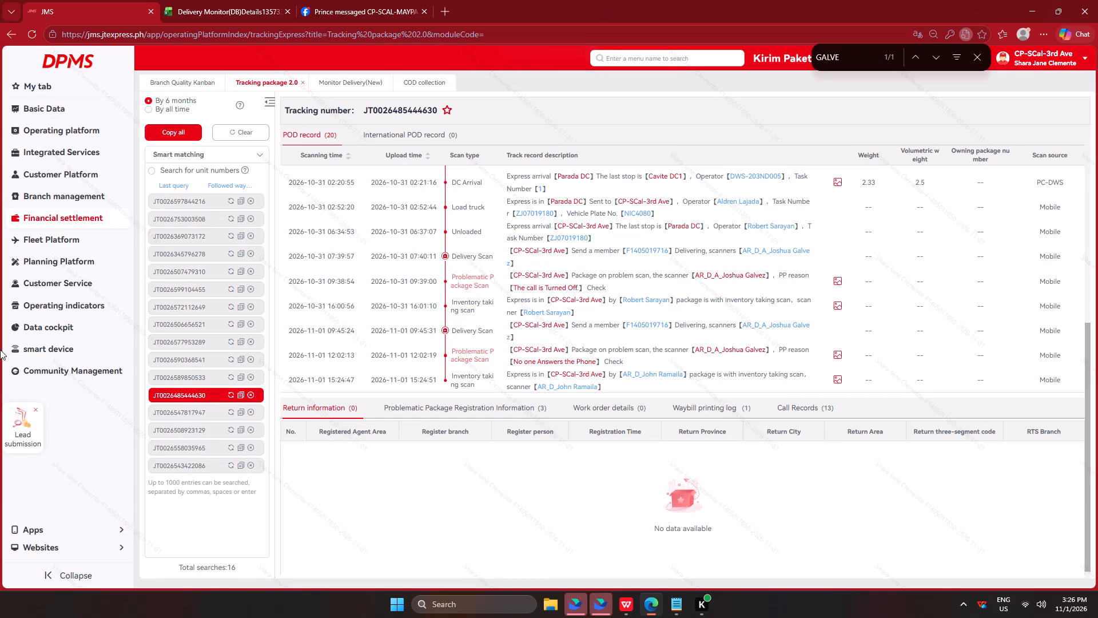
pyautogui.click(200, 416)
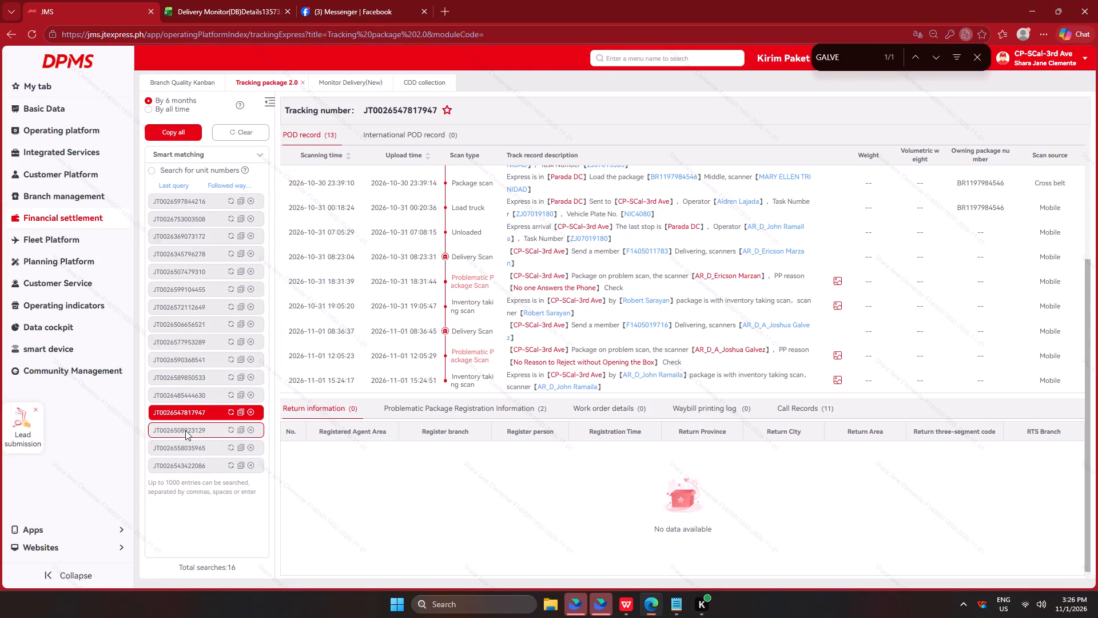
pyautogui.click(833, 351)
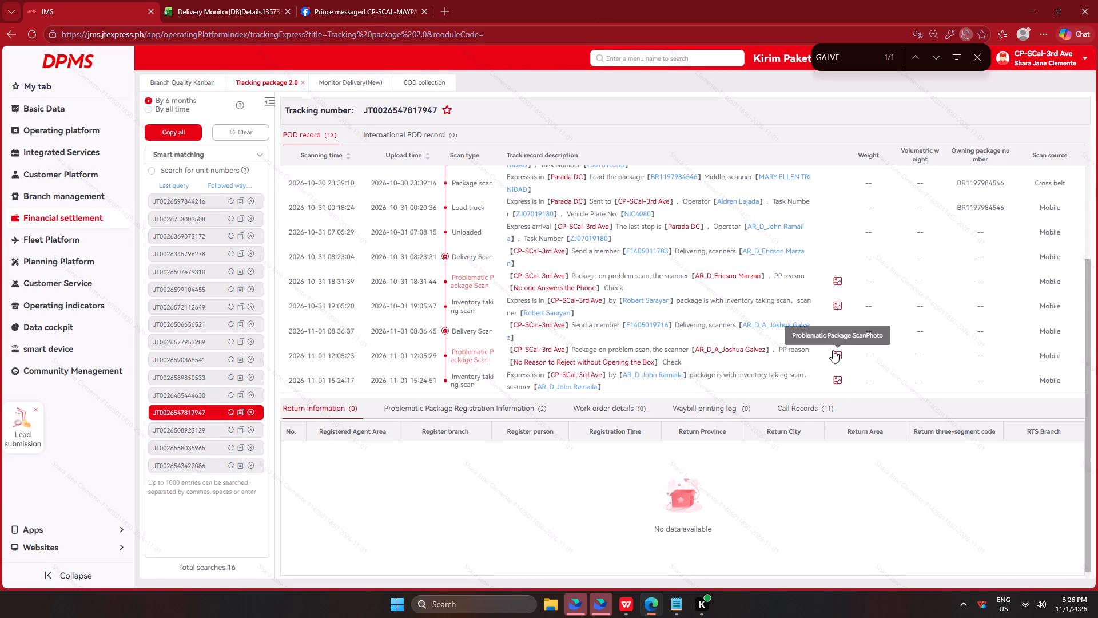
pyautogui.click(838, 354)
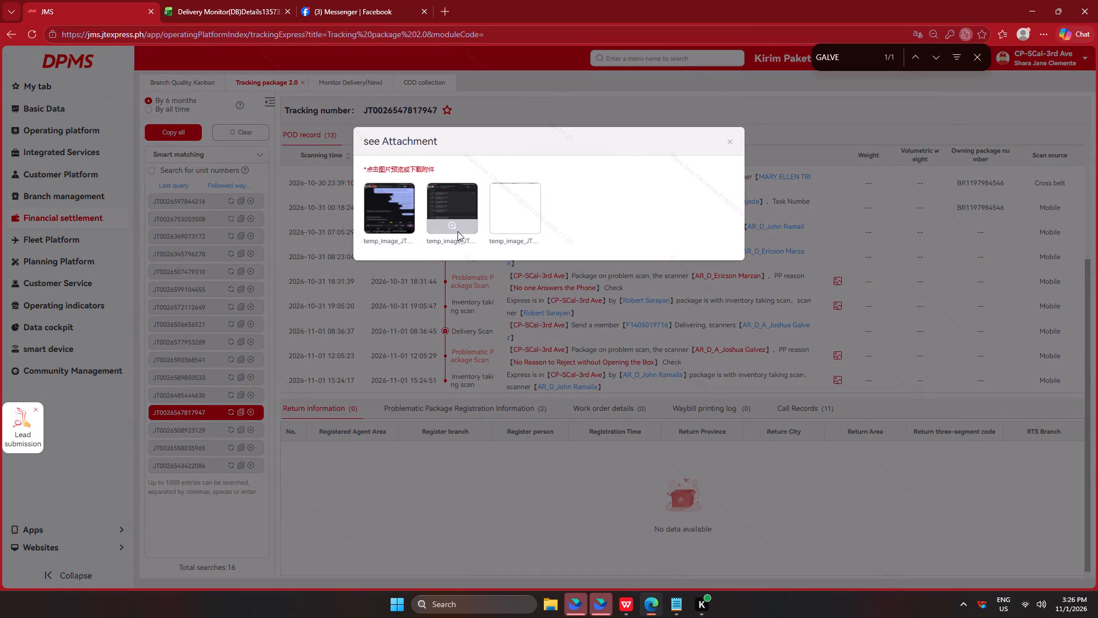
pyautogui.click(457, 231)
pyautogui.click(453, 225)
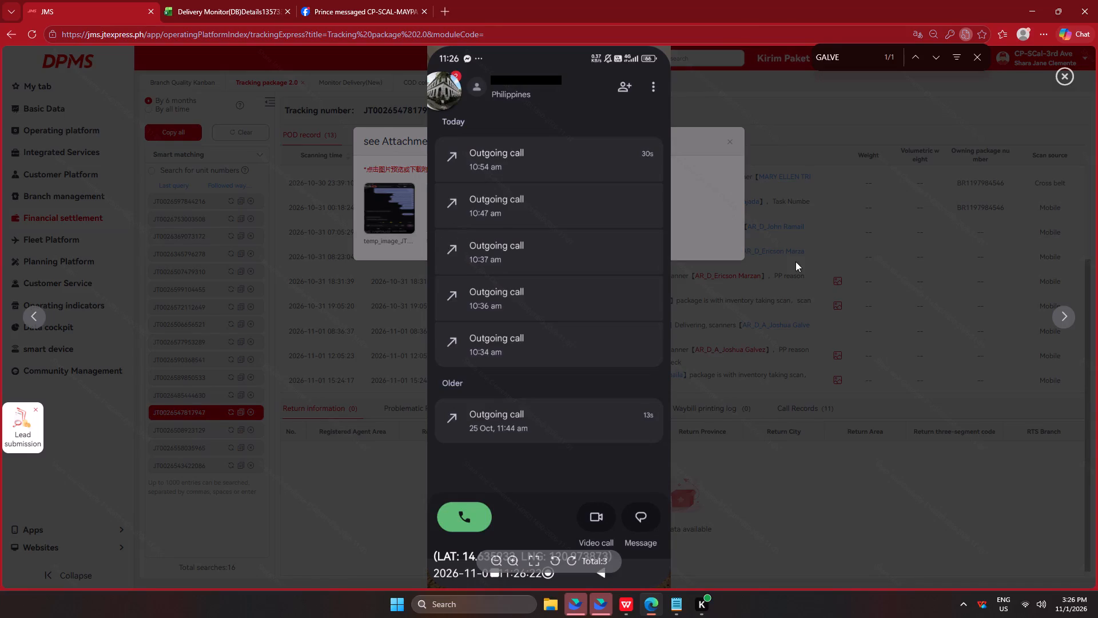
pyautogui.click(798, 263)
pyautogui.click(798, 301)
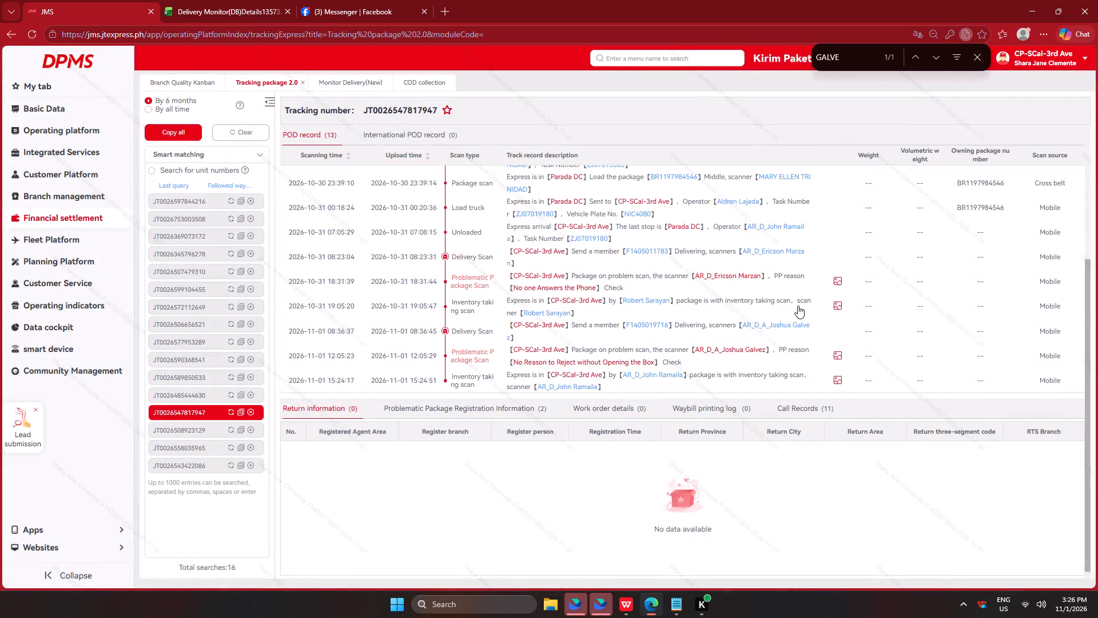
# In WPS Office, copy the RTS status and No Reason to Reject without Opening the Box reason from row 81 to C83.
pyautogui.hotkey('alt', 'Tab')
pyautogui.hotkey('ctrl', 'c')
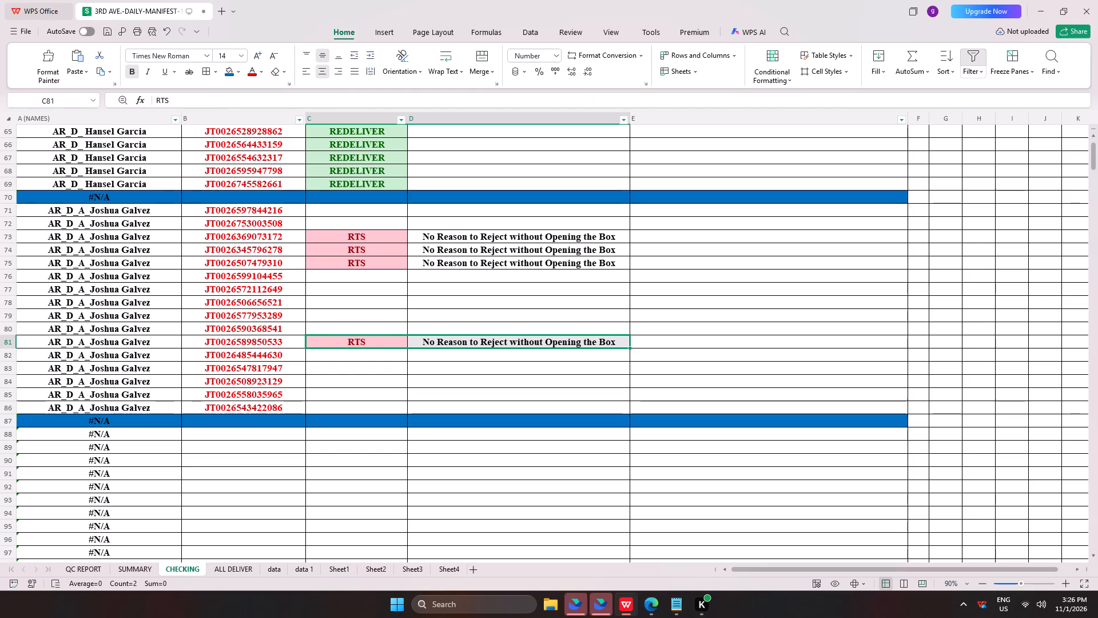
pyautogui.click(350, 365)
pyautogui.hotkey('ctrl', 'v')
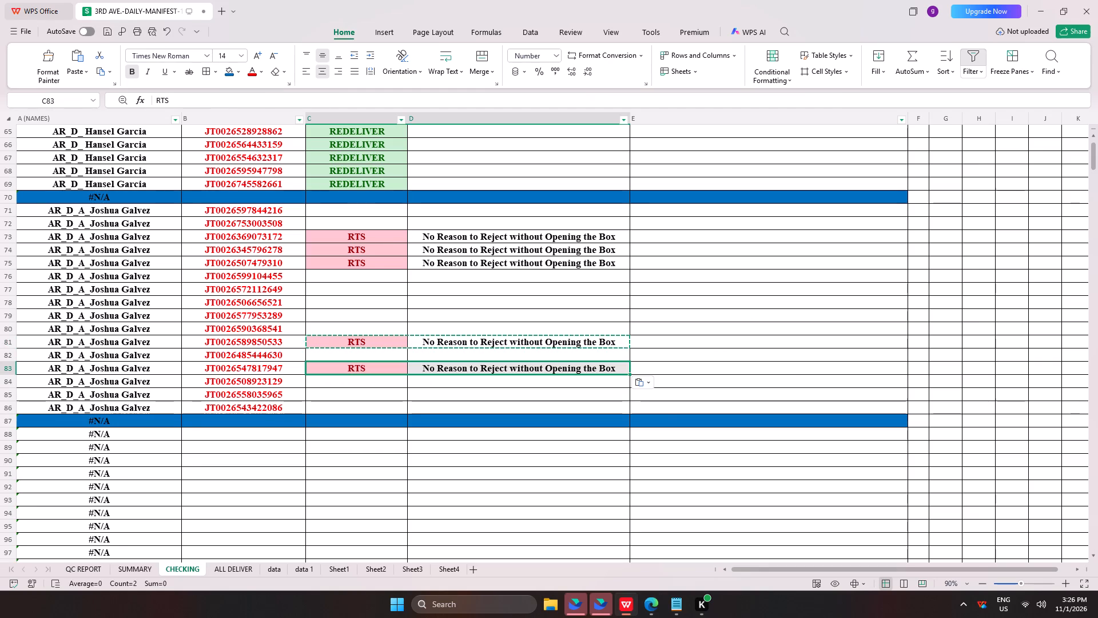
pyautogui.hotkey('alt', 'Tab')
pyautogui.click(192, 437)
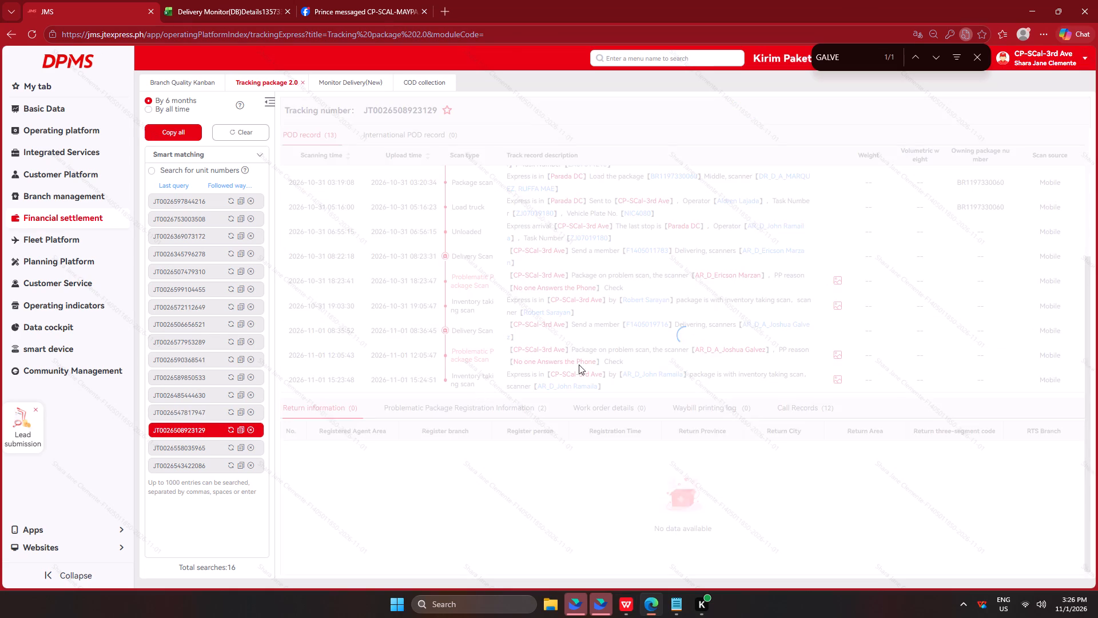
pyautogui.click(169, 449)
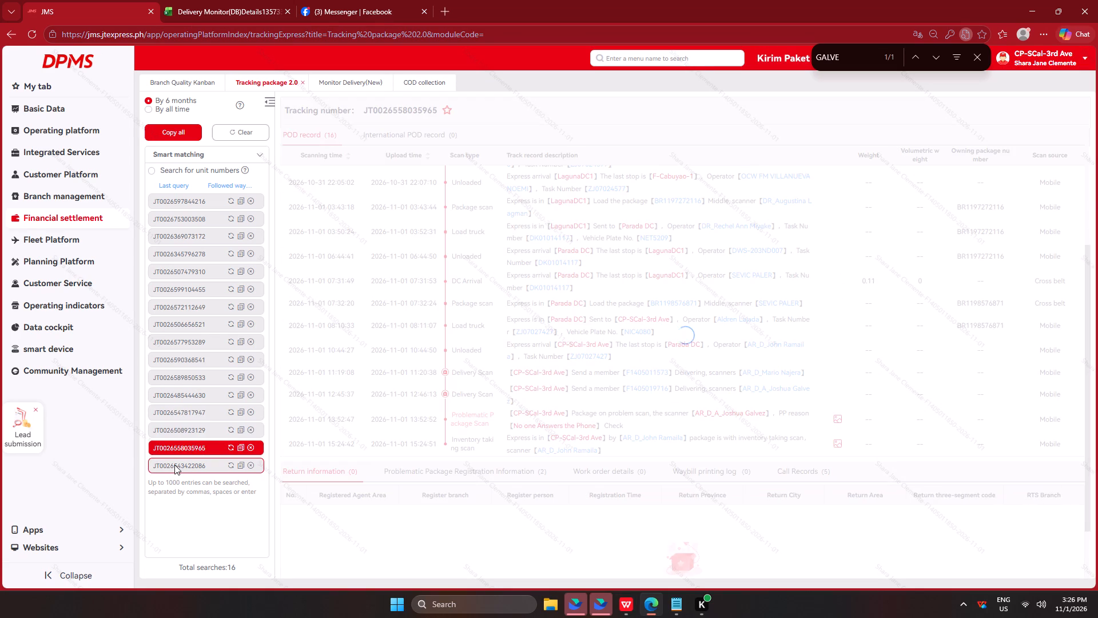
pyautogui.click(174, 464)
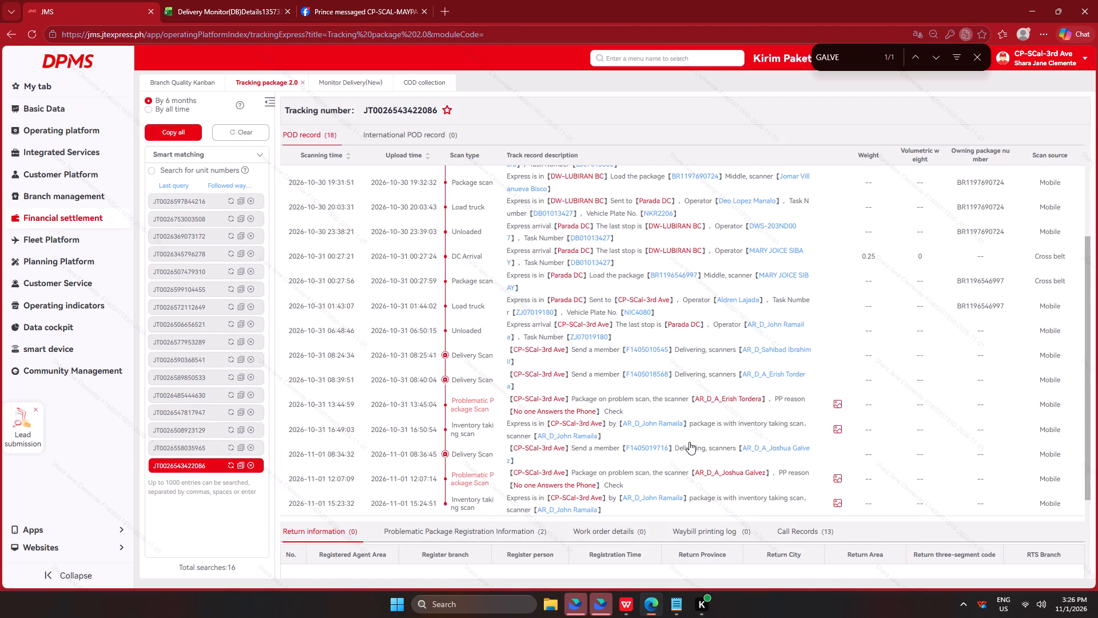
pyautogui.scroll(-3, 688, 442)
# In WPS Office, set the reason code in both E73 and E74 to A2.NO LONGER INTERESTED.
pyautogui.hotkey('alt', 'Tab')
pyautogui.click(528, 320)
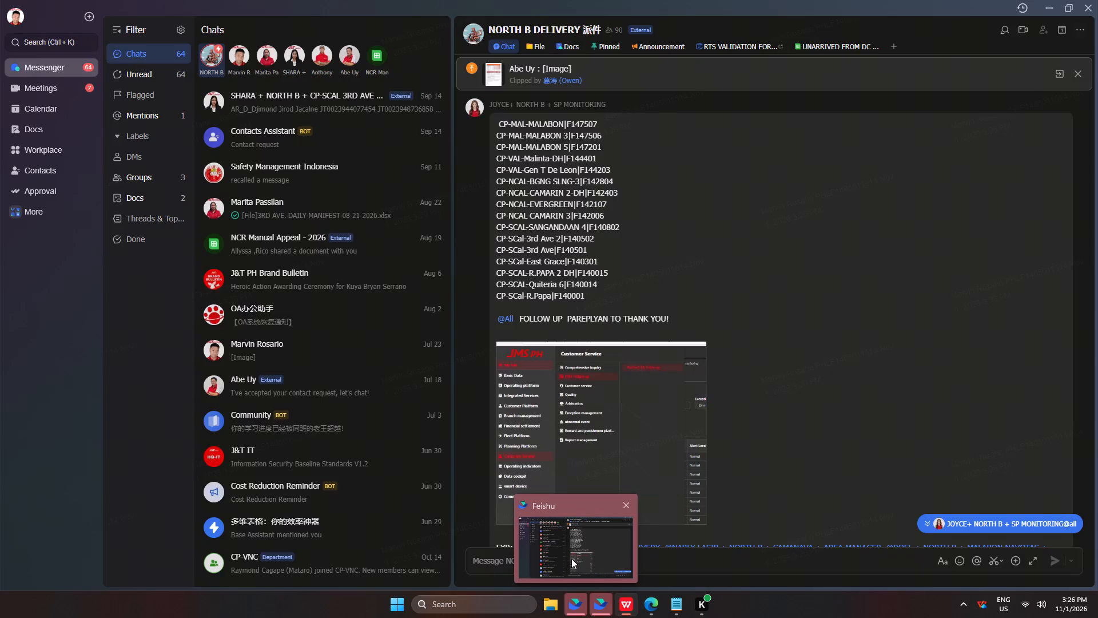
pyautogui.click(728, 305)
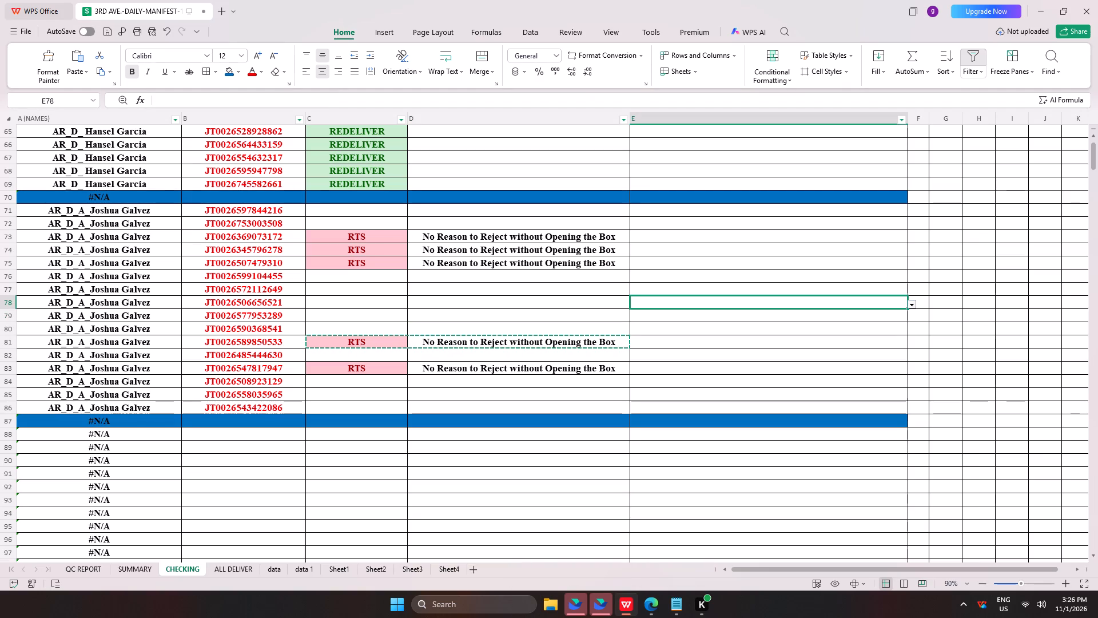
pyautogui.click(234, 236)
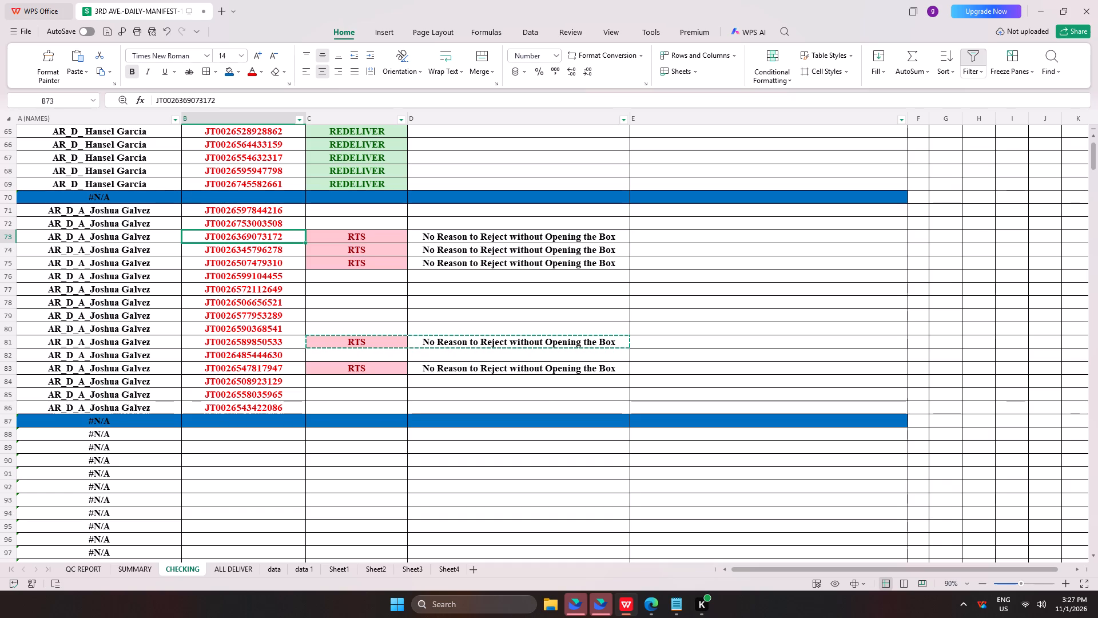
pyautogui.click(670, 247)
pyautogui.click(675, 237)
pyautogui.write('NO')
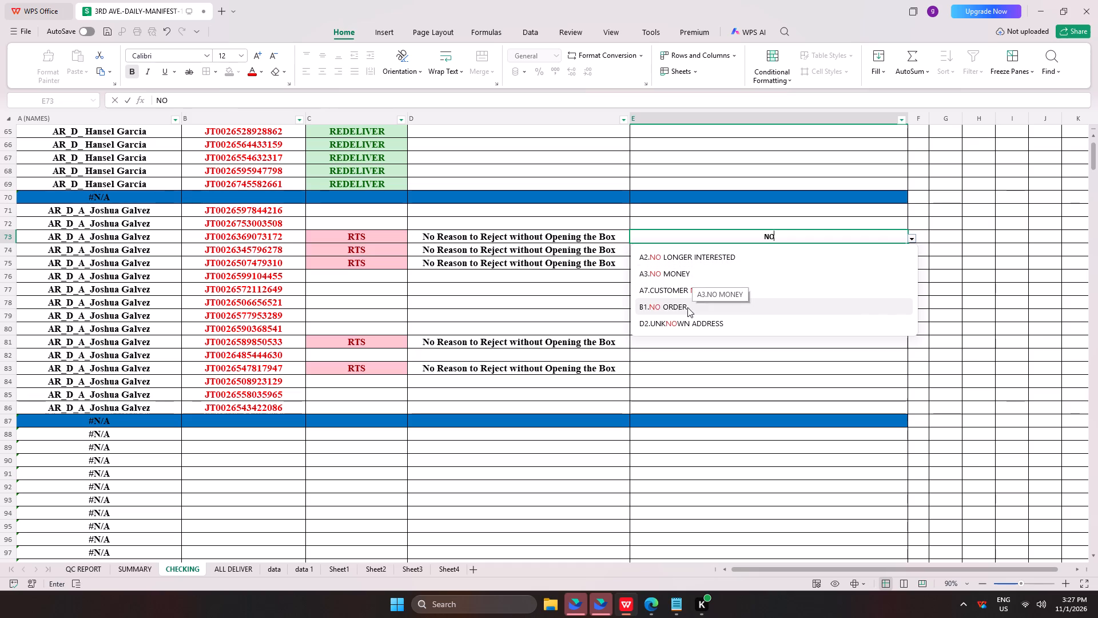
pyautogui.click(702, 259)
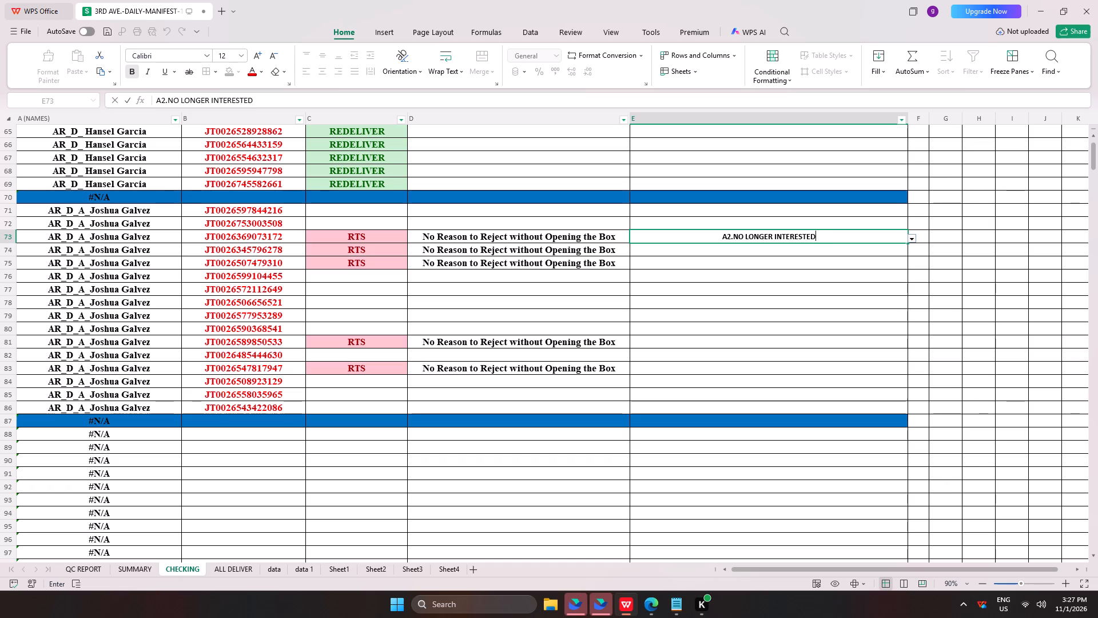
pyautogui.click(707, 249)
pyautogui.write('NO')
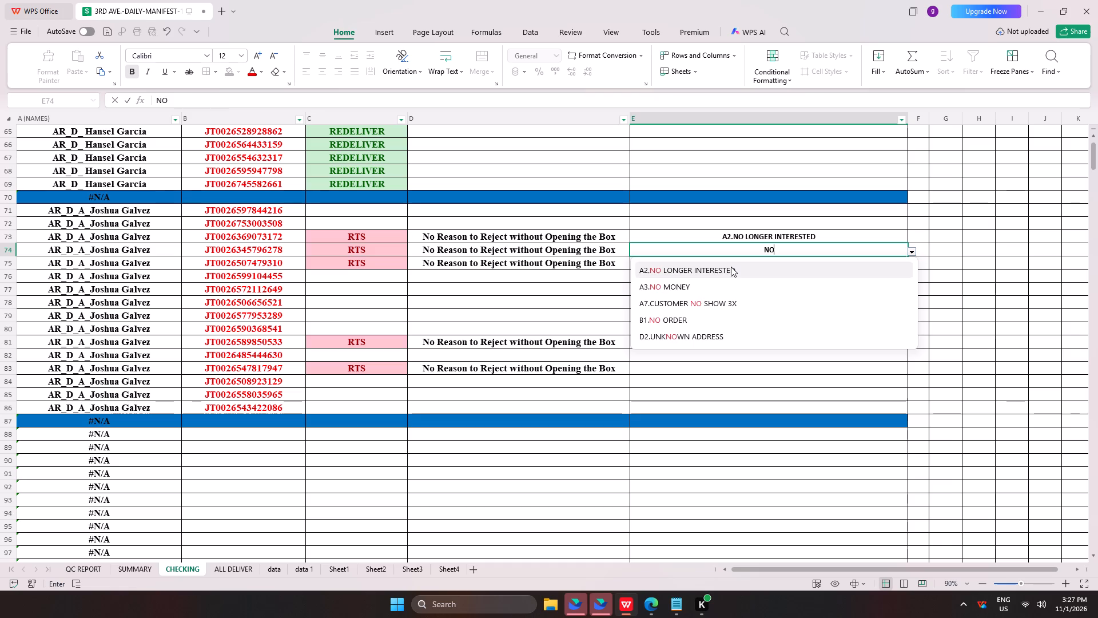
pyautogui.click(731, 267)
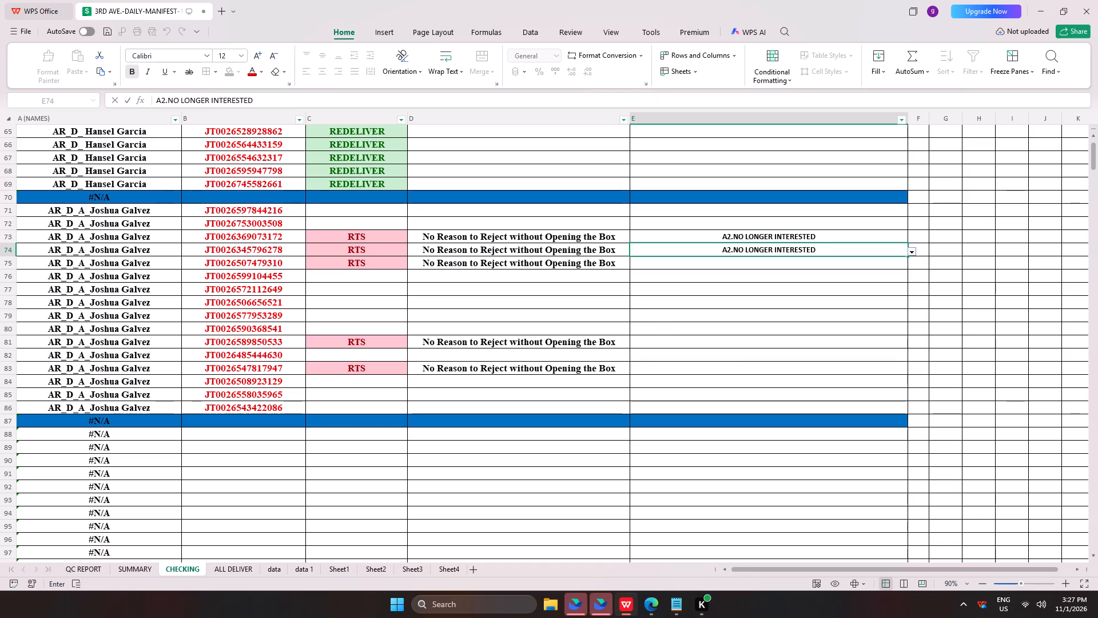
# Set the reason code in E83 to A2.NO LONGER INTERESTED.
pyautogui.click(692, 363)
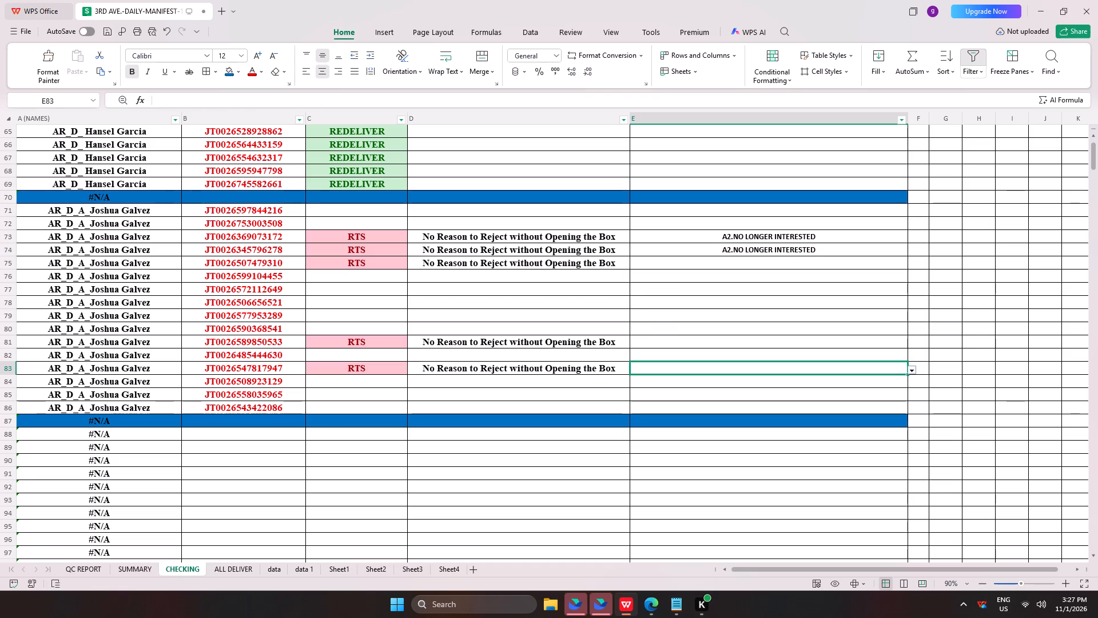
pyautogui.press('space')
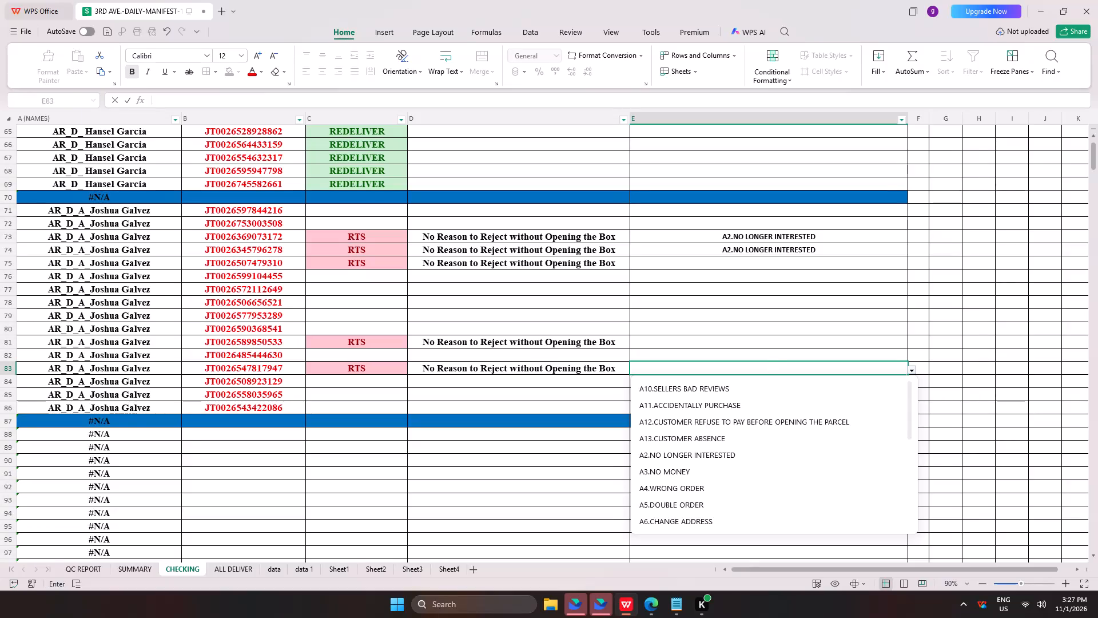
pyautogui.click(817, 351)
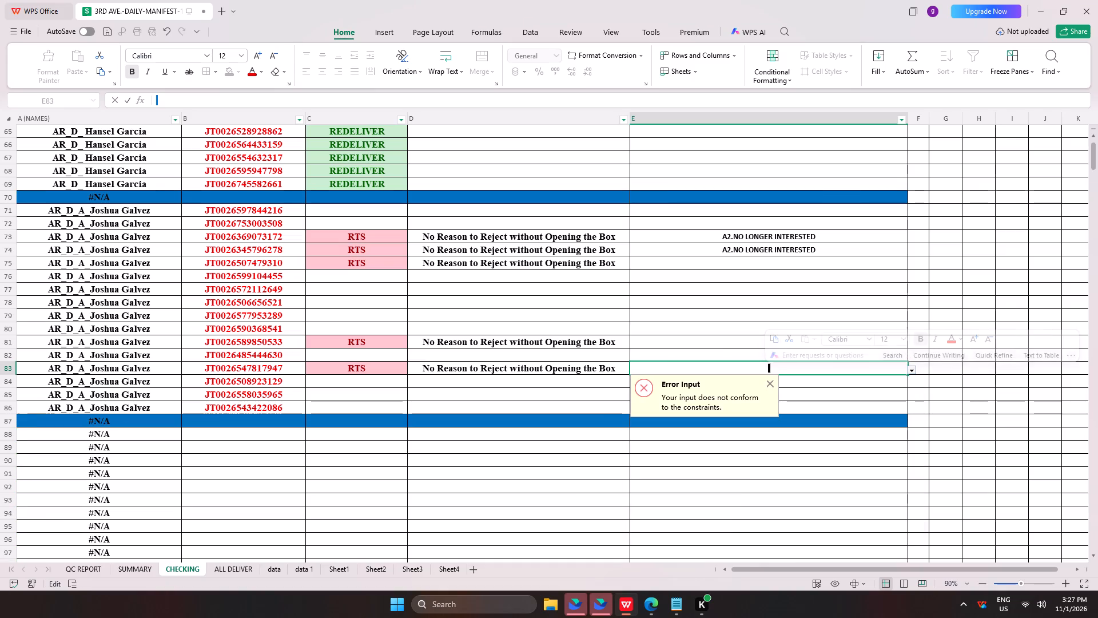
pyautogui.click(675, 344)
pyautogui.click(687, 342)
pyautogui.click(768, 383)
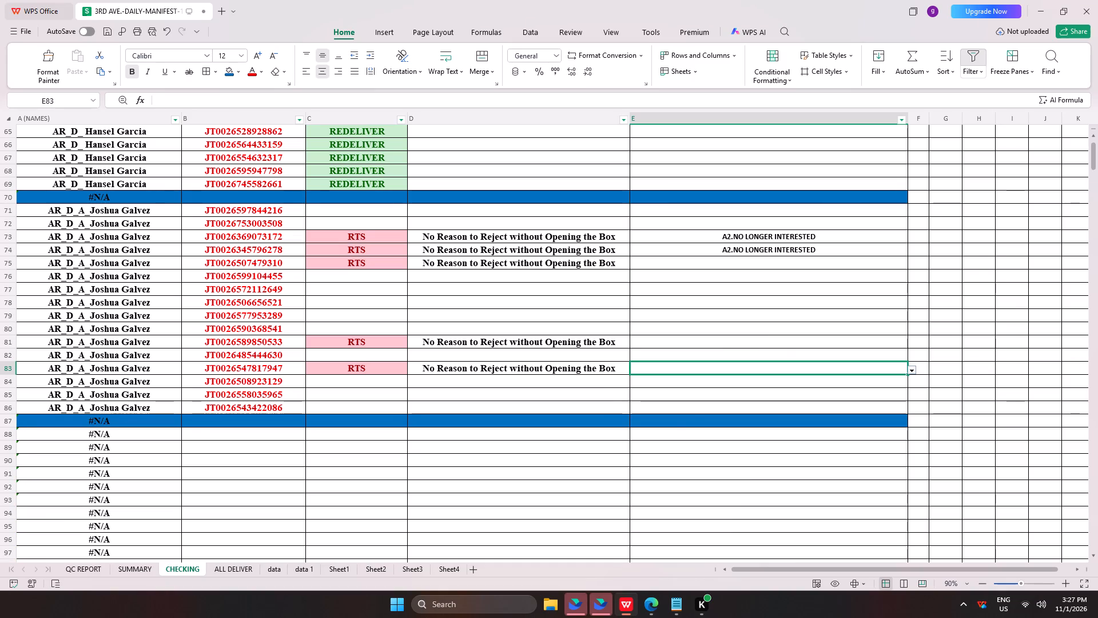
pyautogui.write('NO')
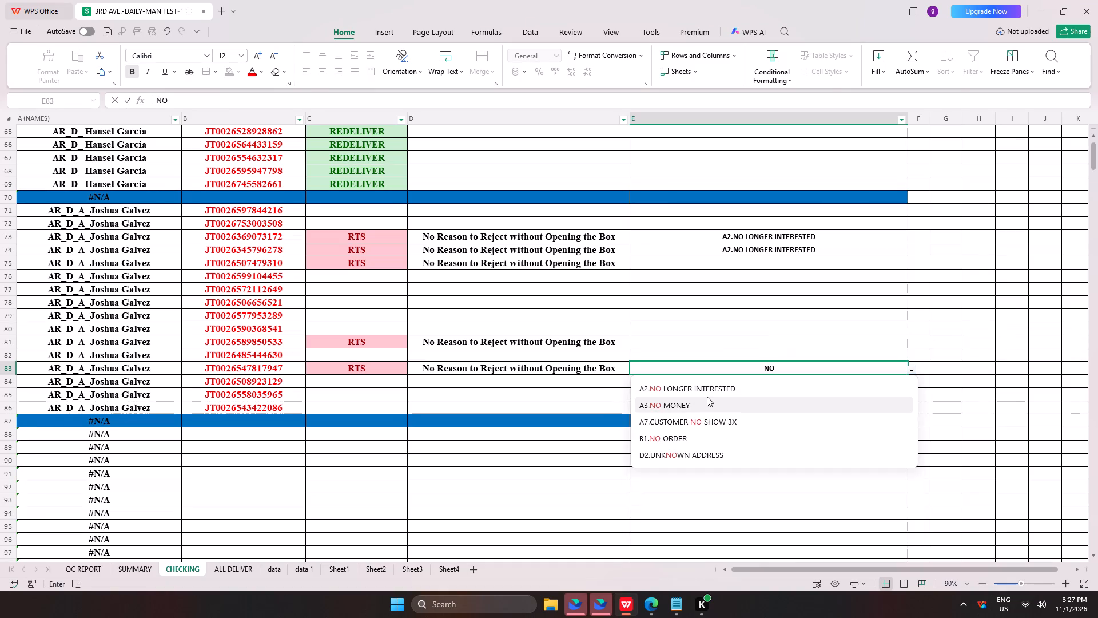
pyautogui.click(705, 391)
# Set the reason code in both E81 and E75 to A2.NO LONGER INTERESTED.
pyautogui.click(684, 333)
pyautogui.click(682, 343)
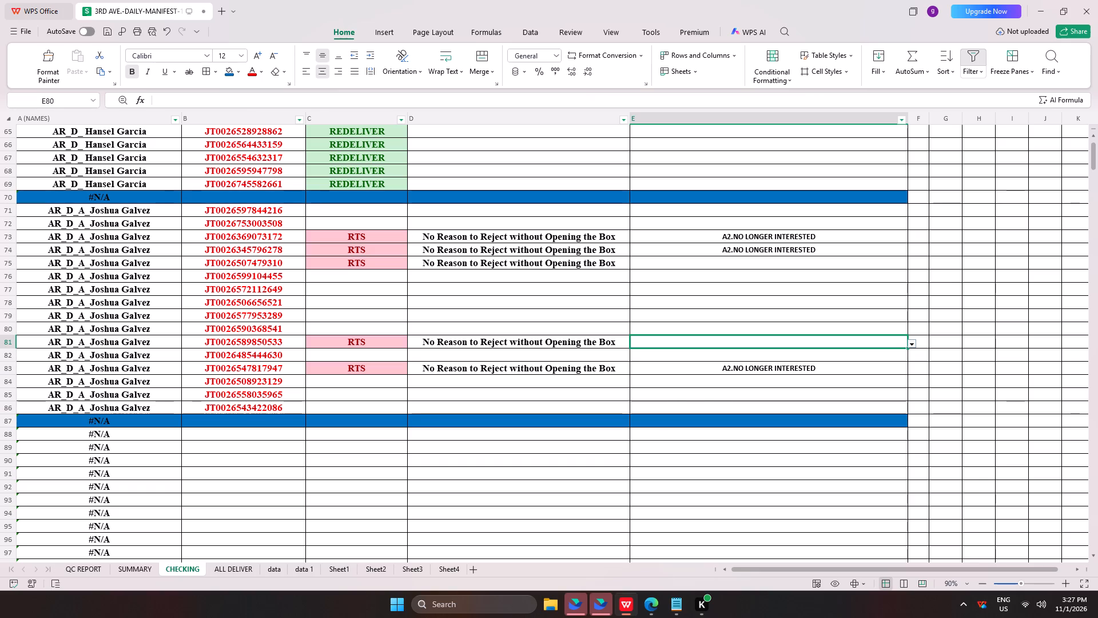
pyautogui.write('NO')
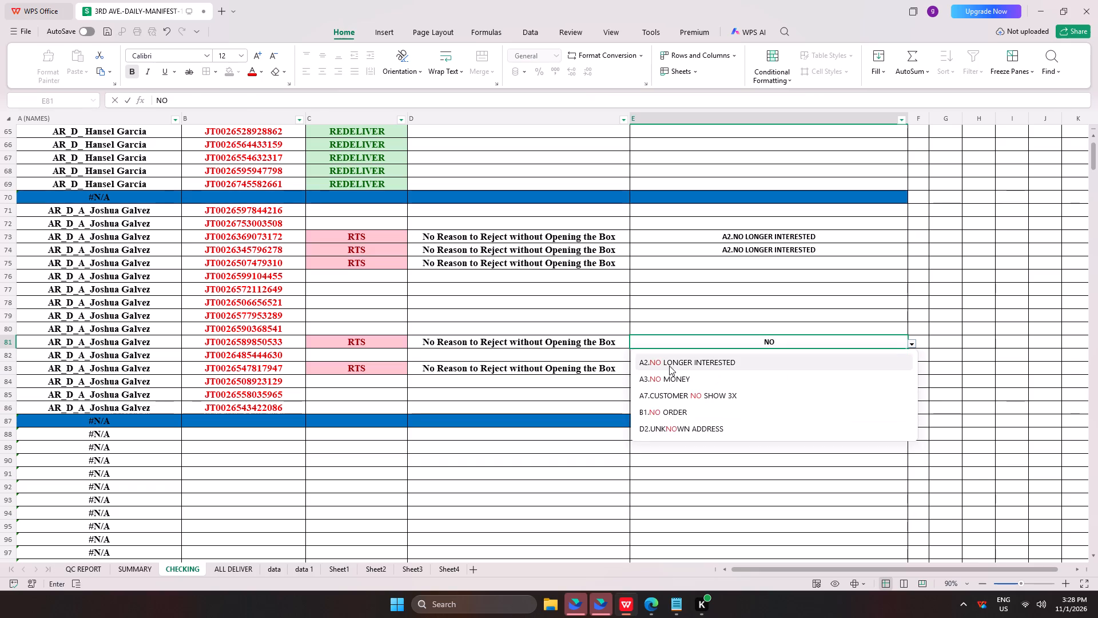
pyautogui.click(685, 362)
pyautogui.click(749, 265)
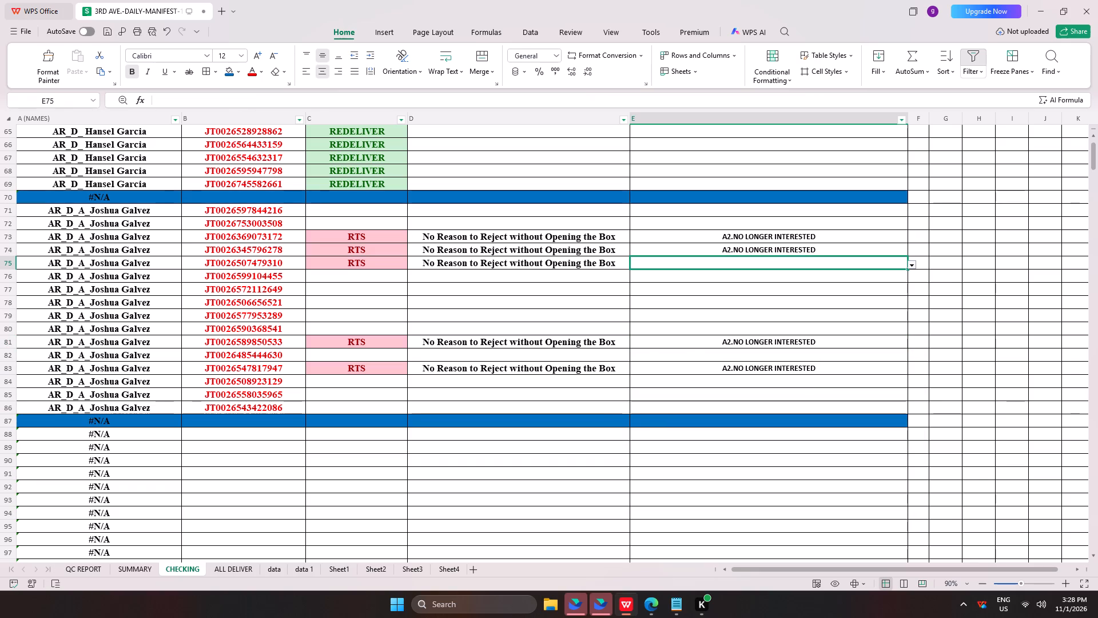
pyautogui.write('NO')
pyautogui.click(697, 287)
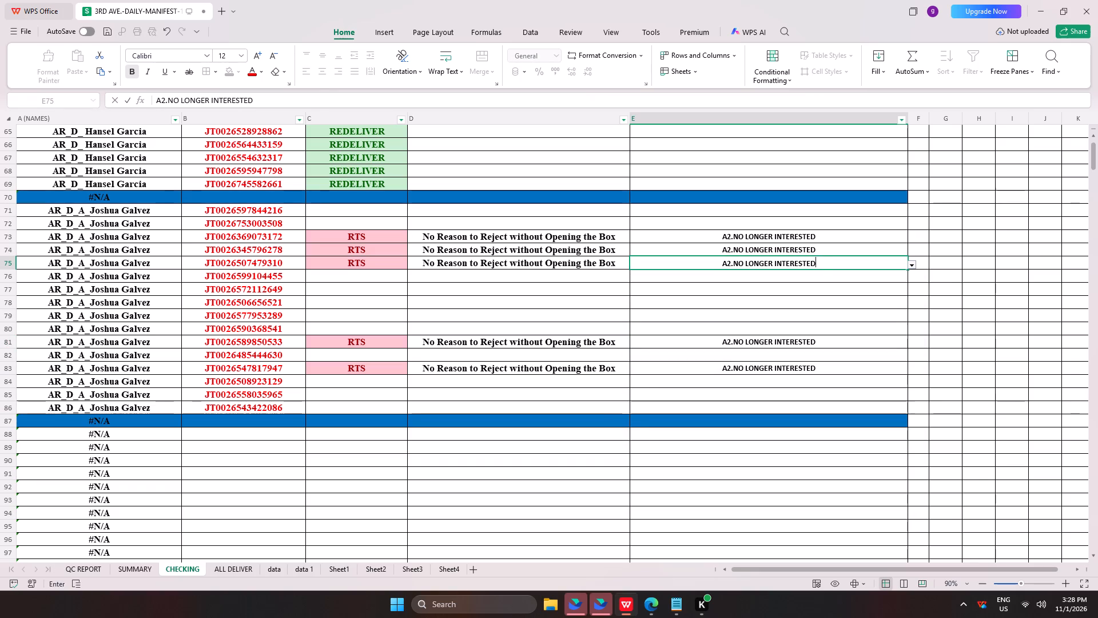
# In Microsoft Edge, look up the COD collection record of the rider matching GALVE for 2026-11-01.
pyautogui.click(653, 609)
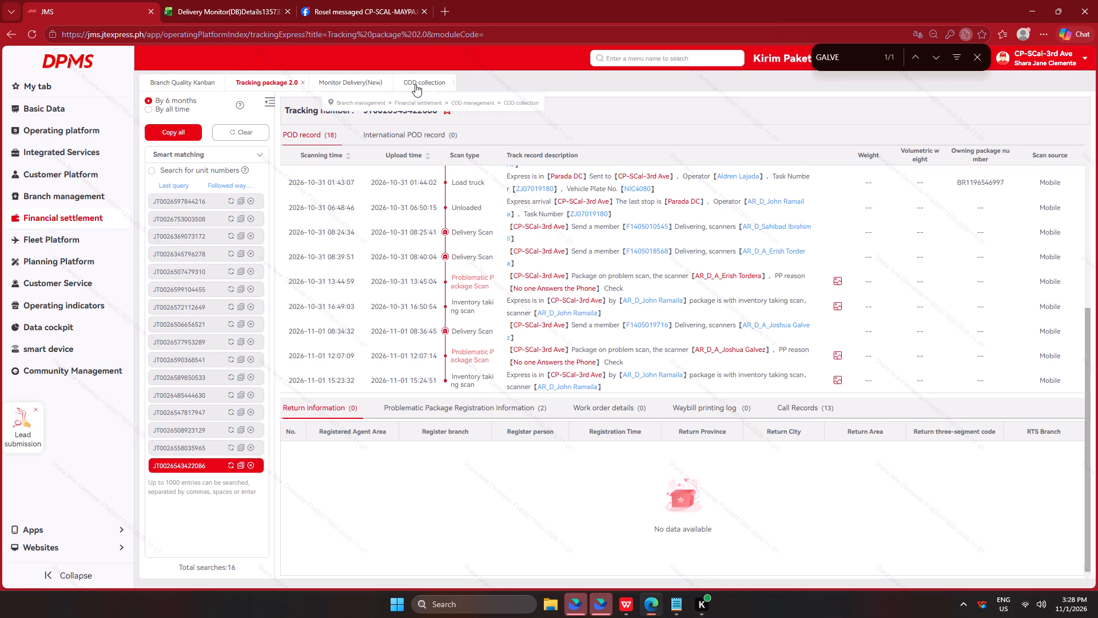
pyautogui.click(415, 84)
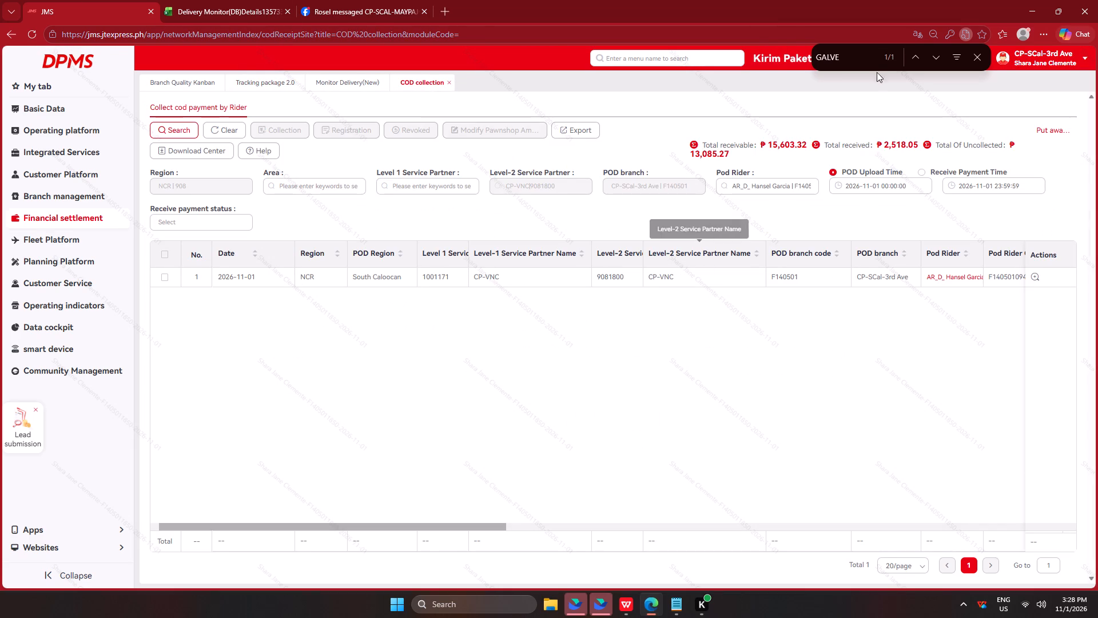
pyautogui.click(811, 183)
pyautogui.click(773, 186)
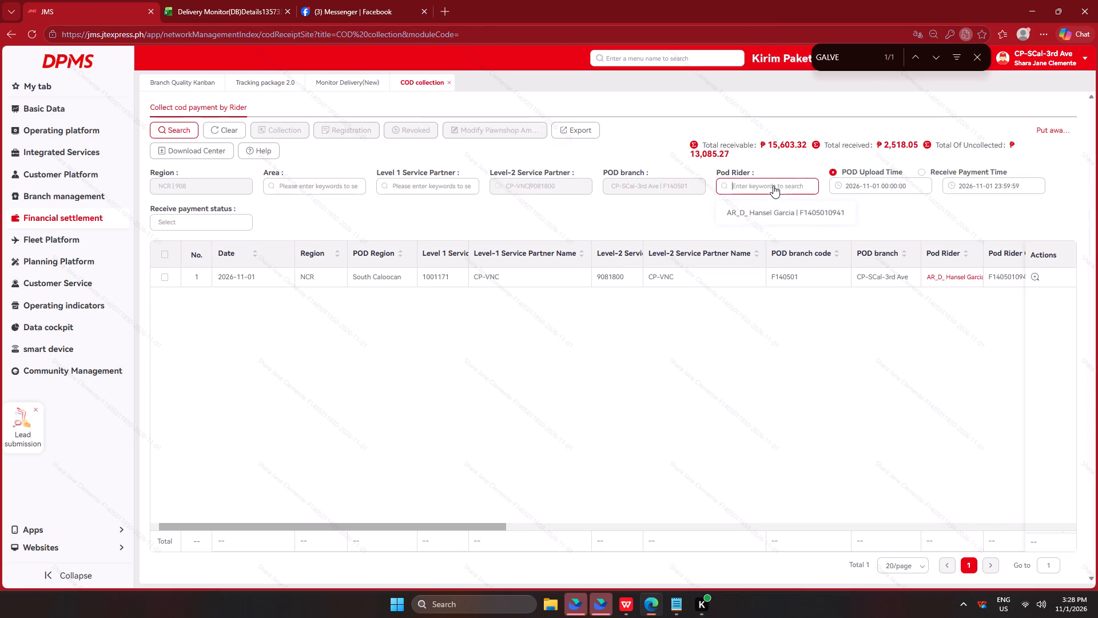
pyautogui.write('GALVE')
pyautogui.click(767, 207)
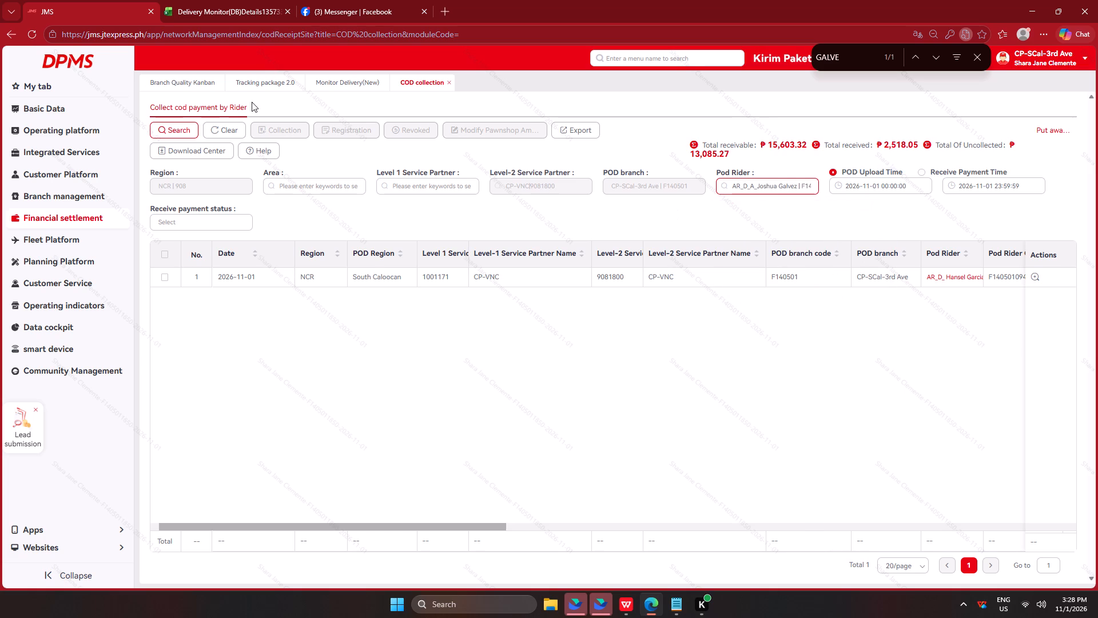
pyautogui.click(164, 132)
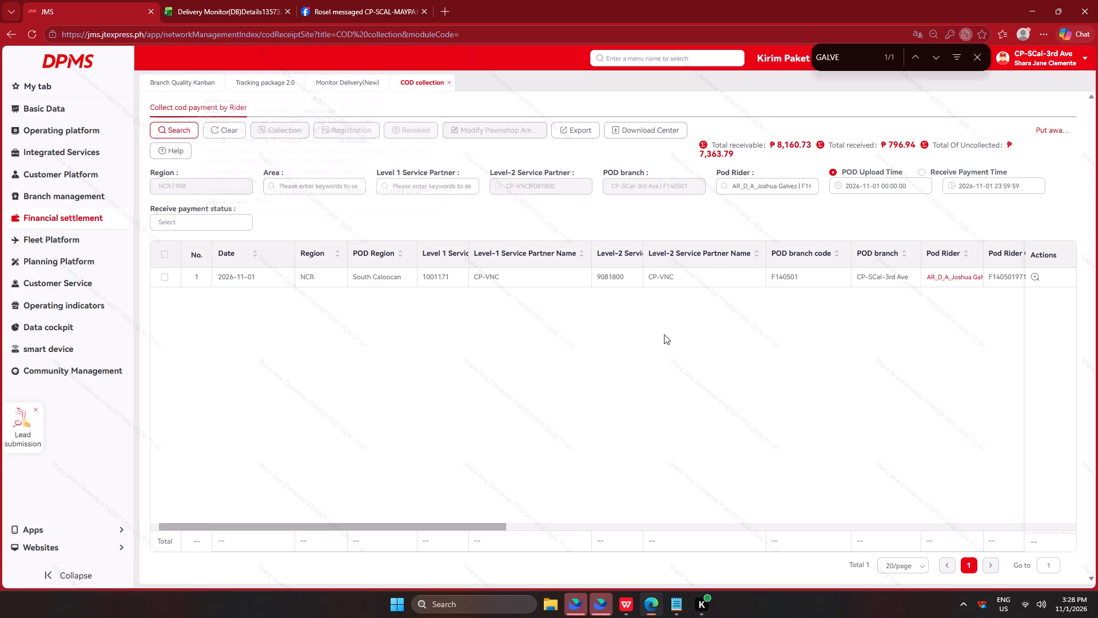
# Locate the courier matching GALVE in the Monitor Delivery(New) summary.
pyautogui.click(327, 80)
pyautogui.click(154, 106)
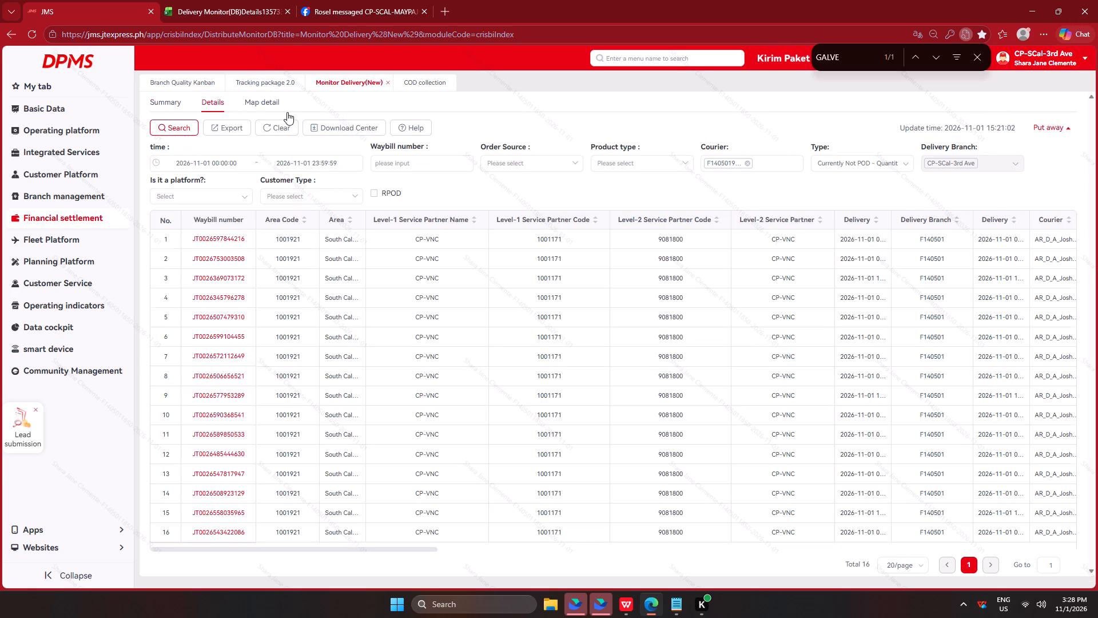
pyautogui.moveTo(854, 54); pyautogui.dragTo(800, 60)
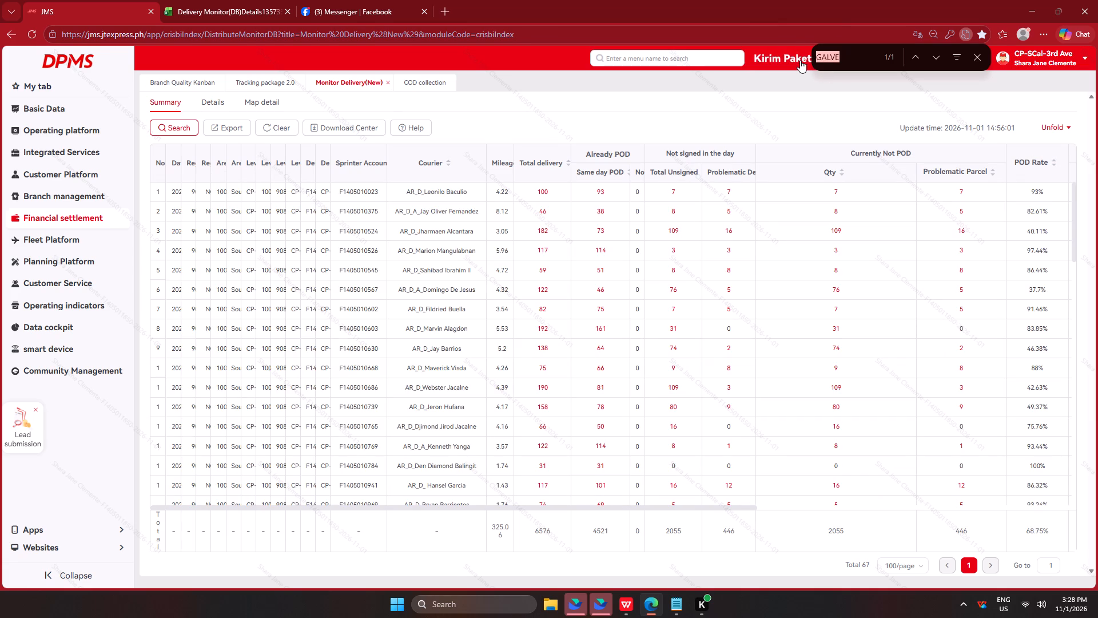
pyautogui.press('Return')
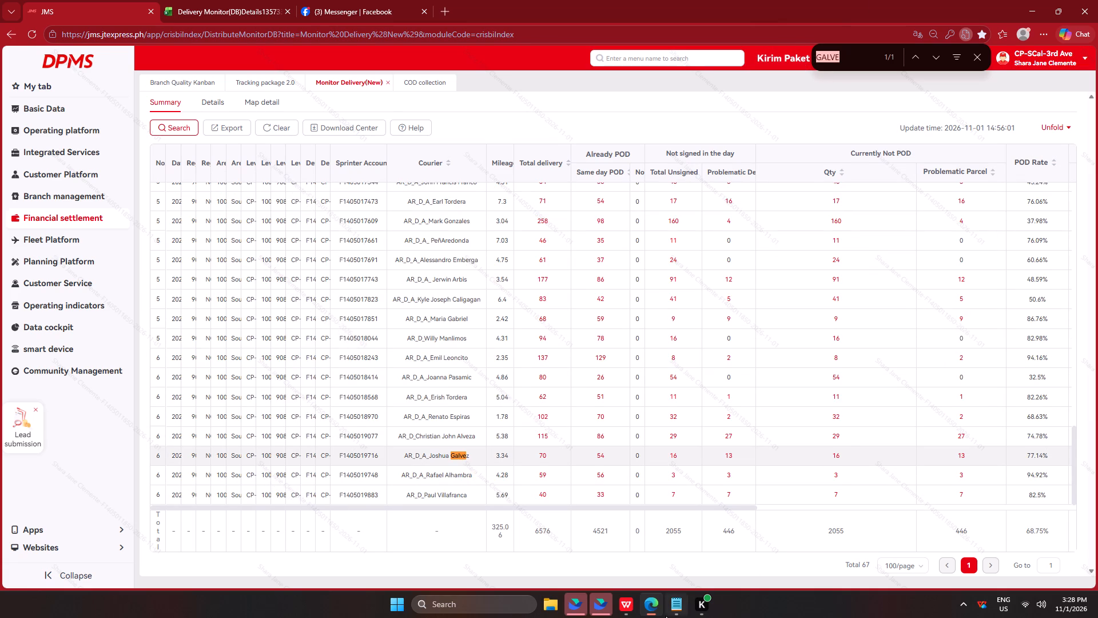
# In Lark, find the June 15 pinned message PASUYO PAKI INTINDI AT BASAHING MABUTI in the MARVIN + NORTH B self-chat and copy its full text.
pyautogui.click(599, 606)
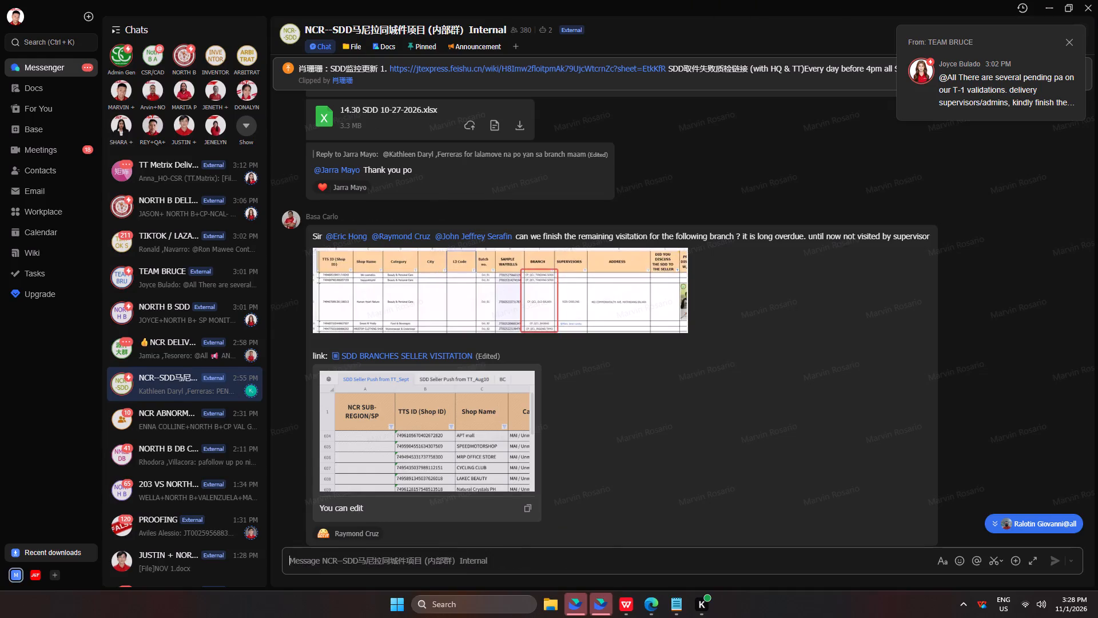
pyautogui.click(123, 96)
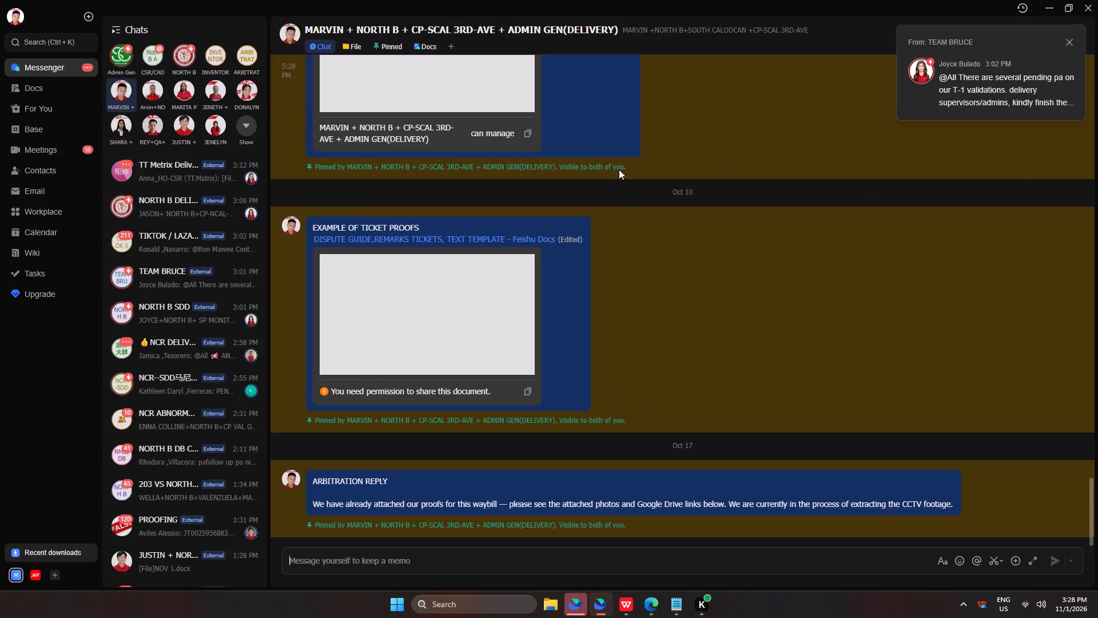
pyautogui.scroll(11, 614, 365)
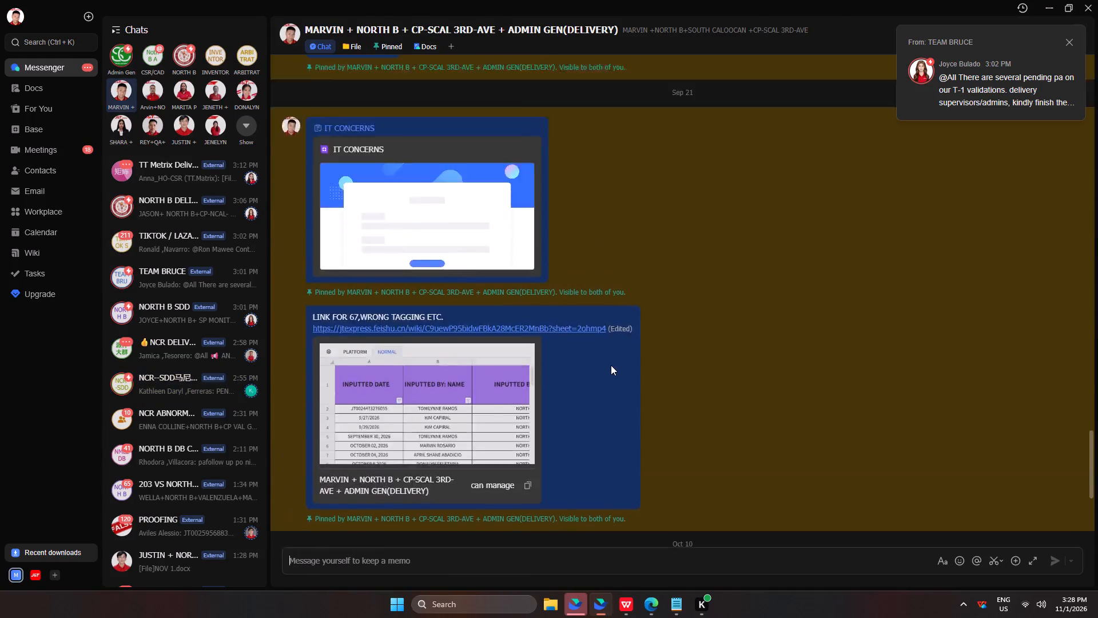
pyautogui.click(383, 46)
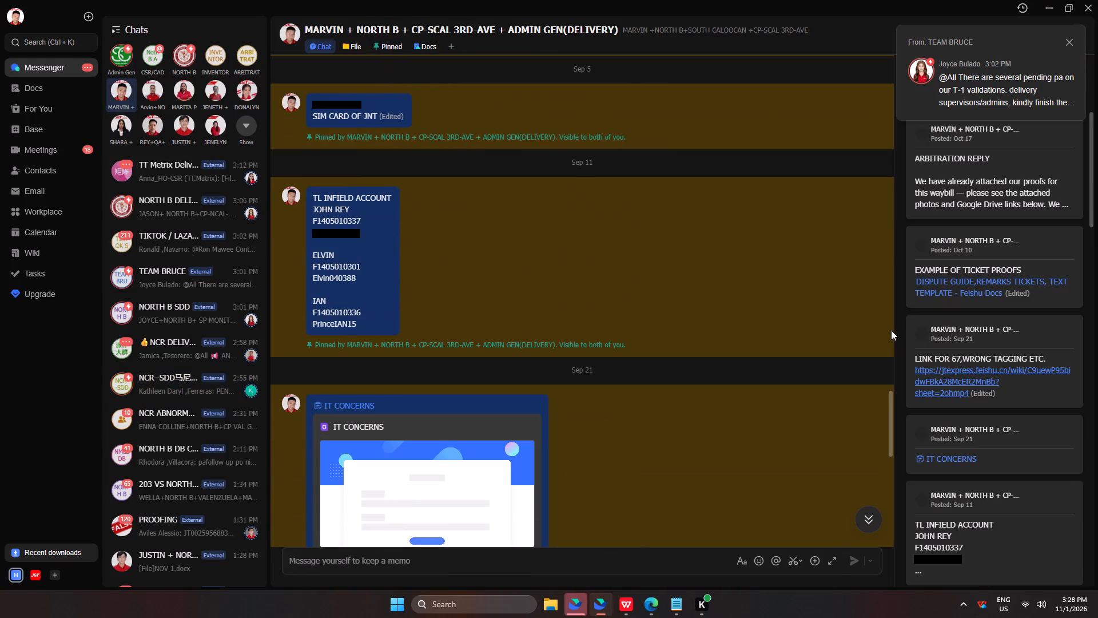
pyautogui.scroll(13, 596, 215)
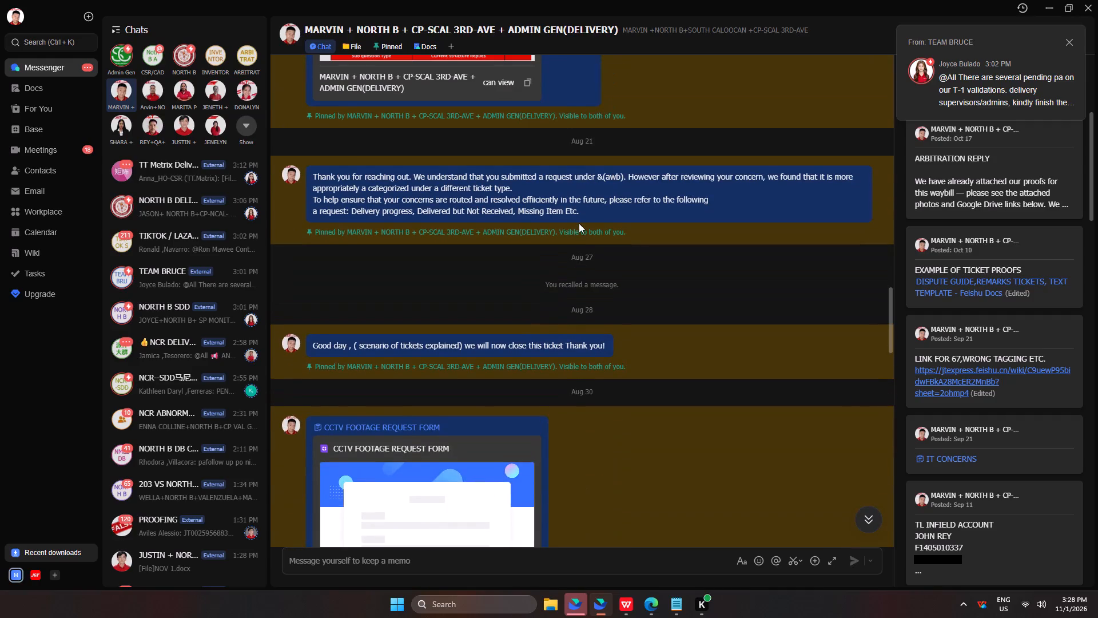
pyautogui.scroll(8, 551, 236)
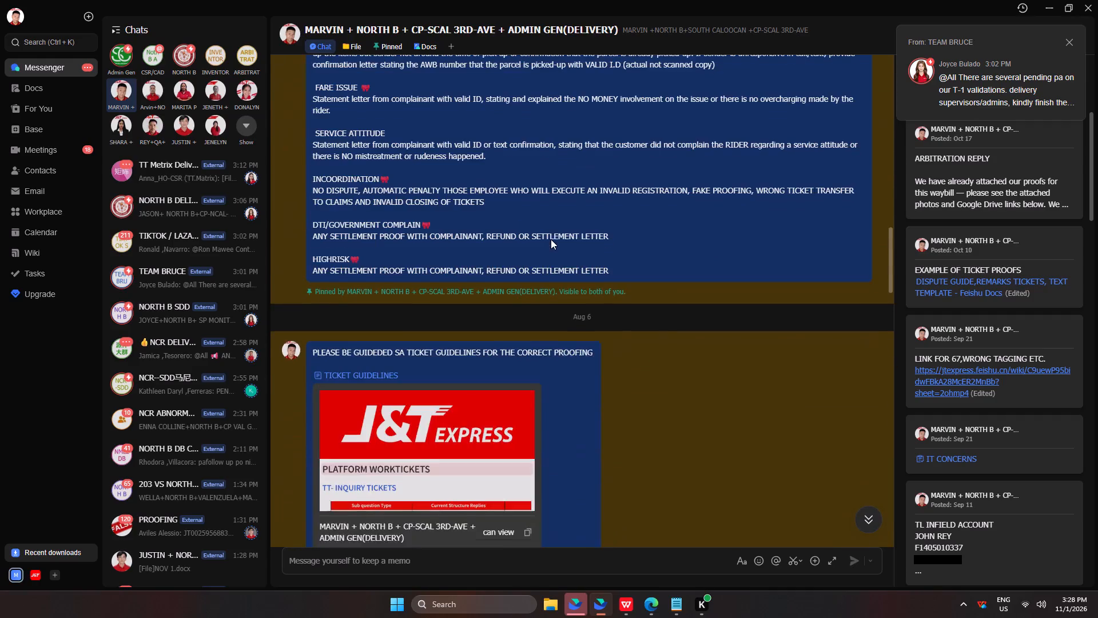
pyautogui.scroll(17, 551, 245)
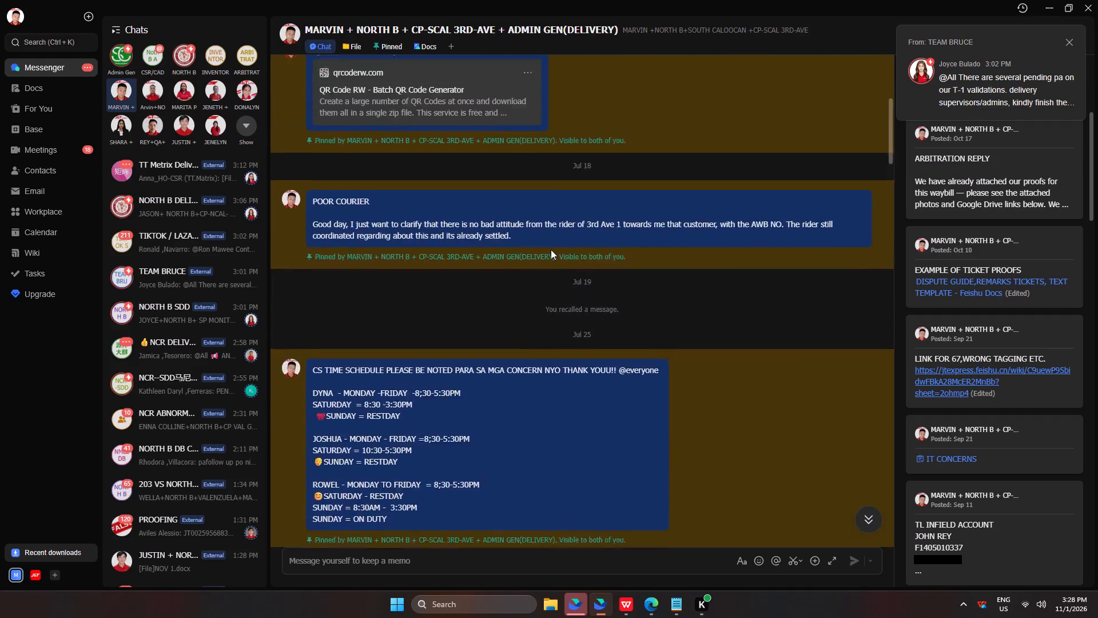
pyautogui.scroll(14, 554, 260)
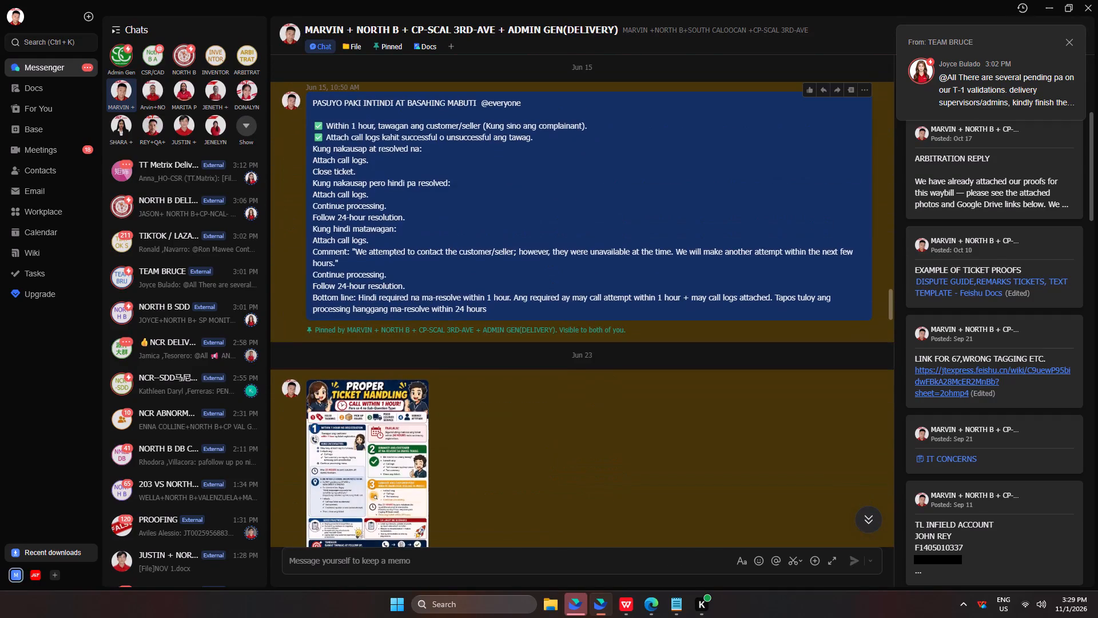
pyautogui.moveTo(311, 101); pyautogui.dragTo(708, 312)
pyautogui.hotkey('ctrl', 'c')
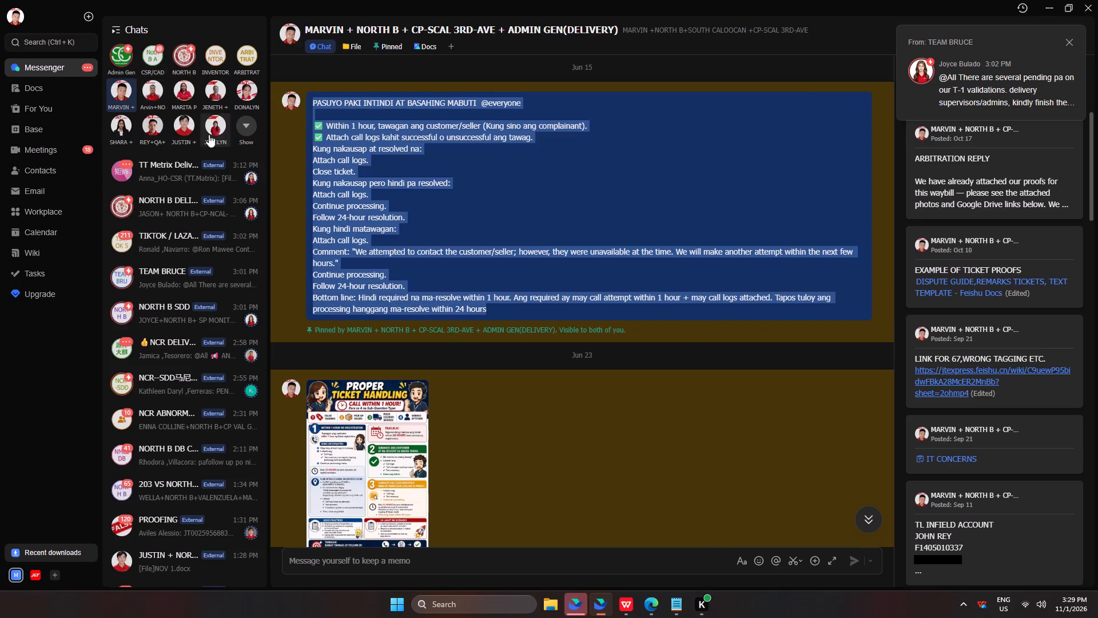
# Send the copied ticket-handling message to the JUSTIN + NORTH B + CP SCAL 3RD AVE + ADMIN GEN (DELIVERY) chat.
pyautogui.click(182, 123)
pyautogui.click(357, 560)
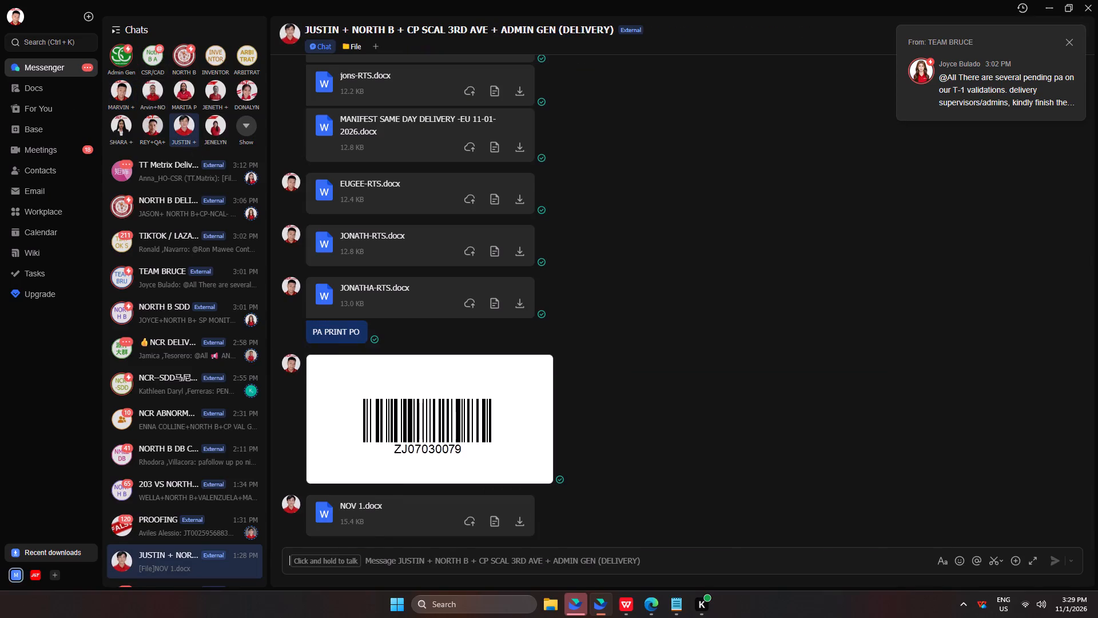
pyautogui.hotkey('ctrl', 'v')
pyautogui.press('Return')
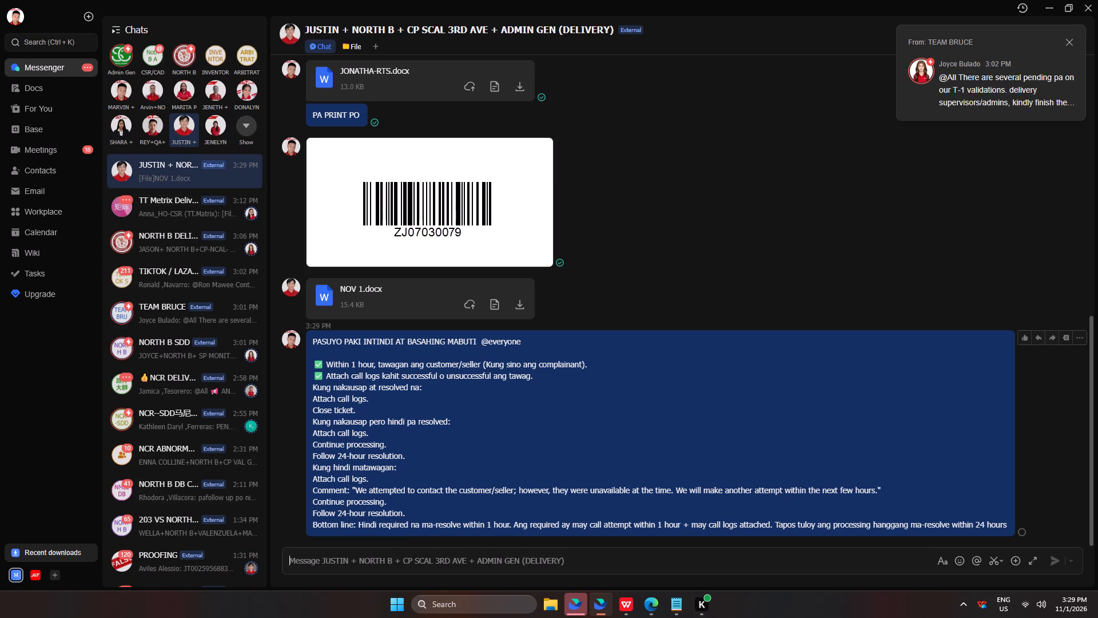
# Back in Microsoft Edge, find the courier matching BAC in the Monitor Delivery(New) summary and open their Currently Not POD waybill list.
pyautogui.hotkey('alt', 'Tab')
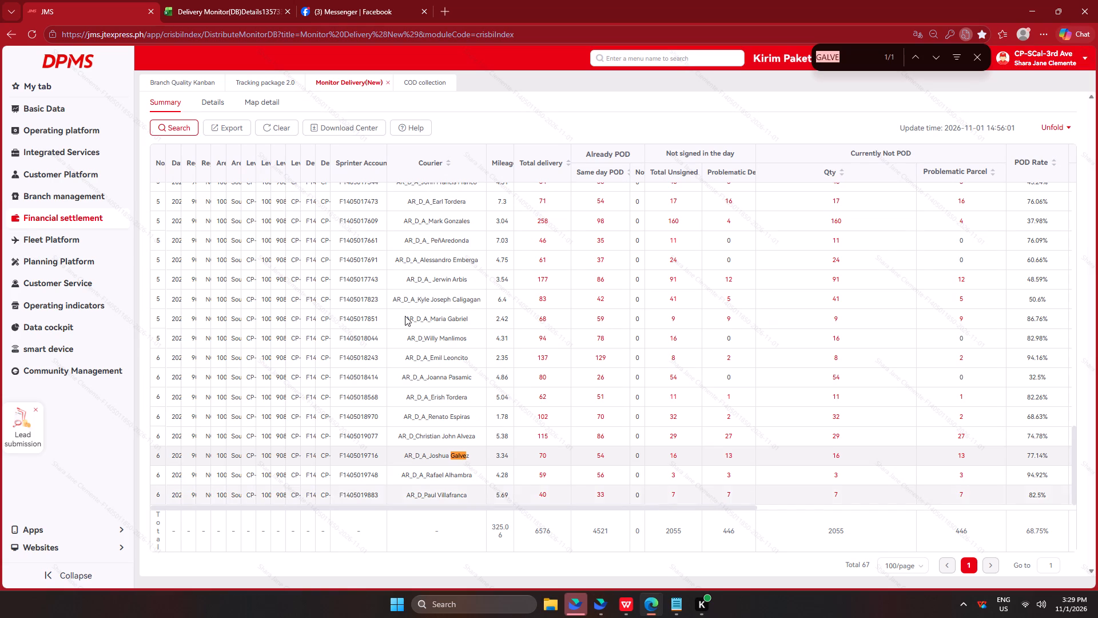
pyautogui.click(265, 82)
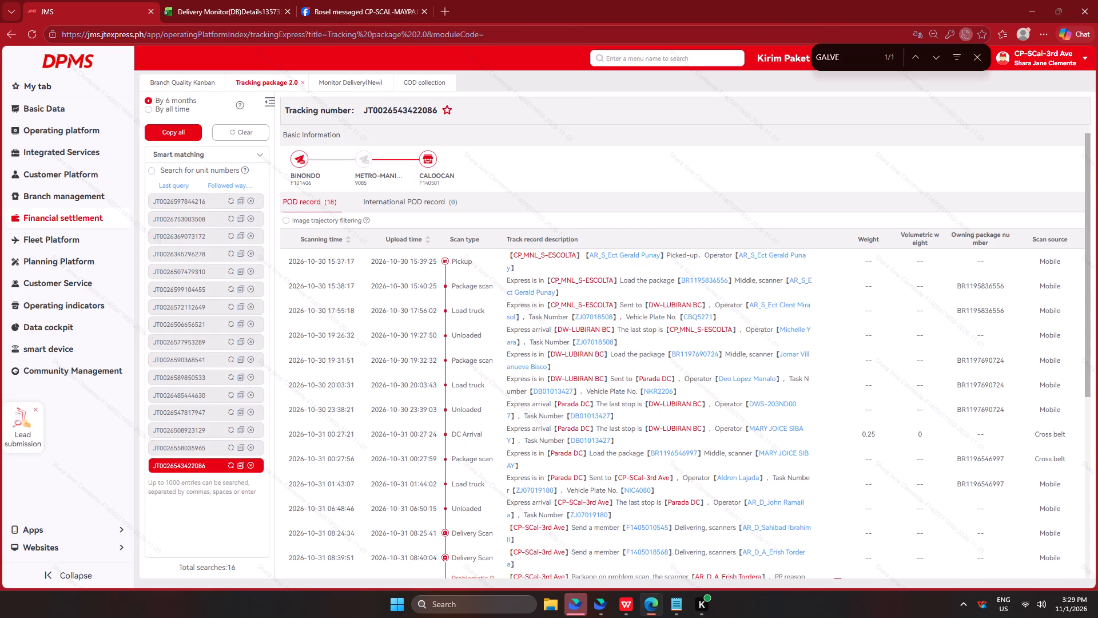
pyautogui.click(348, 83)
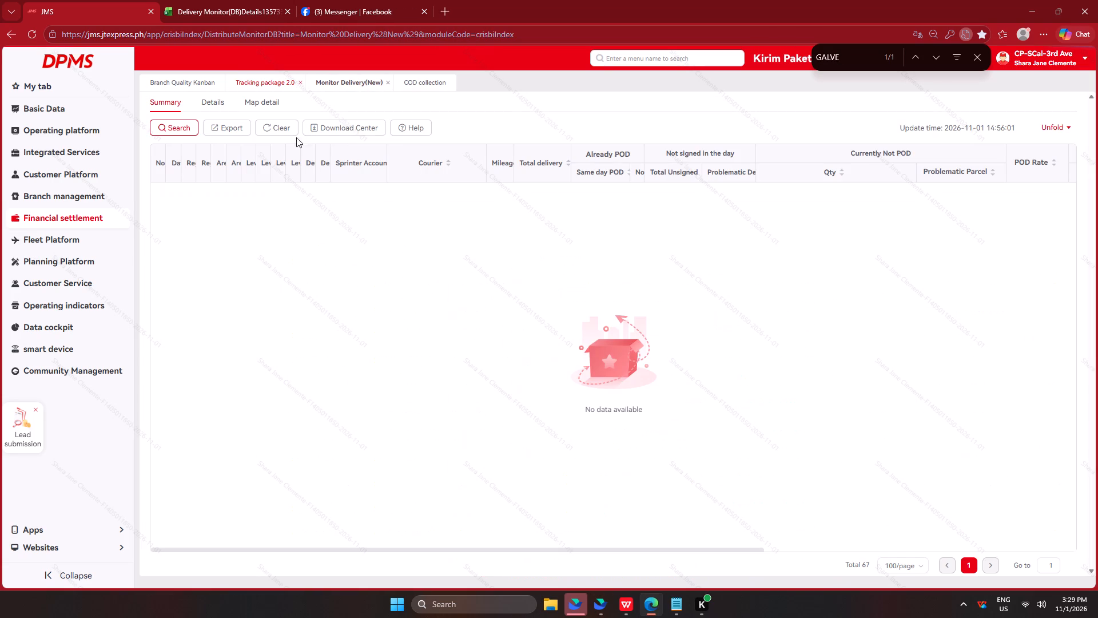
pyautogui.moveTo(848, 56); pyautogui.dragTo(795, 61)
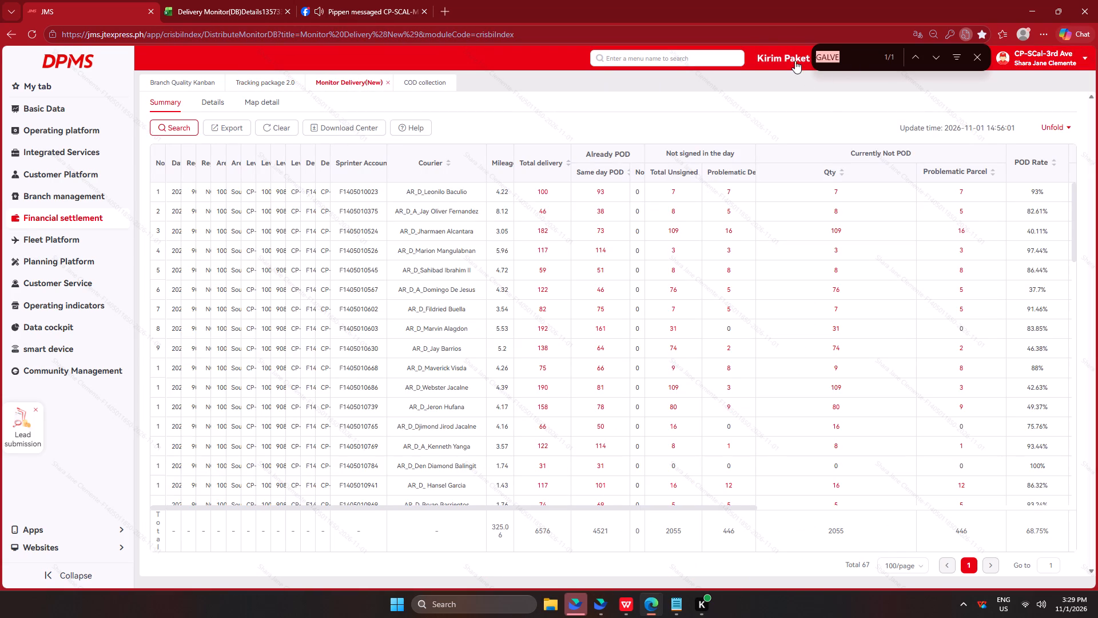
pyautogui.moveTo(795, 61); pyautogui.dragTo(794, 61)
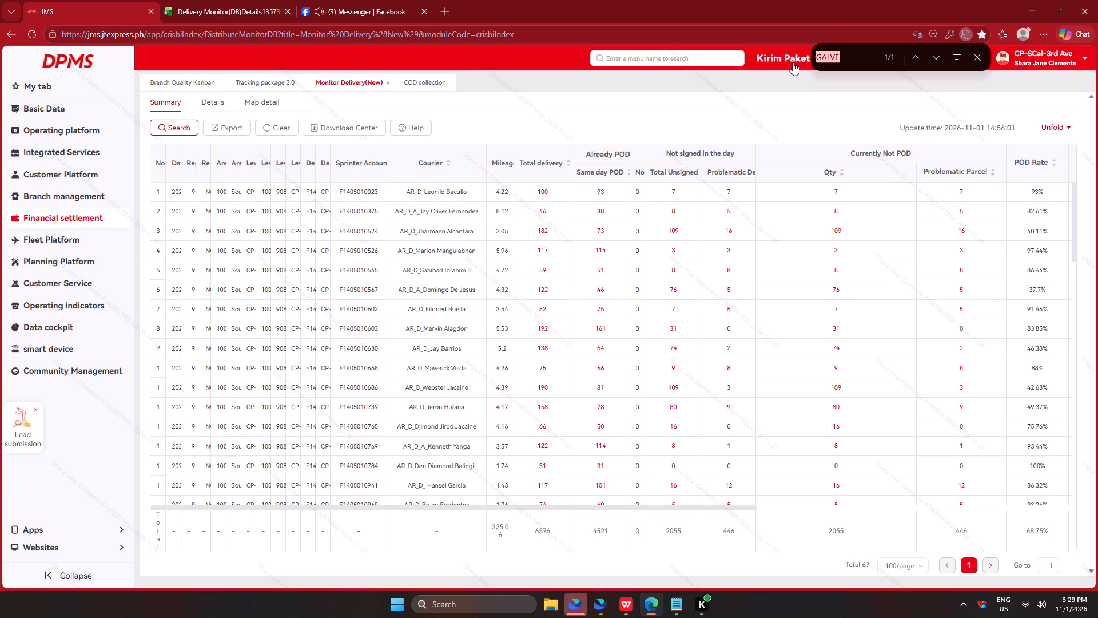
pyautogui.write('BAC')
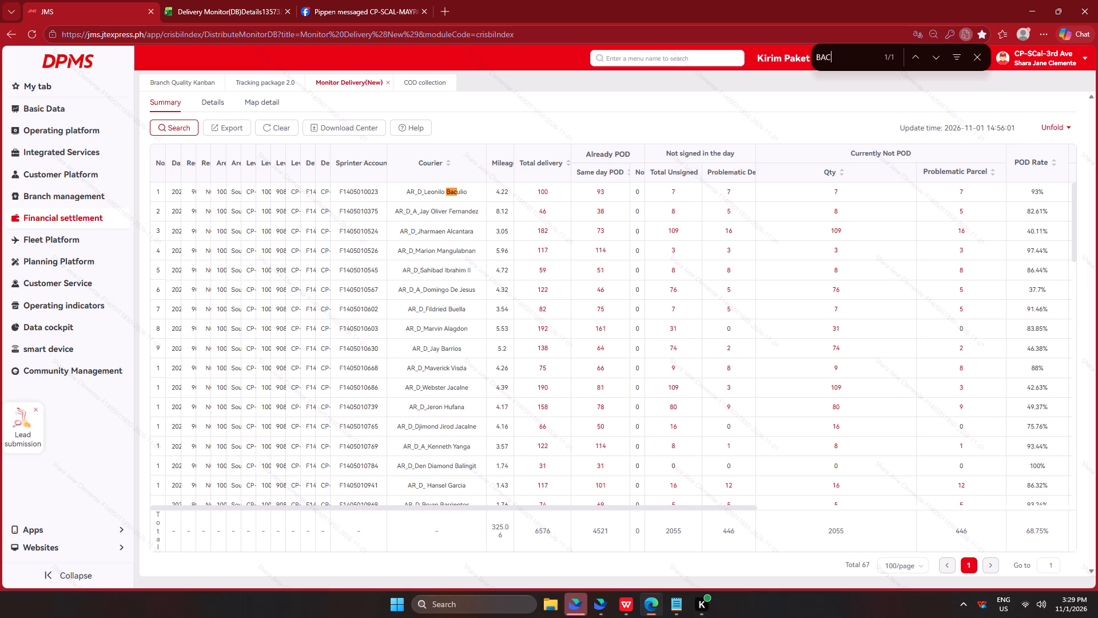
pyautogui.click(835, 191)
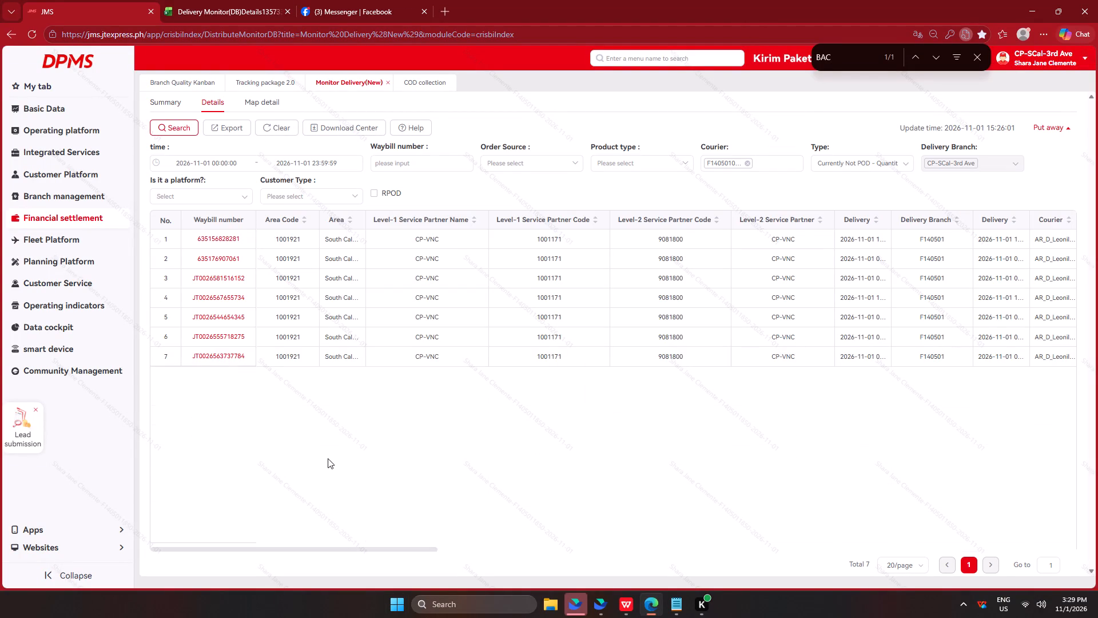
# Extract the seven listed waybill numbers with Lark's image-to-text capture and paste them into the CHECKING sheet in WPS Office, starting at B88.
pyautogui.hotkey('ctrl', 'shift', 'a')
pyautogui.moveTo(189, 230); pyautogui.dragTo(256, 350)
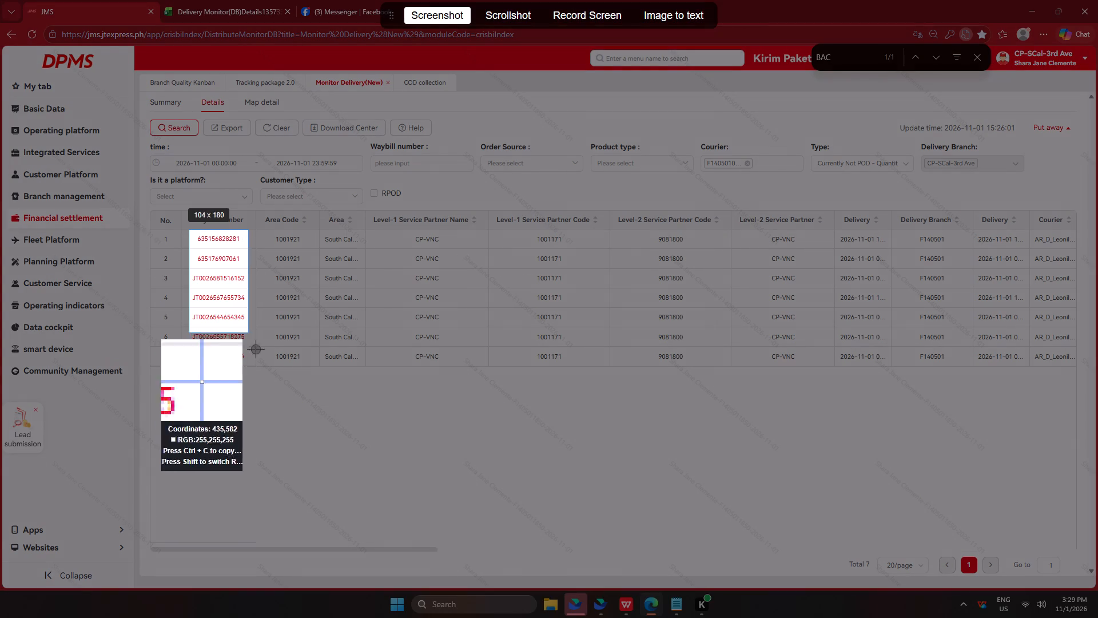
pyautogui.moveTo(256, 350); pyautogui.dragTo(256, 369)
pyautogui.click(665, 17)
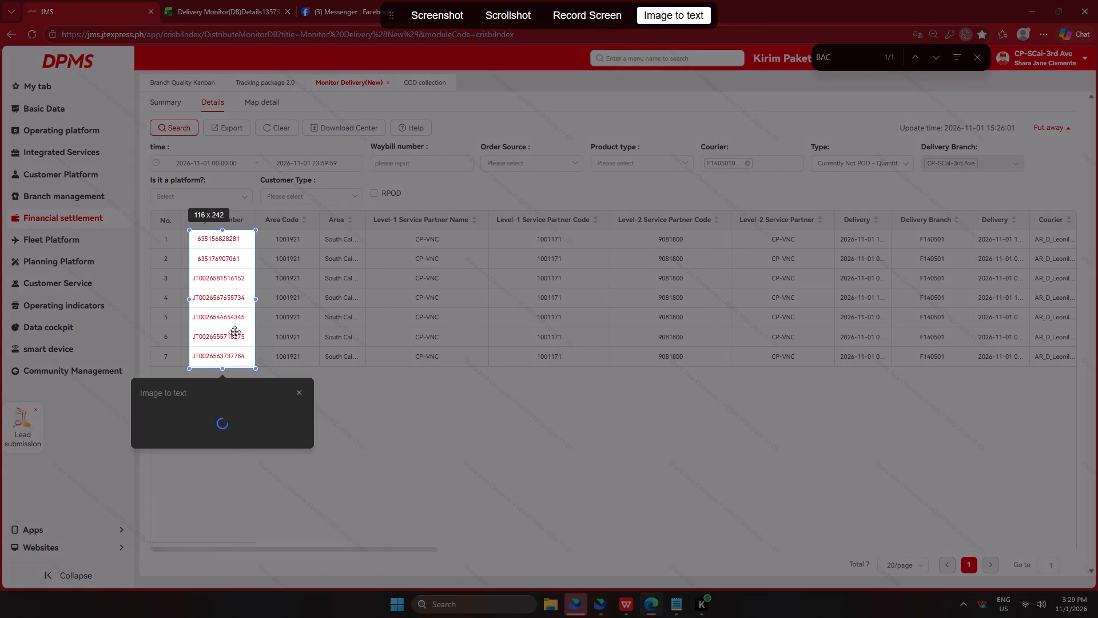
pyautogui.click(297, 537)
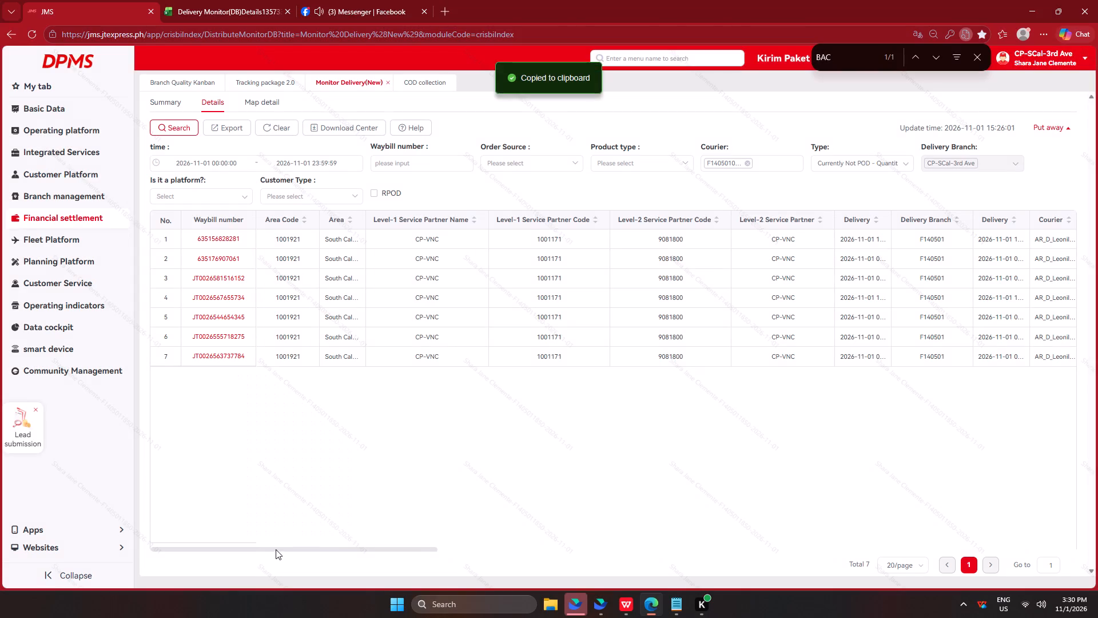
pyautogui.hotkey('alt', 'Tab')
pyautogui.click(630, 616)
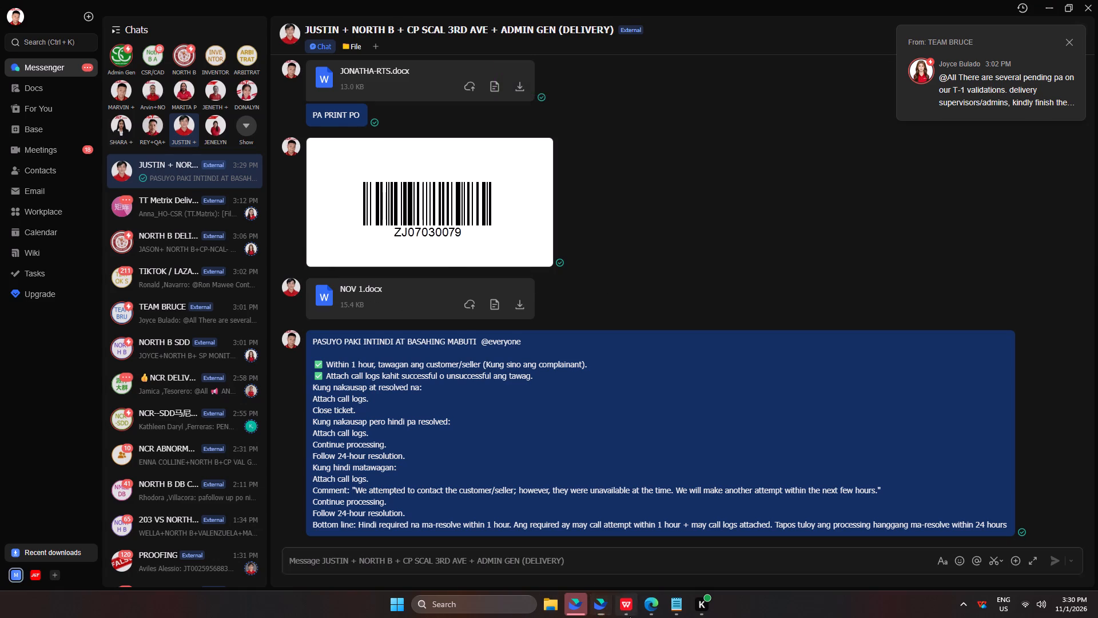
pyautogui.click(253, 437)
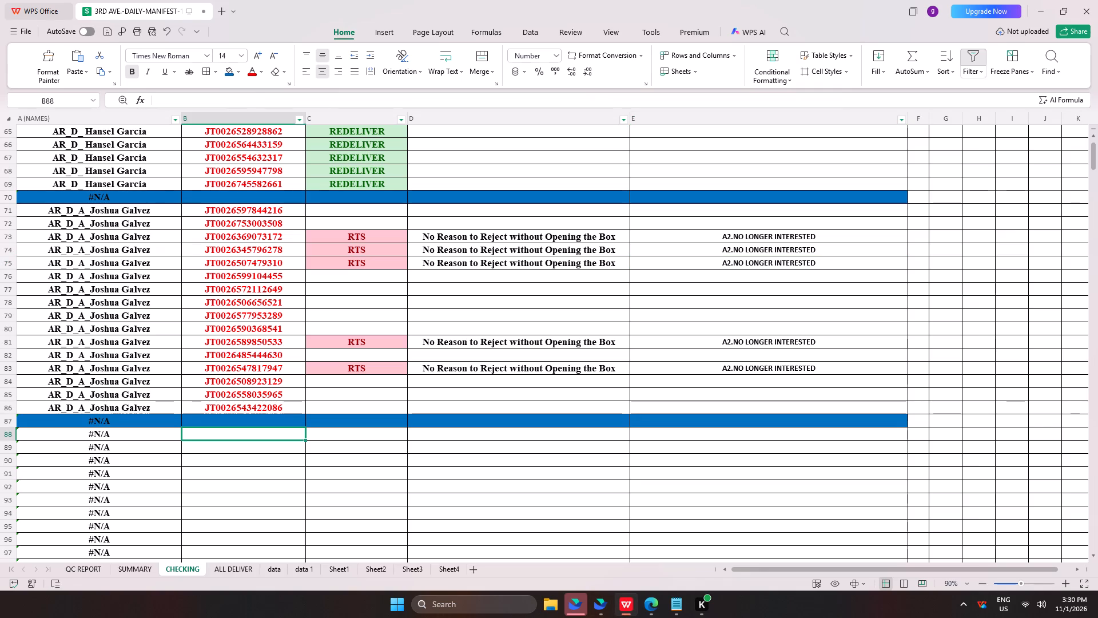
pyautogui.hotkey('ctrl', 'v')
pyautogui.click(365, 173)
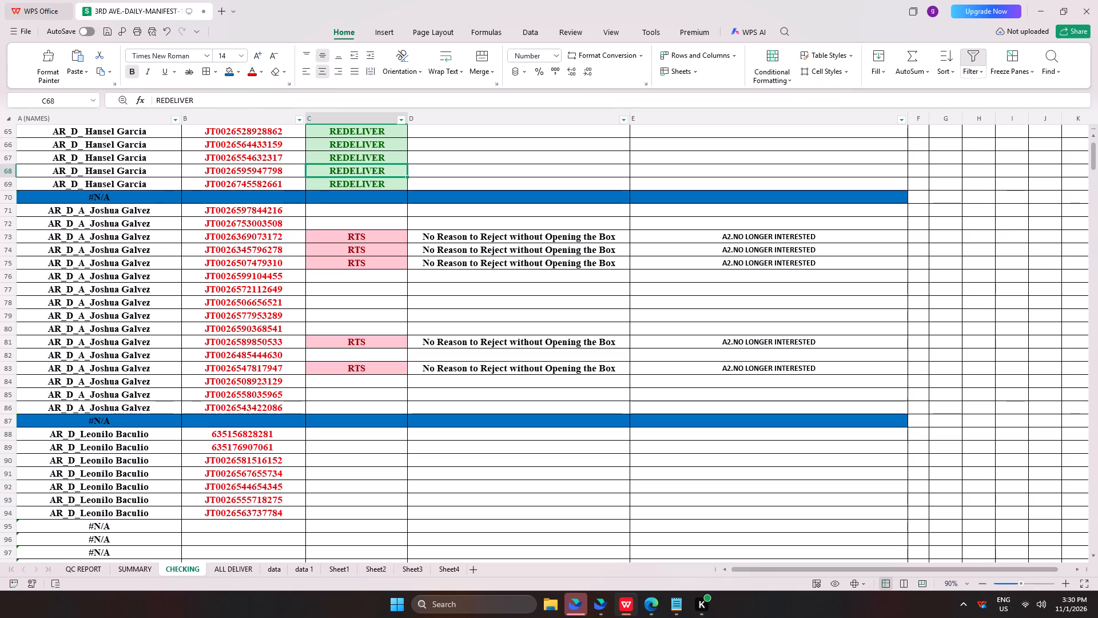
pyautogui.hotkey('ctrl', 'c')
pyautogui.keyDown('ctrl'); pyautogui.moveTo(360, 210); pyautogui.dragTo(357, 224); pyautogui.keyUp('ctrl')
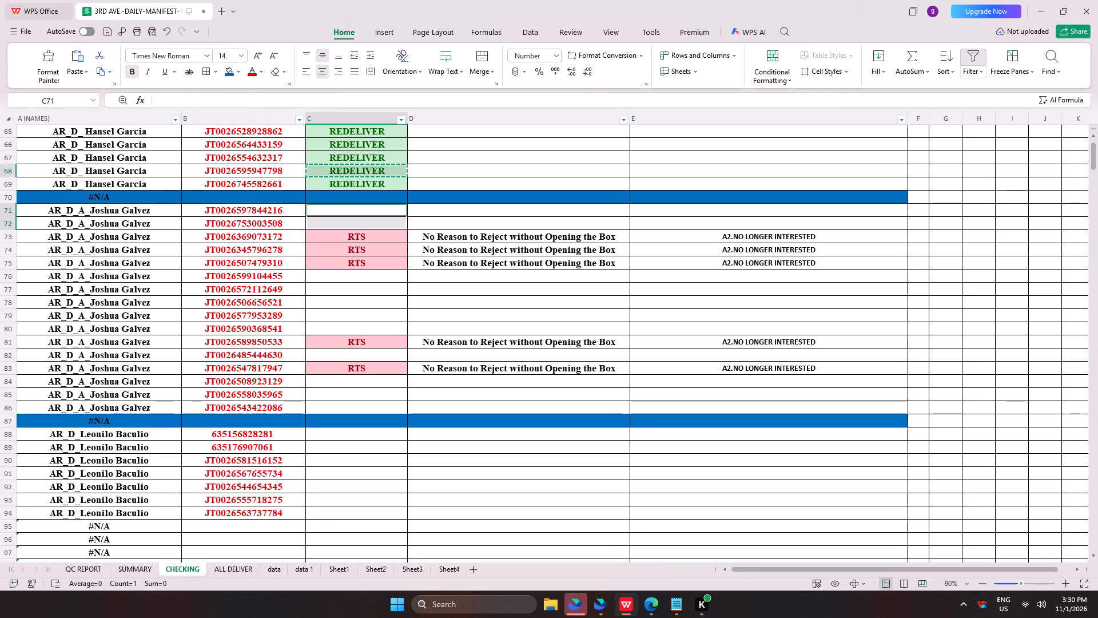
pyautogui.hotkey('ctrl', 'v')
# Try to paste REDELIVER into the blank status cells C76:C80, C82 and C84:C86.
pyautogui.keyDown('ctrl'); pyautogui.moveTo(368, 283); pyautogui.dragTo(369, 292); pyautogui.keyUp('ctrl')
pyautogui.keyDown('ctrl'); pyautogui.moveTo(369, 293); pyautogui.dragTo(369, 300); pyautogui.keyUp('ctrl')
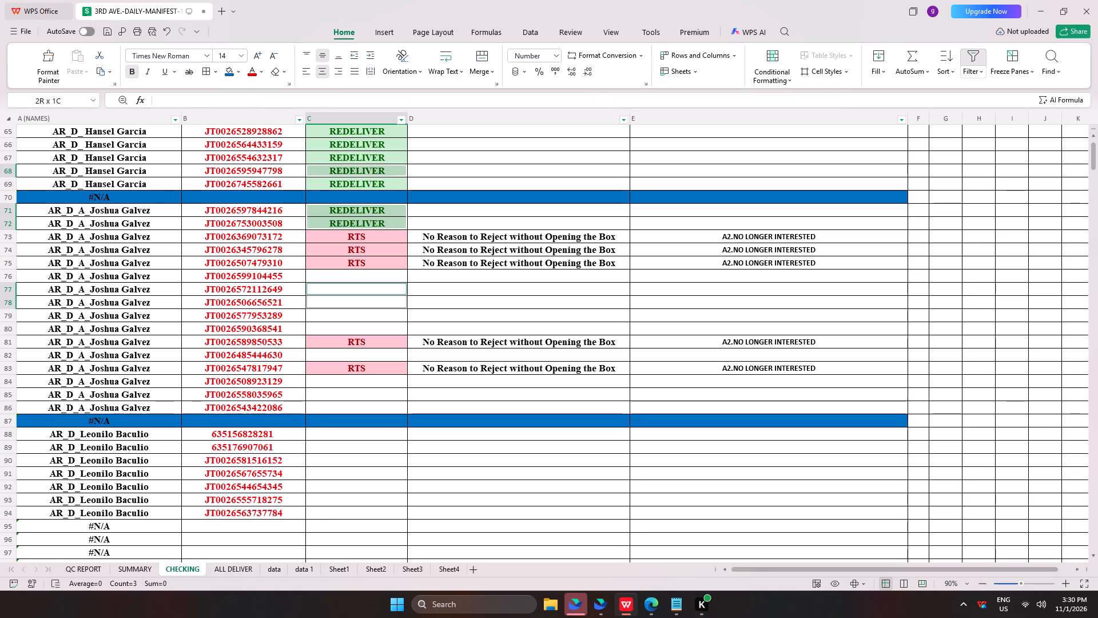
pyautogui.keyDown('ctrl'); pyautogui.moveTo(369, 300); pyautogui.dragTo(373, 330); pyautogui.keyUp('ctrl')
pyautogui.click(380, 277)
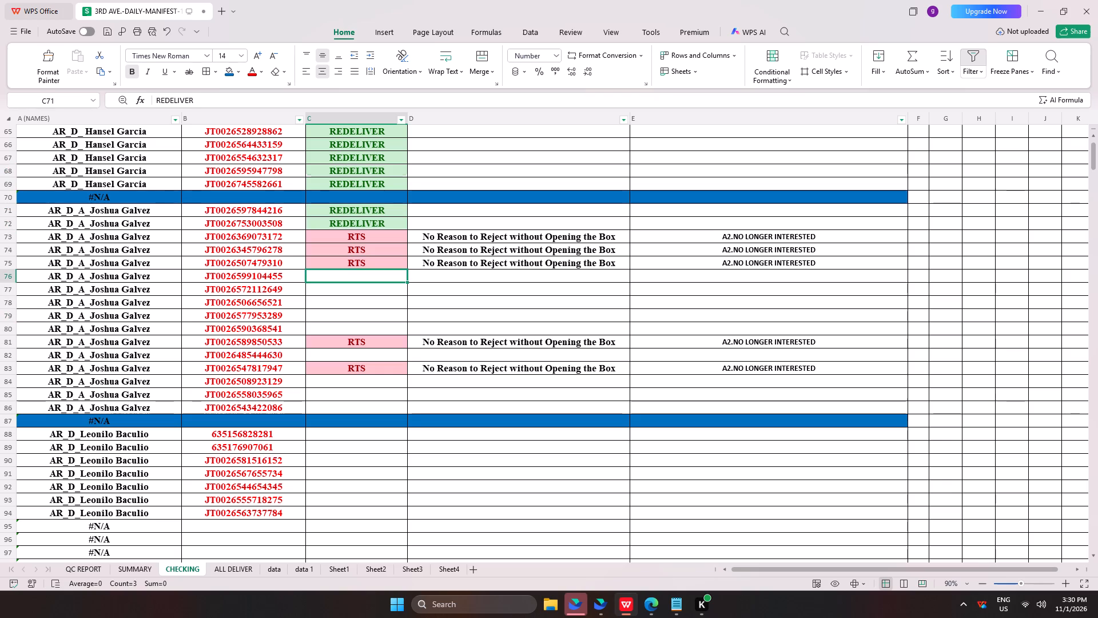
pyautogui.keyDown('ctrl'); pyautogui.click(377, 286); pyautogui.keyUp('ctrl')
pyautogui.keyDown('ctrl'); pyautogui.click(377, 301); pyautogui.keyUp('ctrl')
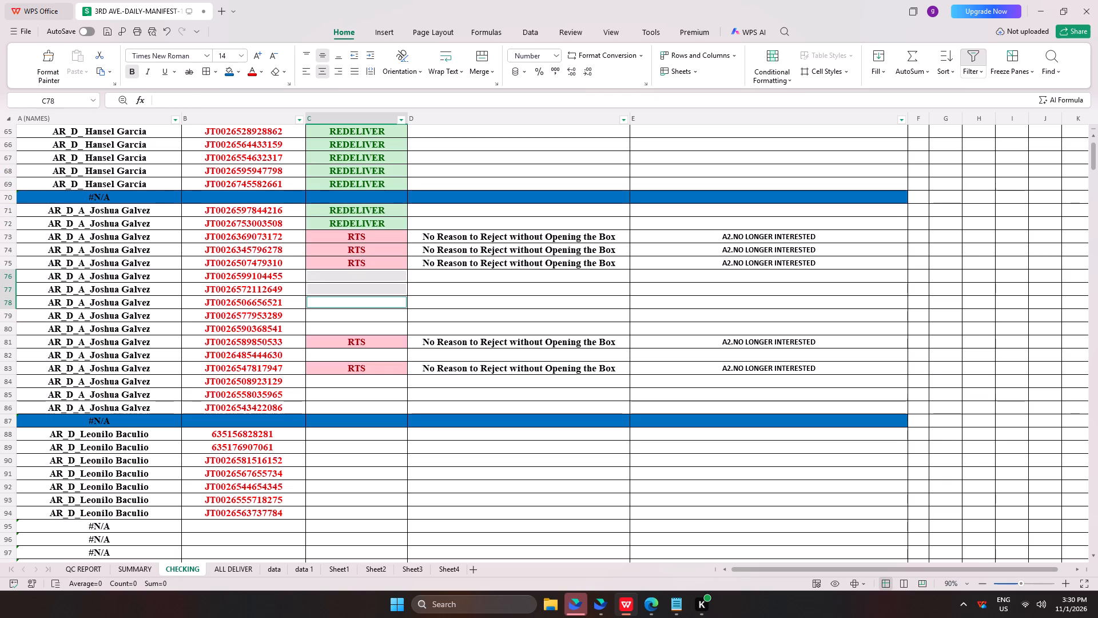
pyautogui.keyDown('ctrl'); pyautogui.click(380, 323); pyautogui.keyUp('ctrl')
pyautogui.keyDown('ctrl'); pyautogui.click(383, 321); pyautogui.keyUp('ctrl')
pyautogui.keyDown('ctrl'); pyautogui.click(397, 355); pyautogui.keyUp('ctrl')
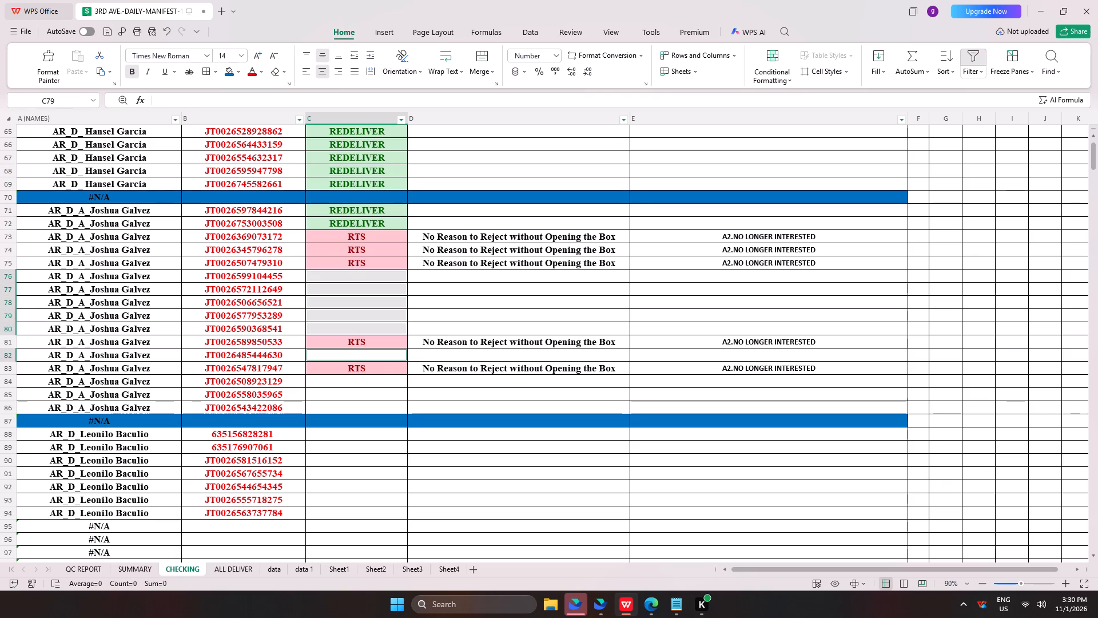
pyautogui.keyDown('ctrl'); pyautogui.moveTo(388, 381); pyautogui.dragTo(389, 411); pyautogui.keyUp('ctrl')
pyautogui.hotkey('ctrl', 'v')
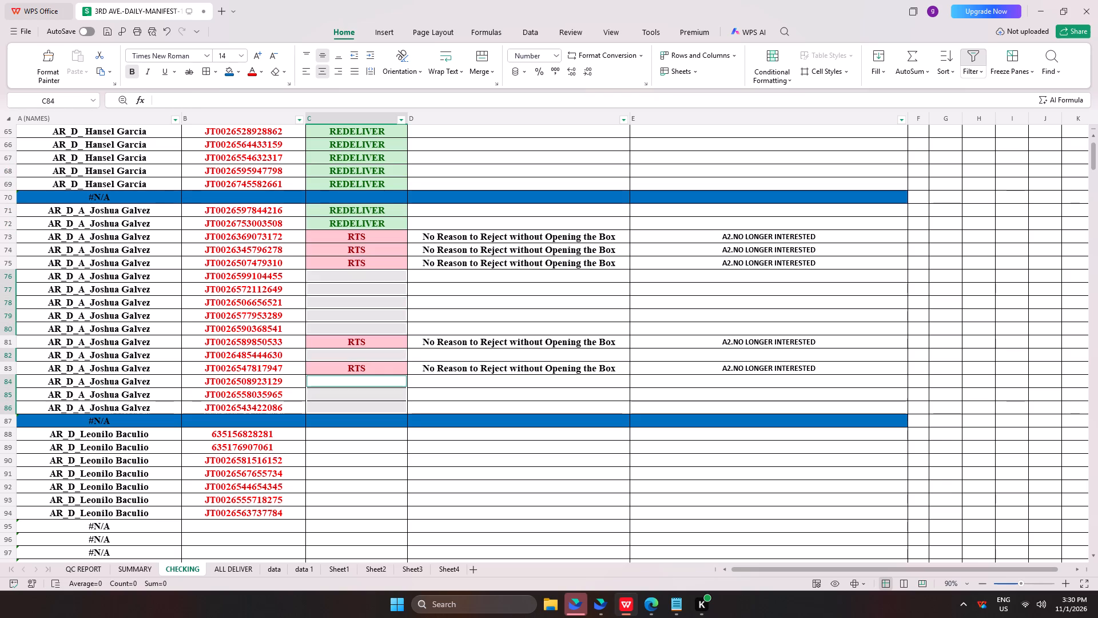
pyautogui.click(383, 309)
# Copy the REDELIVER status from C71 into the blank status cells C76:C80, C82 and C84:C86.
pyautogui.click(368, 214)
pyautogui.hotkey('ctrl', 'c')
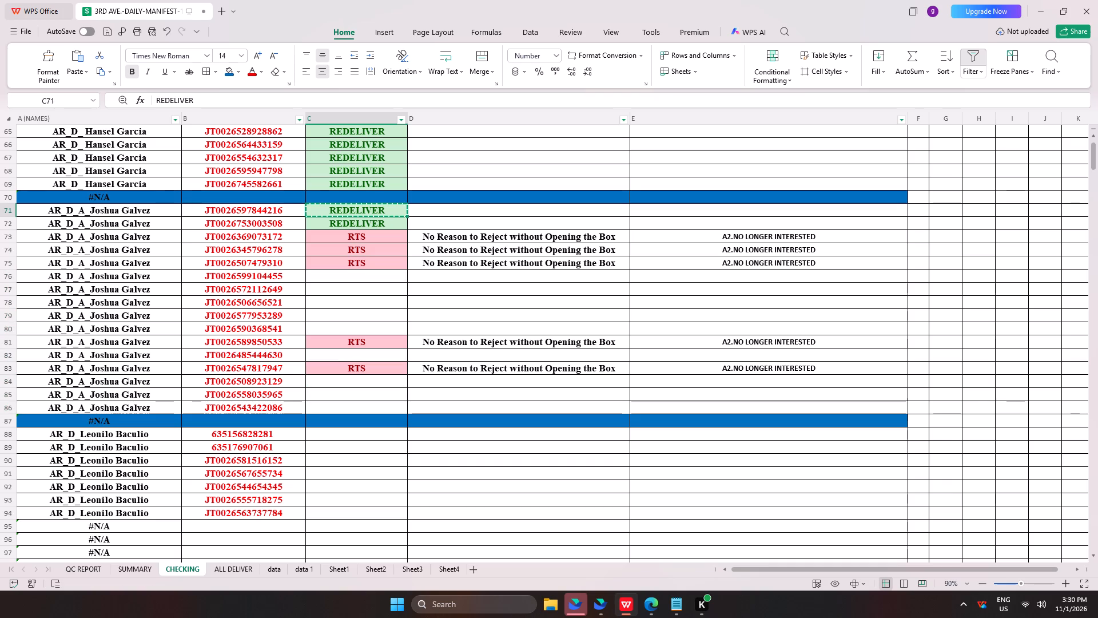
pyautogui.keyDown('ctrl'); pyautogui.moveTo(362, 271); pyautogui.dragTo(365, 324); pyautogui.keyUp('ctrl')
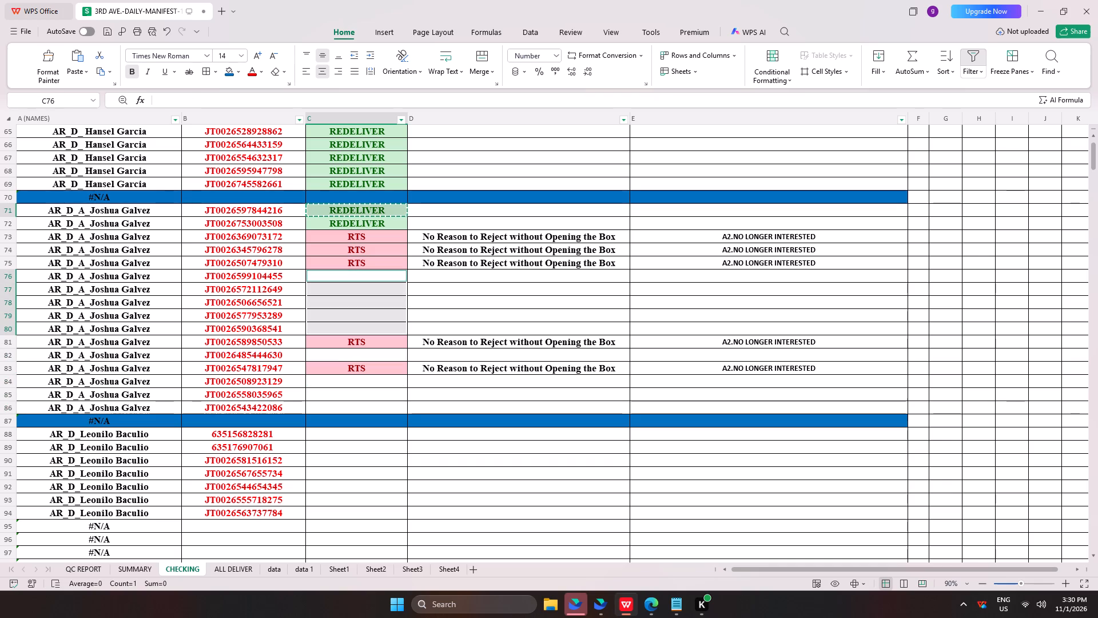
pyautogui.keyDown('ctrl'); pyautogui.click(372, 354); pyautogui.keyUp('ctrl')
pyautogui.keyDown('ctrl'); pyautogui.moveTo(382, 381); pyautogui.dragTo(383, 411); pyautogui.keyUp('ctrl')
pyautogui.hotkey('ctrl', 'v')
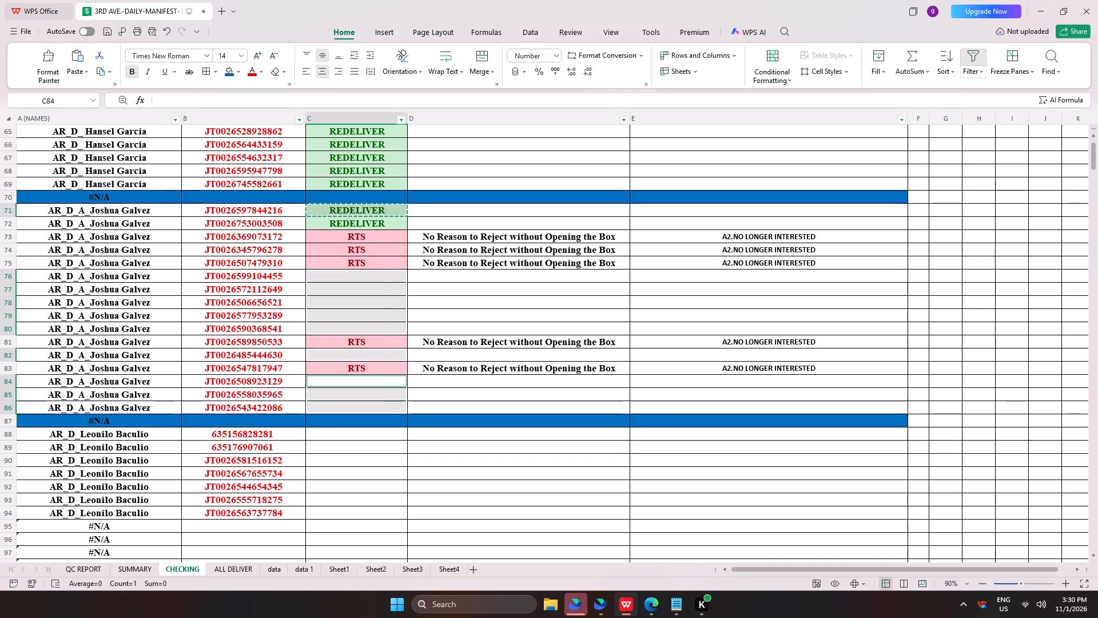
# Copy the seven waybill numbers in B88:B94 and look them up in Tracking package 2.0 of JMS in Microsoft Edge.
pyautogui.scroll(-8, 272, 312)
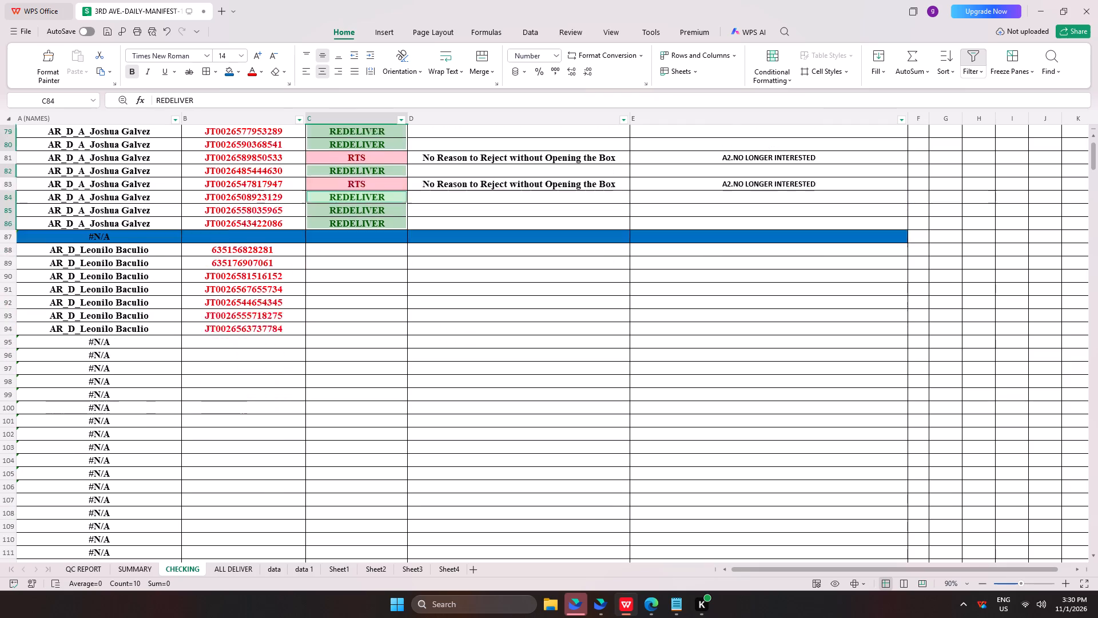
pyautogui.moveTo(273, 230); pyautogui.dragTo(268, 300)
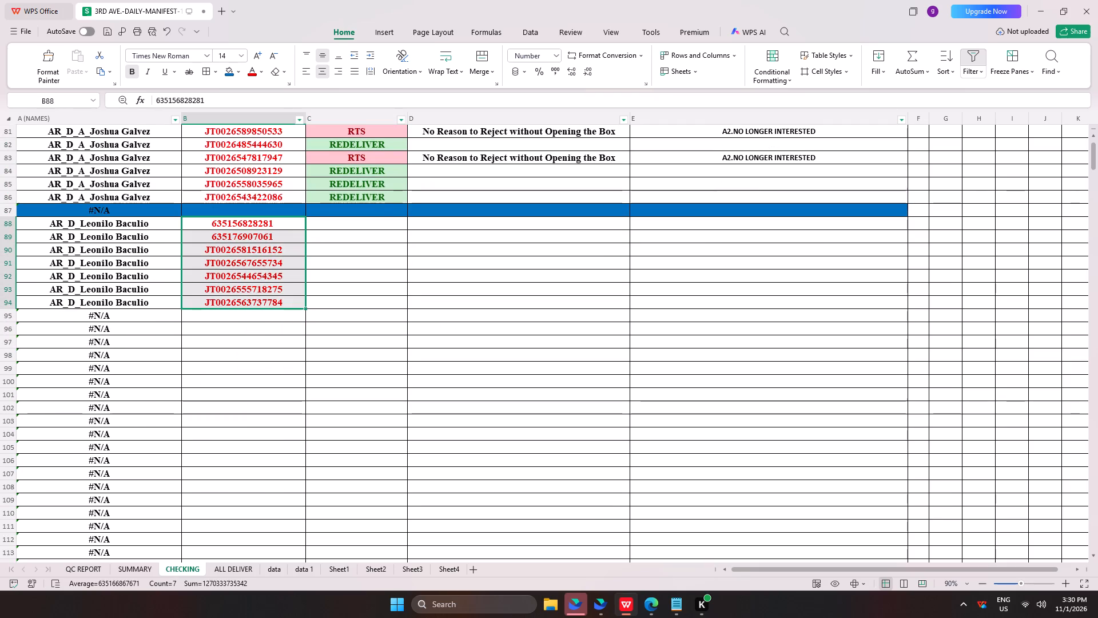
pyautogui.hotkey('ctrl', 'c')
pyautogui.hotkey('alt', 'Tab')
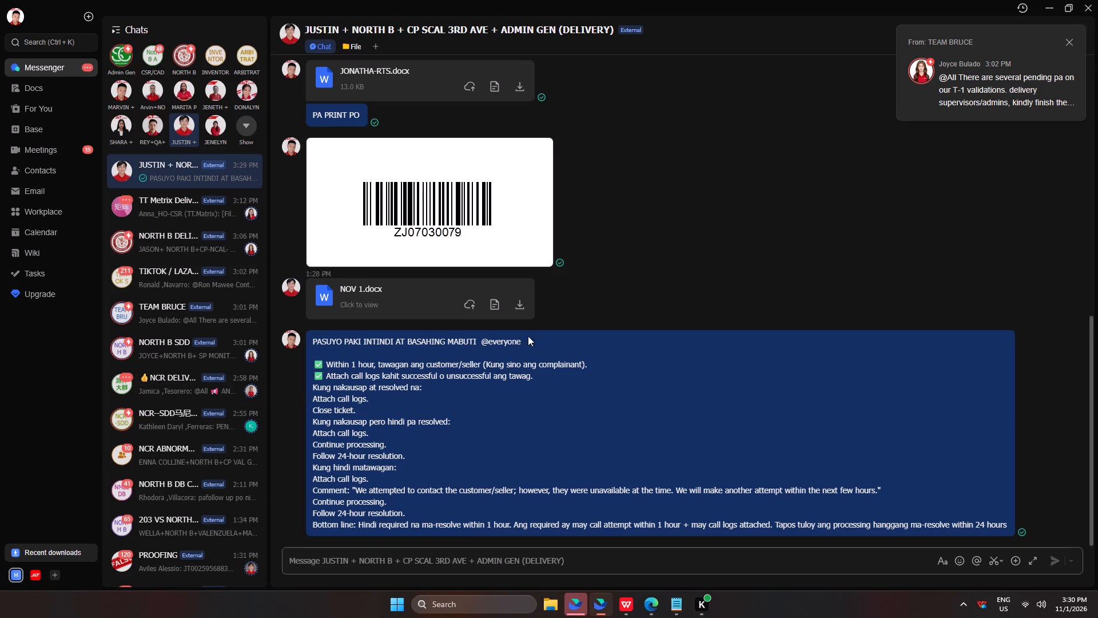
pyautogui.click(627, 601)
pyautogui.click(647, 595)
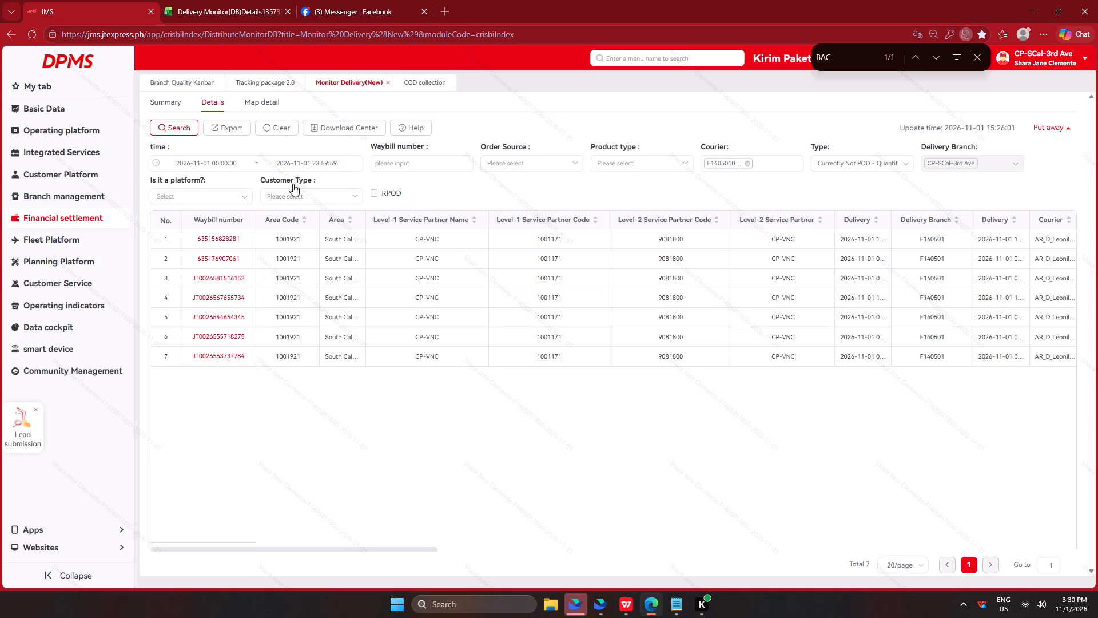
pyautogui.click(256, 82)
pyautogui.click(219, 126)
pyautogui.click(241, 324)
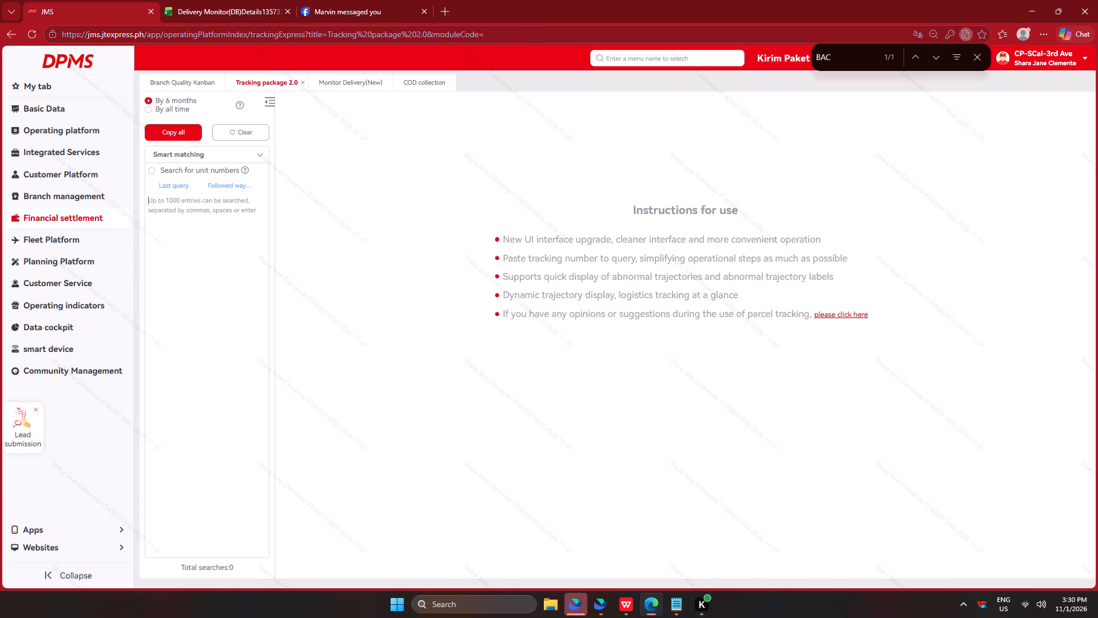
pyautogui.hotkey('ctrl', 'v')
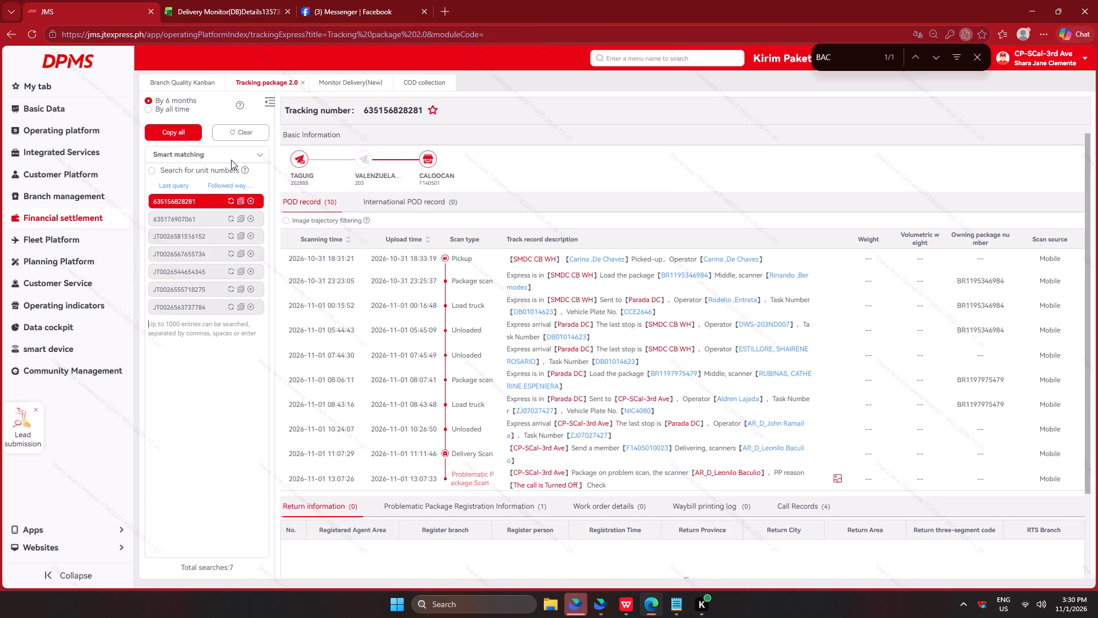
pyautogui.click(199, 225)
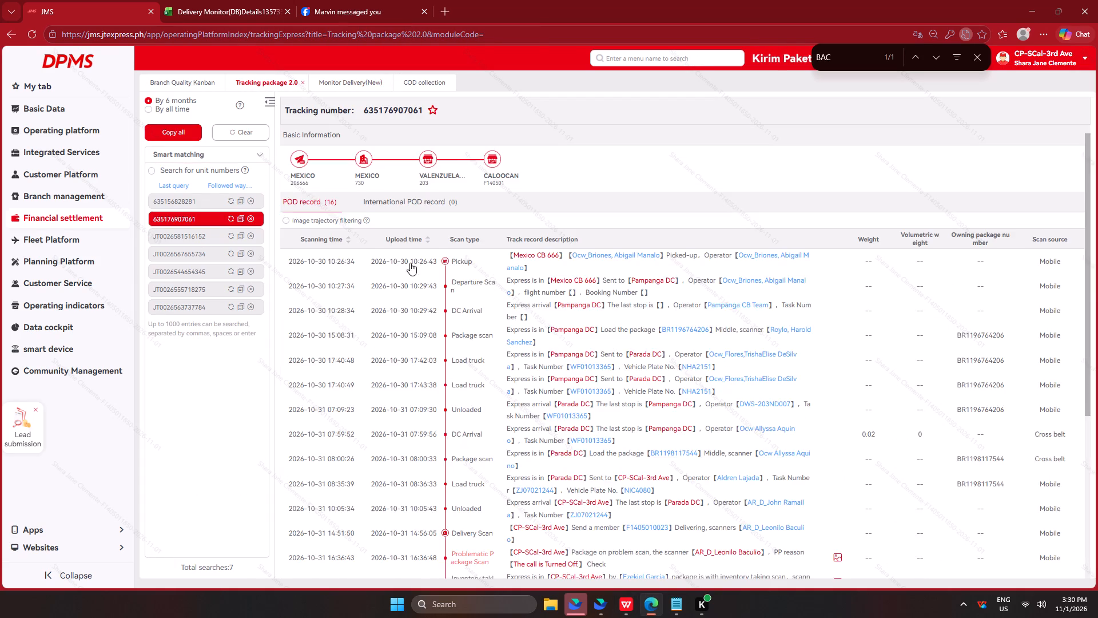
pyautogui.scroll(-6, 494, 260)
pyautogui.click(154, 235)
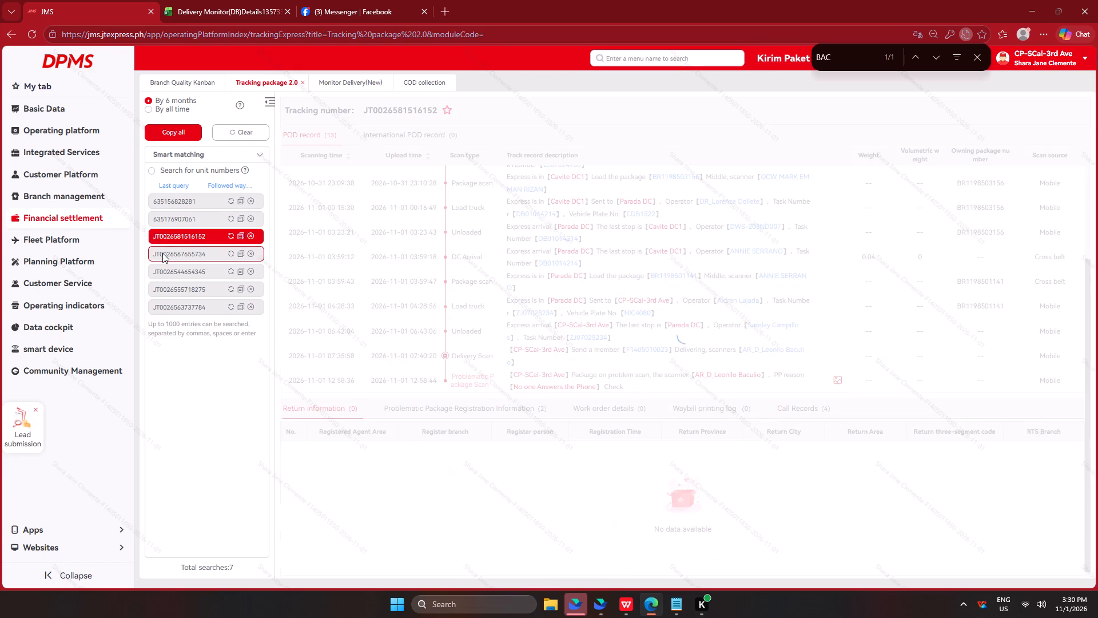
pyautogui.click(162, 253)
pyautogui.click(169, 270)
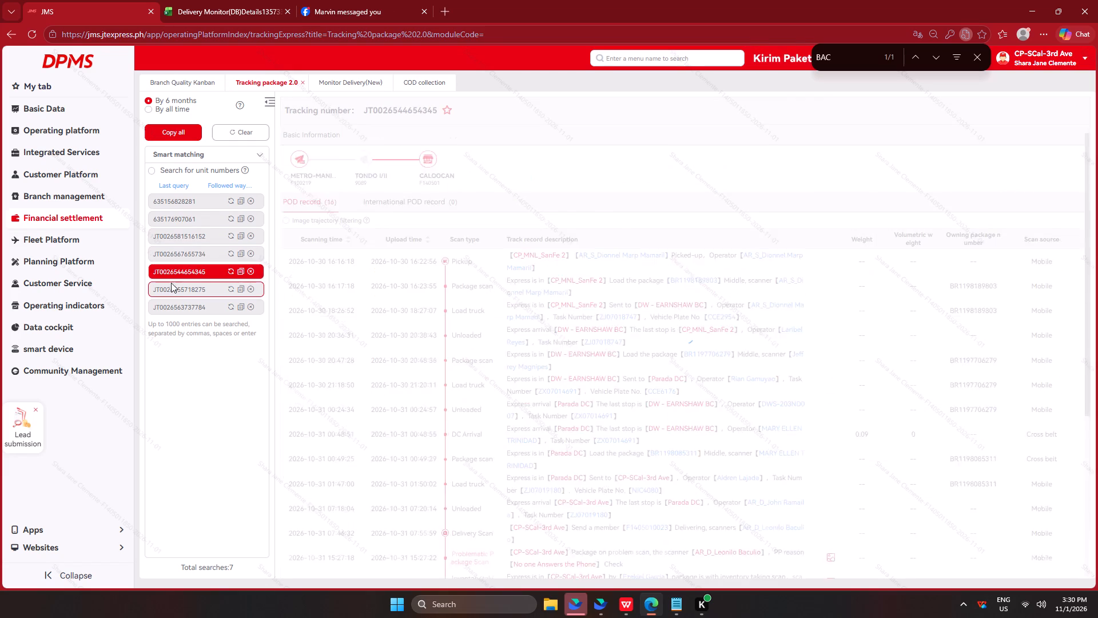
pyautogui.click(173, 289)
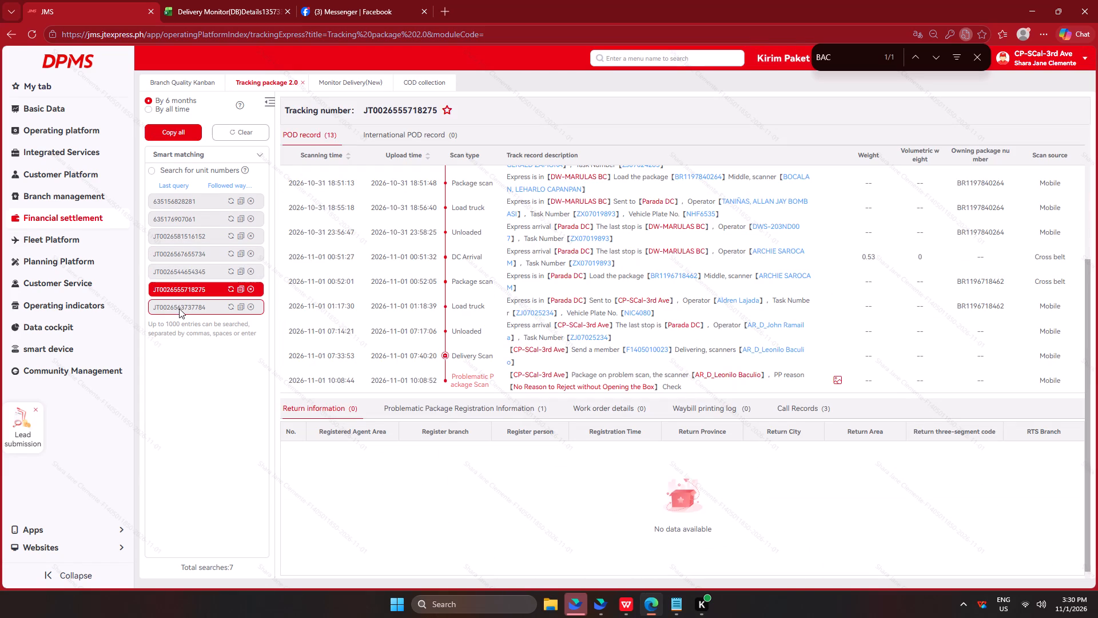
pyautogui.click(836, 380)
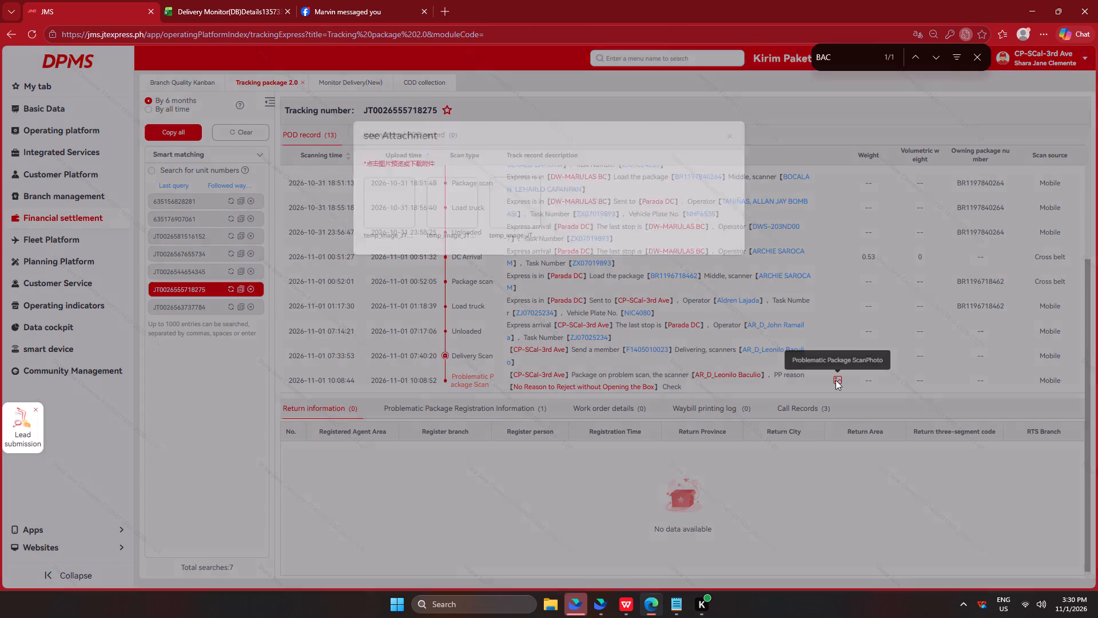
pyautogui.click(389, 225)
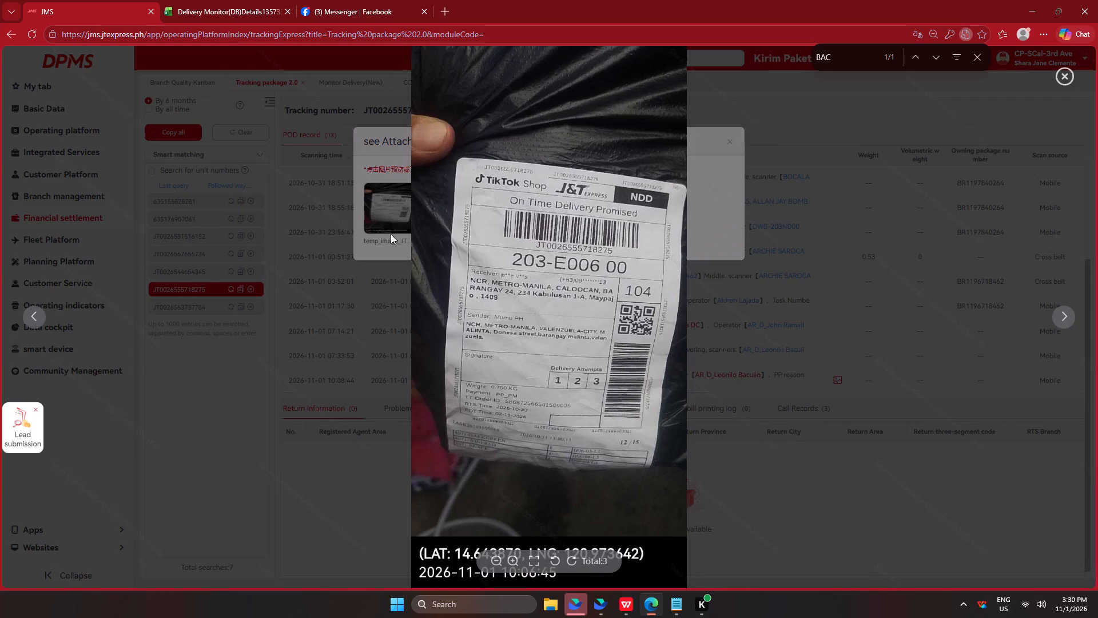
pyautogui.press('Right')
pyautogui.press('Right')
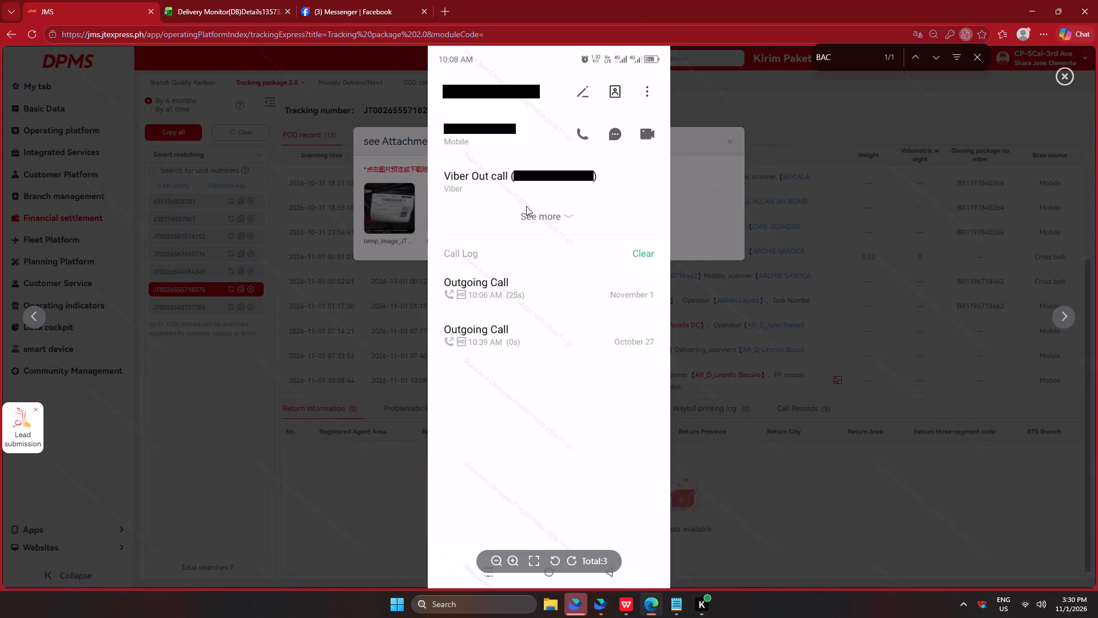
pyautogui.click(735, 340)
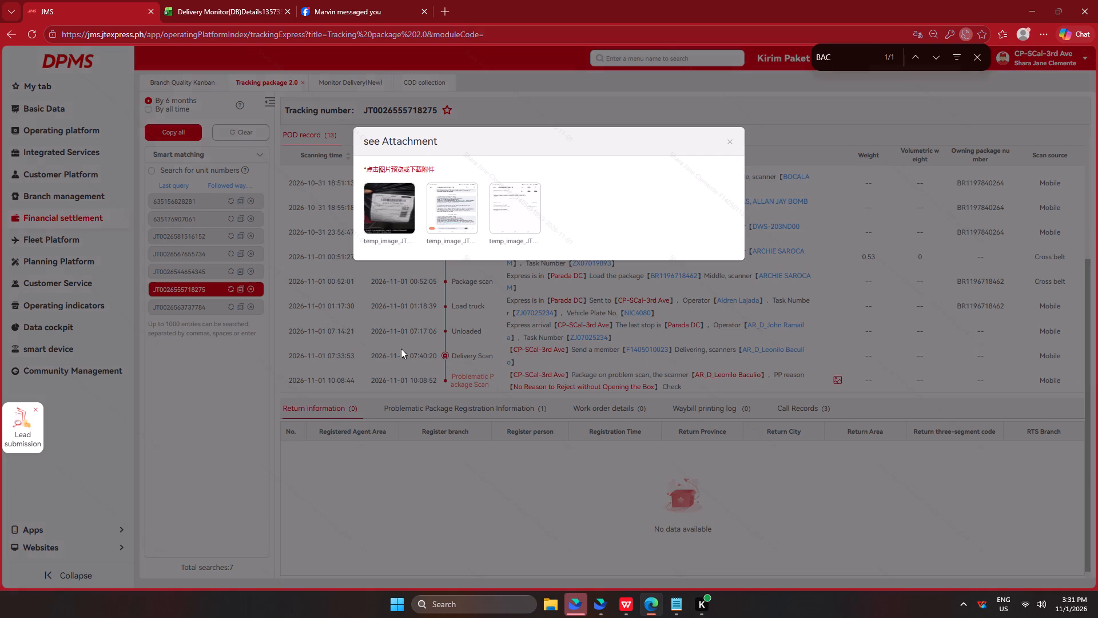
pyautogui.click(401, 348)
pyautogui.click(178, 315)
pyautogui.click(178, 310)
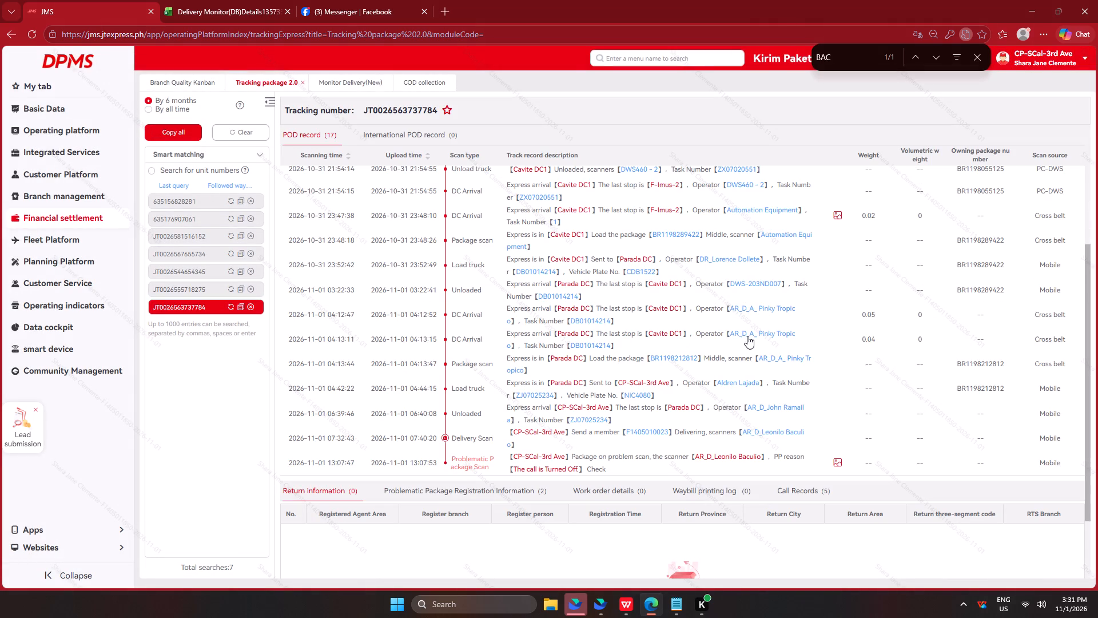
pyautogui.hotkey('alt', 'Tab')
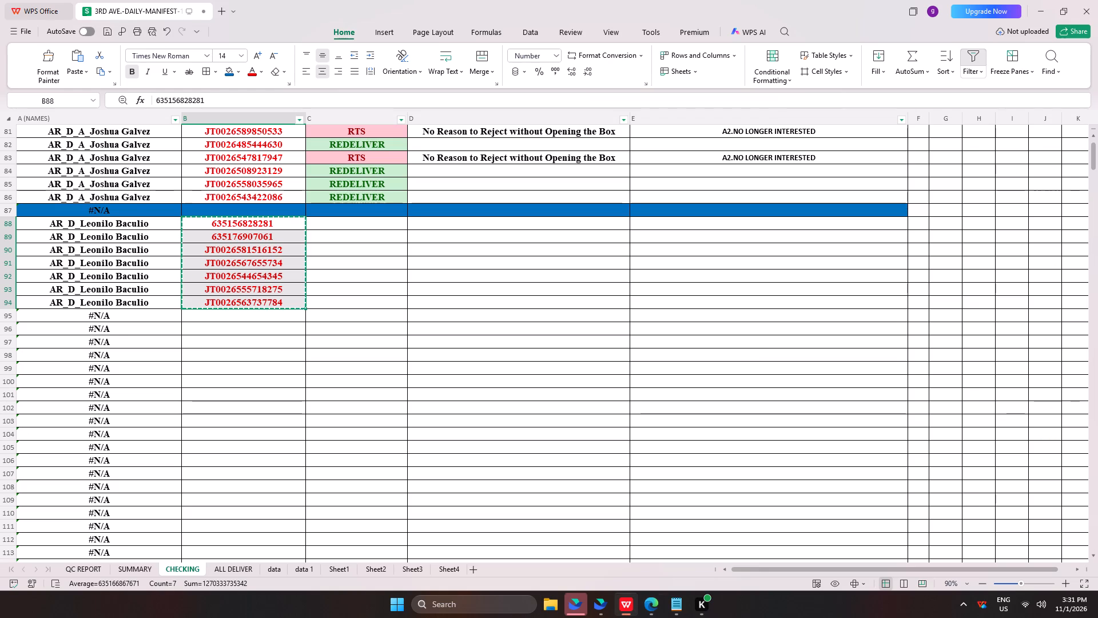
pyautogui.moveTo(359, 157); pyautogui.dragTo(471, 156)
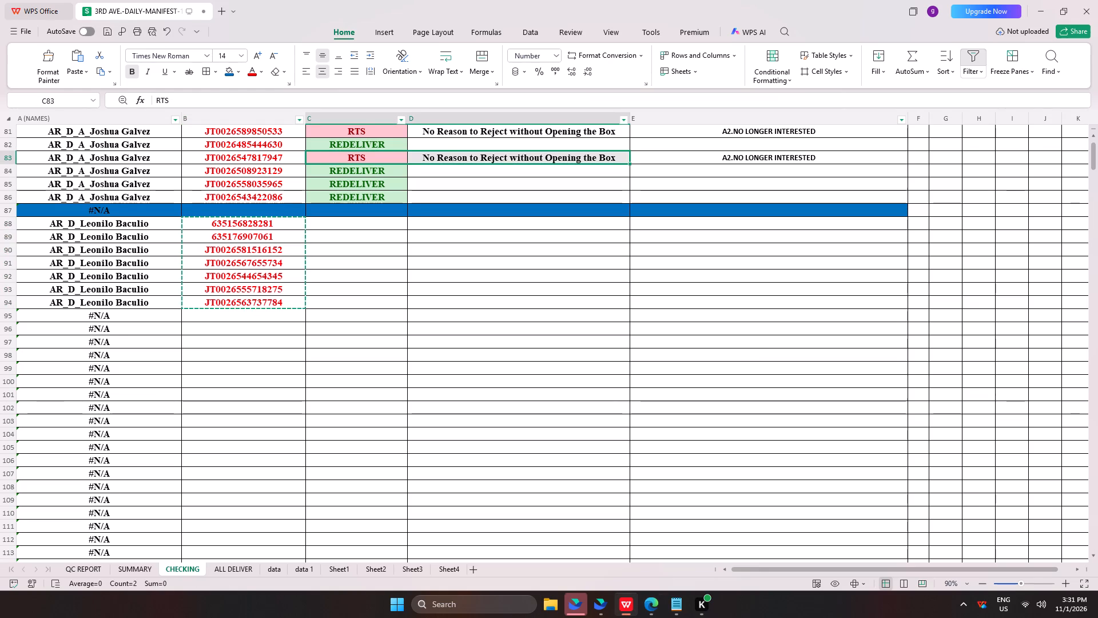
pyautogui.hotkey('ctrl', 'c')
pyautogui.click(322, 288)
pyautogui.hotkey('ctrl', 'v')
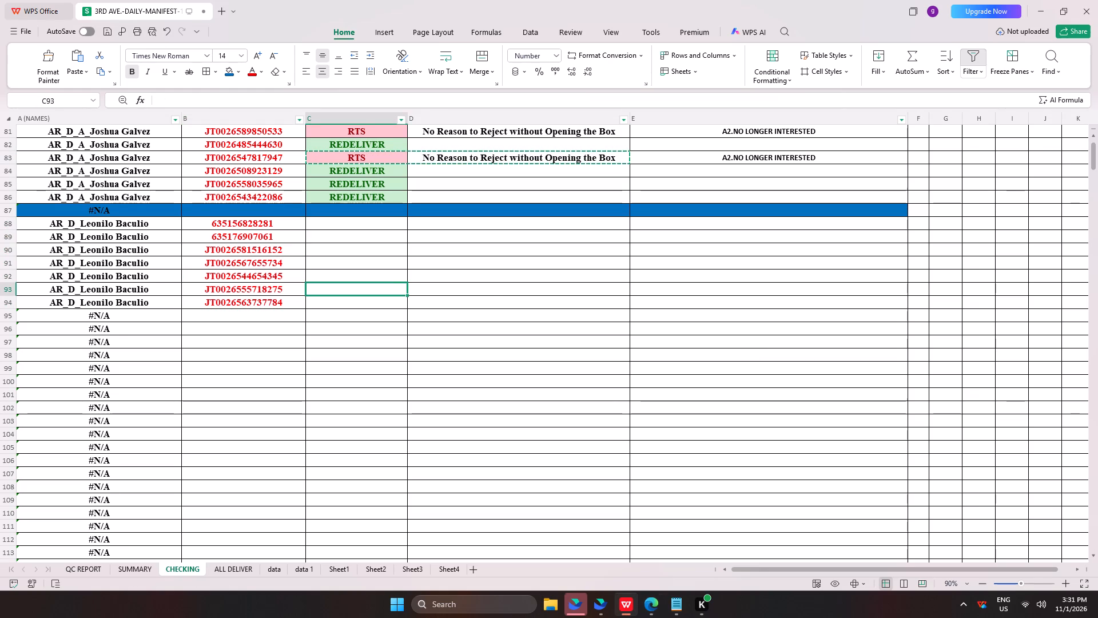
pyautogui.hotkey('alt', 'Tab')
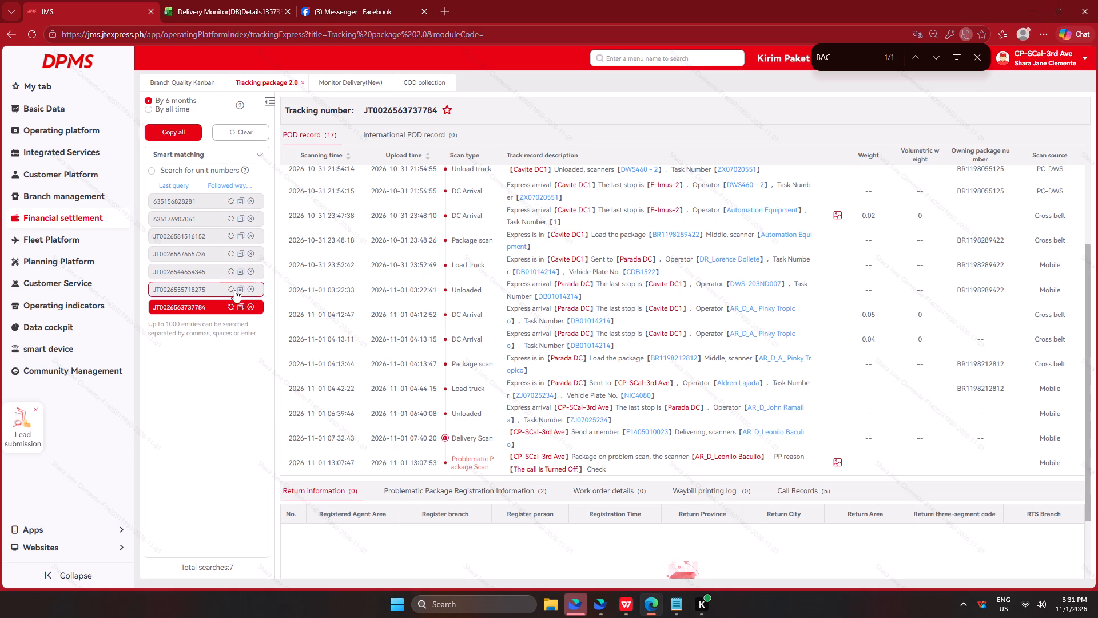
pyautogui.click(218, 287)
pyautogui.scroll(-5, 645, 228)
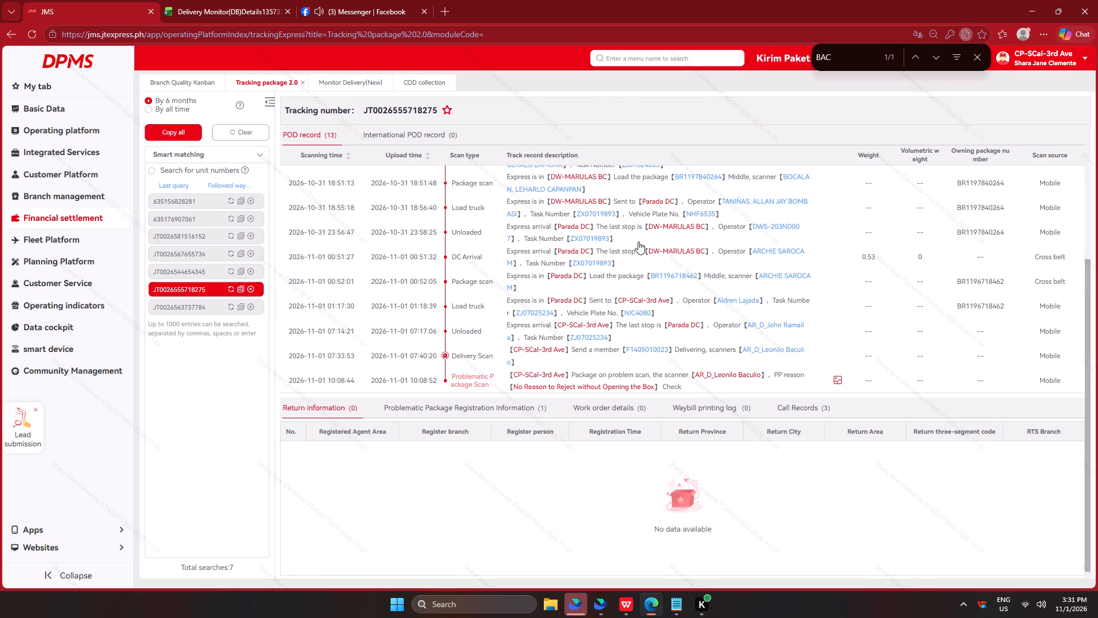
# In the CHECKING sheet, mark rows 88 to 92 as REDELIVER by copying C85, and try pasting the same status into C94.
pyautogui.hotkey('alt', 'Tab')
pyautogui.click(375, 188)
pyautogui.hotkey('ctrl', 'c')
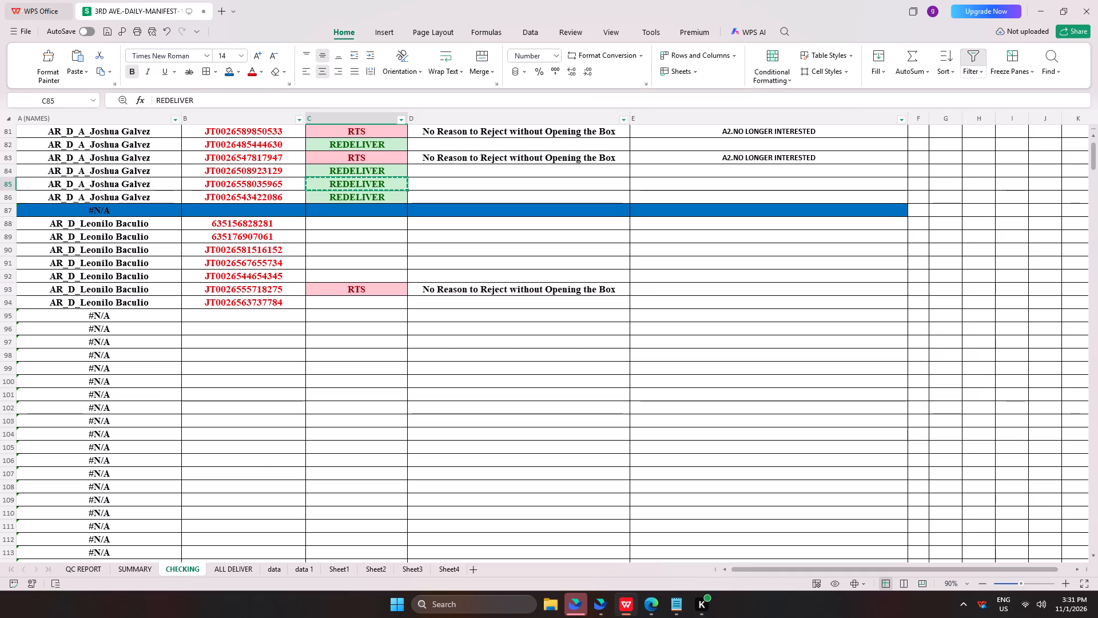
pyautogui.keyDown('ctrl'); pyautogui.moveTo(345, 220); pyautogui.dragTo(343, 279); pyautogui.keyUp('ctrl')
pyautogui.hotkey('ctrl', 'v')
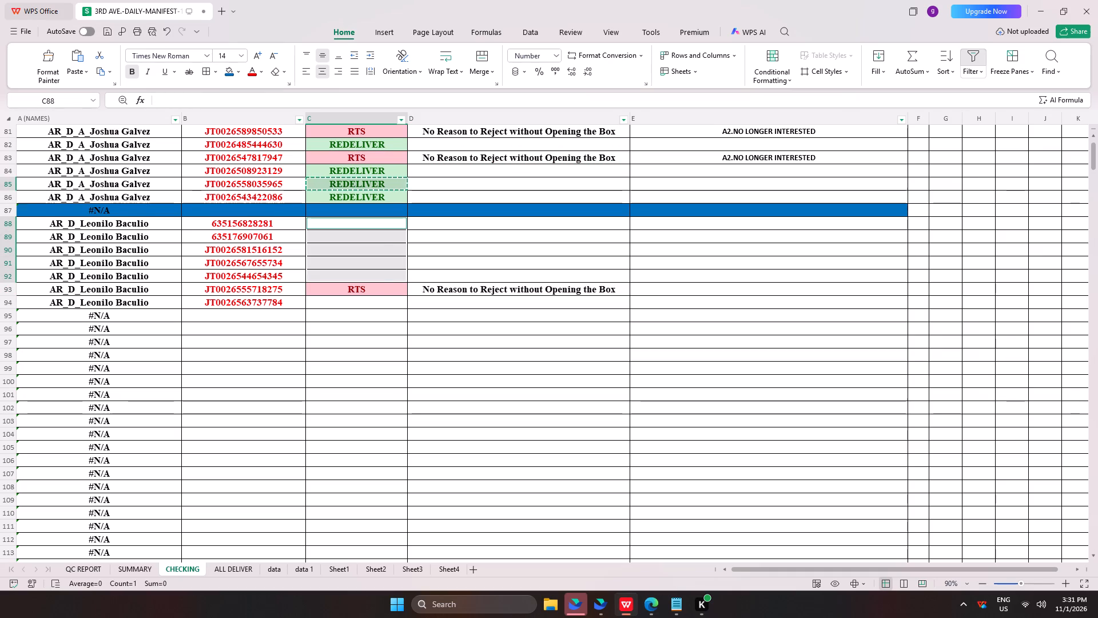
pyautogui.scroll(-2, 372, 275)
pyautogui.keyDown('ctrl'); pyautogui.click(359, 255); pyautogui.keyUp('ctrl')
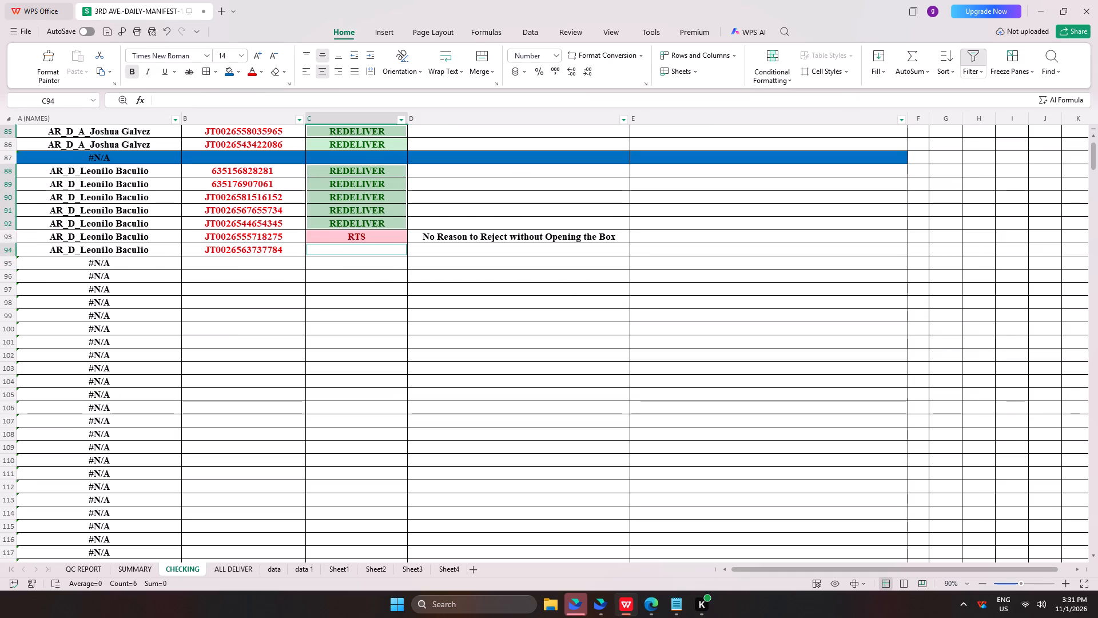
pyautogui.hotkey('ctrl', 'v')
# Fill the separator row A95:E95 below the last courier's waybills with blue.
pyautogui.moveTo(63, 265); pyautogui.dragTo(117, 259)
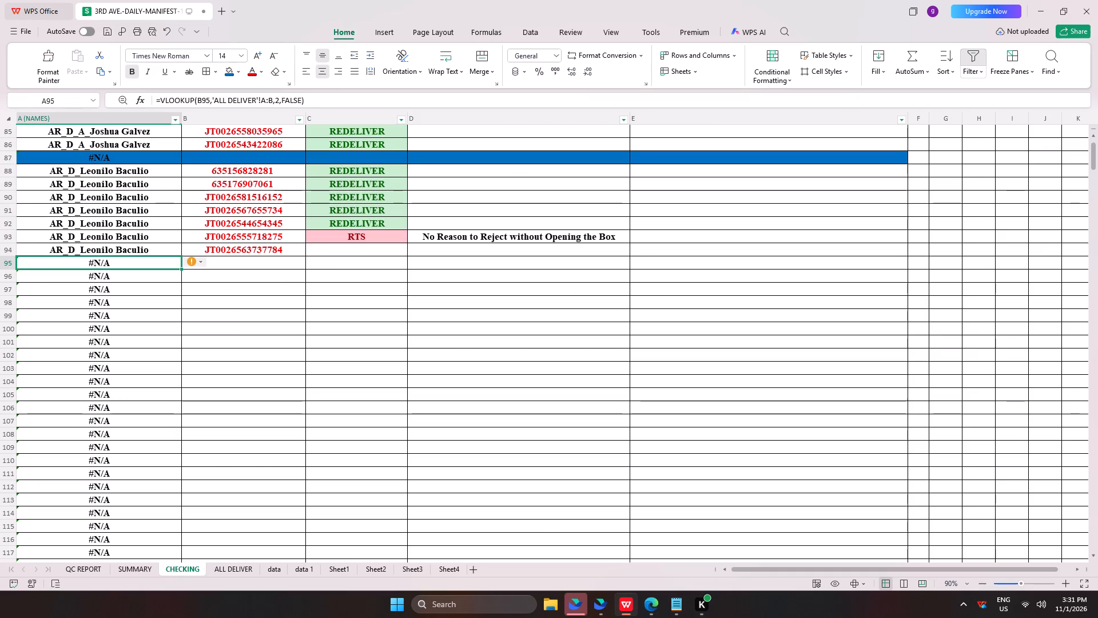
pyautogui.moveTo(117, 259); pyautogui.dragTo(721, 264)
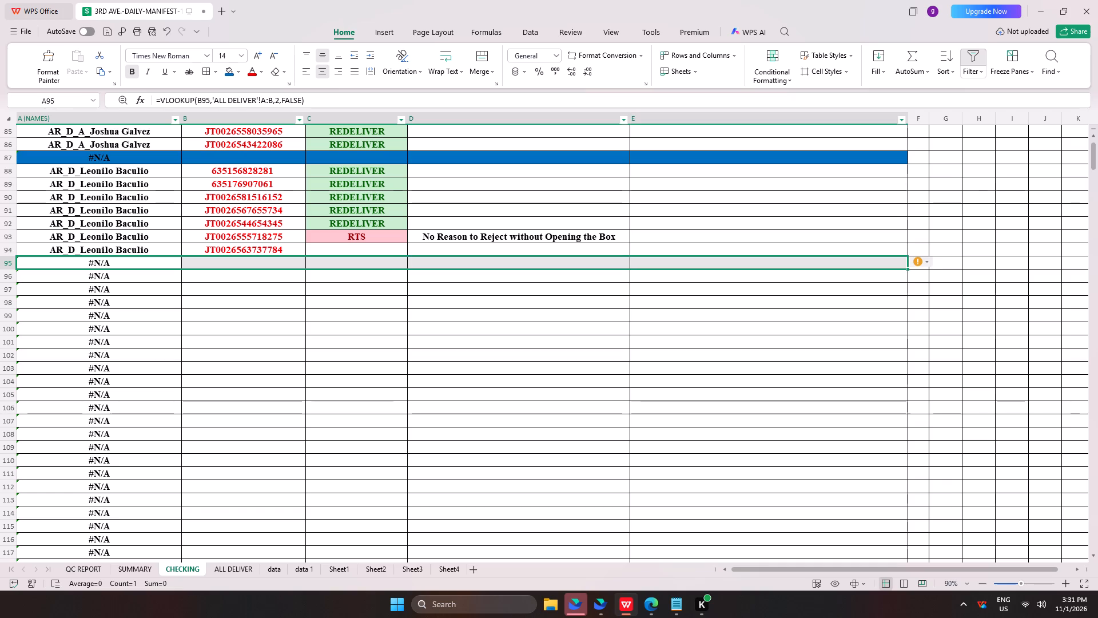
pyautogui.click(224, 74)
pyautogui.click(330, 220)
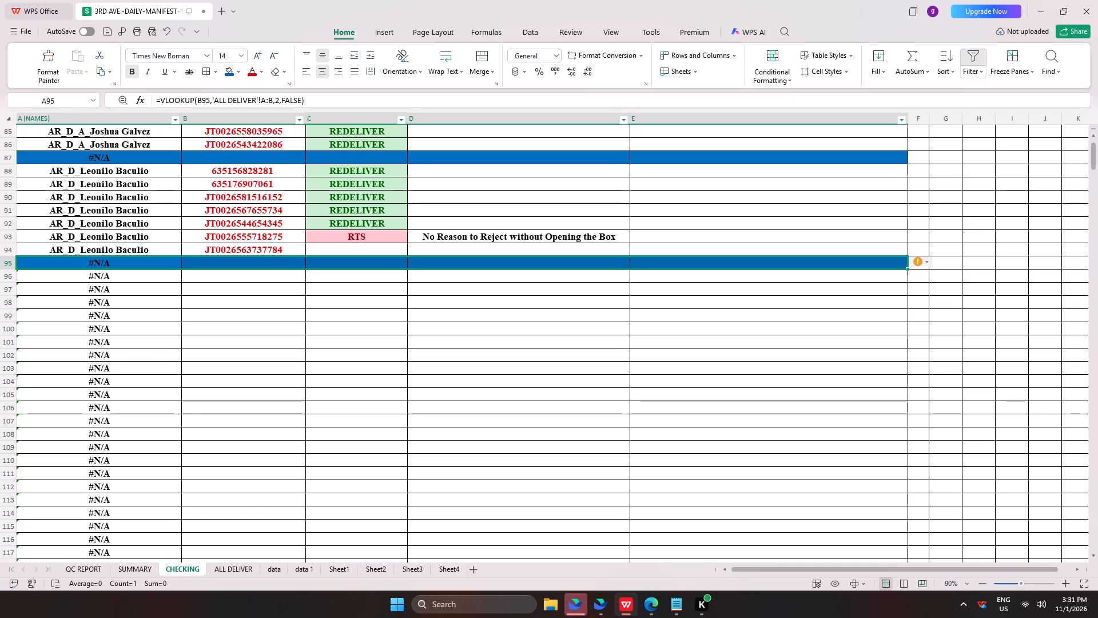
pyautogui.hotkey('ctrl', 'c')
pyautogui.click(341, 251)
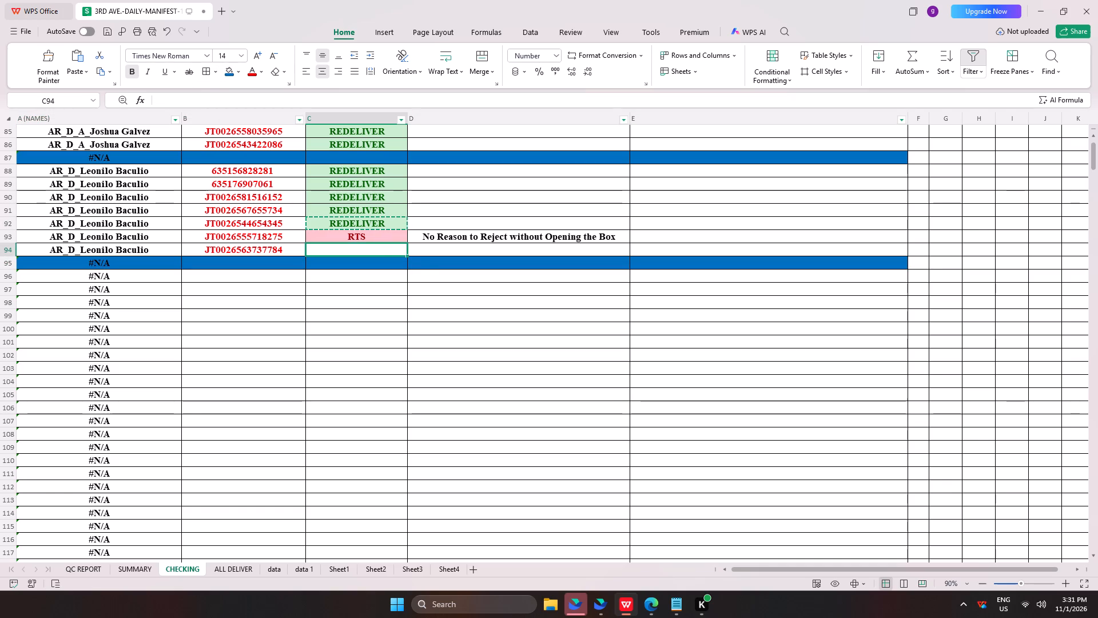
pyautogui.hotkey('ctrl', 'v')
pyautogui.click(650, 609)
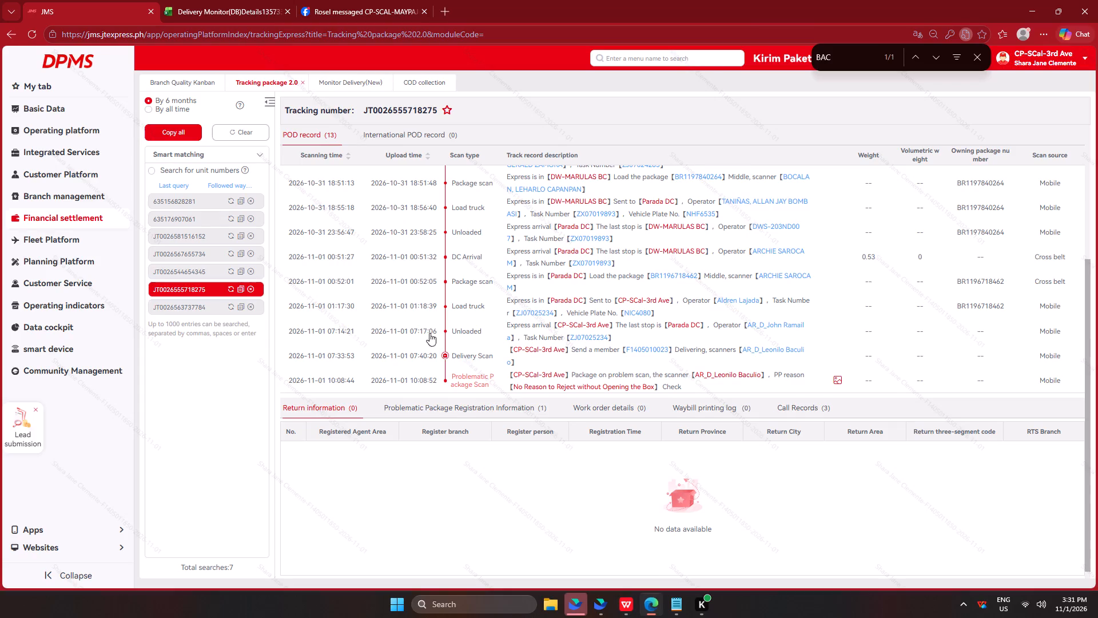
pyautogui.click(232, 126)
pyautogui.doubleClick(210, 383)
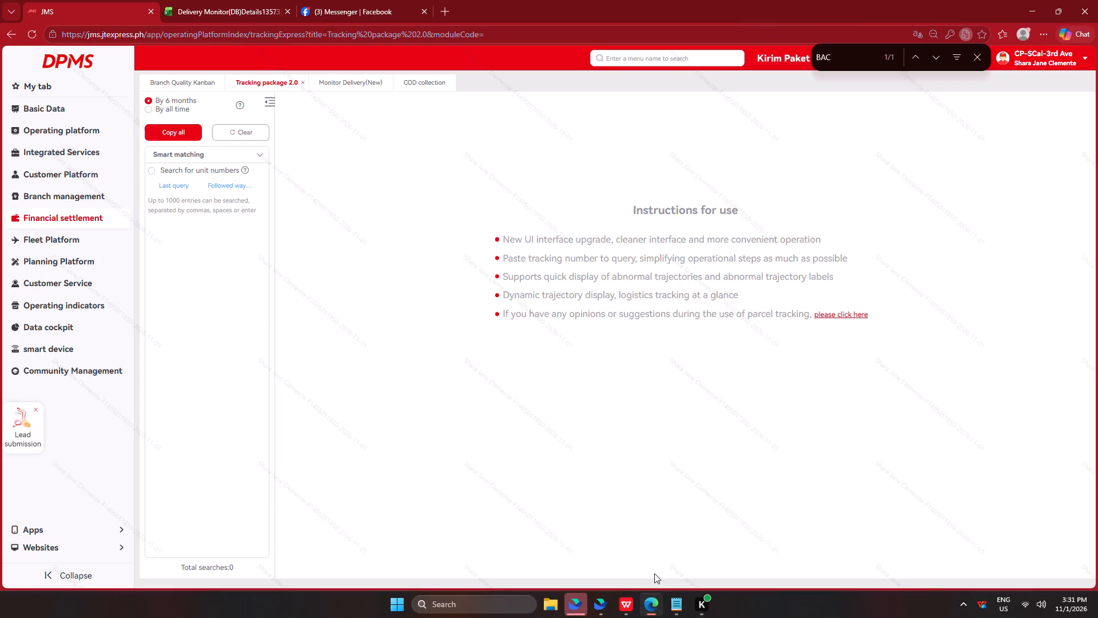
pyautogui.click(678, 614)
pyautogui.click(988, 235)
pyautogui.scroll(6, 968, 313)
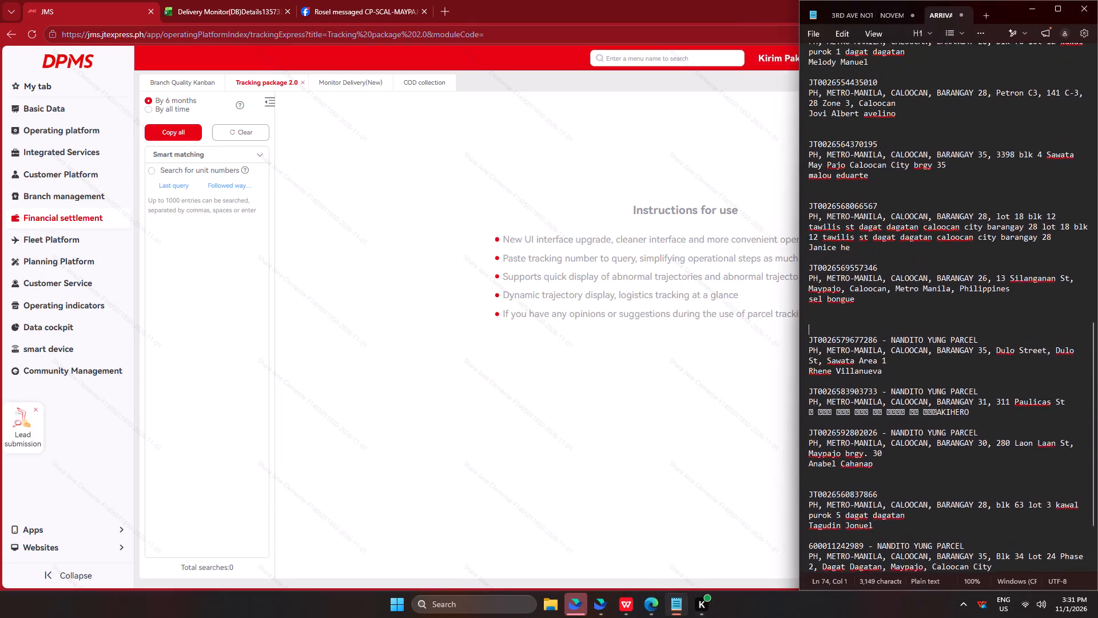
pyautogui.scroll(5, 966, 336)
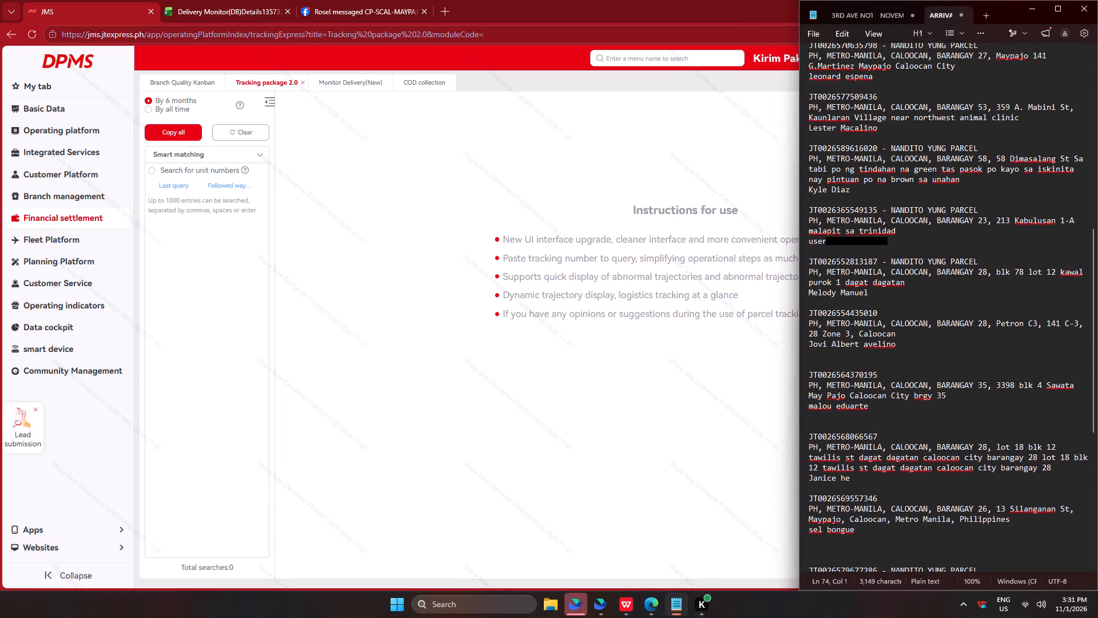
pyautogui.scroll(3, 1031, 352)
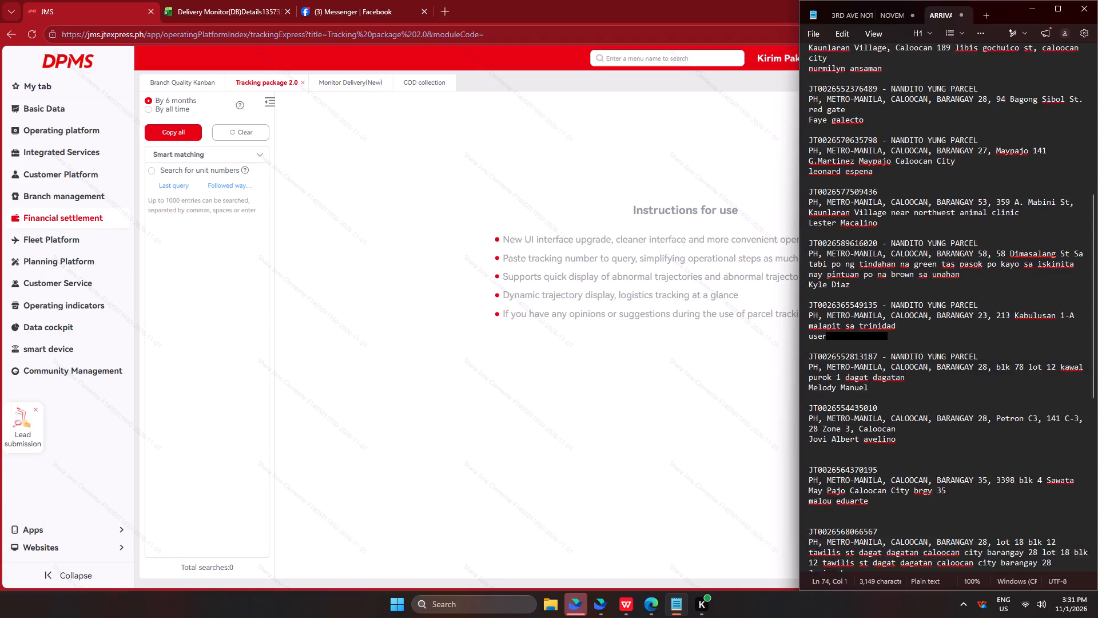
pyautogui.scroll(17, 1028, 352)
pyautogui.click(842, 82)
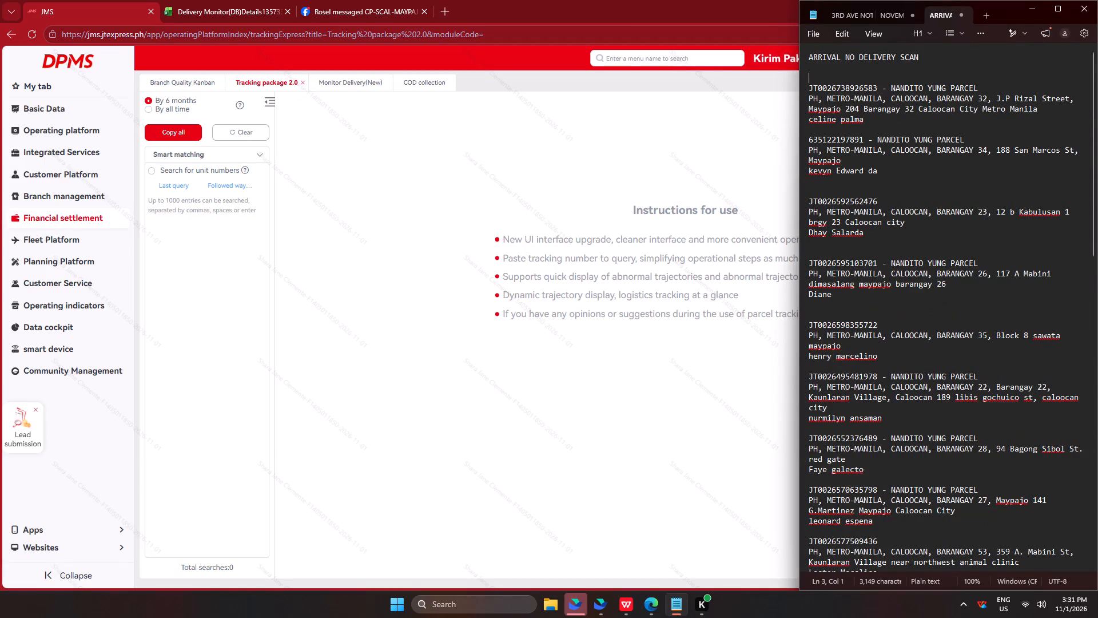
pyautogui.doubleClick(840, 89)
pyautogui.hotkey('ctrl', 'c')
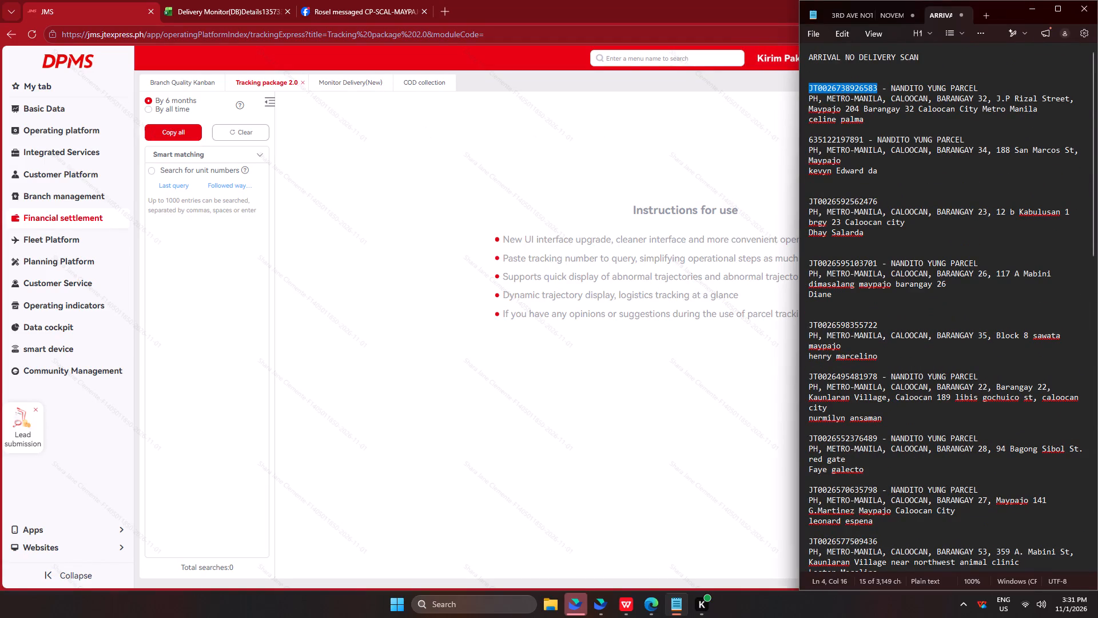
pyautogui.click(190, 283)
pyautogui.hotkey('ctrl', 'v')
pyautogui.scroll(-7, 759, 138)
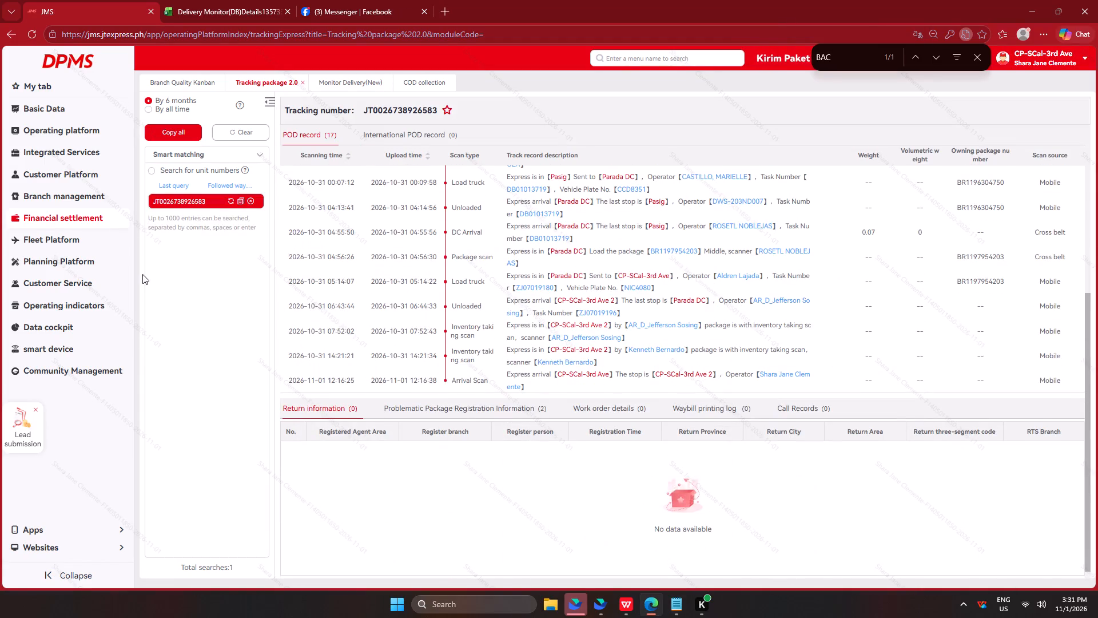
pyautogui.hotkey('alt', 'Tab')
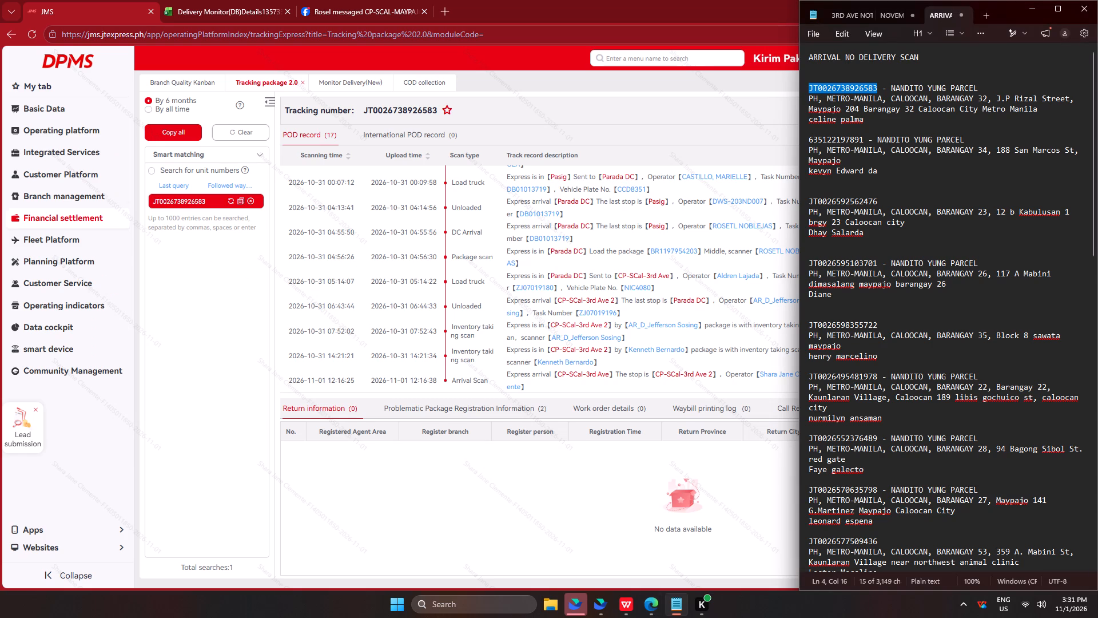
pyautogui.doubleClick(836, 139)
pyautogui.hotkey('ctrl', 'c')
pyautogui.click(225, 129)
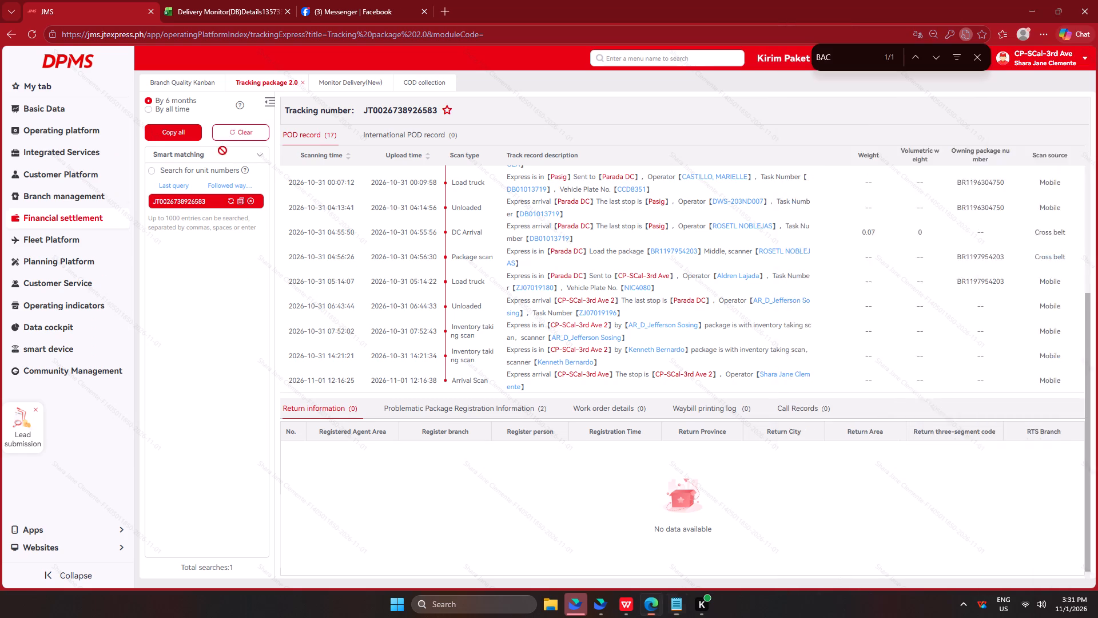
pyautogui.click(215, 248)
pyautogui.hotkey('ctrl', 'v')
pyautogui.scroll(-6, 604, 122)
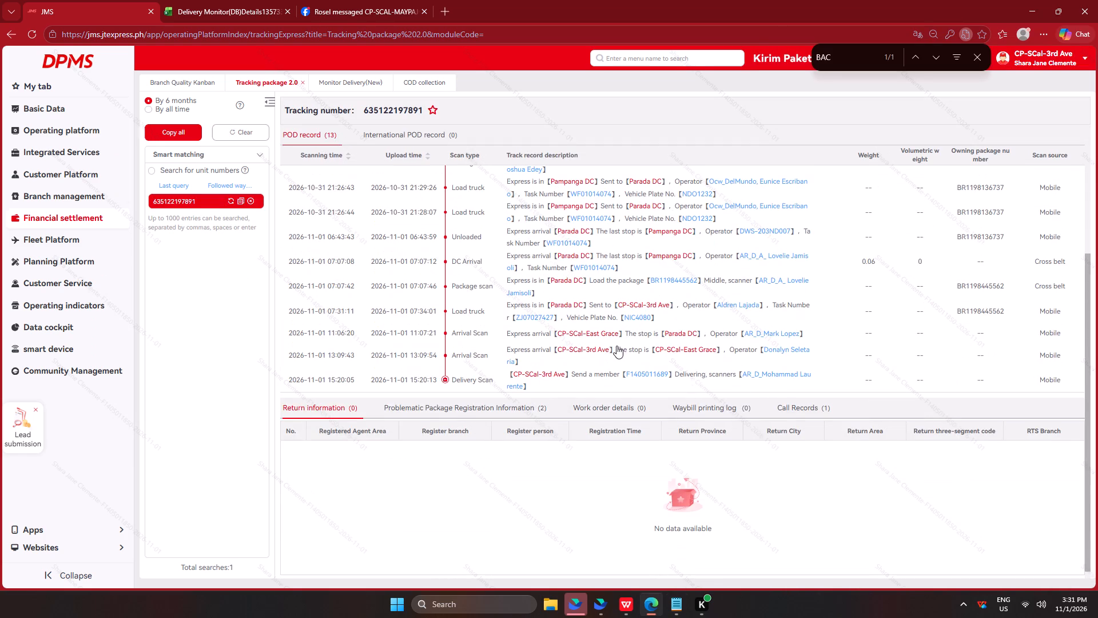
pyautogui.hotkey('alt', 'Tab')
pyautogui.click(826, 157)
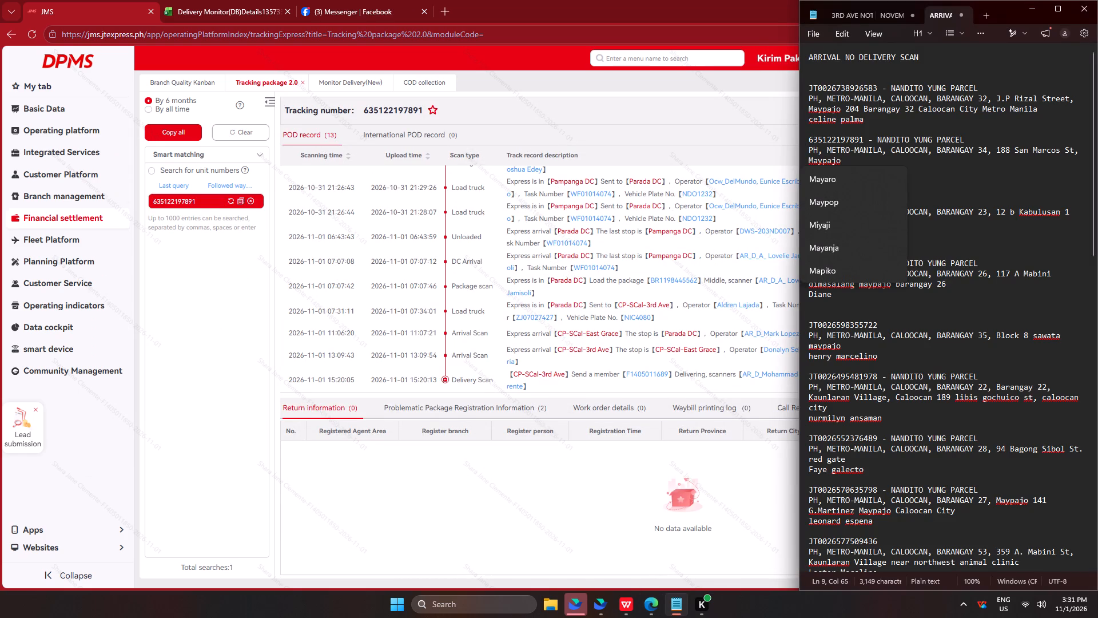
pyautogui.moveTo(808, 141); pyautogui.dragTo(878, 176)
pyautogui.press('BackSpace')
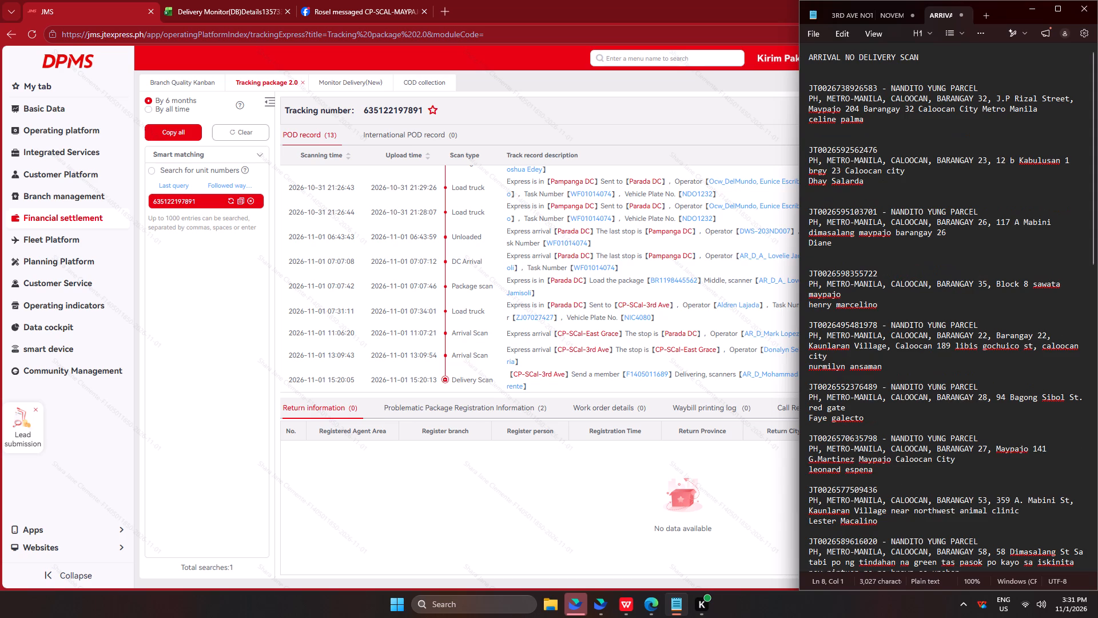
pyautogui.doubleClick(838, 153)
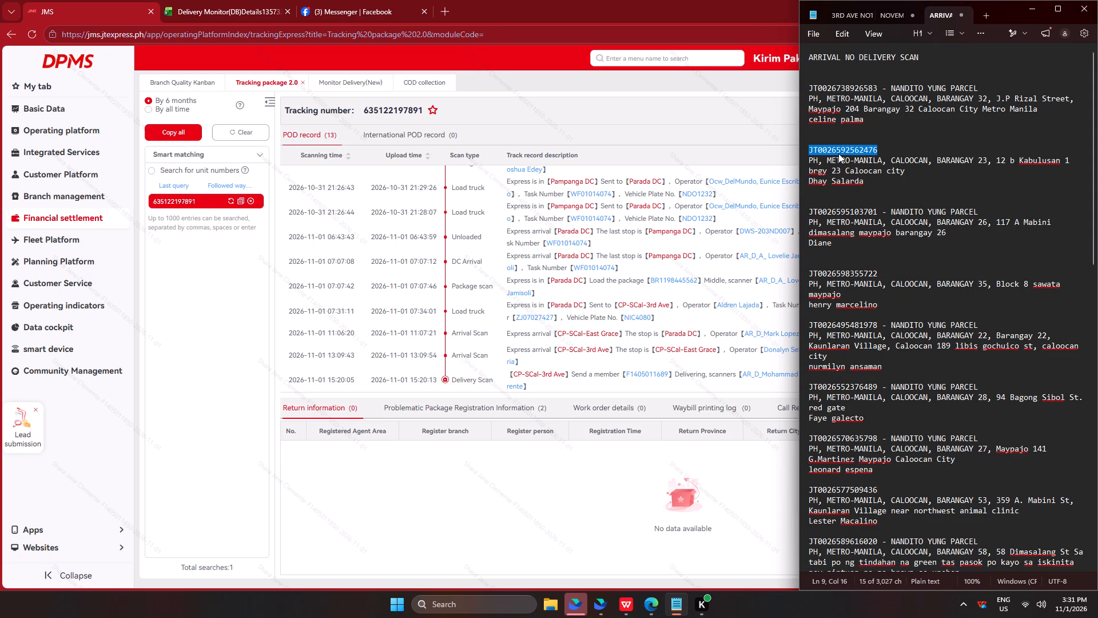
pyautogui.hotkey('ctrl', 'c')
pyautogui.click(253, 135)
pyautogui.click(200, 274)
pyautogui.hotkey('ctrl', 'v')
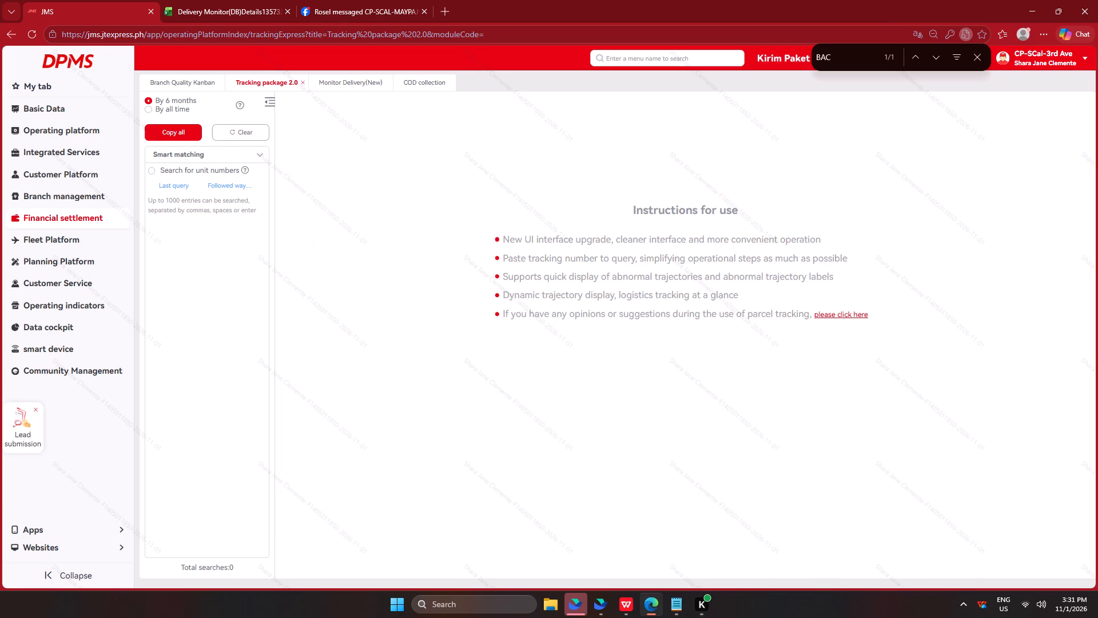
pyautogui.scroll(-2, 594, 283)
pyautogui.hotkey('alt', 'Tab')
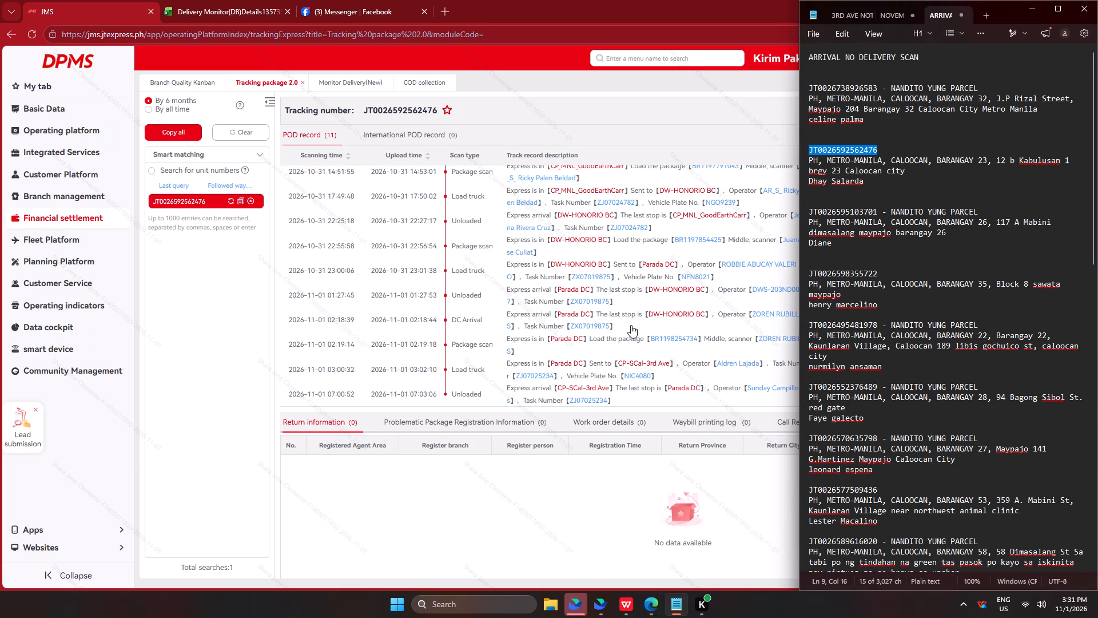
pyautogui.doubleClick(828, 209)
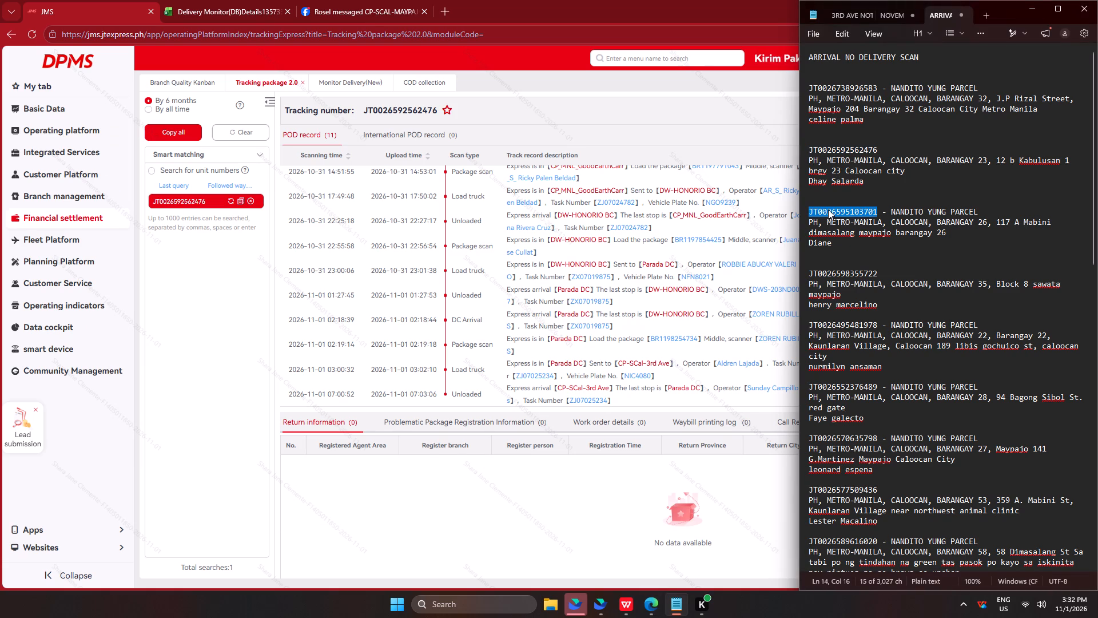
pyautogui.hotkey('ctrl', 'c')
pyautogui.click(248, 136)
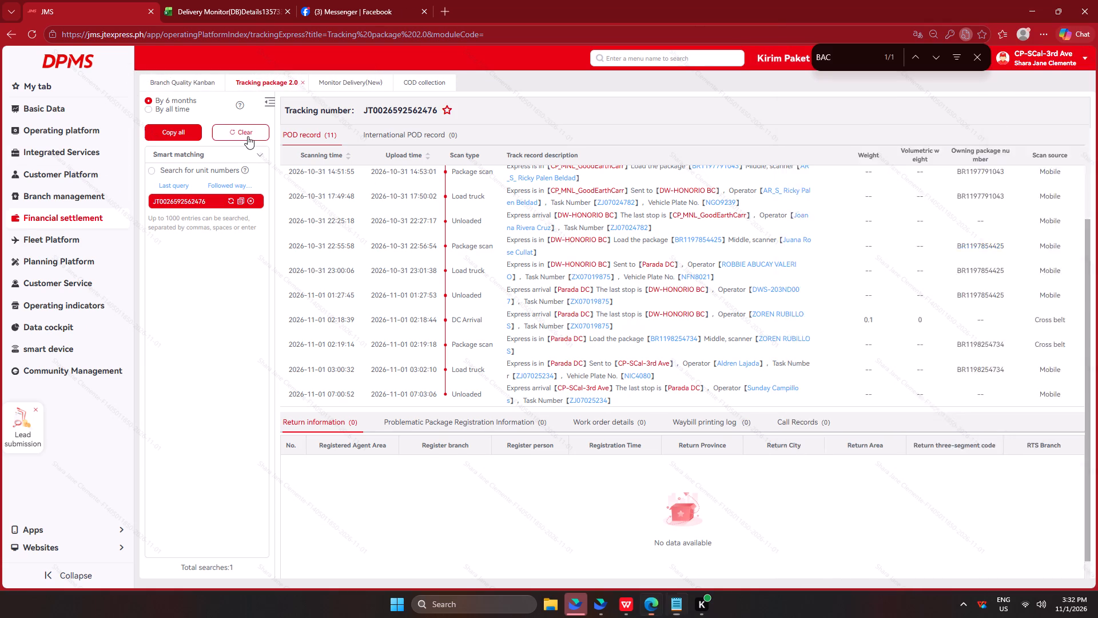
pyautogui.click(202, 302)
pyautogui.hotkey('ctrl', 'v')
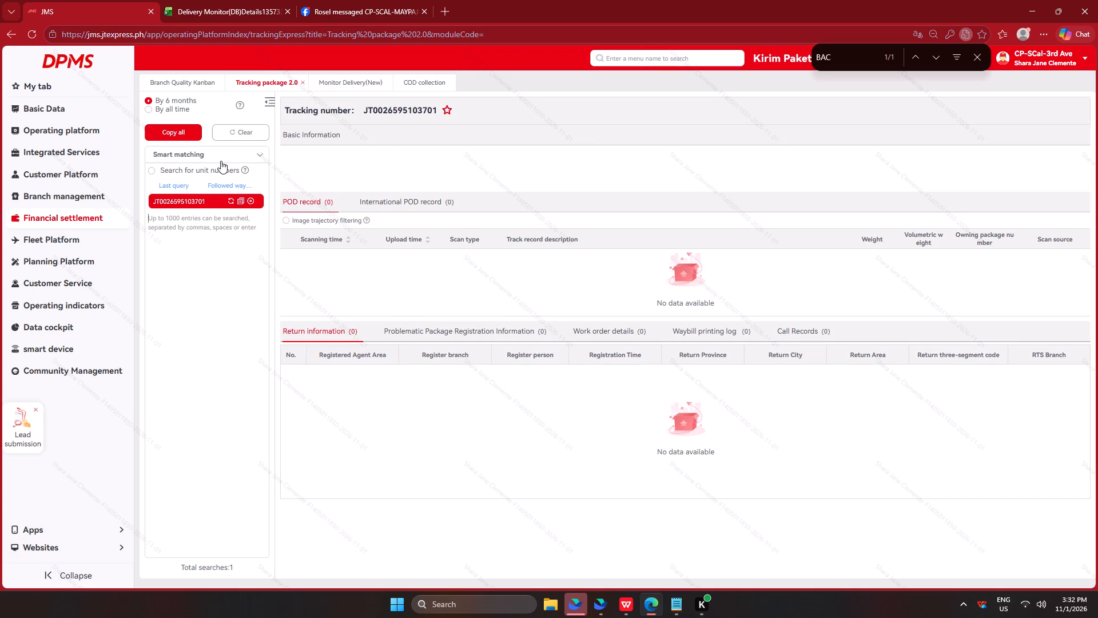
pyautogui.click(686, 616)
pyautogui.click(623, 612)
pyautogui.click(579, 342)
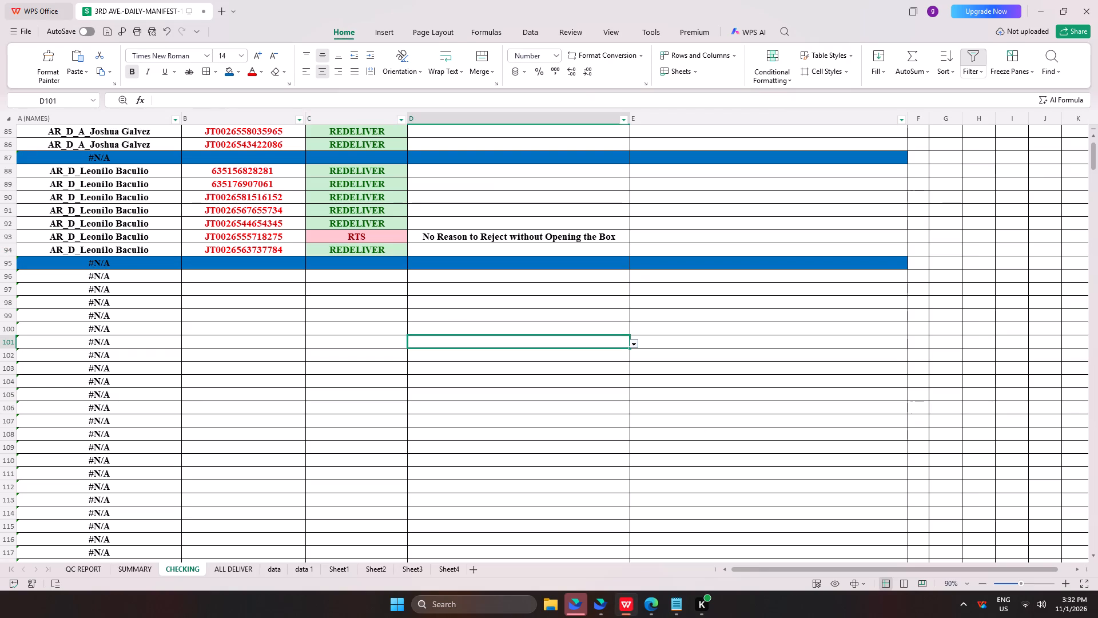
pyautogui.click(248, 240)
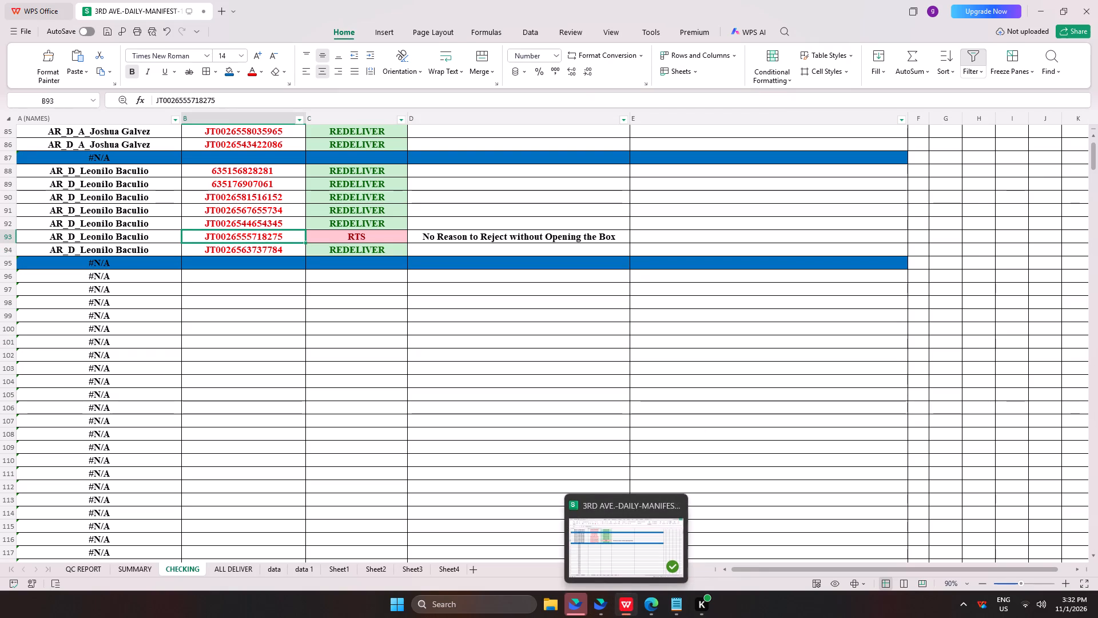
pyautogui.hotkey('ctrl', 'c')
pyautogui.click(652, 596)
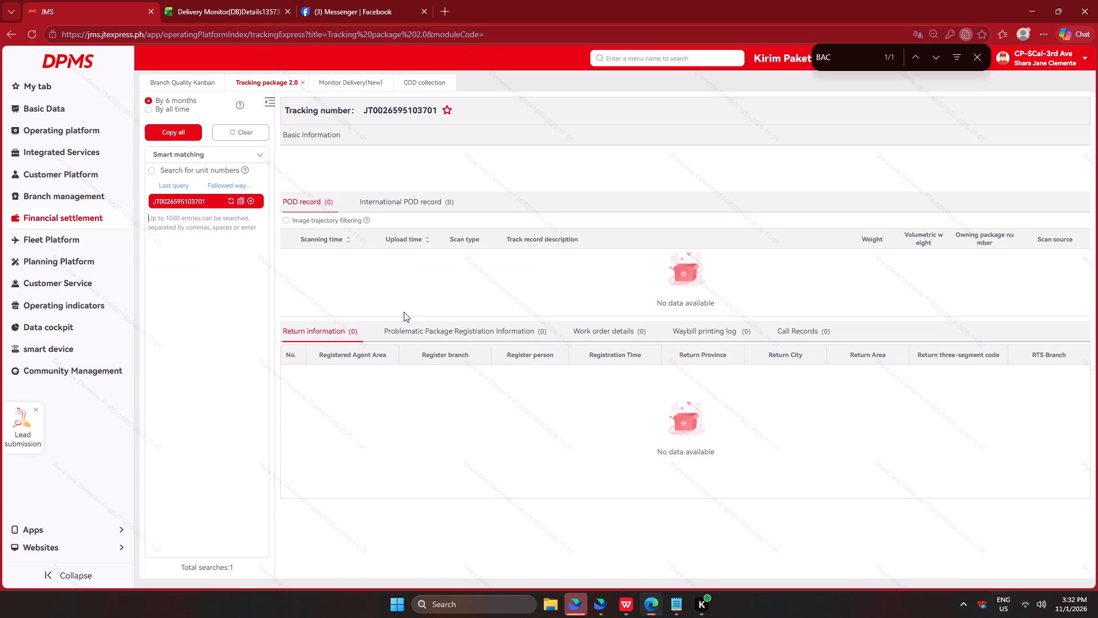
pyautogui.click(244, 130)
pyautogui.click(230, 271)
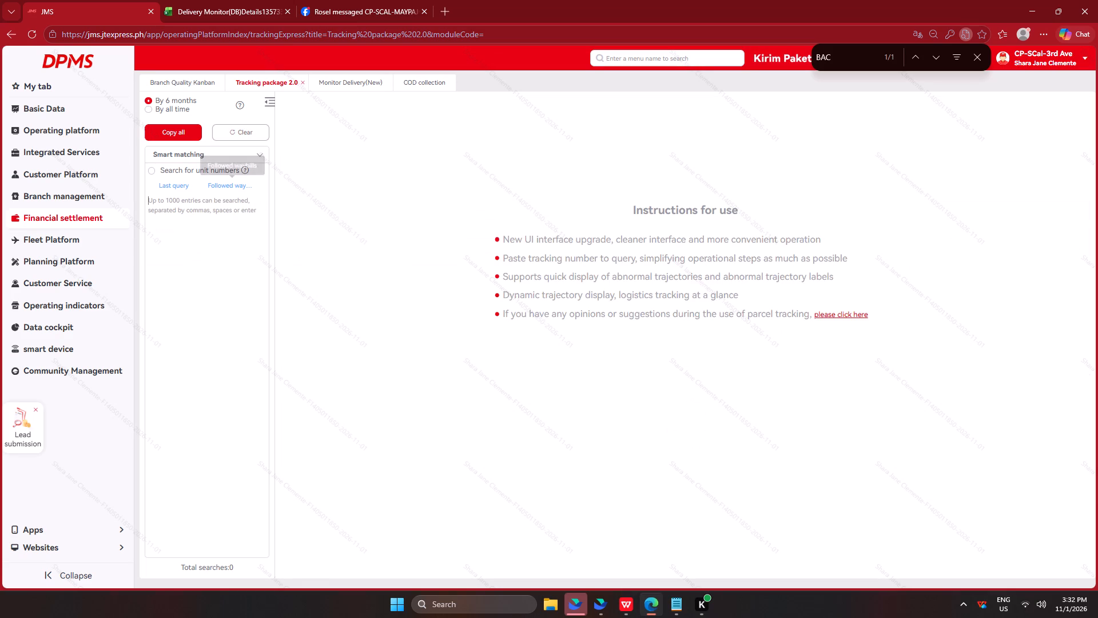
pyautogui.hotkey('ctrl', 'v')
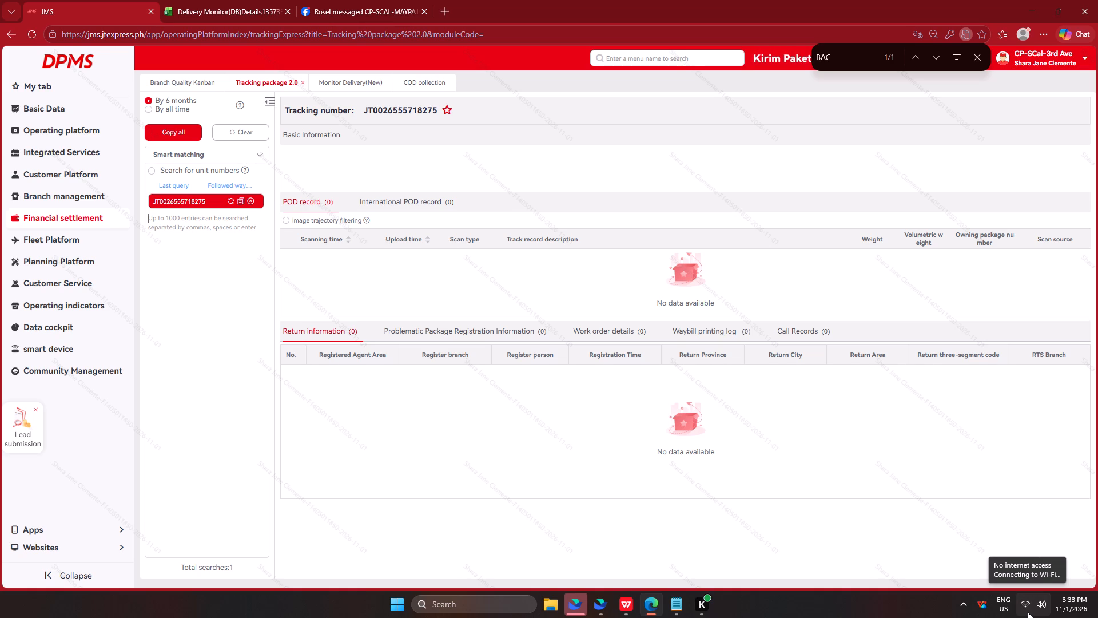
# Try to connect the computer to the PH_Global PLDT3RD2 Wi-Fi network.
pyautogui.click(1028, 612)
pyautogui.click(942, 411)
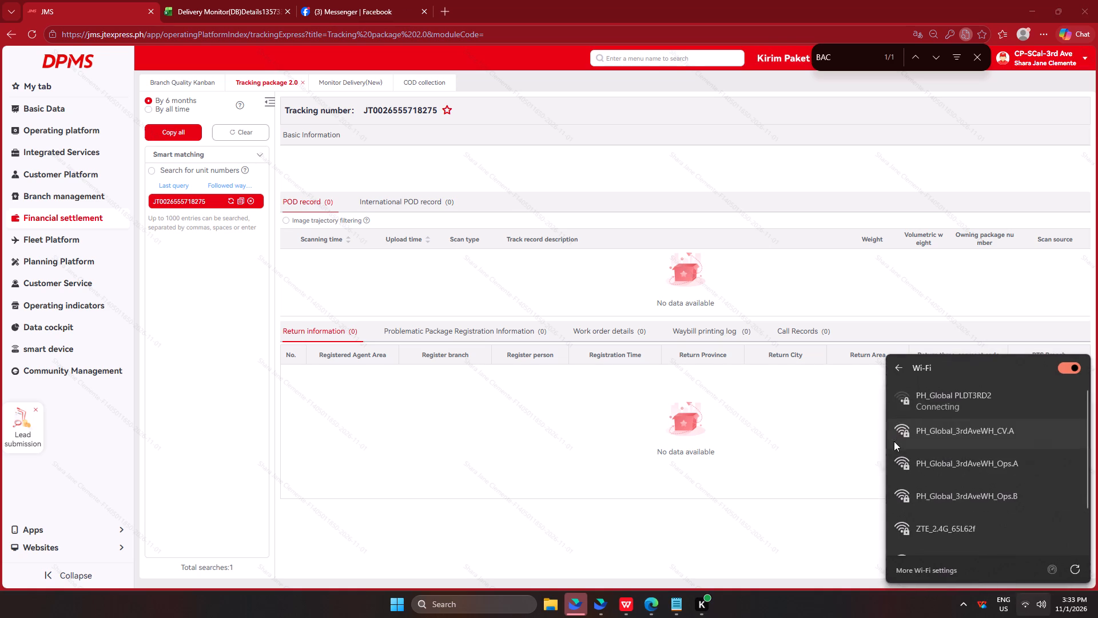
pyautogui.click(926, 394)
pyautogui.click(1009, 443)
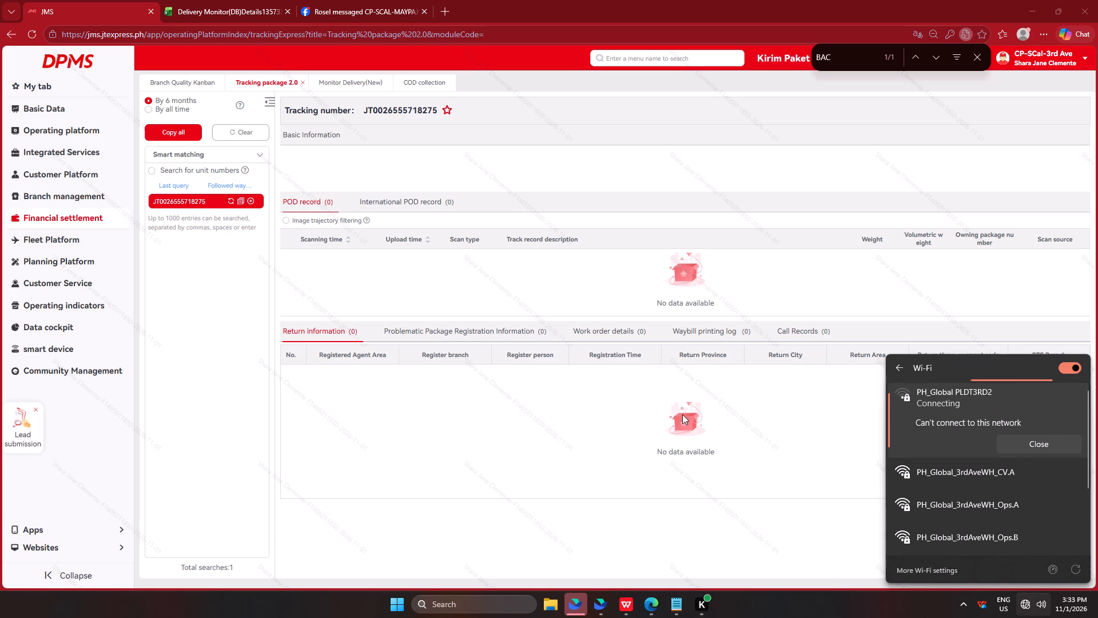
pyautogui.click(1042, 443)
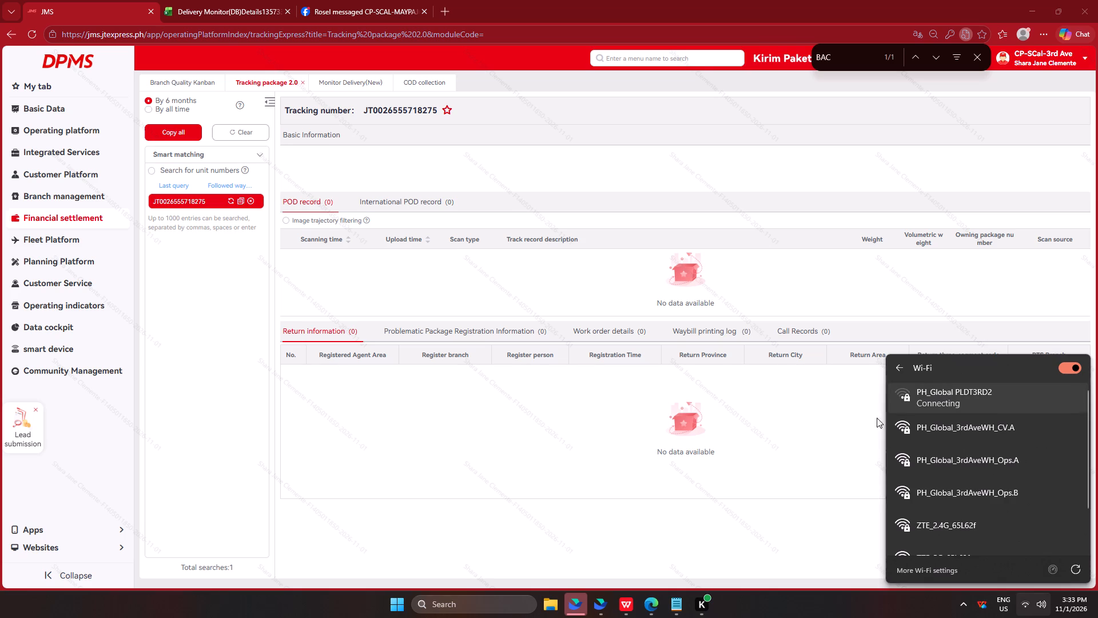
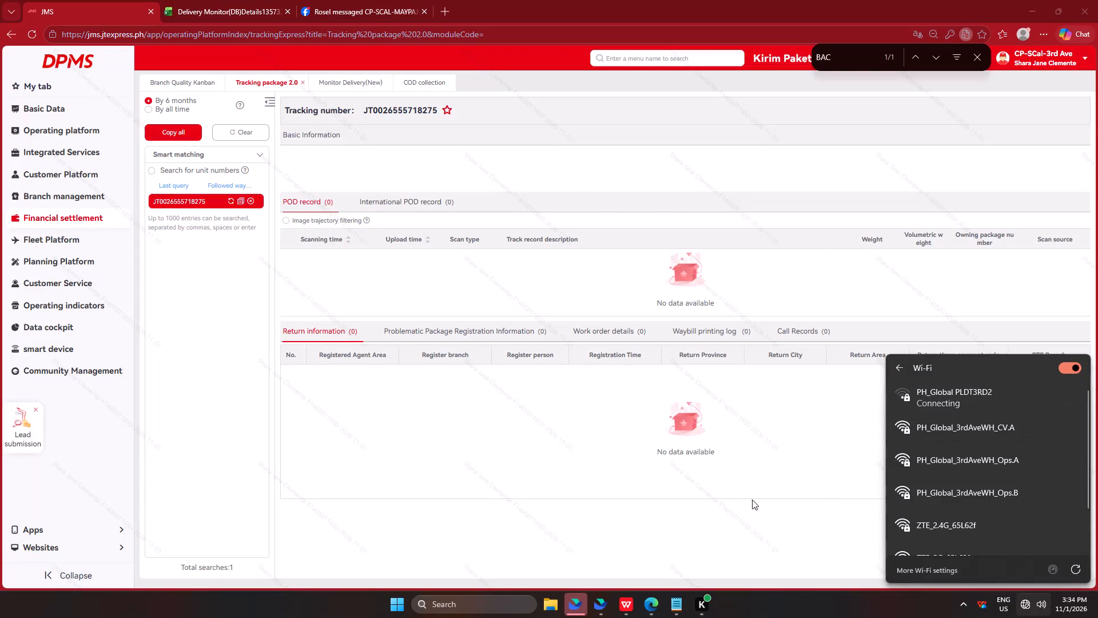
# Connect the computer to the PH_Global PLDT3RD2 Wi-Fi network.
pyautogui.click(975, 392)
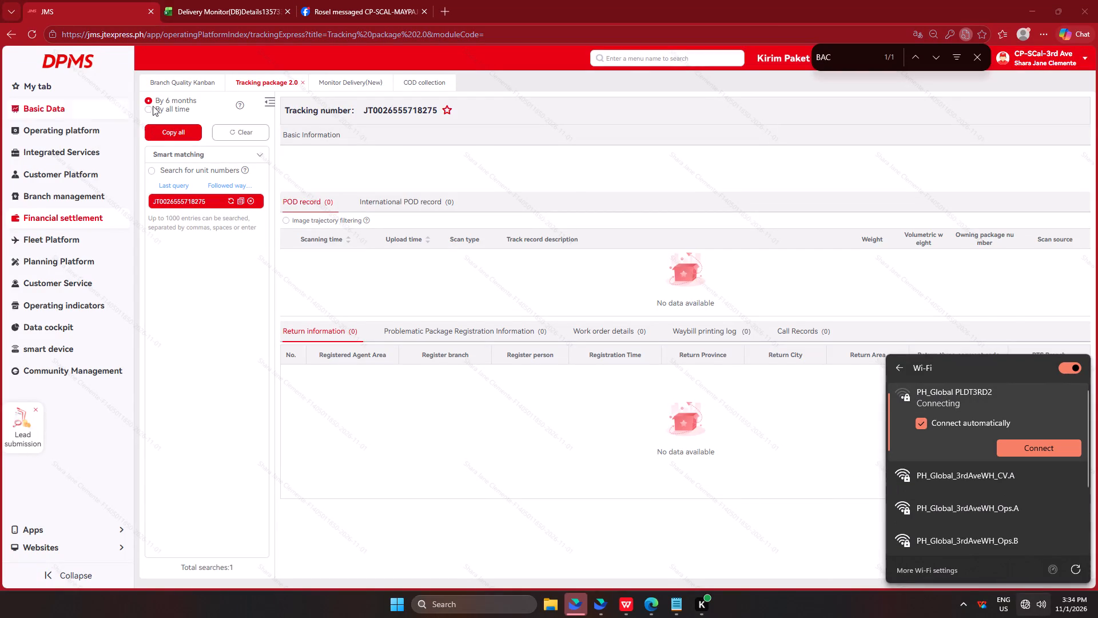
pyautogui.click(1040, 458)
pyautogui.click(1041, 454)
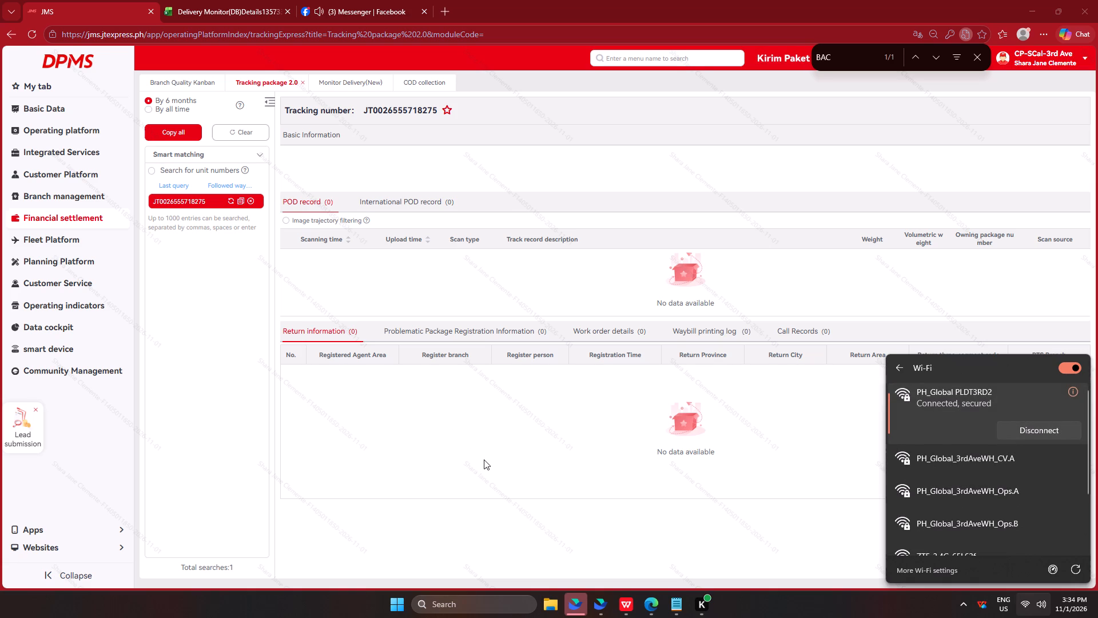
pyautogui.doubleClick(233, 201)
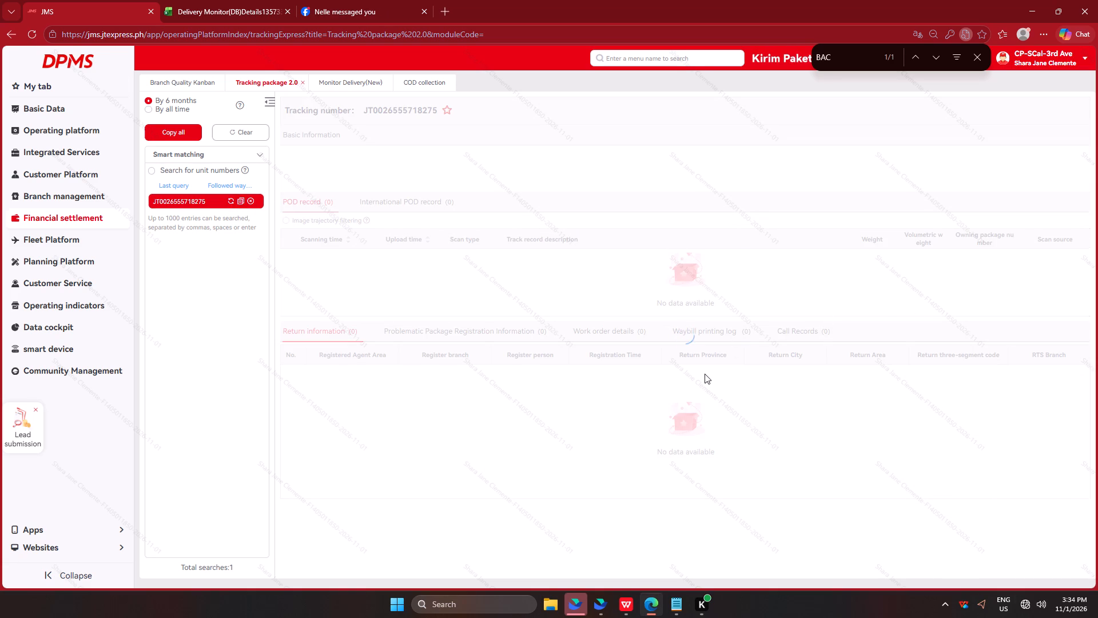
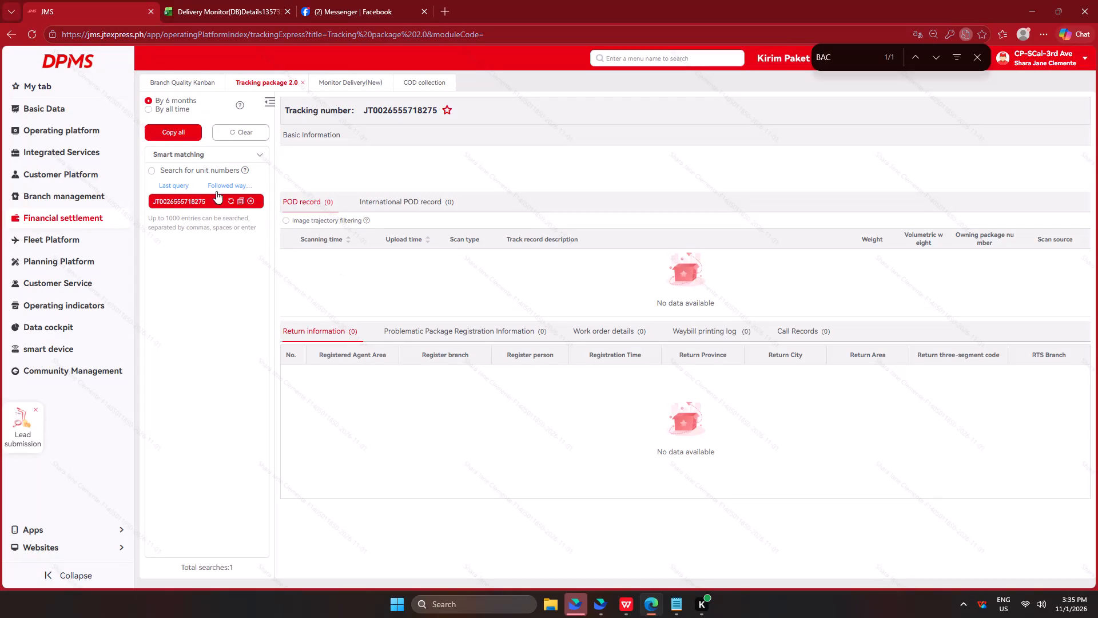
pyautogui.click(229, 201)
pyautogui.scroll(-4, 639, 282)
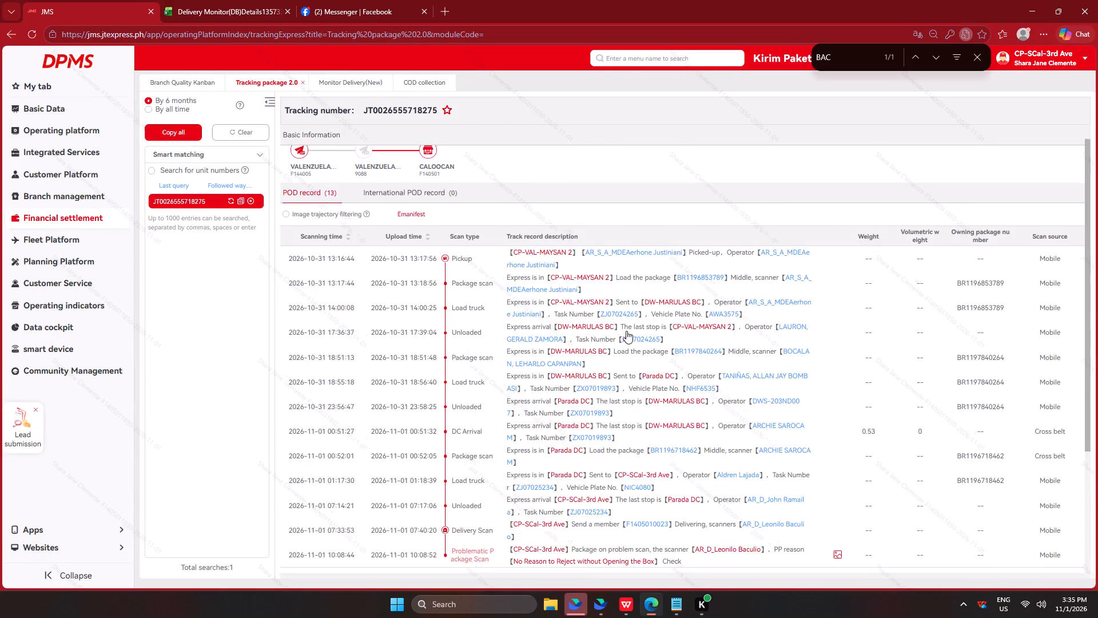
pyautogui.scroll(-2, 626, 331)
pyautogui.click(837, 375)
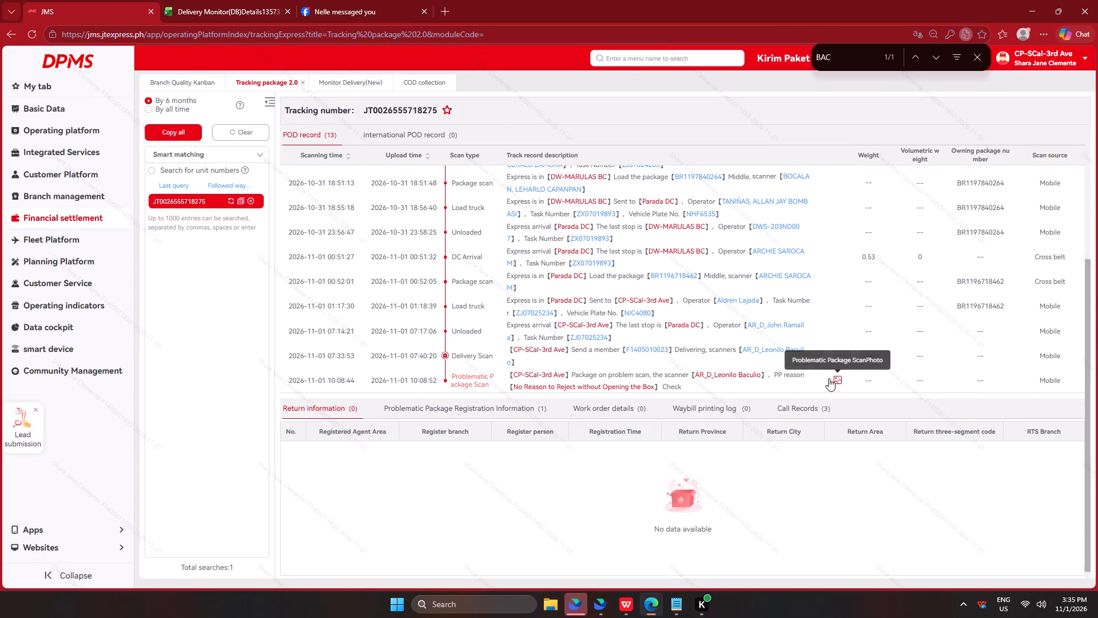
pyautogui.click(840, 382)
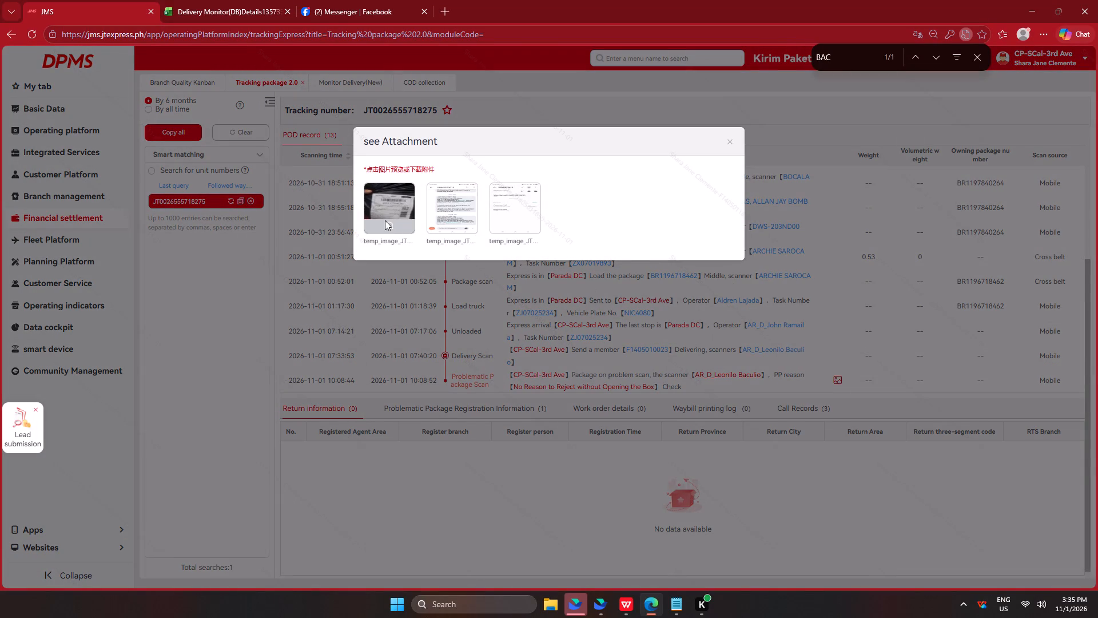
pyautogui.click(392, 224)
pyautogui.press('Right')
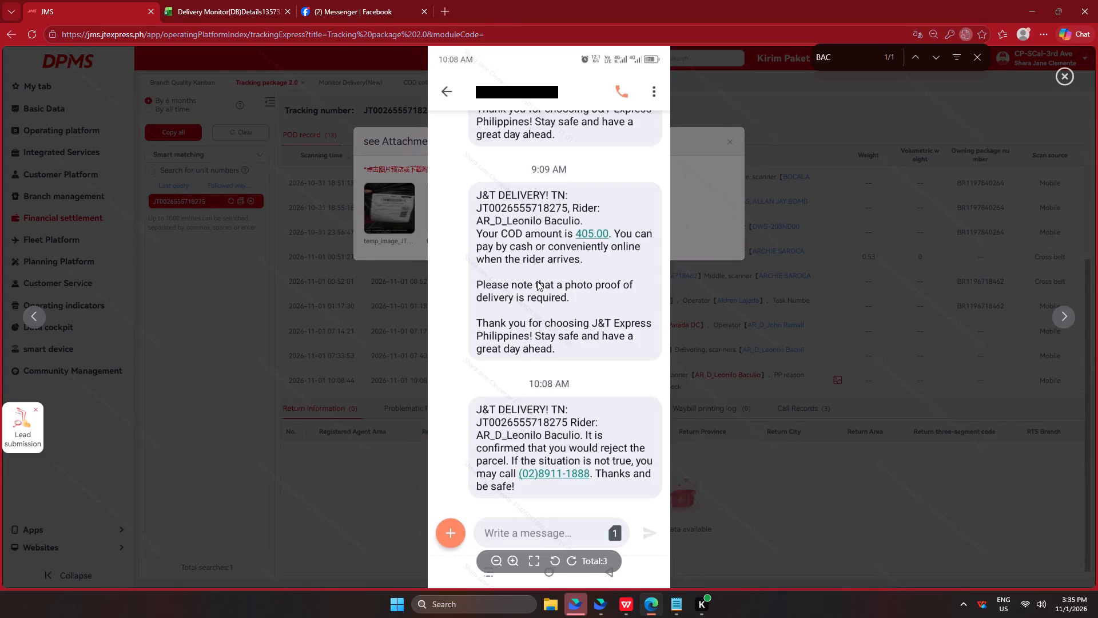
pyautogui.press('Right')
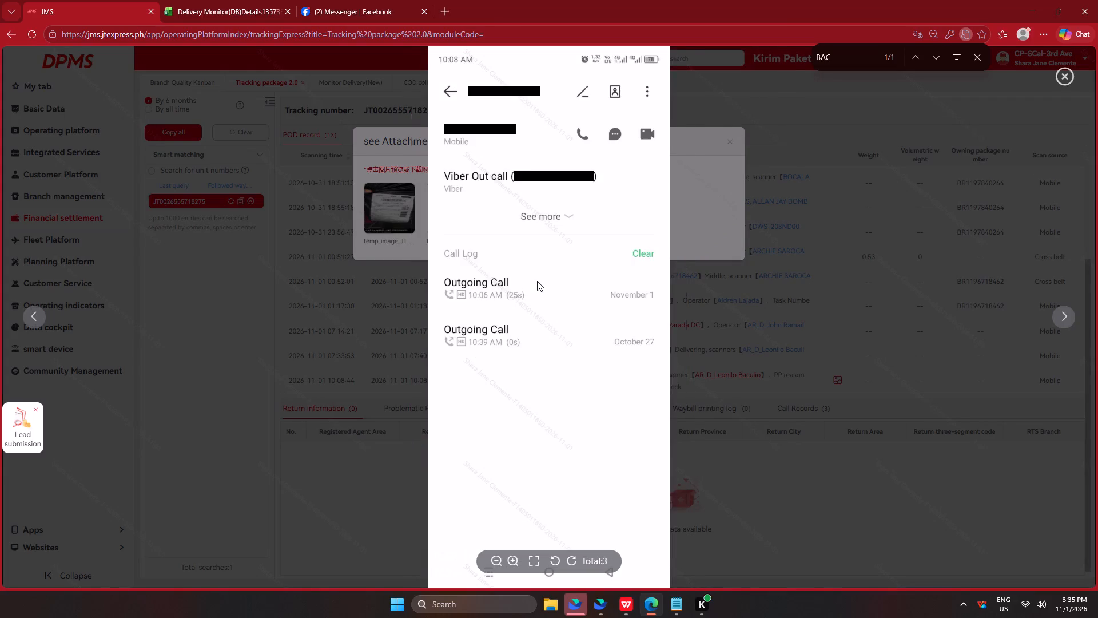
pyautogui.click(874, 241)
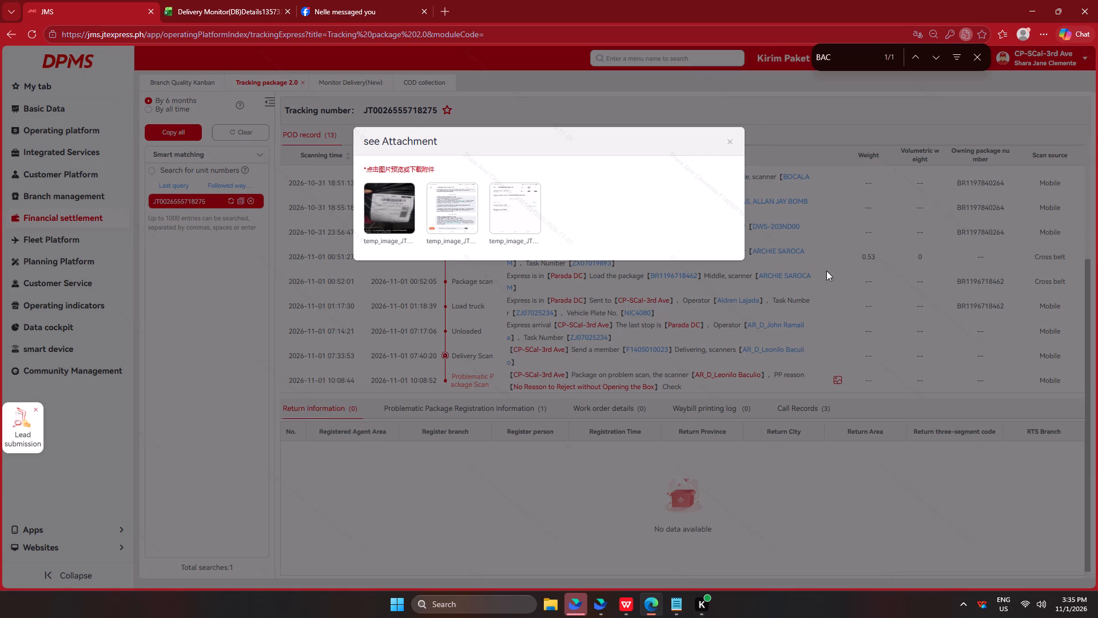
pyautogui.click(730, 139)
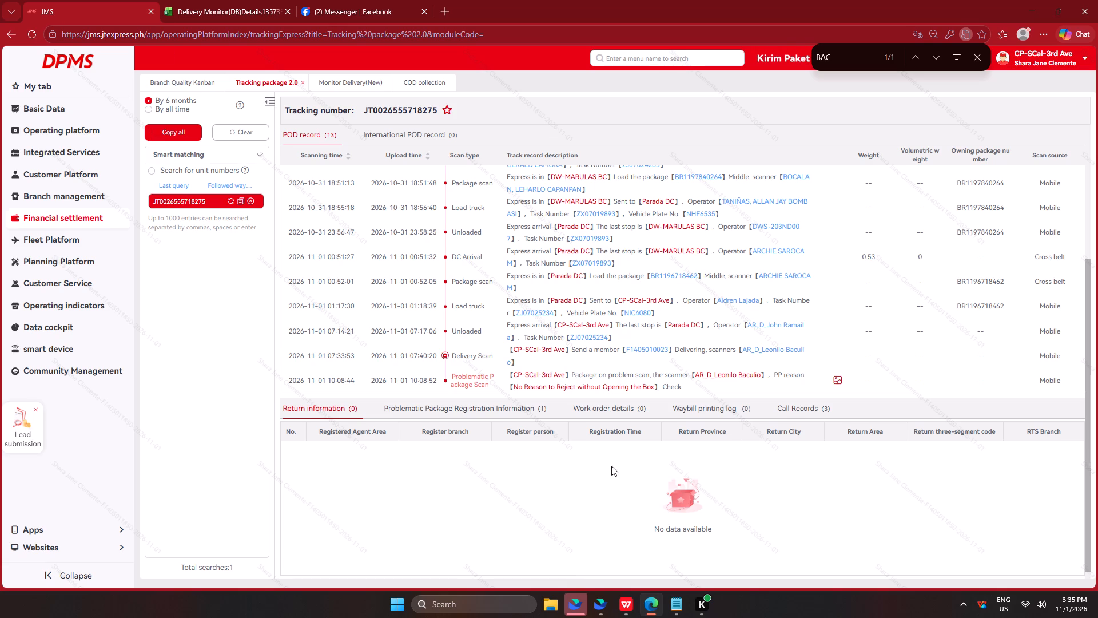
# In COD collection of JMS, search the 2026-11-01 COD payment records for the Pod Rider matching "BACUL".
pyautogui.click(653, 596)
pyautogui.click(653, 599)
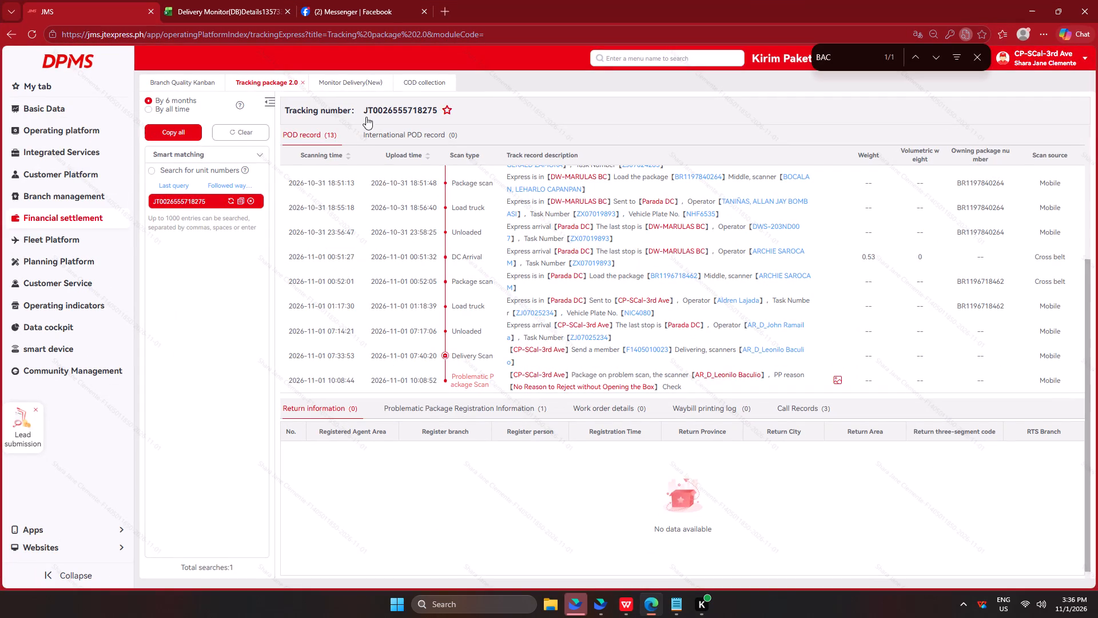
pyautogui.click(413, 86)
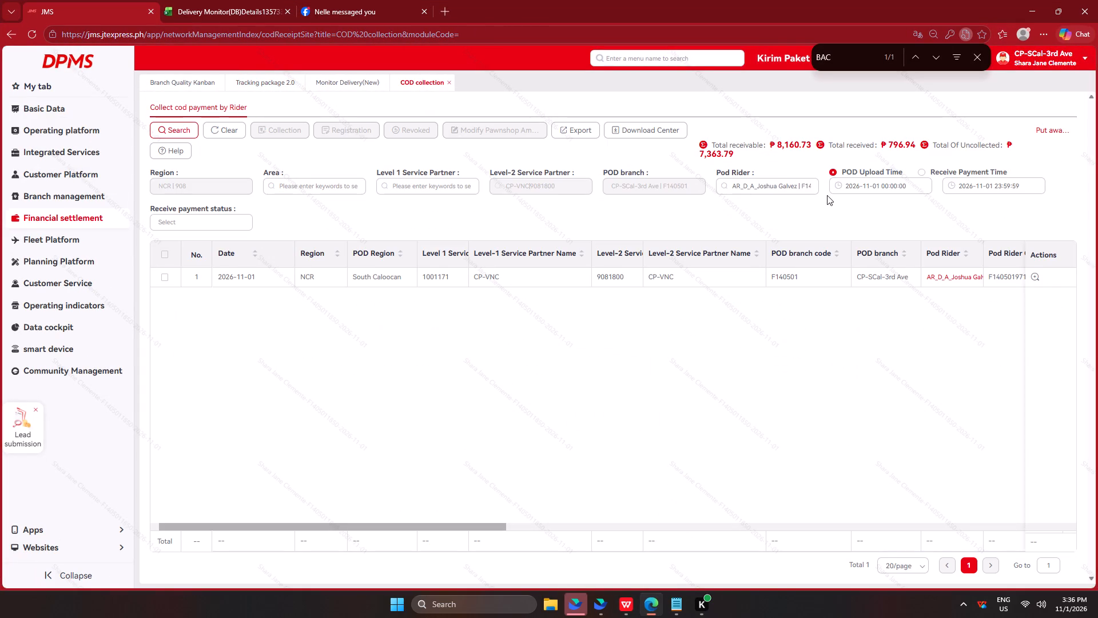
pyautogui.click(814, 186)
pyautogui.click(757, 192)
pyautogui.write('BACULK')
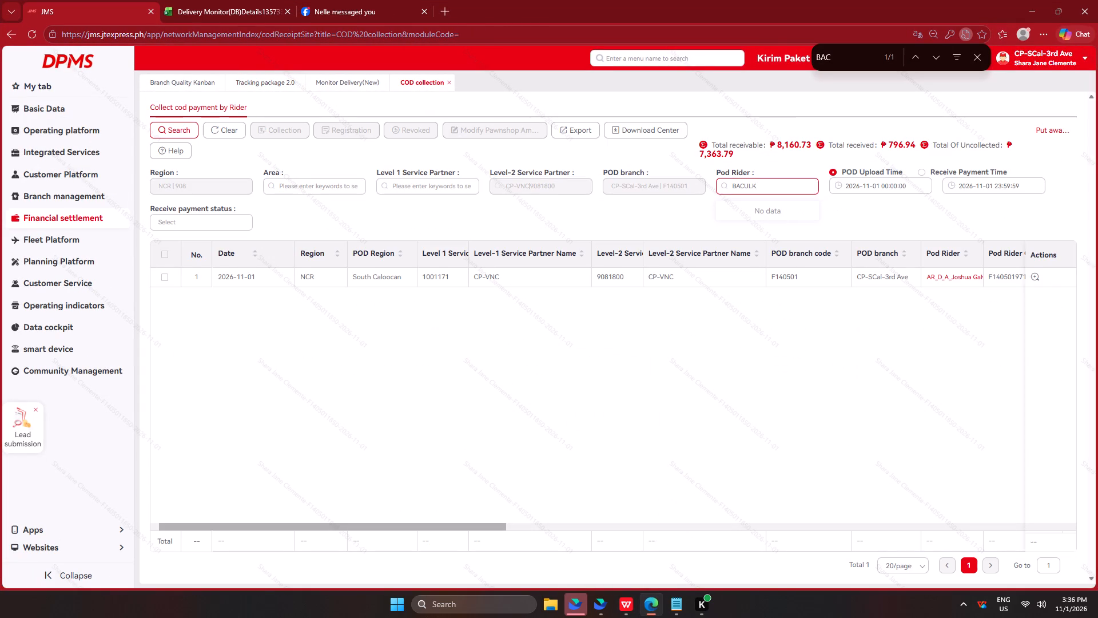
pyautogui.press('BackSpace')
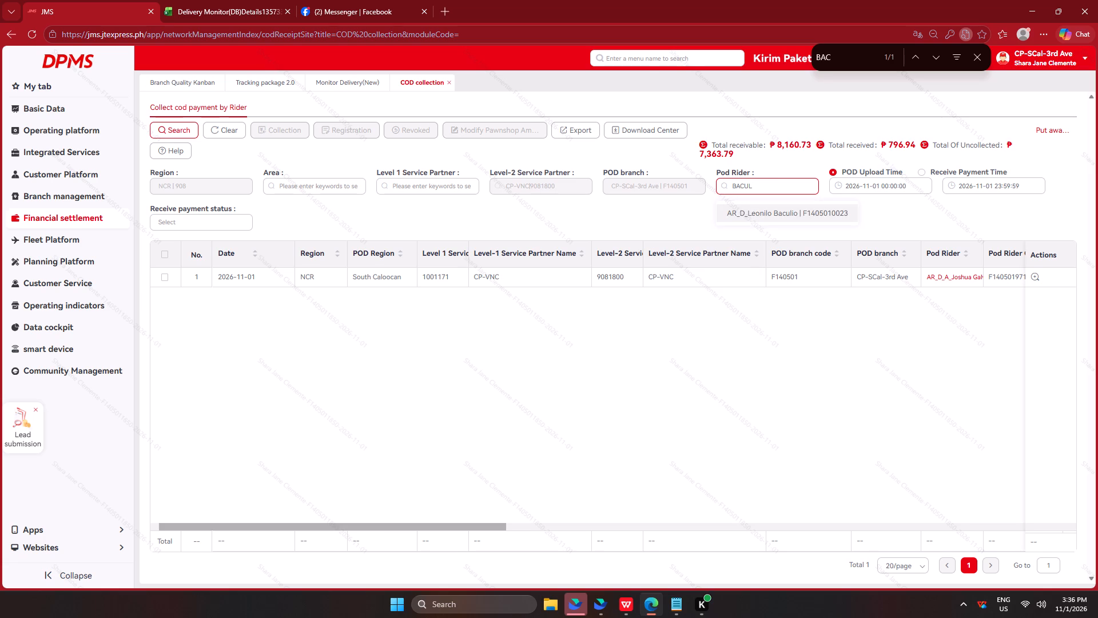
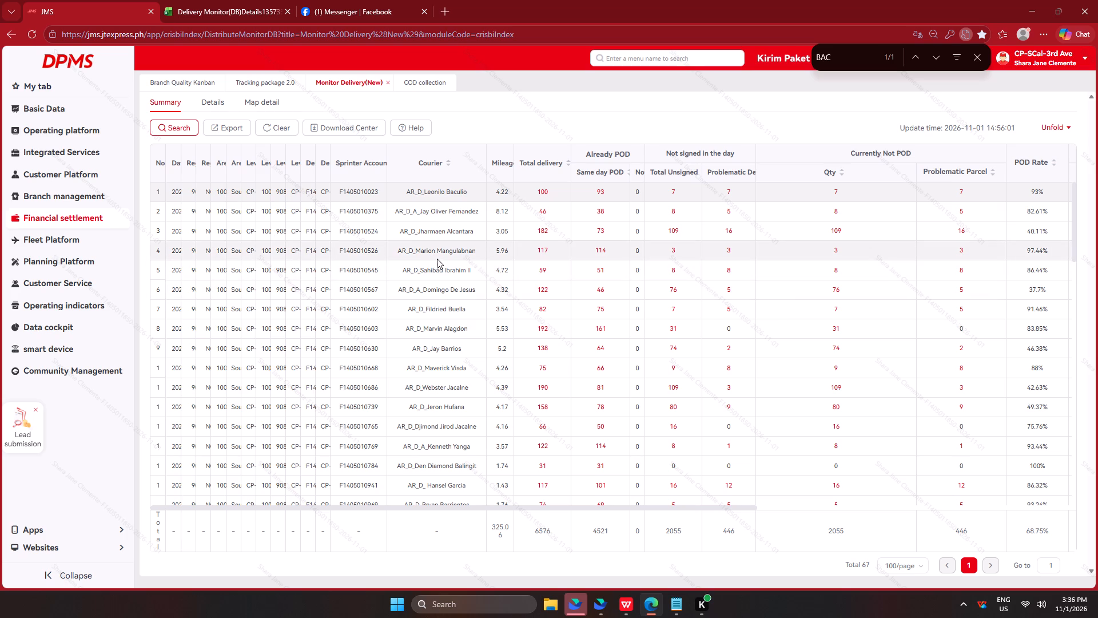
# Start a new text search within the courier summary of Monitor Delivery(New) in JMS.
pyautogui.hotkey('ctrl', 'f')
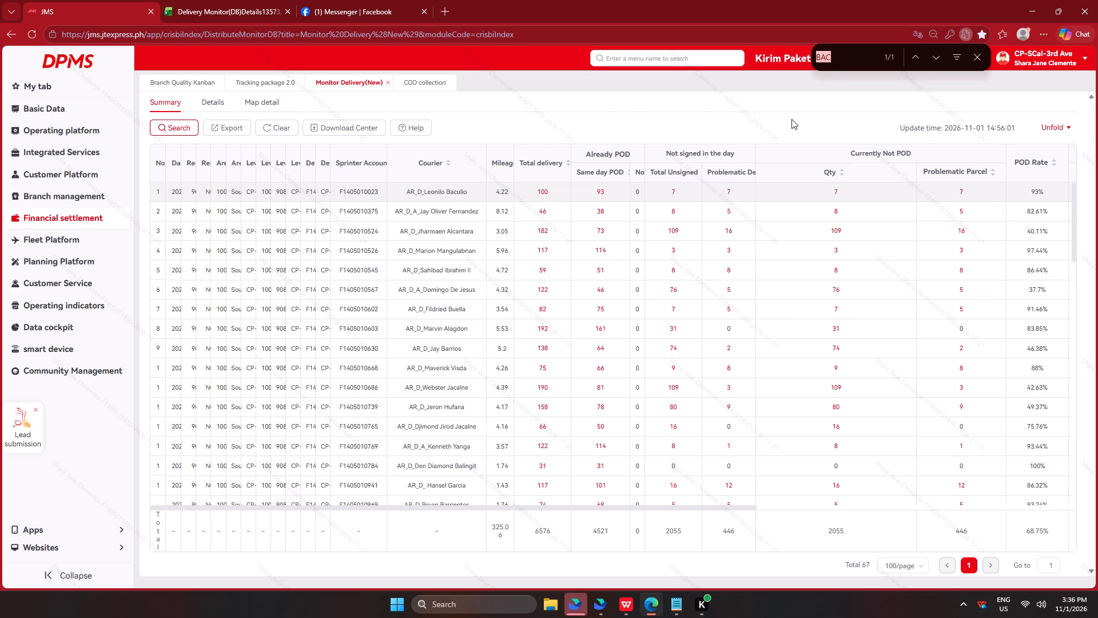
# Search the Monitor Delivery courier summary for RAFF.
pyautogui.press('t')
pyautogui.press('BackSpace')
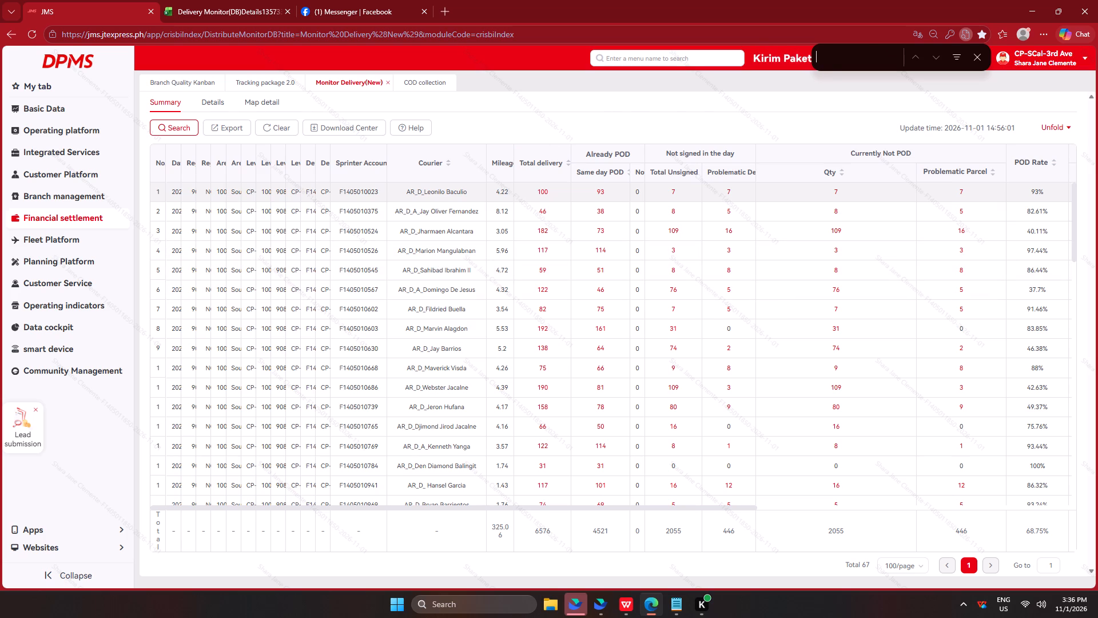
pyautogui.write('RAFF')
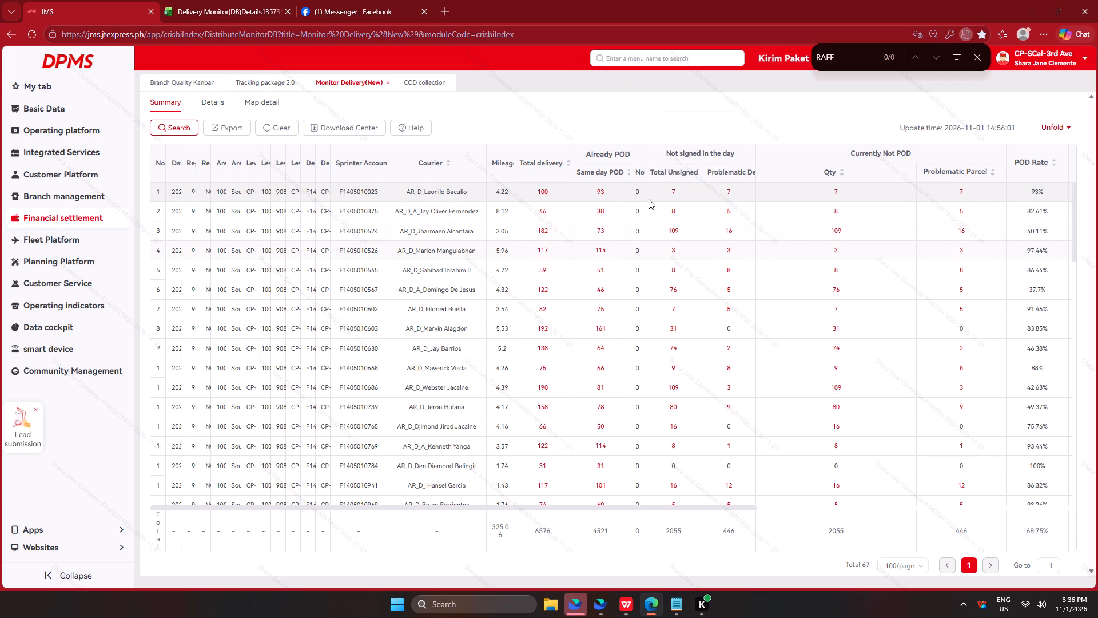
pyautogui.press('BackSpace')
pyautogui.press('BackSpace')
pyautogui.press('BackSpace')
pyautogui.press('BackSpace')
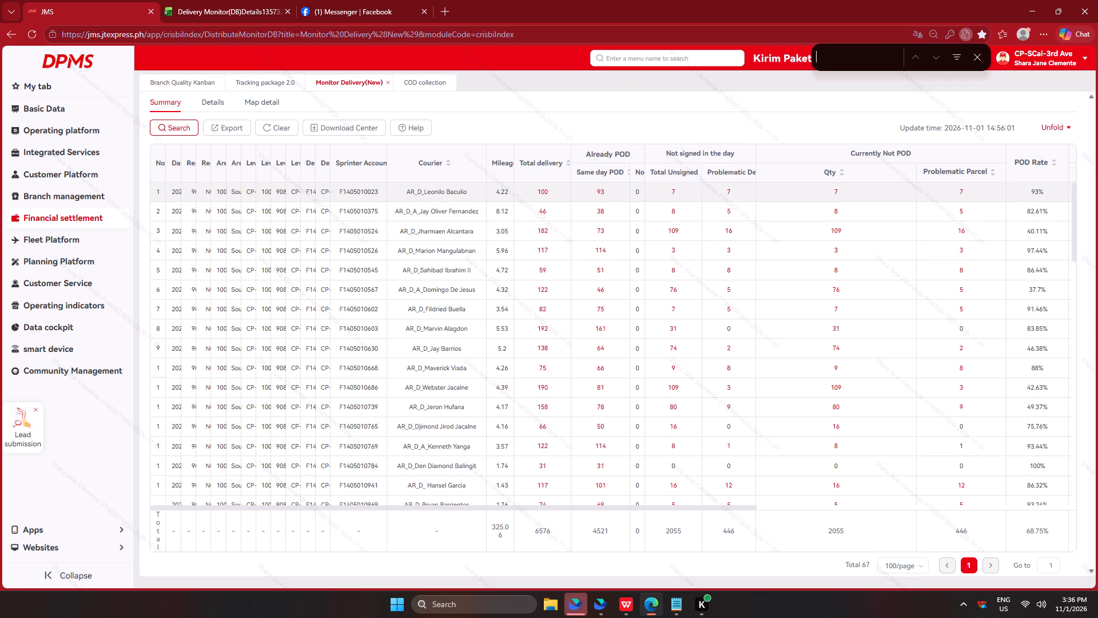
# Find the courier matching BRYA in the delivery summary and open the details behind their Currently Not POD quantity.
pyautogui.write('BR')
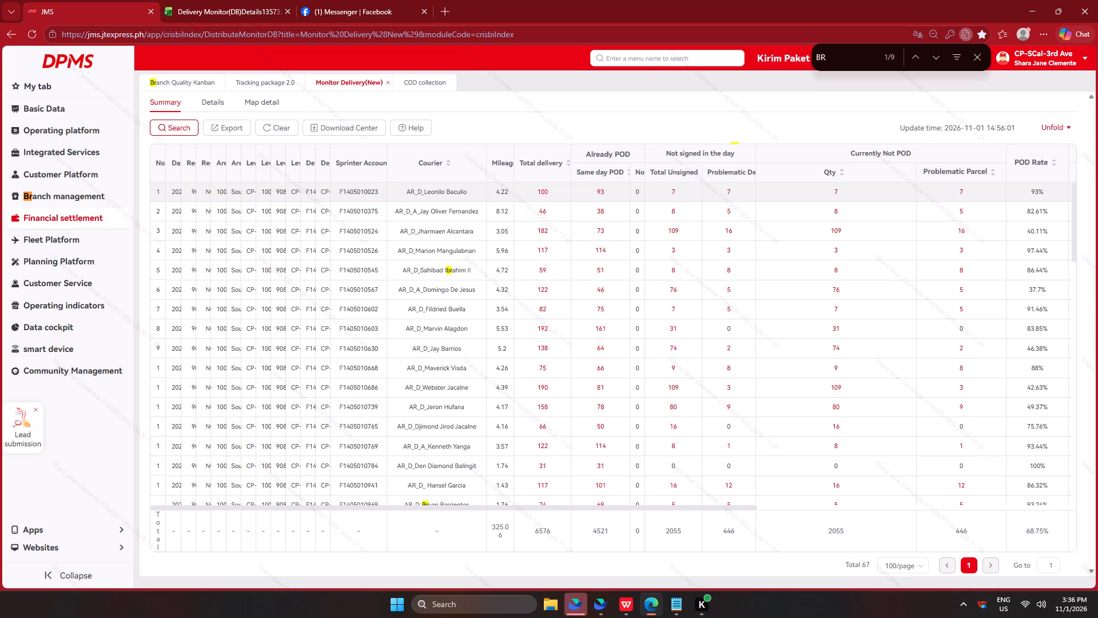
pyautogui.write('YA')
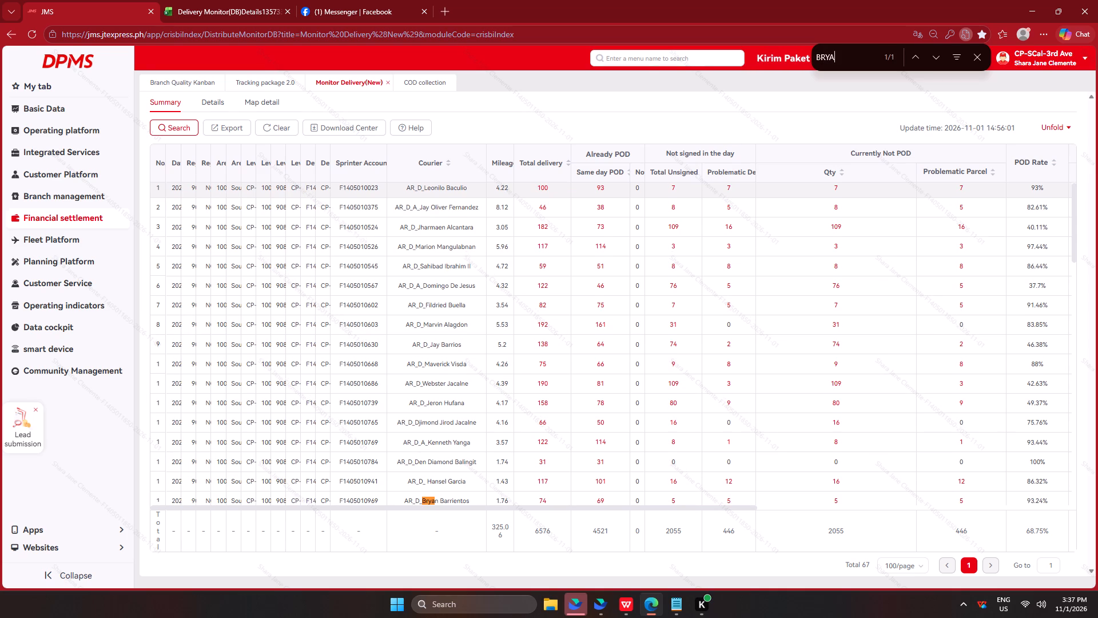
pyautogui.scroll(-4, 610, 266)
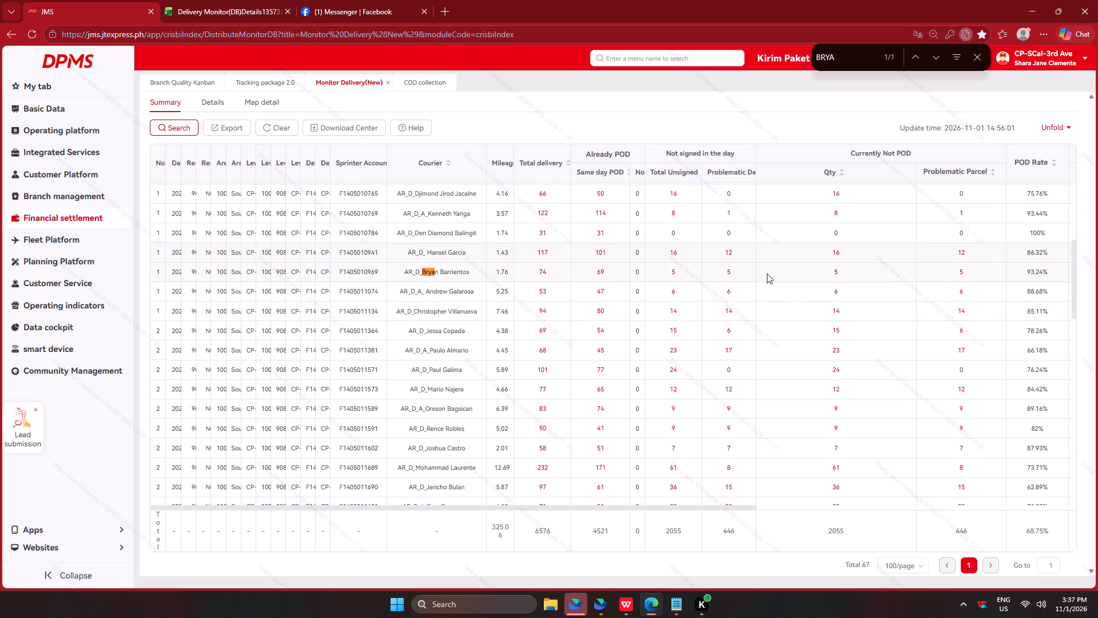
pyautogui.click(837, 271)
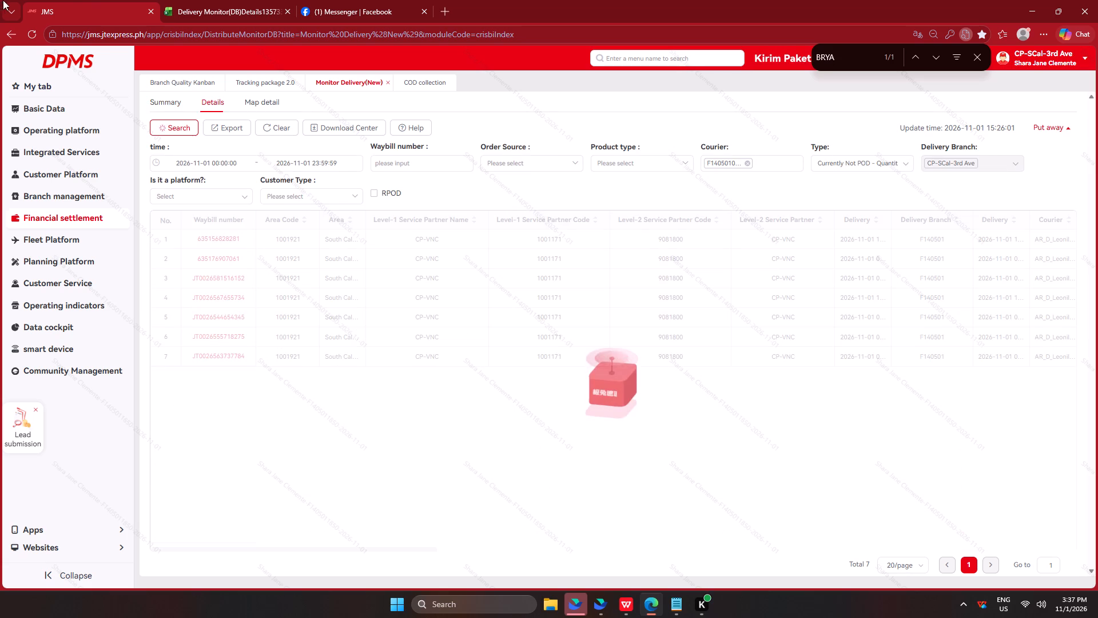
# Capture the courier's Waybill number column with Lark's screenshot tool and extract the waybill numbers using Image to text.
pyautogui.hotkey('ctrl', 'shift', 'a')
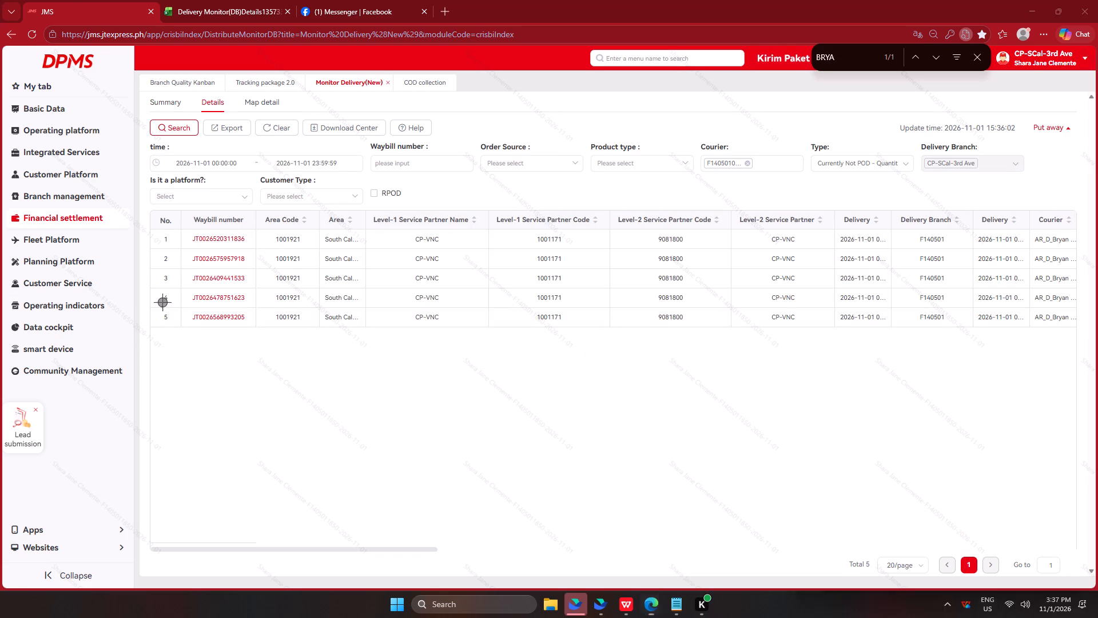
pyautogui.moveTo(174, 231); pyautogui.dragTo(250, 339)
pyautogui.click(638, 22)
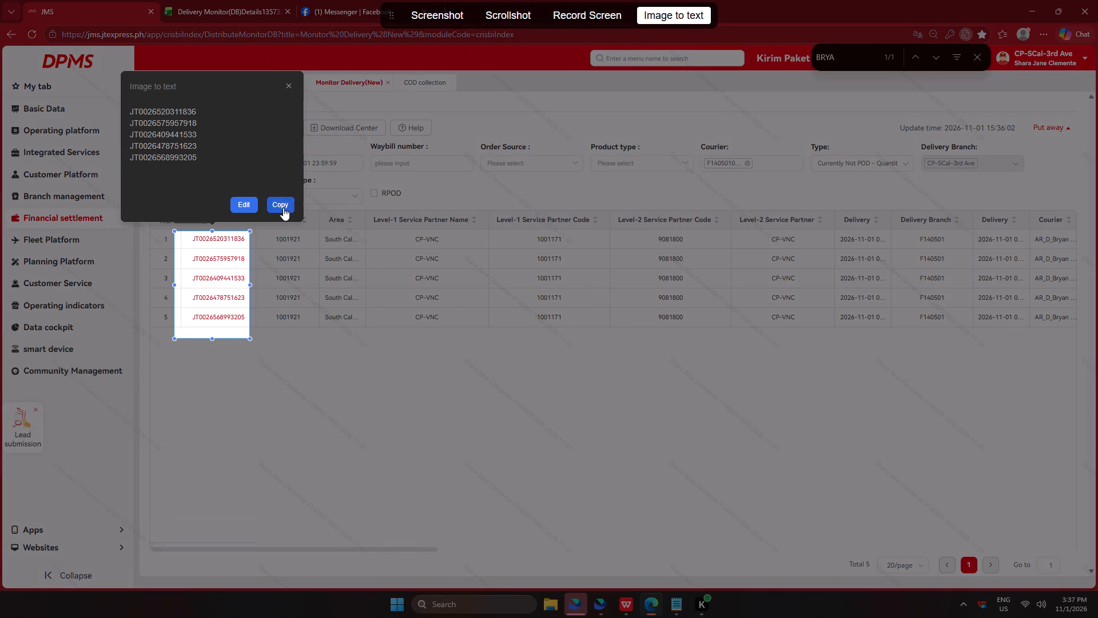
# Copy the five extracted waybill numbers and track them in Tracking package 2.0 in place of the previous query.
pyautogui.moveTo(280, 219); pyautogui.dragTo(281, 213)
pyautogui.click(279, 211)
pyautogui.click(261, 80)
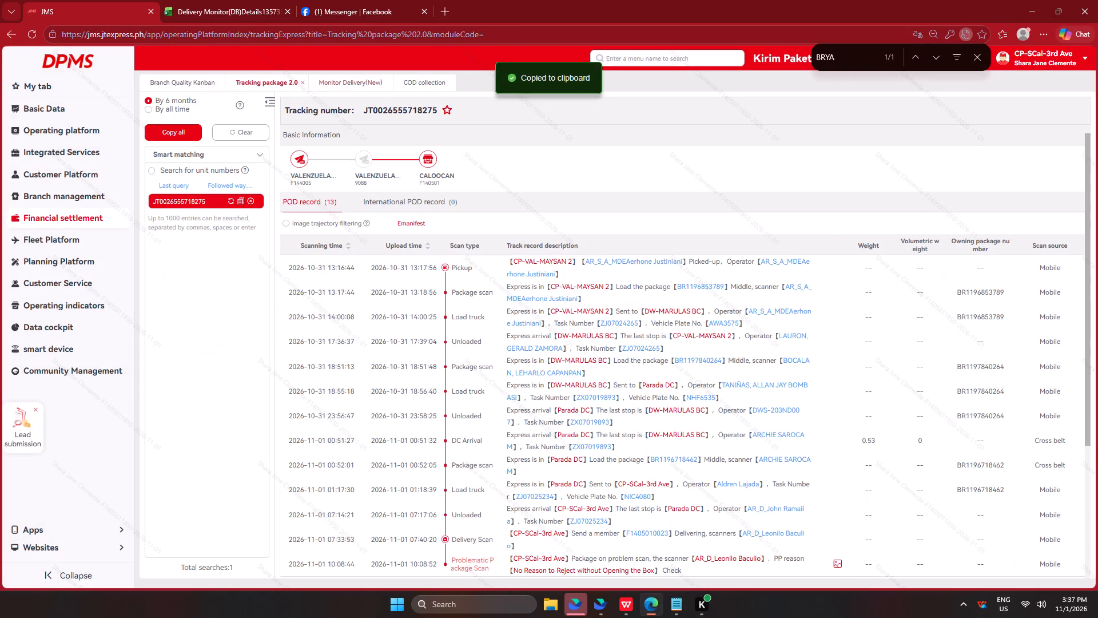
pyautogui.click(240, 124)
pyautogui.click(210, 337)
pyautogui.hotkey('ctrl', 'v')
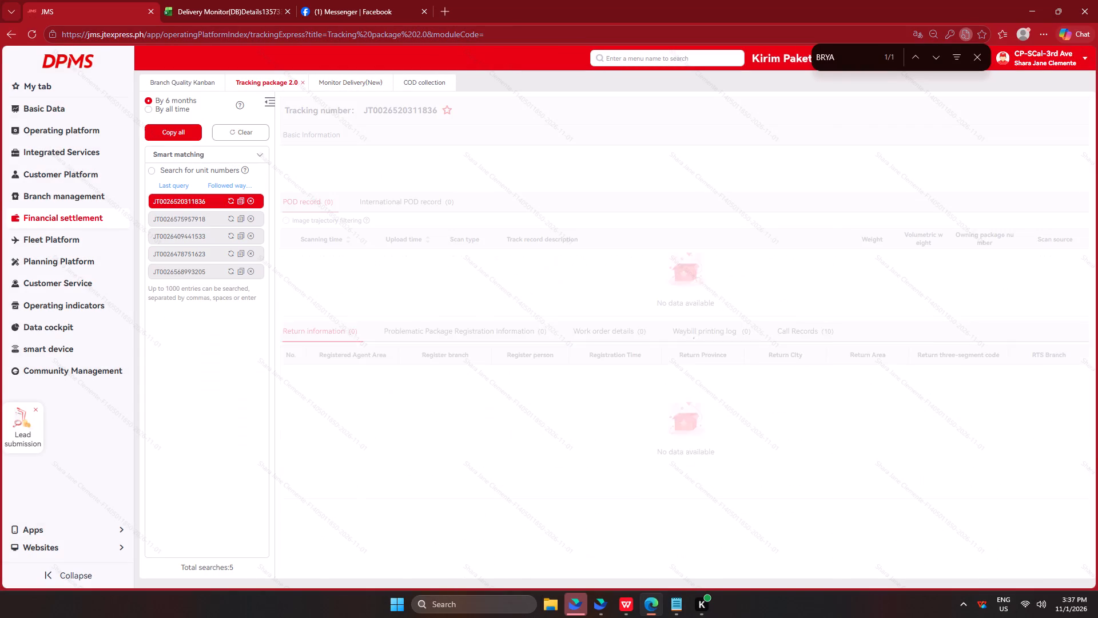
pyautogui.scroll(-6, 531, 335)
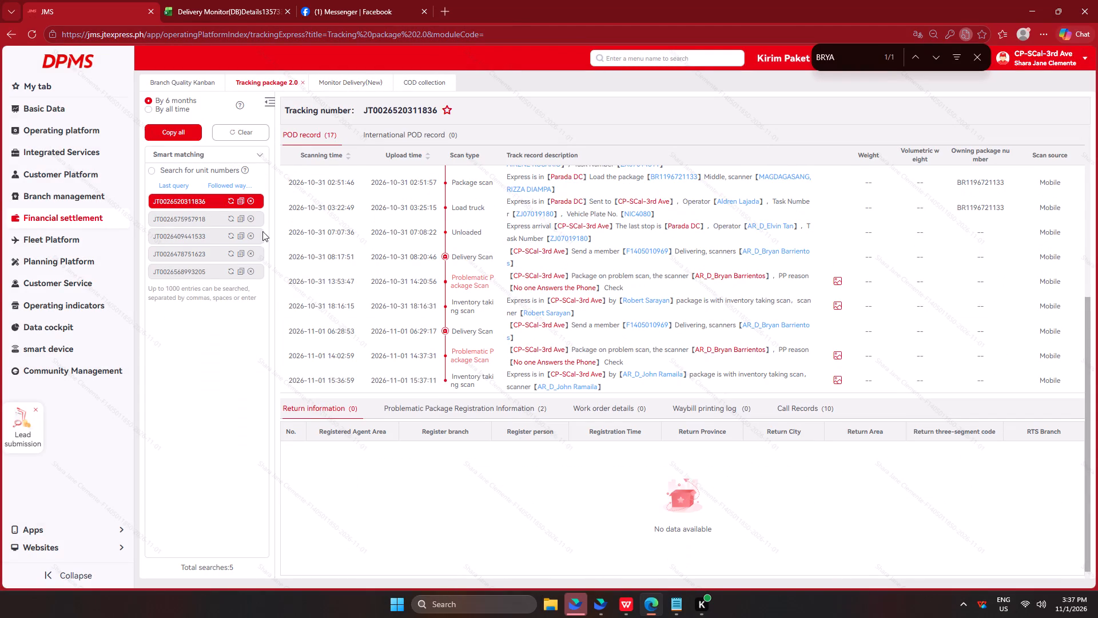
pyautogui.click(179, 219)
pyautogui.click(167, 239)
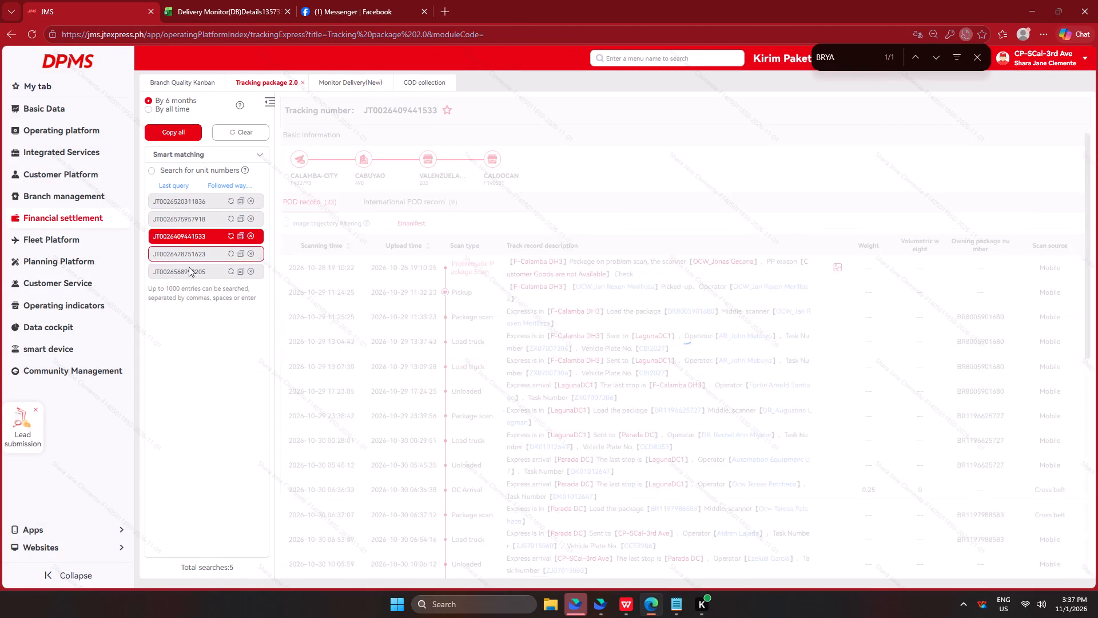
pyautogui.scroll(-2, 526, 325)
pyautogui.click(199, 252)
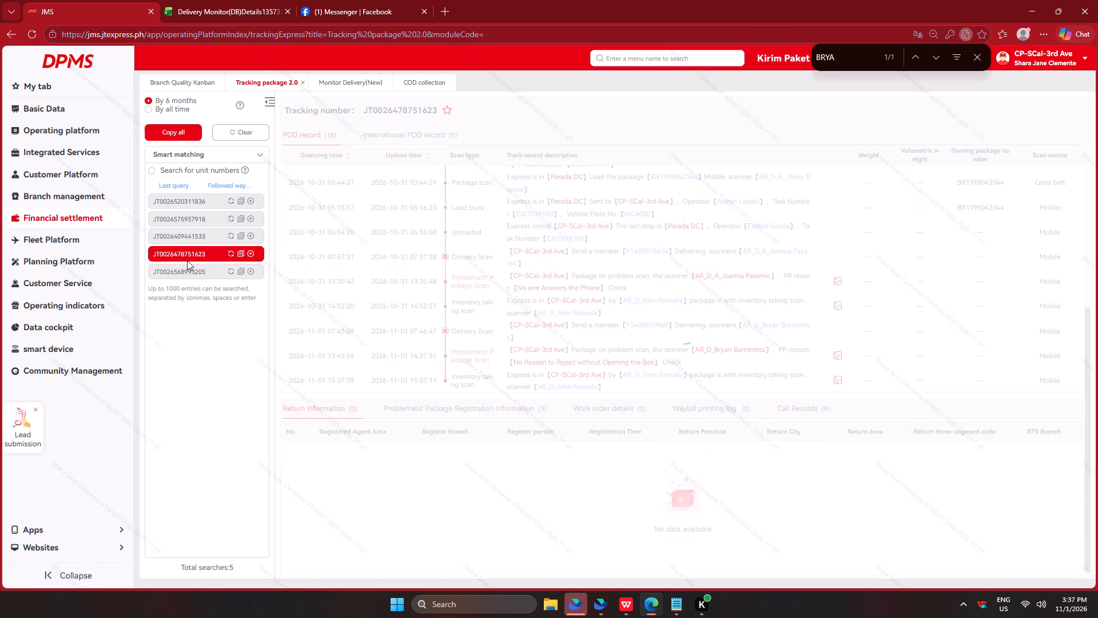
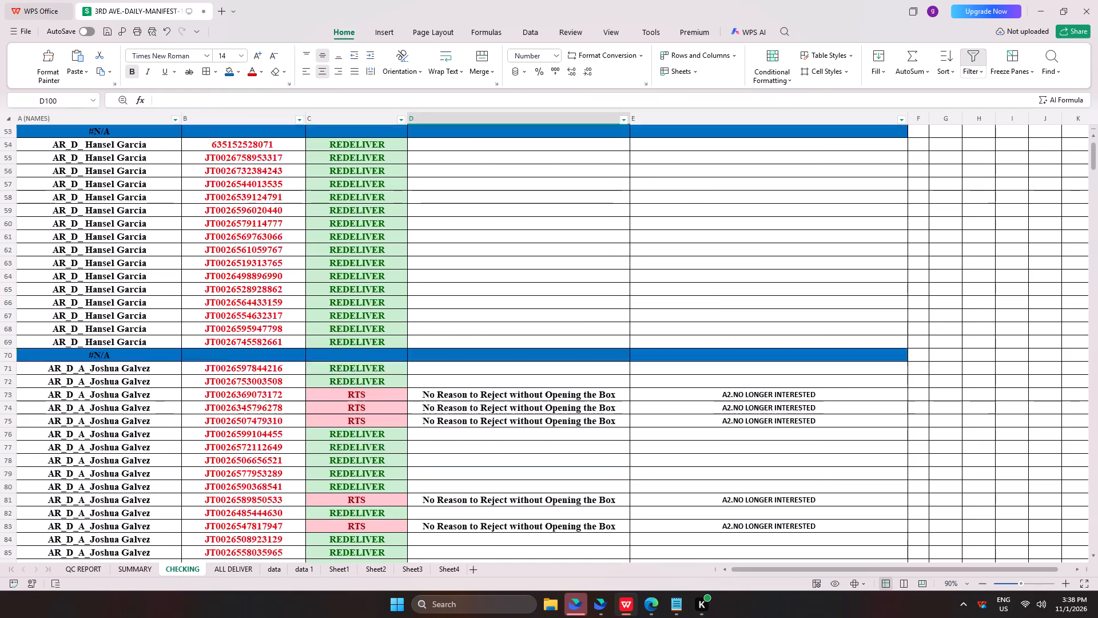
pyautogui.scroll(16, 552, 244)
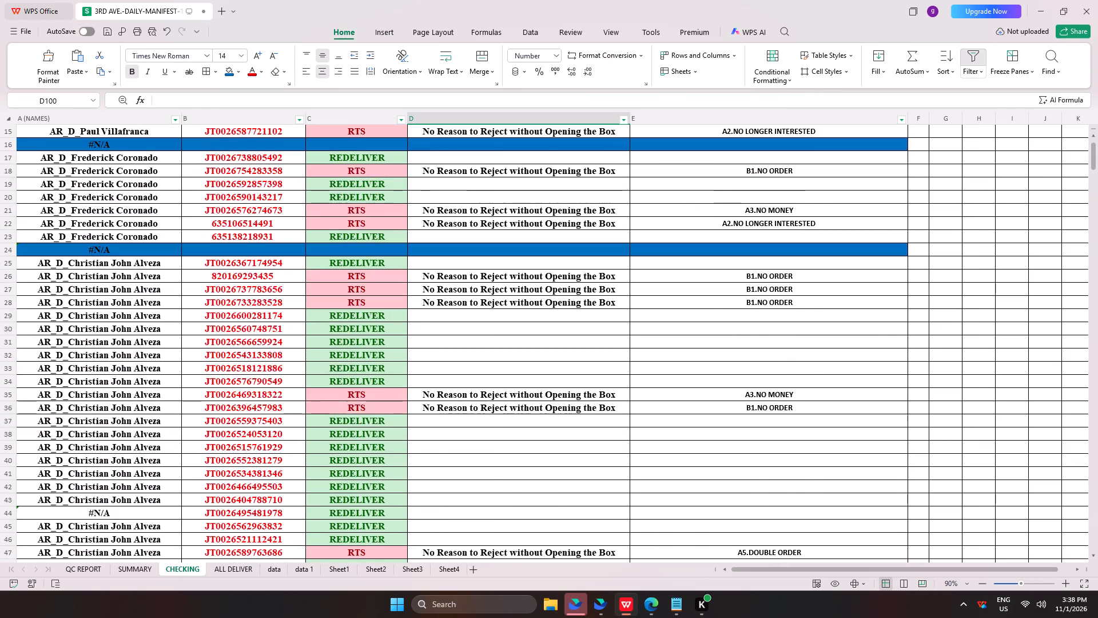
pyautogui.scroll(3, 558, 247)
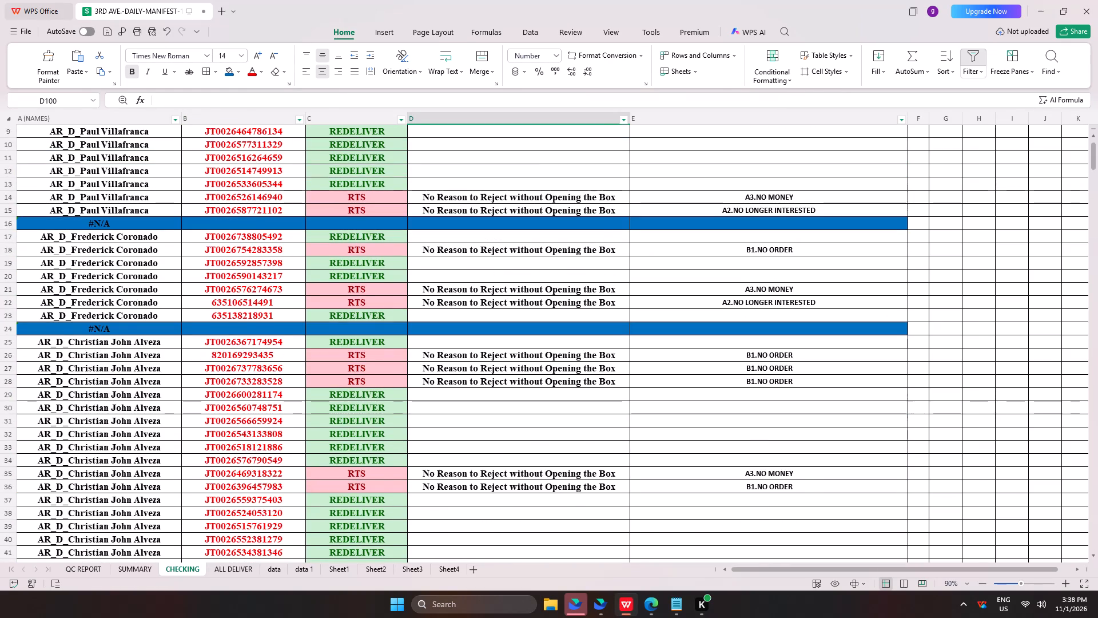
pyautogui.scroll(8, 514, 240)
pyautogui.moveTo(365, 155); pyautogui.dragTo(632, 155)
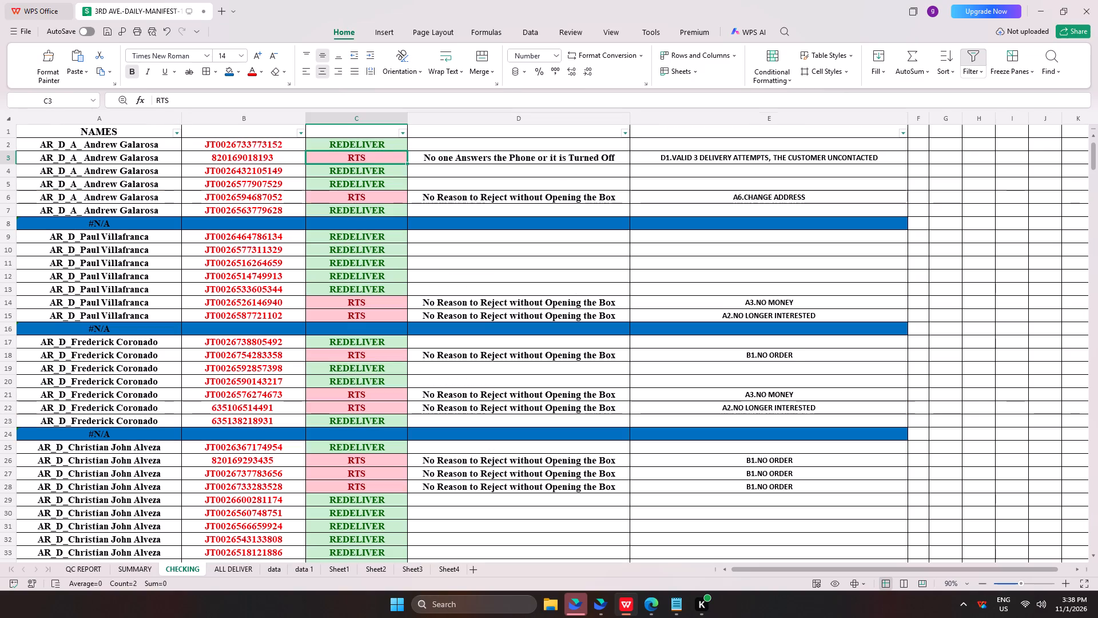
pyautogui.moveTo(632, 155); pyautogui.dragTo(761, 154)
pyautogui.hotkey('ctrl', 'c')
pyautogui.scroll(-17, 742, 179)
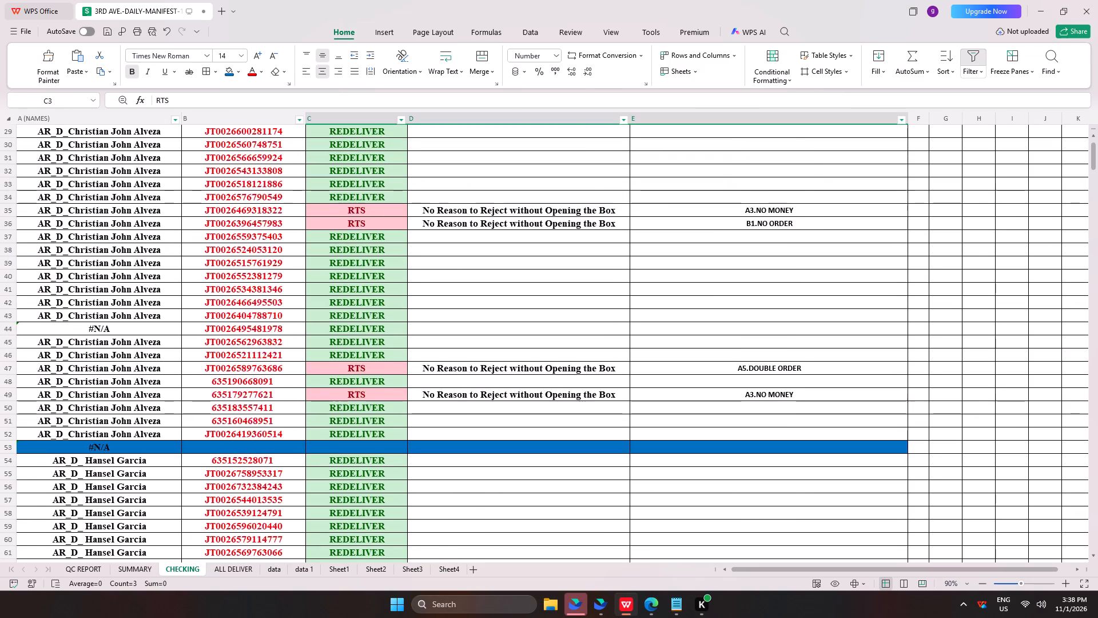
pyautogui.scroll(-20, 659, 286)
pyautogui.scroll(-11, 659, 286)
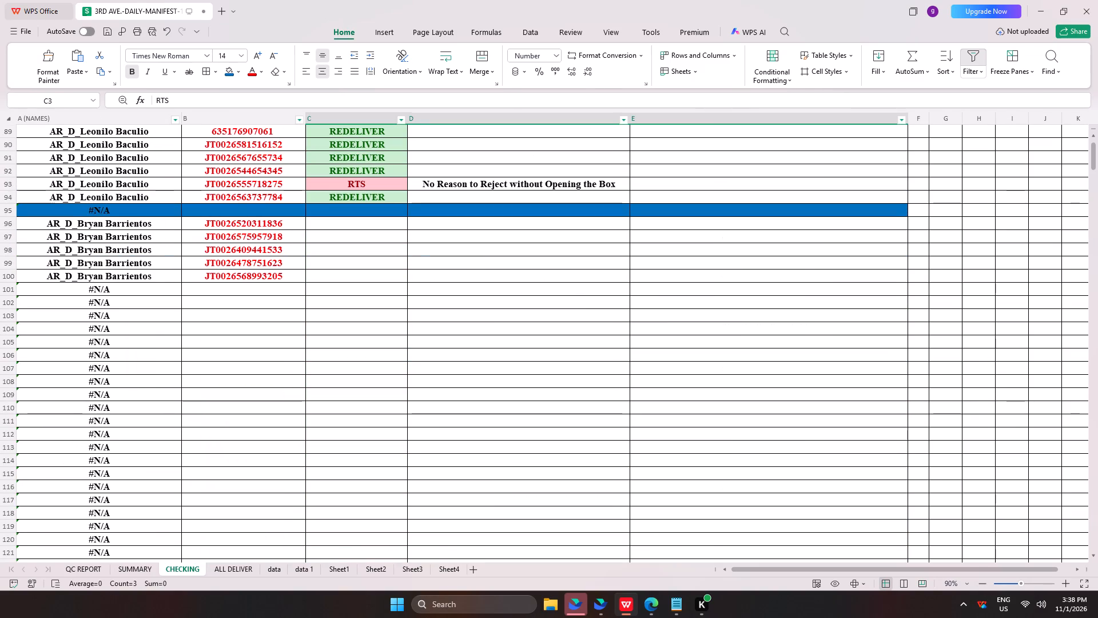
pyautogui.click(333, 247)
pyautogui.hotkey('ctrl', 'v')
pyautogui.hotkey('alt', 'Tab')
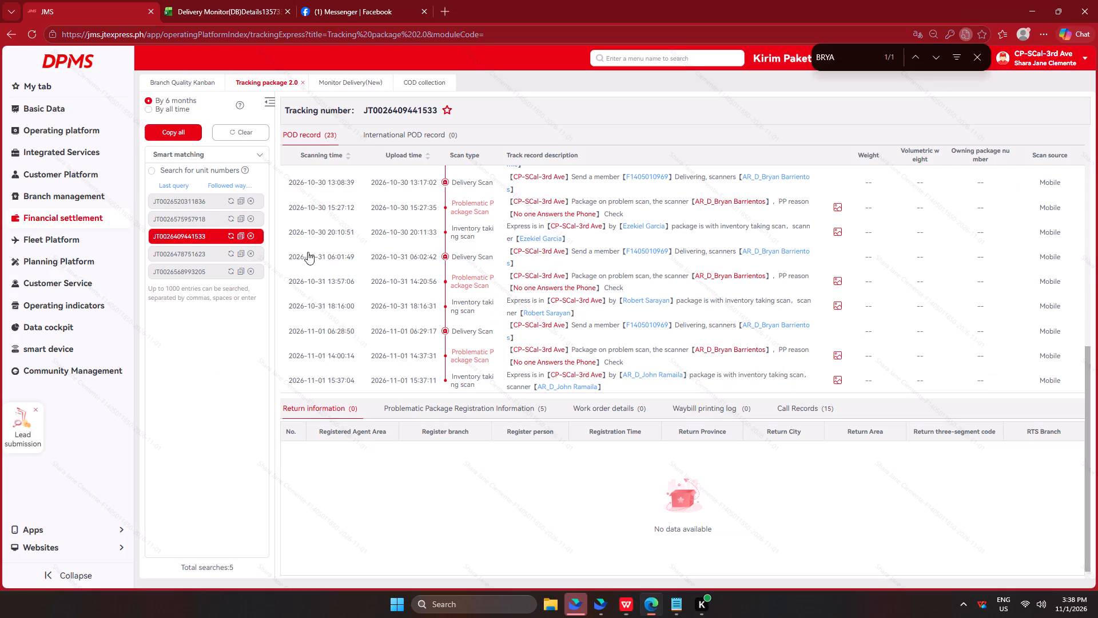
pyautogui.click(196, 248)
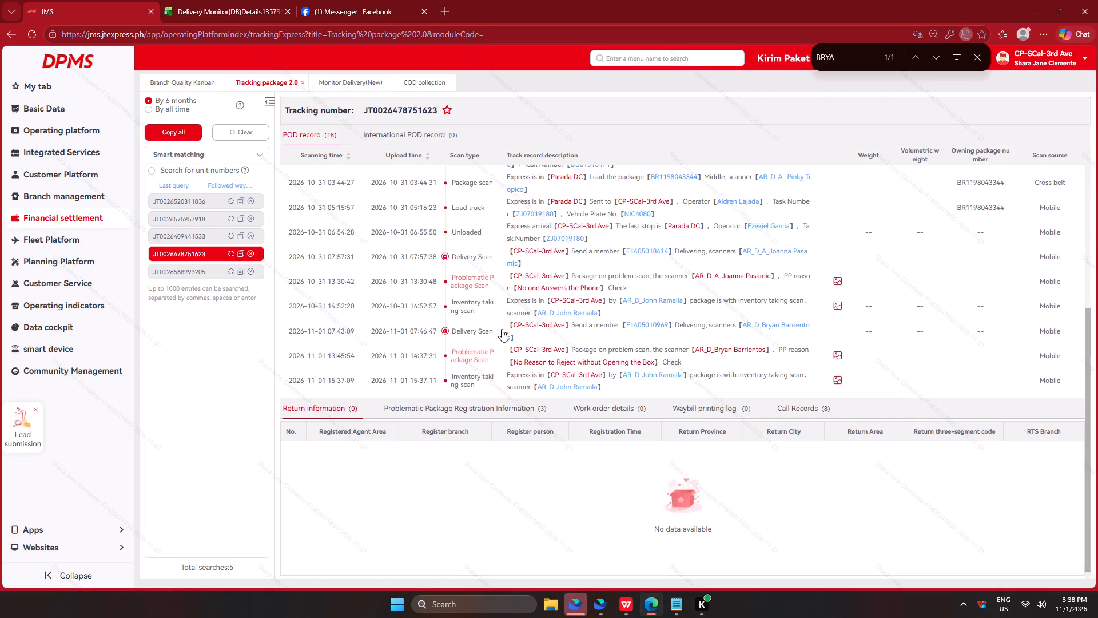
pyautogui.click(838, 356)
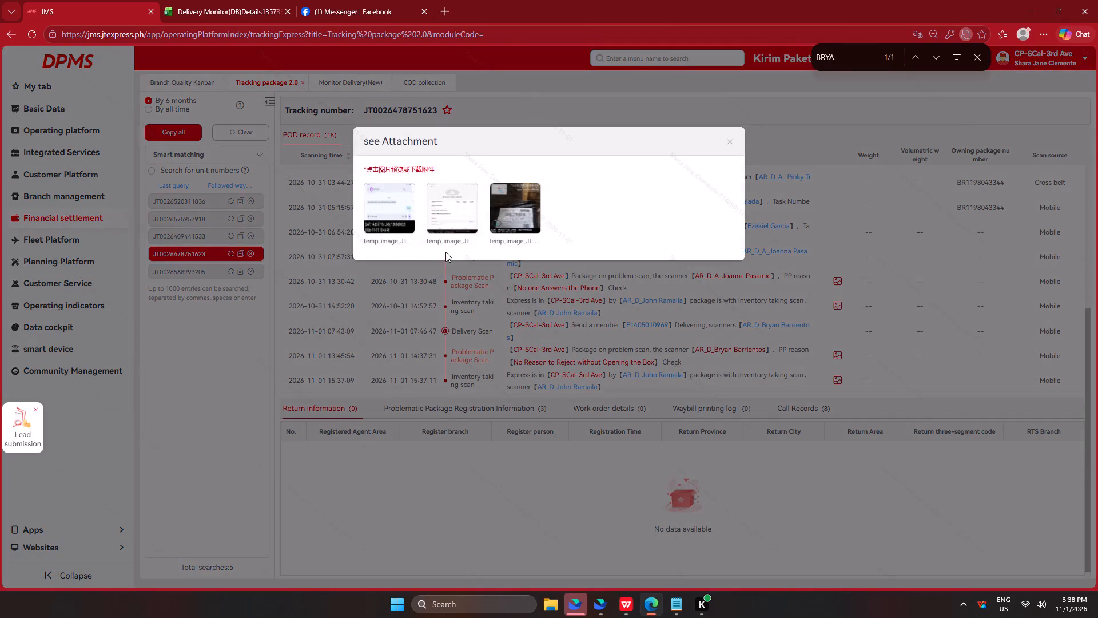
pyautogui.click(449, 228)
pyautogui.press('Right')
pyautogui.press('Right')
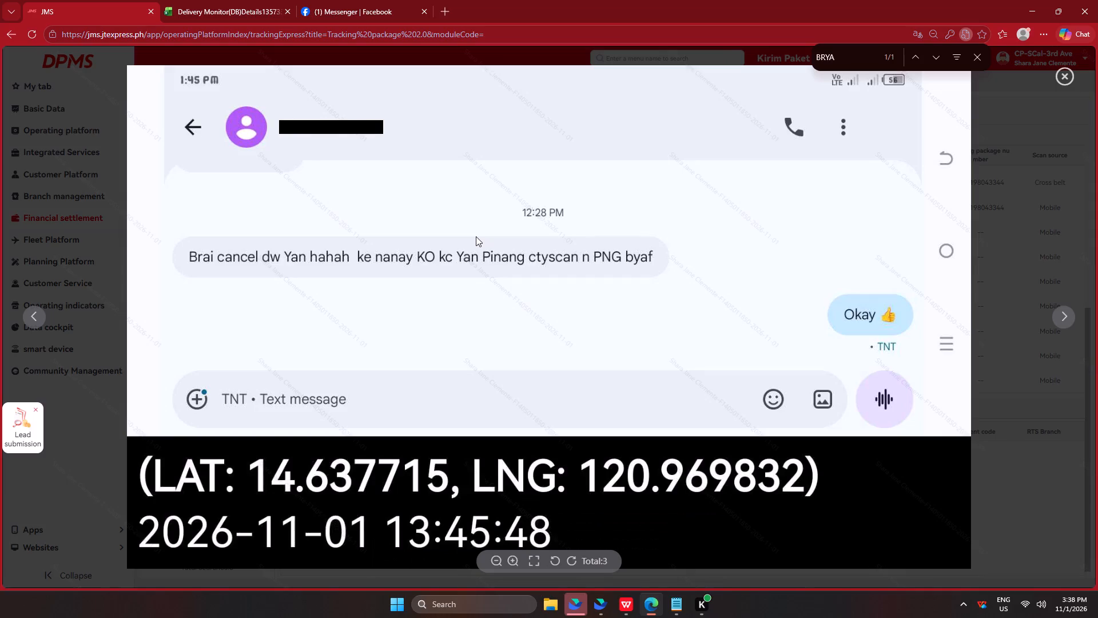
pyautogui.press('Right')
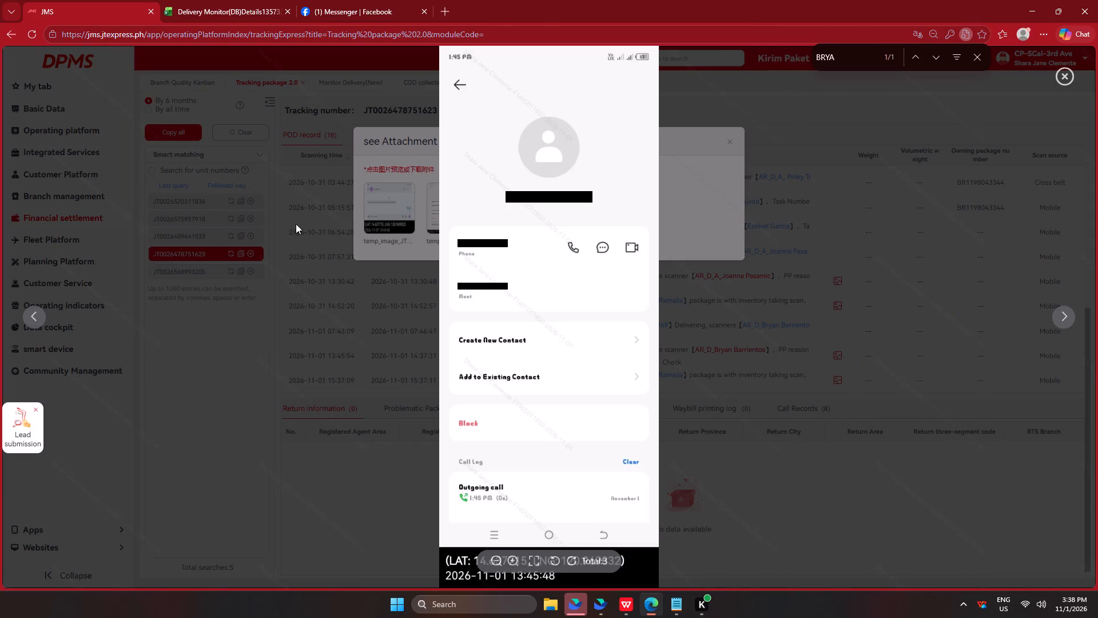
pyautogui.click(346, 303)
pyautogui.click(179, 270)
pyautogui.click(178, 271)
pyautogui.scroll(-1, 472, 280)
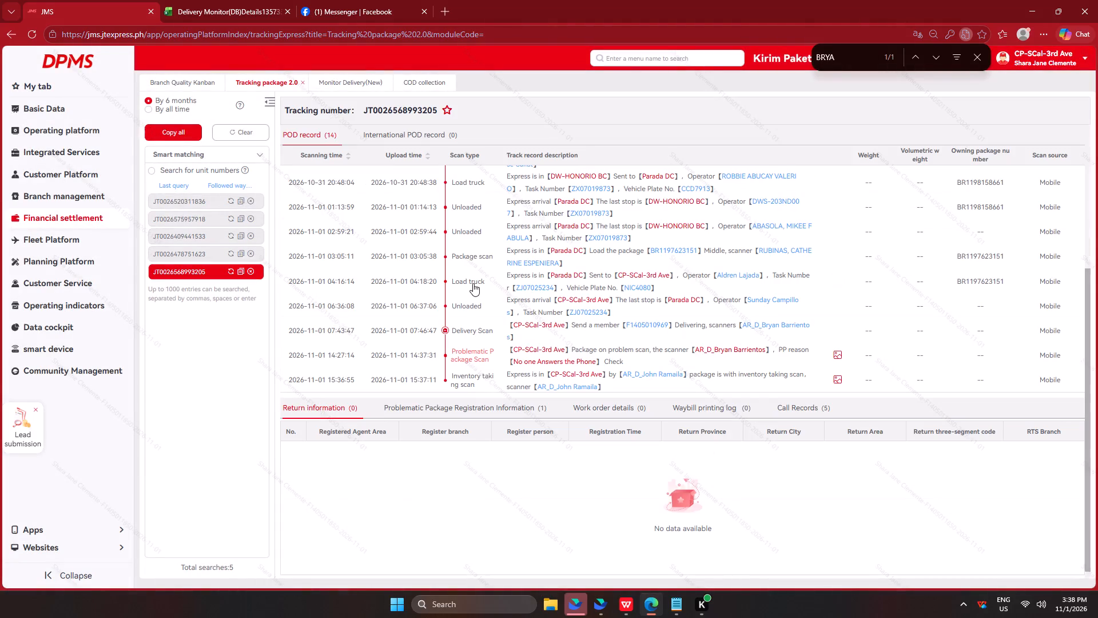
pyautogui.hotkey('alt', 'Tab')
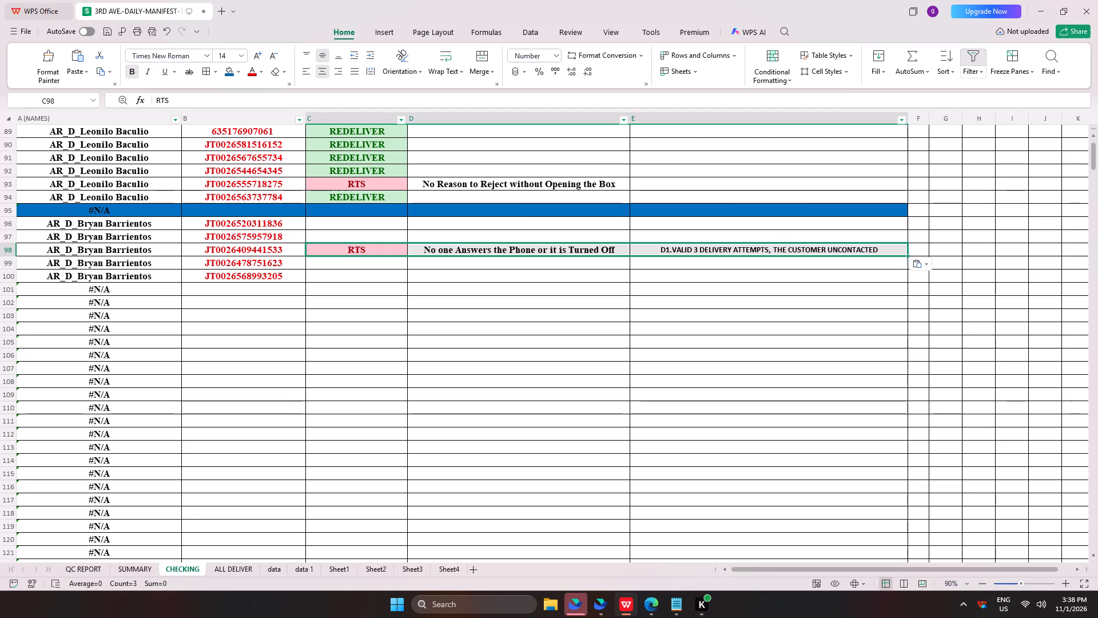
pyautogui.moveTo(361, 184); pyautogui.dragTo(490, 184)
pyautogui.hotkey('ctrl', 'c')
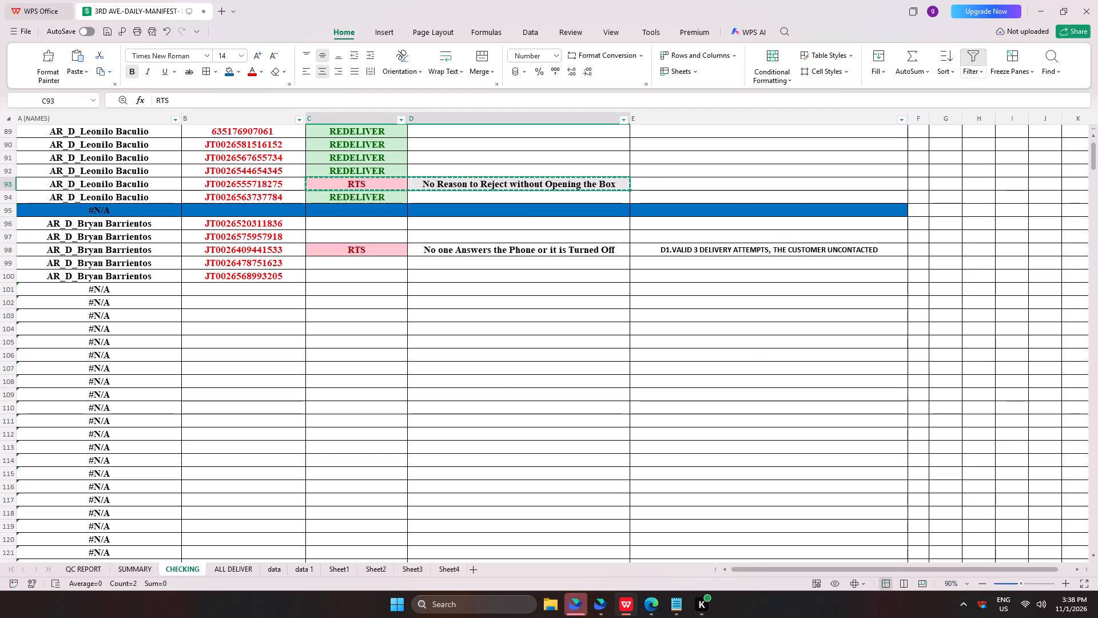
pyautogui.click(330, 266)
pyautogui.hotkey('ctrl', 'v')
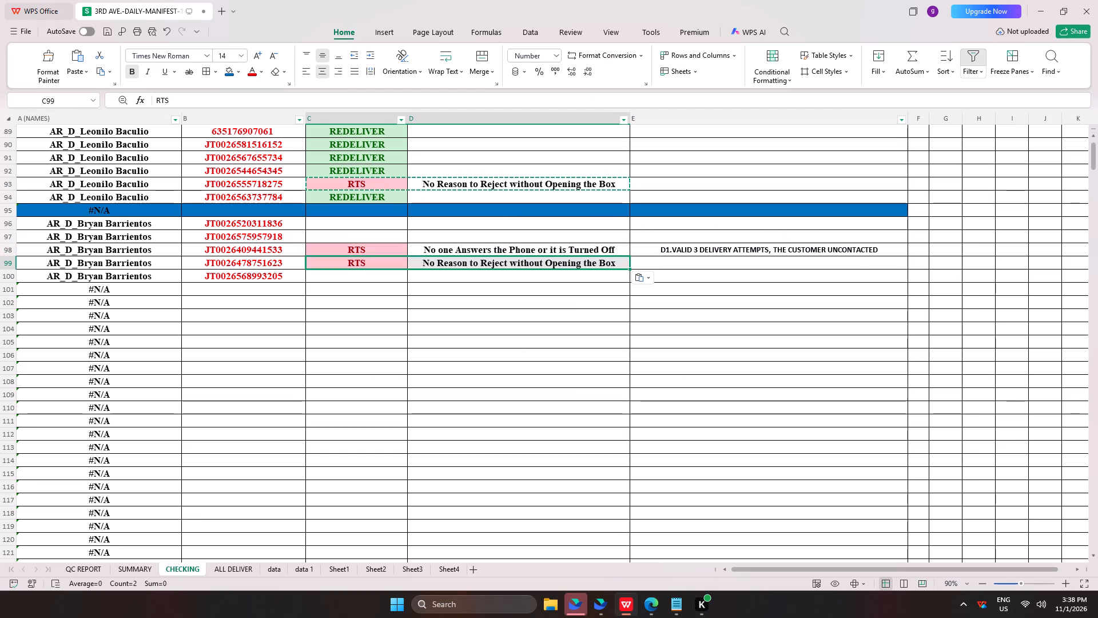
pyautogui.click(726, 266)
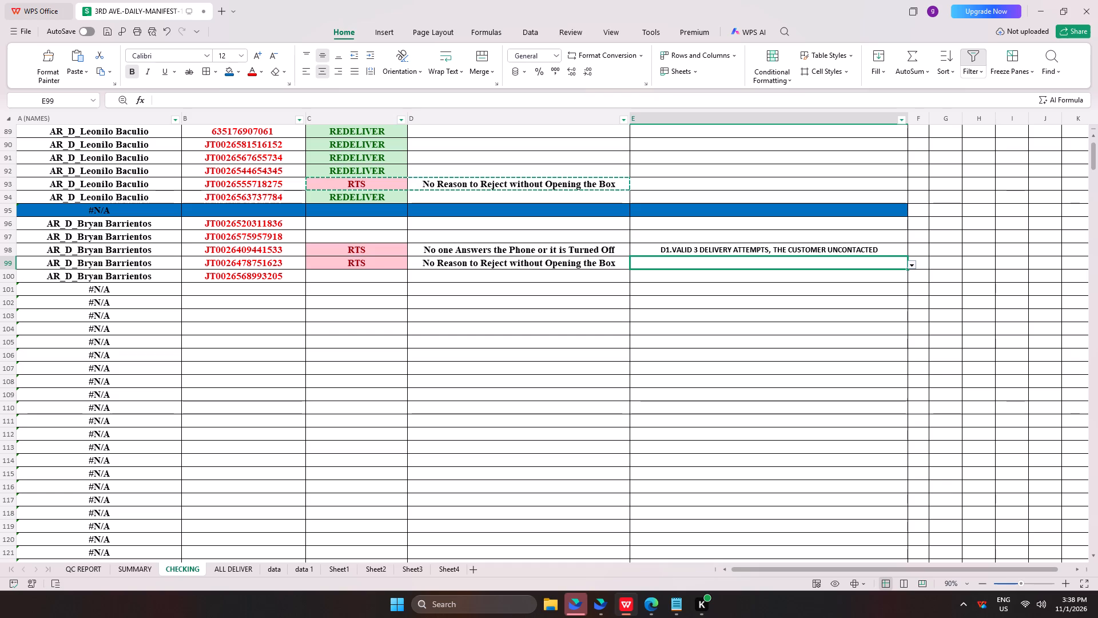
pyautogui.press('n')
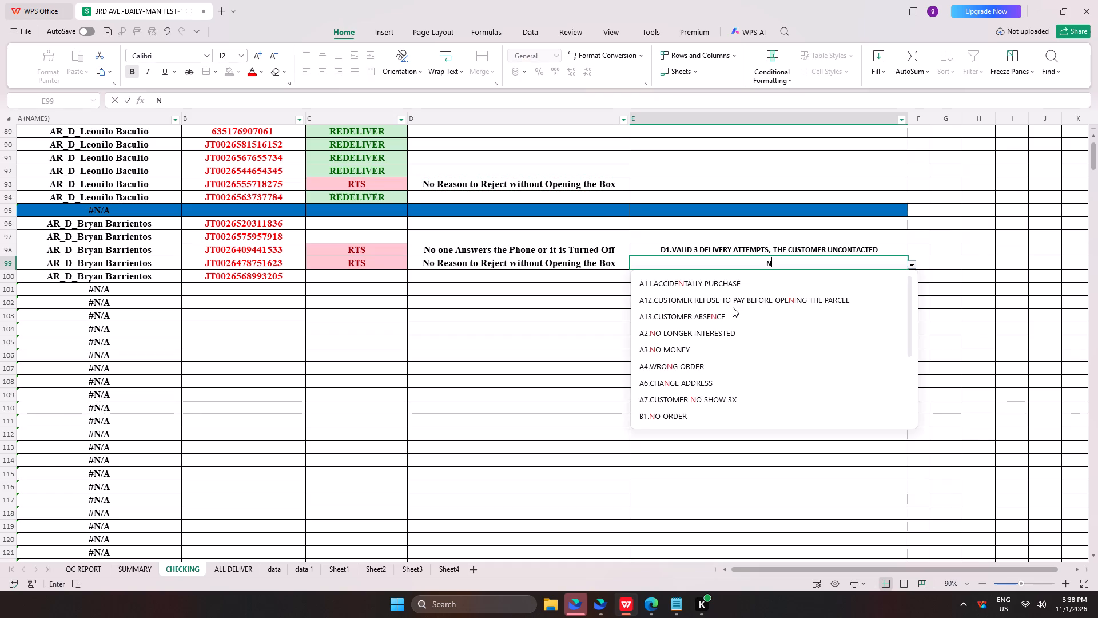
pyautogui.click(679, 347)
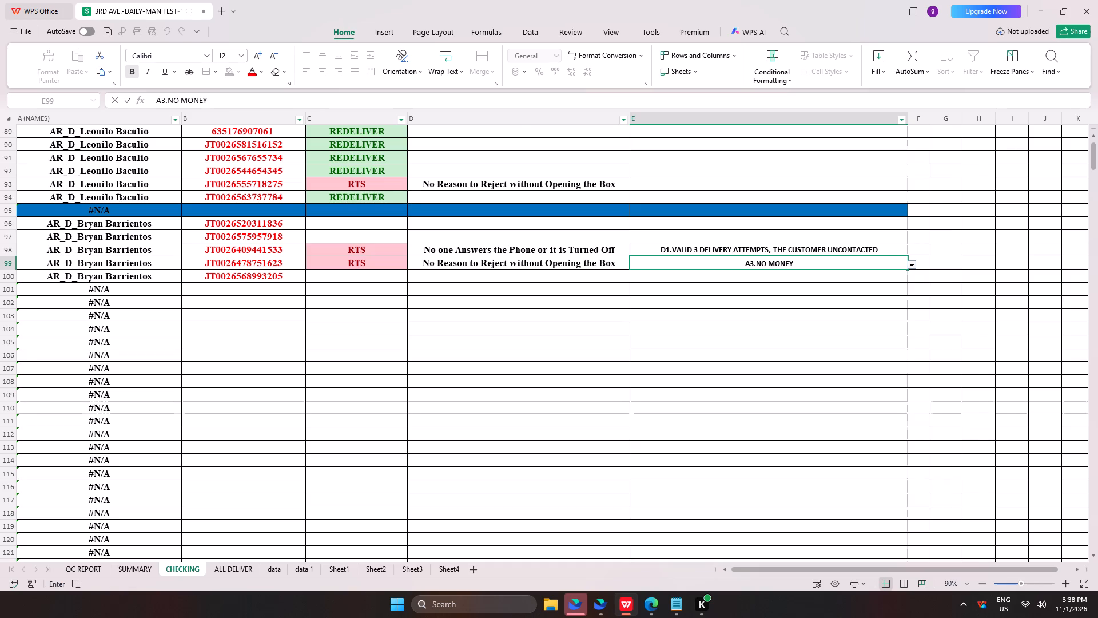
pyautogui.press('Tab')
# Switch to JMS in Edge and search COD collection for the Pod Rider matching BRYA, refreshing the results.
pyautogui.click(653, 615)
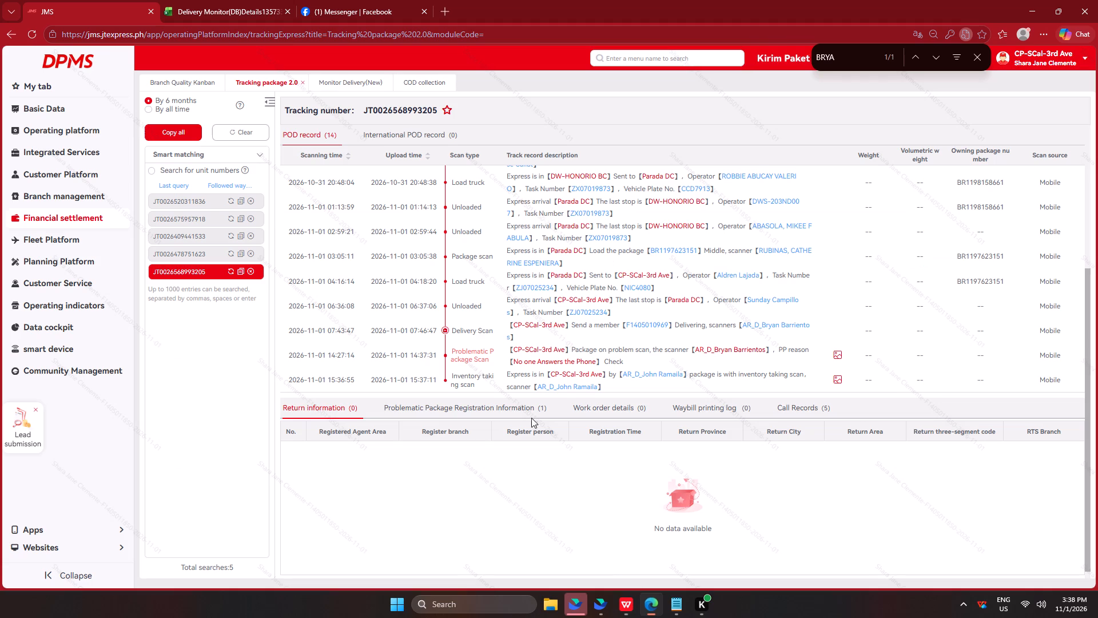
pyautogui.click(424, 83)
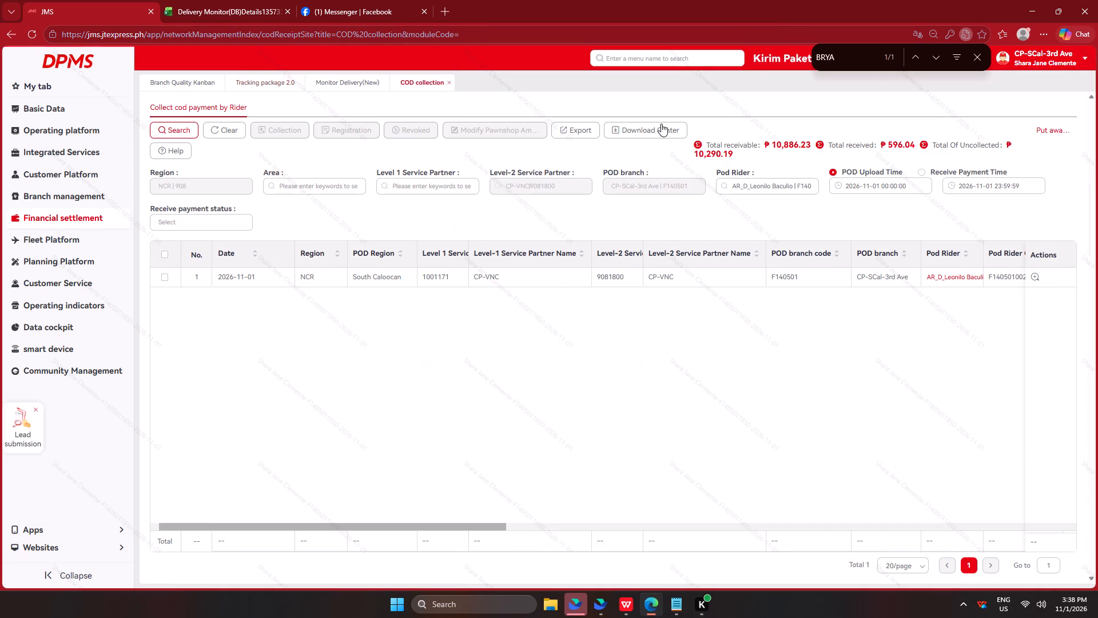
pyautogui.click(813, 184)
pyautogui.click(807, 185)
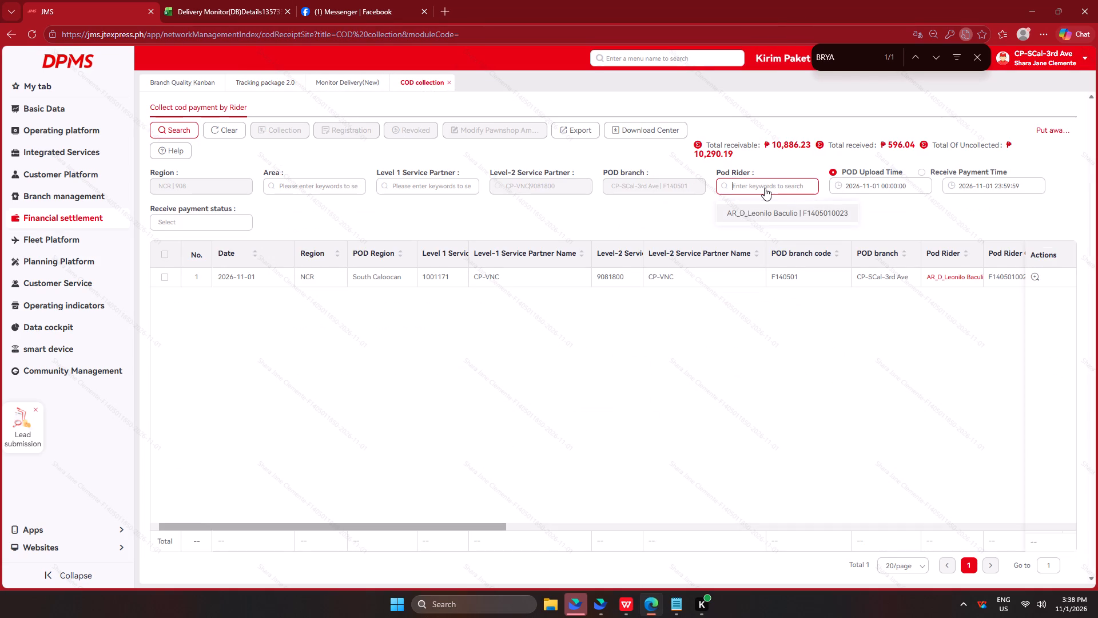
pyautogui.write('BRYA')
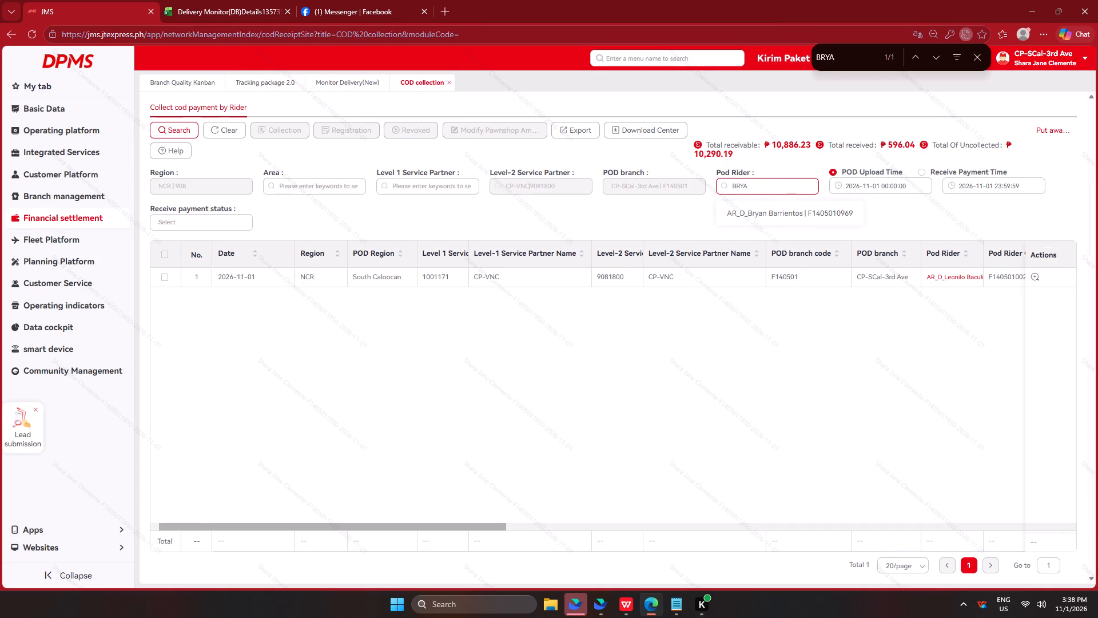
pyautogui.click(802, 214)
pyautogui.click(157, 133)
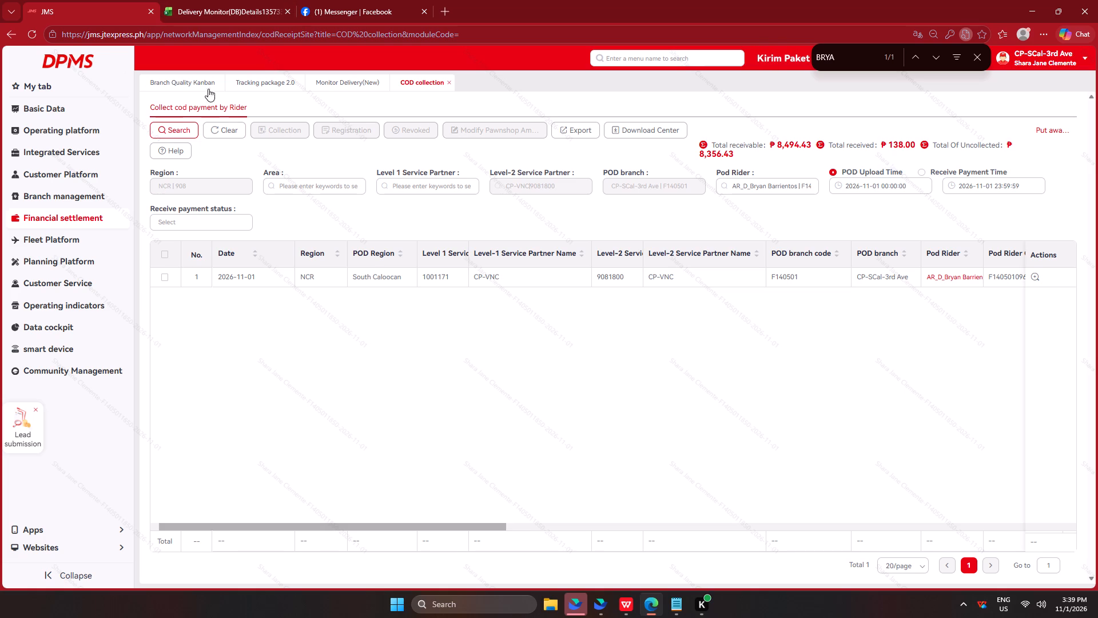
pyautogui.click(172, 123)
pyautogui.click(167, 130)
pyautogui.click(253, 81)
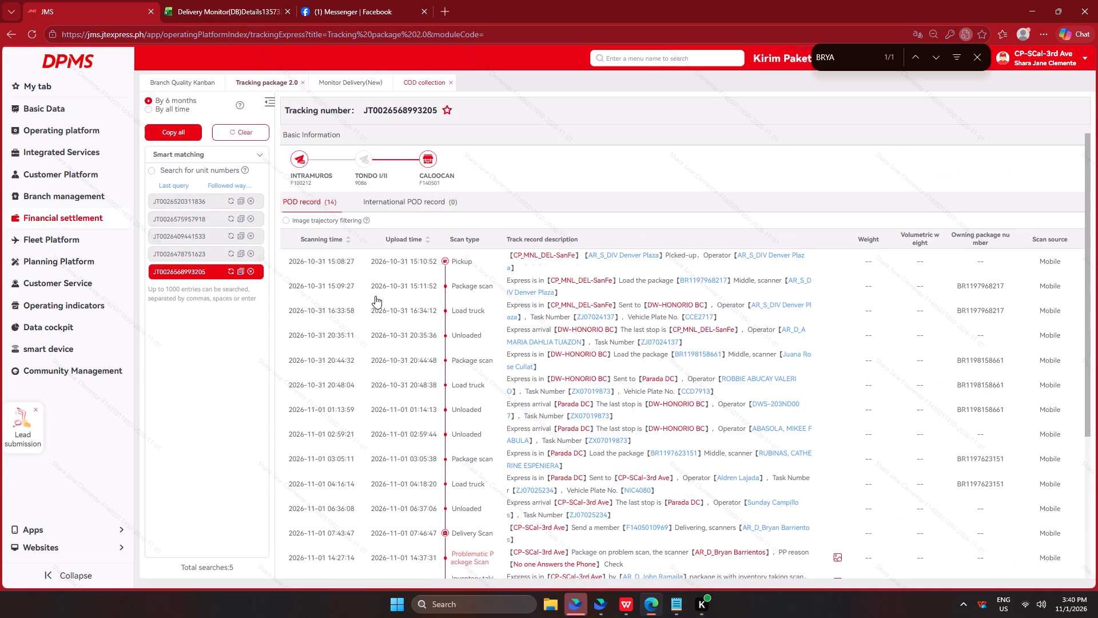
pyautogui.click(236, 114)
pyautogui.click(232, 127)
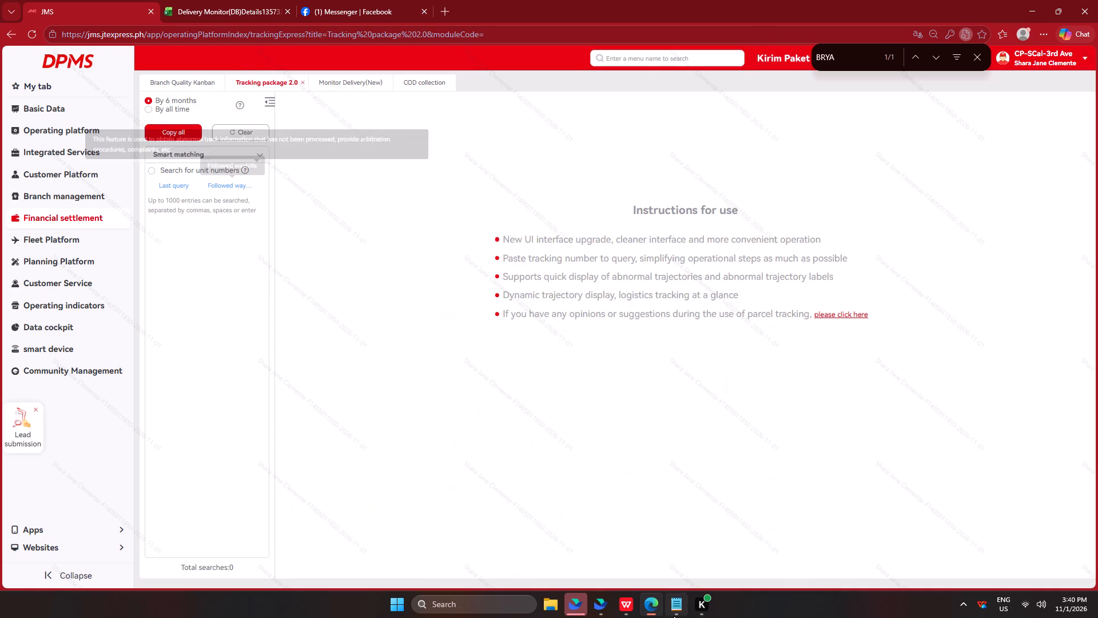
pyautogui.click(671, 613)
pyautogui.click(934, 314)
pyautogui.scroll(5, 856, 292)
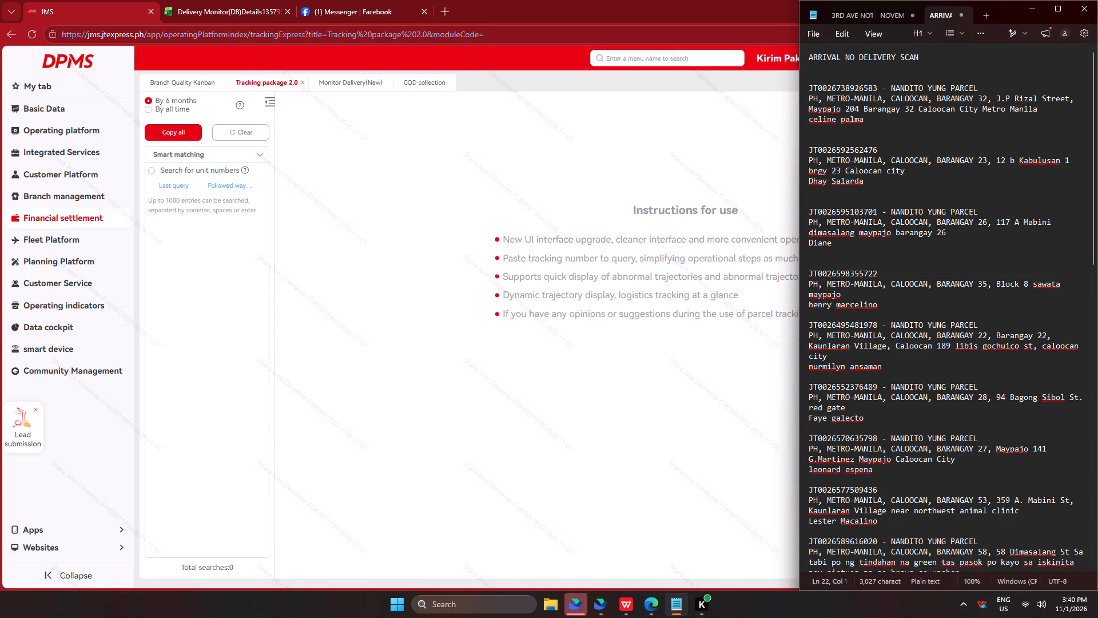
pyautogui.click(835, 94)
pyautogui.tripleClick(828, 90)
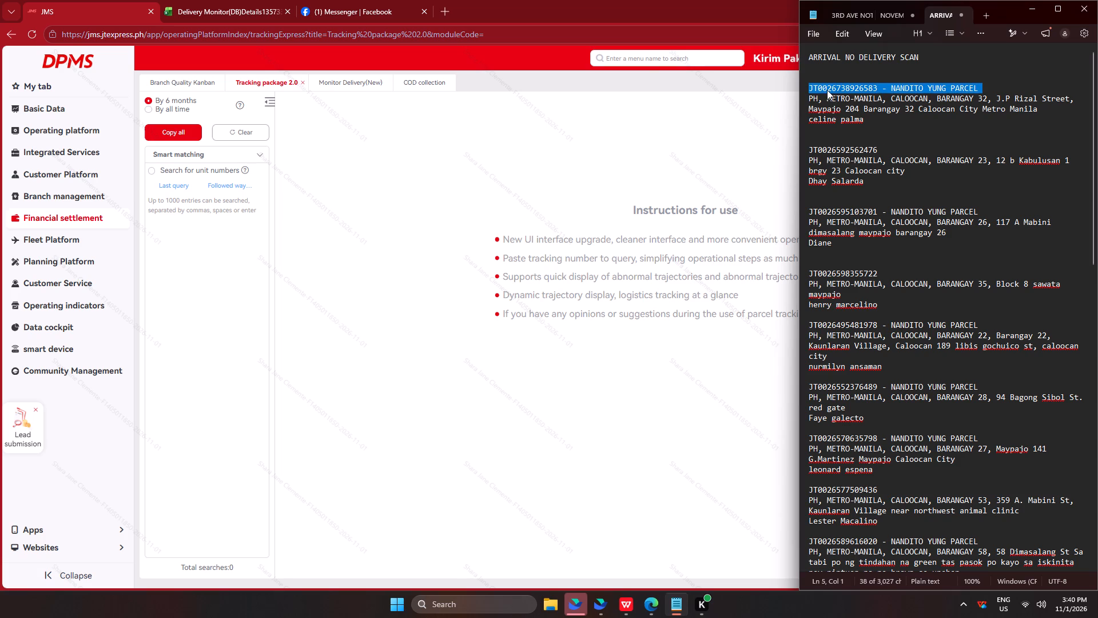
pyautogui.click(823, 86)
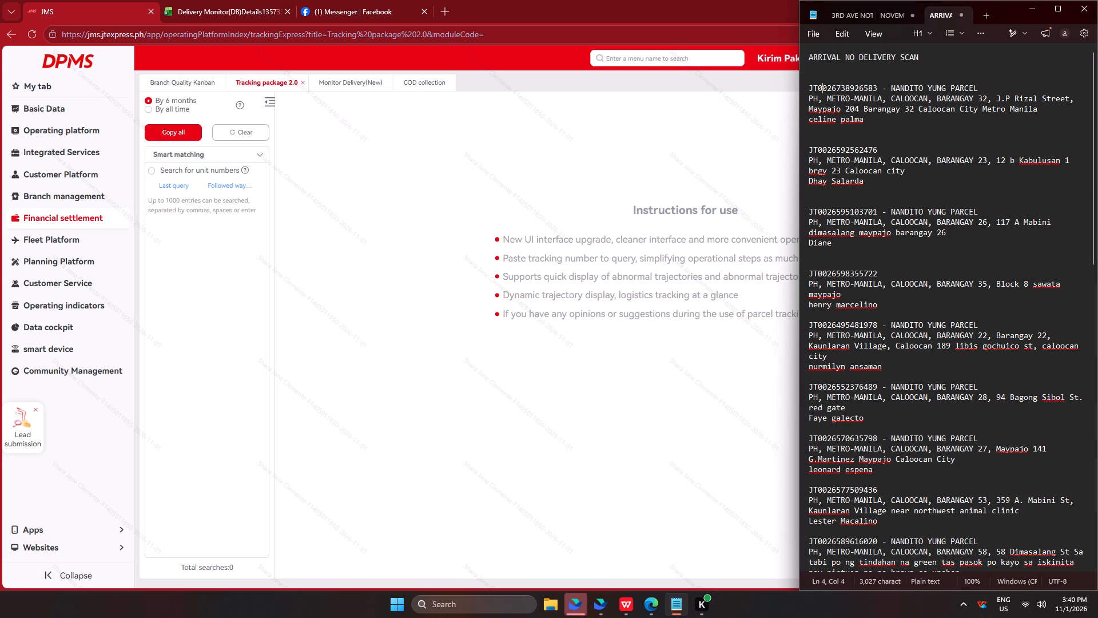
pyautogui.tripleClick(813, 83)
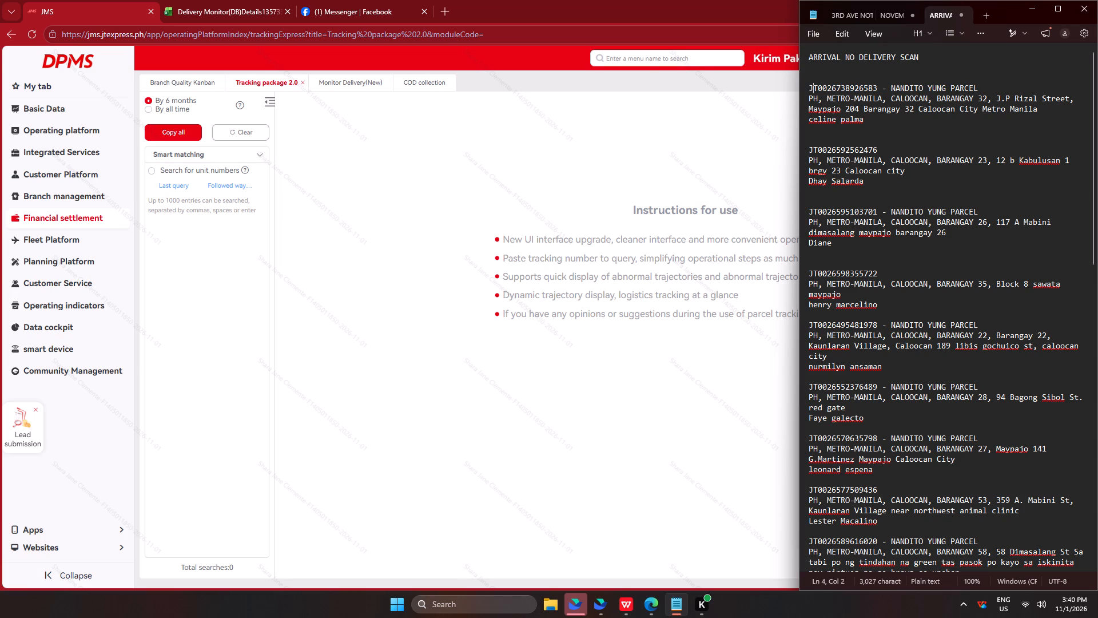
pyautogui.click(810, 89)
pyautogui.doubleClick(819, 86)
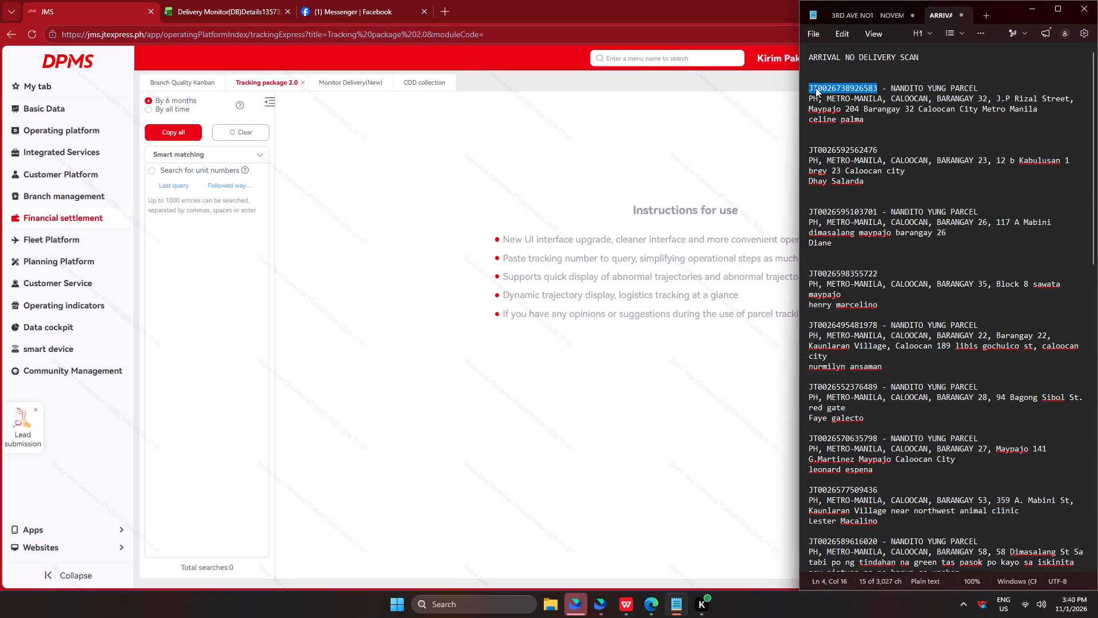
pyautogui.hotkey('ctrl', 'c')
pyautogui.hotkey('ctrl', 'c')
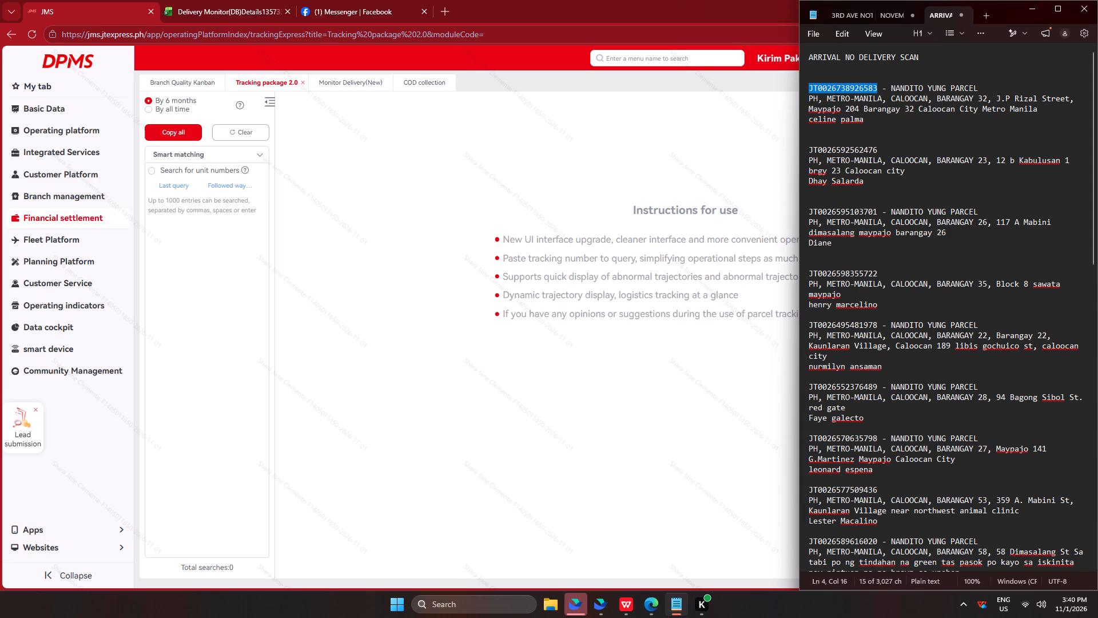
pyautogui.click(210, 208)
pyautogui.hotkey('ctrl', 'v')
pyautogui.scroll(-6, 697, 244)
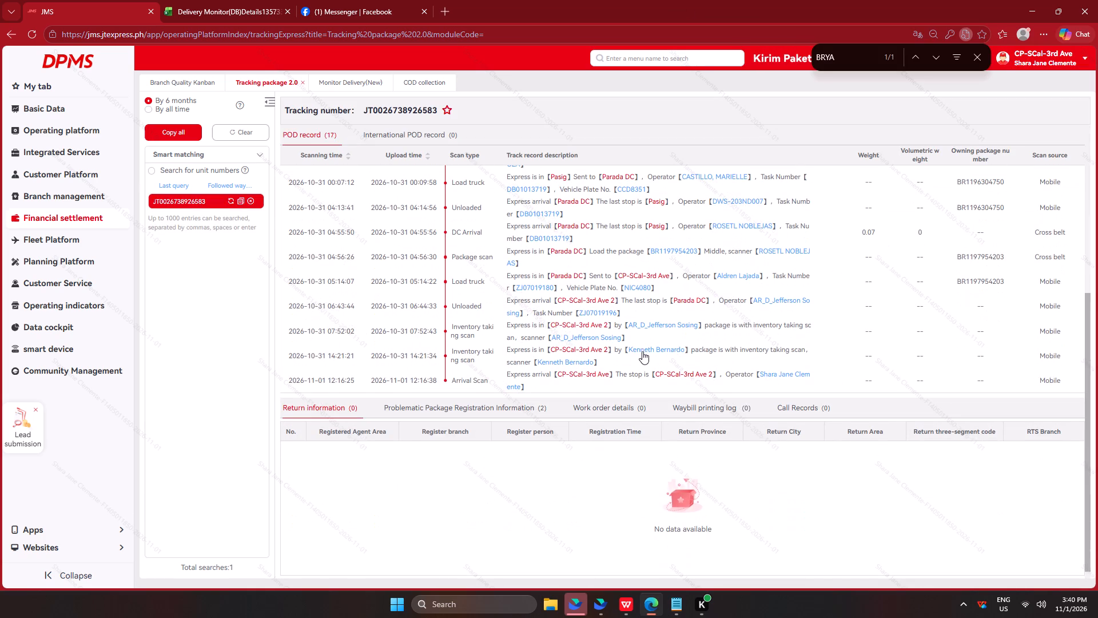
pyautogui.hotkey('alt', 'Tab')
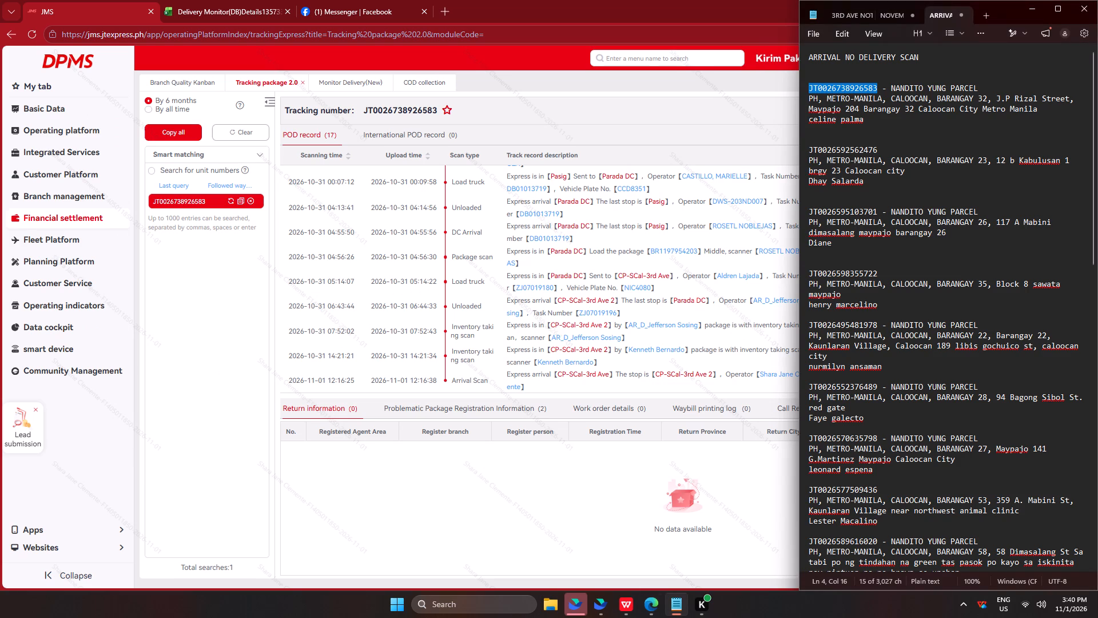
pyautogui.doubleClick(823, 148)
pyautogui.hotkey('ctrl', 'c')
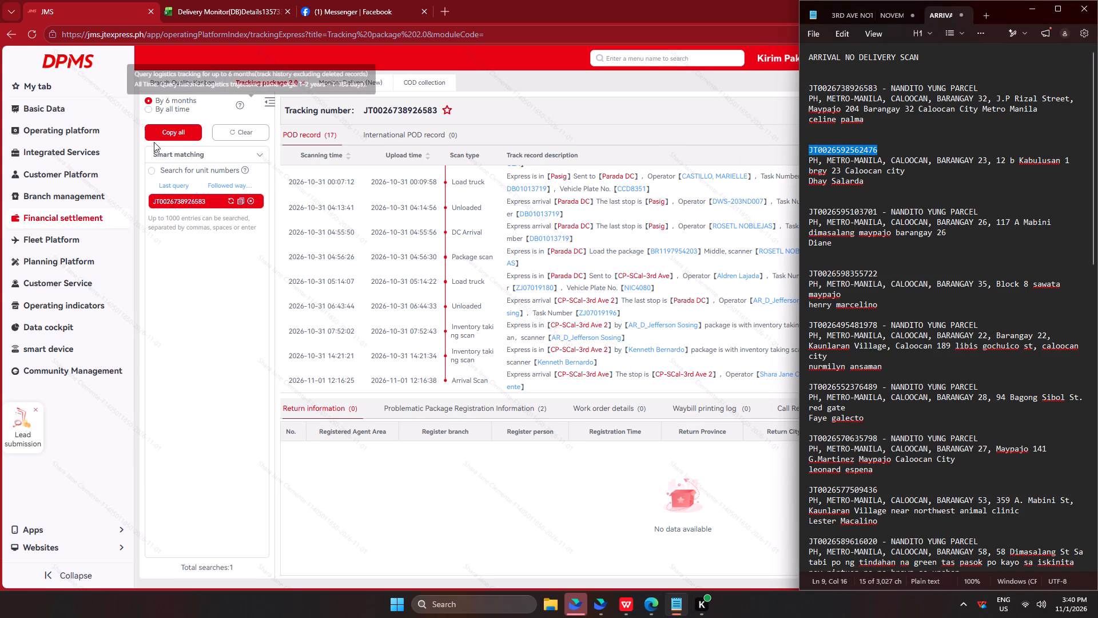
pyautogui.click(224, 128)
pyautogui.click(212, 228)
pyautogui.hotkey('ctrl', 'v')
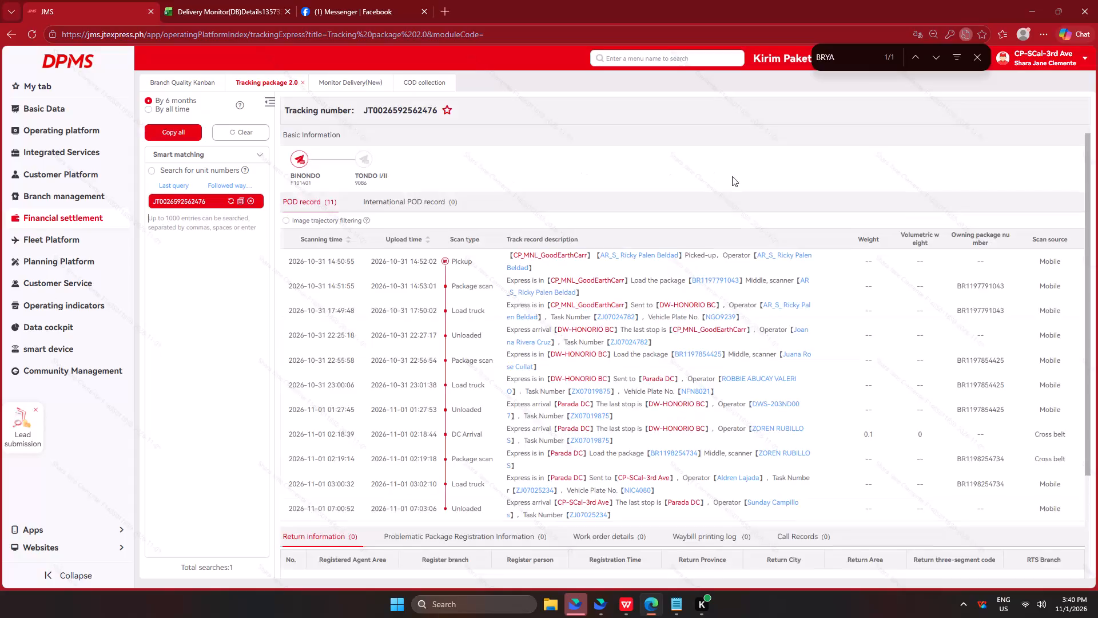
pyautogui.scroll(-4, 733, 178)
pyautogui.hotkey('alt', 'Tab')
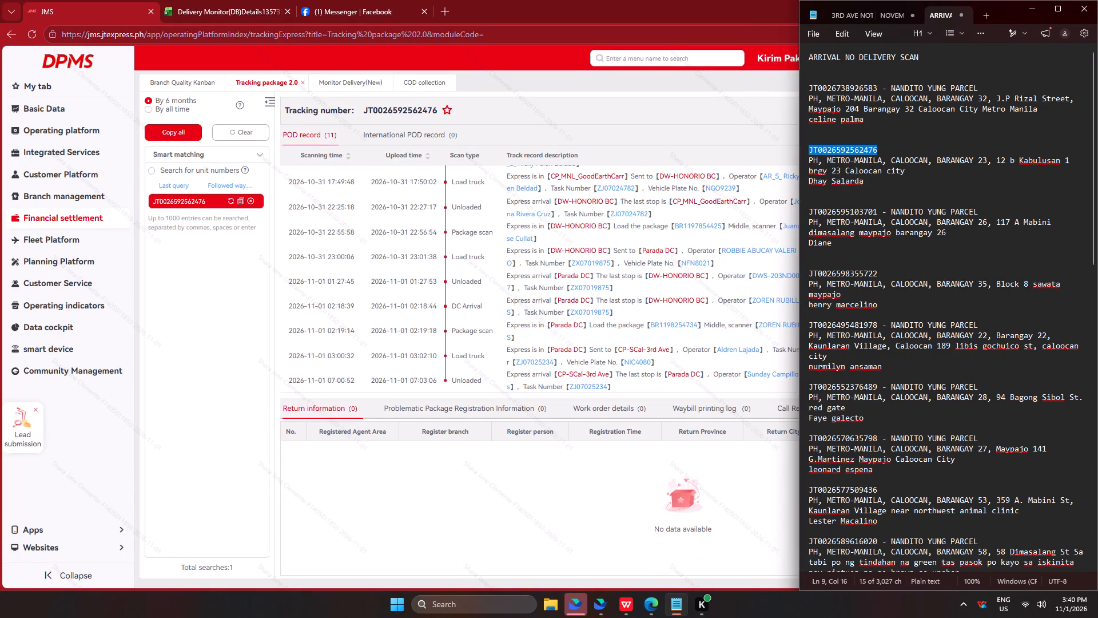
pyautogui.doubleClick(825, 208)
pyautogui.hotkey('ctrl', 'c')
pyautogui.click(249, 136)
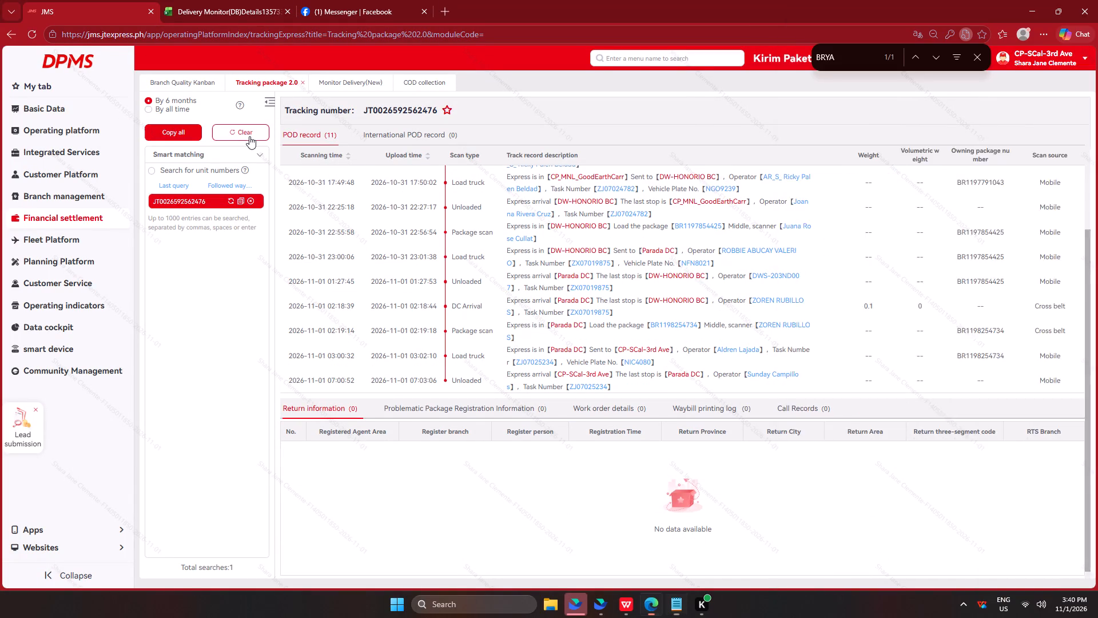
pyautogui.click(196, 253)
pyautogui.hotkey('ctrl', 'v')
pyautogui.scroll(-1, 619, 196)
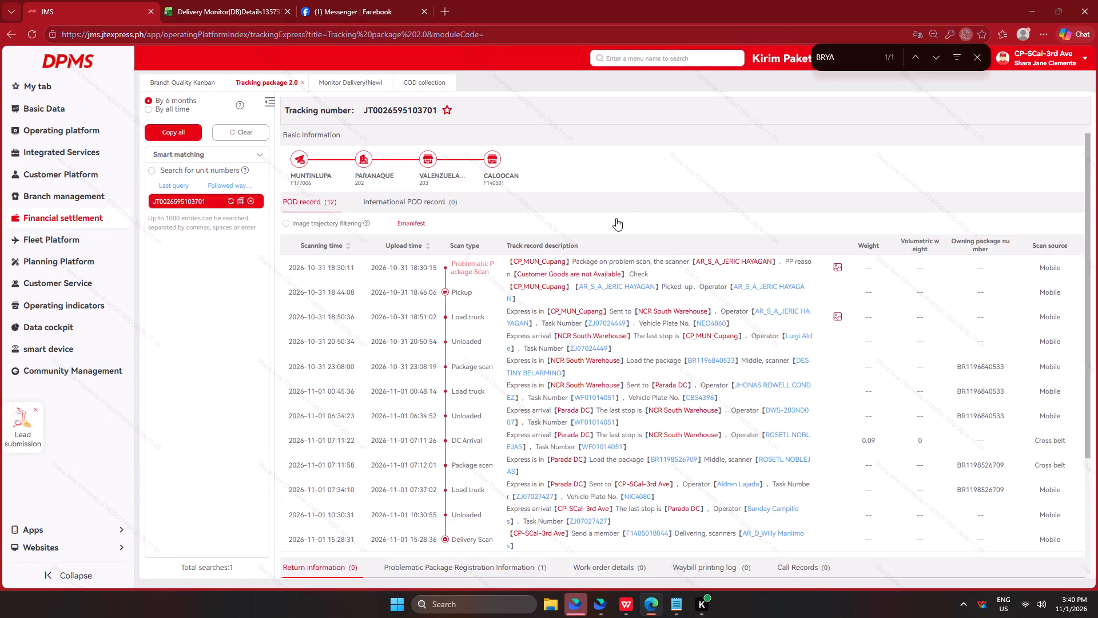
pyautogui.scroll(-2, 615, 220)
pyautogui.hotkey('alt', 'Tab')
pyautogui.click(868, 231)
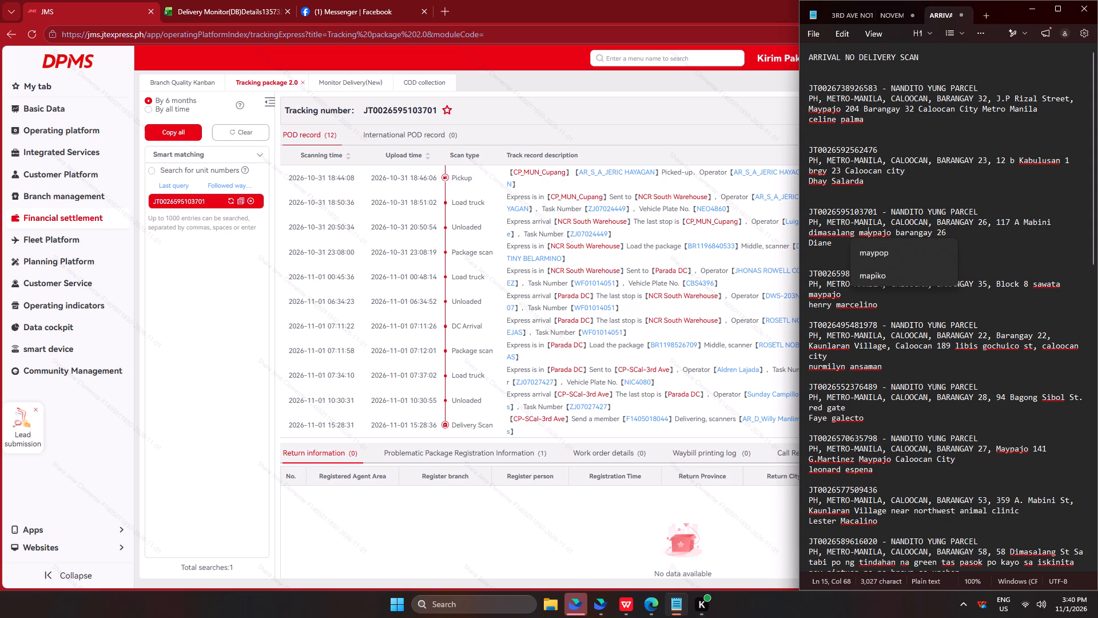
pyautogui.moveTo(809, 205); pyautogui.dragTo(842, 240)
pyautogui.press('BackSpace')
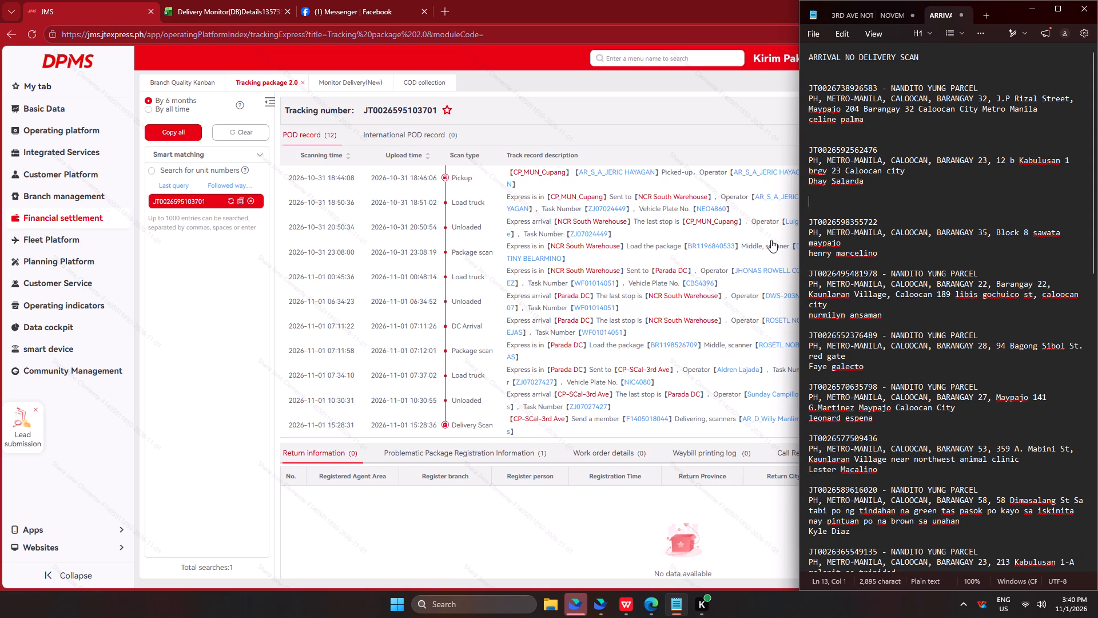
pyautogui.press('BackSpace')
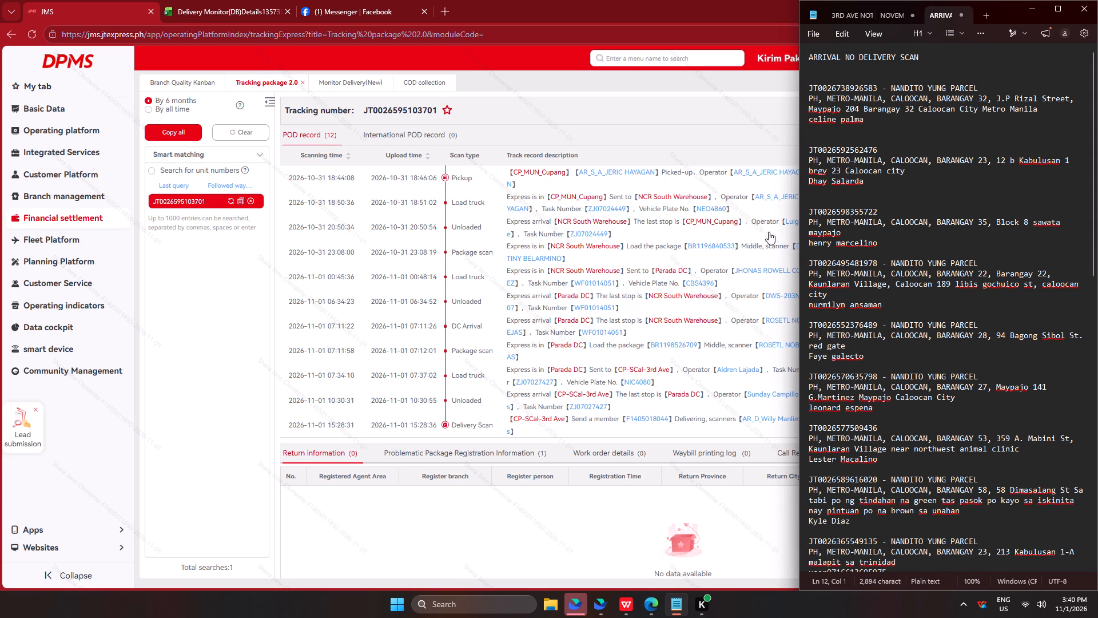
pyautogui.doubleClick(848, 213)
pyautogui.hotkey('ctrl', 'c')
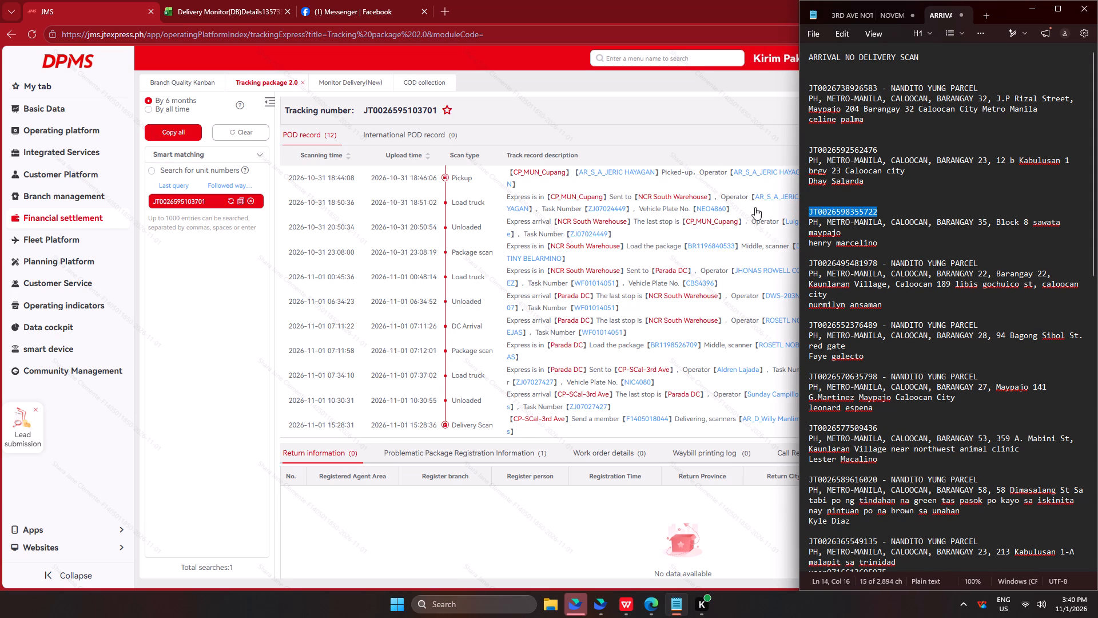
pyautogui.click(237, 134)
pyautogui.click(132, 390)
pyautogui.click(196, 308)
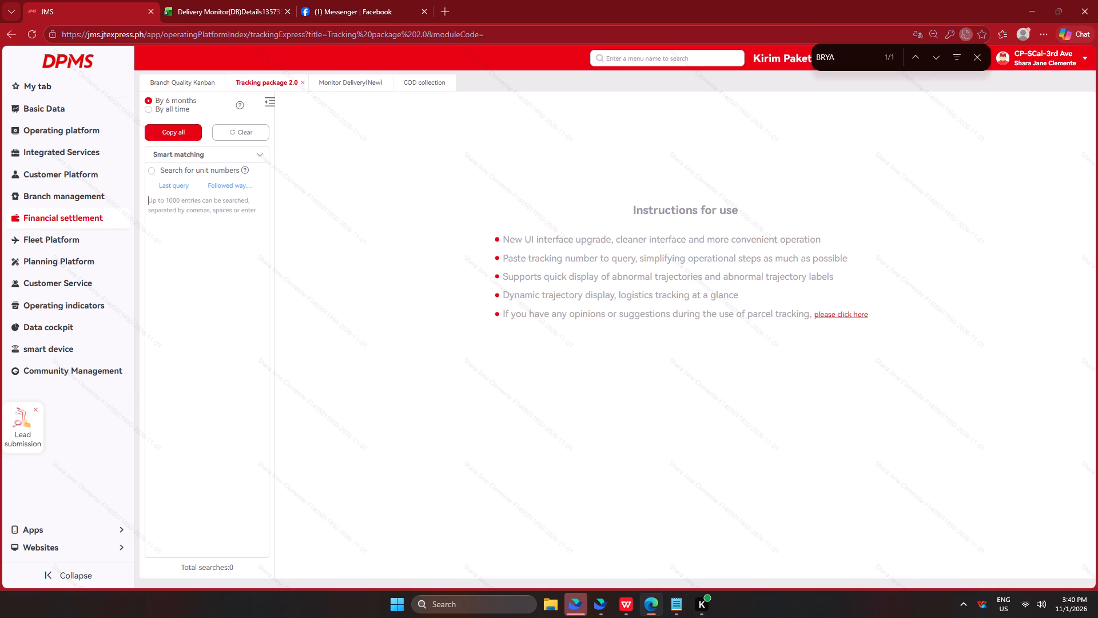
pyautogui.hotkey('ctrl', 'v')
pyautogui.scroll(-6, 634, 224)
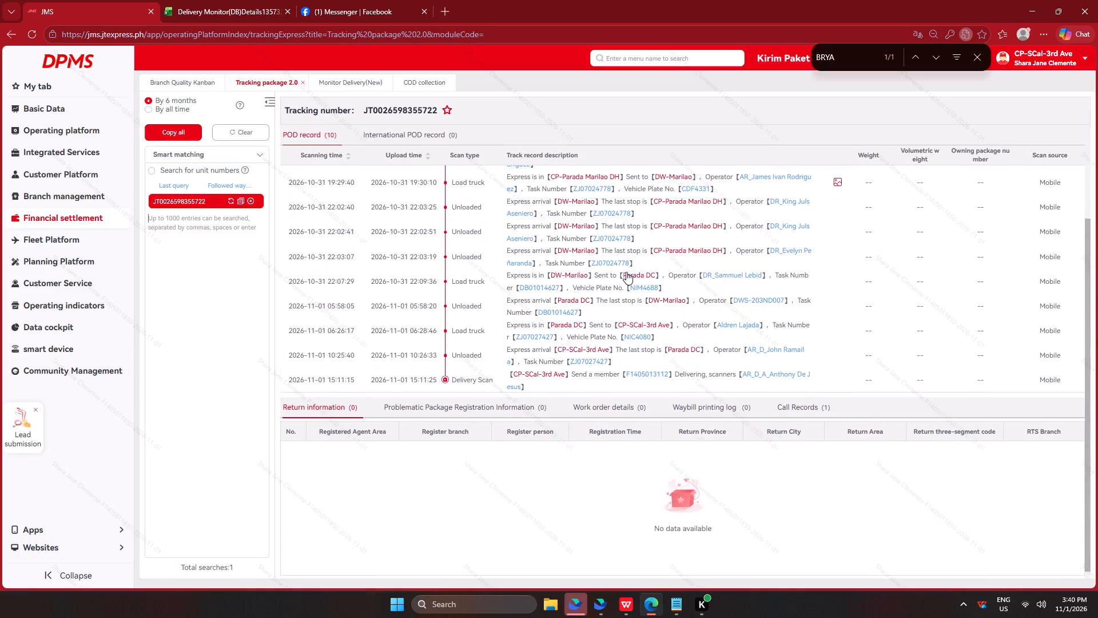
pyautogui.hotkey('alt', 'Tab')
pyautogui.click(879, 226)
pyautogui.moveTo(814, 202); pyautogui.dragTo(888, 243)
pyautogui.press('BackSpace')
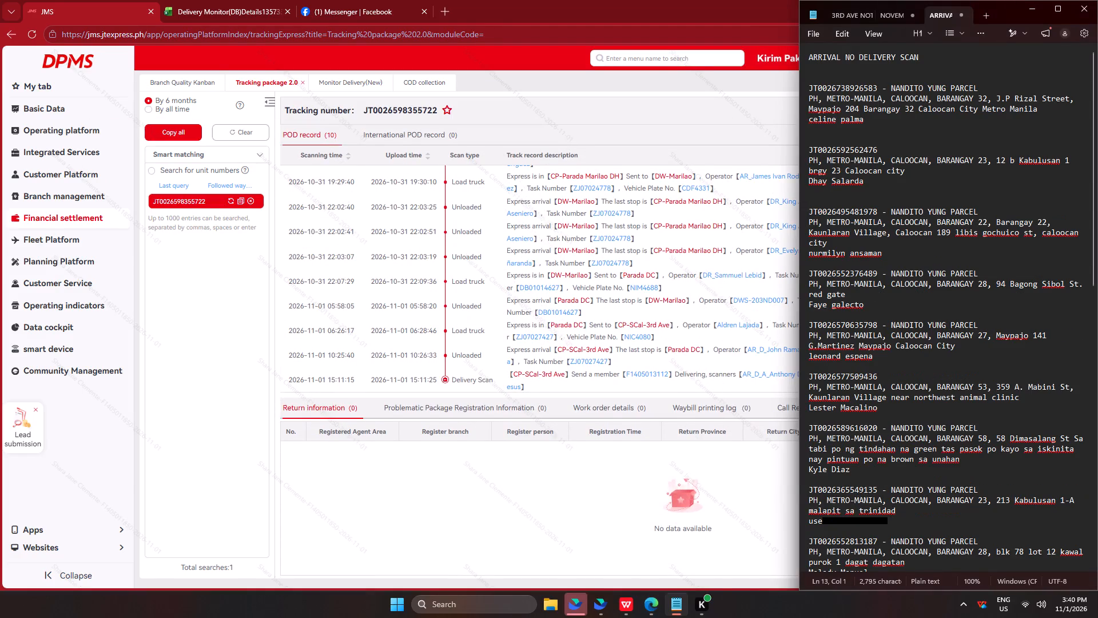
pyautogui.doubleClick(849, 211)
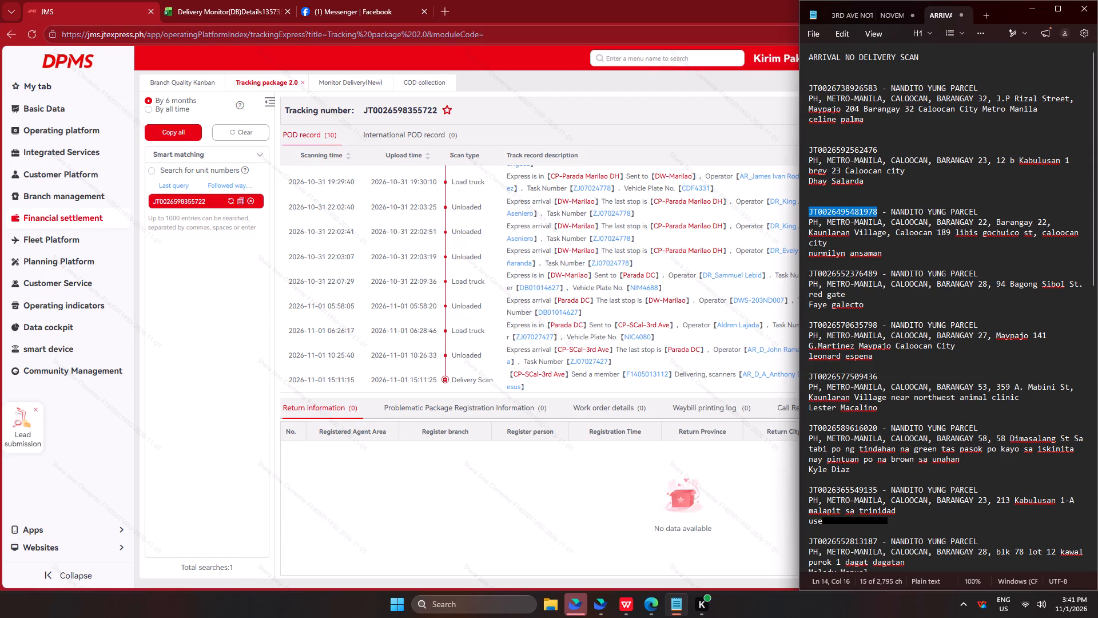
pyautogui.hotkey('ctrl', 'c')
pyautogui.click(230, 134)
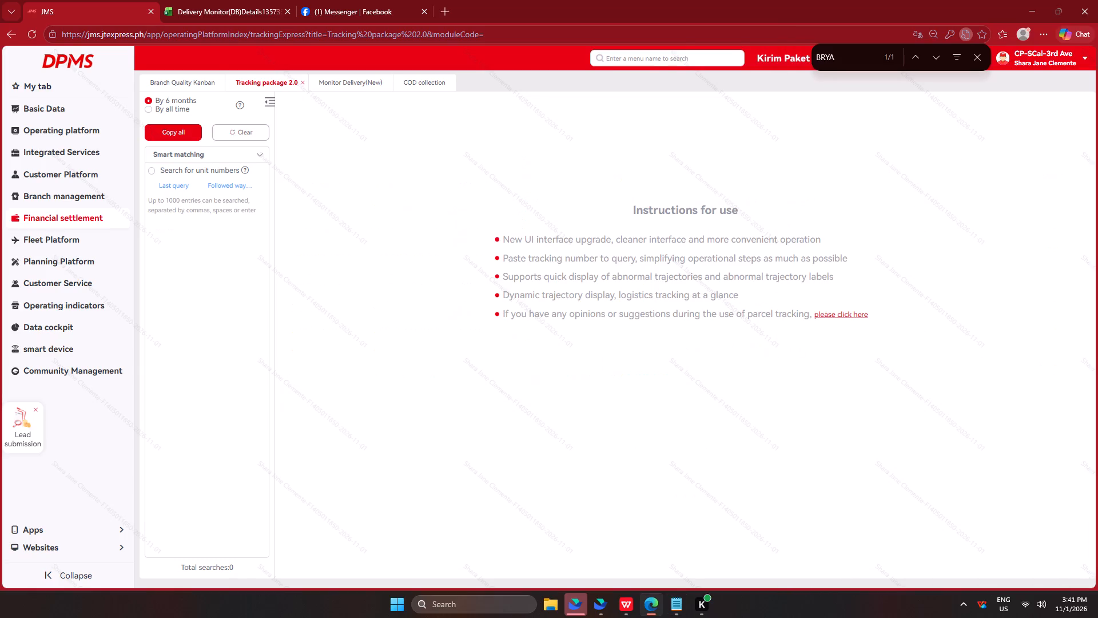
pyautogui.click(202, 314)
pyautogui.hotkey('ctrl', 'v')
pyautogui.scroll(-6, 709, 275)
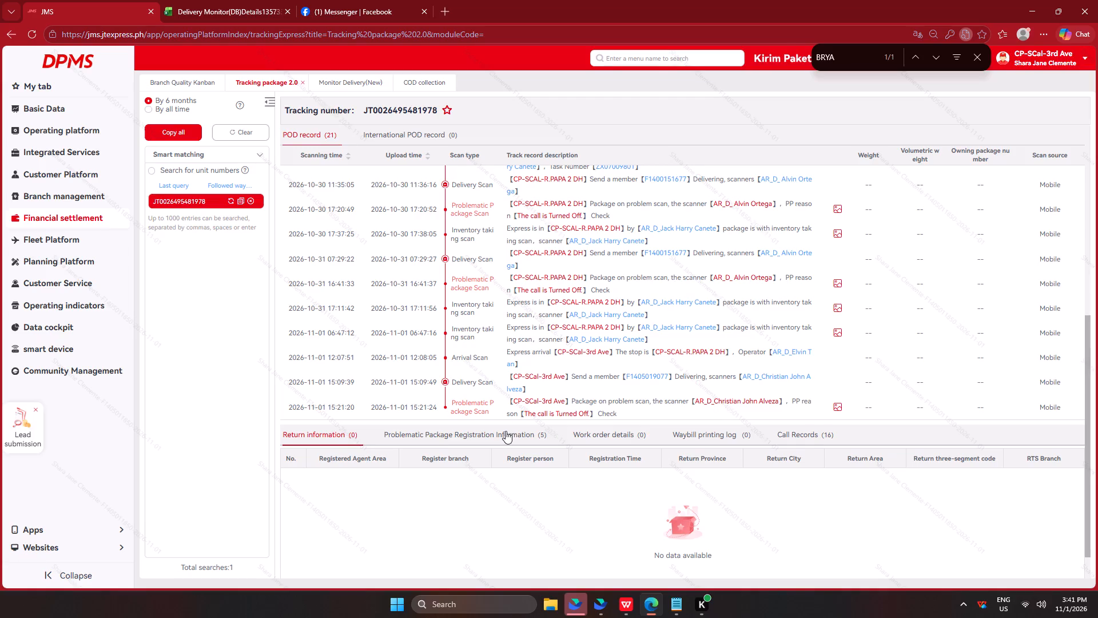
pyautogui.hotkey('alt', 'Tab')
pyautogui.click(888, 240)
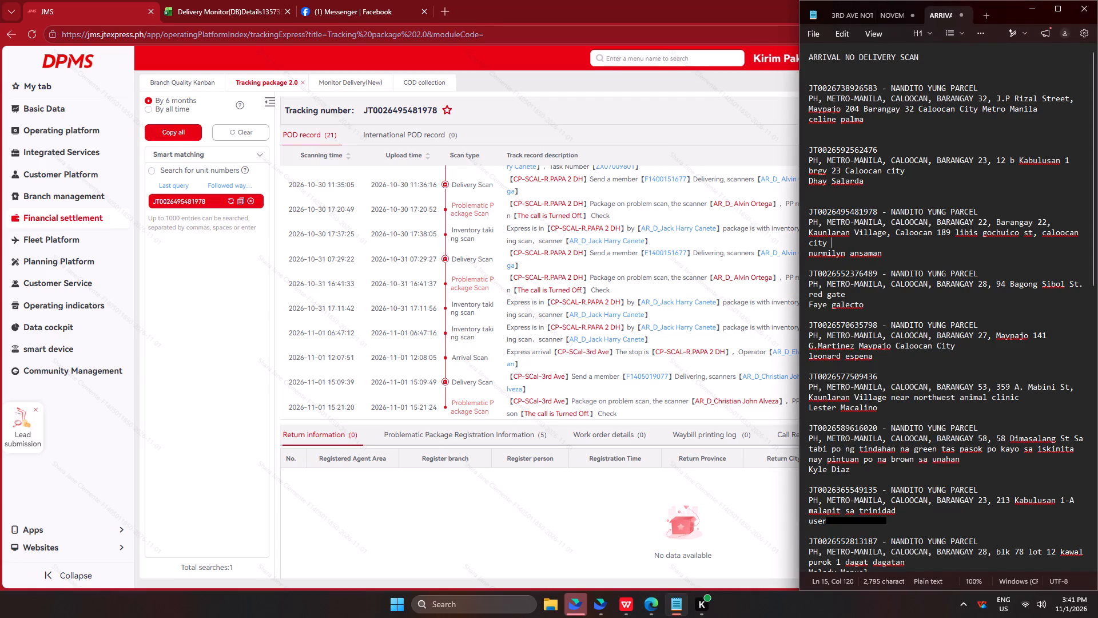
pyautogui.moveTo(810, 207); pyautogui.dragTo(948, 259)
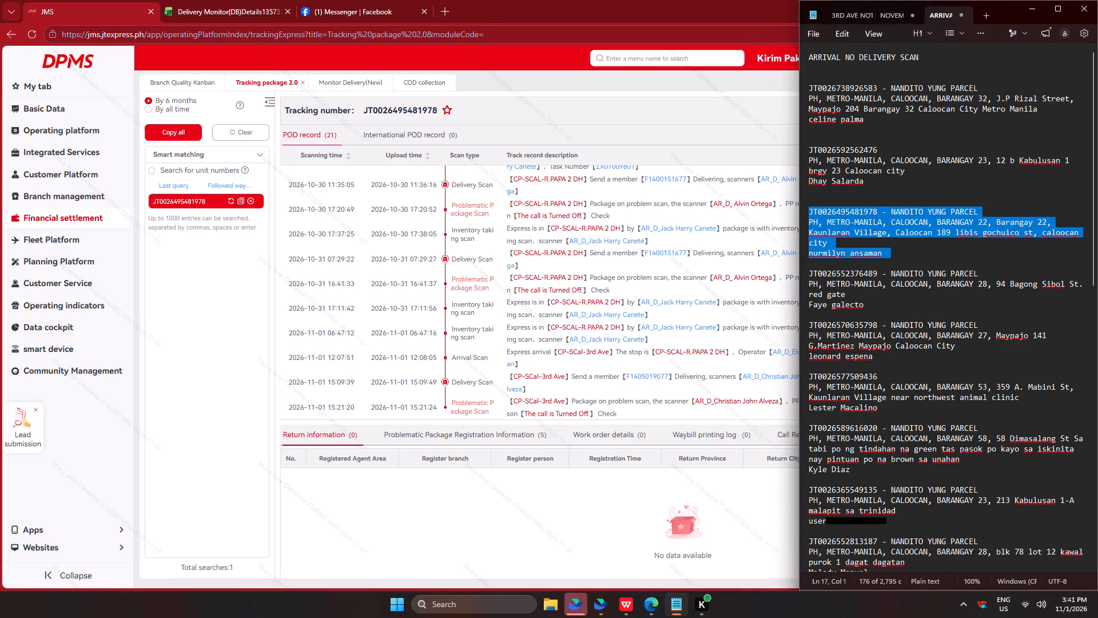
pyautogui.press('BackSpace')
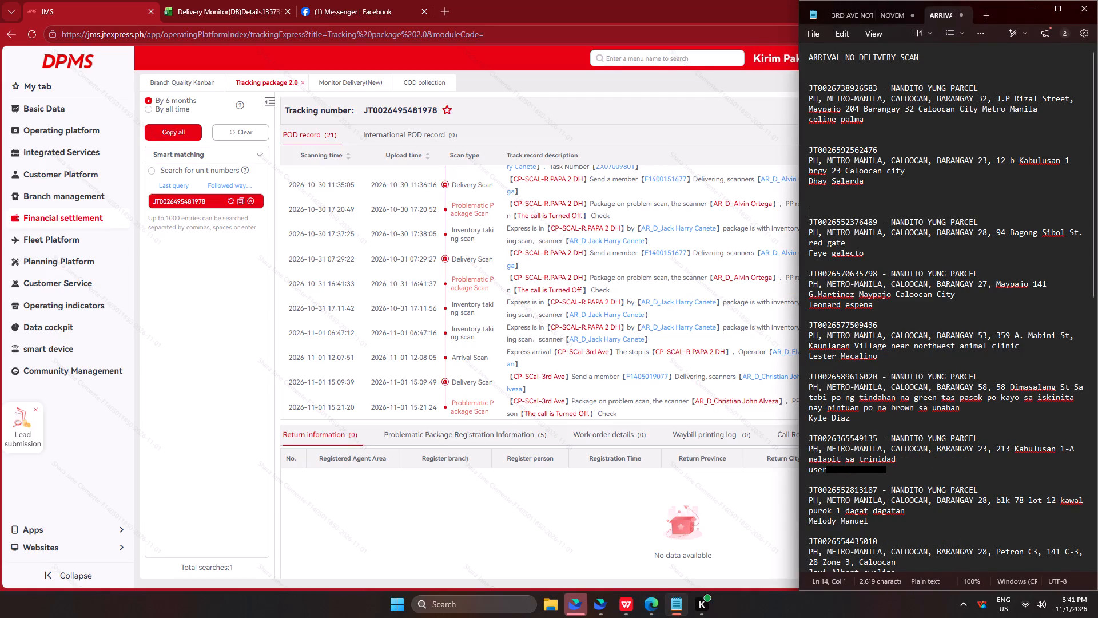
pyautogui.press('BackSpace')
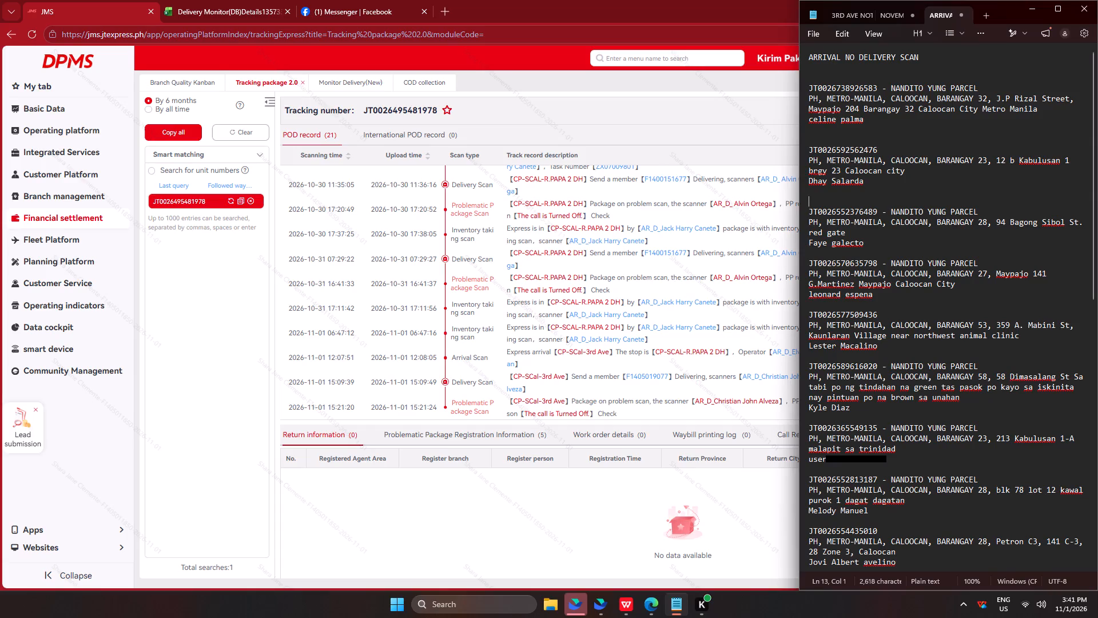
pyautogui.doubleClick(848, 208)
pyautogui.hotkey('ctrl', 'c')
pyautogui.click(258, 137)
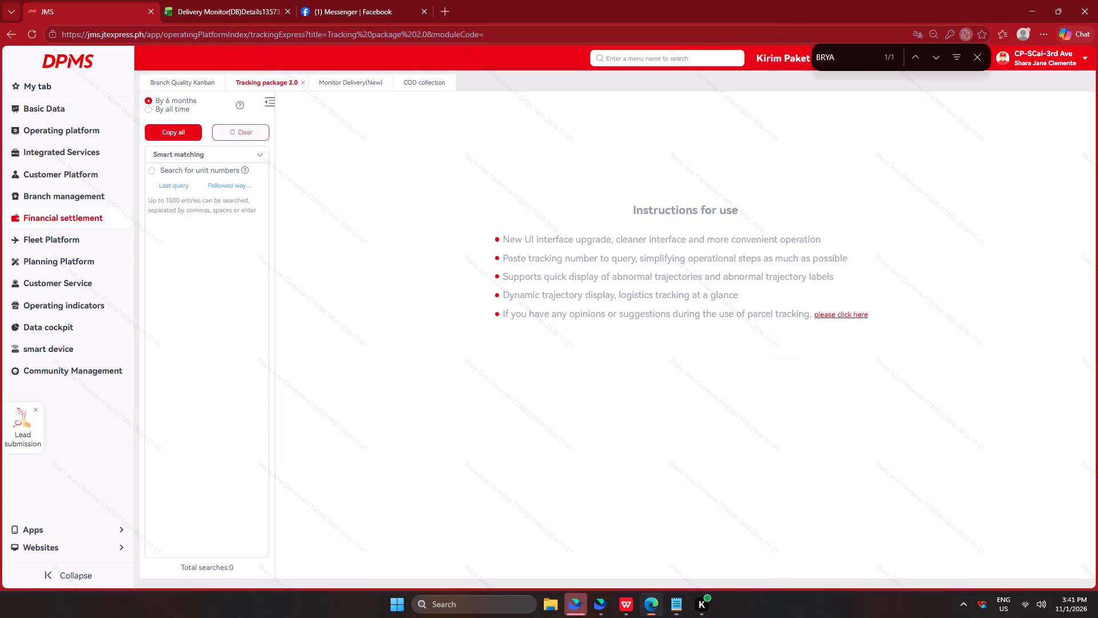
pyautogui.click(218, 421)
pyautogui.hotkey('ctrl', 'v')
pyautogui.scroll(-7, 825, 274)
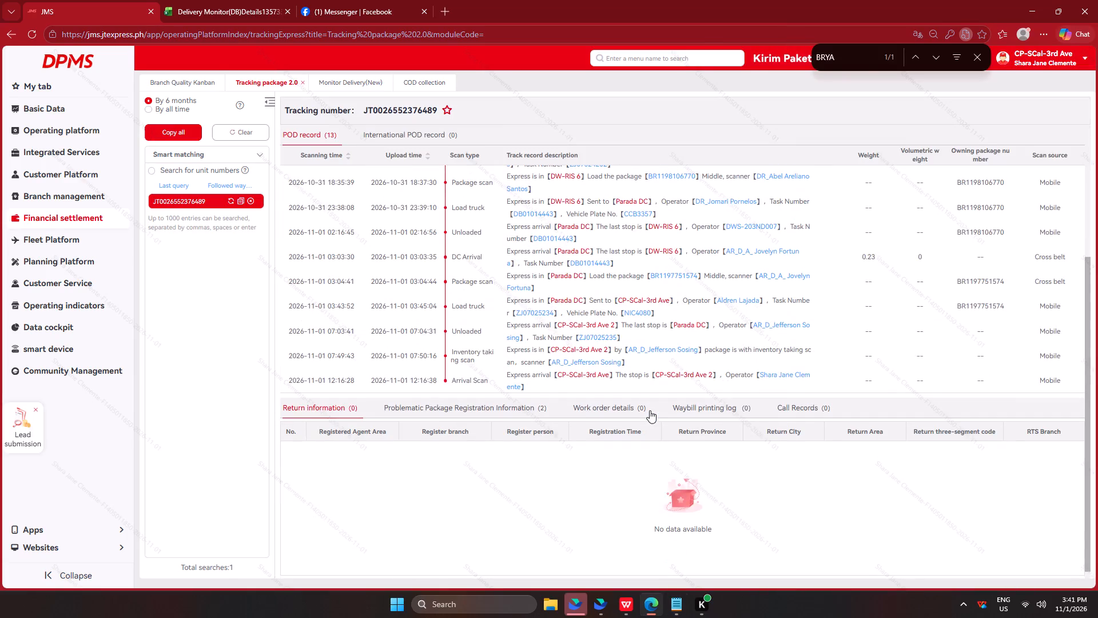
pyautogui.hotkey('alt', 'Tab')
pyautogui.click(833, 255)
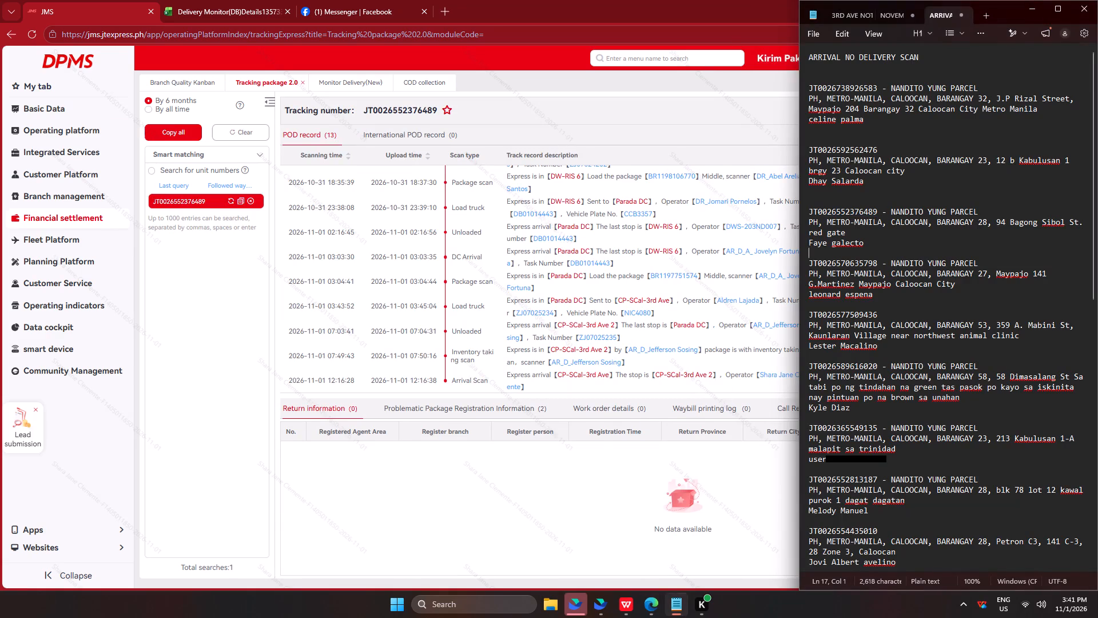
pyautogui.doubleClick(821, 263)
pyautogui.hotkey('ctrl', 'c')
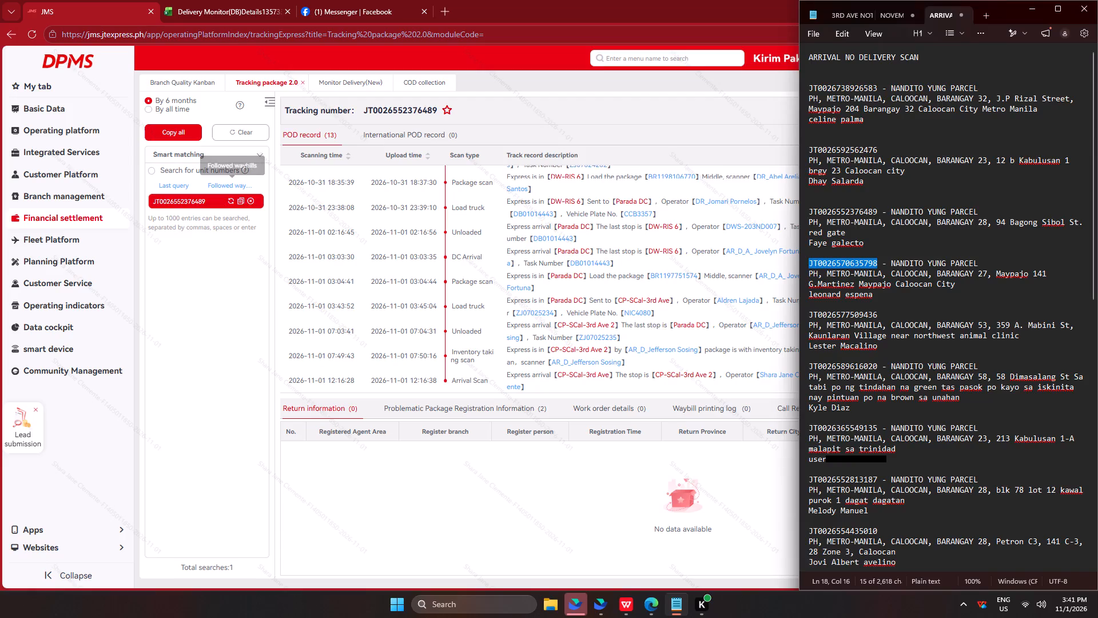
pyautogui.click(246, 130)
pyautogui.click(210, 278)
pyautogui.hotkey('ctrl', 'v')
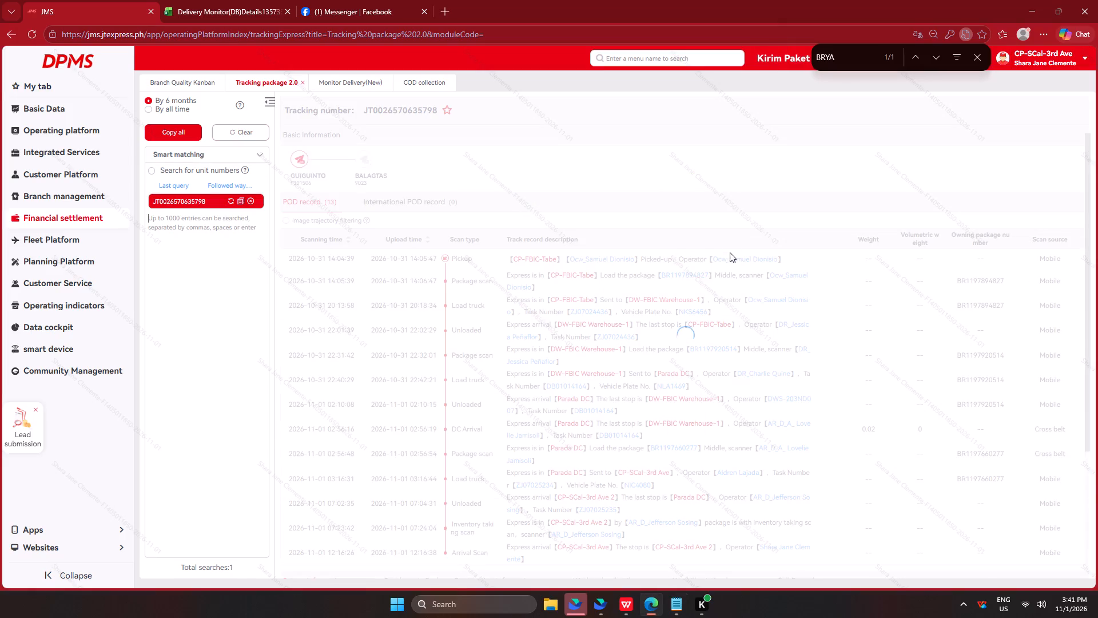
pyautogui.scroll(-5, 710, 280)
pyautogui.hotkey('alt', 'Tab')
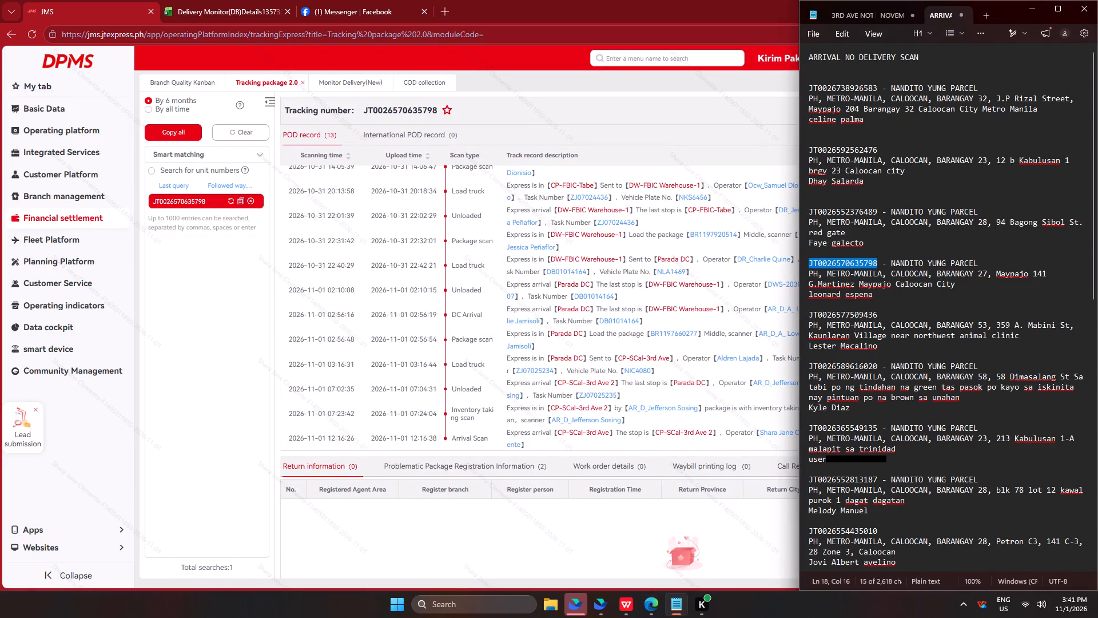
pyautogui.doubleClick(821, 314)
pyautogui.hotkey('ctrl', 'c')
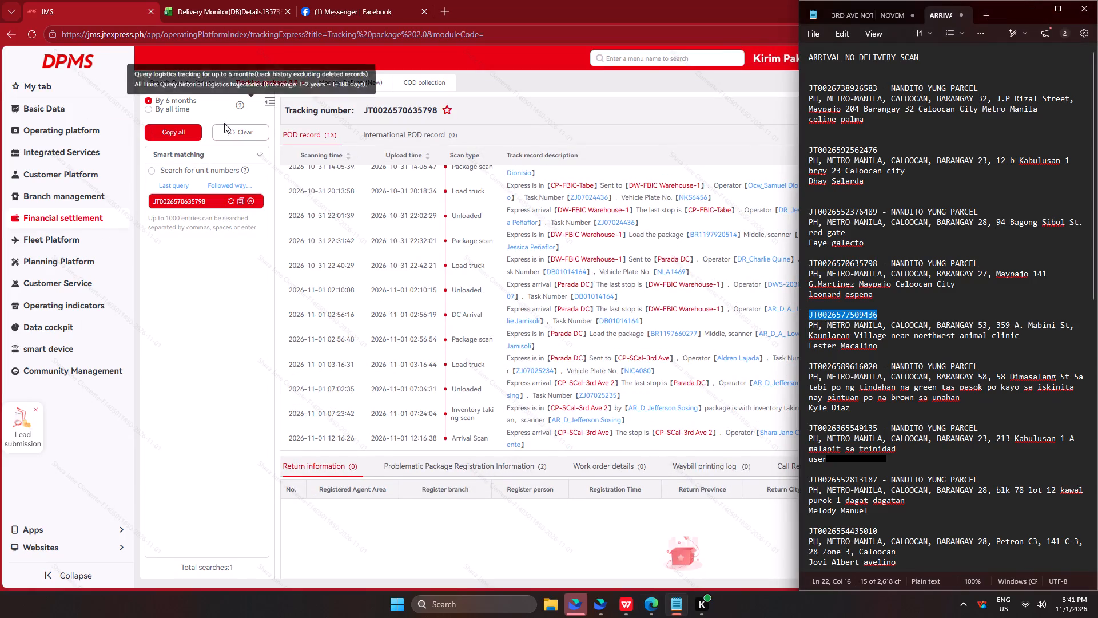
pyautogui.click(224, 123)
pyautogui.click(228, 134)
pyautogui.click(244, 266)
pyautogui.hotkey('ctrl', 'v')
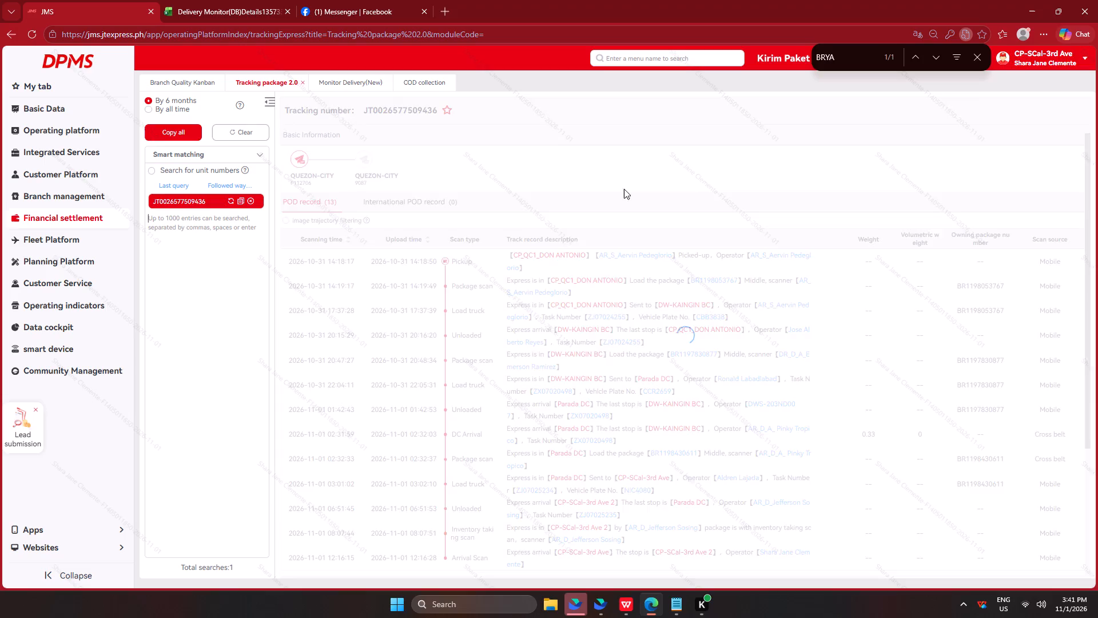
pyautogui.scroll(-5, 625, 239)
pyautogui.hotkey('alt', 'Tab')
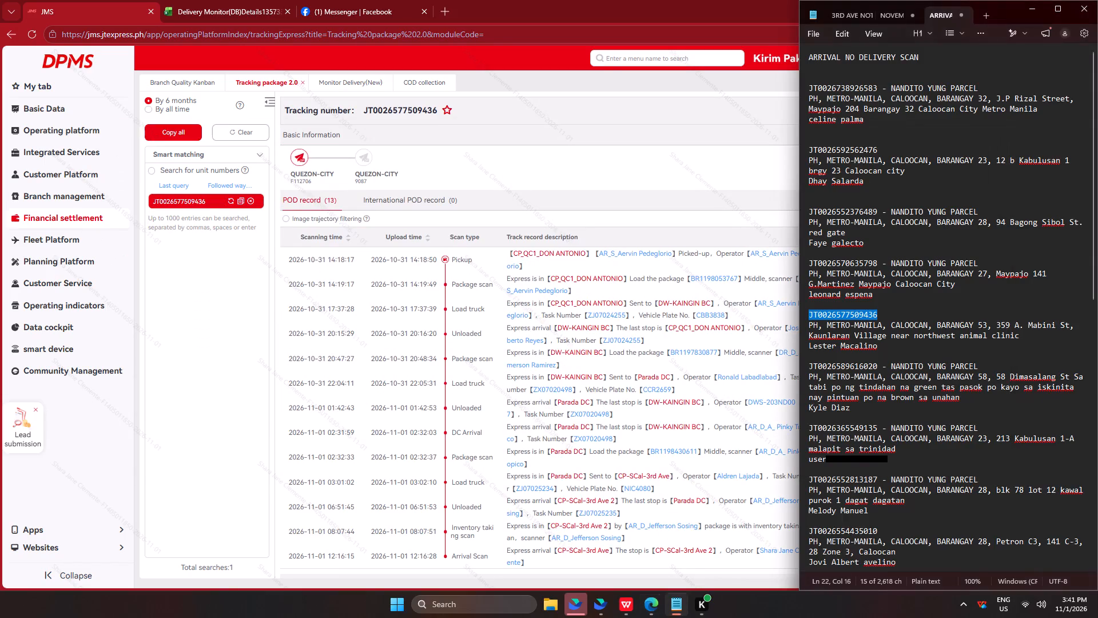
pyautogui.scroll(-2, 920, 323)
pyautogui.doubleClick(827, 286)
pyautogui.hotkey('ctrl', 'c')
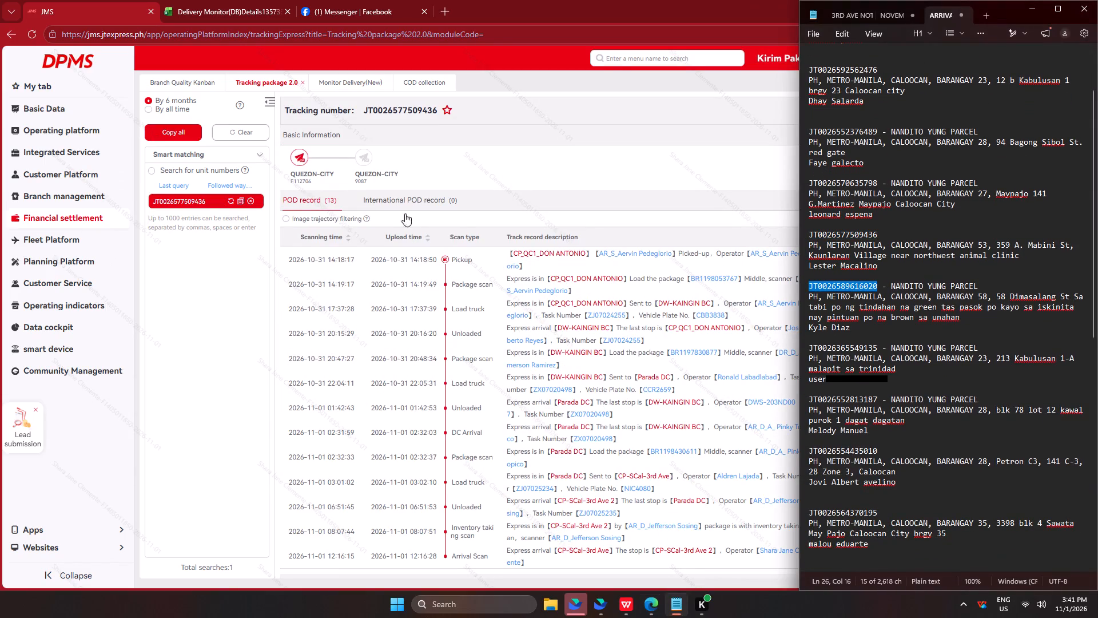
pyautogui.click(246, 132)
pyautogui.click(242, 263)
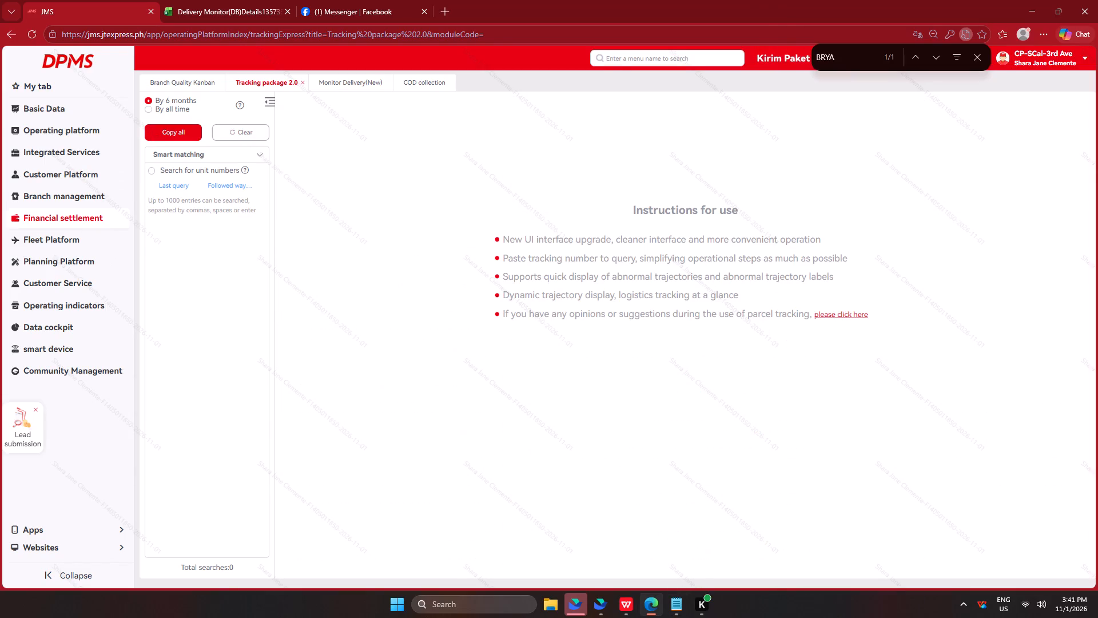
pyautogui.hotkey('ctrl', 'v')
pyautogui.scroll(-5, 785, 225)
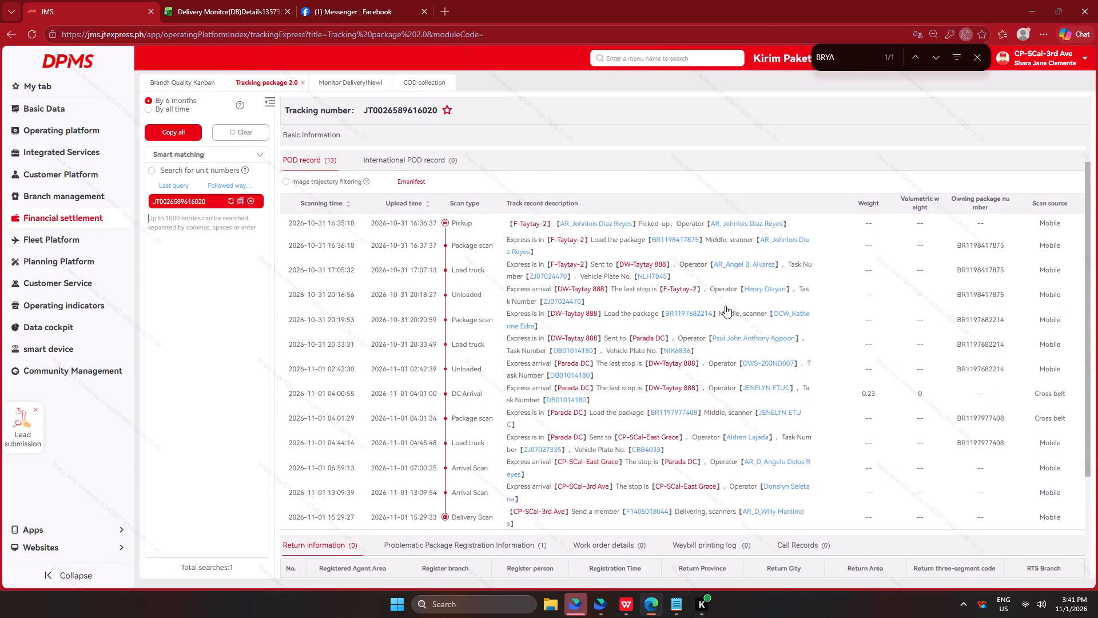
pyautogui.hotkey('alt', 'Tab')
pyautogui.click(869, 297)
pyautogui.scroll(-3, 866, 298)
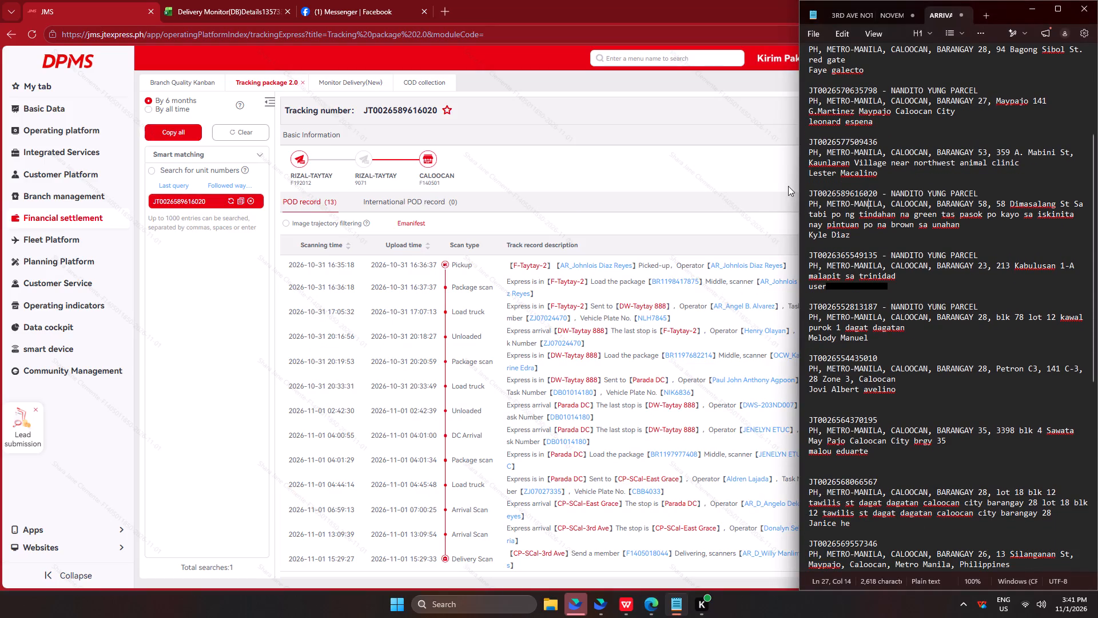
pyautogui.moveTo(806, 189); pyautogui.dragTo(862, 239)
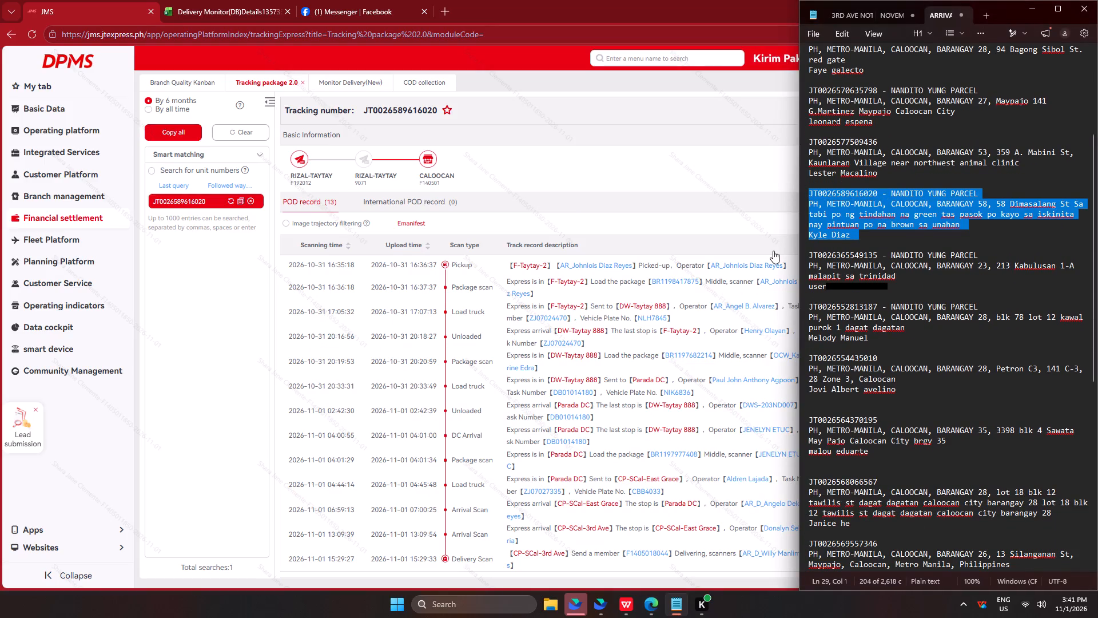
pyautogui.press('BackSpace')
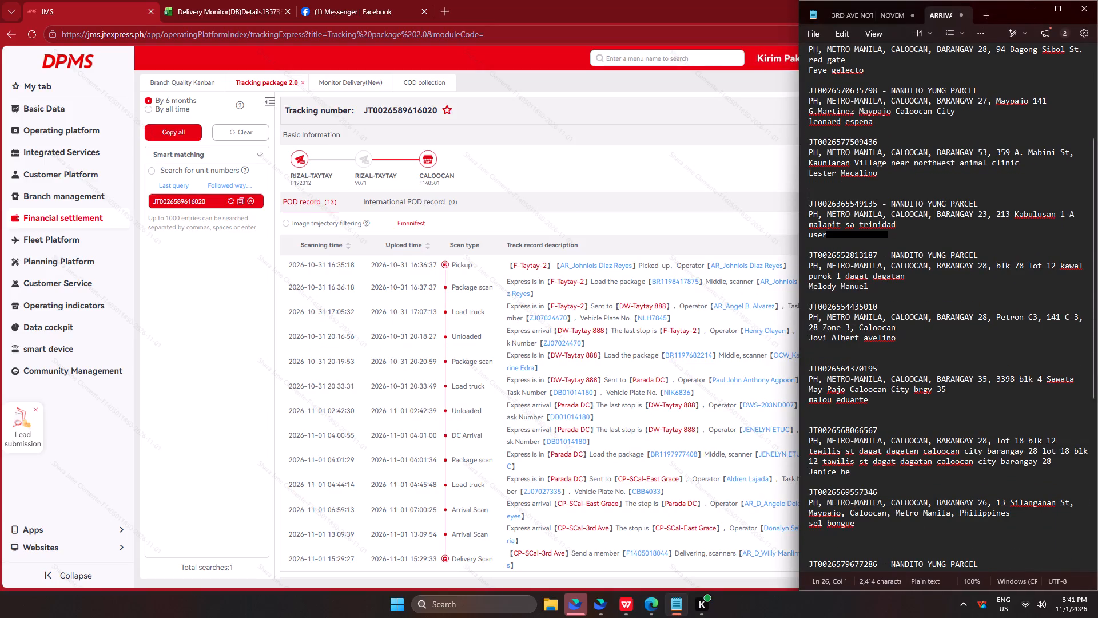
pyautogui.doubleClick(834, 202)
pyautogui.hotkey('ctrl', 'c')
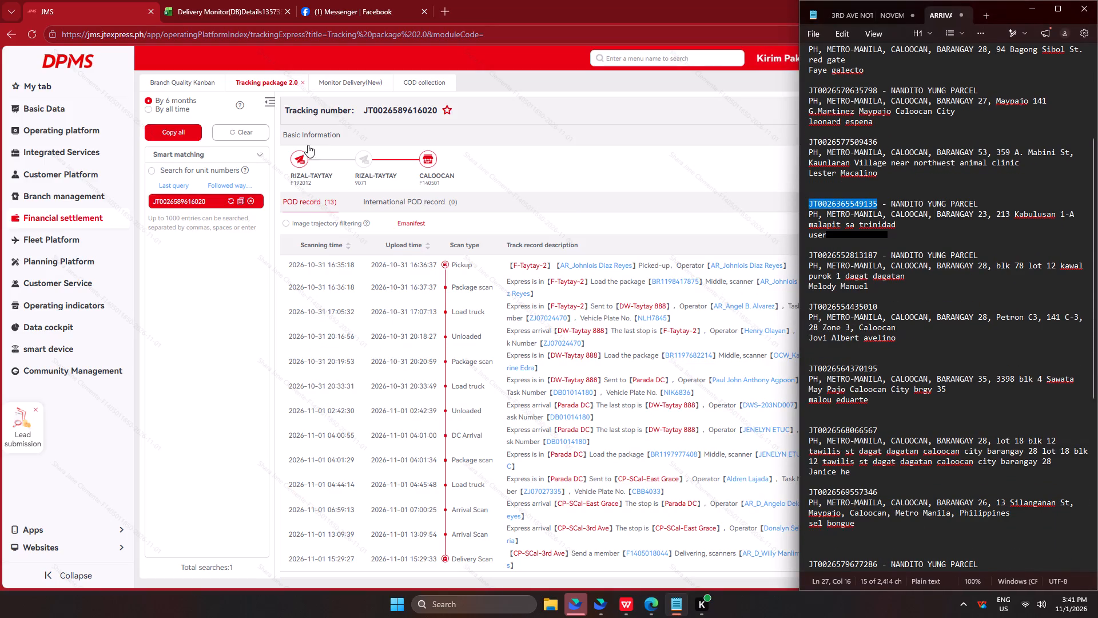
pyautogui.click(223, 133)
pyautogui.moveTo(157, 373); pyautogui.dragTo(154, 385)
pyautogui.hotkey('ctrl', 'v')
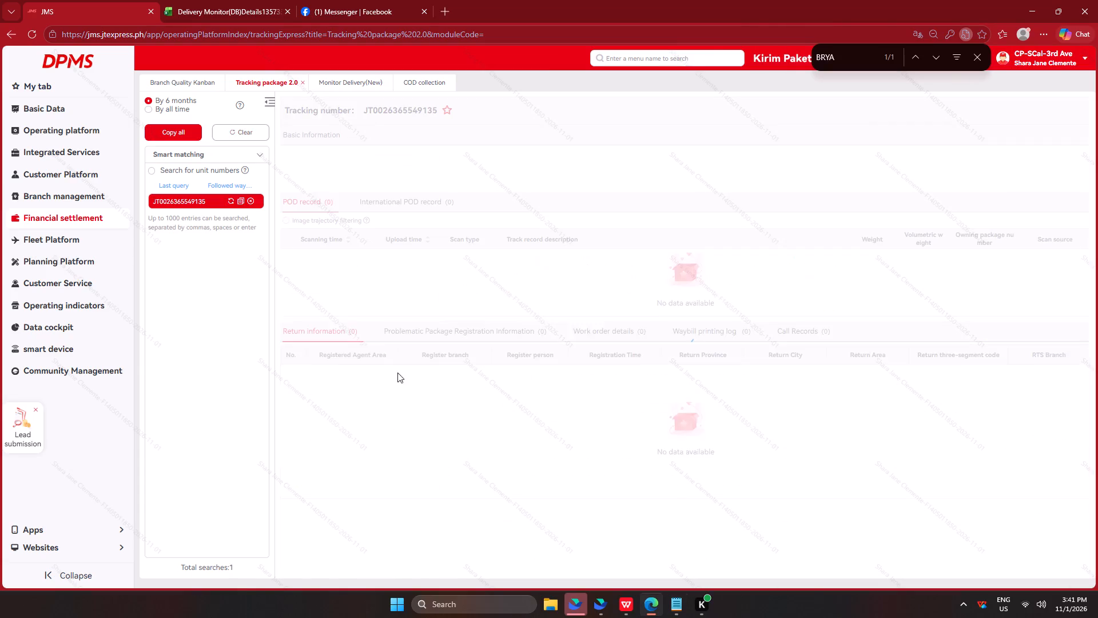
pyautogui.scroll(-5, 642, 365)
pyautogui.scroll(-15, 620, 418)
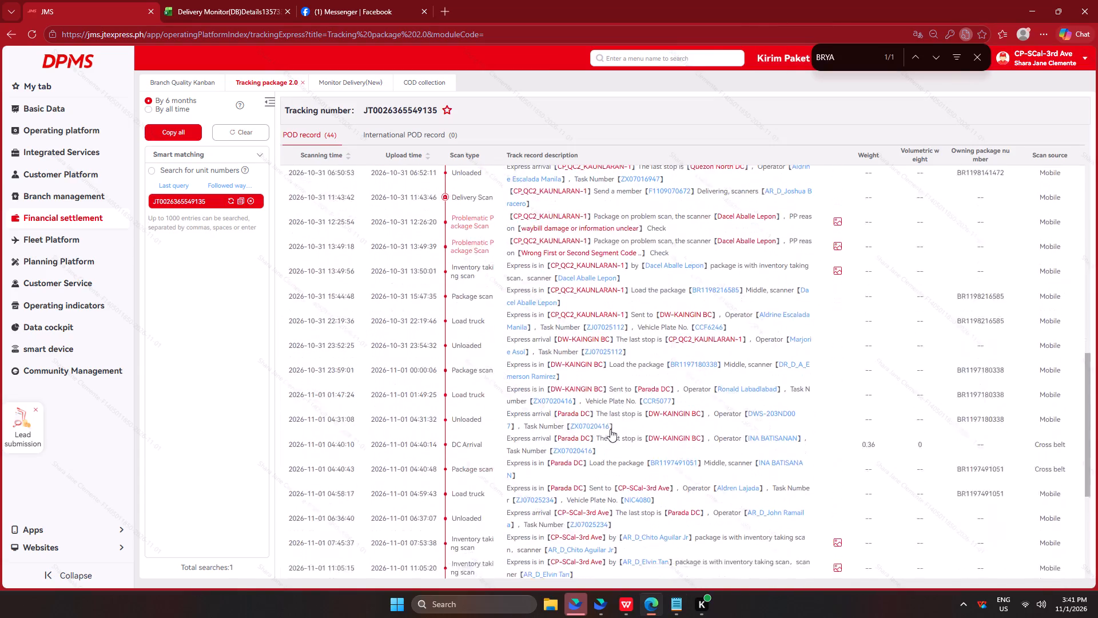
pyautogui.scroll(-1, 610, 429)
pyautogui.hotkey('alt', 'Tab')
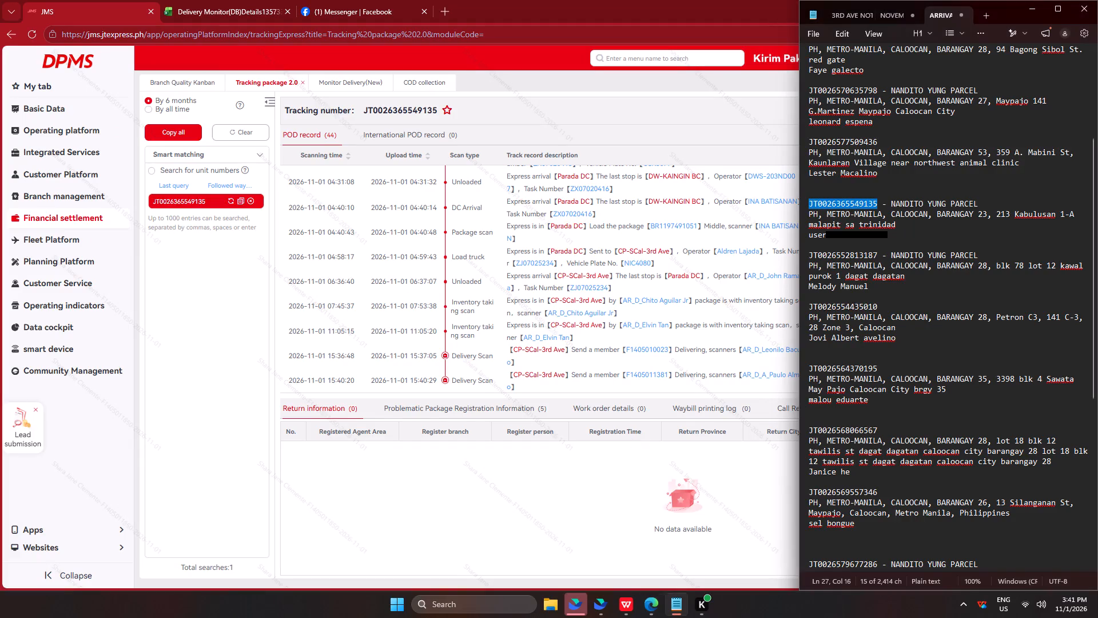
pyautogui.click(869, 226)
pyautogui.moveTo(805, 201); pyautogui.dragTo(936, 237)
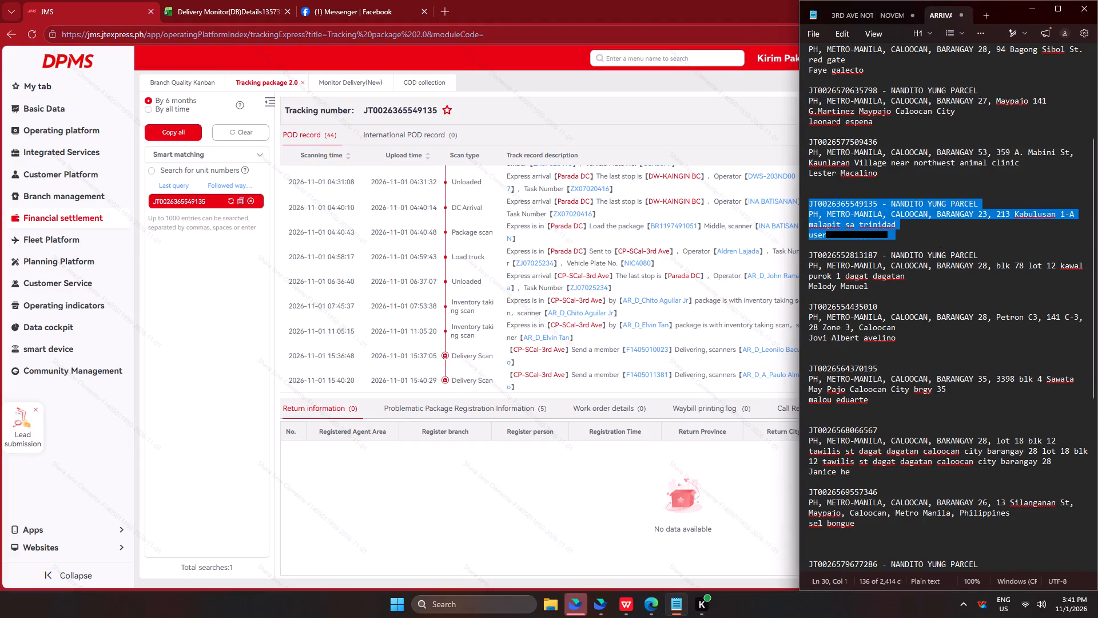
pyautogui.press('BackSpace')
pyautogui.press('BackSpace')
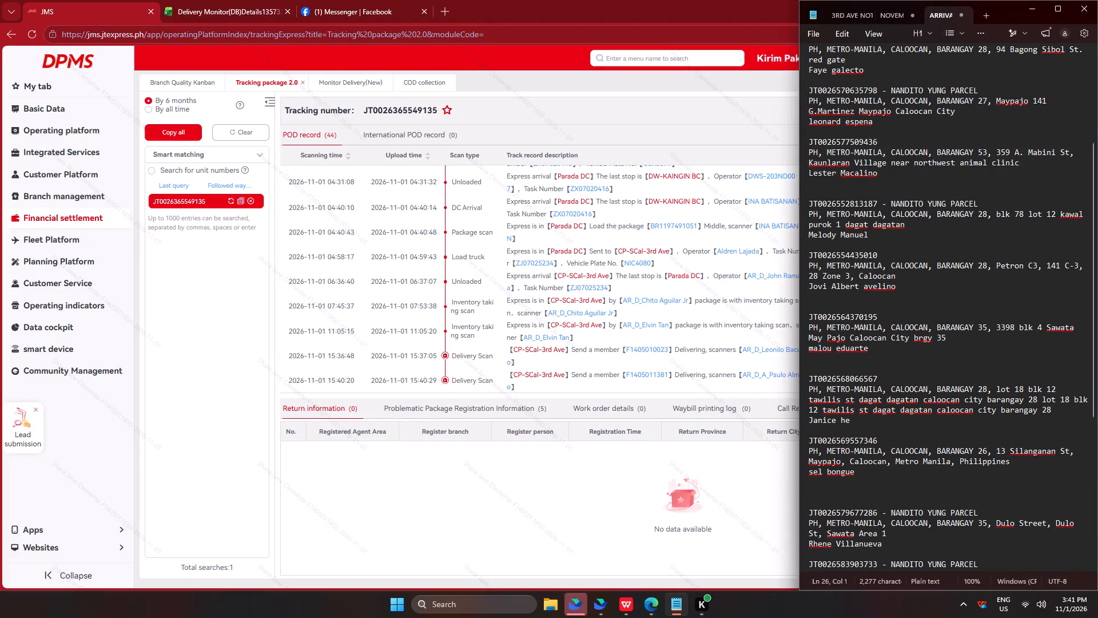
pyautogui.doubleClick(852, 202)
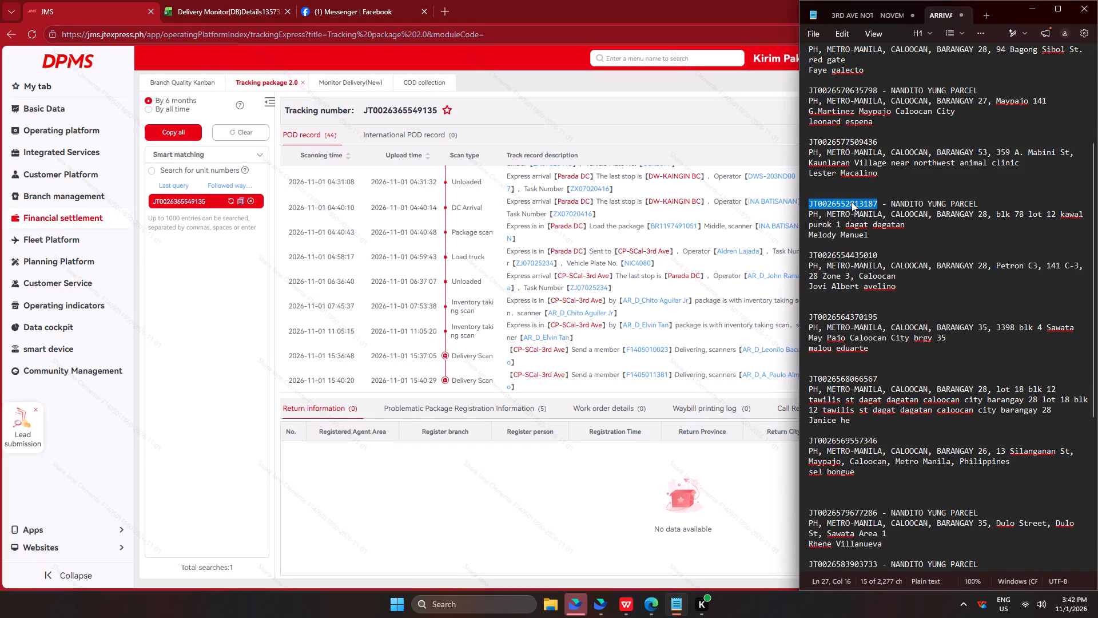
pyautogui.hotkey('ctrl', 'c')
pyautogui.click(236, 130)
pyautogui.moveTo(221, 260); pyautogui.dragTo(220, 266)
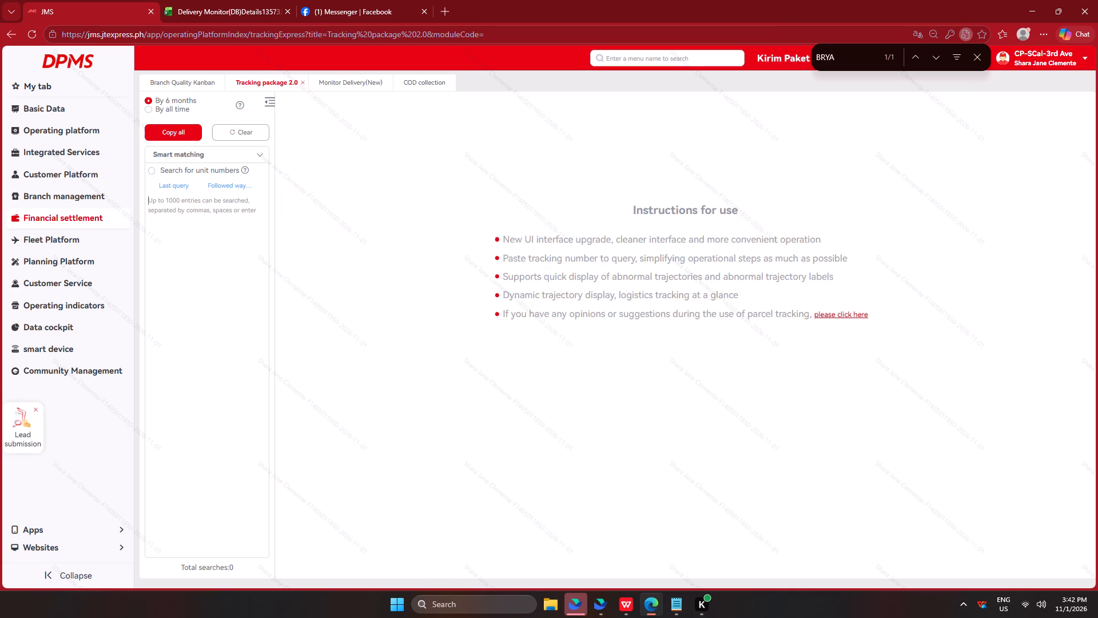
pyautogui.hotkey('ctrl', 'v')
pyautogui.scroll(-8, 782, 244)
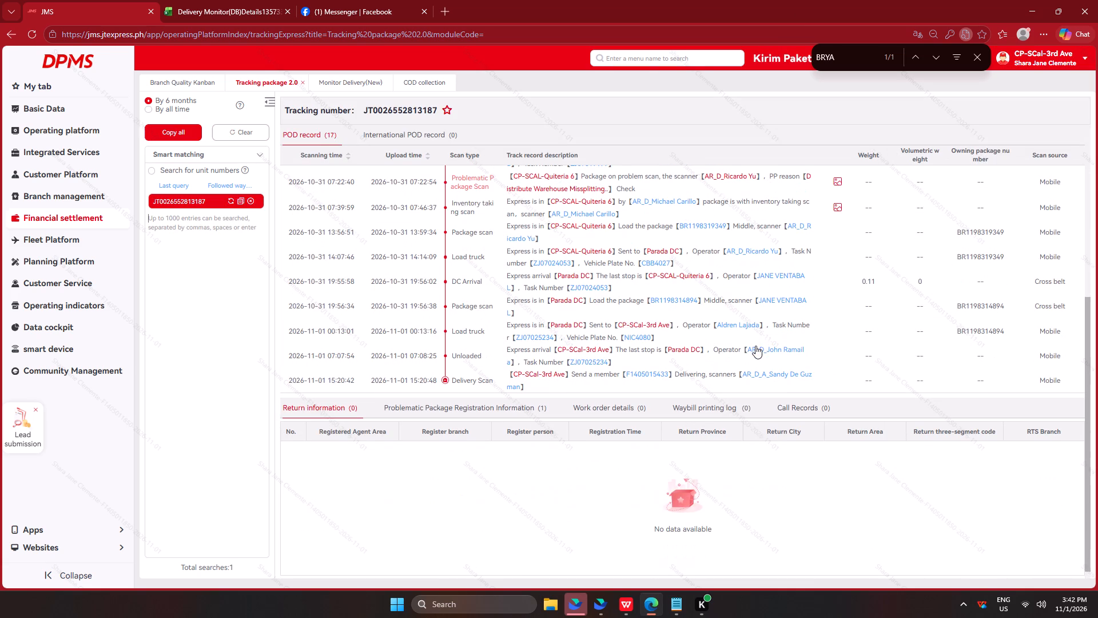
pyautogui.hotkey('alt', 'Tab')
pyautogui.click(956, 236)
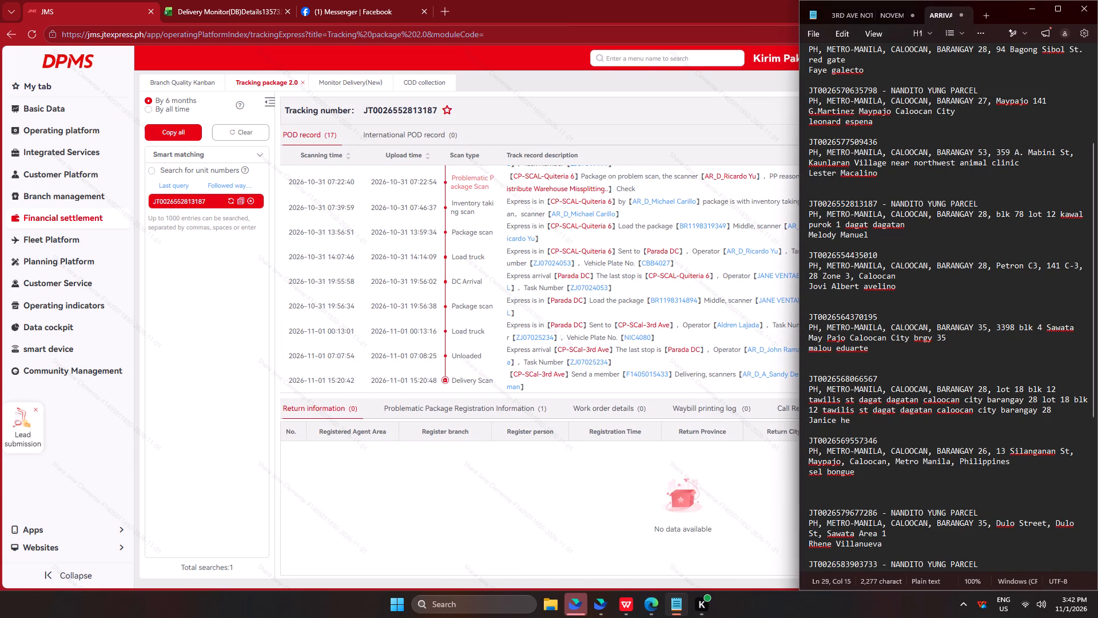
pyautogui.moveTo(811, 203); pyautogui.dragTo(919, 233)
pyautogui.press('BackSpace')
pyautogui.press('BackSpace')
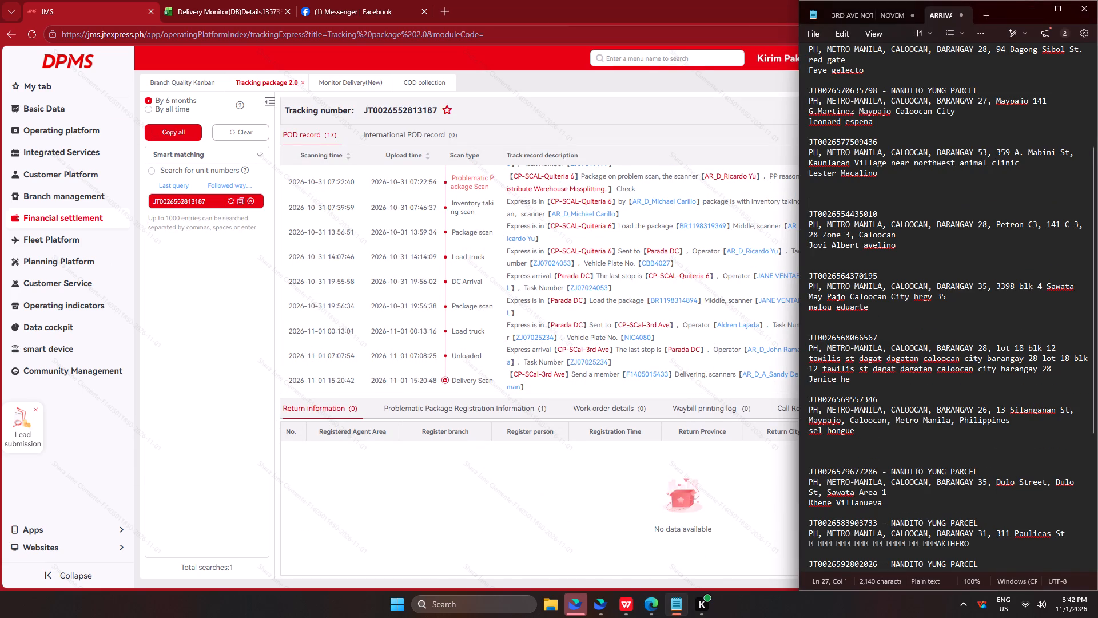
pyautogui.press('BackSpace')
pyautogui.doubleClick(853, 203)
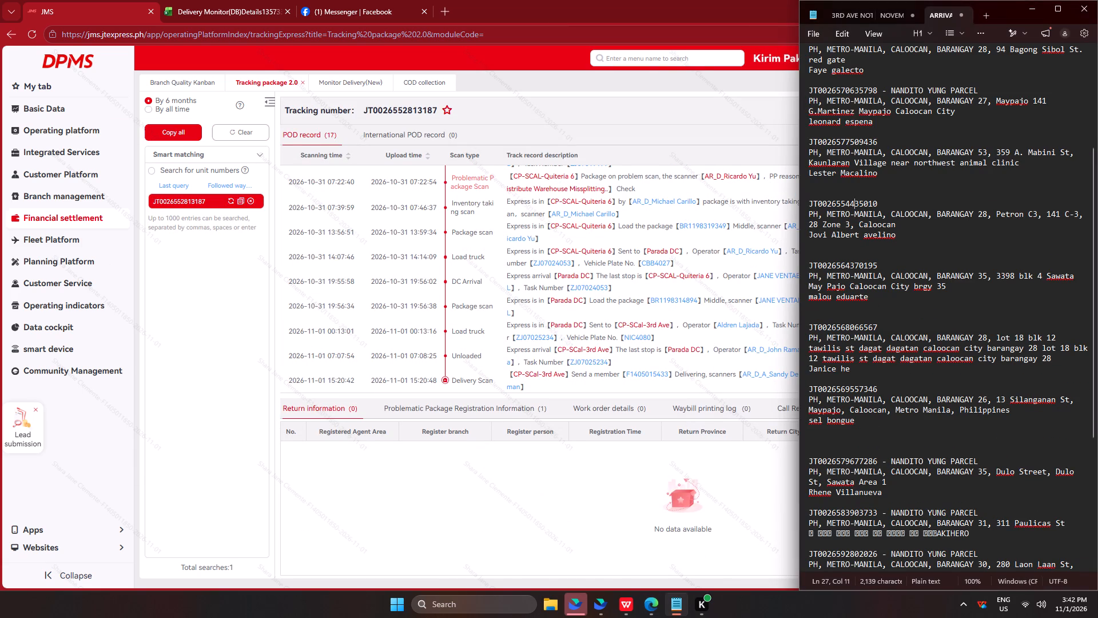
pyautogui.hotkey('ctrl', 'c')
pyautogui.click(228, 126)
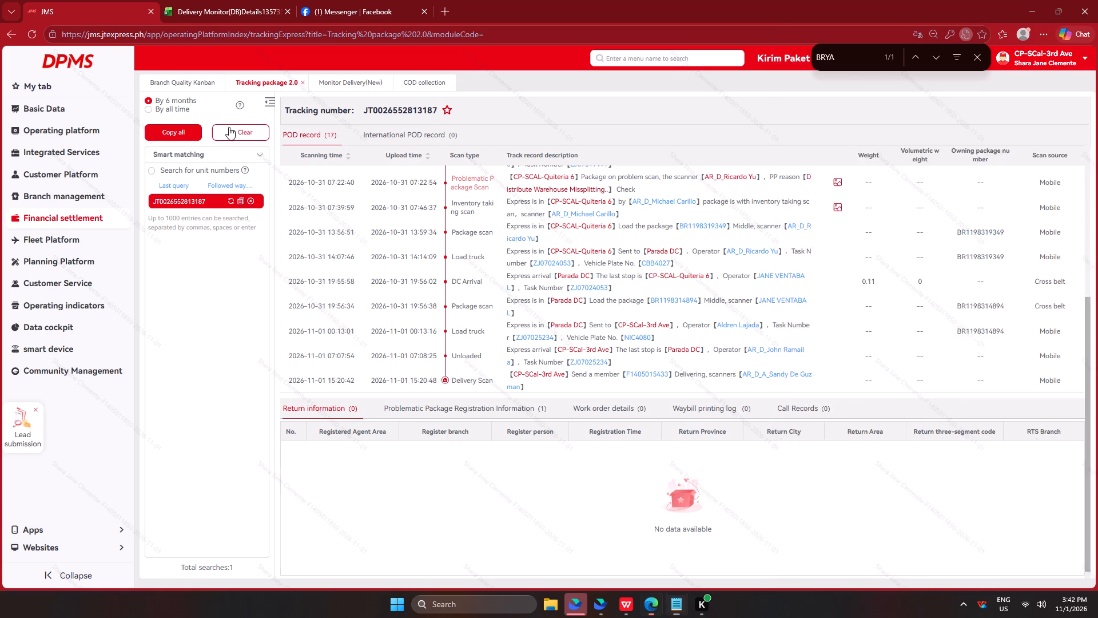
pyautogui.moveTo(216, 284); pyautogui.dragTo(216, 291)
pyautogui.hotkey('ctrl', 'v')
pyautogui.scroll(-3, 788, 264)
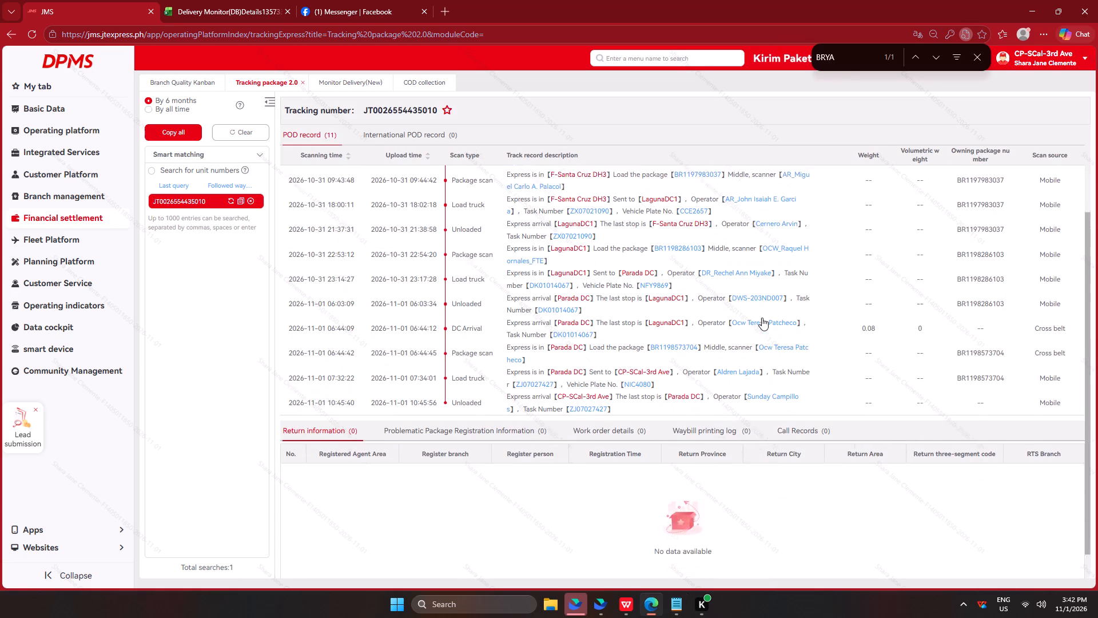
pyautogui.press('Tab')
pyautogui.hotkey('alt', 'Tab')
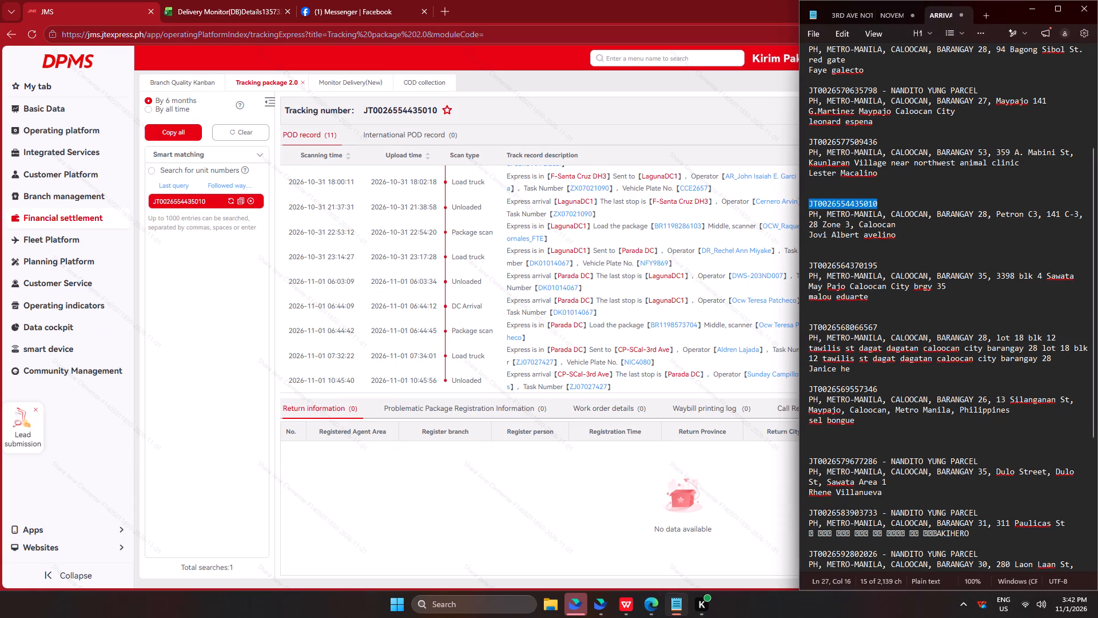
pyautogui.doubleClick(850, 267)
pyautogui.hotkey('ctrl', 'c')
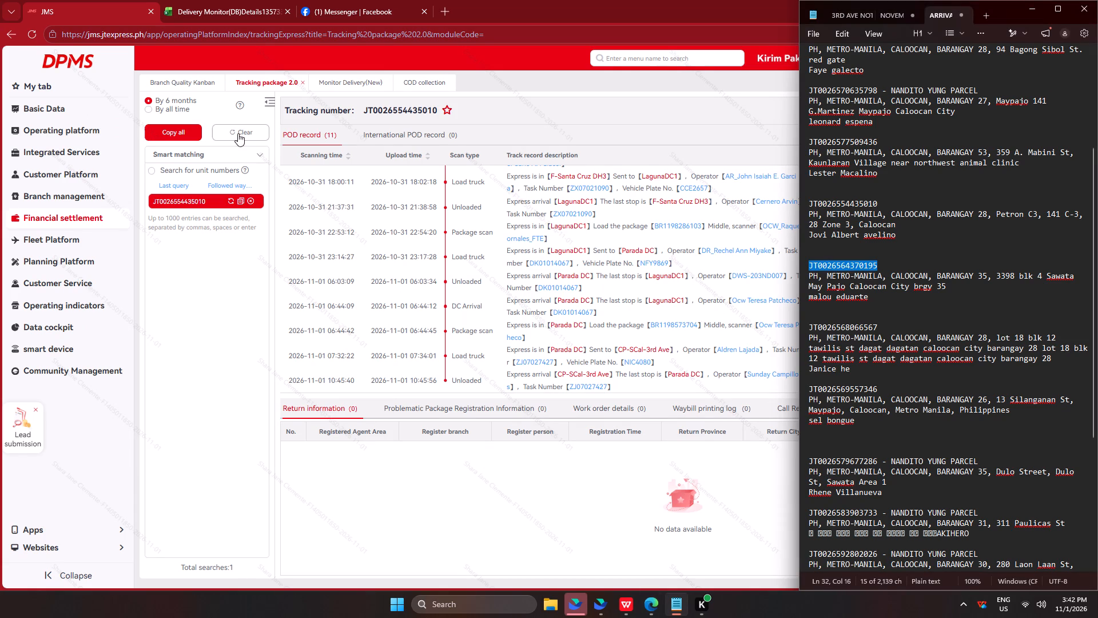
pyautogui.click(236, 132)
pyautogui.moveTo(236, 288); pyautogui.dragTo(234, 298)
pyautogui.hotkey('ctrl', 'v')
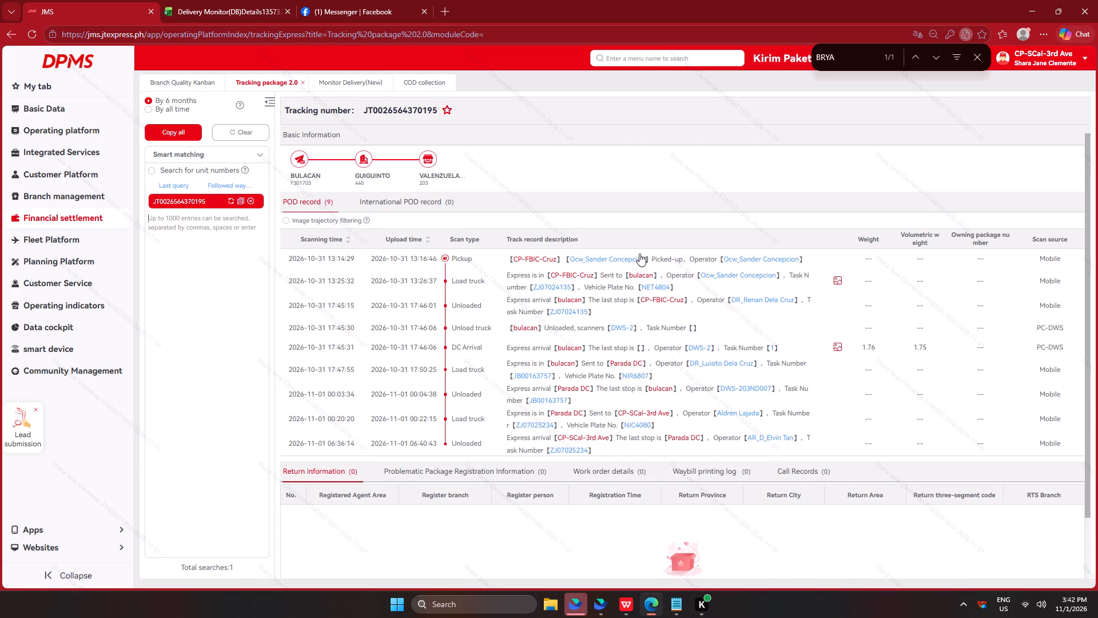
pyautogui.hotkey('alt', 'Tab')
pyautogui.doubleClick(835, 331)
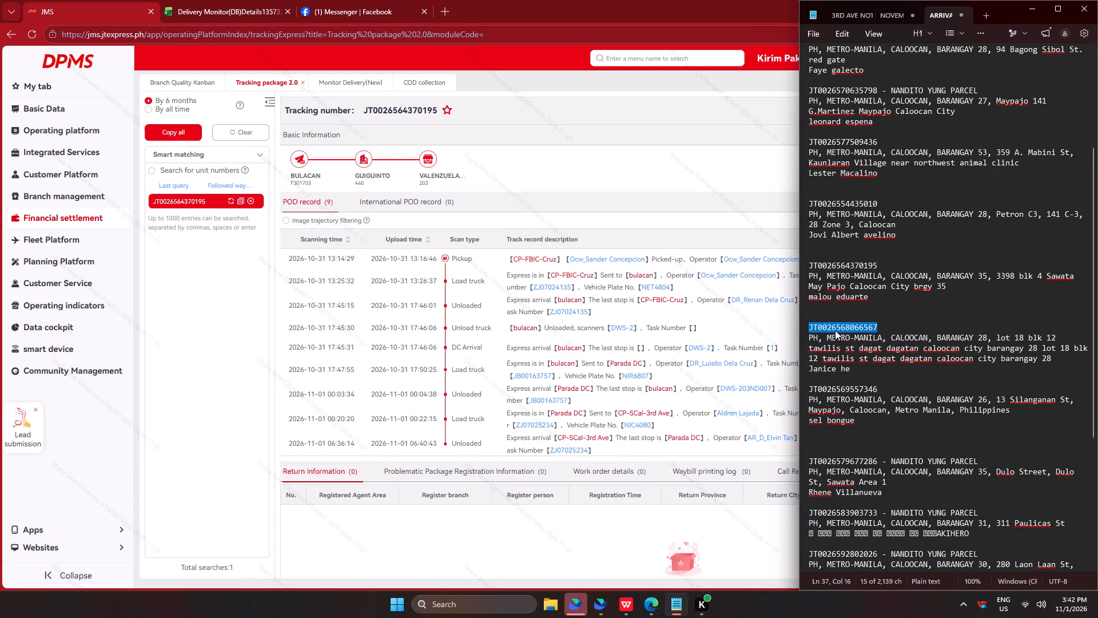
pyautogui.hotkey('ctrl', 'c')
pyautogui.click(248, 136)
pyautogui.doubleClick(233, 285)
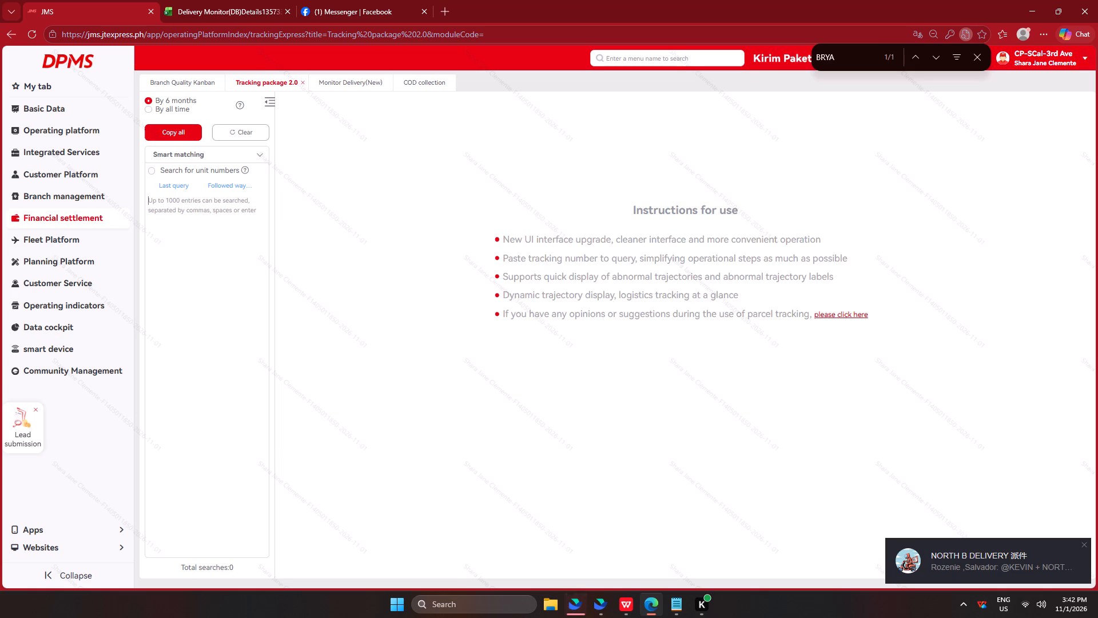
pyautogui.hotkey('ctrl', 'v')
pyautogui.scroll(-4, 721, 232)
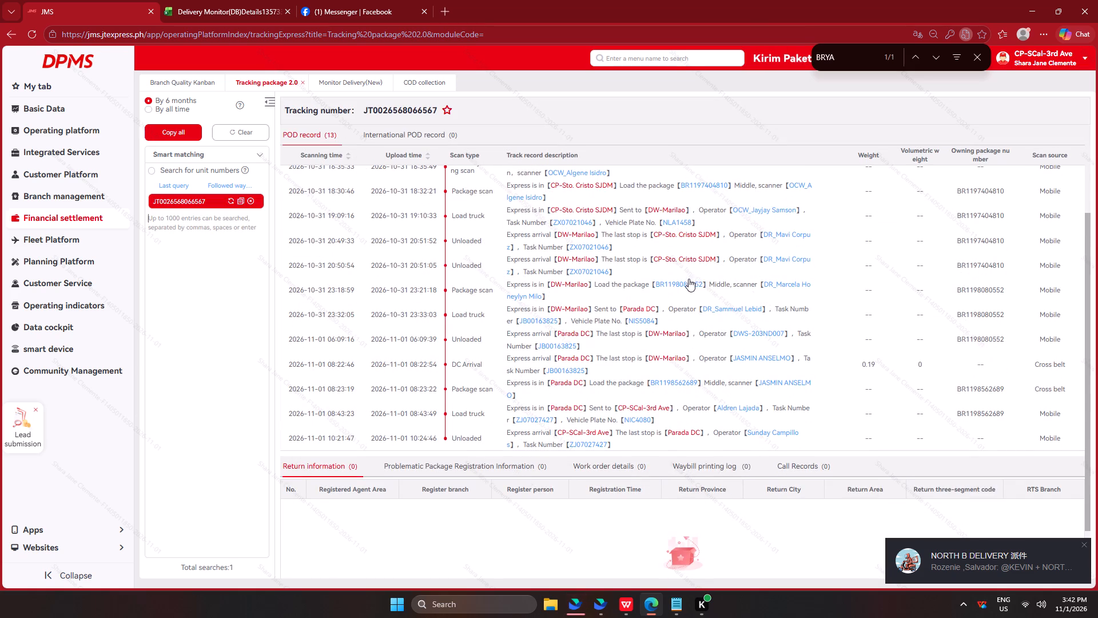
pyautogui.hotkey('alt', 'Tab')
pyautogui.doubleClick(832, 388)
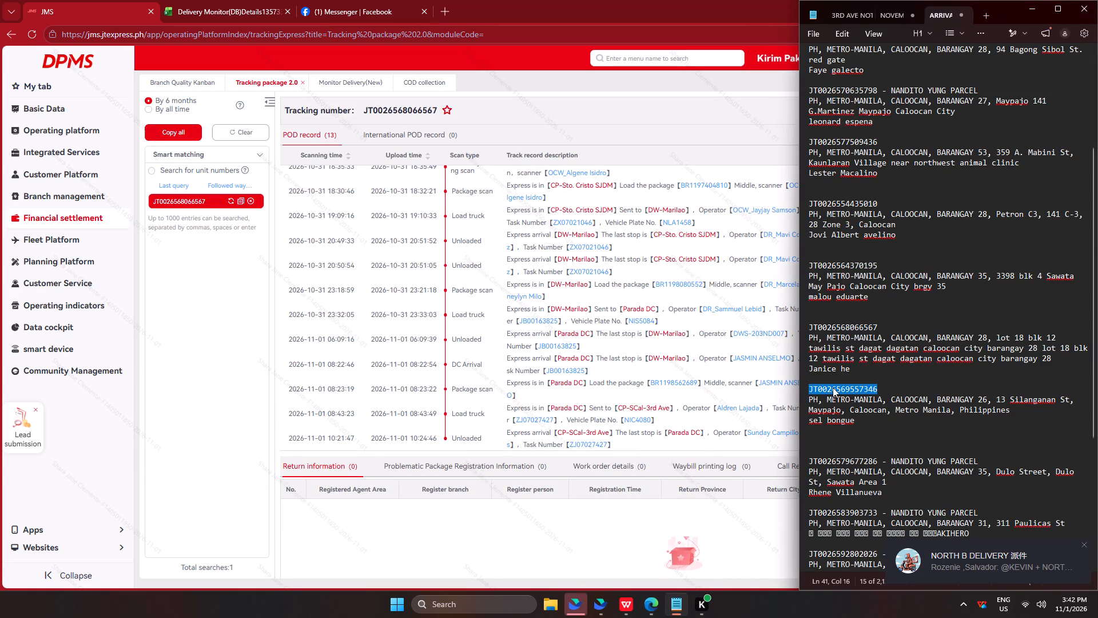
pyautogui.hotkey('ctrl', 'c')
pyautogui.click(250, 136)
pyautogui.click(254, 268)
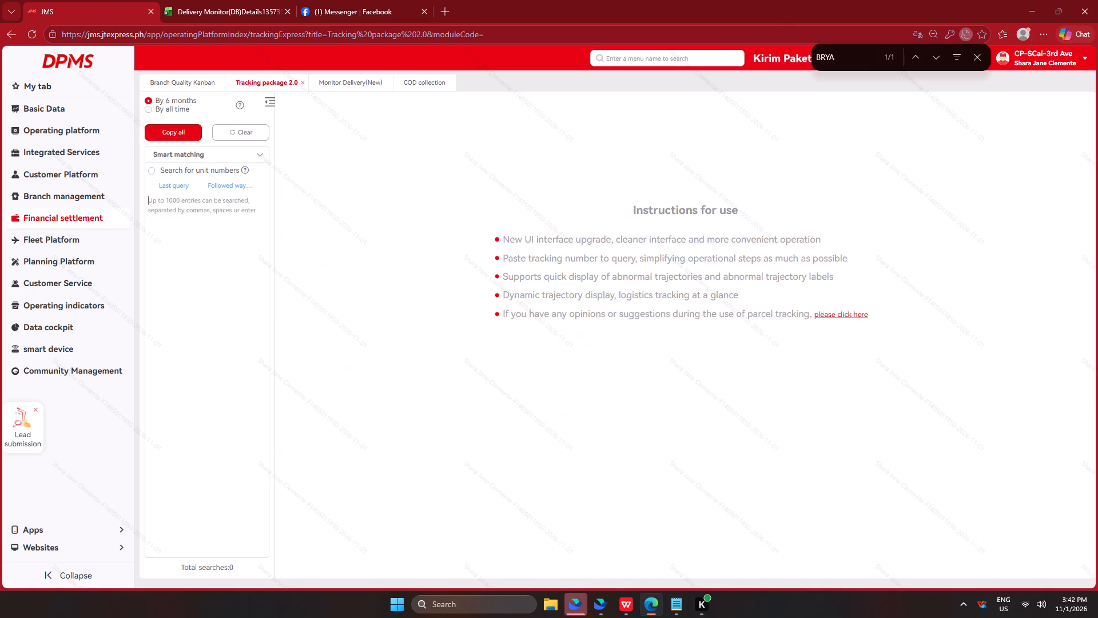
pyautogui.hotkey('ctrl', 'v')
pyautogui.scroll(-3, 709, 228)
pyautogui.hotkey('alt', 'Tab')
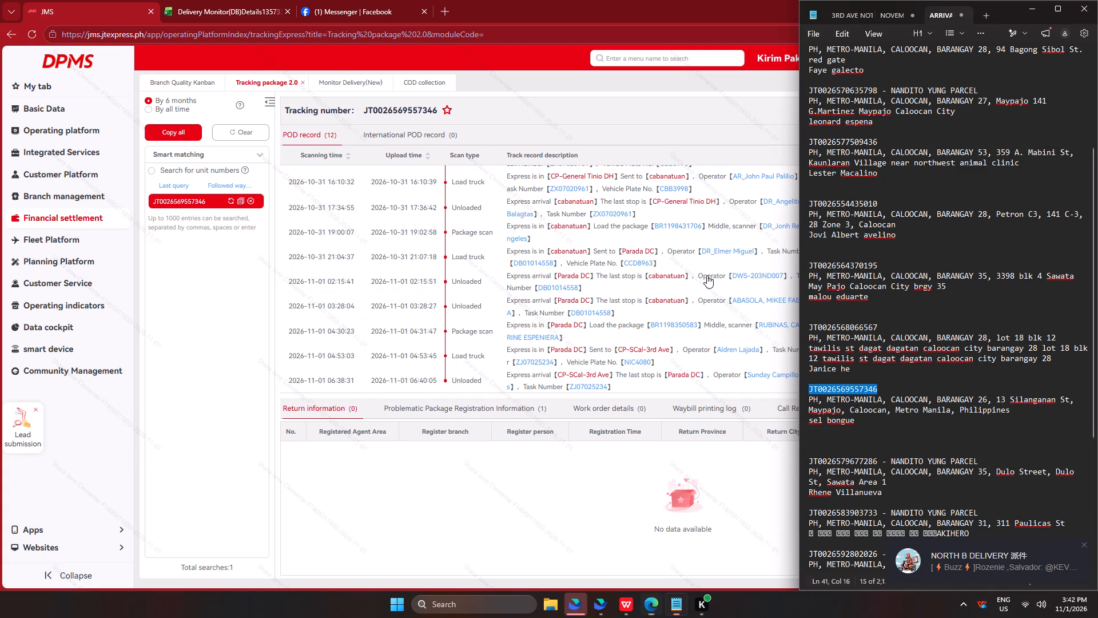
pyautogui.scroll(-3, 848, 393)
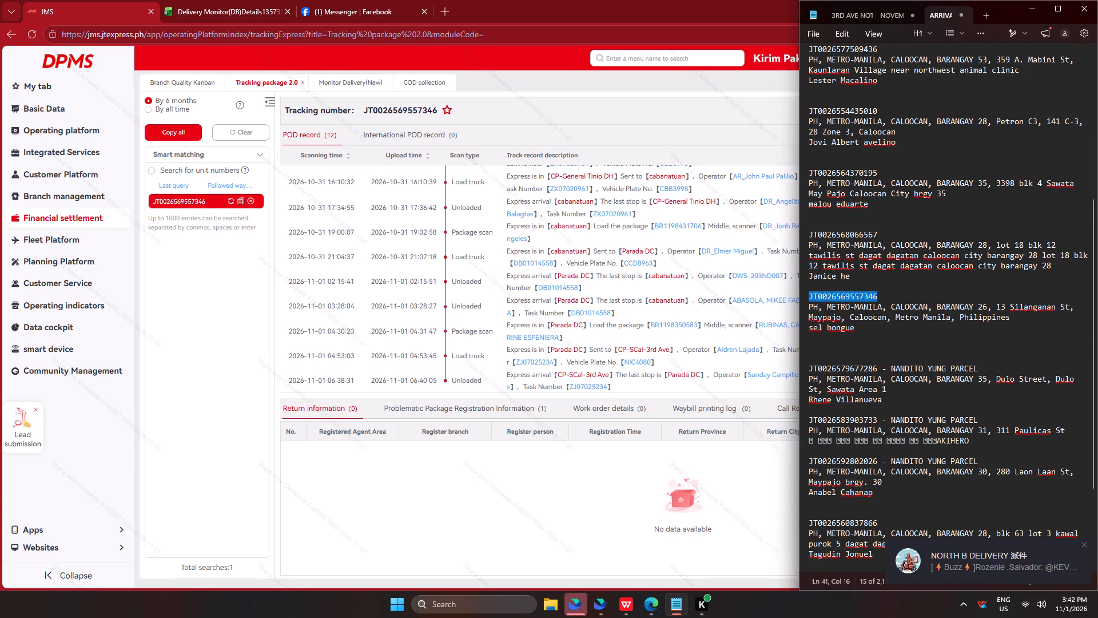
pyautogui.doubleClick(836, 372)
pyautogui.hotkey('ctrl', 'c')
pyautogui.click(239, 133)
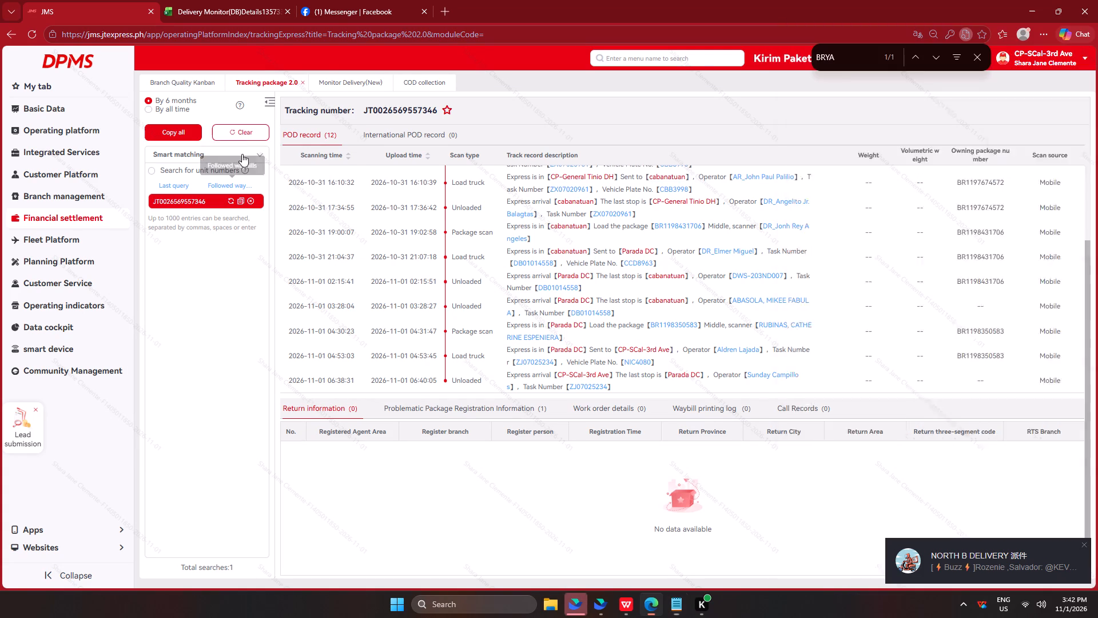
pyautogui.click(249, 309)
pyautogui.hotkey('ctrl', 'v')
pyautogui.scroll(-3, 669, 268)
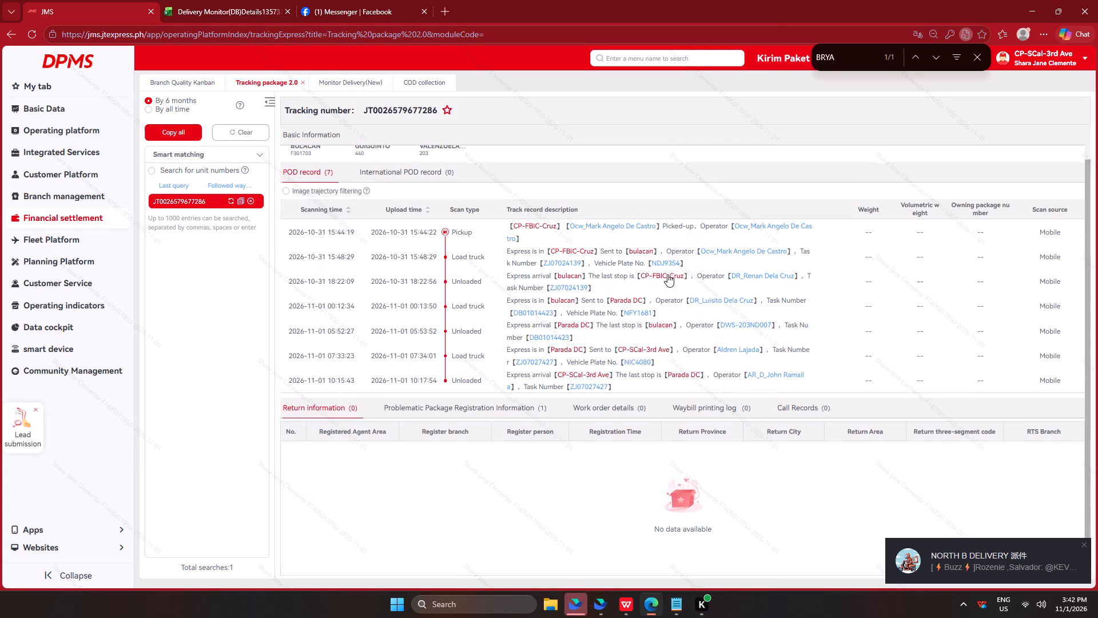
pyautogui.hotkey('alt', 'Tab')
pyautogui.scroll(-2, 834, 340)
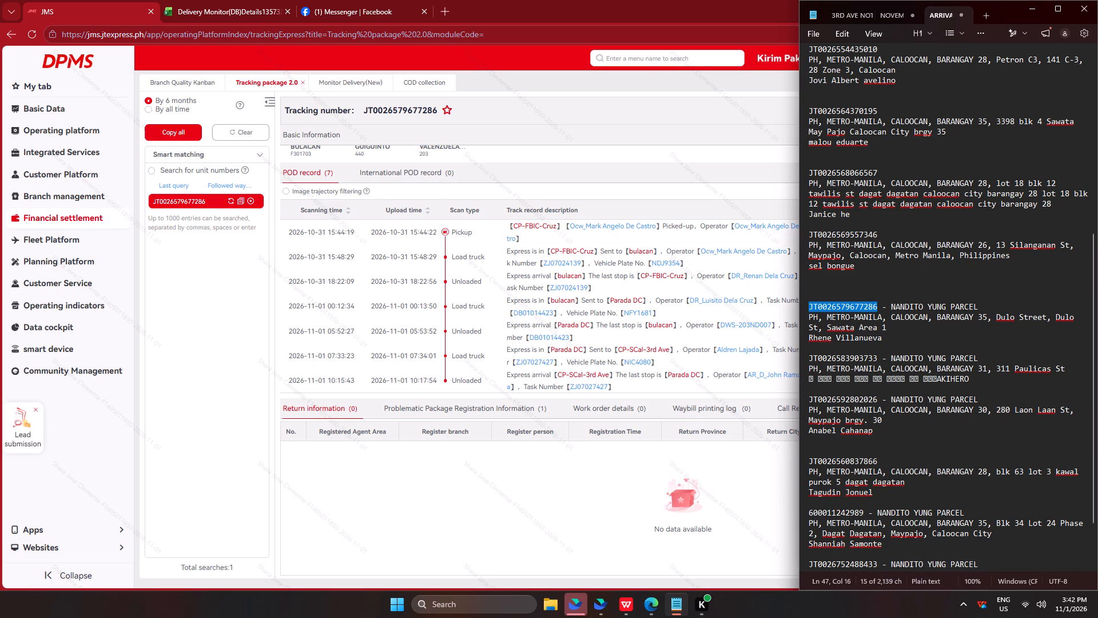
pyautogui.doubleClick(864, 362)
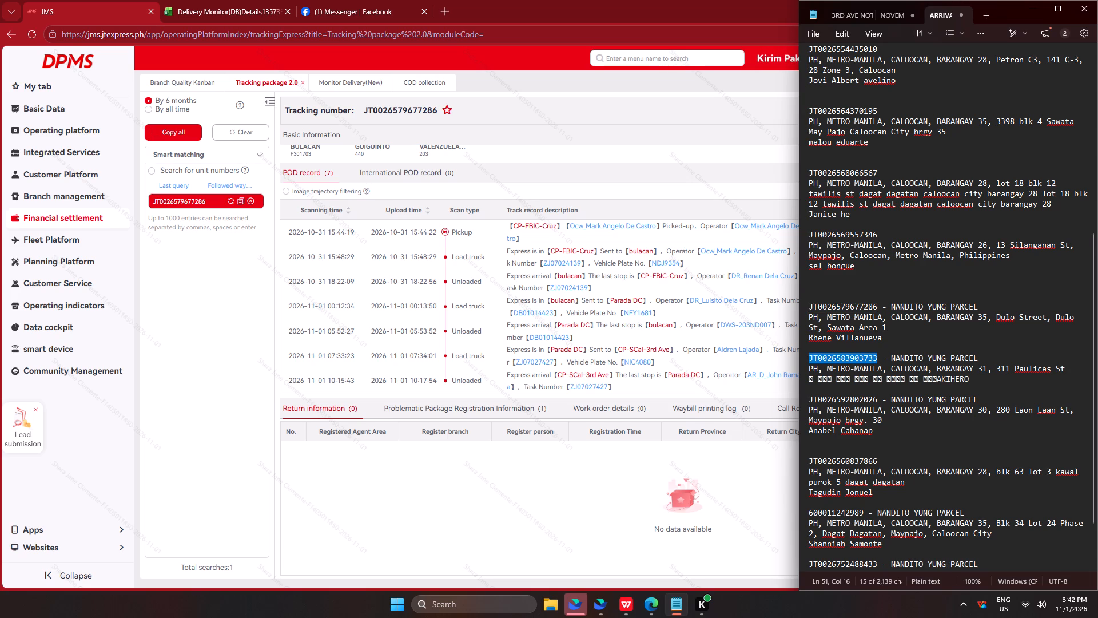
pyautogui.hotkey('ctrl', 'c')
pyautogui.click(235, 133)
pyautogui.click(213, 269)
pyautogui.hotkey('ctrl', 'v')
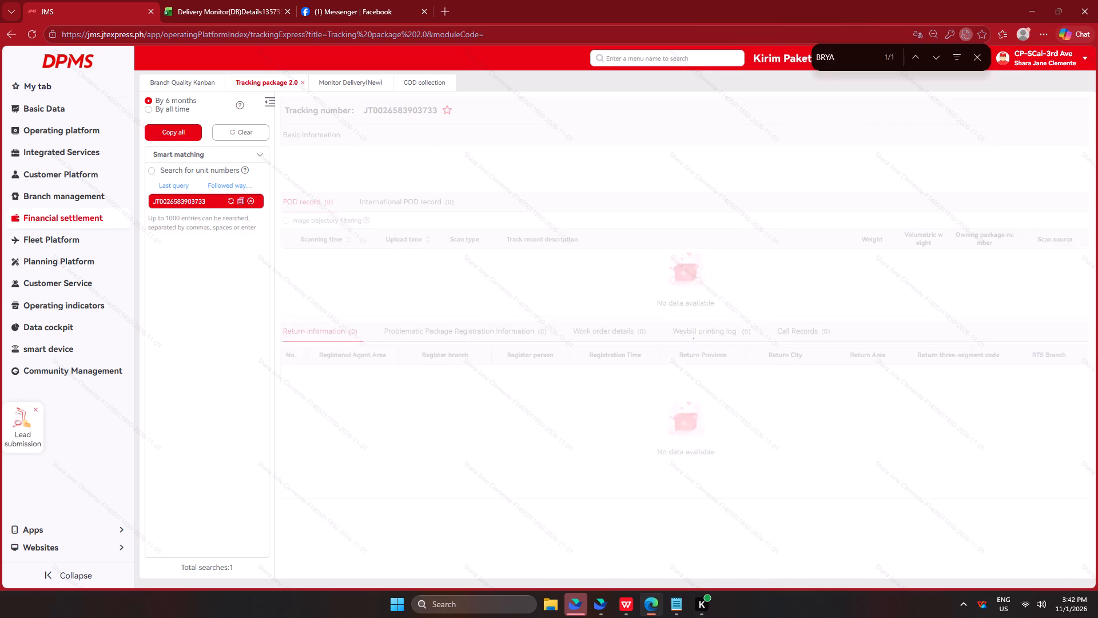
pyautogui.scroll(-8, 636, 226)
pyautogui.hotkey('alt', 'Tab')
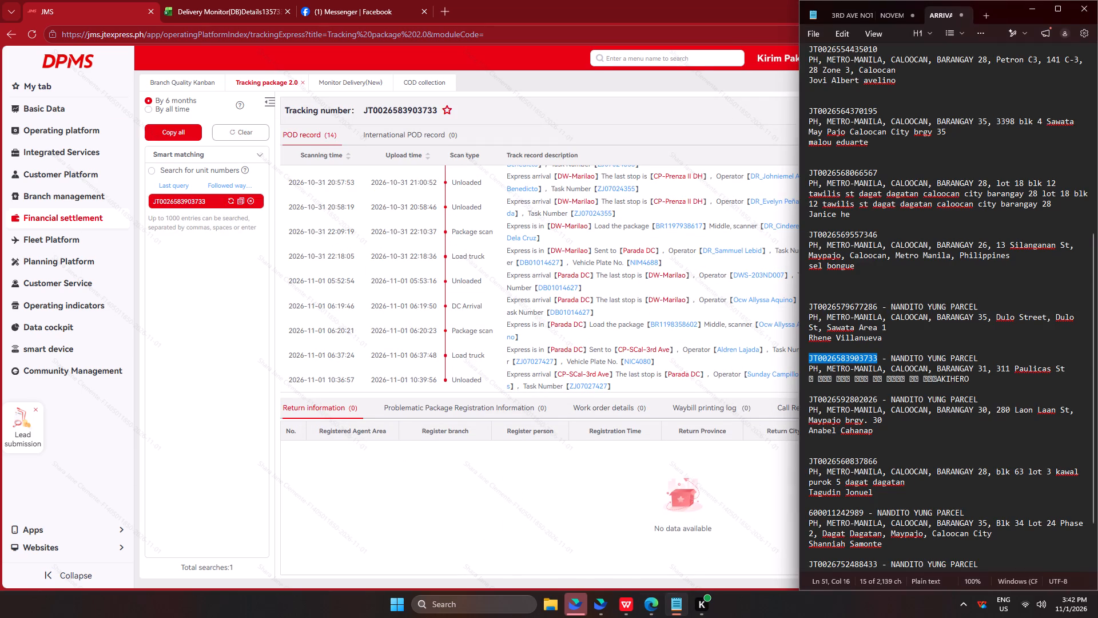
pyautogui.scroll(-4, 909, 327)
pyautogui.doubleClick(852, 333)
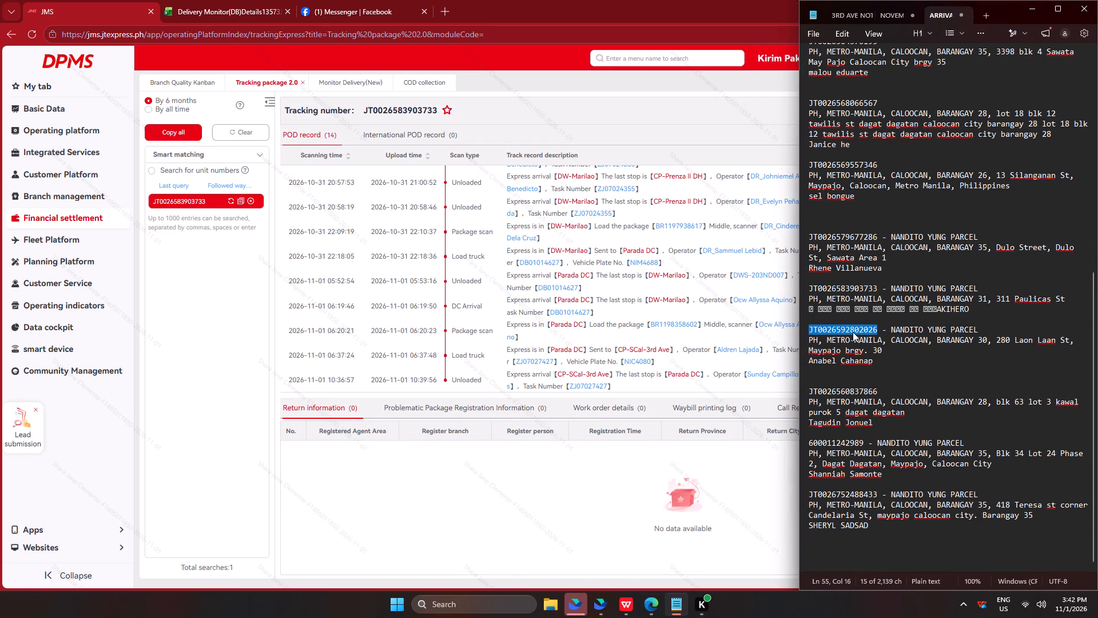
pyautogui.hotkey('ctrl', 'c')
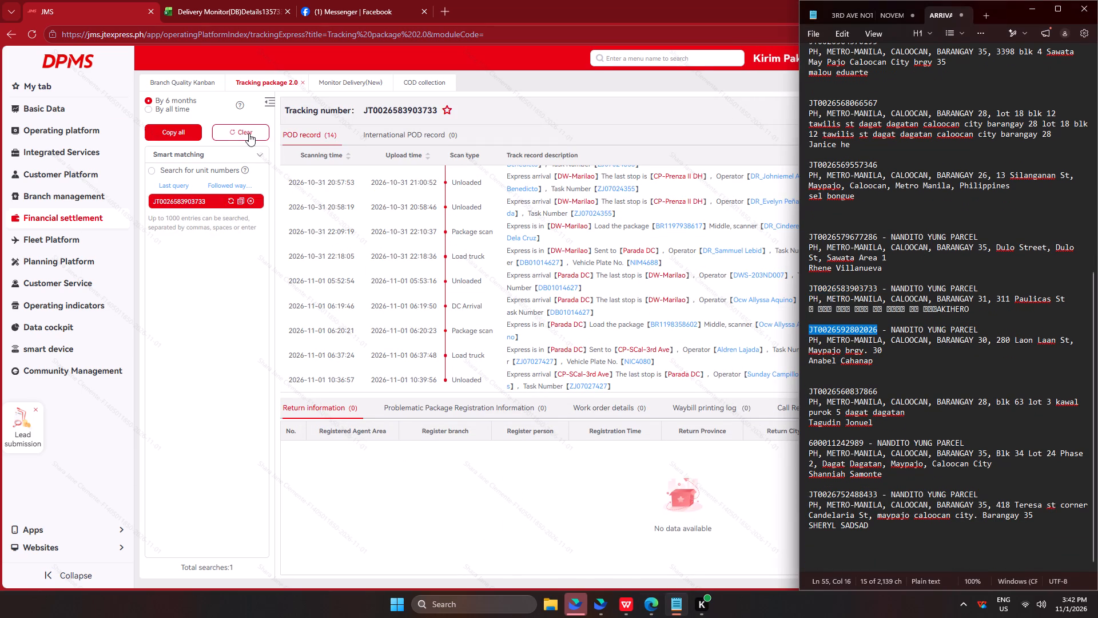
pyautogui.click(249, 133)
pyautogui.click(235, 292)
pyautogui.hotkey('ctrl', 'v')
pyautogui.scroll(-7, 604, 237)
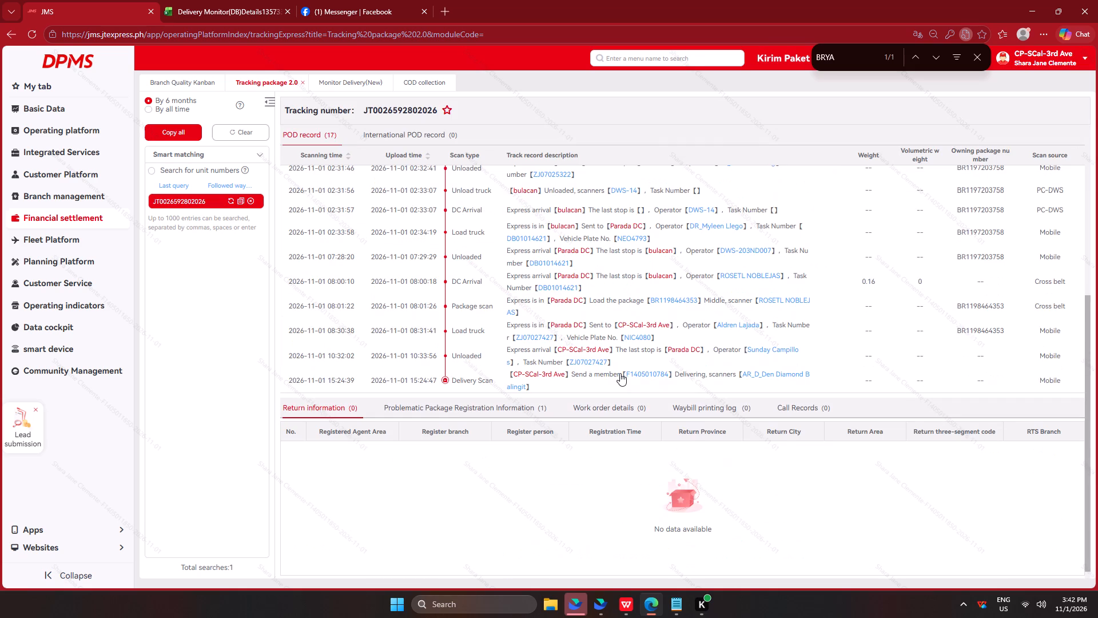
pyautogui.hotkey('alt', 'Tab')
pyautogui.click(841, 371)
pyautogui.moveTo(806, 332); pyautogui.dragTo(858, 359)
pyautogui.press('BackSpace')
pyautogui.press('BackSpace')
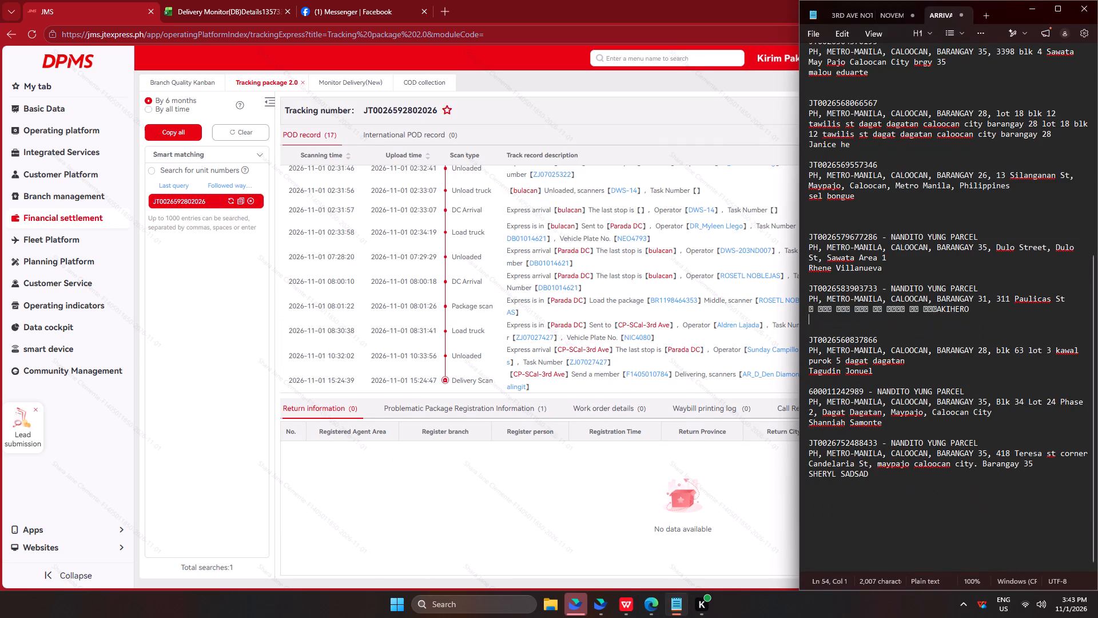
pyautogui.doubleClick(846, 341)
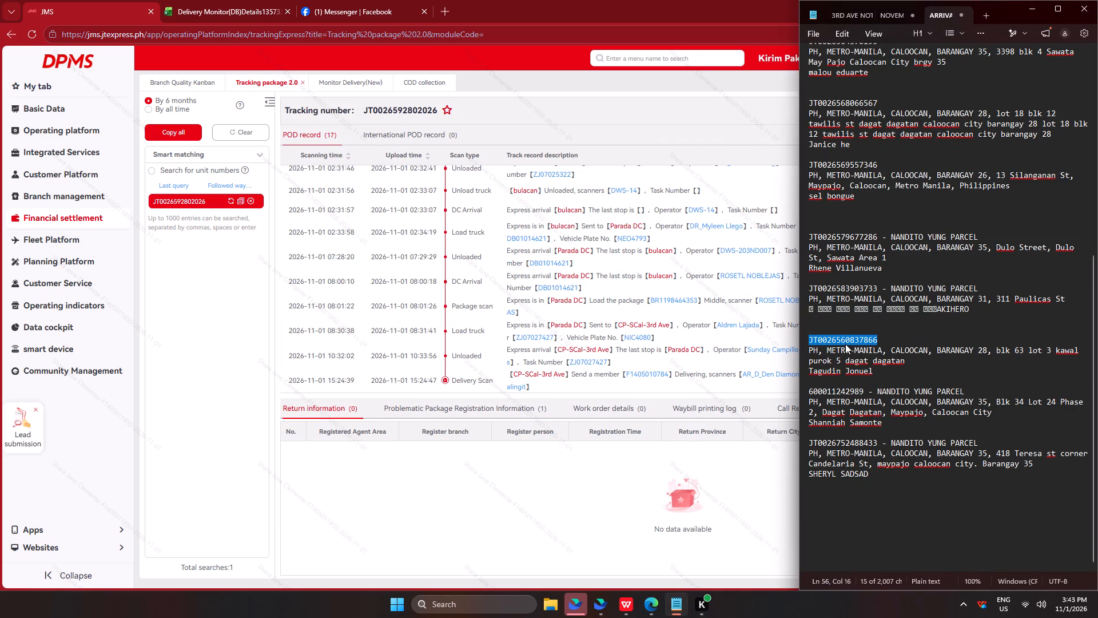
pyautogui.hotkey('ctrl', 'c')
pyautogui.click(244, 134)
pyautogui.click(197, 261)
pyautogui.hotkey('ctrl', 'v')
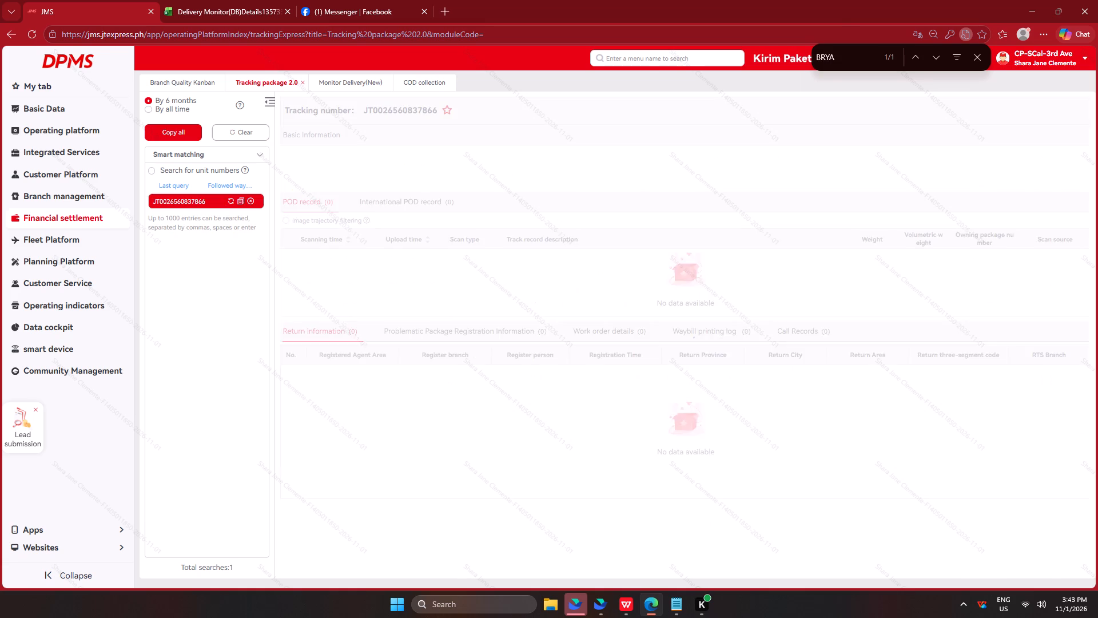
pyautogui.scroll(-7, 665, 263)
pyautogui.hotkey('alt', 'Tab')
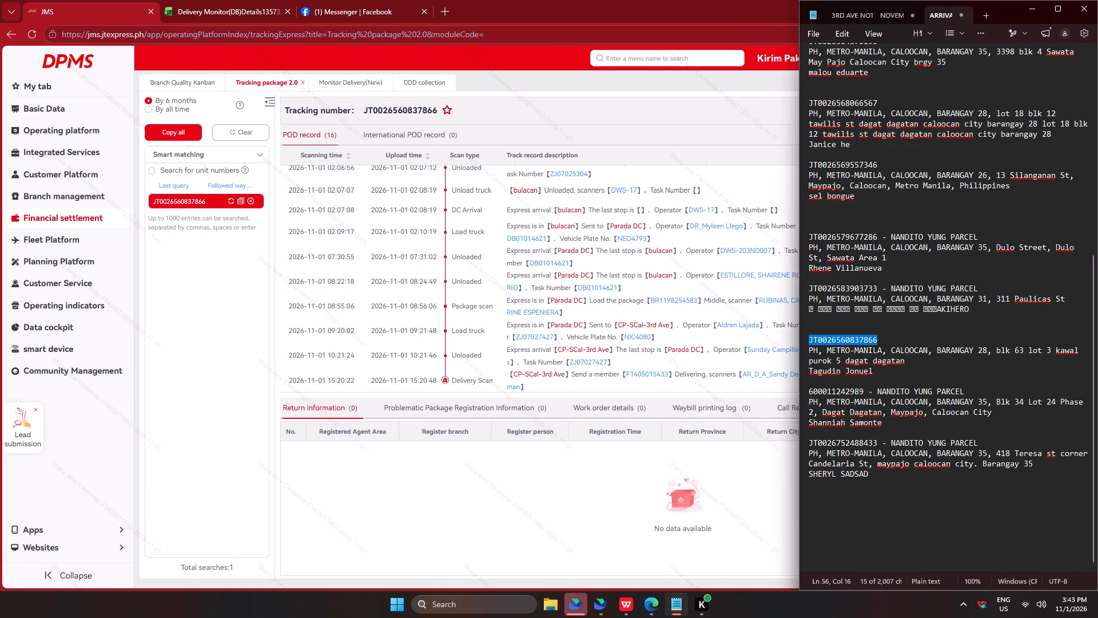
pyautogui.click(911, 385)
pyautogui.moveTo(802, 331); pyautogui.dragTo(860, 363)
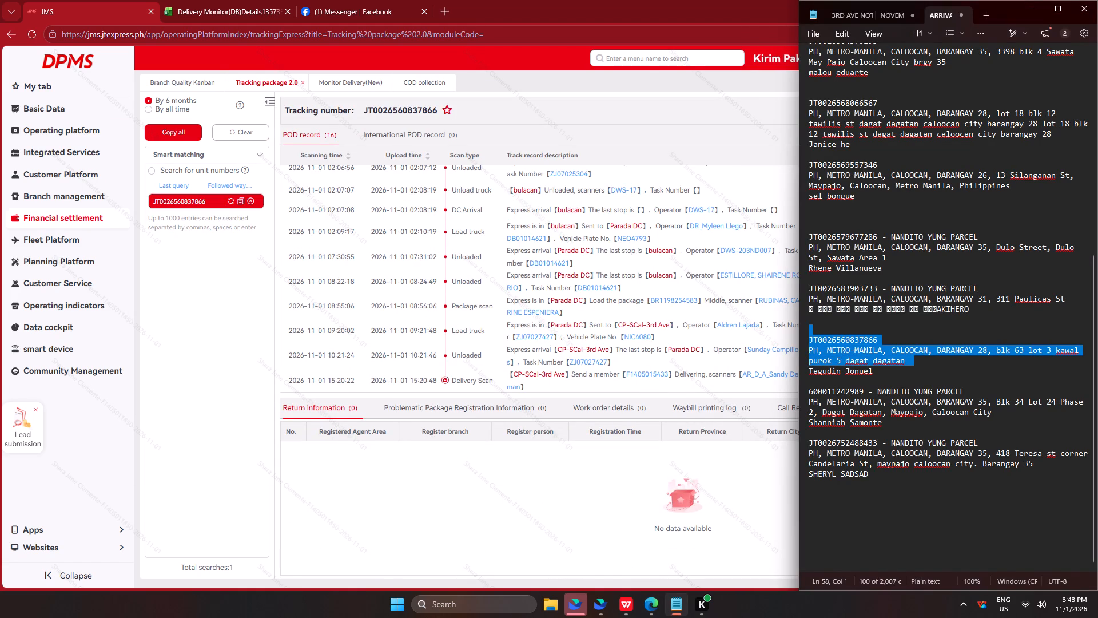
pyautogui.moveTo(860, 363); pyautogui.dragTo(863, 369)
pyautogui.press('BackSpace')
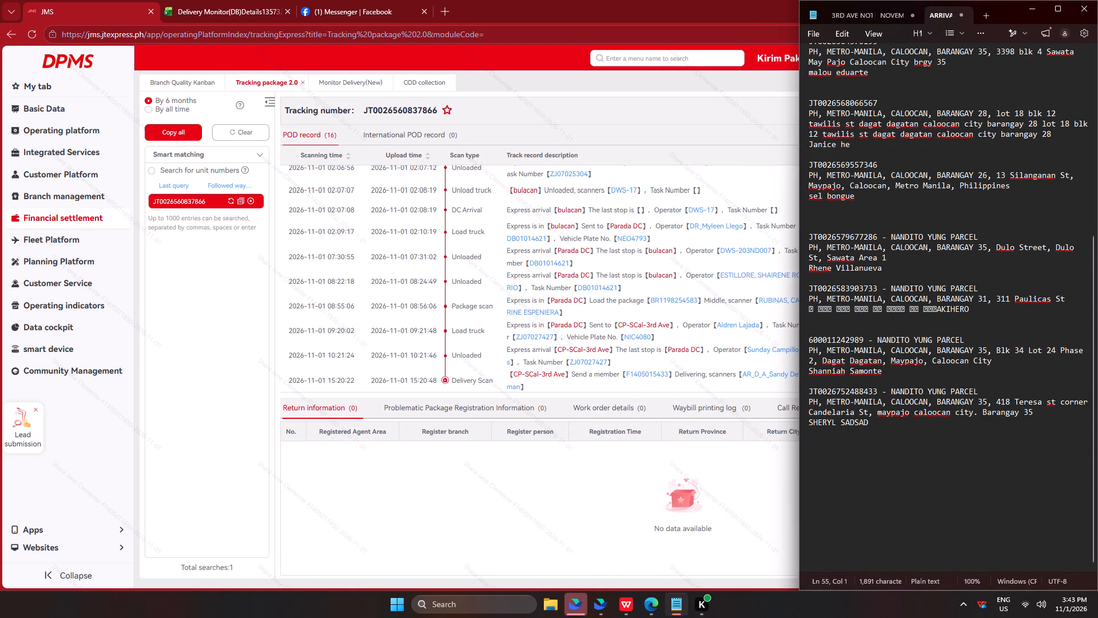
pyautogui.doubleClick(833, 341)
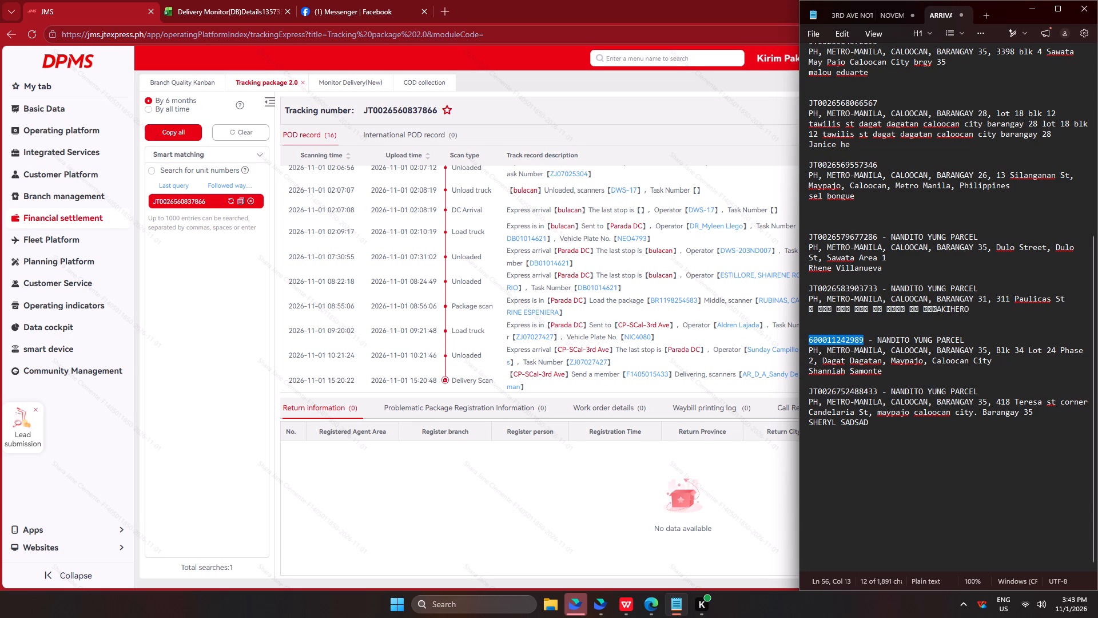
pyautogui.hotkey('ctrl', 'c')
pyautogui.click(218, 126)
pyautogui.moveTo(190, 283); pyautogui.dragTo(190, 294)
pyautogui.hotkey('ctrl', 'v')
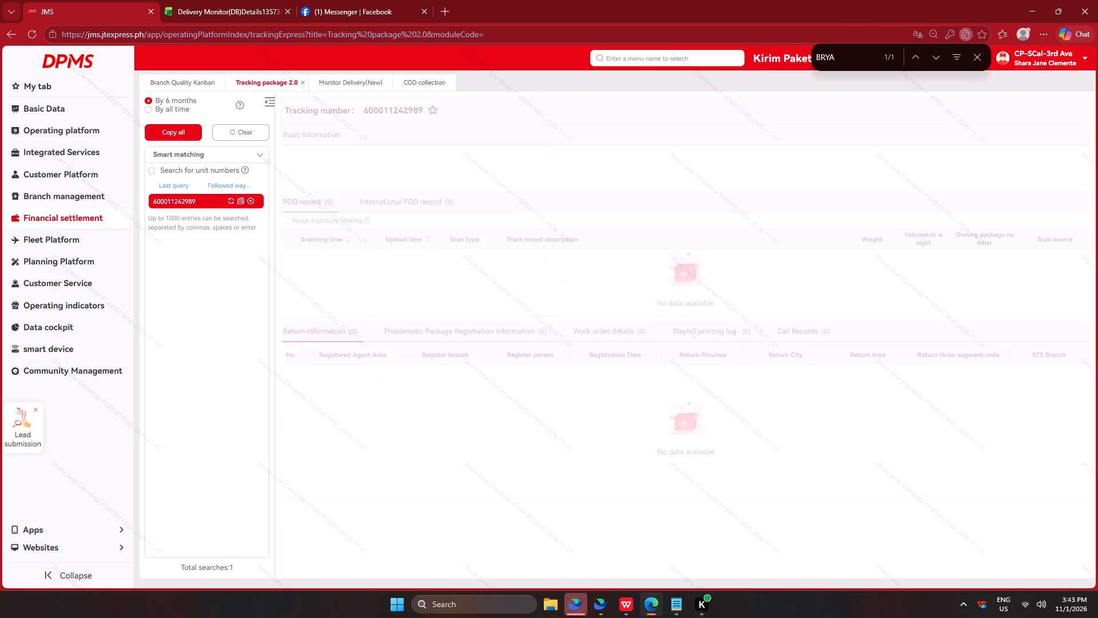
pyautogui.hotkey('alt', 'Tab')
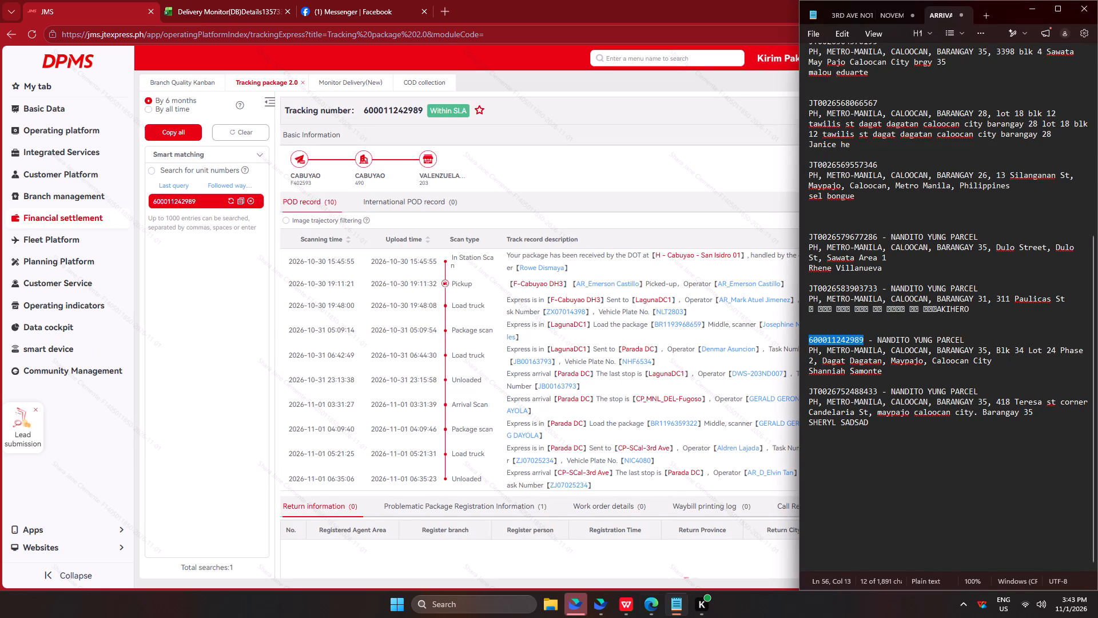
pyautogui.doubleClick(851, 391)
pyautogui.hotkey('ctrl', 'c')
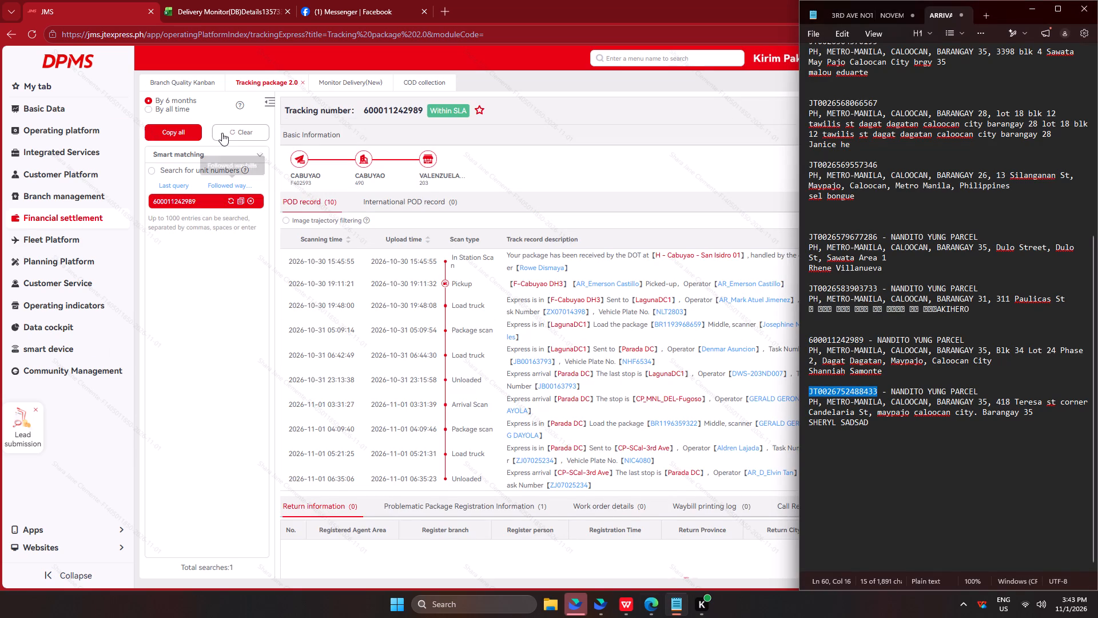
pyautogui.click(223, 128)
pyautogui.click(237, 303)
pyautogui.hotkey('ctrl', 'v')
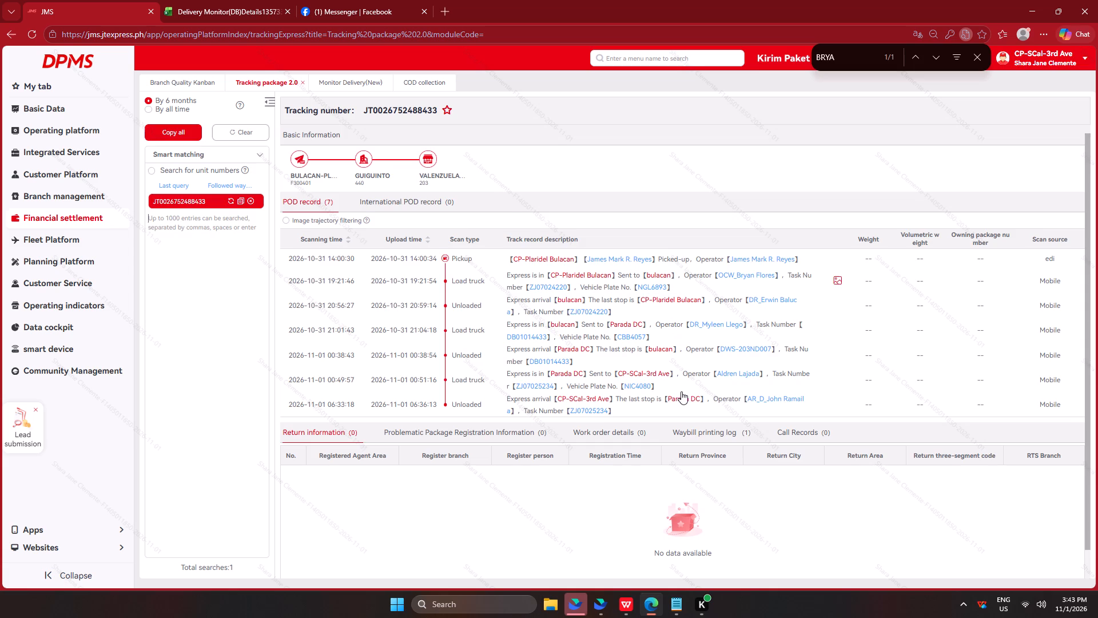
# Review the remaining parcel entries in the ARRIVAL NO DELIVERY SCAN notes, from the heading down to the last entry.
pyautogui.hotkey('alt', 'Tab')
pyautogui.scroll(15, 904, 348)
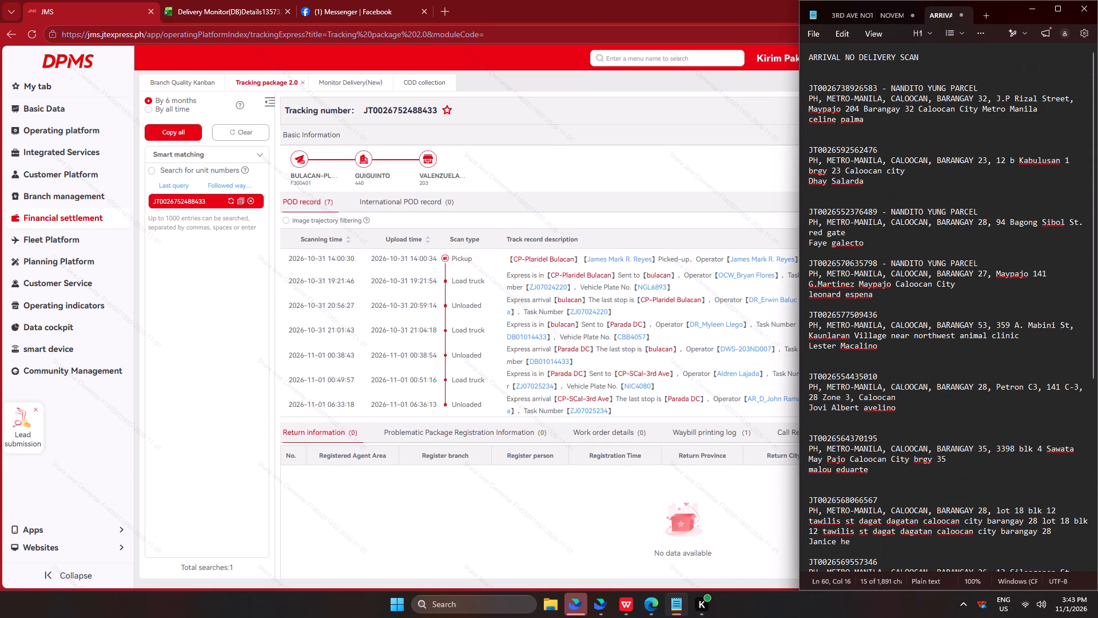
pyautogui.scroll(7, 901, 381)
pyautogui.scroll(-1, 896, 292)
pyautogui.scroll(3, 894, 290)
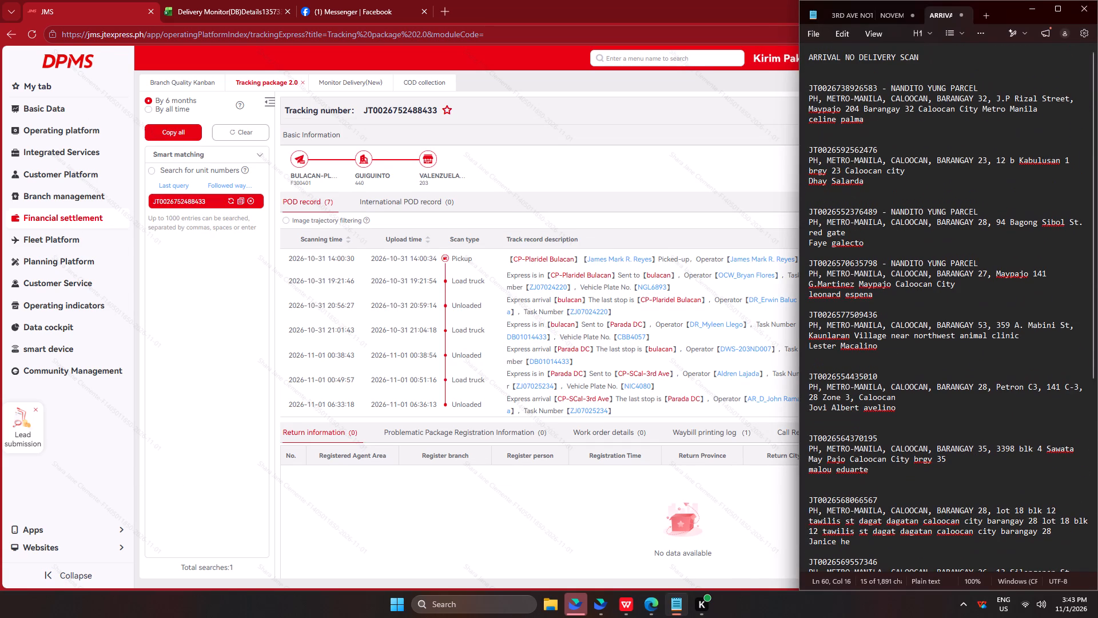
pyautogui.scroll(2, 901, 307)
pyautogui.scroll(-18, 829, 89)
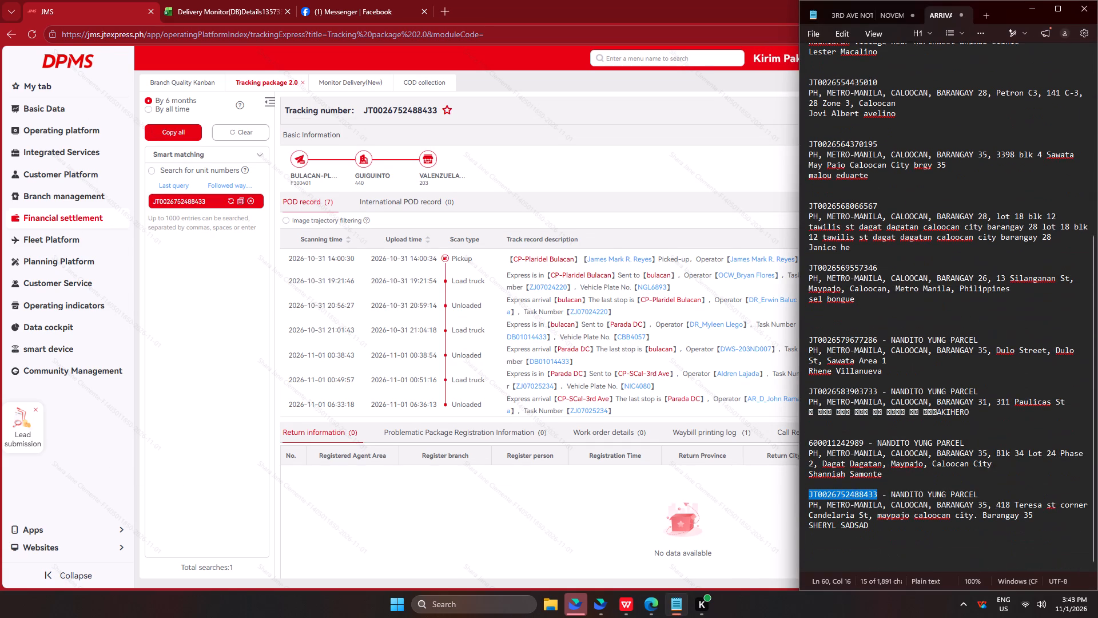
pyautogui.scroll(-3, 822, 175)
pyautogui.click(888, 414)
pyautogui.click(884, 303)
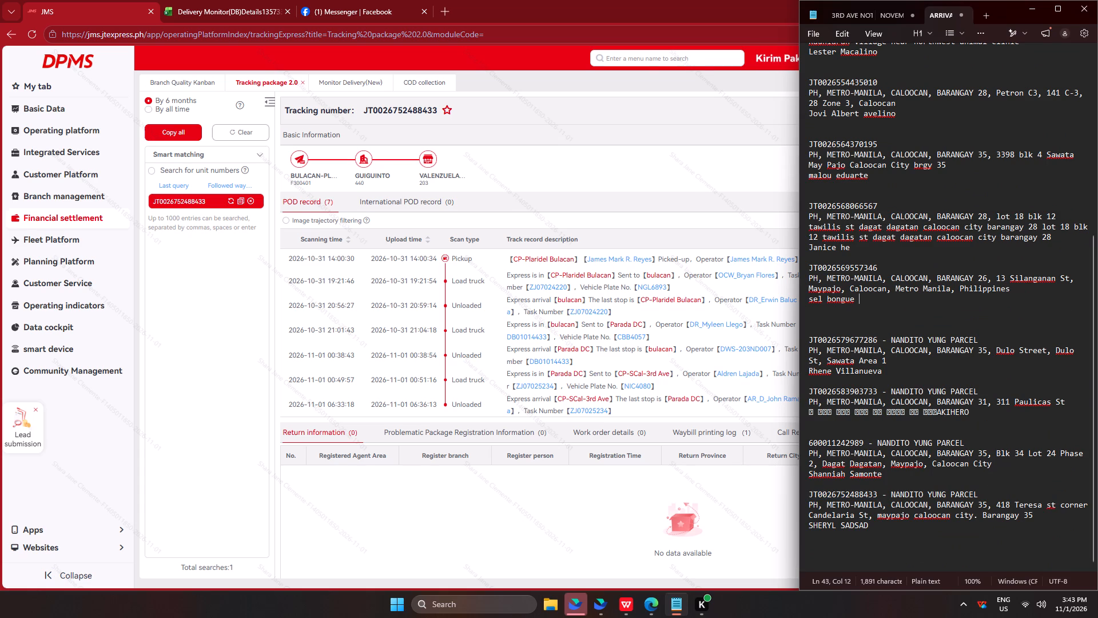
pyautogui.scroll(8, 883, 303)
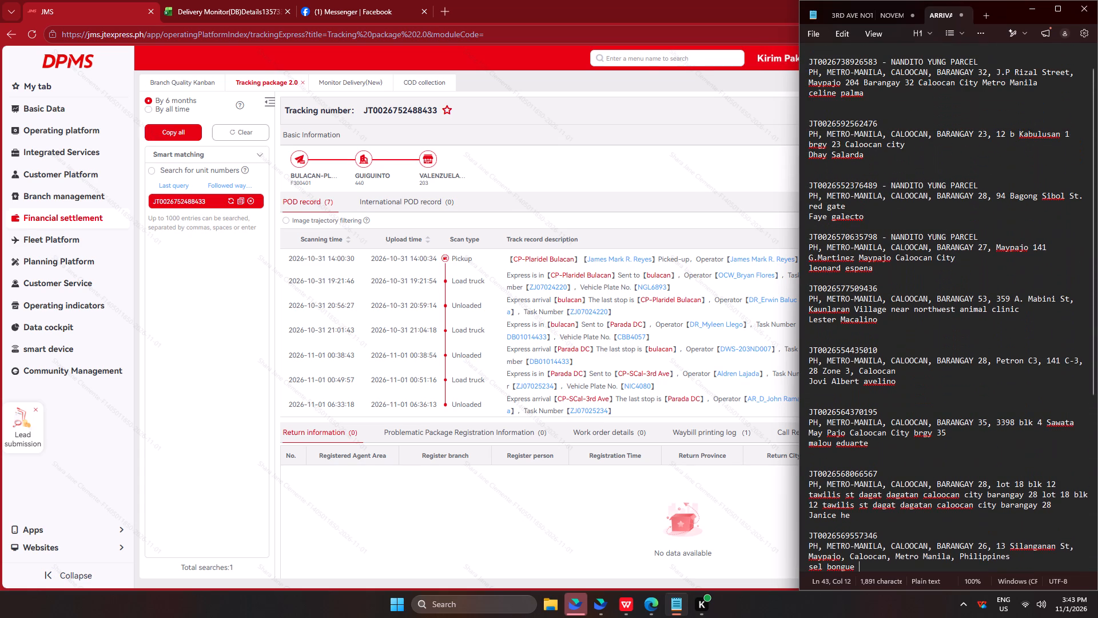
pyautogui.scroll(6, 884, 306)
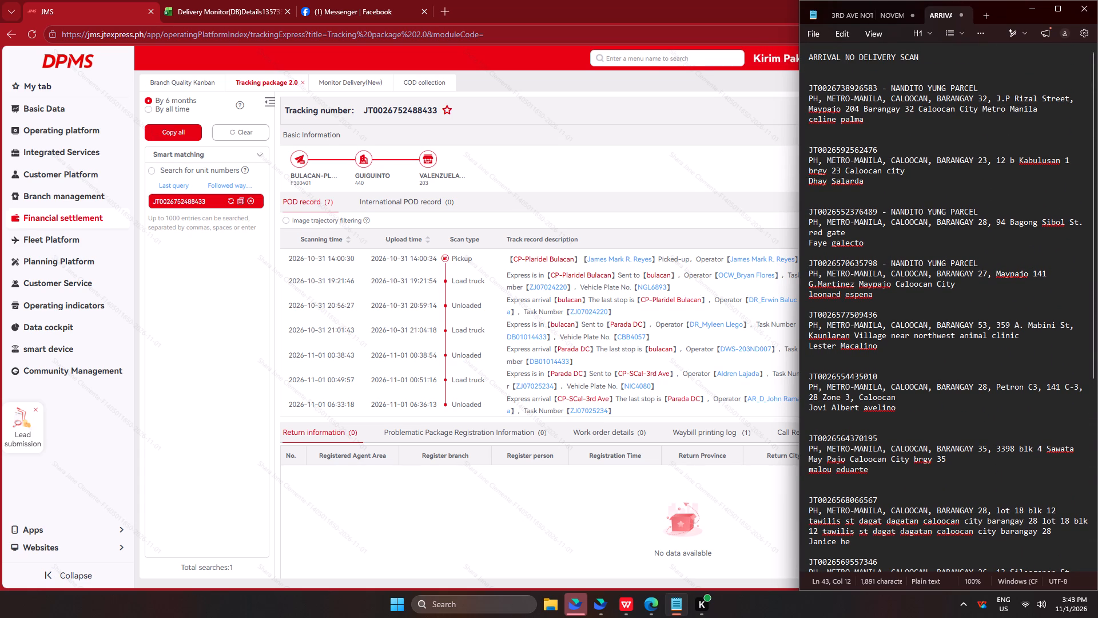
pyautogui.click(811, 58)
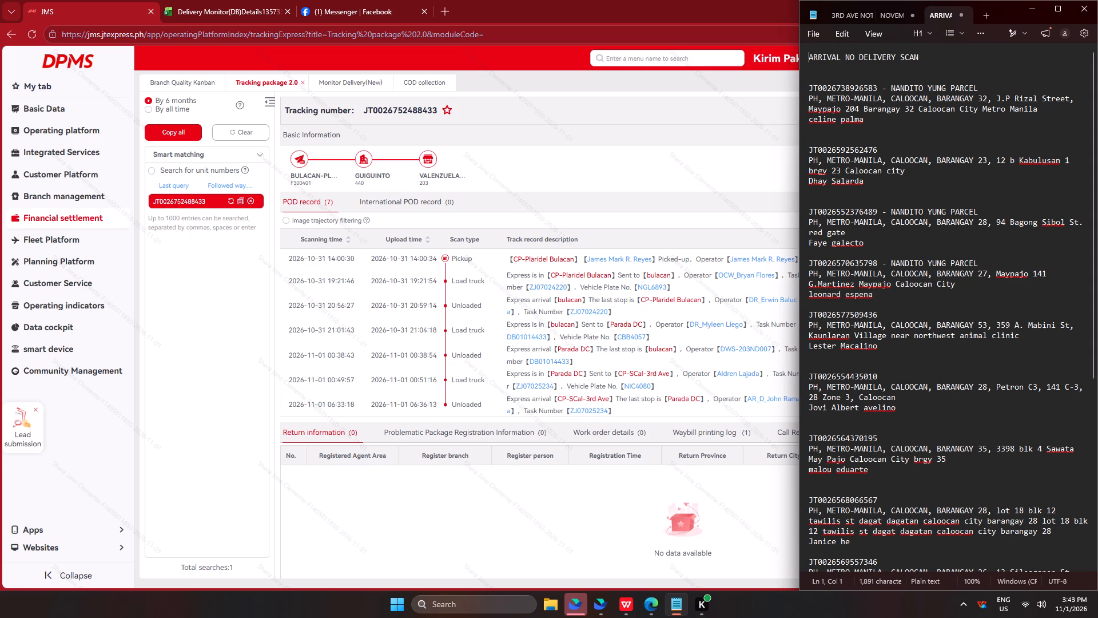
pyautogui.moveTo(810, 53); pyautogui.dragTo(883, 545)
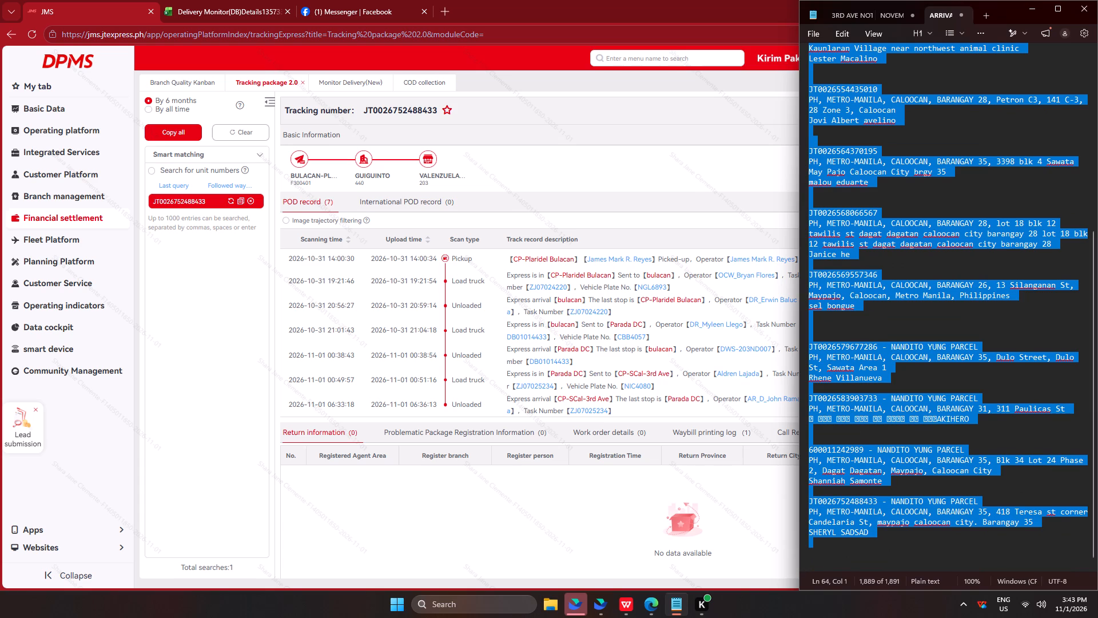
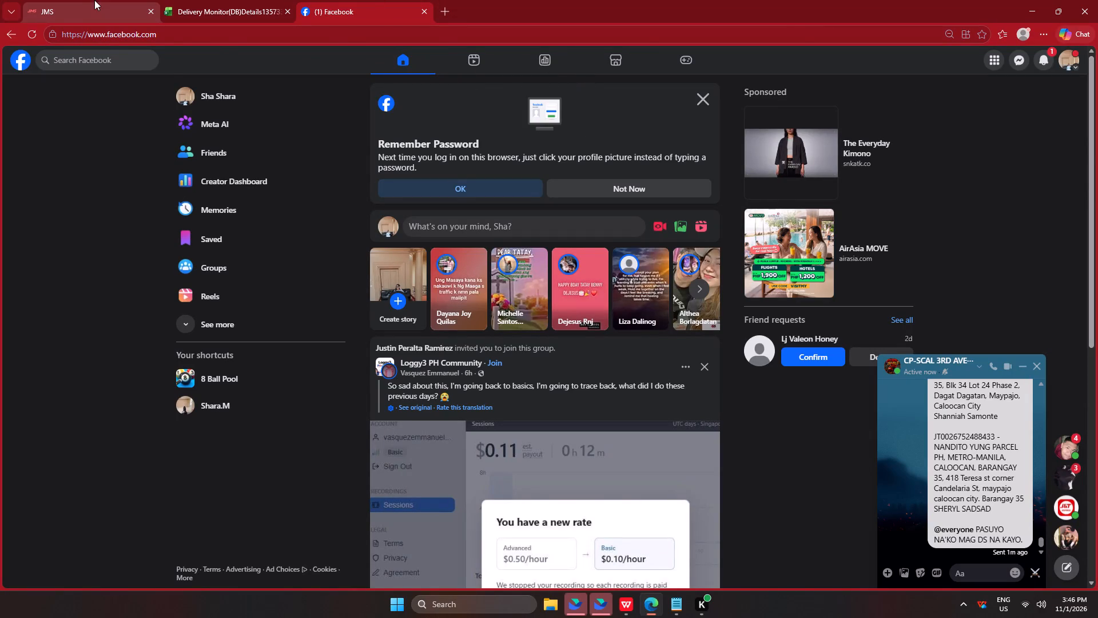
# Return to JMS and find the courier matching MAVE in the Monitor Delivery(New) summary.
pyautogui.click(61, 8)
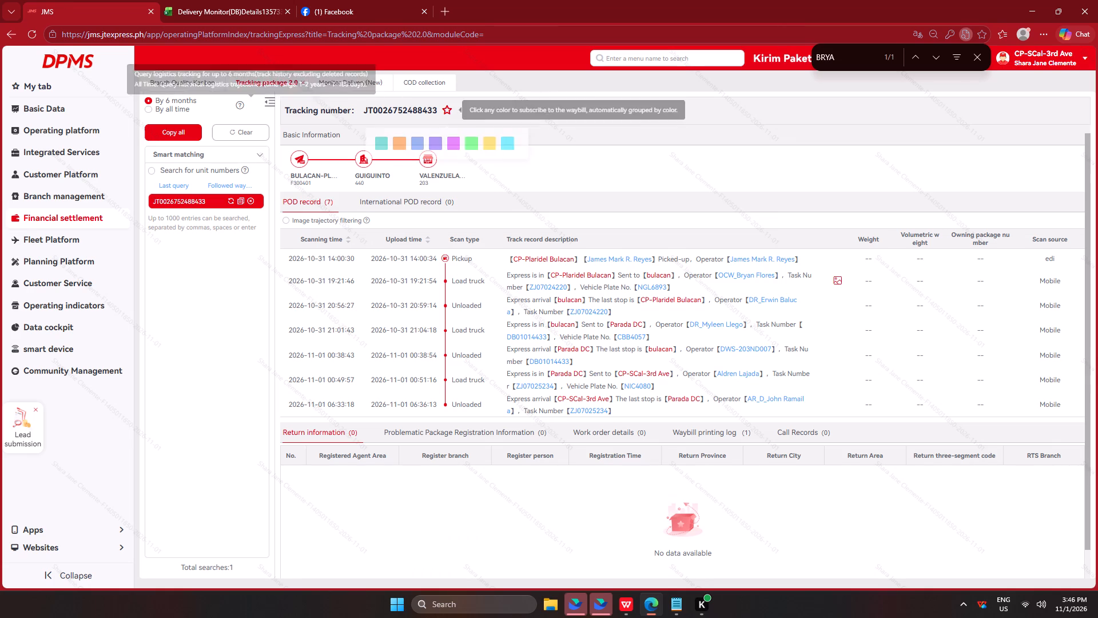
pyautogui.click(364, 84)
pyautogui.click(165, 100)
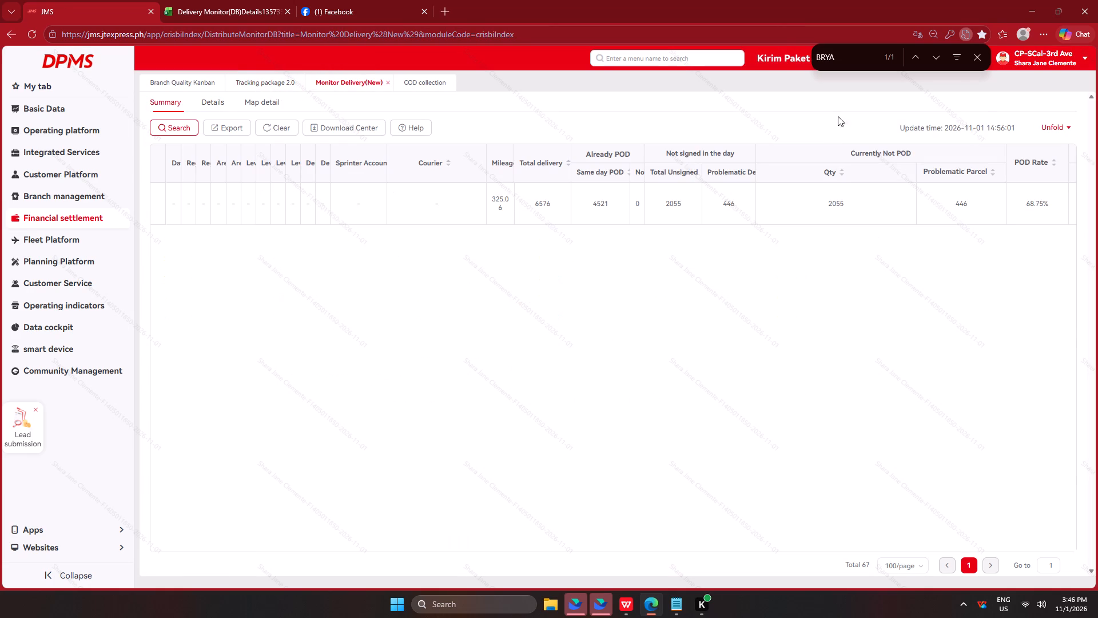
pyautogui.moveTo(850, 55); pyautogui.dragTo(803, 51)
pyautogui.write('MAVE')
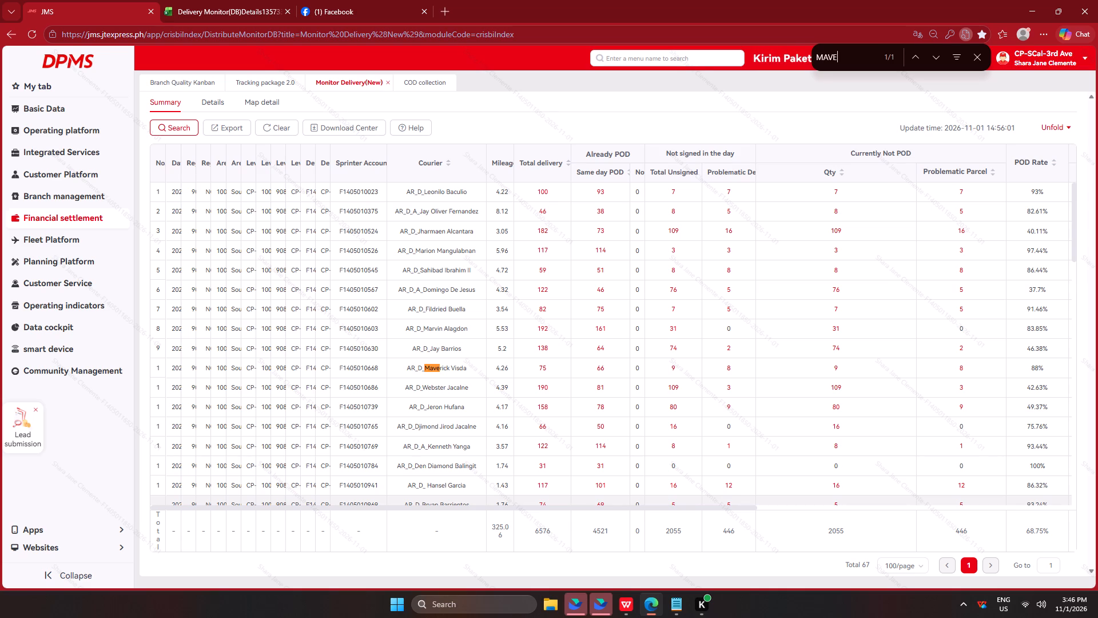
# Copy the waybill numbers from courier Maverick's Currently Not POD details into the CHECKING sheet's column B, starting at B102.
pyautogui.scroll(1, 786, 57)
pyautogui.moveTo(742, 353); pyautogui.dragTo(736, 357)
pyautogui.moveTo(736, 357); pyautogui.dragTo(735, 357)
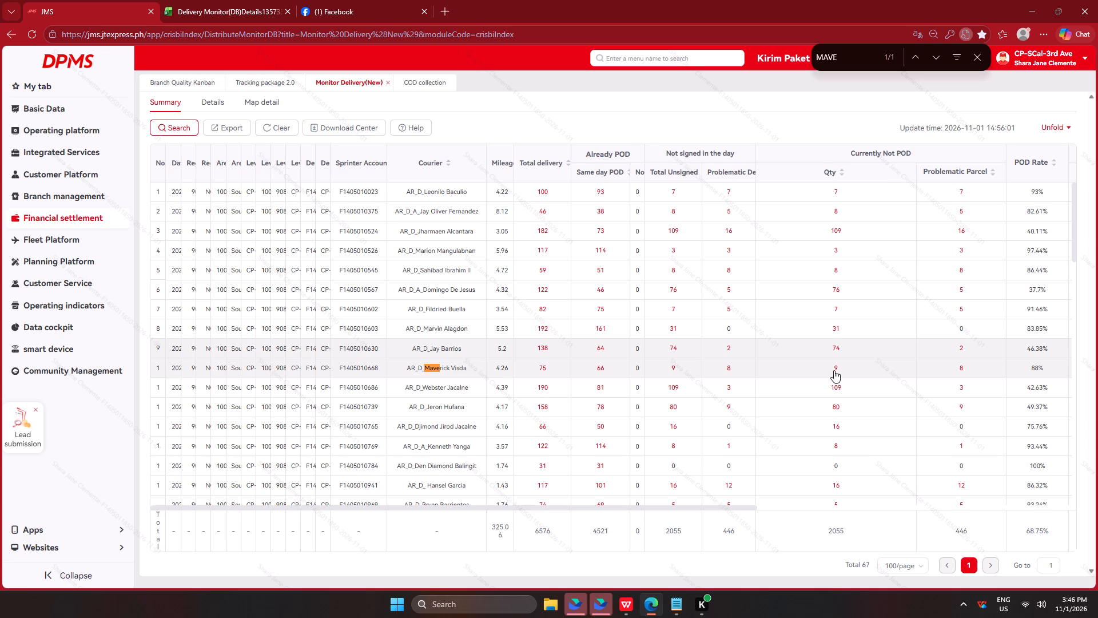
pyautogui.click(837, 370)
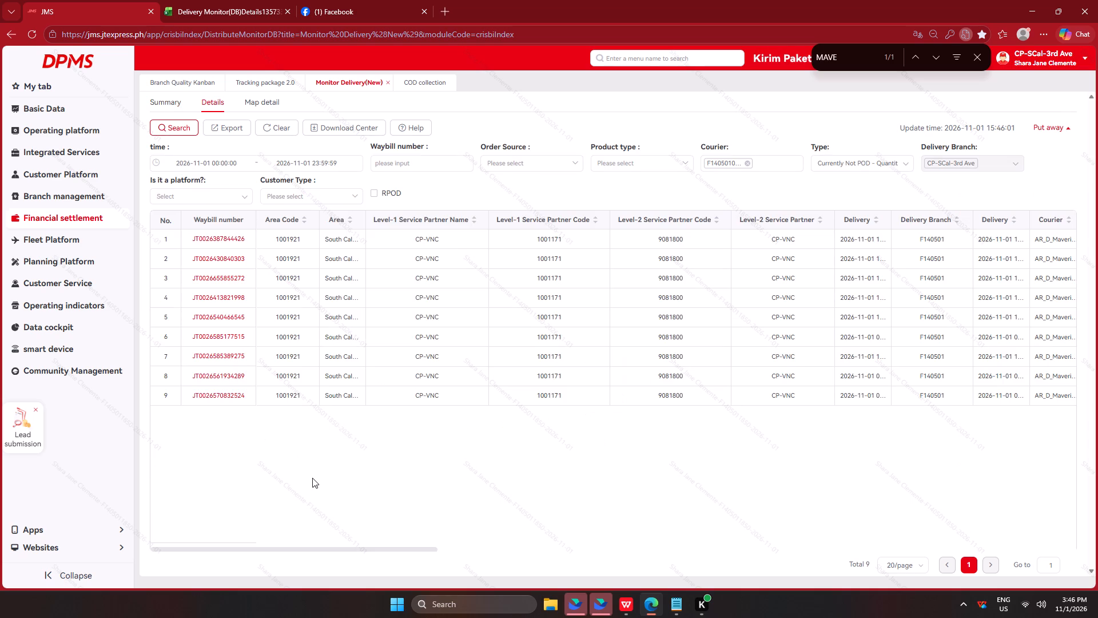
pyautogui.hotkey('ctrl', 'shift', 'a')
pyautogui.moveTo(179, 231); pyautogui.dragTo(234, 326)
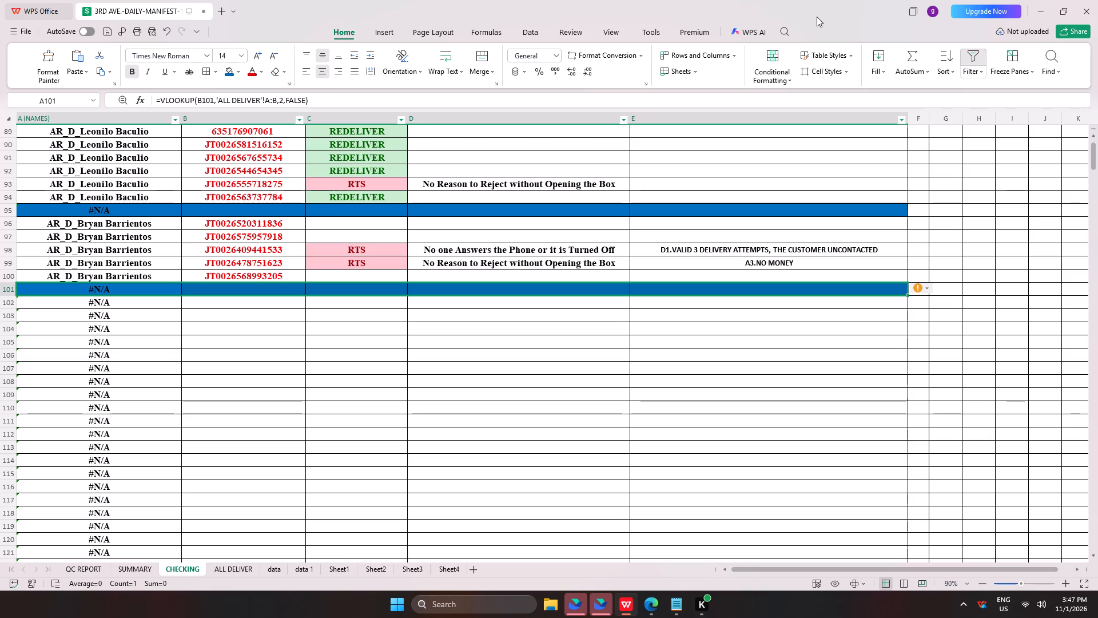
pyautogui.click(200, 299)
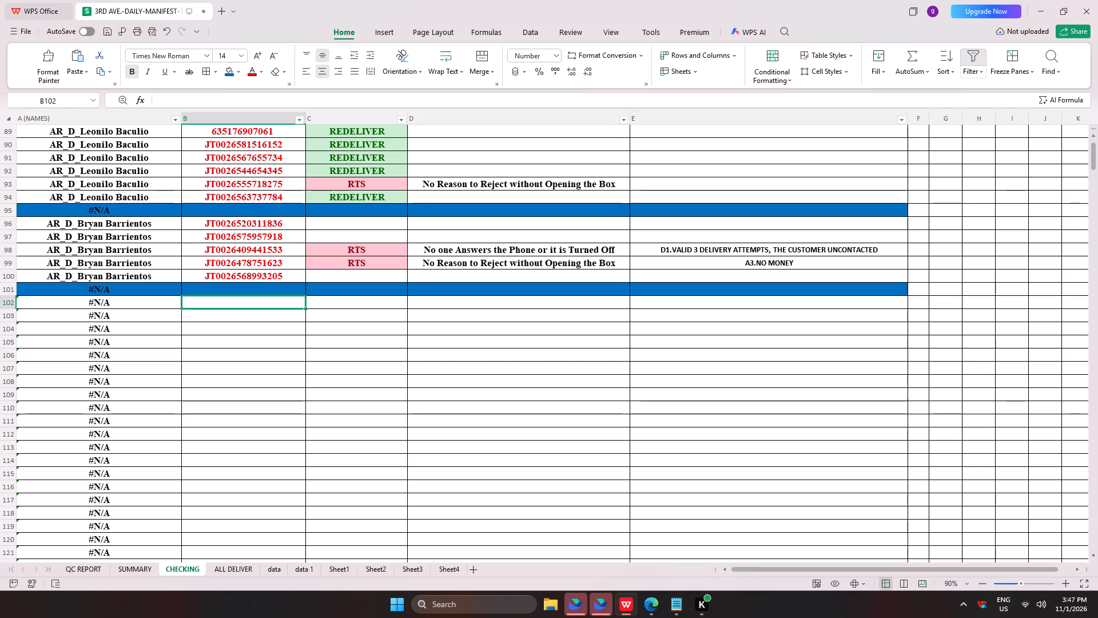
pyautogui.hotkey('ctrl', 'v')
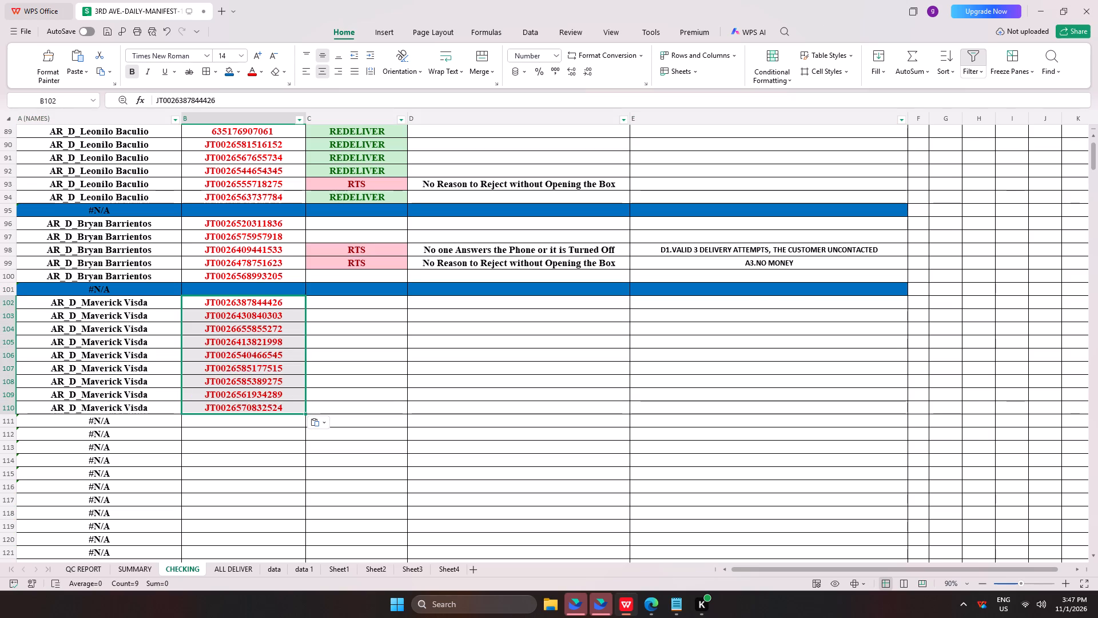
# Replace the waybill in Tracking package 2.0 with Maverick's nine copied waybill numbers and track them.
pyautogui.hotkey('alt', 'Tab')
pyautogui.click(20, 5)
pyautogui.click(37, 0)
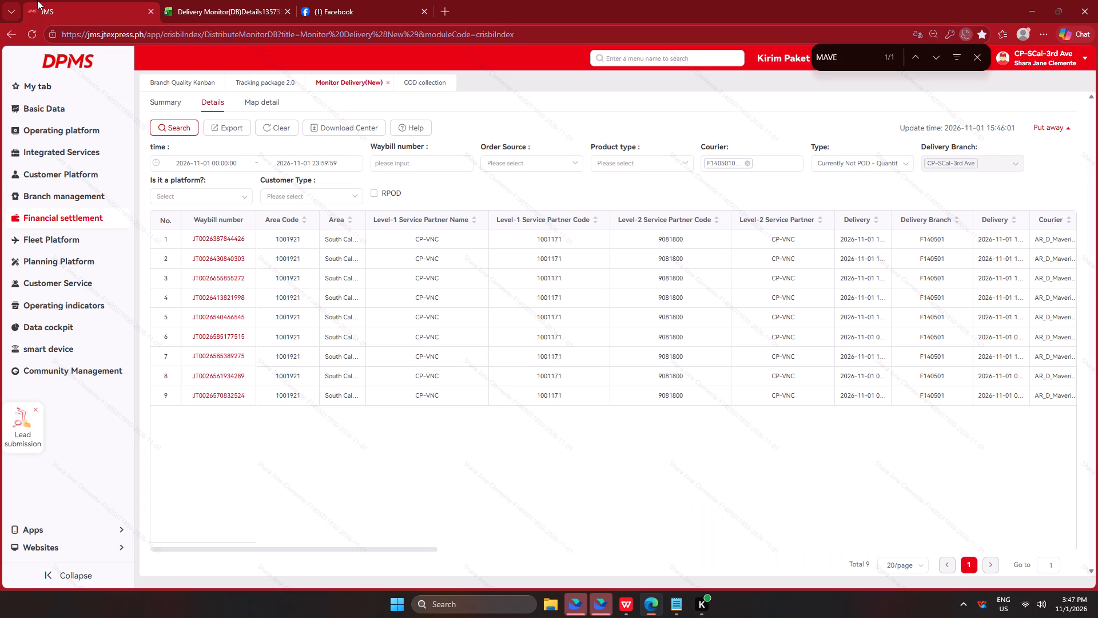
pyautogui.click(262, 82)
pyautogui.click(271, 141)
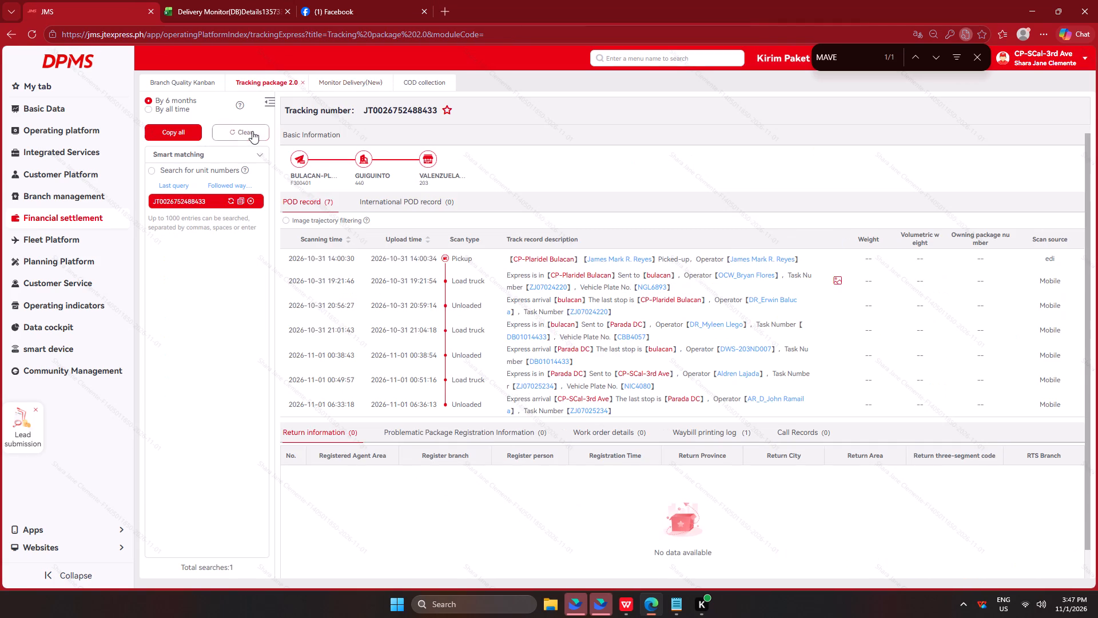
pyautogui.click(252, 130)
pyautogui.click(162, 422)
pyautogui.hotkey('ctrl', 'v')
pyautogui.scroll(-6, 617, 252)
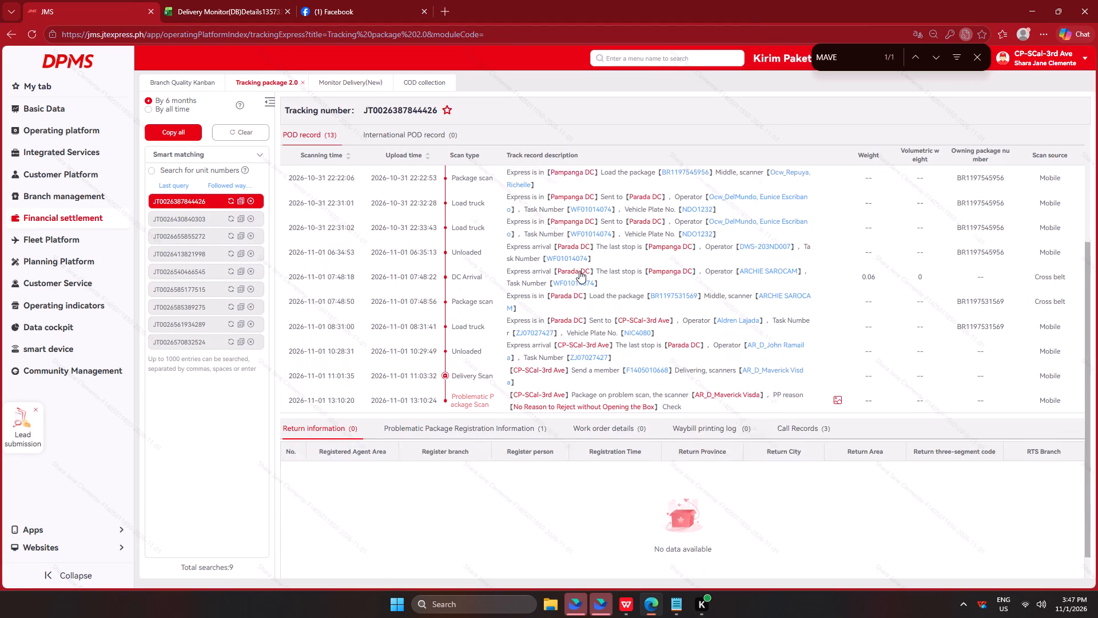
pyautogui.click(838, 378)
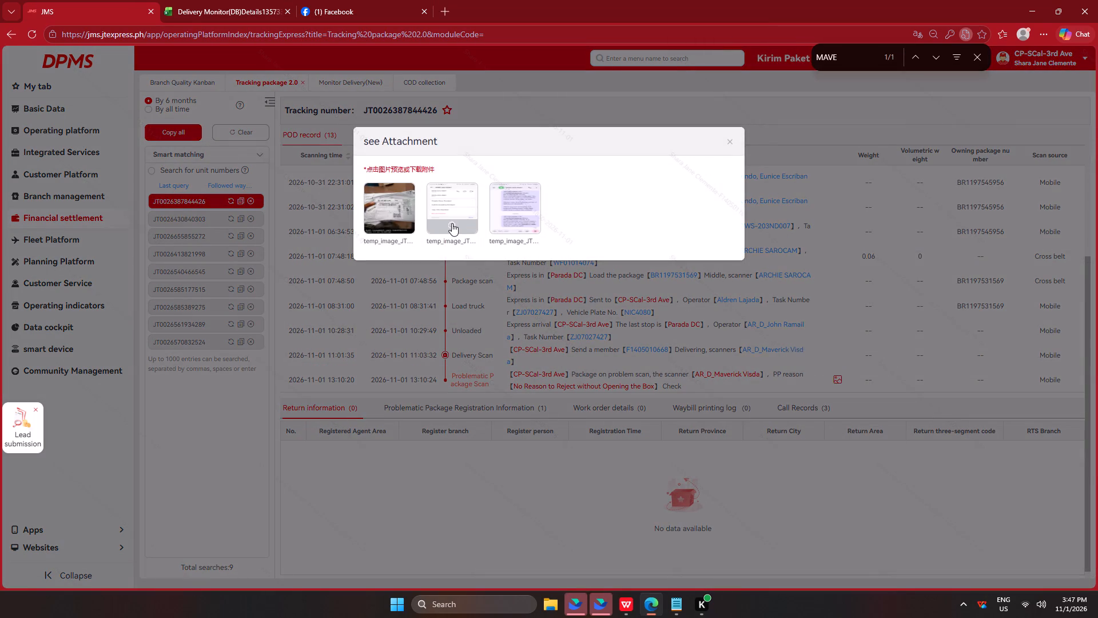
pyautogui.click(452, 225)
pyautogui.press('Right')
pyautogui.press('Right')
pyautogui.press('Right')
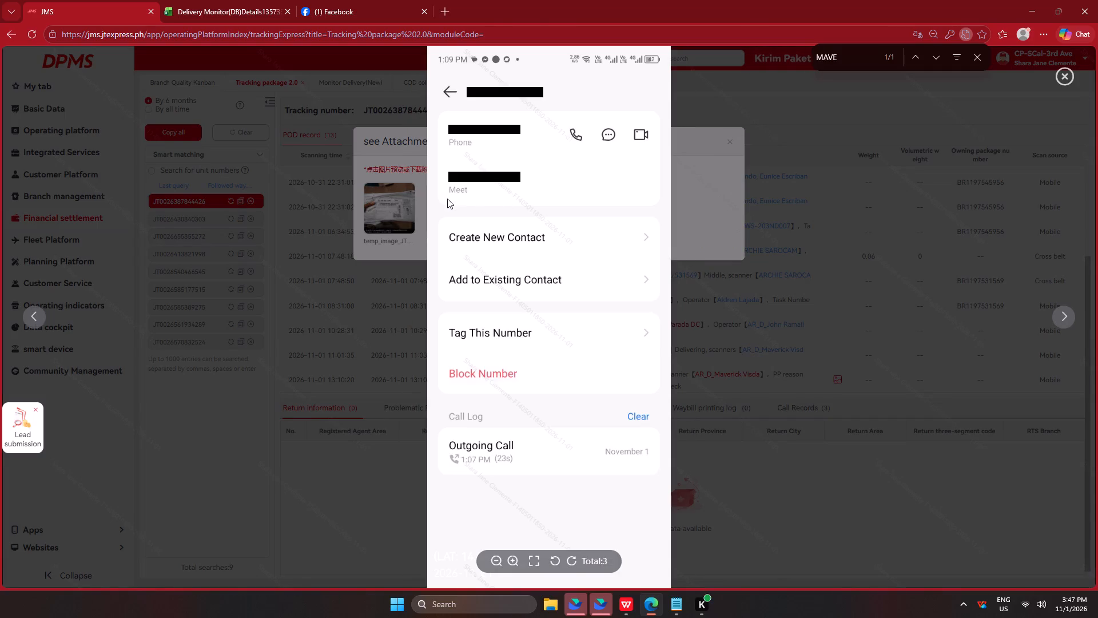
pyautogui.click(801, 437)
pyautogui.click(661, 375)
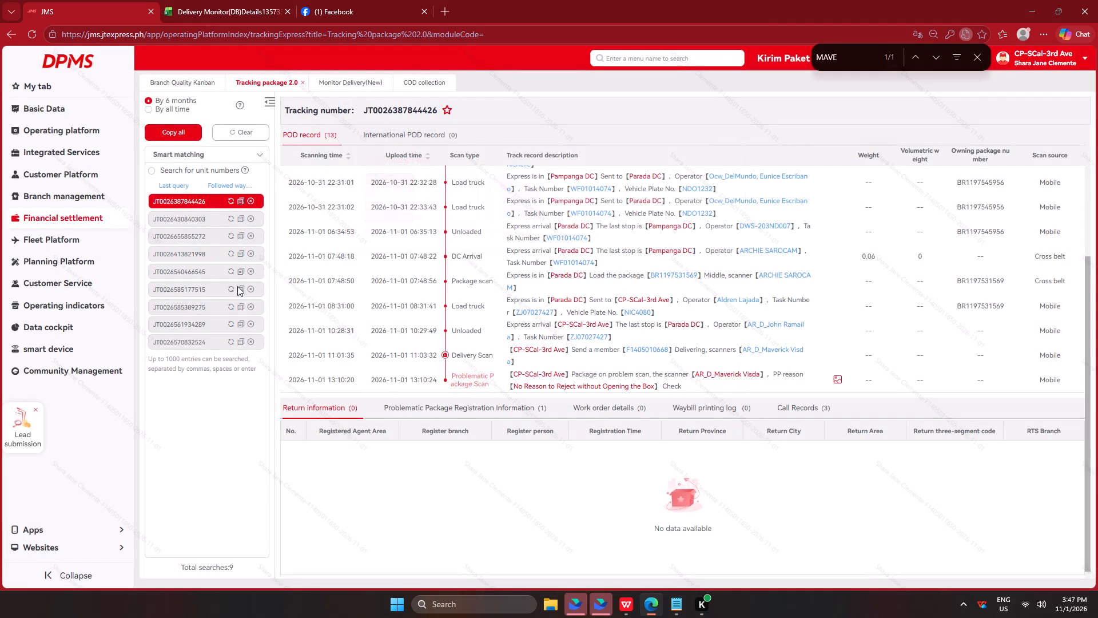
pyautogui.hotkey('alt', 'Tab')
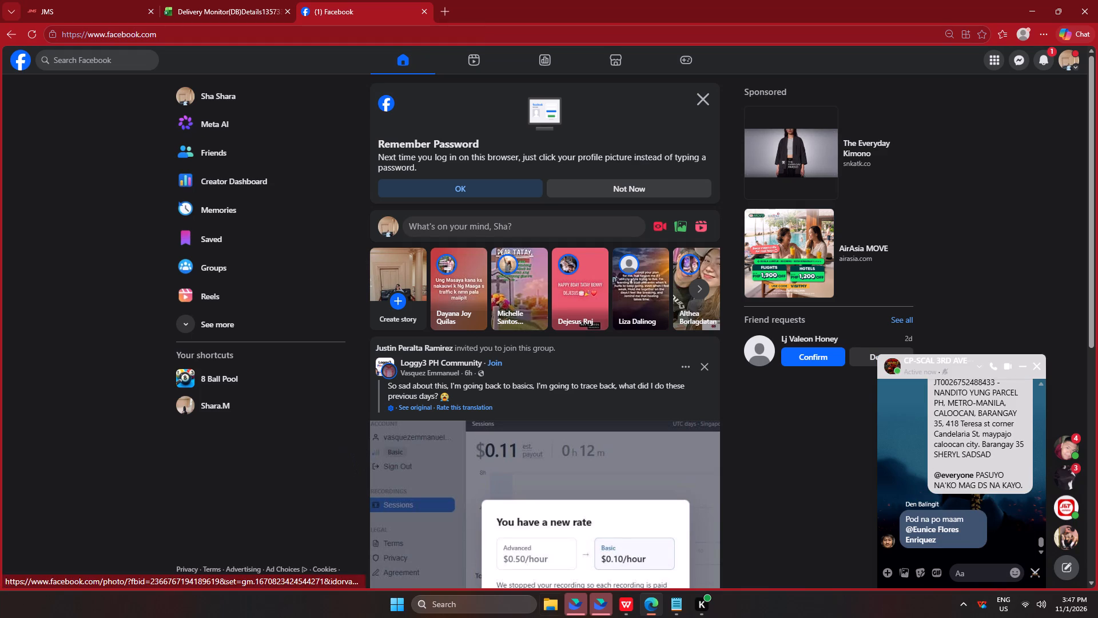
pyautogui.click(623, 604)
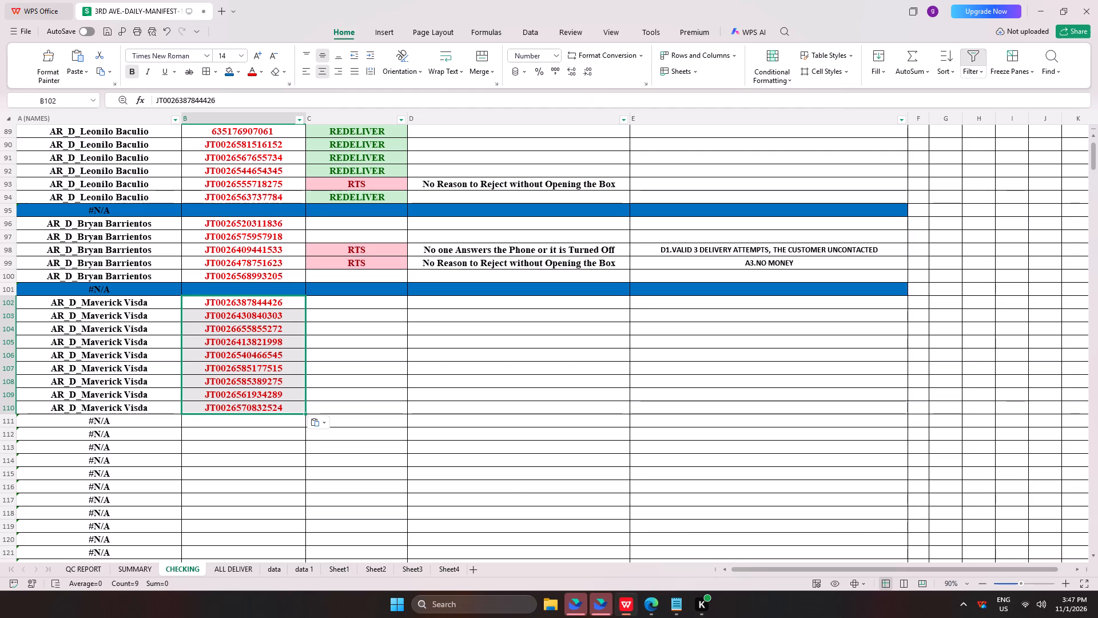
pyautogui.moveTo(349, 261); pyautogui.dragTo(520, 263)
pyautogui.hotkey('ctrl', 'c')
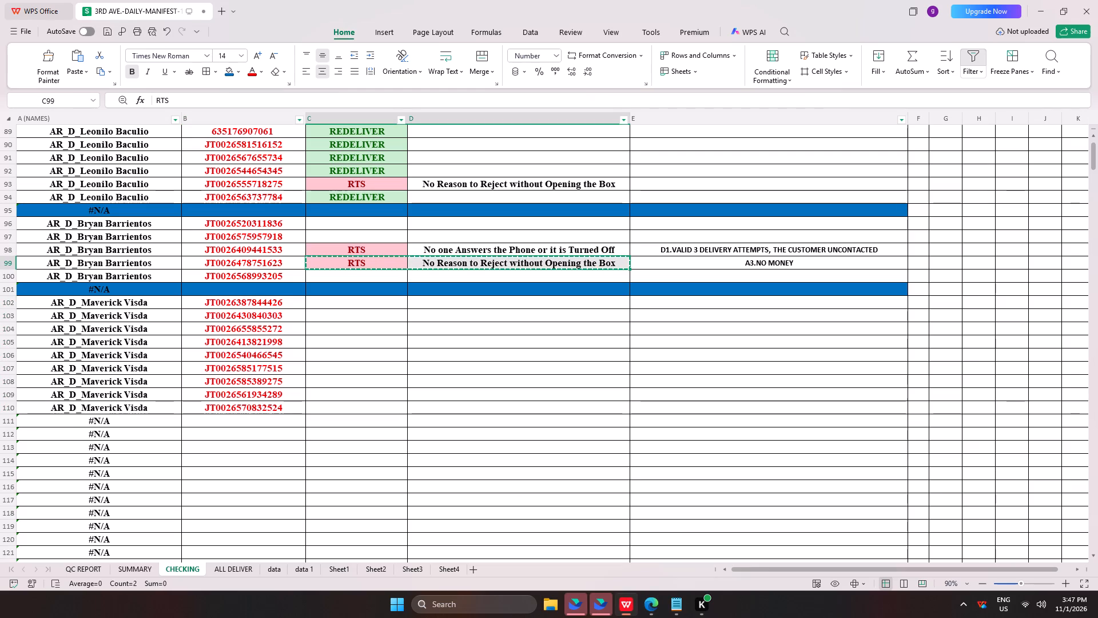
pyautogui.click(344, 308)
pyautogui.click(342, 314)
pyautogui.hotkey('ctrl', 'v')
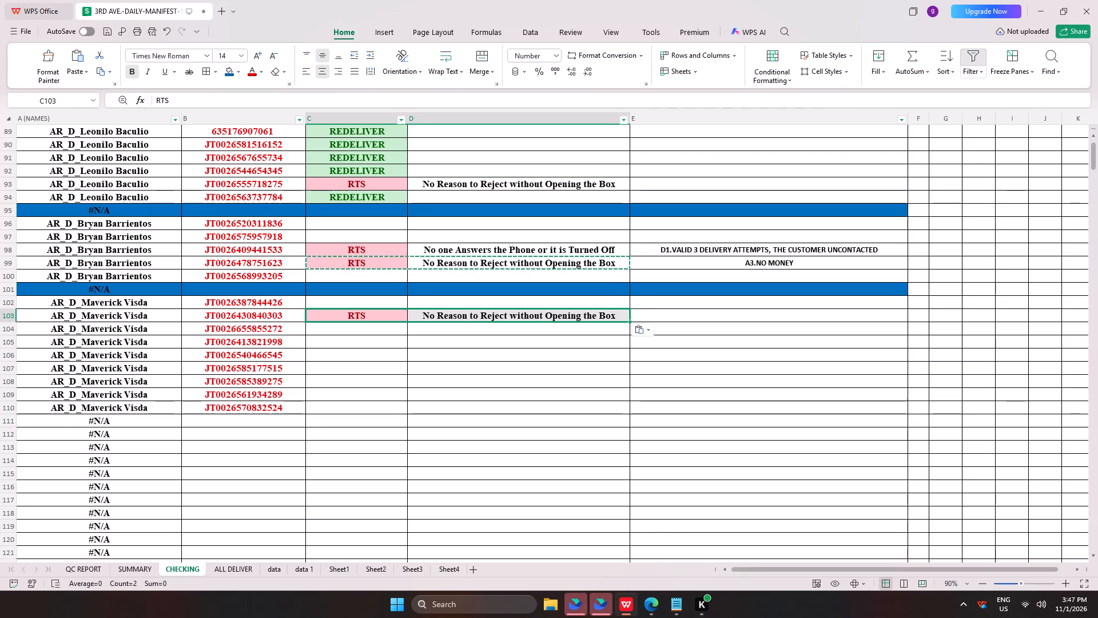
pyautogui.click(649, 600)
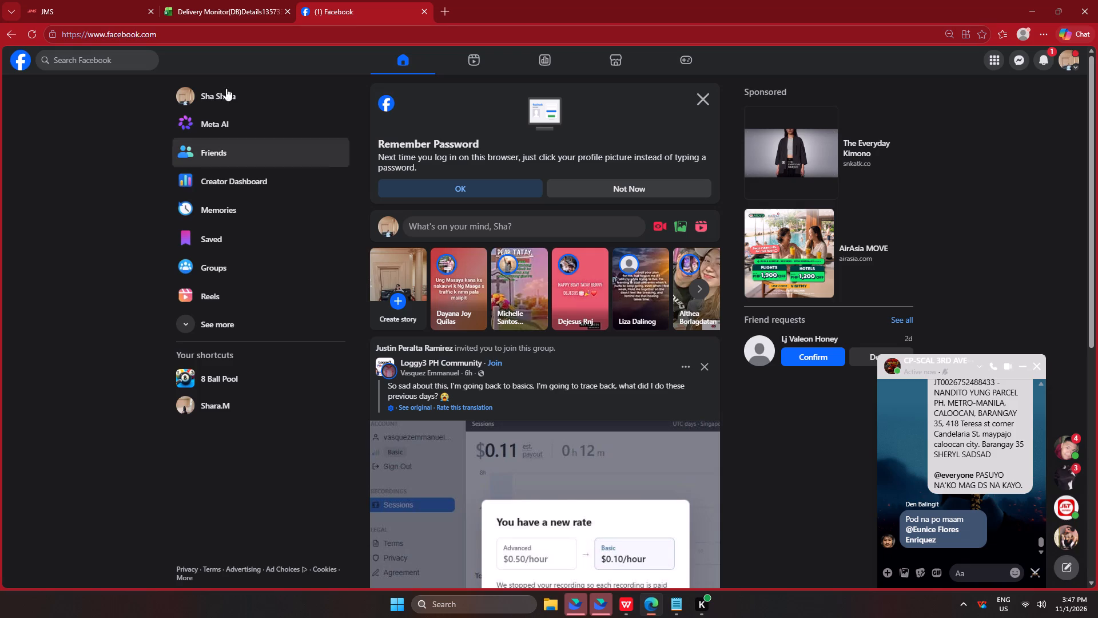
pyautogui.click(84, 0)
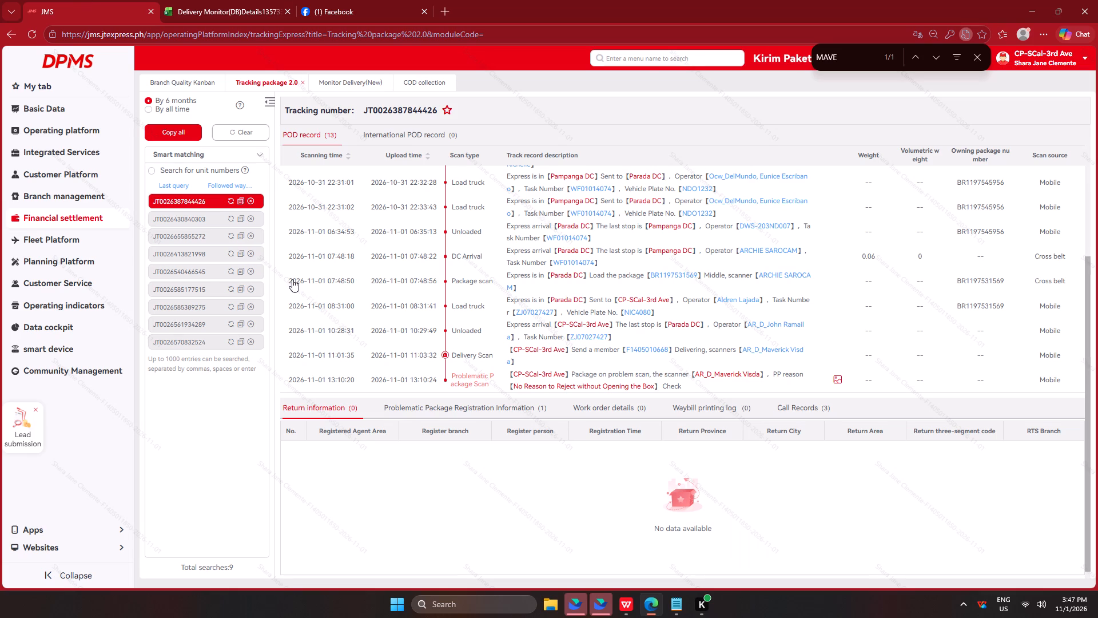
pyautogui.click(633, 610)
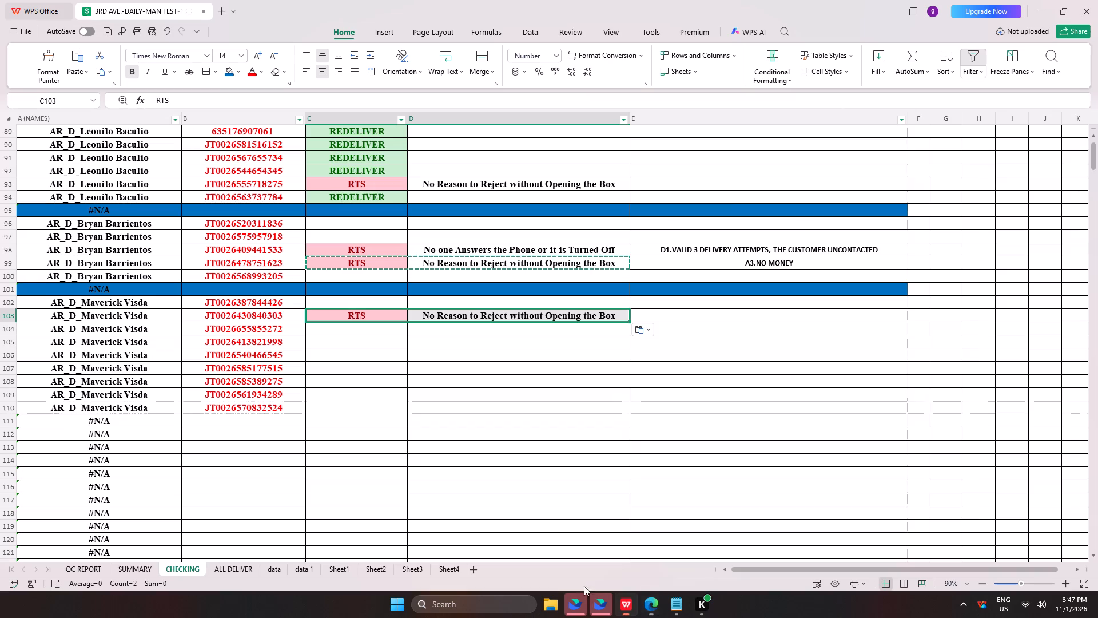
pyautogui.click(377, 302)
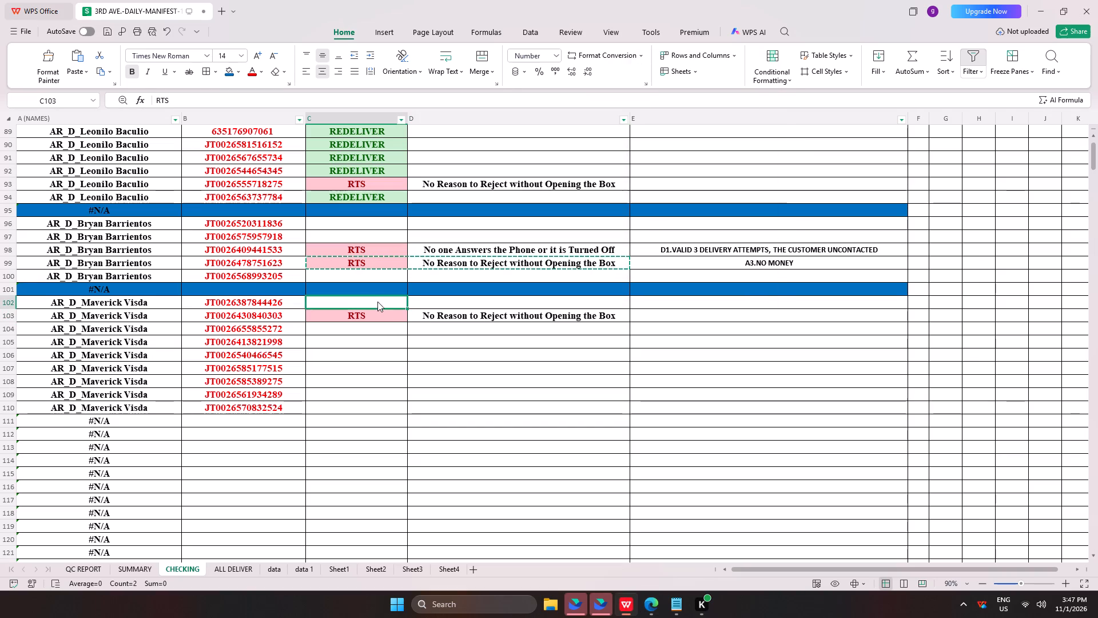
pyautogui.hotkey('ctrl', 'v')
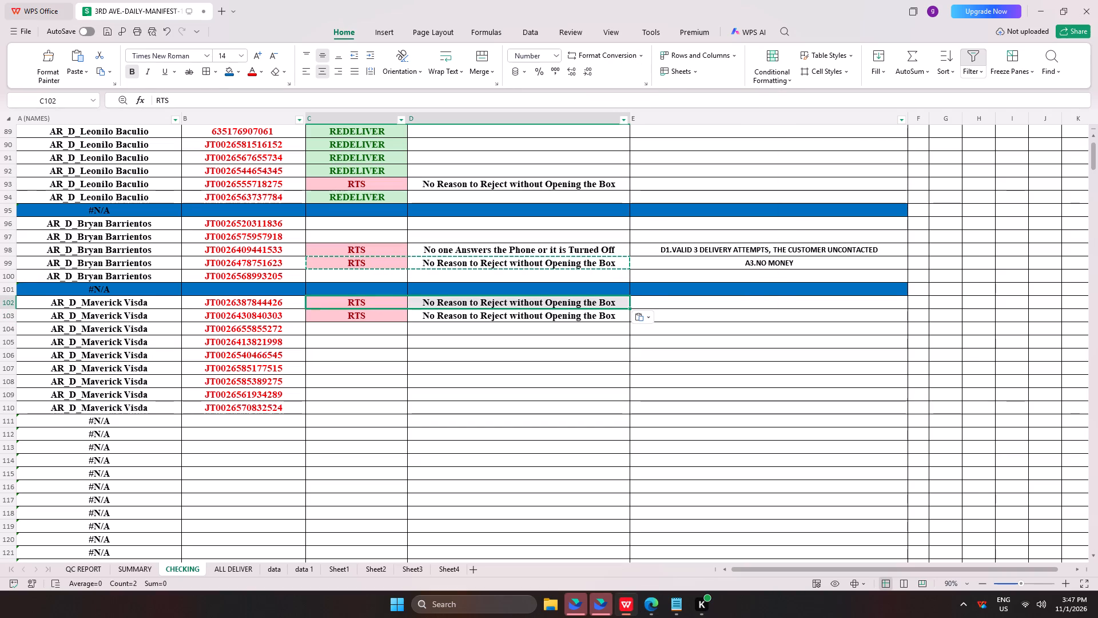
pyautogui.moveTo(347, 313); pyautogui.dragTo(507, 317)
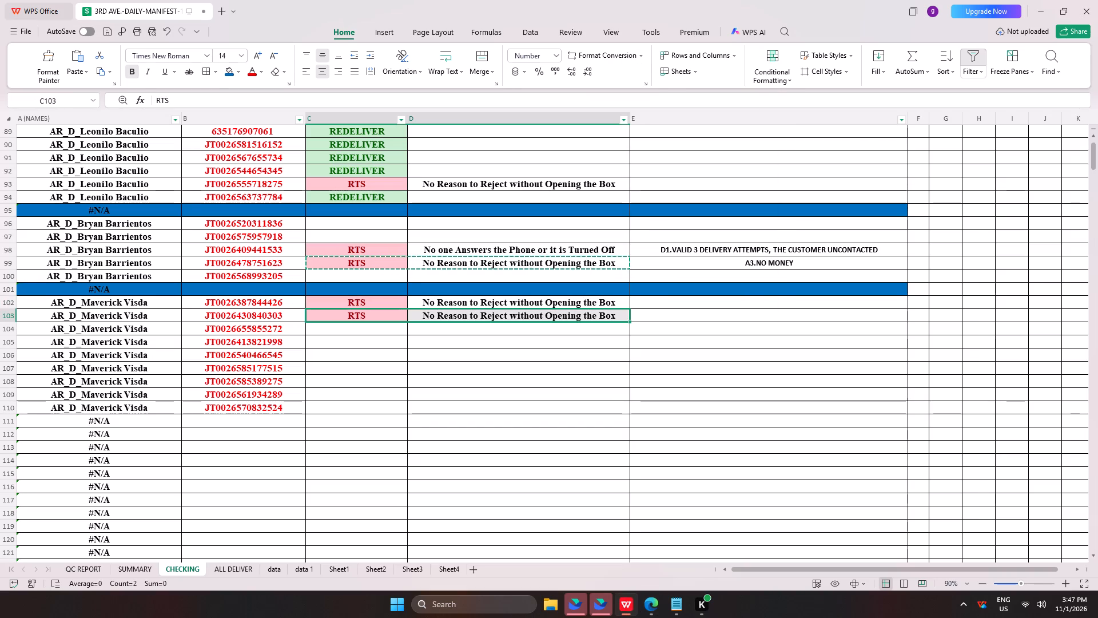
pyautogui.press('Delete')
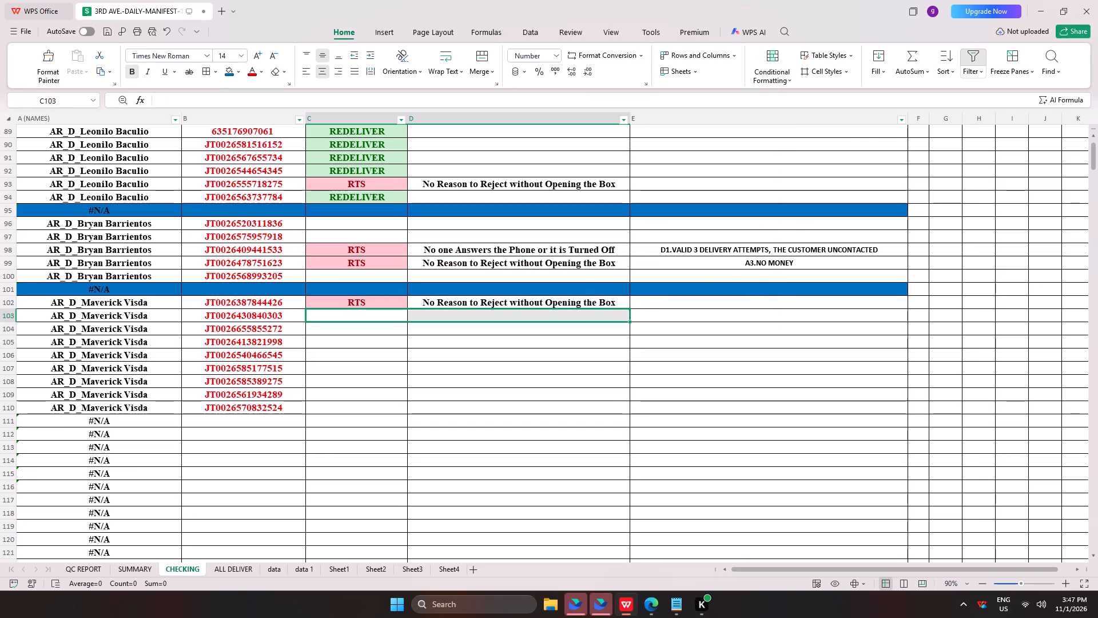
pyautogui.hotkey('alt', 'Tab')
pyautogui.click(183, 223)
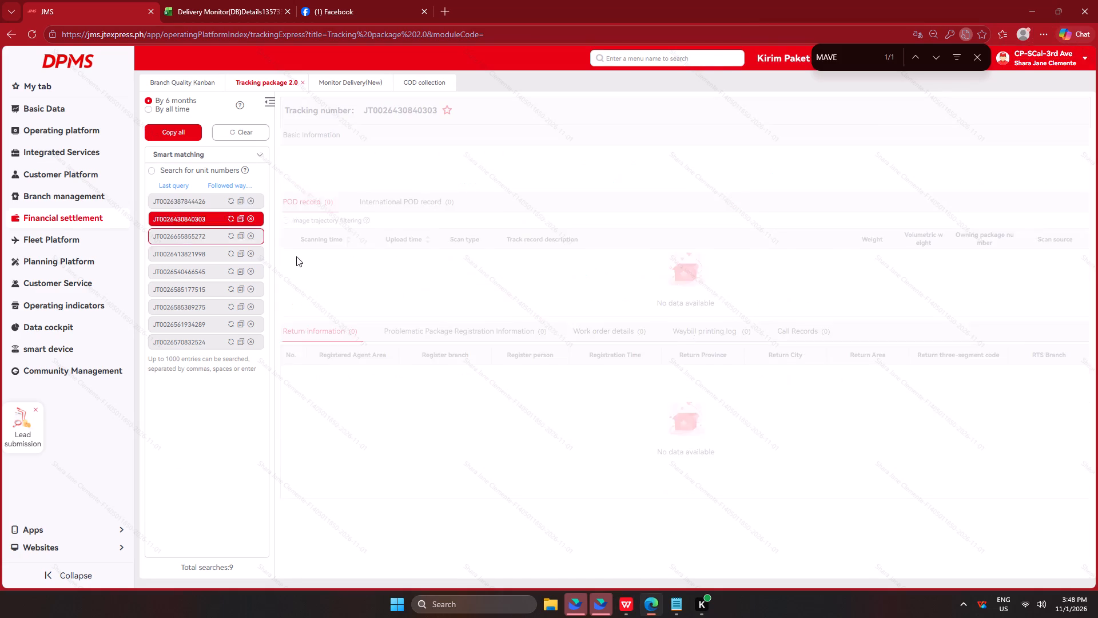
pyautogui.click(212, 237)
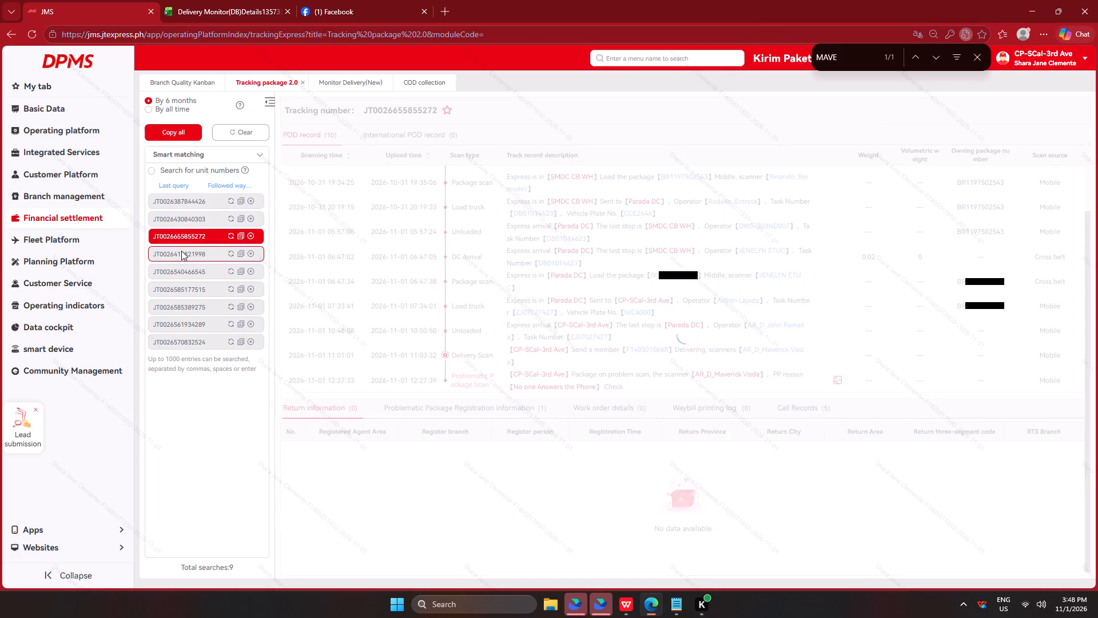
pyautogui.click(180, 255)
pyautogui.click(176, 270)
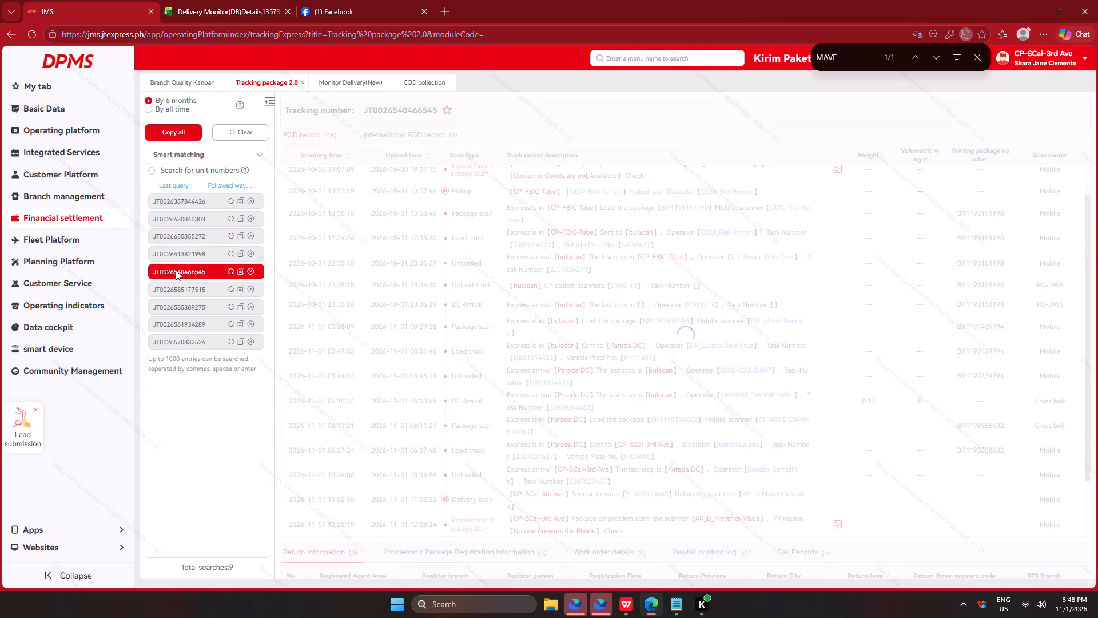
pyautogui.scroll(-2, 568, 272)
pyautogui.click(169, 291)
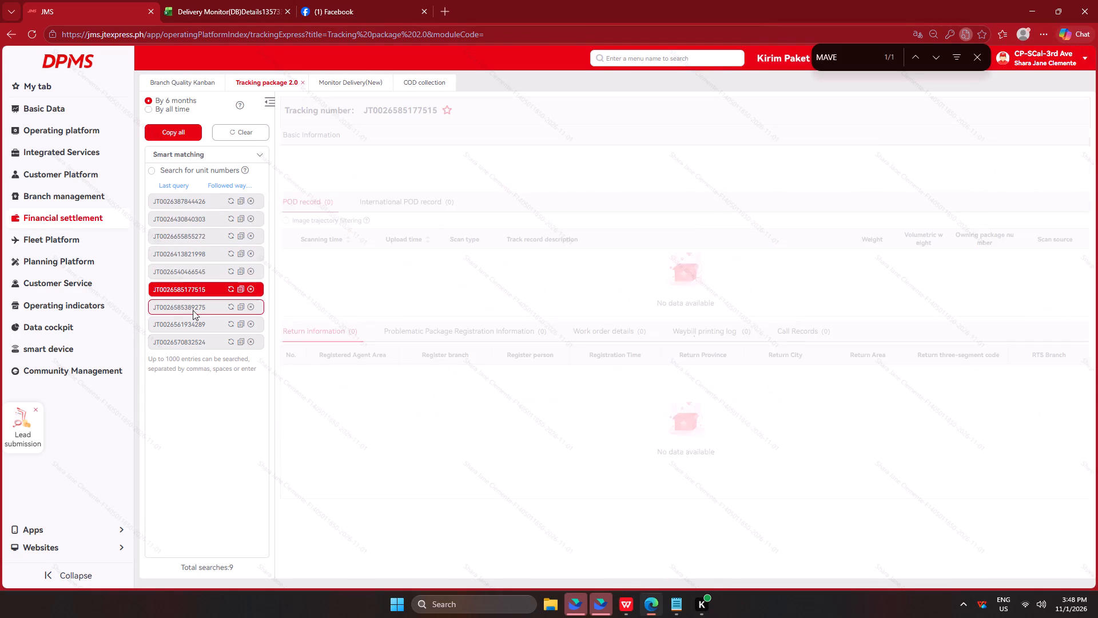
pyautogui.click(172, 299)
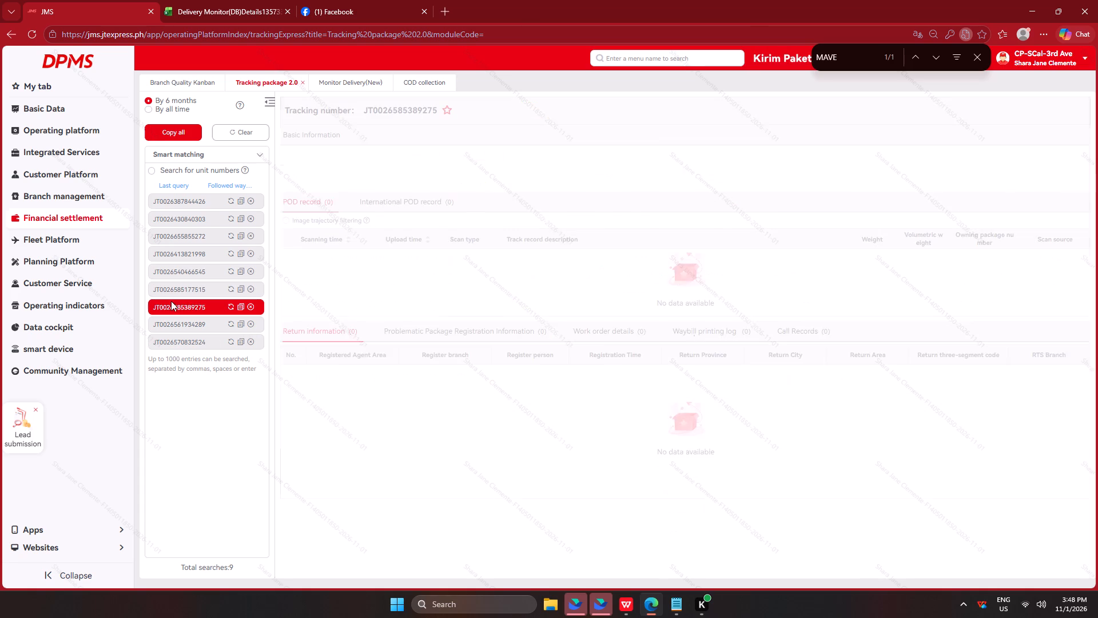
pyautogui.click(228, 325)
pyautogui.click(176, 346)
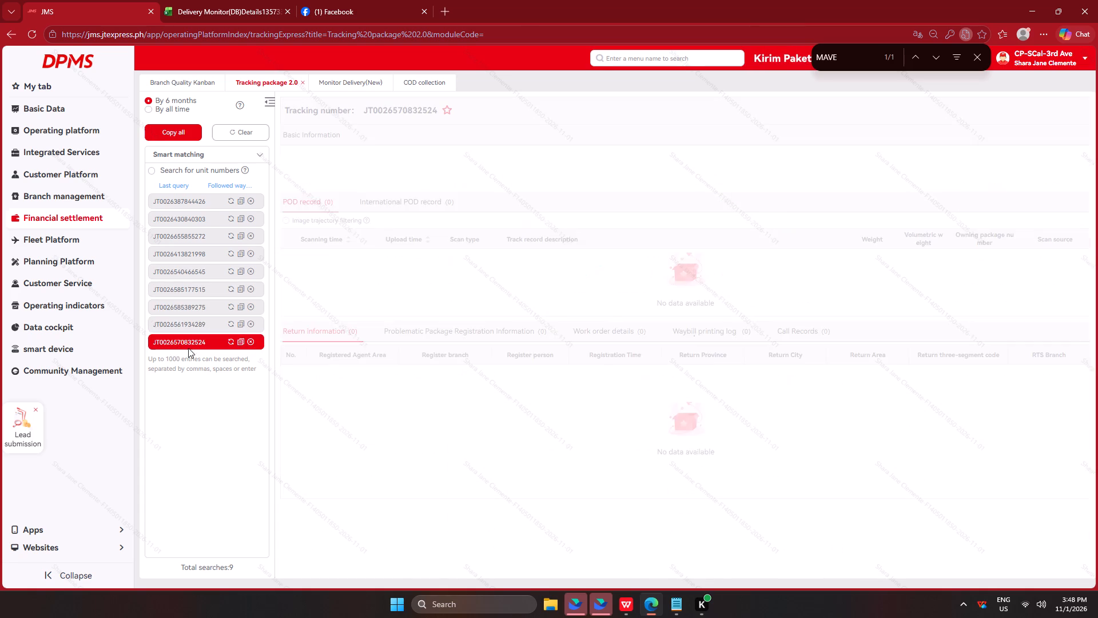
pyautogui.click(198, 251)
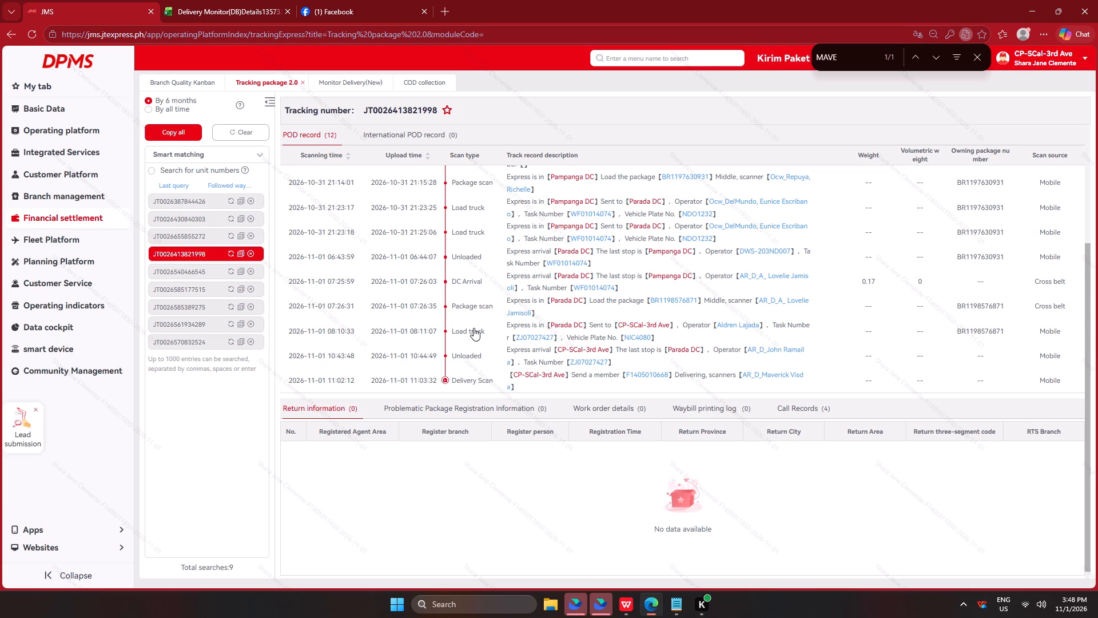
pyautogui.hotkey('alt', 'Tab')
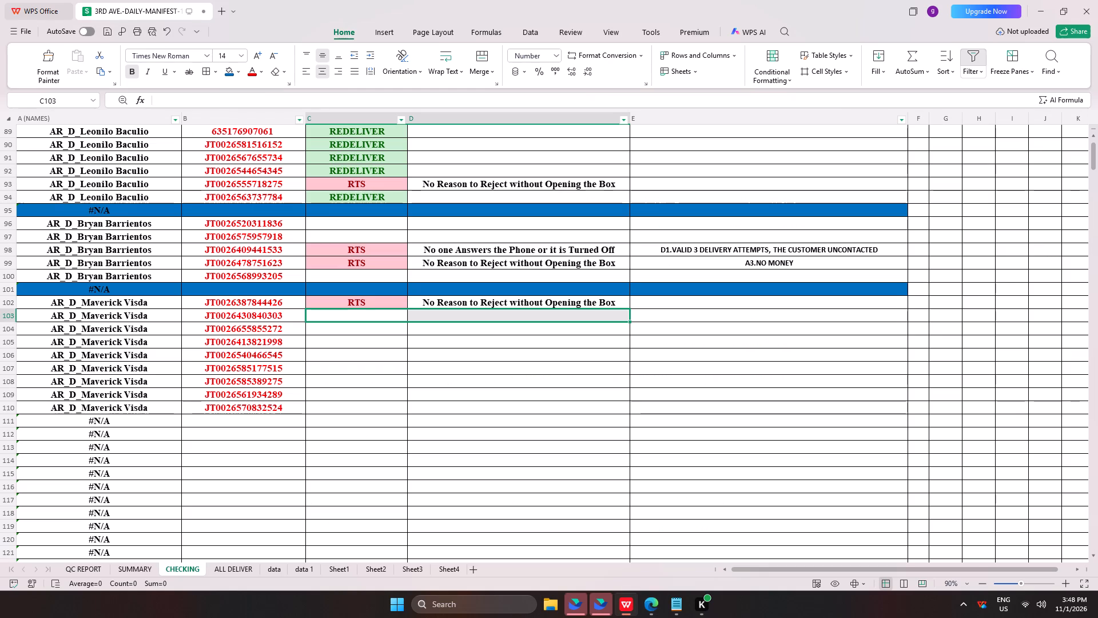
pyautogui.click(333, 344)
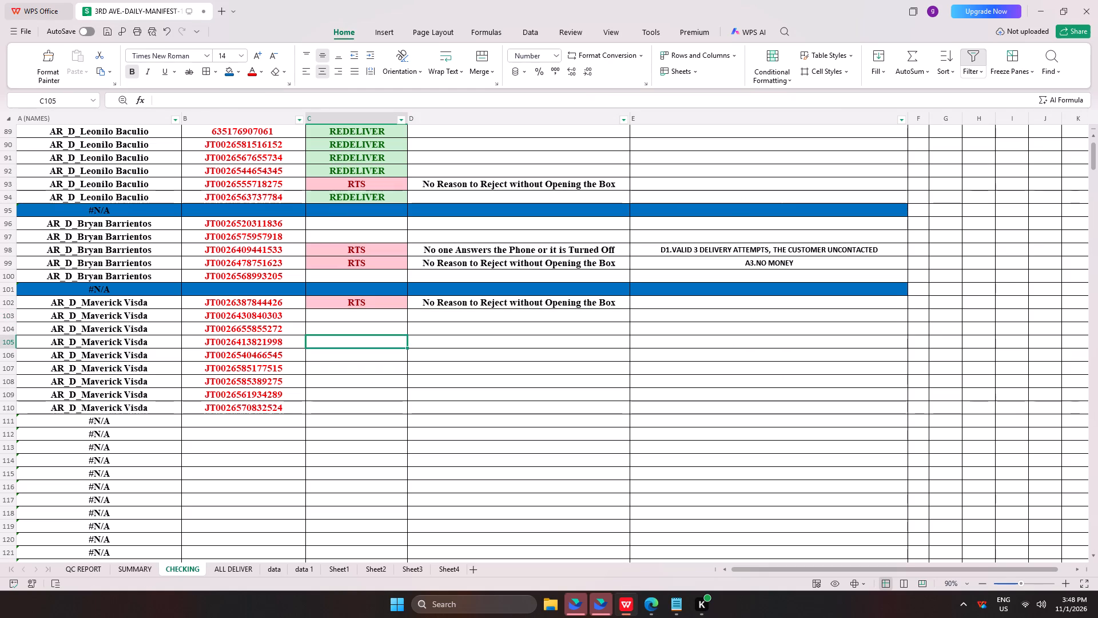
pyautogui.moveTo(206, 338); pyautogui.dragTo(247, 338)
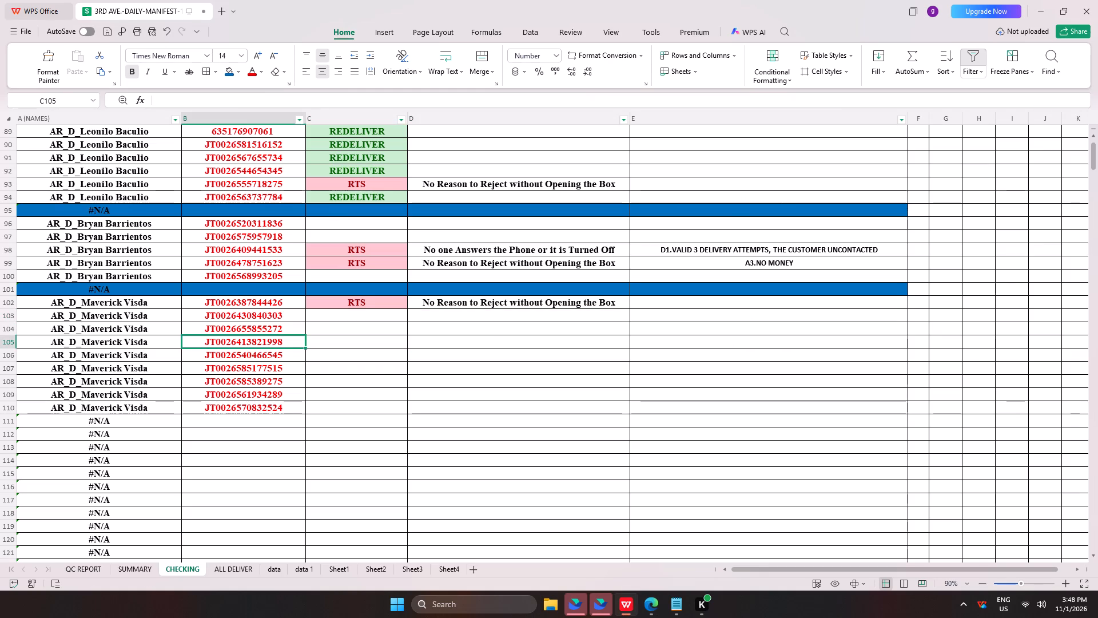
pyautogui.moveTo(247, 338); pyautogui.dragTo(262, 338)
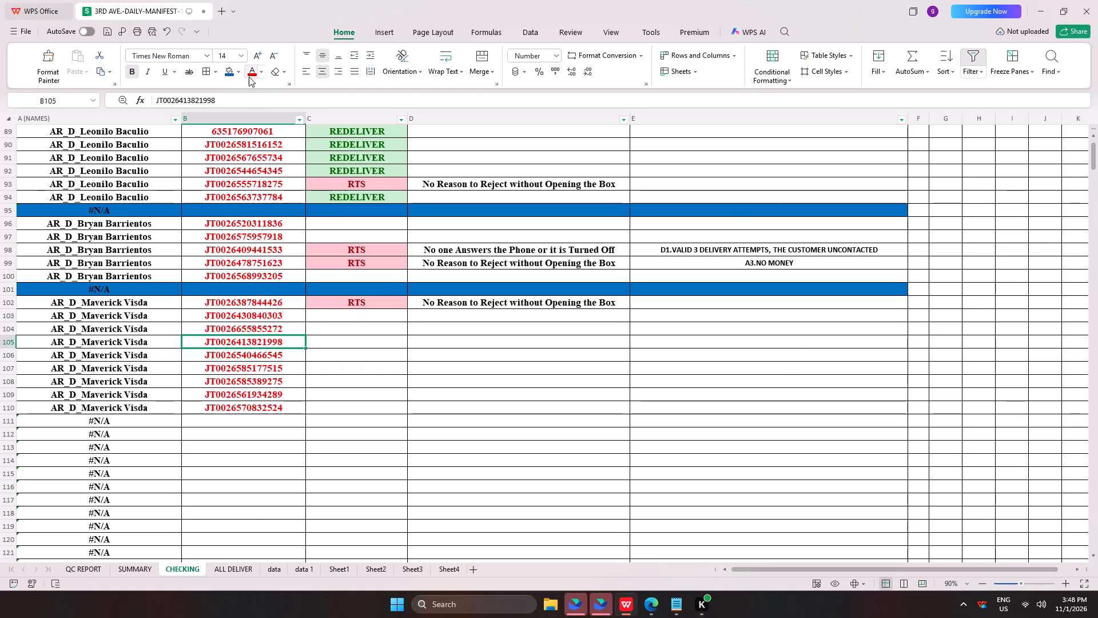
pyautogui.click(242, 72)
pyautogui.click(304, 114)
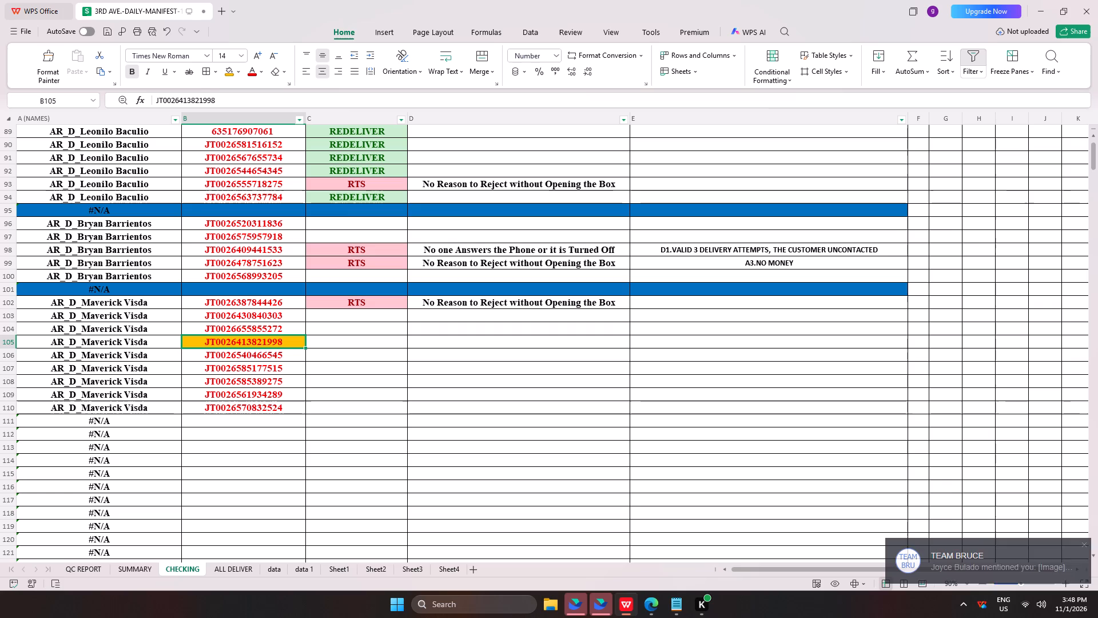
# Fill the separator row A111:E111 beneath Maverick's waybills in CHECKING with the same standard blue as row 101.
pyautogui.click(342, 344)
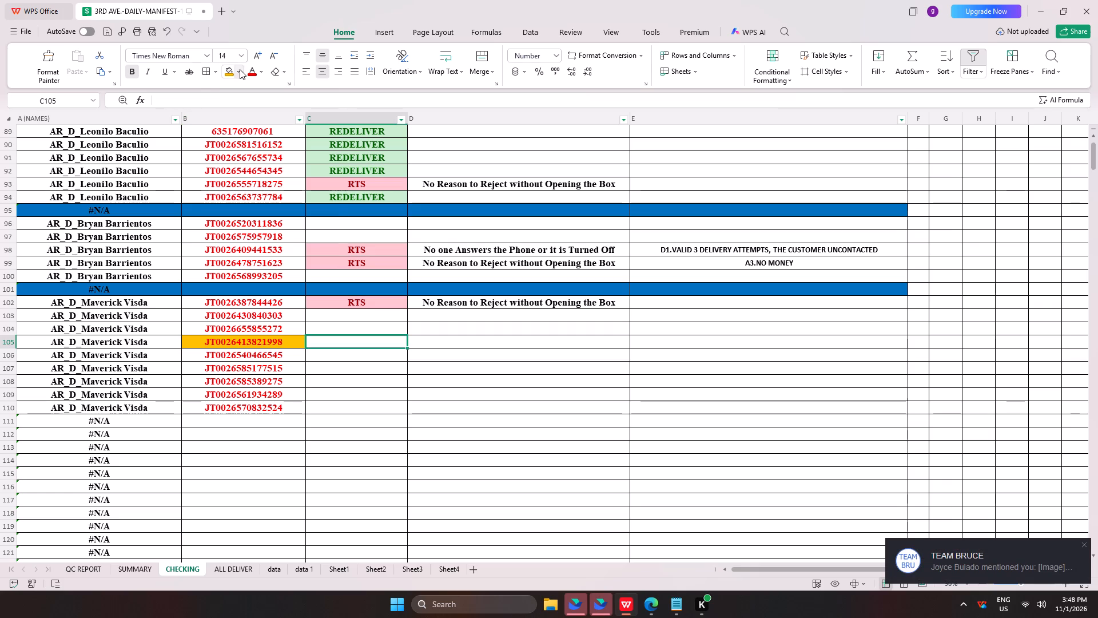
pyautogui.click(240, 69)
pyautogui.click(354, 402)
pyautogui.moveTo(41, 417); pyautogui.dragTo(260, 423)
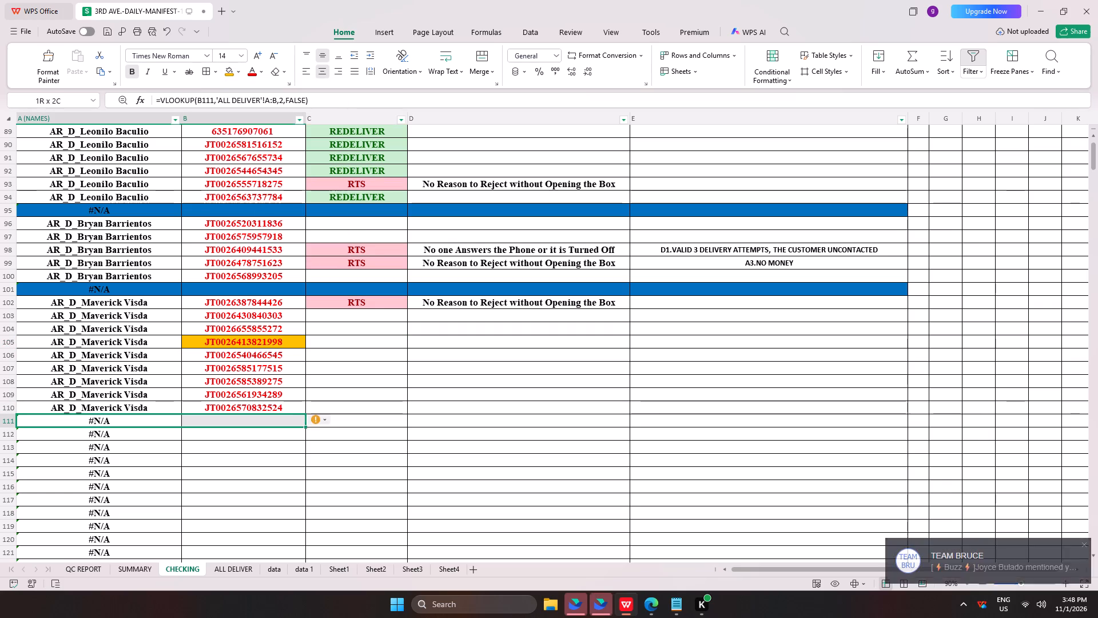
pyautogui.moveTo(260, 423); pyautogui.dragTo(722, 421)
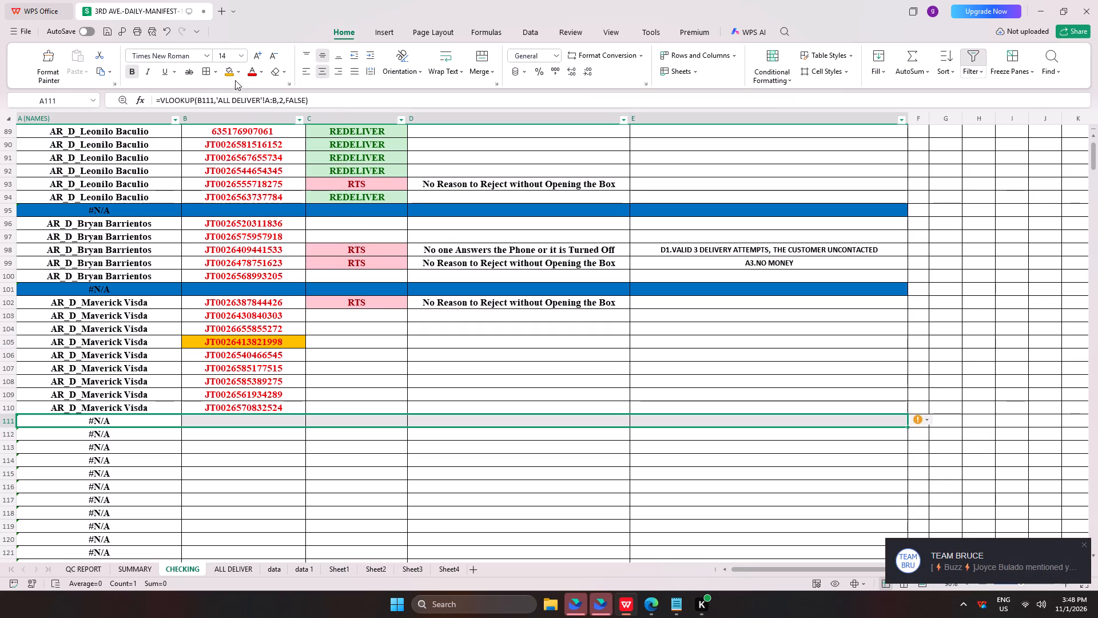
pyautogui.click(240, 75)
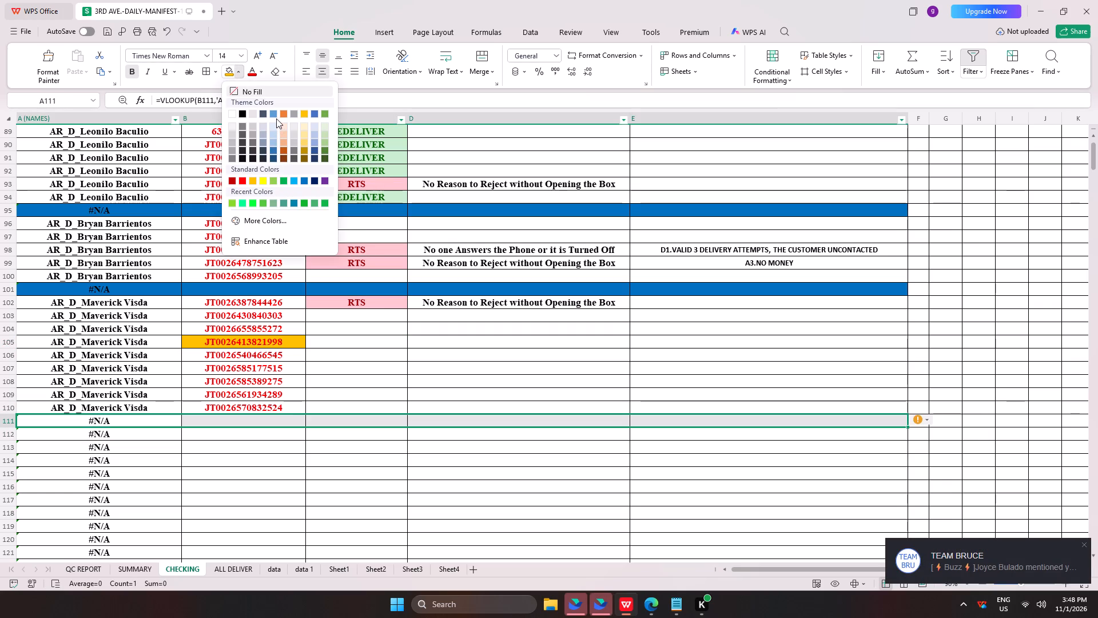
pyautogui.click(276, 116)
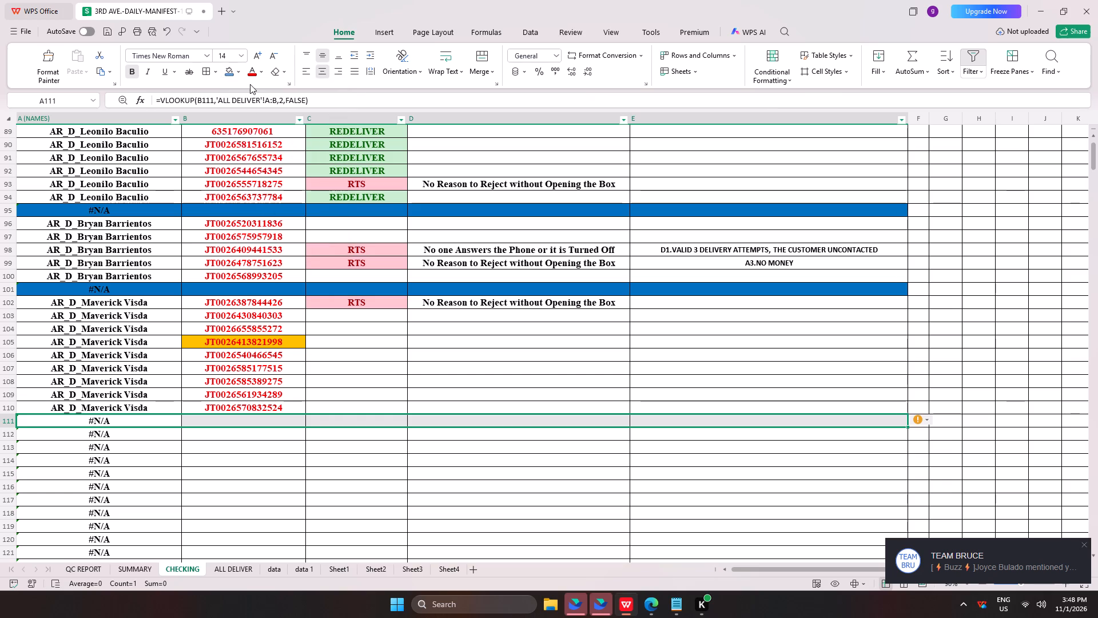
pyautogui.click(239, 74)
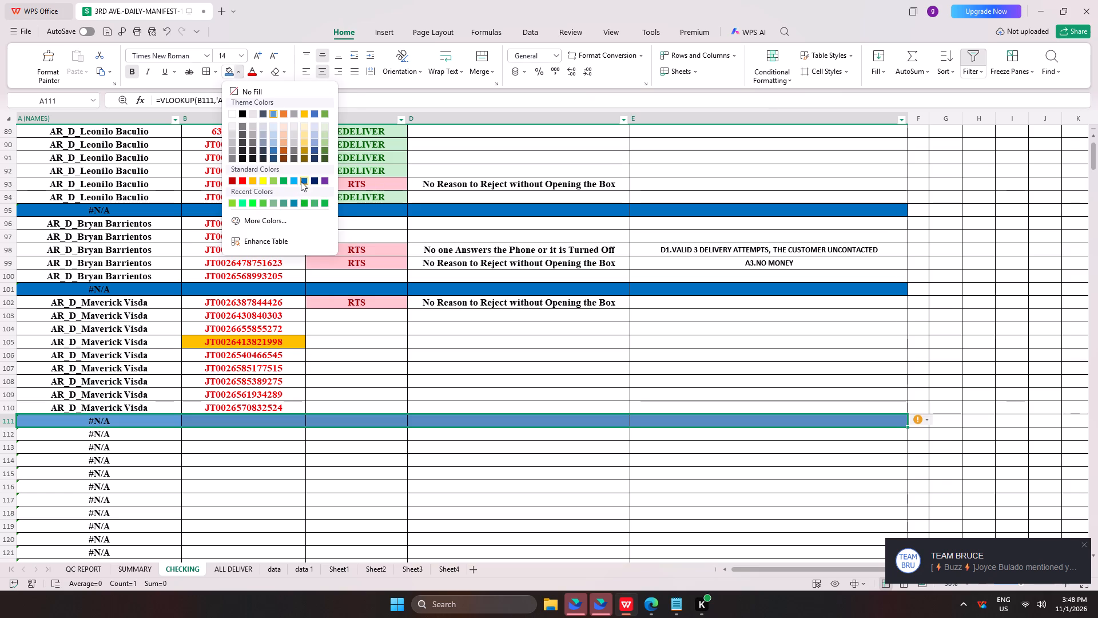
pyautogui.click(301, 179)
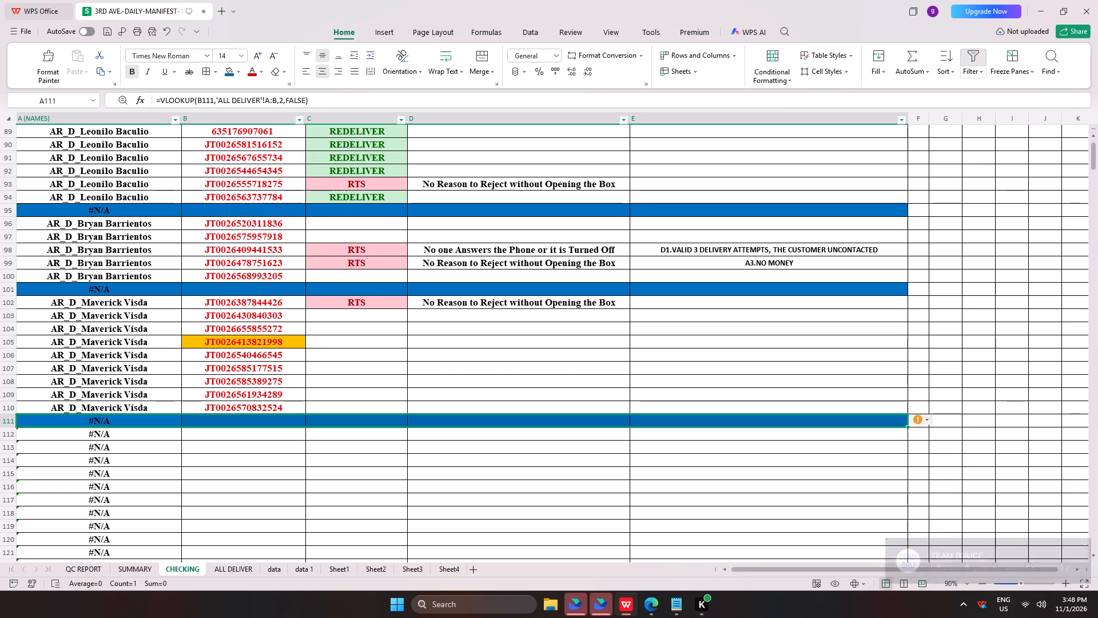
pyautogui.click(363, 293)
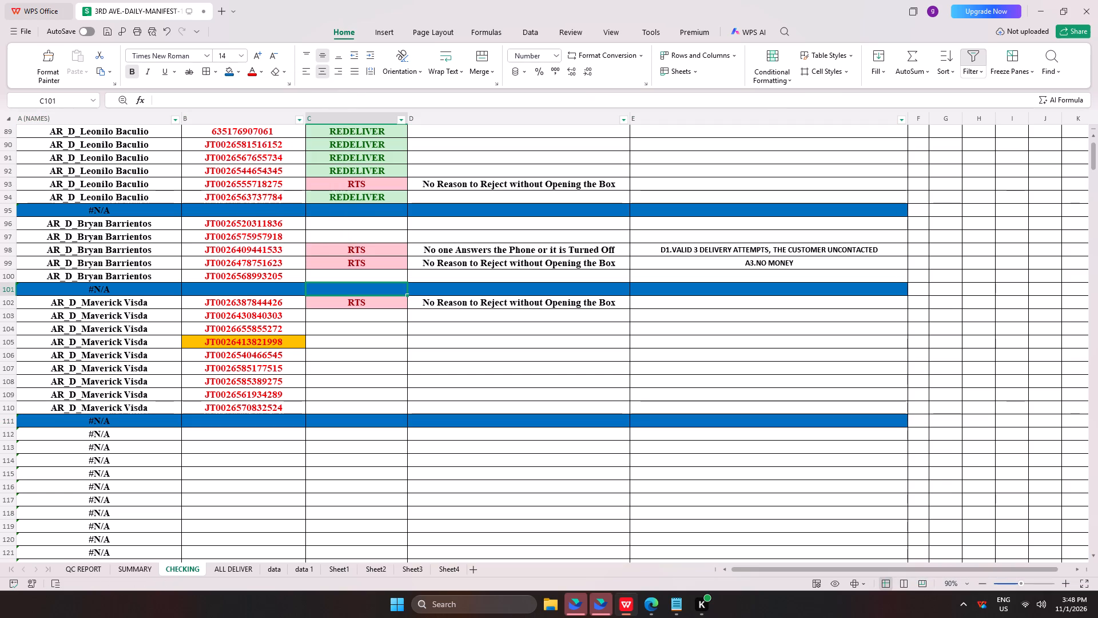
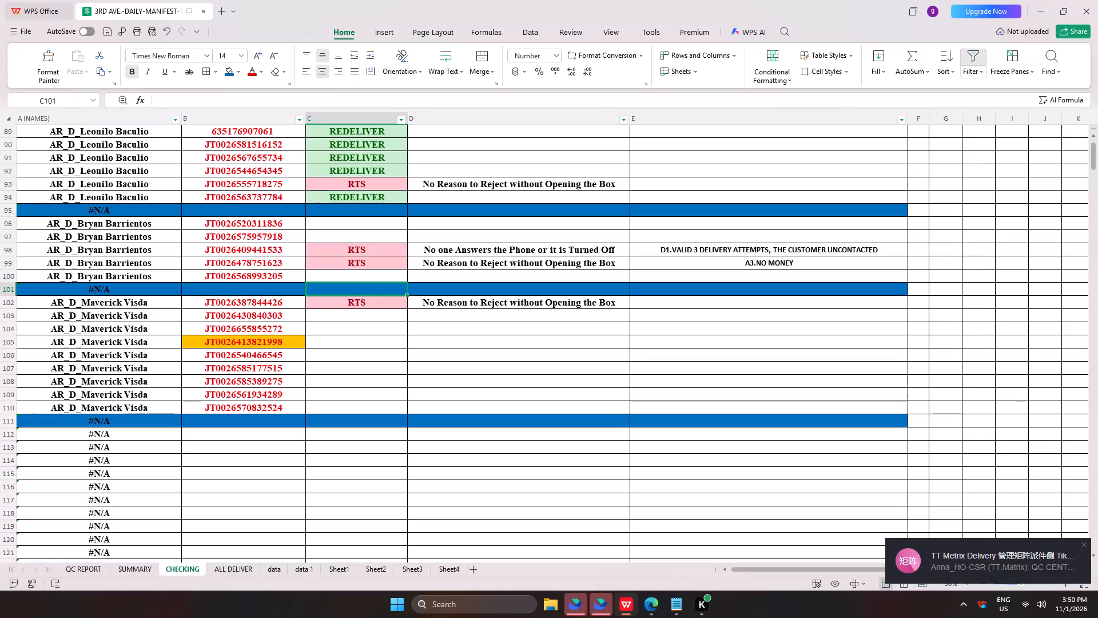
# Copy the REDELIVER status from C94 into the empty status cells C96, C97, C100 and C103 through C110 of the CHECKING sheet.
pyautogui.click(356, 200)
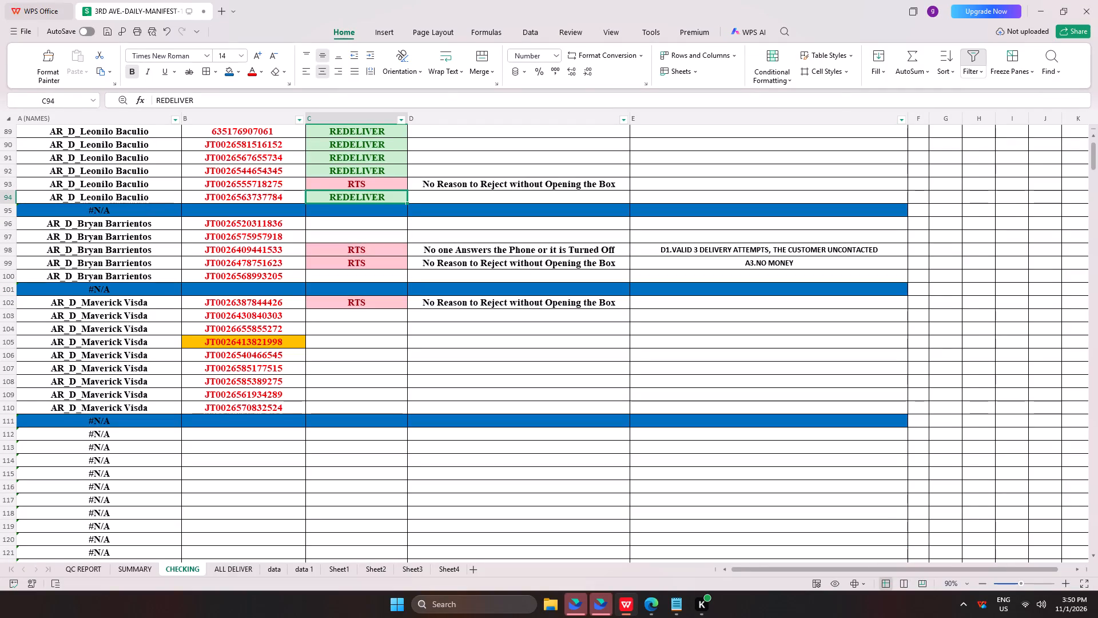
pyautogui.hotkey('ctrl', 'c')
pyautogui.keyDown('ctrl'); pyautogui.click(359, 229); pyautogui.keyUp('ctrl')
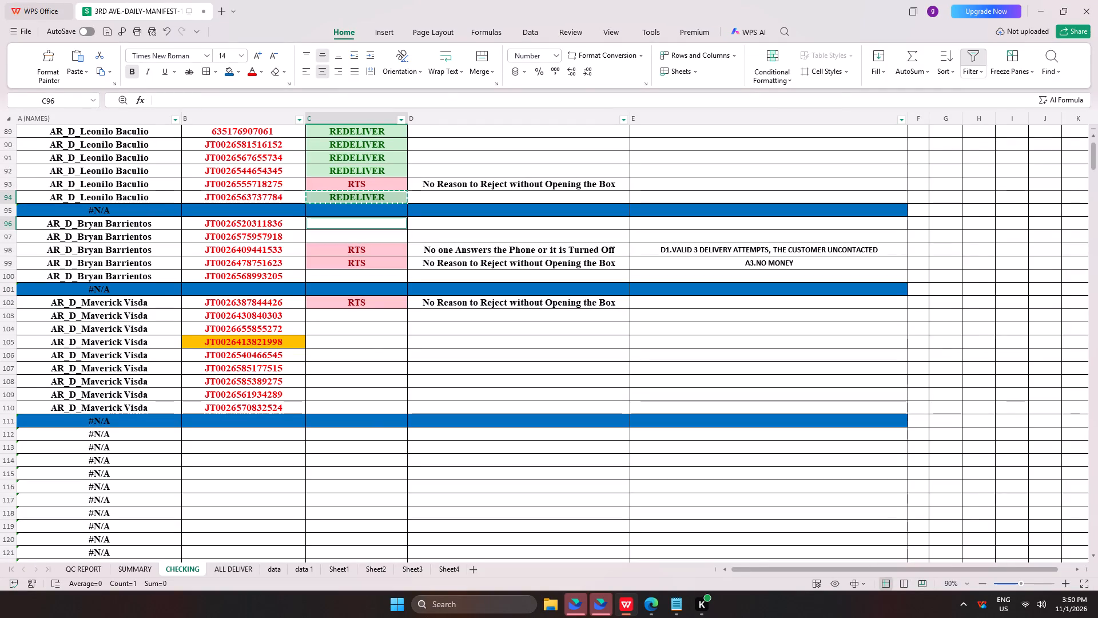
pyautogui.keyDown('ctrl'); pyautogui.click(360, 237); pyautogui.keyUp('ctrl')
pyautogui.keyDown('ctrl'); pyautogui.click(369, 274); pyautogui.keyUp('ctrl')
pyautogui.keyDown('ctrl'); pyautogui.moveTo(371, 319); pyautogui.dragTo(365, 417); pyautogui.keyUp('ctrl')
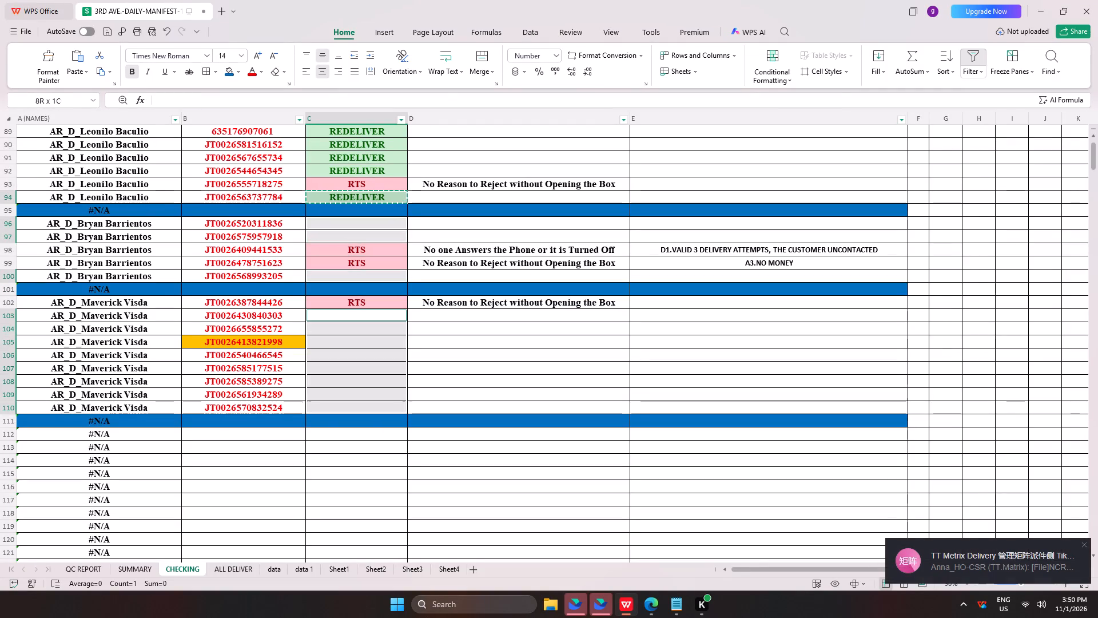
pyautogui.keyDown('ctrl'); pyautogui.moveTo(365, 417); pyautogui.dragTo(373, 408); pyautogui.keyUp('ctrl')
pyautogui.hotkey('ctrl', 'v')
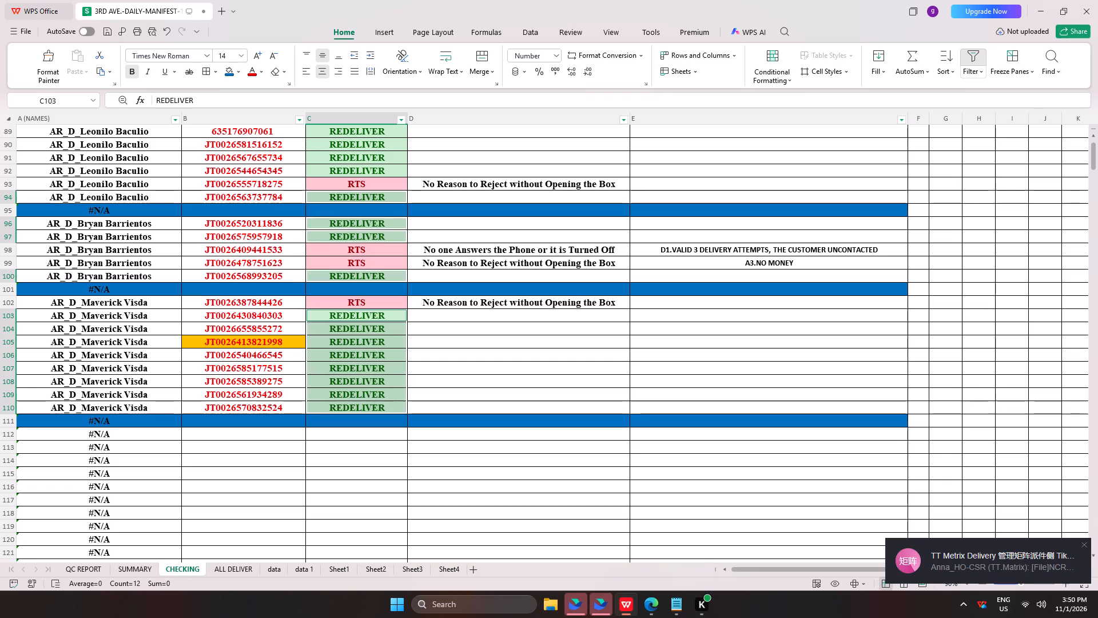
pyautogui.click(469, 383)
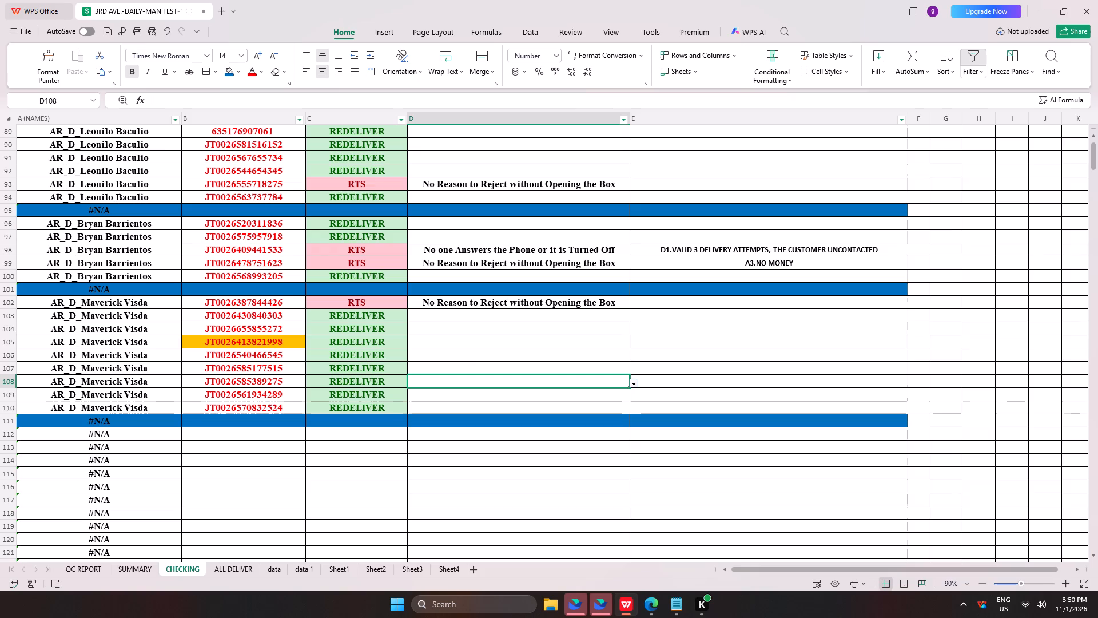
pyautogui.hotkey('alt', 'Tab')
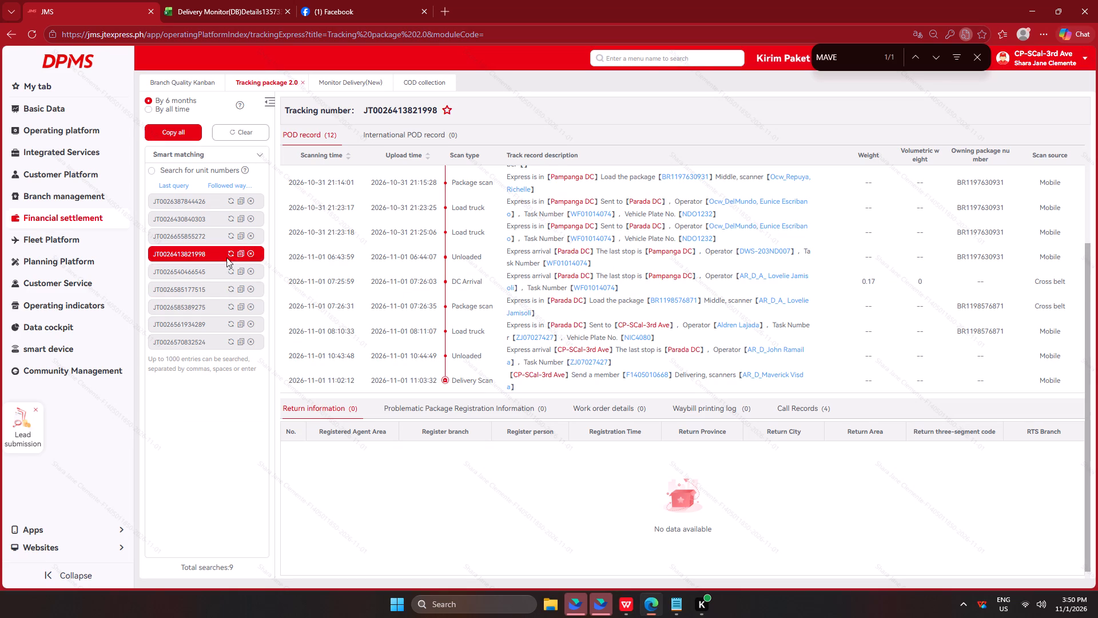
pyautogui.click(194, 269)
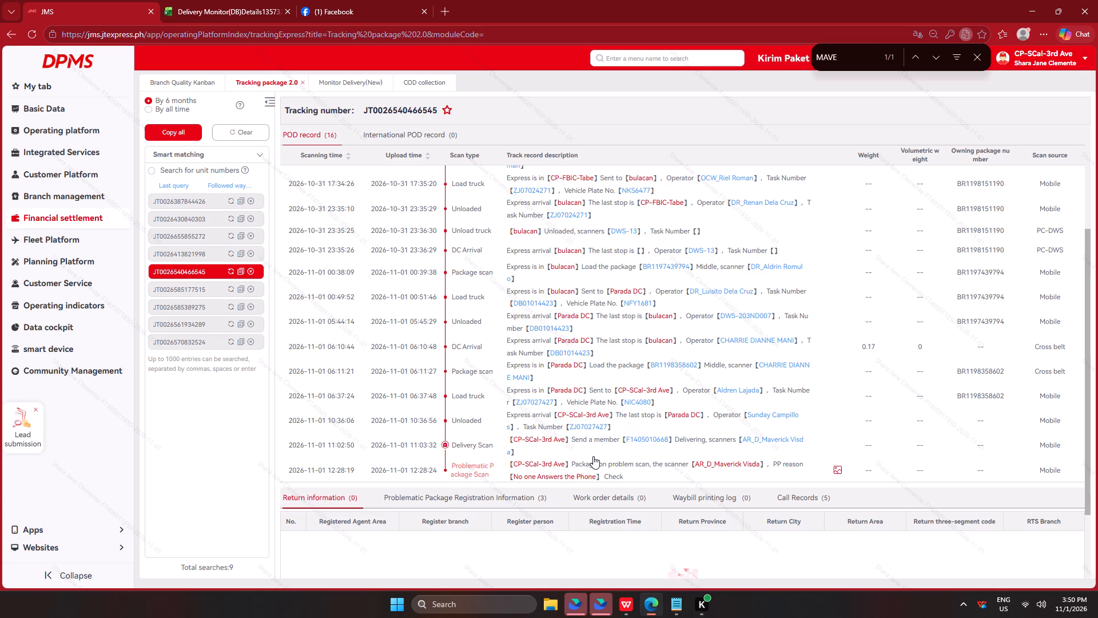
# Search the COD collection records for the Pod Rider matching "MAV".
pyautogui.click(407, 80)
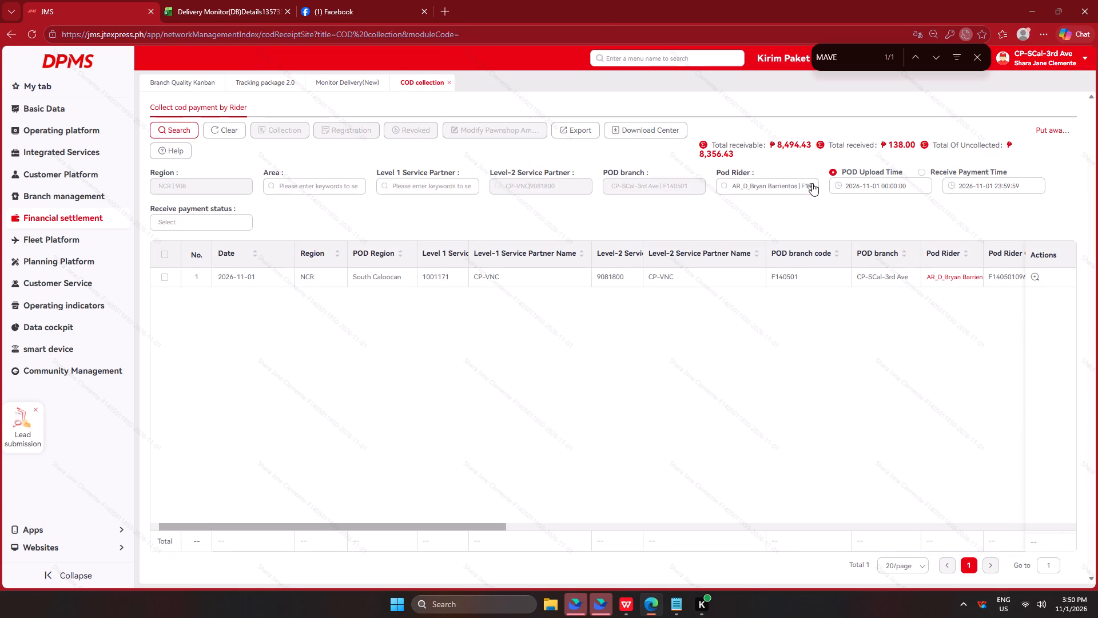
pyautogui.click(809, 185)
pyautogui.click(799, 185)
pyautogui.write('MAV')
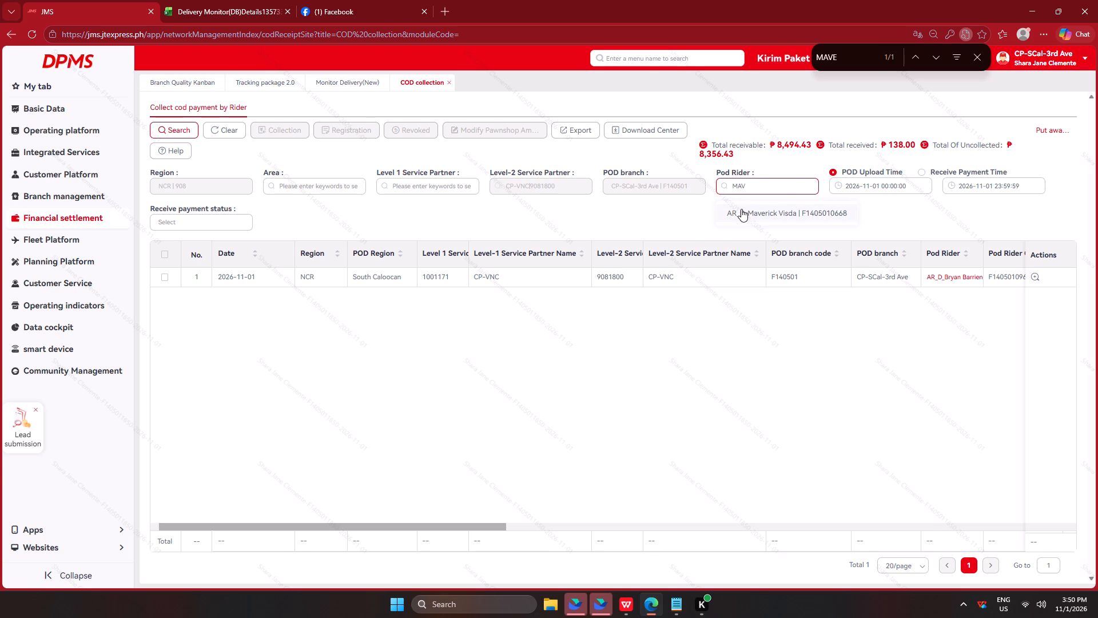
pyautogui.click(741, 209)
pyautogui.click(185, 134)
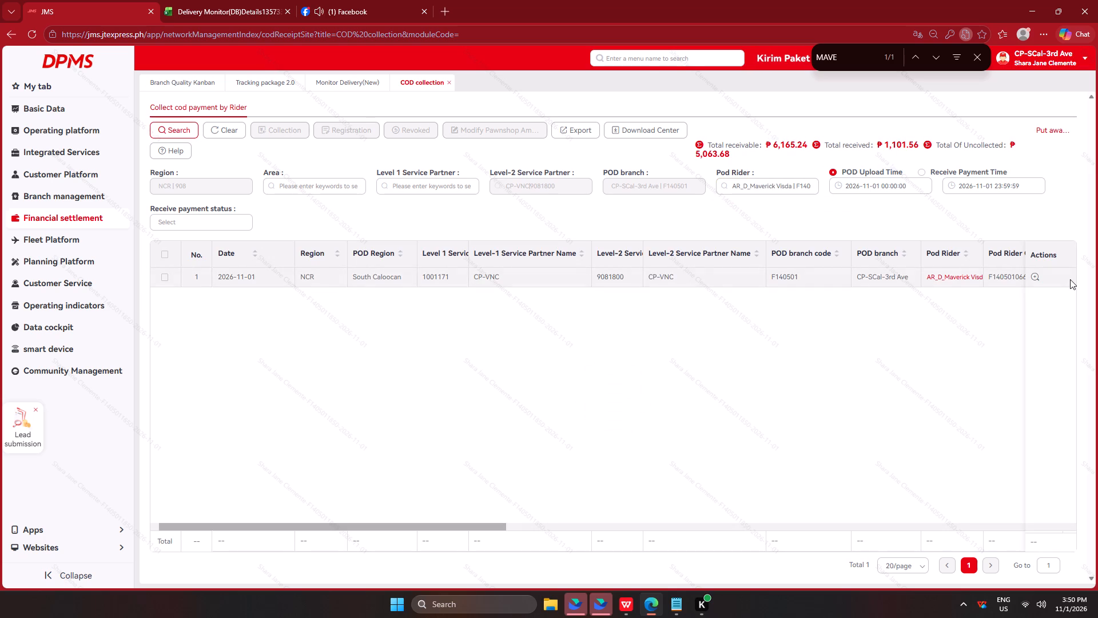
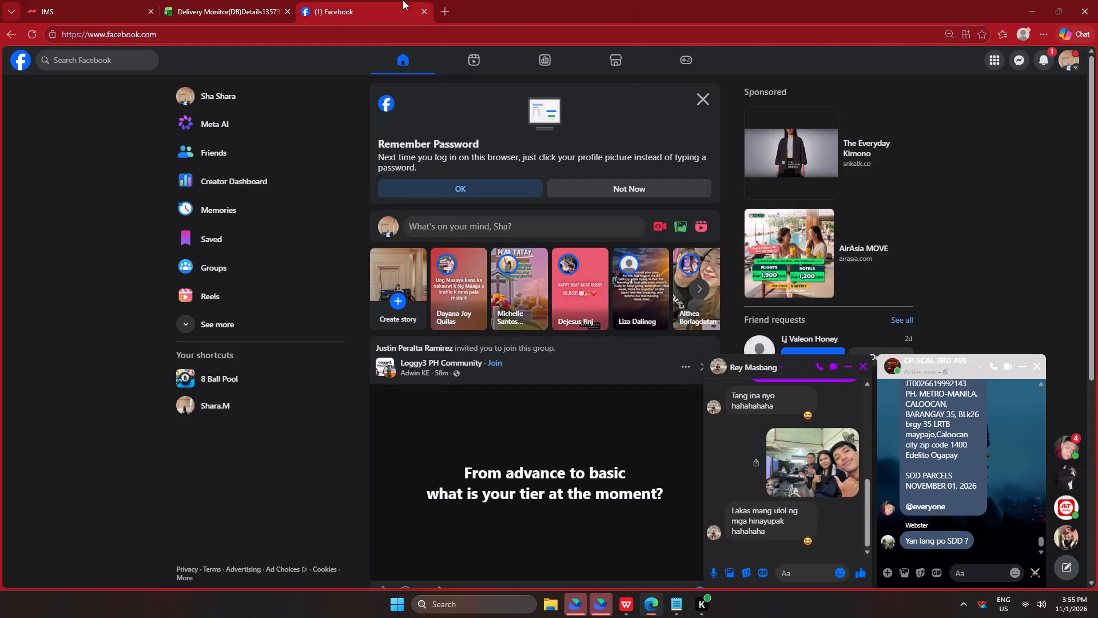
# Switch back to JMS and rerun the COD collection search for Pod Rider Maverick on 2026-11-01.
pyautogui.click(56, 10)
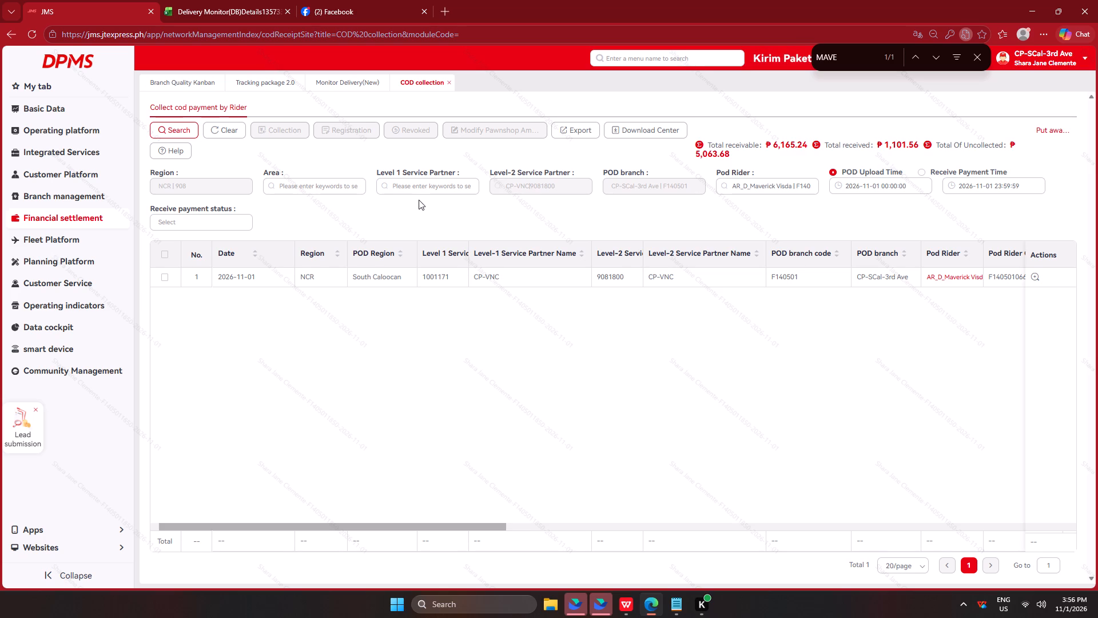
pyautogui.click(160, 125)
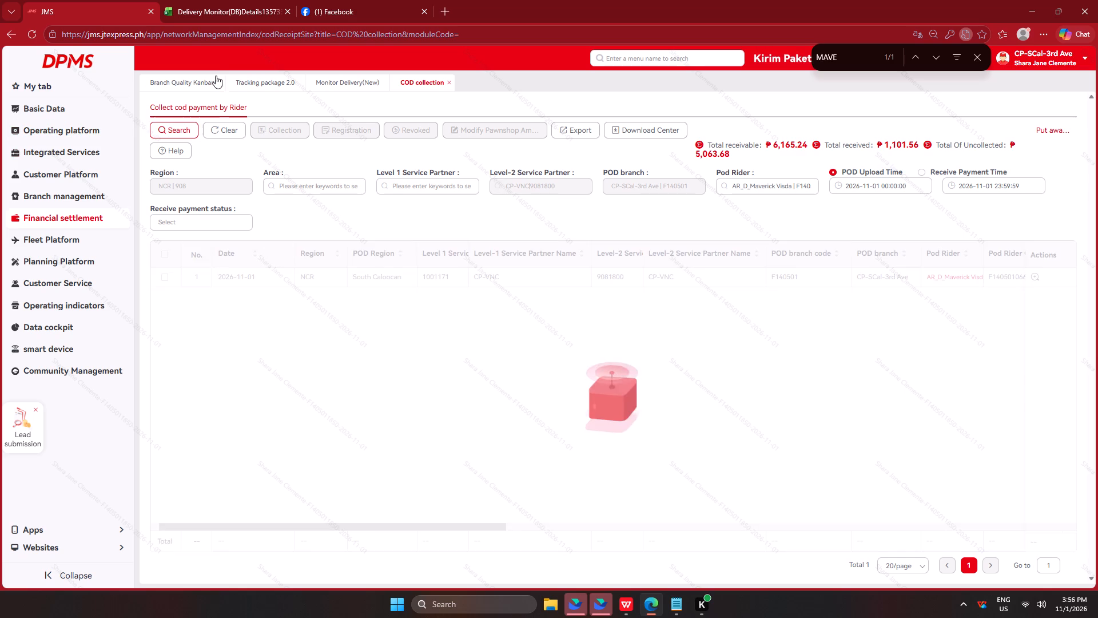
# Clear the tracked waybills from Tracking package 2.0.
pyautogui.click(241, 77)
pyautogui.click(252, 132)
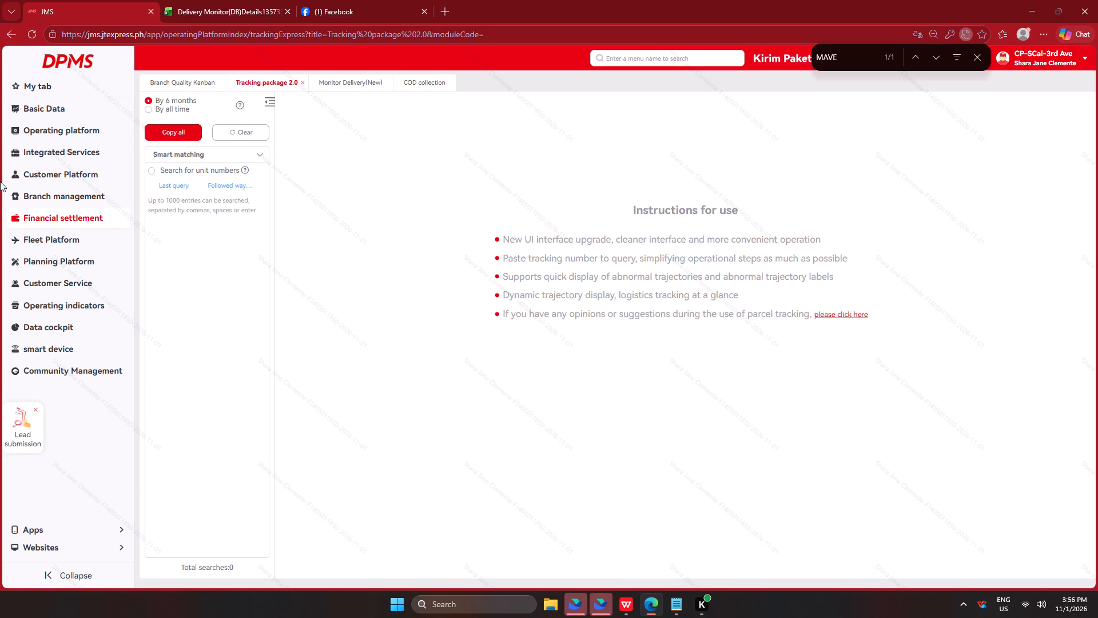
# Switch to Notepad to bring up the notes listing parcel waybills, addresses and recipients.
pyautogui.click(675, 615)
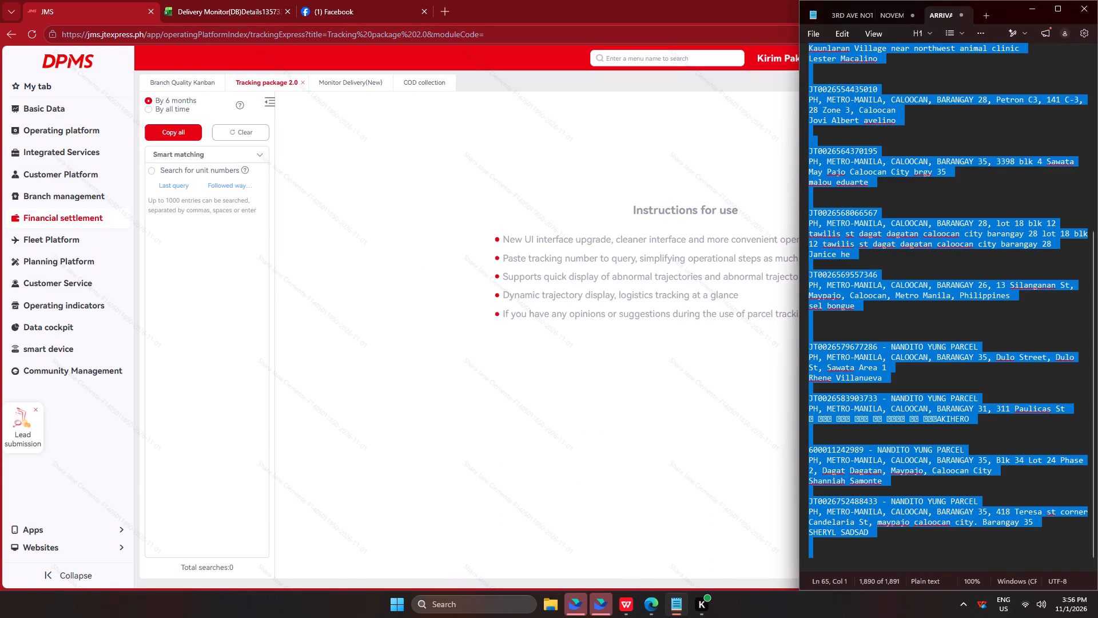
pyautogui.click(916, 303)
pyautogui.scroll(-10, 889, 347)
pyautogui.scroll(17, 881, 348)
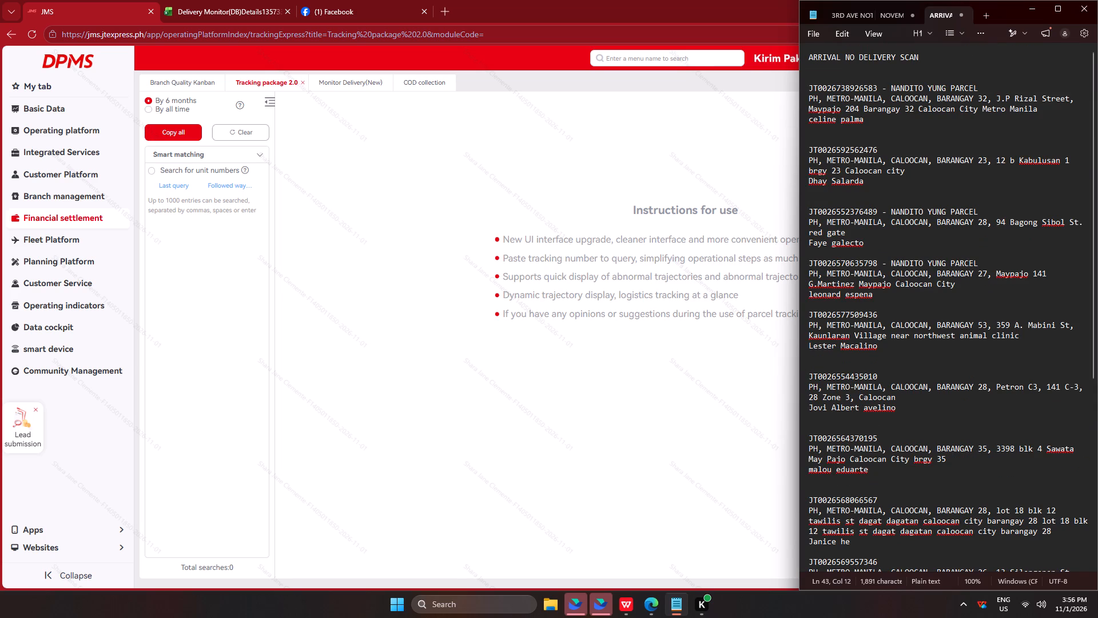
pyautogui.doubleClick(845, 90)
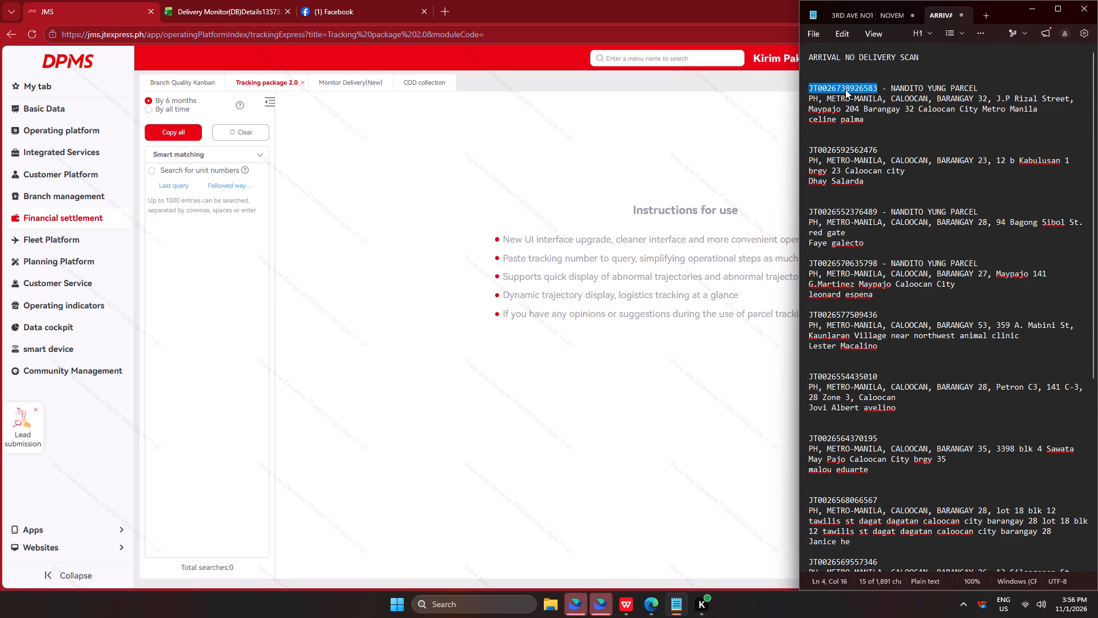
pyautogui.hotkey('ctrl', 'c')
pyautogui.click(163, 223)
pyautogui.hotkey('ctrl', 'v')
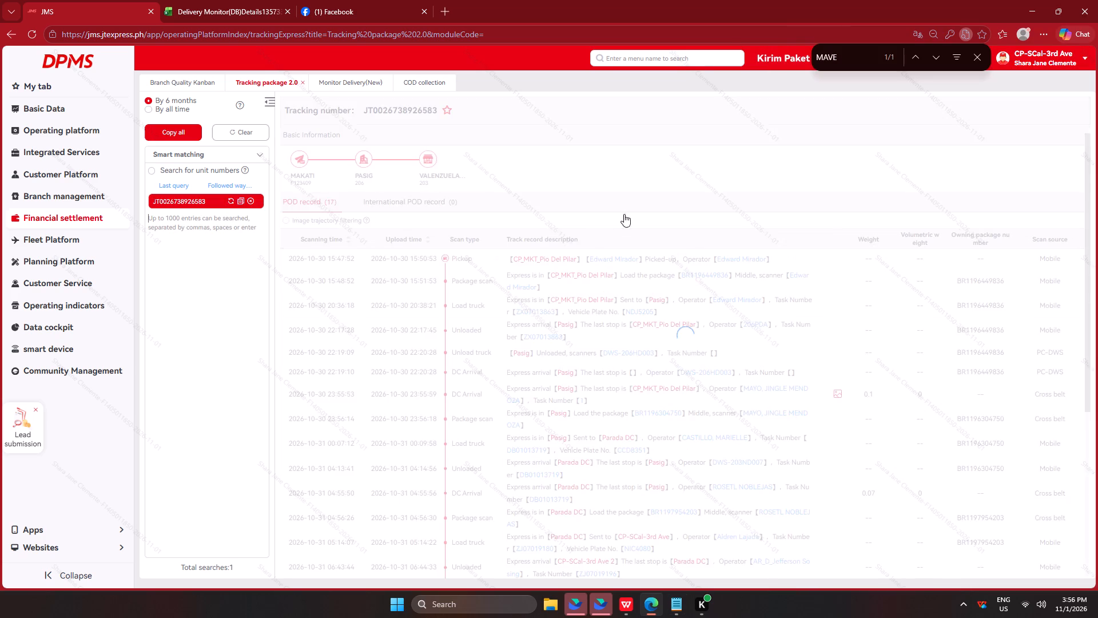
pyautogui.scroll(-8, 614, 221)
pyautogui.hotkey('alt', 'Tab')
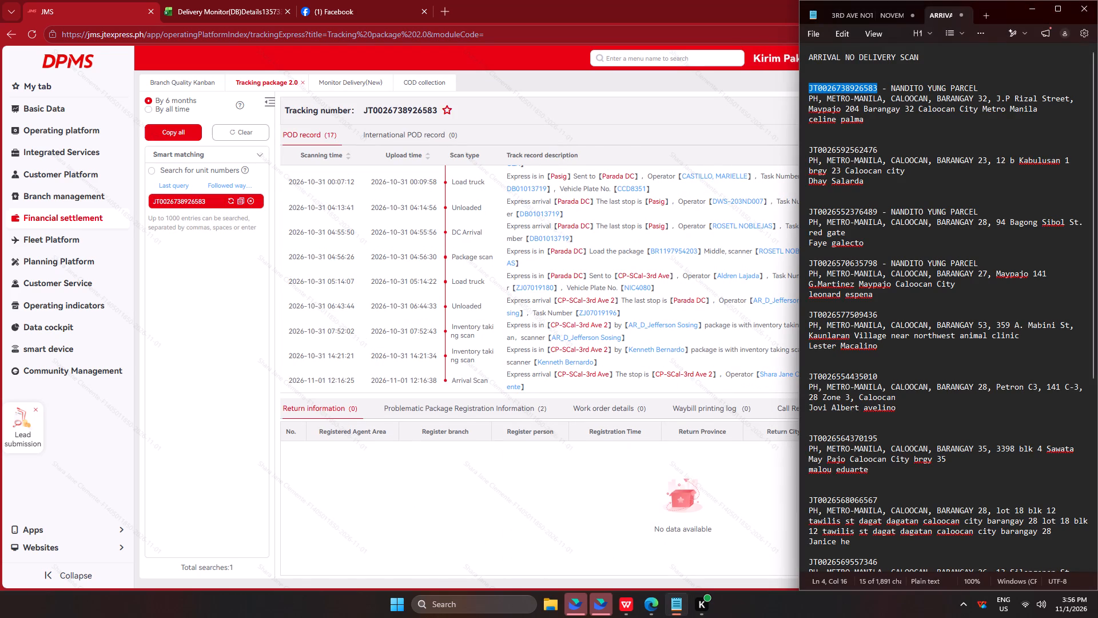
pyautogui.doubleClick(842, 151)
pyautogui.hotkey('ctrl', 'c')
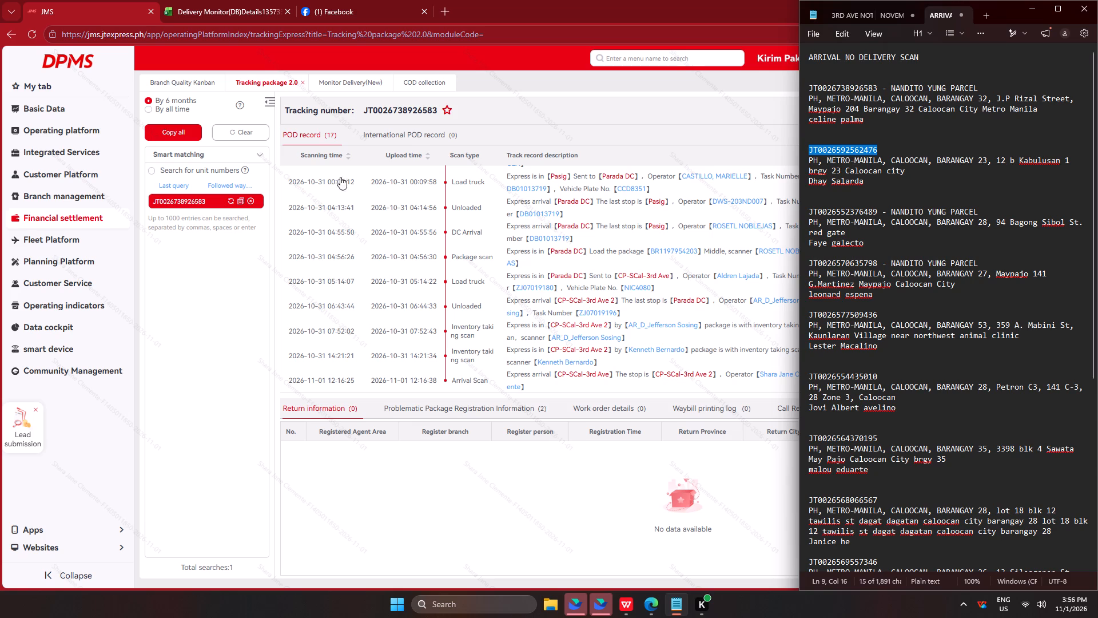
pyautogui.click(241, 137)
pyautogui.click(216, 277)
pyautogui.hotkey('ctrl', 'shift', 'v')
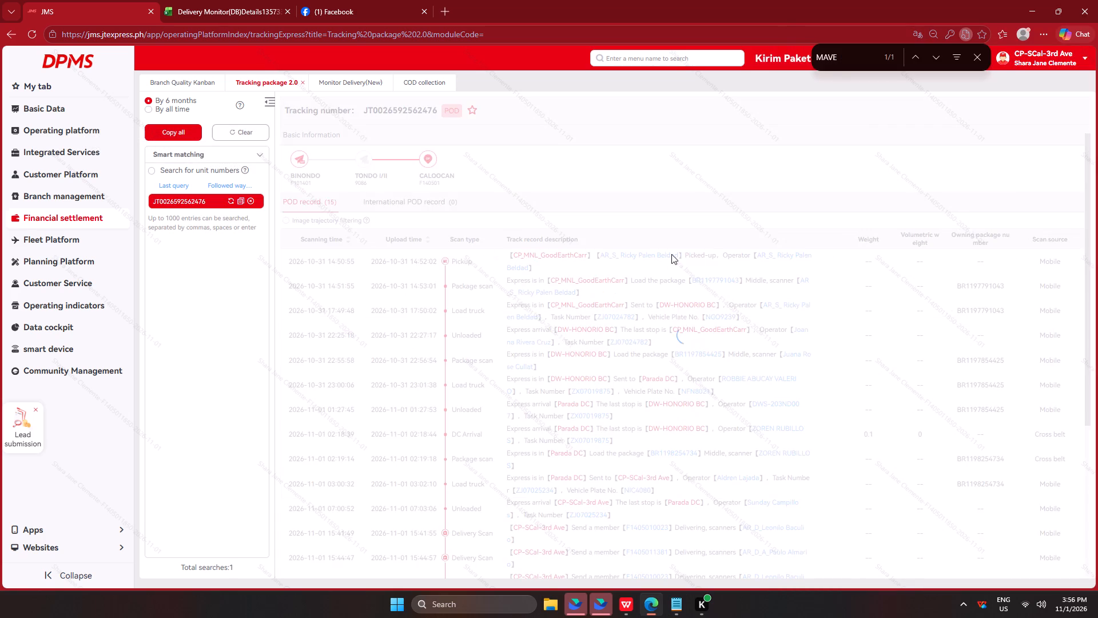
pyautogui.scroll(-7, 674, 294)
pyautogui.hotkey('alt', 'Tab')
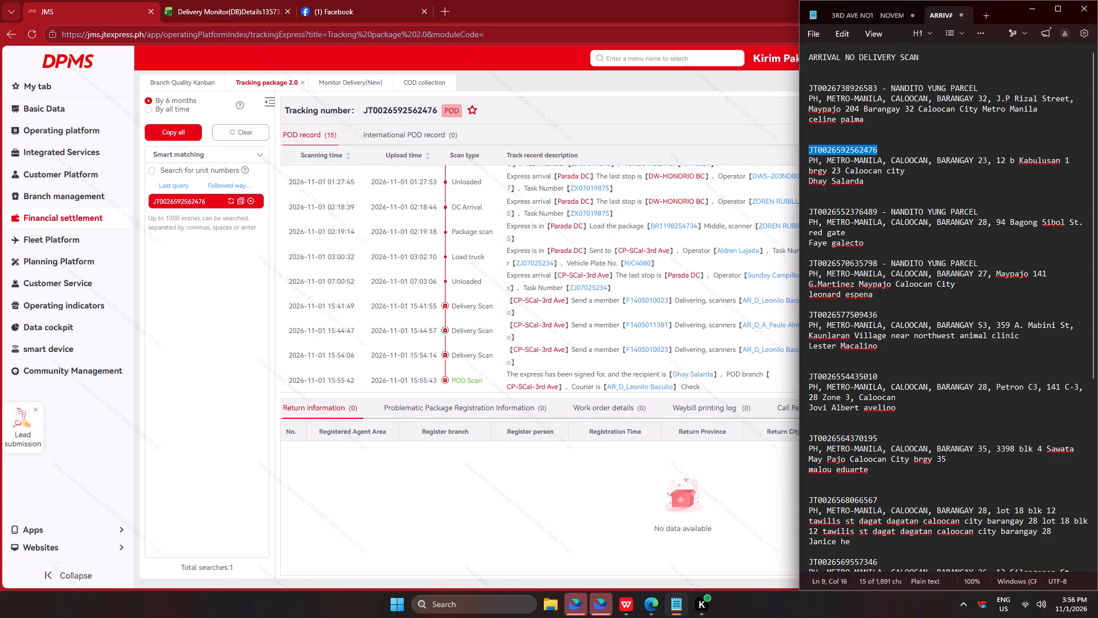
pyautogui.click(861, 199)
pyautogui.moveTo(807, 140); pyautogui.dragTo(888, 199)
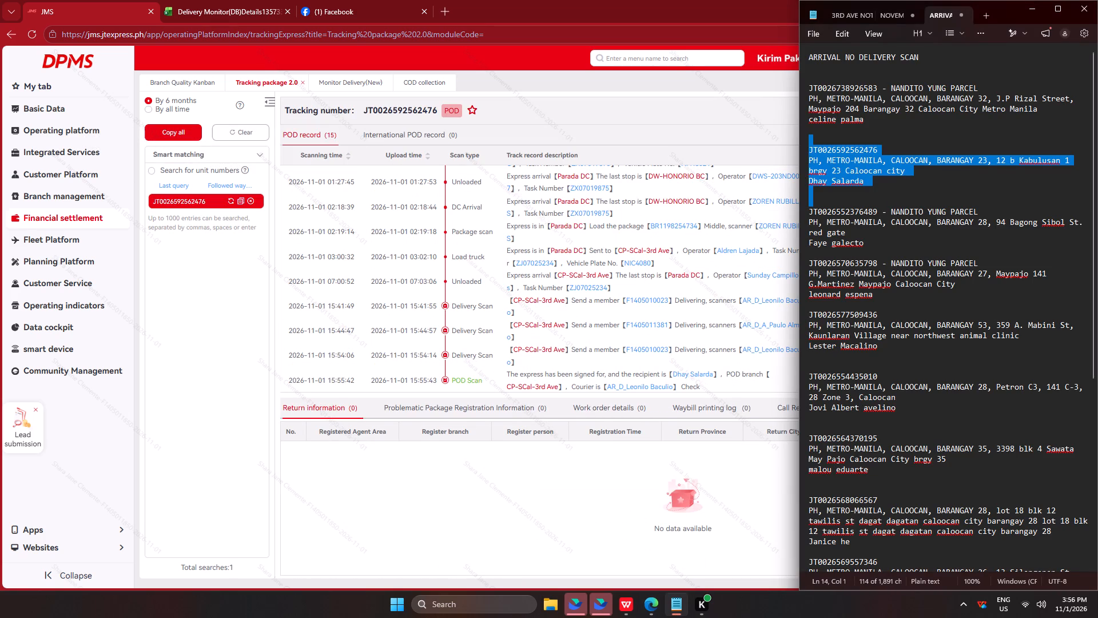
pyautogui.press('BackSpace')
pyautogui.doubleClick(833, 143)
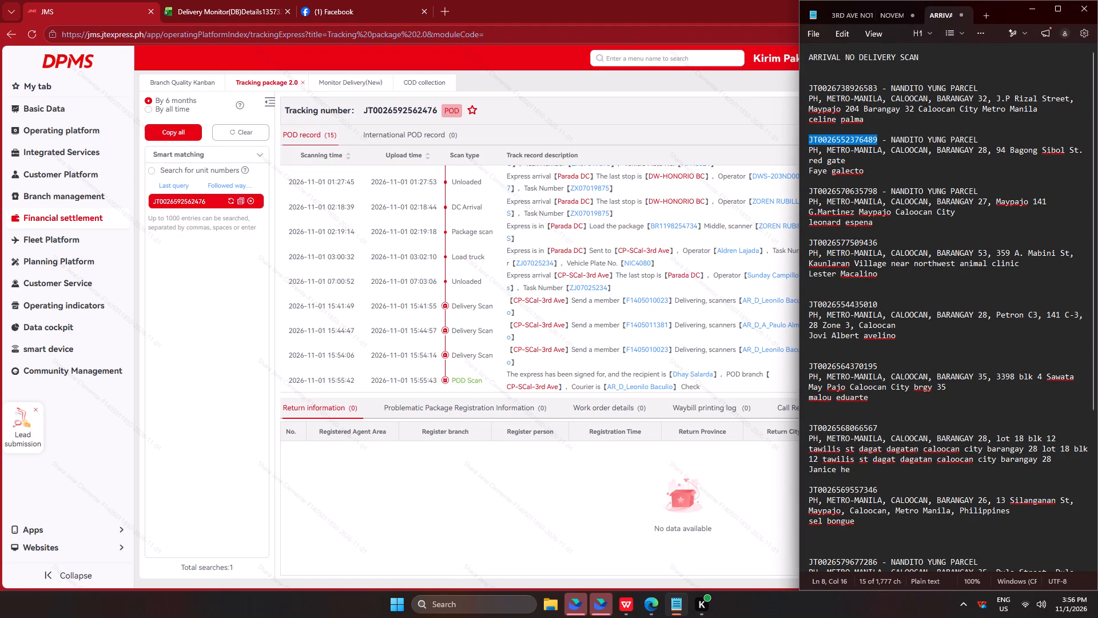
pyautogui.hotkey('ctrl', 'c')
pyautogui.click(233, 129)
pyautogui.click(213, 290)
pyautogui.hotkey('ctrl', 'v')
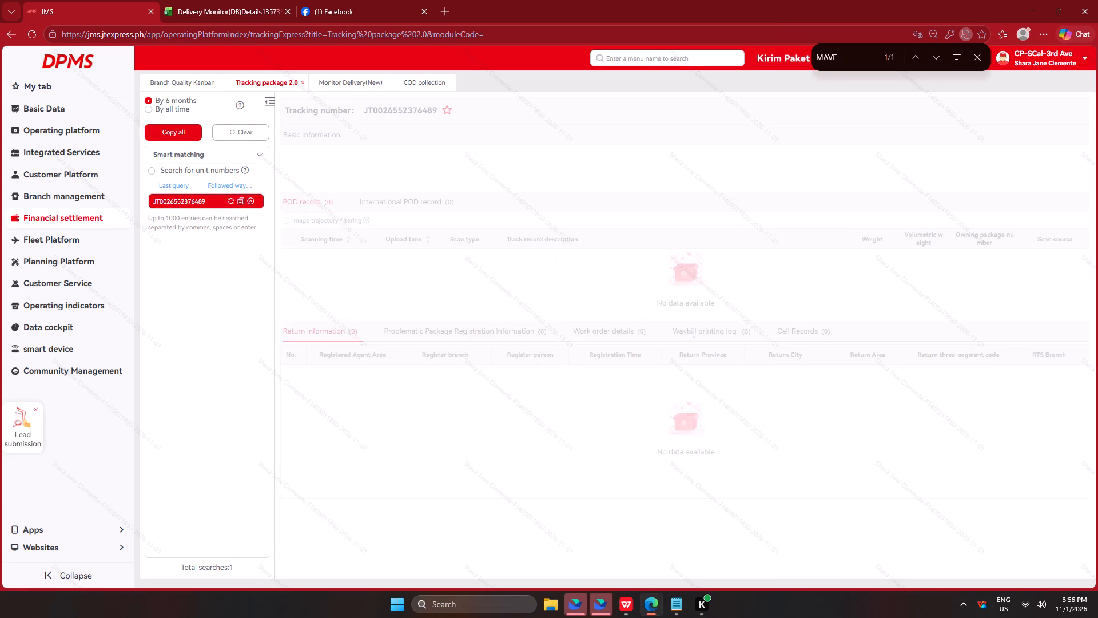
pyautogui.scroll(-7, 731, 231)
pyautogui.hotkey('alt', 'Tab')
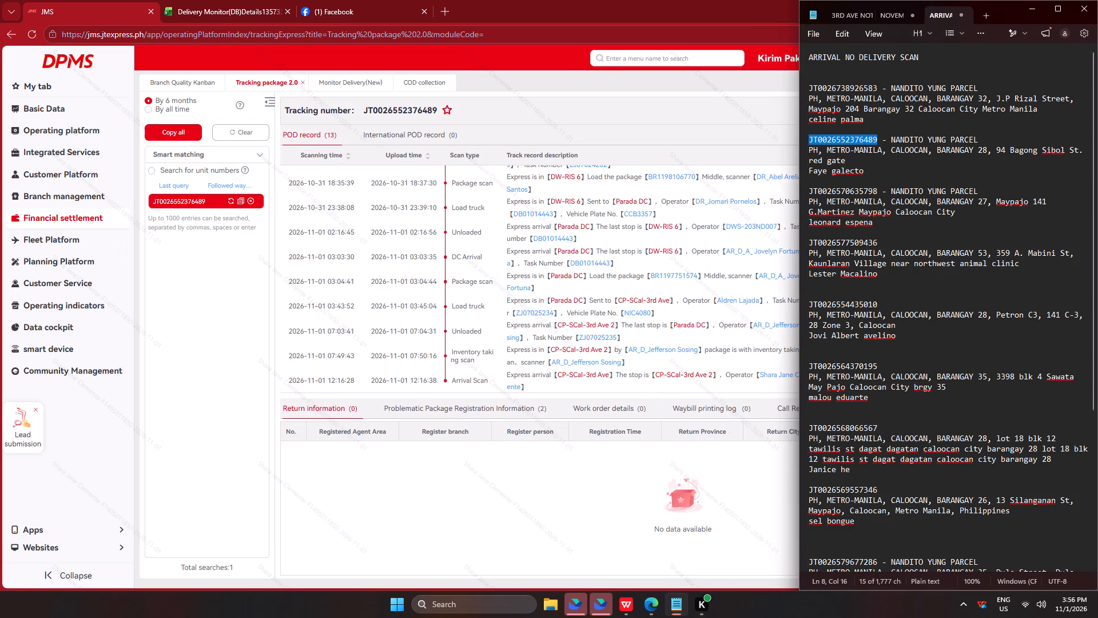
pyautogui.doubleClick(844, 189)
pyautogui.hotkey('ctrl', 'c')
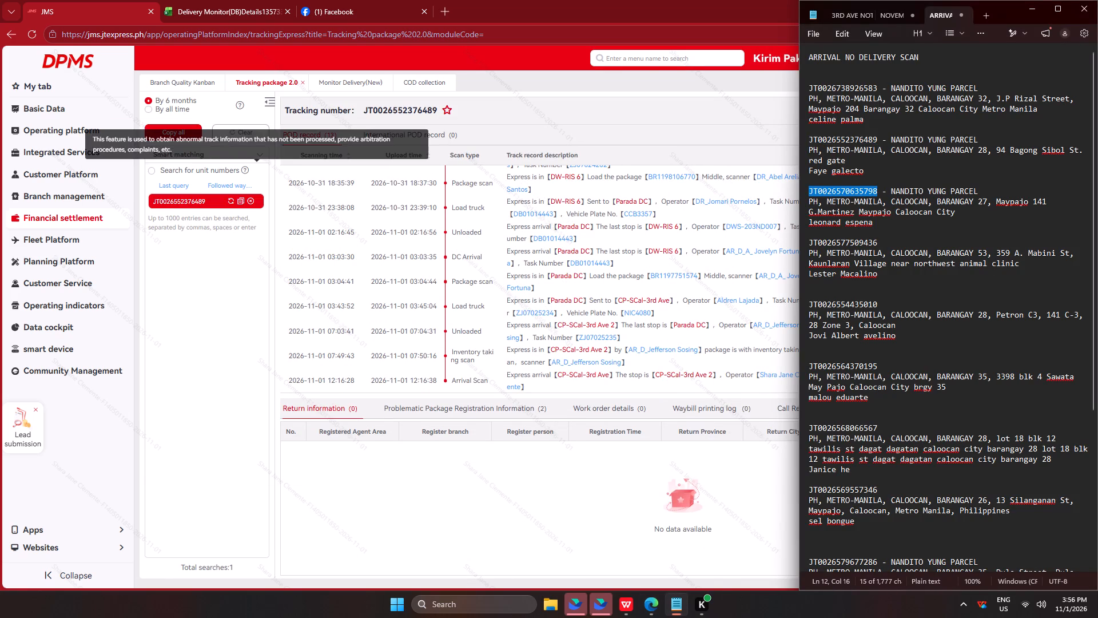
pyautogui.click(230, 126)
pyautogui.click(194, 319)
pyautogui.hotkey('ctrl', 'v')
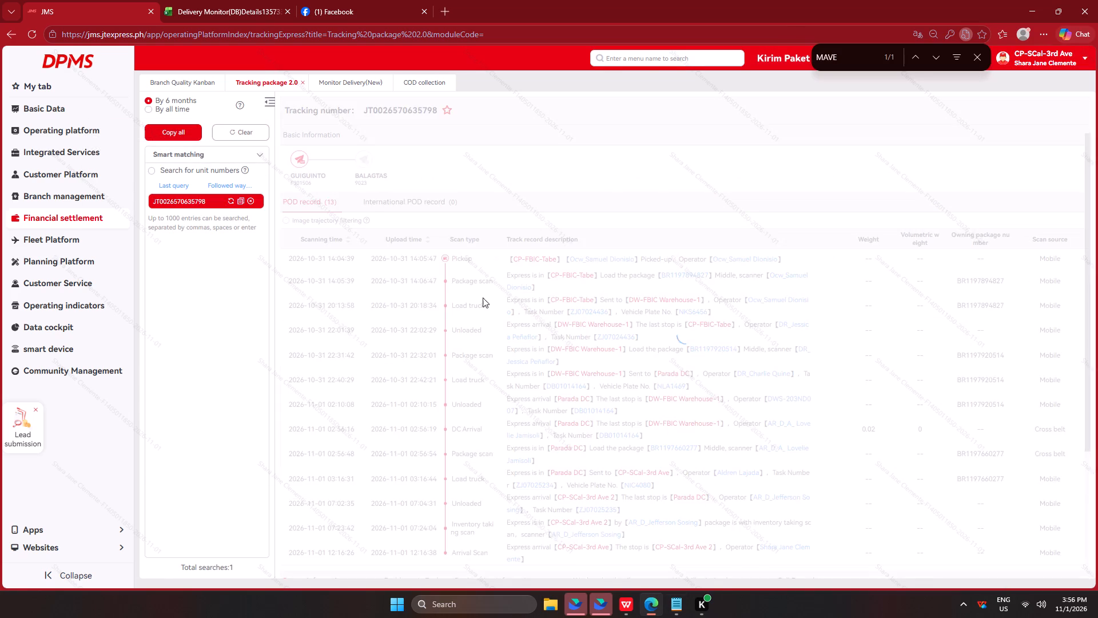
pyautogui.scroll(-5, 682, 300)
pyautogui.hotkey('alt', 'Tab')
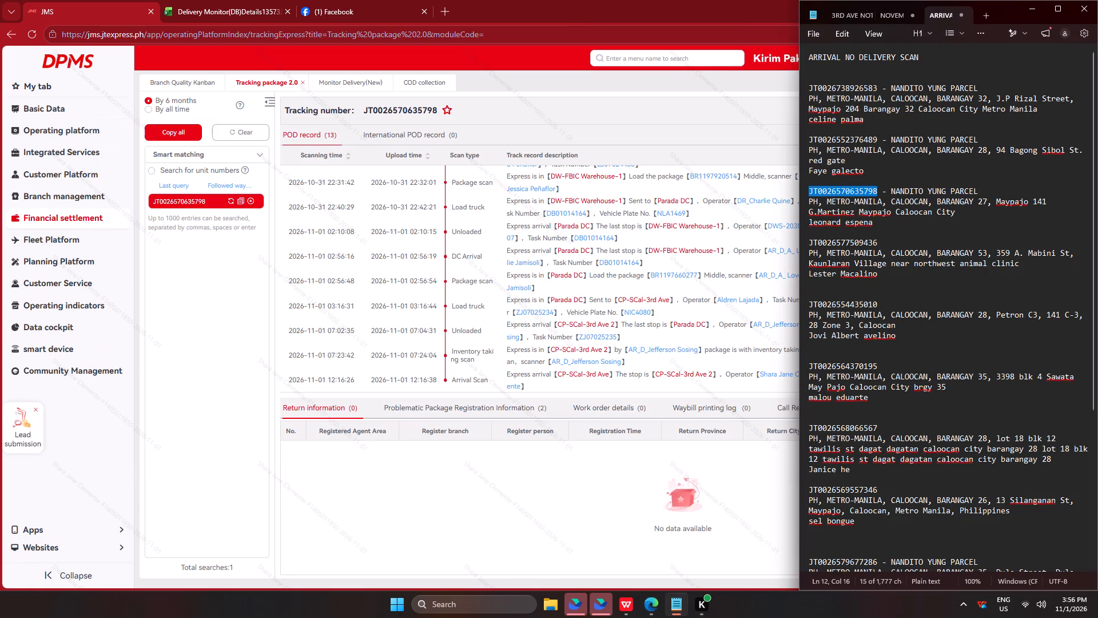
pyautogui.doubleClick(853, 239)
pyautogui.hotkey('ctrl', 'c')
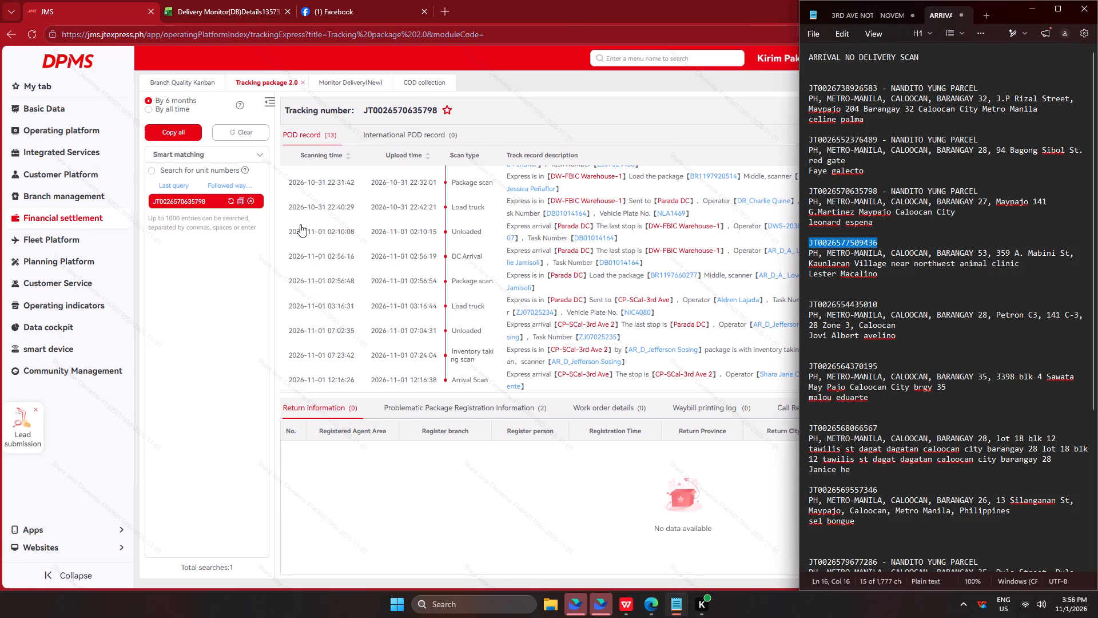
pyautogui.click(240, 140)
pyautogui.click(240, 130)
pyautogui.click(222, 283)
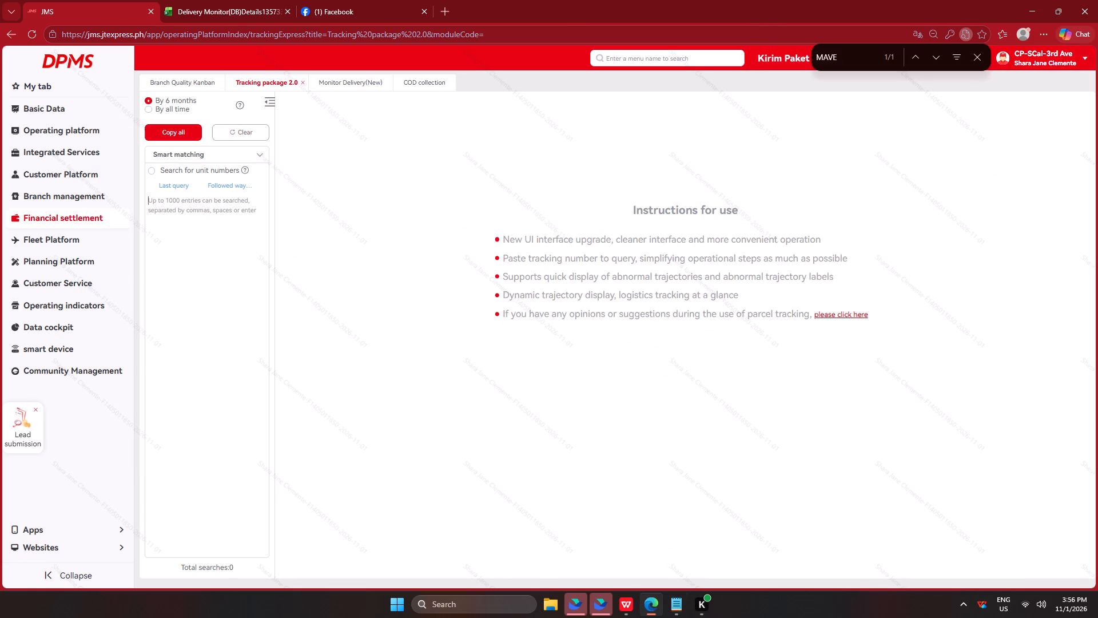
pyautogui.hotkey('ctrl', 'v')
pyautogui.scroll(-7, 690, 209)
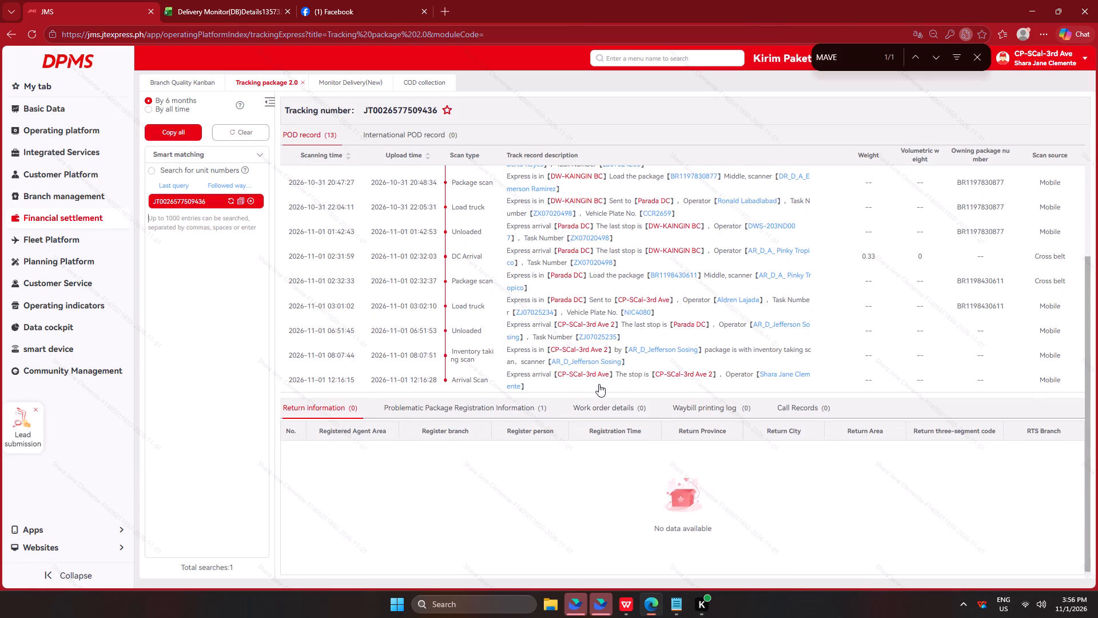
pyautogui.hotkey('alt', 'Tab')
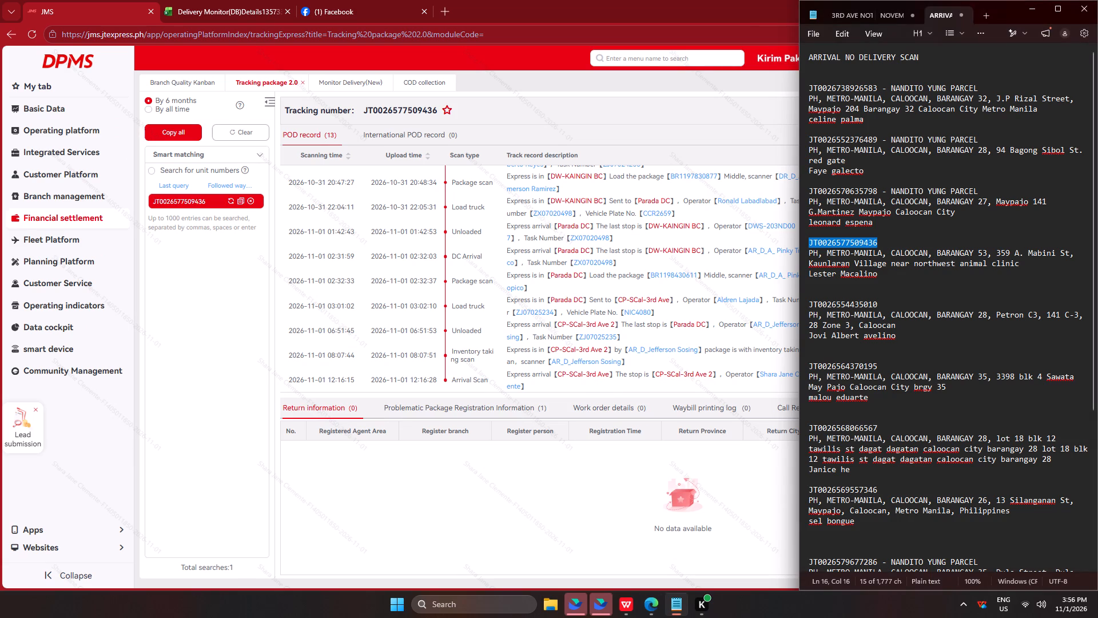
pyautogui.doubleClick(819, 304)
pyautogui.hotkey('ctrl', 'c')
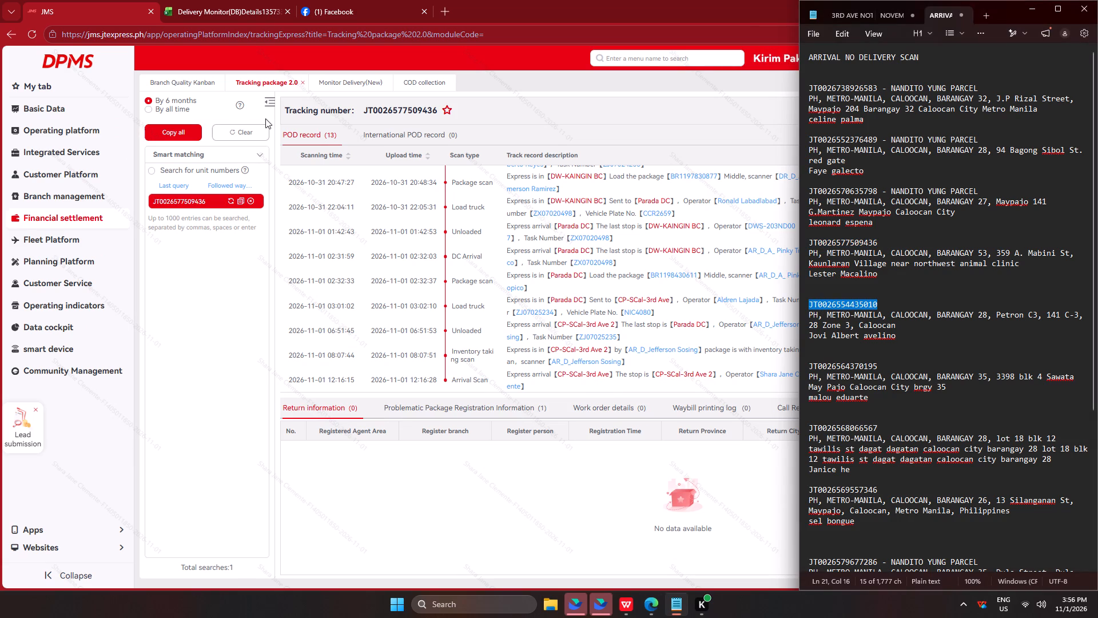
pyautogui.click(249, 127)
pyautogui.click(154, 341)
pyautogui.hotkey('ctrl', 'v')
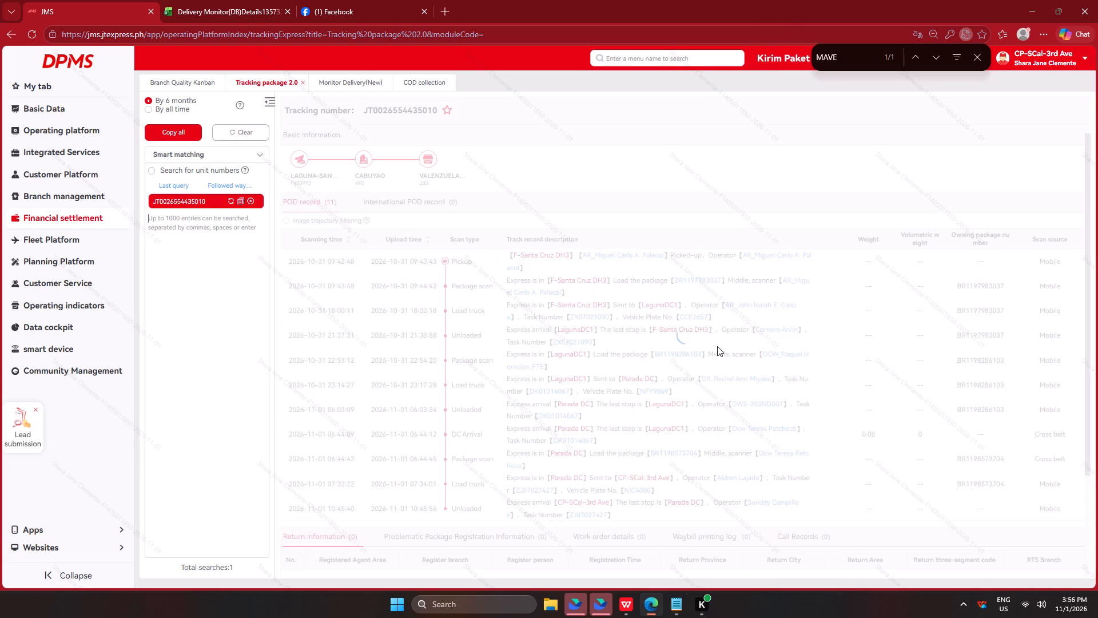
pyautogui.scroll(-5, 706, 353)
pyautogui.hotkey('alt', 'Tab')
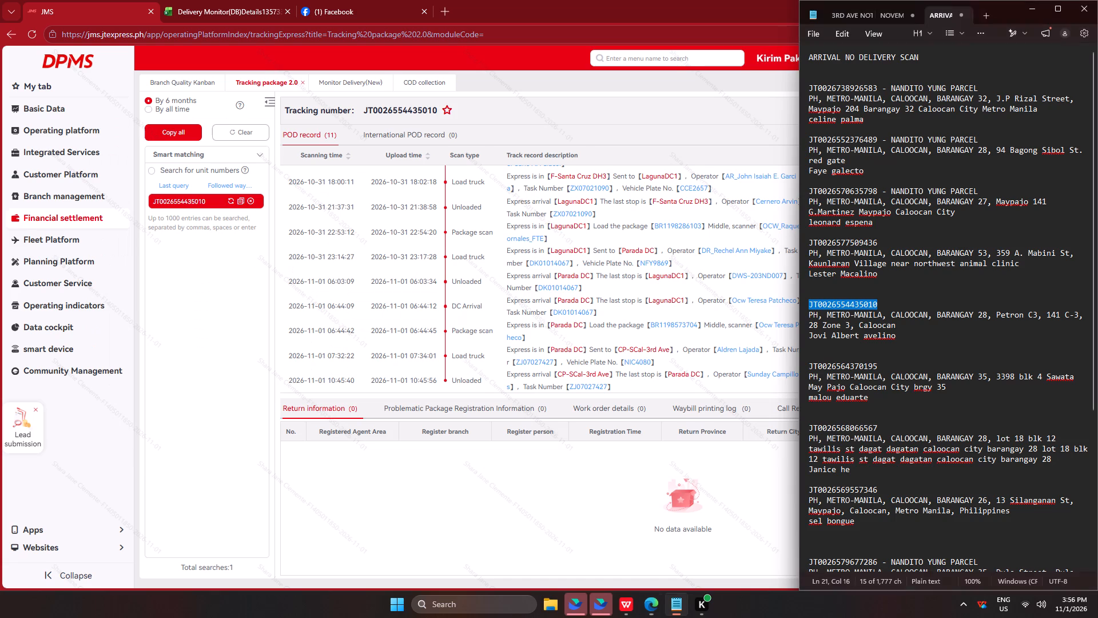
pyautogui.click(833, 366)
pyautogui.click(833, 366)
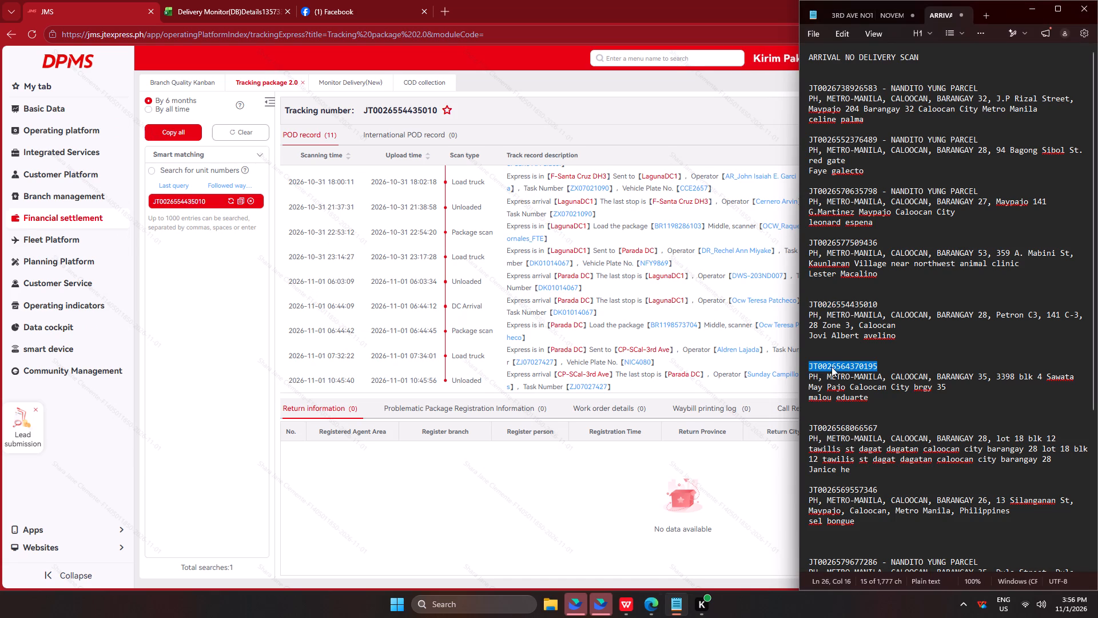
pyautogui.hotkey('ctrl', 'c')
pyautogui.click(238, 124)
pyautogui.click(236, 314)
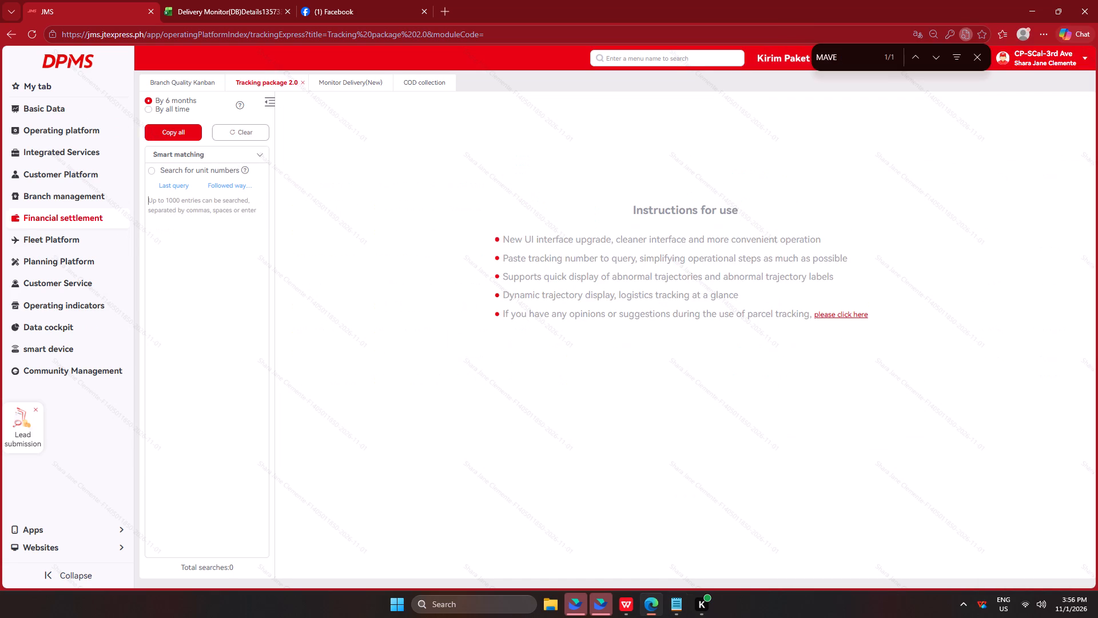
pyautogui.hotkey('ctrl', 'v')
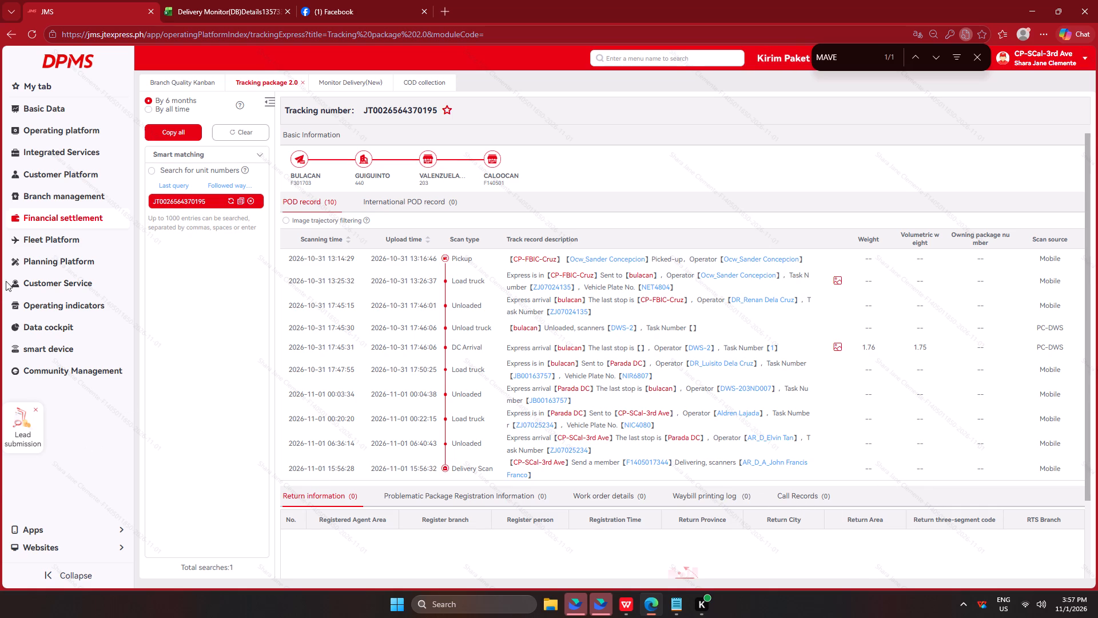
pyautogui.hotkey('alt', 'Tab')
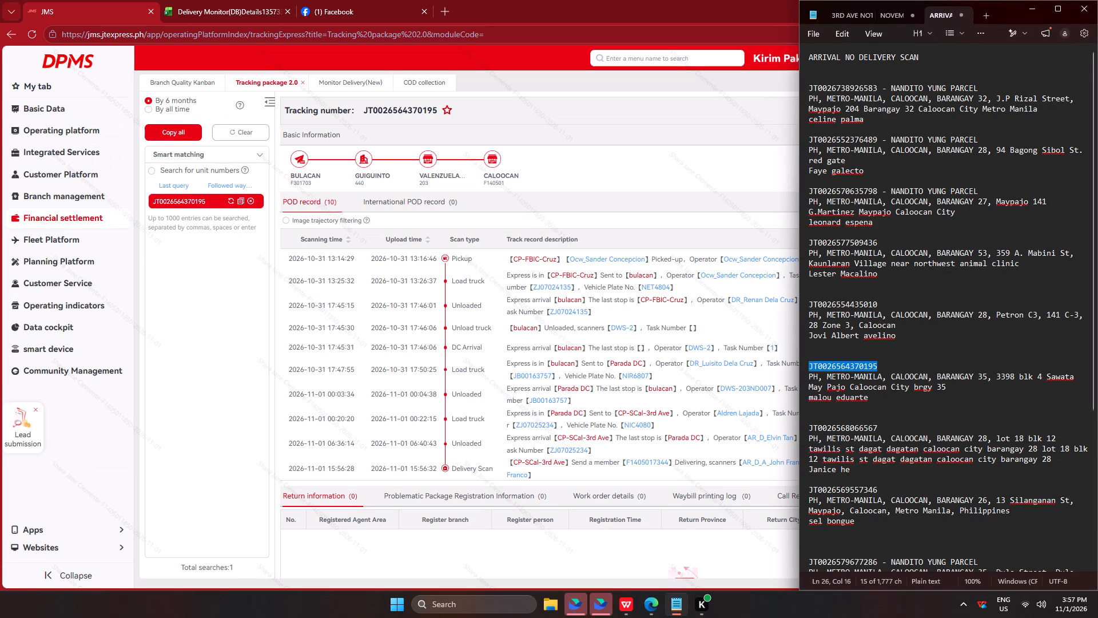
pyautogui.click(857, 388)
pyautogui.moveTo(811, 355); pyautogui.dragTo(880, 397)
pyautogui.press('BackSpace')
pyautogui.press('BackSpace')
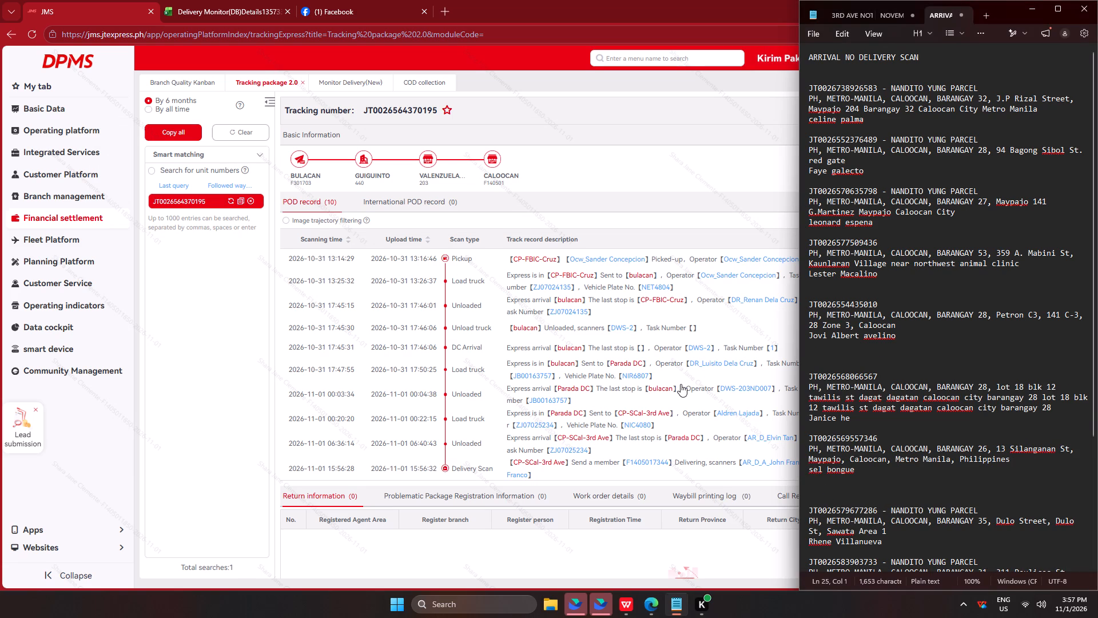
pyautogui.press('BackSpace')
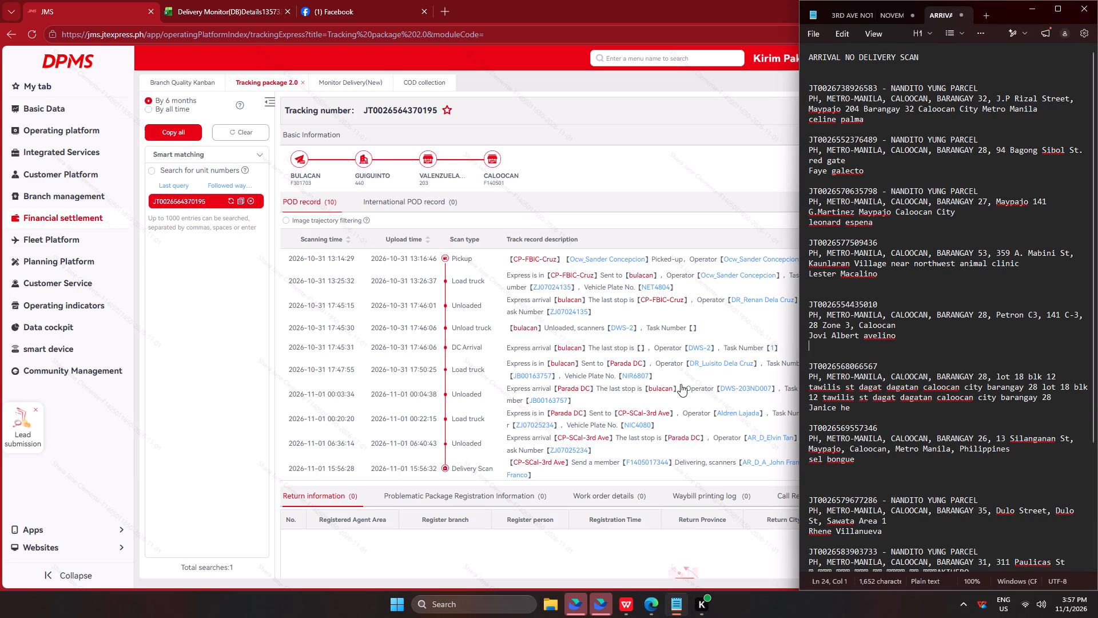
pyautogui.doubleClick(868, 367)
pyautogui.hotkey('ctrl', 'c')
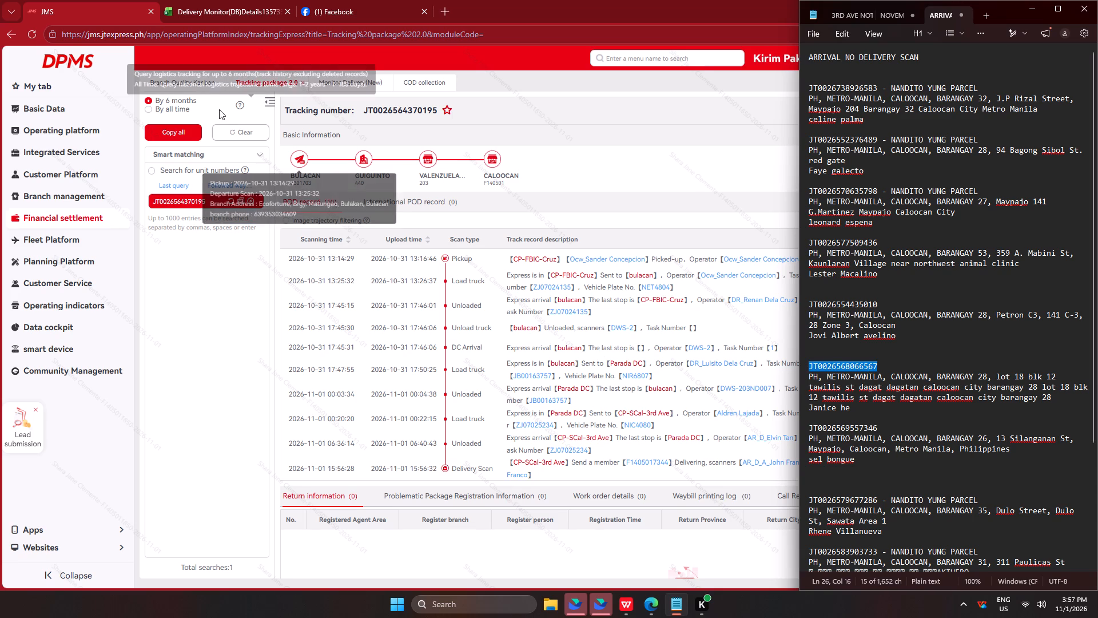
pyautogui.click(228, 135)
pyautogui.click(205, 299)
pyautogui.hotkey('ctrl', 'v')
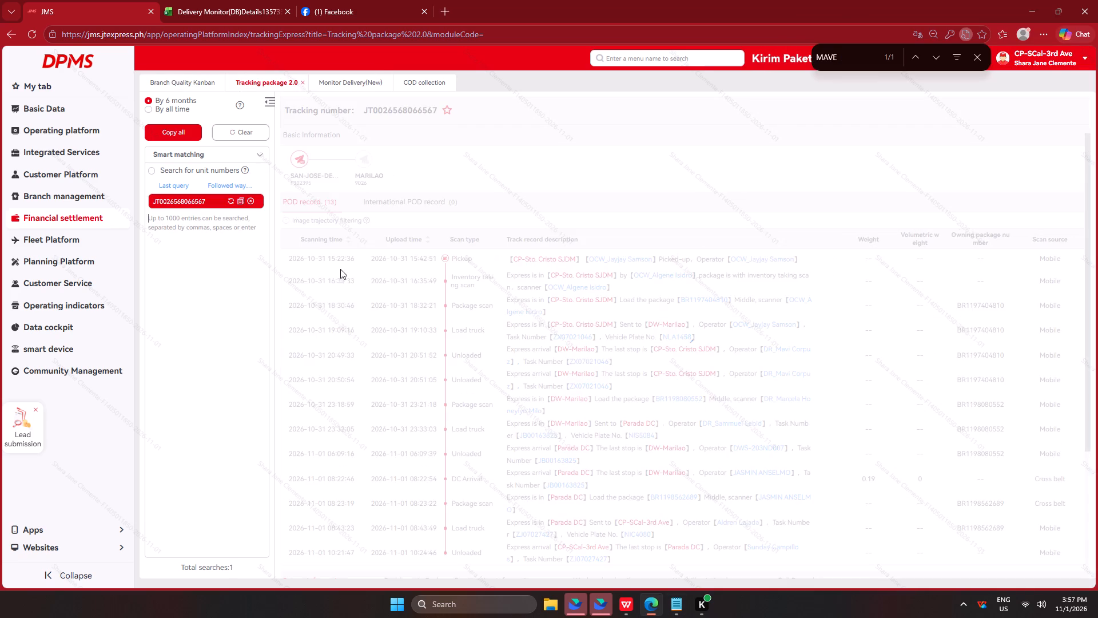
pyautogui.scroll(-5, 580, 237)
pyautogui.hotkey('alt', 'Tab')
pyautogui.scroll(-5, 870, 413)
pyautogui.doubleClick(841, 270)
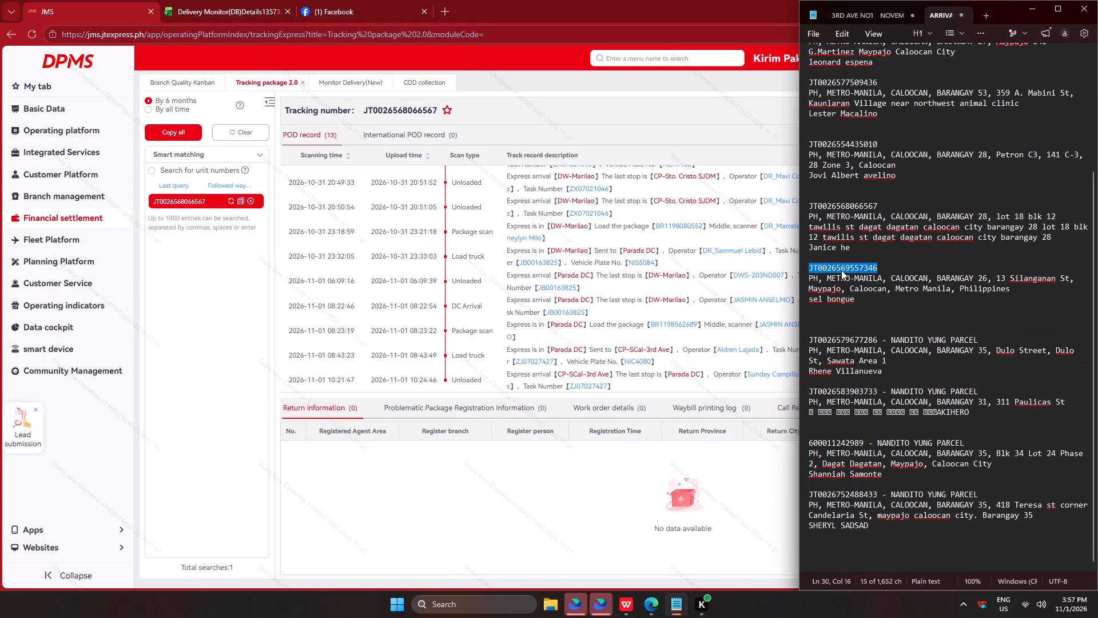
pyautogui.hotkey('ctrl', 'c')
pyautogui.click(221, 130)
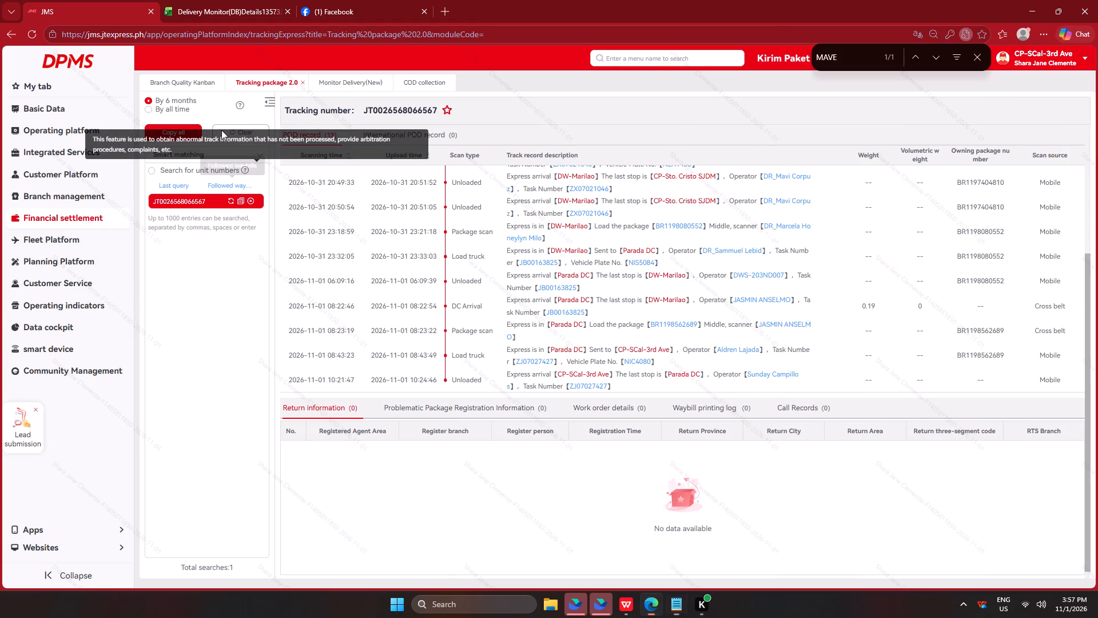
pyautogui.click(243, 126)
pyautogui.moveTo(147, 357); pyautogui.dragTo(147, 362)
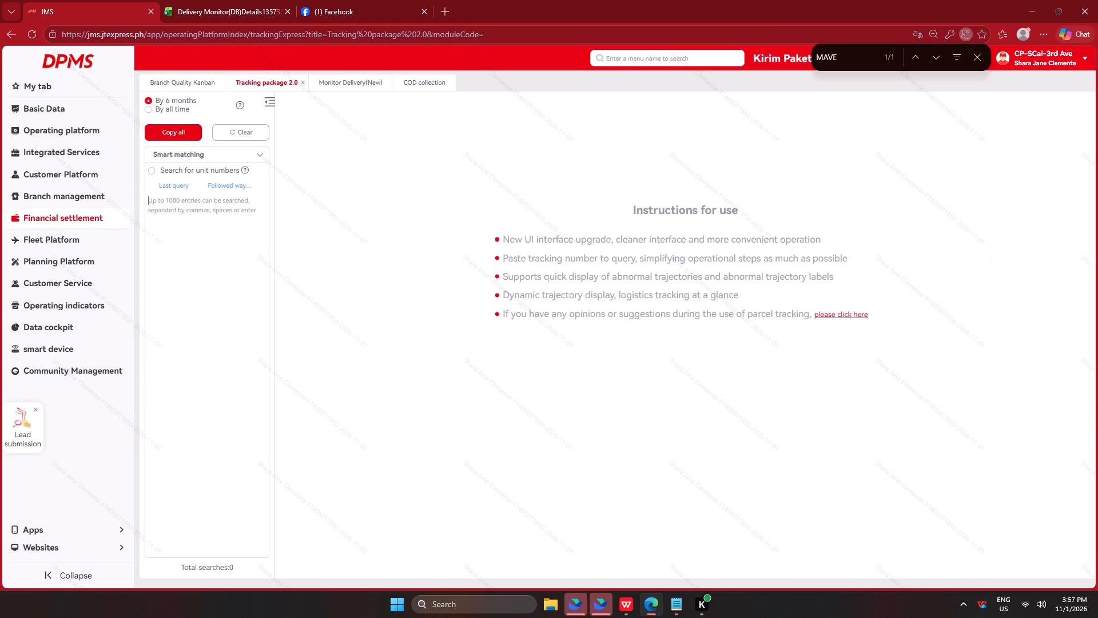
pyautogui.hotkey('ctrl', 'v')
pyautogui.scroll(-3, 483, 341)
pyautogui.hotkey('alt', 'Tab')
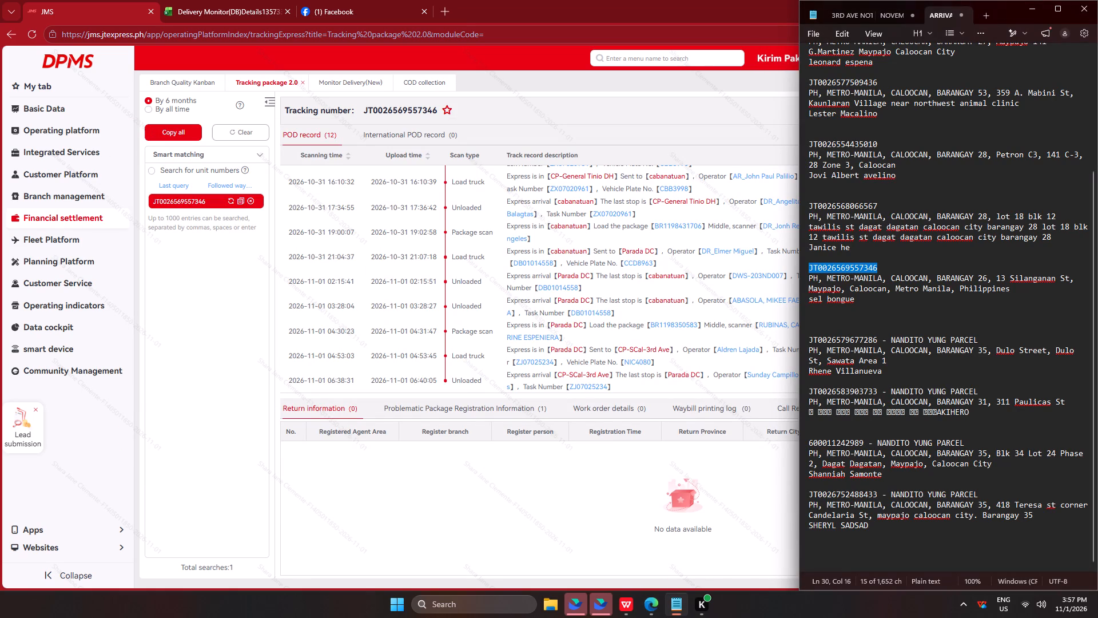
pyautogui.doubleClick(841, 340)
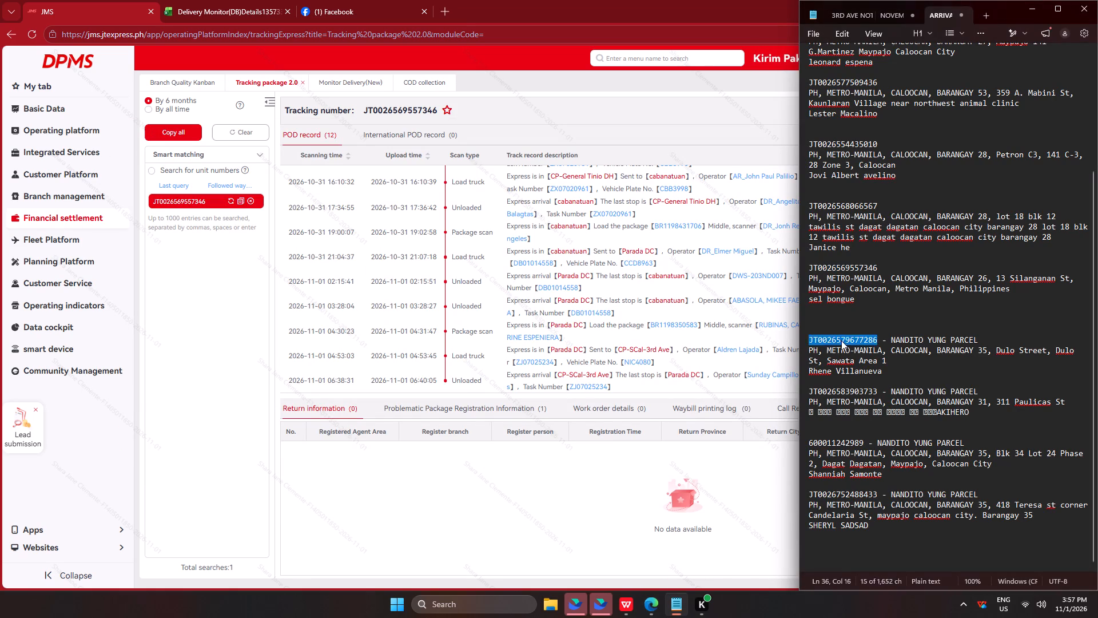
pyautogui.hotkey('ctrl', 'c')
pyautogui.click(255, 141)
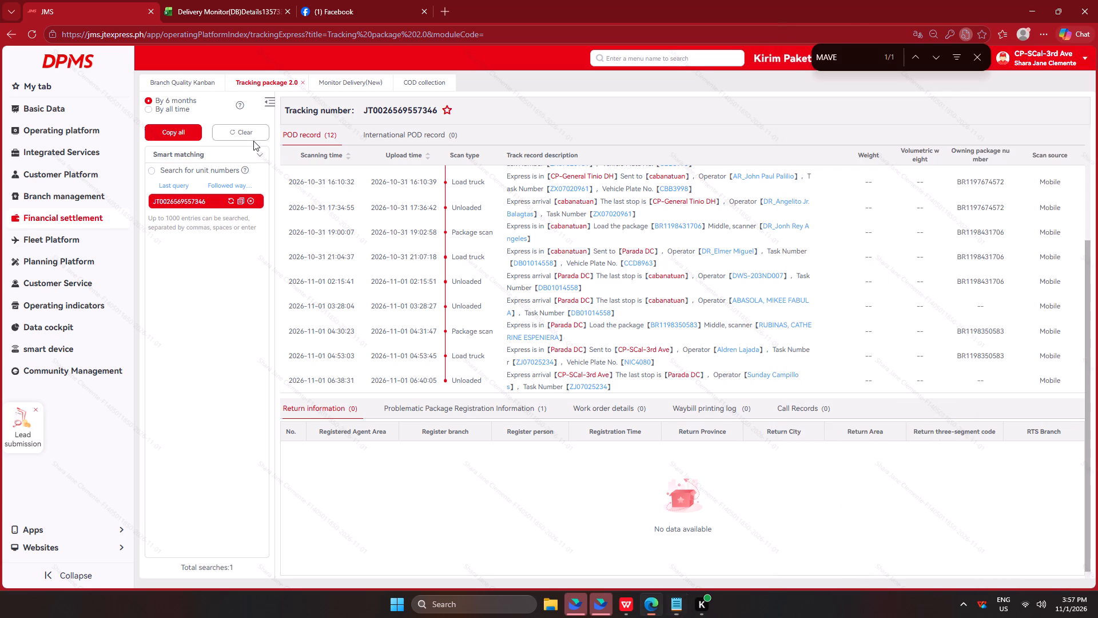
pyautogui.click(234, 130)
pyautogui.click(194, 249)
pyautogui.hotkey('ctrl', 'v')
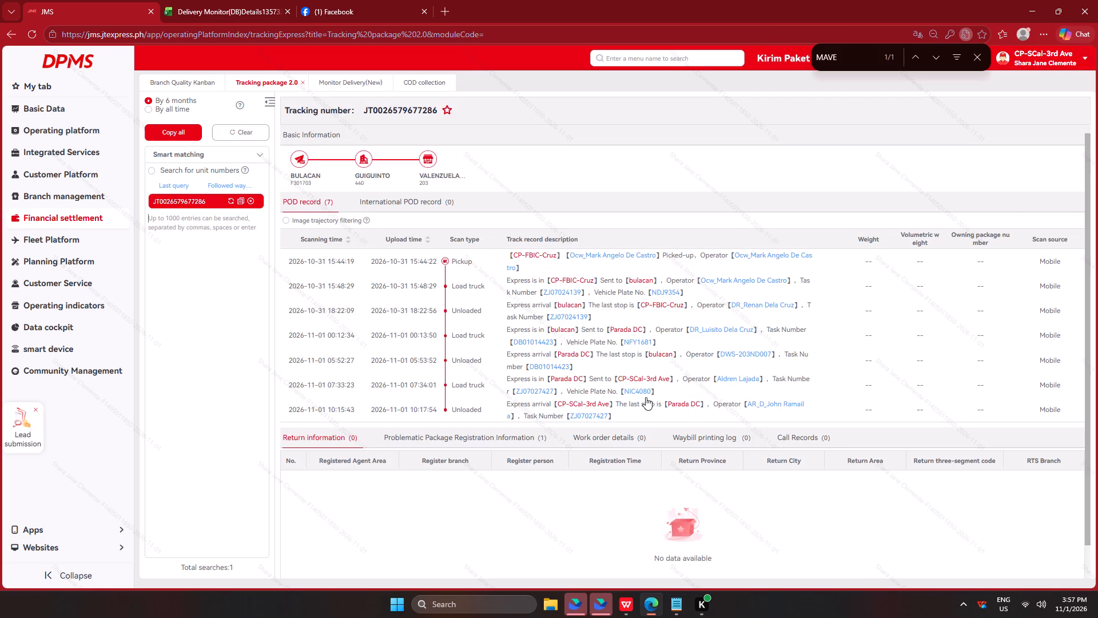
pyautogui.scroll(-1, 645, 397)
# Refresh the Monitor Delivery summary, find the courier matching "sit", and open that courier's Currently Not POD quantity details.
pyautogui.click(353, 85)
pyautogui.click(166, 106)
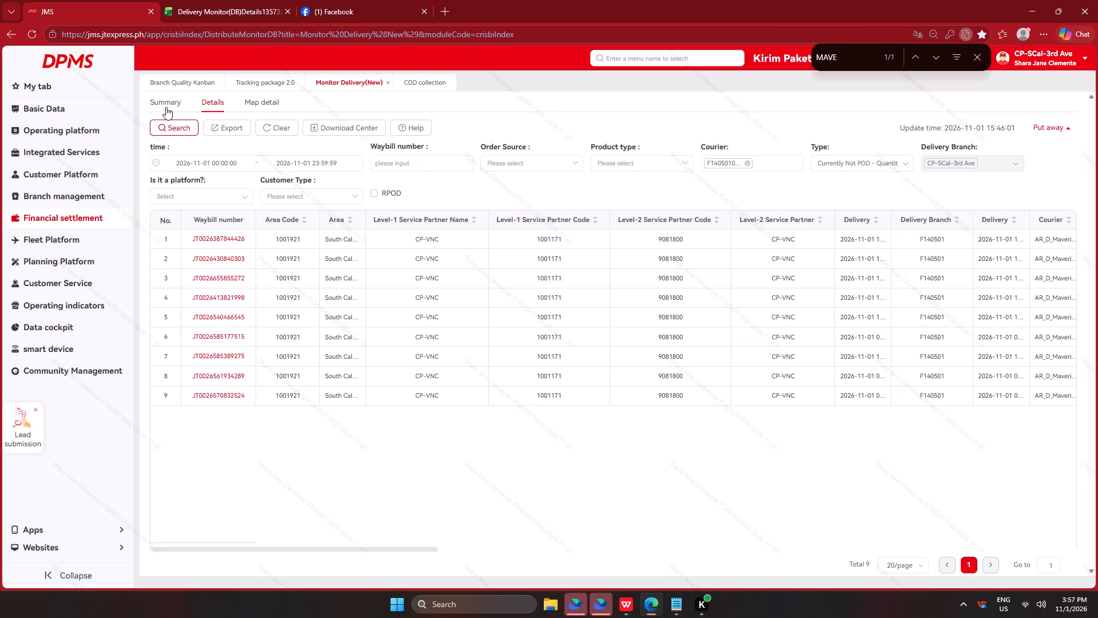
pyautogui.moveTo(850, 59); pyautogui.dragTo(801, 57)
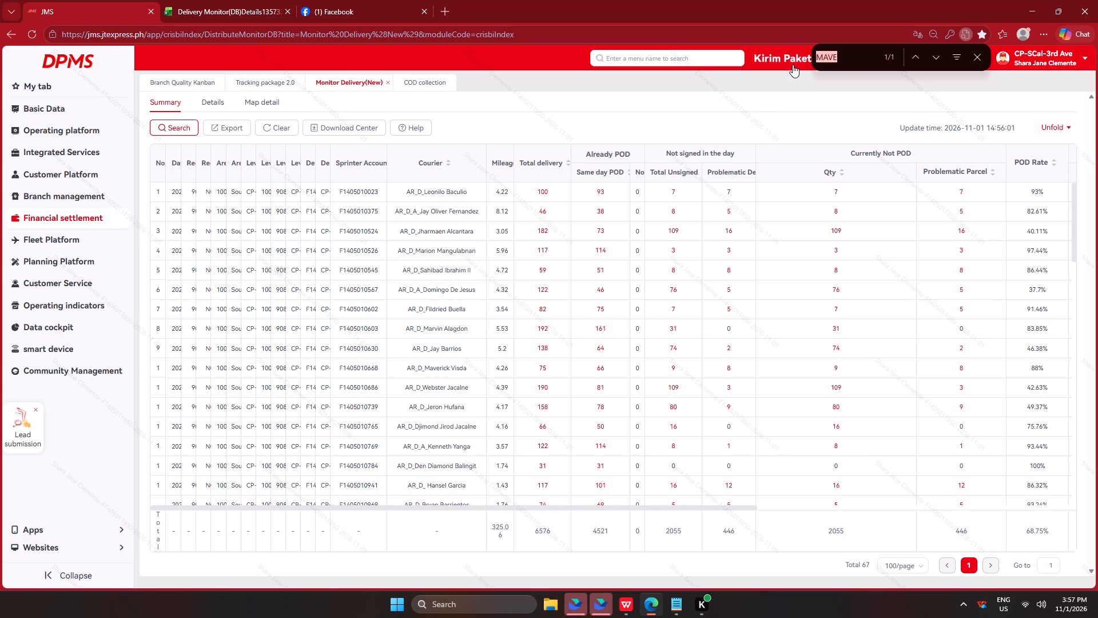
pyautogui.write('sit')
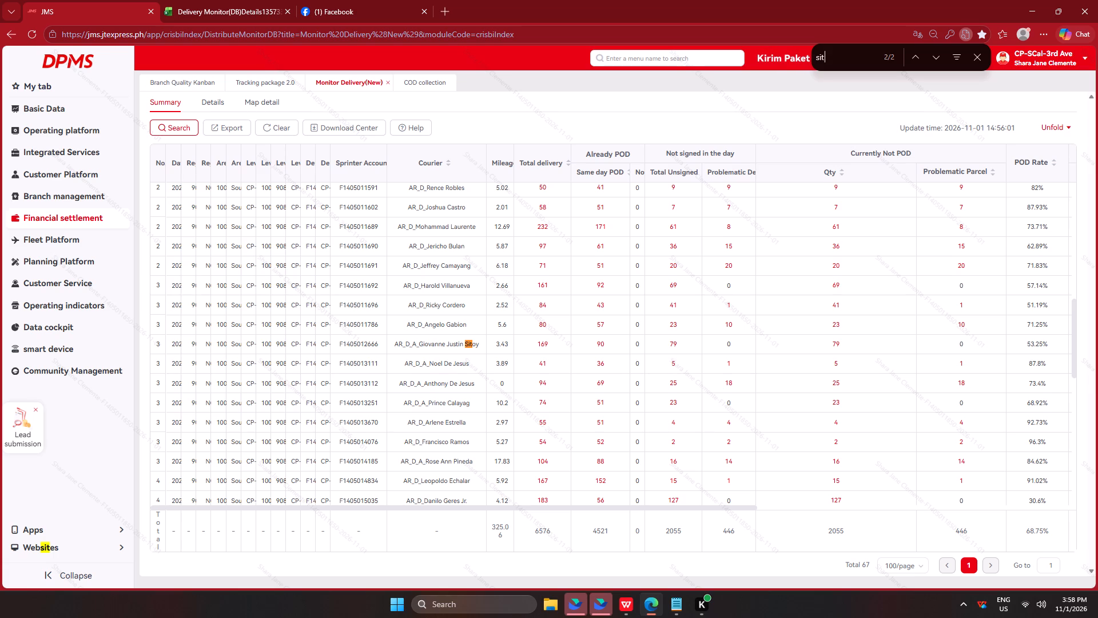
pyautogui.click(156, 125)
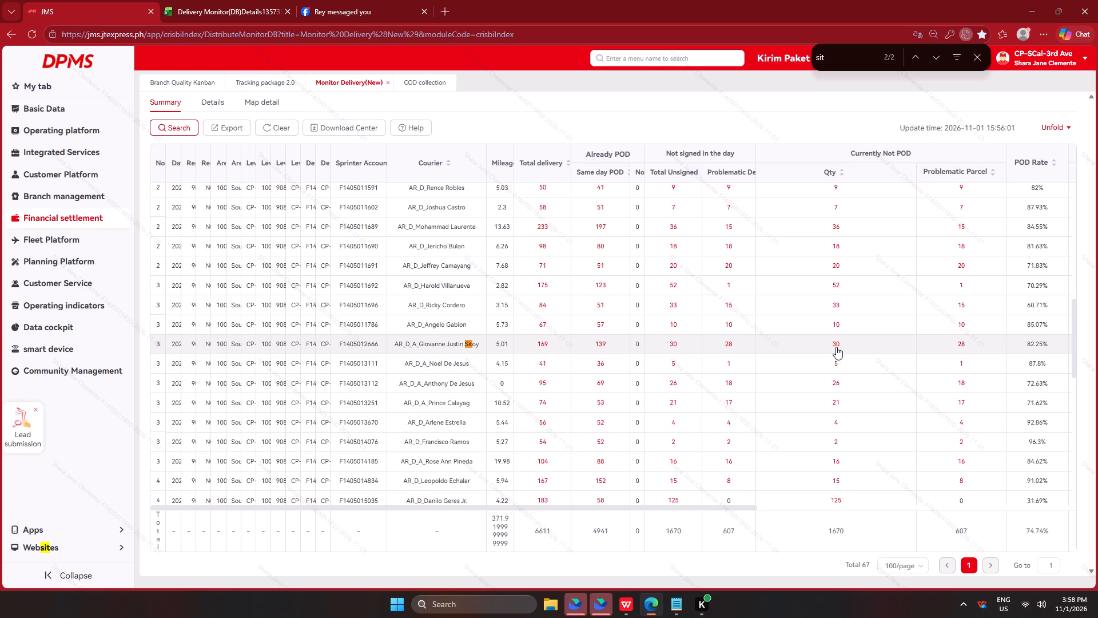
pyautogui.click(836, 347)
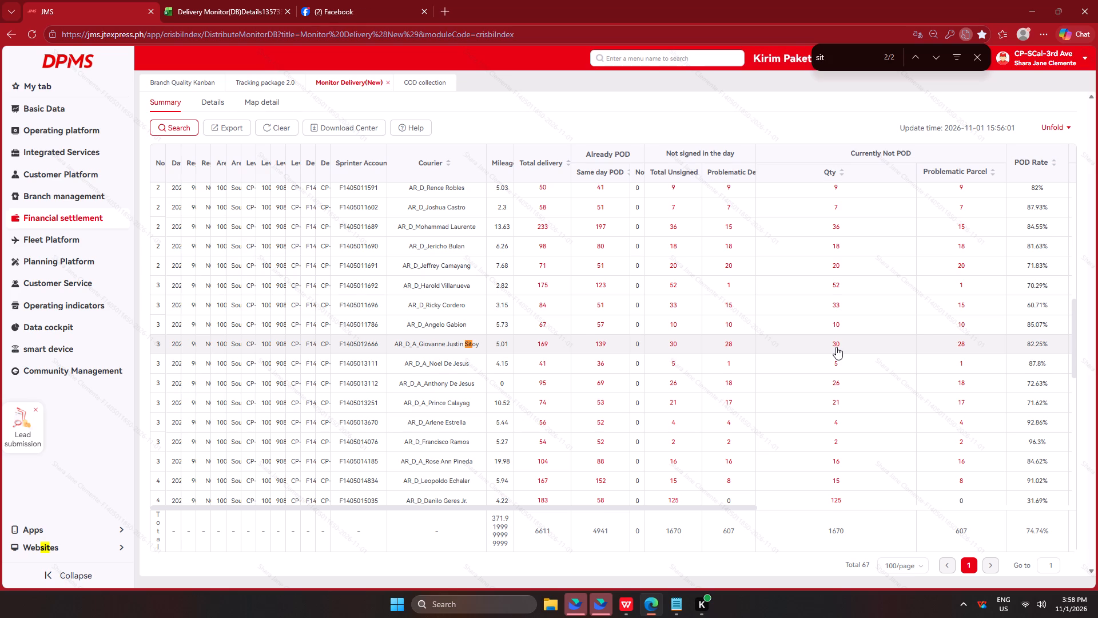
# Export the courier's undelivered package details and open the newly generated file from the download center.
pyautogui.click(215, 125)
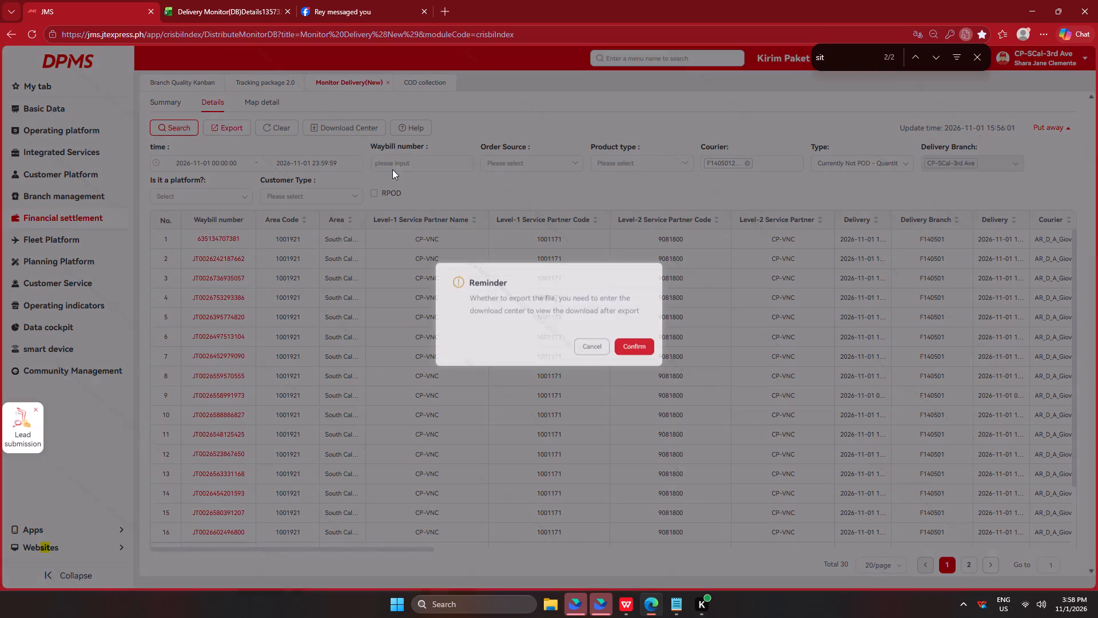
pyautogui.click(638, 346)
pyautogui.click(323, 125)
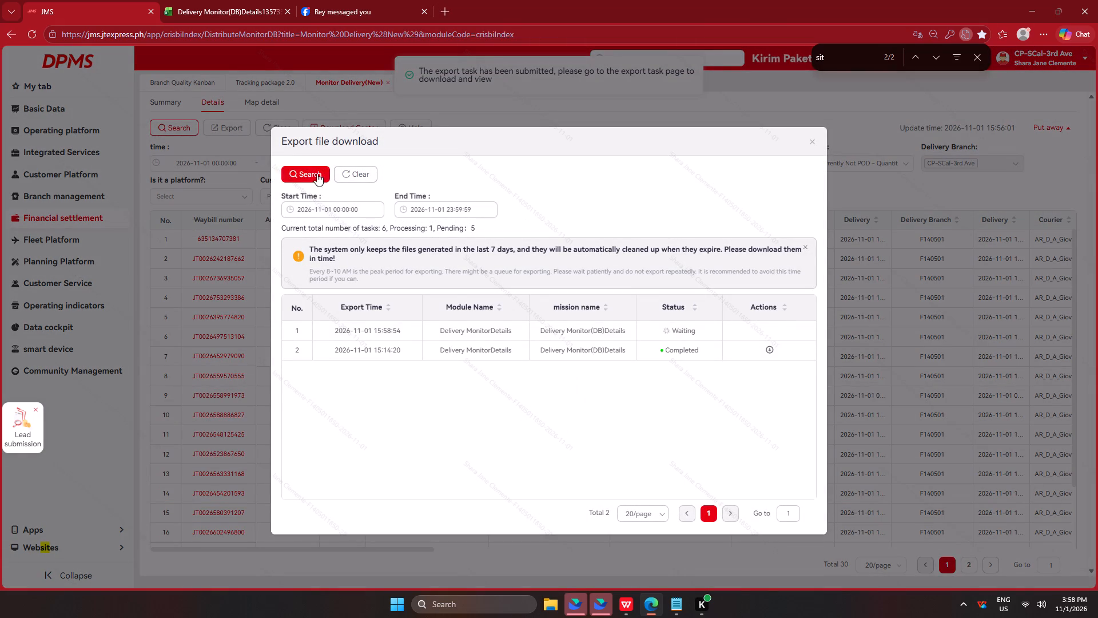
pyautogui.tripleClick(316, 173)
pyautogui.click(767, 331)
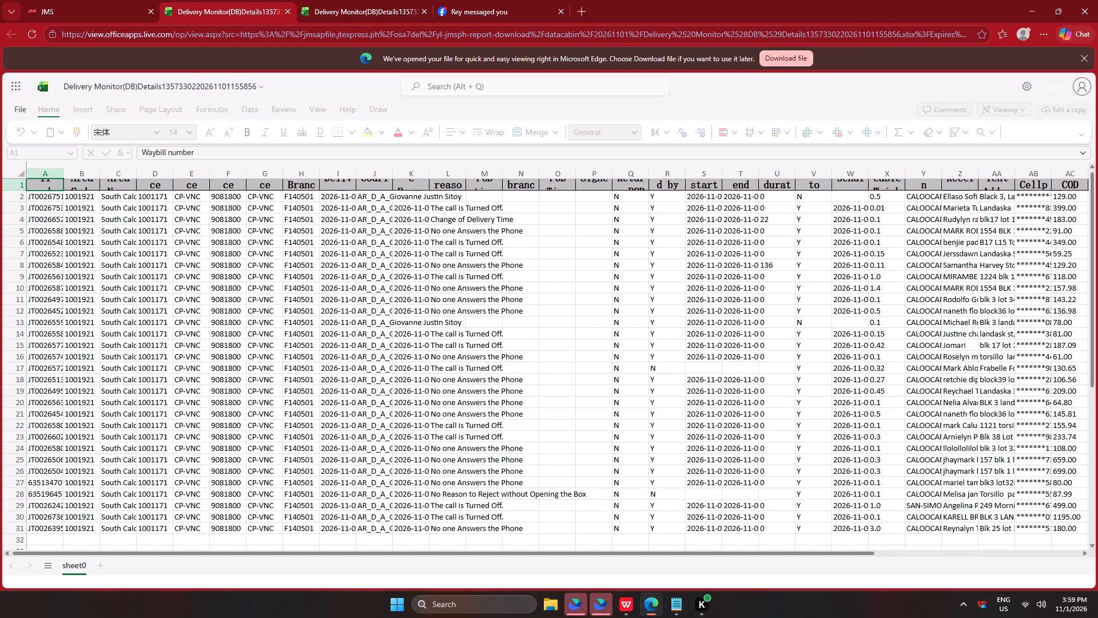
# Copy all waybill numbers from the exported workbook and paste them as values into the CHECKING sheet starting at B112.
pyautogui.click(50, 199)
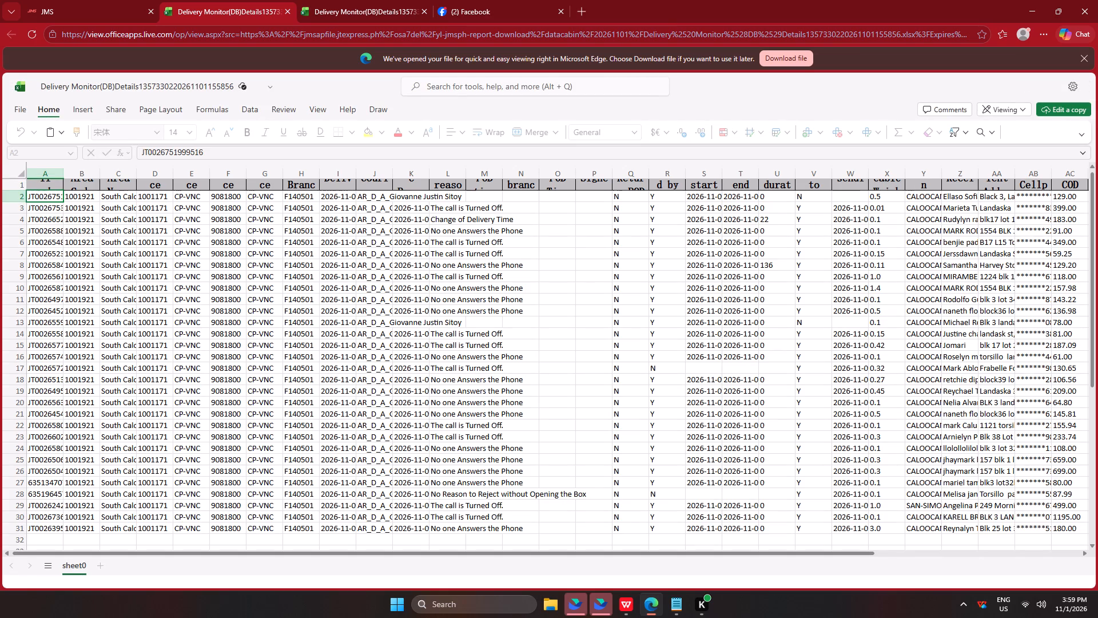
pyautogui.hotkey('ctrl', 'shift', 'Down')
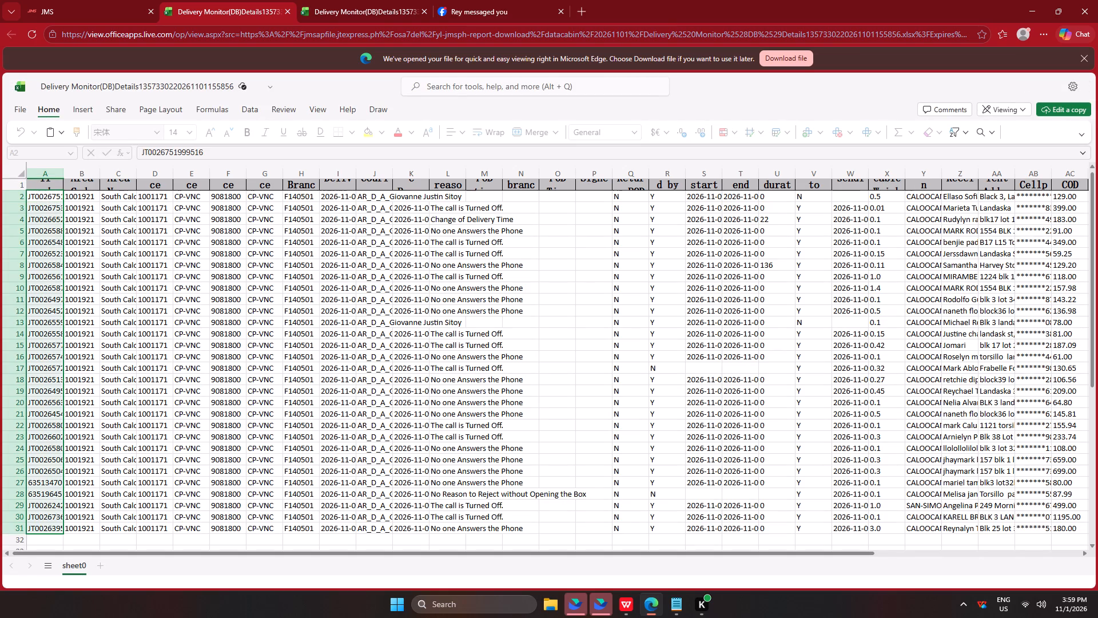
pyautogui.hotkey('ctrl', 'c')
pyautogui.hotkey('ctrl', 'c')
pyautogui.hotkey('ctrl', 'c')
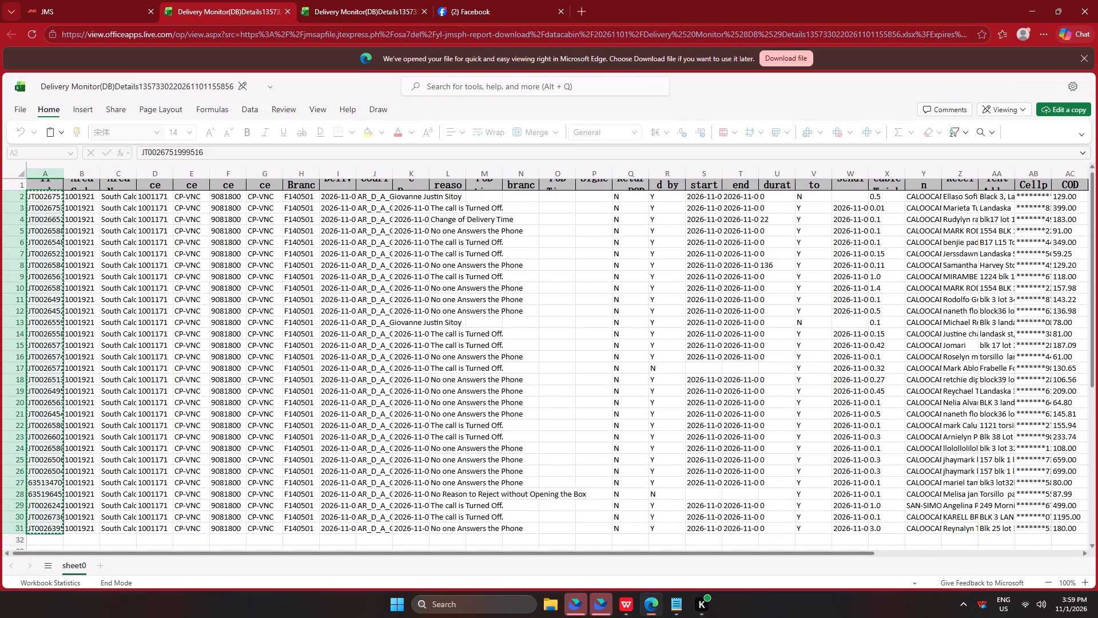
pyautogui.hotkey('alt', 'Tab')
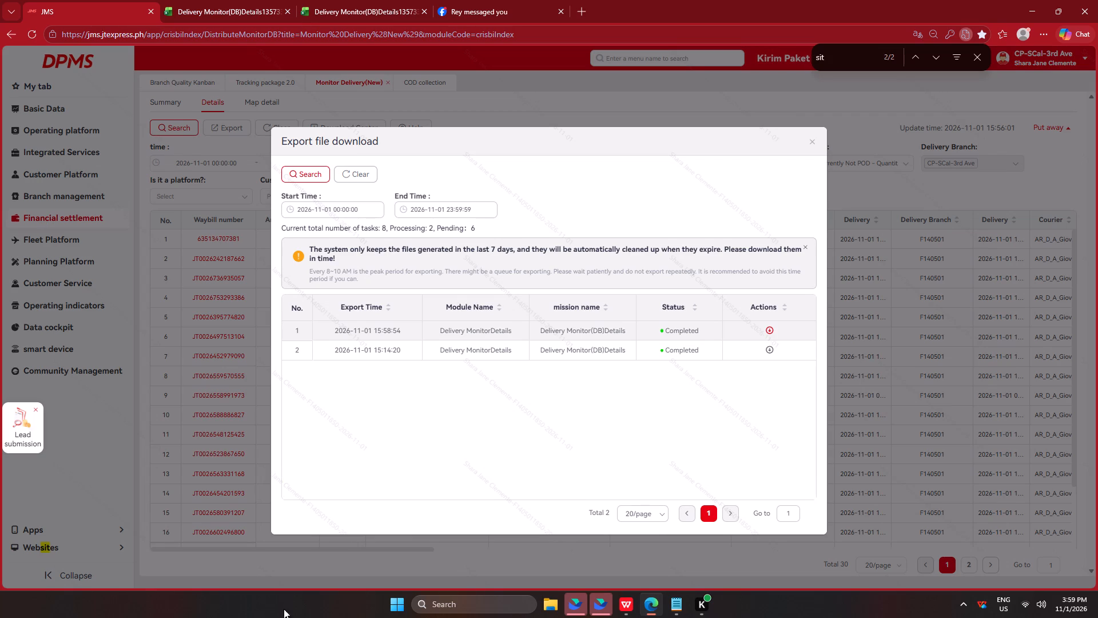
pyautogui.click(620, 611)
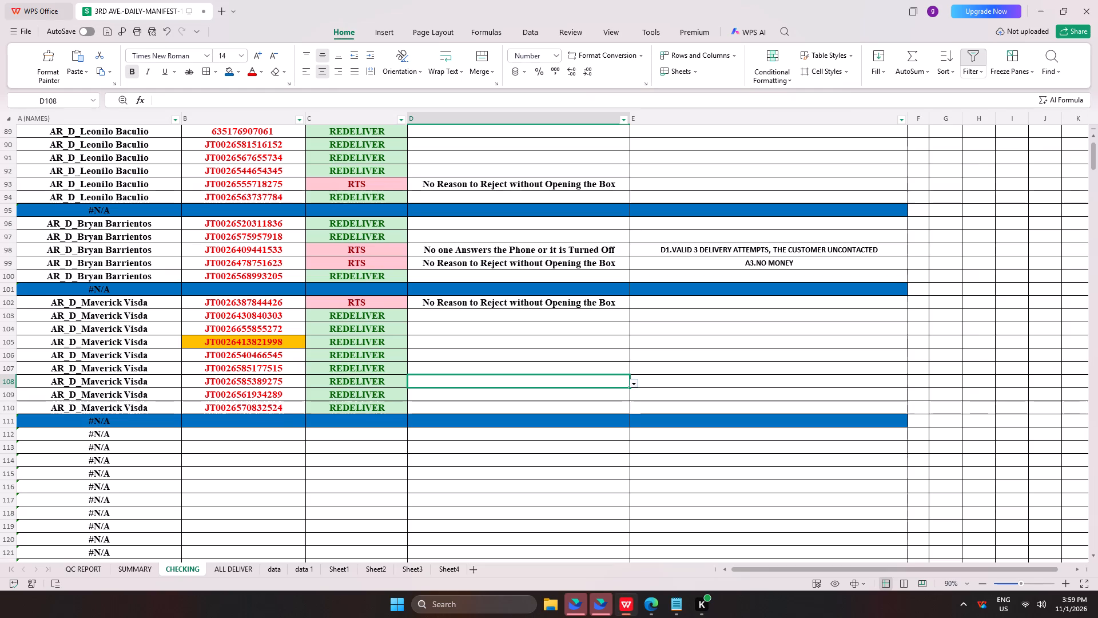
pyautogui.click(244, 438)
pyautogui.rightClick(244, 437)
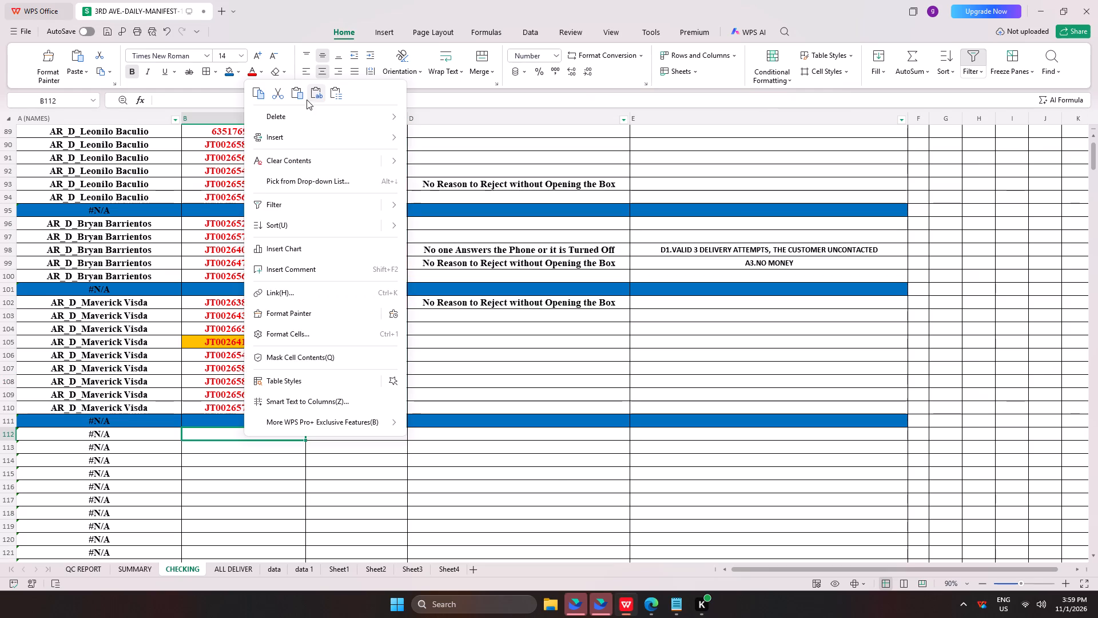
pyautogui.click(313, 89)
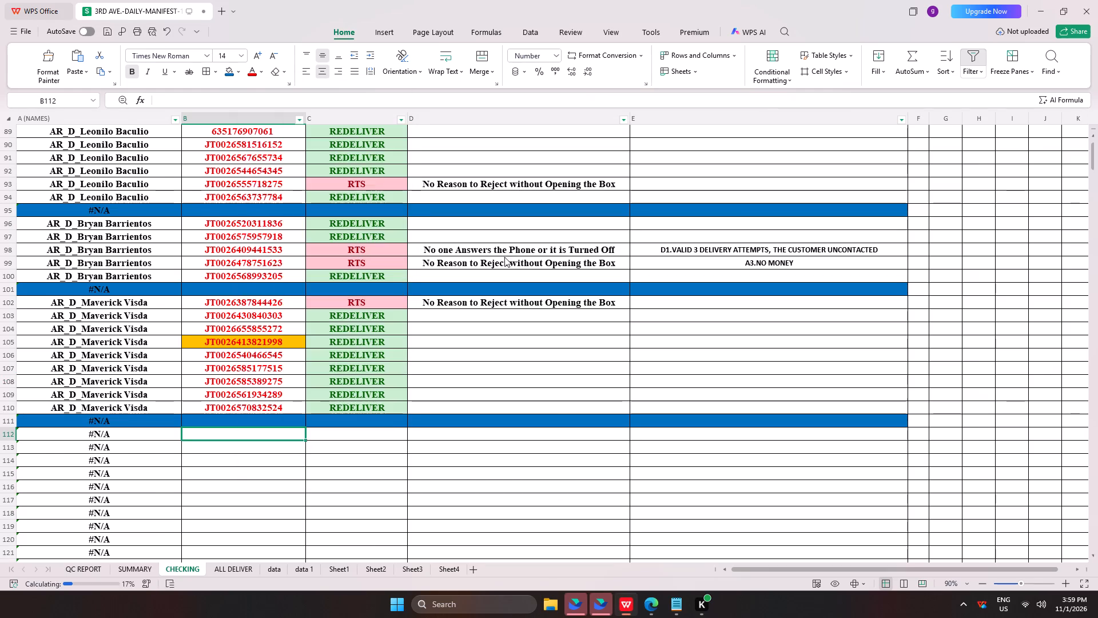
# Fill A142:E142 with blue as a separator row below the pasted waybills.
pyautogui.scroll(-5, 407, 331)
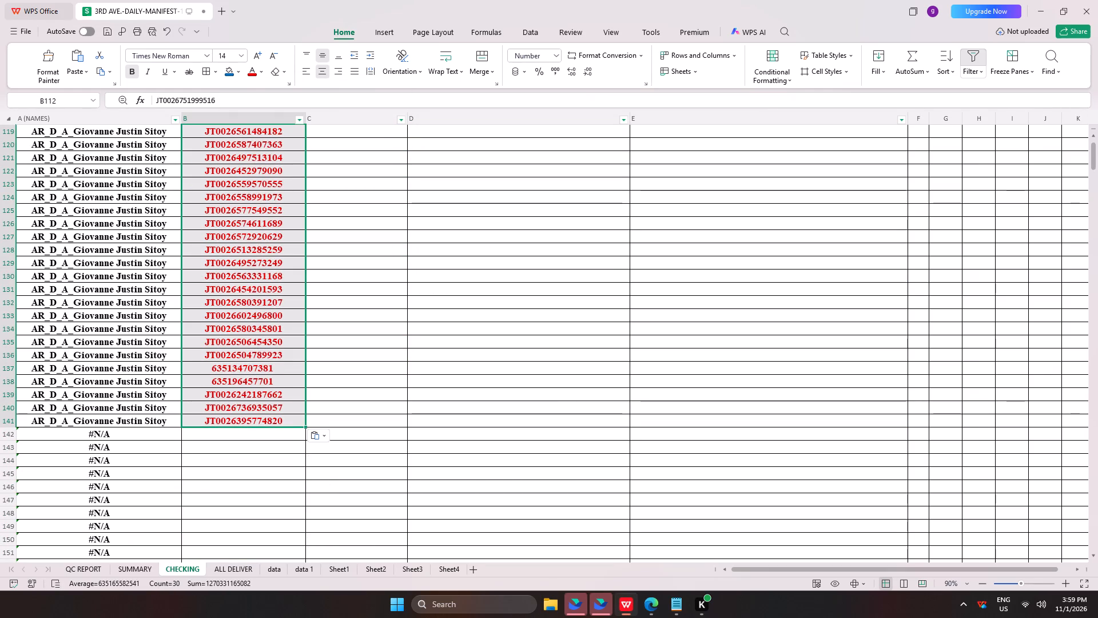
pyautogui.moveTo(27, 434); pyautogui.dragTo(796, 437)
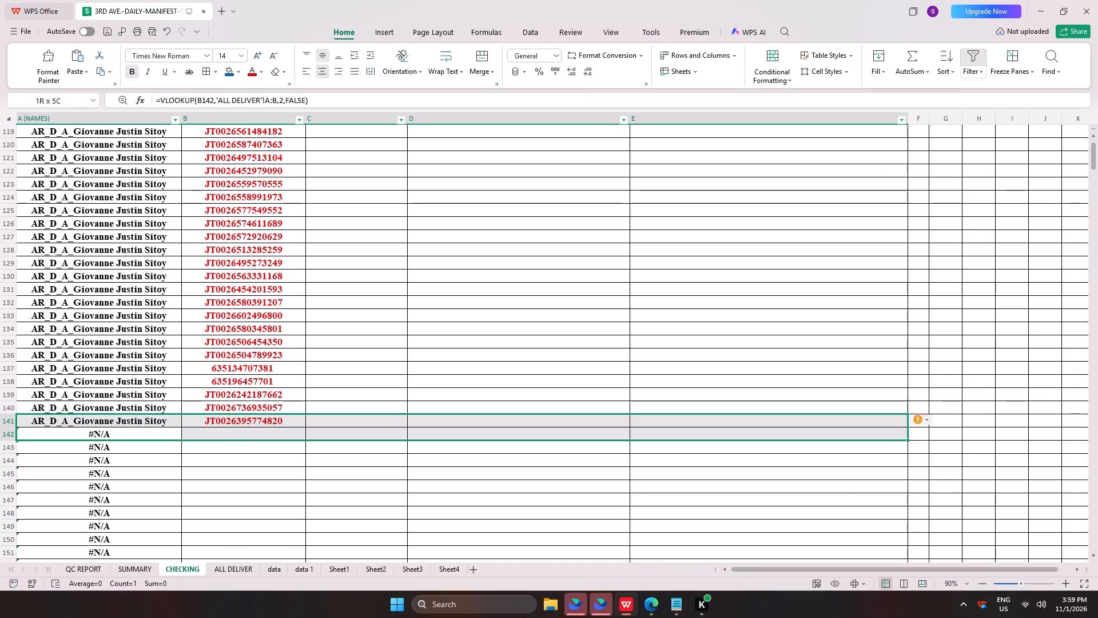
pyautogui.moveTo(796, 437); pyautogui.dragTo(796, 438)
pyautogui.click(228, 73)
pyautogui.scroll(5, 428, 241)
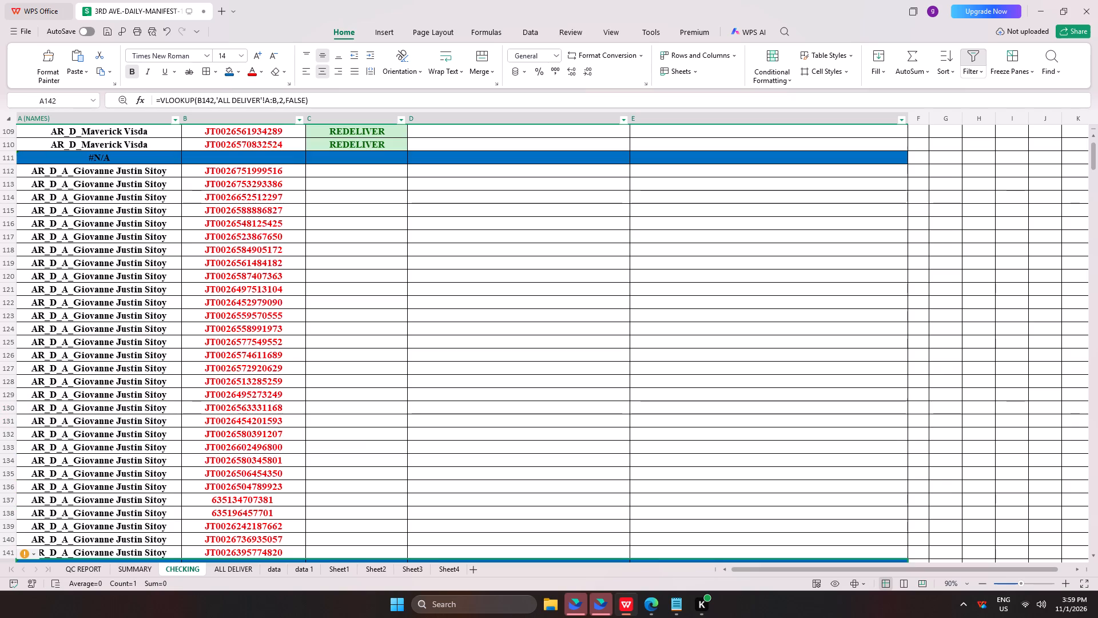
# Close the export file download dialog and both exported Delivery Monitor workbook tabs in the browser.
pyautogui.hotkey('alt', 'Tab')
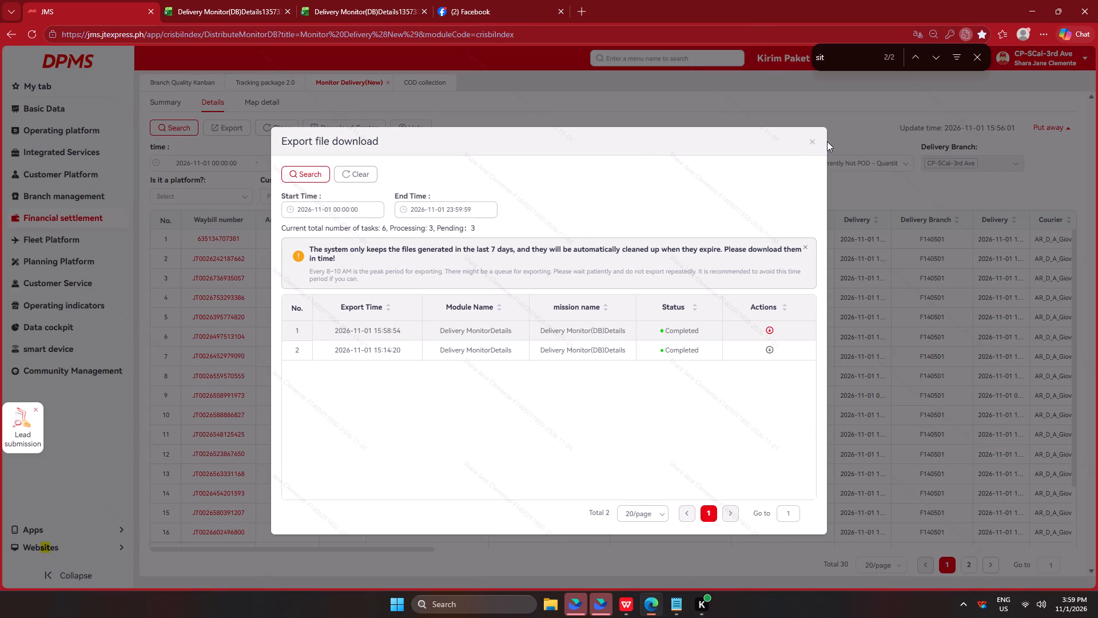
pyautogui.click(810, 142)
pyautogui.click(423, 12)
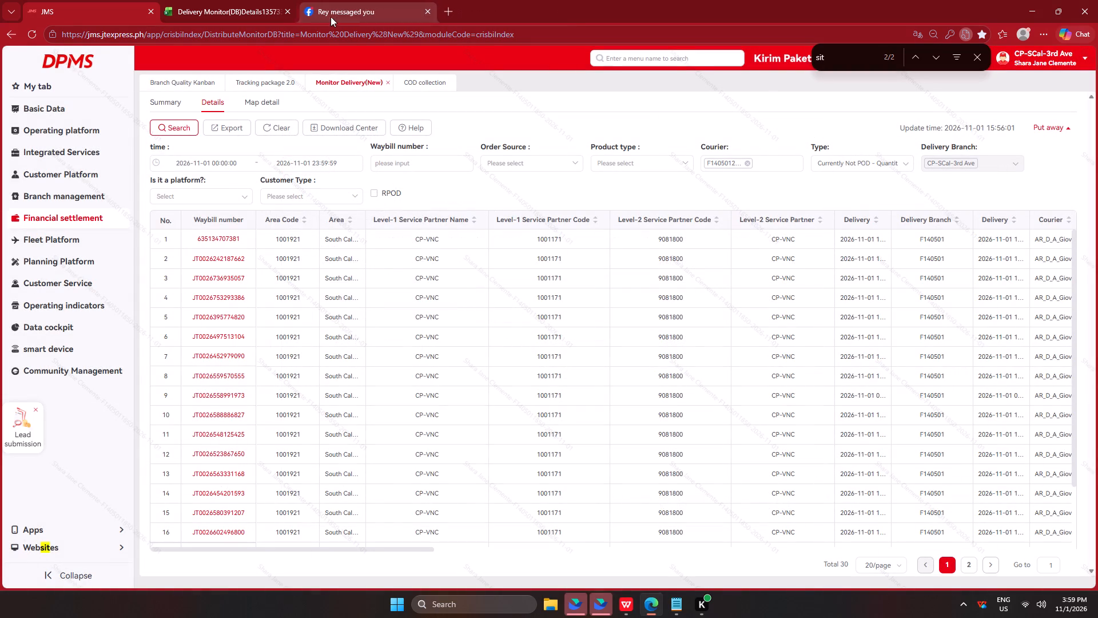
pyautogui.click(289, 13)
# Query the copied waybills in JMS Tracking package 2.0 and review the latest scans of the first three.
pyautogui.click(257, 85)
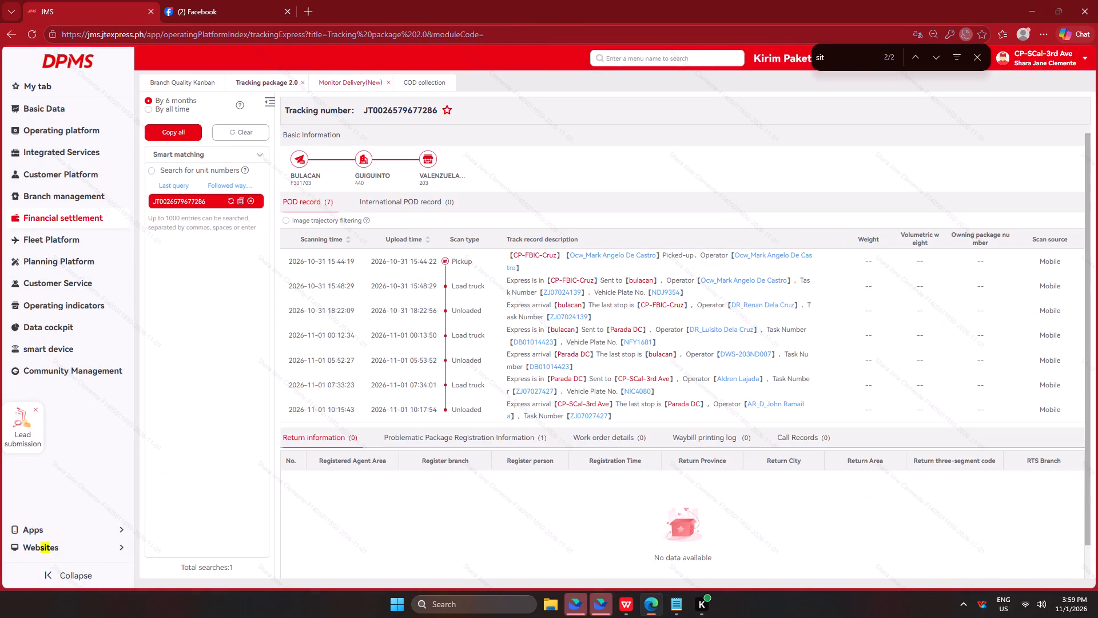
pyautogui.click(230, 136)
pyautogui.moveTo(236, 263); pyautogui.dragTo(236, 272)
pyautogui.hotkey('ctrl', 'v')
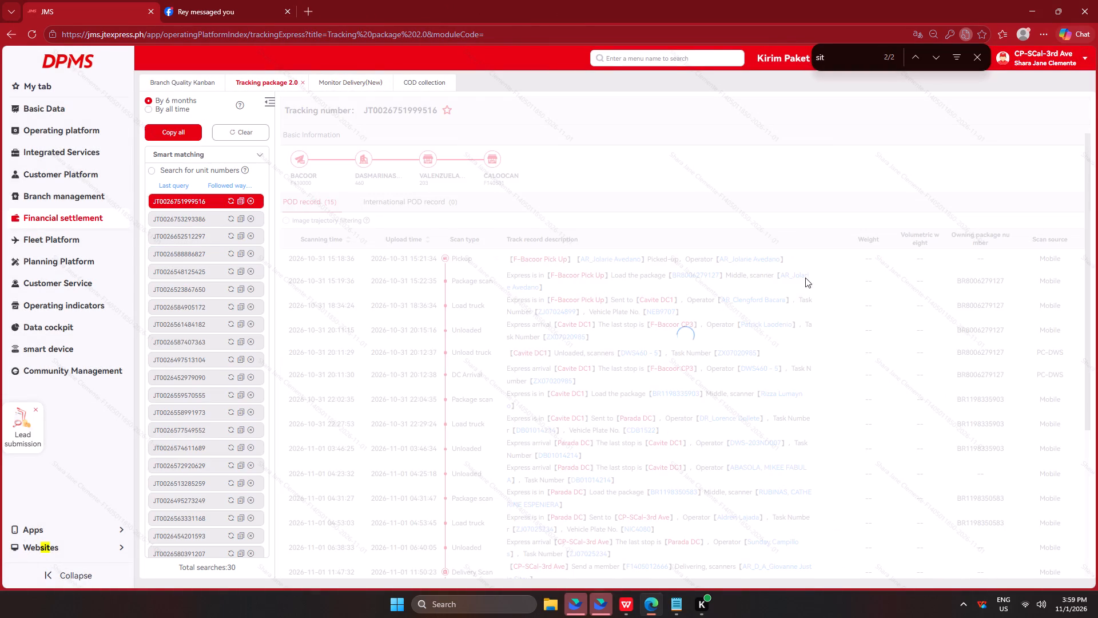
pyautogui.scroll(-4, 682, 272)
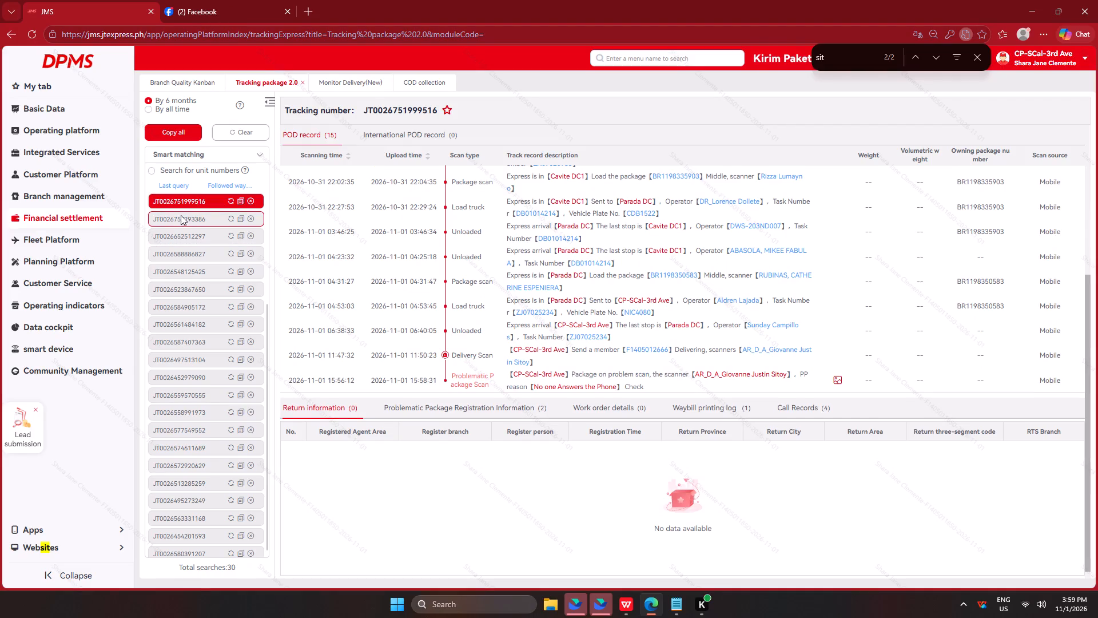
pyautogui.click(181, 215)
pyautogui.click(193, 226)
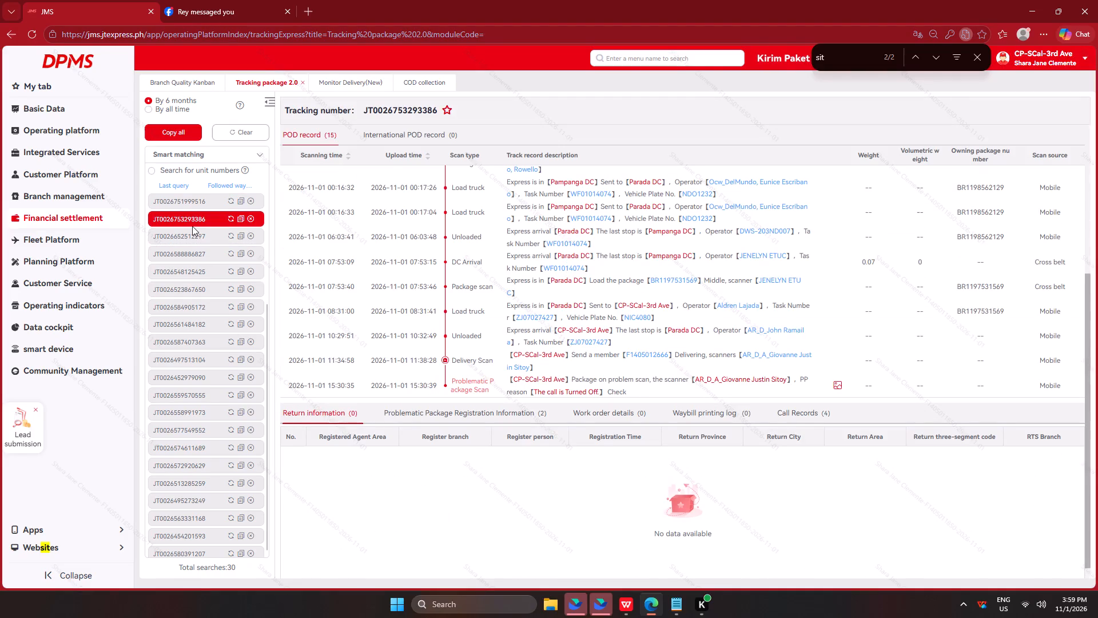
pyautogui.click(185, 235)
pyautogui.scroll(-3, 624, 314)
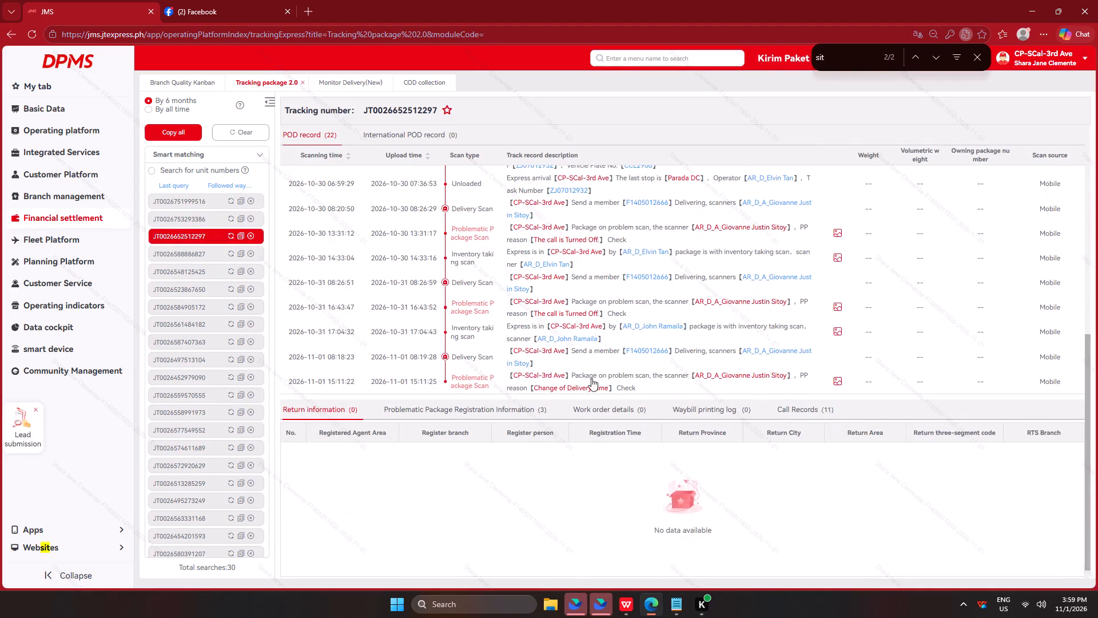
pyautogui.scroll(1, 591, 378)
# Copy the RTS status, unanswered-phone reason and D1 three-attempts remark from row 98 into C113:E113 of the CHECKING sheet, then return to JMS tracking.
pyautogui.hotkey('alt', 'Tab')
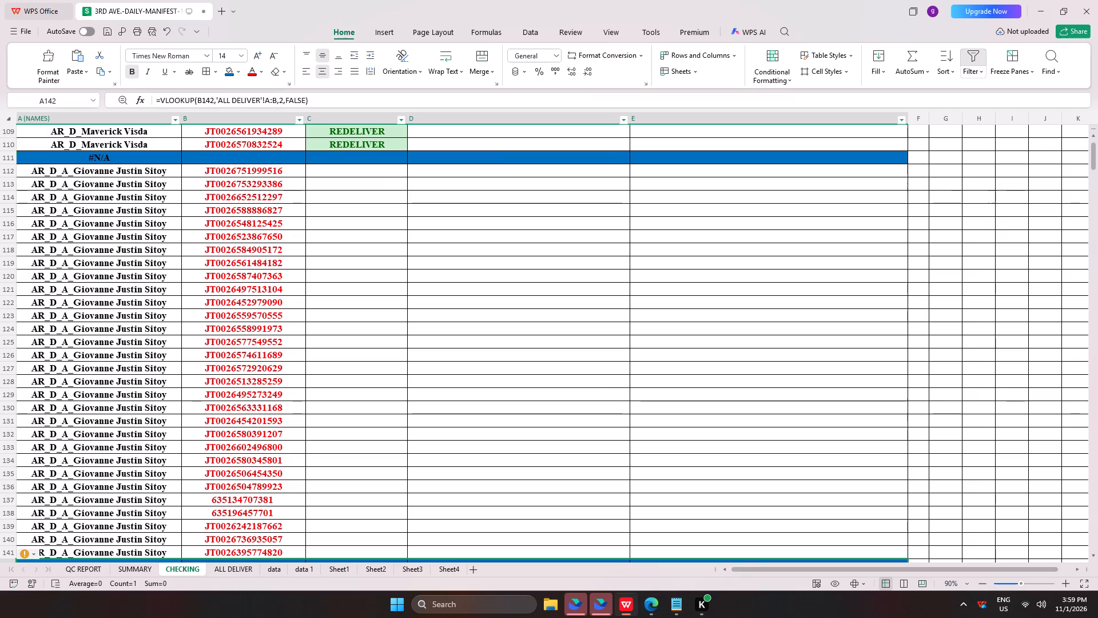
pyautogui.scroll(7, 326, 219)
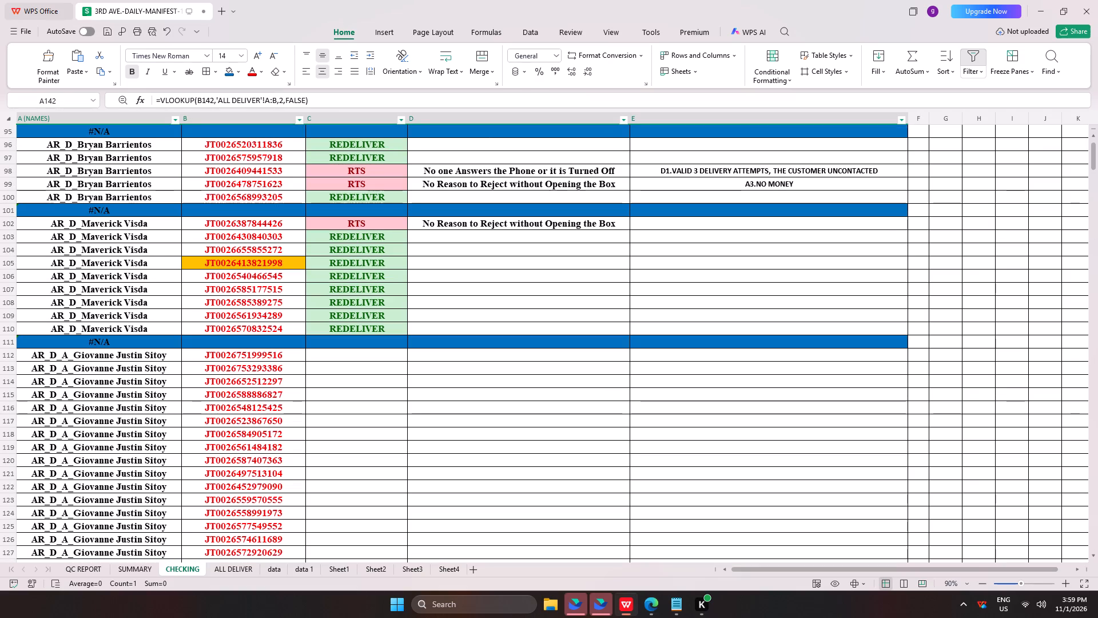
pyautogui.click(331, 163)
pyautogui.moveTo(321, 170); pyautogui.dragTo(685, 163)
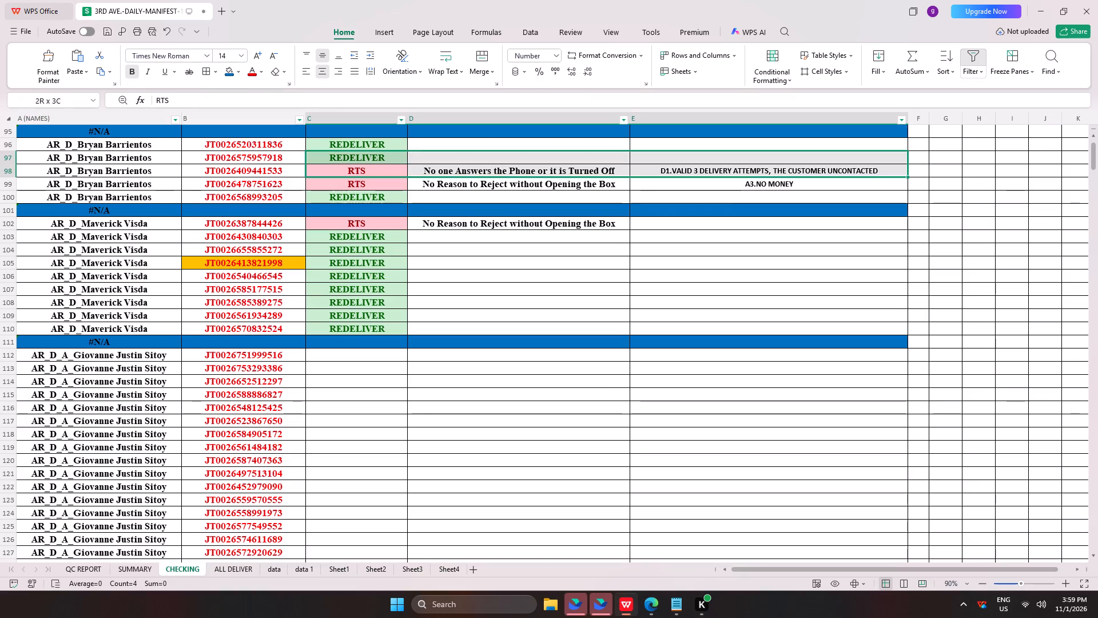
pyautogui.moveTo(685, 163); pyautogui.dragTo(695, 169)
pyautogui.hotkey('ctrl', 'c')
pyautogui.scroll(-2, 476, 282)
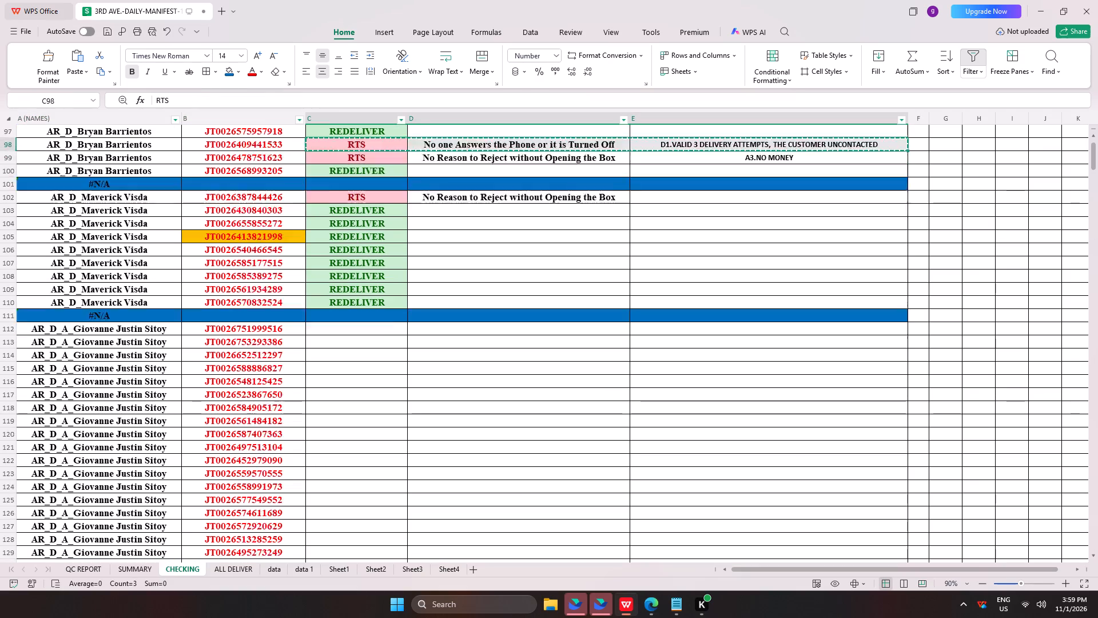
pyautogui.click(329, 318)
pyautogui.hotkey('ctrl', 'v')
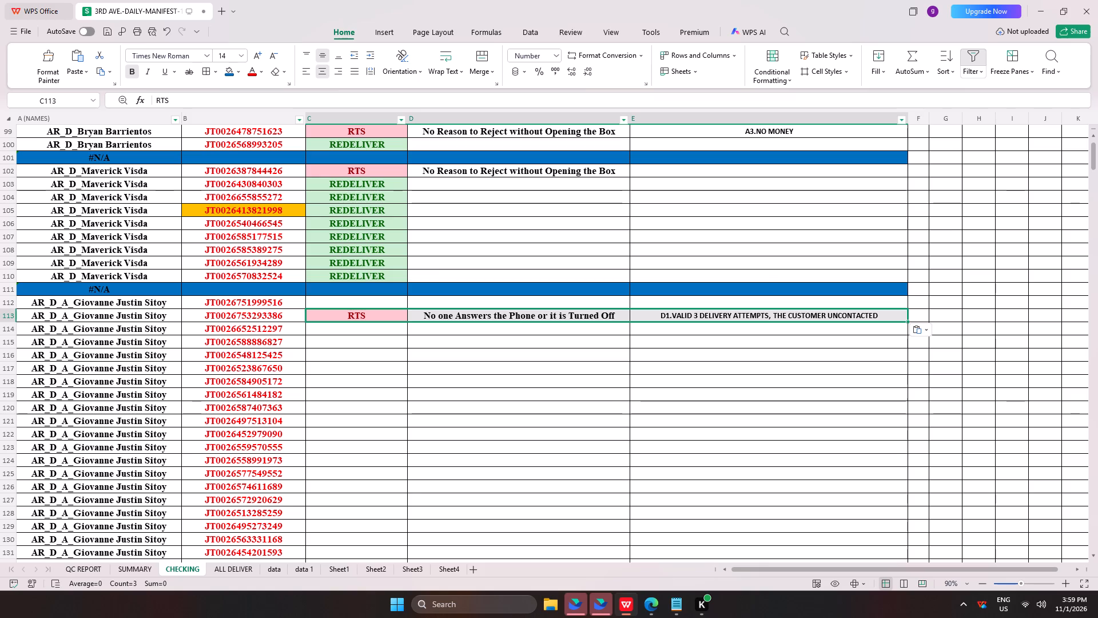
pyautogui.hotkey('alt', 'Tab')
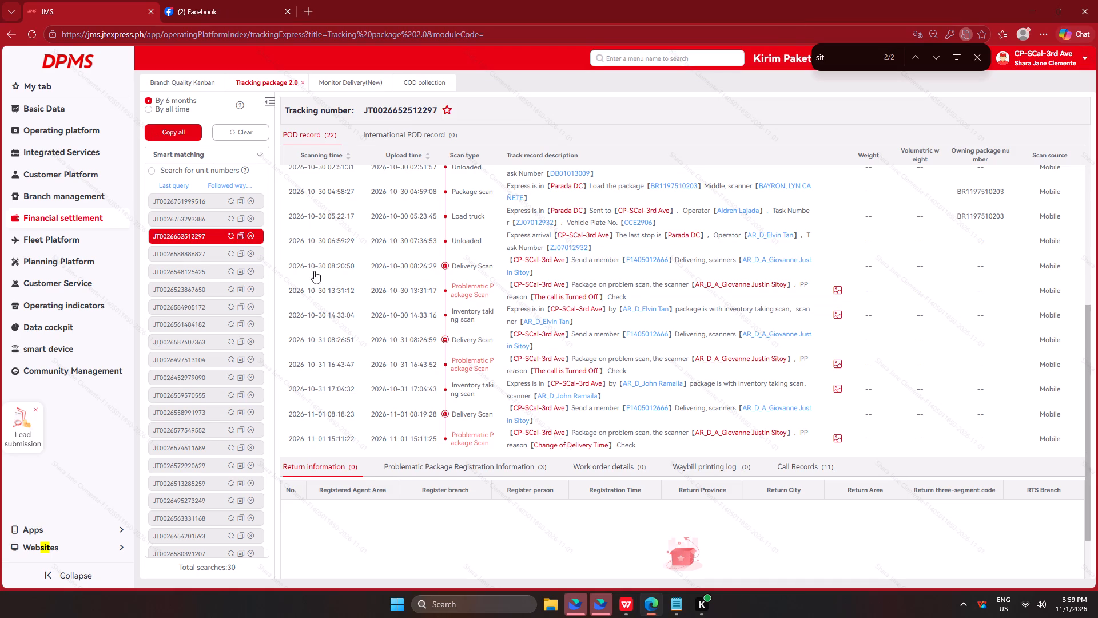
# Clear the RTS status, reason and remark from C113:E113 in the CHECKING sheet.
pyautogui.hotkey('alt', 'Tab')
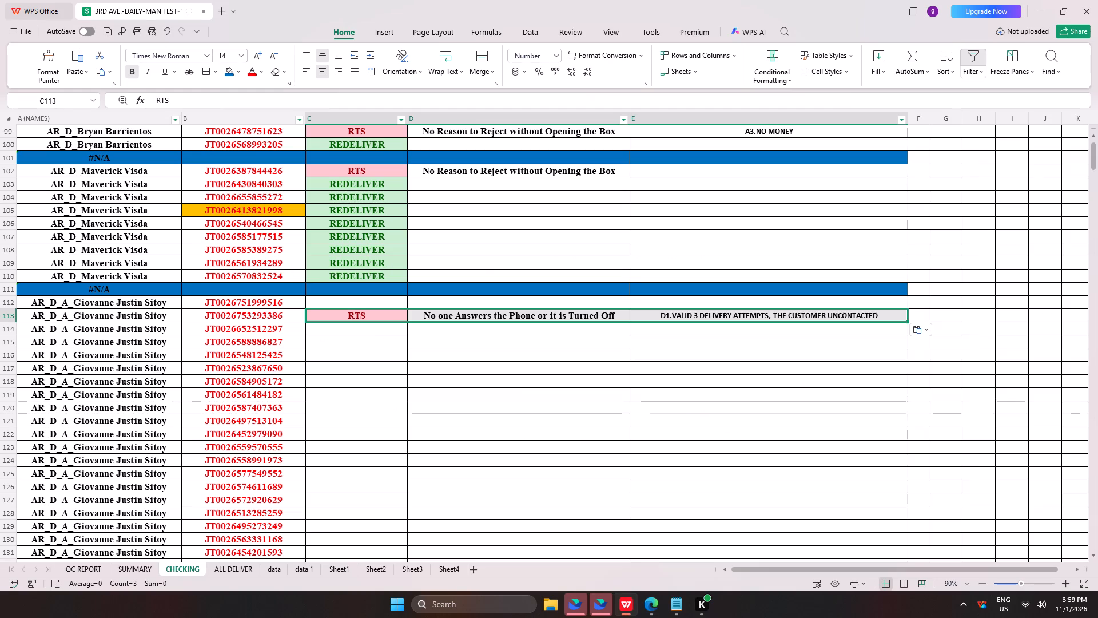
pyautogui.press('BackSpace')
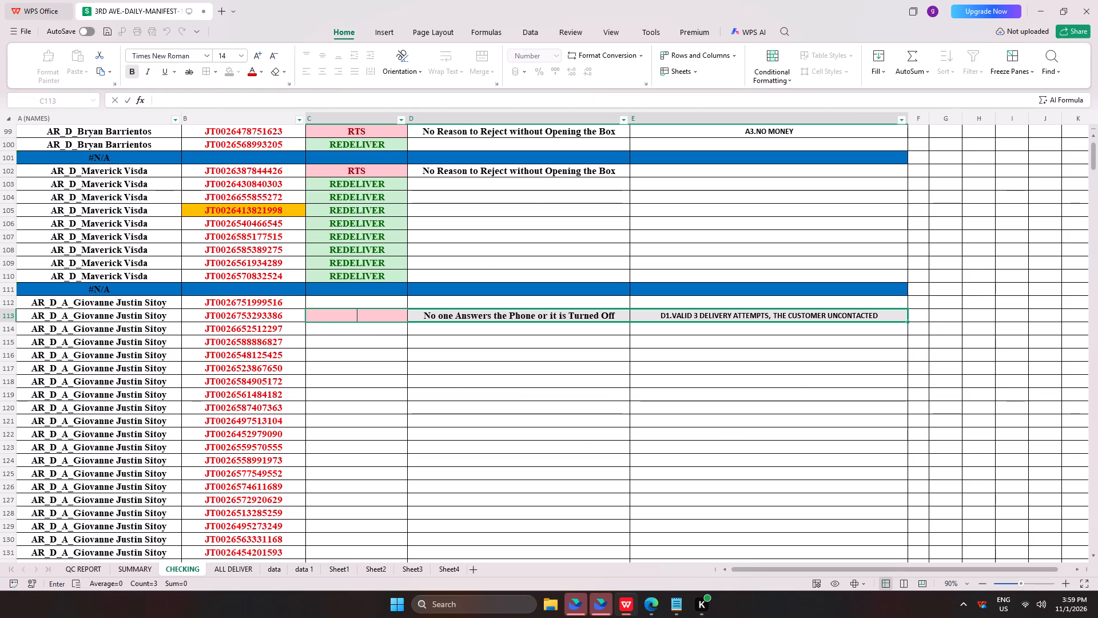
pyautogui.press('Delete')
pyautogui.click(466, 318)
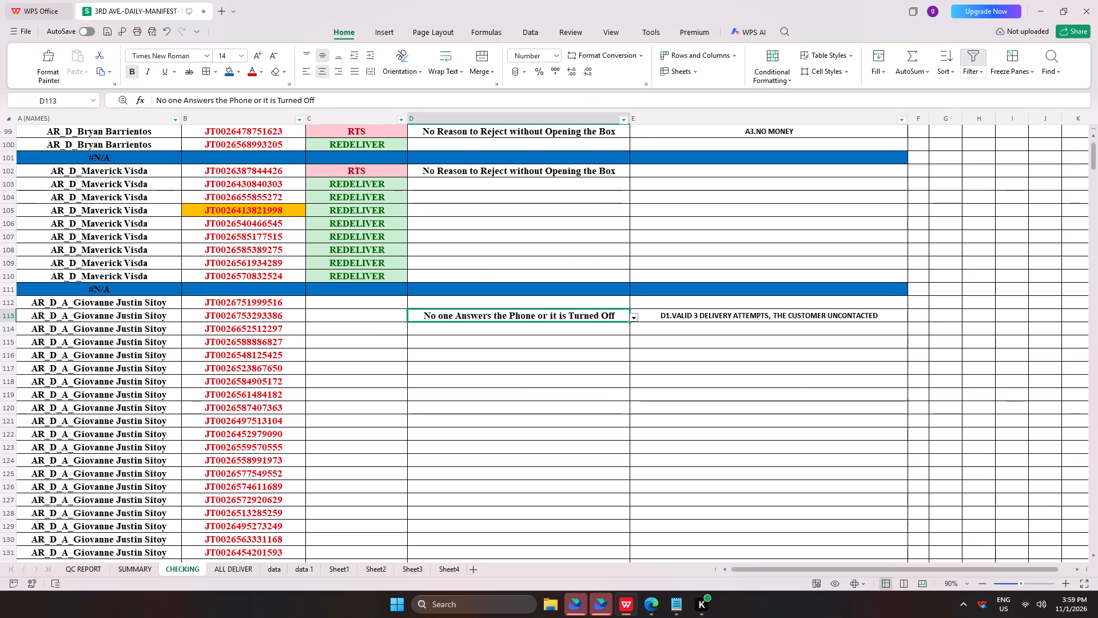
pyautogui.moveTo(438, 312); pyautogui.dragTo(754, 314)
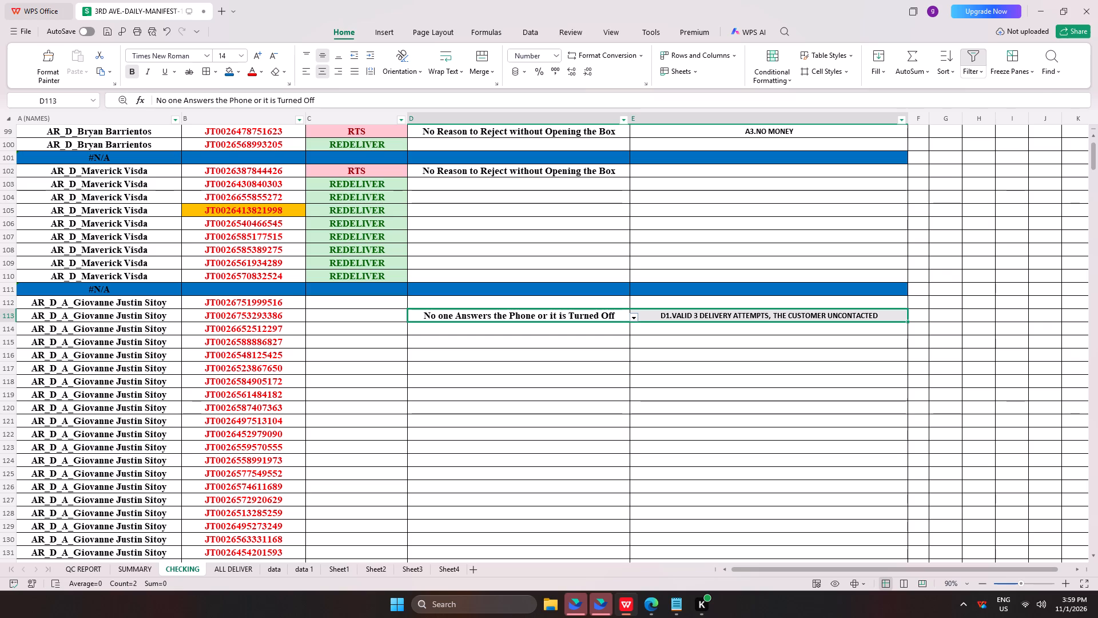
pyautogui.press('Delete')
pyautogui.scroll(3, 475, 201)
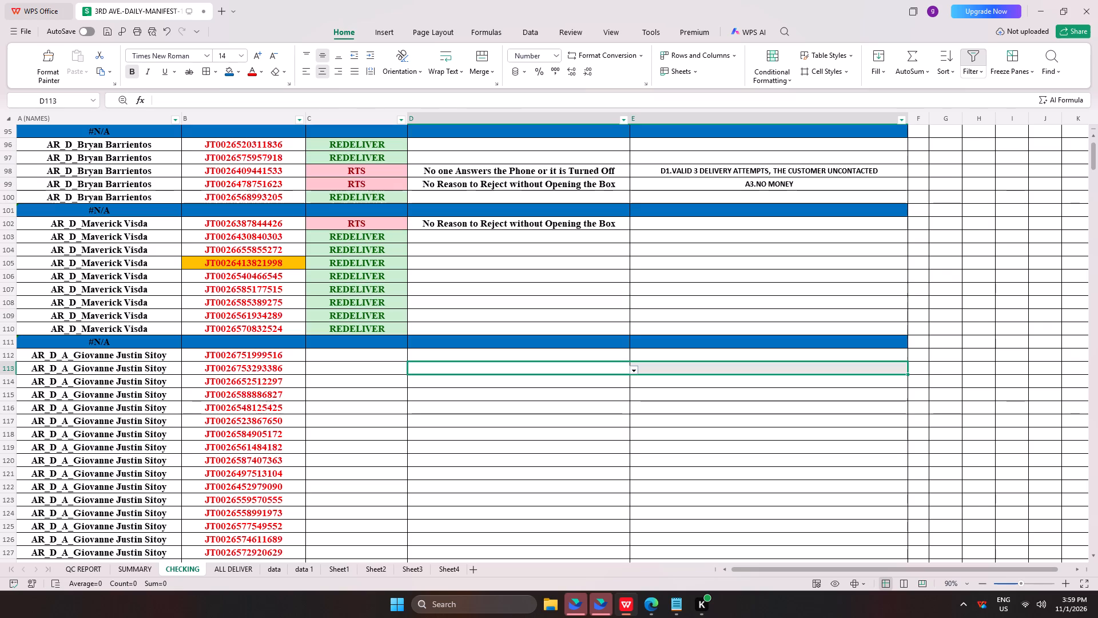
pyautogui.moveTo(361, 196); pyautogui.dragTo(765, 189)
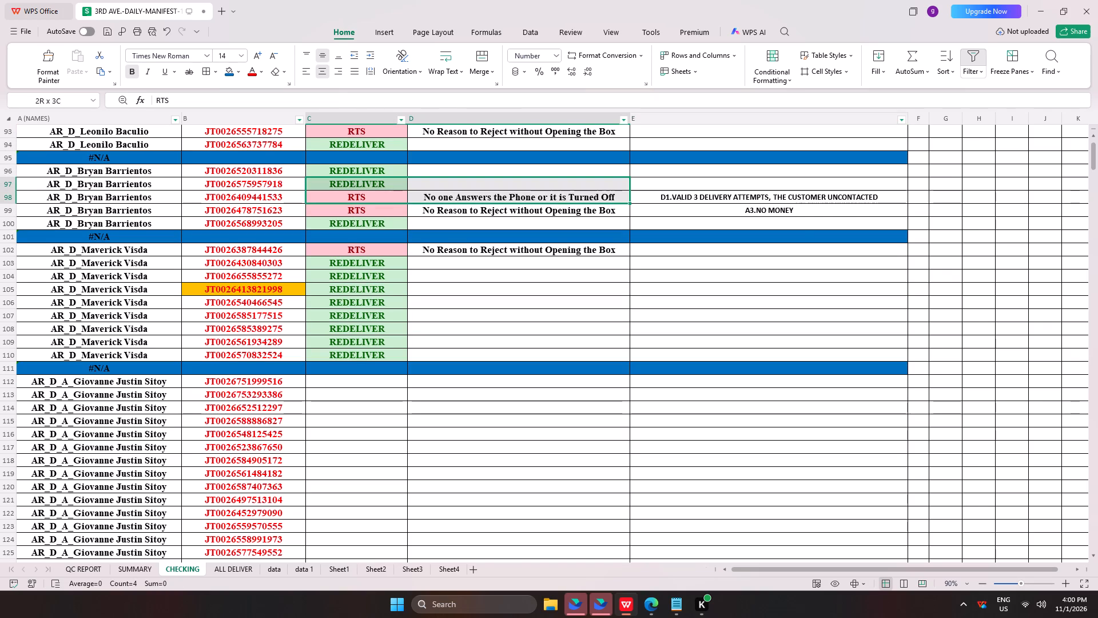
pyautogui.moveTo(765, 189); pyautogui.dragTo(761, 197)
pyautogui.hotkey('ctrl', 'c')
pyautogui.scroll(-3, 711, 223)
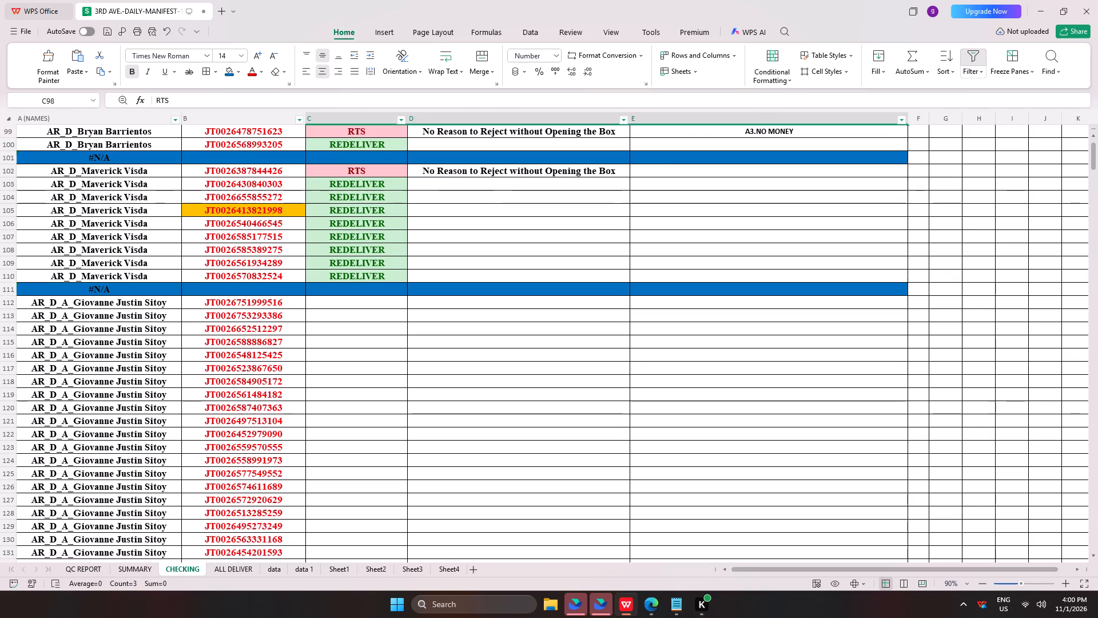
pyautogui.click(310, 336)
pyautogui.click(323, 324)
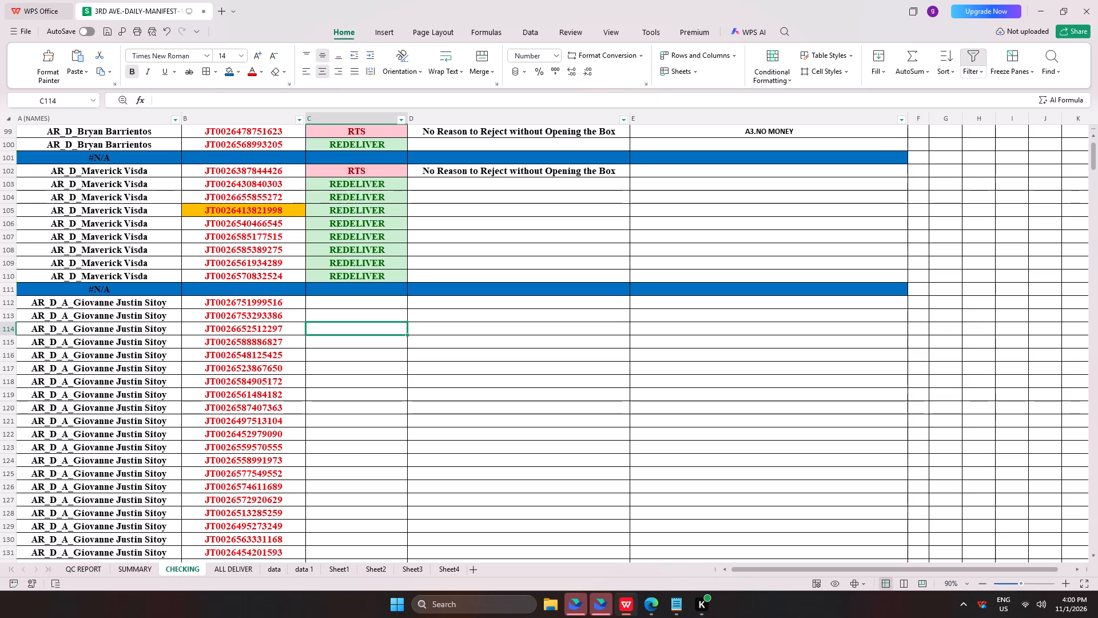
pyautogui.hotkey('ctrl', 'v')
pyautogui.hotkey('alt', 'Tab')
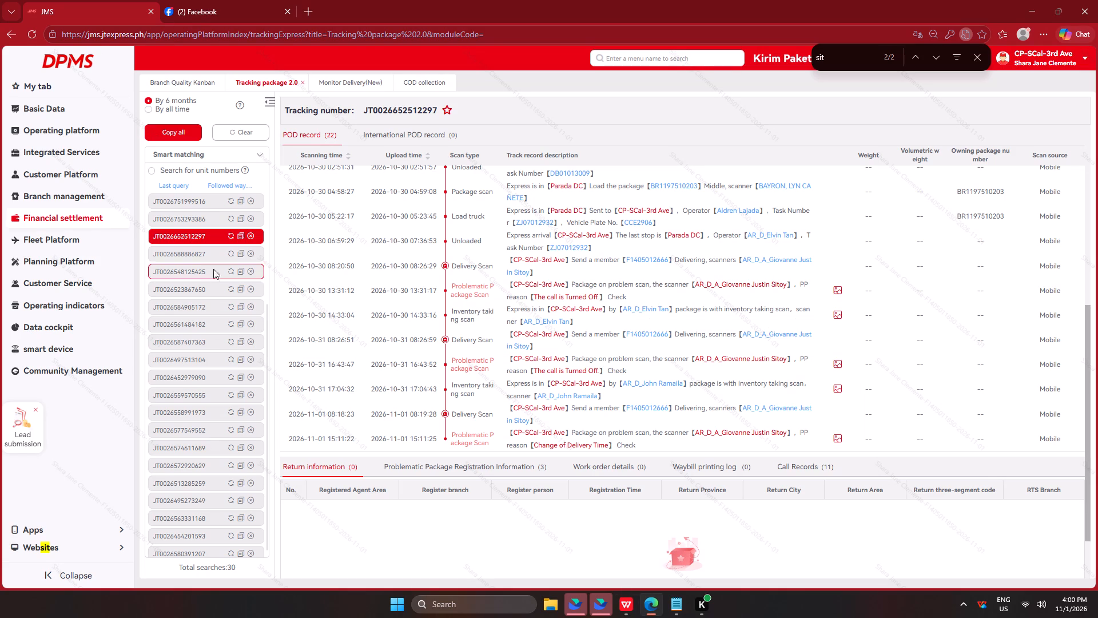
pyautogui.click(196, 257)
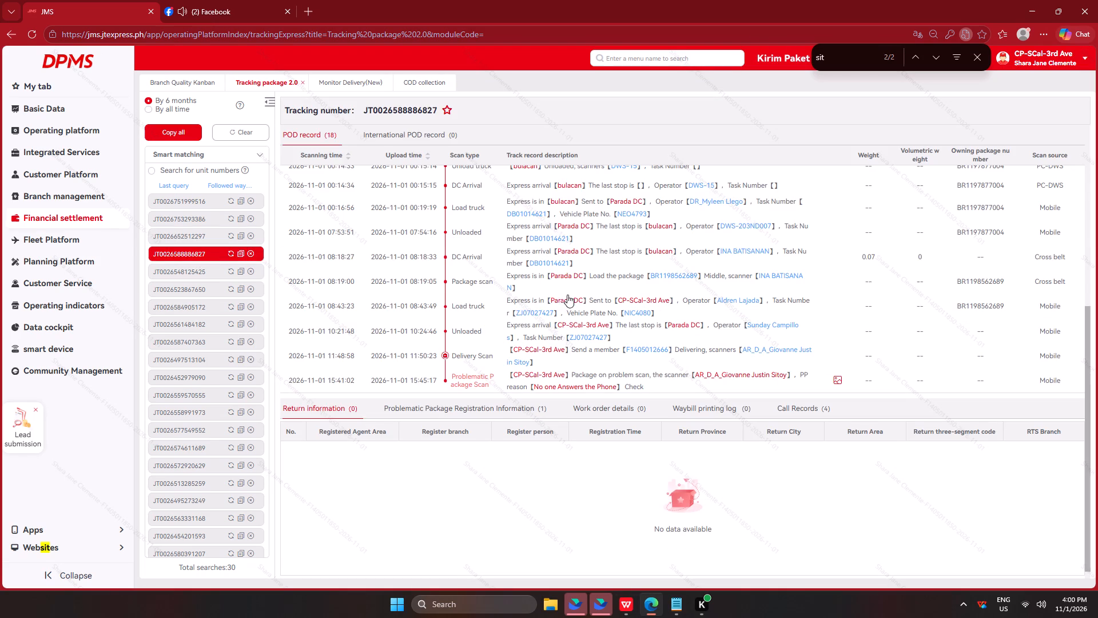
pyautogui.scroll(-2, 567, 295)
pyautogui.click(164, 270)
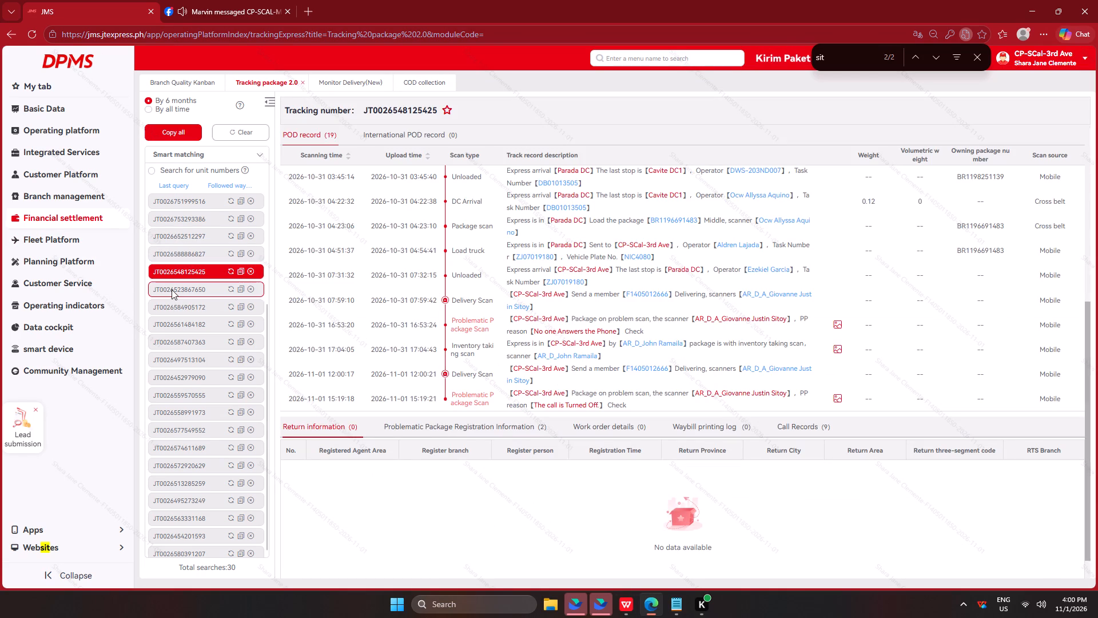
pyautogui.click(172, 290)
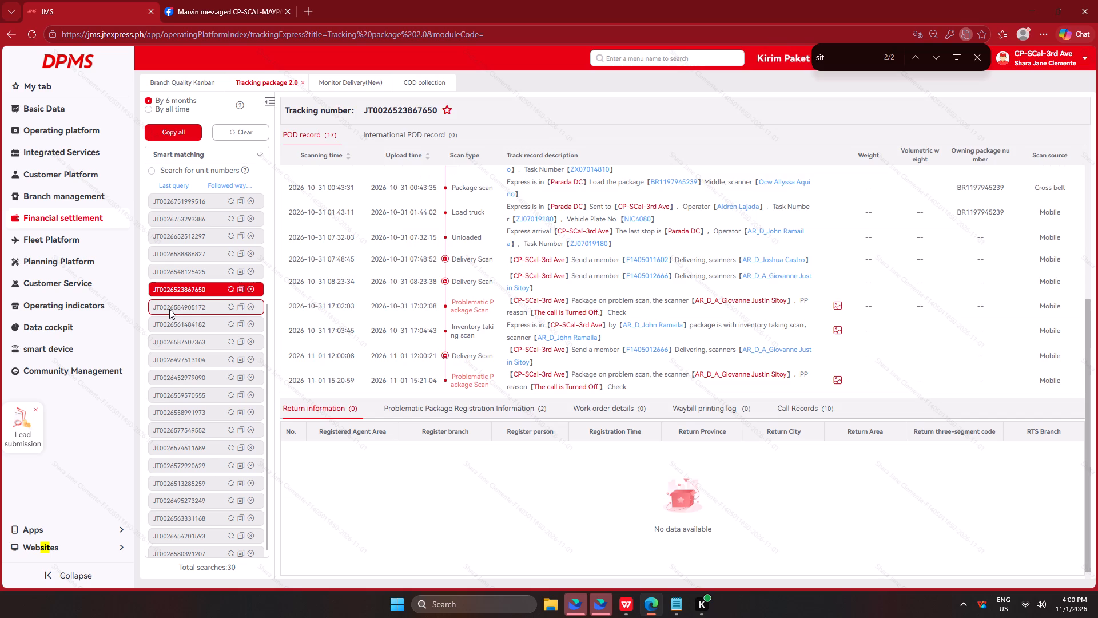
pyautogui.click(169, 309)
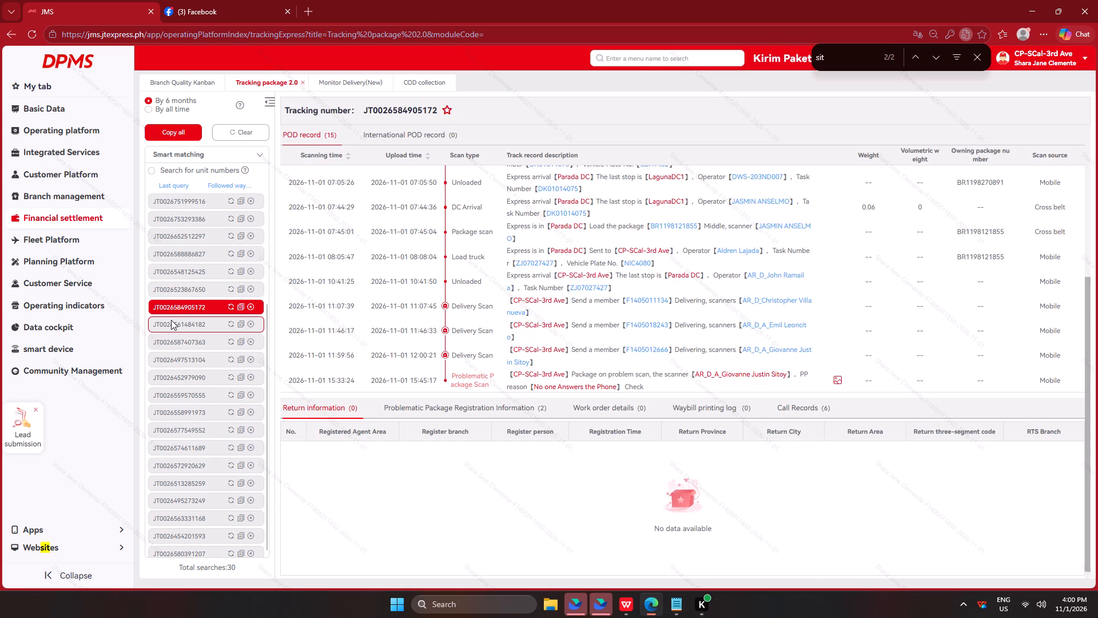
pyautogui.click(171, 320)
pyautogui.scroll(-1, 189, 271)
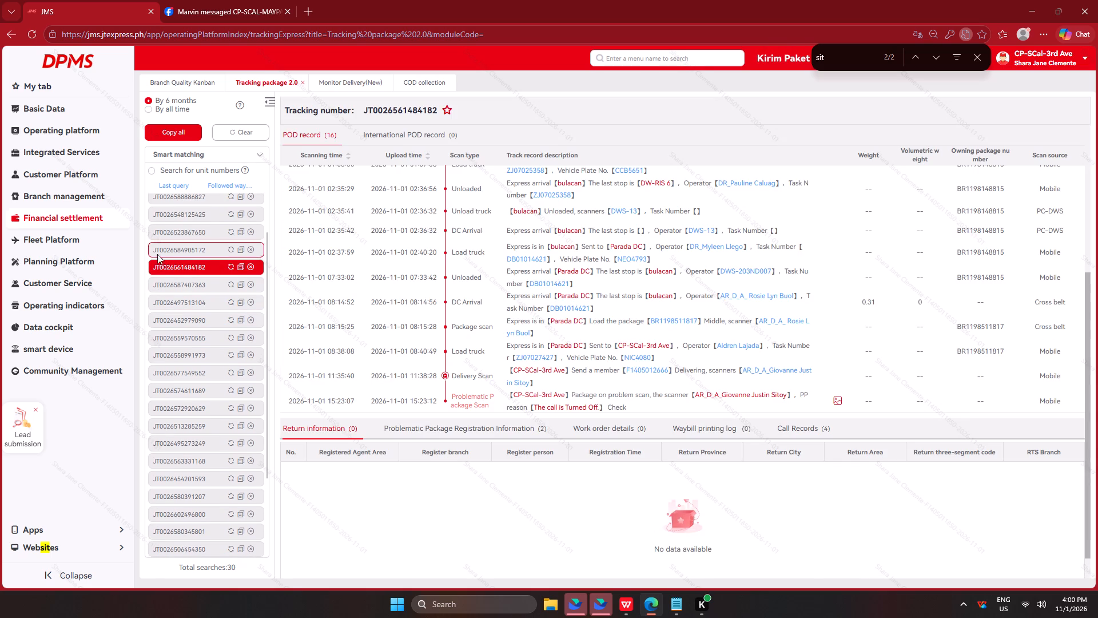
pyautogui.click(166, 280)
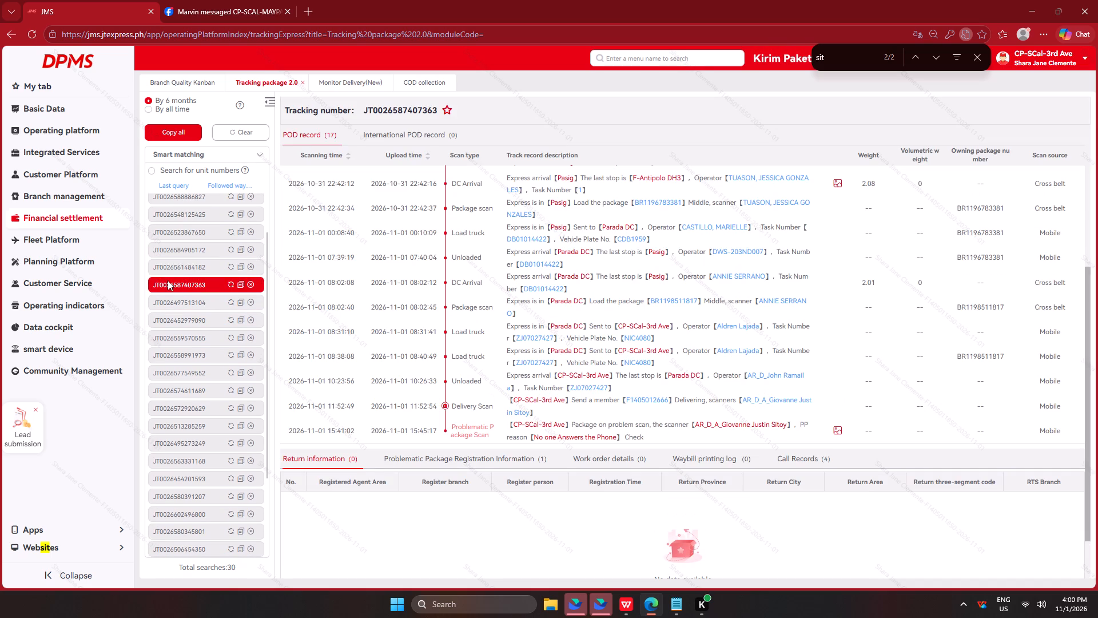
pyautogui.click(187, 300)
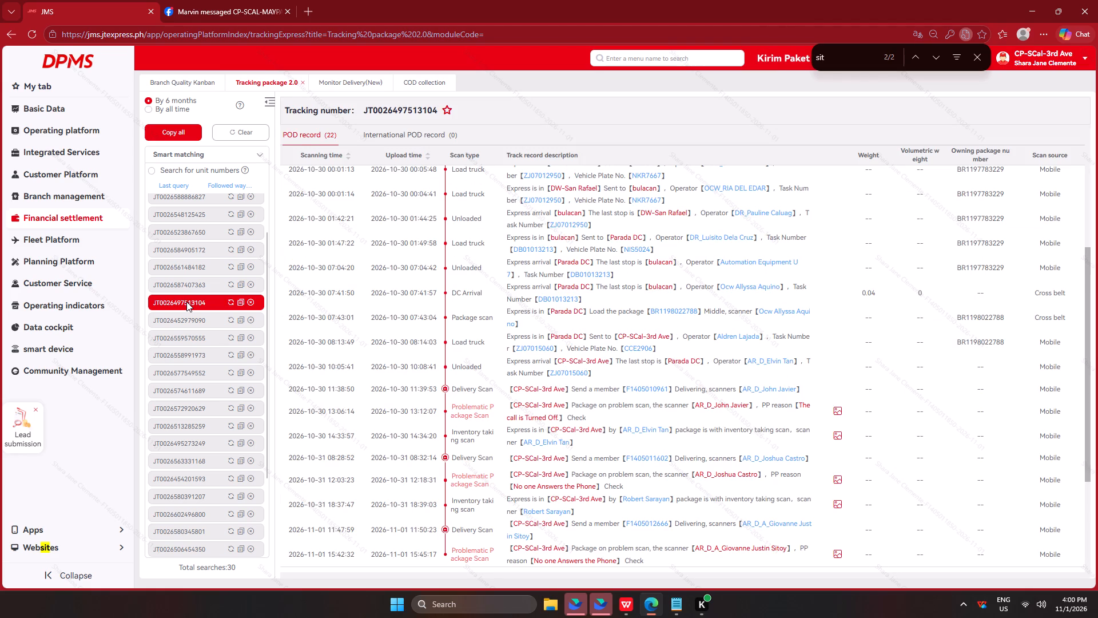
pyautogui.scroll(-3, 496, 310)
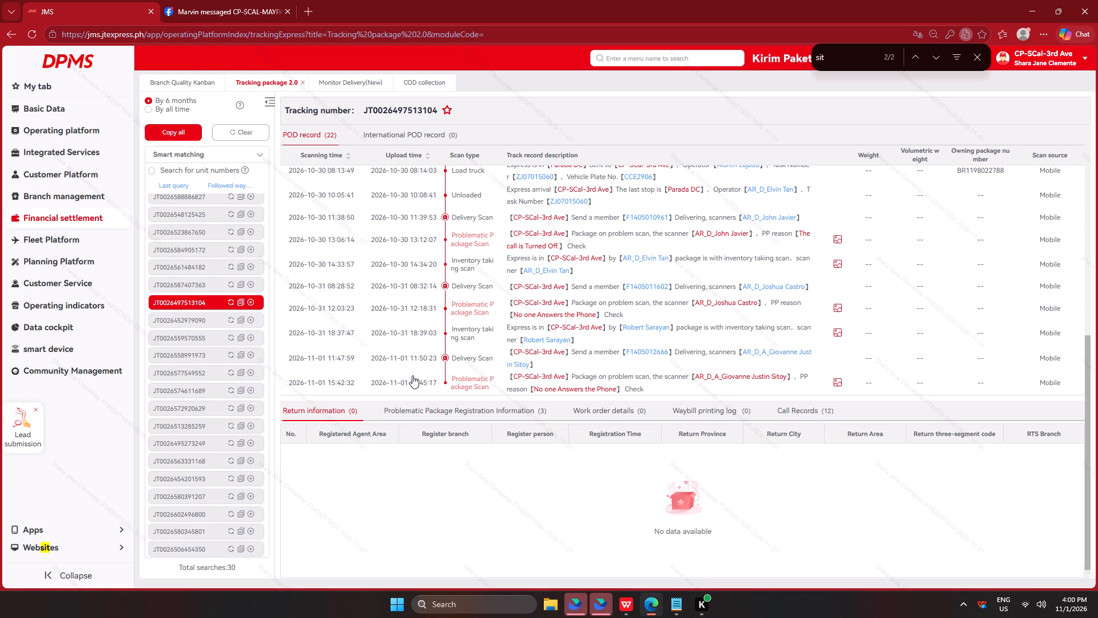
pyautogui.hotkey('alt', 'Tab')
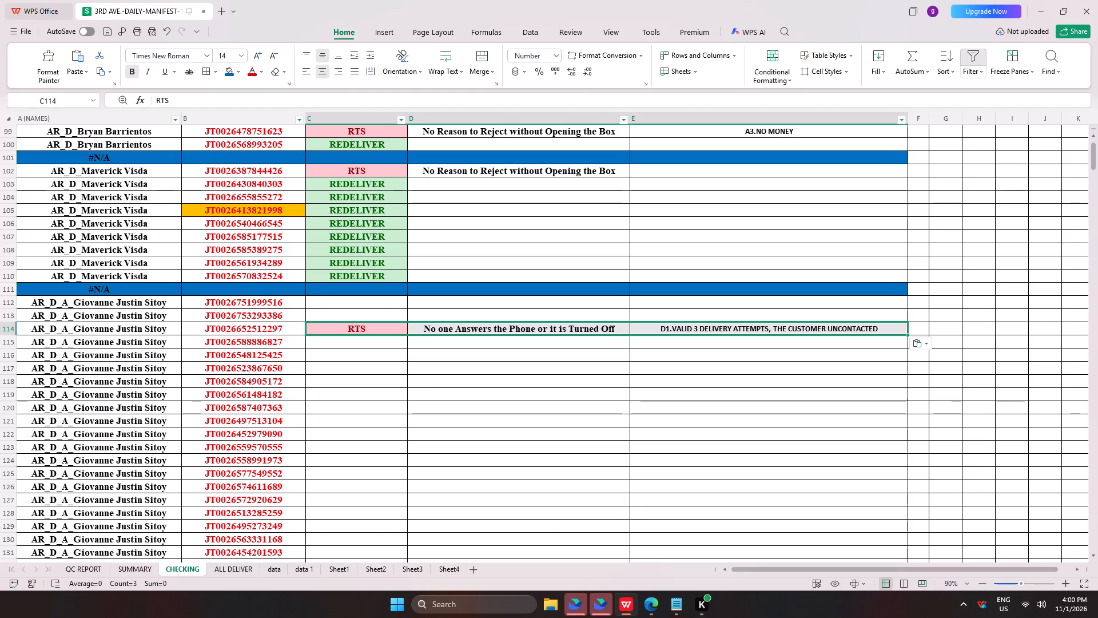
pyautogui.click(327, 422)
pyautogui.hotkey('ctrl', 'v')
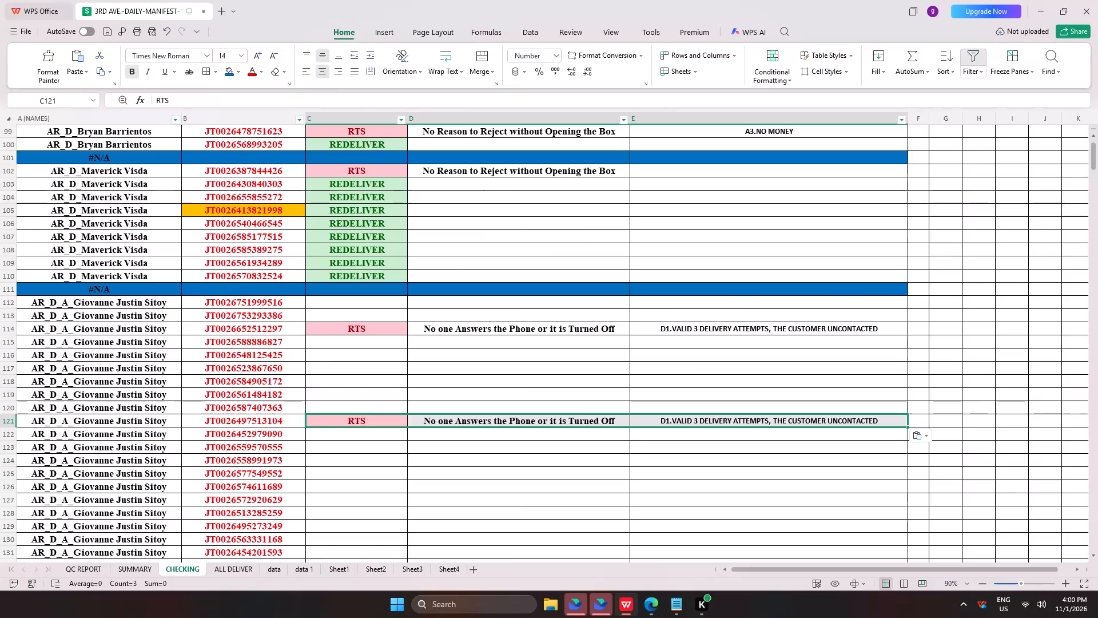
pyautogui.hotkey('alt', 'Tab')
pyautogui.click(199, 326)
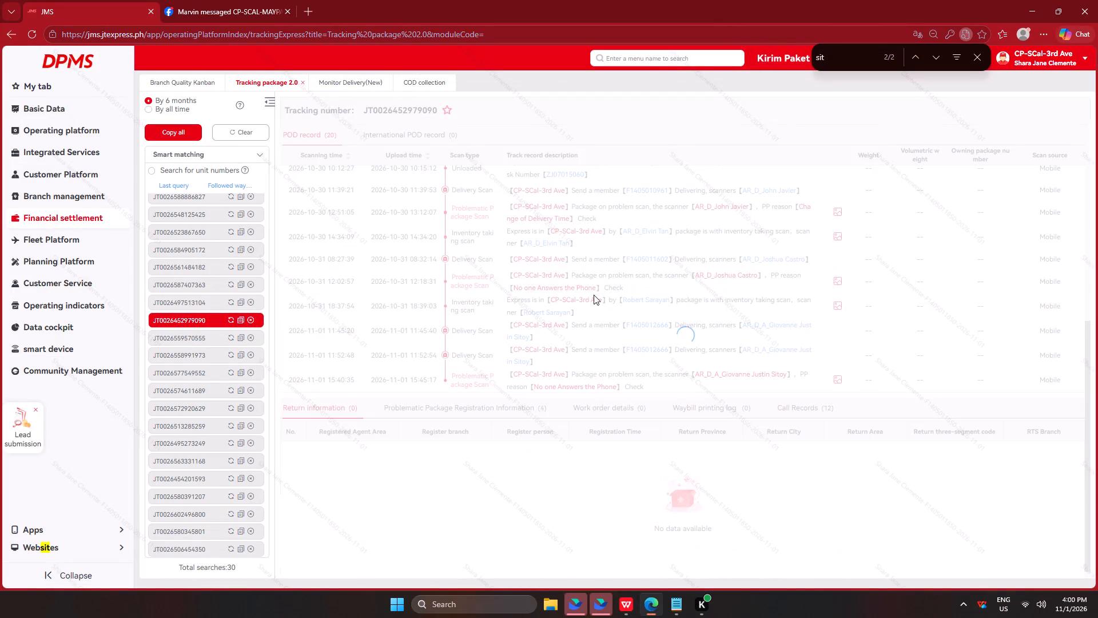
pyautogui.scroll(-1, 603, 319)
pyautogui.scroll(2, 611, 352)
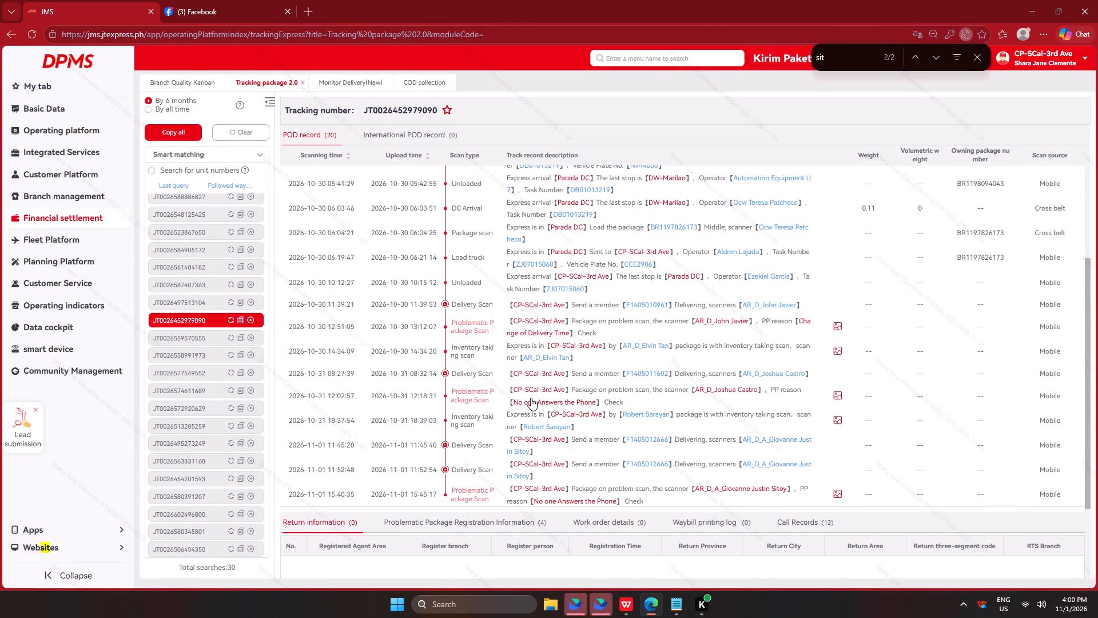
pyautogui.scroll(-1, 582, 402)
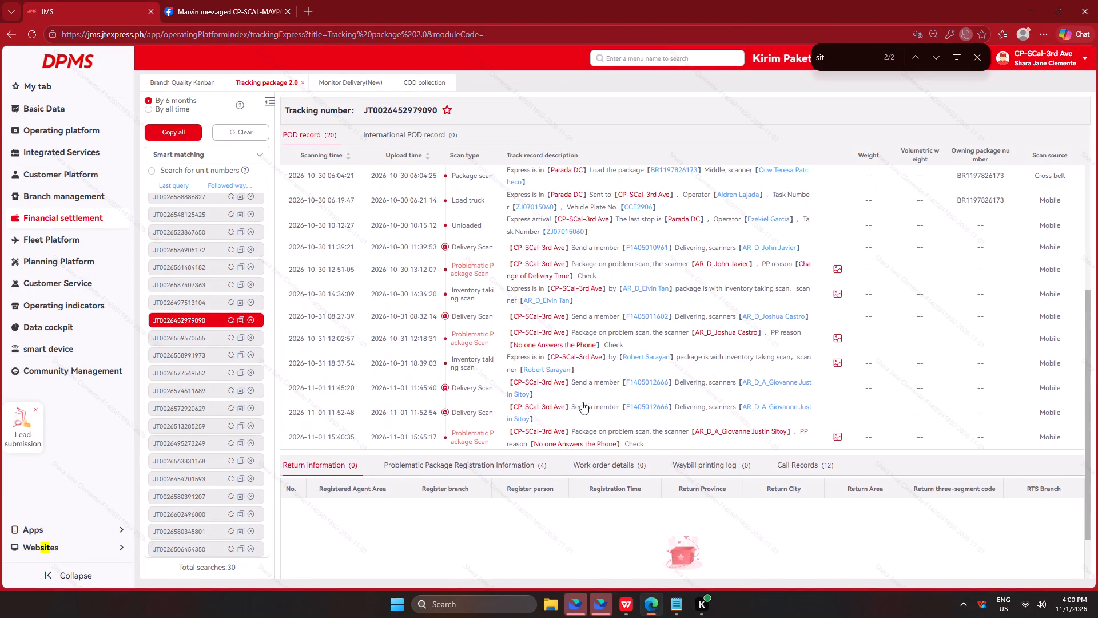
pyautogui.scroll(-4, 583, 403)
pyautogui.hotkey('alt', 'Tab')
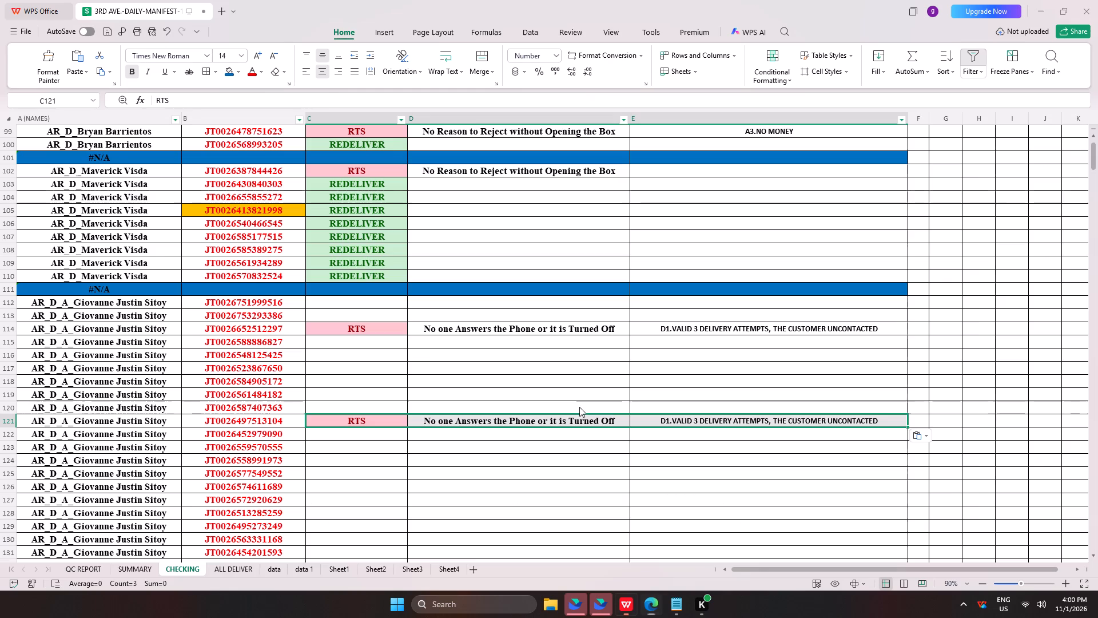
pyautogui.scroll(-4, 333, 398)
pyautogui.click(345, 323)
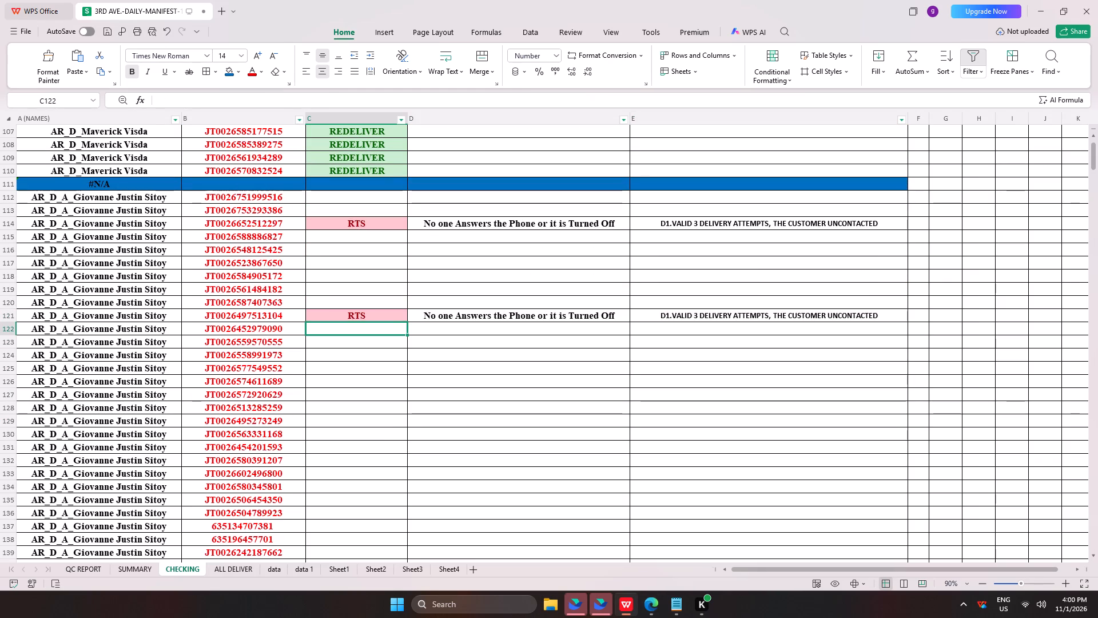
pyautogui.hotkey('ctrl', 'v')
pyautogui.hotkey('alt', 'Tab')
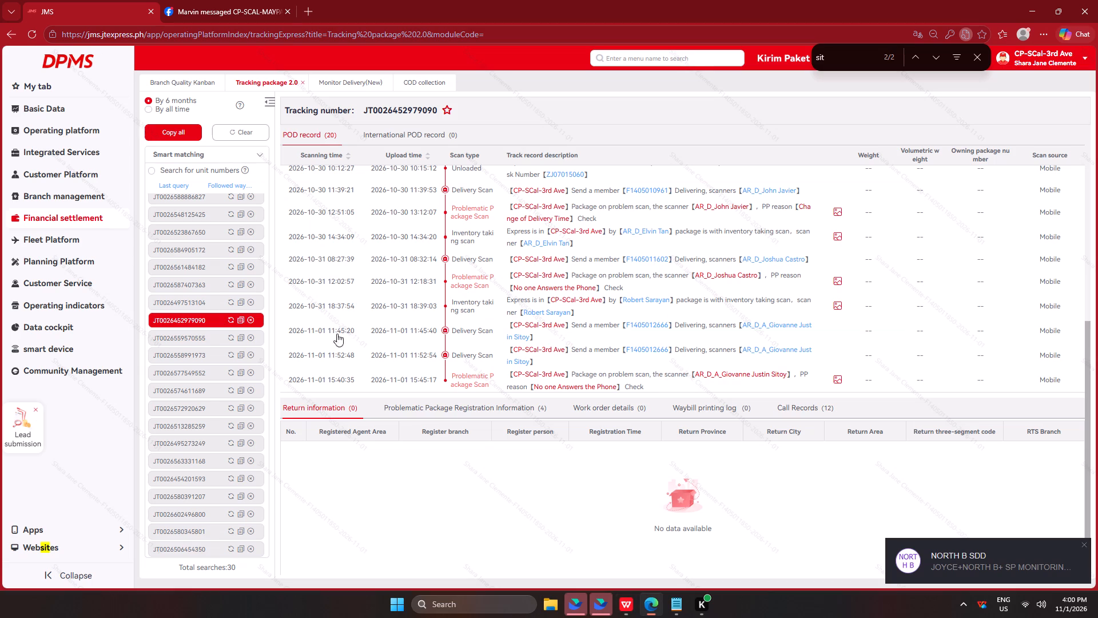
pyautogui.click(198, 335)
pyautogui.scroll(-2, 484, 311)
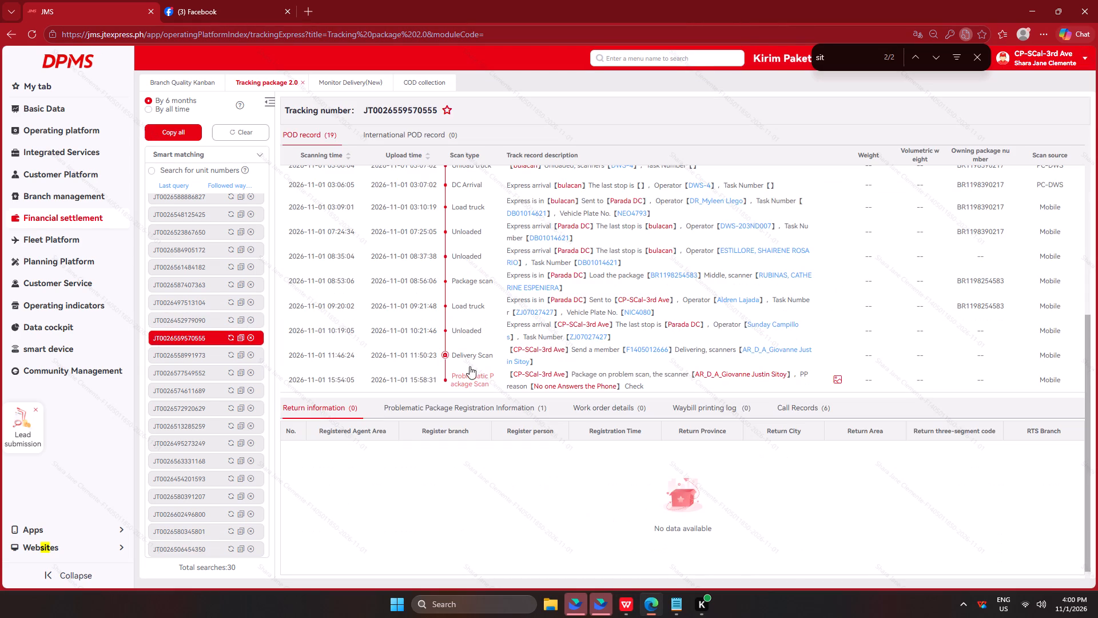
pyautogui.click(180, 357)
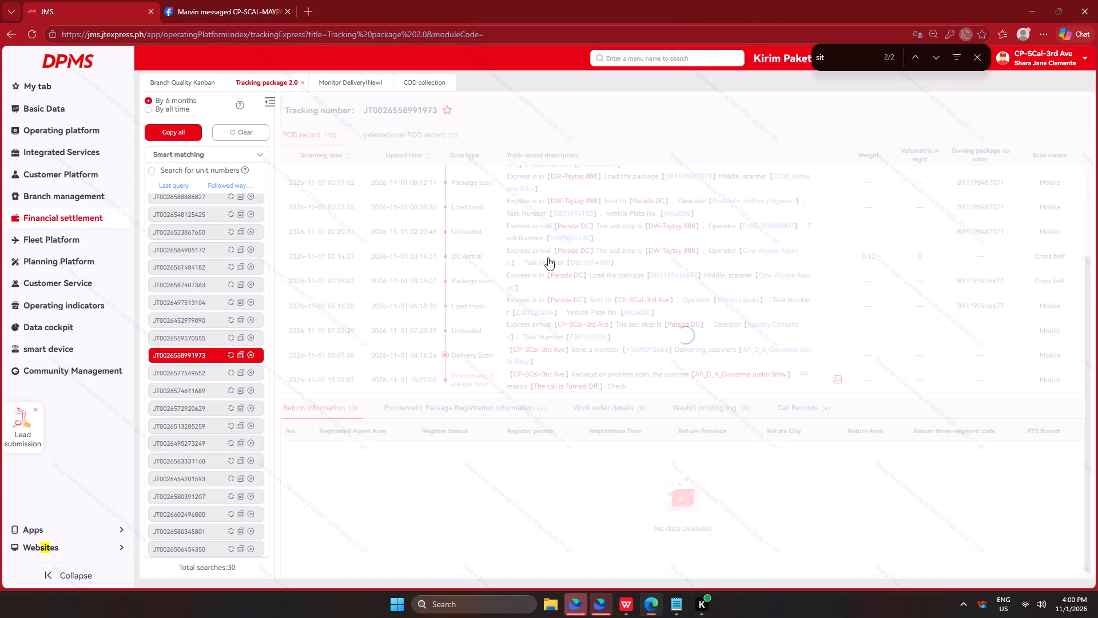
pyautogui.click(195, 377)
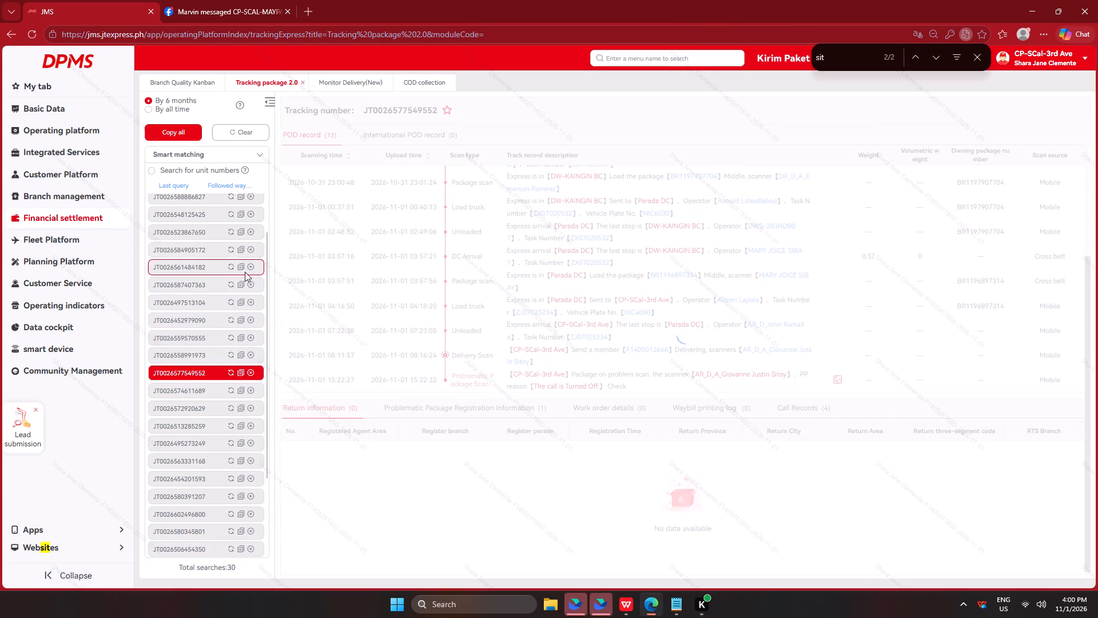
pyautogui.scroll(-2, 236, 320)
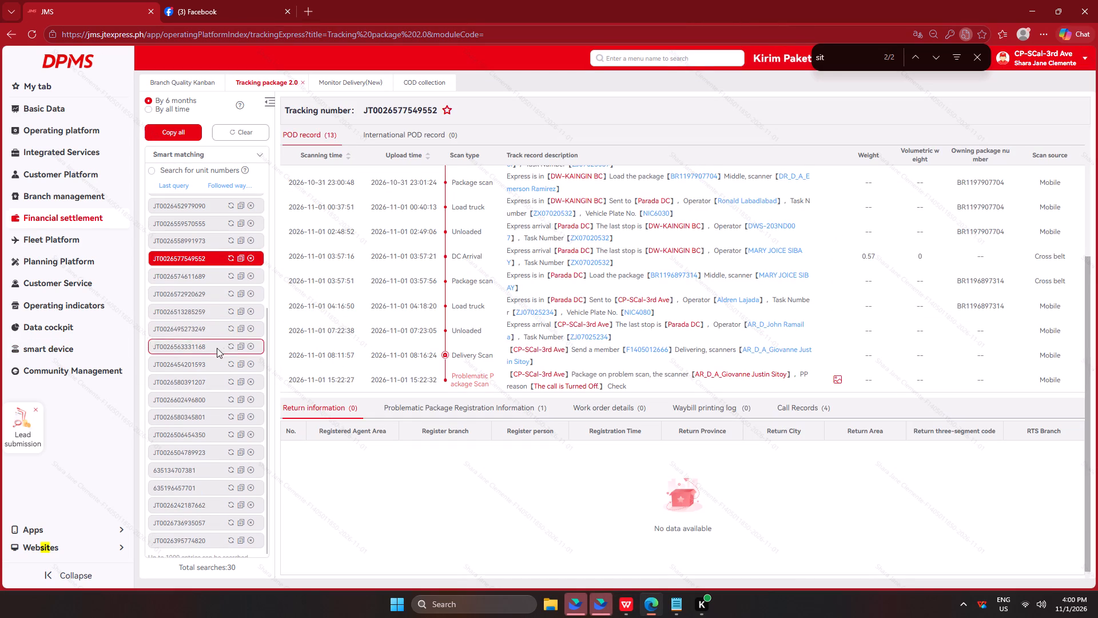
pyautogui.click(161, 284)
pyautogui.click(165, 281)
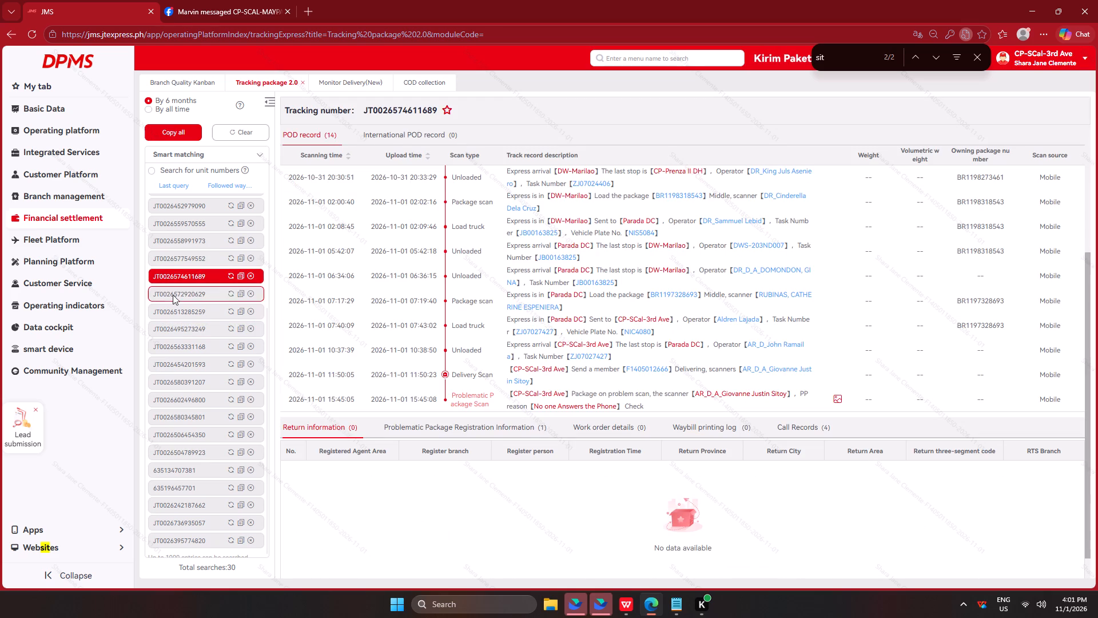
pyautogui.click(173, 295)
pyautogui.click(190, 314)
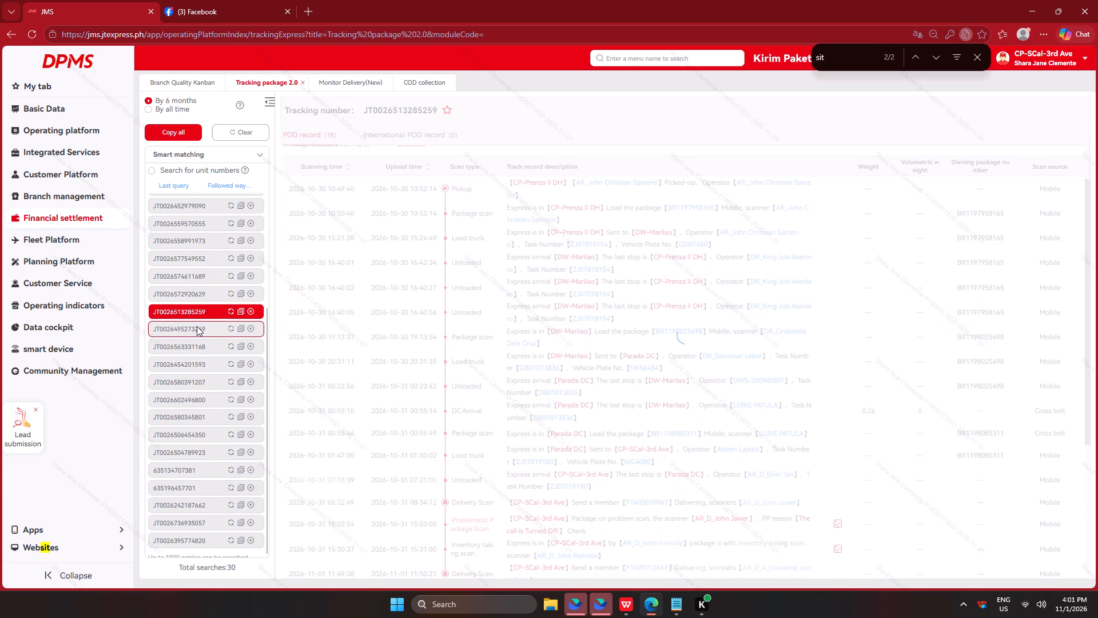
pyautogui.scroll(-4, 472, 298)
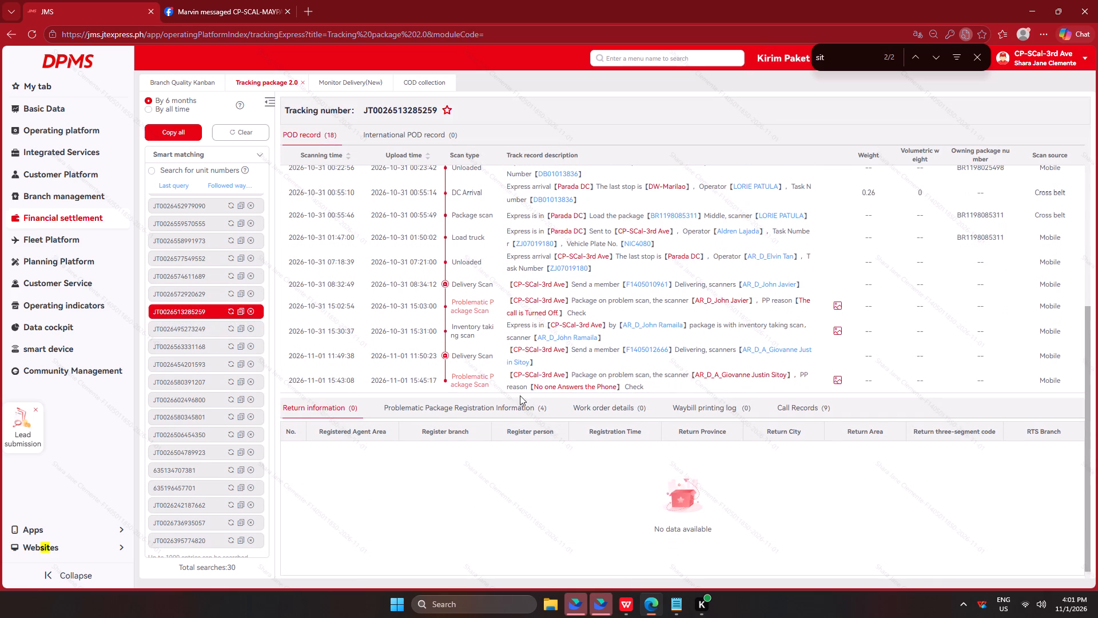
pyautogui.click(196, 330)
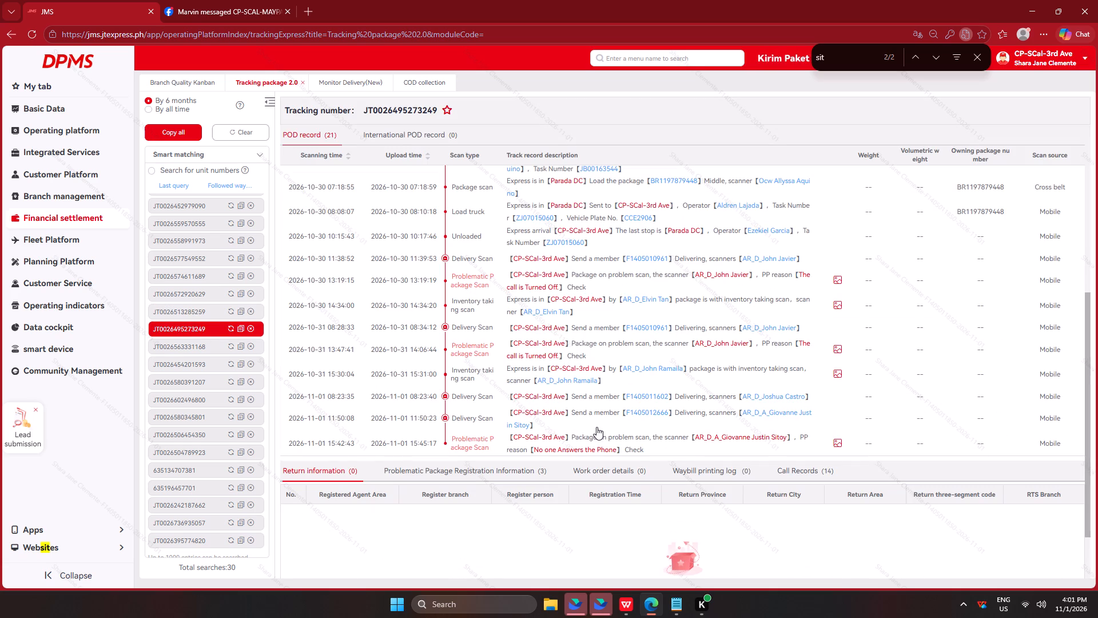
pyautogui.press('Tab')
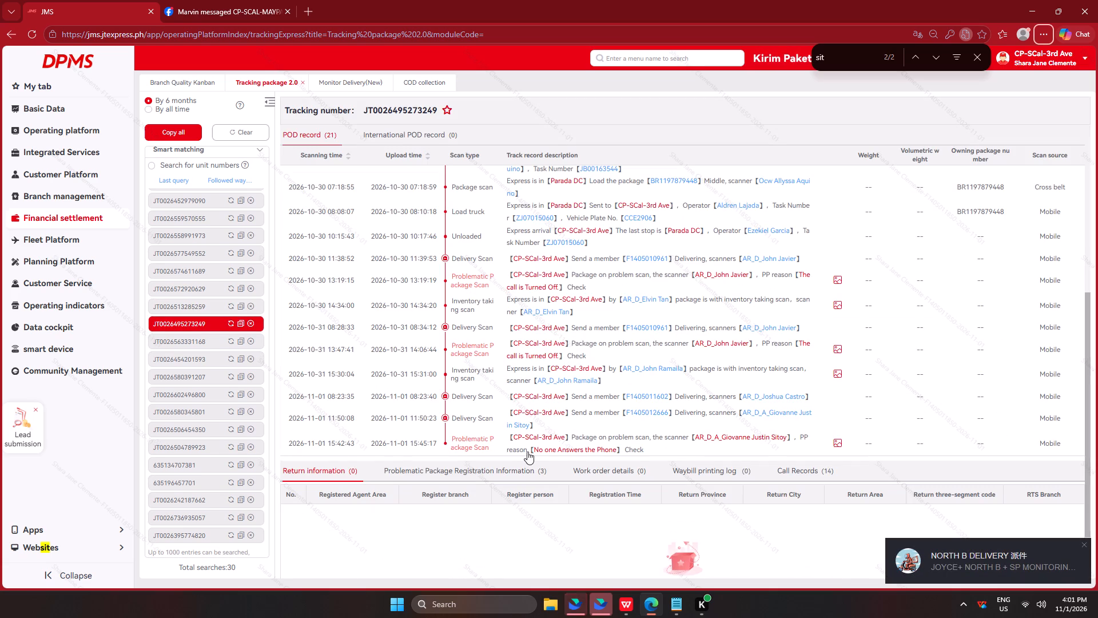
pyautogui.hotkey('alt', 'Tab')
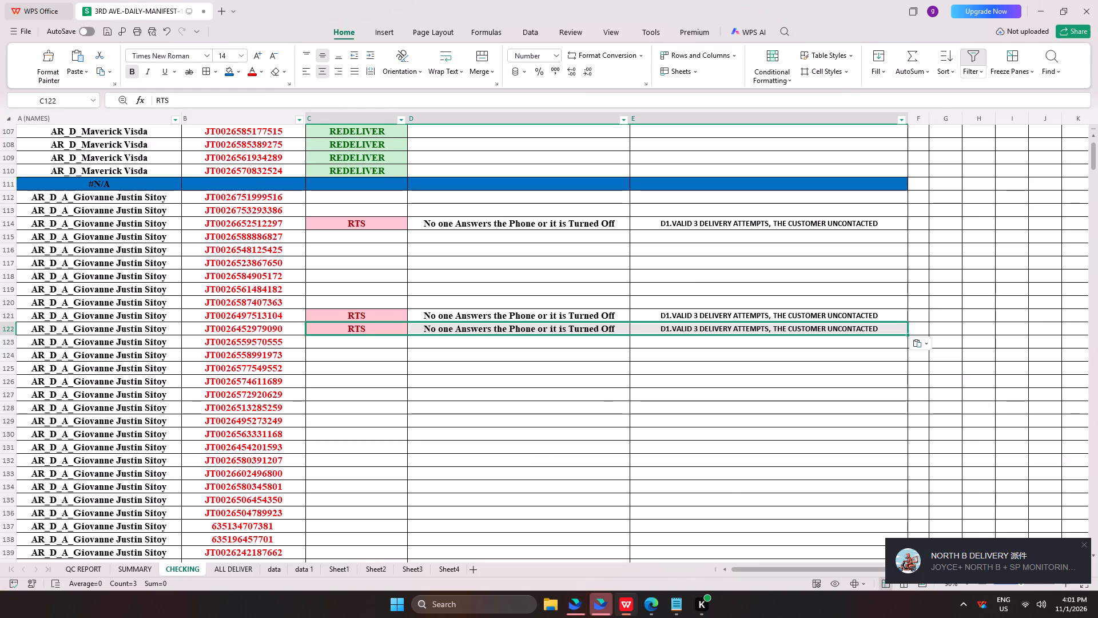
pyautogui.click(335, 422)
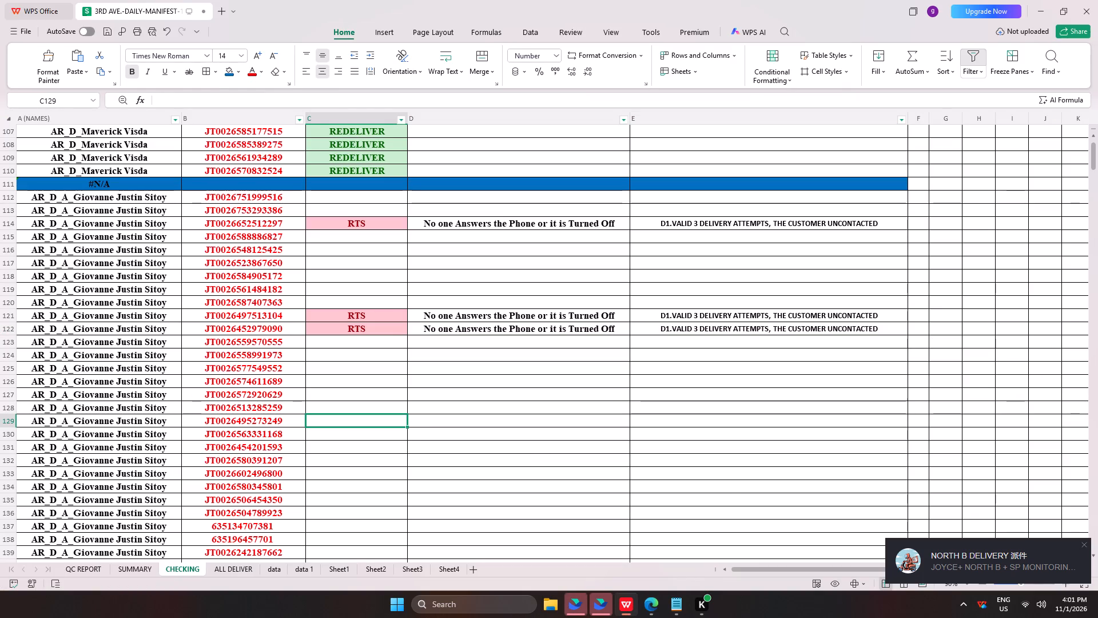
pyautogui.hotkey('ctrl', 'v')
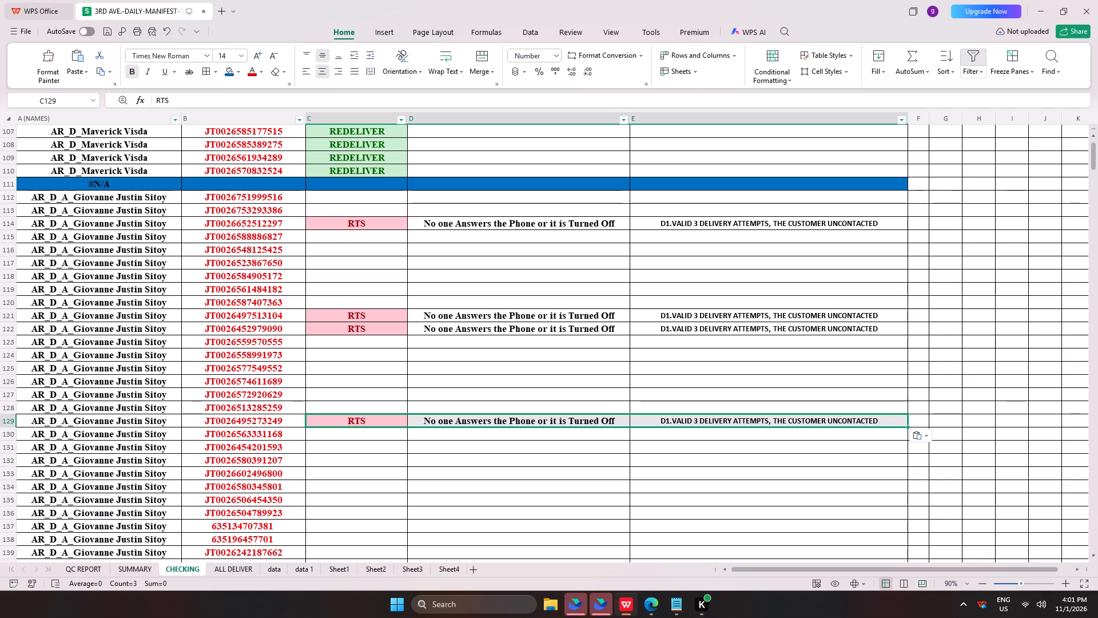
pyautogui.hotkey('alt', 'Tab')
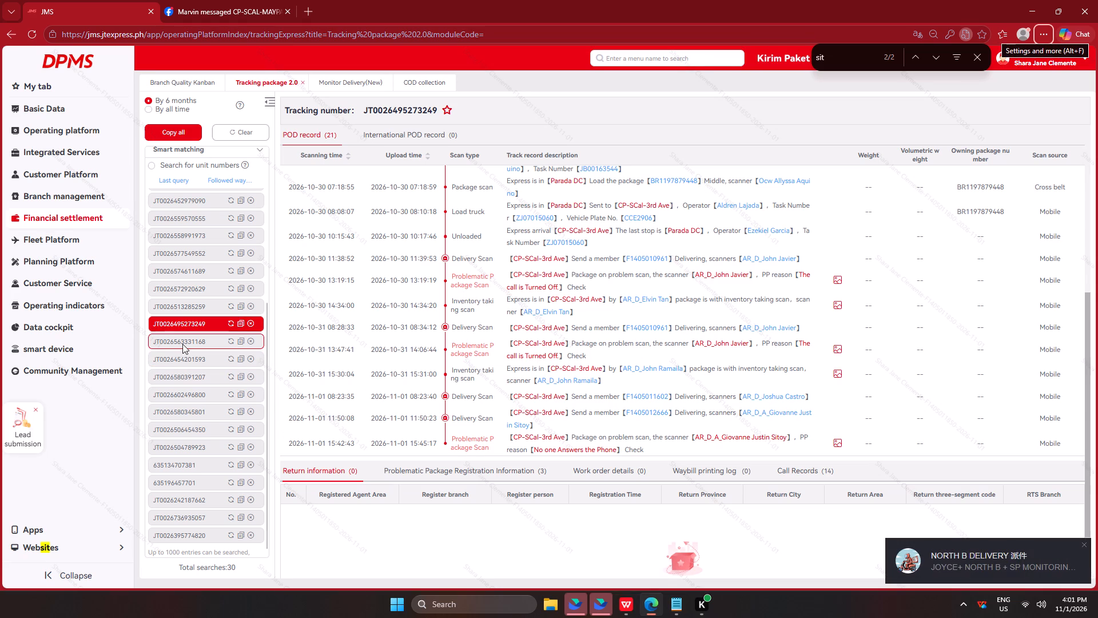
pyautogui.click(182, 343)
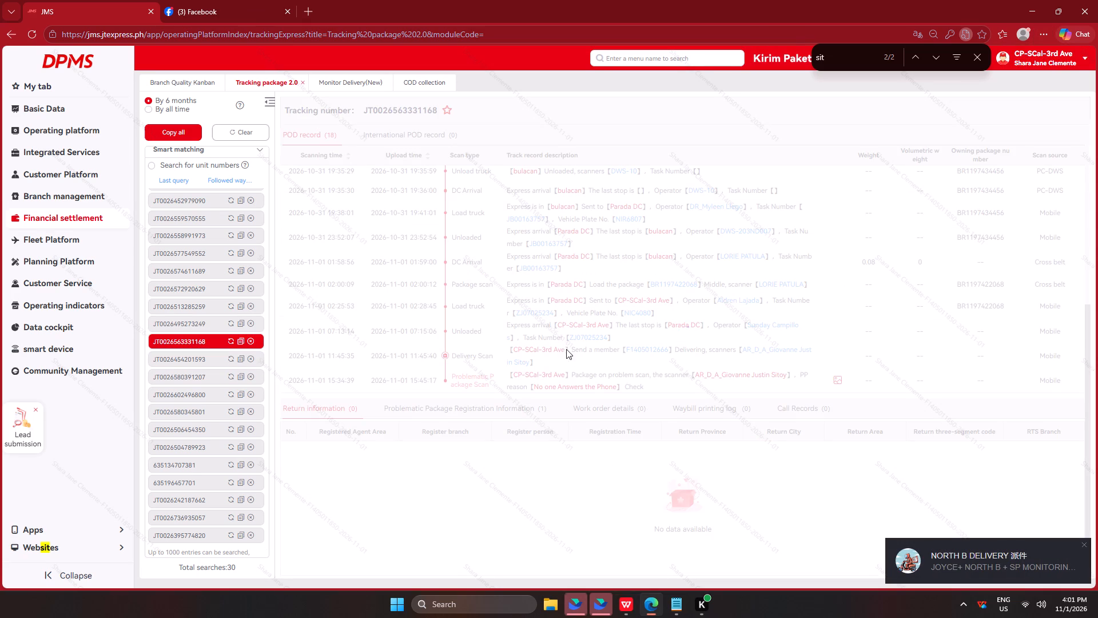
pyautogui.click(168, 360)
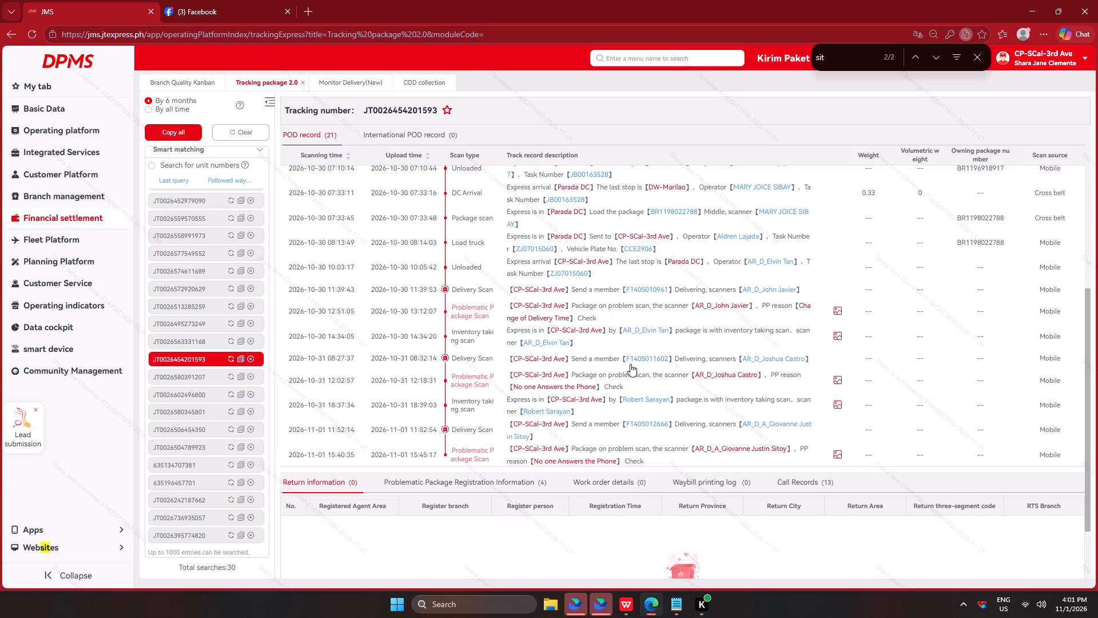
pyautogui.hotkey('alt', 'Tab')
pyautogui.scroll(-3, 340, 417)
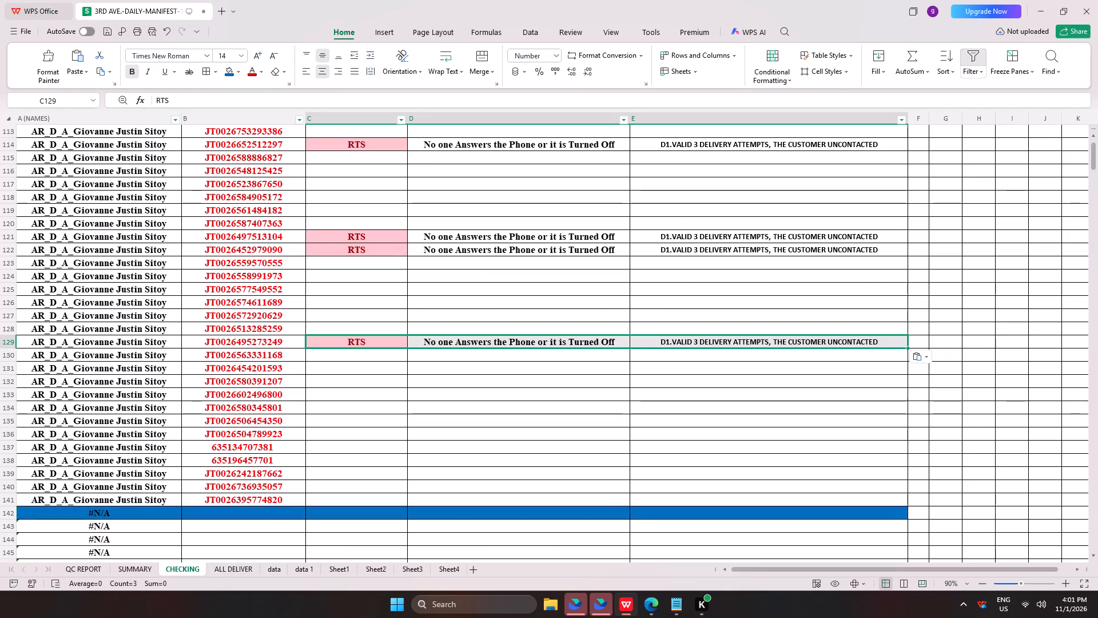
pyautogui.click(319, 369)
pyautogui.hotkey('ctrl', 'v')
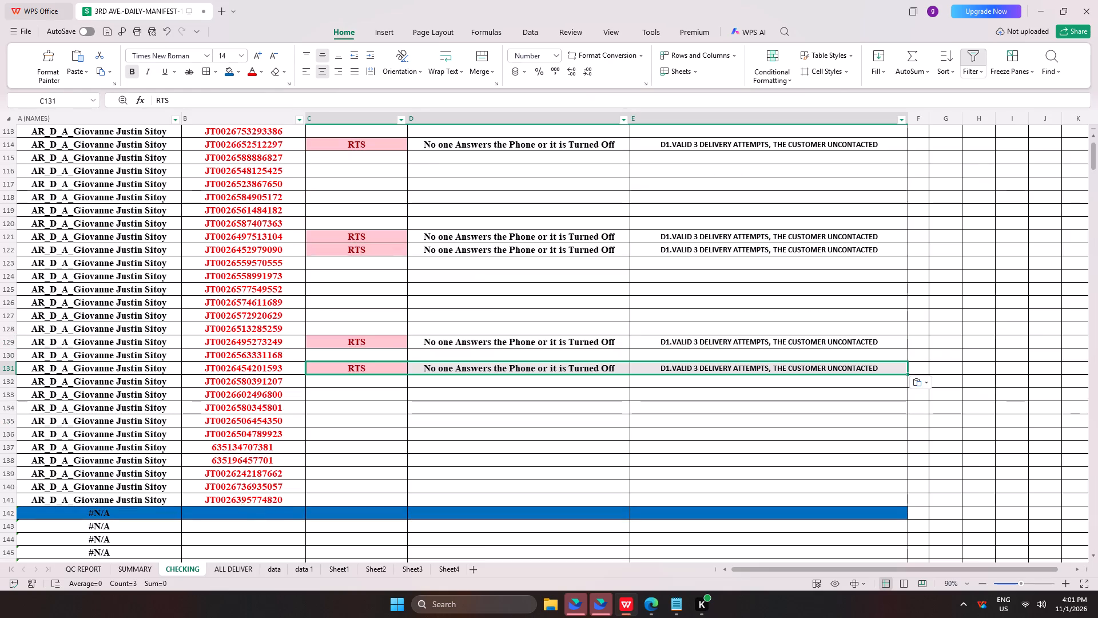
pyautogui.hotkey('alt', 'Tab')
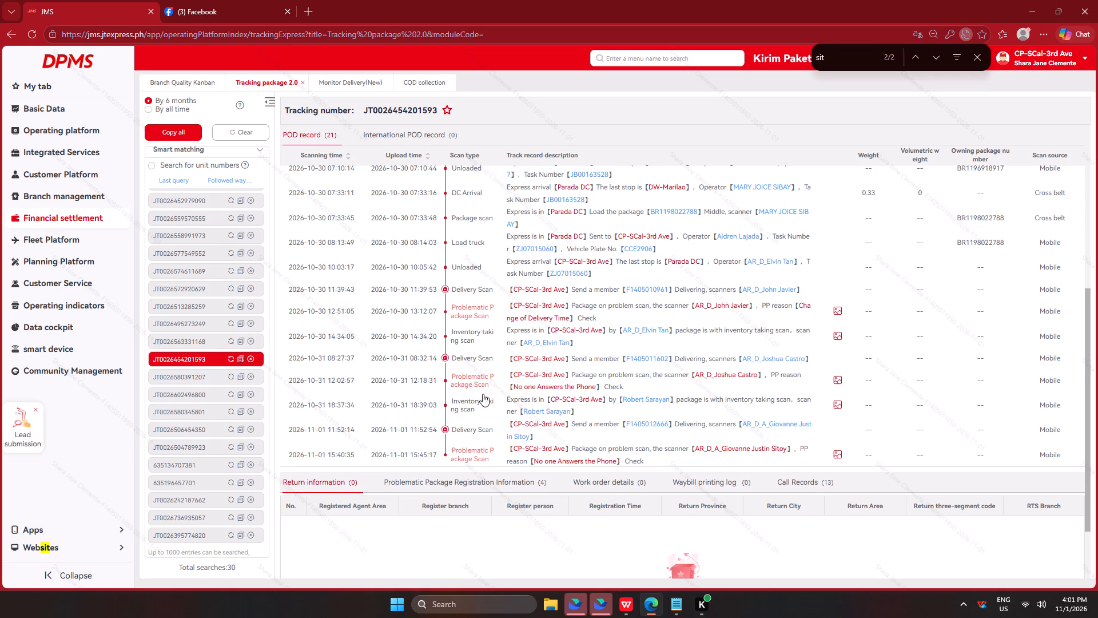
pyautogui.scroll(-1, 506, 410)
pyautogui.click(176, 386)
pyautogui.click(178, 379)
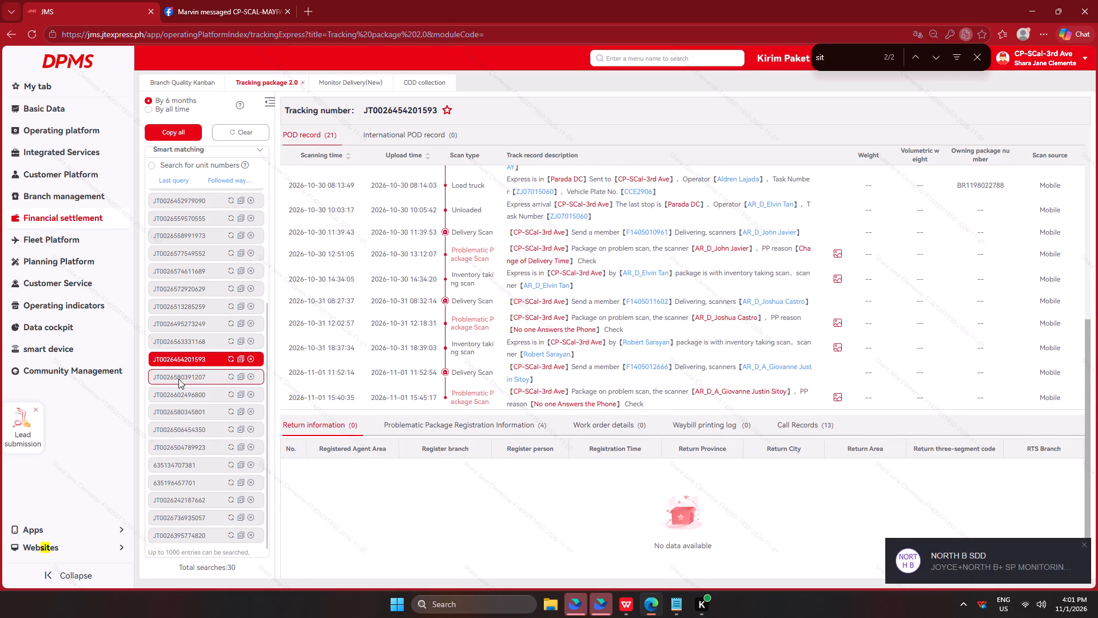
pyautogui.scroll(-1, 712, 310)
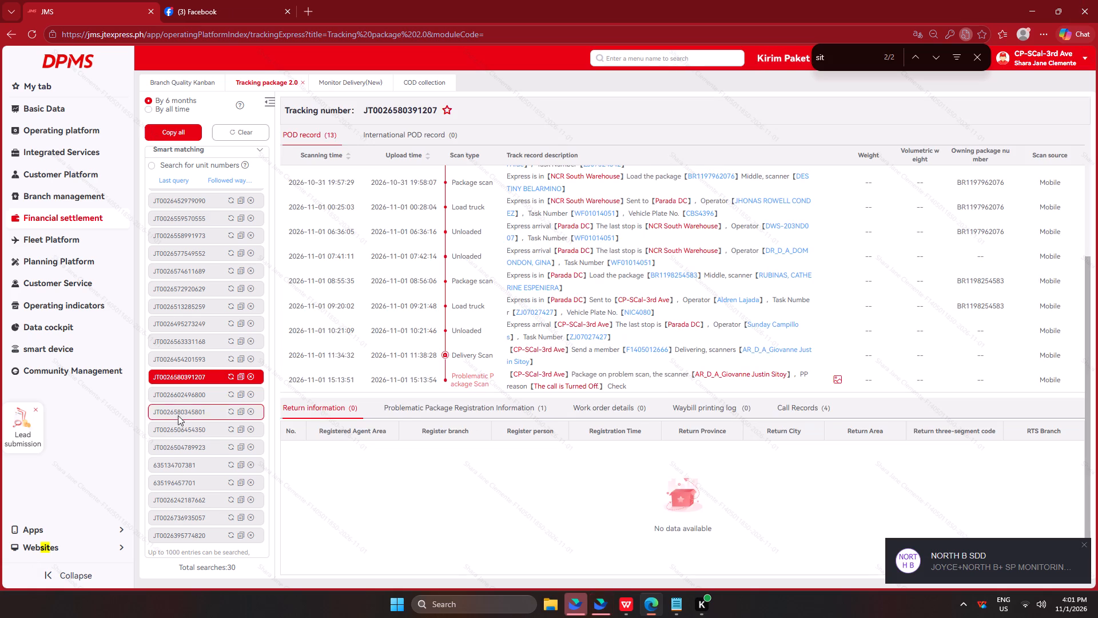
pyautogui.click(182, 391)
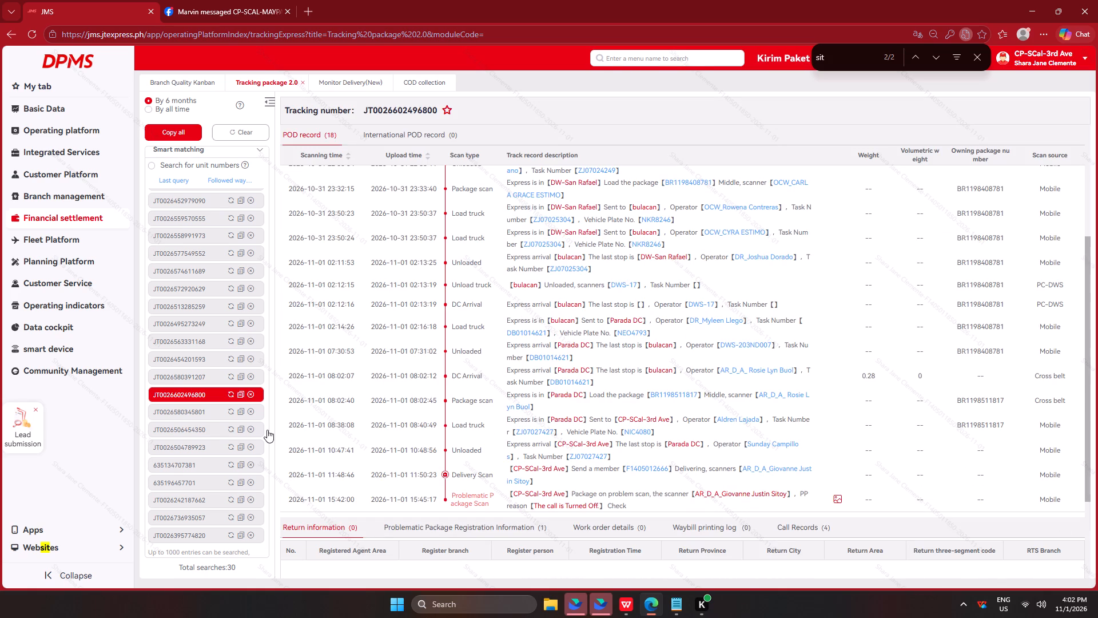
pyautogui.click(164, 410)
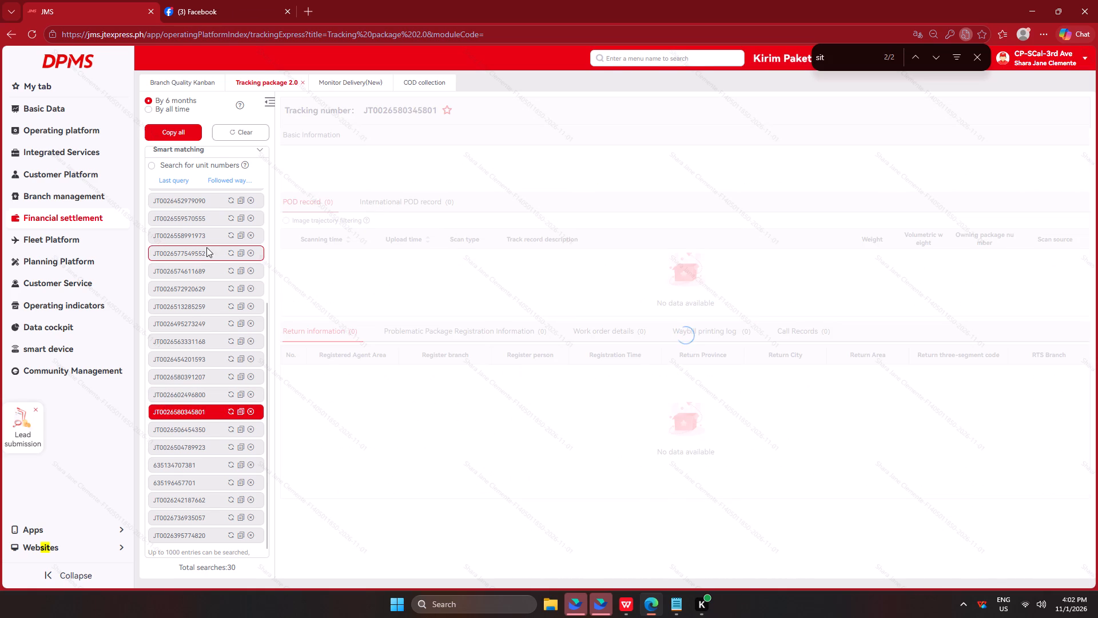
pyautogui.scroll(-3, 206, 247)
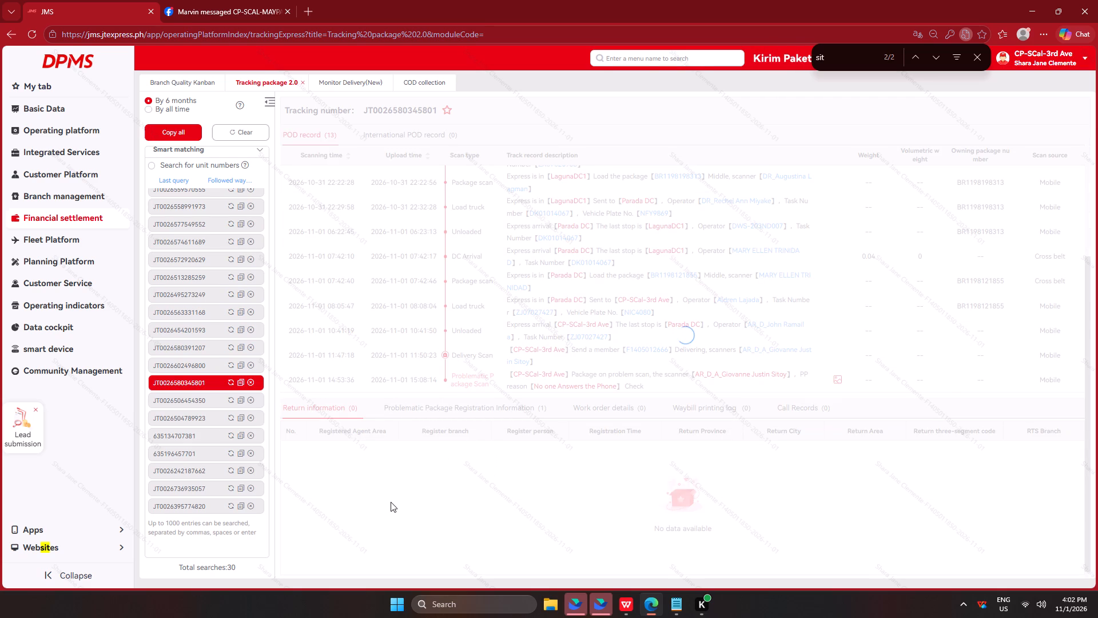
pyautogui.click(165, 402)
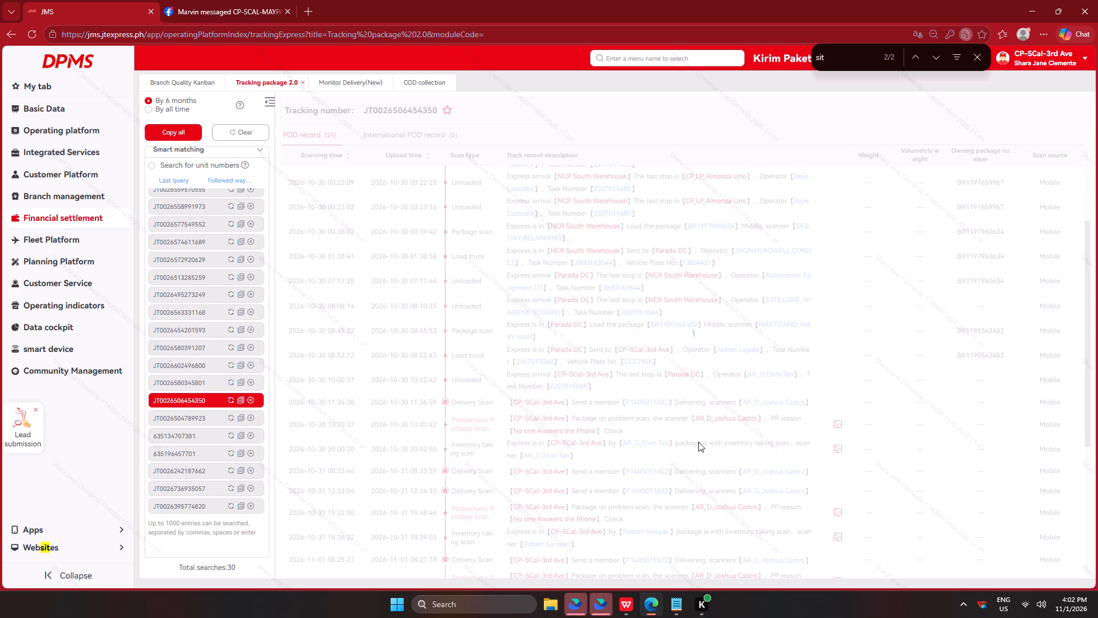
pyautogui.scroll(-3, 645, 399)
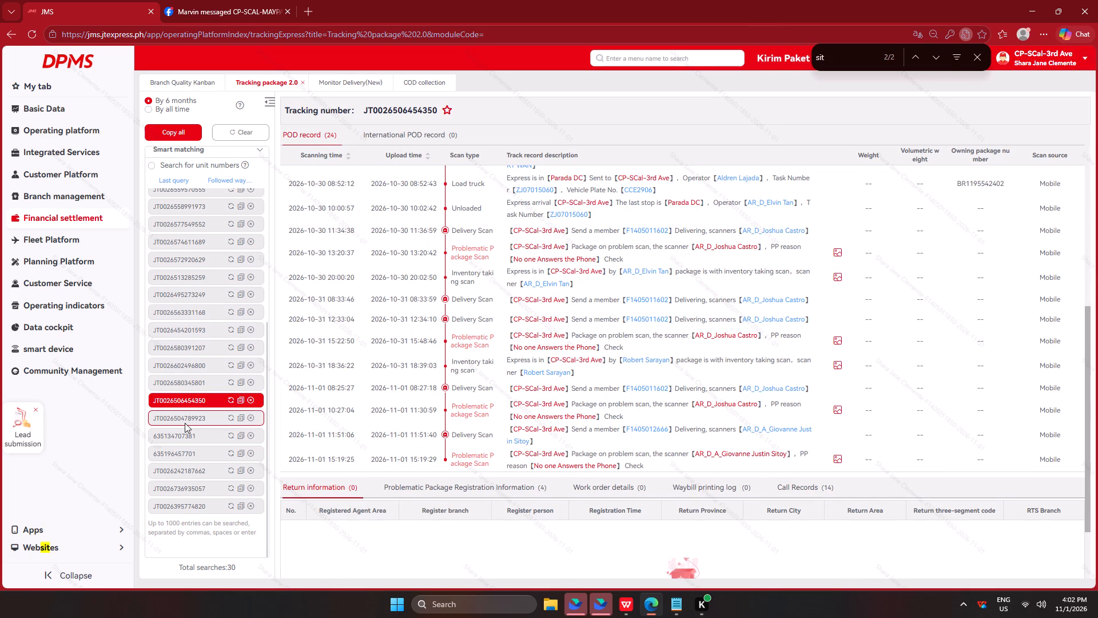
pyautogui.hotkey('alt', 'Tab')
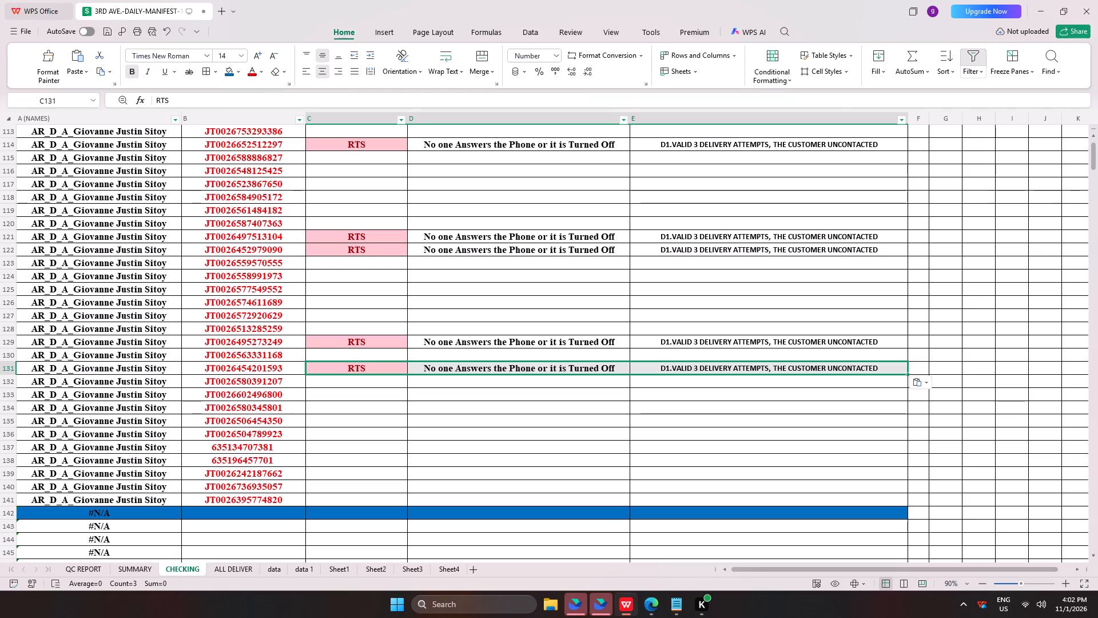
pyautogui.click(319, 418)
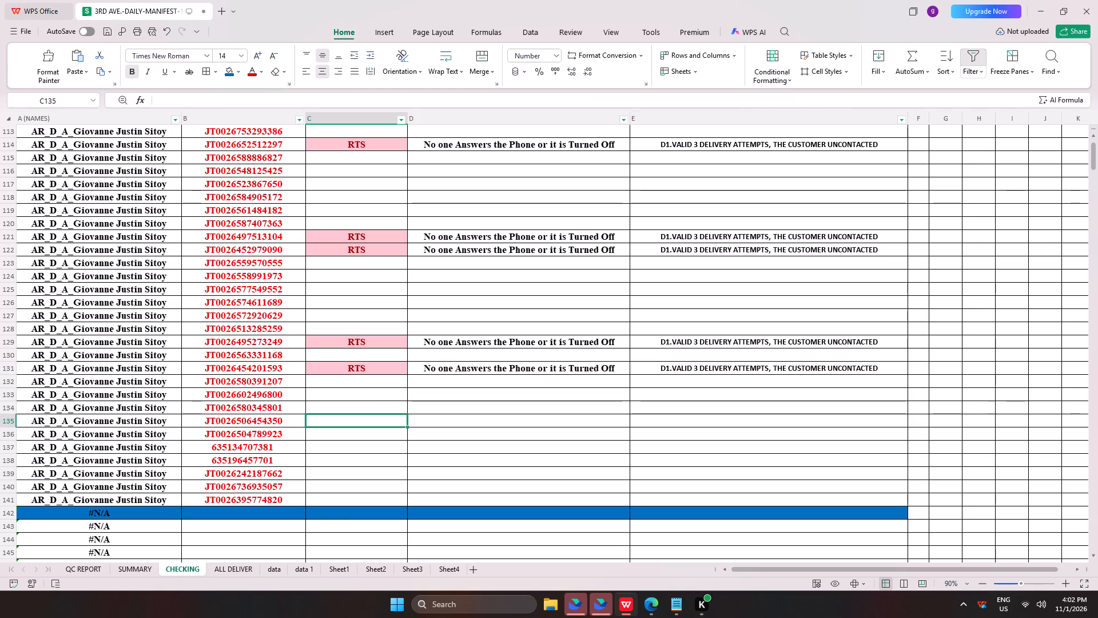
pyautogui.hotkey('ctrl', 'v')
pyautogui.hotkey('alt', 'Tab')
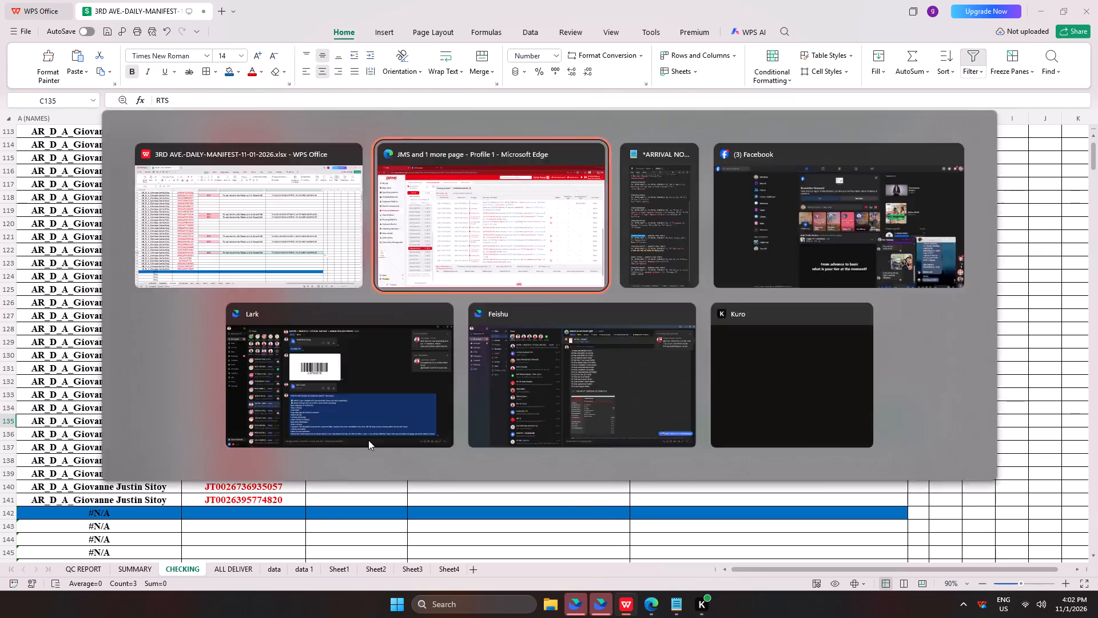
pyautogui.click(207, 418)
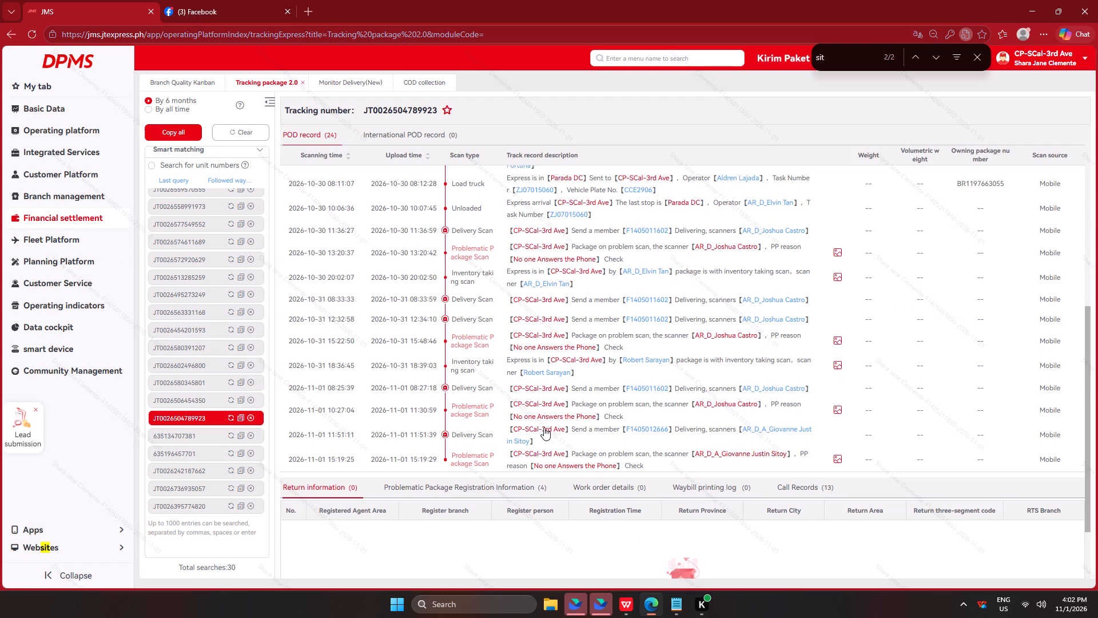
pyautogui.hotkey('alt', 'Tab')
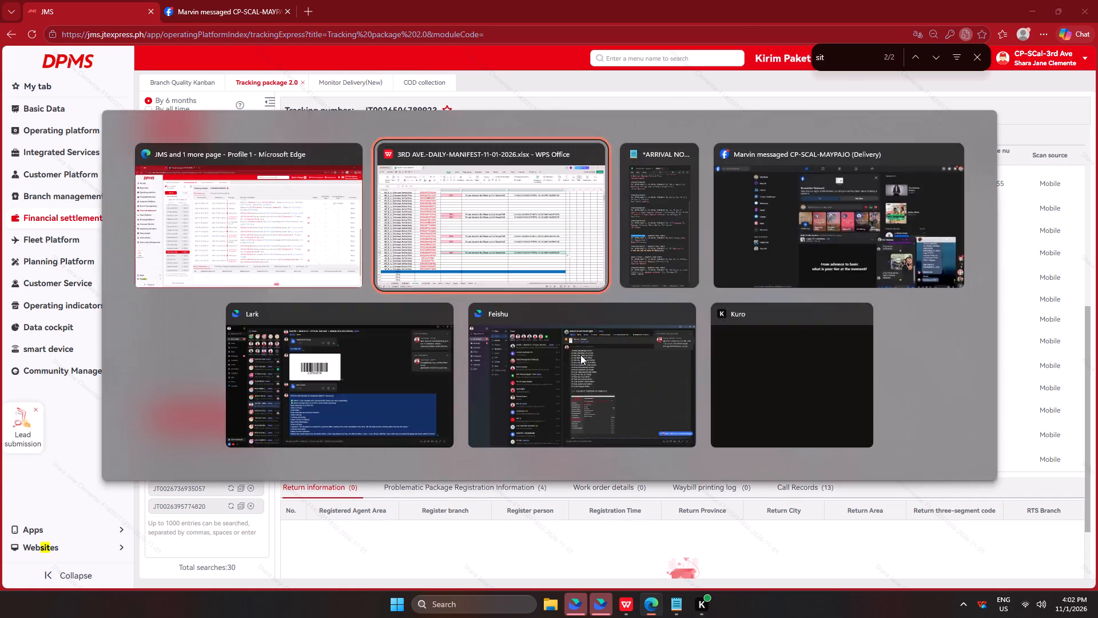
pyautogui.click(355, 448)
pyautogui.click(324, 438)
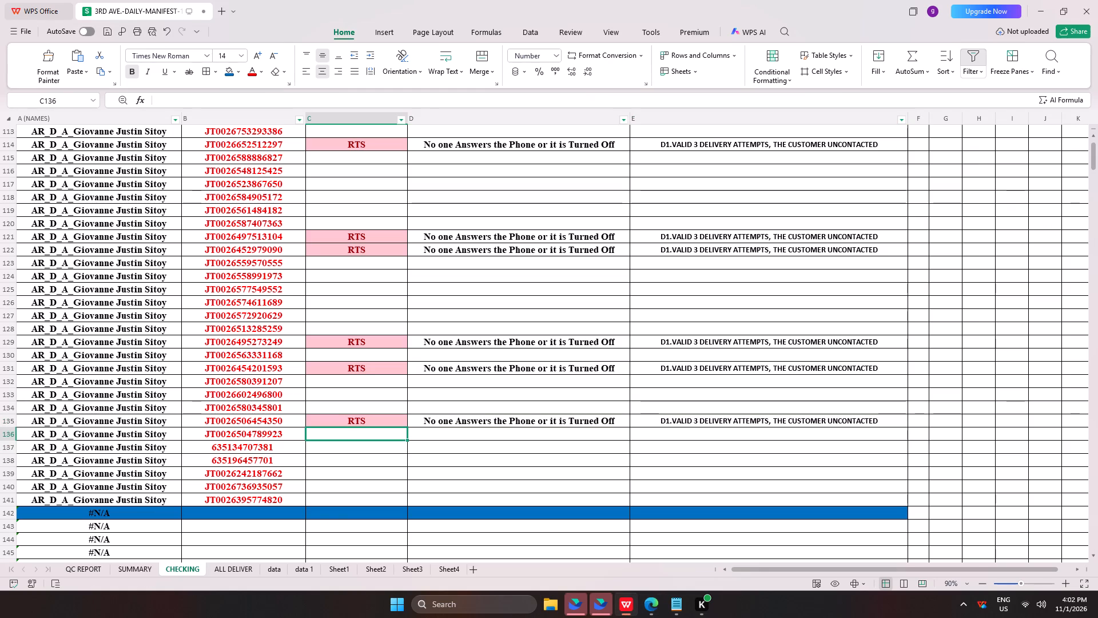
pyautogui.hotkey('ctrl', 'v')
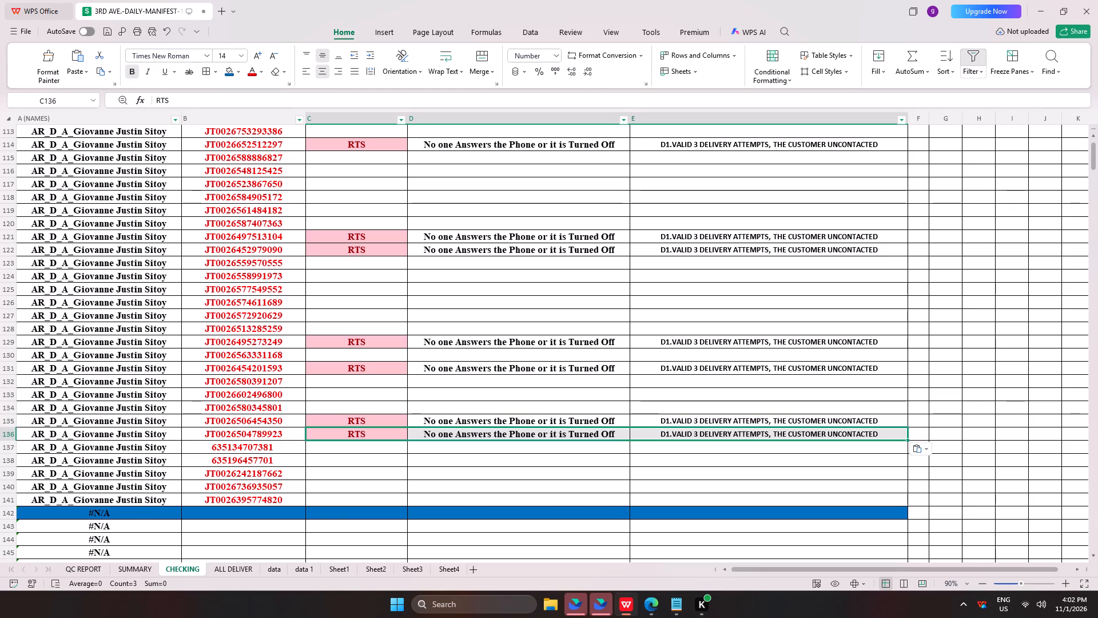
pyautogui.hotkey('alt', 'Tab')
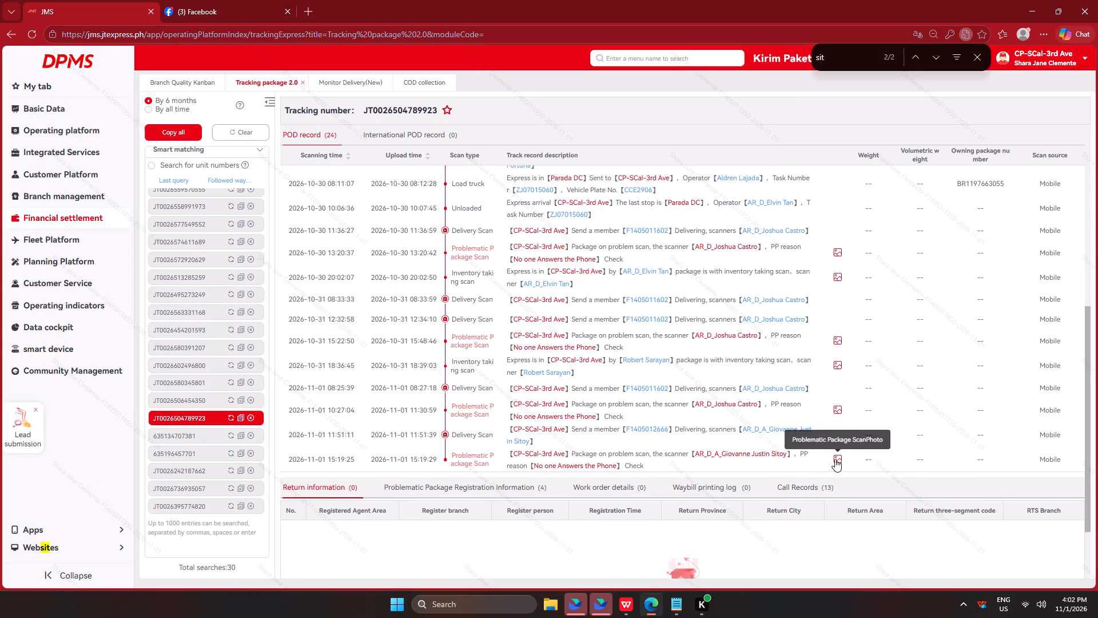
pyautogui.click(837, 459)
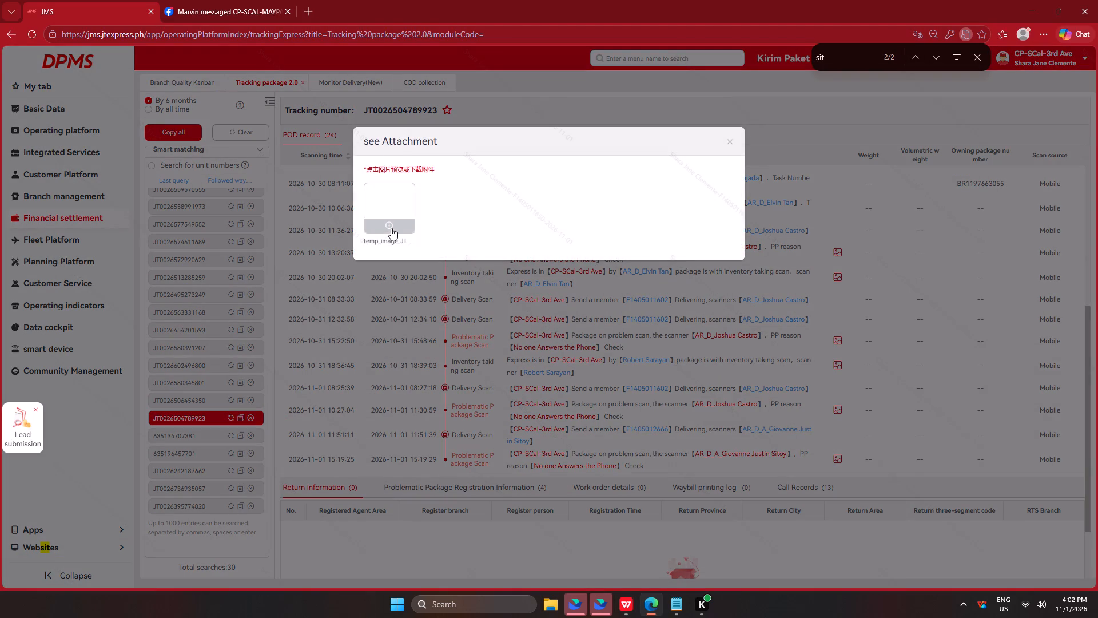
pyautogui.click(392, 227)
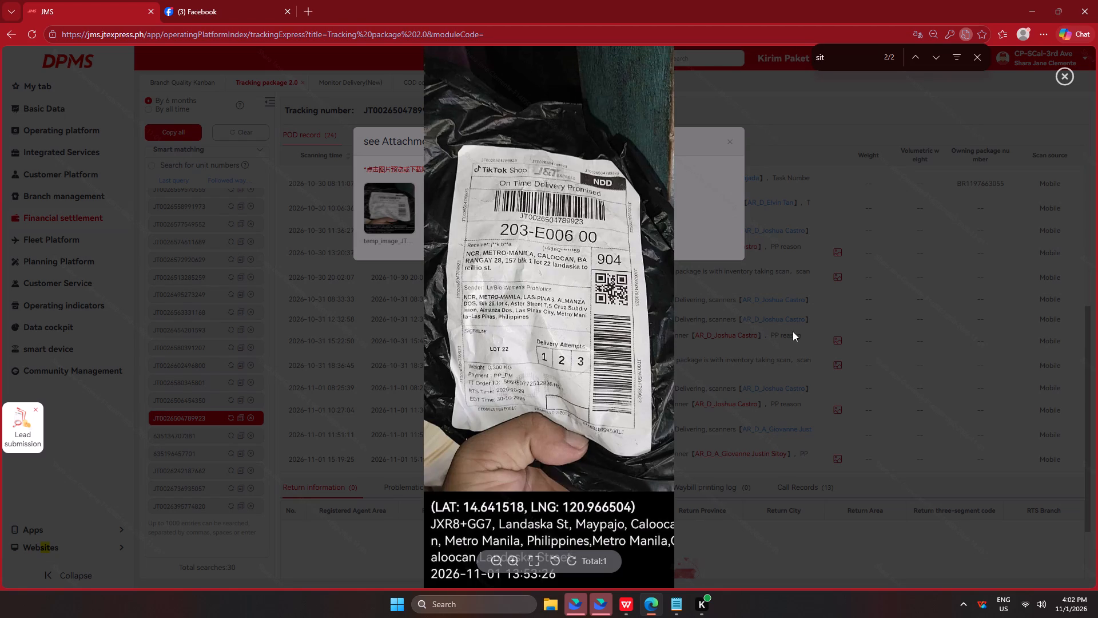
pyautogui.click(792, 327)
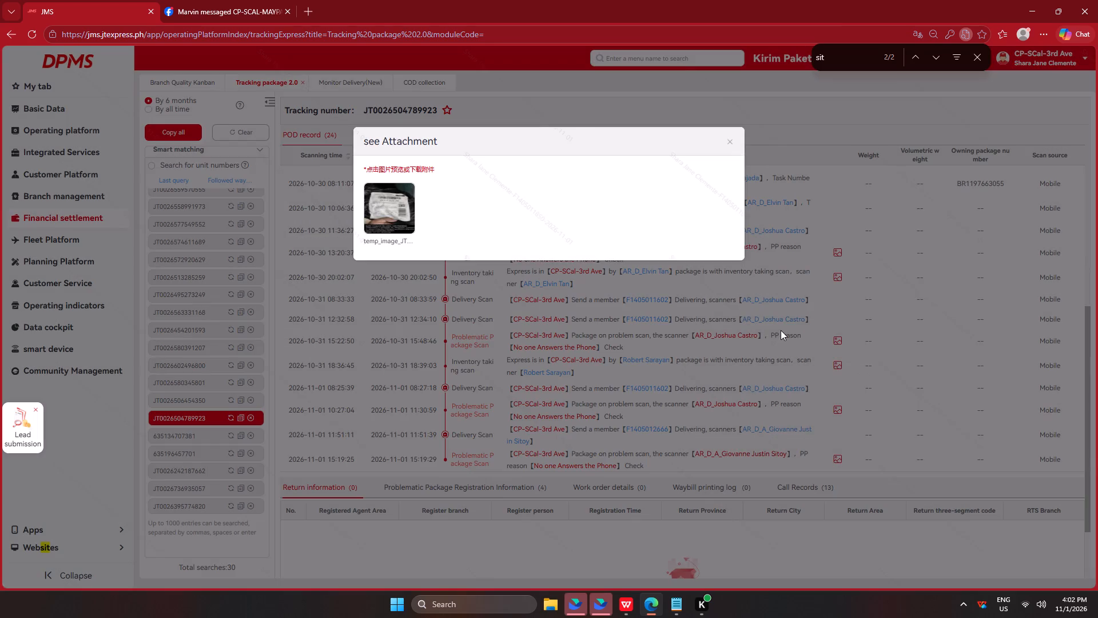
pyautogui.click(780, 331)
pyautogui.click(192, 439)
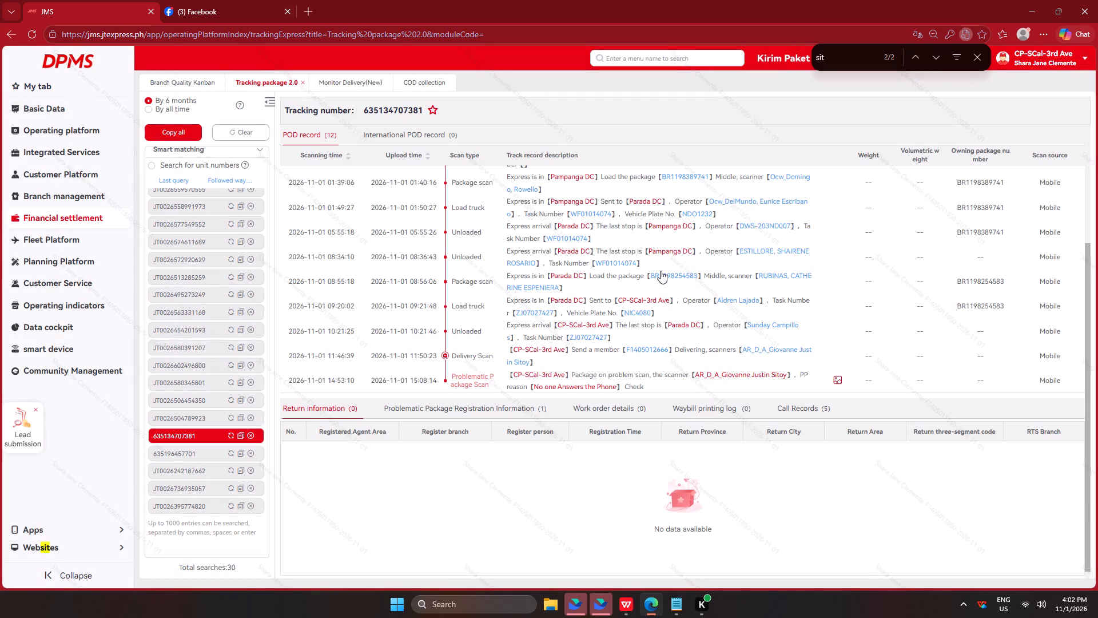
pyautogui.click(191, 457)
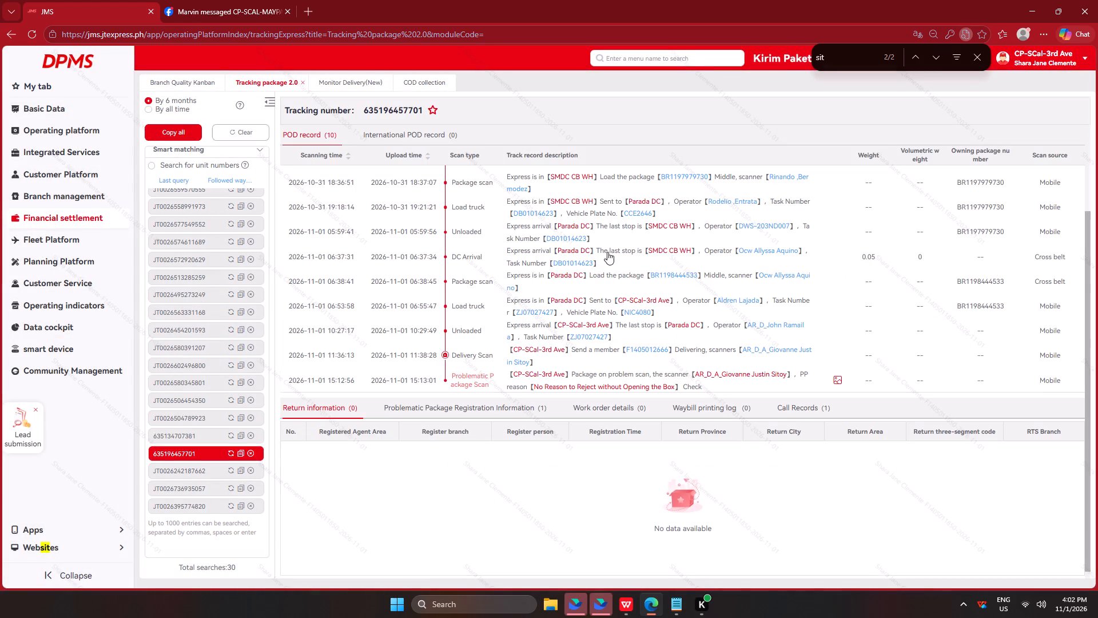
pyautogui.click(838, 377)
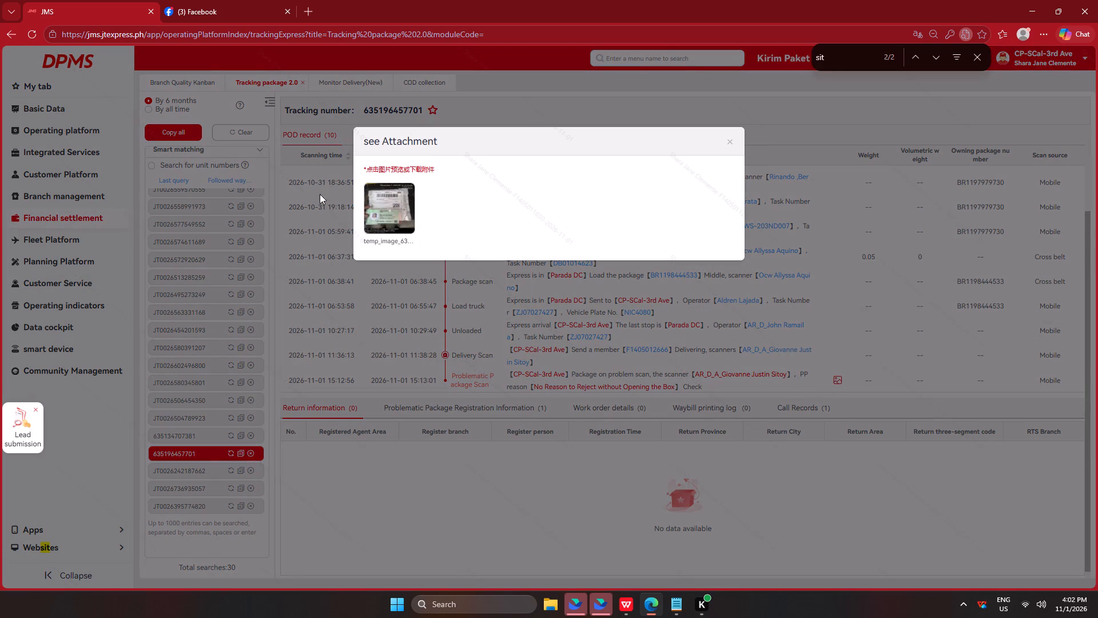
pyautogui.click(385, 225)
pyautogui.click(770, 280)
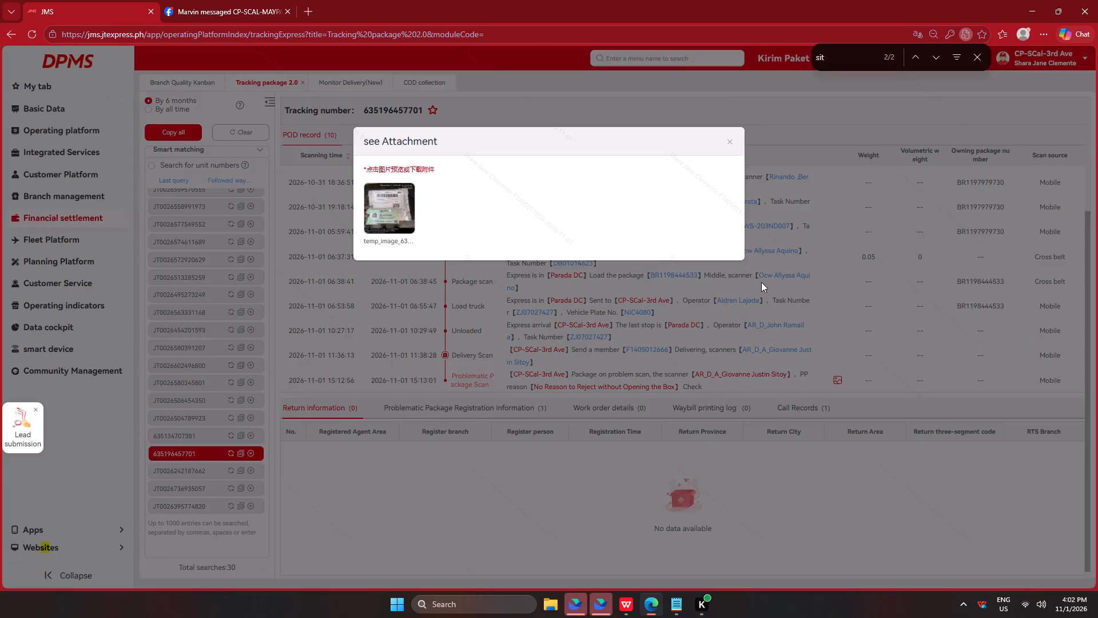
pyautogui.click(750, 318)
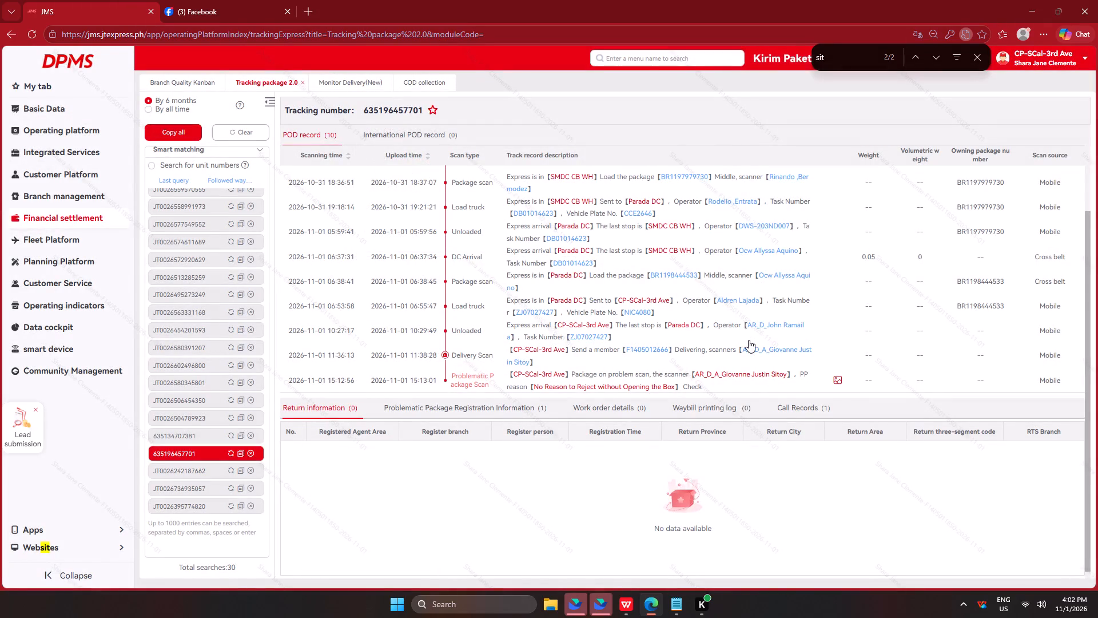
pyautogui.hotkey('alt', 'Tab')
pyautogui.scroll(2, 552, 259)
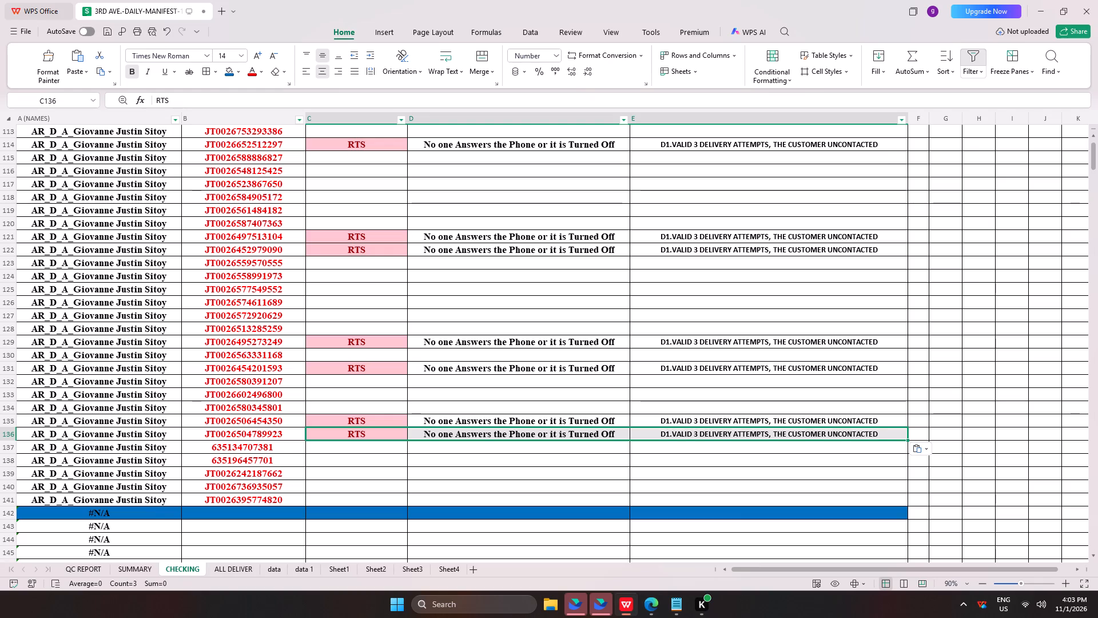
pyautogui.scroll(9, 553, 258)
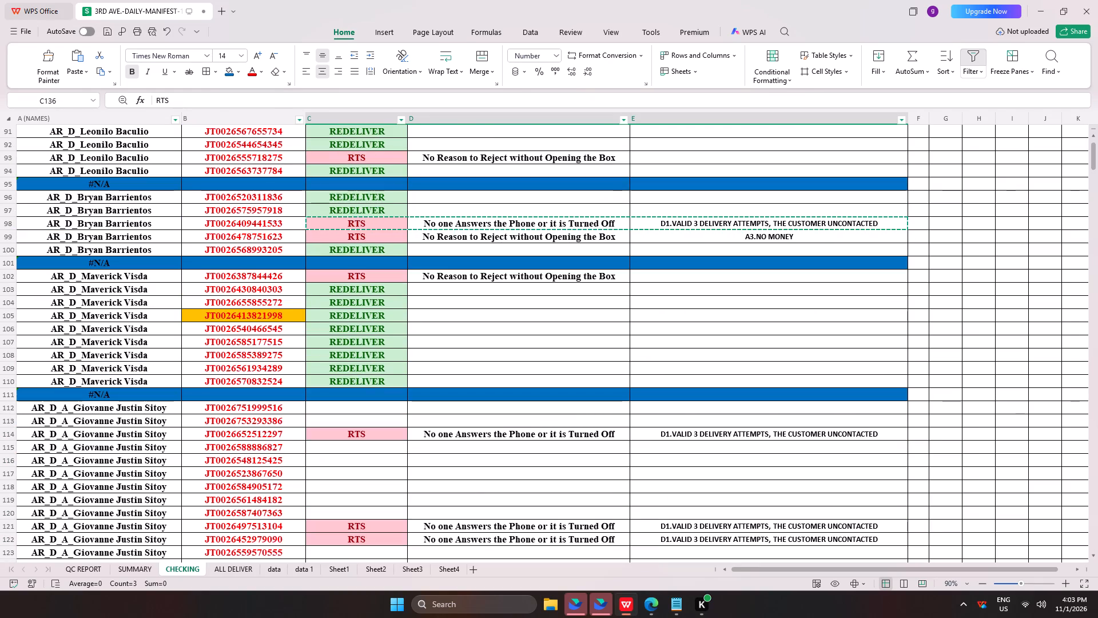
pyautogui.moveTo(351, 237); pyautogui.dragTo(482, 237)
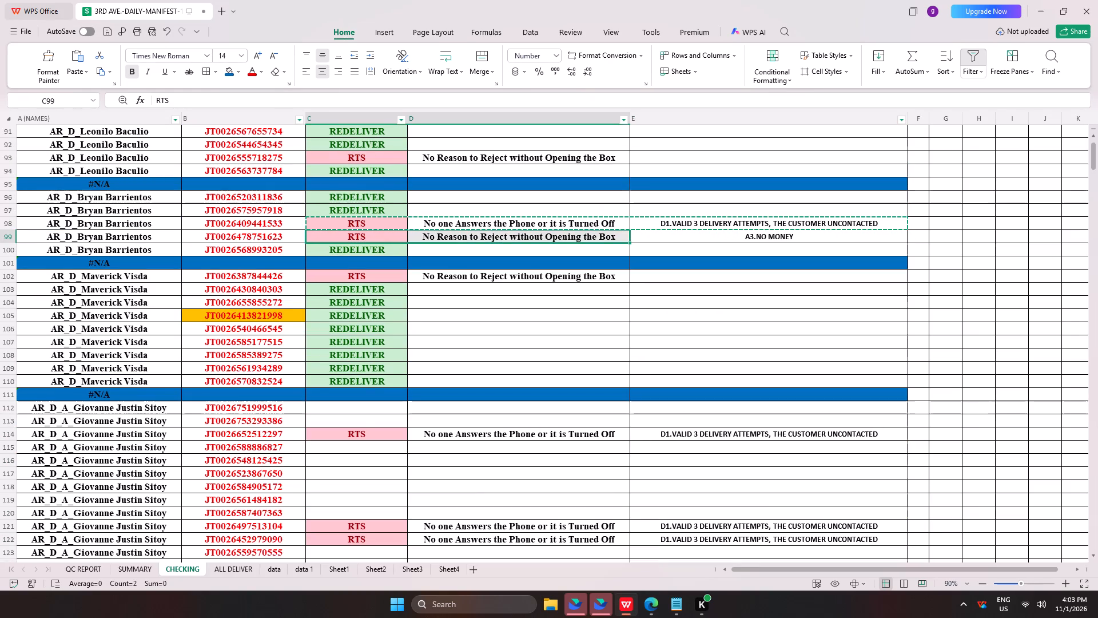
pyautogui.hotkey('ctrl', 'c')
pyautogui.scroll(-6, 483, 232)
pyautogui.scroll(-10, 469, 328)
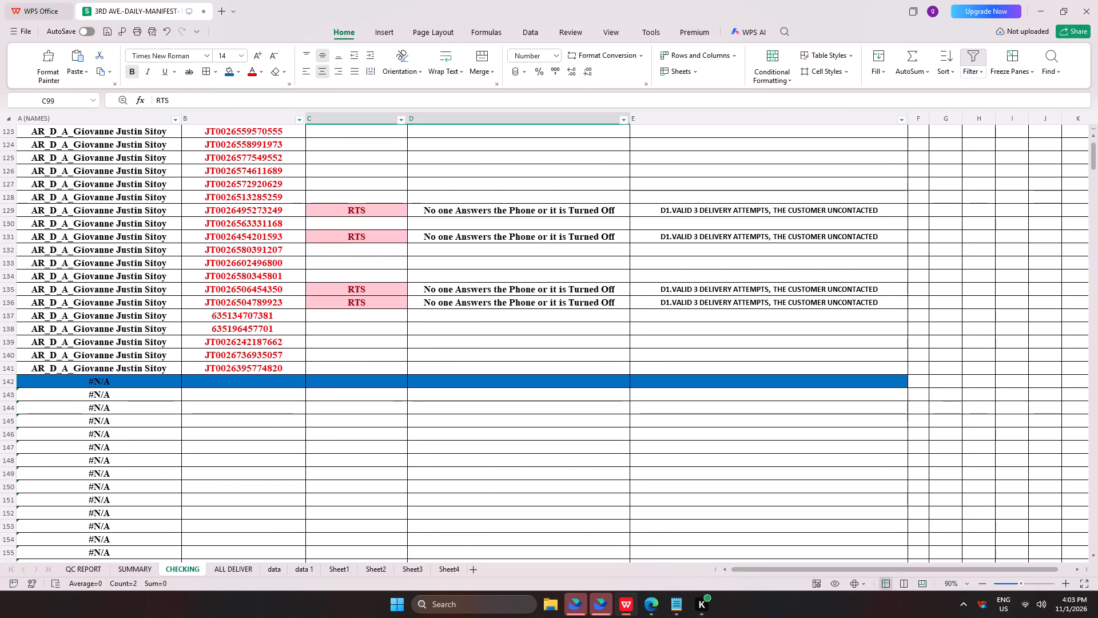
pyautogui.click(345, 332)
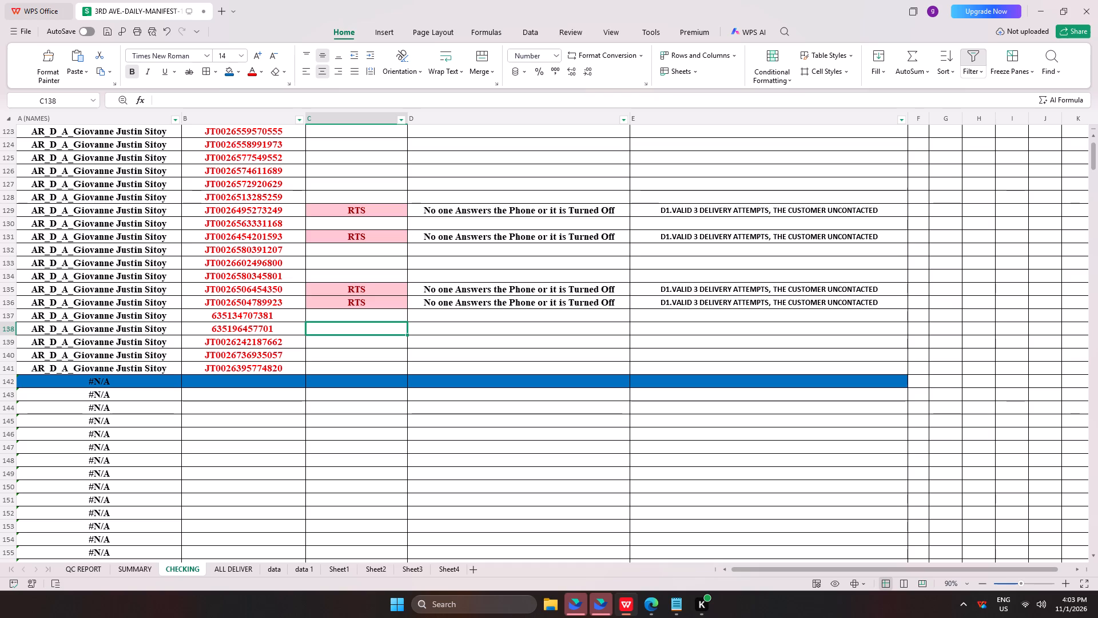
pyautogui.hotkey('ctrl', 'v')
pyautogui.hotkey('alt', 'Tab')
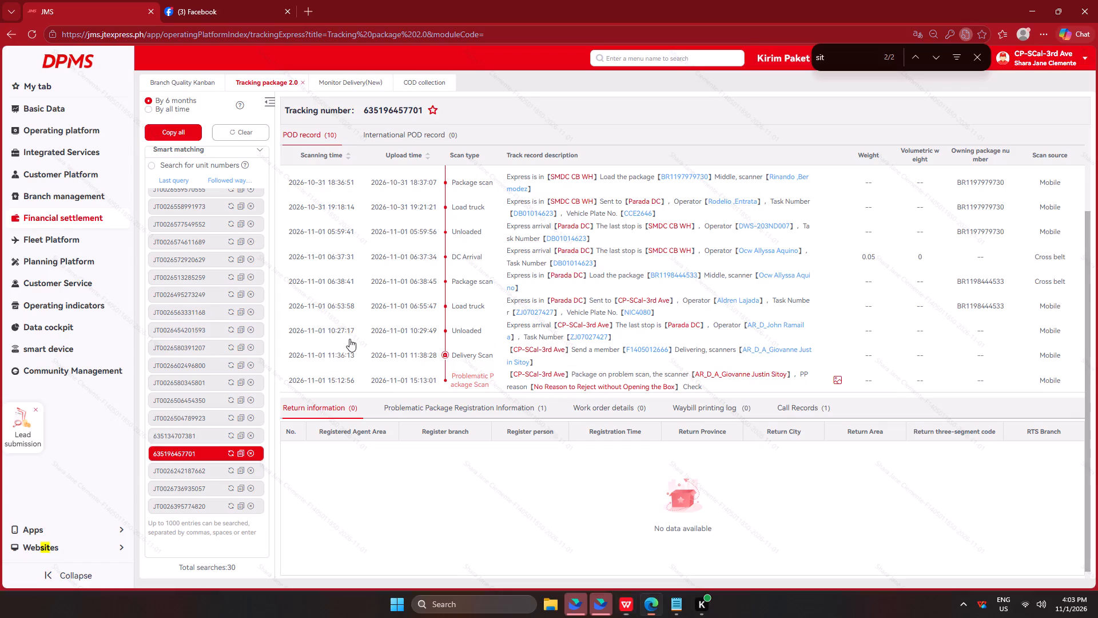
pyautogui.click(189, 473)
pyautogui.scroll(-5, 574, 296)
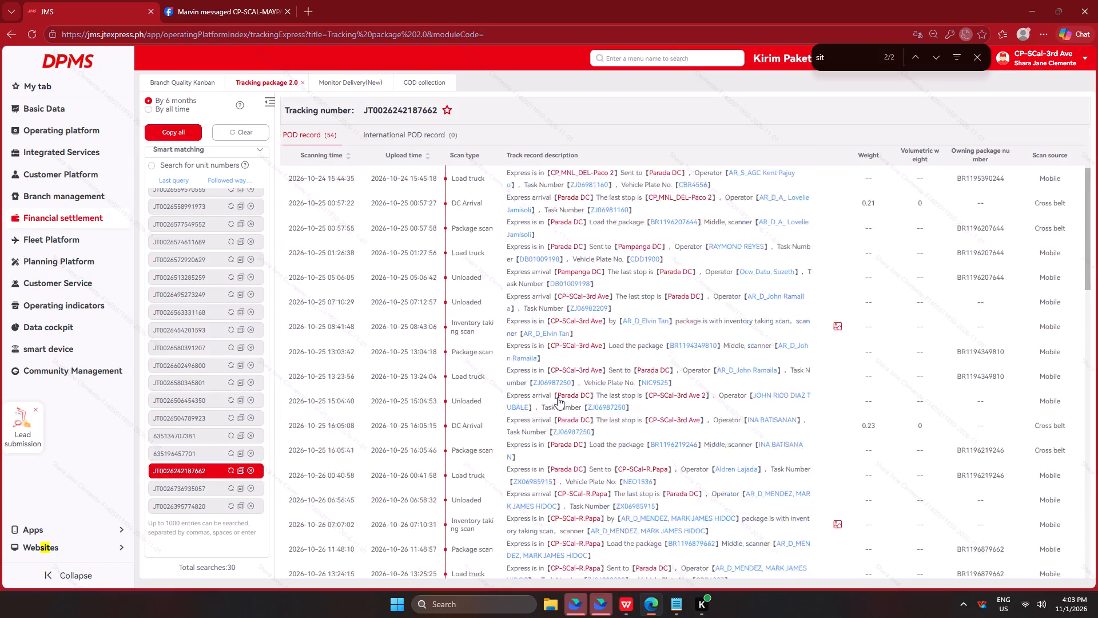
pyautogui.scroll(-4, 524, 409)
pyautogui.scroll(-20, 507, 429)
pyautogui.scroll(-2, 507, 429)
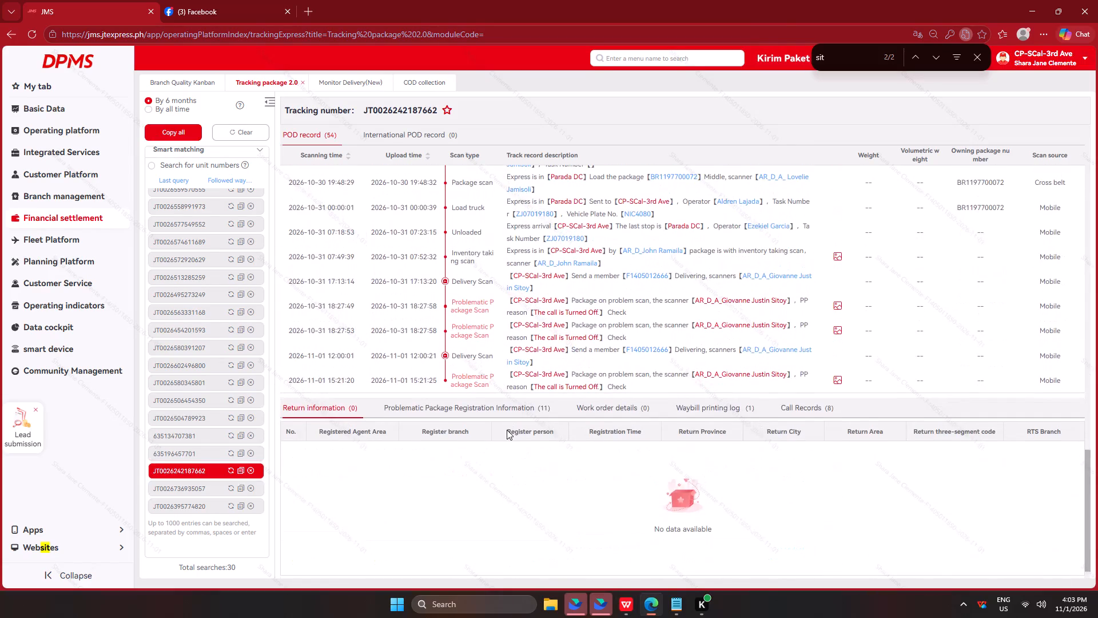
pyautogui.click(173, 490)
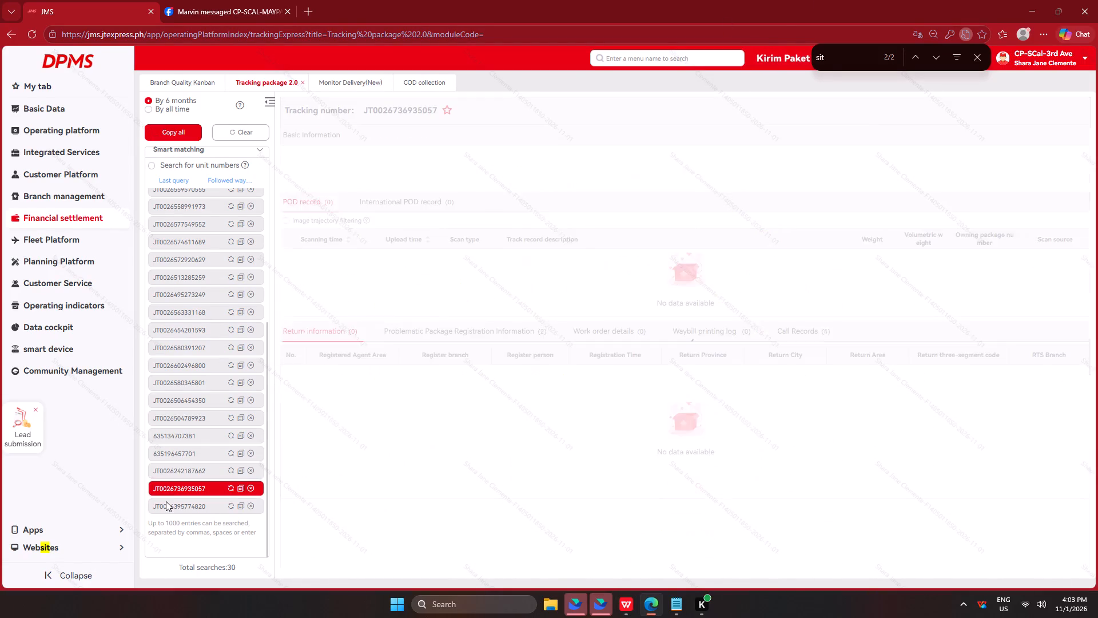
pyautogui.click(166, 501)
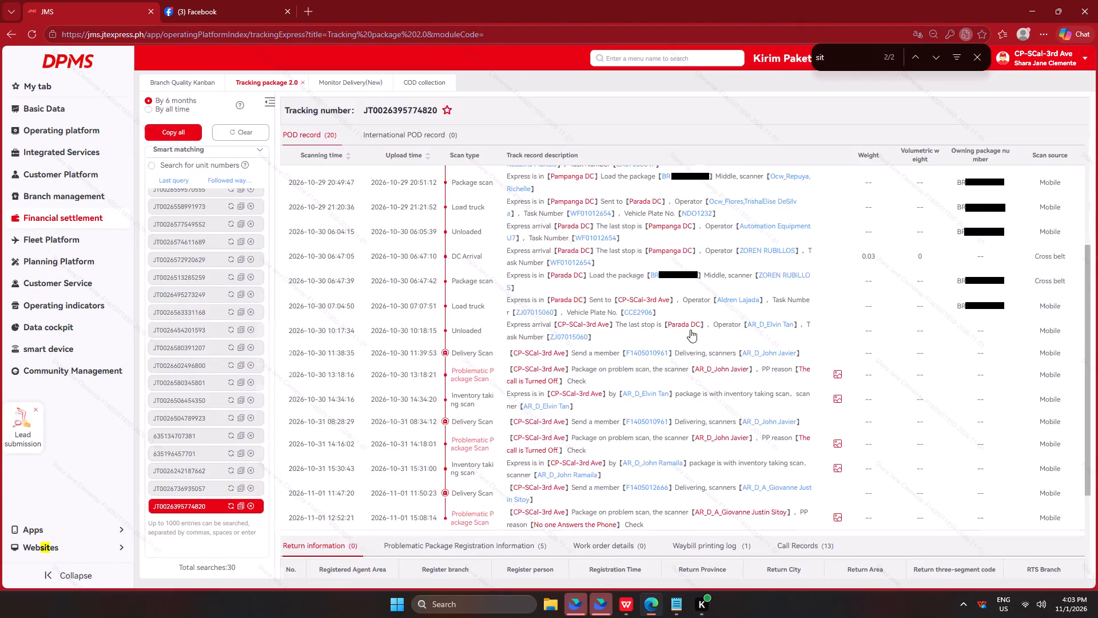
pyautogui.scroll(-1, 693, 347)
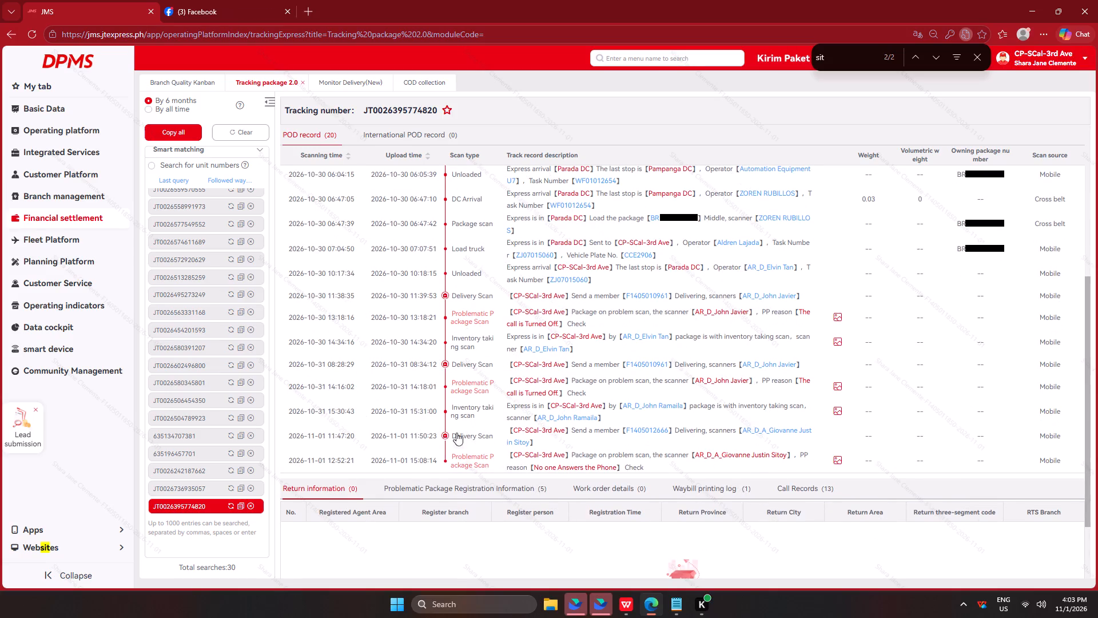
pyautogui.hotkey('alt', 'Tab')
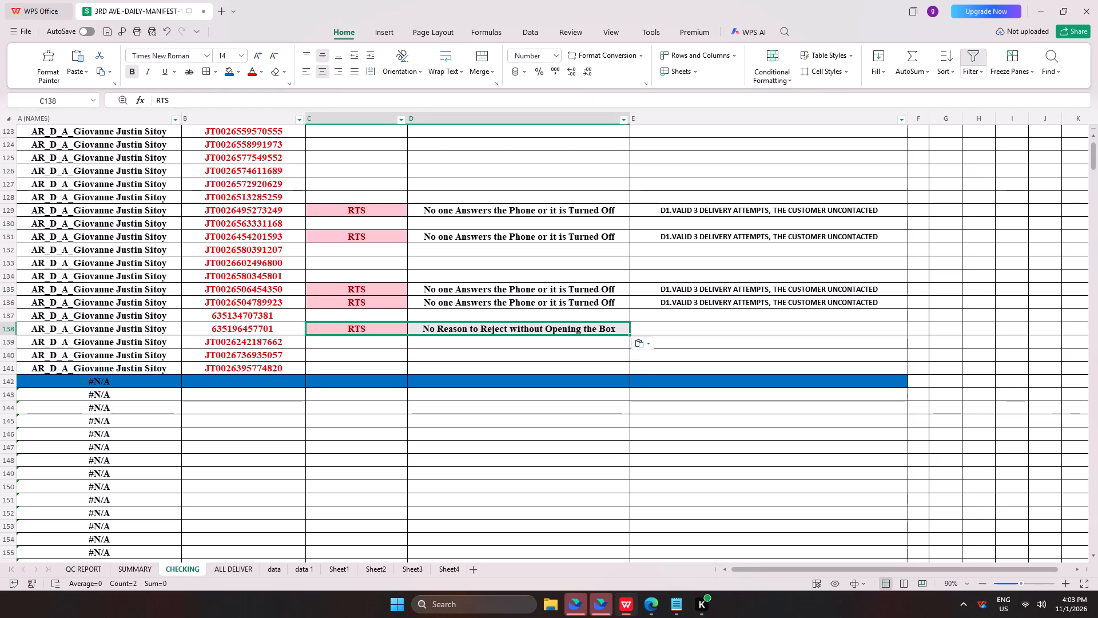
pyautogui.hotkey('alt', 'Tab')
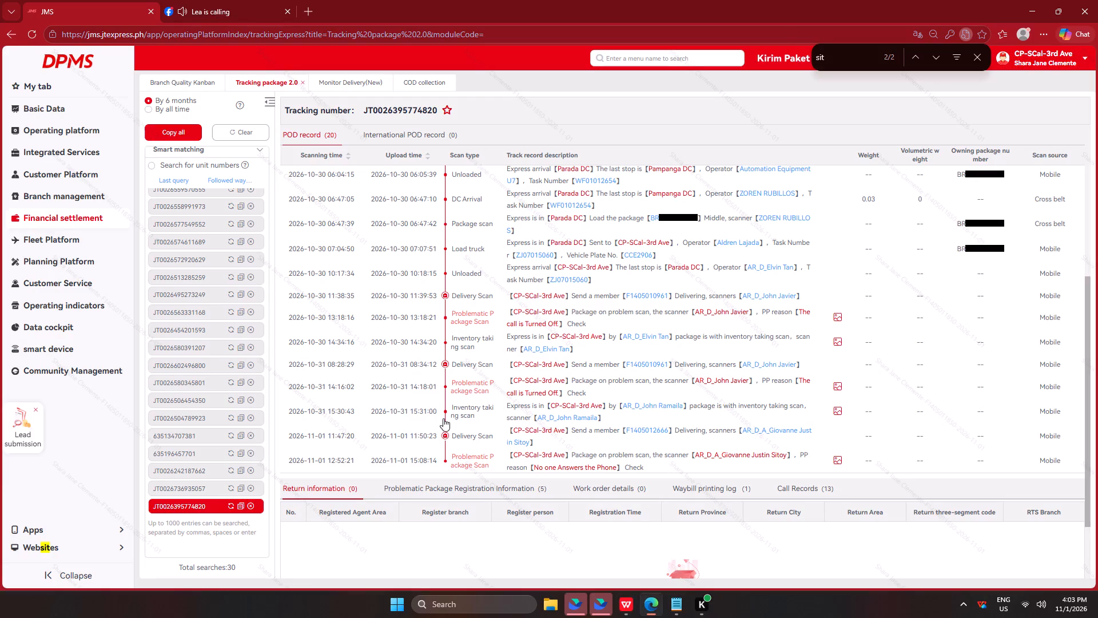
pyautogui.hotkey('alt', 'Tab')
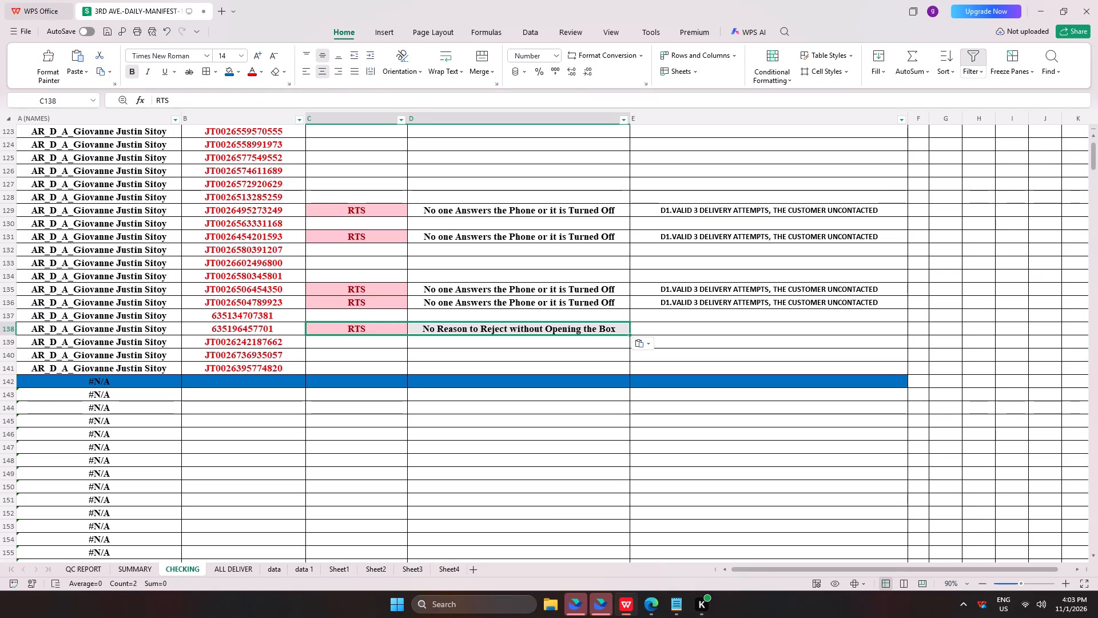
pyautogui.moveTo(353, 288); pyautogui.dragTo(659, 287)
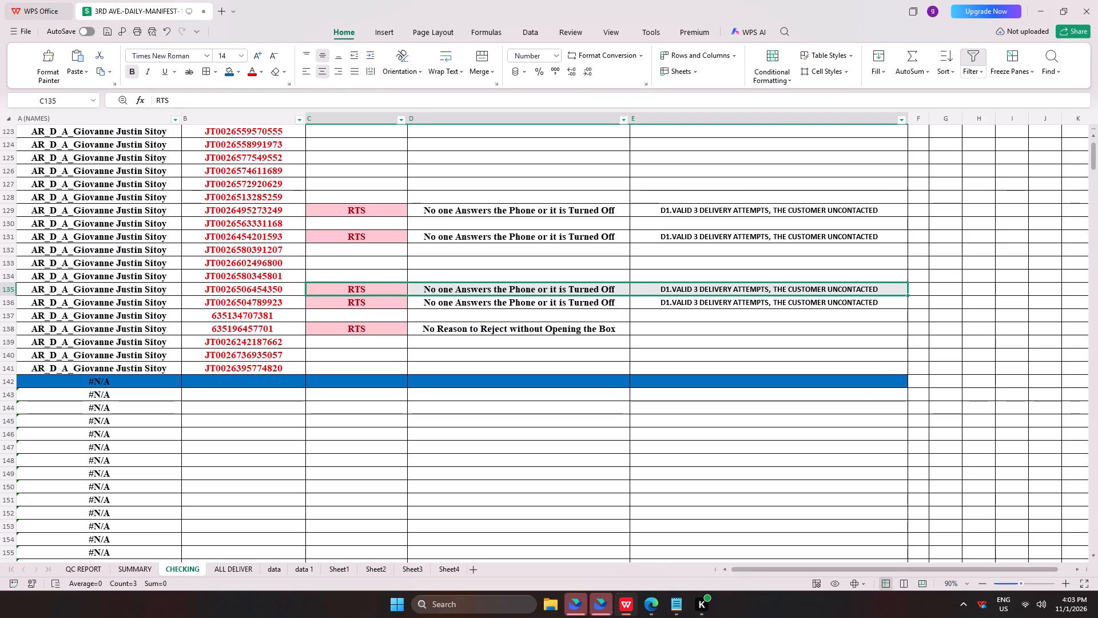
pyautogui.hotkey('ctrl', 'c')
pyautogui.click(371, 371)
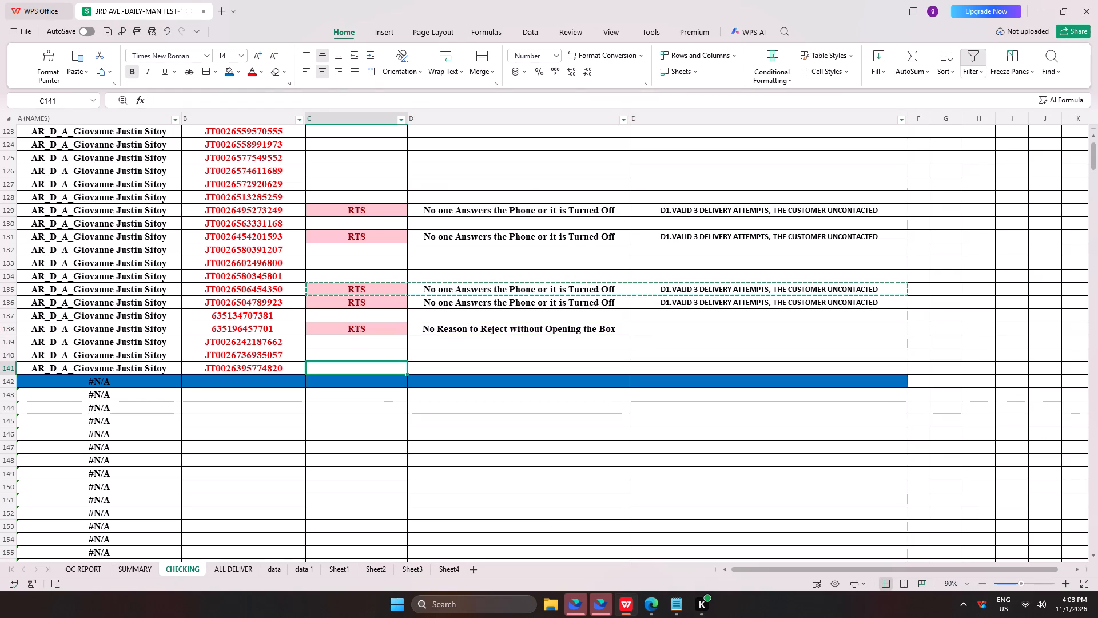
pyautogui.hotkey('ctrl', 'v')
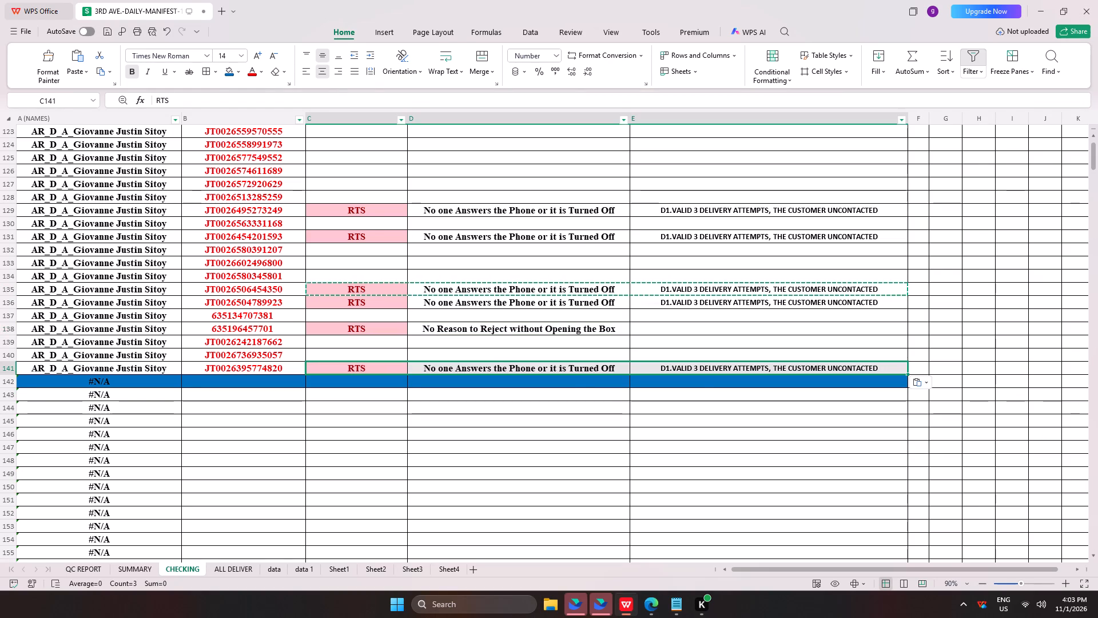
pyautogui.hotkey('alt', 'Tab')
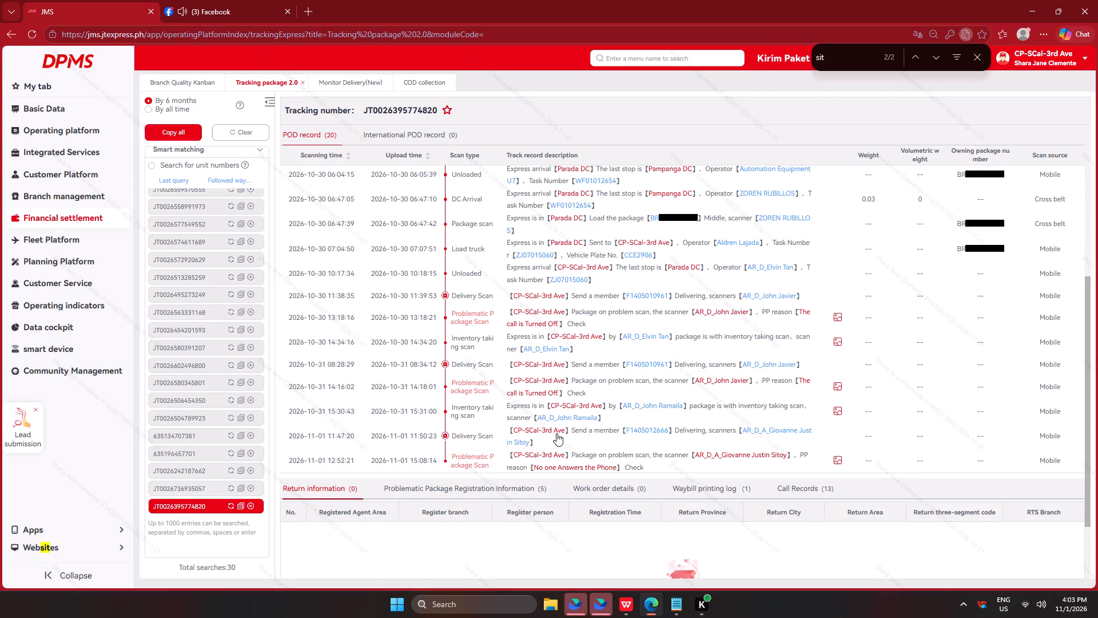
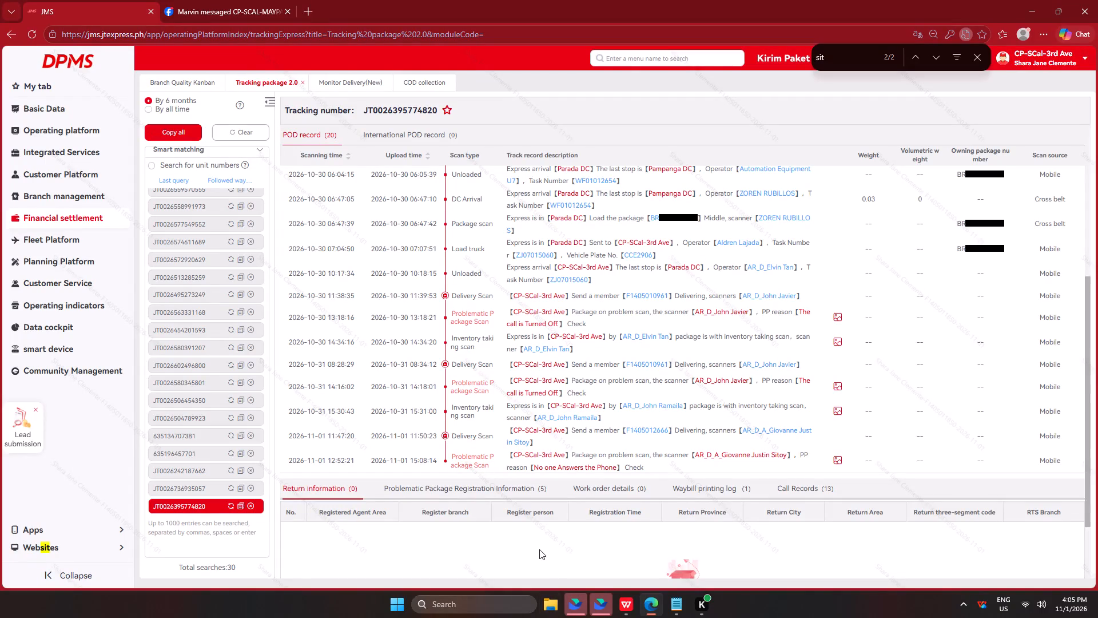
# Open the per-courier summary in Monitor Delivery(New).
pyautogui.click(341, 84)
pyautogui.click(171, 100)
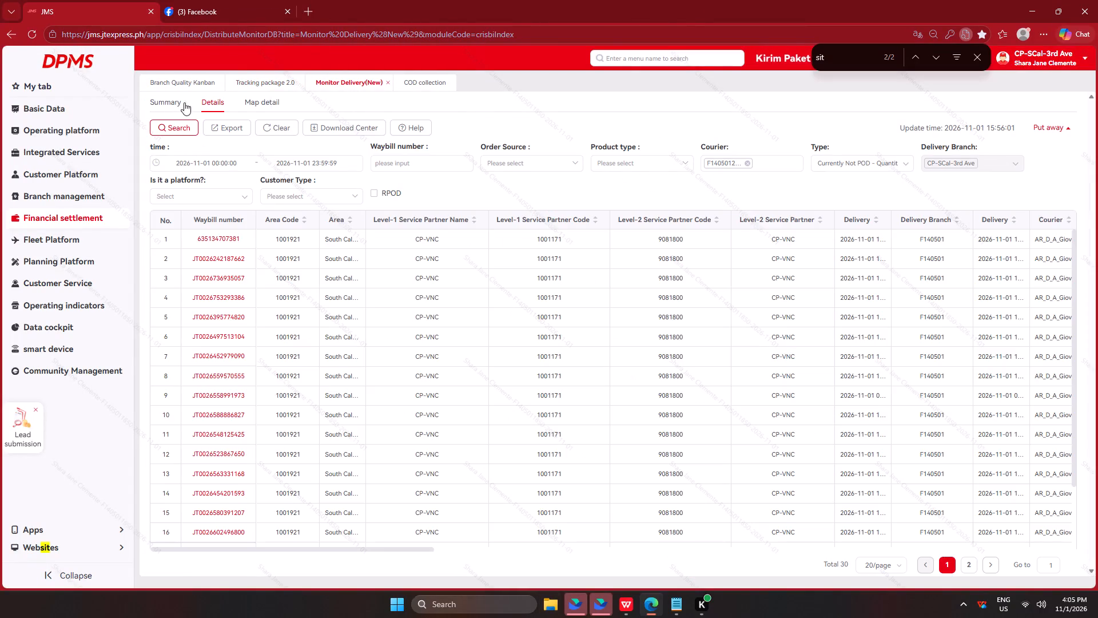
pyautogui.moveTo(826, 60); pyautogui.dragTo(807, 60)
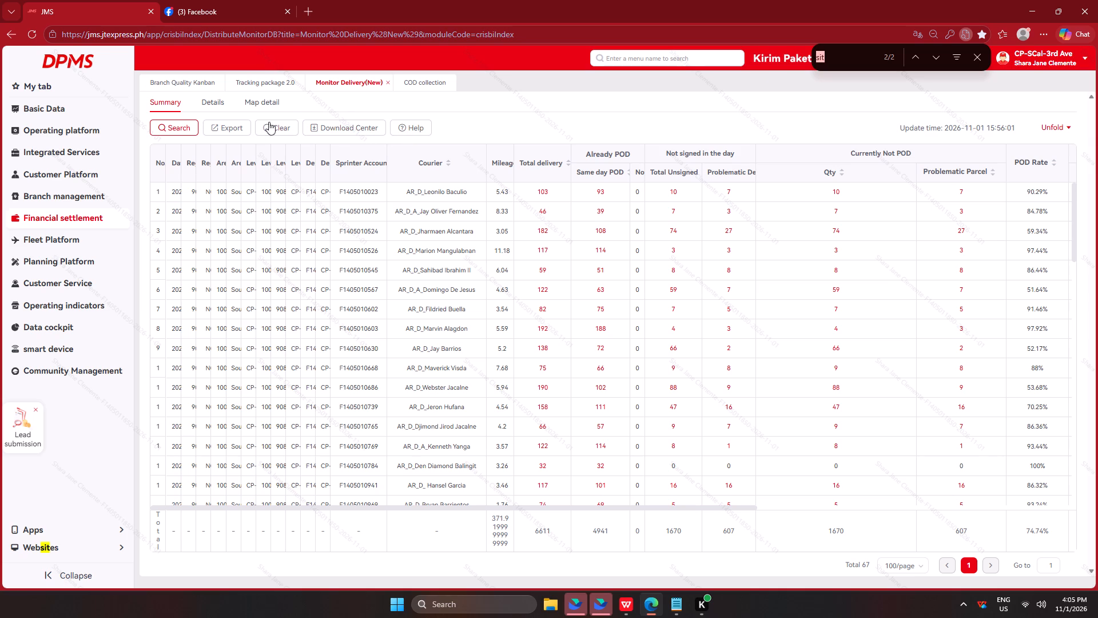
# In COD collection, search the COD record of the rider found with "sit".
pyautogui.click(424, 81)
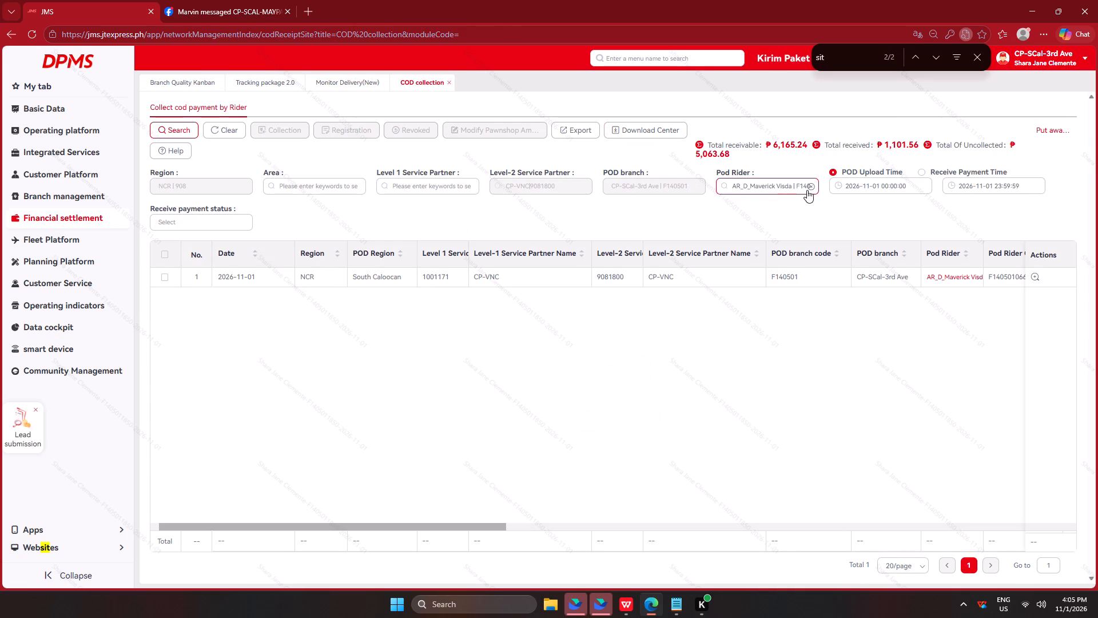
pyautogui.click(811, 184)
pyautogui.click(801, 182)
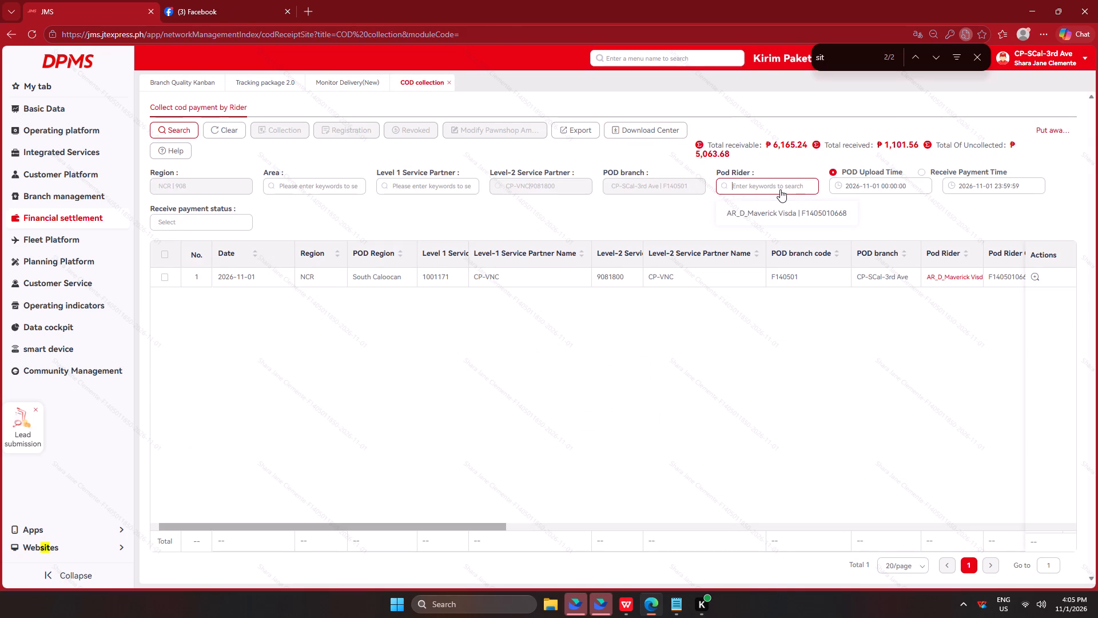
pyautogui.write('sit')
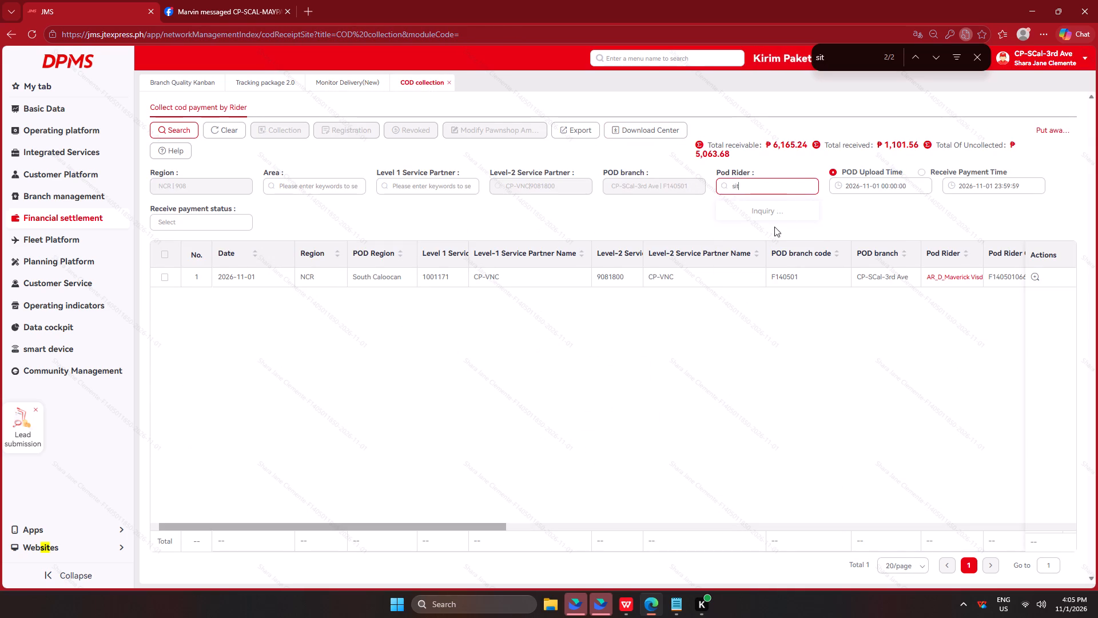
pyautogui.click(786, 214)
pyautogui.click(170, 133)
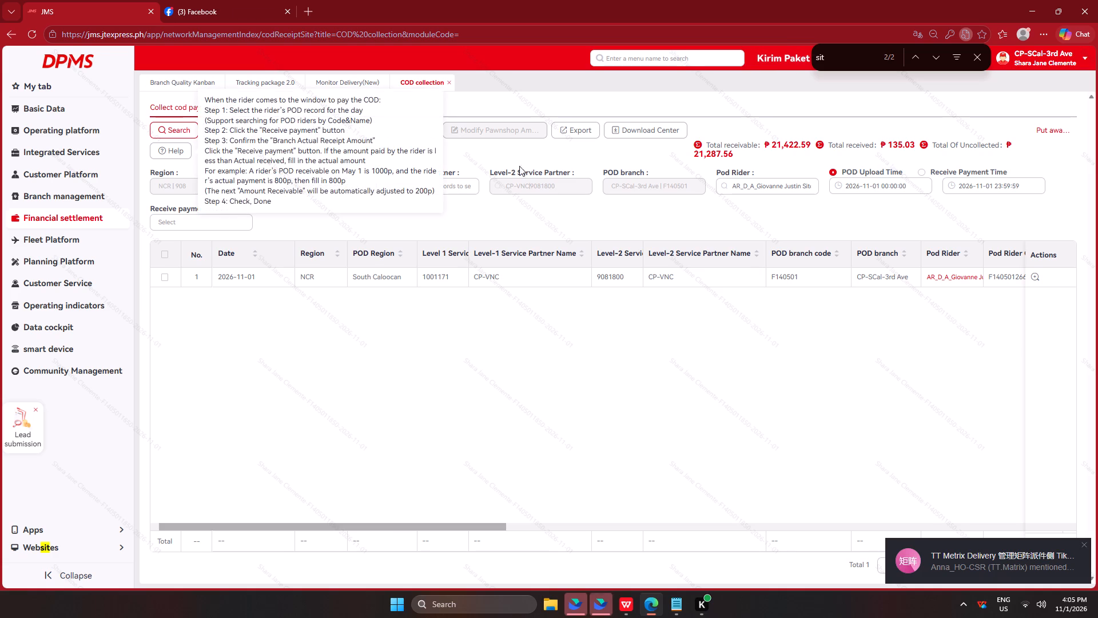
pyautogui.doubleClick(170, 132)
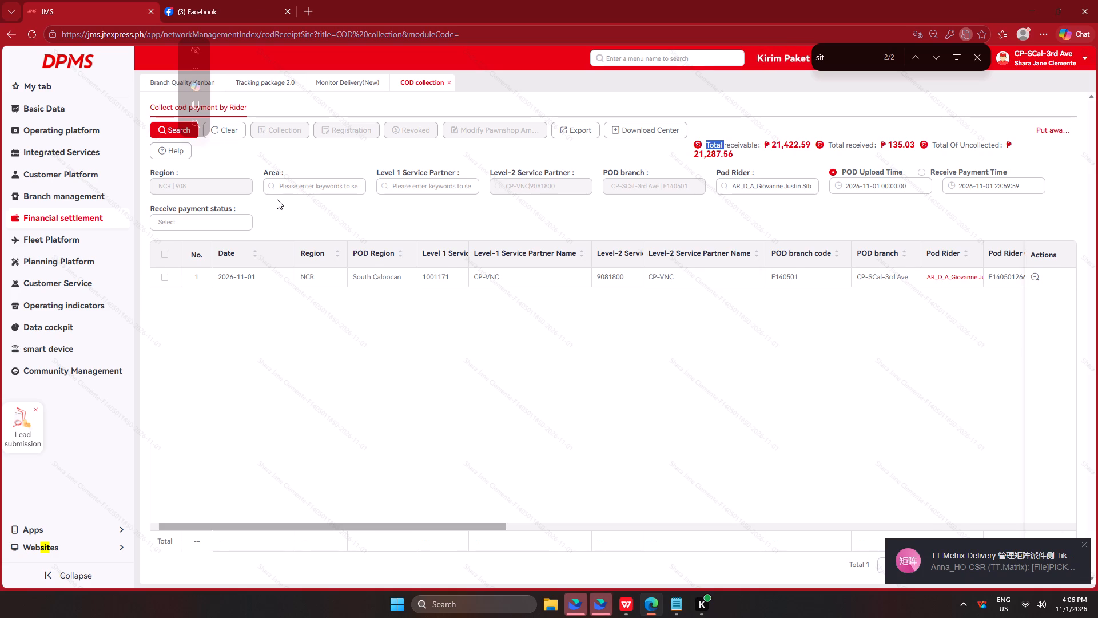
pyautogui.click(408, 409)
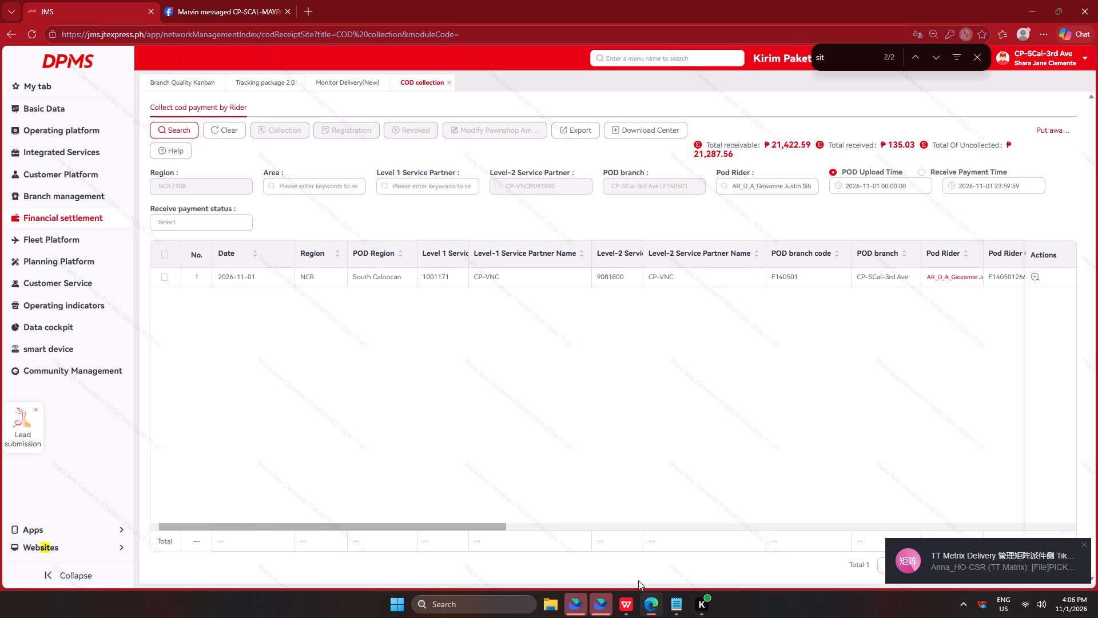
# Copy the tracking numbers in B102:B110 of the CHECKING sheet and query them in JMS package tracking in place of the previous list.
pyautogui.click(621, 610)
pyautogui.click(509, 457)
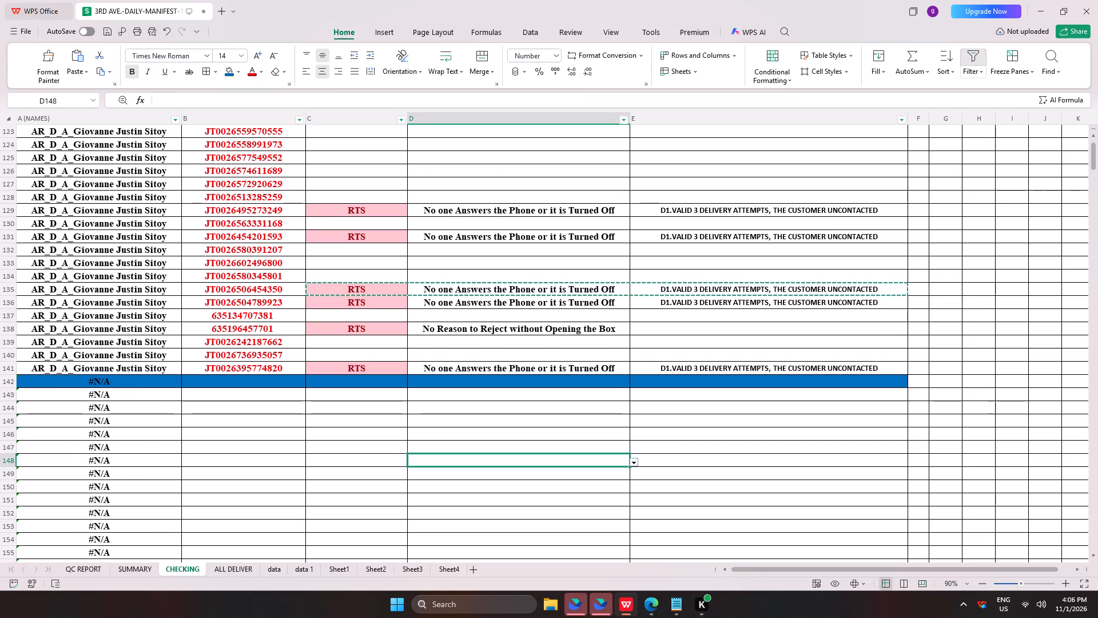
pyautogui.scroll(16, 261, 308)
pyautogui.moveTo(249, 249); pyautogui.dragTo(256, 335)
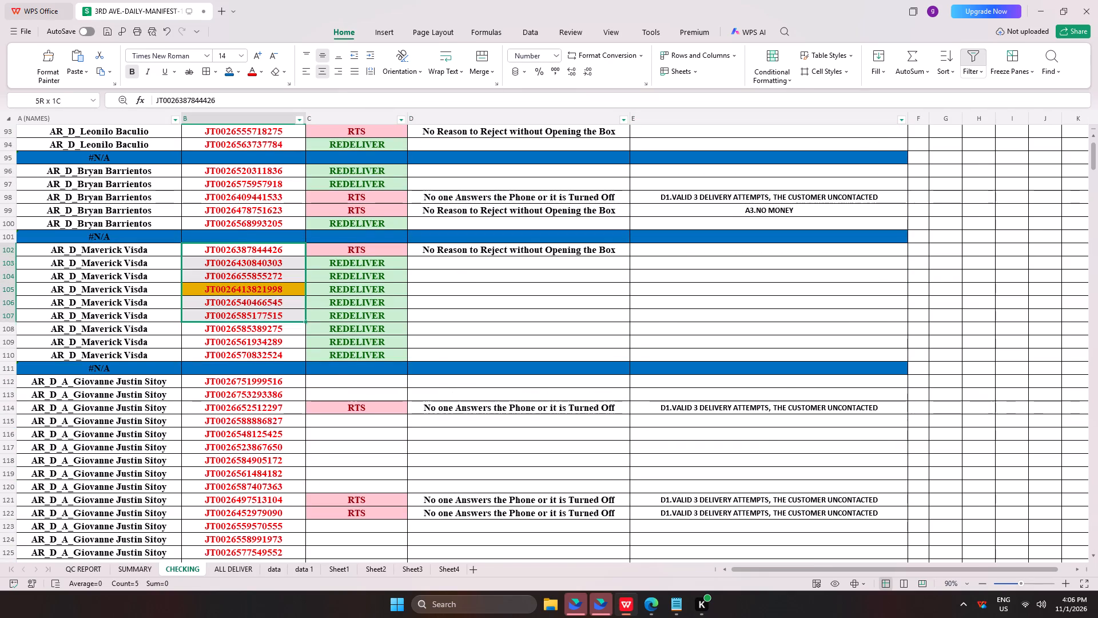
pyautogui.moveTo(256, 335); pyautogui.dragTo(260, 357)
pyautogui.hotkey('ctrl', 'c')
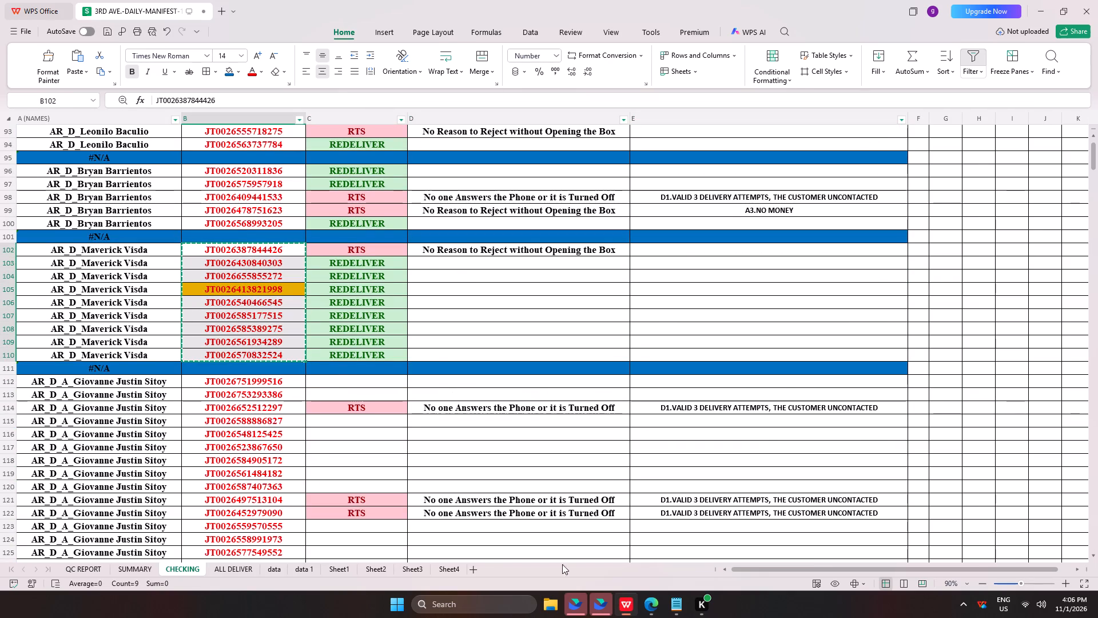
pyautogui.hotkey('alt', 'Tab')
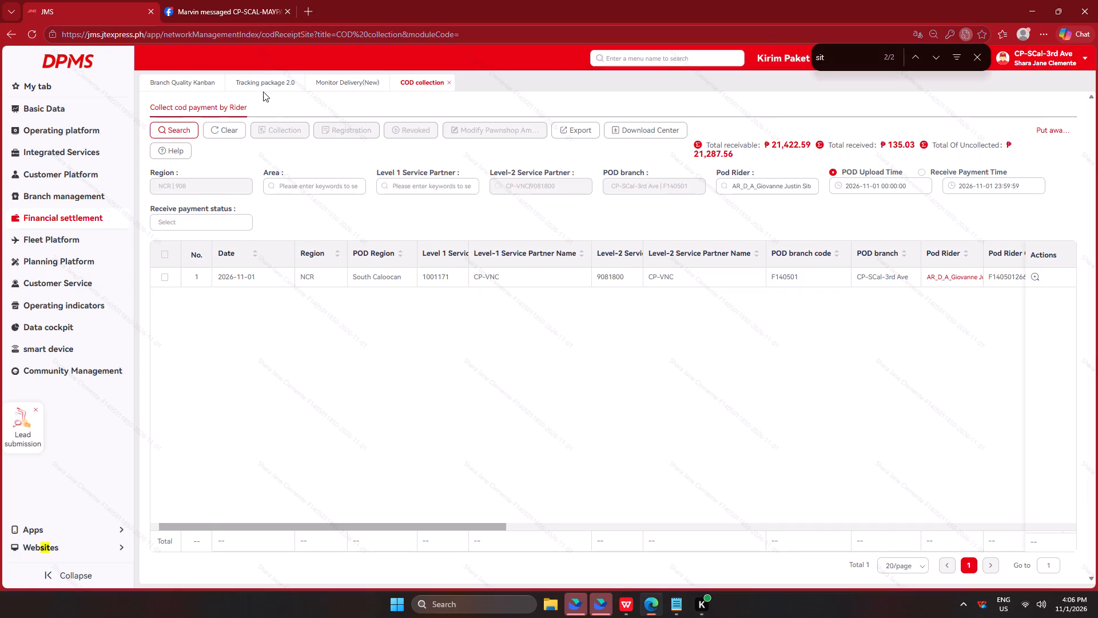
pyautogui.click(262, 80)
pyautogui.click(239, 134)
pyautogui.moveTo(168, 280); pyautogui.dragTo(169, 288)
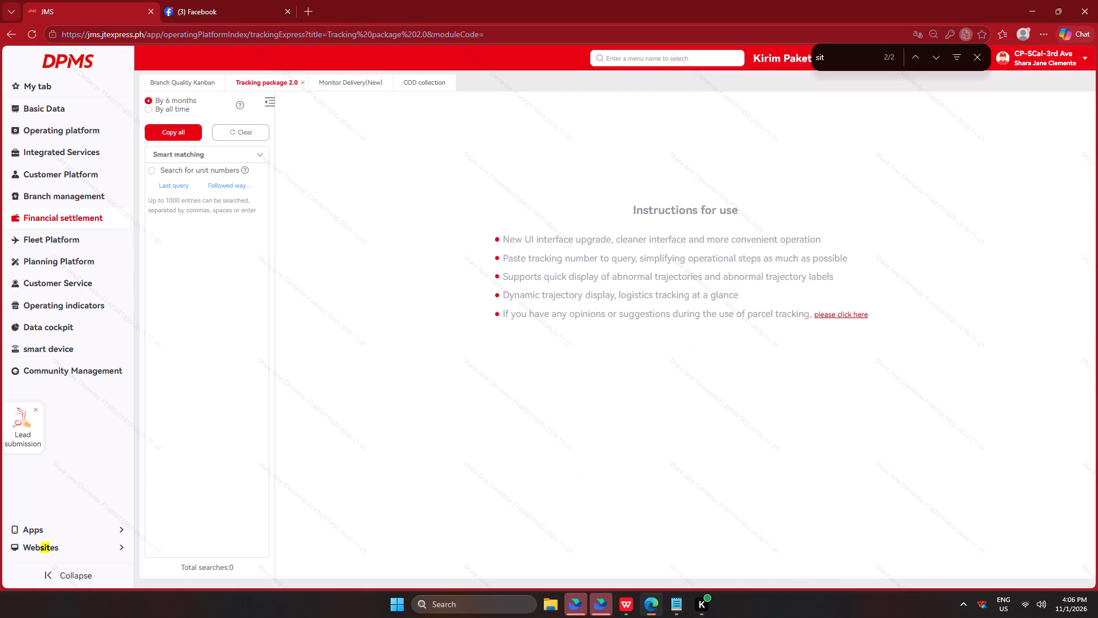
pyautogui.hotkey('ctrl', 'v')
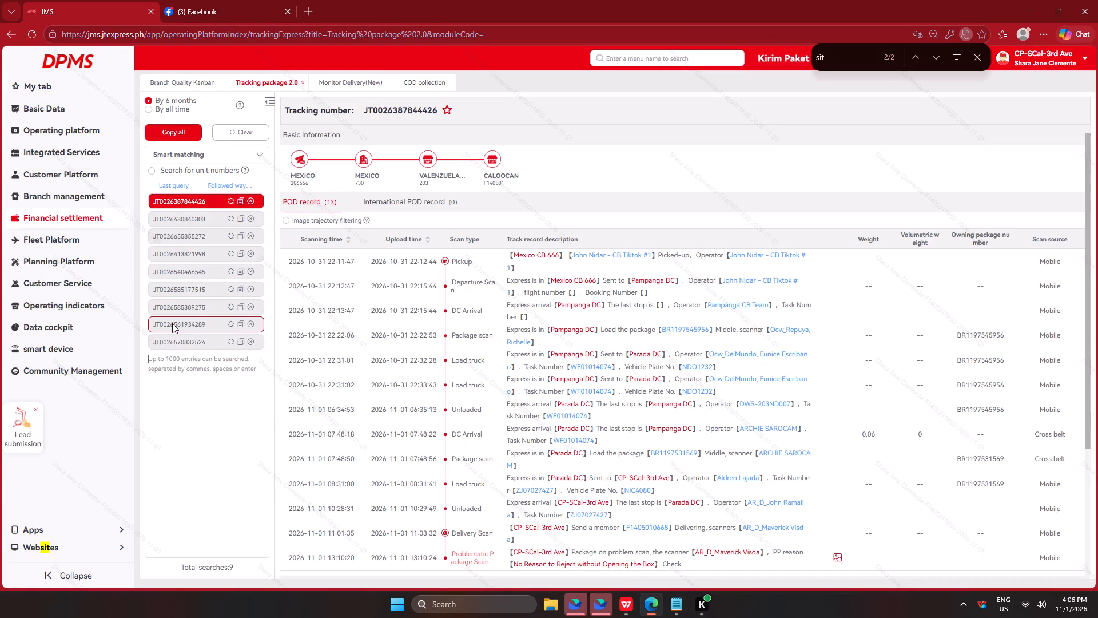
pyautogui.click(177, 219)
pyautogui.scroll(-6, 487, 302)
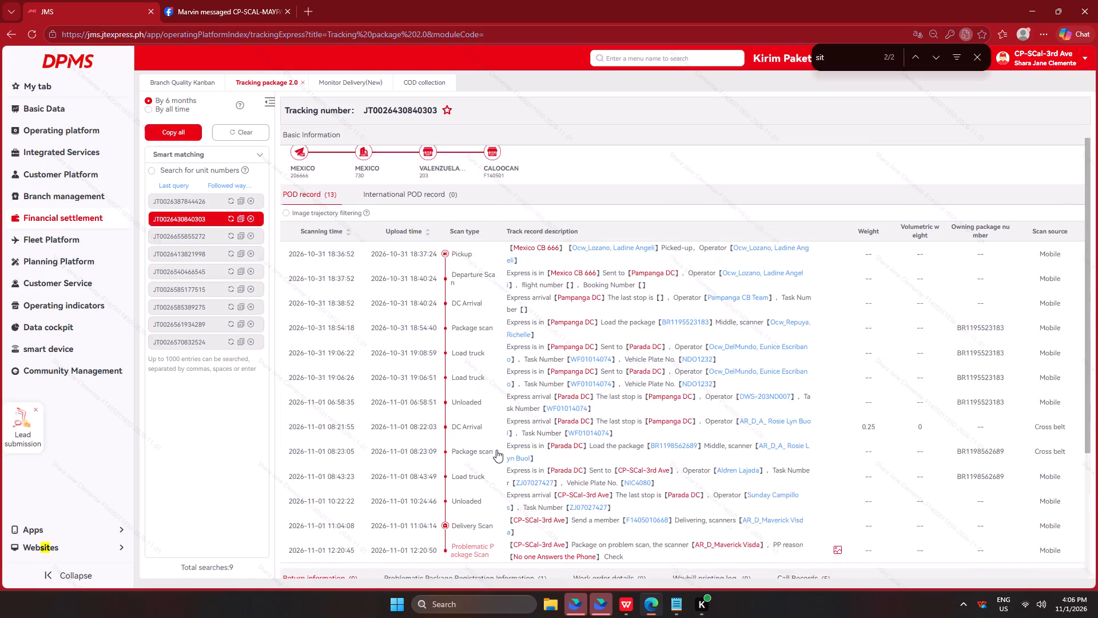
pyautogui.scroll(-3, 474, 379)
pyautogui.click(167, 226)
pyautogui.click(167, 237)
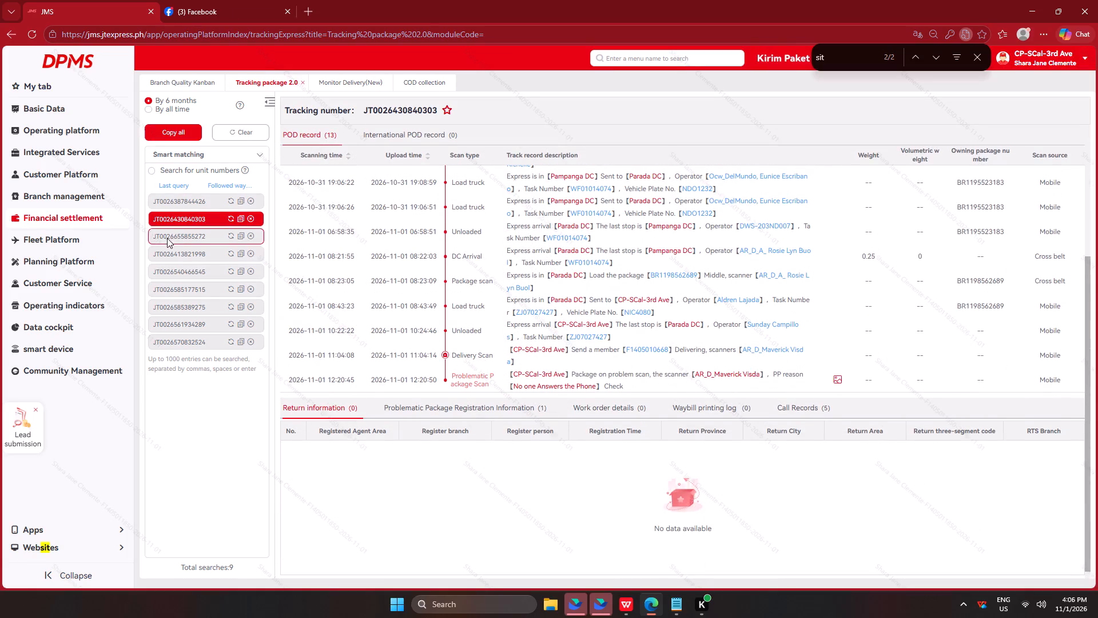
pyautogui.click(177, 255)
pyautogui.click(177, 267)
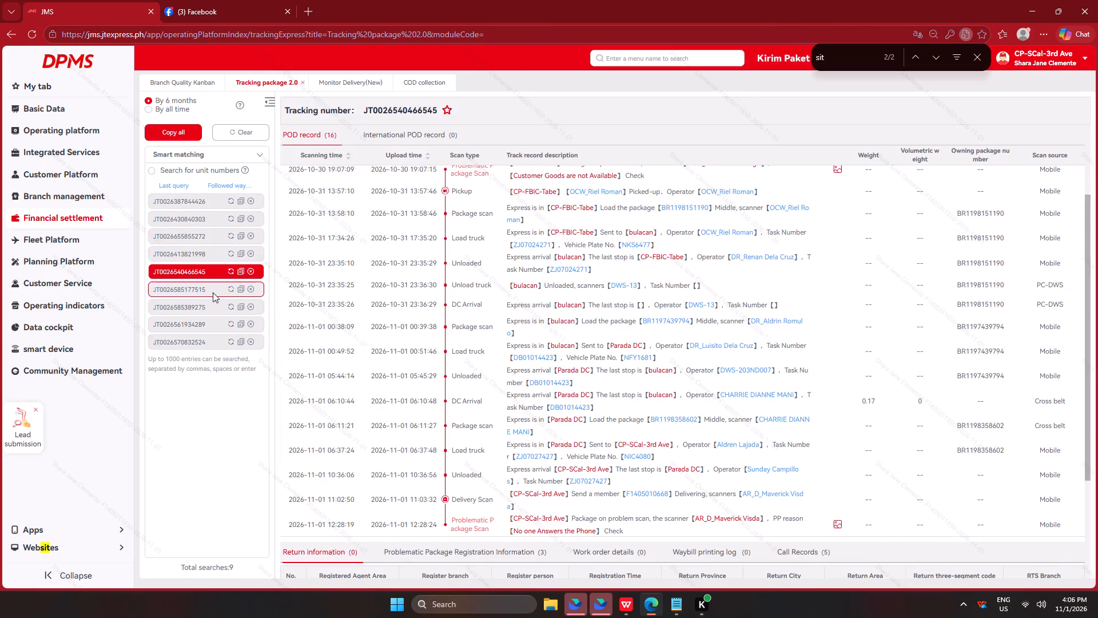
pyautogui.click(212, 292)
pyautogui.scroll(-2, 595, 332)
pyautogui.click(192, 298)
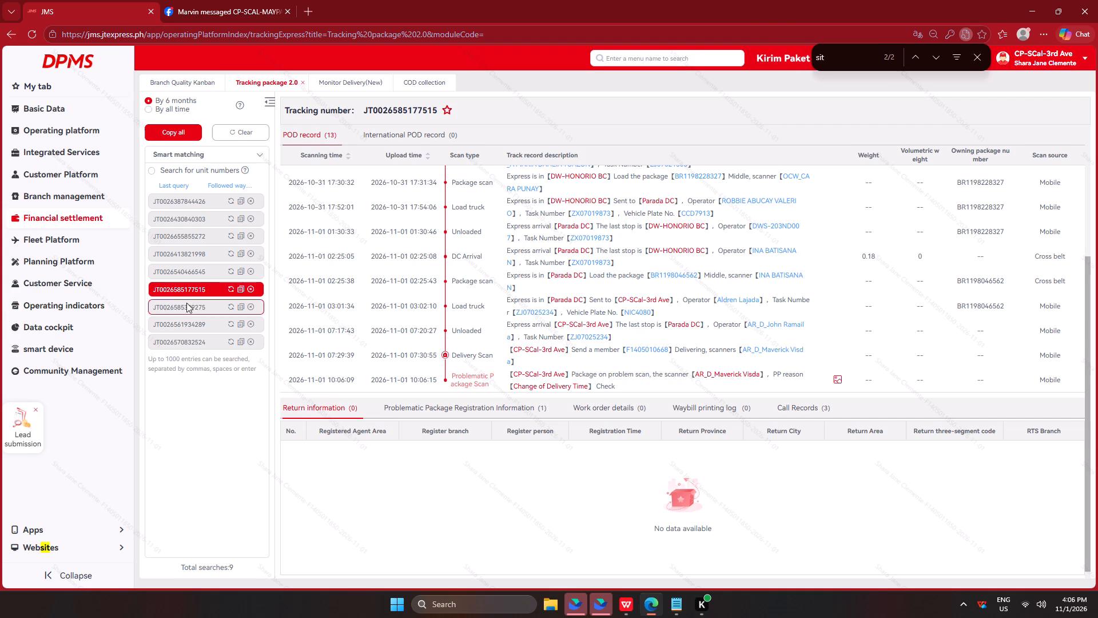
pyautogui.click(186, 303)
pyautogui.click(185, 324)
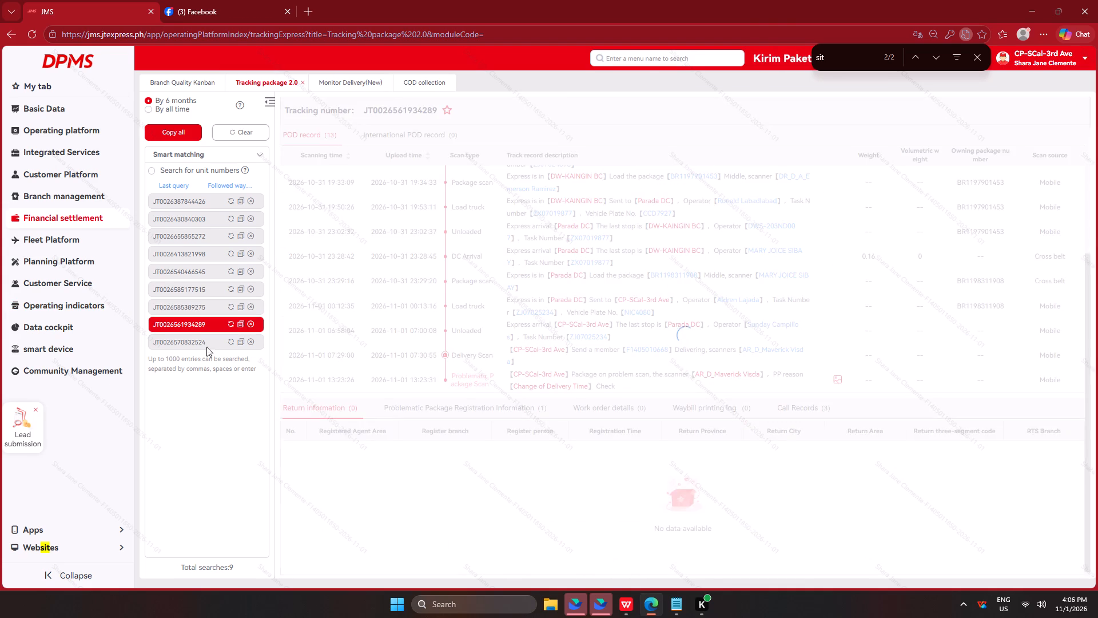
pyautogui.click(200, 343)
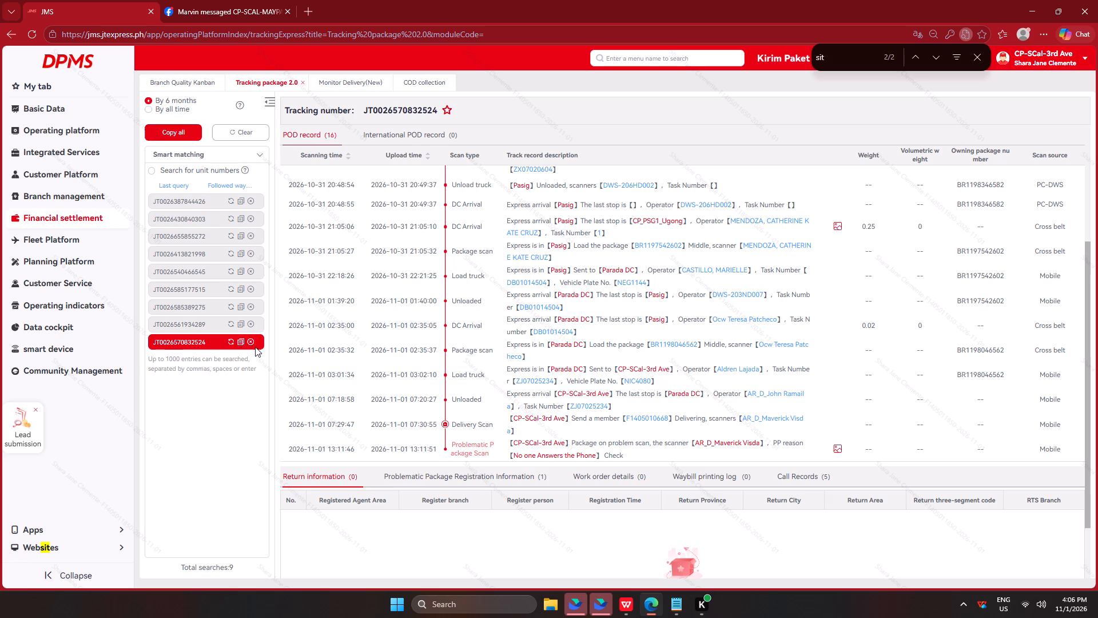
pyautogui.doubleClick(230, 339)
pyautogui.scroll(-3, 479, 346)
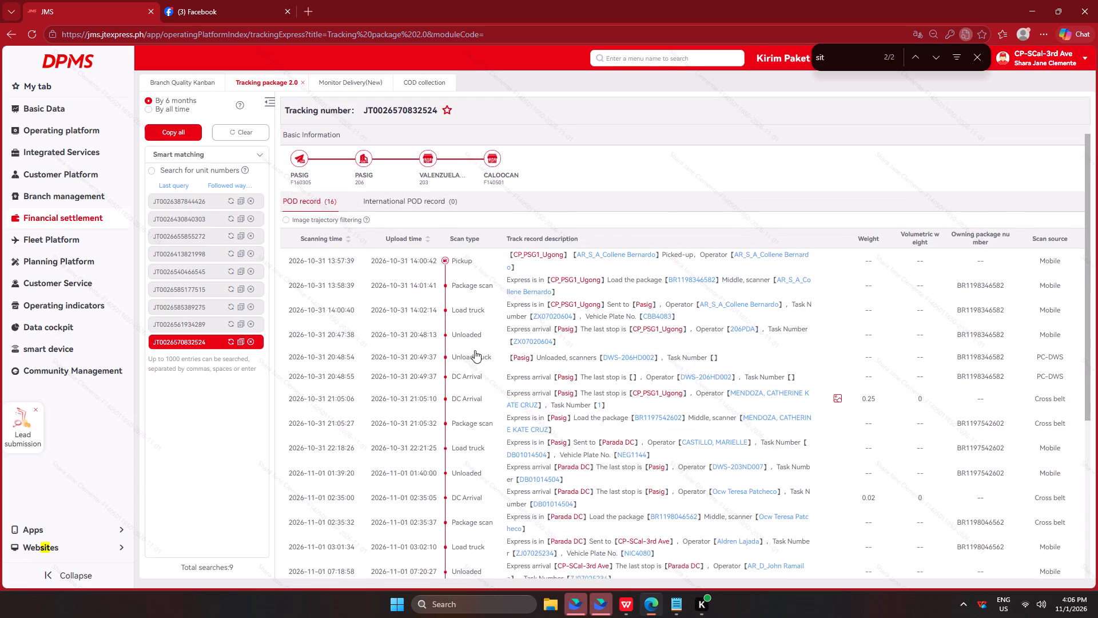
pyautogui.scroll(-3, 475, 350)
pyautogui.click(234, 340)
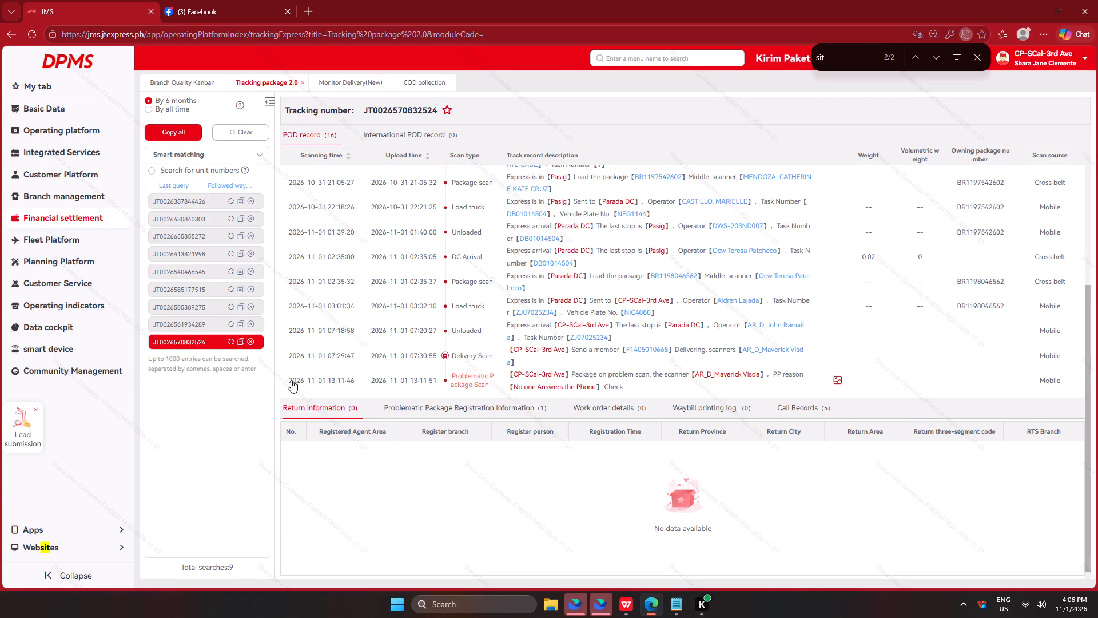
pyautogui.click(268, 125)
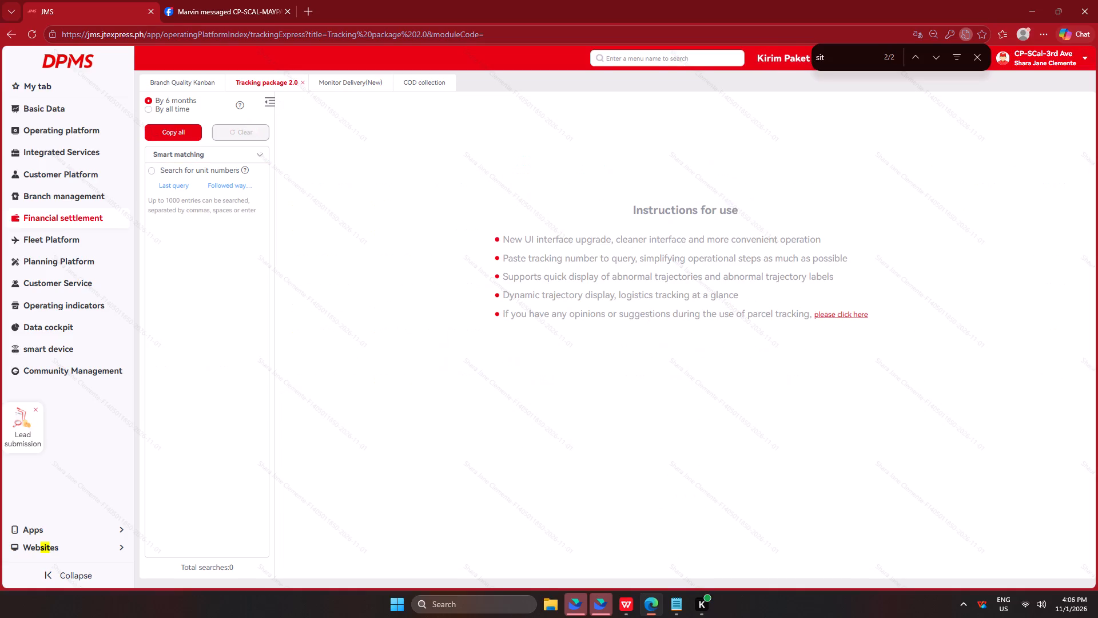
pyautogui.moveTo(142, 310); pyautogui.dragTo(148, 310)
pyautogui.hotkey('ctrl', 'v')
pyautogui.scroll(-6, 703, 341)
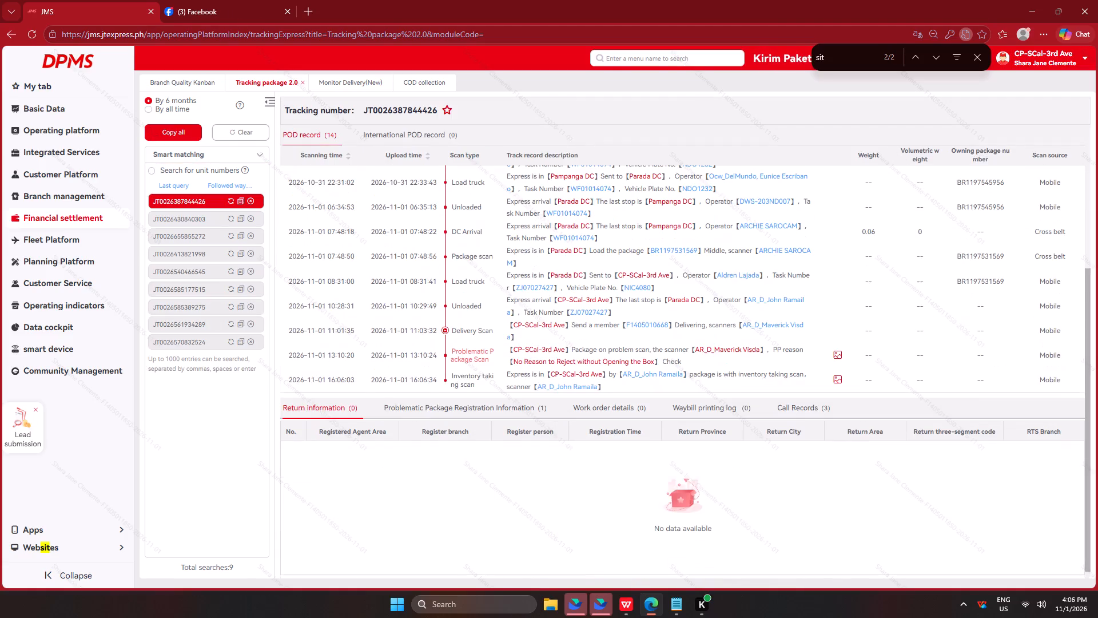
pyautogui.click(188, 219)
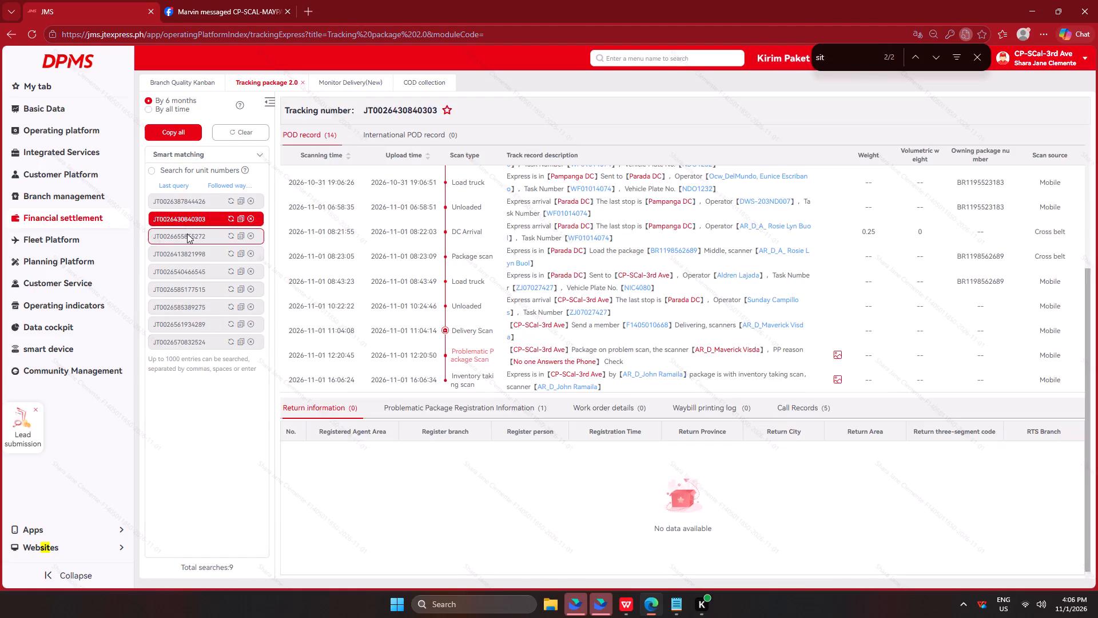
pyautogui.click(188, 232)
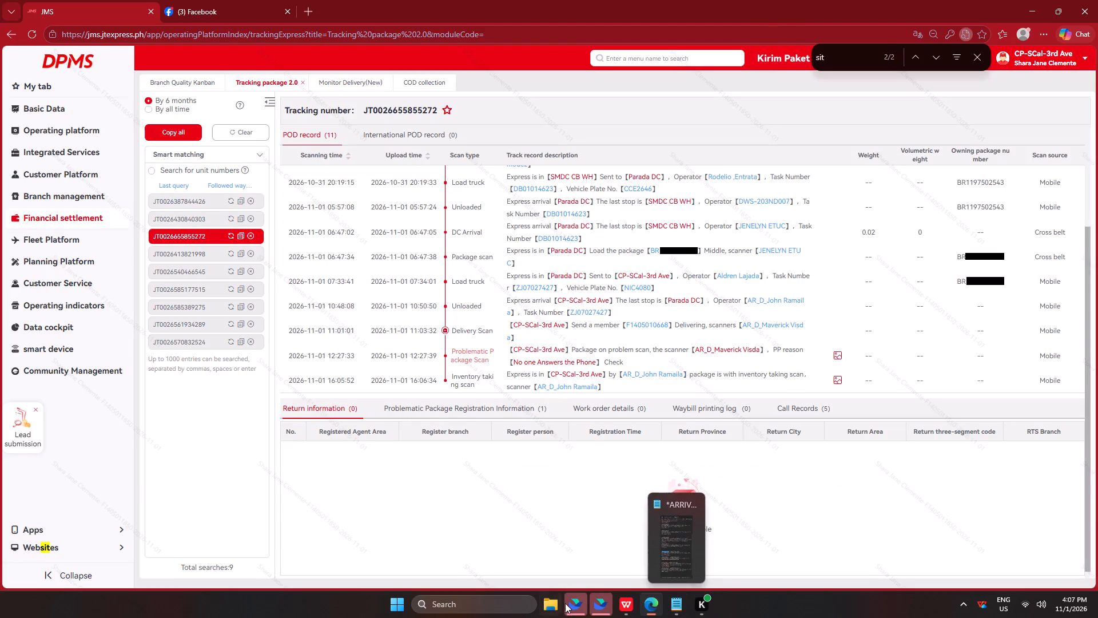
pyautogui.click(619, 605)
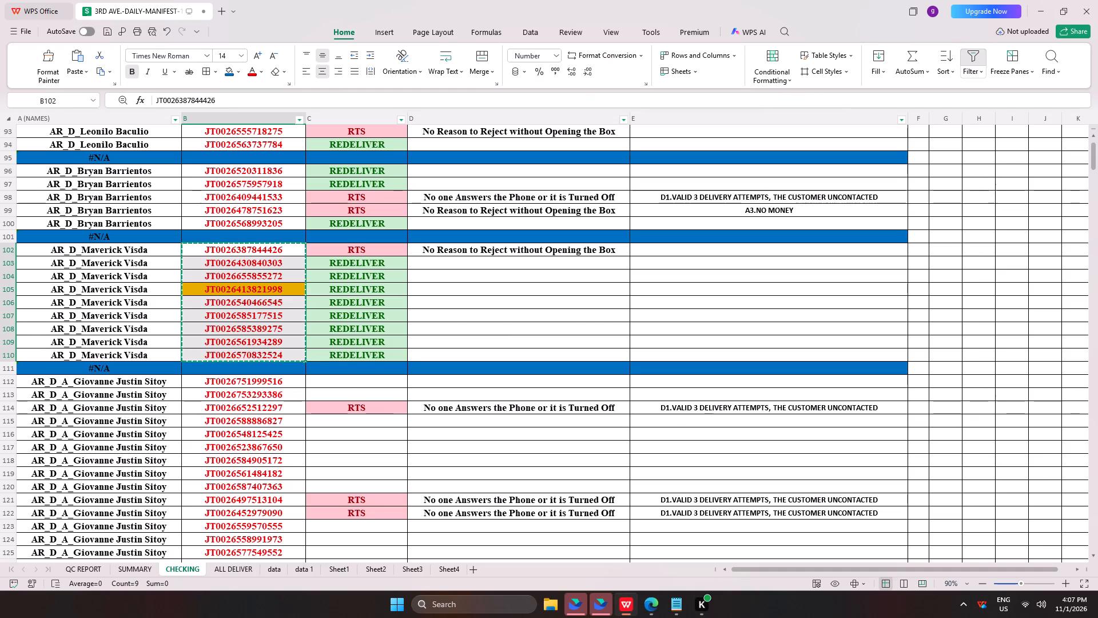
pyautogui.click(692, 263)
pyautogui.click(695, 254)
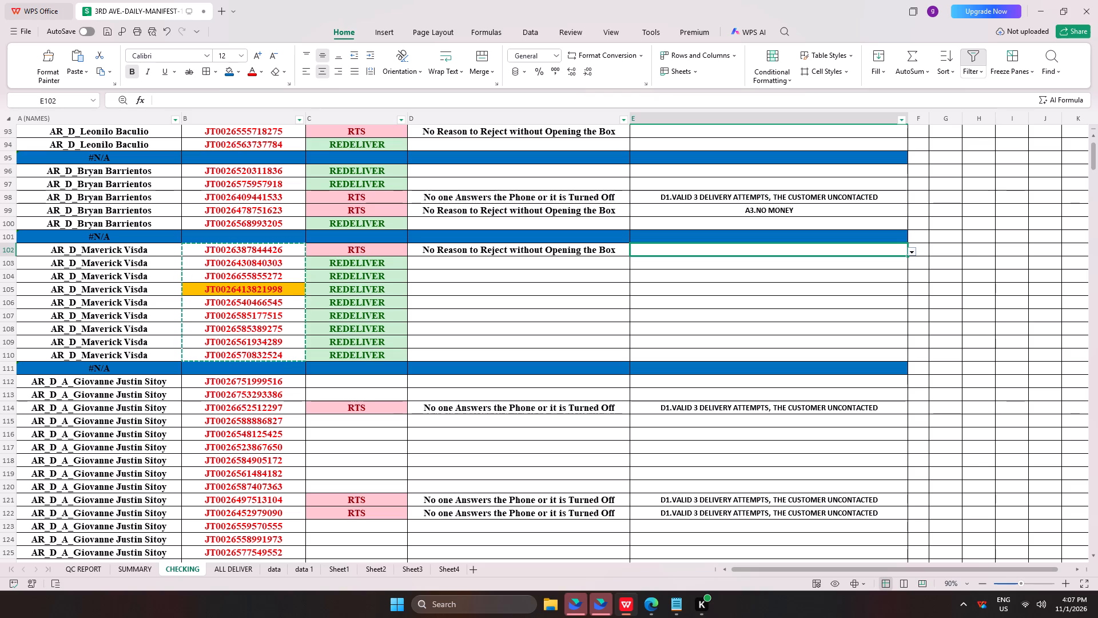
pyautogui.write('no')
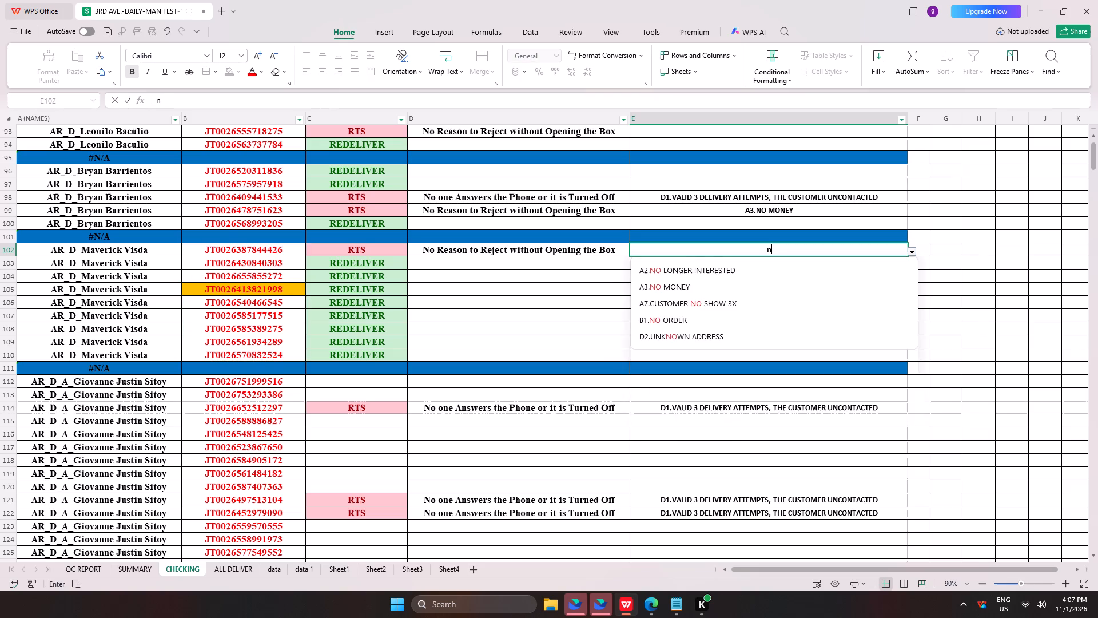
pyautogui.click(673, 266)
pyautogui.click(581, 290)
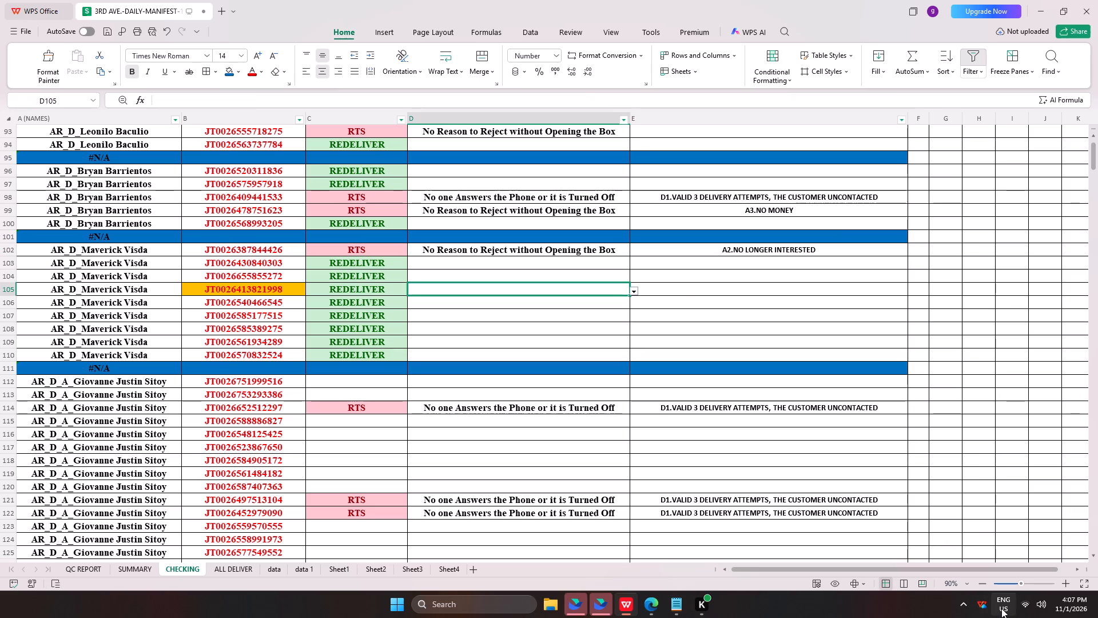
# Review the status, reason and remark entries for the couriers' packages in rows 105 to 141 of the CHECKING sheet.
pyautogui.hotkey('alt', 'Tab')
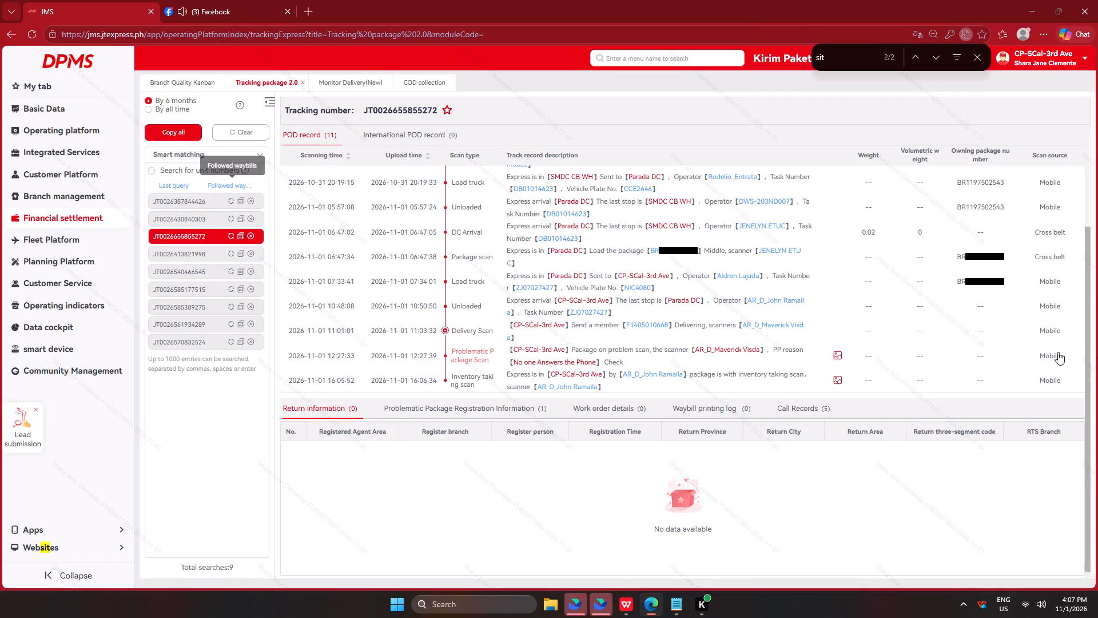
pyautogui.click(636, 604)
pyautogui.click(504, 335)
pyautogui.scroll(-15, 511, 324)
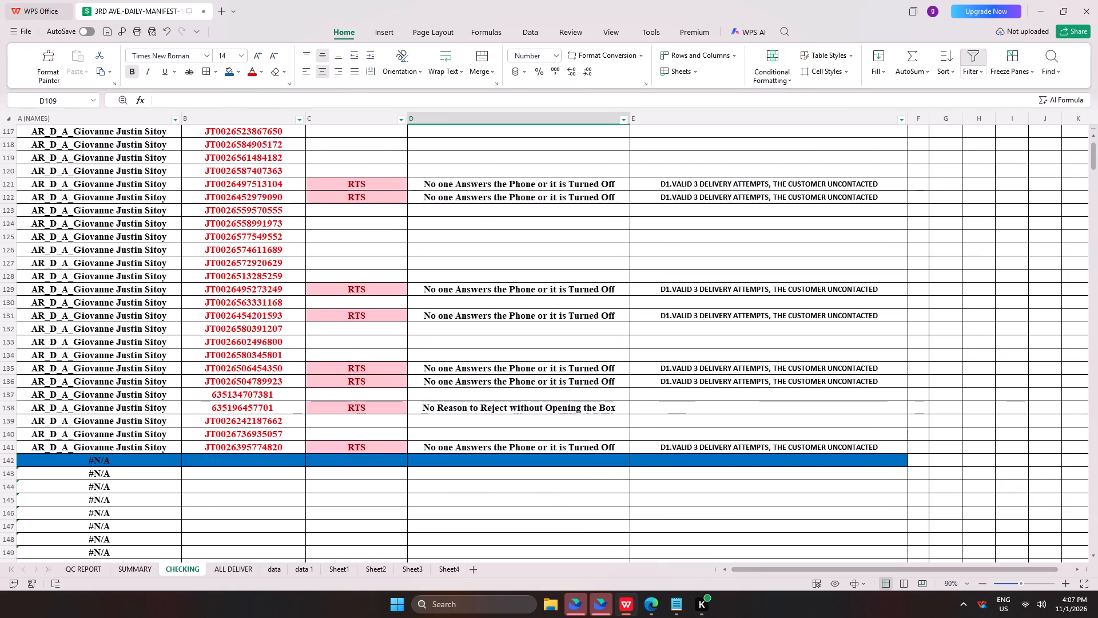
pyautogui.scroll(-9, 507, 332)
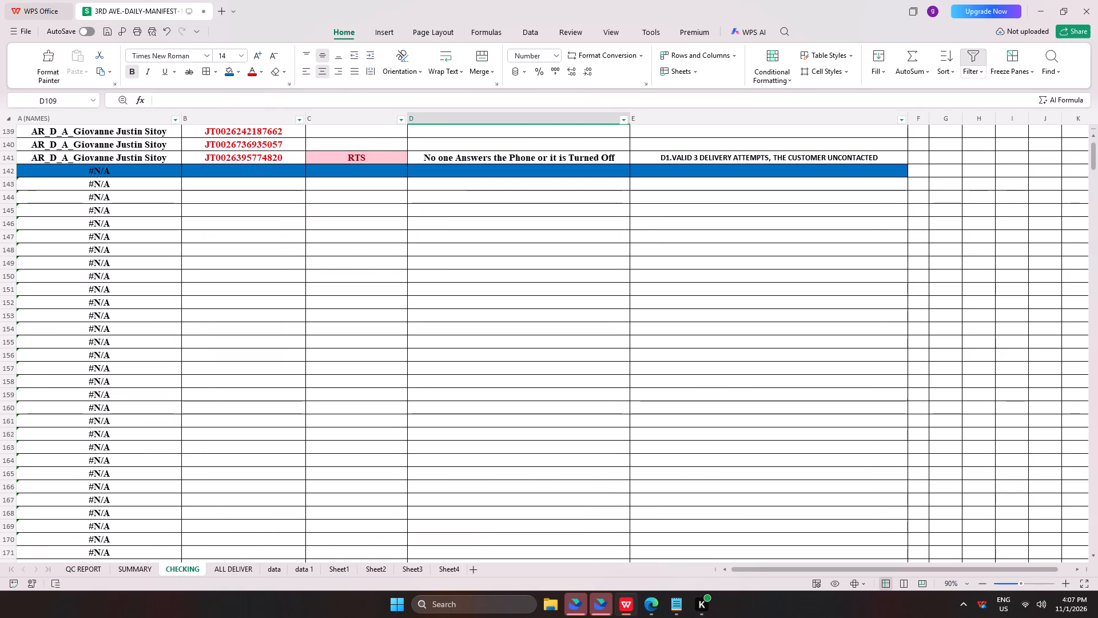
pyautogui.scroll(5, 414, 249)
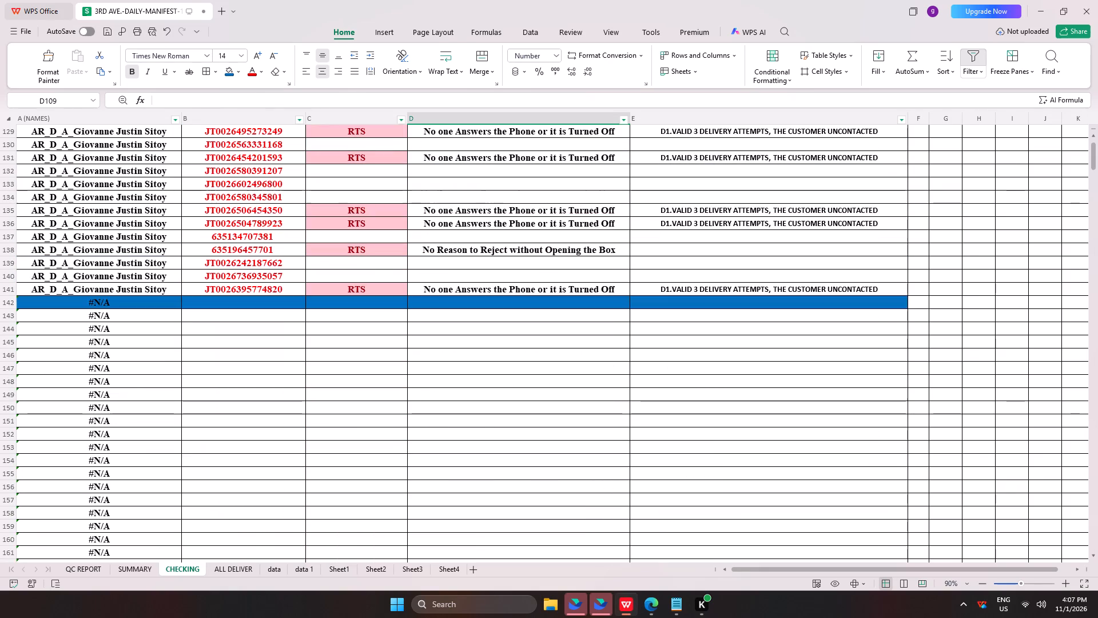
pyautogui.scroll(5, 413, 267)
pyautogui.scroll(7, 500, 268)
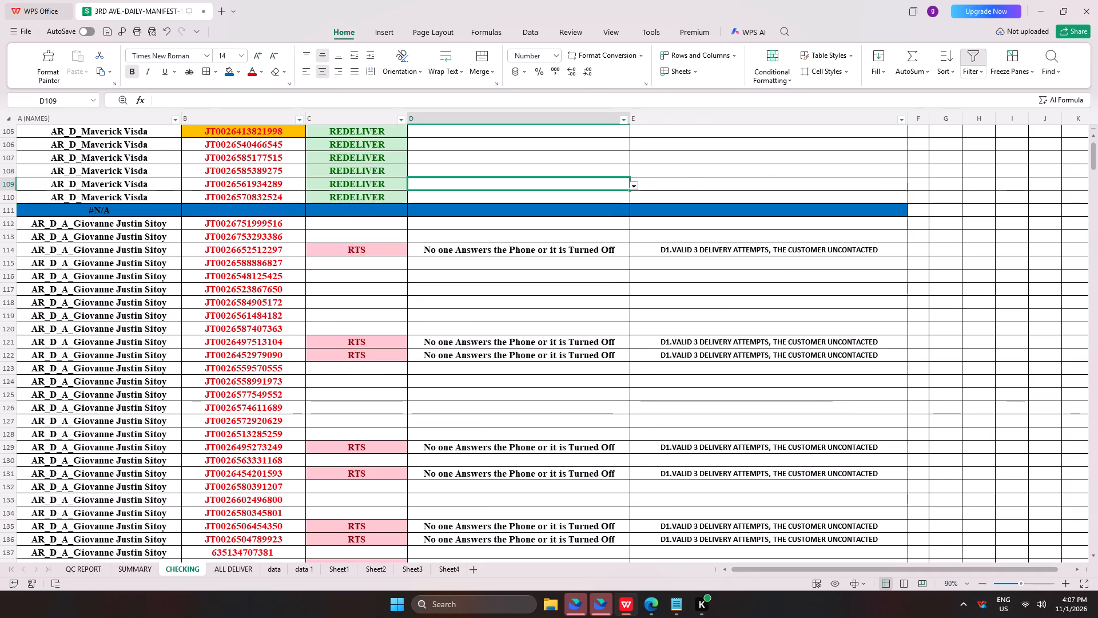
# Copy the tracking numbers in B112:B141 of the CHECKING sheet and query them in a cleared JMS package tracking list.
pyautogui.moveTo(288, 219); pyautogui.dragTo(253, 526)
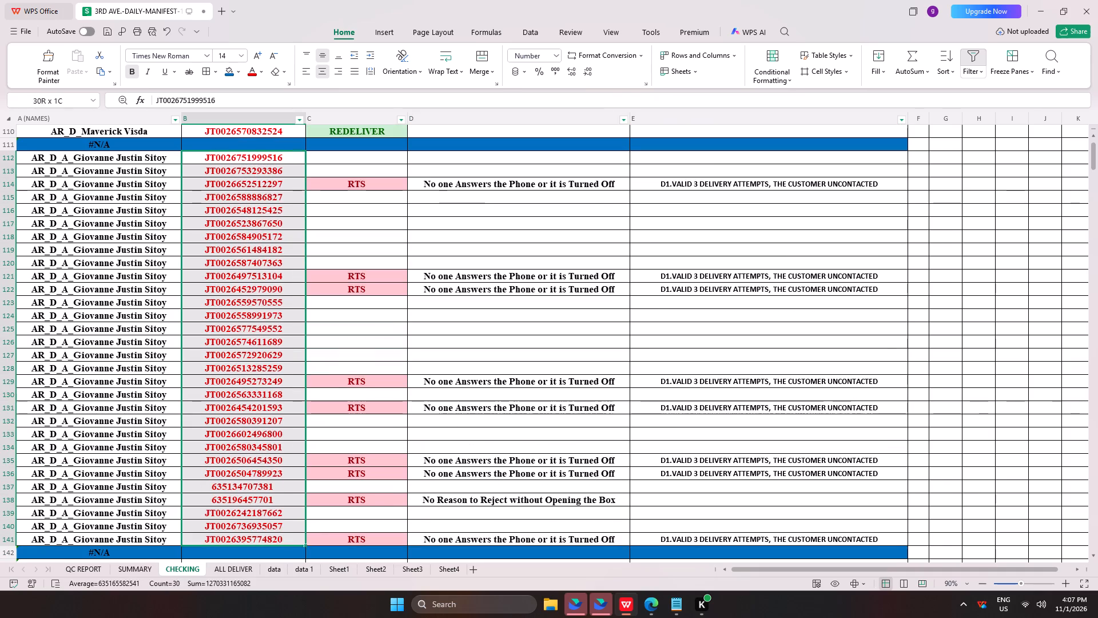
pyautogui.moveTo(253, 526); pyautogui.dragTo(253, 536)
pyautogui.hotkey('ctrl', 'c')
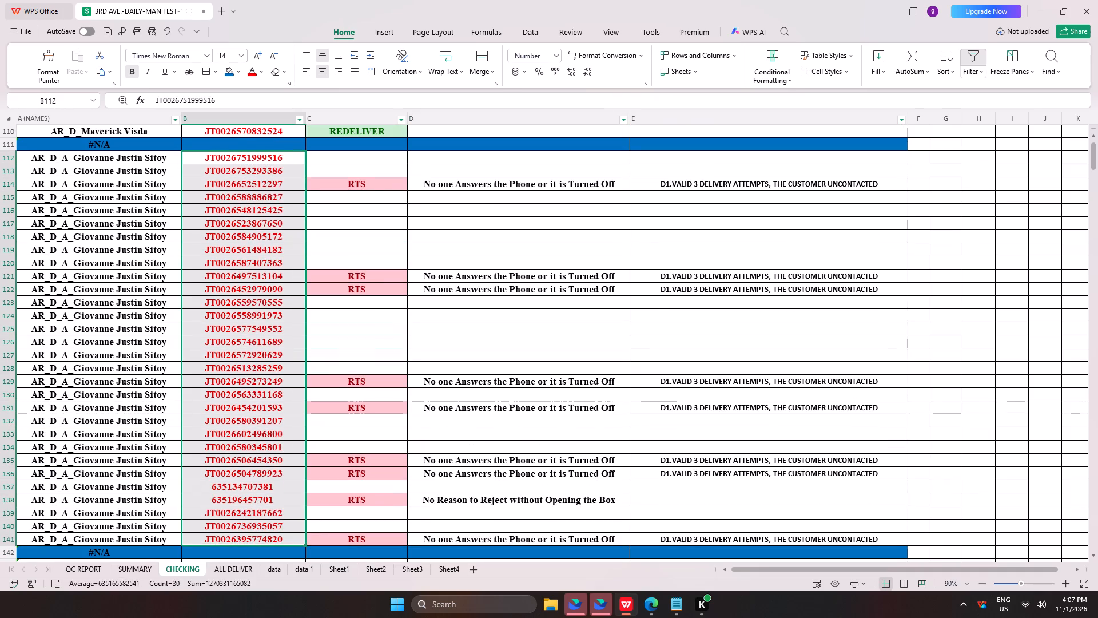
pyautogui.click(646, 603)
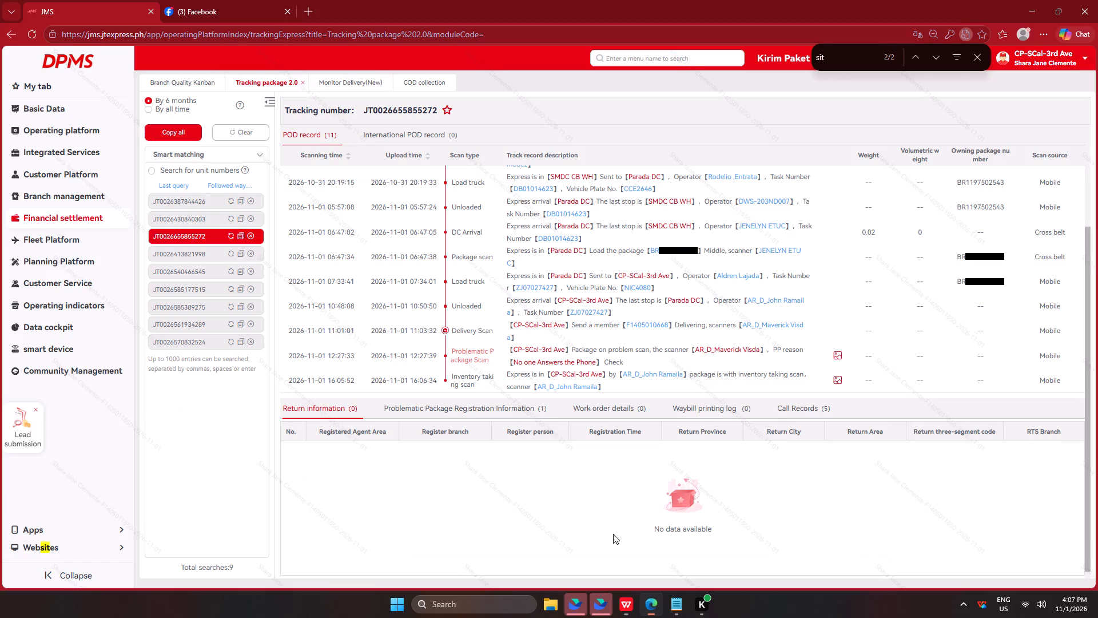
pyautogui.click(228, 130)
pyautogui.click(221, 303)
pyautogui.hotkey('ctrl', 'v')
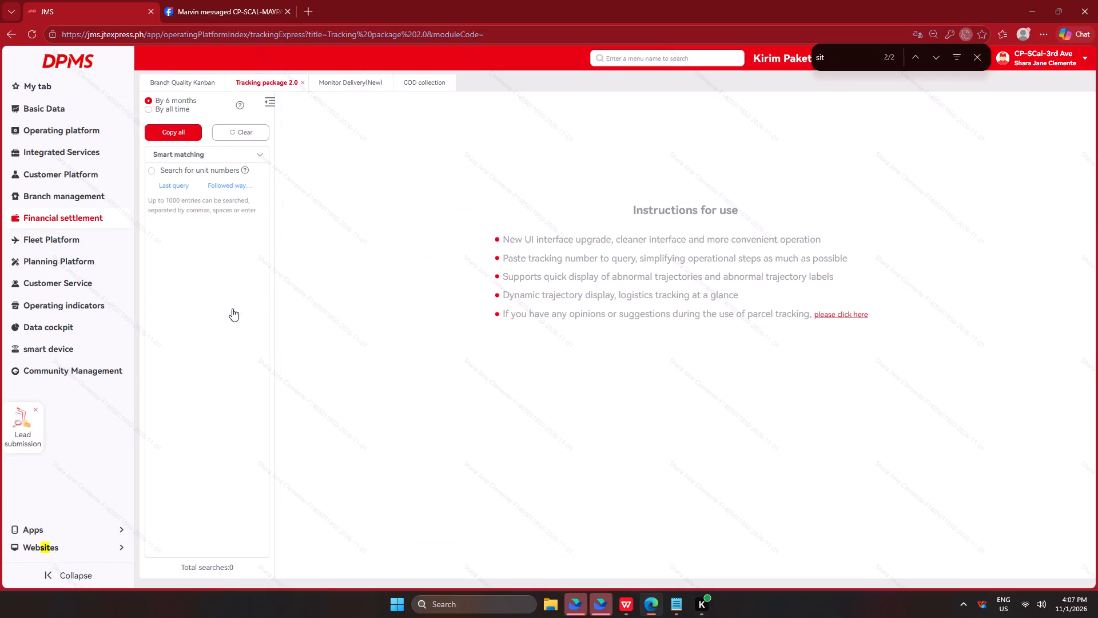
pyautogui.scroll(-8, 627, 139)
pyautogui.click(152, 207)
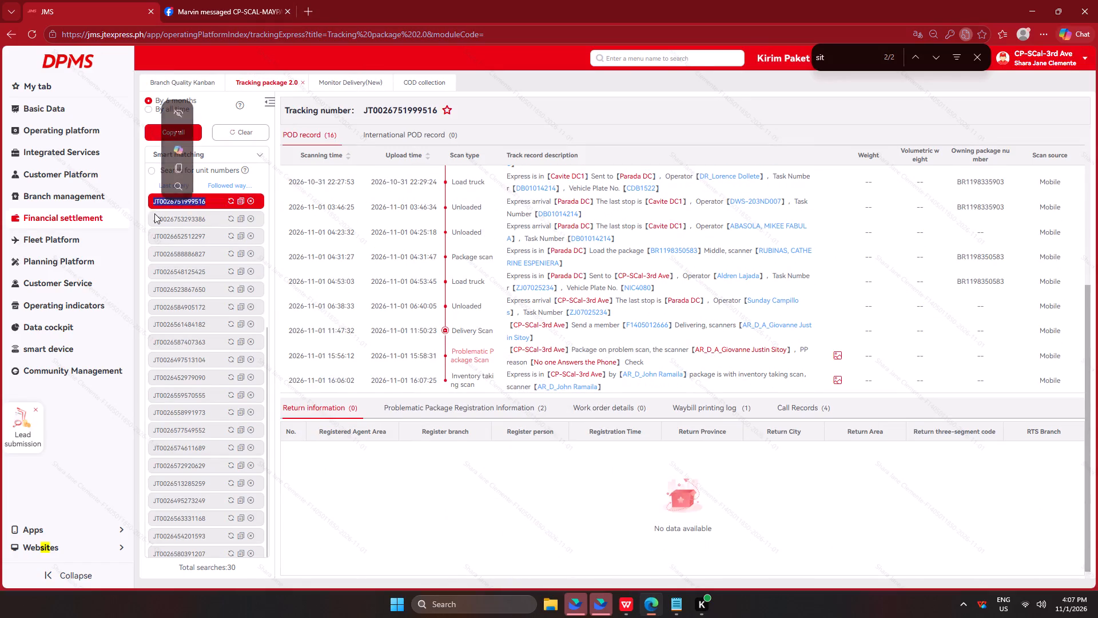
pyautogui.click(154, 213)
pyautogui.click(166, 236)
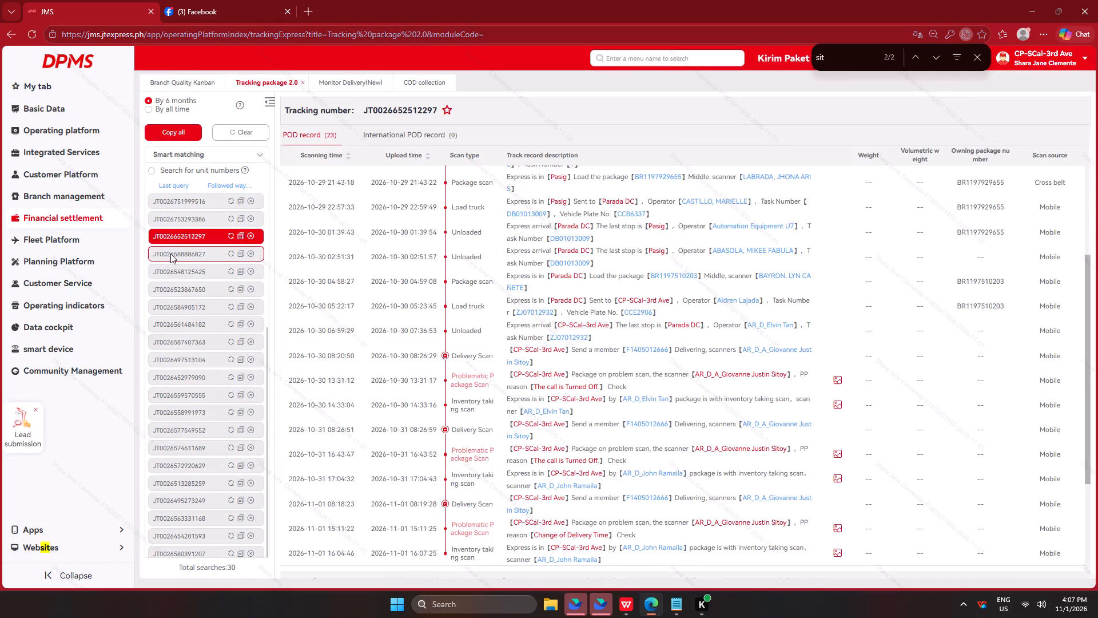
pyautogui.click(173, 253)
pyautogui.click(169, 272)
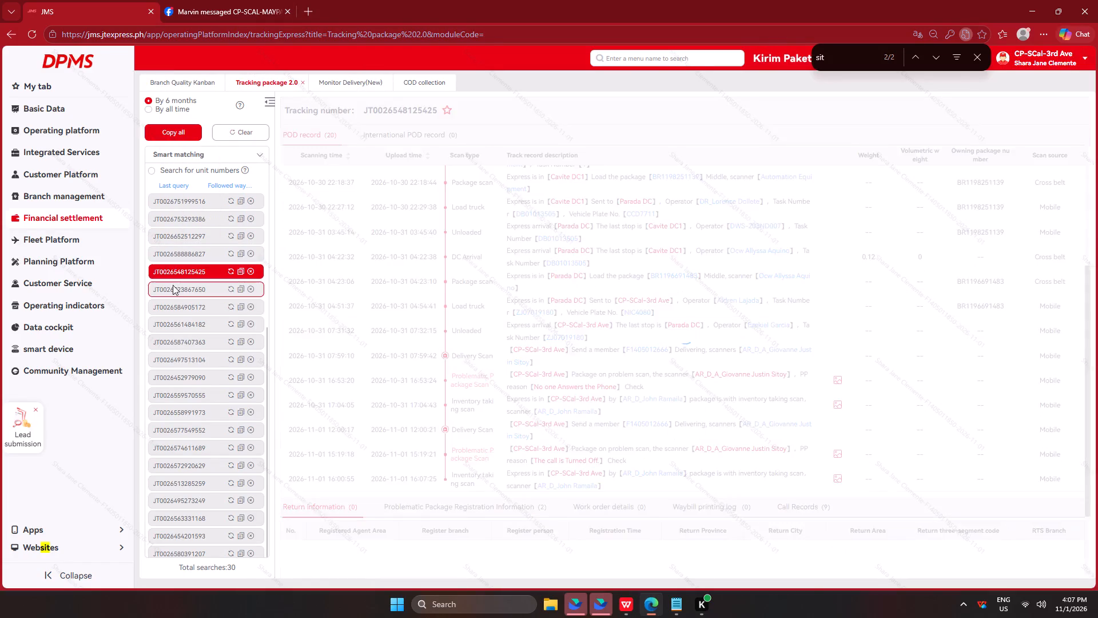
pyautogui.click(188, 283)
pyautogui.click(192, 306)
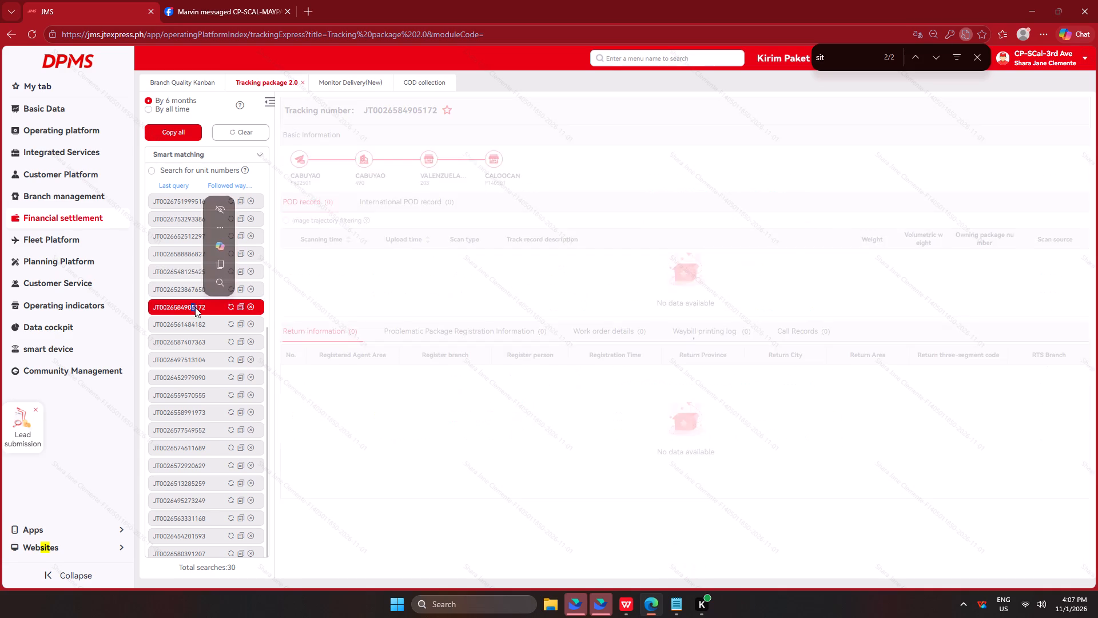
pyautogui.click(197, 323)
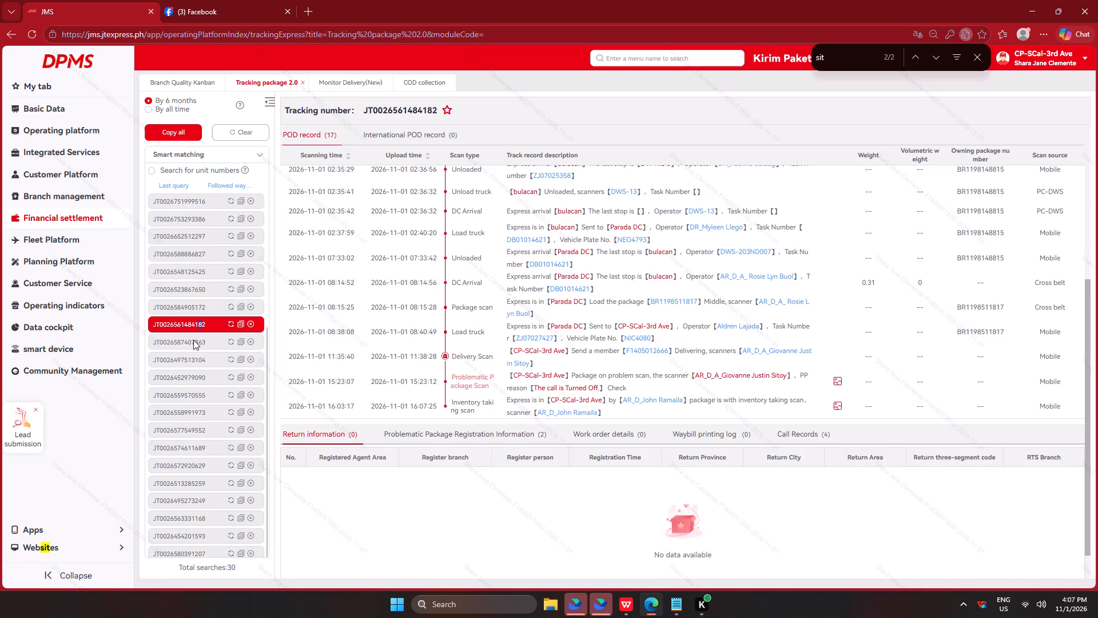
pyautogui.click(192, 340)
pyautogui.scroll(-3, 160, 176)
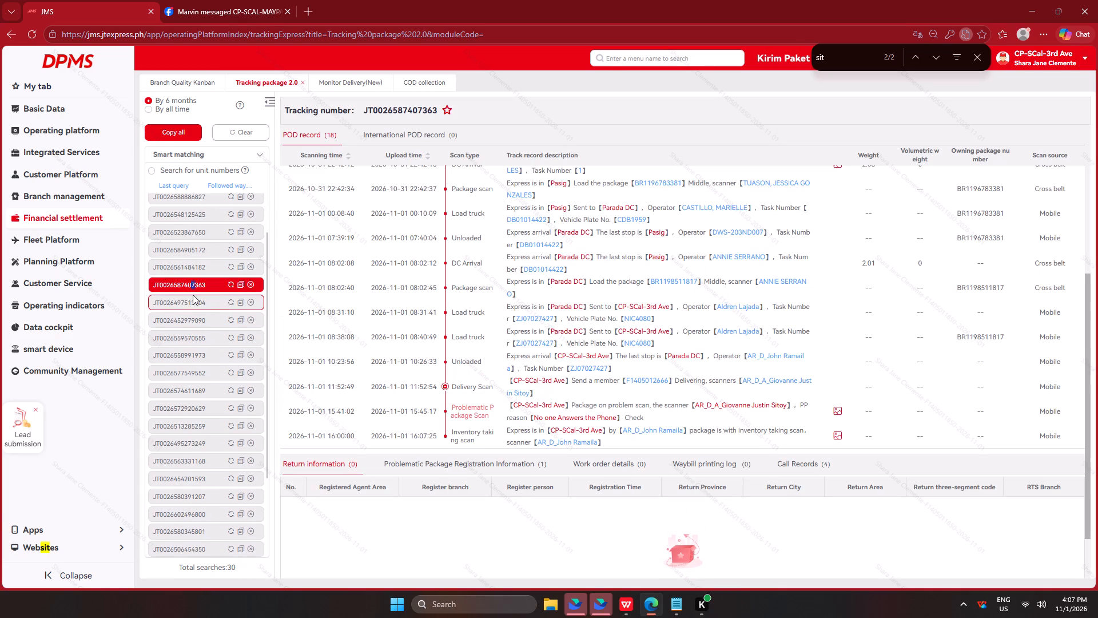
pyautogui.click(189, 301)
pyautogui.scroll(-5, 555, 405)
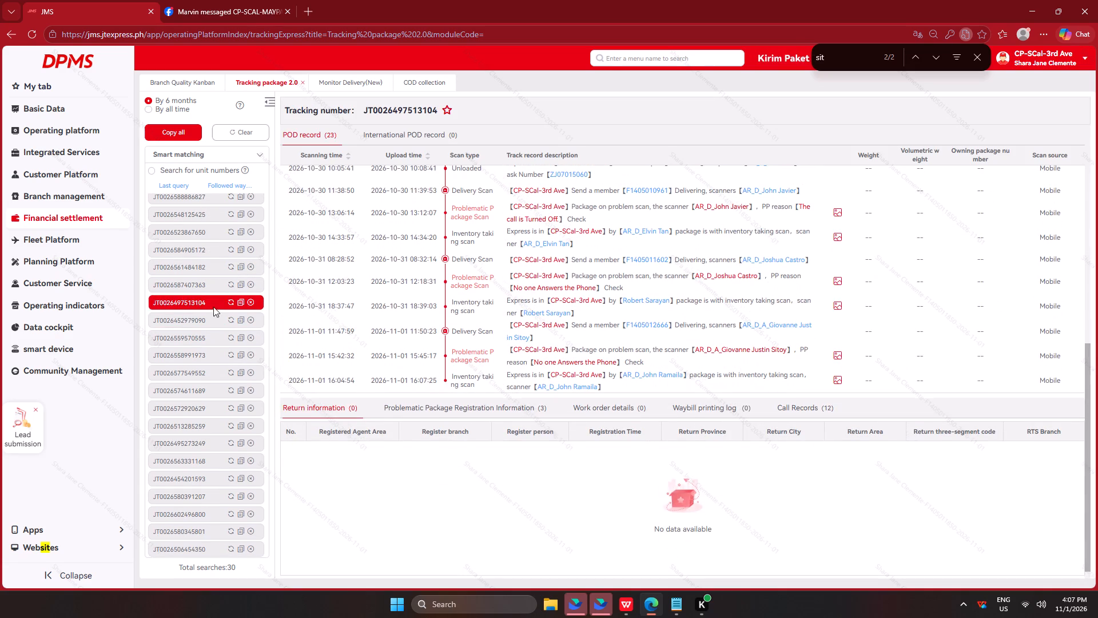
pyautogui.click(177, 319)
pyautogui.click(185, 338)
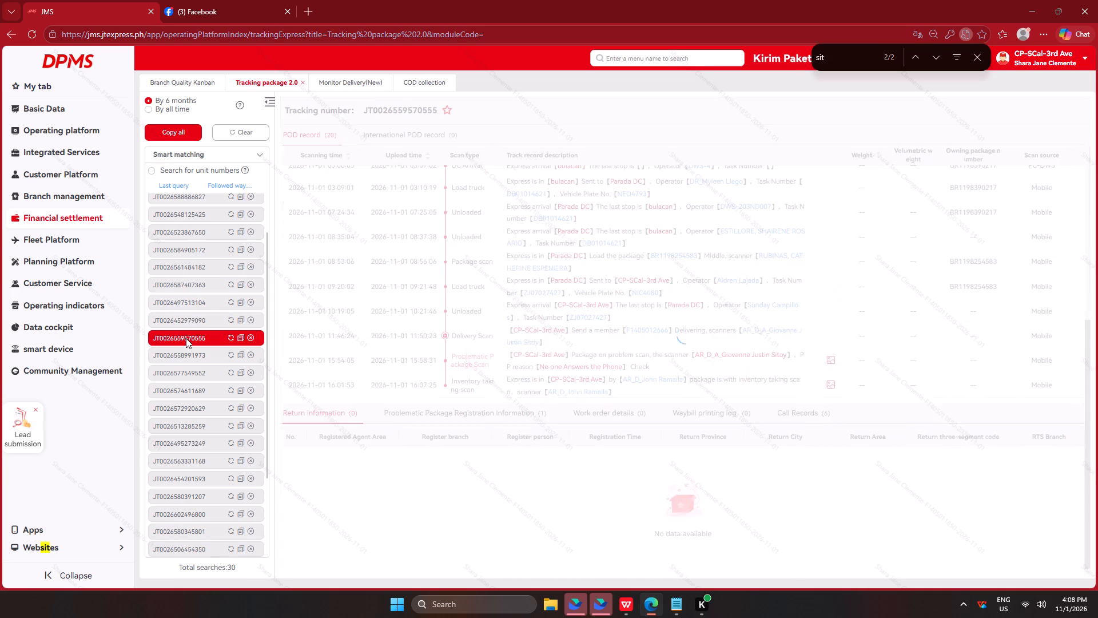
pyautogui.click(192, 323)
pyautogui.scroll(1, 527, 231)
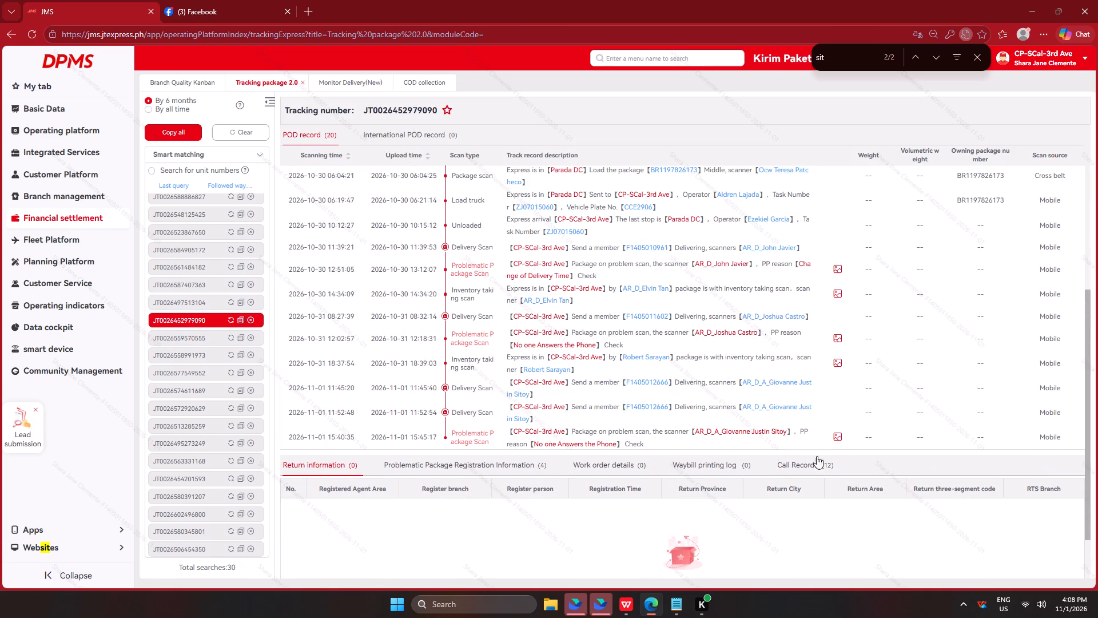
pyautogui.click(176, 334)
pyautogui.click(181, 350)
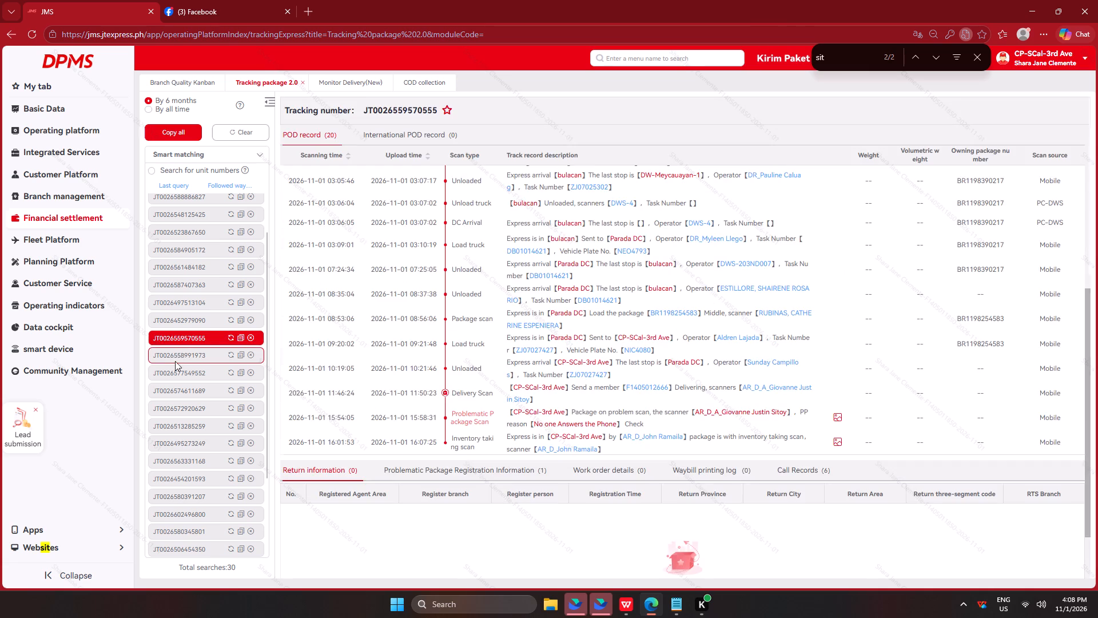
pyautogui.click(178, 369)
pyautogui.scroll(-3, 185, 286)
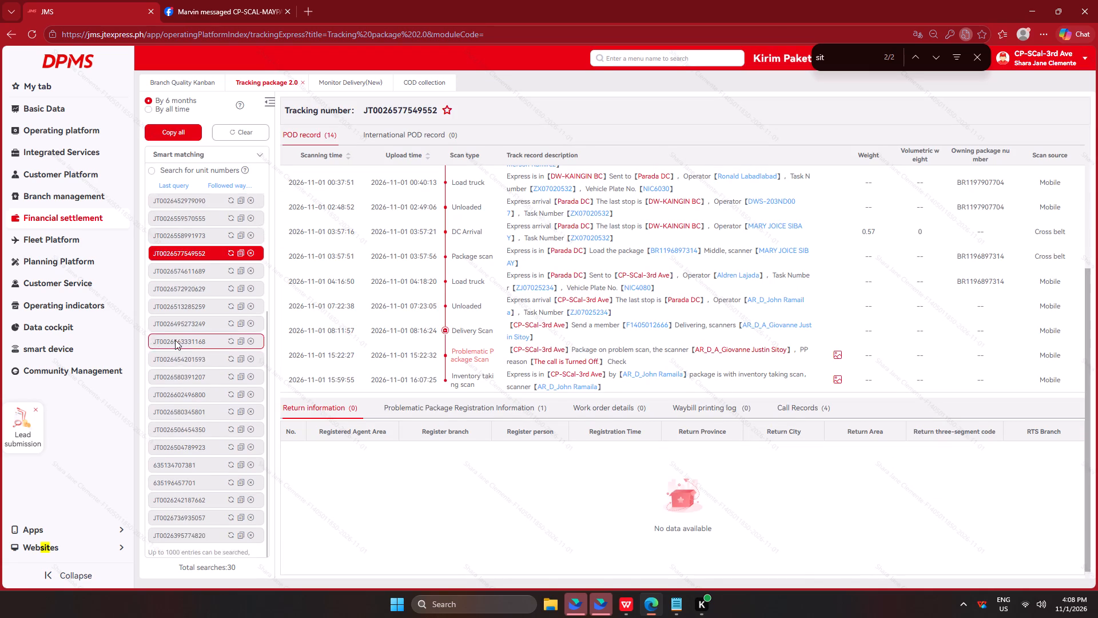
pyautogui.click(178, 255)
pyautogui.click(177, 263)
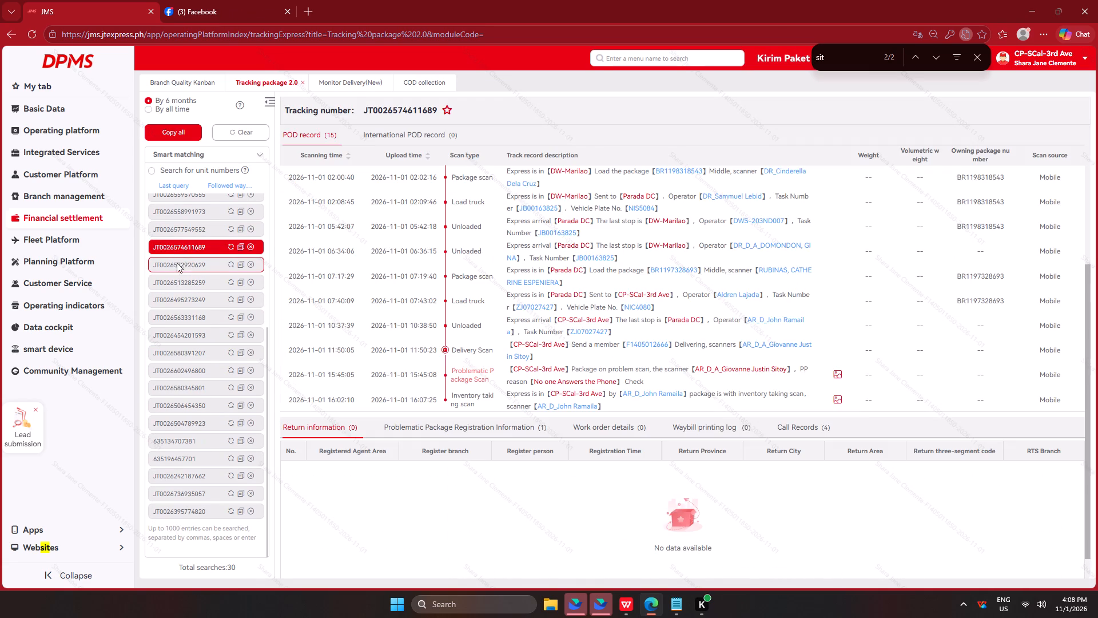
pyautogui.click(173, 280)
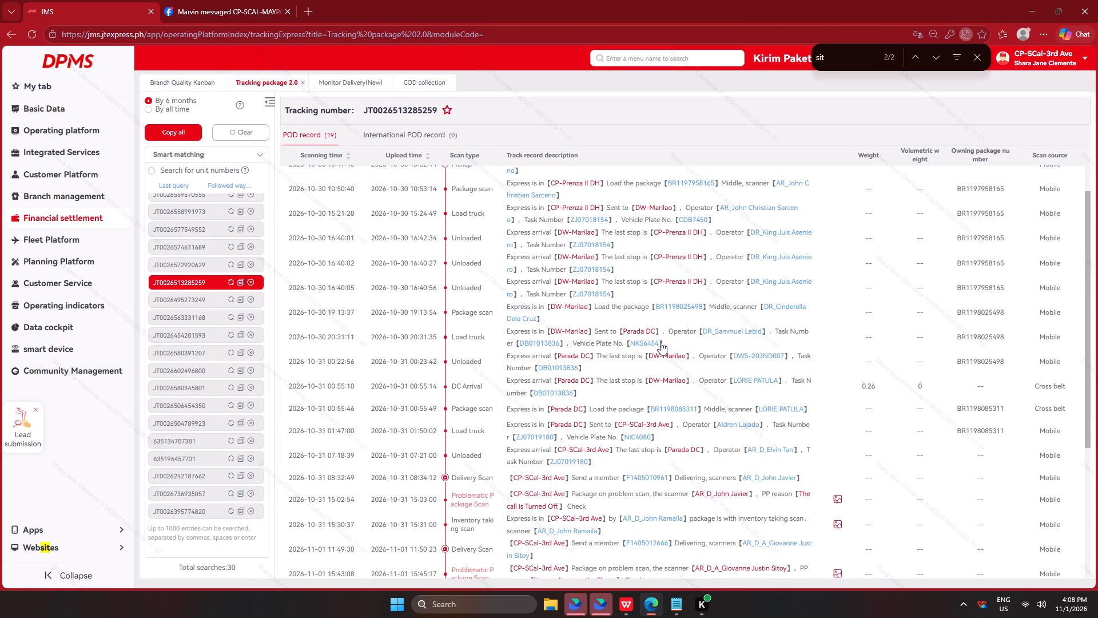
pyautogui.scroll(-6, 661, 342)
pyautogui.click(168, 295)
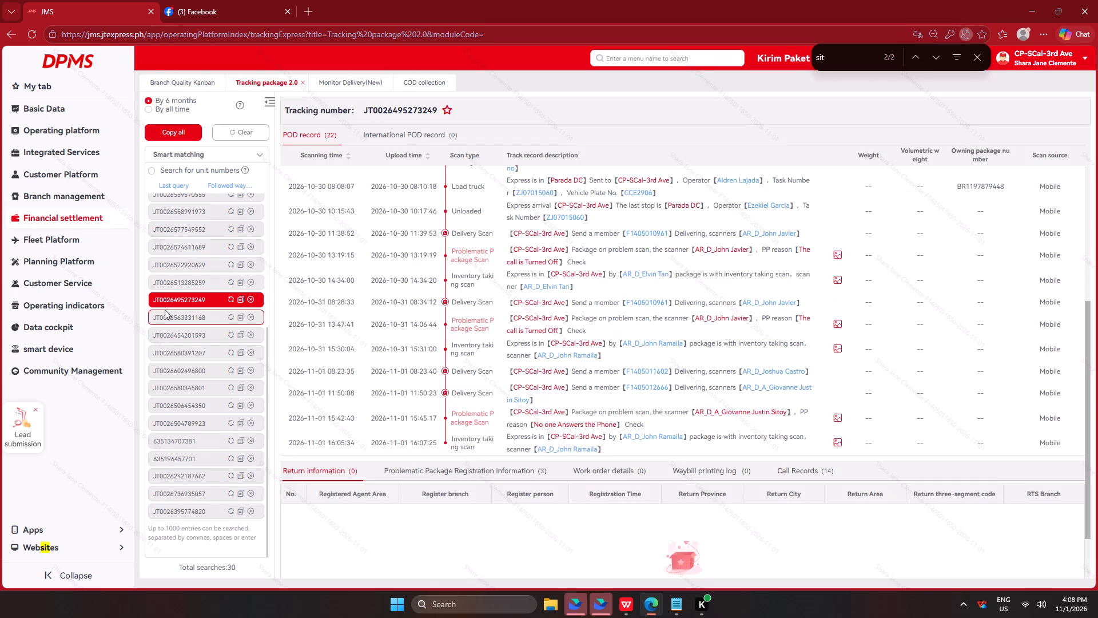
pyautogui.click(165, 310)
pyautogui.click(182, 333)
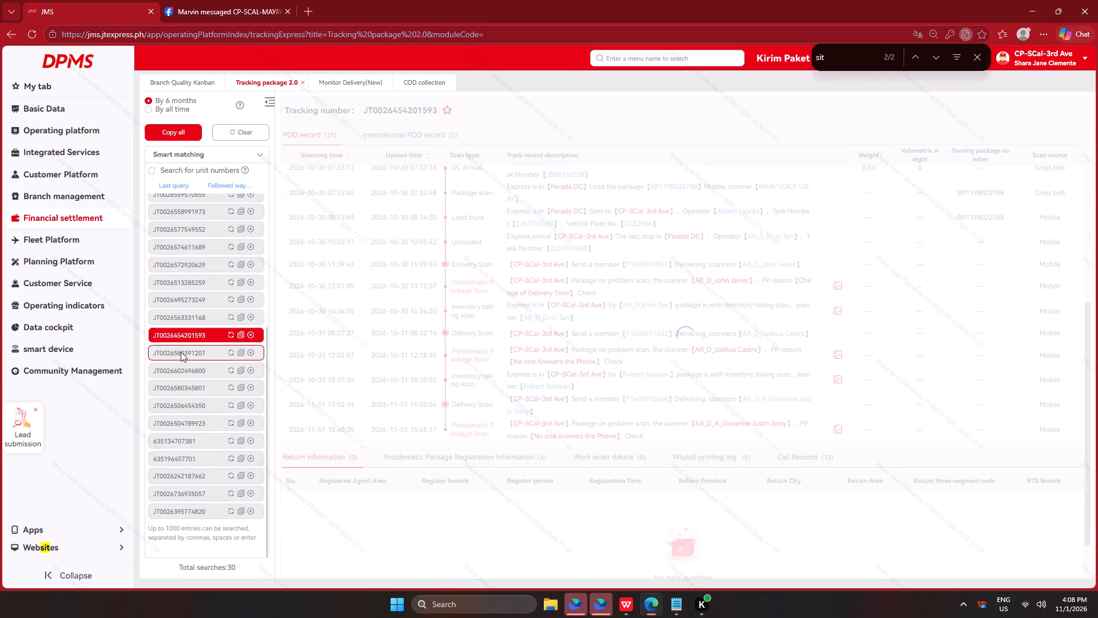
pyautogui.click(183, 358)
pyautogui.click(186, 371)
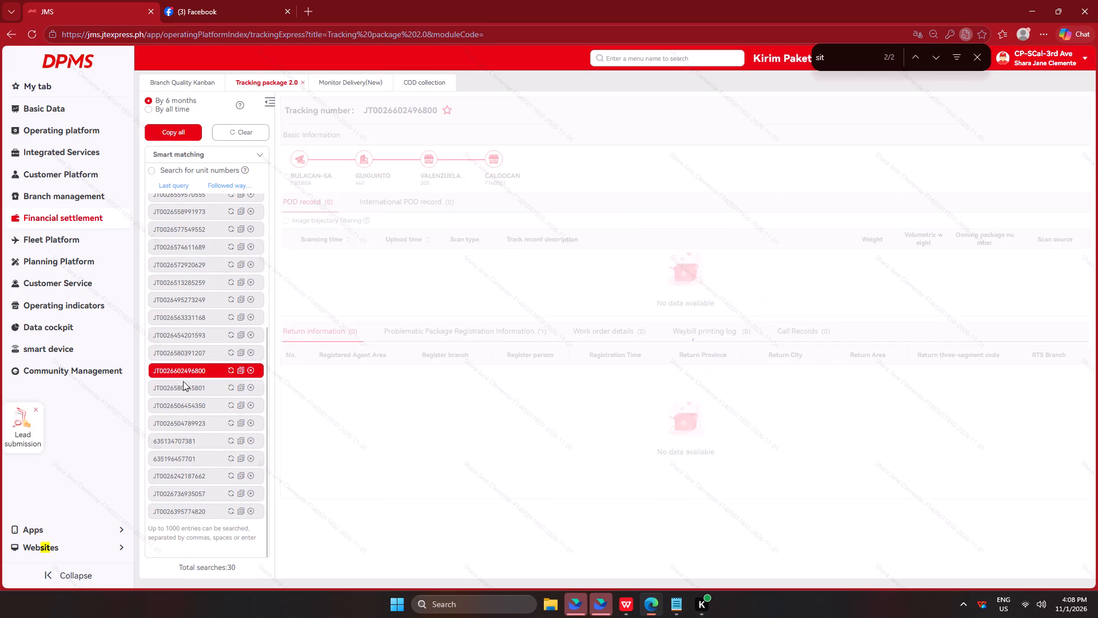
pyautogui.click(187, 389)
pyautogui.click(190, 405)
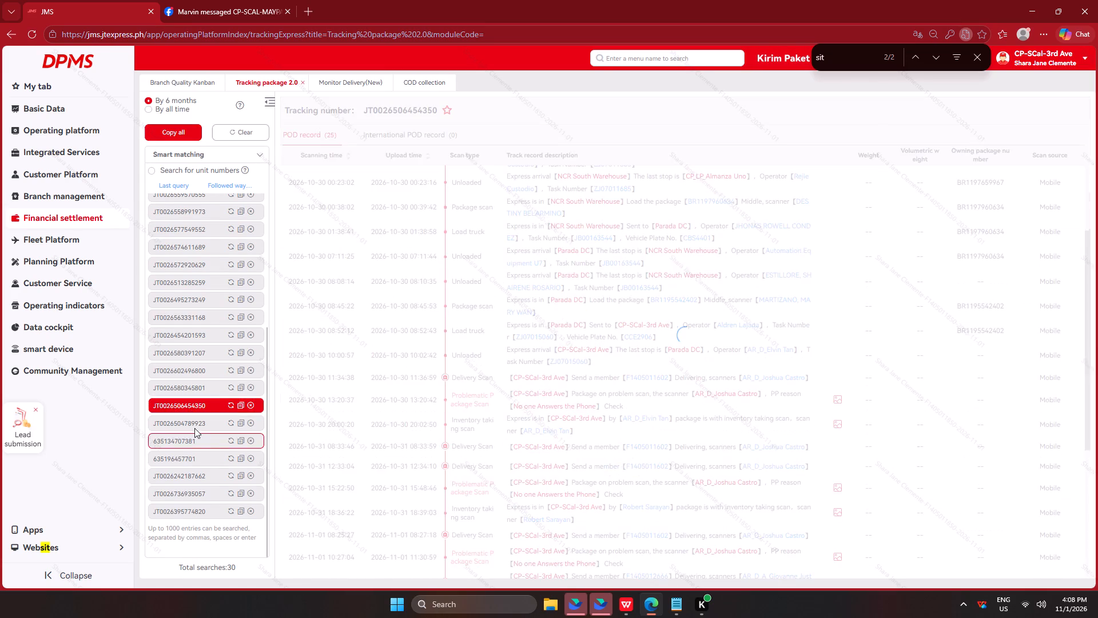
pyautogui.click(188, 422)
pyautogui.scroll(-5, 597, 383)
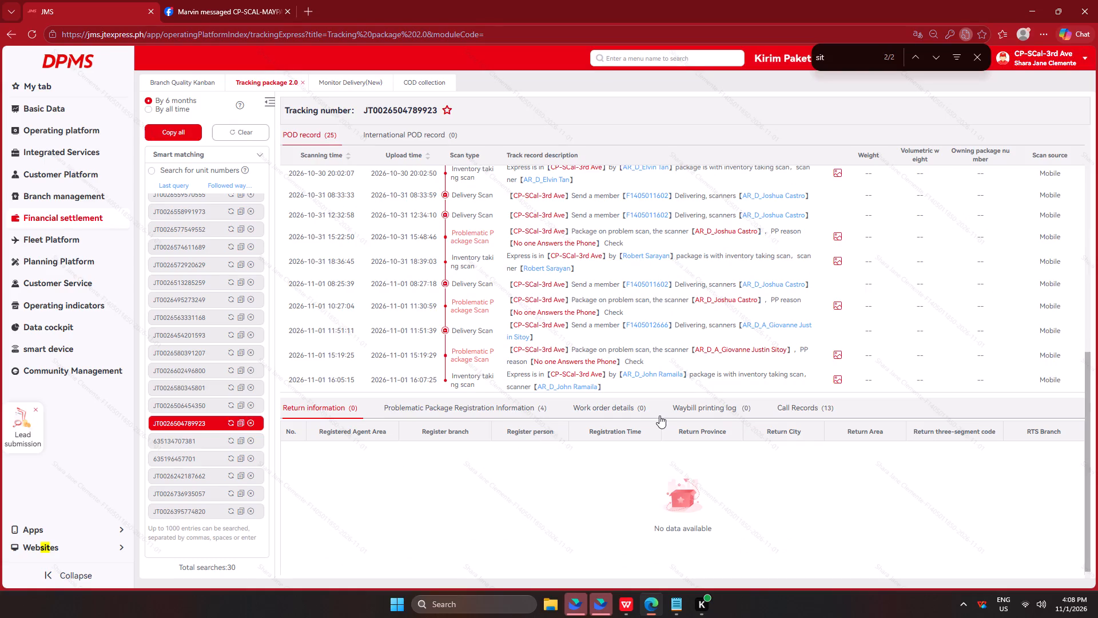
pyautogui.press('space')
pyautogui.click(188, 443)
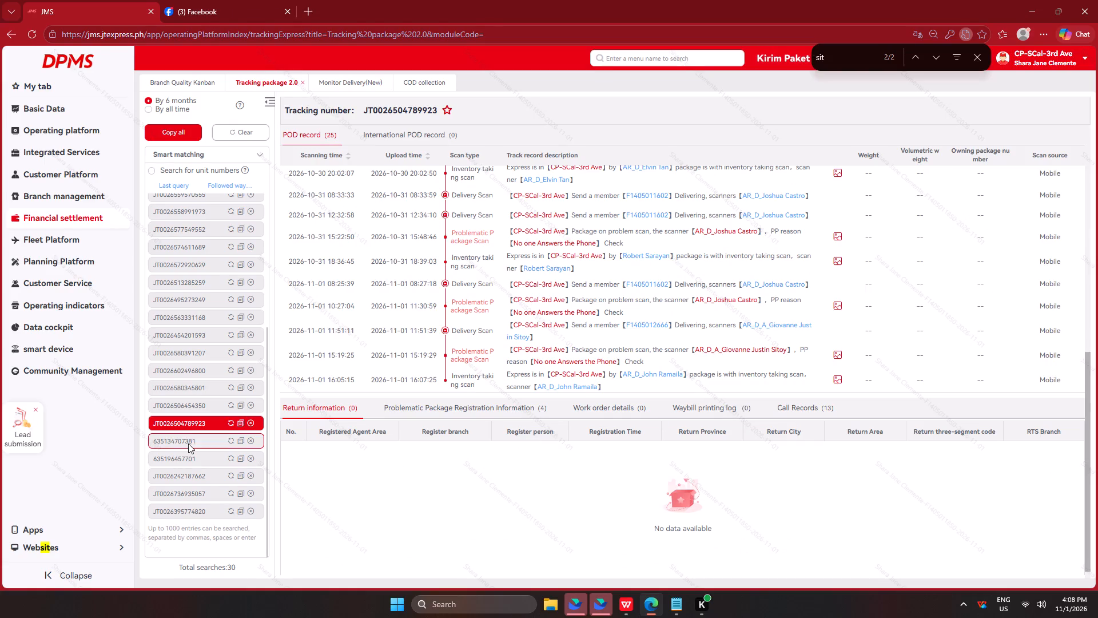
pyautogui.click(177, 453)
pyautogui.click(174, 482)
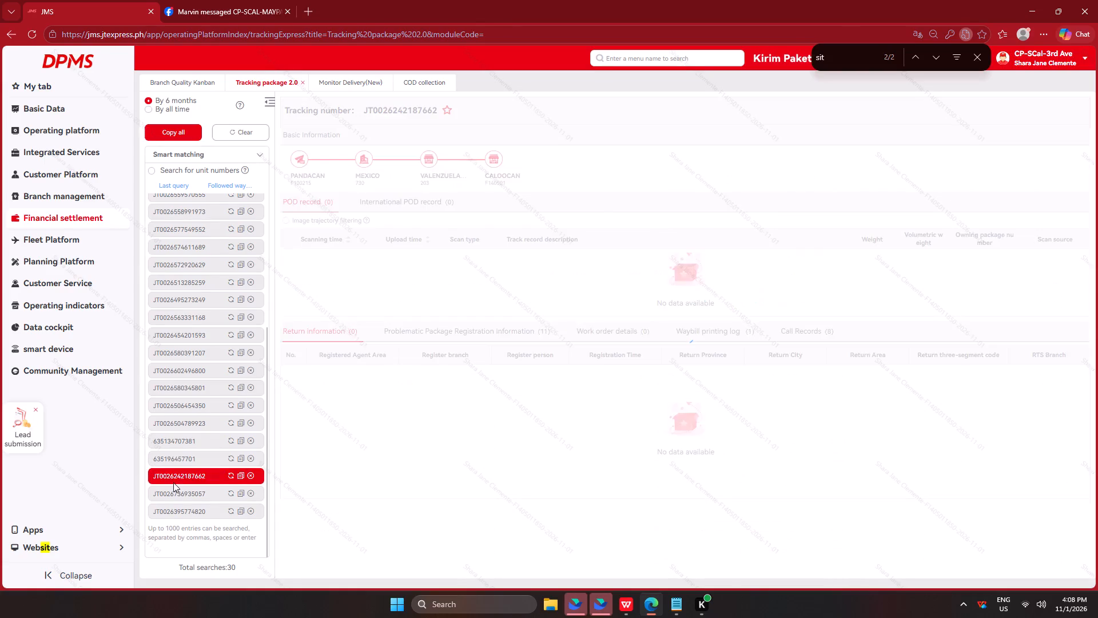
pyautogui.click(178, 496)
pyautogui.click(182, 514)
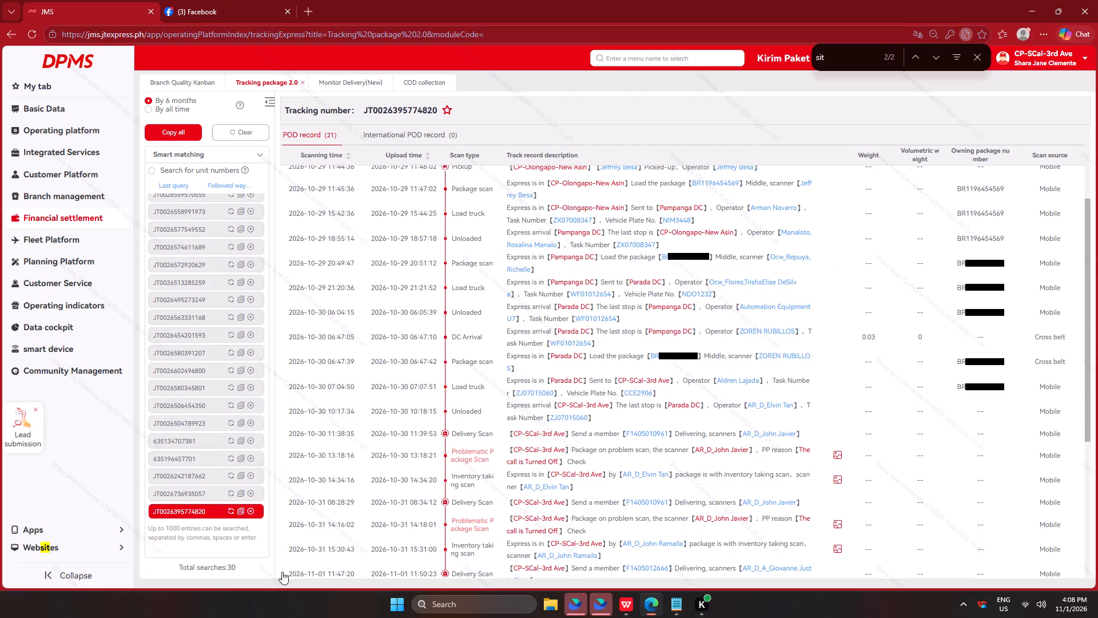
pyautogui.scroll(-7, 539, 405)
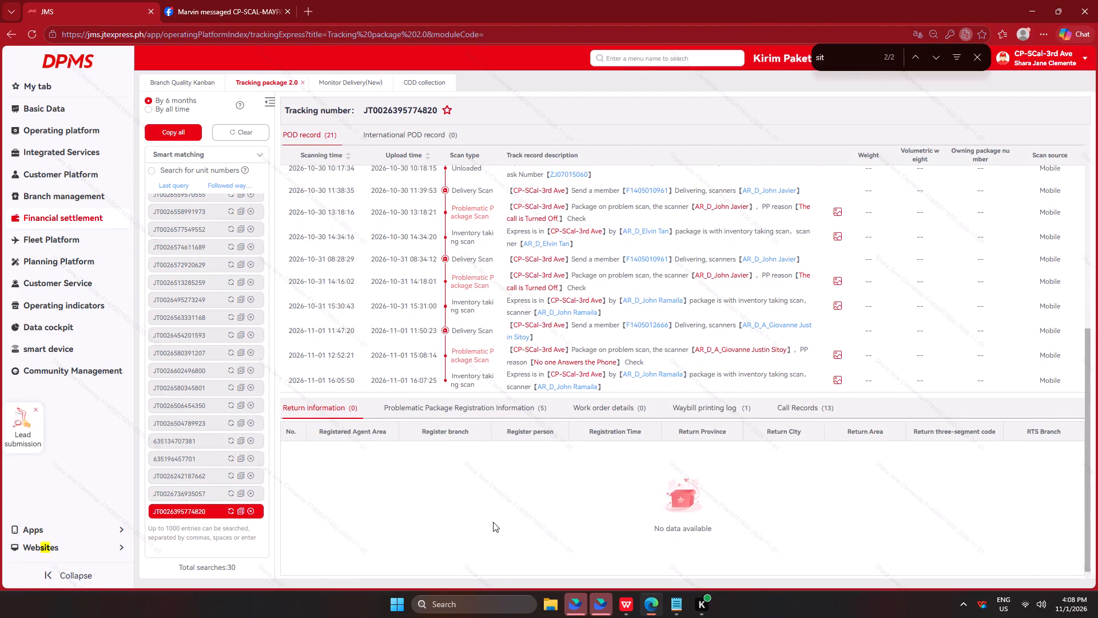
# Review the RTS statuses, reasons and remarks for the courier's packages in rows 112 to 141 of the CHECKING sheet.
pyautogui.hotkey('alt', 'Tab')
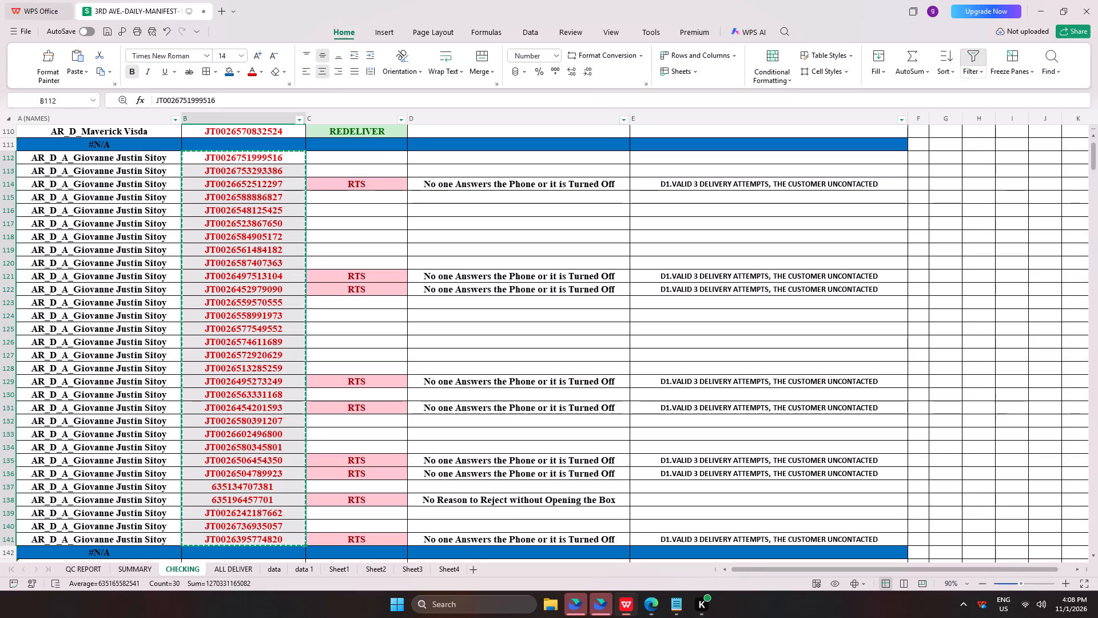
pyautogui.scroll(2, 490, 266)
pyautogui.click(475, 288)
pyautogui.scroll(-1, 584, 263)
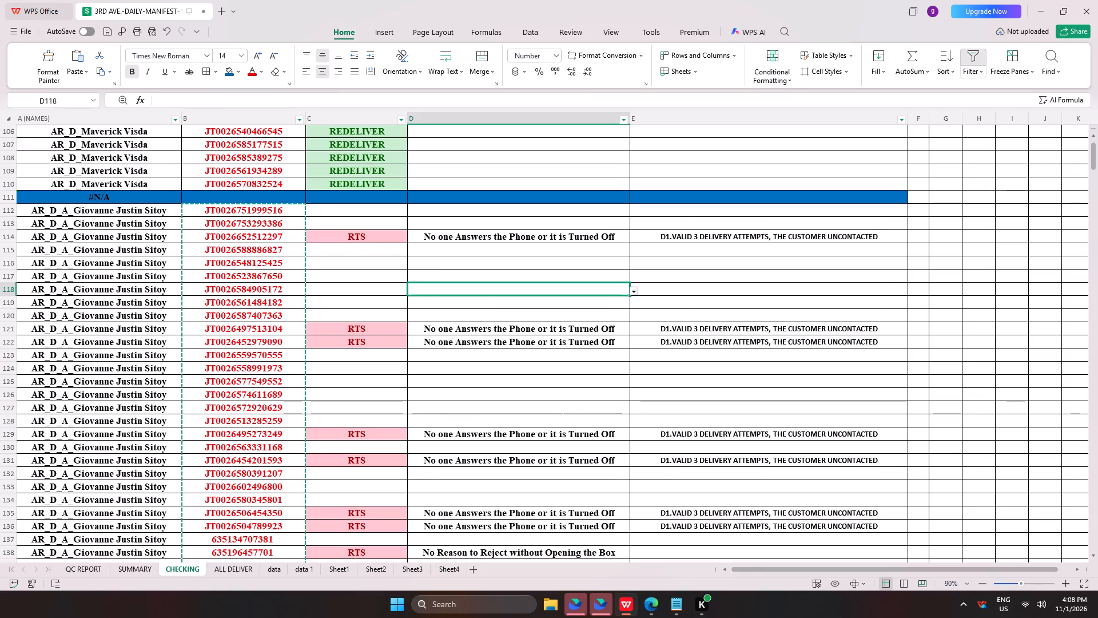
pyautogui.scroll(-1, 592, 339)
pyautogui.click(265, 181)
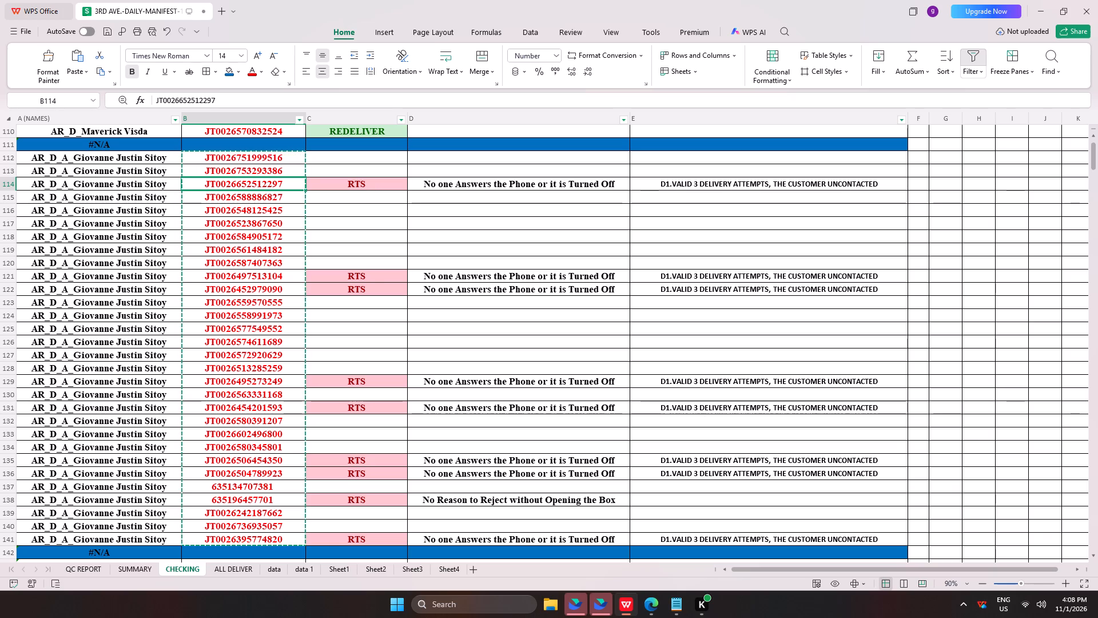
pyautogui.click(279, 270)
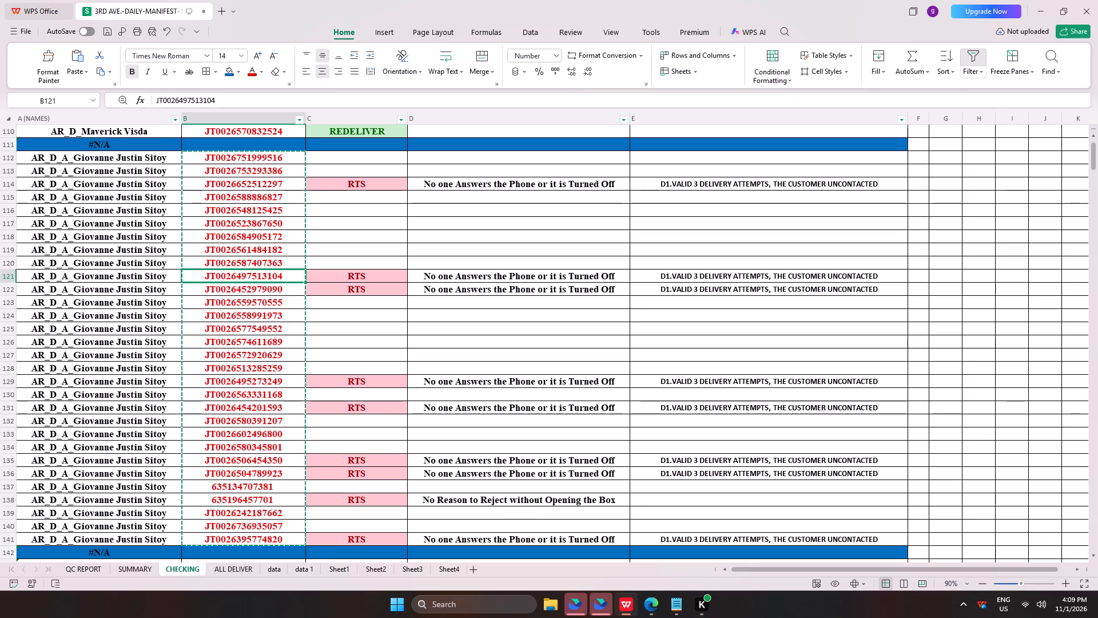
pyautogui.scroll(-3, 331, 236)
pyautogui.scroll(1, 333, 243)
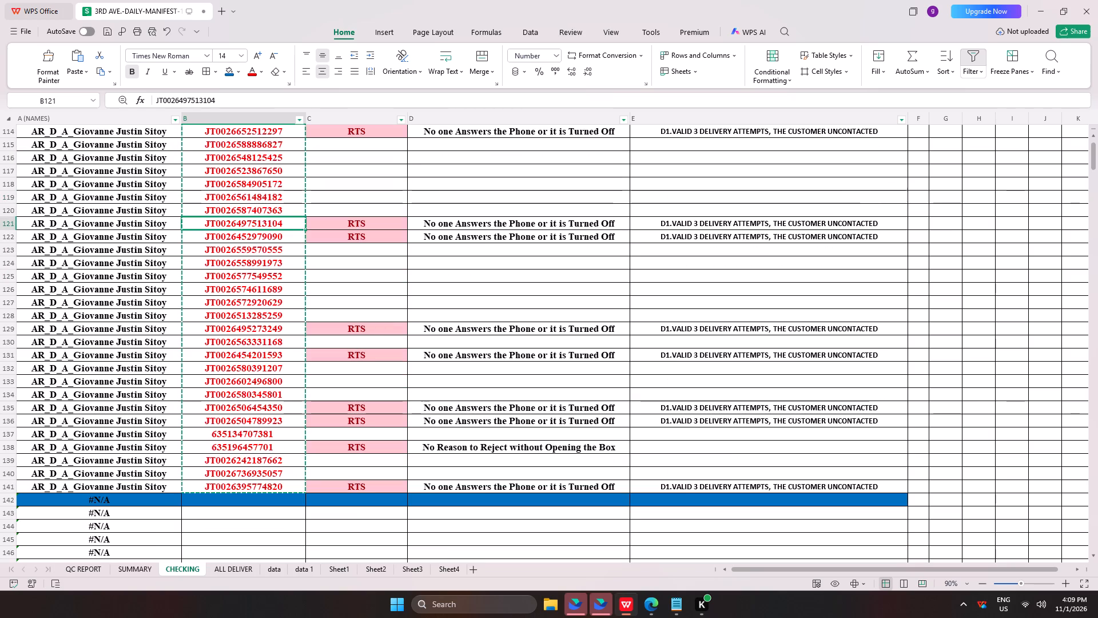
pyautogui.scroll(1, 335, 244)
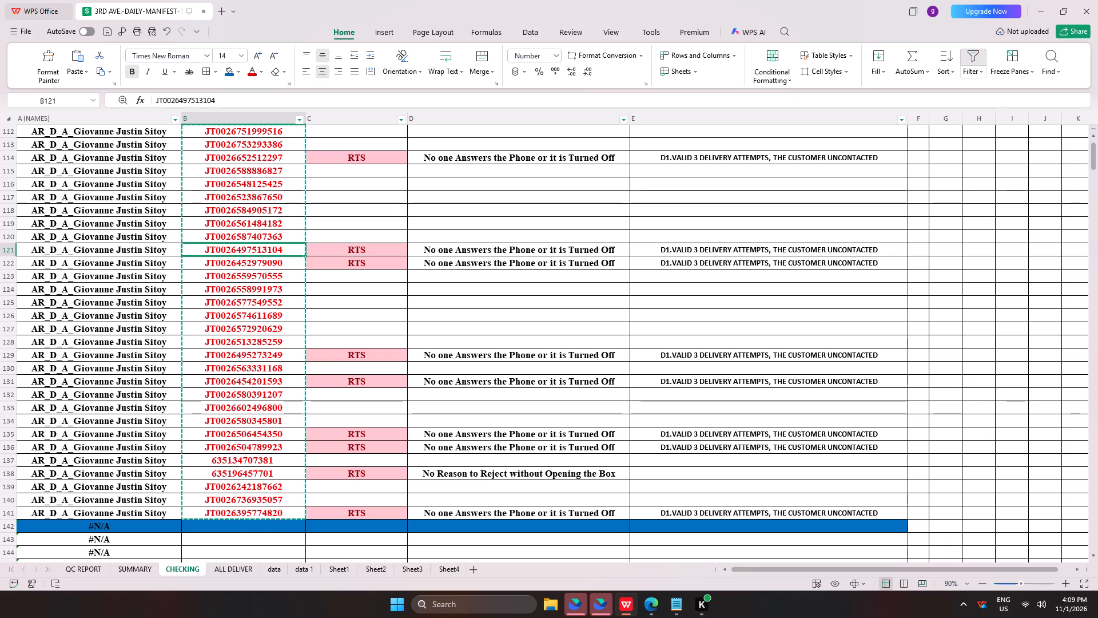
pyautogui.click(266, 159)
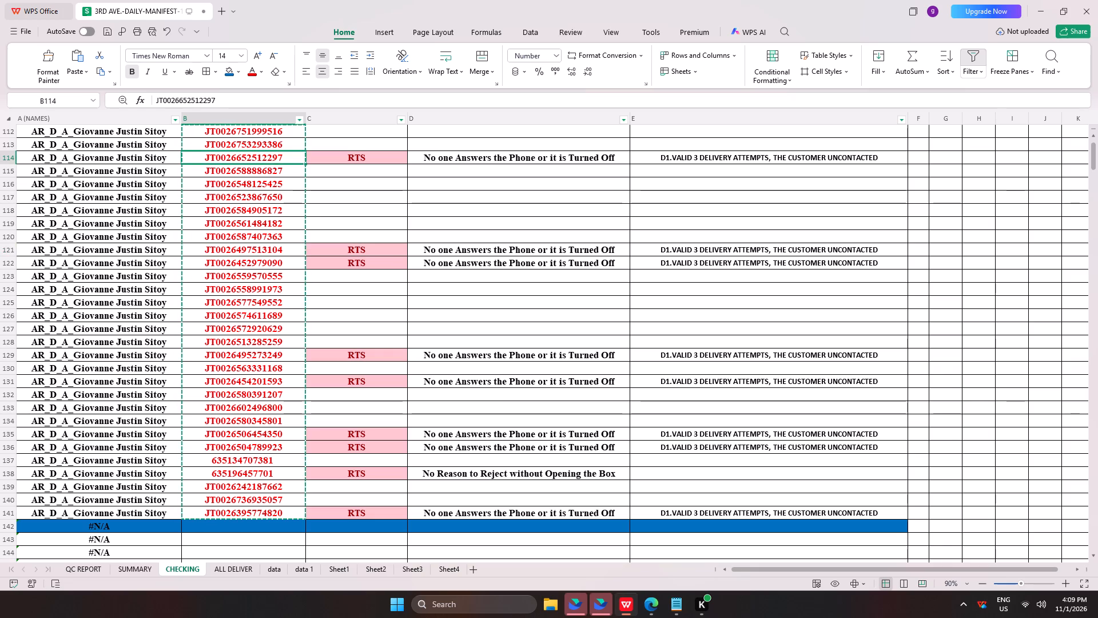
pyautogui.hotkey('ctrl', 'c')
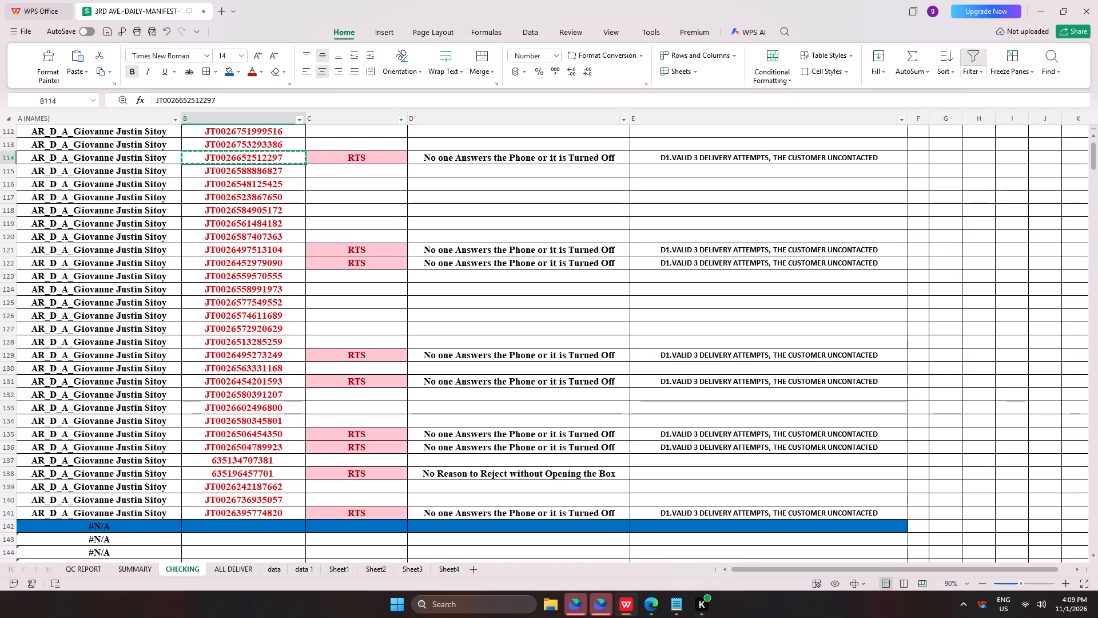
pyautogui.keyDown('ctrl'); pyautogui.click(261, 250); pyautogui.keyUp('ctrl')
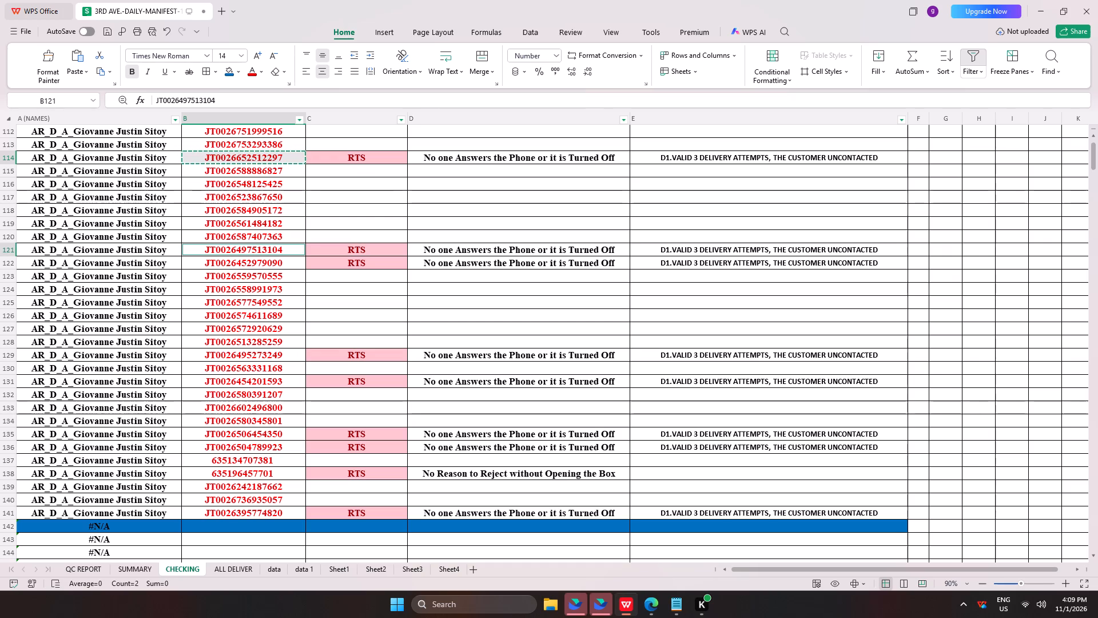
pyautogui.press('super+Tab')
pyautogui.click(612, 177)
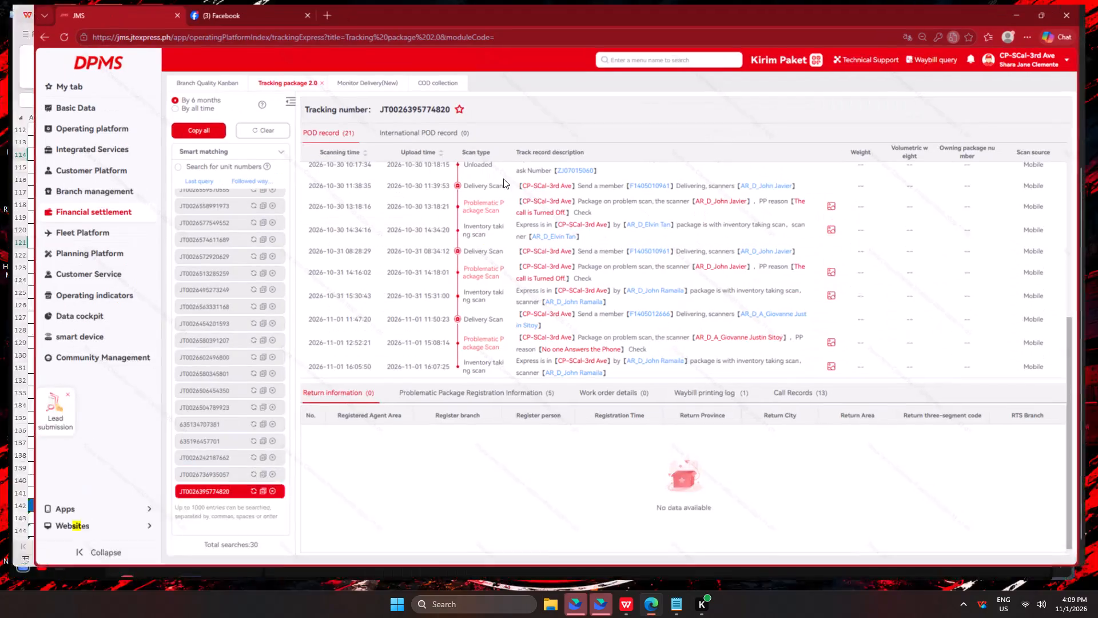
pyautogui.click(225, 126)
pyautogui.click(202, 264)
pyautogui.hotkey('ctrl', 'v')
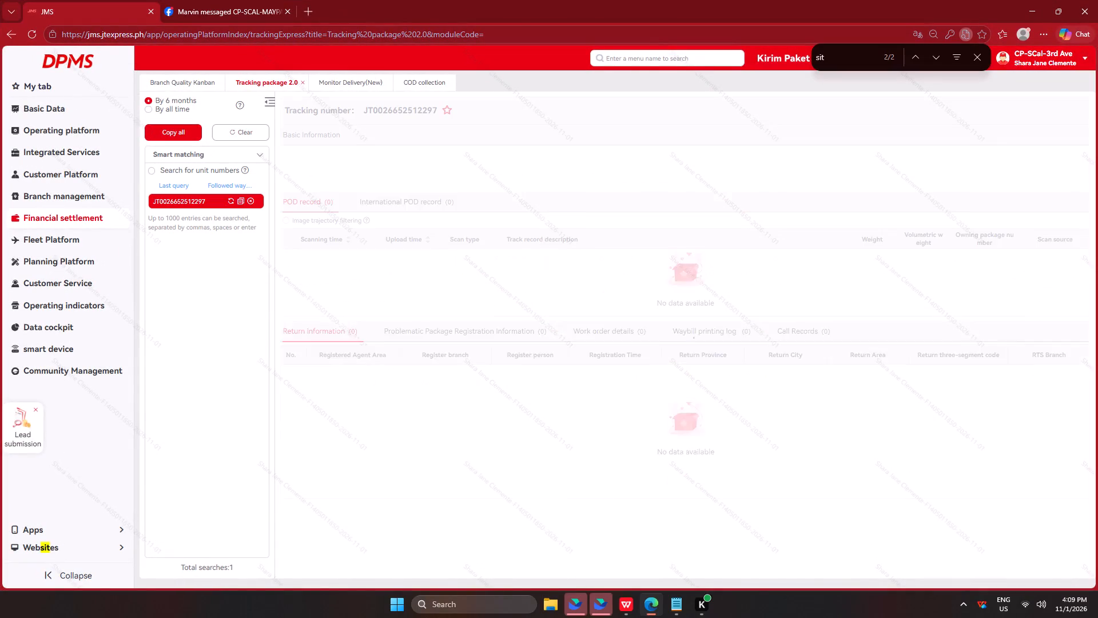
pyautogui.click(873, 129)
pyautogui.click(922, 271)
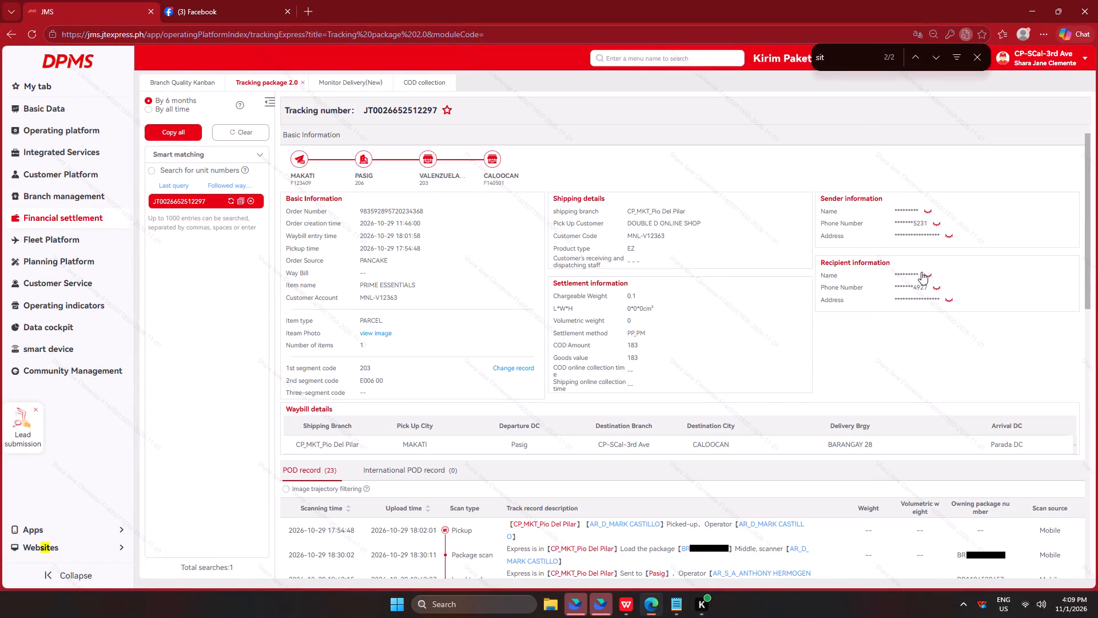
pyautogui.click(932, 275)
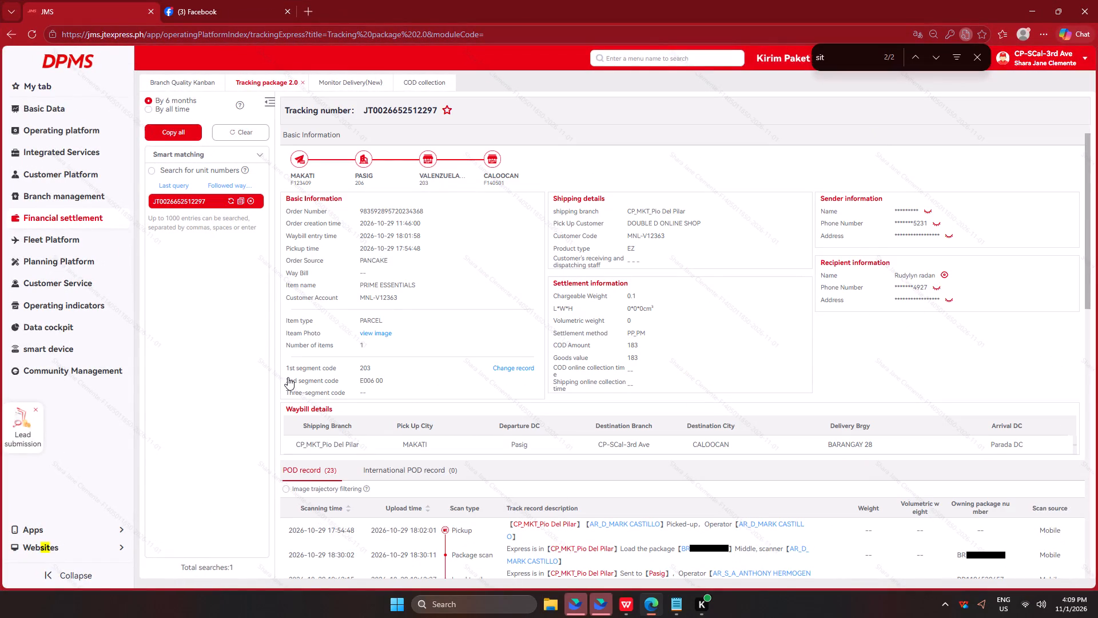
pyautogui.hotkey('alt', 'Tab')
pyautogui.scroll(2, 446, 241)
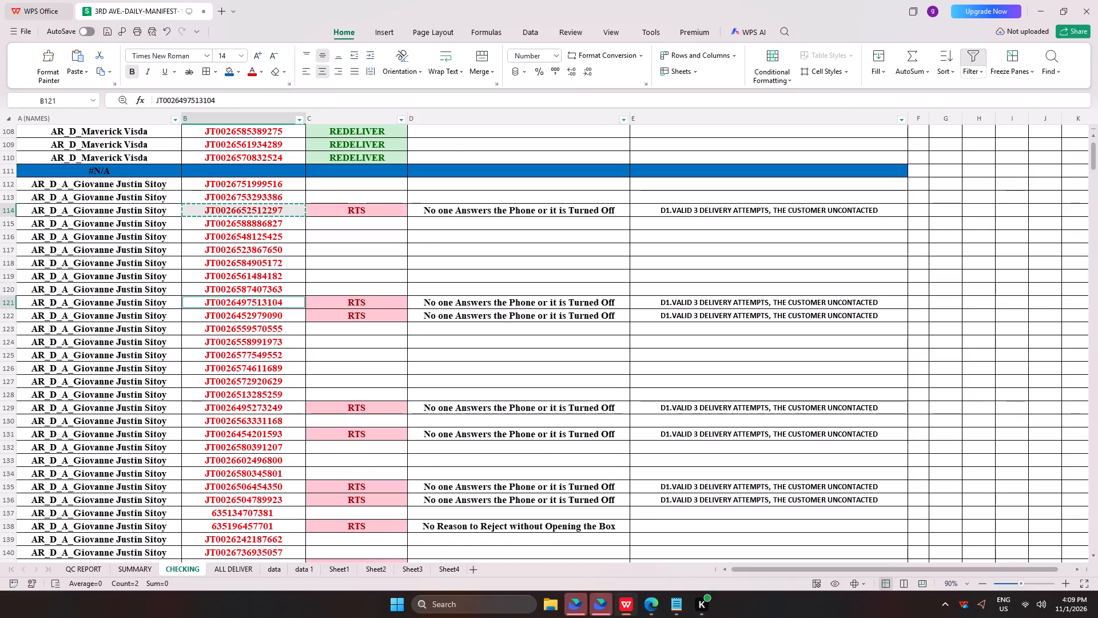
pyautogui.click(341, 320)
pyautogui.scroll(1, 262, 293)
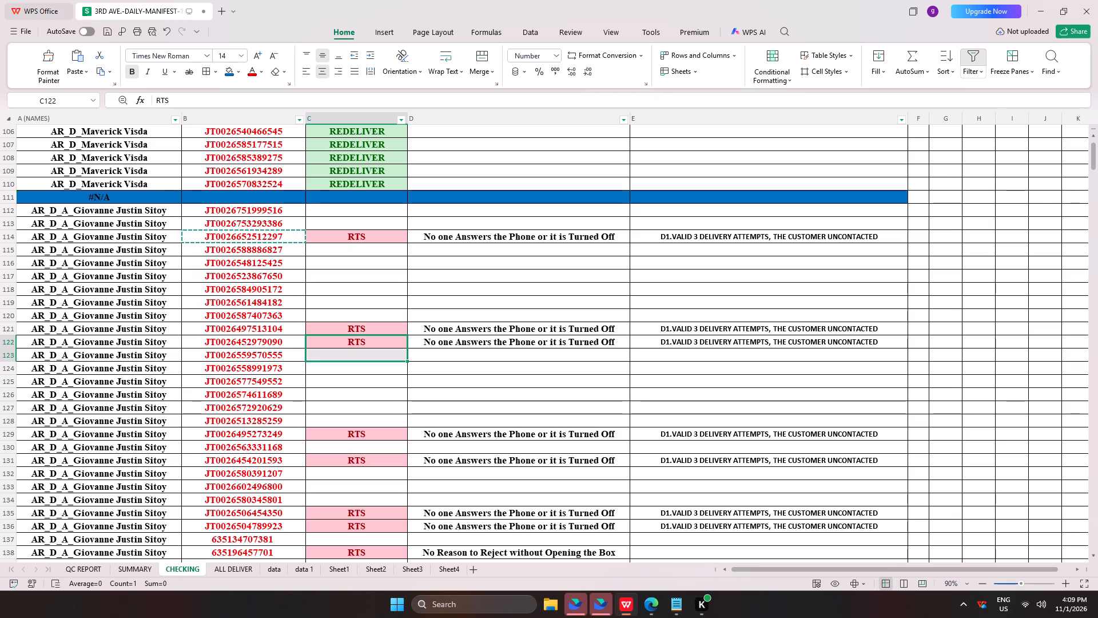
pyautogui.click(250, 329)
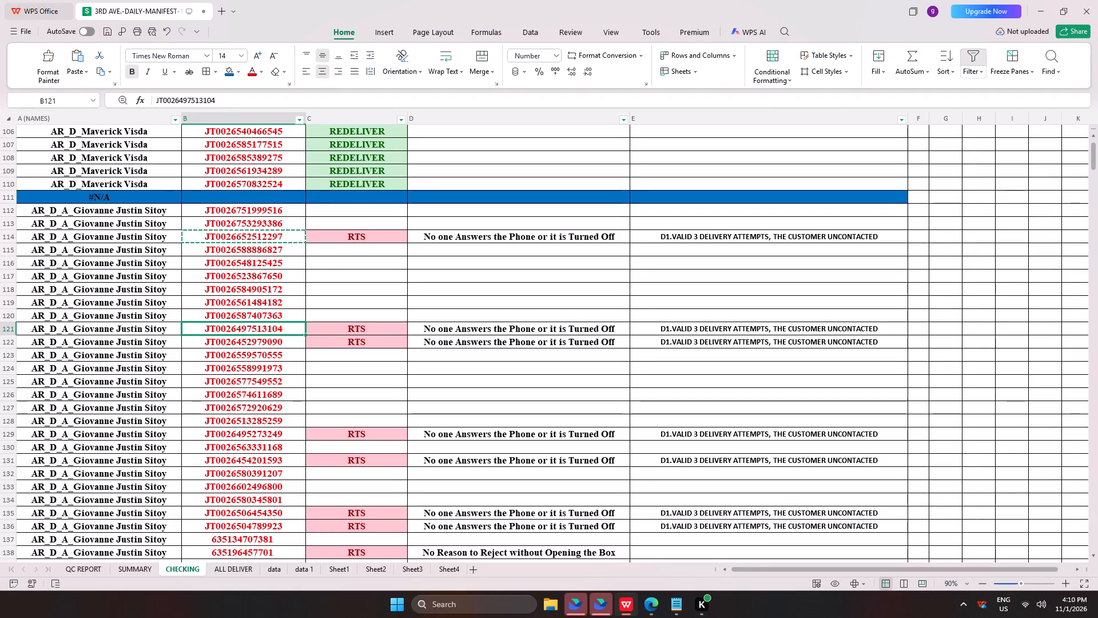
pyautogui.hotkey('ctrl', 'c')
pyautogui.hotkey('alt', 'Tab')
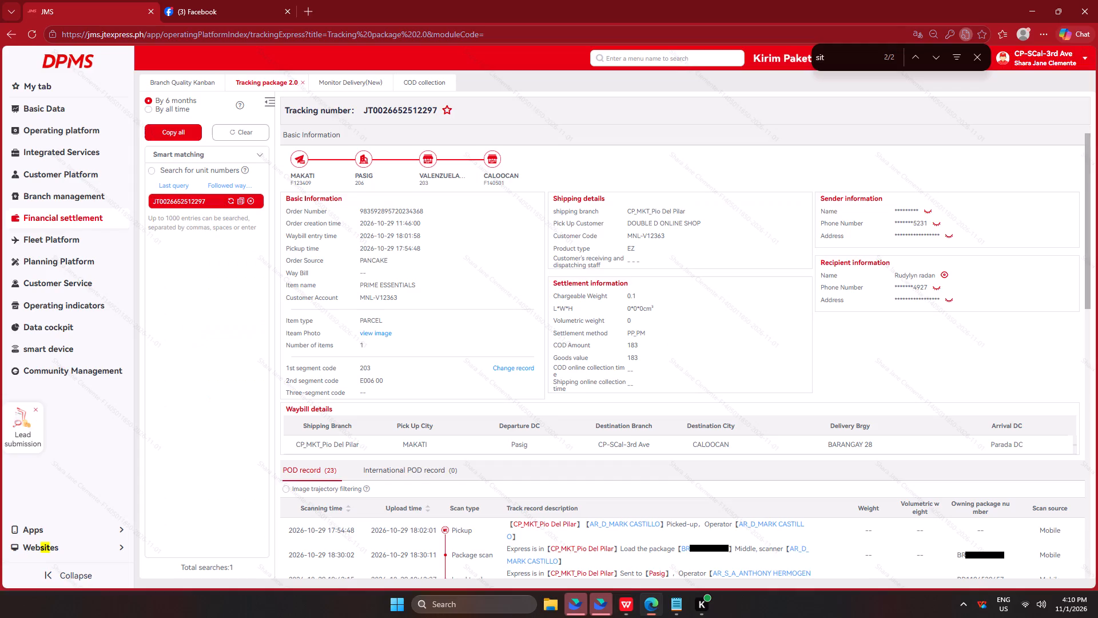
pyautogui.click(244, 121)
pyautogui.click(238, 133)
pyautogui.click(225, 298)
pyautogui.hotkey('ctrl', 'v')
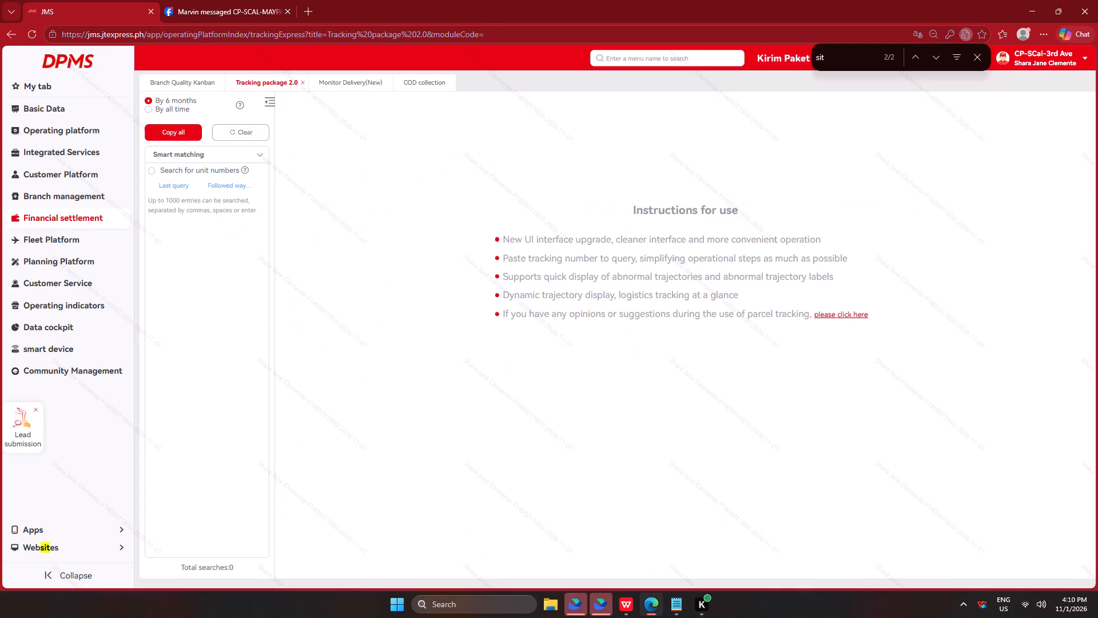
pyautogui.click(932, 274)
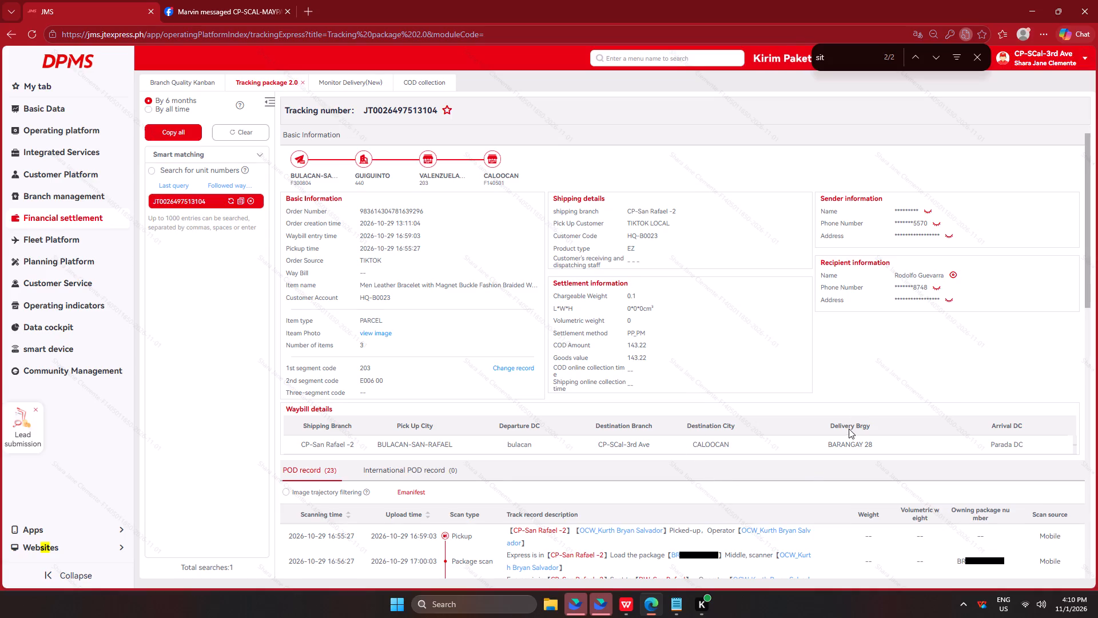
pyautogui.hotkey('alt', 'Tab')
pyautogui.scroll(-1, 395, 319)
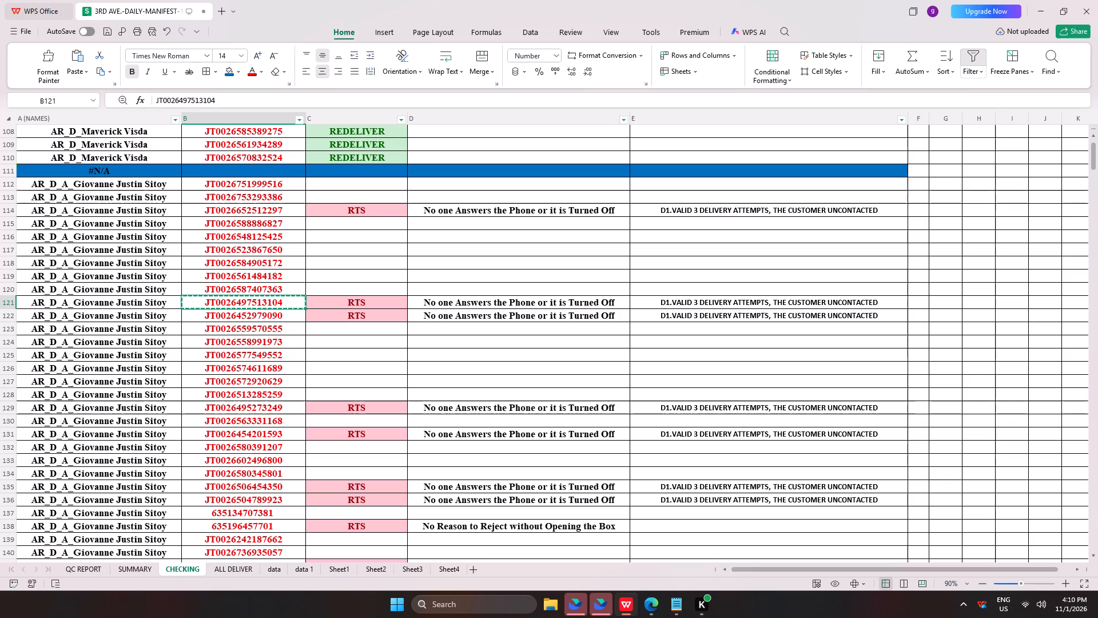
pyautogui.hotkey('alt', 'Tab')
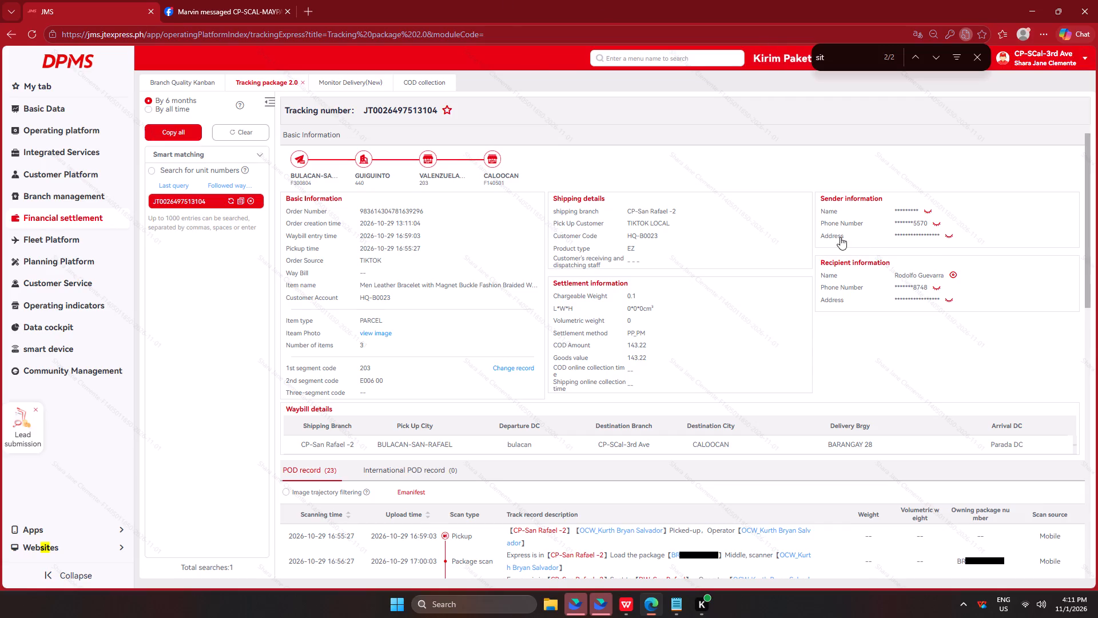
pyautogui.moveTo(921, 276); pyautogui.dragTo(928, 273)
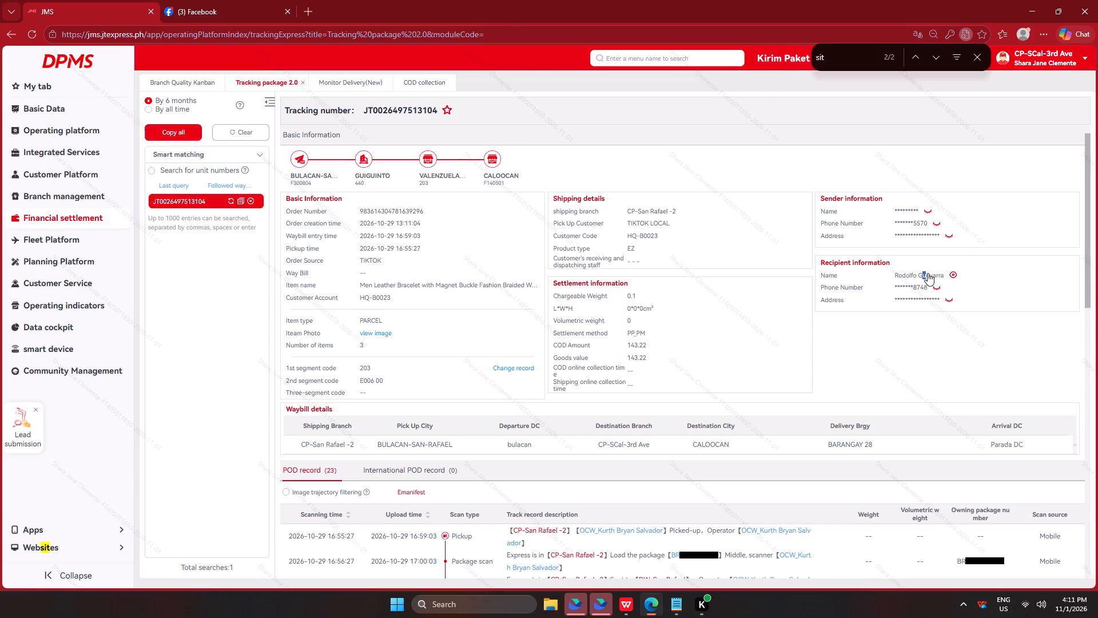
pyautogui.moveTo(928, 273); pyautogui.dragTo(928, 273)
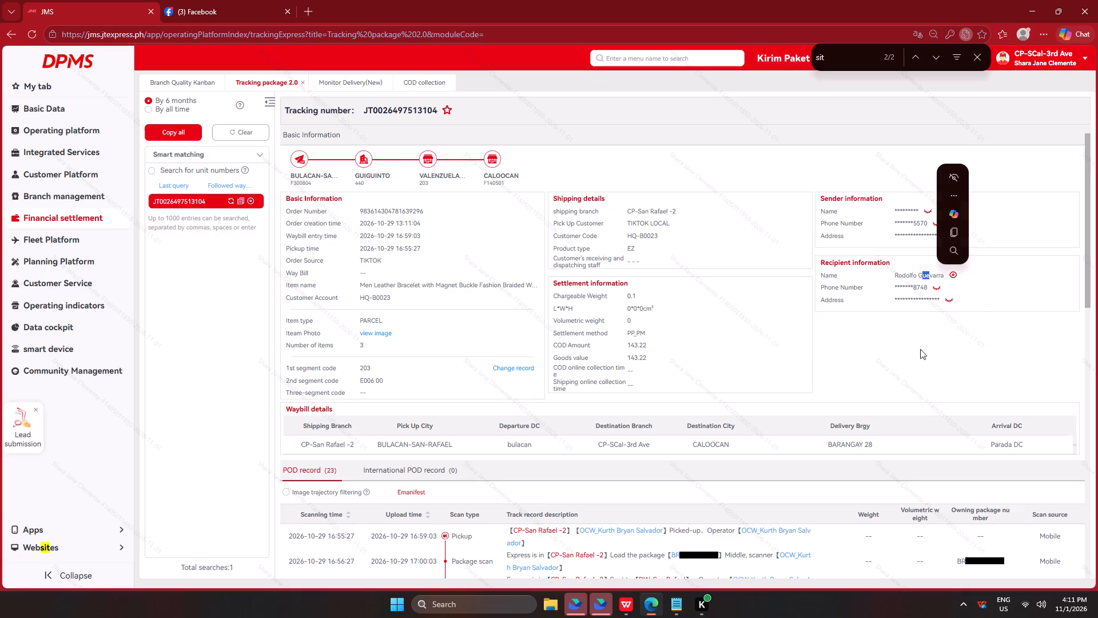
pyautogui.click(937, 309)
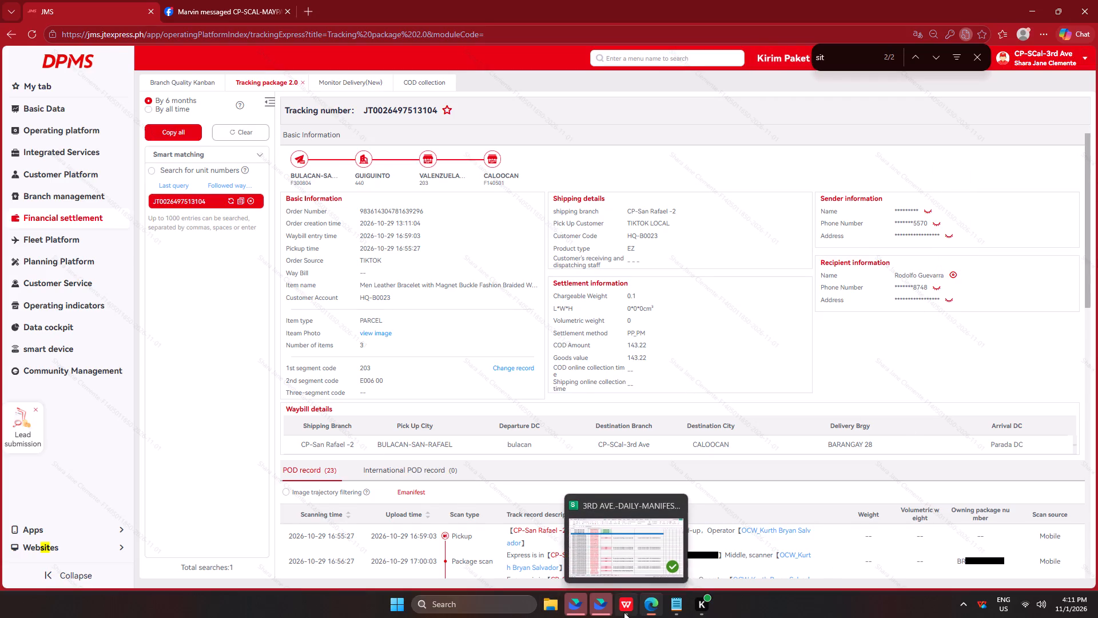
pyautogui.click(615, 565)
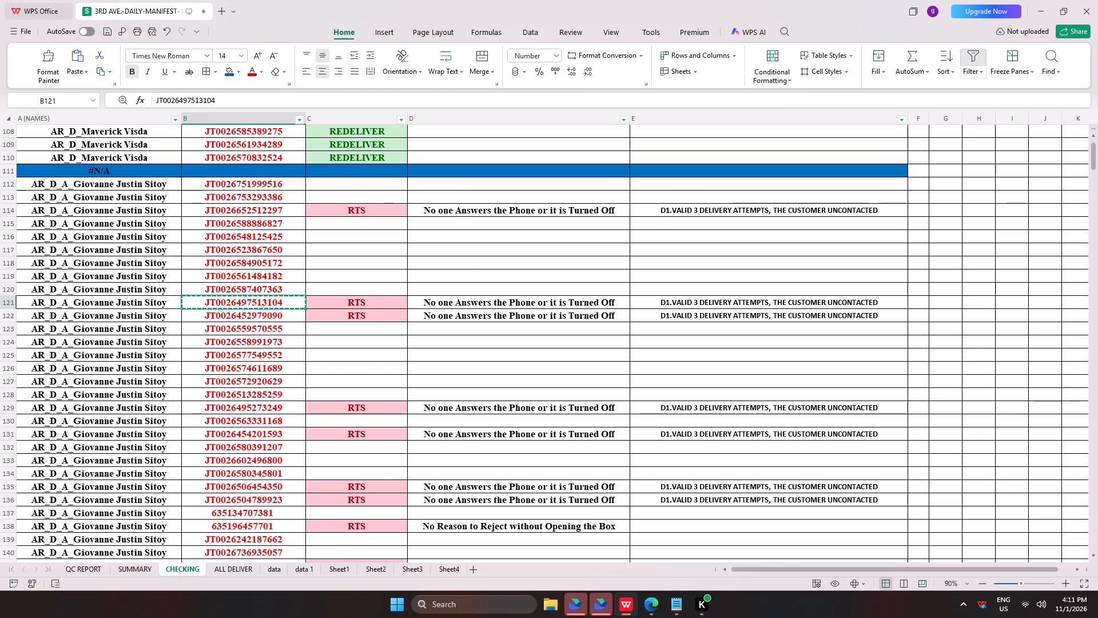
pyautogui.scroll(-4, 448, 306)
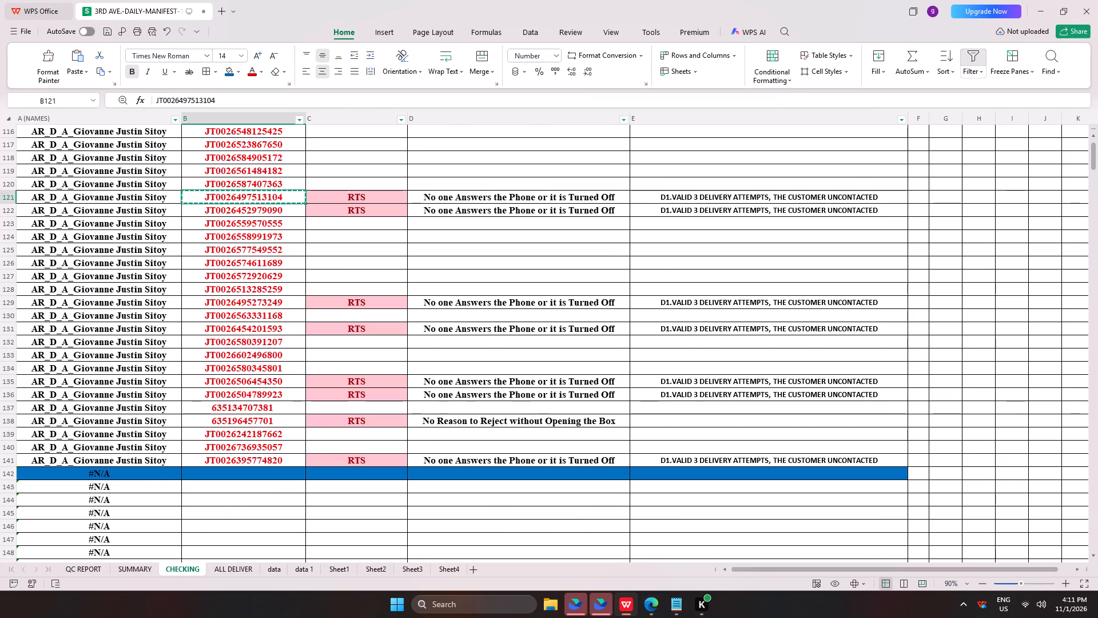
pyautogui.scroll(2, 463, 380)
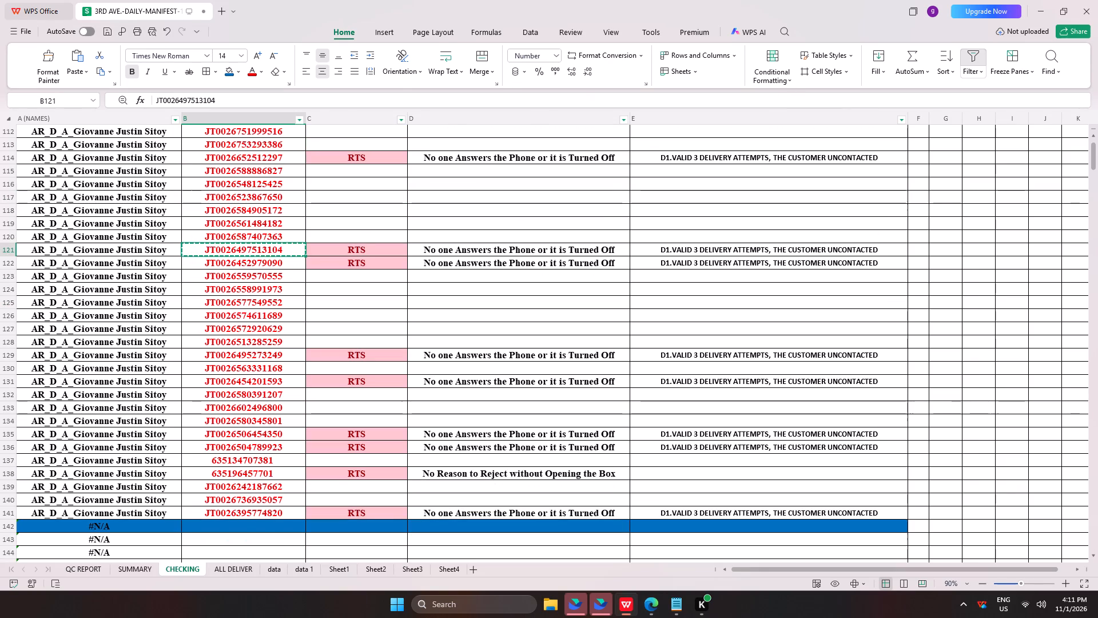
pyautogui.click(281, 260)
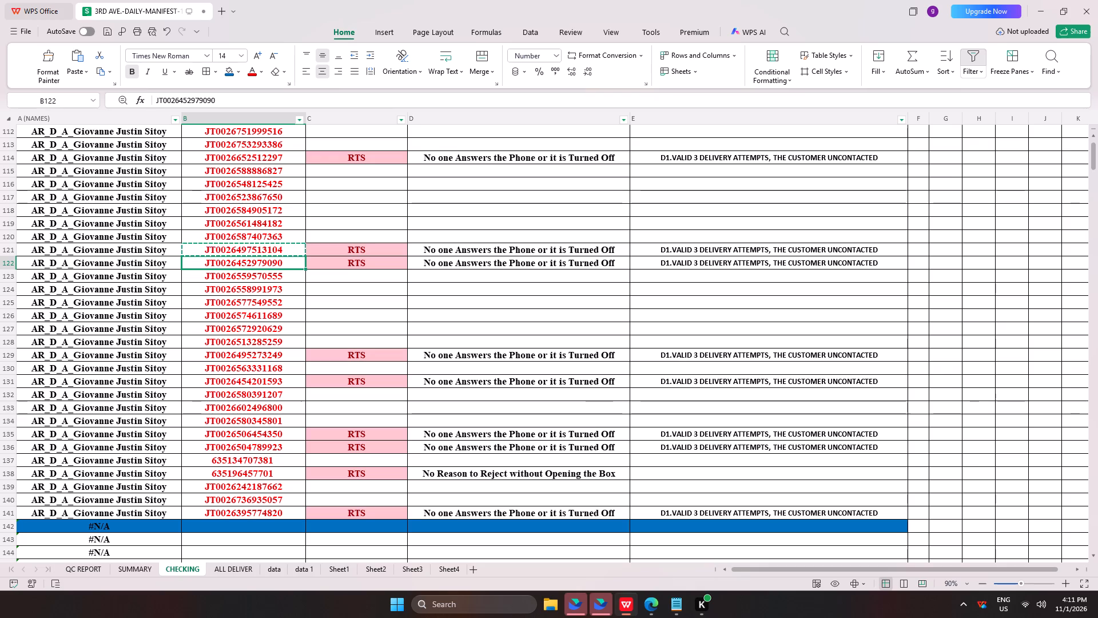
pyautogui.click(283, 355)
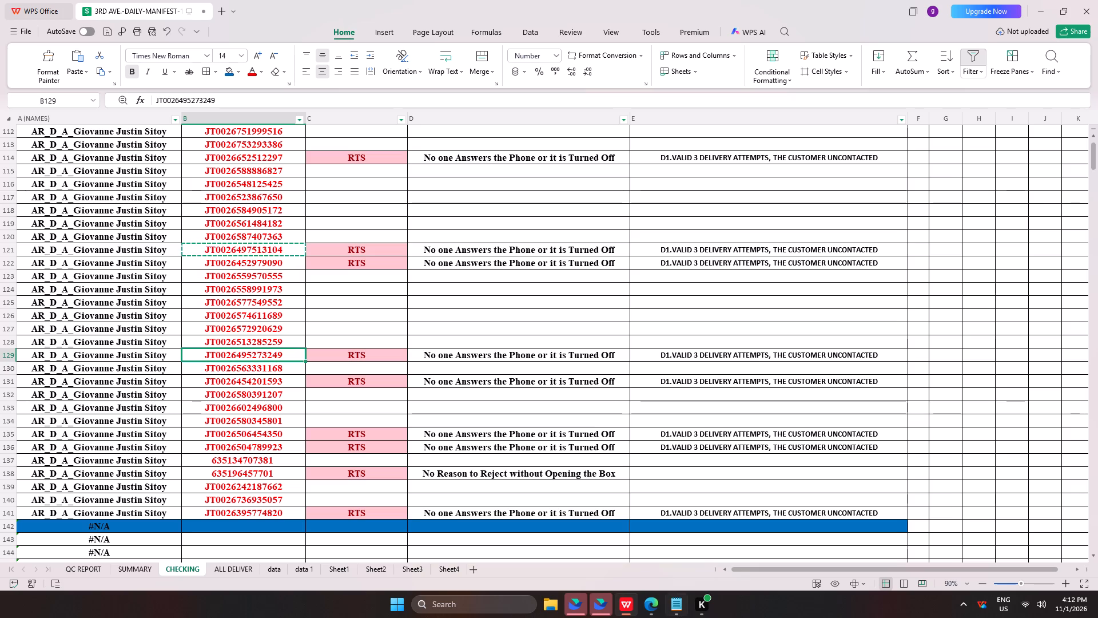
pyautogui.scroll(-3, 521, 320)
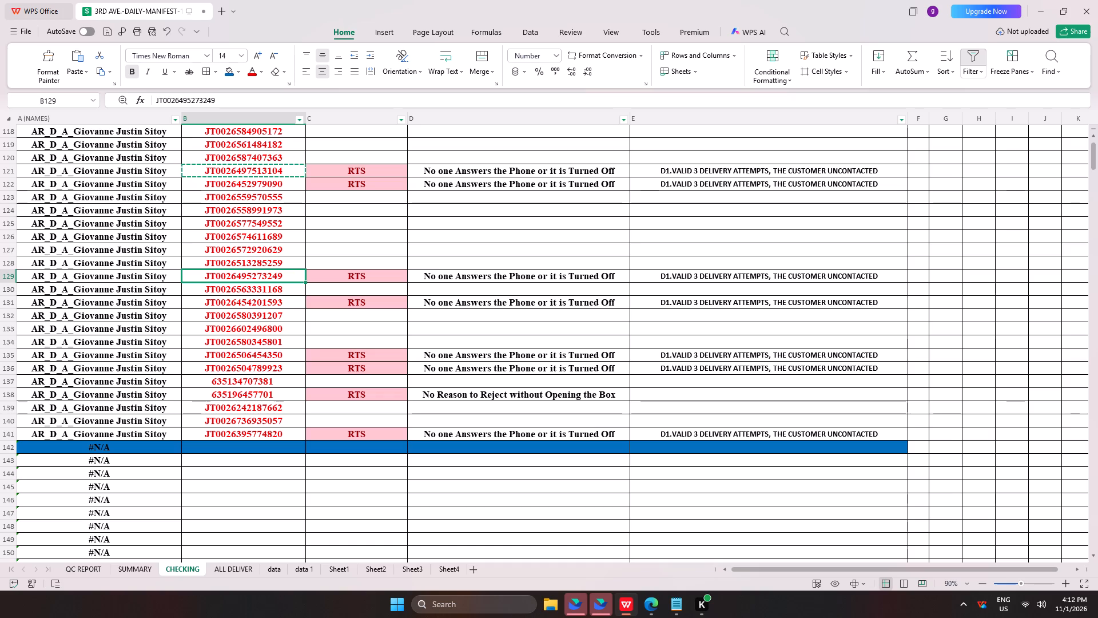
pyautogui.click(263, 167)
pyautogui.hotkey('ctrl', 'c')
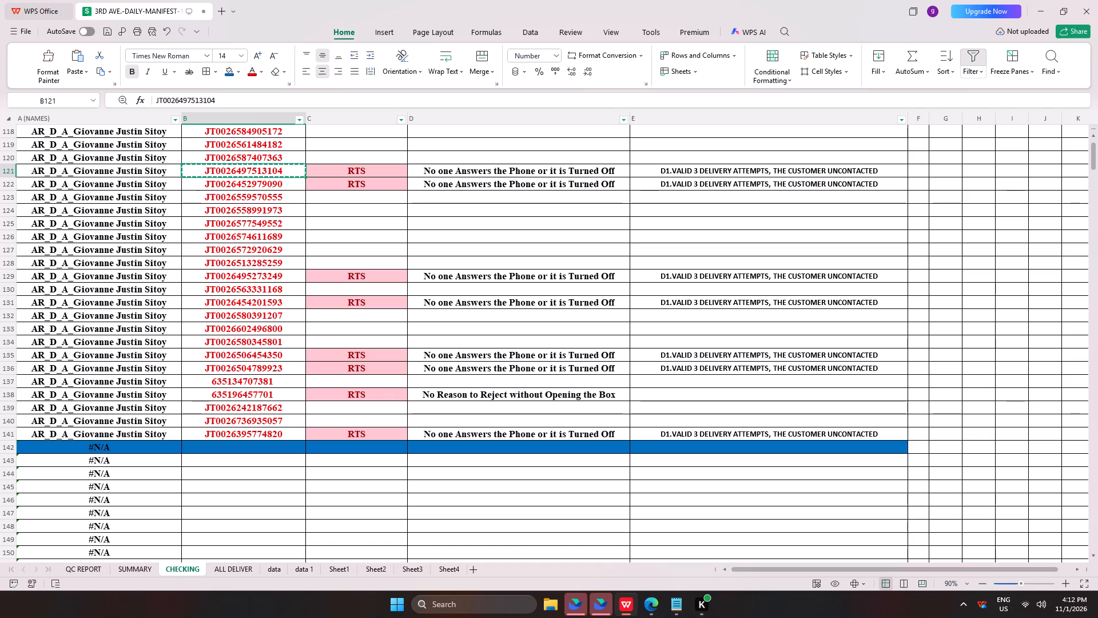
pyautogui.click(655, 611)
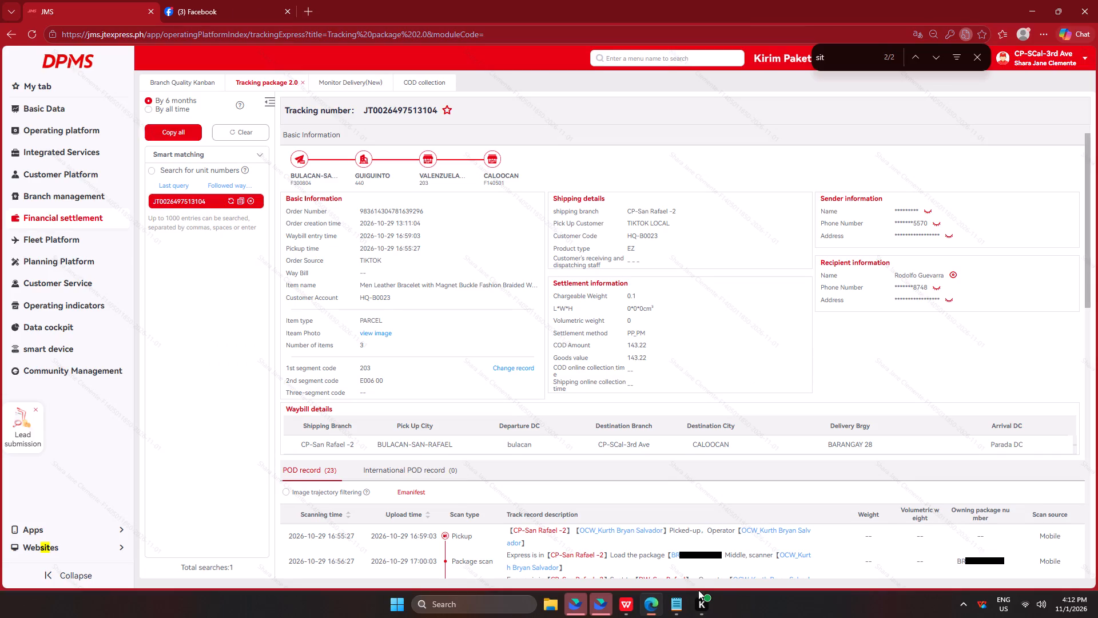
pyautogui.click(681, 610)
pyautogui.scroll(-6, 829, 326)
pyautogui.click(868, 554)
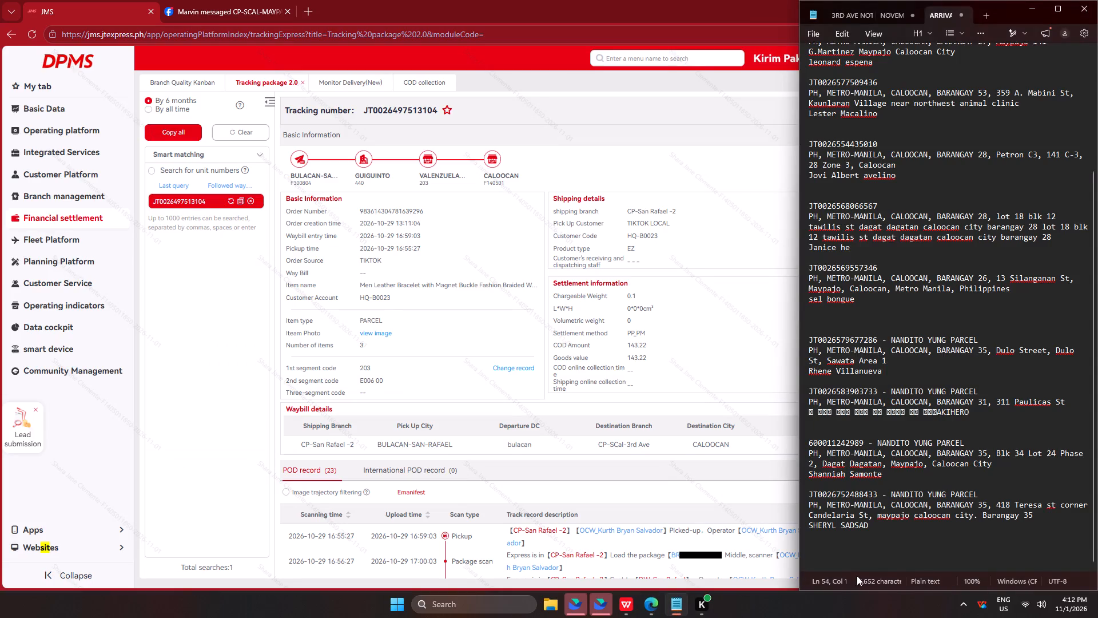
pyautogui.hotkey('ctrl', 'v')
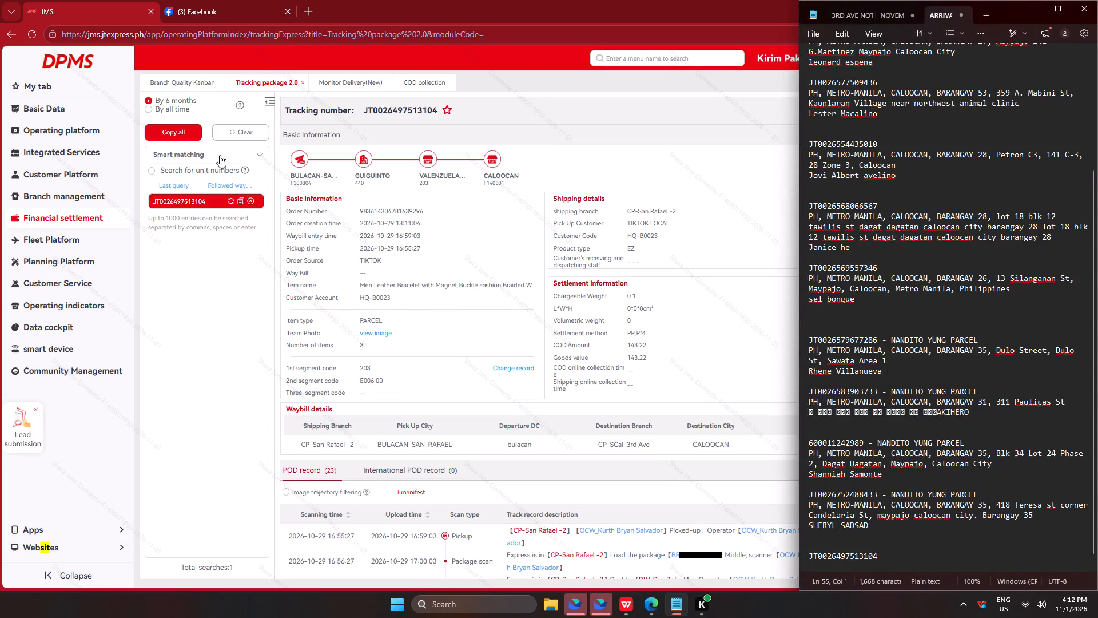
pyautogui.click(225, 136)
pyautogui.moveTo(213, 276); pyautogui.dragTo(213, 288)
pyautogui.hotkey('ctrl', 'v')
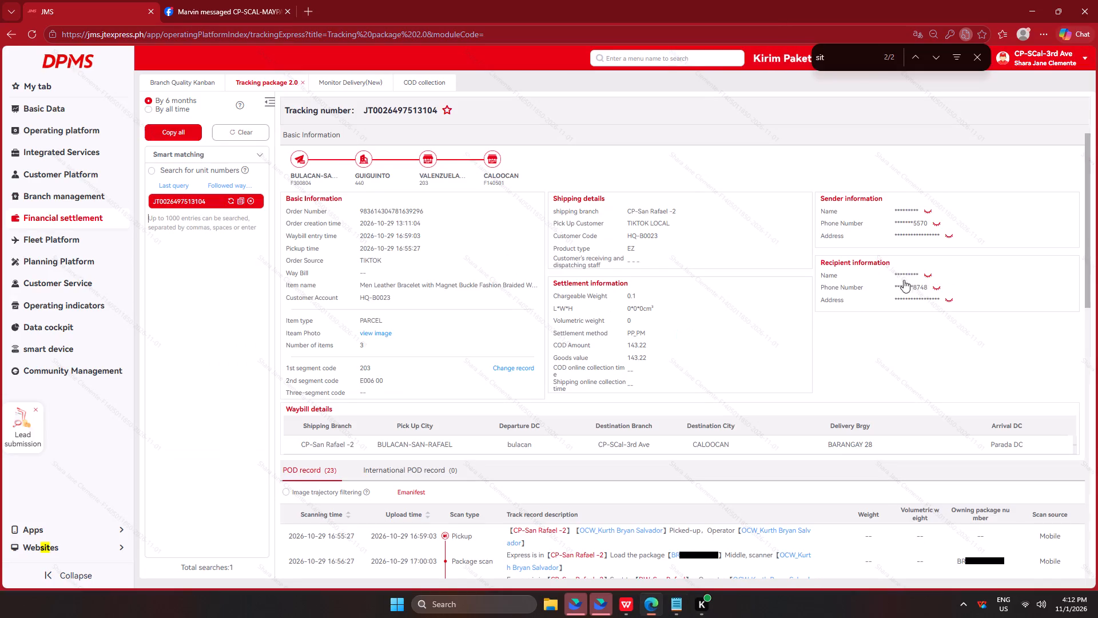
pyautogui.click(921, 275)
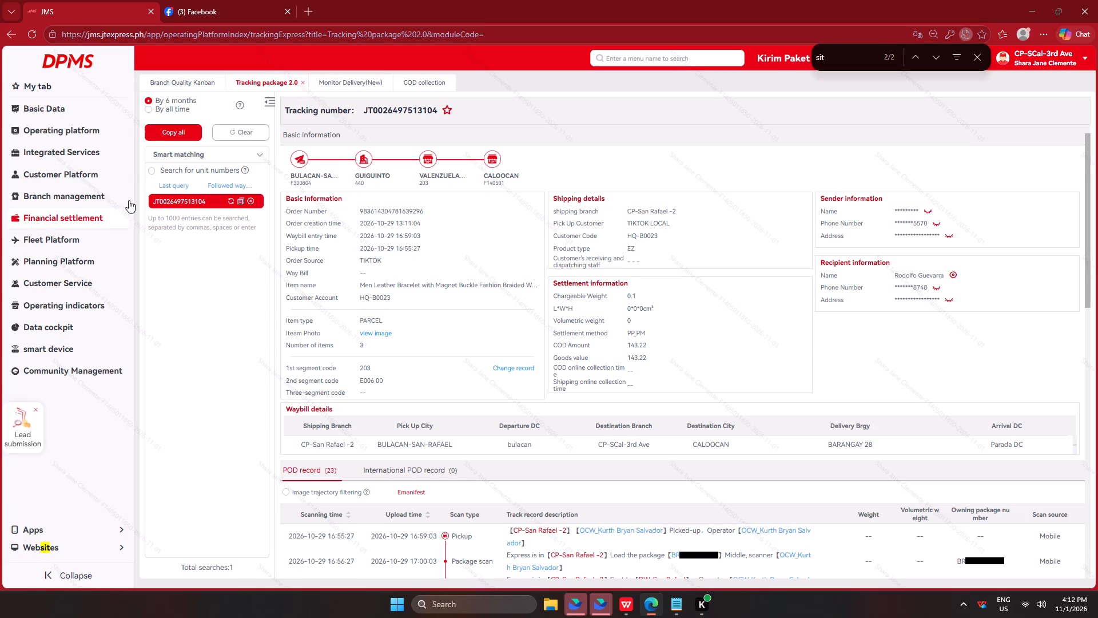
pyautogui.click(624, 606)
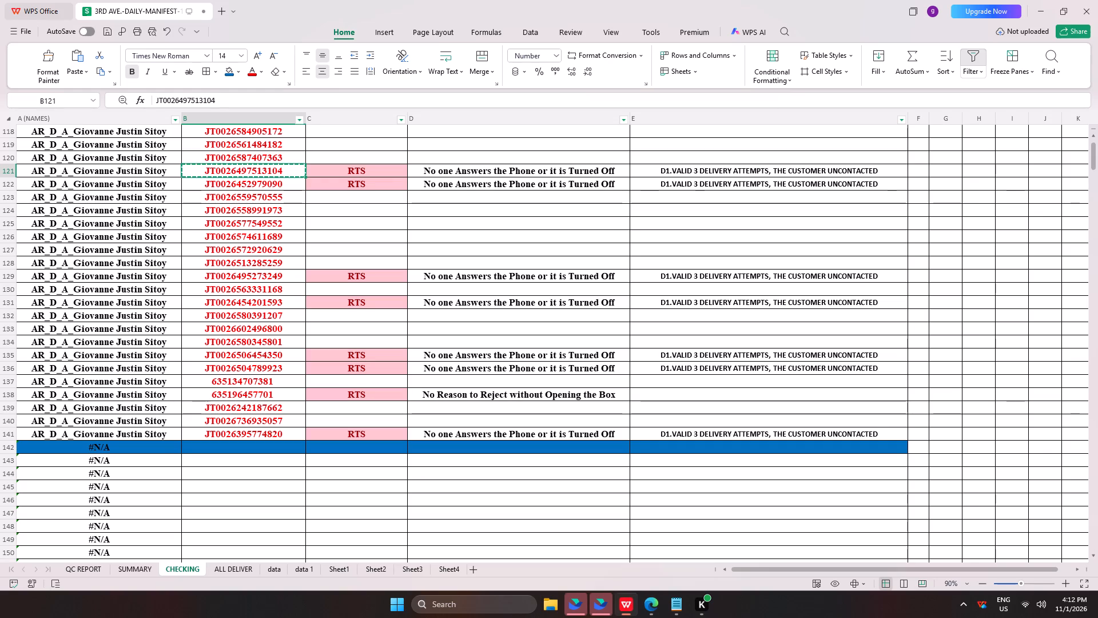
pyautogui.scroll(2, 425, 223)
pyautogui.scroll(1, 370, 312)
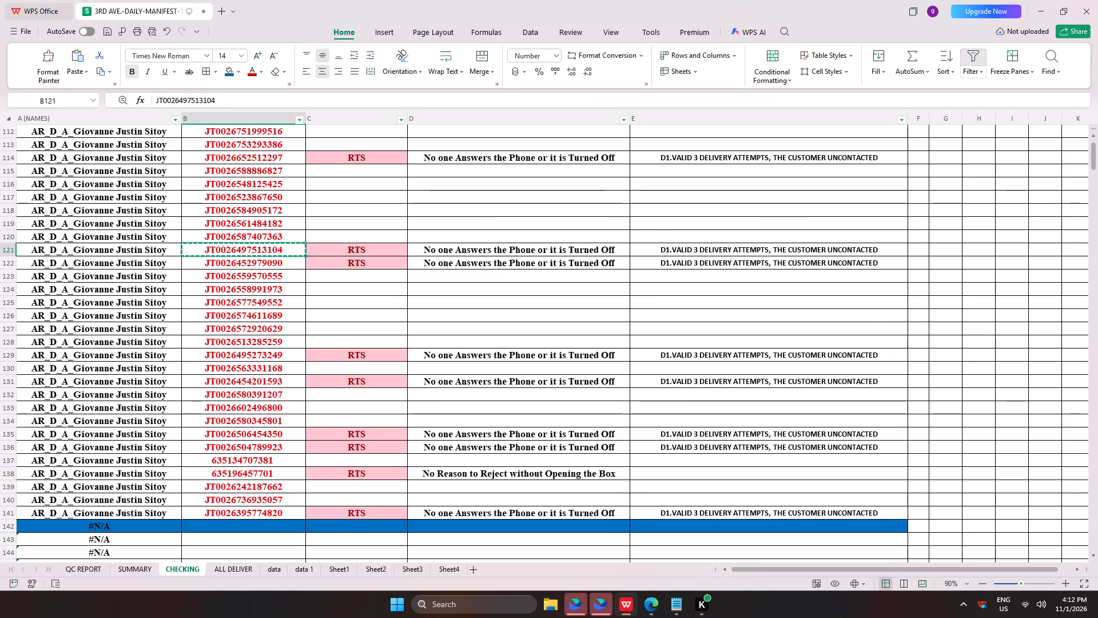
pyautogui.click(270, 272)
pyautogui.click(277, 260)
pyautogui.hotkey('ctrl', 'c')
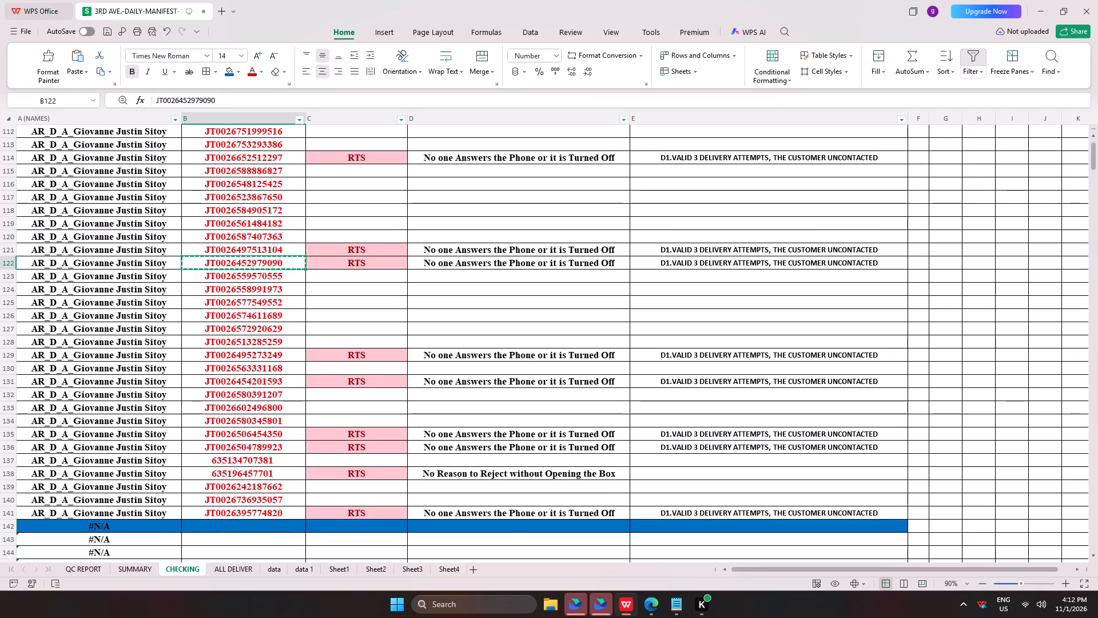
pyautogui.hotkey('alt', 'Tab')
pyautogui.click(231, 136)
pyautogui.moveTo(237, 354); pyautogui.dragTo(238, 360)
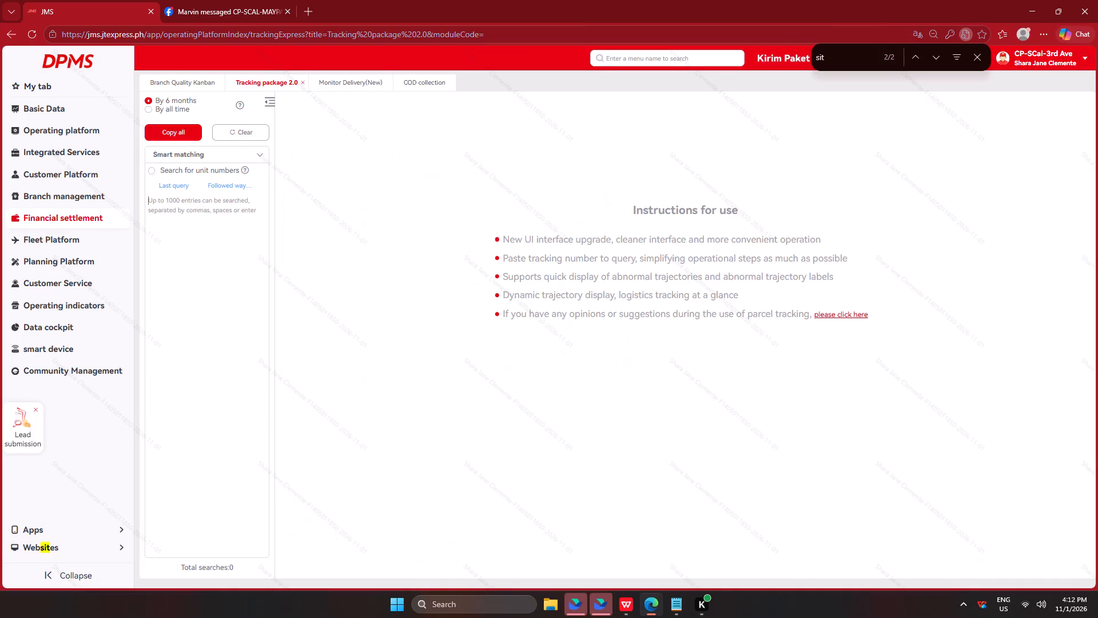
pyautogui.hotkey('ctrl', 'v')
pyautogui.click(925, 274)
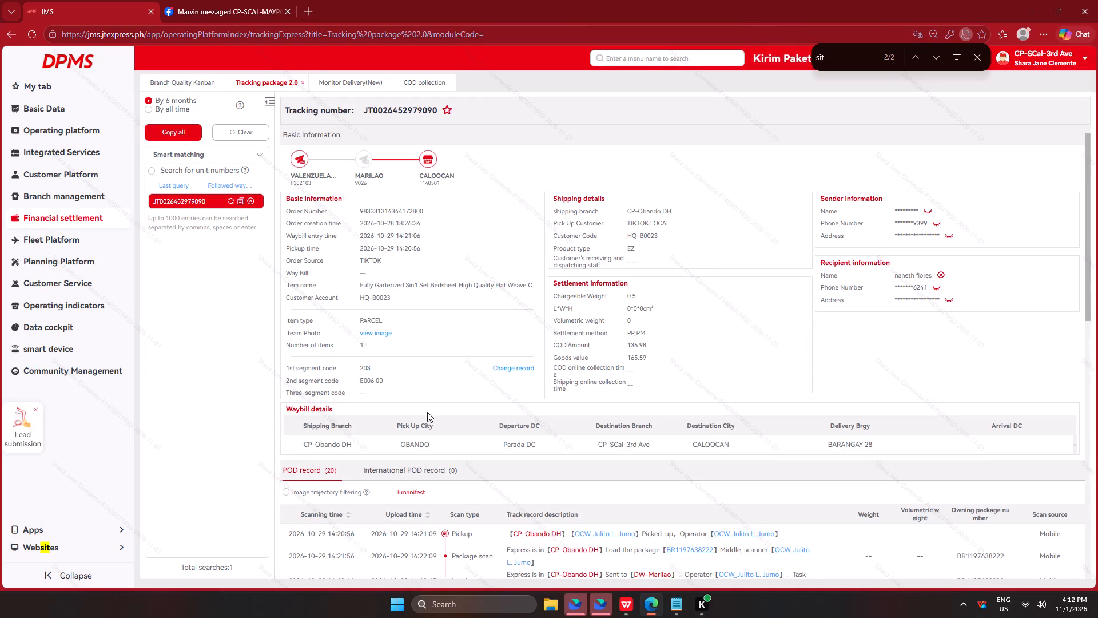
pyautogui.hotkey('alt', 'Tab')
pyautogui.click(286, 354)
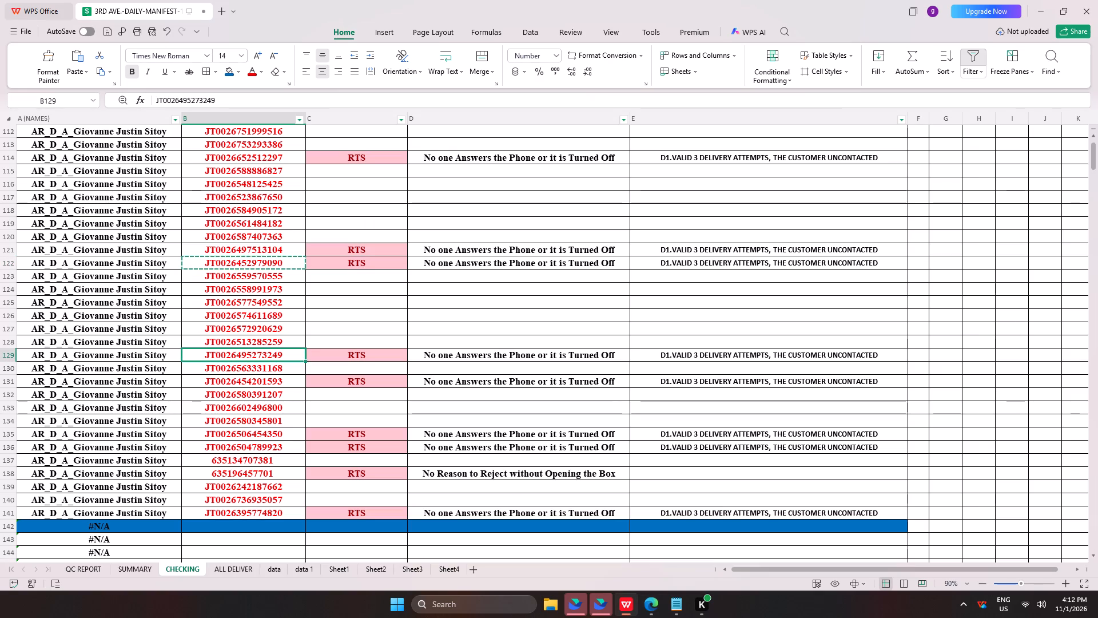
pyautogui.hotkey('ctrl', 'c')
pyautogui.hotkey('alt', 'Tab')
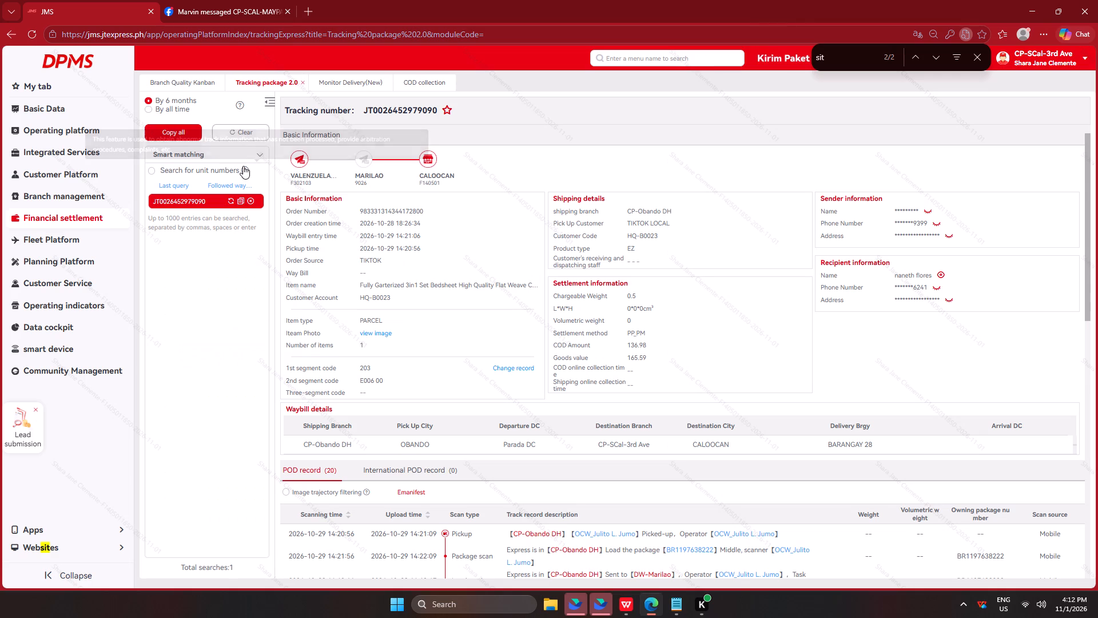
pyautogui.click(236, 144)
pyautogui.click(238, 137)
pyautogui.click(221, 251)
pyautogui.hotkey('ctrl', 'v')
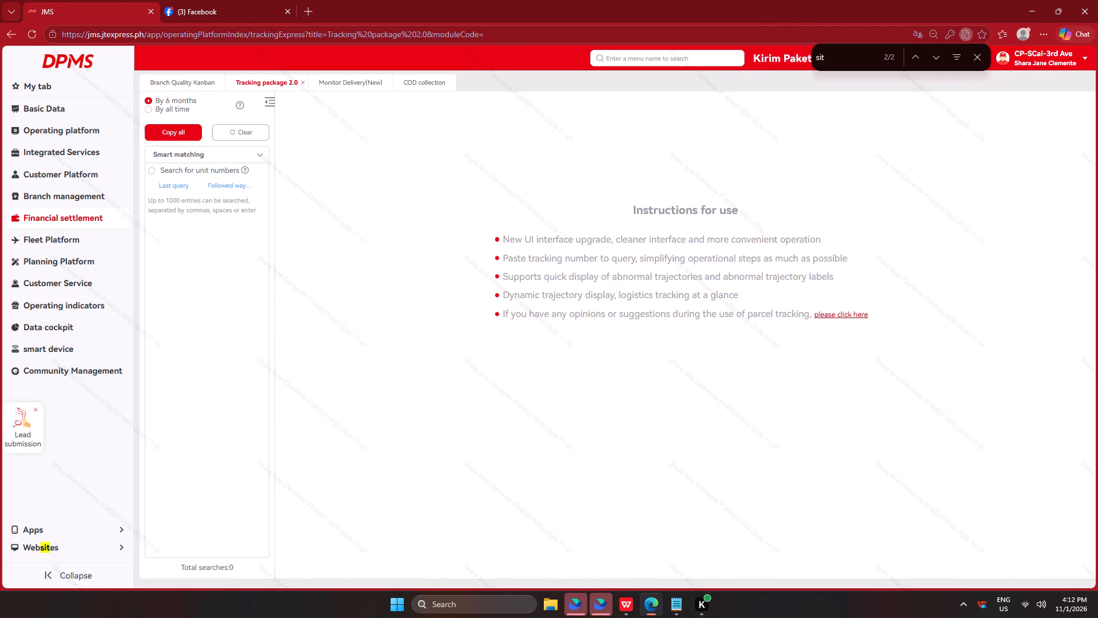
pyautogui.click(922, 271)
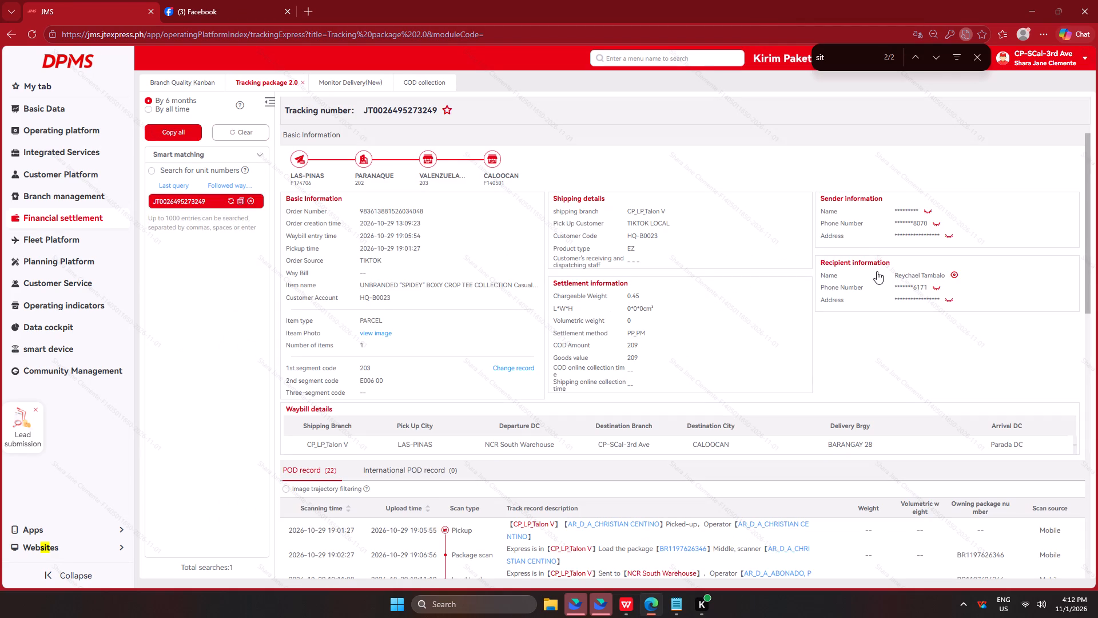
pyautogui.click(634, 612)
pyautogui.scroll(-1, 334, 334)
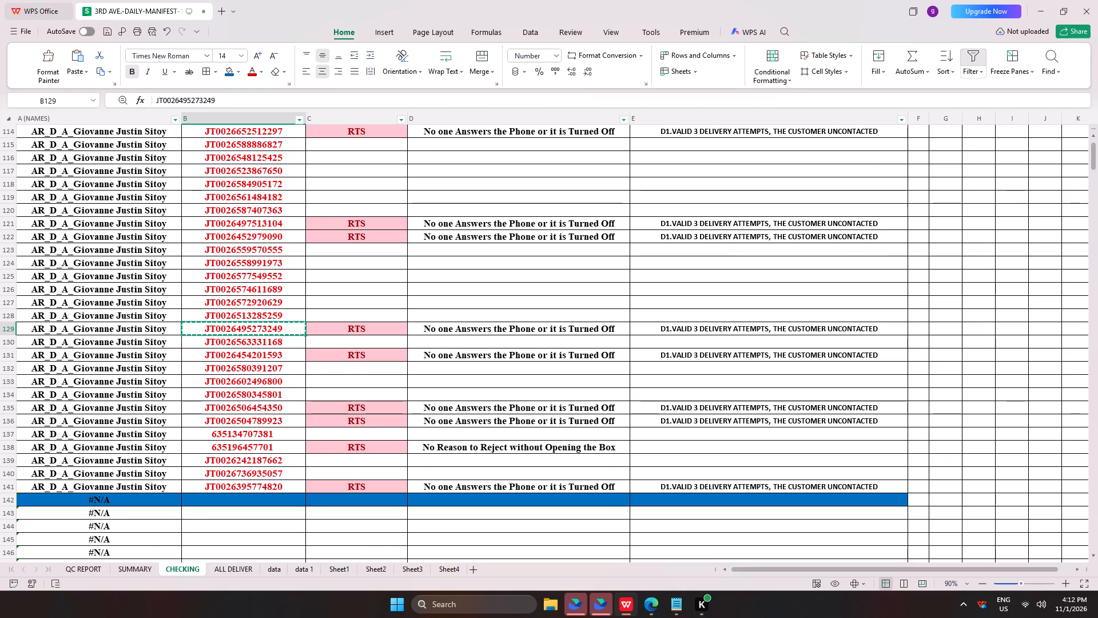
pyautogui.click(292, 361)
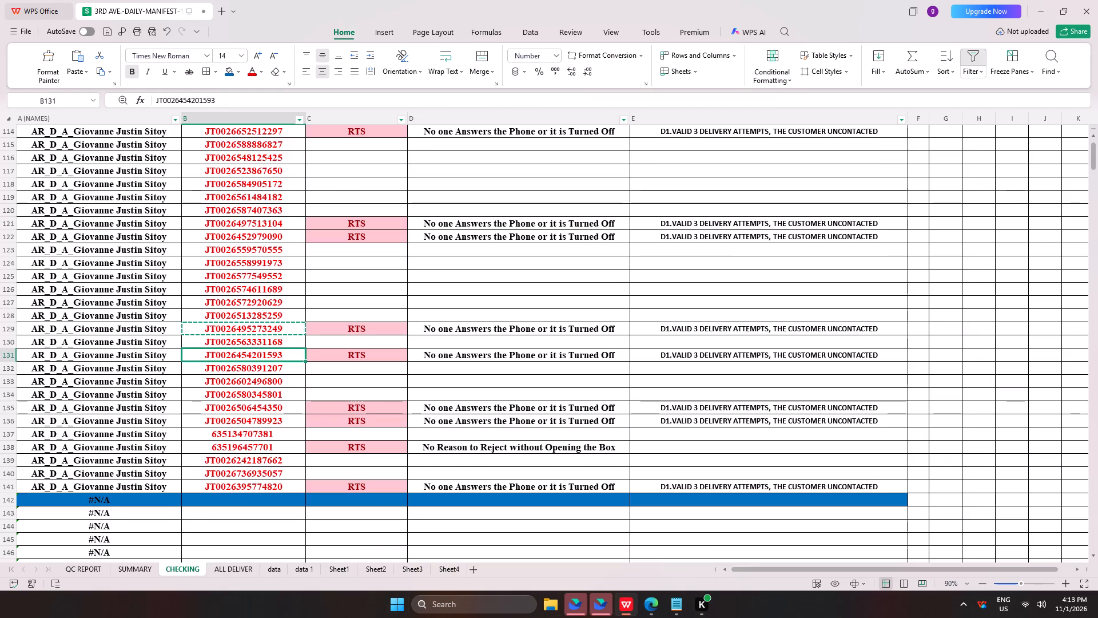
pyautogui.hotkey('ctrl', 'c')
pyautogui.hotkey('alt', 'Tab')
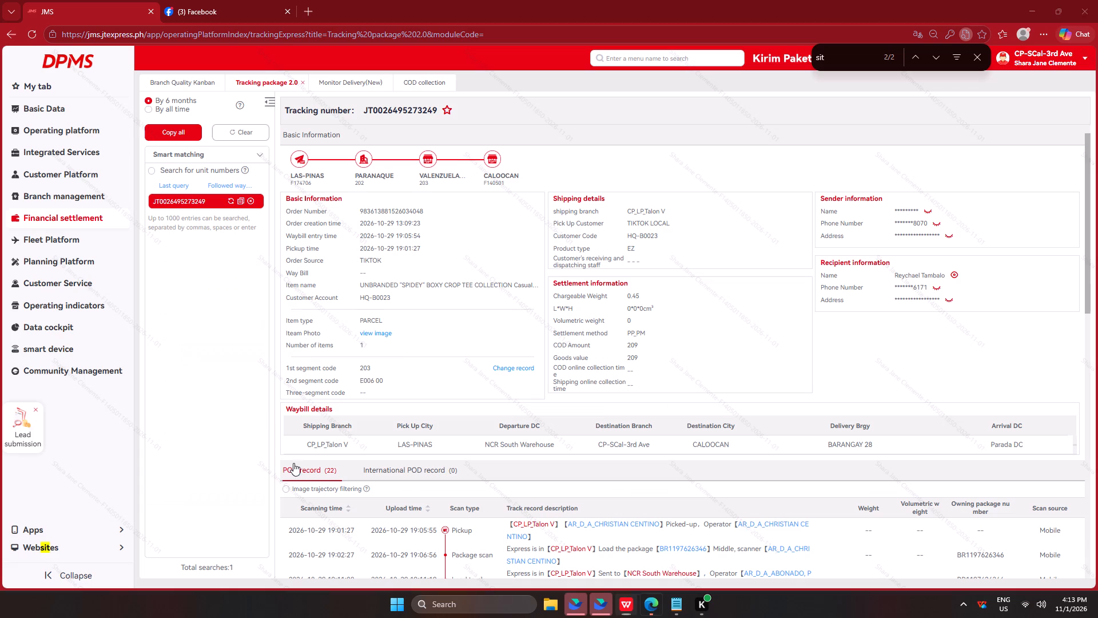
pyautogui.click(251, 131)
pyautogui.click(192, 266)
pyautogui.hotkey('ctrl', 'v')
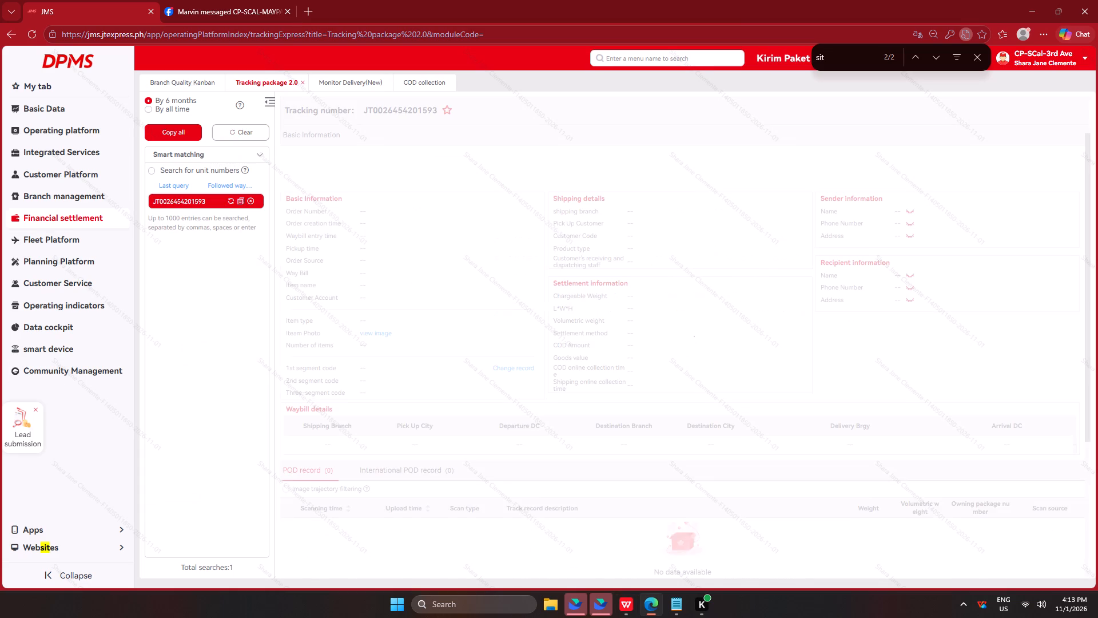
pyautogui.scroll(-9, 584, 301)
pyautogui.scroll(-4, 577, 430)
pyautogui.scroll(7, 576, 429)
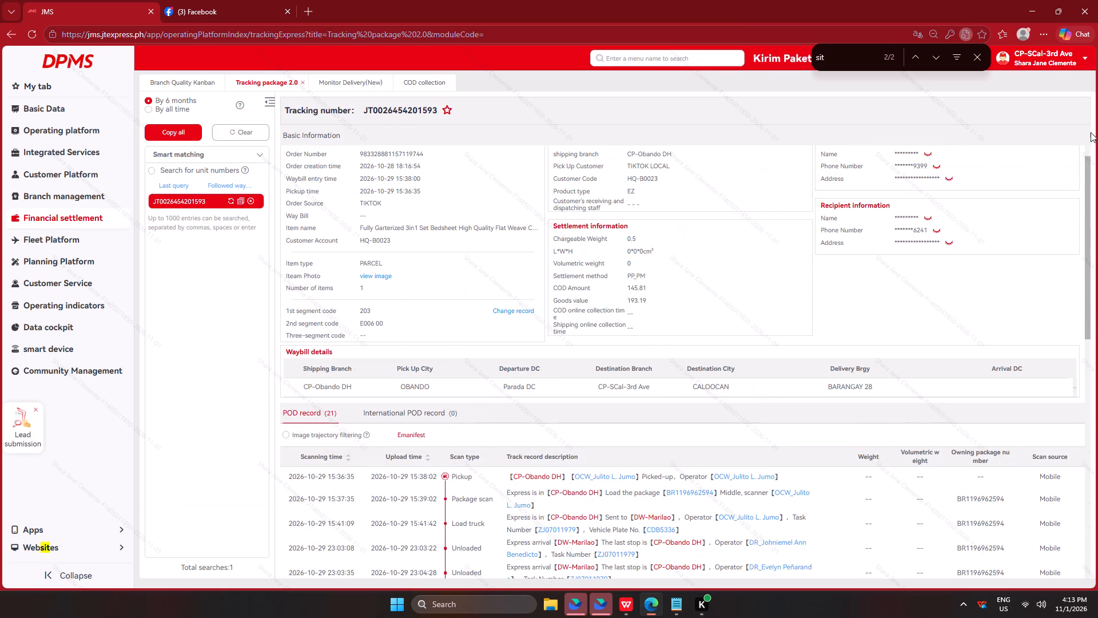
pyautogui.click(929, 218)
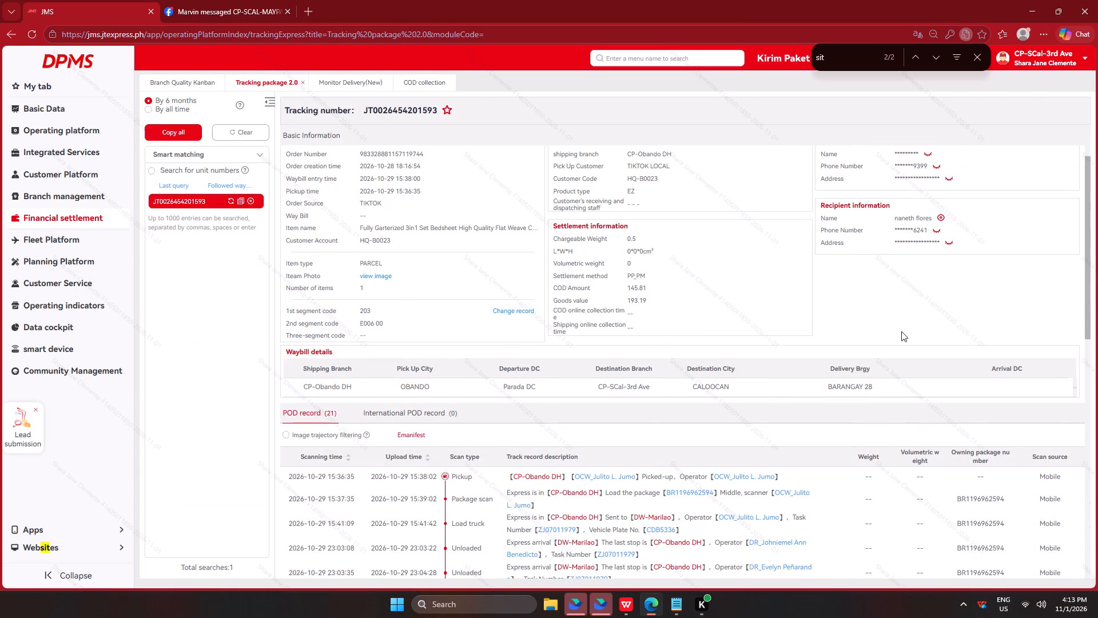
# Review the remaining RTS rows in the CHECKING sheet and set the missing remark in E138 to A2.NO LONGER INTERESTED.
pyautogui.hotkey('alt', 'Tab')
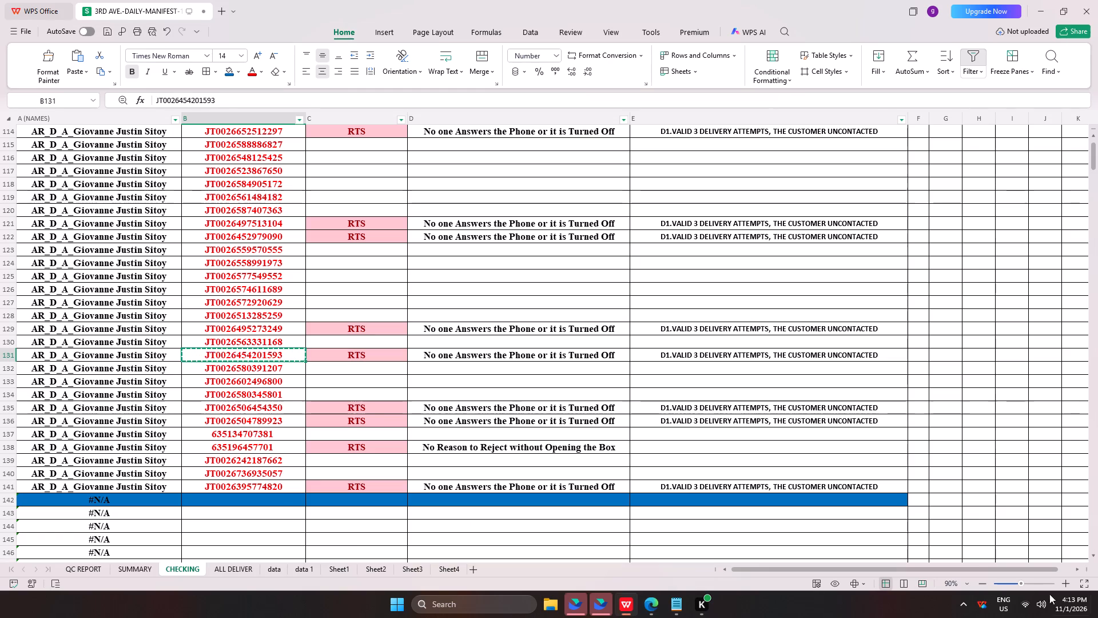
pyautogui.click(277, 411)
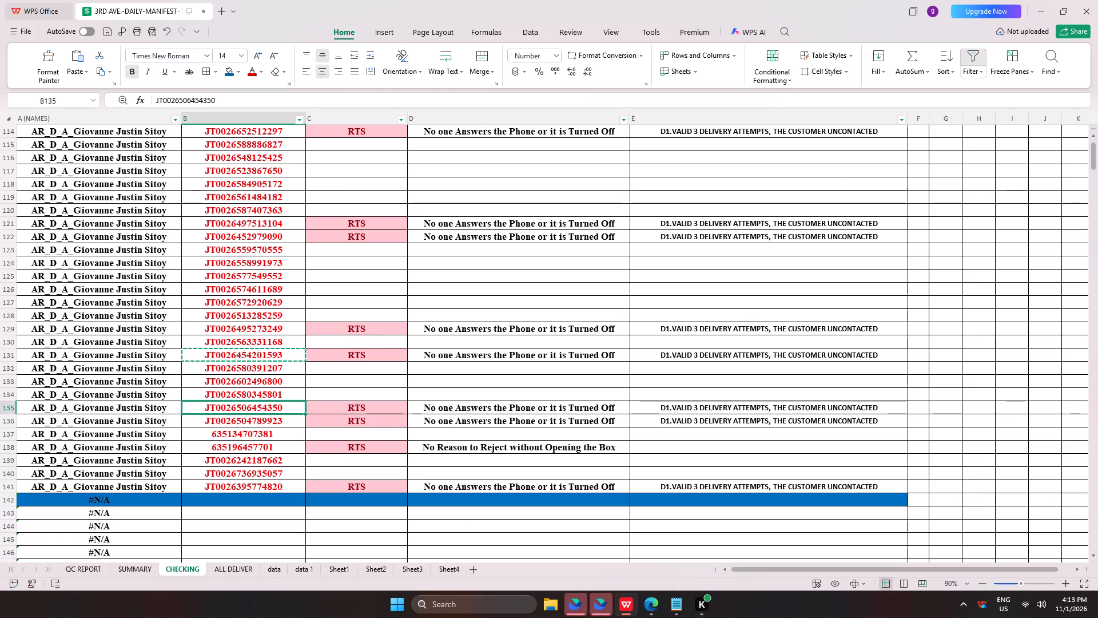
pyautogui.click(289, 488)
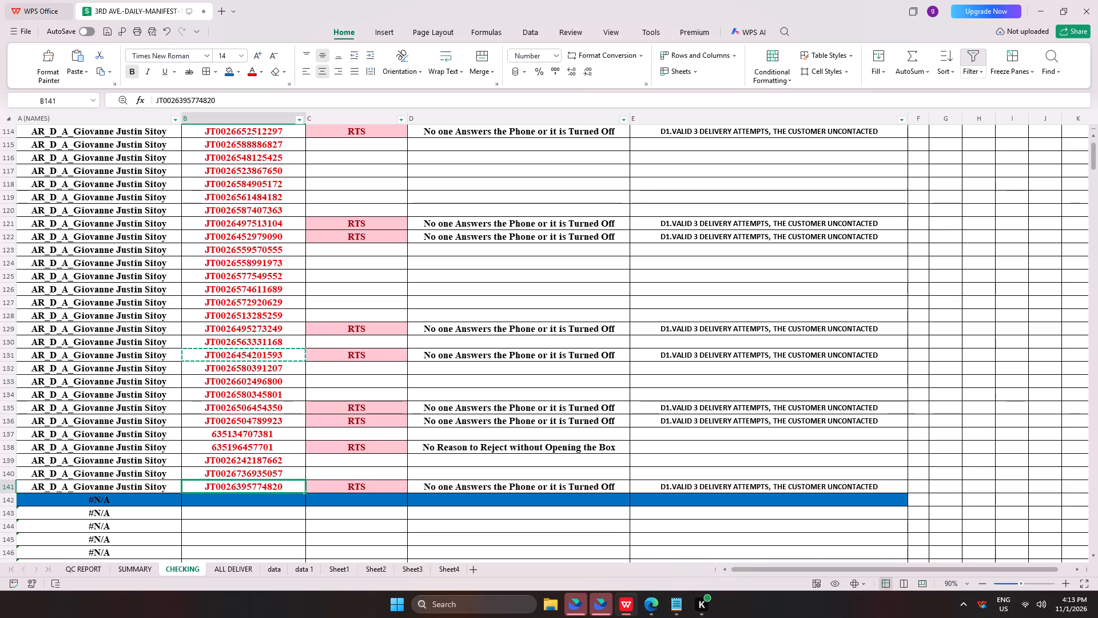
pyautogui.click(254, 414)
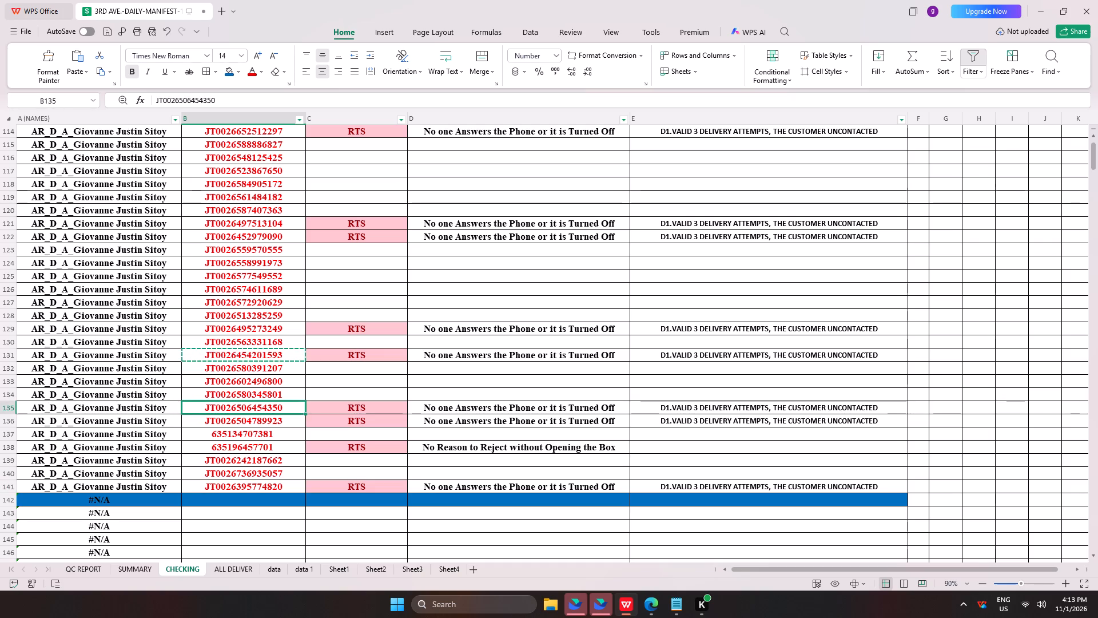
pyautogui.click(677, 452)
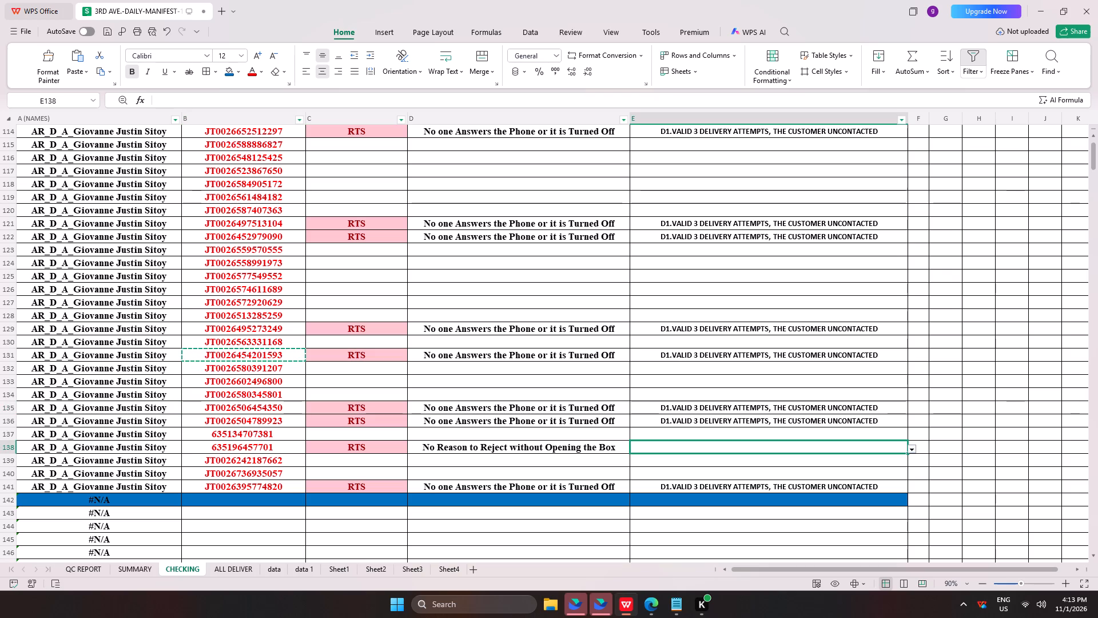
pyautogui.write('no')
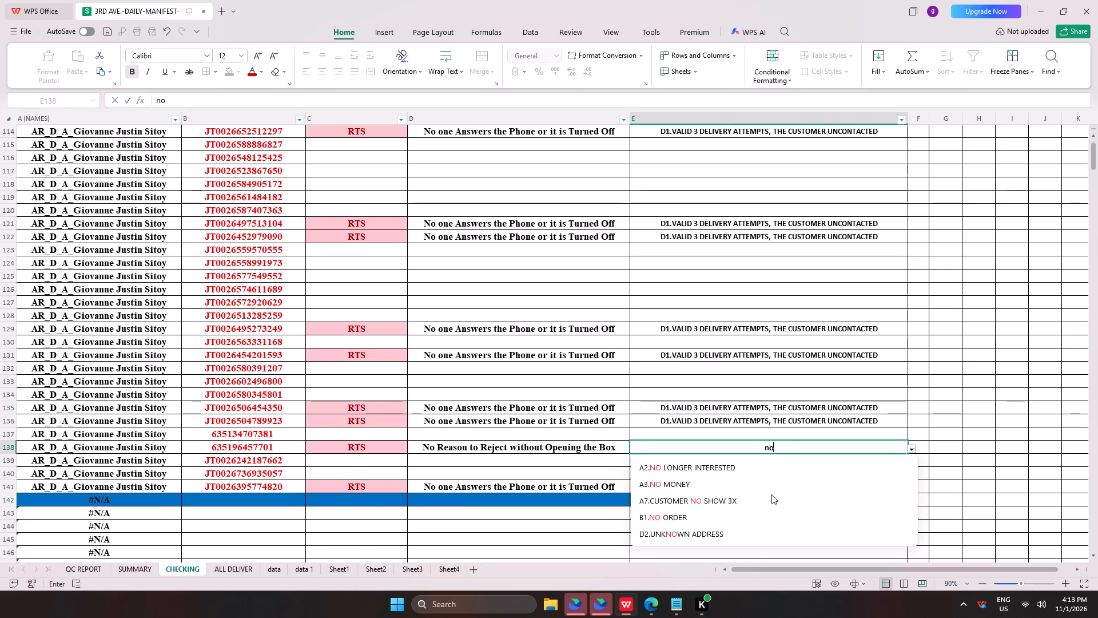
pyautogui.click(733, 474)
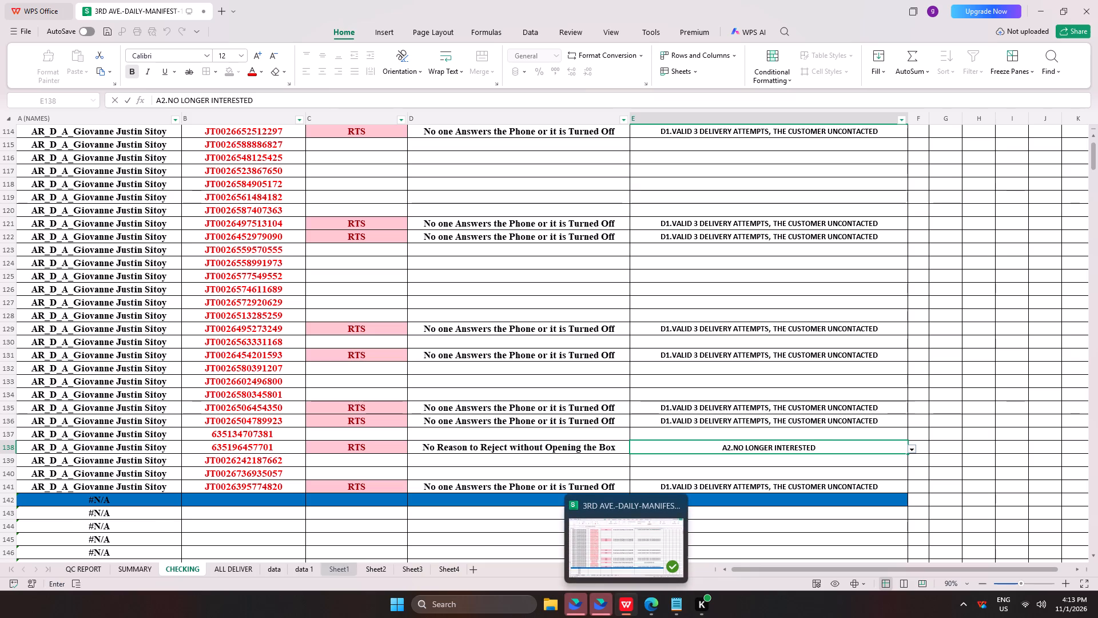
# Copy the REDELIVER status from C104 into C114:C120 and C123:C128 of the CHECKING sheet.
pyautogui.scroll(7, 364, 203)
pyautogui.click(341, 184)
pyautogui.hotkey('ctrl', 'c')
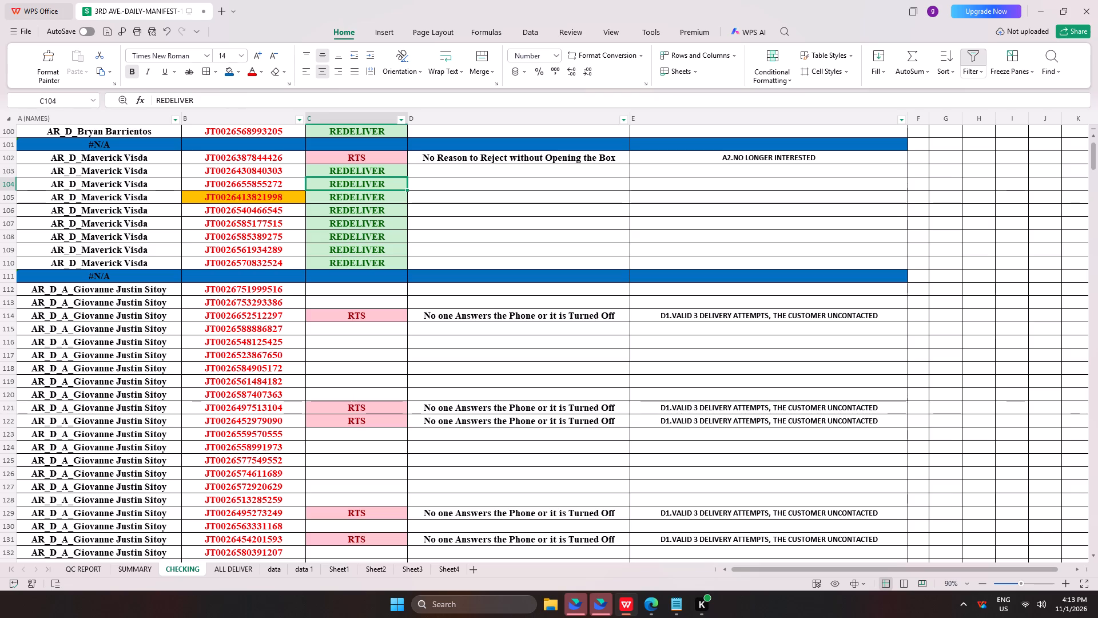
pyautogui.keyDown('ctrl'); pyautogui.moveTo(359, 288); pyautogui.dragTo(360, 309); pyautogui.keyUp('ctrl')
pyautogui.keyDown('ctrl'); pyautogui.click(373, 349); pyautogui.keyUp('ctrl')
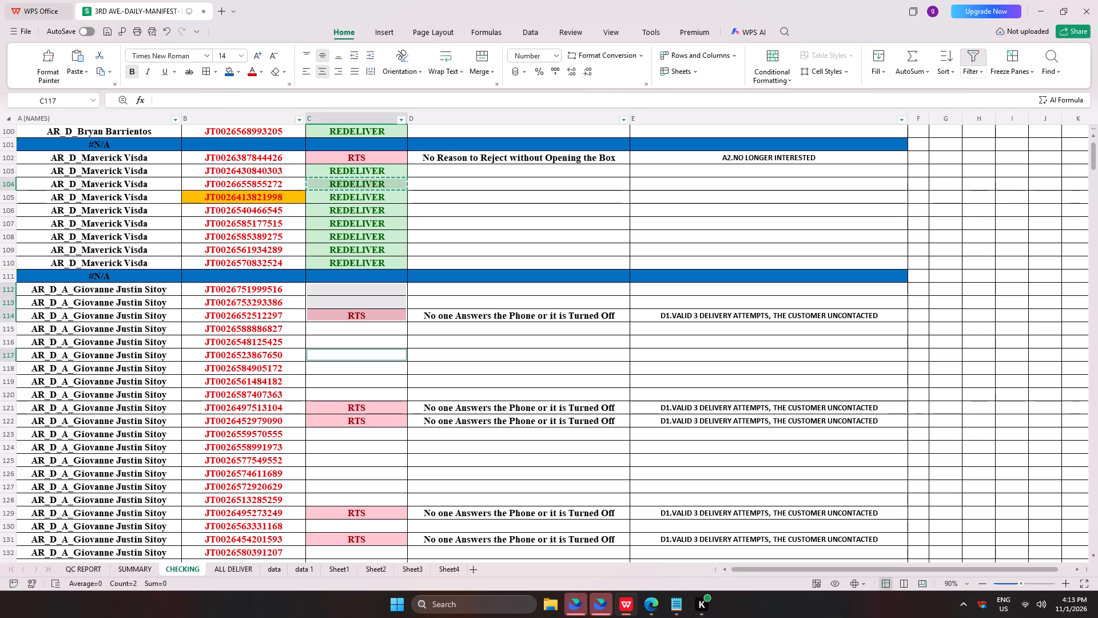
pyautogui.keyDown('ctrl'); pyautogui.moveTo(372, 288); pyautogui.dragTo(376, 302); pyautogui.keyUp('ctrl')
pyautogui.keyDown('ctrl'); pyautogui.moveTo(383, 328); pyautogui.dragTo(384, 340); pyautogui.keyUp('ctrl')
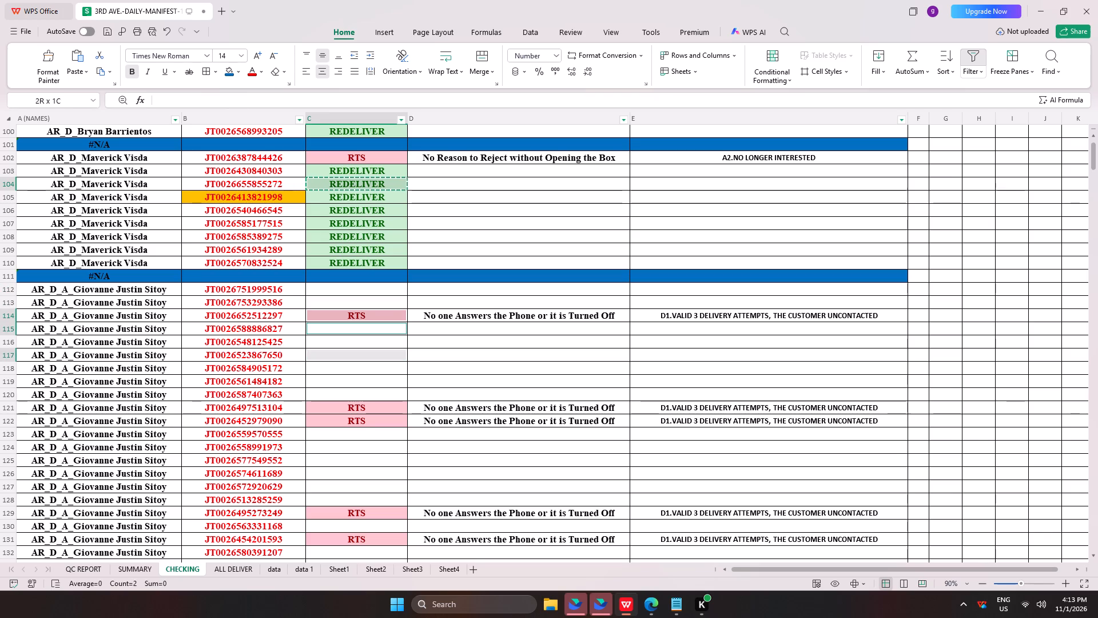
pyautogui.keyDown('ctrl'); pyautogui.moveTo(384, 340); pyautogui.dragTo(392, 395); pyautogui.keyUp('ctrl')
pyautogui.keyDown('ctrl'); pyautogui.moveTo(397, 437); pyautogui.dragTo(392, 521); pyautogui.keyUp('ctrl')
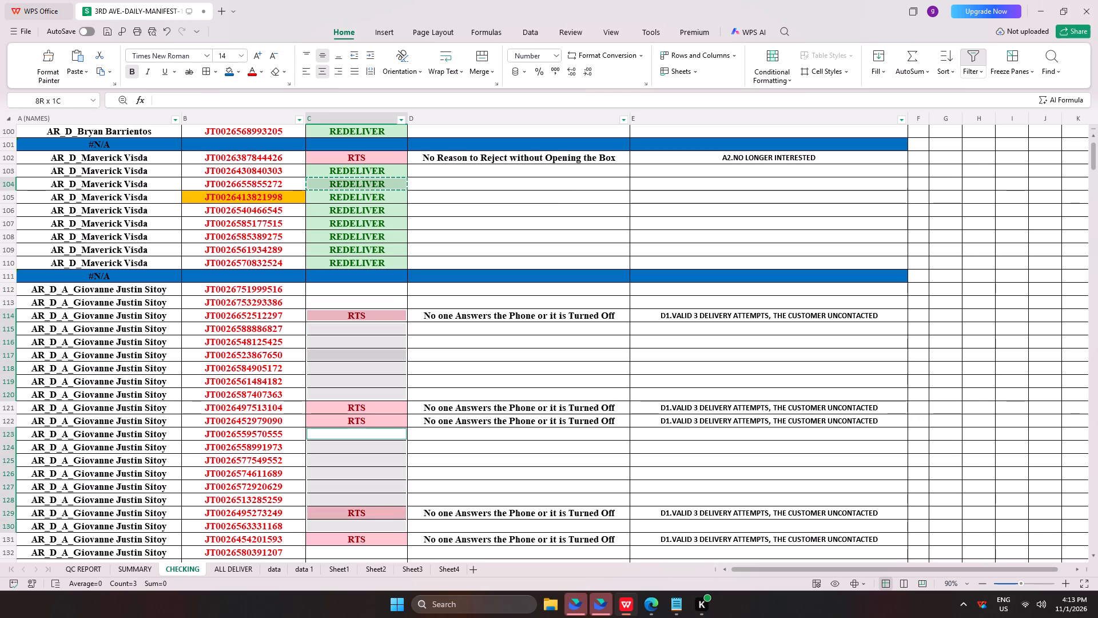
pyautogui.keyDown('ctrl'); pyautogui.moveTo(392, 521); pyautogui.dragTo(393, 506); pyautogui.keyUp('ctrl')
pyautogui.hotkey('ctrl', 'v')
# Copy the REDELIVER status from C126 into the blank status cells in rows 130, 132–134, 137, 139 and 140.
pyautogui.scroll(-7, 385, 258)
pyautogui.keyDown('ctrl'); pyautogui.click(366, 346); pyautogui.keyUp('ctrl')
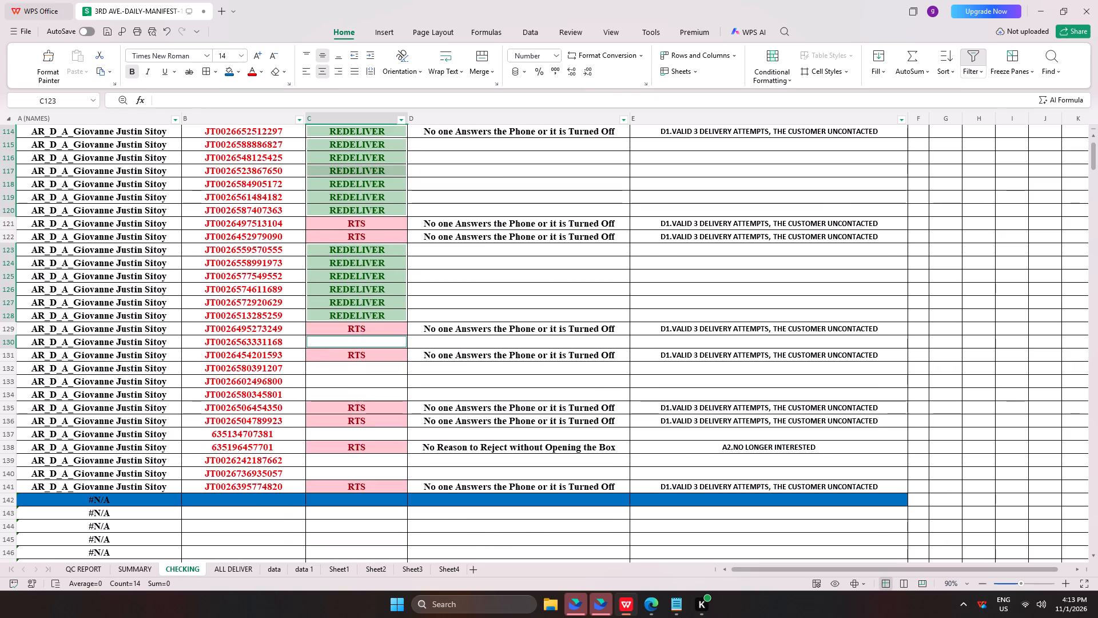
pyautogui.hotkey('ctrl', 'v')
pyautogui.hotkey('ctrl', 'v')
pyautogui.click(372, 358)
pyautogui.click(385, 283)
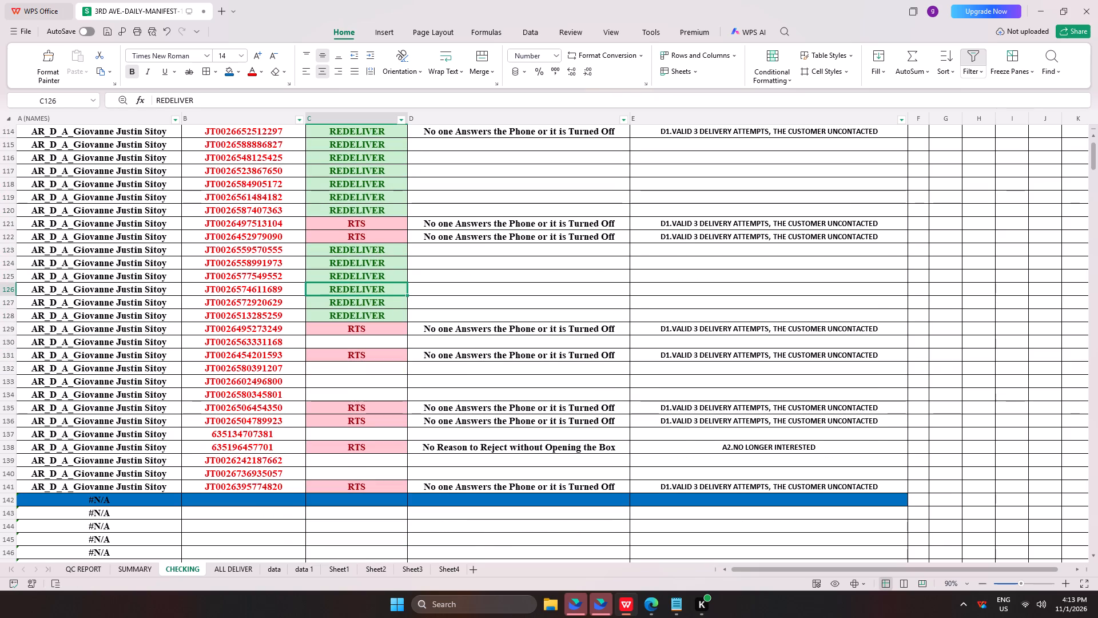
pyautogui.hotkey('ctrl', 'c')
pyautogui.keyDown('ctrl'); pyautogui.click(370, 342); pyautogui.keyUp('ctrl')
pyautogui.keyDown('ctrl'); pyautogui.moveTo(376, 371); pyautogui.dragTo(379, 391); pyautogui.keyUp('ctrl')
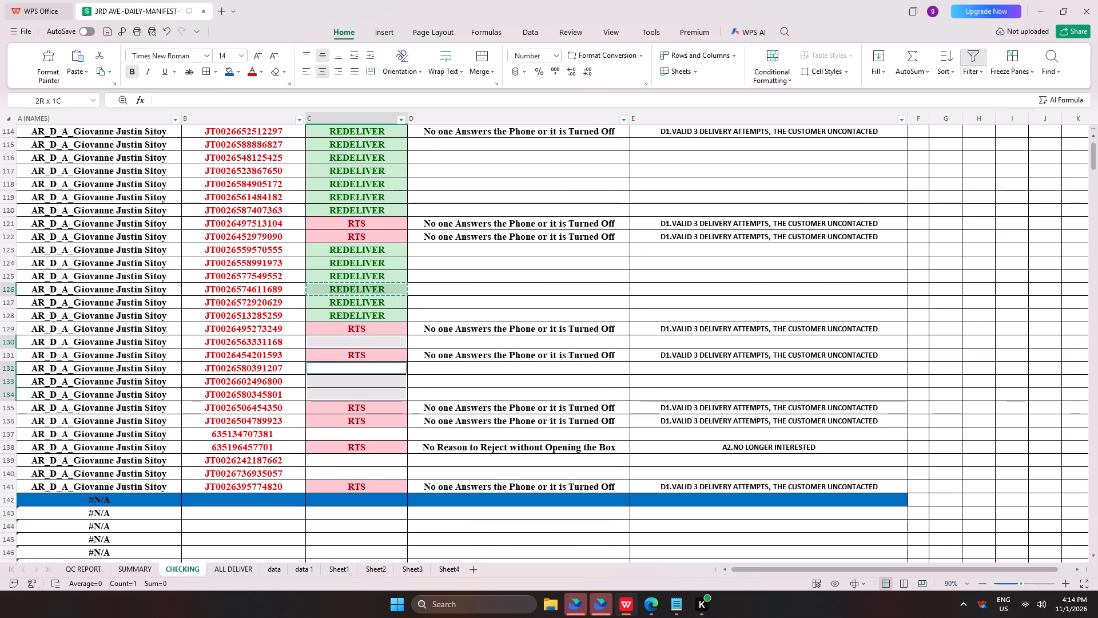
pyautogui.keyDown('ctrl'); pyautogui.moveTo(379, 391); pyautogui.dragTo(379, 397); pyautogui.keyUp('ctrl')
pyautogui.keyDown('ctrl'); pyautogui.click(385, 435); pyautogui.keyUp('ctrl')
pyautogui.keyDown('ctrl'); pyautogui.moveTo(380, 461); pyautogui.dragTo(384, 474); pyautogui.keyUp('ctrl')
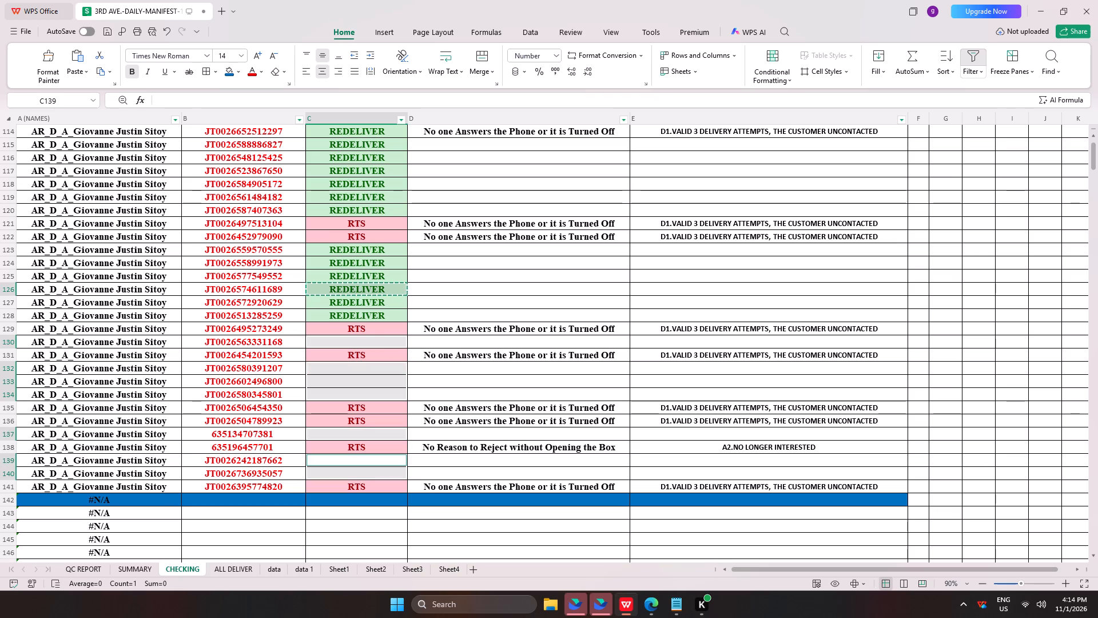
pyautogui.hotkey('ctrl', 'v')
pyautogui.scroll(-7, 402, 329)
pyautogui.scroll(2, 387, 326)
pyautogui.scroll(-4, 391, 398)
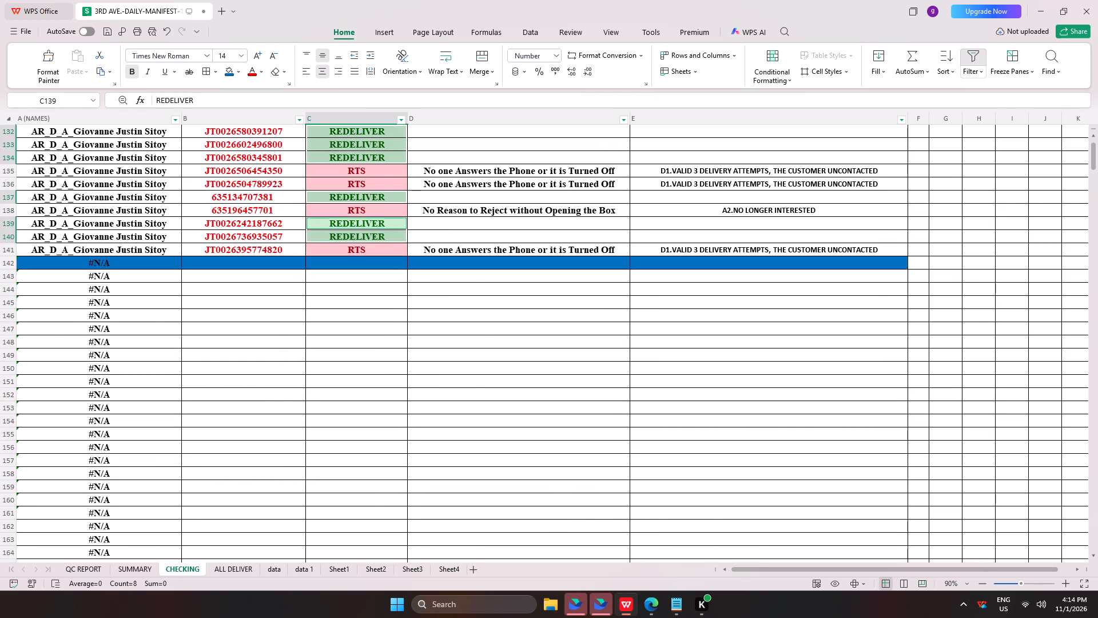
# Clear the JMS tracking query, find the courier matching "joshu" in Monitor Delivery(New), and open the courier's Currently Not POD quantity details.
pyautogui.hotkey('alt', 'Tab')
pyautogui.click(228, 127)
pyautogui.click(334, 78)
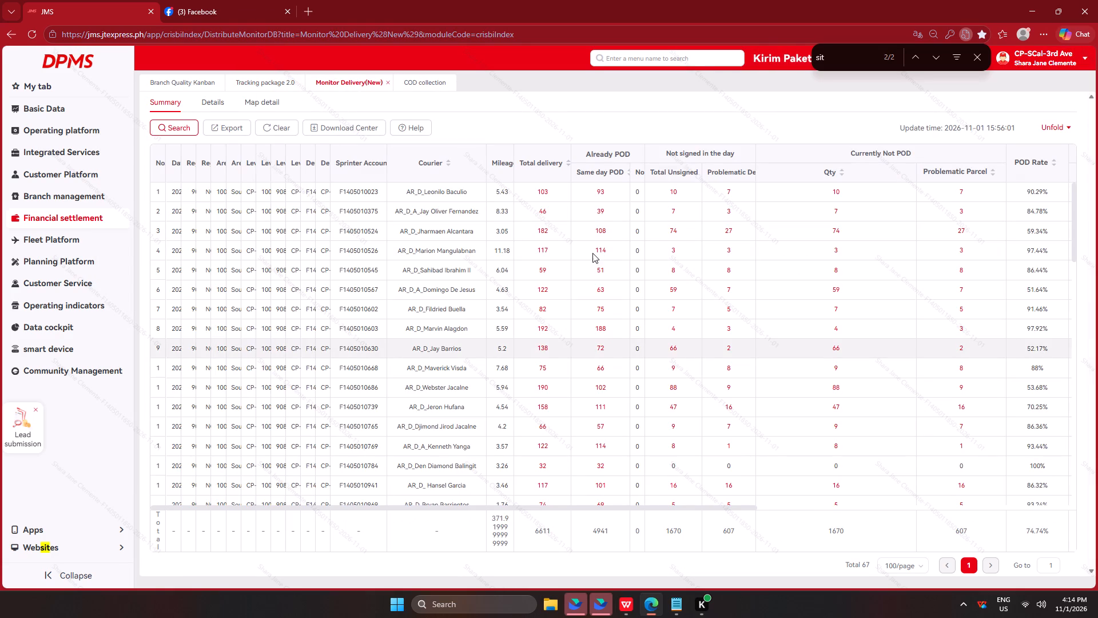
pyautogui.hotkey('ctrl', 'f')
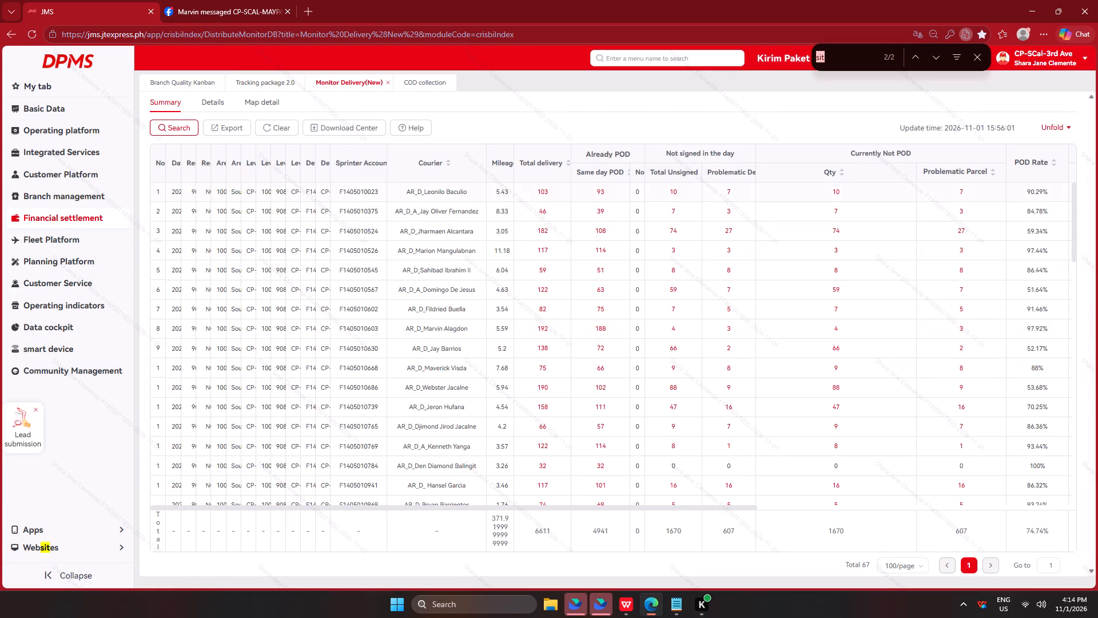
pyautogui.press('BackSpace')
pyautogui.press('BackSpace')
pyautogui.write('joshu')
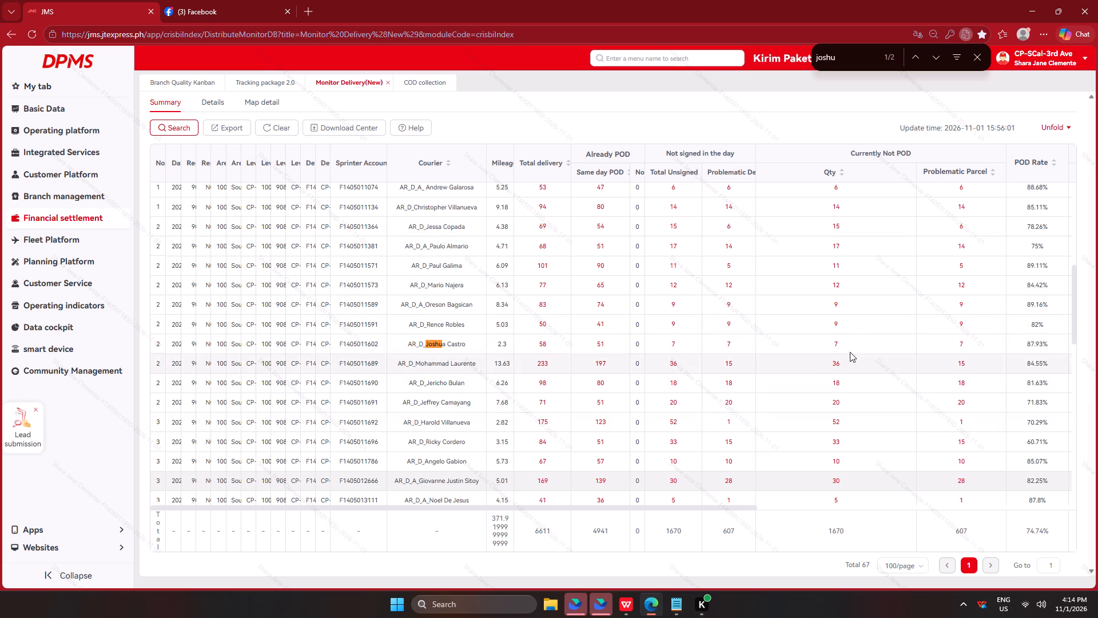
pyautogui.click(836, 344)
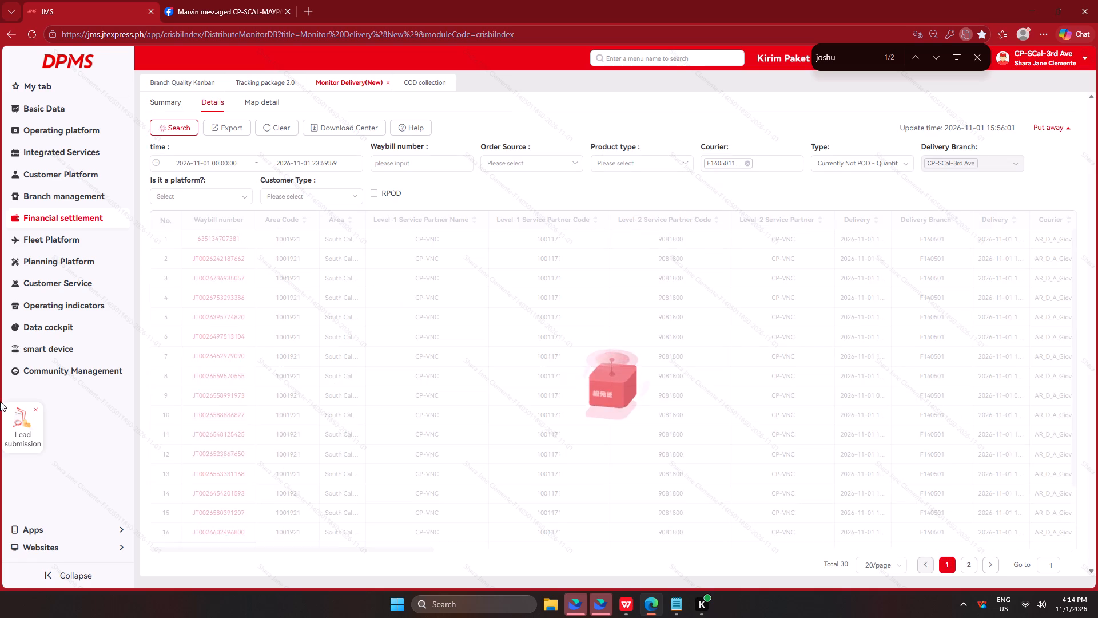
# Capture the seven listed waybill numbers with Image to text and copy the recognized text.
pyautogui.hotkey('ctrl', 'shift', 'a')
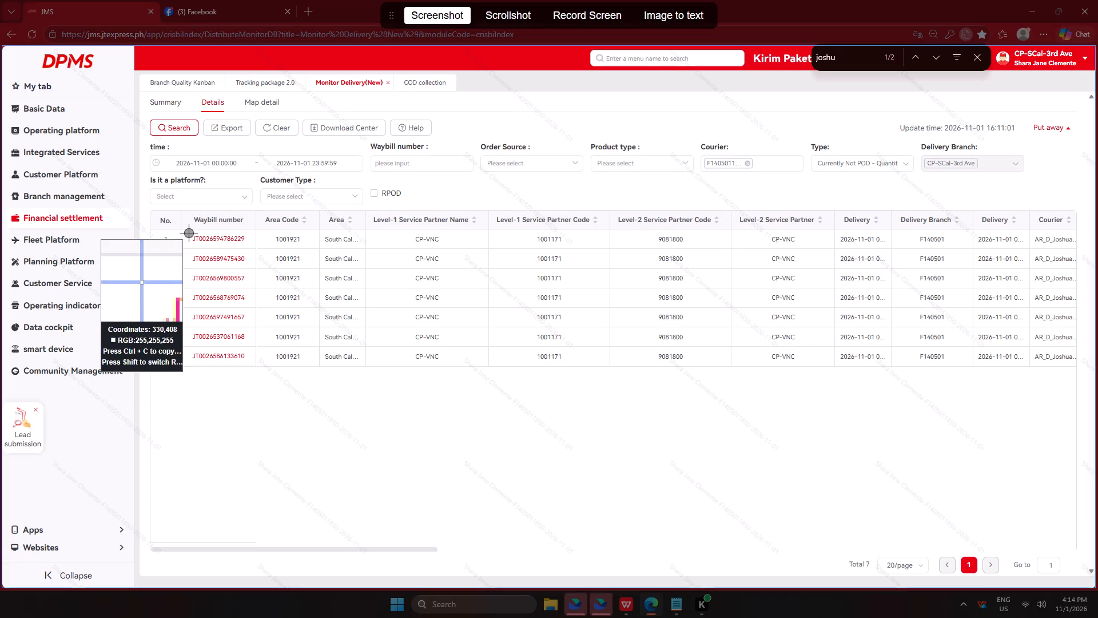
pyautogui.moveTo(188, 231); pyautogui.dragTo(257, 370)
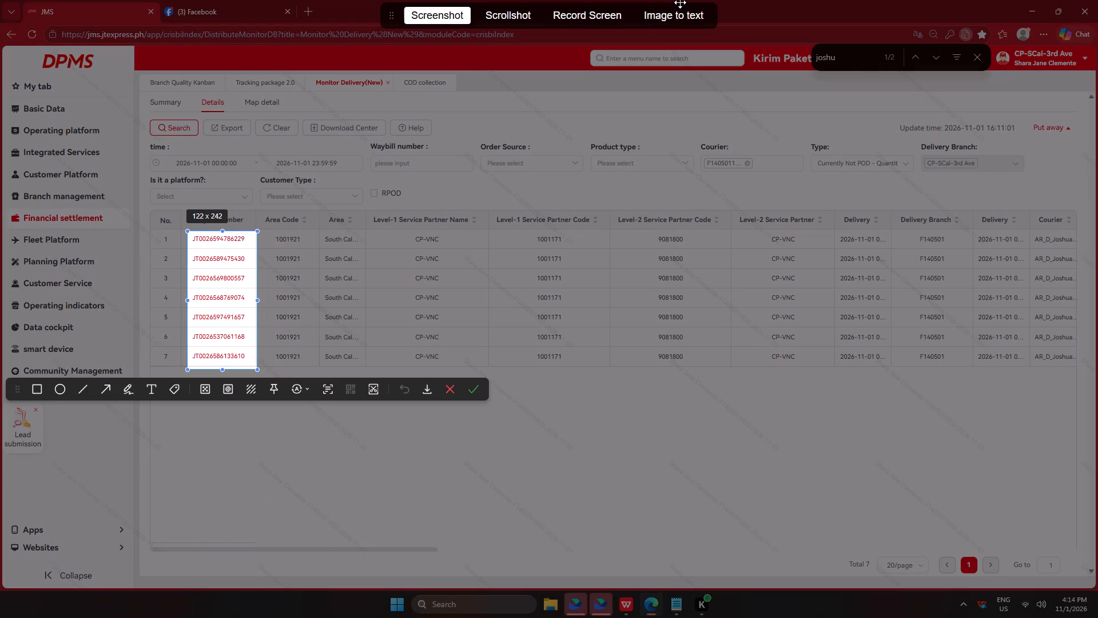
pyautogui.click(666, 11)
pyautogui.click(291, 536)
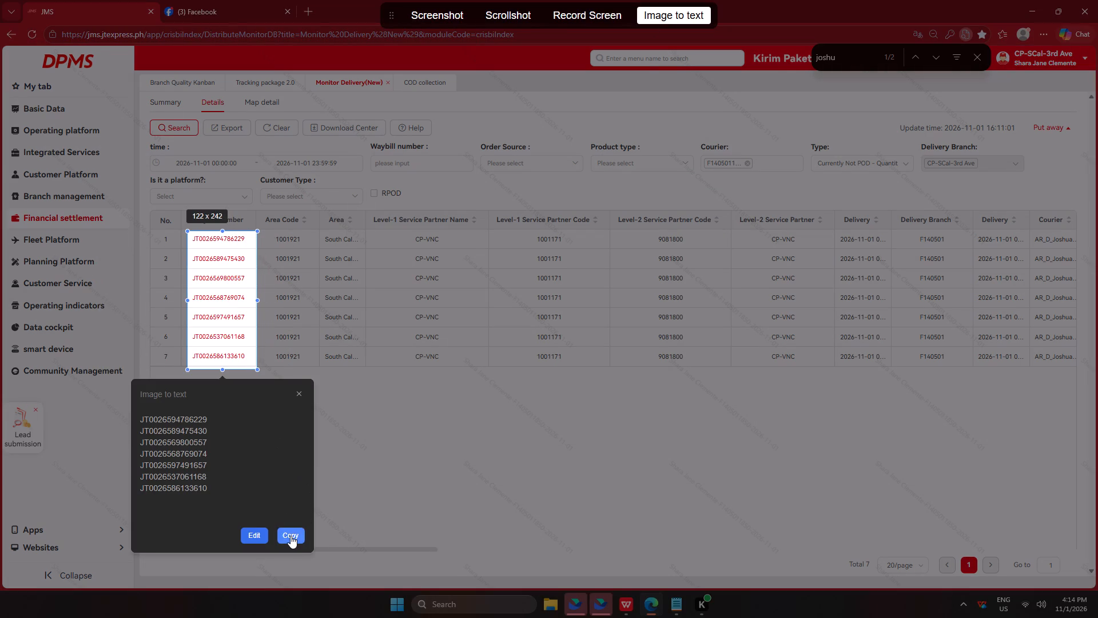
# Query the seven copied waybill numbers in Tracking package 2.0 and paste them into B143:B149 of the CHECKING sheet.
pyautogui.click(240, 81)
pyautogui.click(196, 291)
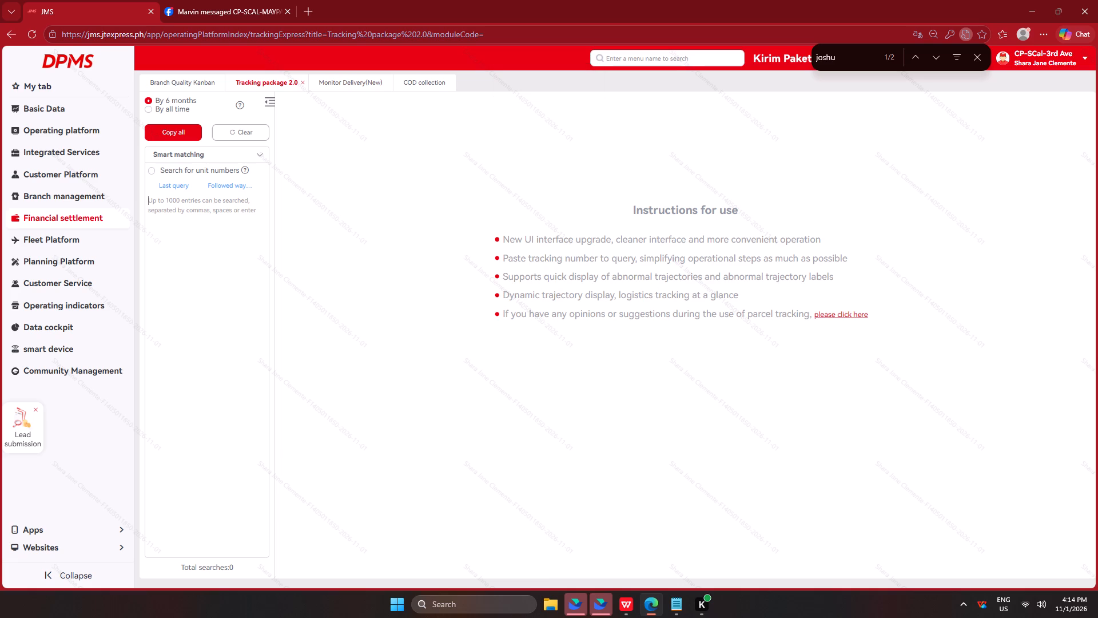
pyautogui.hotkey('ctrl', 'v')
pyautogui.click(628, 612)
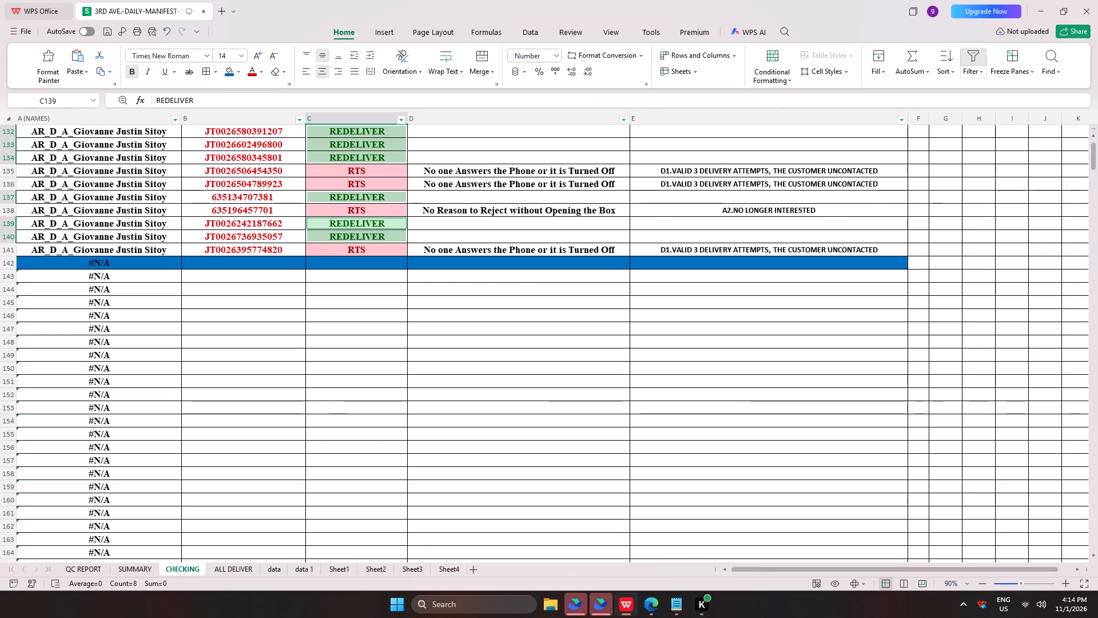
pyautogui.click(256, 277)
pyautogui.hotkey('ctrl', 'v')
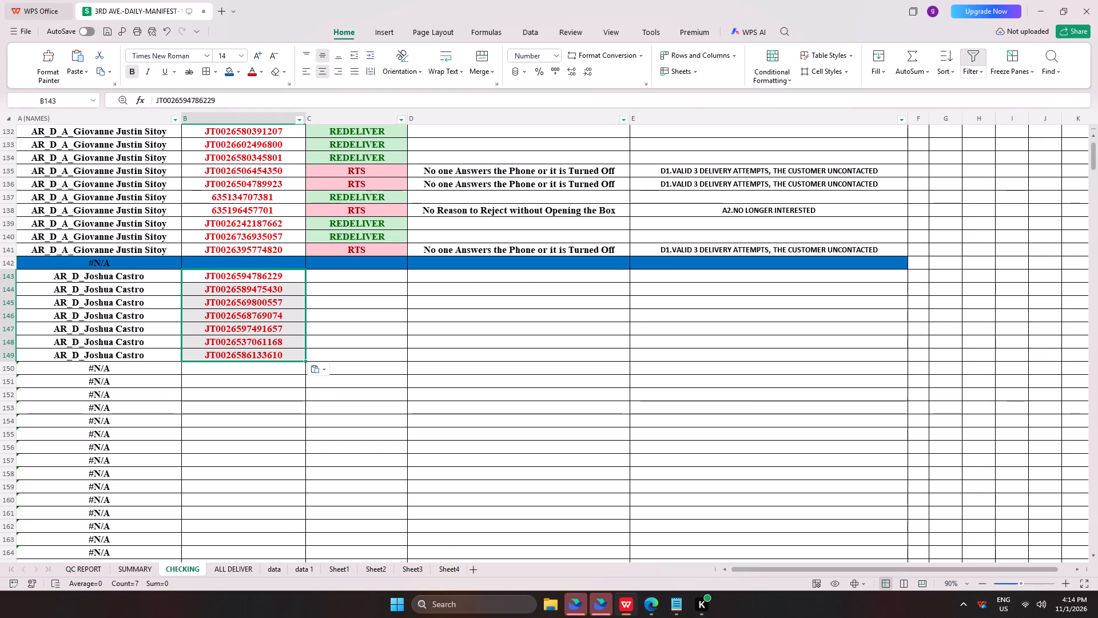
pyautogui.hotkey('alt', 'Tab')
pyautogui.scroll(-11, 506, 262)
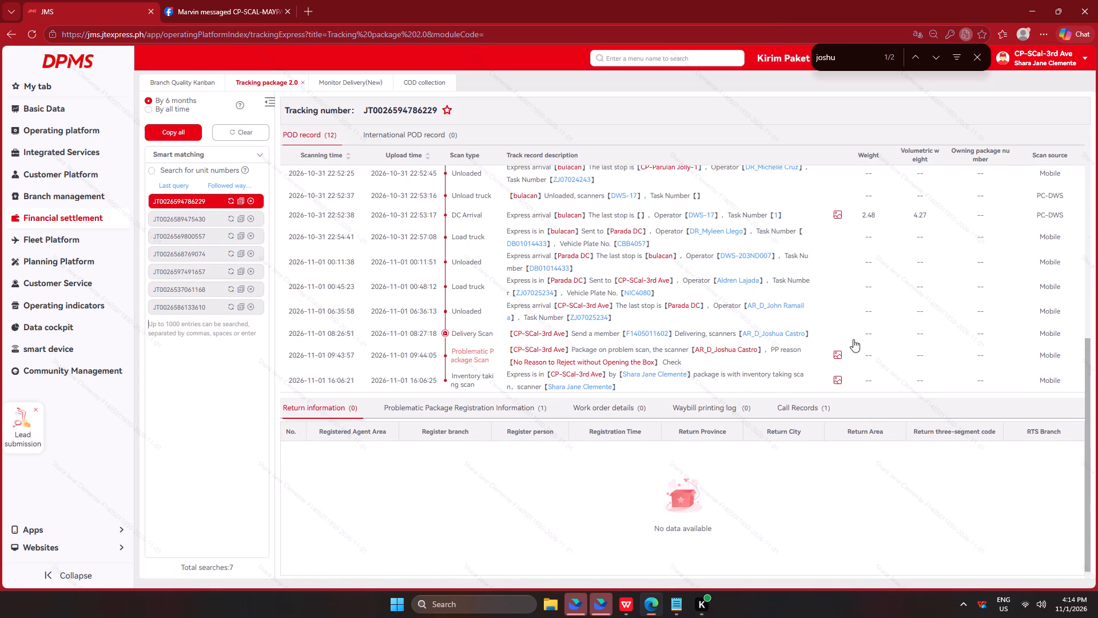
pyautogui.click(838, 355)
pyautogui.click(391, 225)
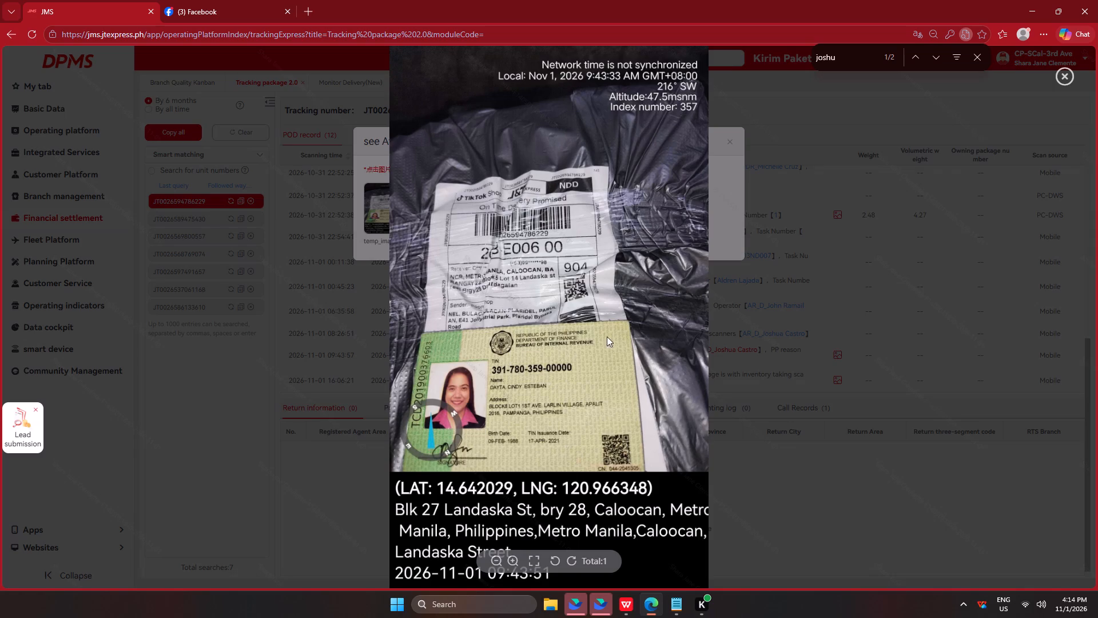
pyautogui.click(823, 358)
pyautogui.doubleClick(186, 213)
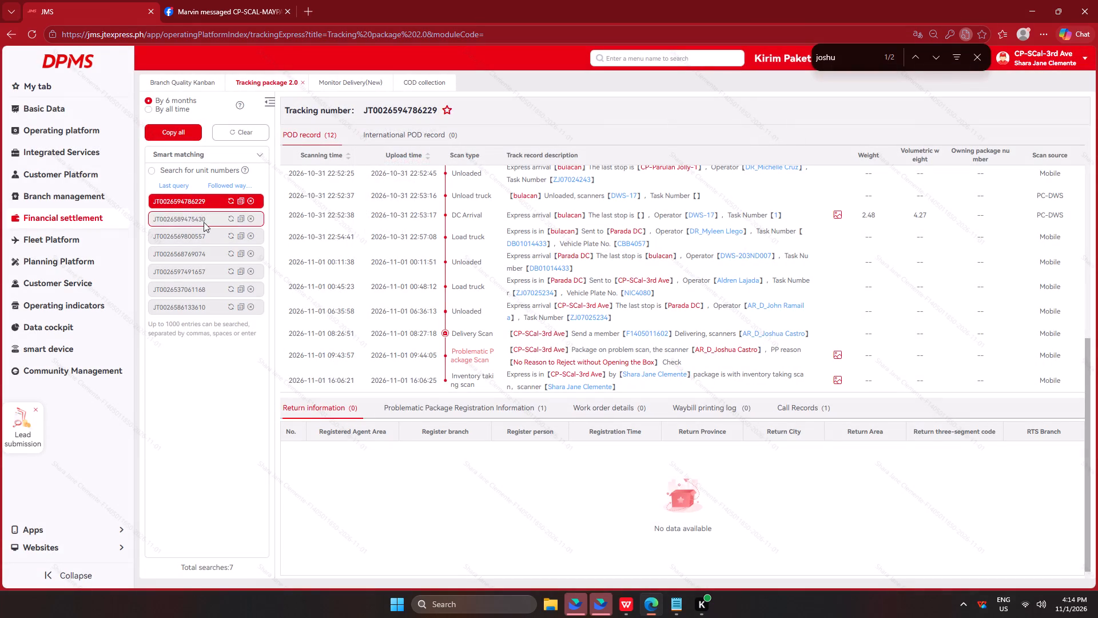
pyautogui.click(178, 221)
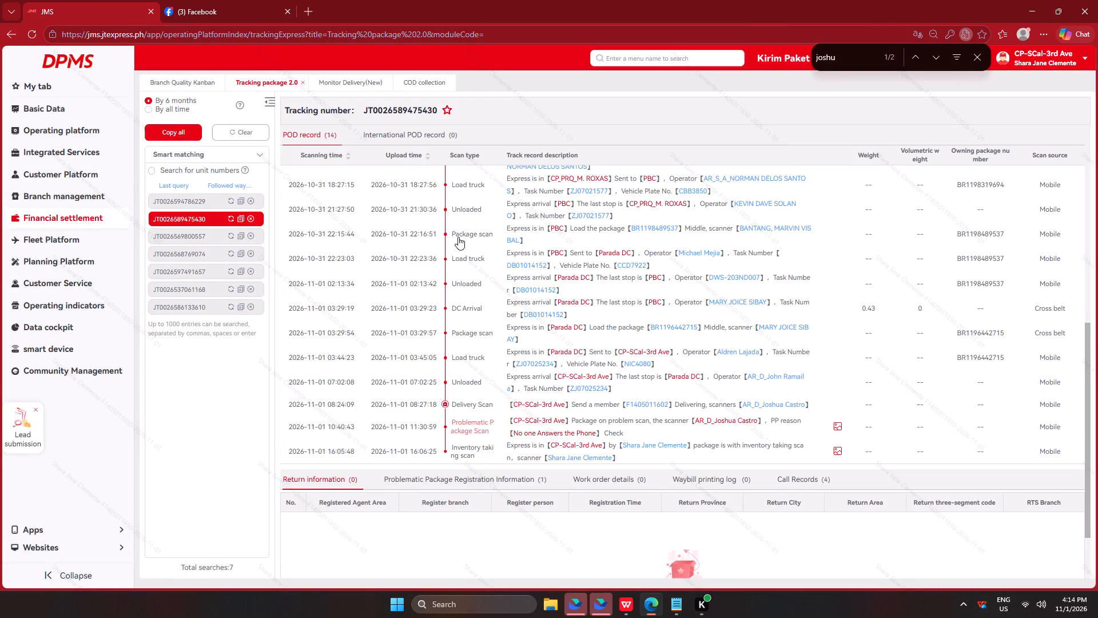
pyautogui.scroll(-2, 458, 239)
pyautogui.click(141, 232)
pyautogui.click(170, 236)
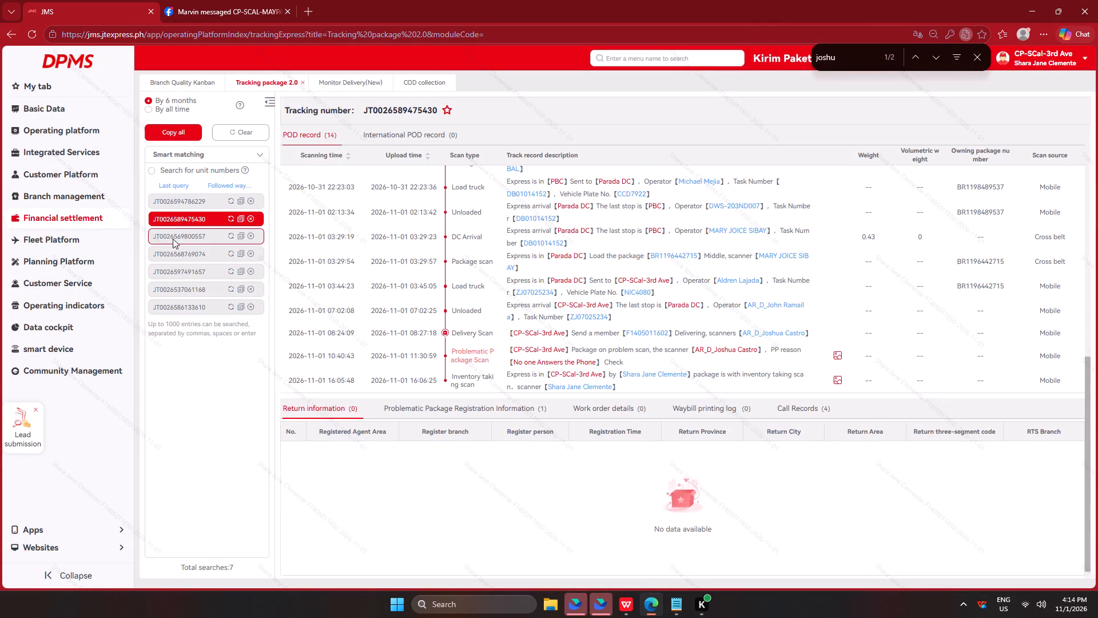
pyautogui.click(173, 249)
pyautogui.click(180, 269)
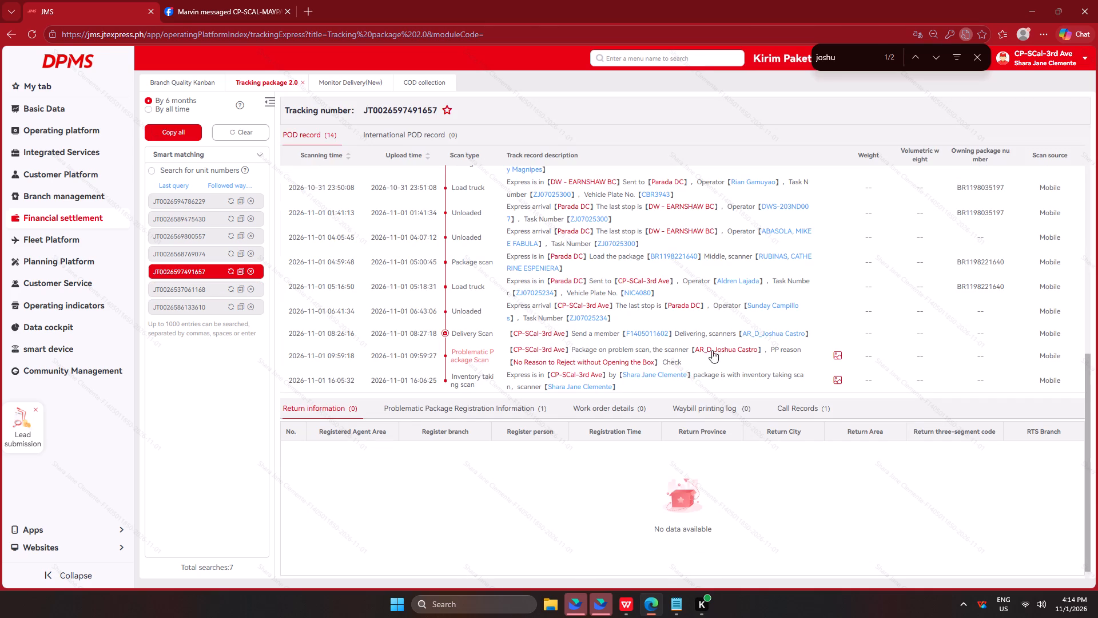
pyautogui.click(837, 356)
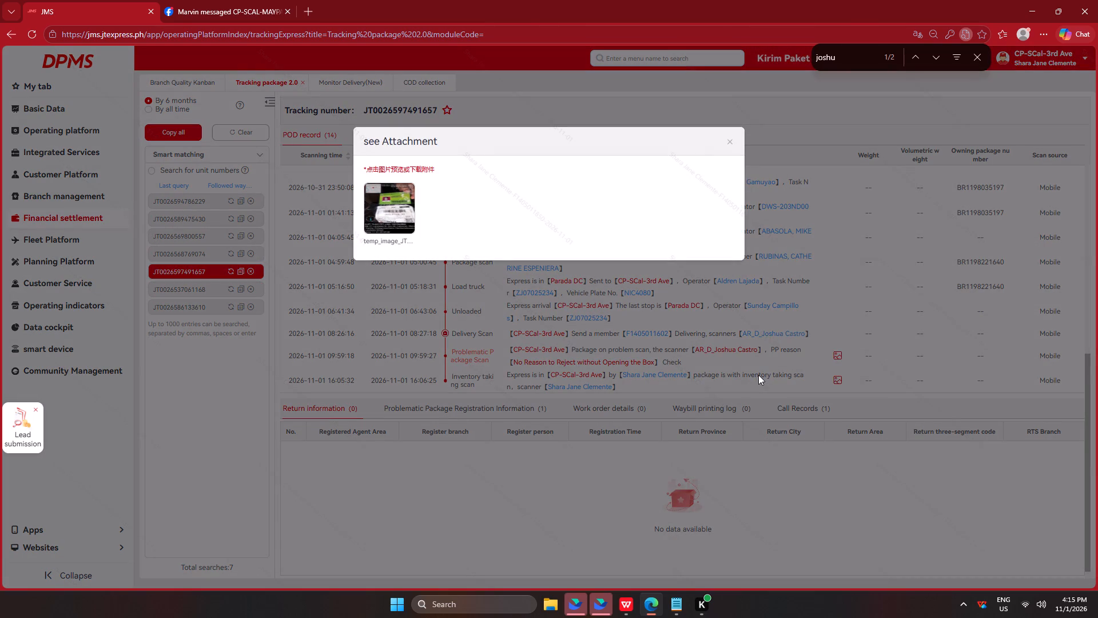
pyautogui.click(602, 323)
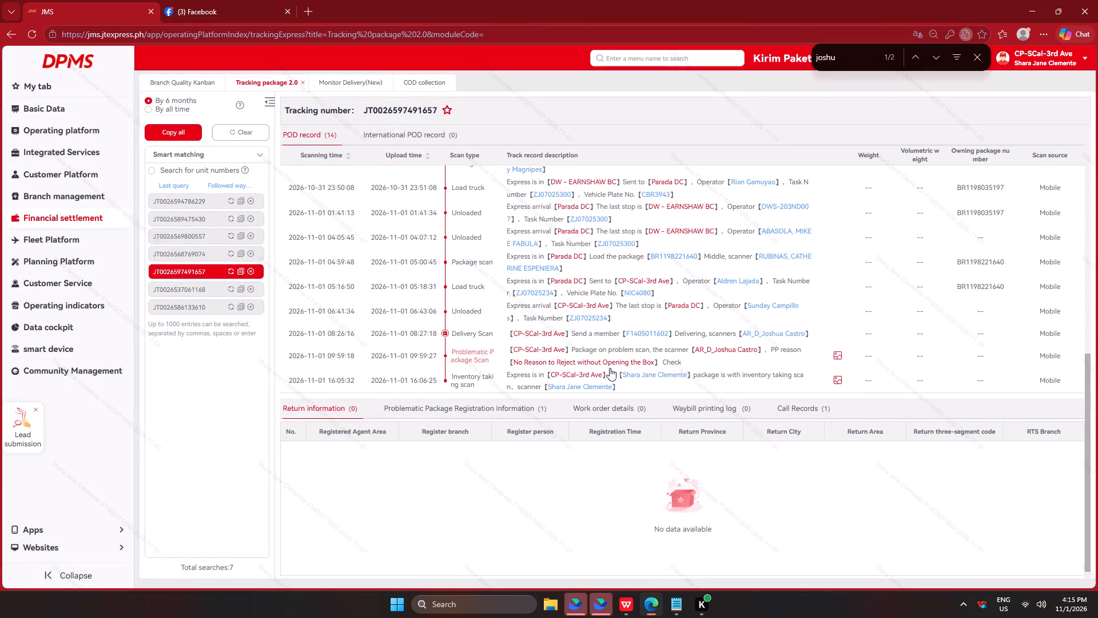
# Copy the RTS status and No Reason to Reject without Opening the Box reason from C138:D138 into rows 143 and 147.
pyautogui.hotkey('alt', 'Tab')
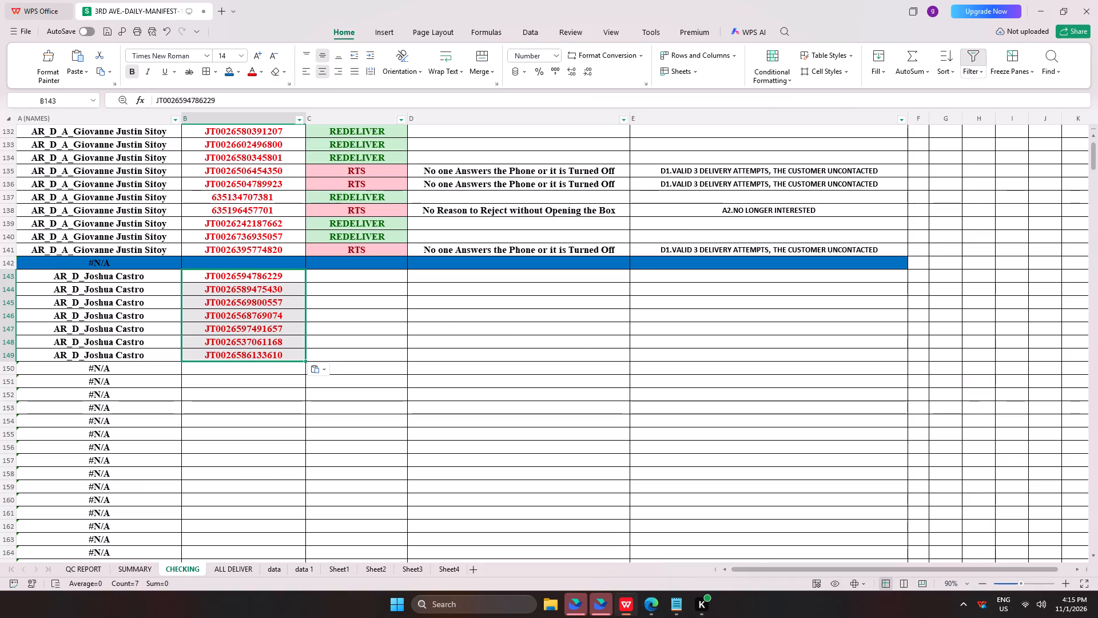
pyautogui.moveTo(338, 205); pyautogui.dragTo(562, 212)
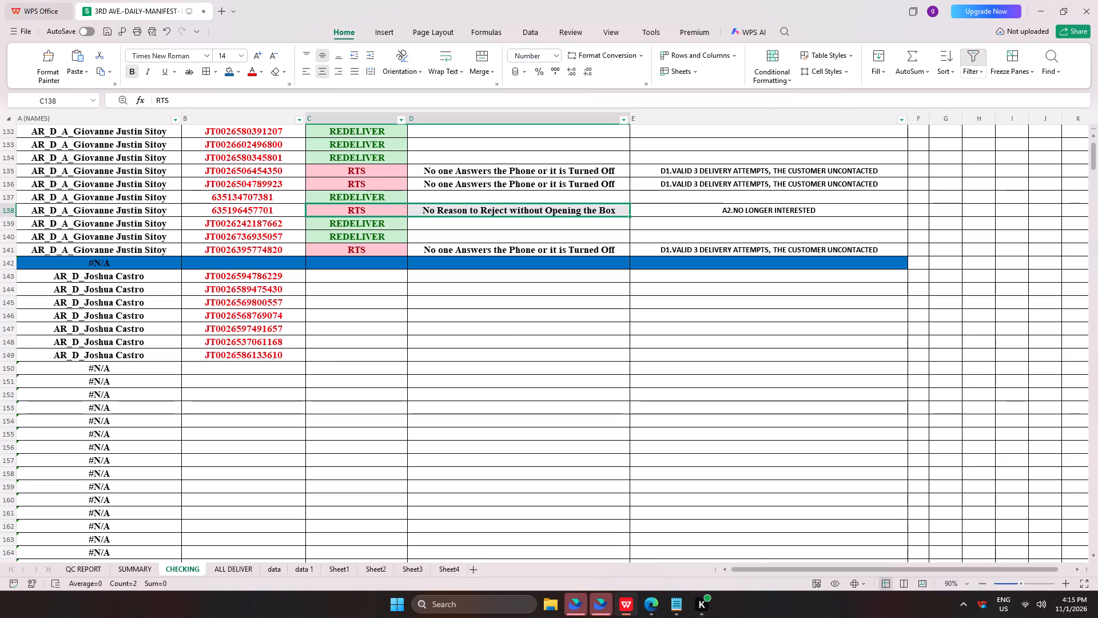
pyautogui.hotkey('ctrl', 'c')
pyautogui.keyDown('ctrl'); pyautogui.click(334, 274); pyautogui.keyUp('ctrl')
pyautogui.hotkey('ctrl', 'v')
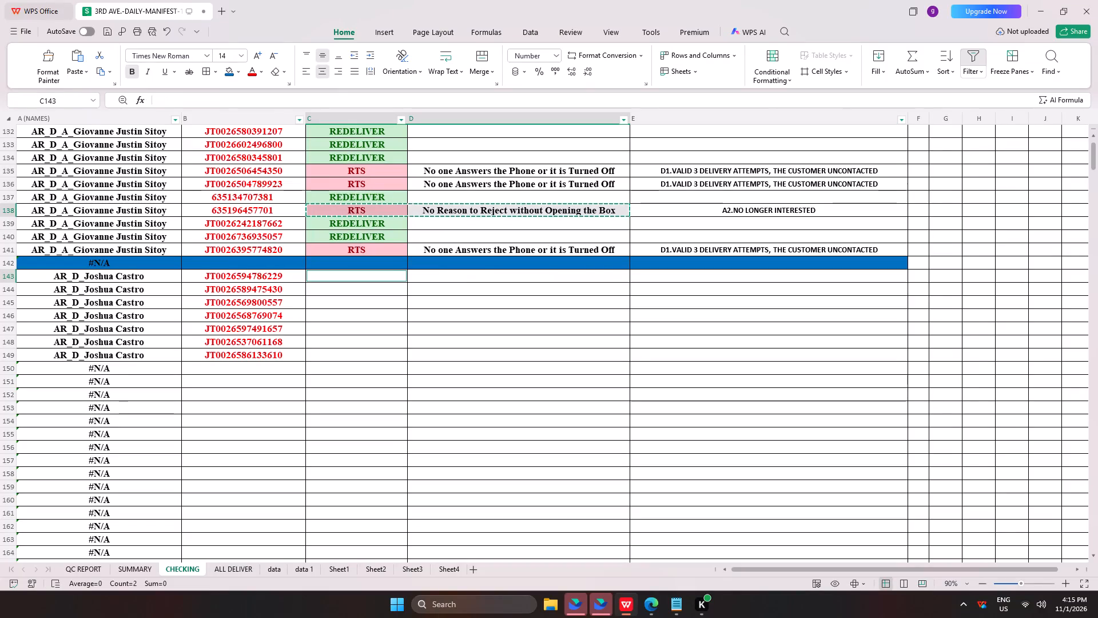
pyautogui.click(325, 327)
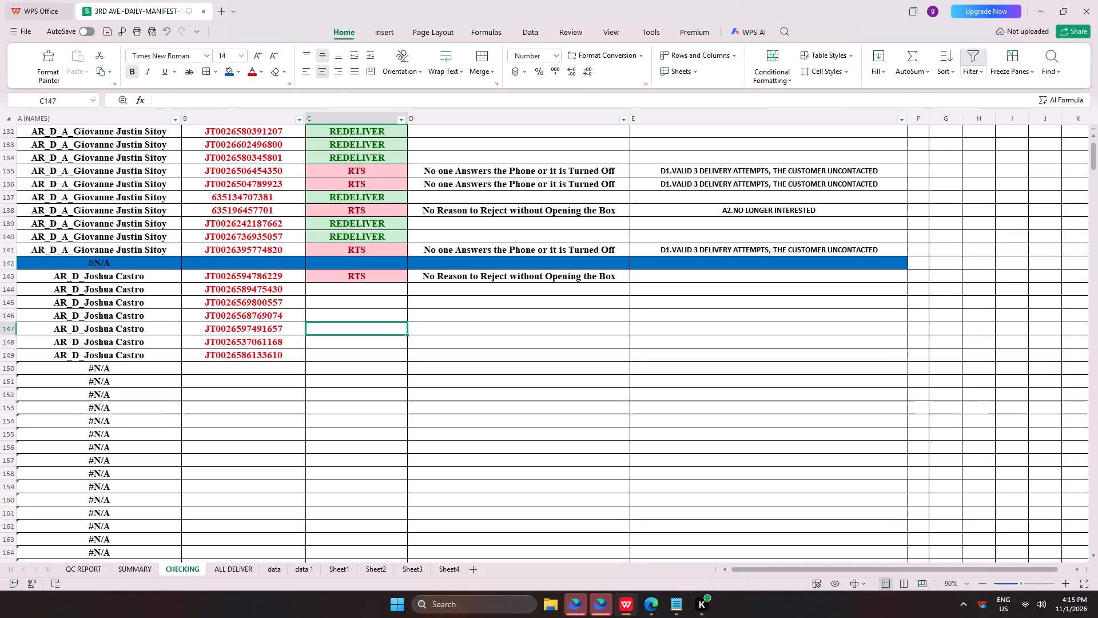
pyautogui.hotkey('ctrl', 'v')
pyautogui.click(469, 319)
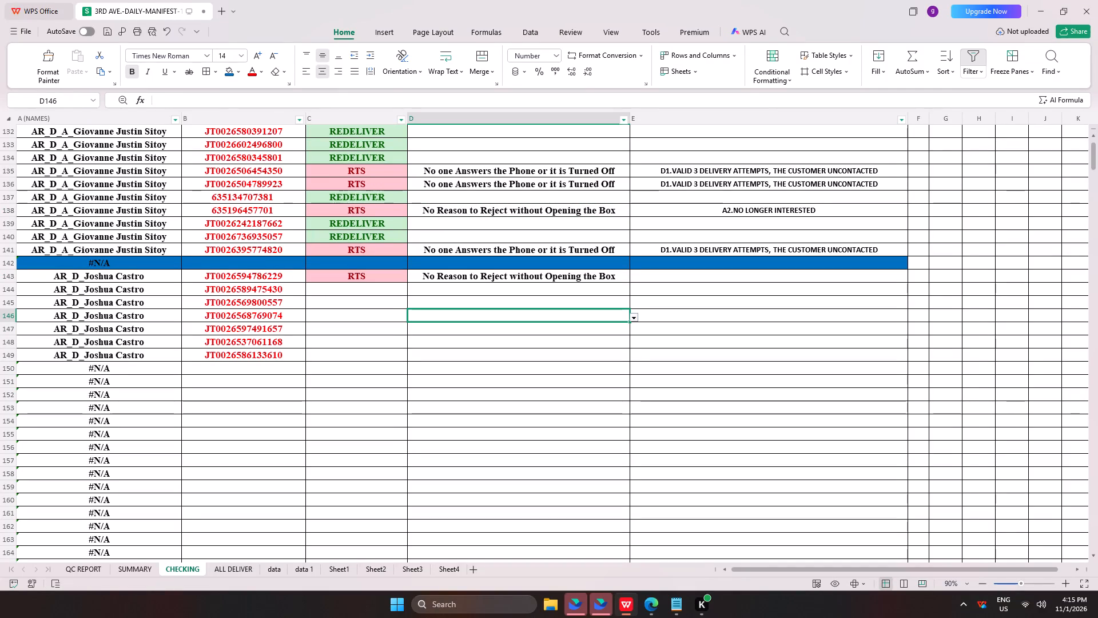
pyautogui.click(346, 327)
pyautogui.hotkey('ctrl', 'v')
pyautogui.moveTo(351, 276); pyautogui.dragTo(465, 279)
pyautogui.hotkey('ctrl', 'c')
pyautogui.click(320, 326)
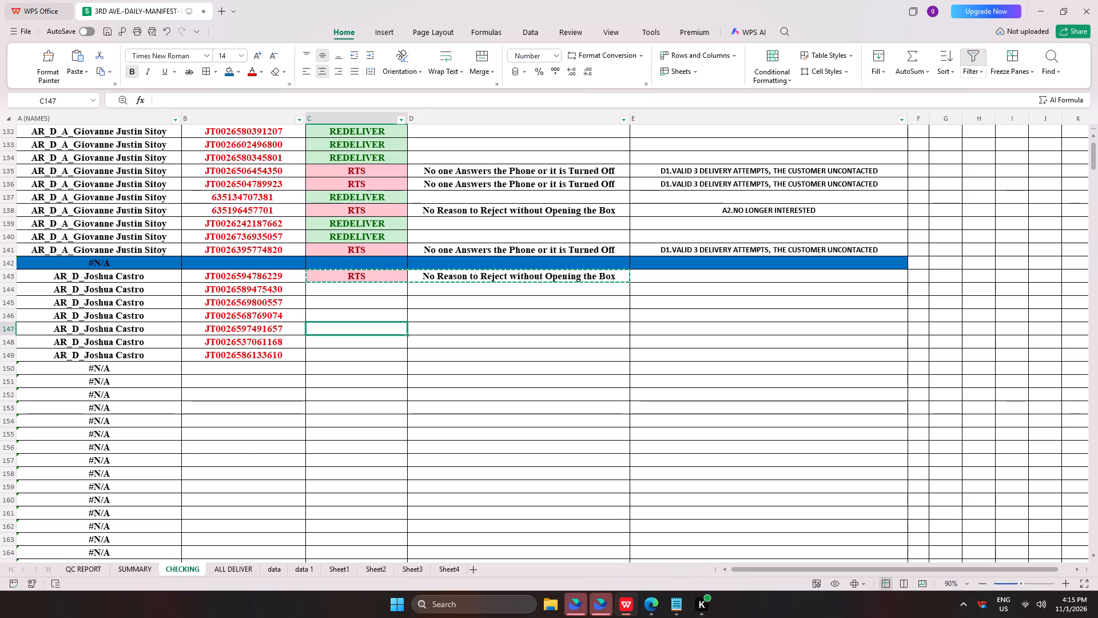
pyautogui.hotkey('ctrl', 'v')
pyautogui.press('Tab')
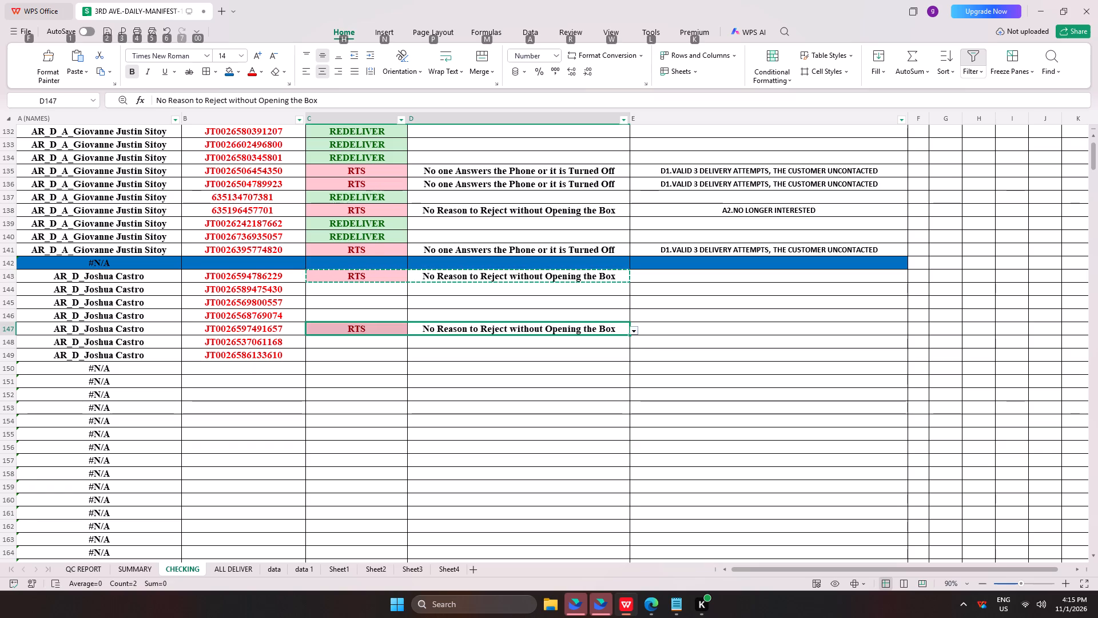
pyautogui.click(651, 607)
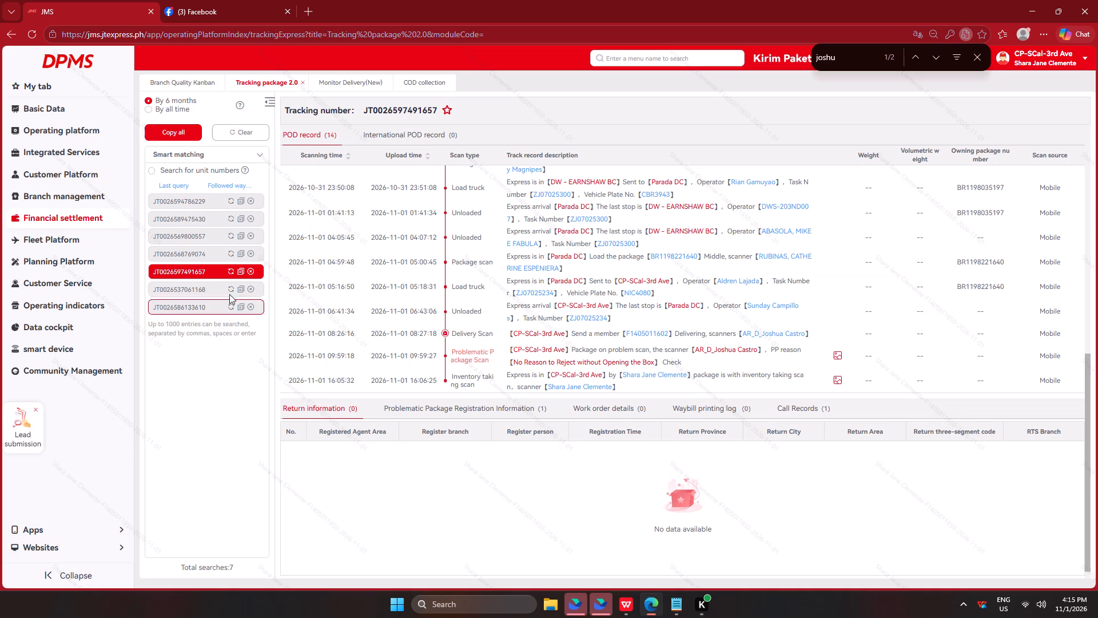
pyautogui.click(201, 282)
pyautogui.click(212, 305)
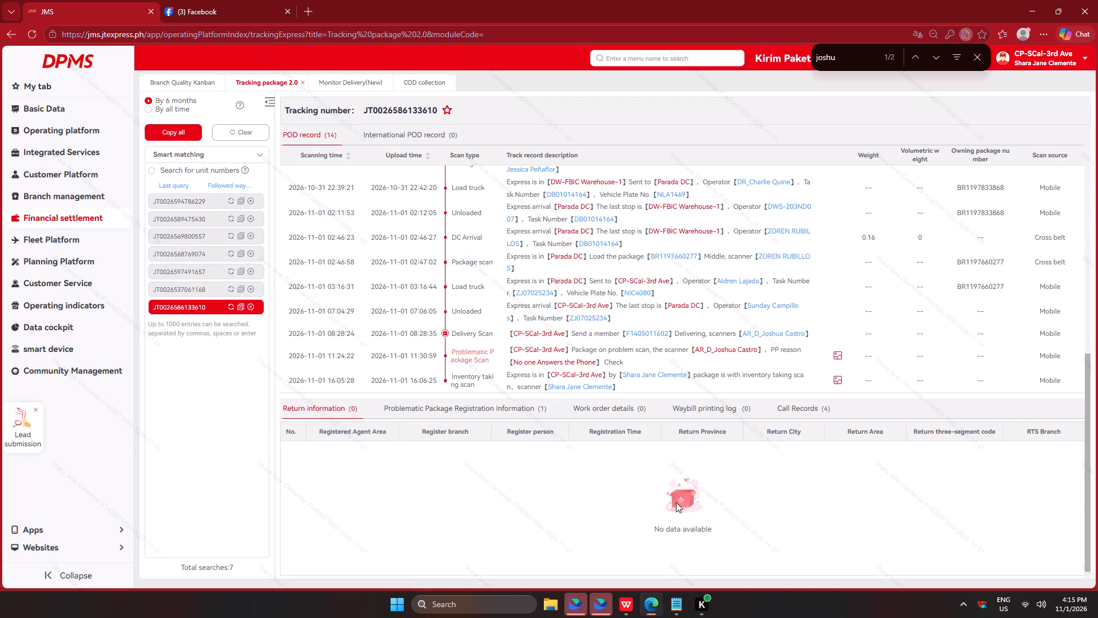
# Set the CHECKING remarks to A5.DOUBLE ORDER in E143 and A2.NO LONGER INTERESTED in E147.
pyautogui.click(619, 616)
pyautogui.click(510, 430)
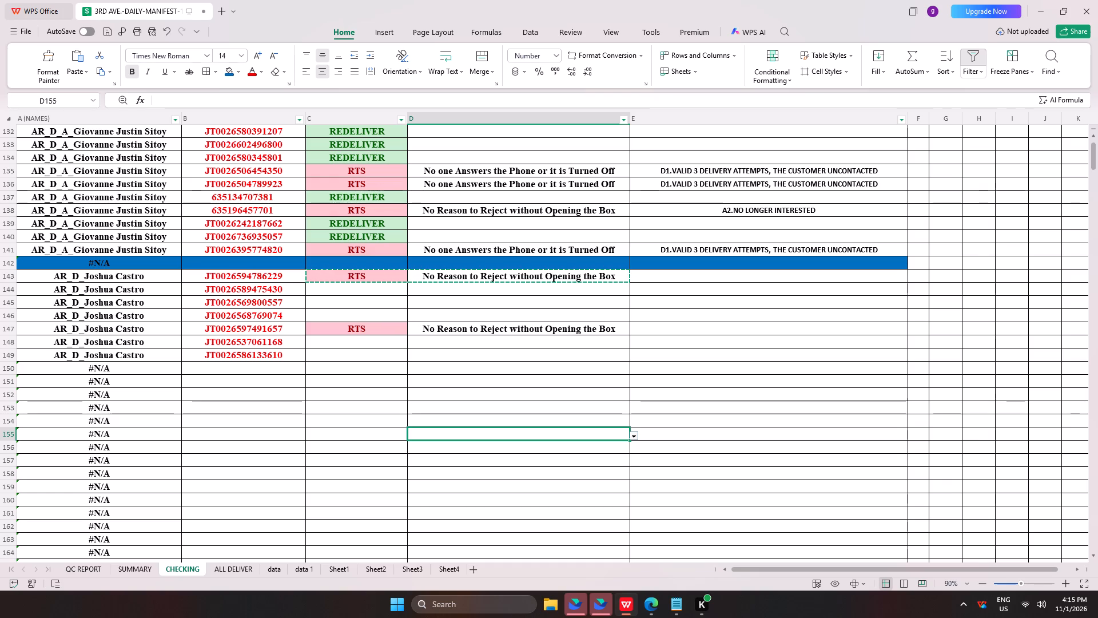
pyautogui.click(698, 276)
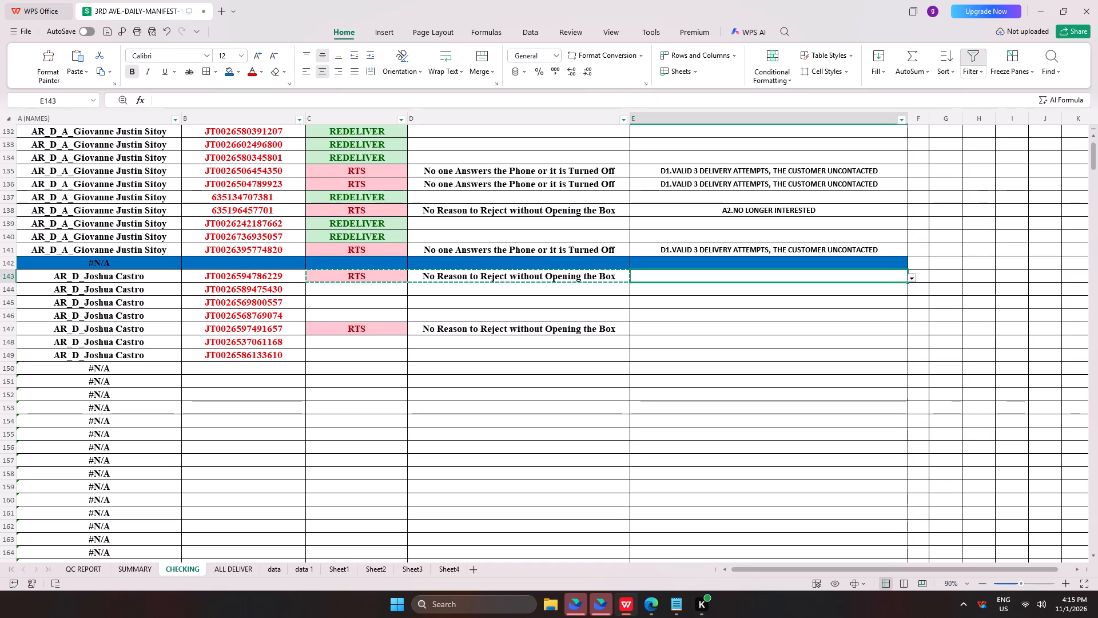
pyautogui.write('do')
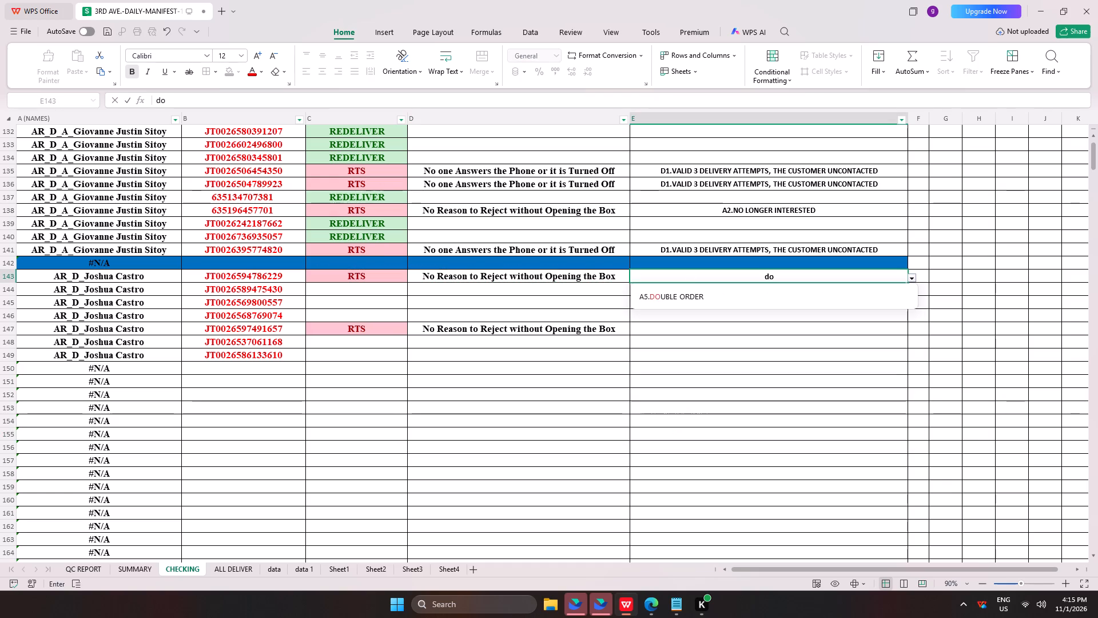
pyautogui.click(723, 295)
pyautogui.click(693, 332)
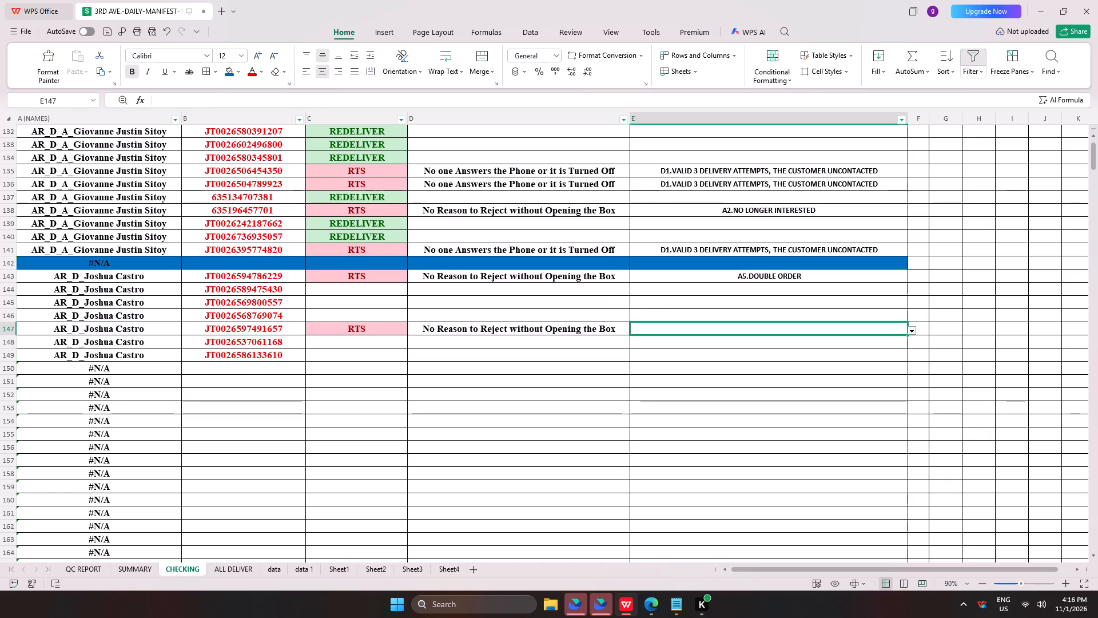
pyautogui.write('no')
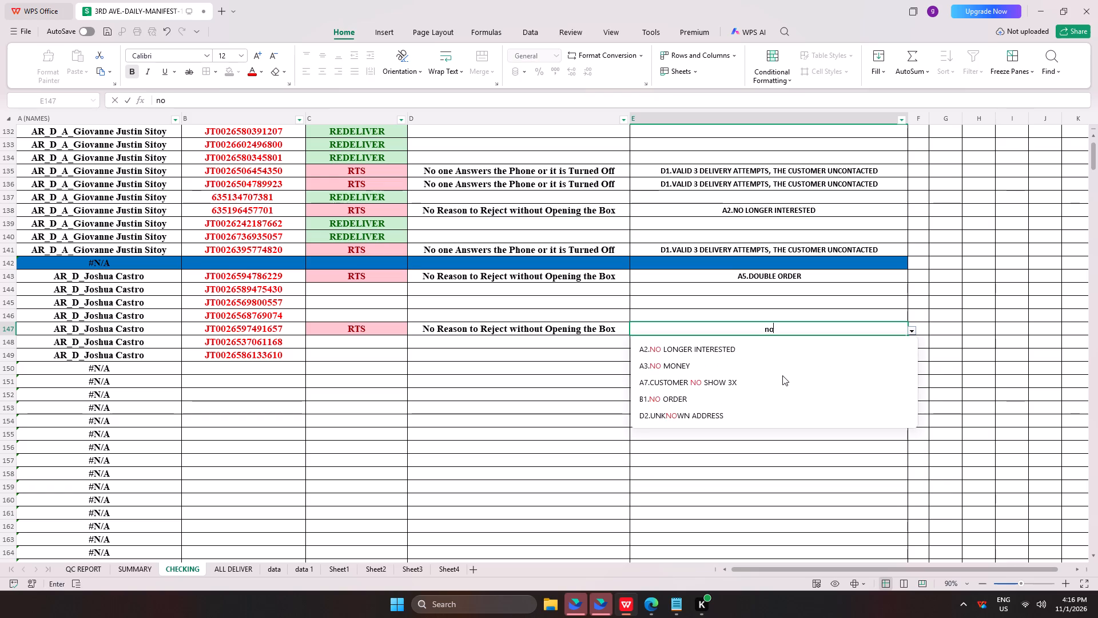
pyautogui.click(785, 347)
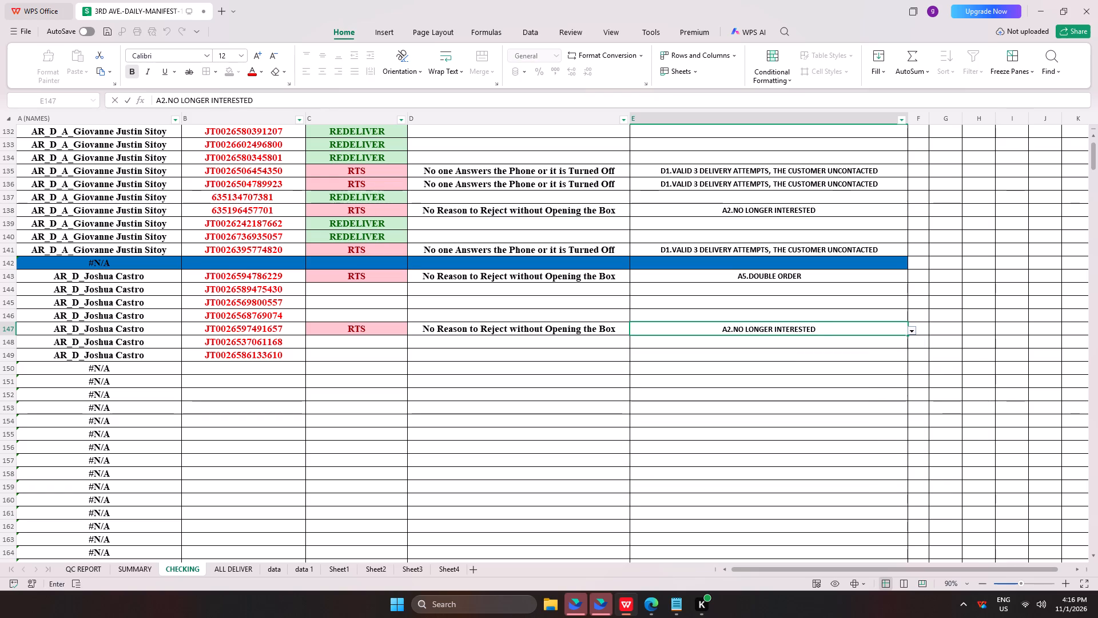
pyautogui.click(657, 608)
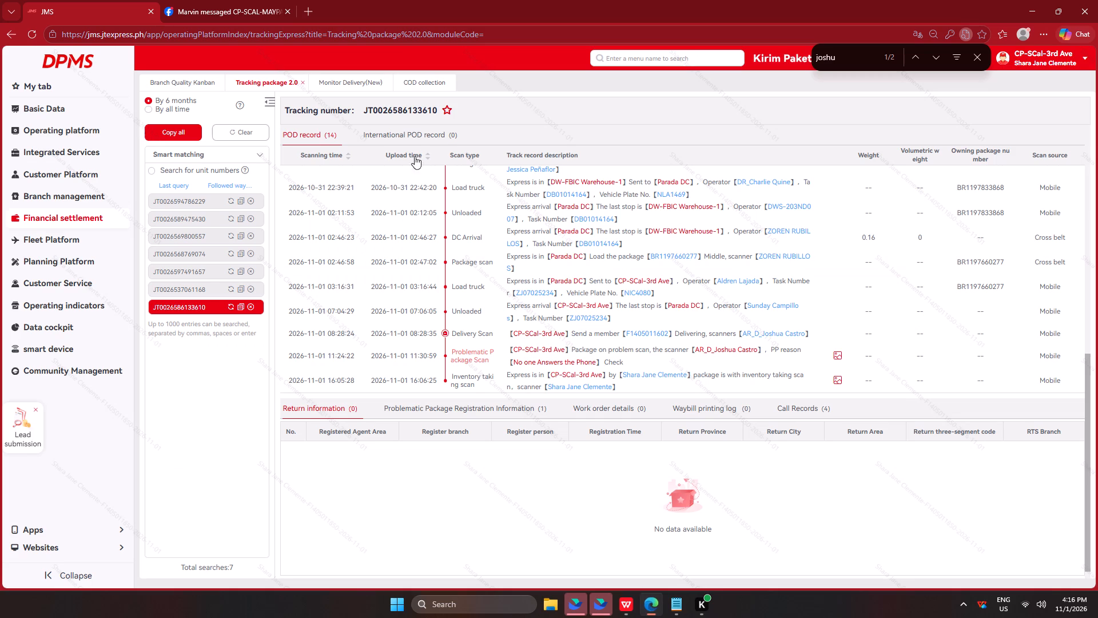
pyautogui.click(411, 76)
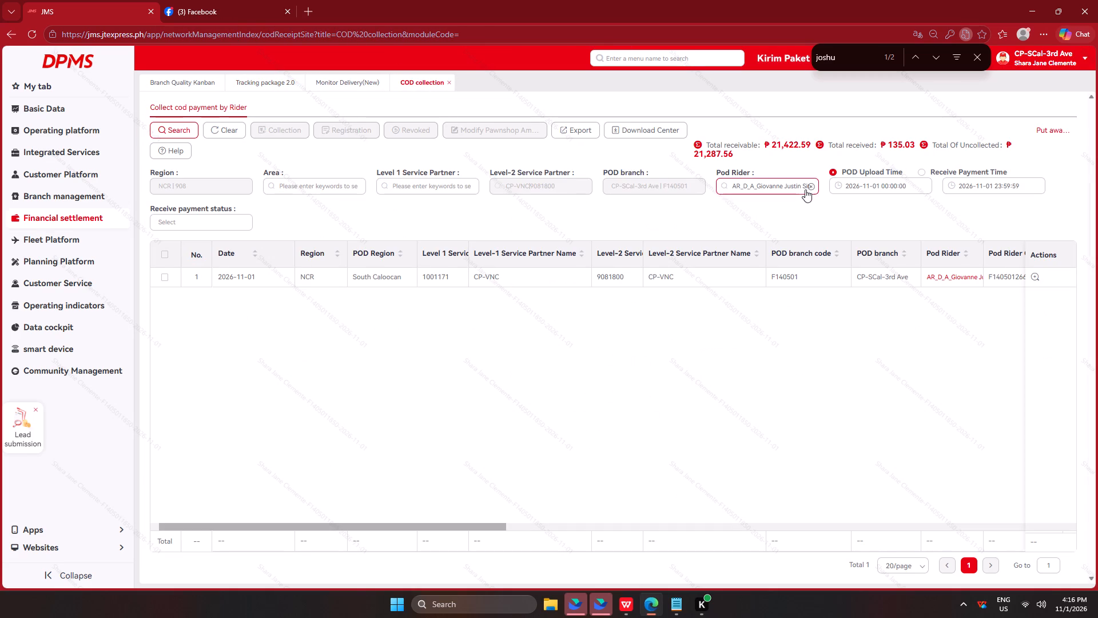
pyautogui.click(813, 187)
pyautogui.click(598, 136)
pyautogui.click(789, 183)
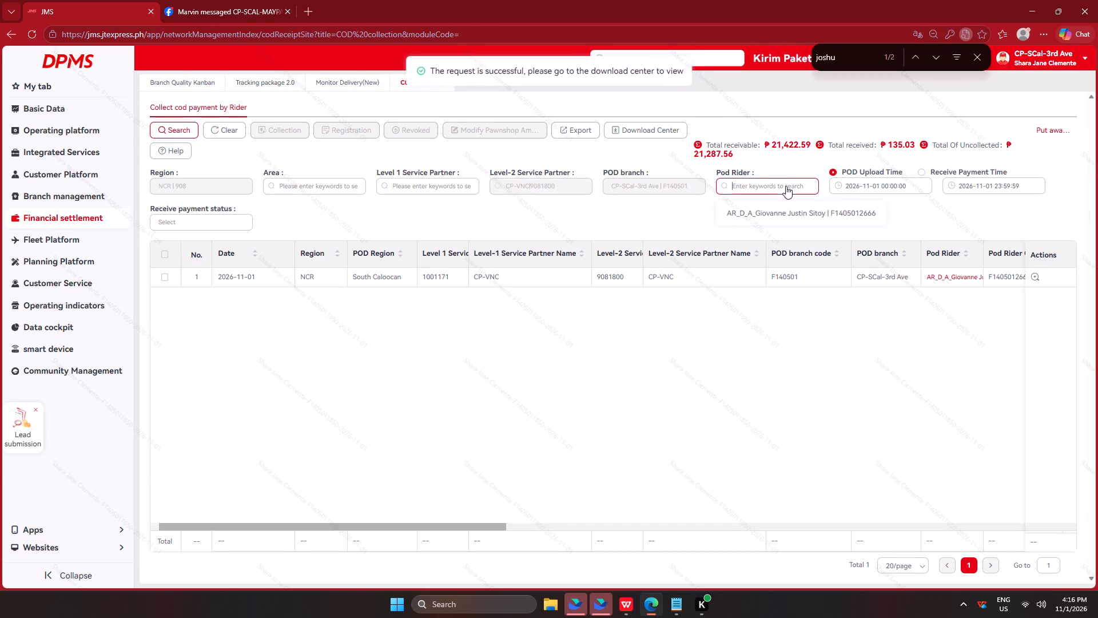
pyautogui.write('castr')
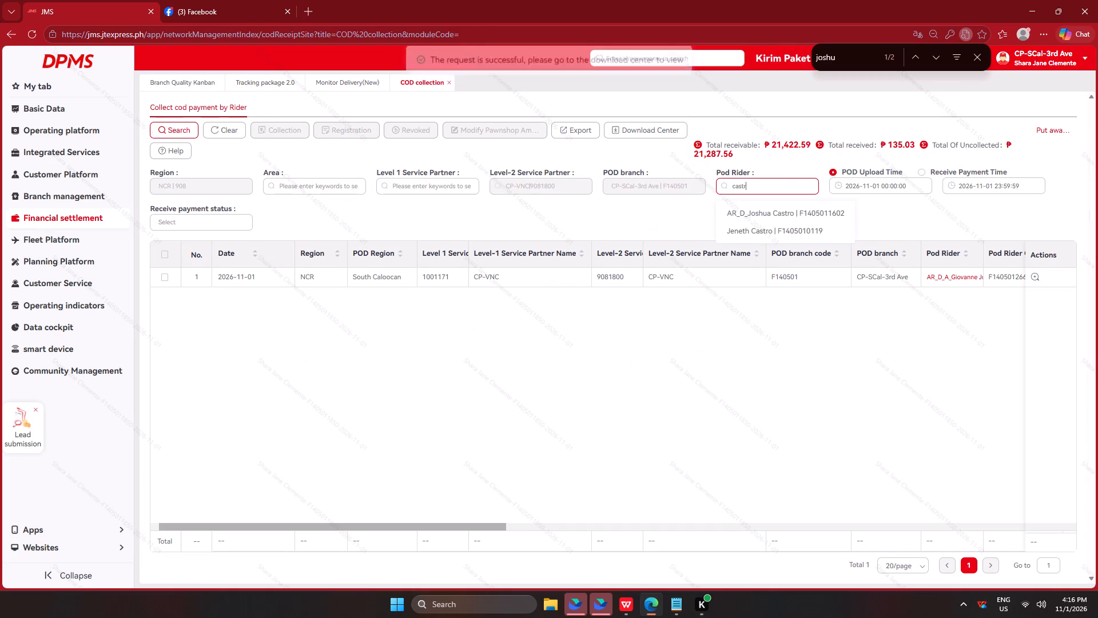
pyautogui.click(805, 208)
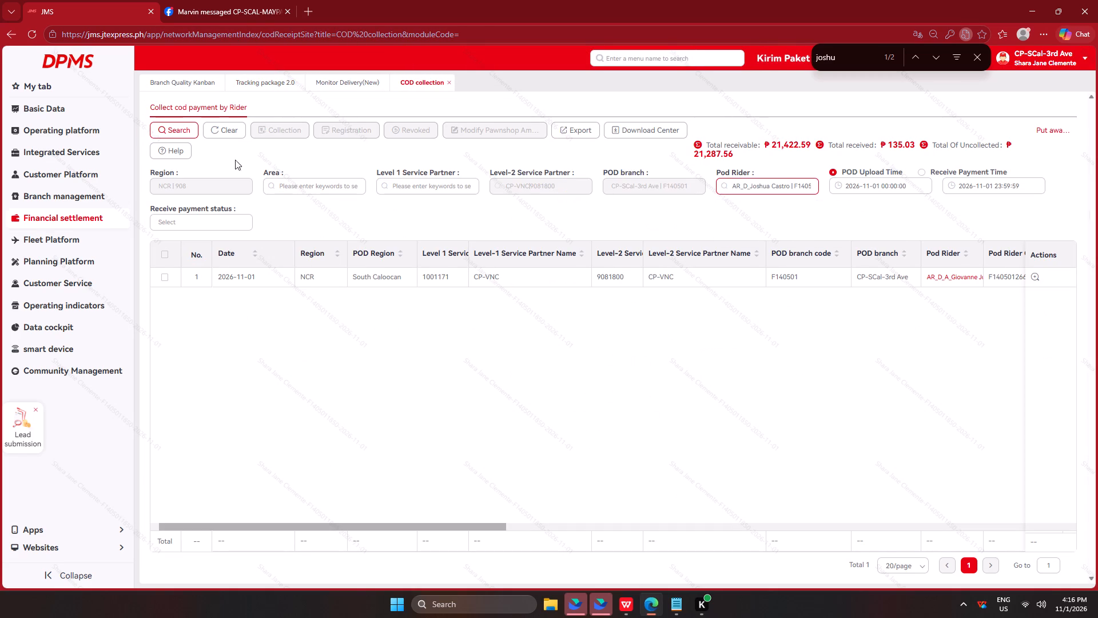
pyautogui.click(149, 127)
pyautogui.click(157, 128)
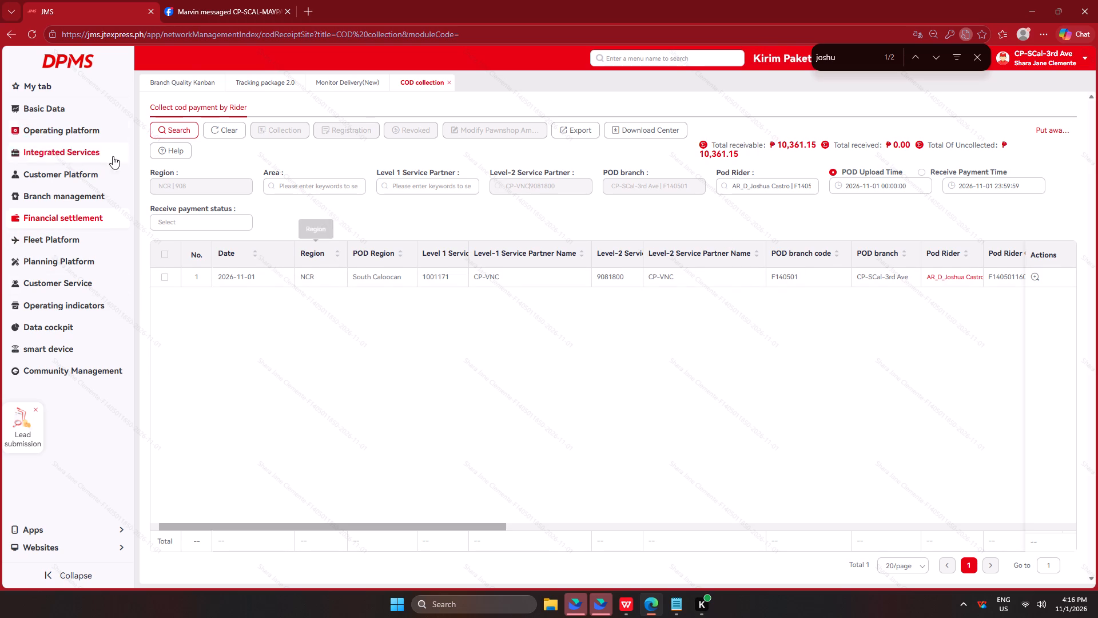
# Find the courier matching "noe" in the Monitor Delivery(New) summary.
pyautogui.click(327, 78)
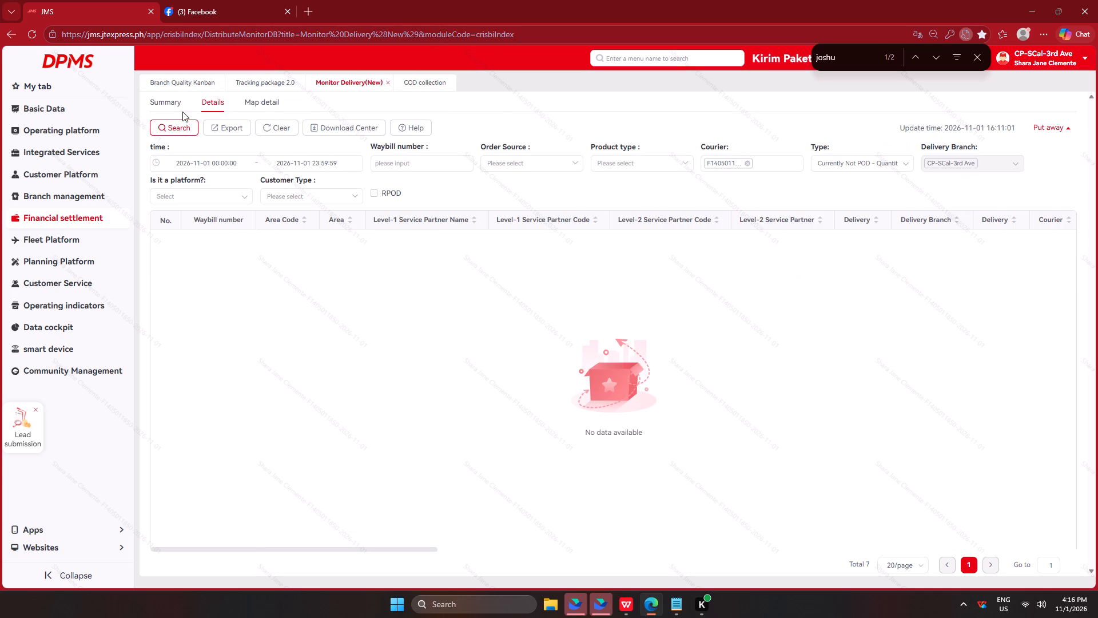
pyautogui.click(170, 105)
pyautogui.click(843, 66)
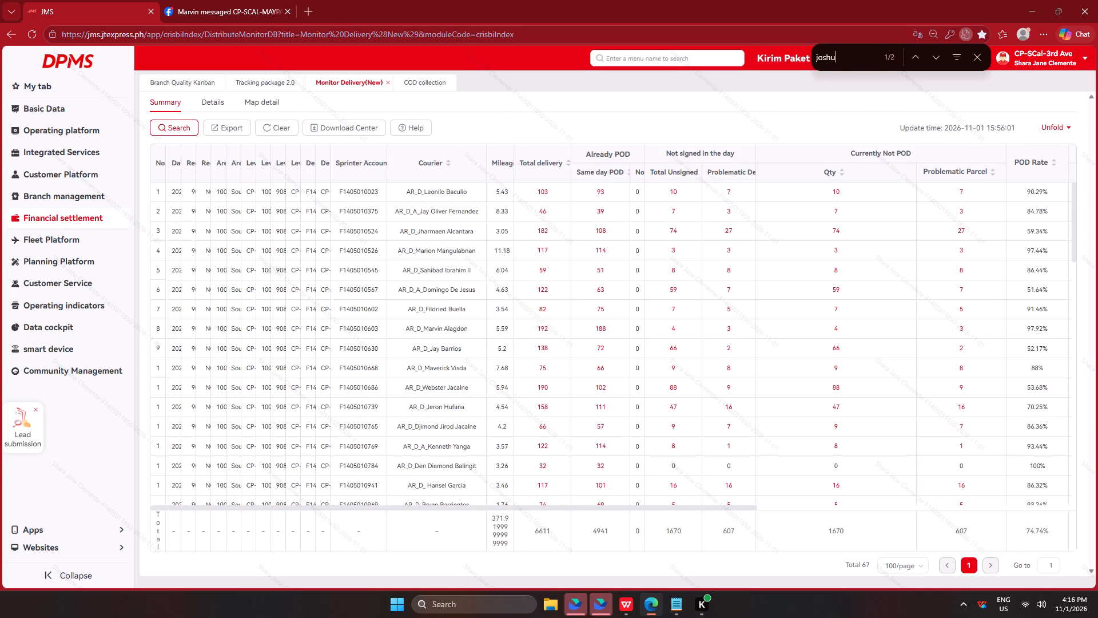
pyautogui.moveTo(843, 65); pyautogui.dragTo(813, 63)
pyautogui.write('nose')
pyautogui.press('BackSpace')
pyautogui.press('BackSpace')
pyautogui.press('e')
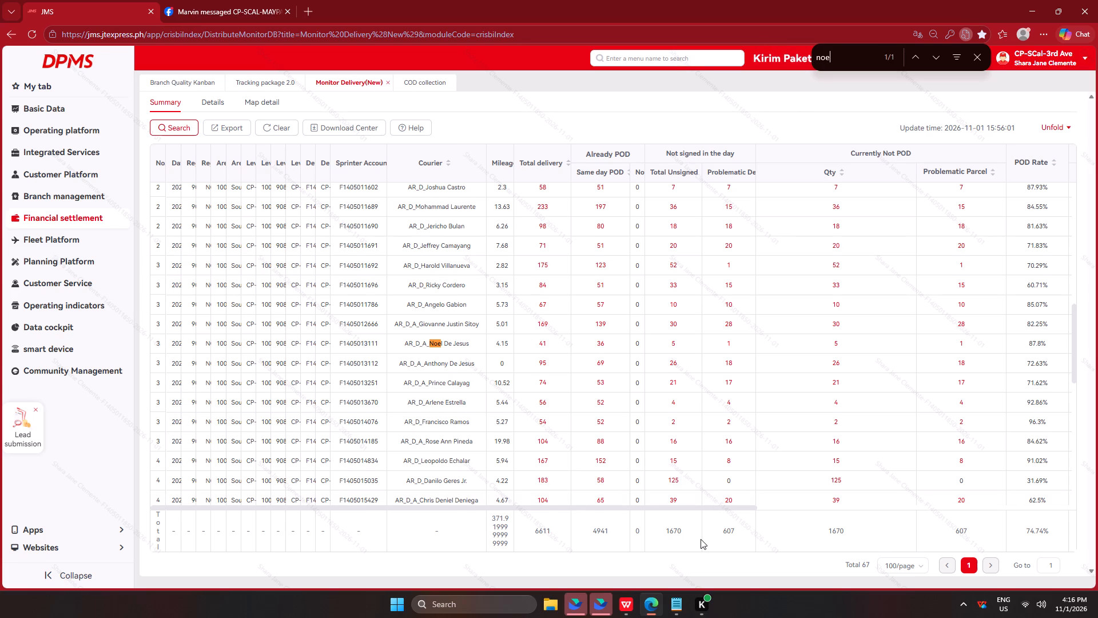
pyautogui.click(677, 612)
pyautogui.click(909, 306)
pyautogui.scroll(7, 868, 240)
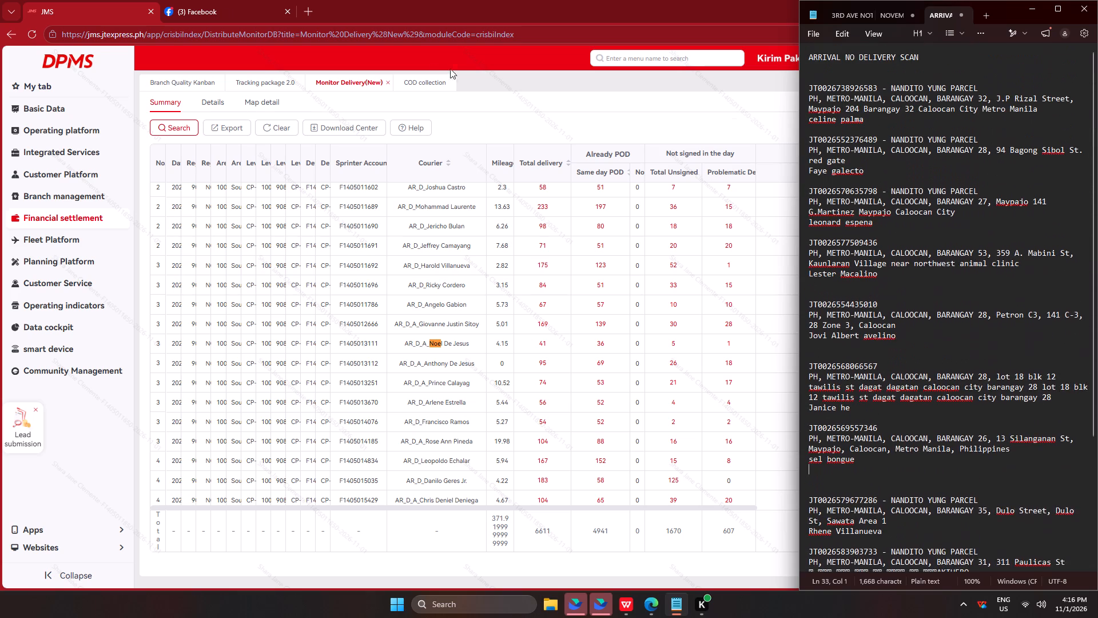
pyautogui.click(268, 84)
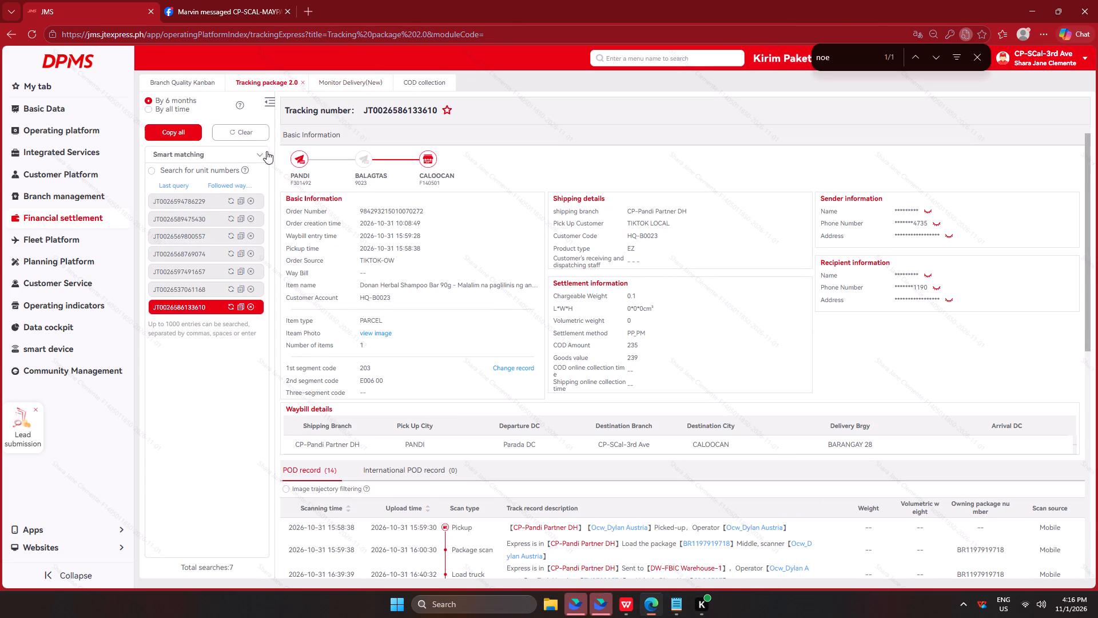
pyautogui.click(256, 135)
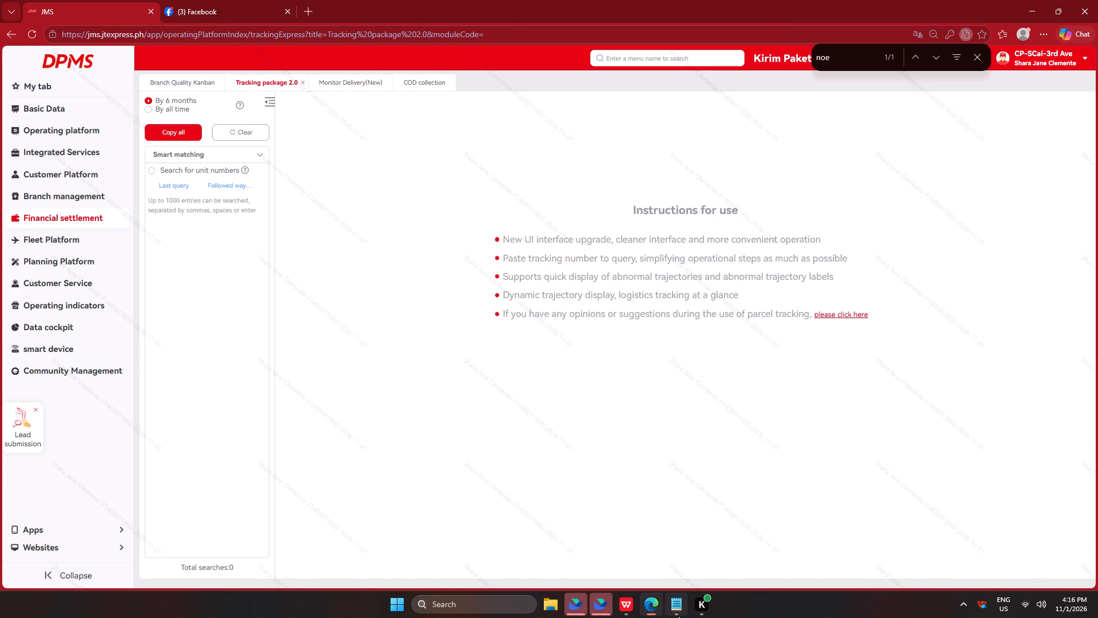
pyautogui.click(678, 616)
pyautogui.scroll(4, 949, 178)
pyautogui.doubleClick(860, 90)
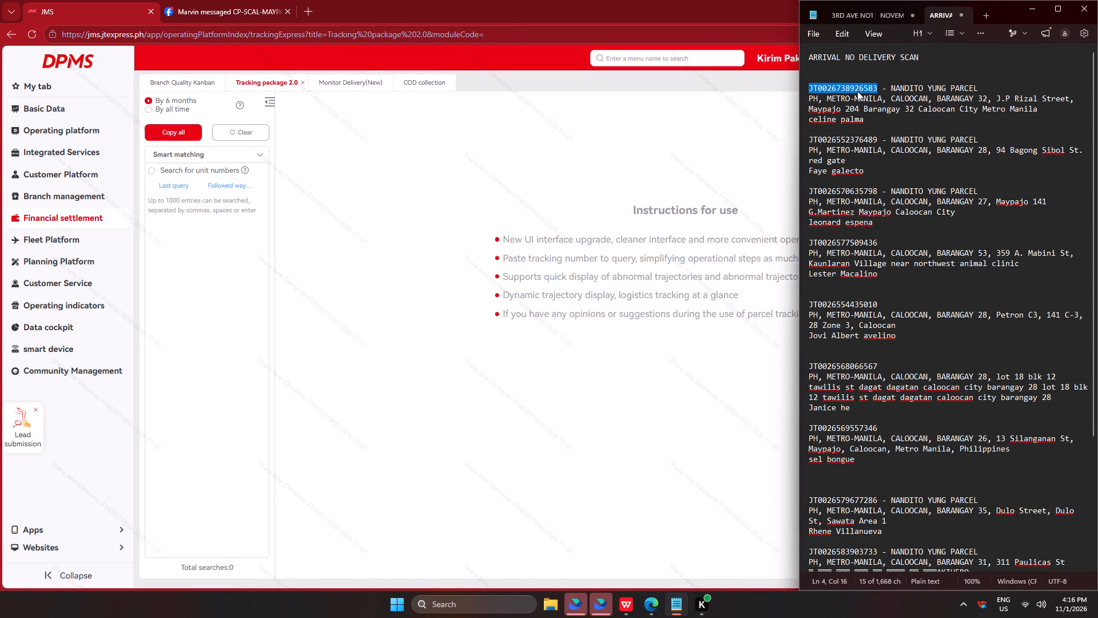
pyautogui.hotkey('ctrl', 'c')
pyautogui.click(209, 302)
pyautogui.hotkey('ctrl', 'v')
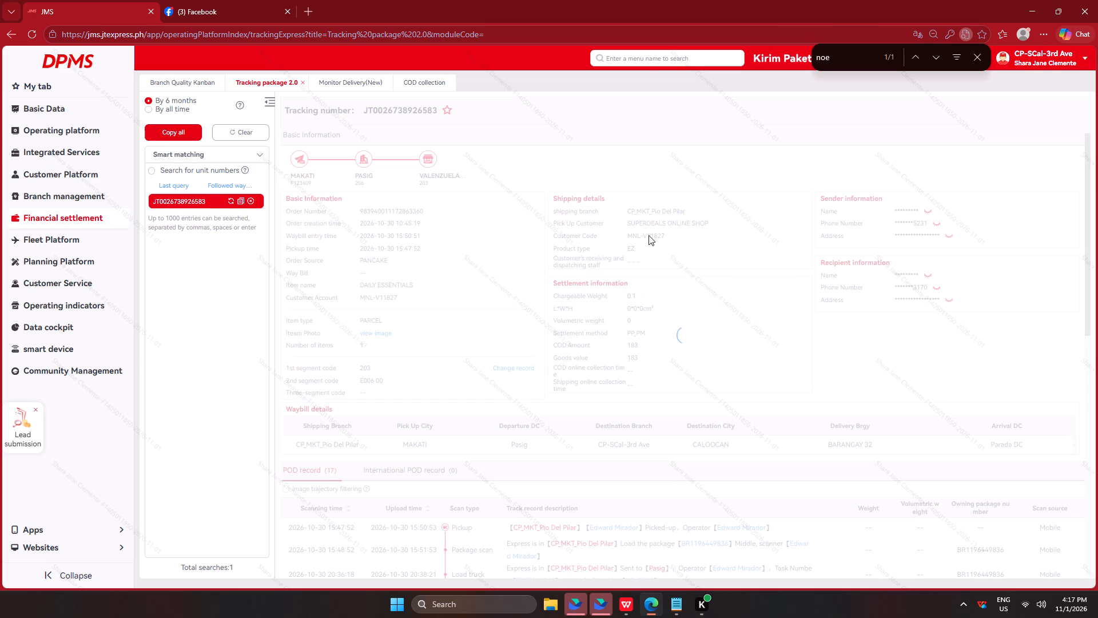
pyautogui.click(694, 130)
pyautogui.scroll(-6, 666, 168)
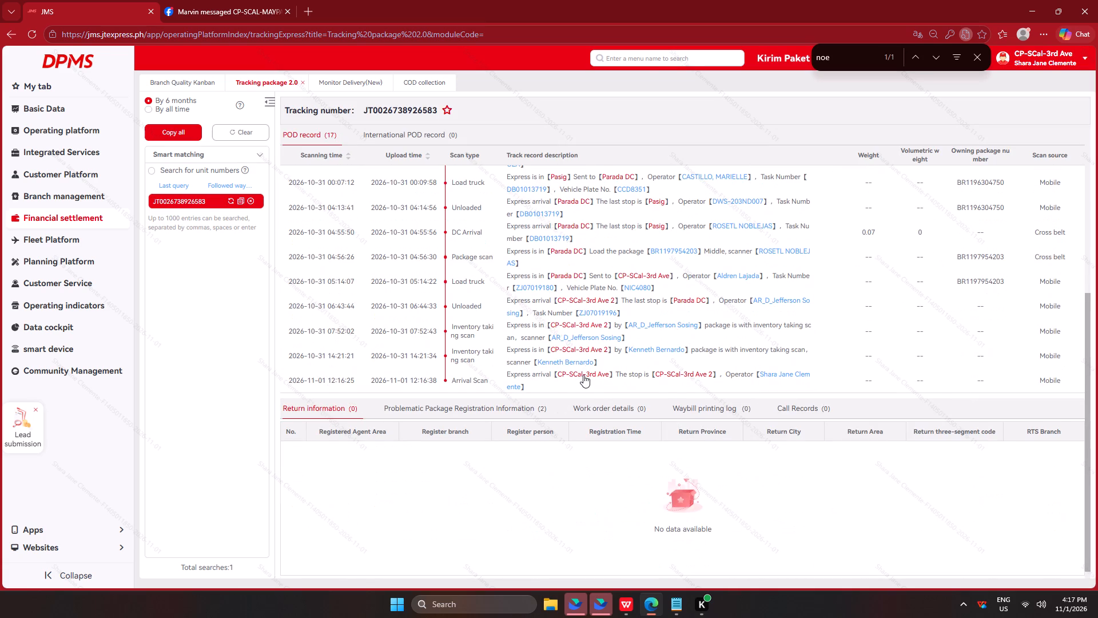
pyautogui.hotkey('alt', 'Tab')
pyautogui.doubleClick(828, 140)
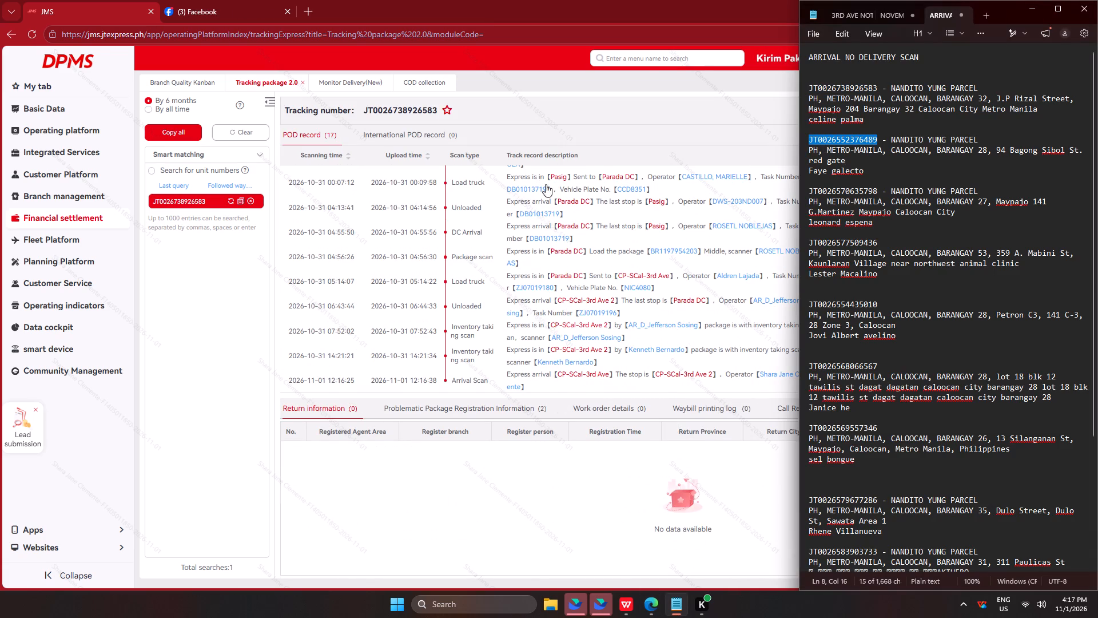
pyautogui.hotkey('ctrl', 'c')
pyautogui.click(227, 132)
pyautogui.click(216, 322)
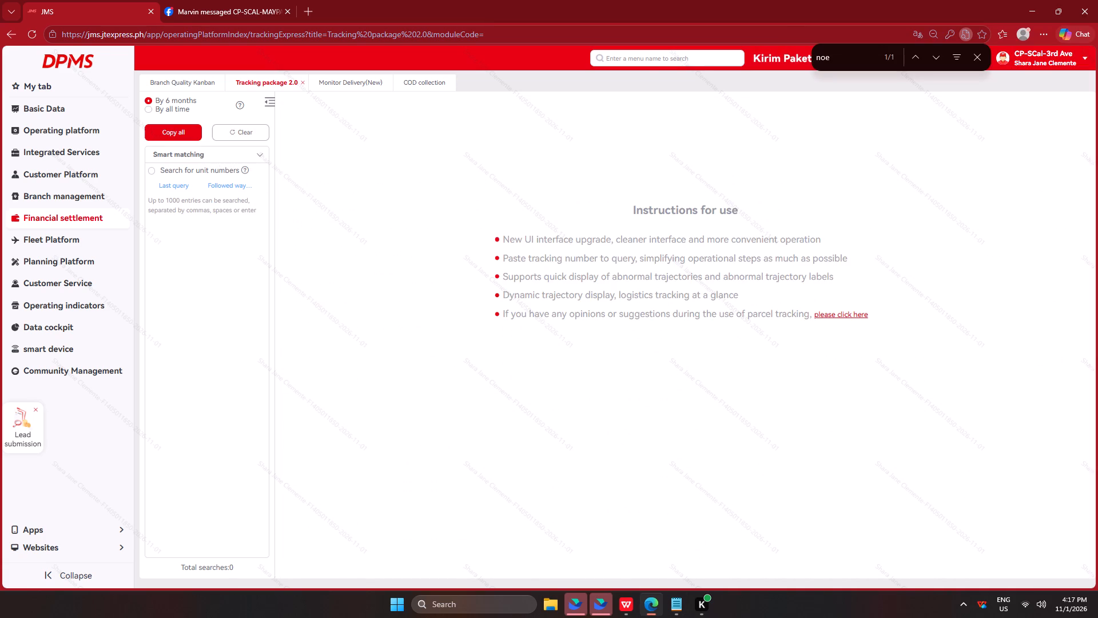
pyautogui.hotkey('ctrl', 'v')
pyautogui.scroll(-7, 478, 224)
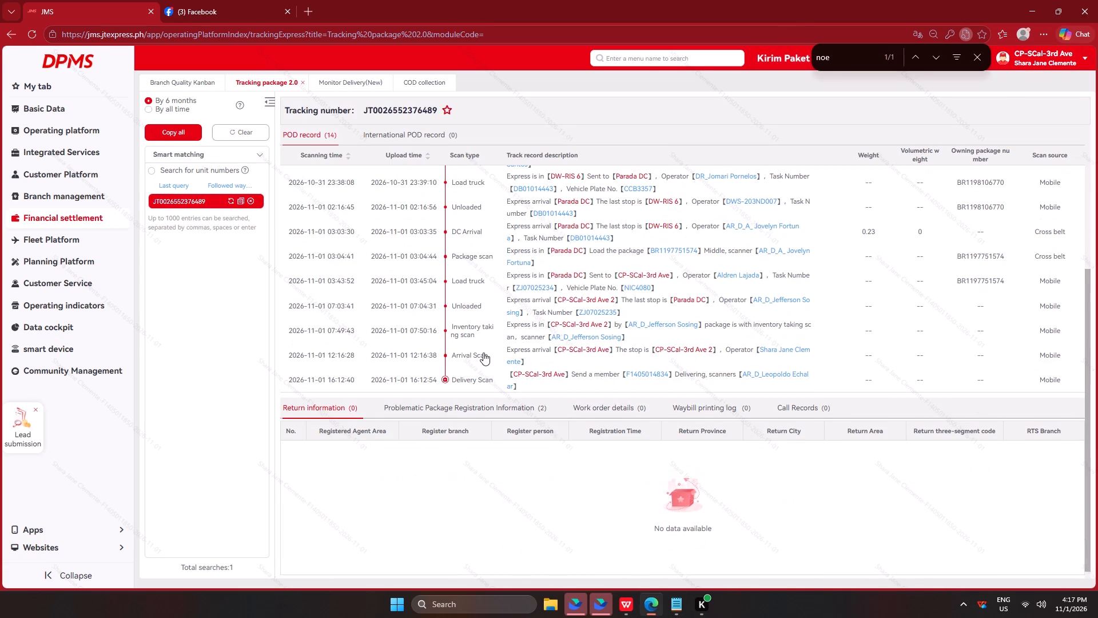
pyautogui.hotkey('alt', 'Tab')
pyautogui.click(887, 189)
pyautogui.moveTo(810, 138); pyautogui.dragTo(886, 172)
pyautogui.press('BackSpace')
pyautogui.doubleClick(838, 149)
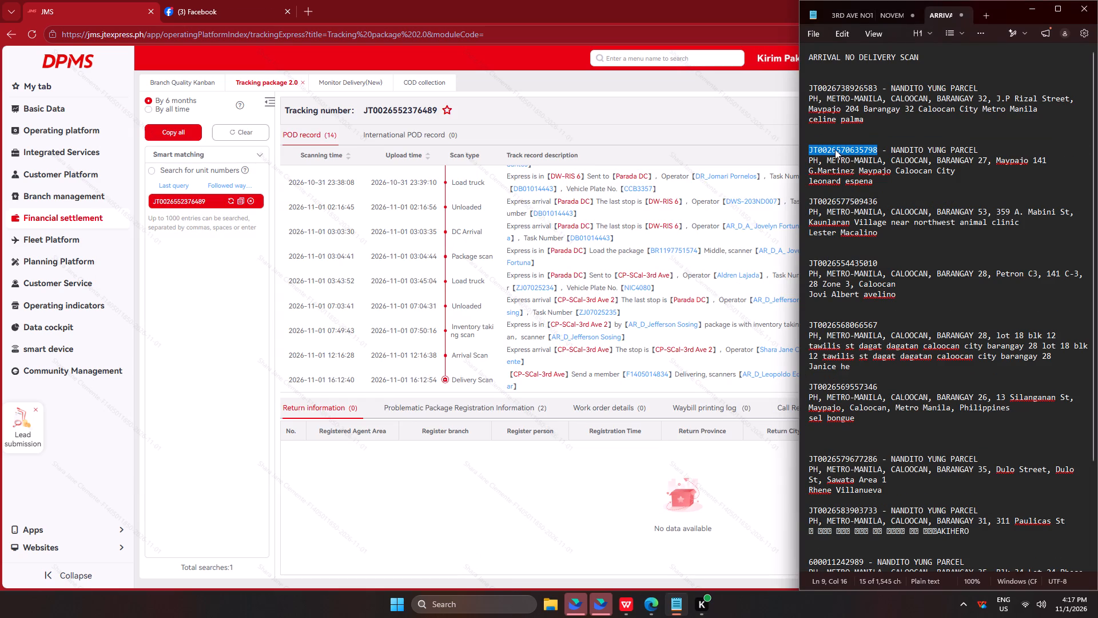
pyautogui.hotkey('ctrl', 'c')
pyautogui.click(231, 132)
pyautogui.click(216, 387)
pyautogui.hotkey('ctrl', 'v')
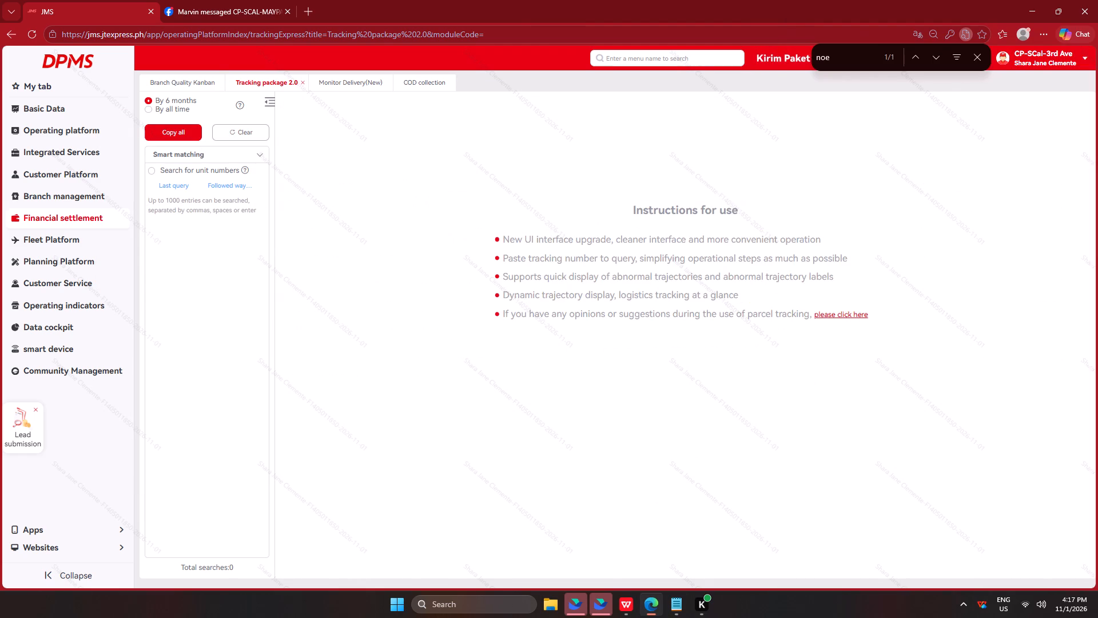
pyautogui.scroll(-7, 769, 298)
pyautogui.hotkey('alt', 'Tab')
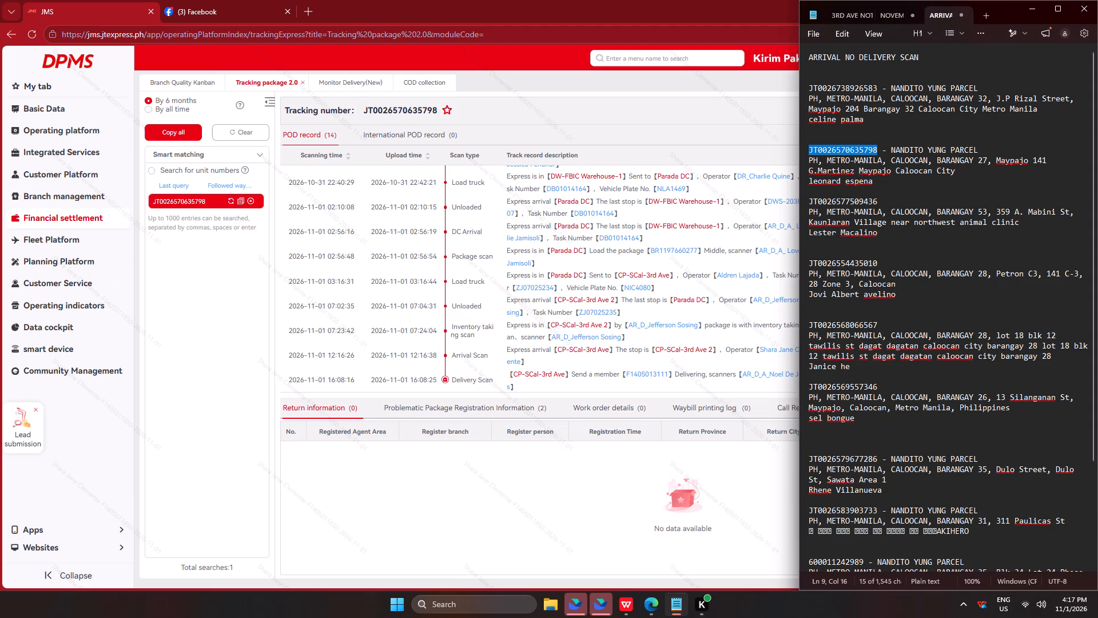
pyautogui.click(888, 173)
pyautogui.moveTo(809, 145); pyautogui.dragTo(915, 181)
pyautogui.press('BackSpace')
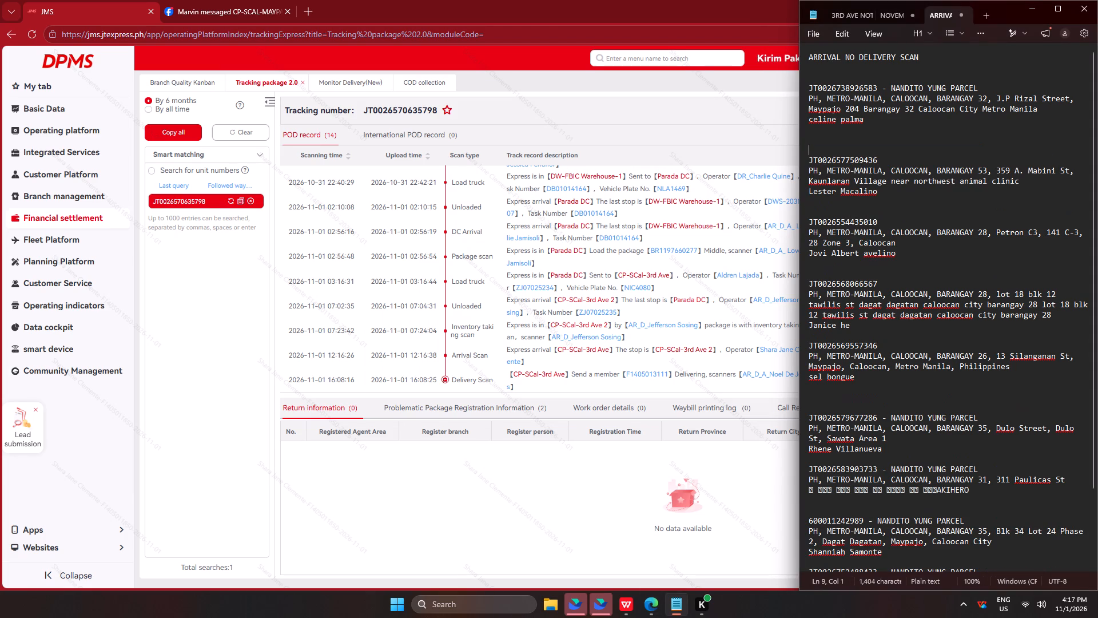
pyautogui.doubleClick(841, 156)
pyautogui.hotkey('ctrl', 'c')
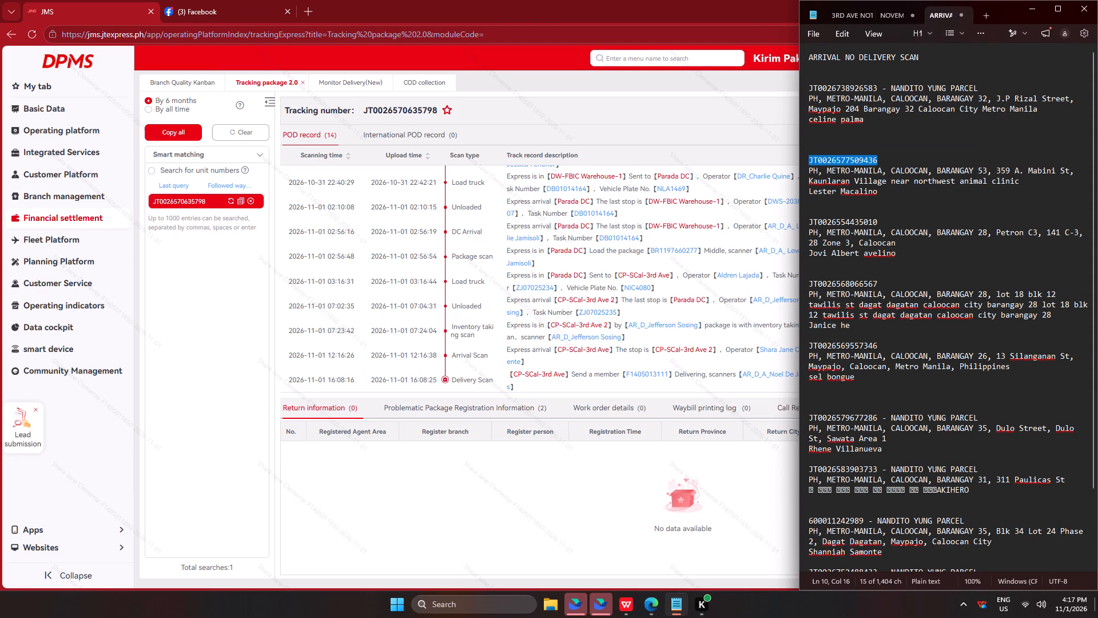
pyautogui.click(231, 130)
pyautogui.click(118, 296)
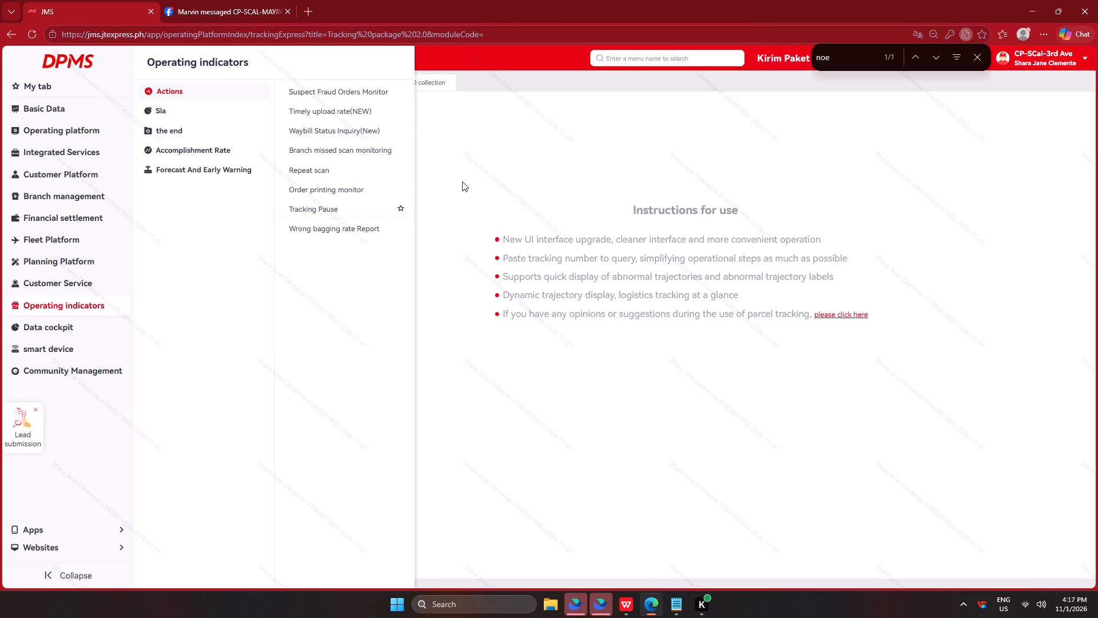
pyautogui.click(550, 169)
pyautogui.click(179, 243)
pyautogui.hotkey('ctrl', 'v')
pyautogui.scroll(-5, 568, 249)
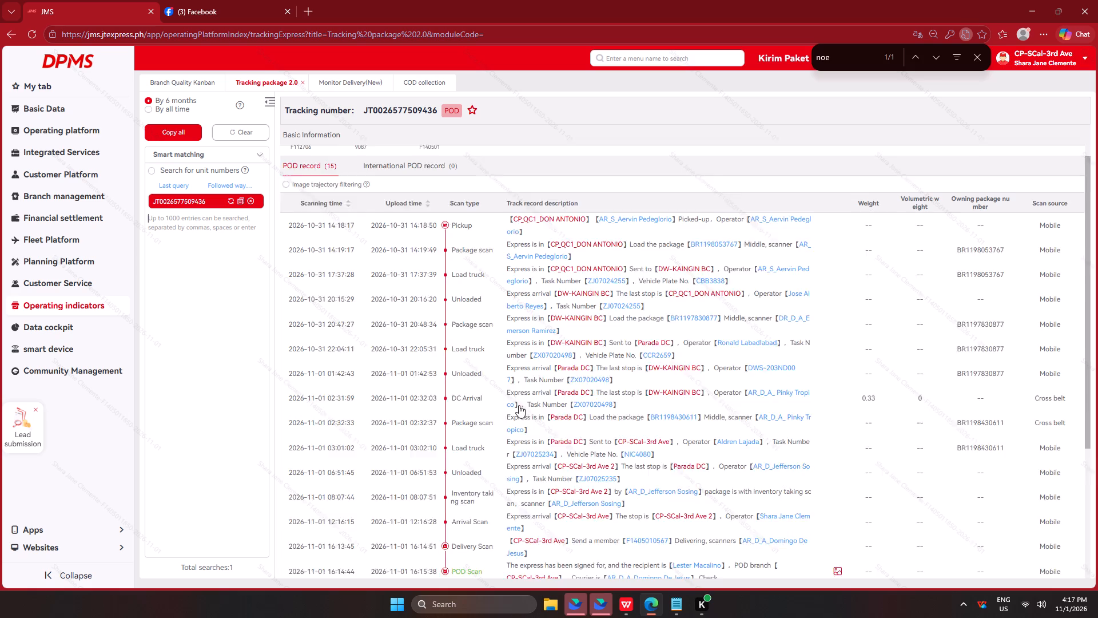
pyautogui.scroll(-2, 519, 405)
pyautogui.hotkey('alt', 'Tab')
pyautogui.click(938, 191)
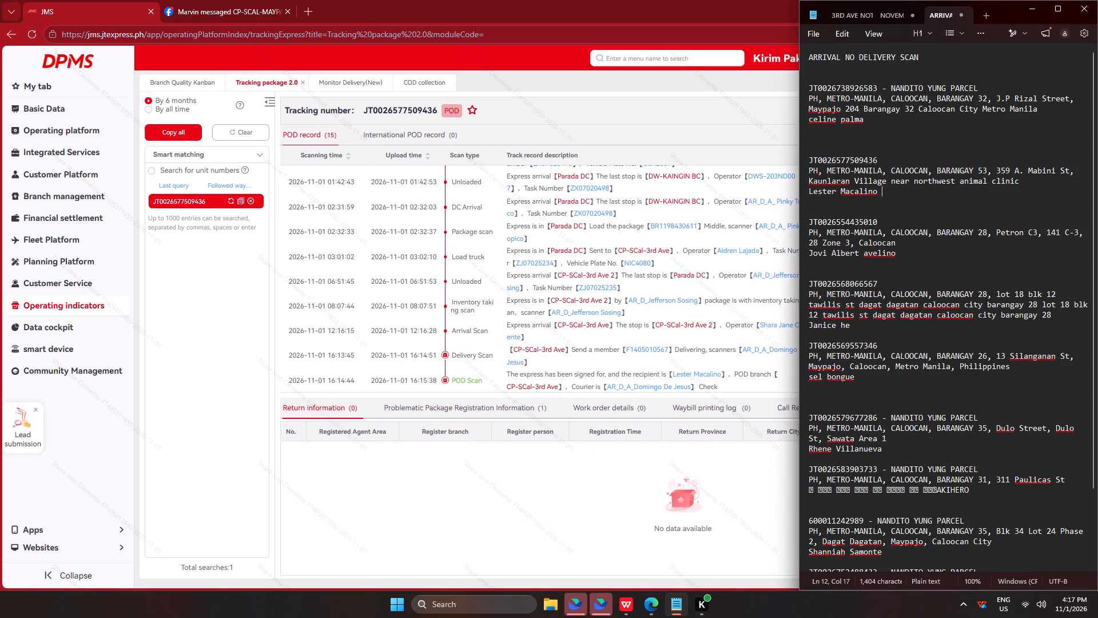
pyautogui.moveTo(810, 142); pyautogui.dragTo(890, 192)
pyautogui.press('BackSpace')
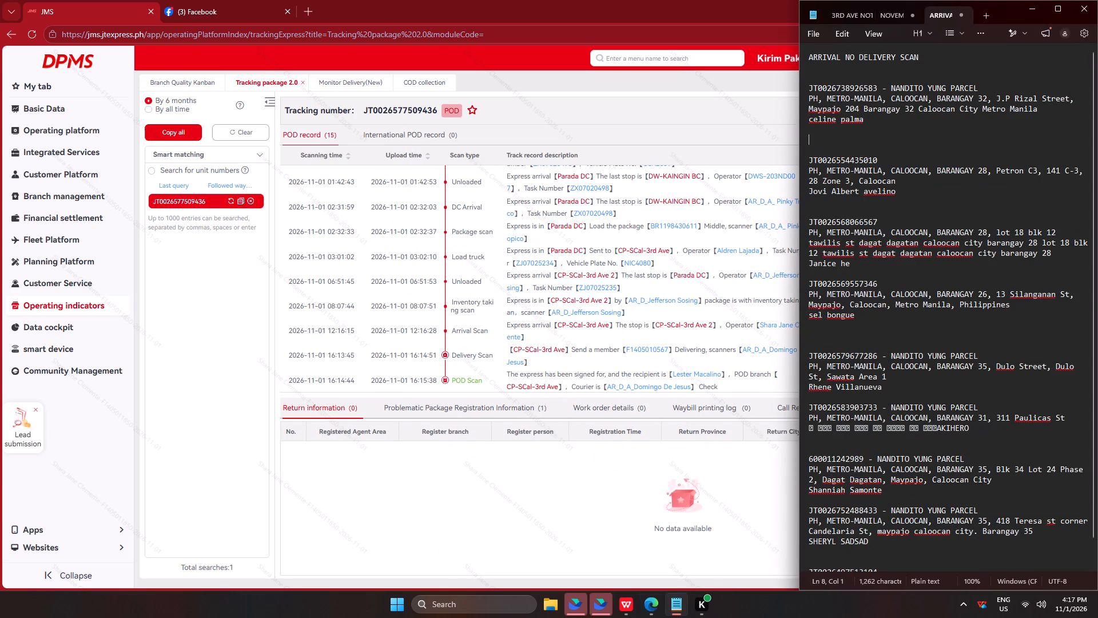
pyautogui.doubleClick(830, 157)
pyautogui.hotkey('ctrl', 'c')
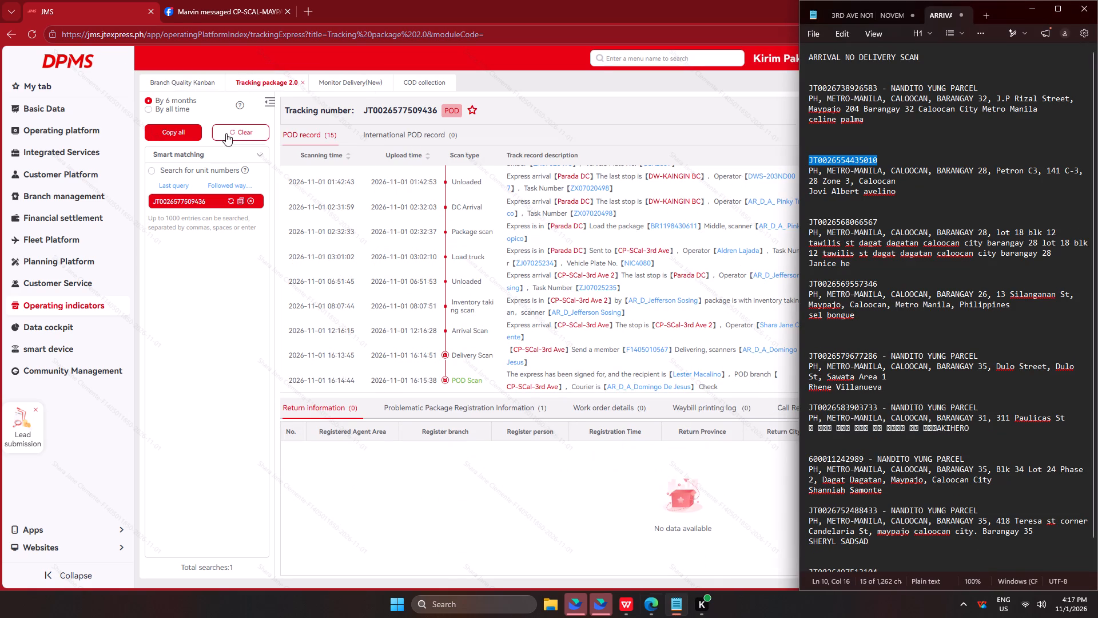
pyautogui.click(226, 133)
pyautogui.moveTo(225, 353); pyautogui.dragTo(225, 362)
pyautogui.hotkey('ctrl', 'v')
pyautogui.scroll(-7, 671, 283)
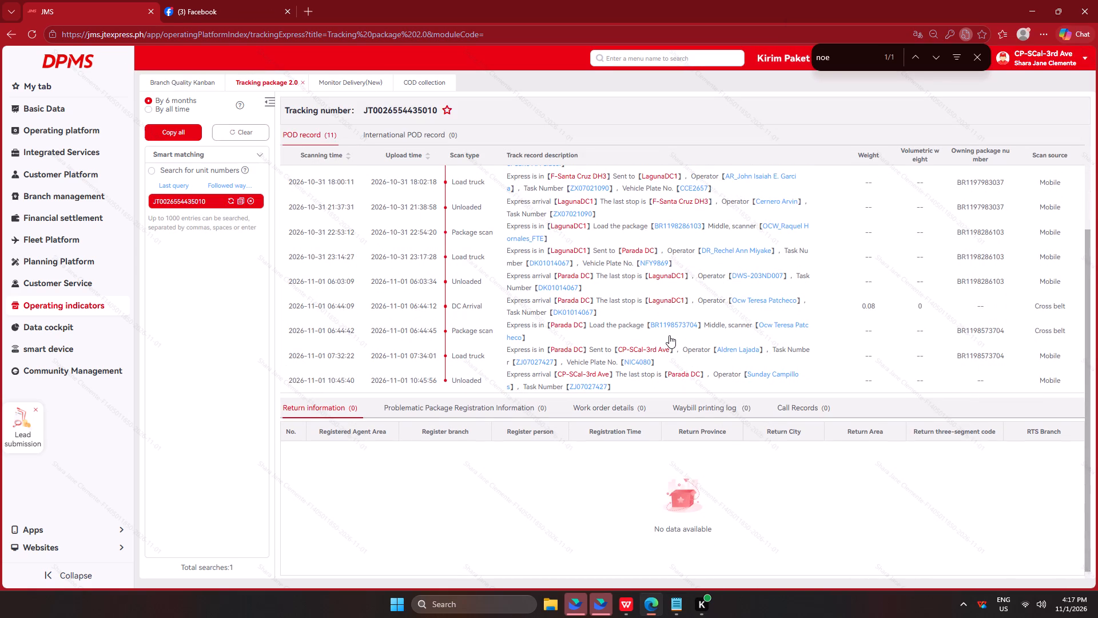
pyautogui.hotkey('alt', 'Tab')
pyautogui.doubleClick(837, 223)
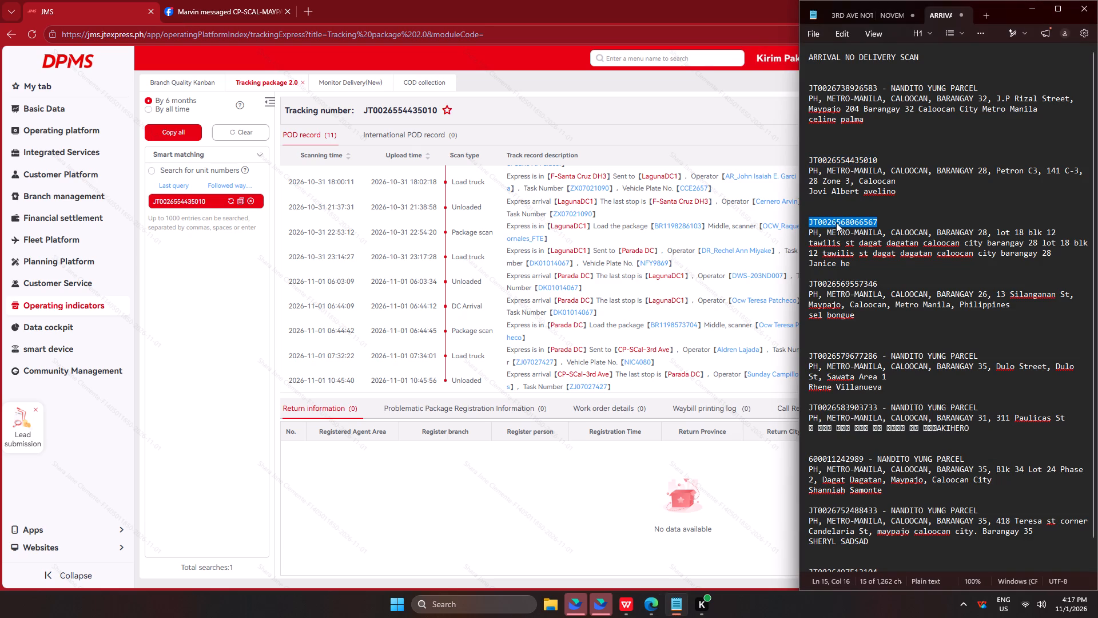
pyautogui.hotkey('ctrl', 'c')
pyautogui.click(249, 133)
pyautogui.click(193, 256)
pyautogui.hotkey('ctrl', 'v')
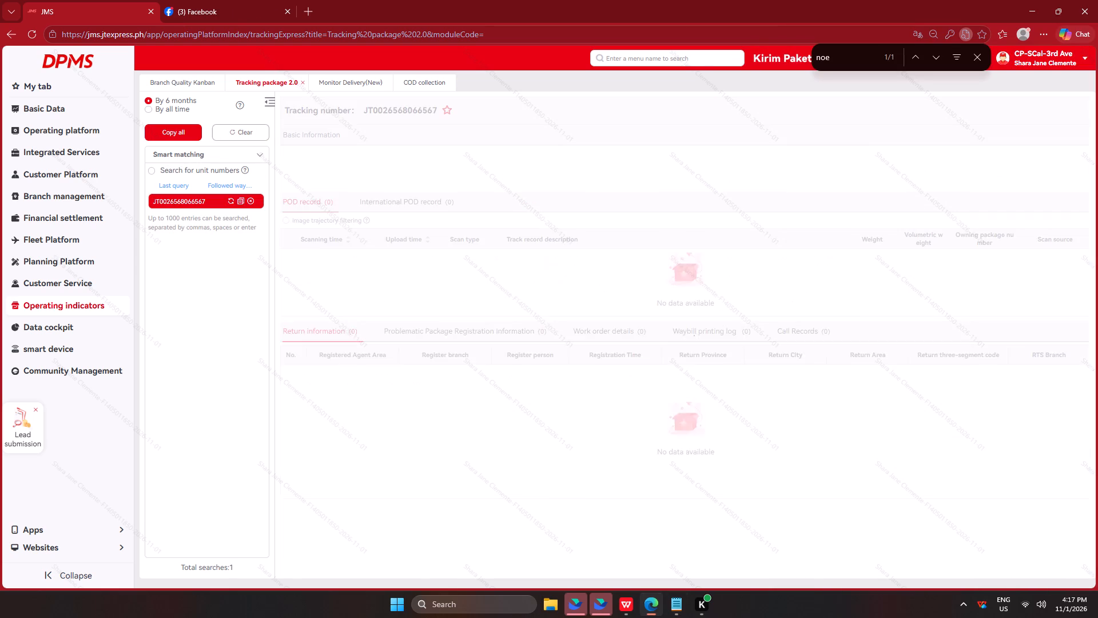
pyautogui.scroll(-4, 562, 251)
pyautogui.press('Tab')
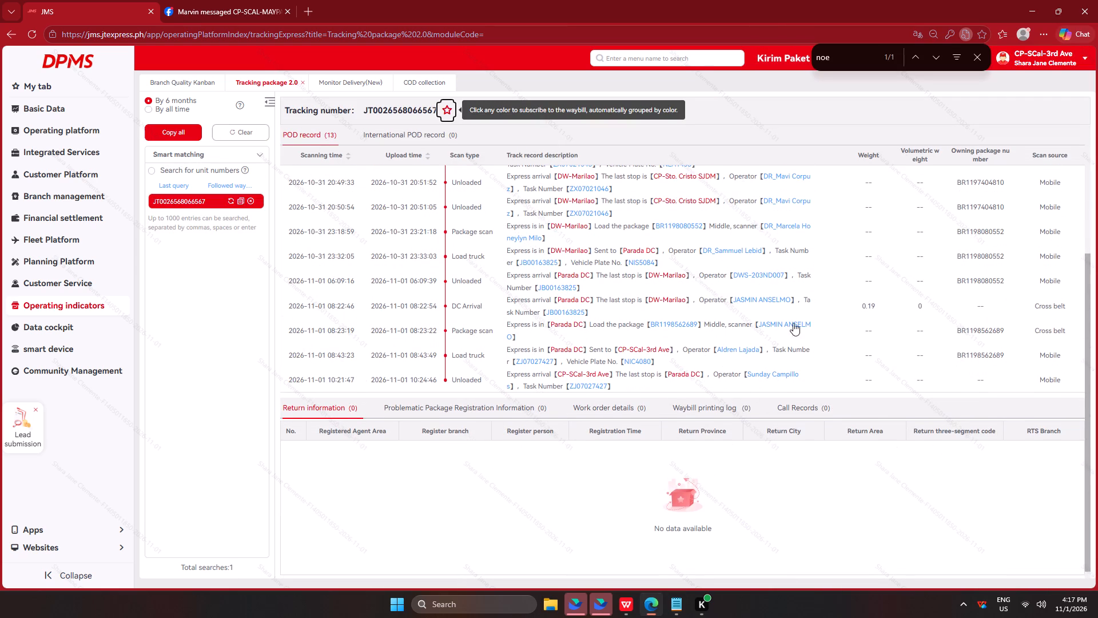
pyautogui.hotkey('alt', 'Tab')
pyautogui.doubleClick(854, 281)
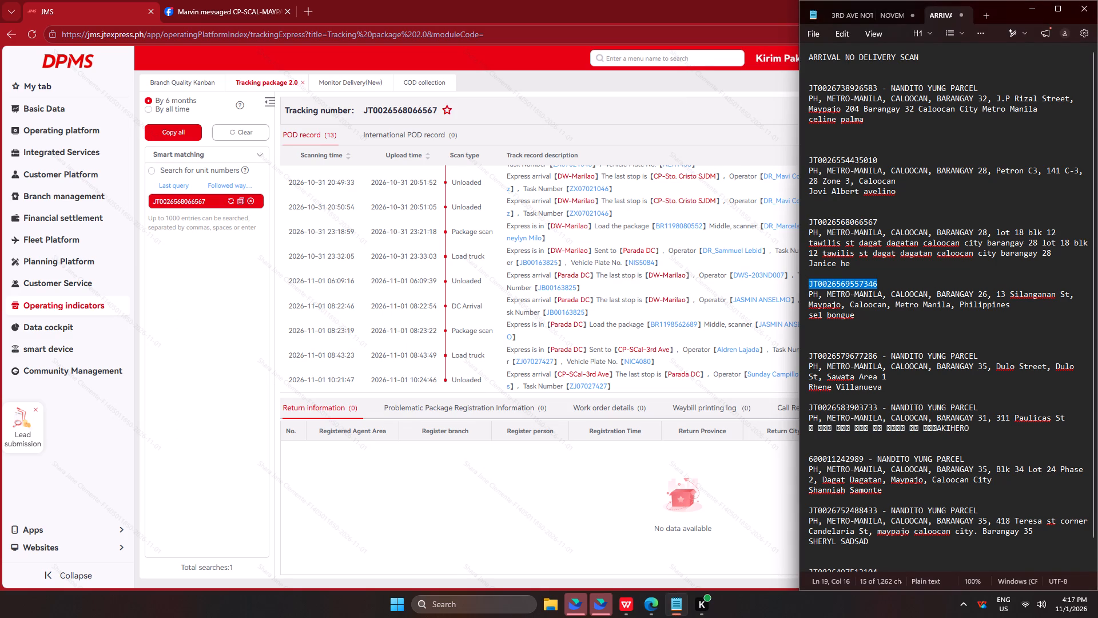
pyautogui.hotkey('ctrl', 'c')
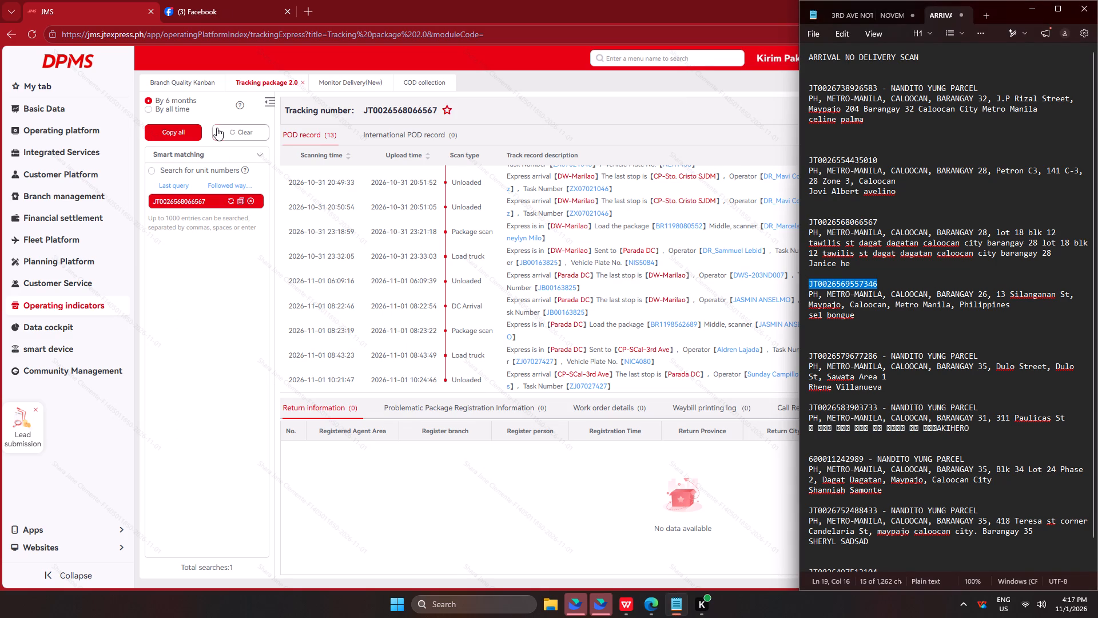
pyautogui.click(218, 127)
pyautogui.click(241, 264)
pyautogui.hotkey('ctrl', 'c')
pyautogui.hotkey('ctrl', 'v')
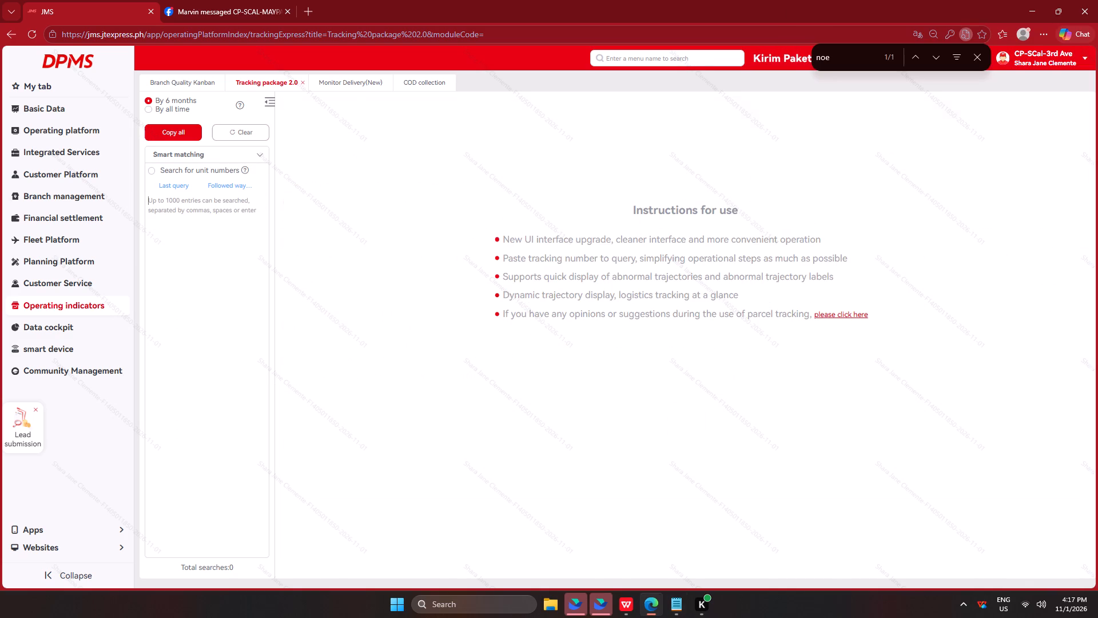
pyautogui.scroll(-5, 558, 251)
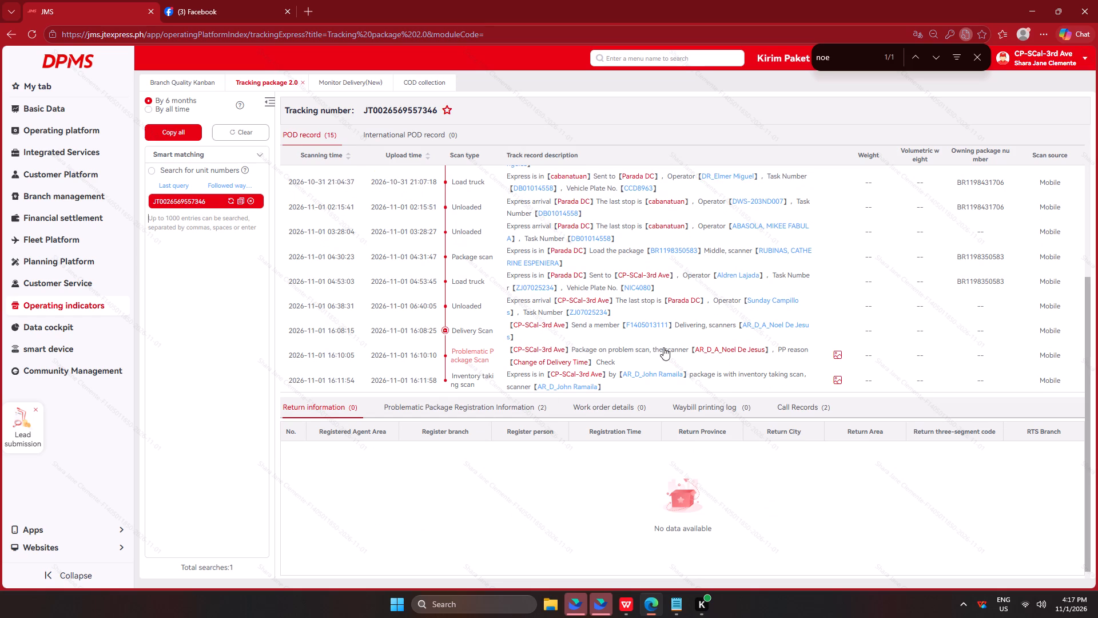
pyautogui.hotkey('alt', 'Tab')
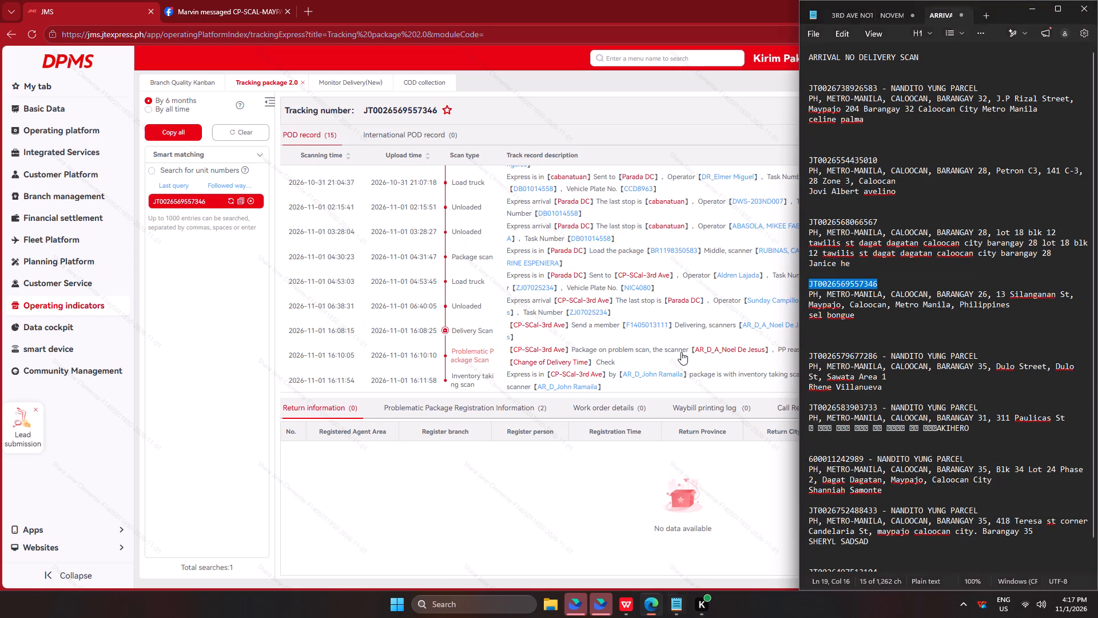
pyautogui.click(853, 318)
pyautogui.moveTo(807, 275); pyautogui.dragTo(895, 318)
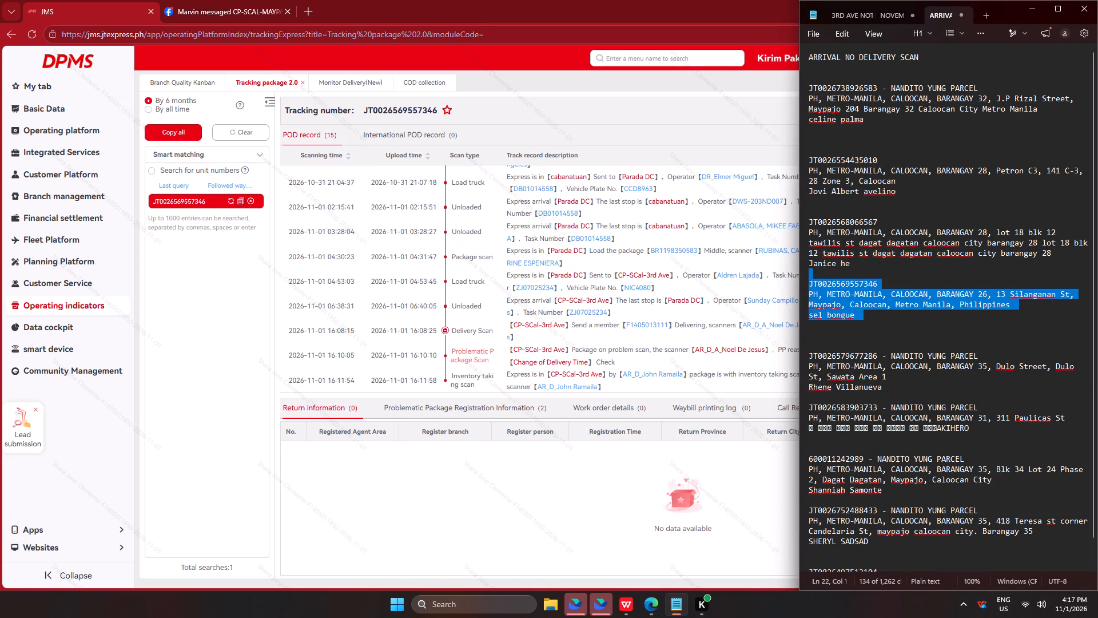
pyautogui.press('BackSpace')
pyautogui.doubleClick(829, 305)
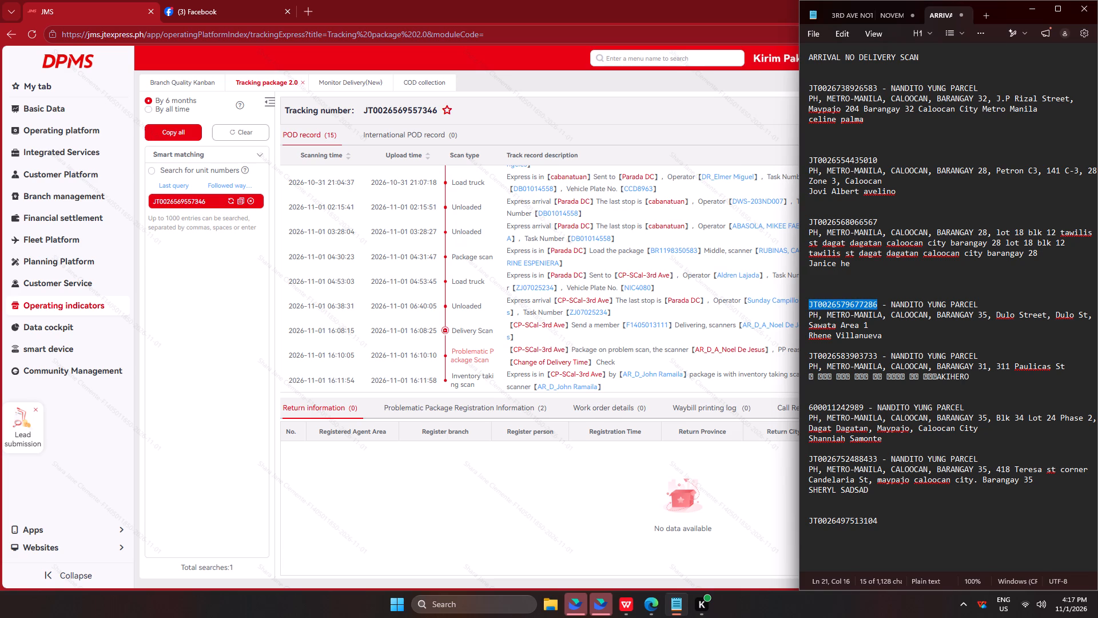
pyautogui.hotkey('ctrl', 'c')
pyautogui.click(242, 135)
pyautogui.click(242, 335)
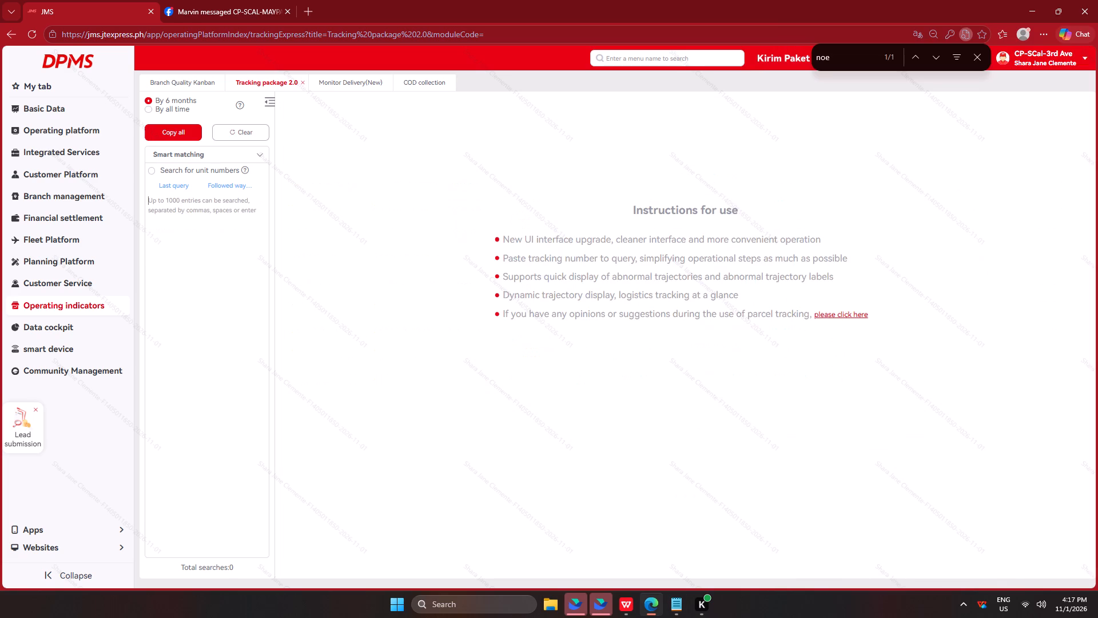
pyautogui.hotkey('ctrl', 'v')
pyautogui.scroll(-5, 650, 309)
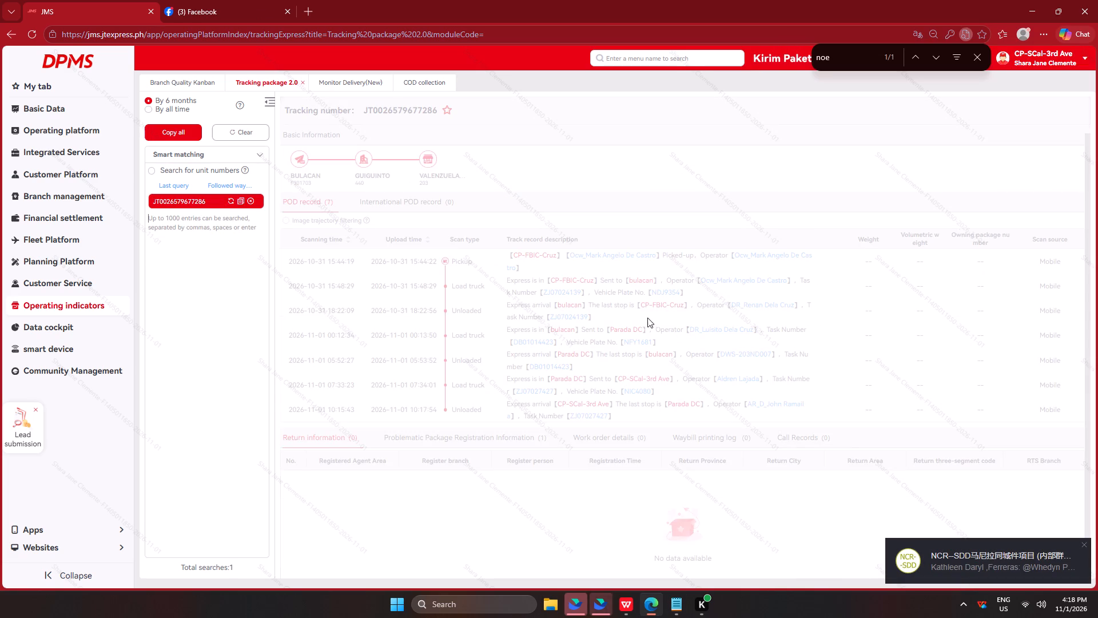
pyautogui.scroll(-1, 647, 318)
pyautogui.hotkey('alt', 'Tab')
pyautogui.doubleClick(861, 356)
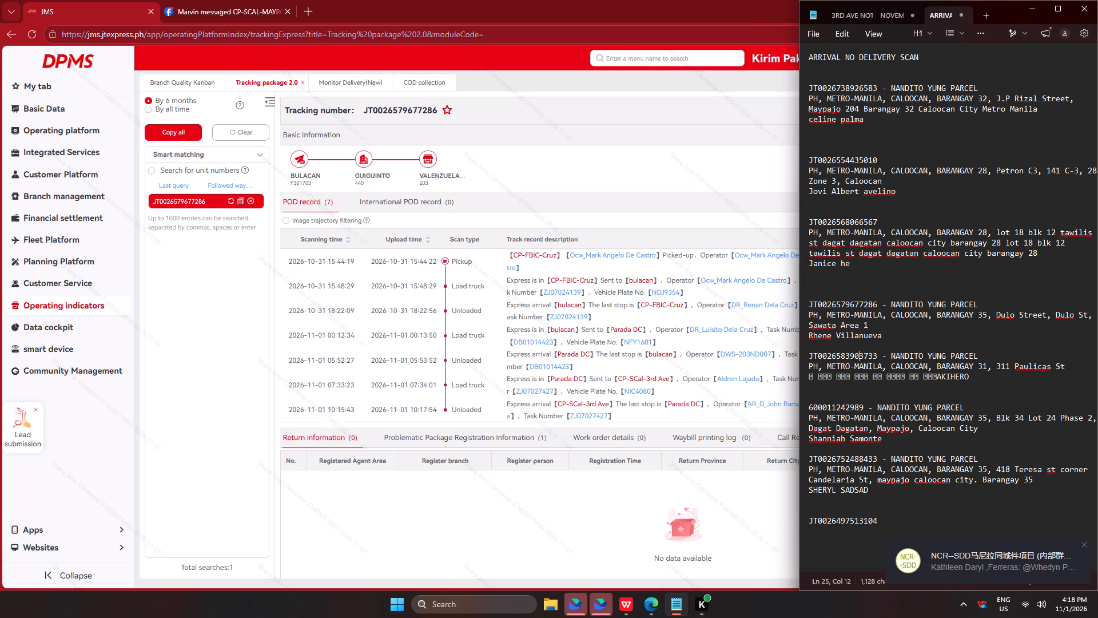
pyautogui.hotkey('ctrl', 'c')
pyautogui.click(249, 136)
pyautogui.click(254, 278)
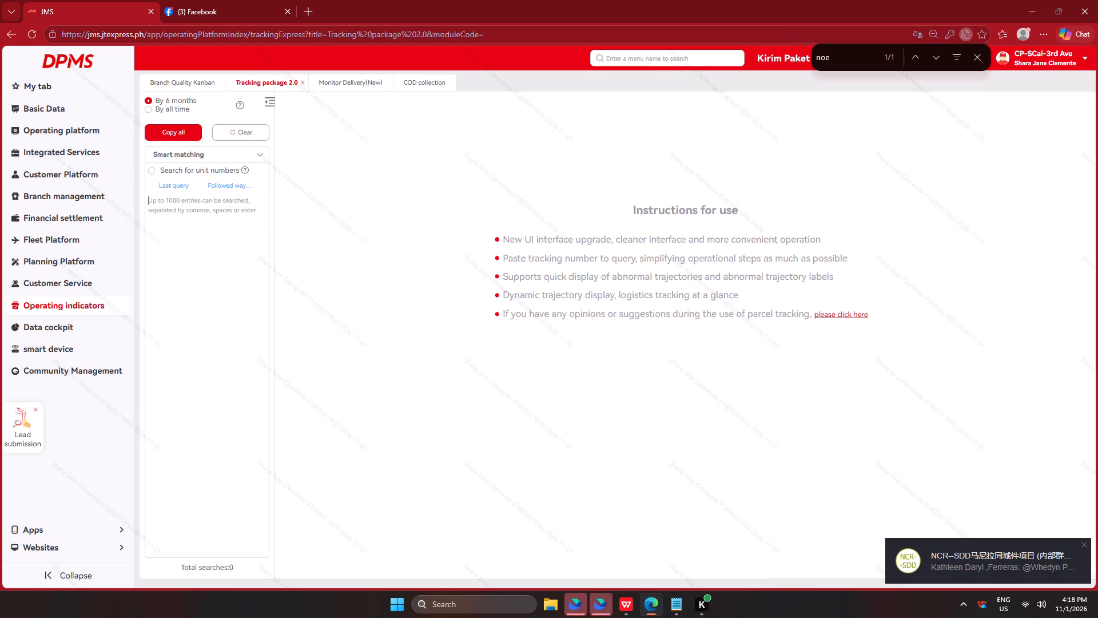
pyautogui.hotkey('ctrl', 'v')
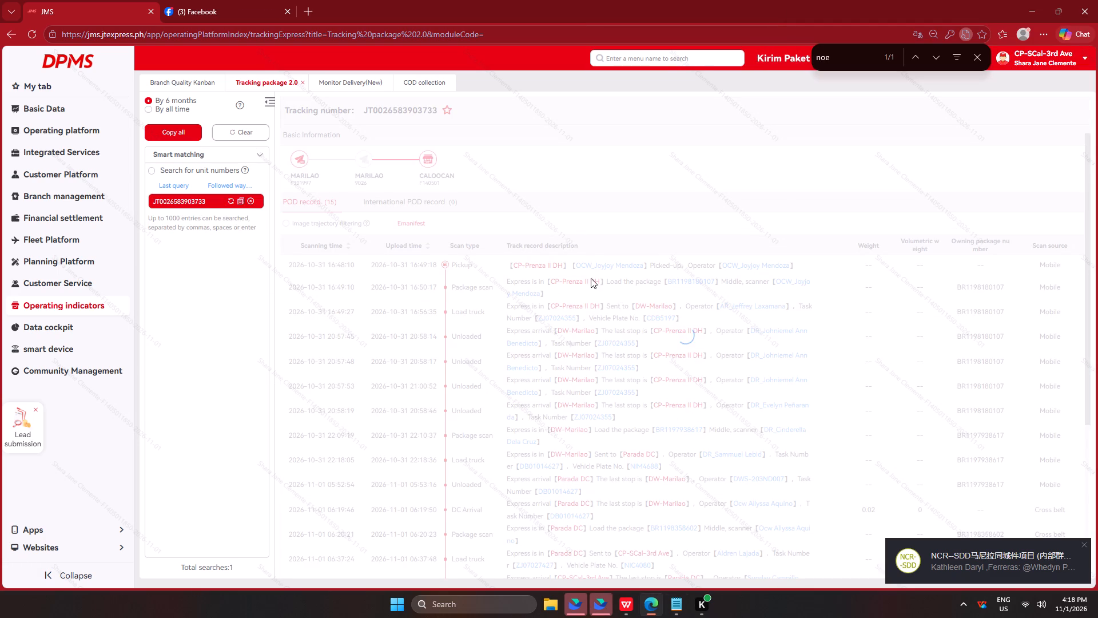
pyautogui.scroll(-7, 603, 275)
pyautogui.hotkey('alt', 'Tab')
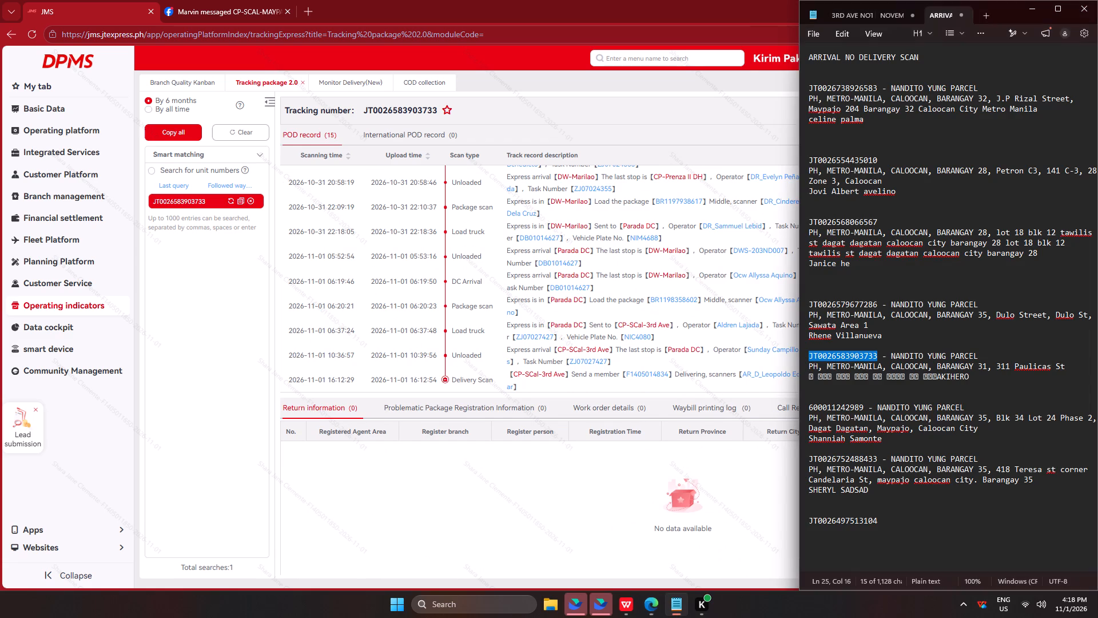
pyautogui.click(943, 360)
pyautogui.moveTo(806, 358); pyautogui.dragTo(925, 372)
pyautogui.press('BackSpace')
pyautogui.press('BackSpace')
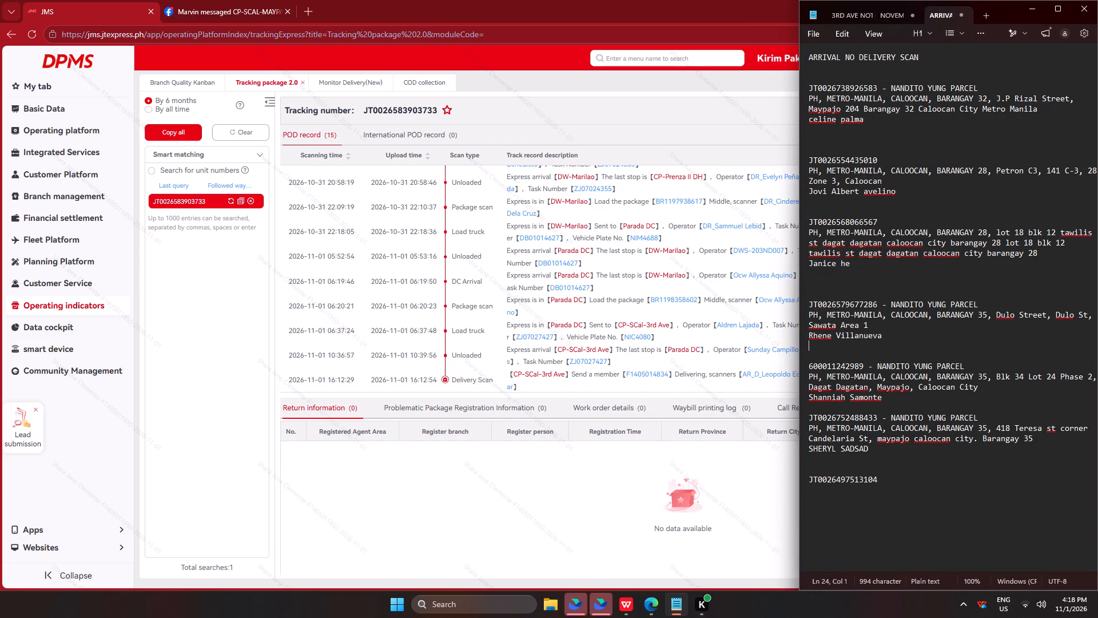
pyautogui.doubleClick(822, 366)
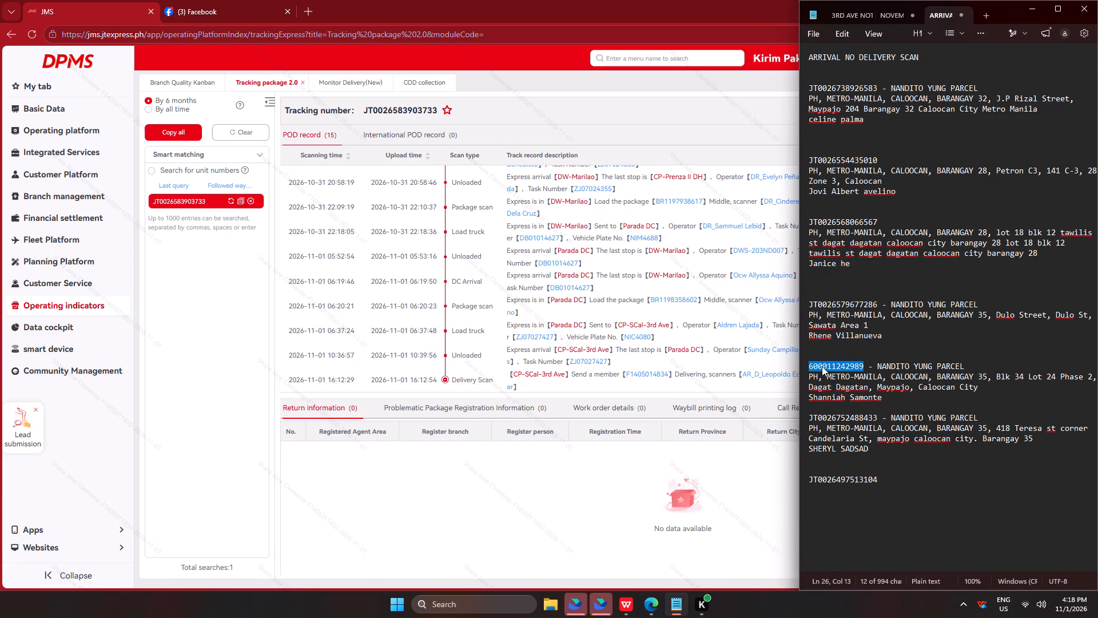
pyautogui.hotkey('ctrl', 'c')
pyautogui.click(254, 136)
pyautogui.moveTo(225, 236); pyautogui.dragTo(224, 248)
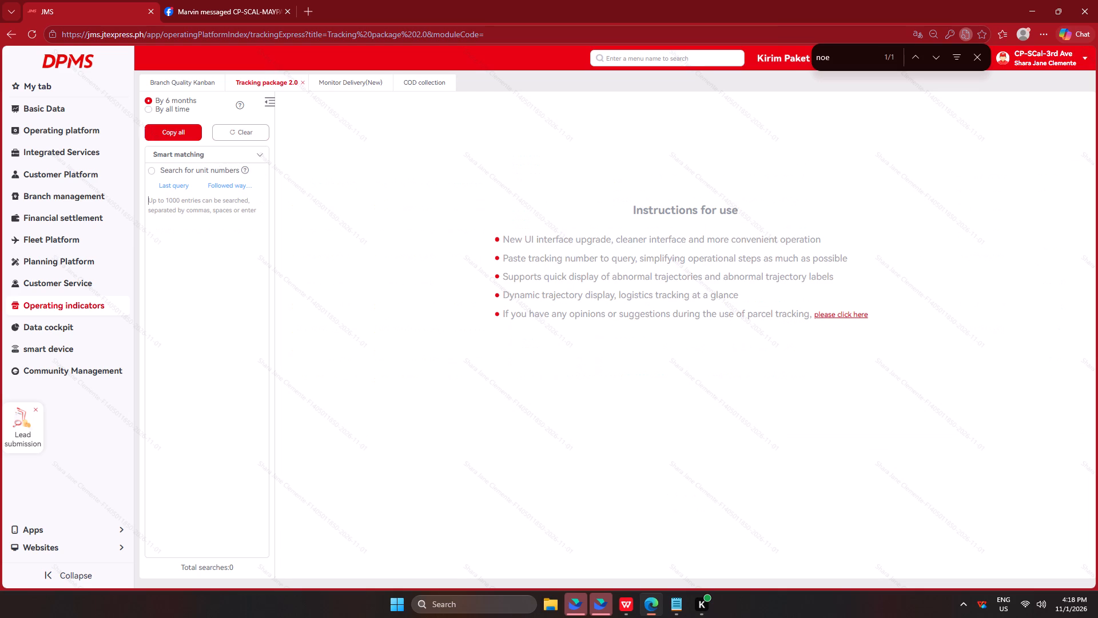
pyautogui.hotkey('ctrl', 'v')
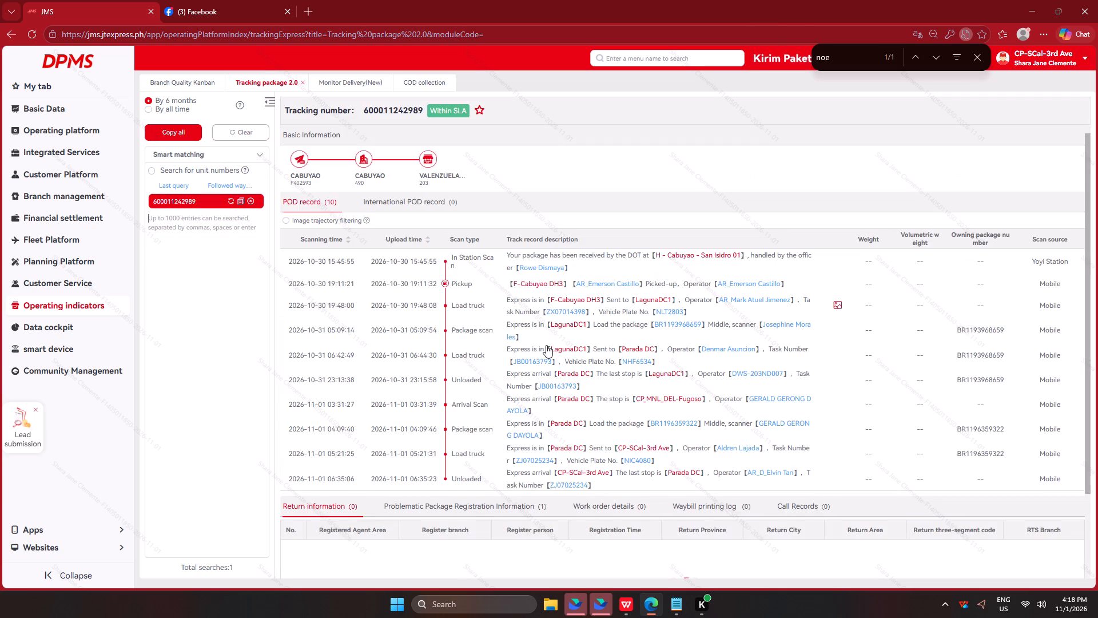
pyautogui.scroll(-3, 547, 345)
pyautogui.hotkey('alt', 'Tab')
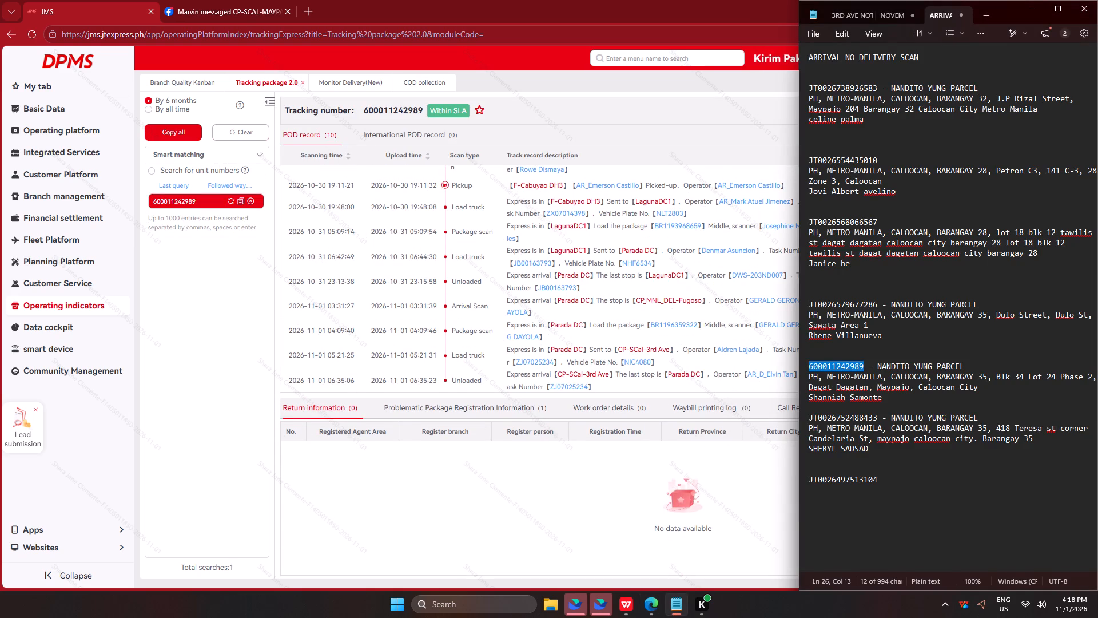
pyautogui.doubleClick(858, 423)
pyautogui.doubleClick(854, 415)
pyautogui.hotkey('ctrl', 'c')
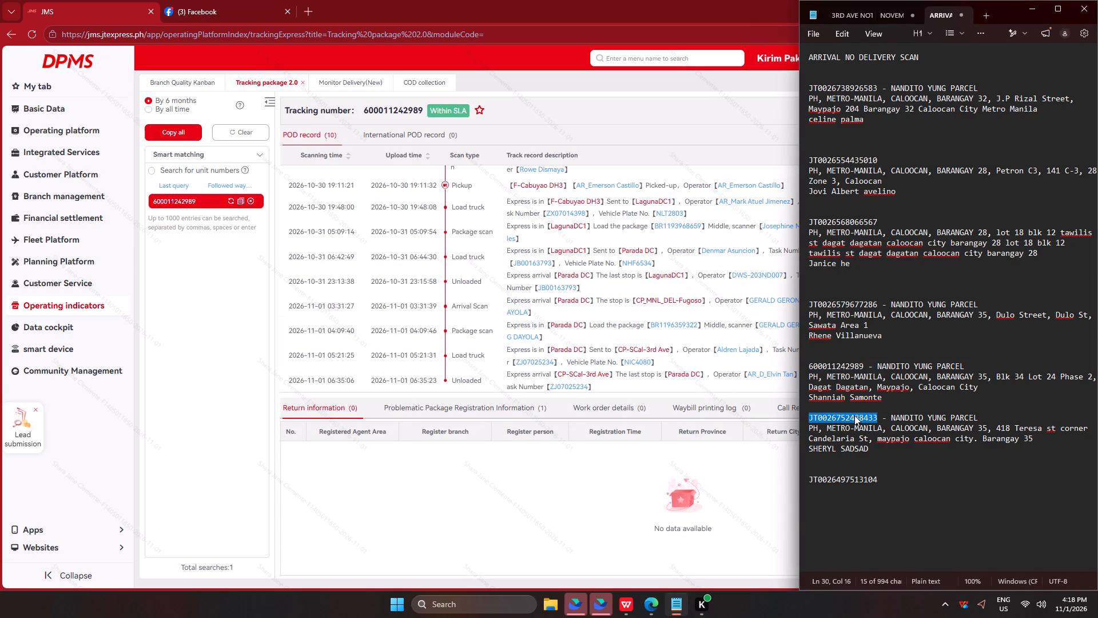
pyautogui.click(233, 132)
pyautogui.click(200, 280)
pyautogui.hotkey('ctrl', 'v')
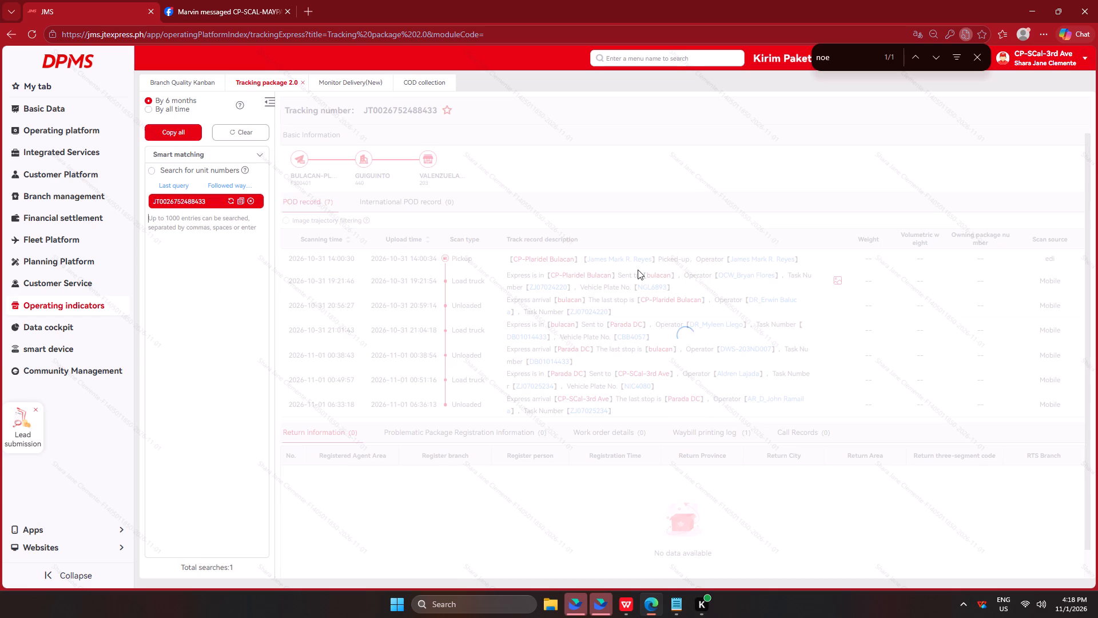
pyautogui.hotkey('alt', 'Tab')
pyautogui.click(930, 467)
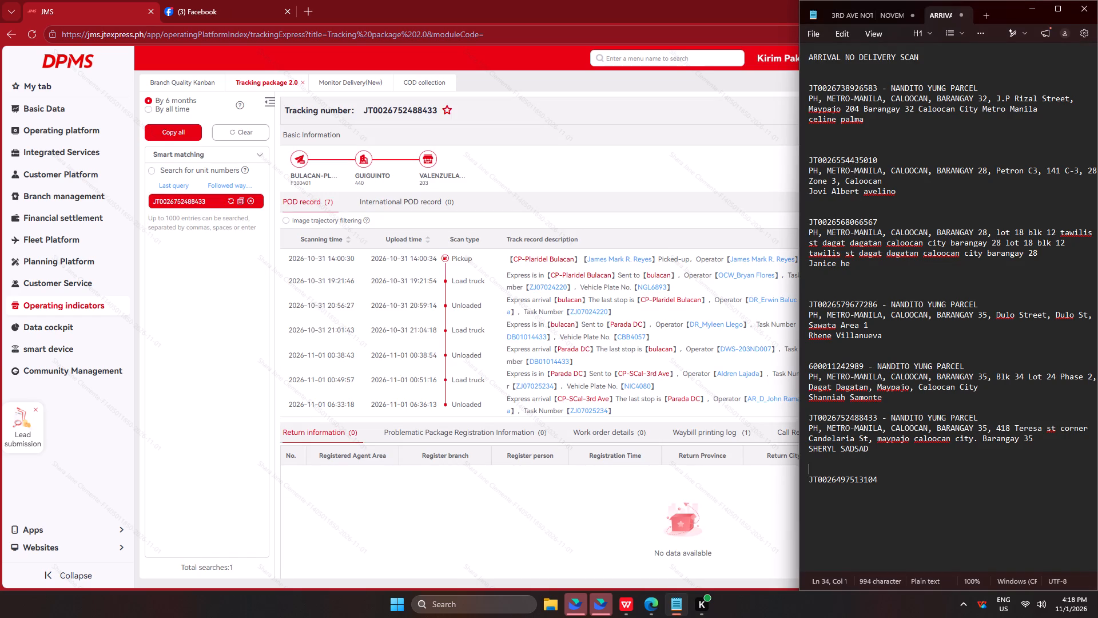
pyautogui.moveTo(810, 470); pyautogui.dragTo(875, 524)
pyautogui.press('BackSpace')
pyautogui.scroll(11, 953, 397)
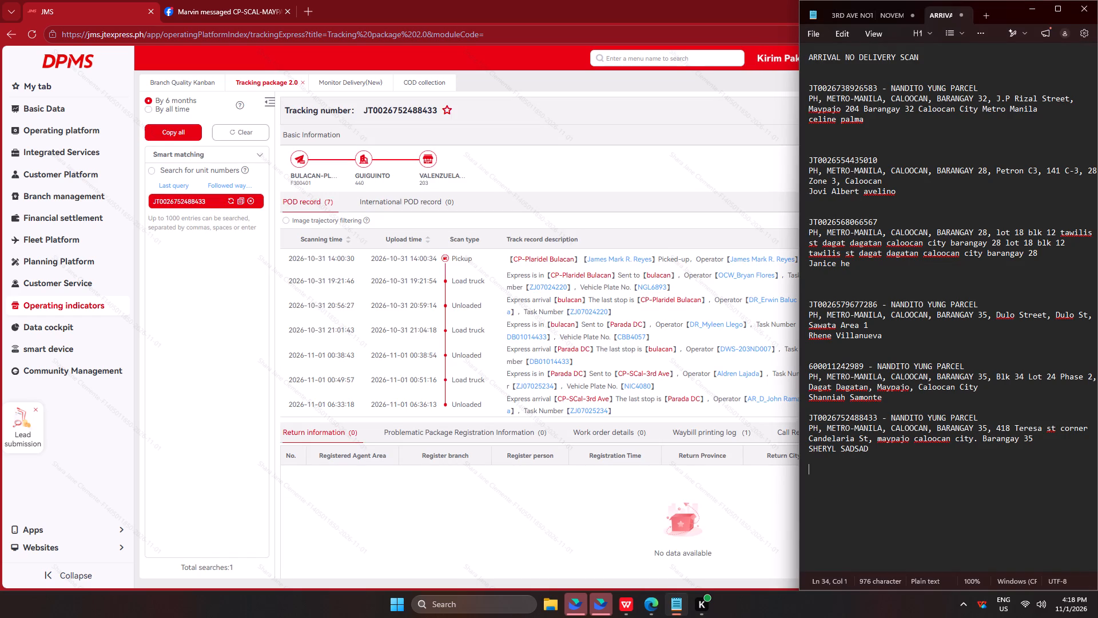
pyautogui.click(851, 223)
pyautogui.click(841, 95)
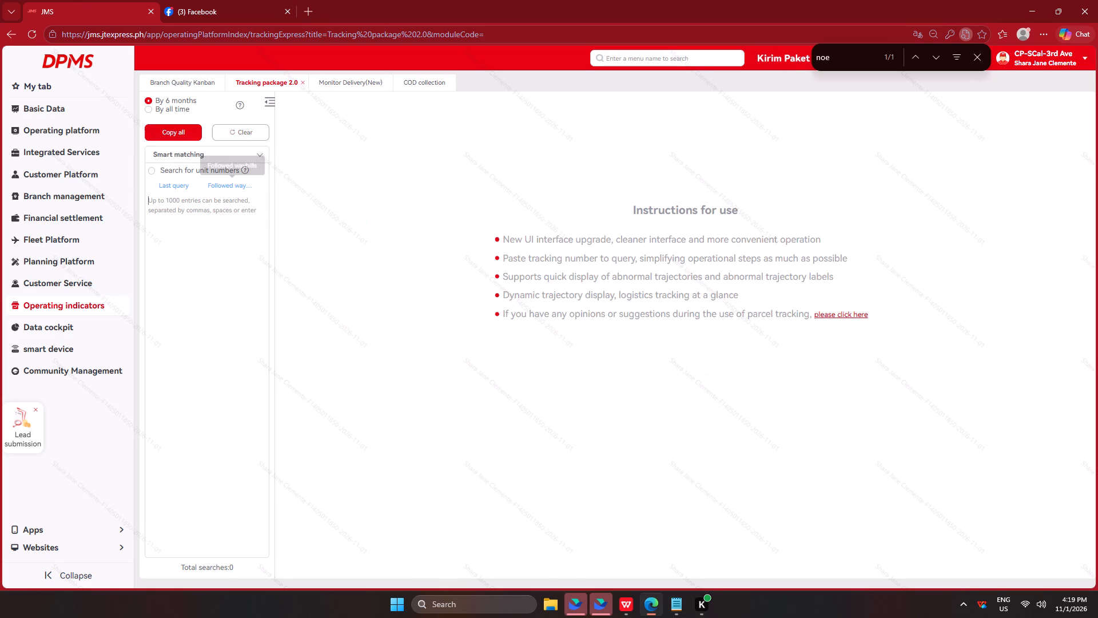
pyautogui.hotkey('ctrl', 'v')
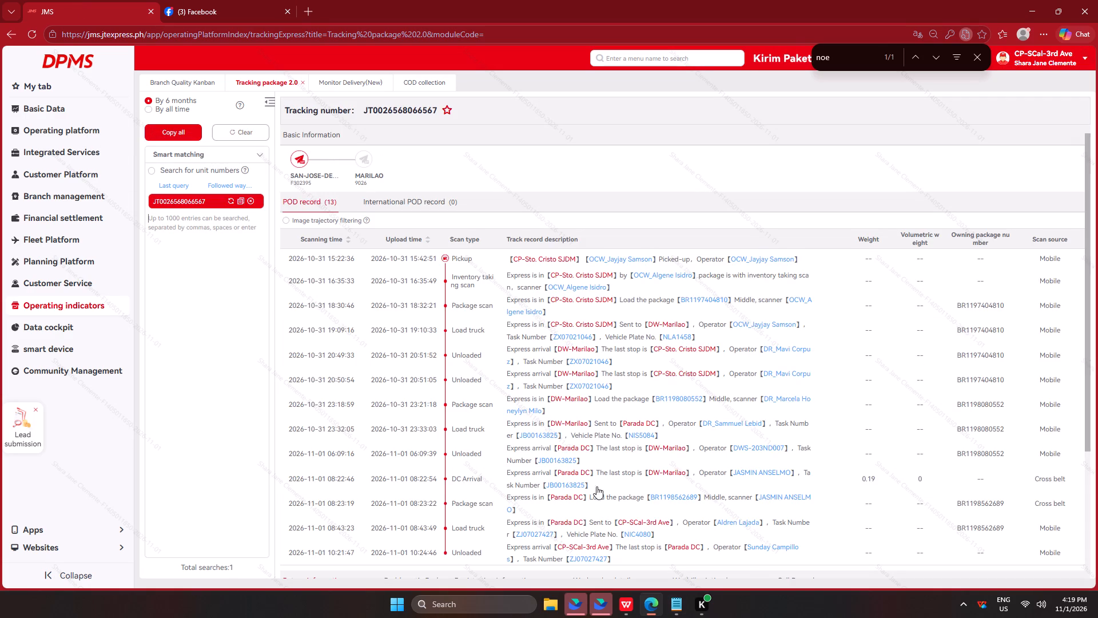
pyautogui.scroll(-2, 583, 487)
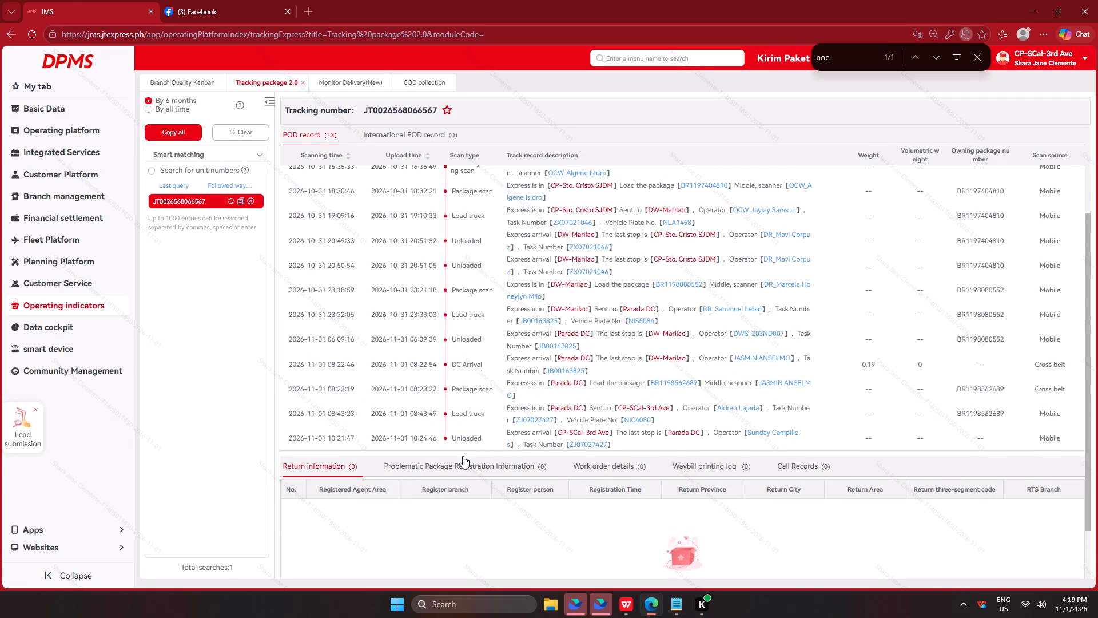
pyautogui.press('Tab')
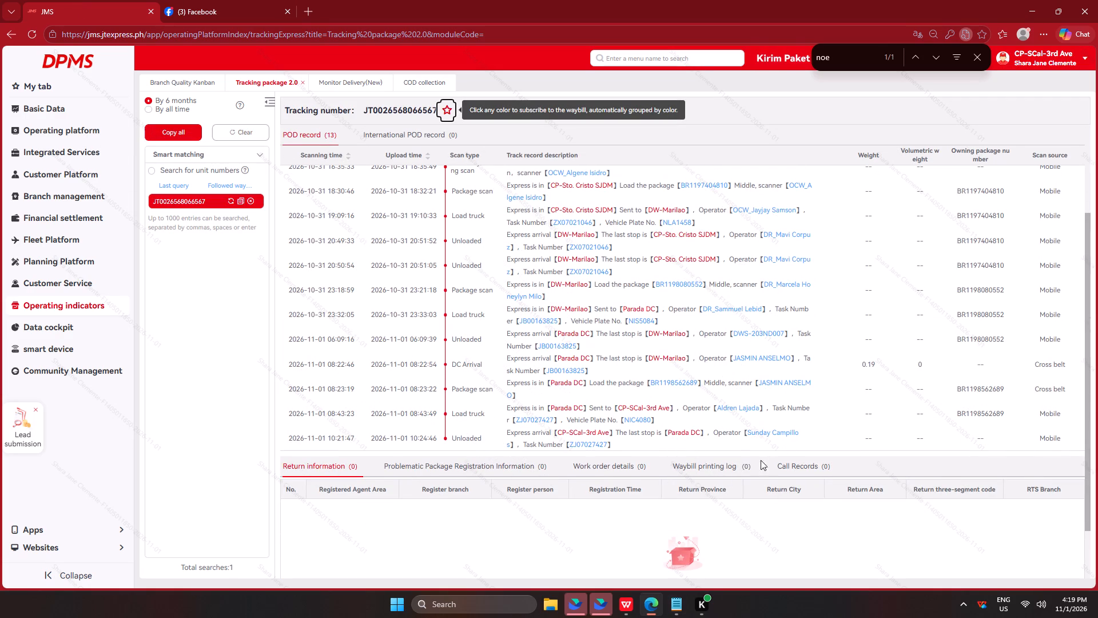
pyautogui.scroll(4, 722, 260)
pyautogui.scroll(-2, 771, 371)
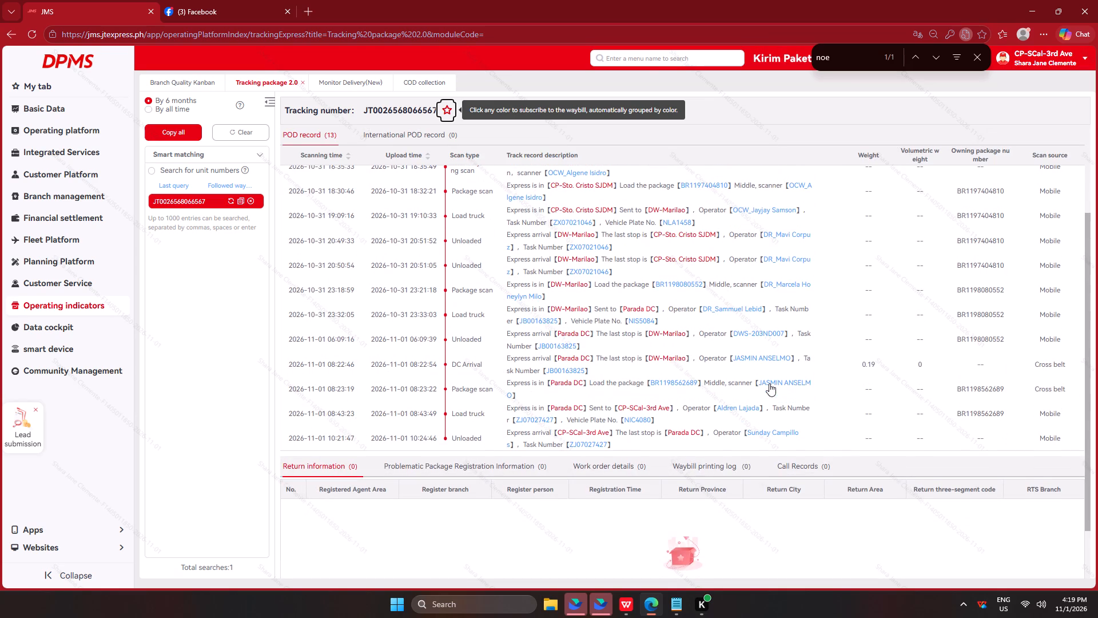
pyautogui.scroll(5, 798, 381)
pyautogui.scroll(-2, 787, 385)
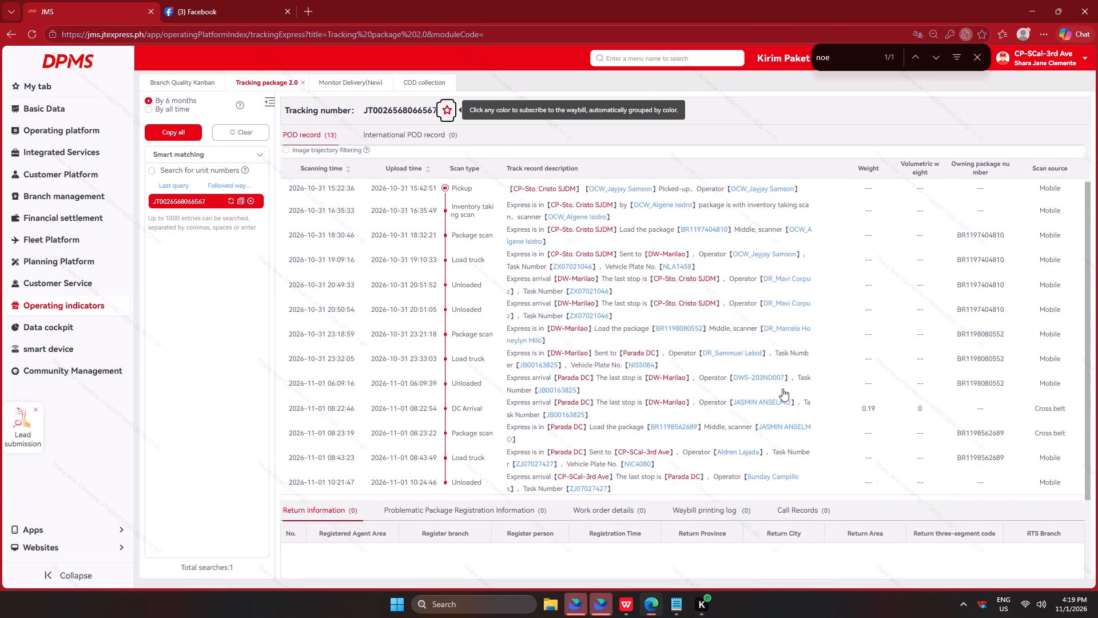
pyautogui.scroll(-1, 777, 394)
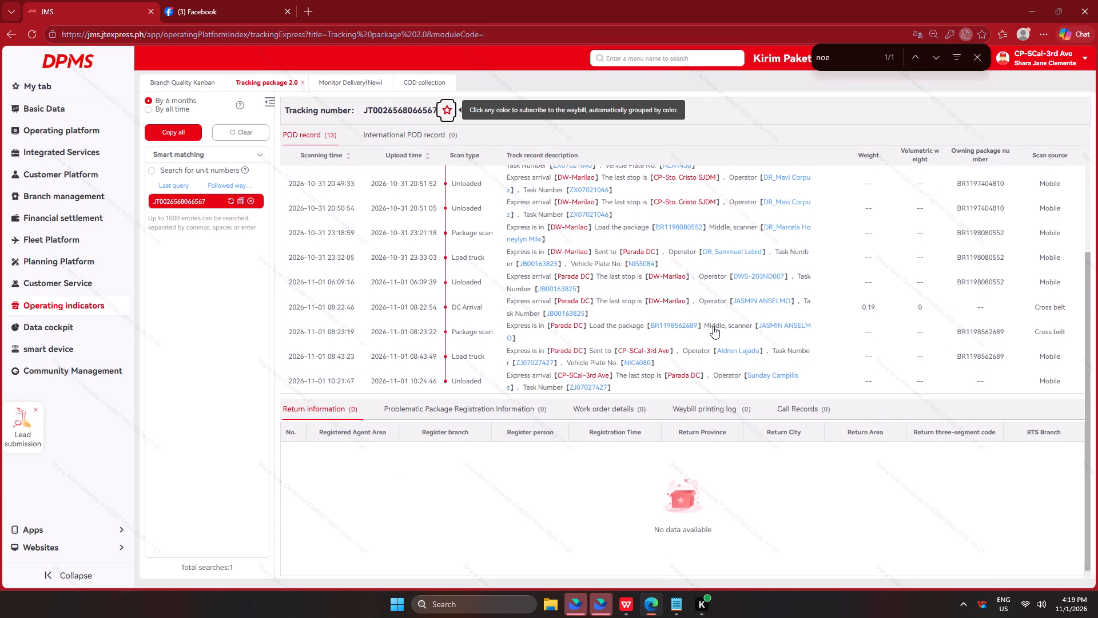
pyautogui.scroll(4, 753, 350)
pyautogui.click(845, 132)
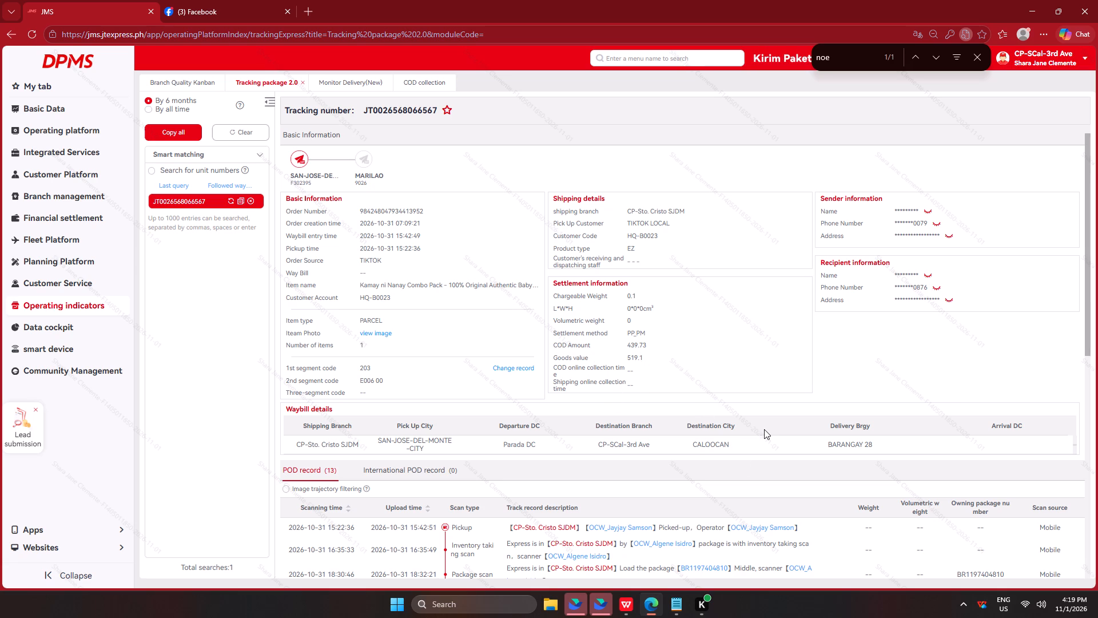
pyautogui.press('Tab')
pyautogui.hotkey('alt', 'Tab')
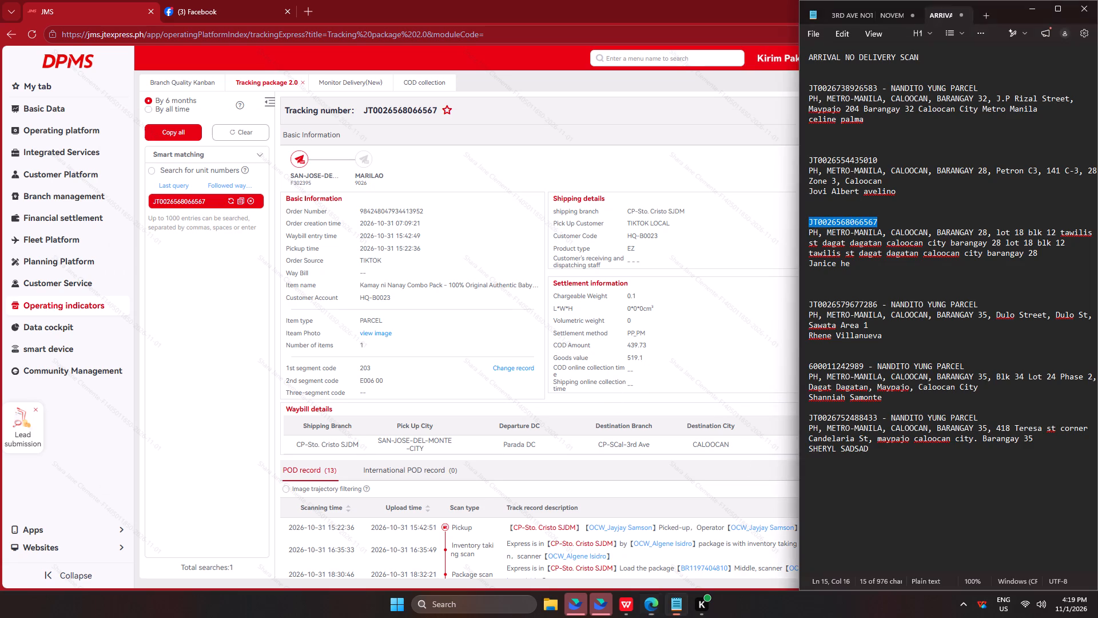
pyautogui.click(921, 274)
pyautogui.scroll(1, 877, 215)
pyautogui.moveTo(810, 52); pyautogui.dragTo(894, 322)
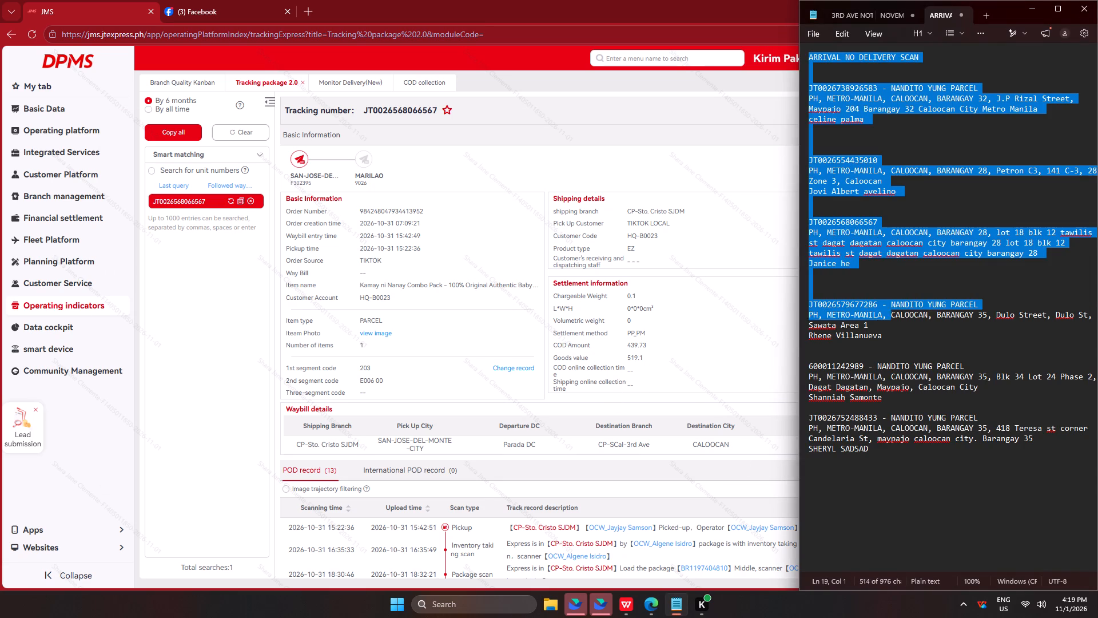
pyautogui.moveTo(894, 322); pyautogui.dragTo(902, 529)
pyautogui.hotkey('ctrl', 'c')
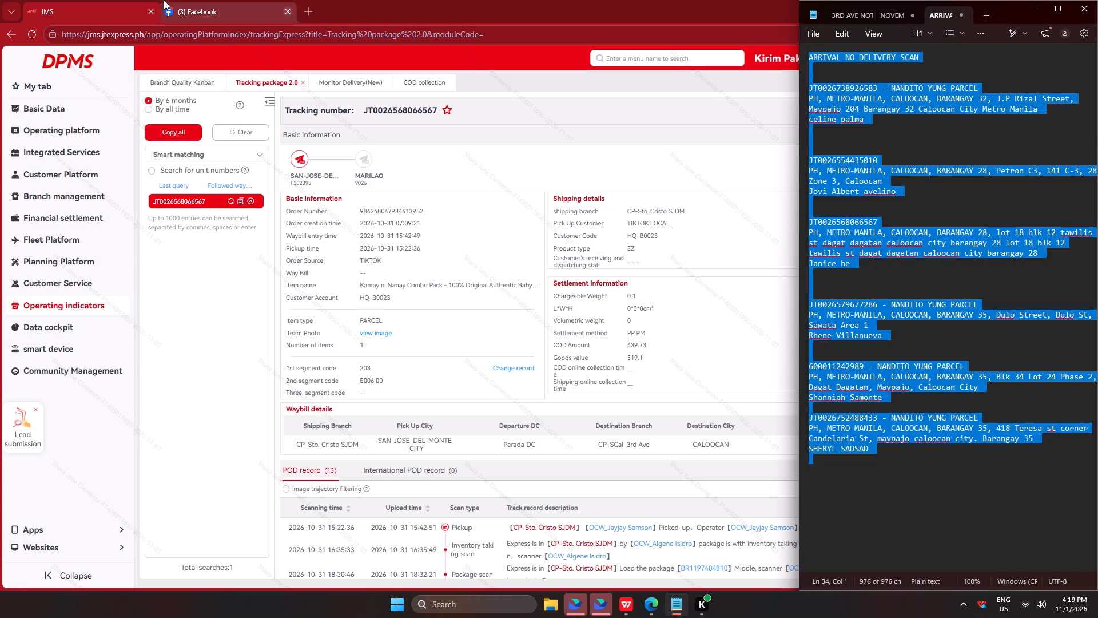
pyautogui.click(176, 0)
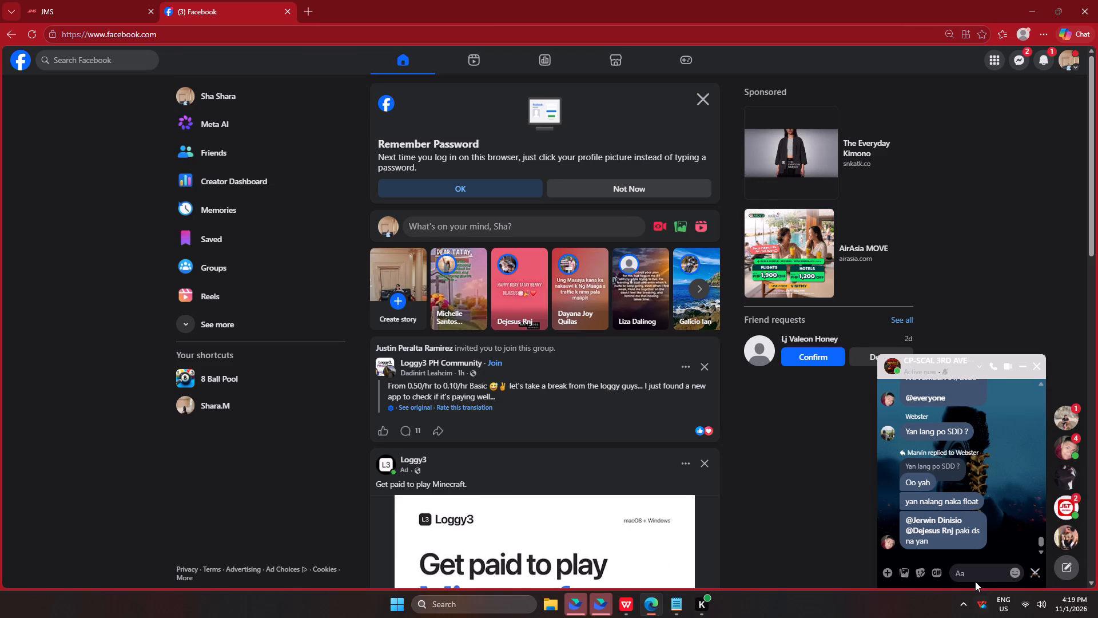
pyautogui.click(975, 581)
pyautogui.hotkey('ctrl', 'v')
pyautogui.click(928, 568)
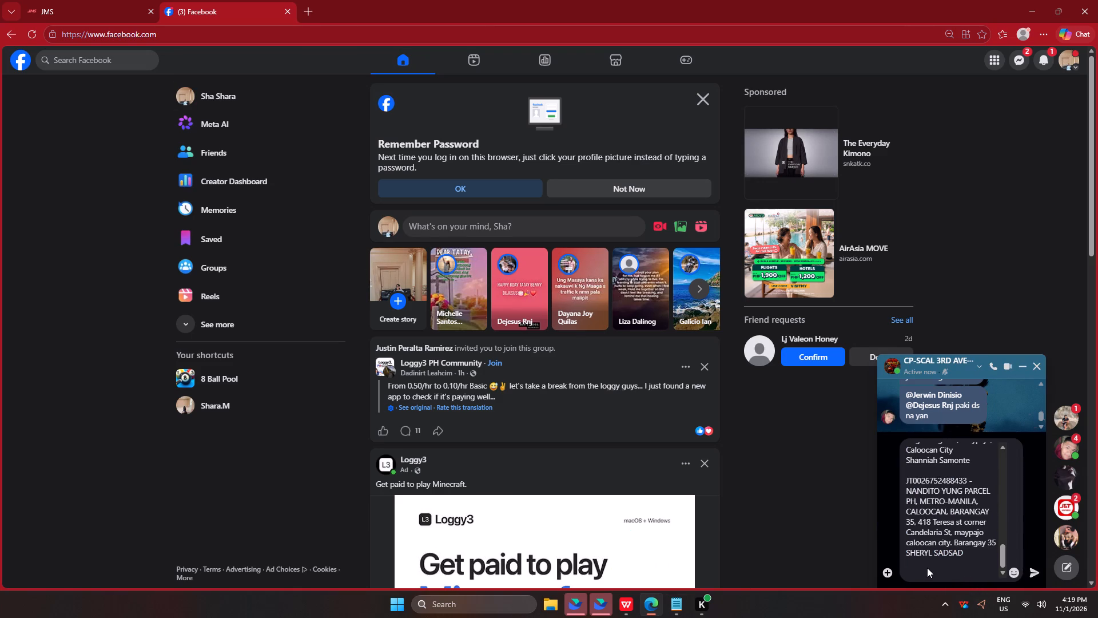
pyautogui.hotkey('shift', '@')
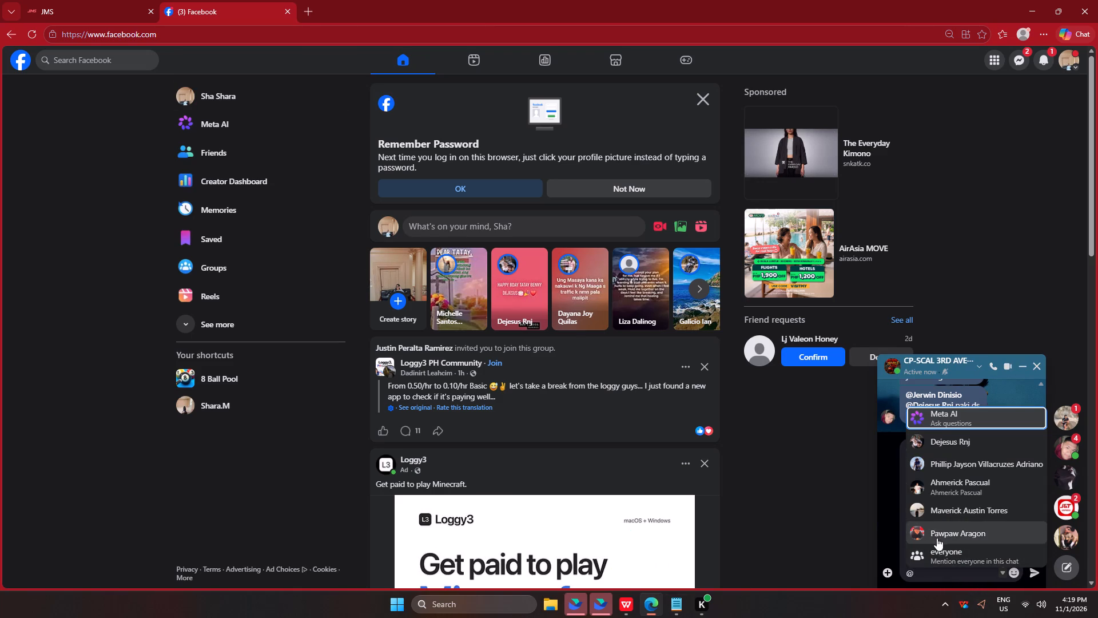
pyautogui.click(937, 548)
pyautogui.press('Return')
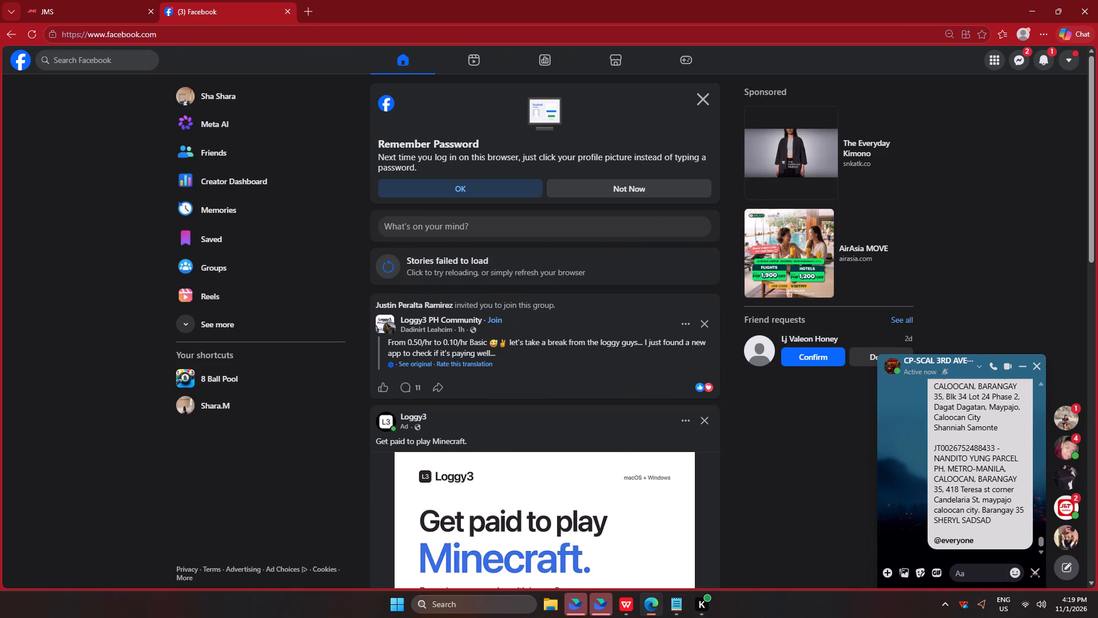
pyautogui.click(1069, 504)
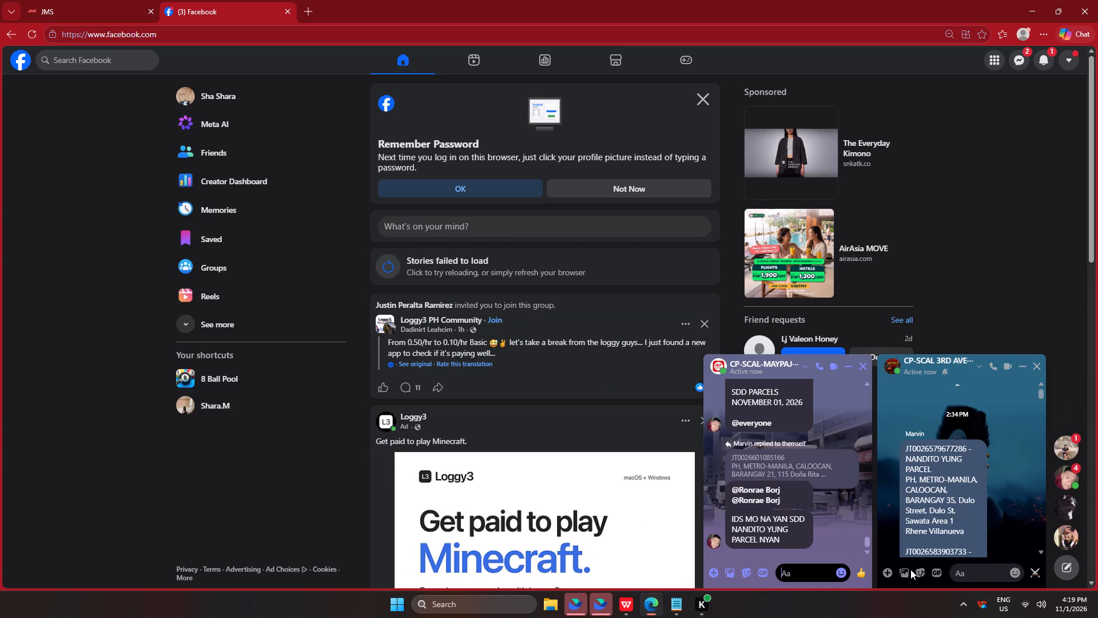
pyautogui.click(779, 576)
pyautogui.click(785, 576)
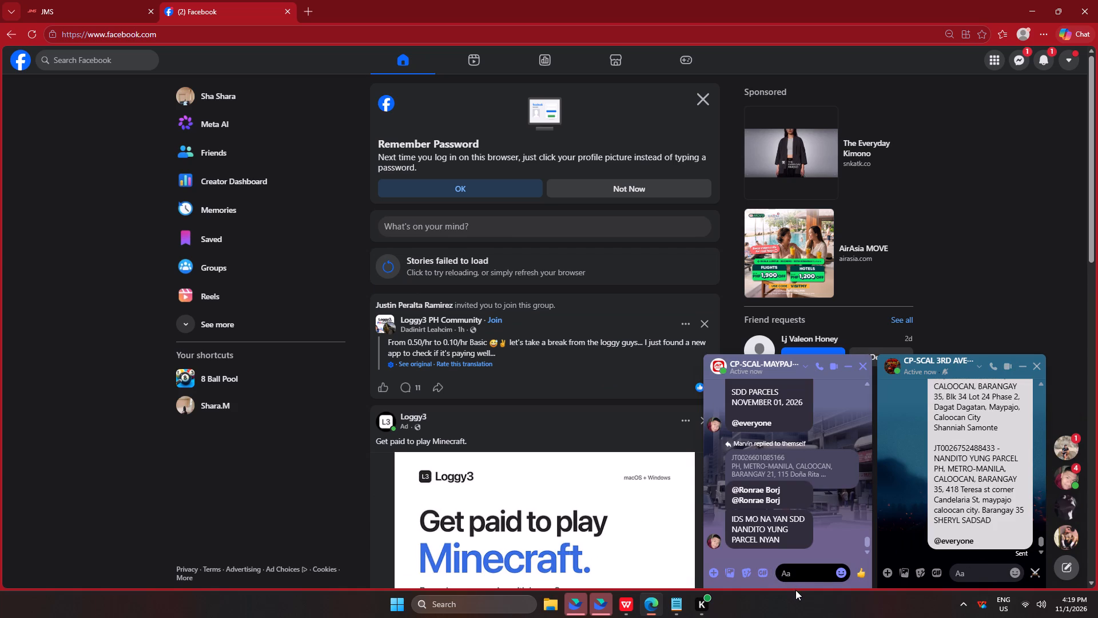
pyautogui.hotkey('ctrl', 'v')
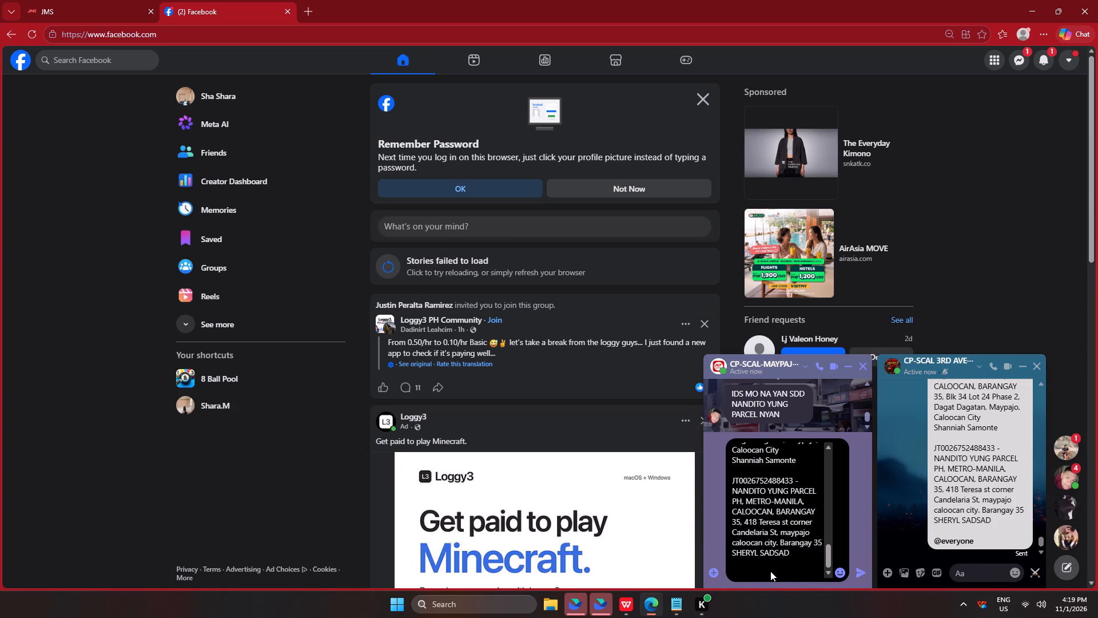
pyautogui.click(770, 571)
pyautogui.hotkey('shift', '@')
pyautogui.click(778, 565)
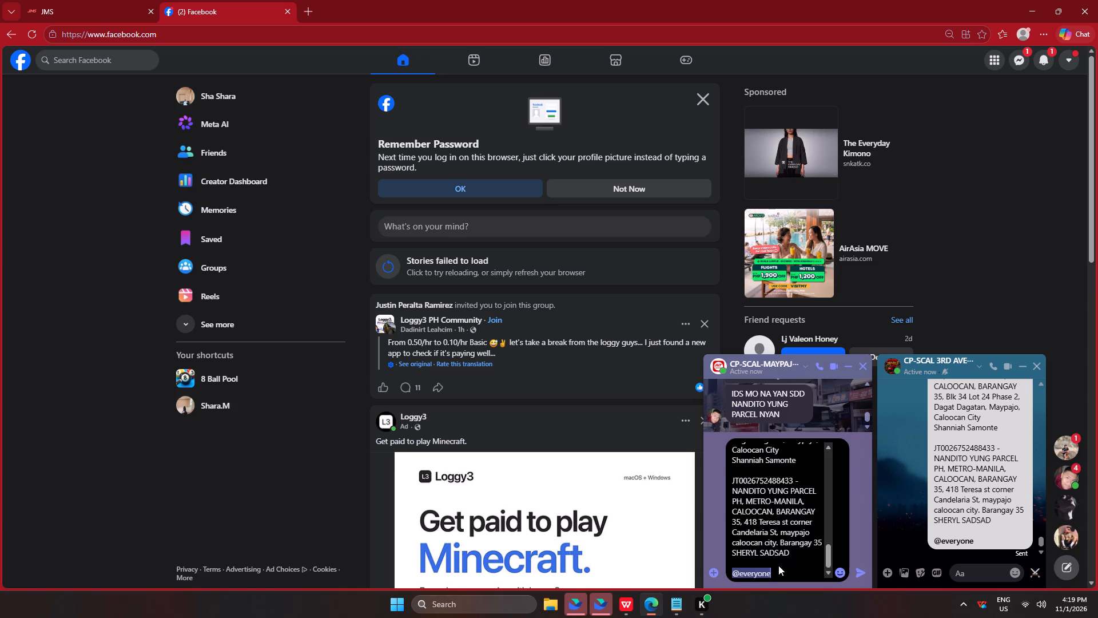
pyautogui.press('Return')
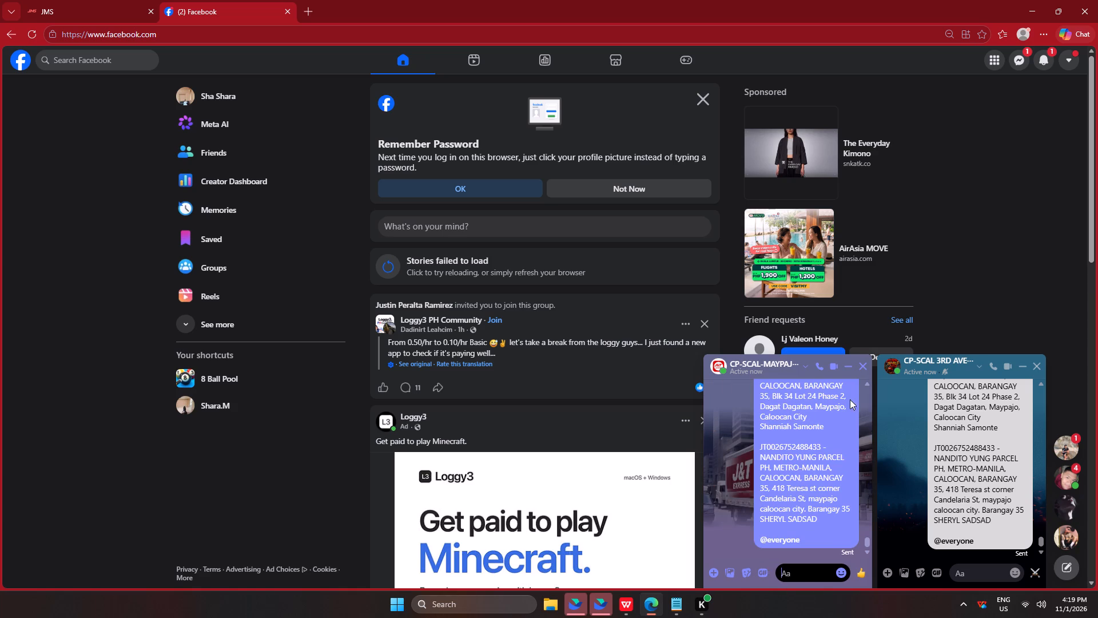
pyautogui.click(853, 368)
pyautogui.click(63, 21)
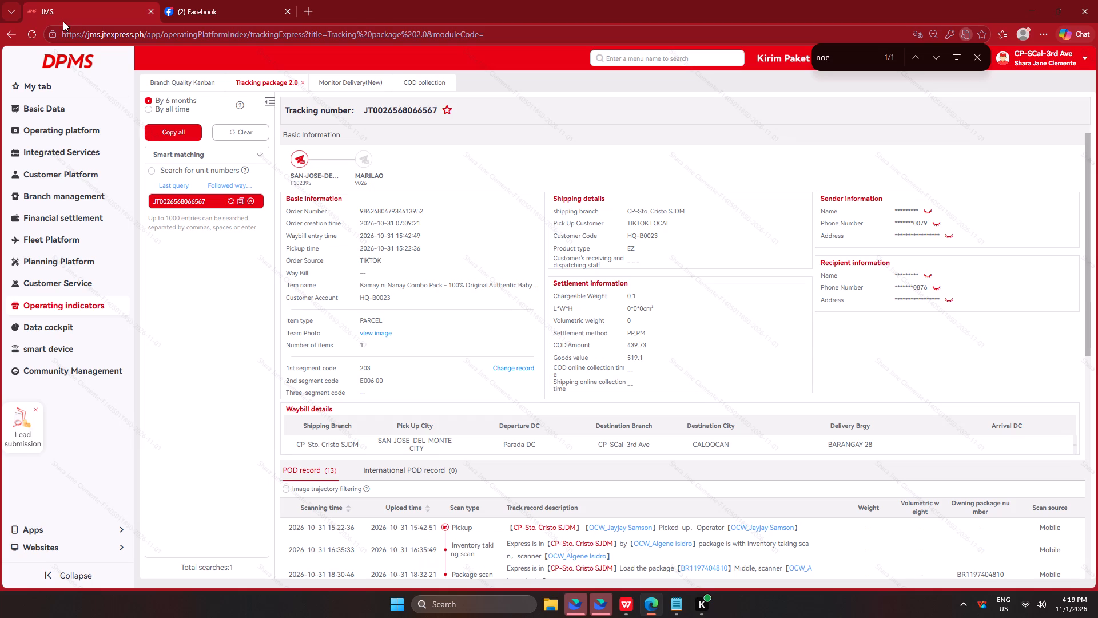
pyautogui.scroll(-4, 658, 340)
pyautogui.scroll(-2, 874, 304)
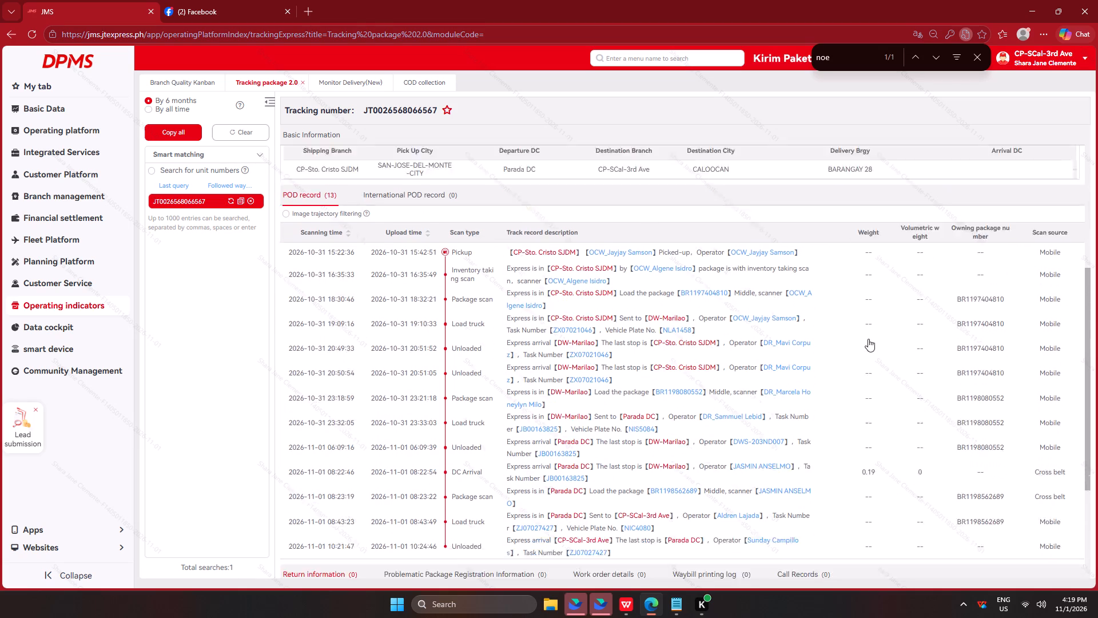
pyautogui.scroll(-2, 868, 339)
pyautogui.scroll(-1, 846, 387)
pyautogui.scroll(3, 798, 388)
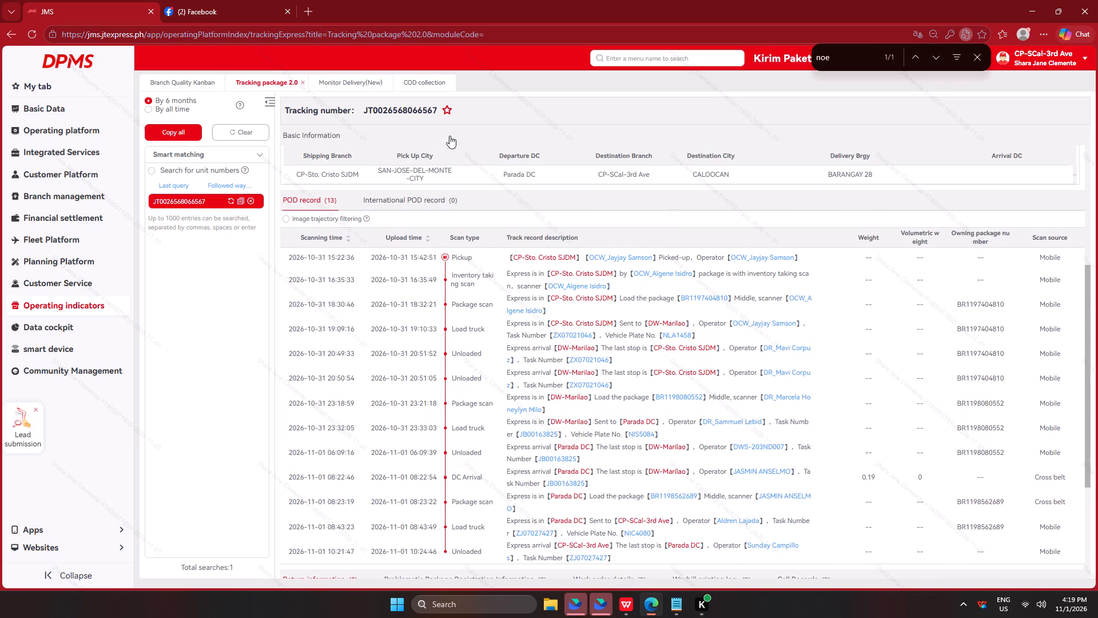
pyautogui.click(460, 125)
pyautogui.click(538, 125)
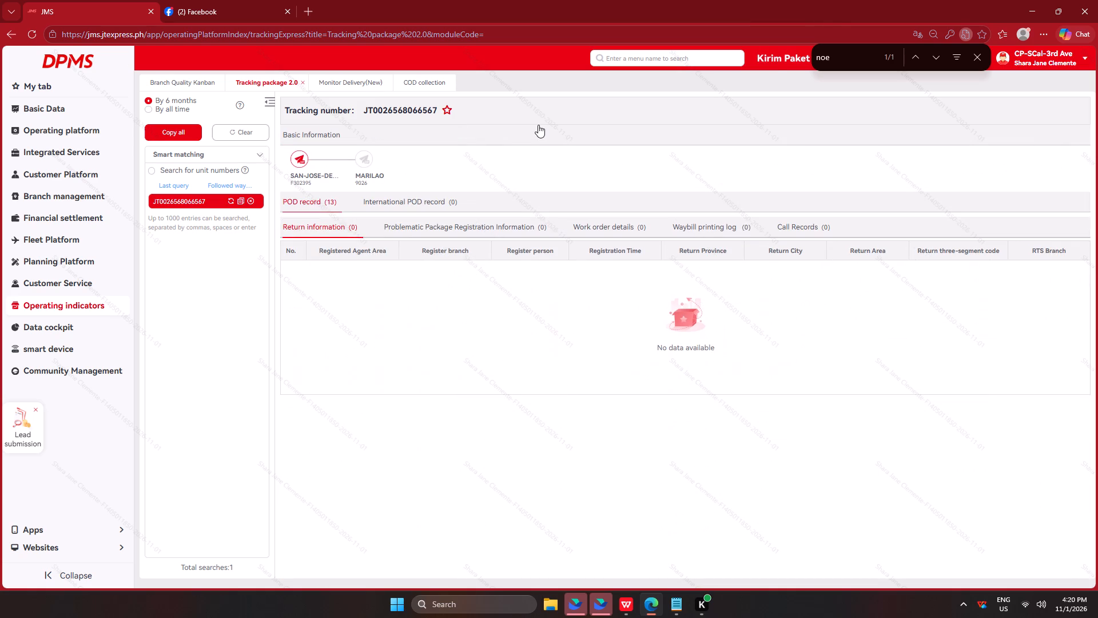
pyautogui.click(543, 133)
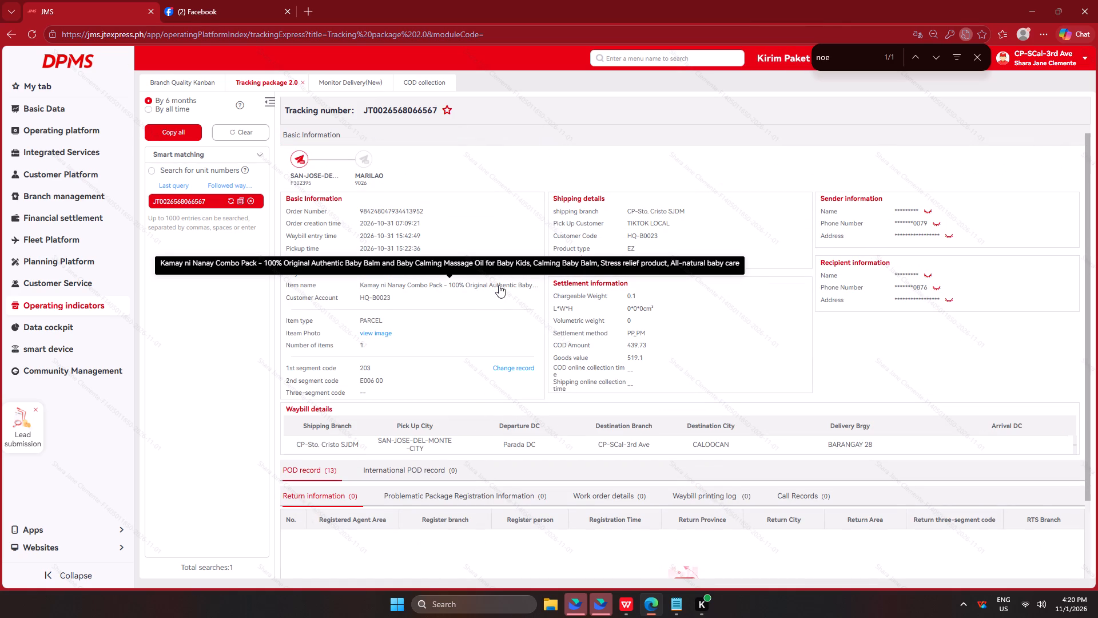
pyautogui.click(384, 335)
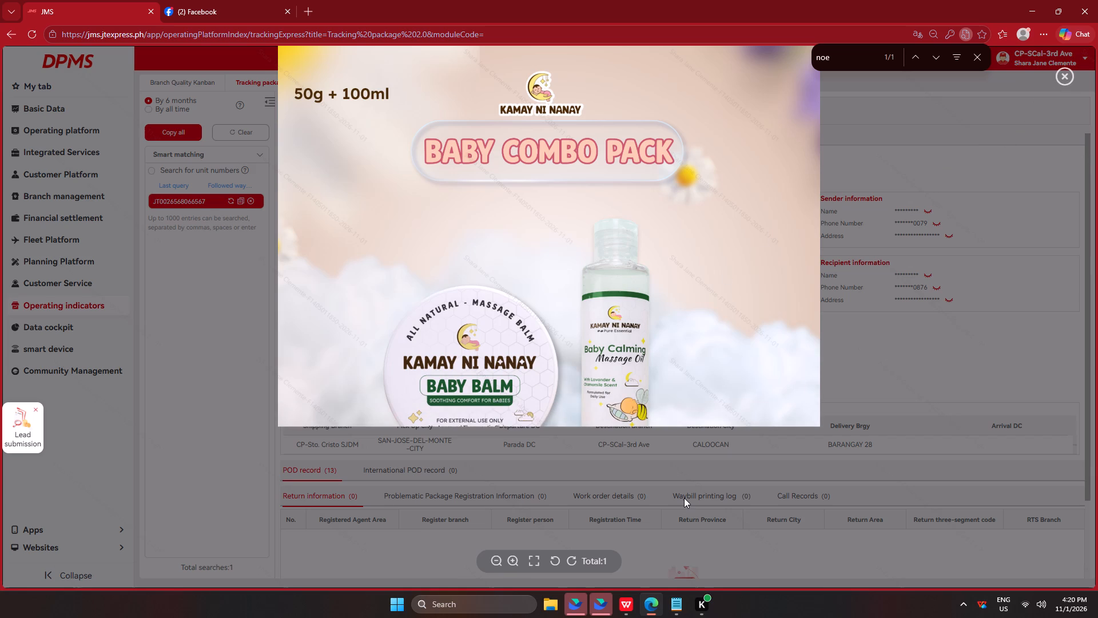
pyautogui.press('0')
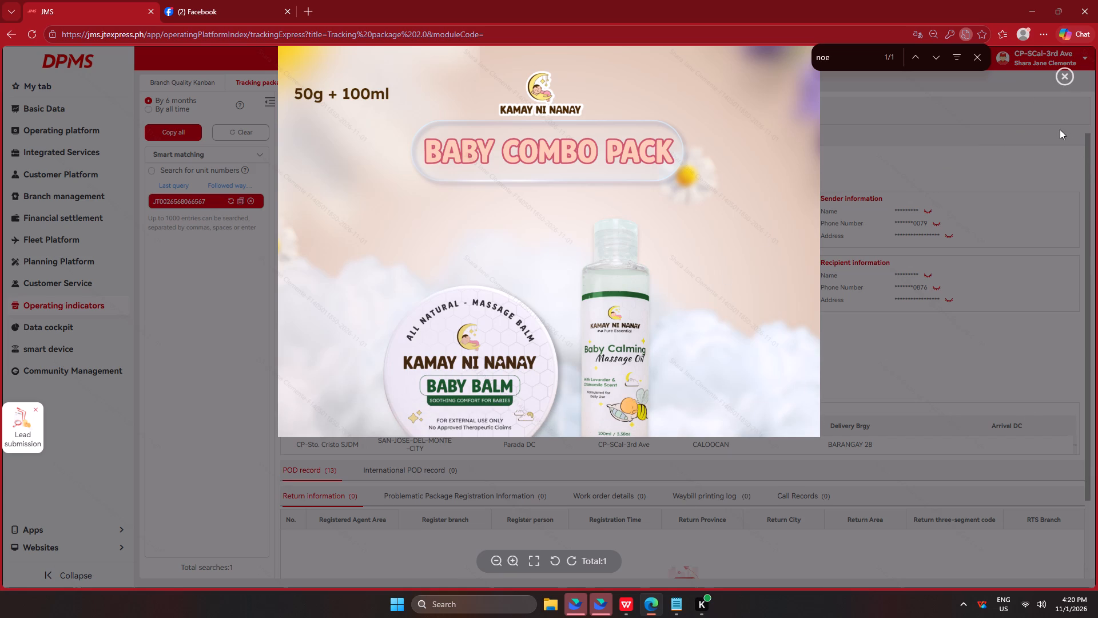
pyautogui.click(1061, 76)
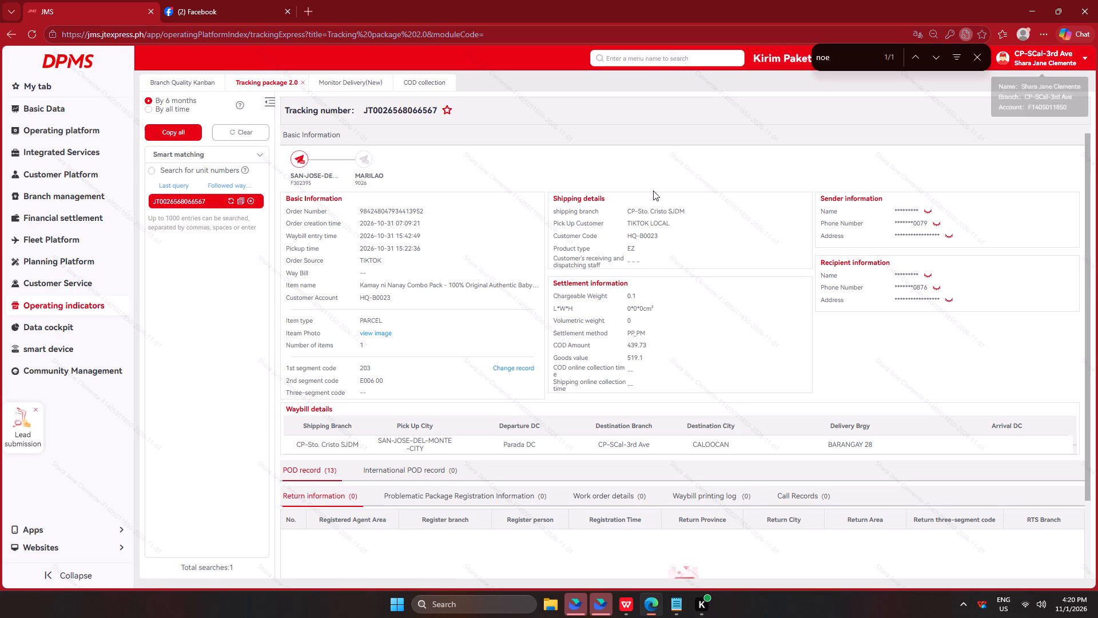
# Search the web for the waybill's full item name, Kamay ni Nanay Combo Pack, and open the image results.
pyautogui.tripleClick(445, 283)
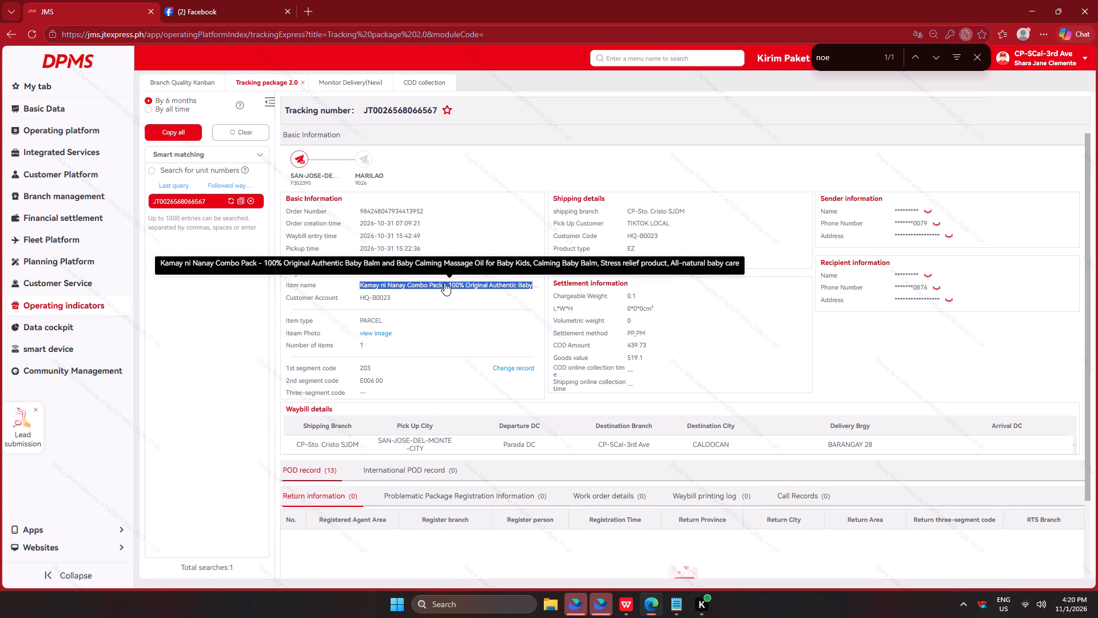
pyautogui.click(445, 282)
pyautogui.hotkey('ctrl', 'c')
pyautogui.click(313, 3)
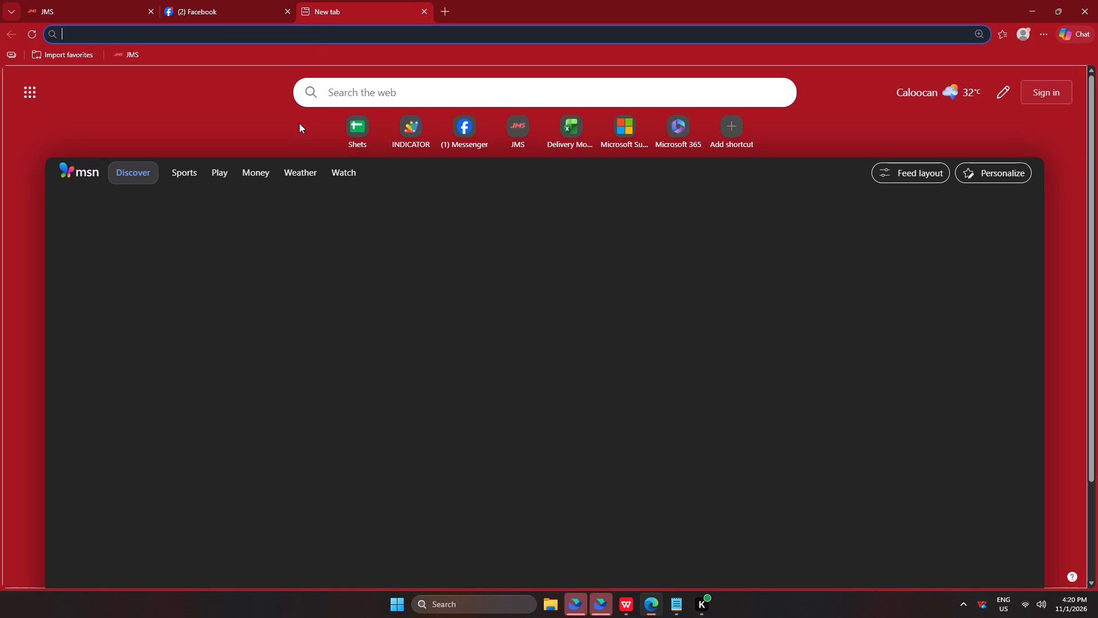
pyautogui.click(283, 37)
pyautogui.hotkey('ctrl', 'v')
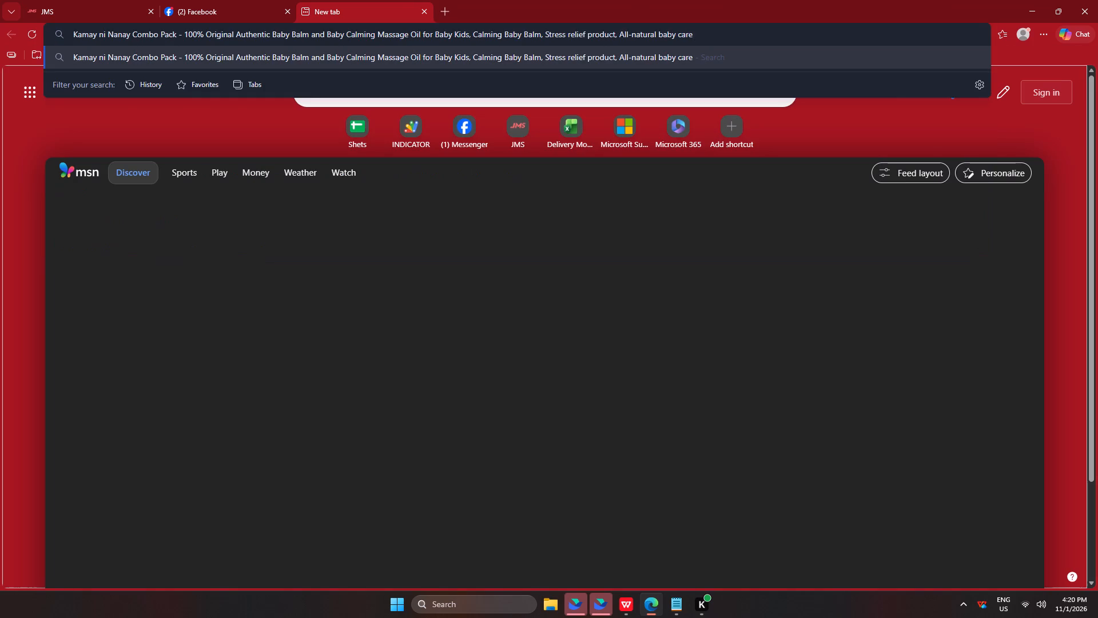
pyautogui.press('Return')
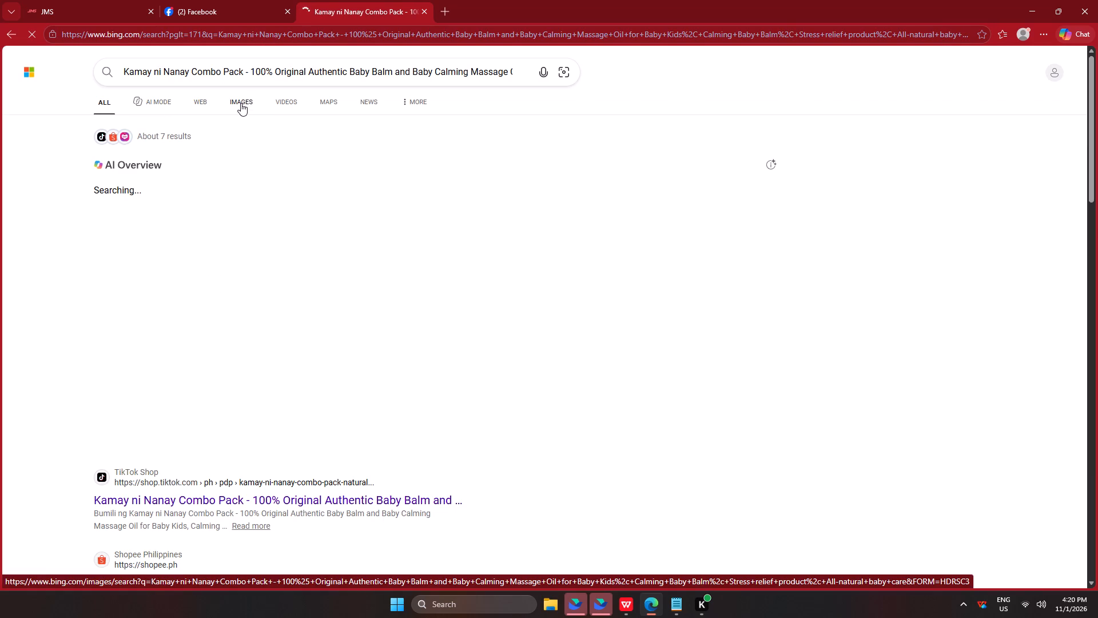
pyautogui.click(241, 103)
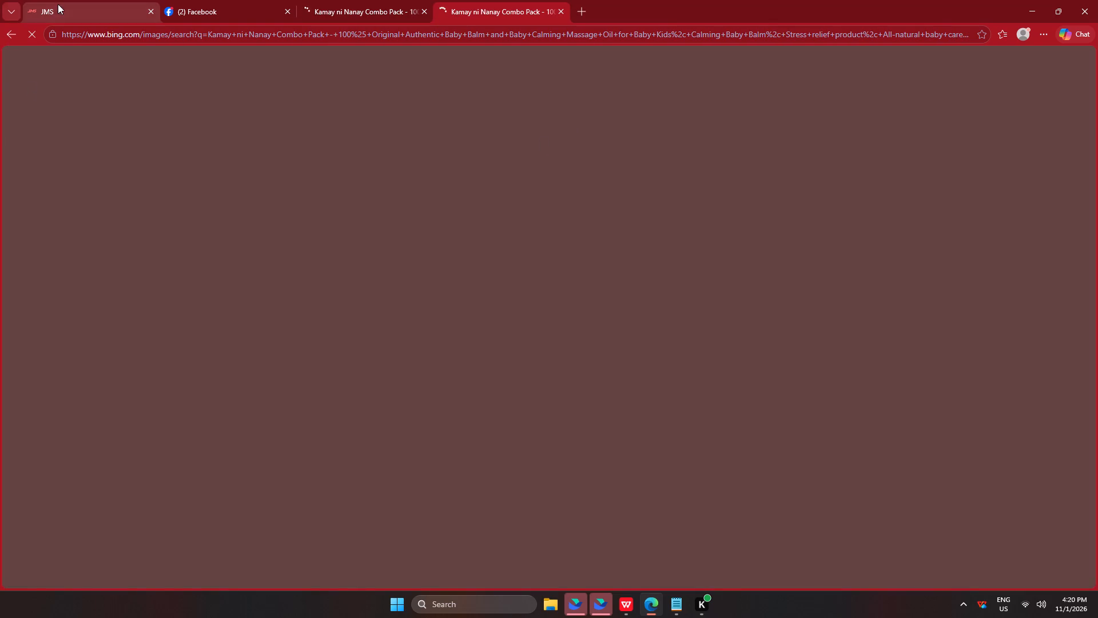
pyautogui.click(58, 4)
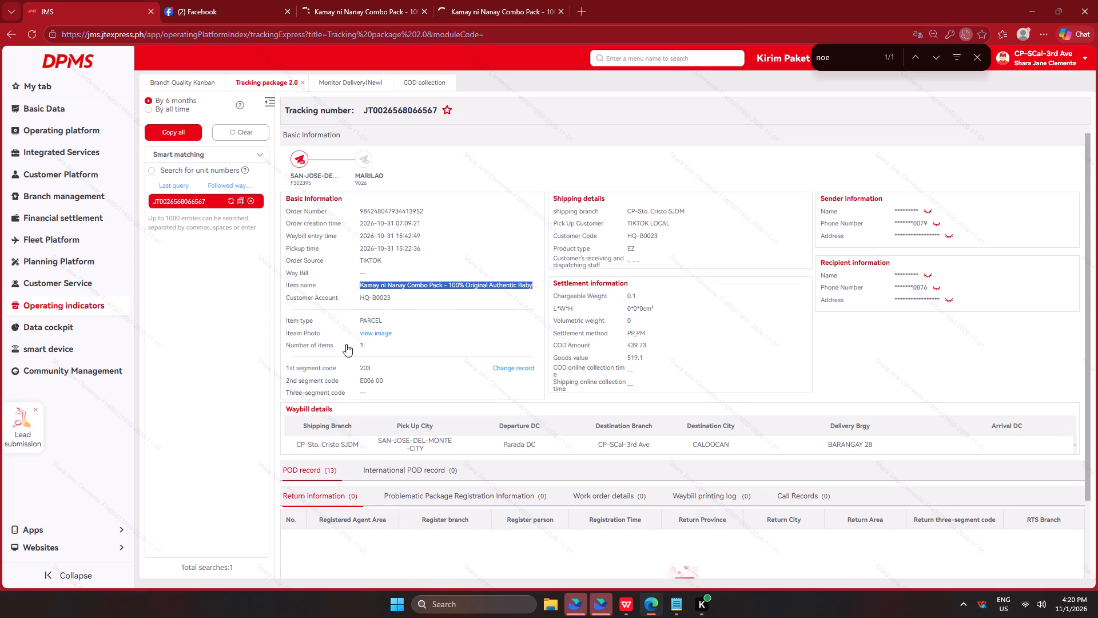
pyautogui.click(488, 4)
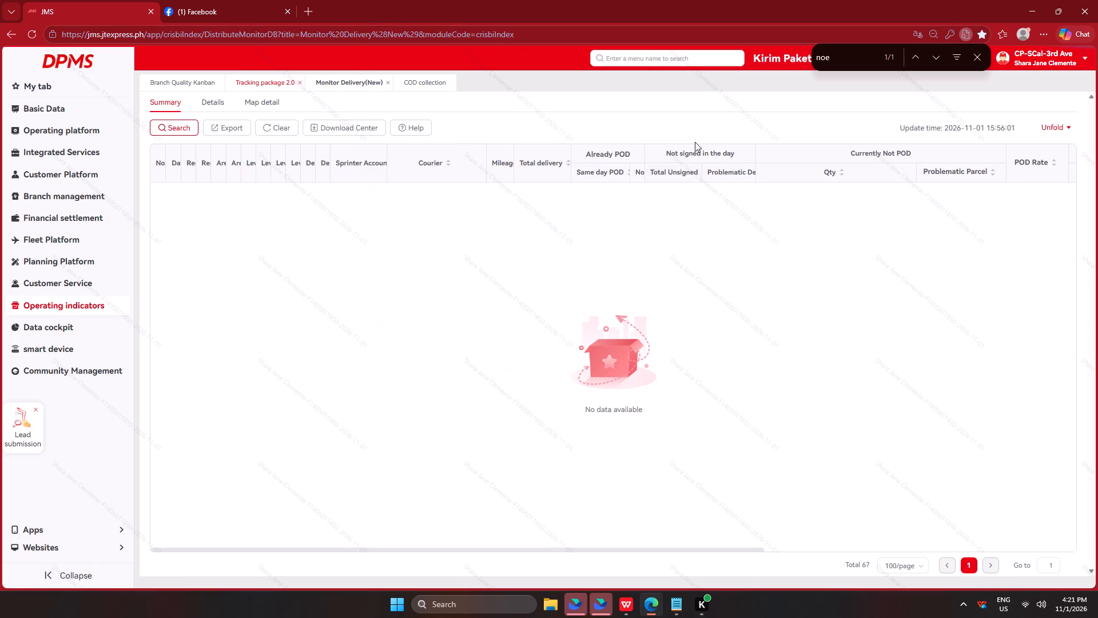
# Search the Monitor Delivery summary page for "pual".
pyautogui.moveTo(849, 56); pyautogui.dragTo(802, 54)
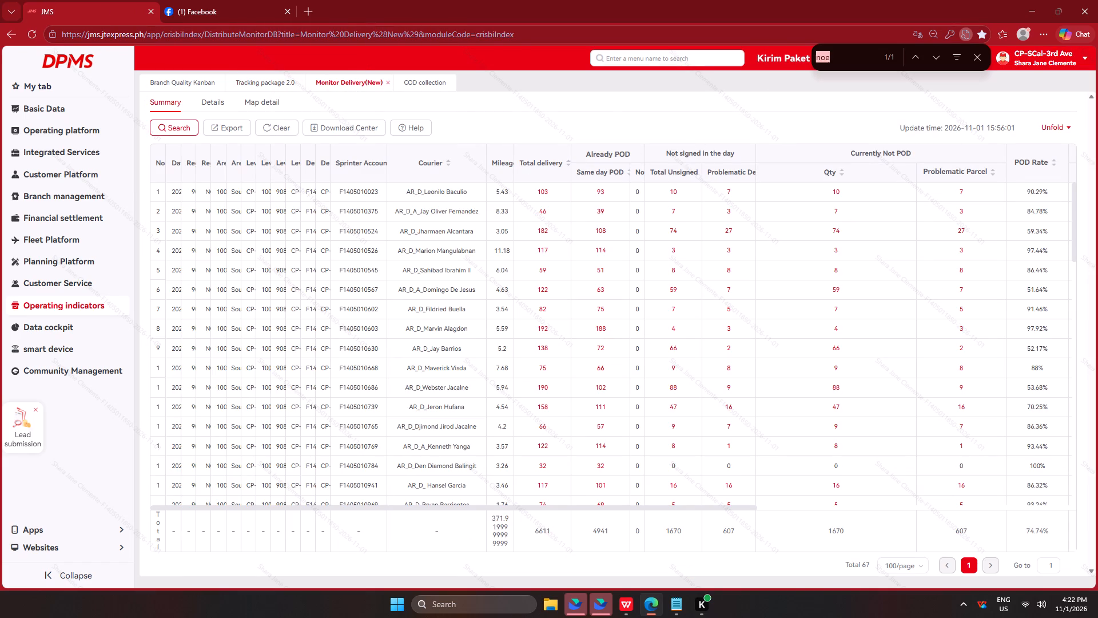
pyautogui.moveTo(802, 54); pyautogui.dragTo(770, 54)
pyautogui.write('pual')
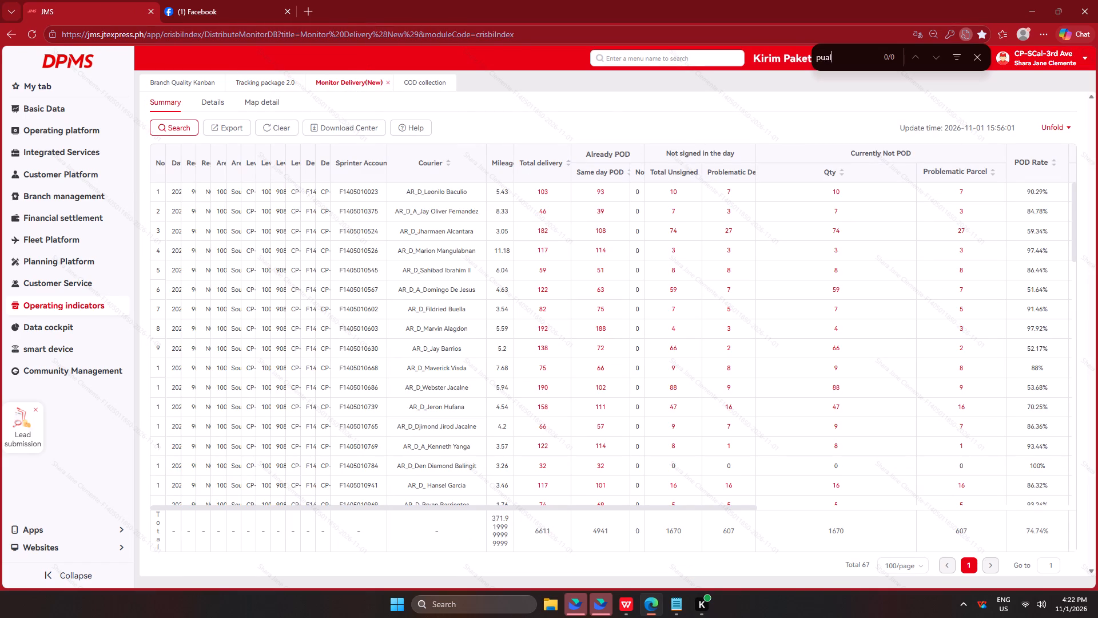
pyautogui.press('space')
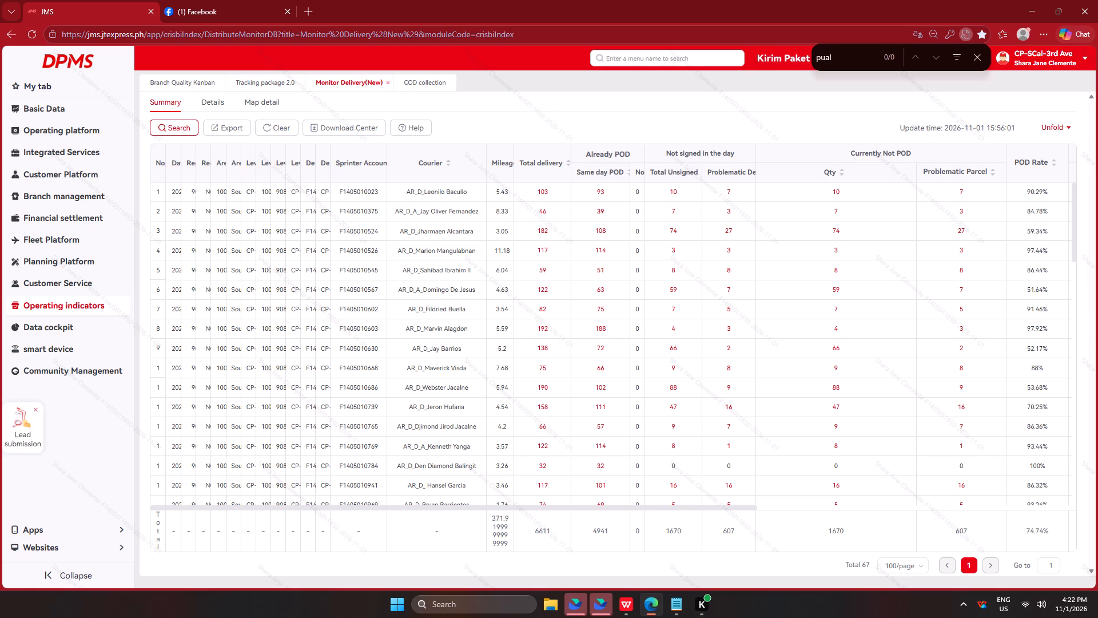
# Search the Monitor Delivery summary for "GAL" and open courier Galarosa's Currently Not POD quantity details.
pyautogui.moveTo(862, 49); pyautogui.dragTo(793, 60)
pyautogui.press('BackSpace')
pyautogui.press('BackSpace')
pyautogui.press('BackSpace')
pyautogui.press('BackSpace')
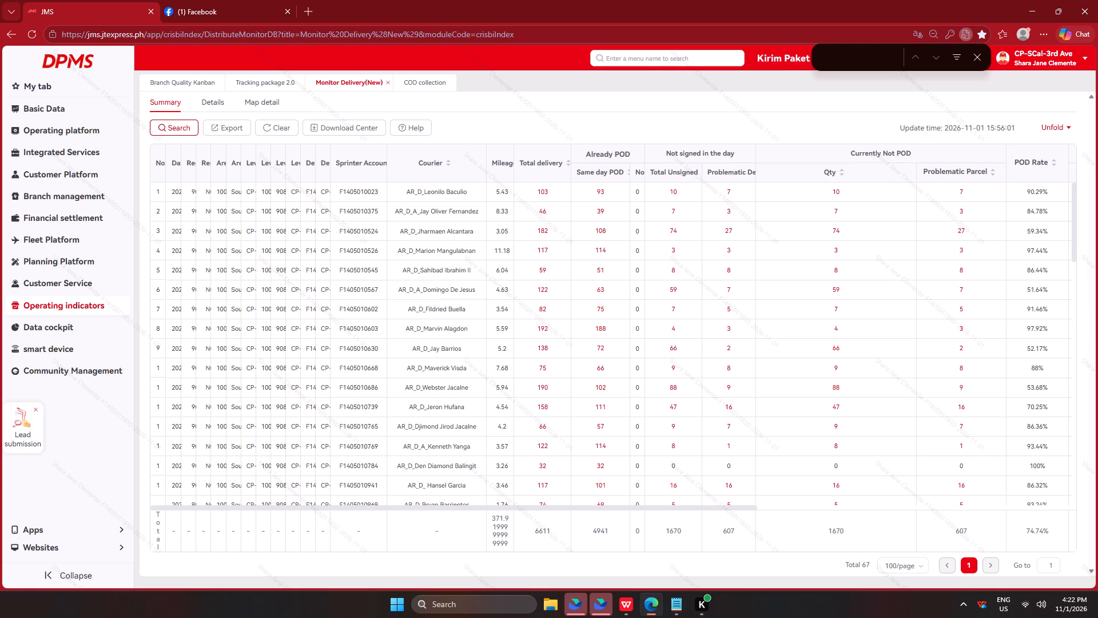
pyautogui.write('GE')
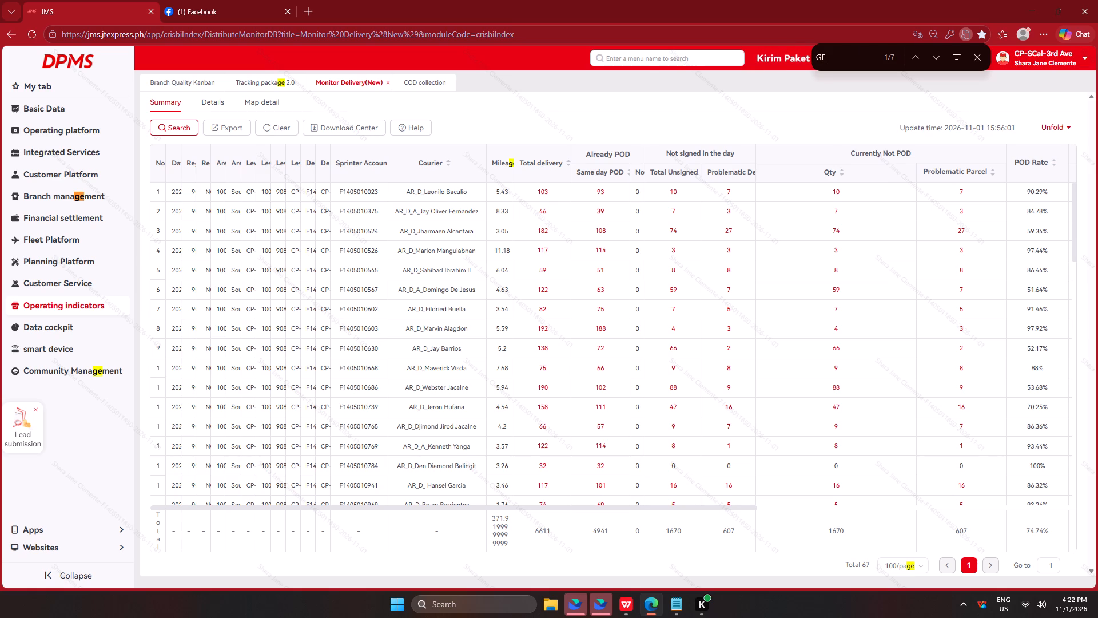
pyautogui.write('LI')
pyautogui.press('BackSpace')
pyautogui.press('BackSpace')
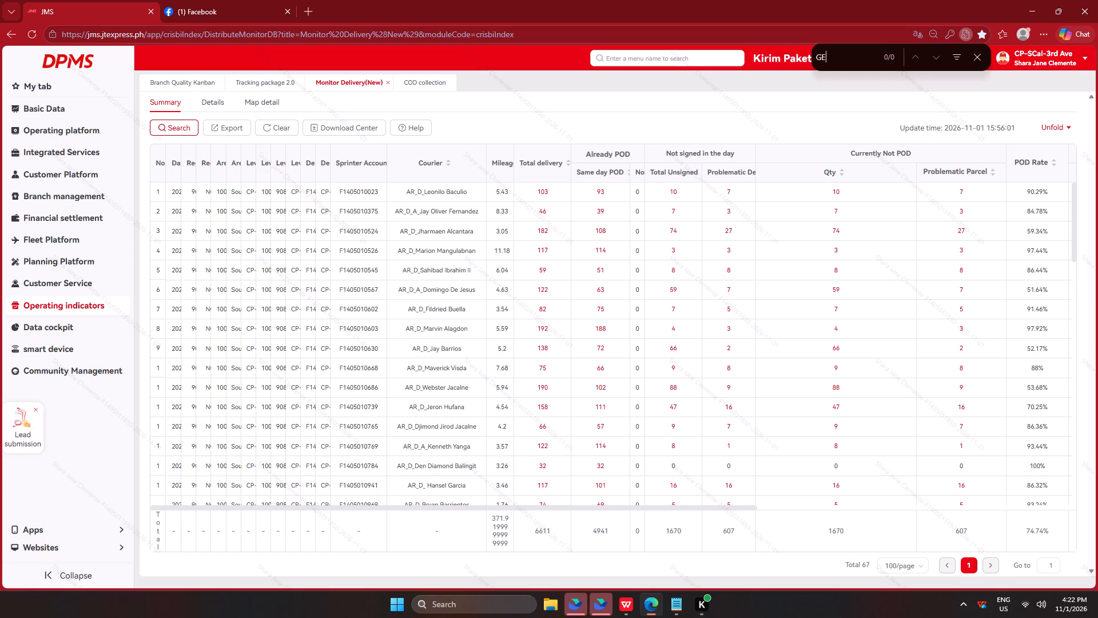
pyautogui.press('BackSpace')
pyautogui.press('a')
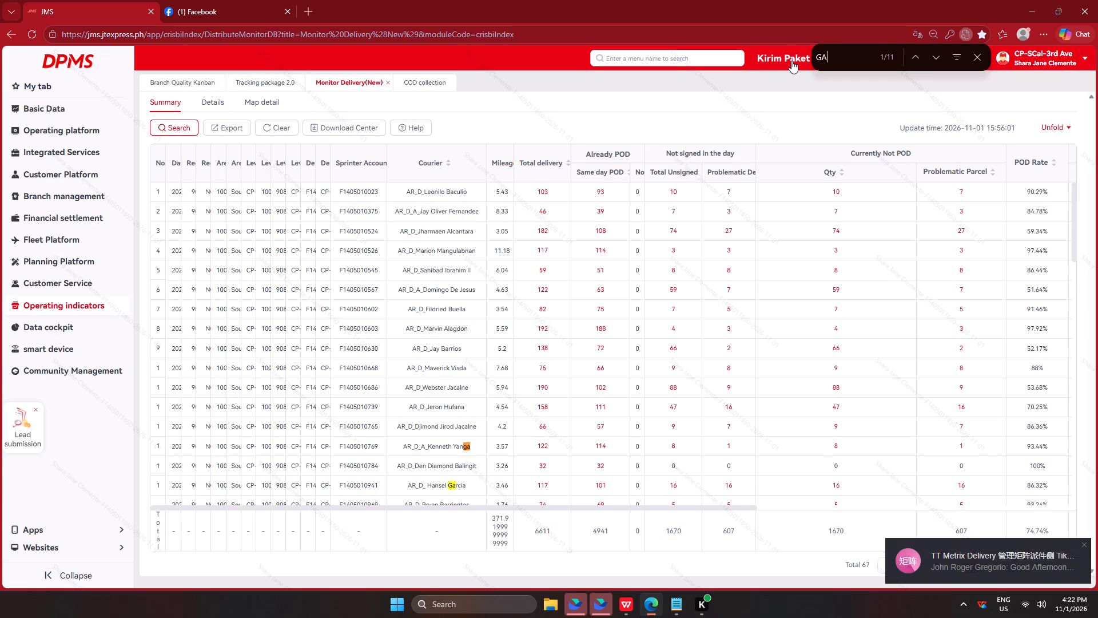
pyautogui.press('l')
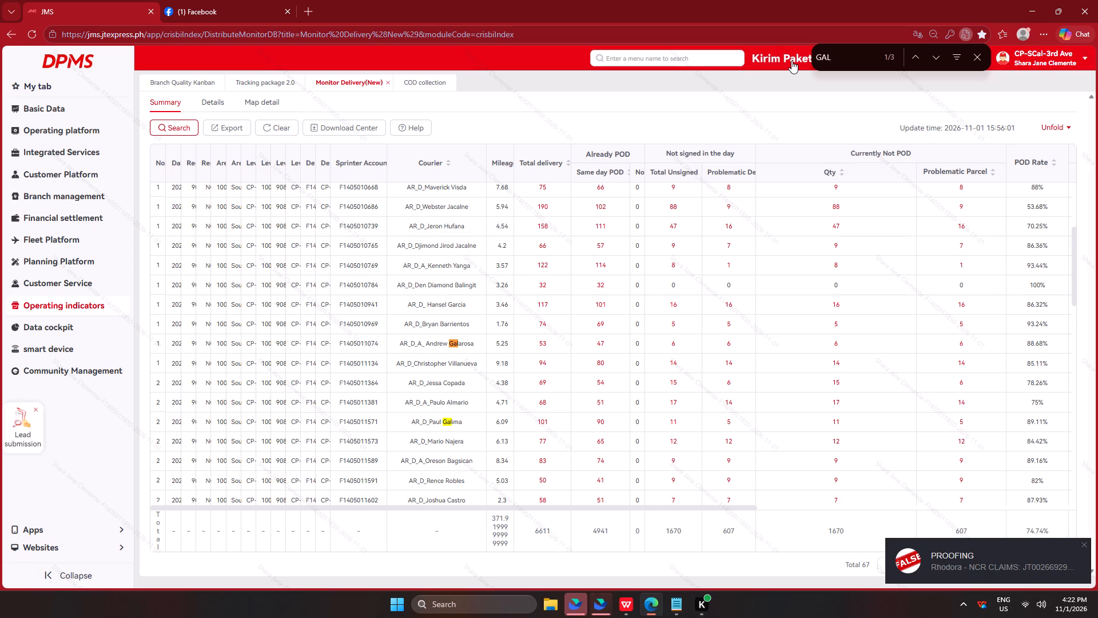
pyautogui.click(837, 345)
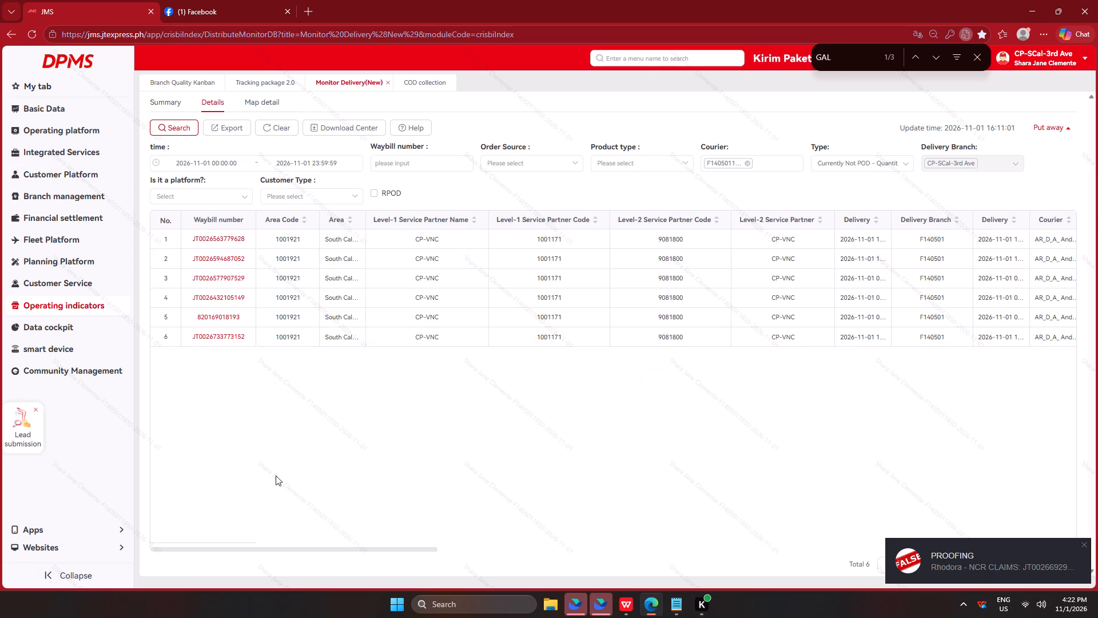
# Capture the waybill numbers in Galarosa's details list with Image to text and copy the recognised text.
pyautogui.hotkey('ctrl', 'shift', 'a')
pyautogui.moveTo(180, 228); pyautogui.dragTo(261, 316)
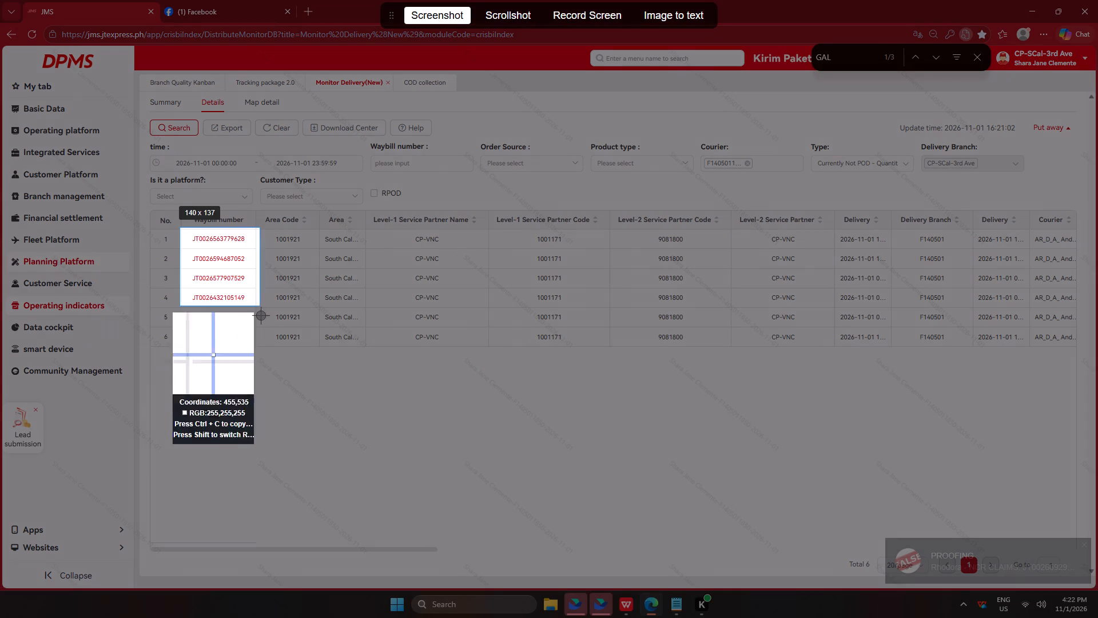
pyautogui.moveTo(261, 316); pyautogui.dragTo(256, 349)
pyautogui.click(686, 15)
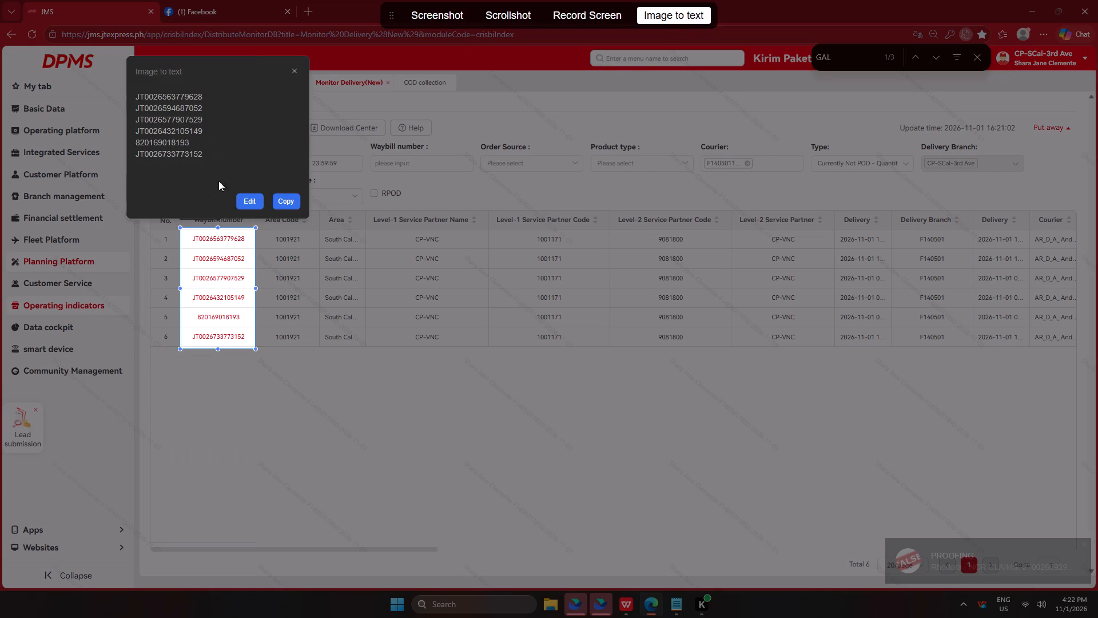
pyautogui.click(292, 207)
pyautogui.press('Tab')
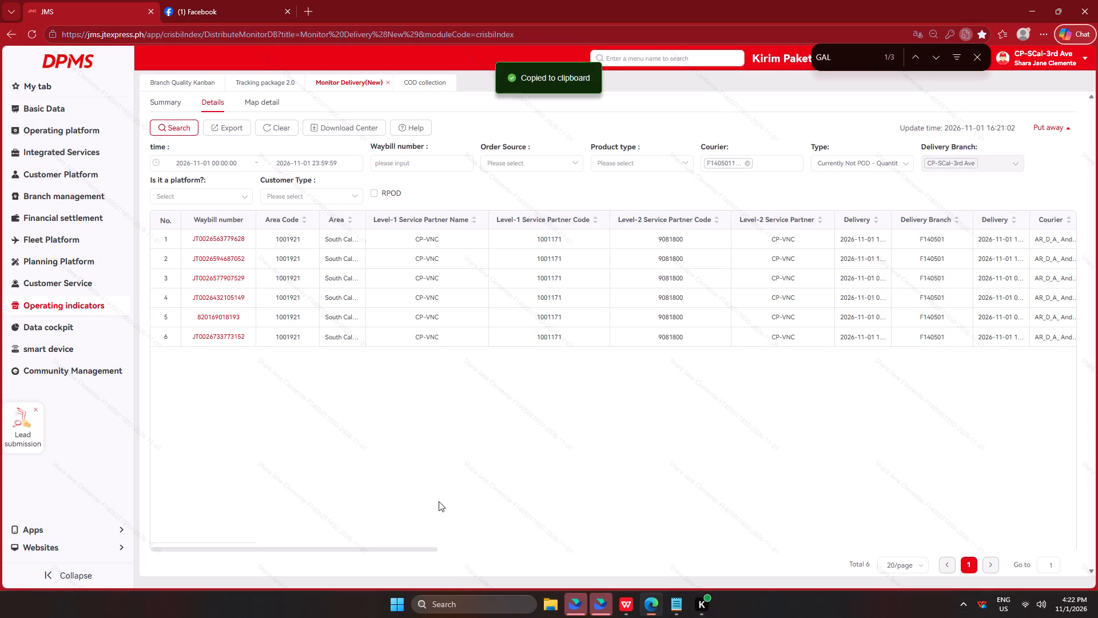
# In the CHECKING sheet in WPS Office, fill row 150 across columns A to E with blue as a divider.
pyautogui.hotkey('alt', 'Tab')
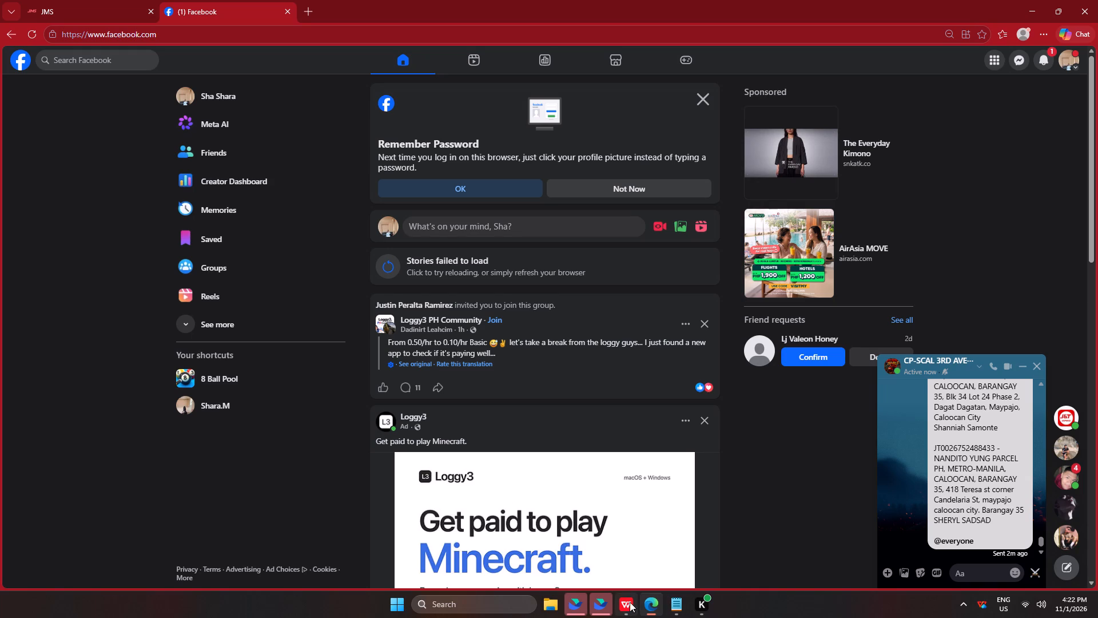
pyautogui.click(630, 602)
pyautogui.moveTo(35, 369); pyautogui.dragTo(328, 382)
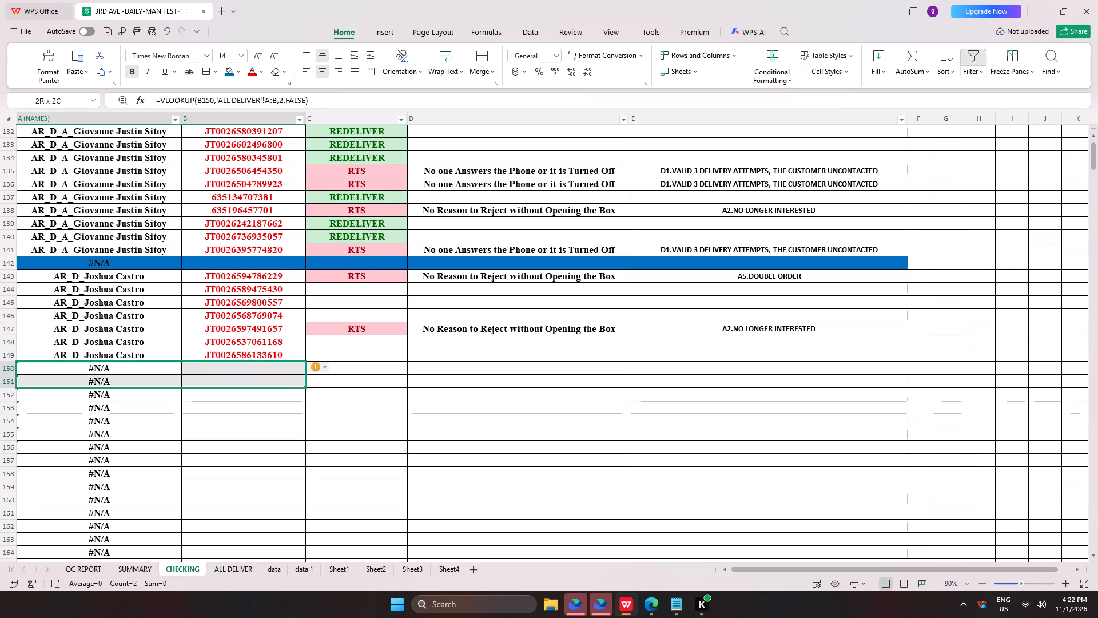
pyautogui.moveTo(328, 382); pyautogui.dragTo(708, 363)
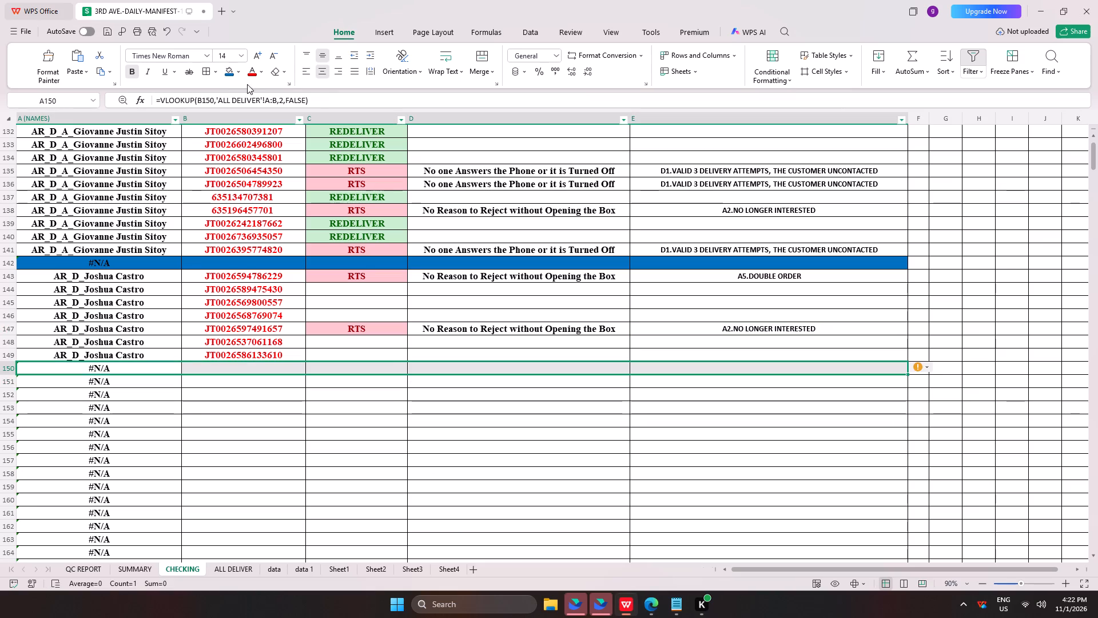
pyautogui.click(230, 76)
# Paste courier Galarosa's copied waybill numbers into column B starting at B151, directly below the blue divider.
pyautogui.click(240, 374)
pyautogui.click(237, 381)
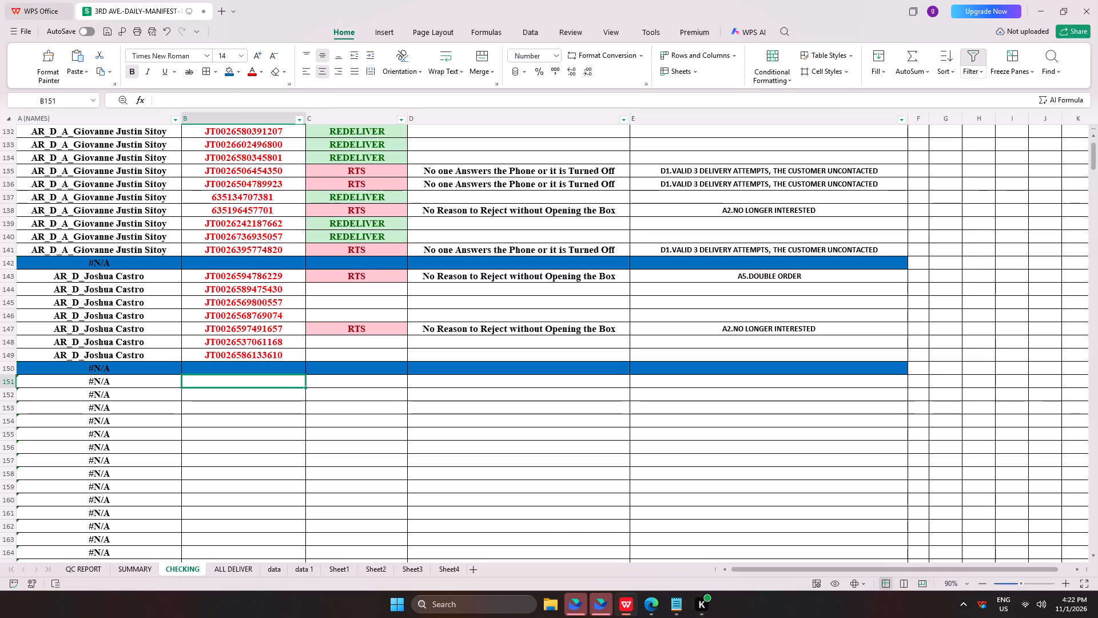
pyautogui.hotkey('ctrl', 'v')
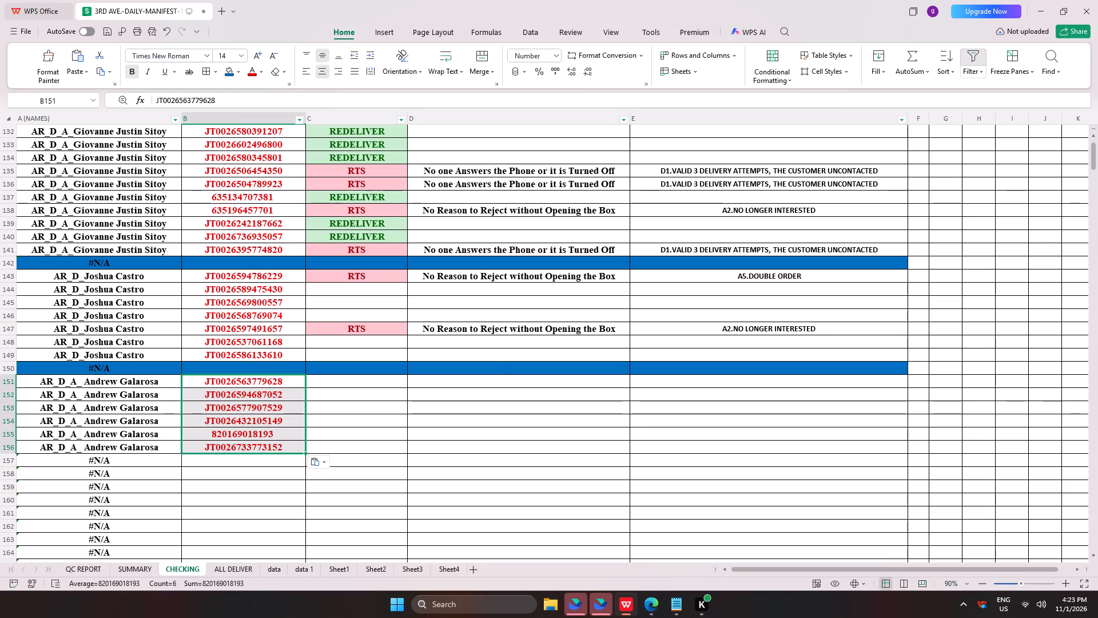
# In JMS Tracking package 2.0, replace the previous query with Galarosa's waybill numbers and examine the first waybill's POD record.
pyautogui.hotkey('alt', 'Tab')
pyautogui.click(54, 0)
pyautogui.click(262, 83)
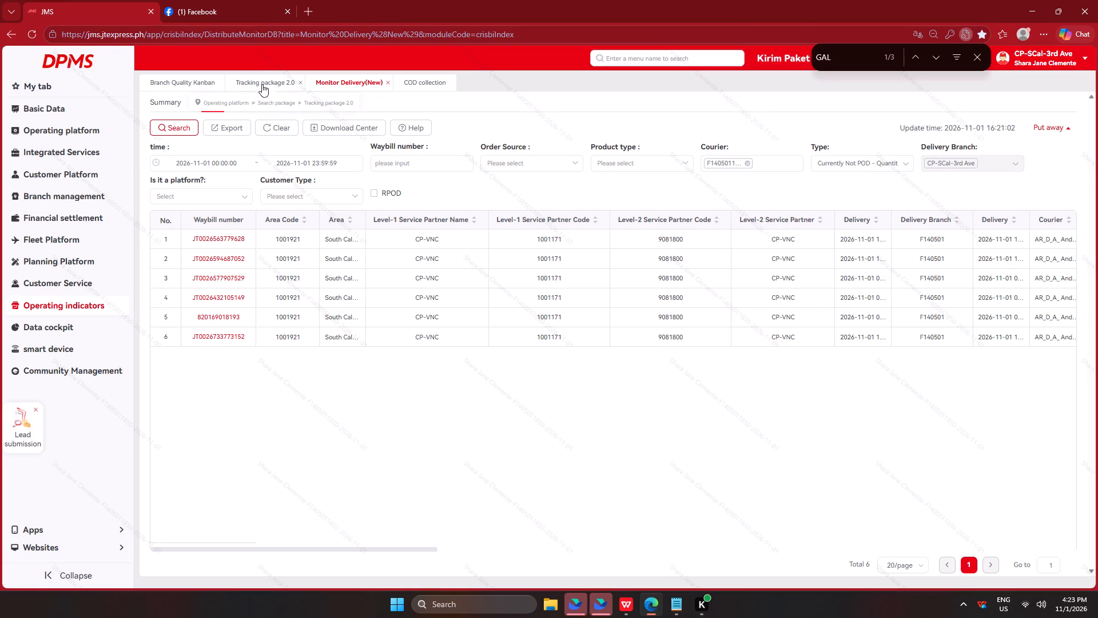
pyautogui.click(241, 128)
pyautogui.click(220, 304)
pyautogui.hotkey('ctrl', 'v')
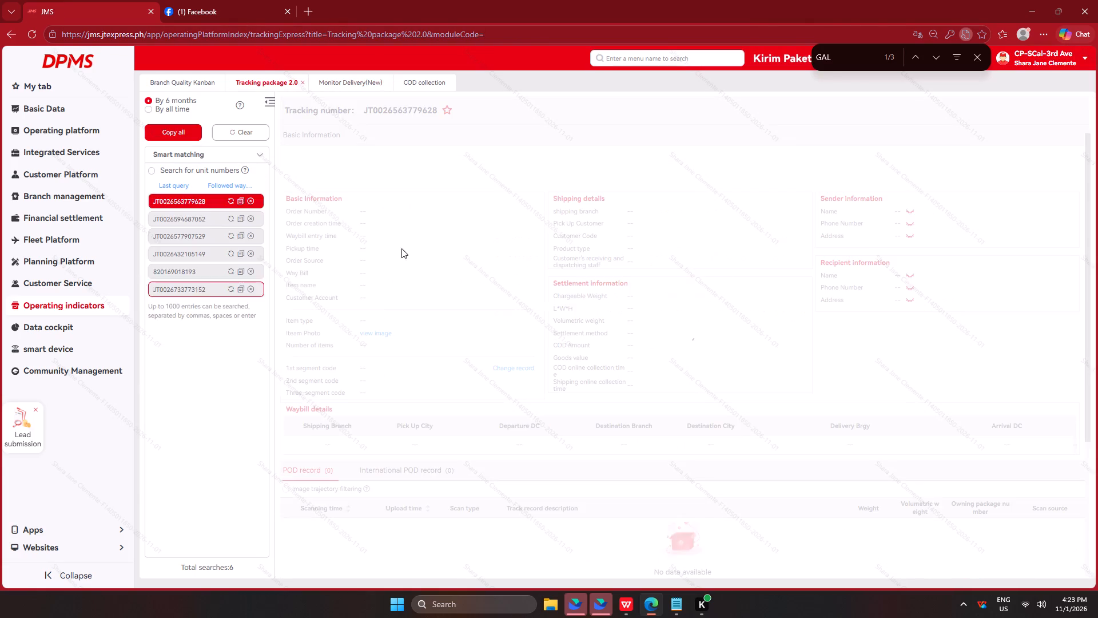
pyautogui.scroll(-13, 630, 287)
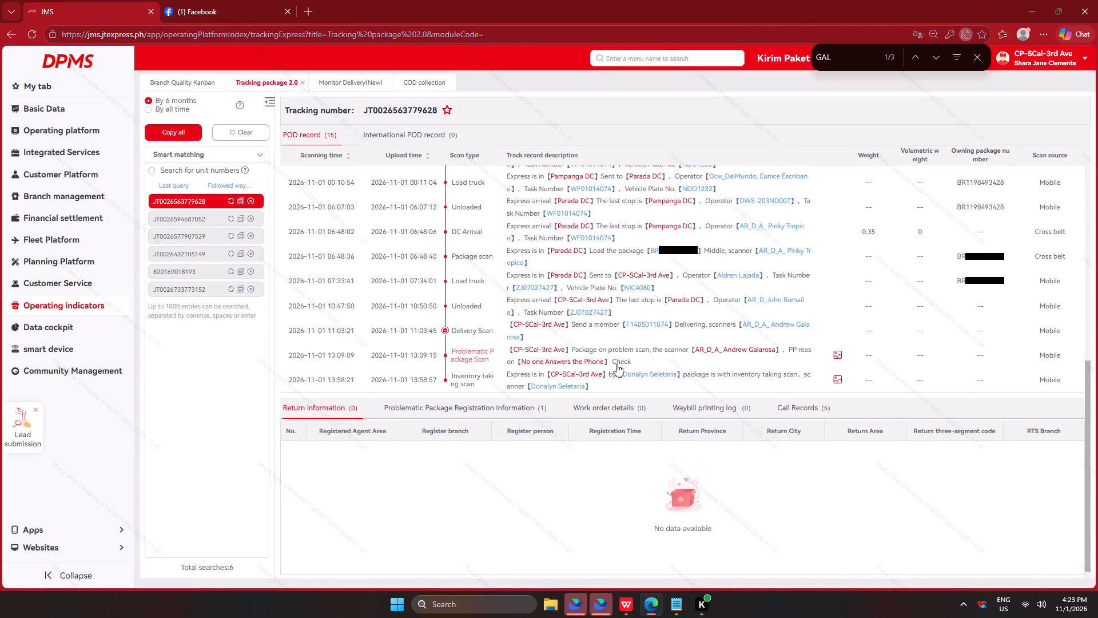
# Open the second waybill's POD record and examine the photos attached to its Problematic Package Scan.
pyautogui.click(178, 224)
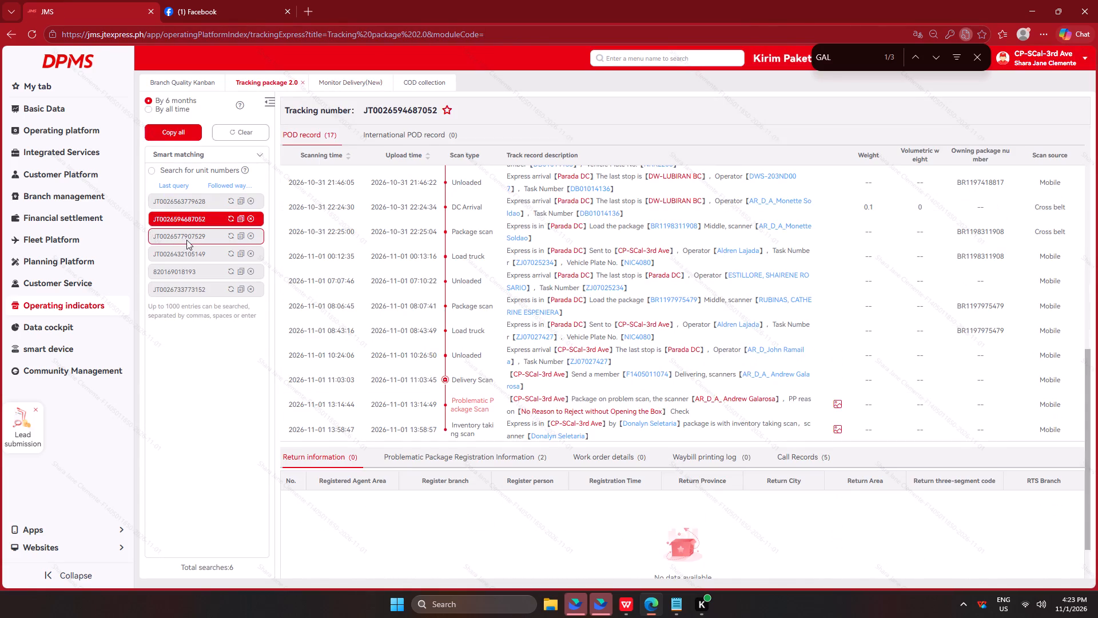
pyautogui.click(833, 403)
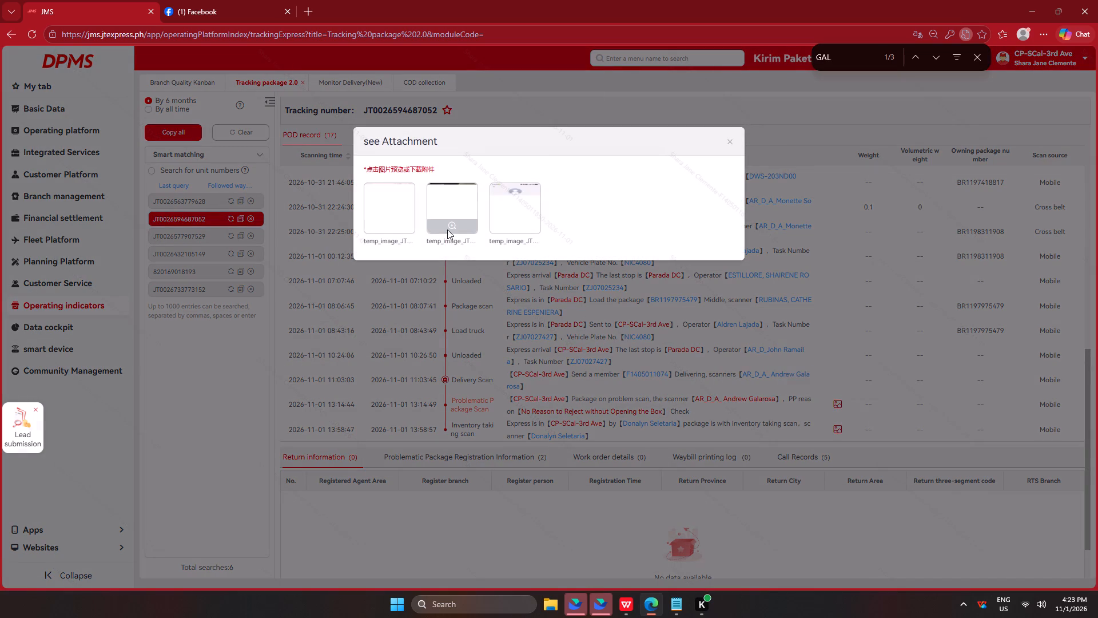
pyautogui.click(453, 229)
pyautogui.press('Right')
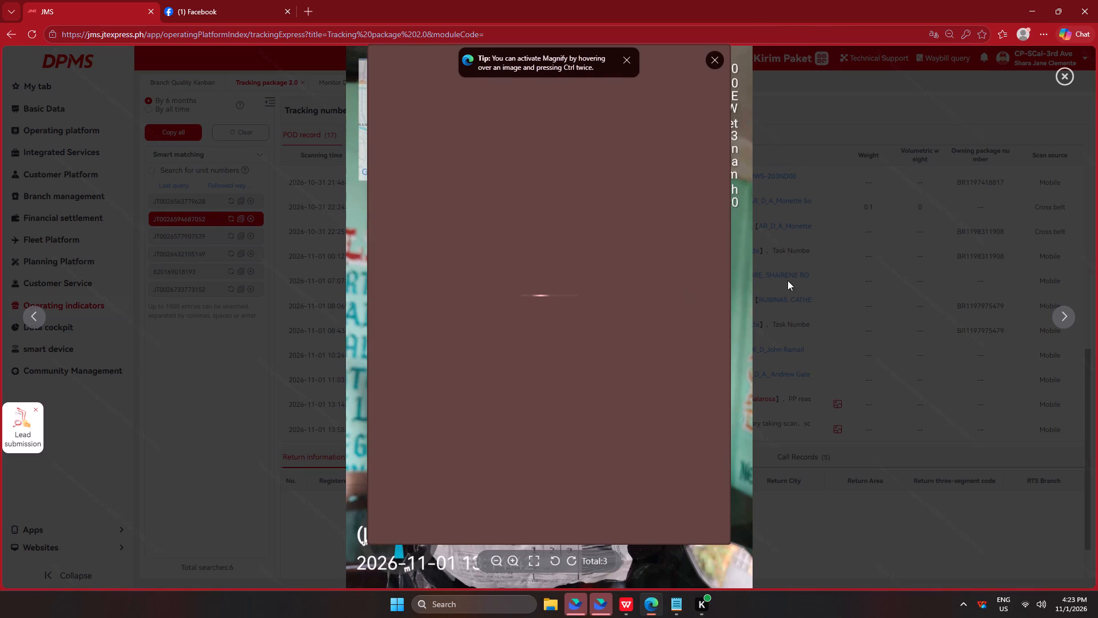
pyautogui.click(712, 57)
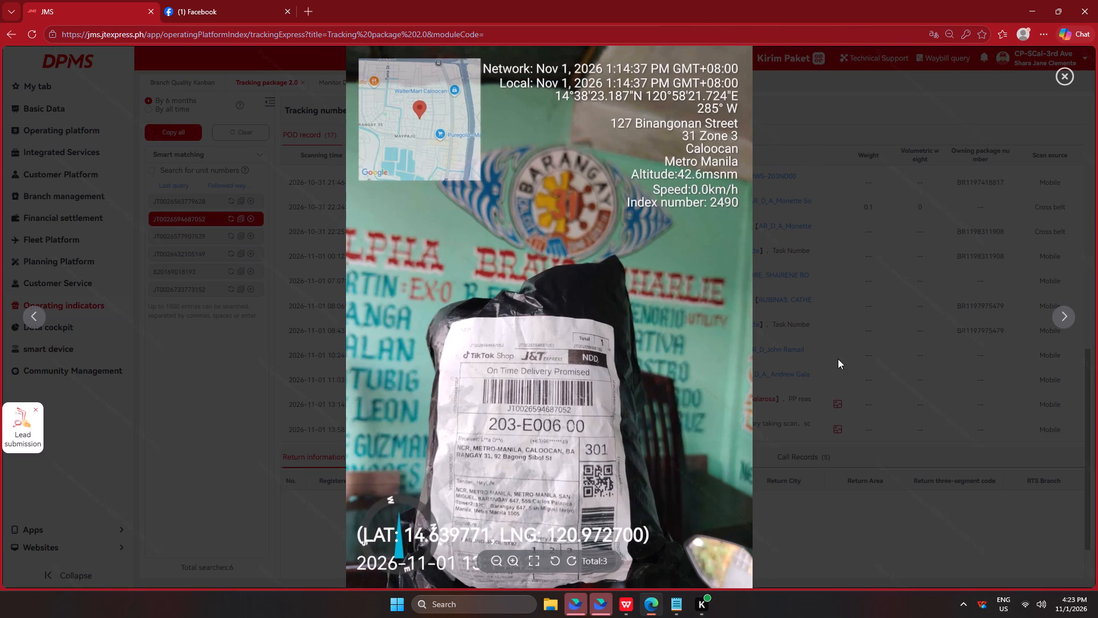
pyautogui.click(840, 358)
pyautogui.click(388, 225)
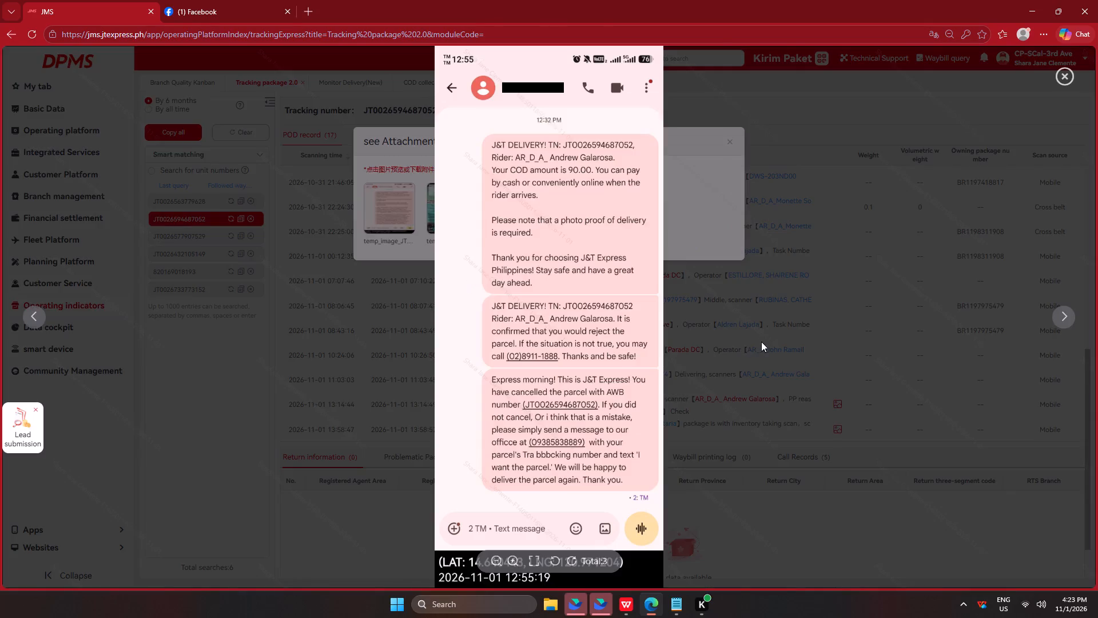
pyautogui.click(769, 339)
pyautogui.click(767, 346)
# Return to Galarosa's waybill rows in the CHECKING sheet in WPS Office.
pyautogui.hotkey('alt', 'Tab')
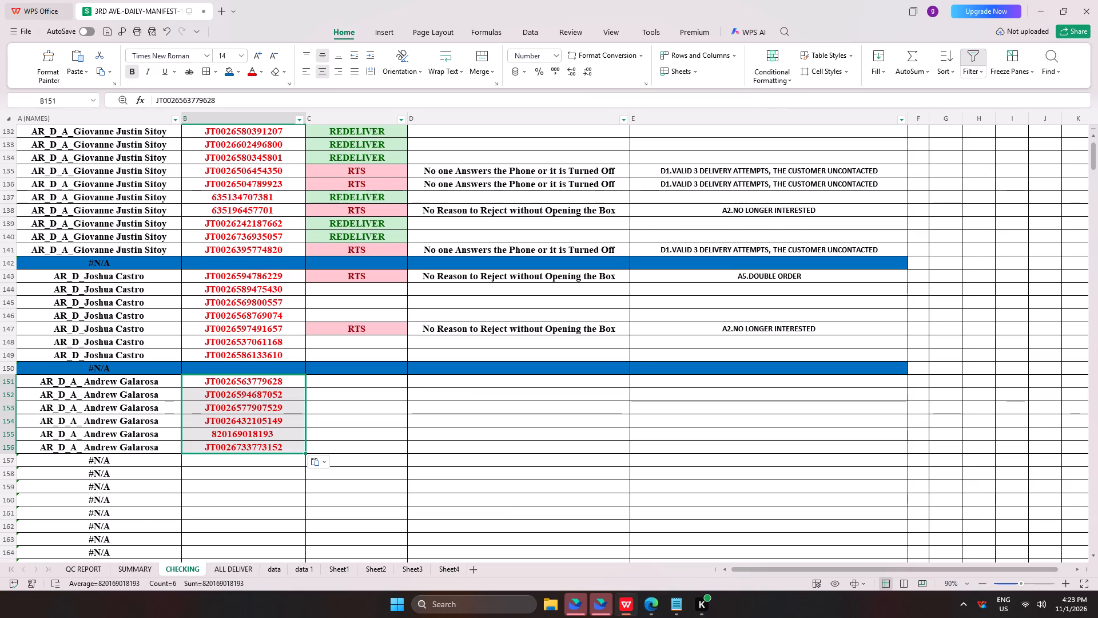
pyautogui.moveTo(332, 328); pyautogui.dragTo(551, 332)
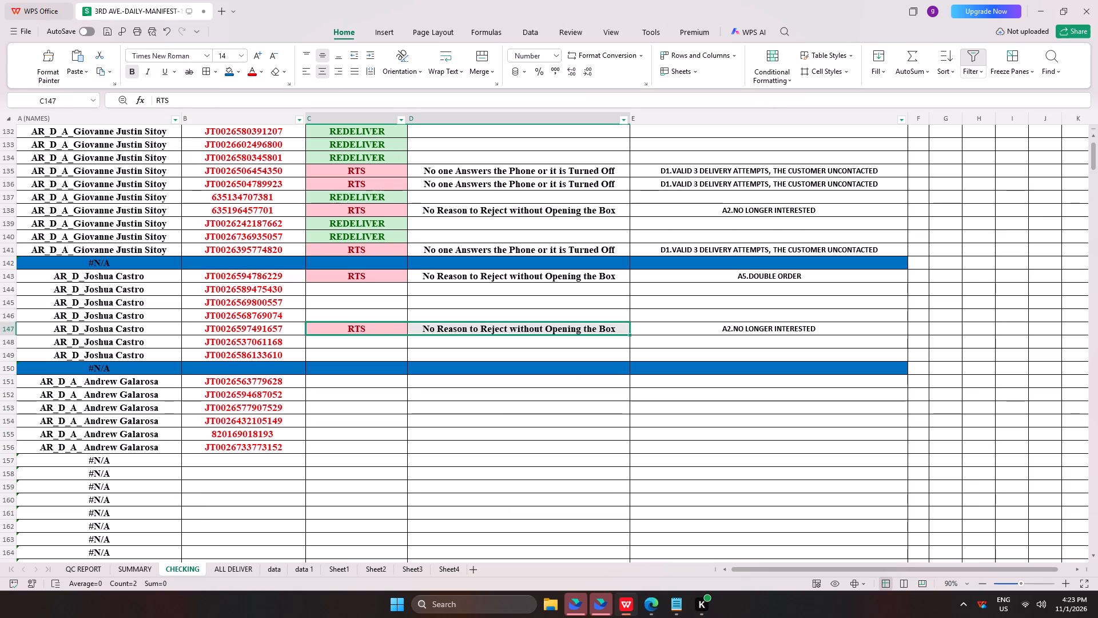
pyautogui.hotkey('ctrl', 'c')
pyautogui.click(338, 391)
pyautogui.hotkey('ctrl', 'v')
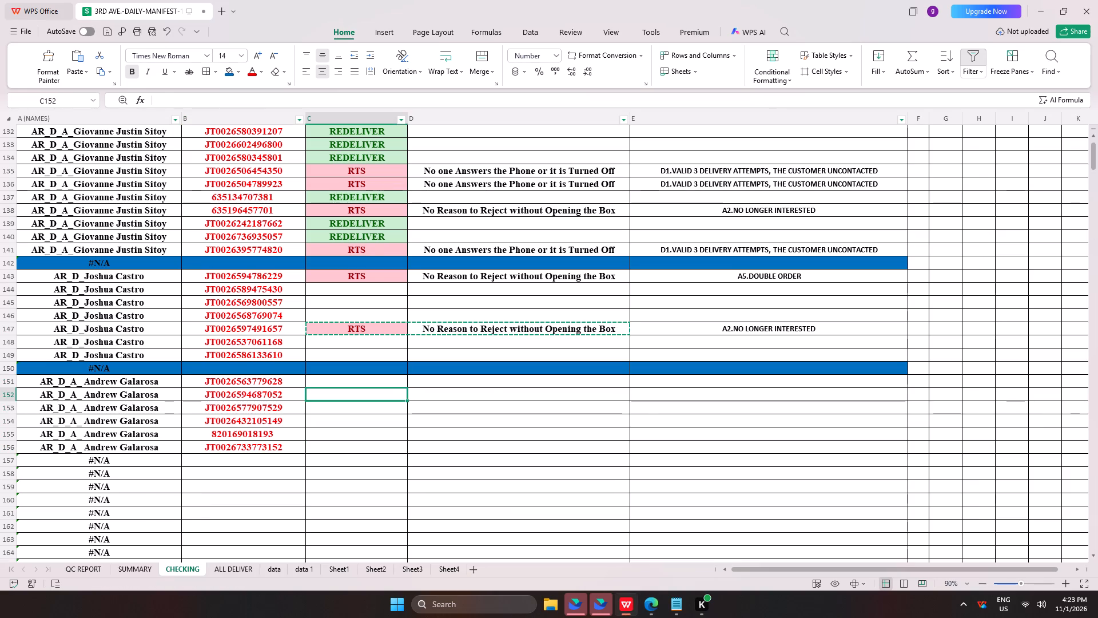
pyautogui.hotkey('alt', 'Tab')
pyautogui.click(188, 223)
pyautogui.click(195, 240)
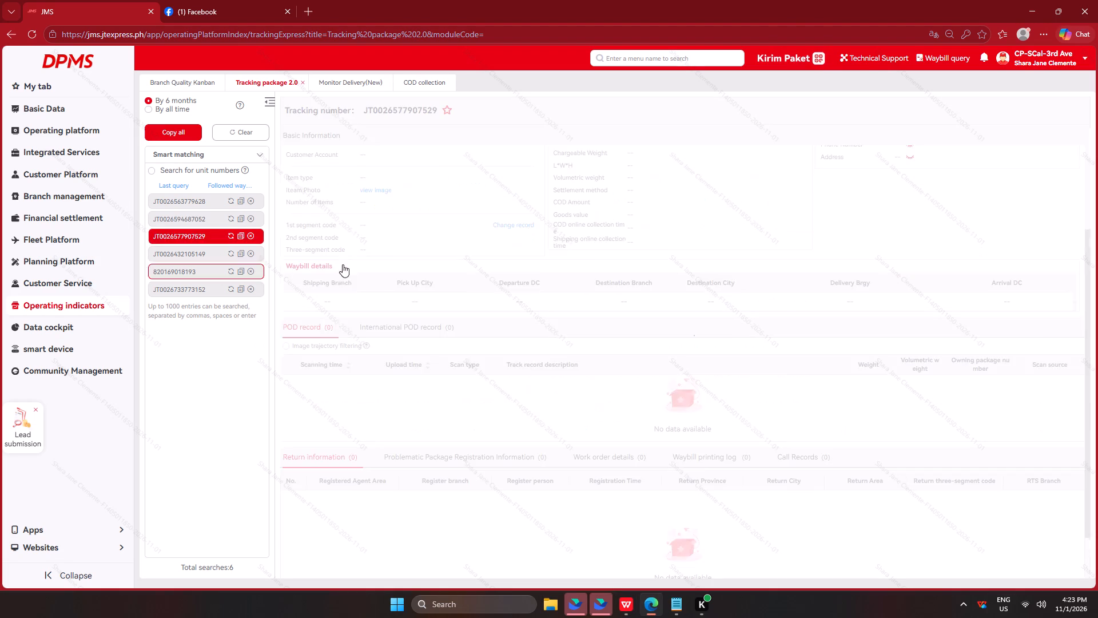
pyautogui.click(211, 256)
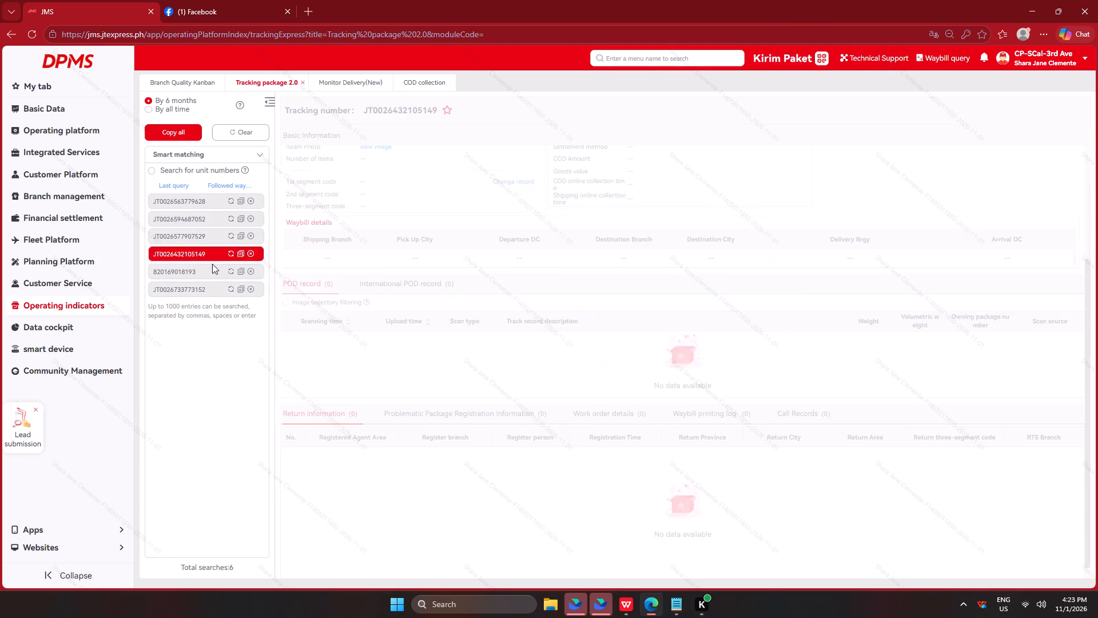
pyautogui.click(207, 270)
pyautogui.scroll(-2, 558, 332)
pyautogui.click(188, 295)
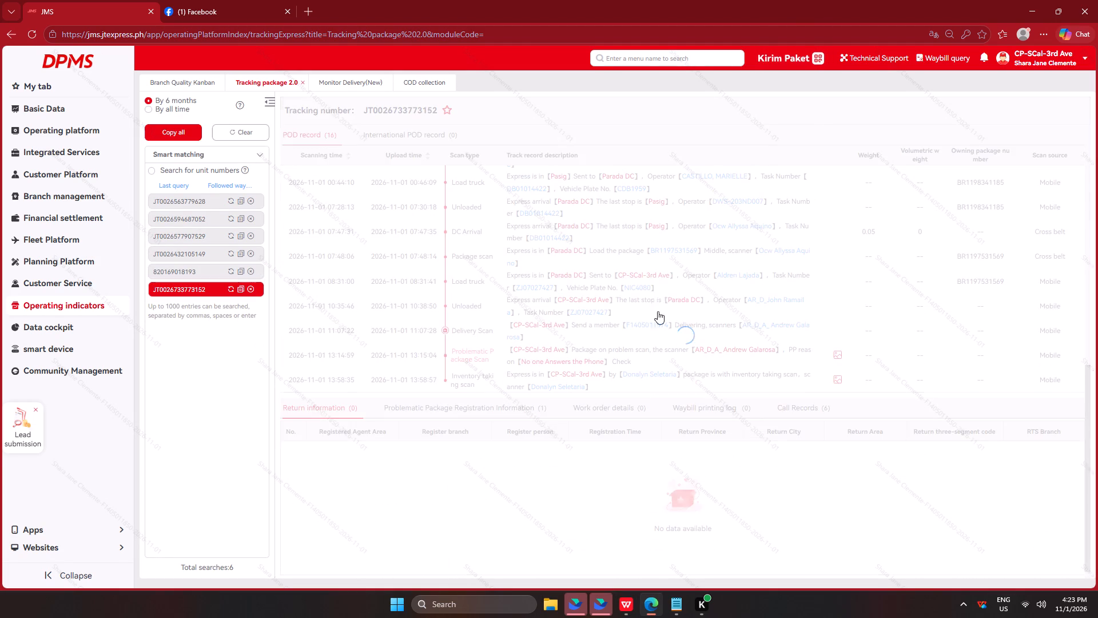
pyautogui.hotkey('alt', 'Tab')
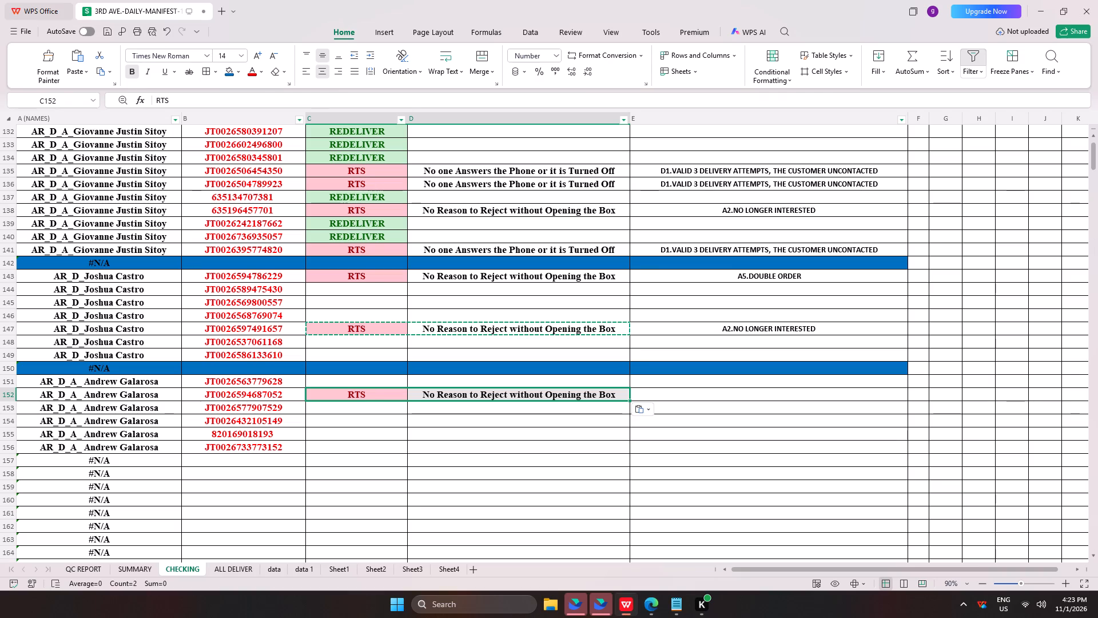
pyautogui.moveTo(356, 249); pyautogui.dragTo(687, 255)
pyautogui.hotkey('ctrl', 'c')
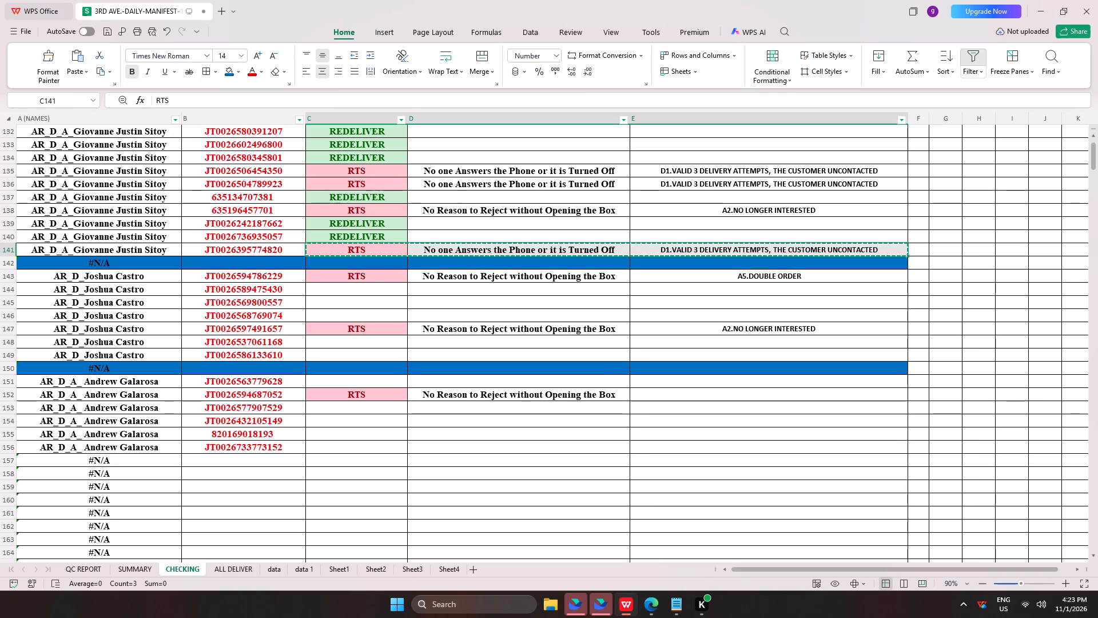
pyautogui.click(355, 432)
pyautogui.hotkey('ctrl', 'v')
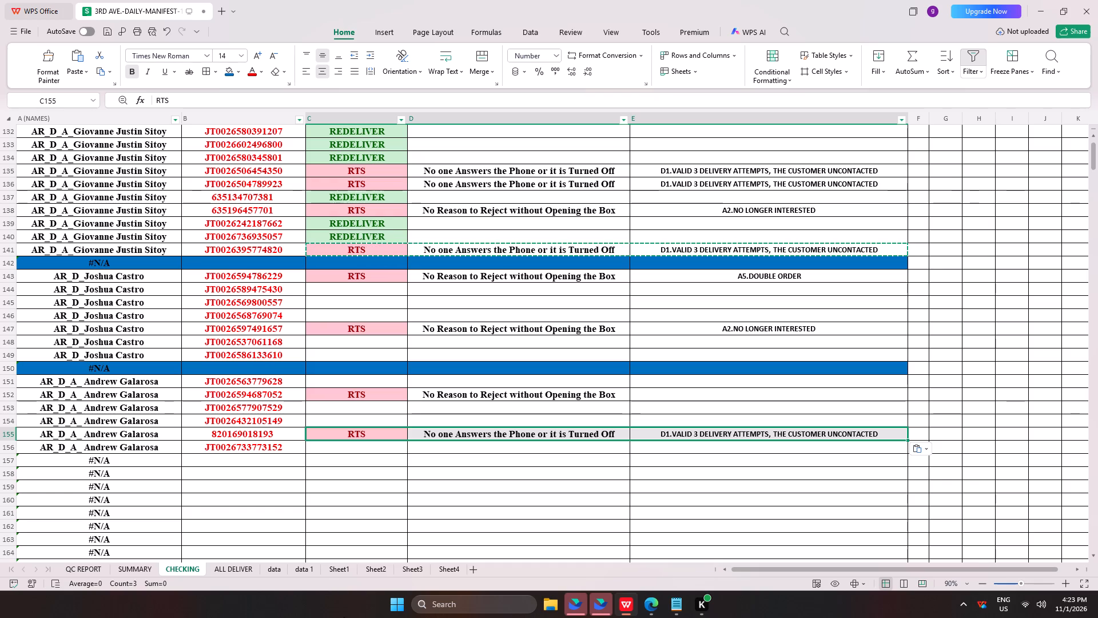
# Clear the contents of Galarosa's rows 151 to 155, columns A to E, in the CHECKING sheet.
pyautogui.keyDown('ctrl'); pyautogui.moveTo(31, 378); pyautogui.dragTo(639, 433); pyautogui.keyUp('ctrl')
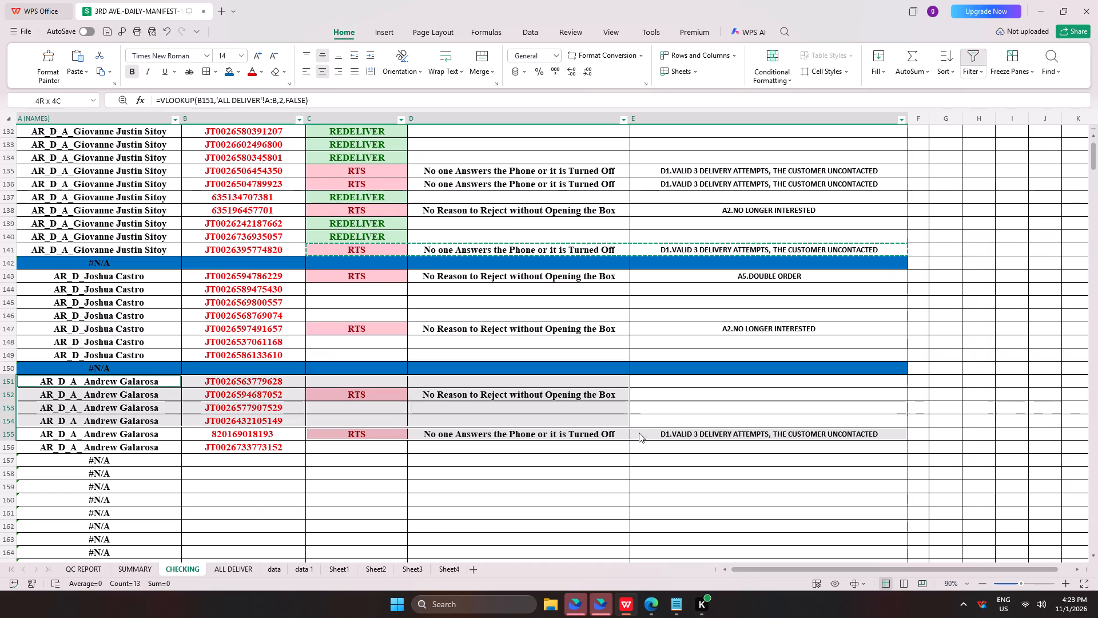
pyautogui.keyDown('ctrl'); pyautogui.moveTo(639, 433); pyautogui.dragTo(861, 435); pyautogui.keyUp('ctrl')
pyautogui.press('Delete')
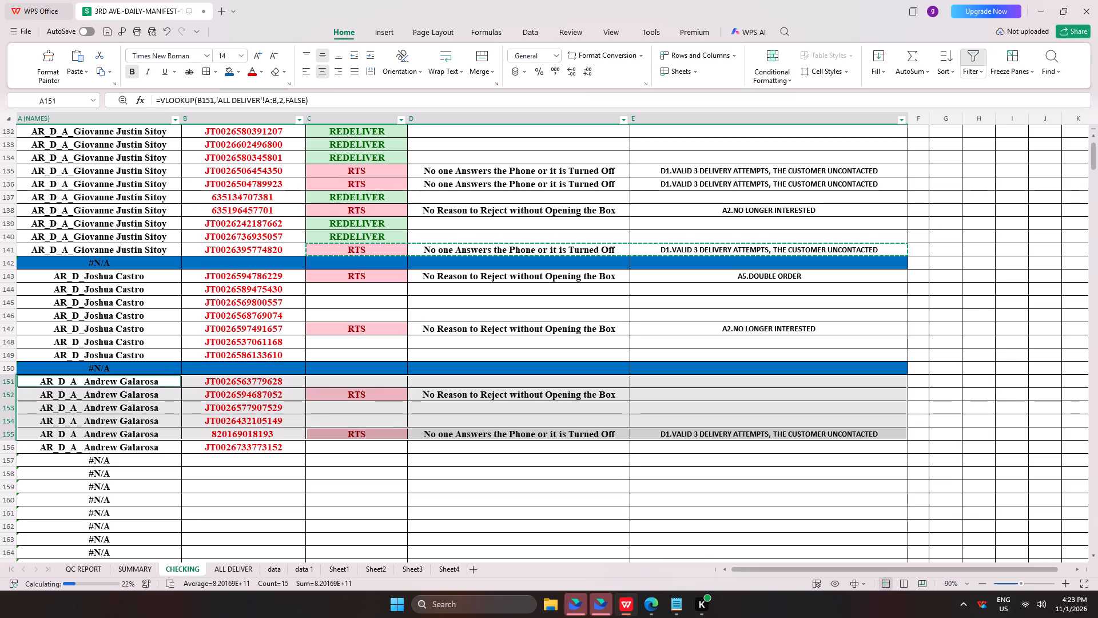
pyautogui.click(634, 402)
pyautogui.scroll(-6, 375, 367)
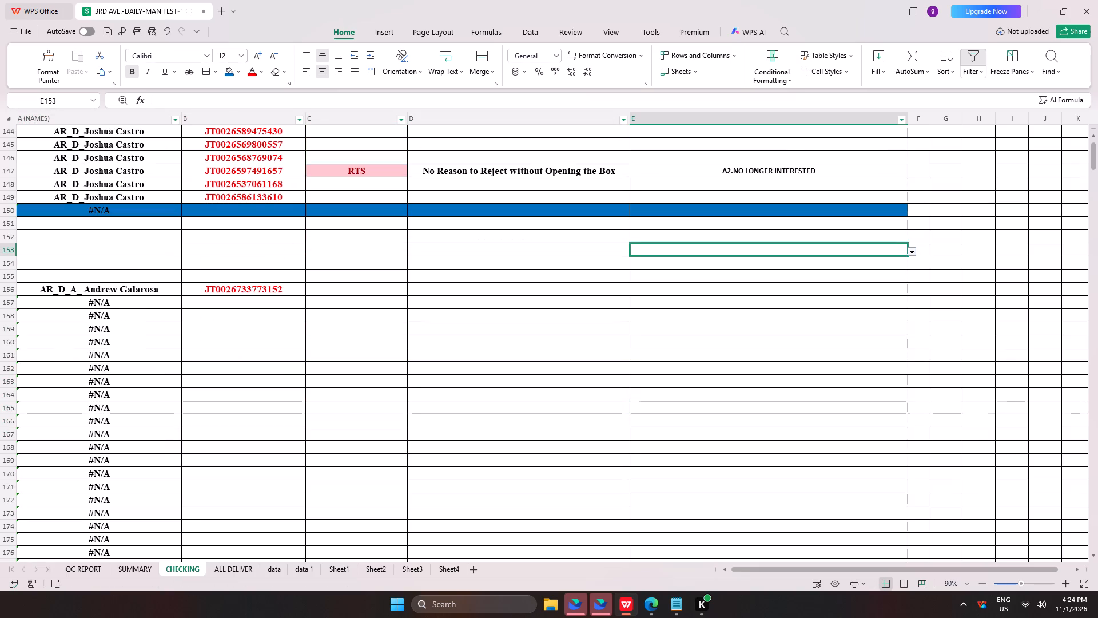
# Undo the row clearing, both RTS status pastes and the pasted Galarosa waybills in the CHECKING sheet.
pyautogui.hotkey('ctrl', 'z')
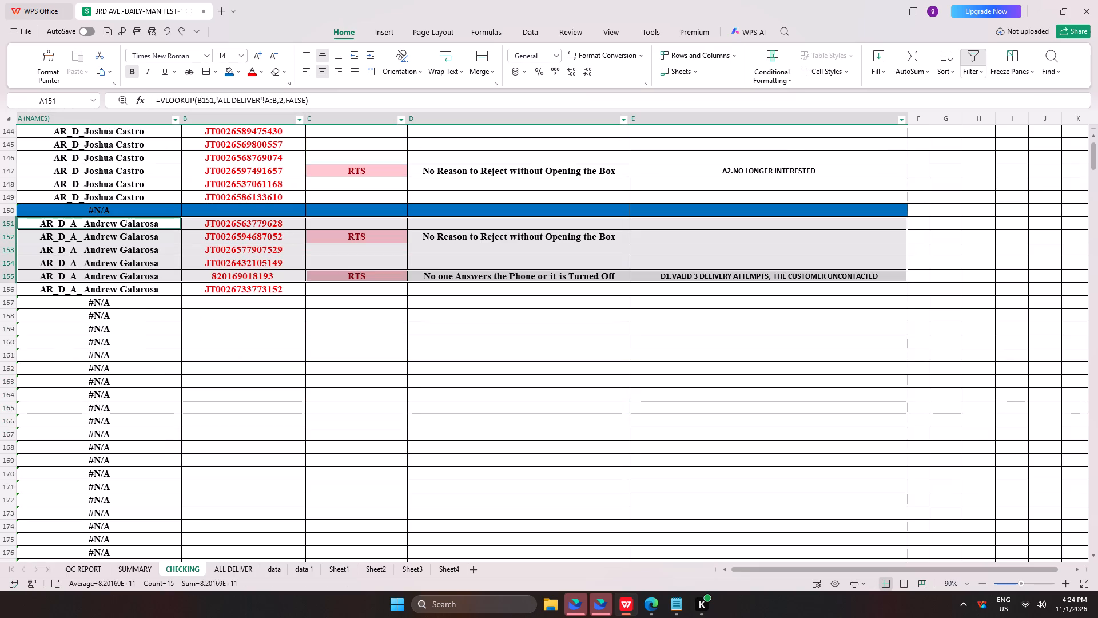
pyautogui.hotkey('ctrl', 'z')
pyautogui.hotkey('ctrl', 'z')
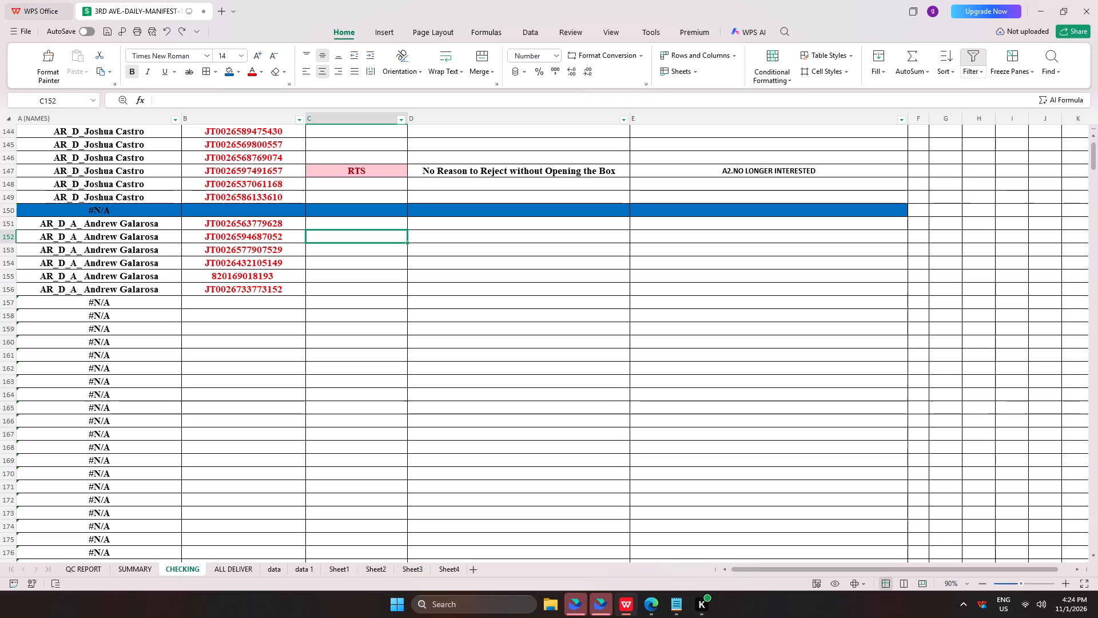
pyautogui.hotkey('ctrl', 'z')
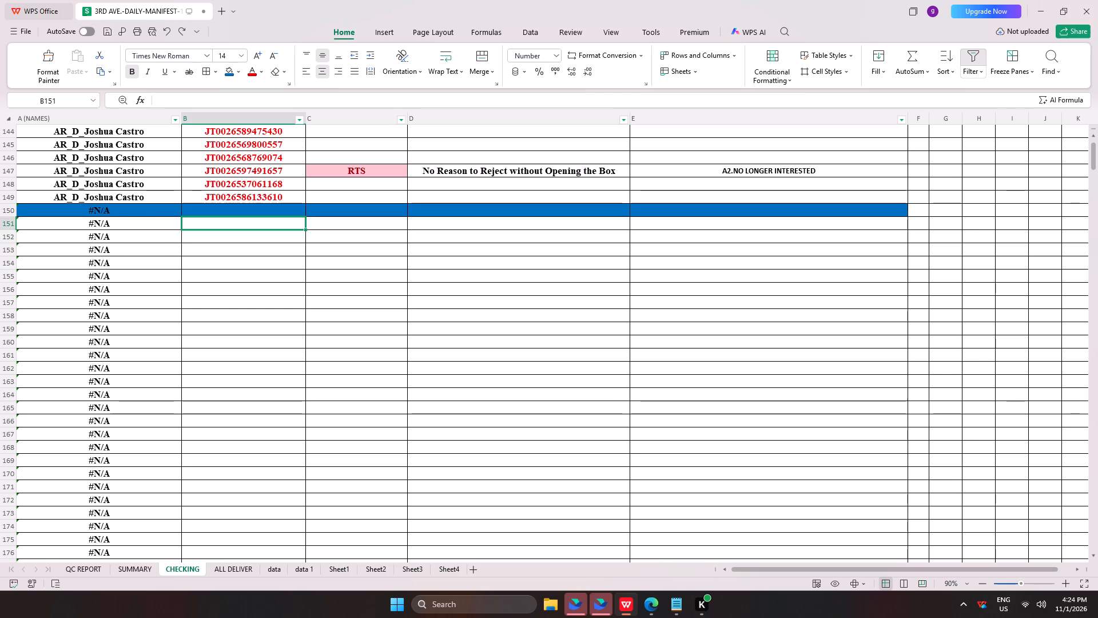
# Switch to the browser and clear the waybill list in package tracking.
pyautogui.hotkey('alt', 'Tab')
pyautogui.click(239, 135)
# Search the Monitor Delivery summary for "PAUL" and open courier Galima's Currently Not POD quantity details.
pyautogui.click(341, 84)
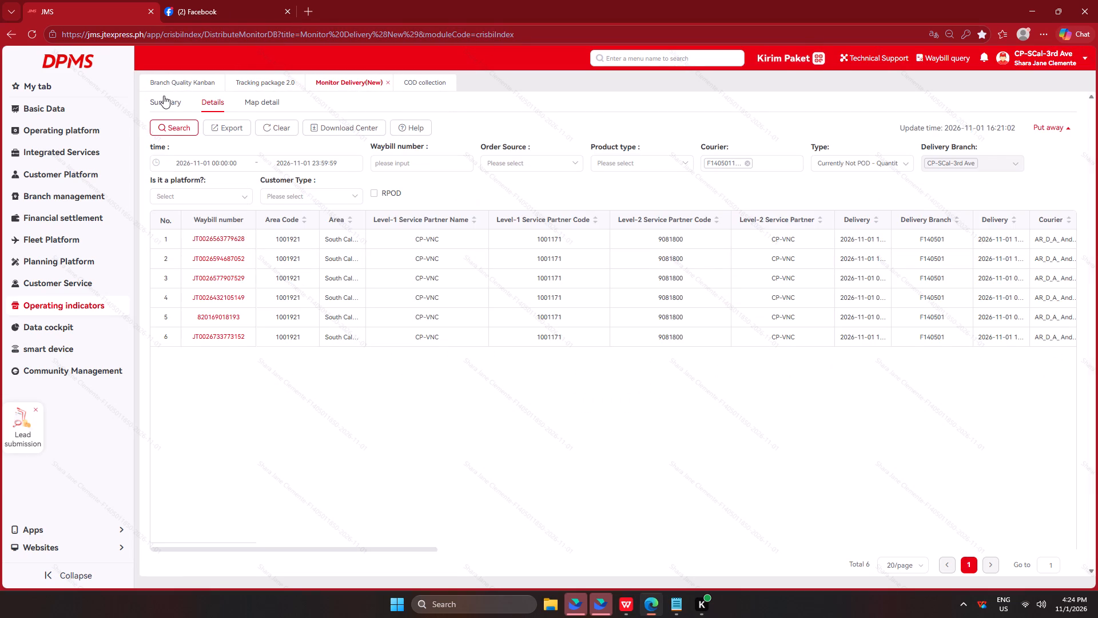
pyautogui.click(164, 101)
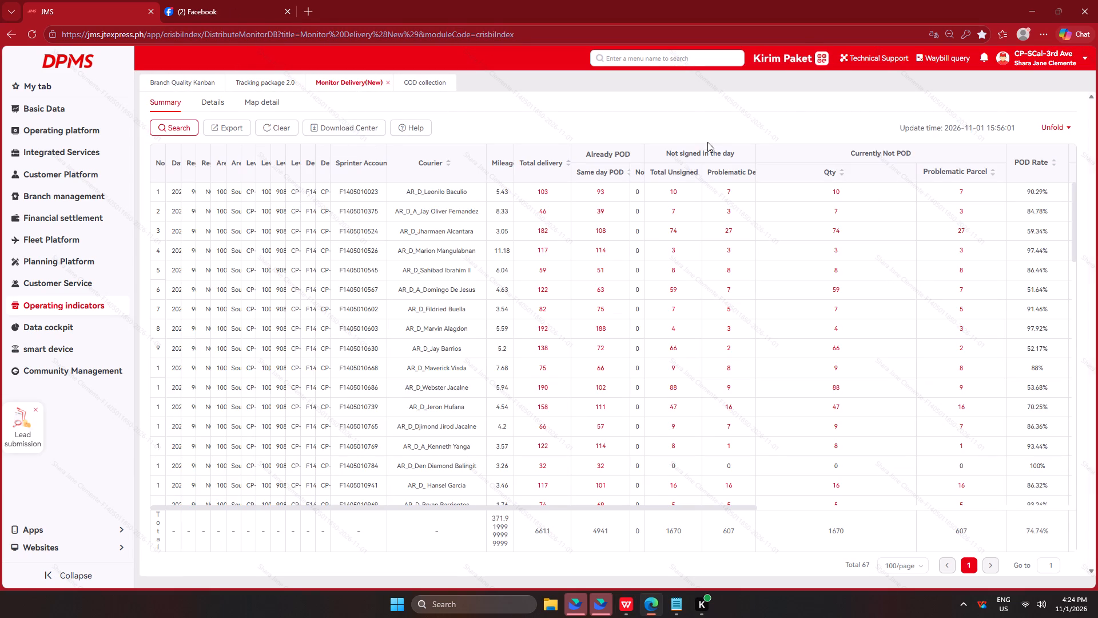
pyautogui.hotkey('ctrl', 'f')
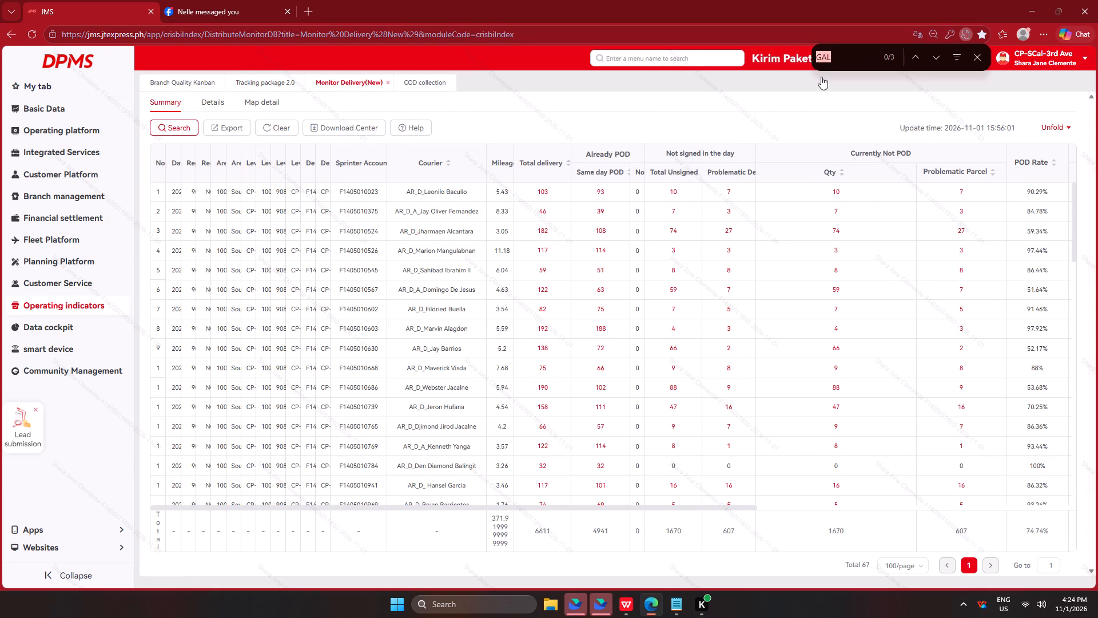
pyautogui.press('BackSpace')
pyautogui.press('BackSpace')
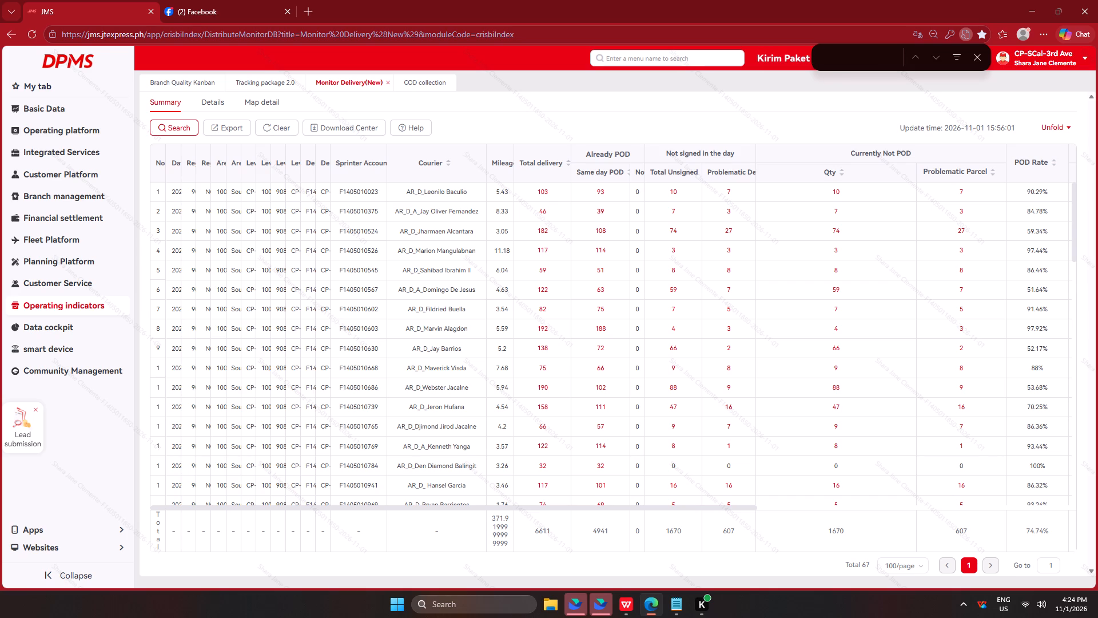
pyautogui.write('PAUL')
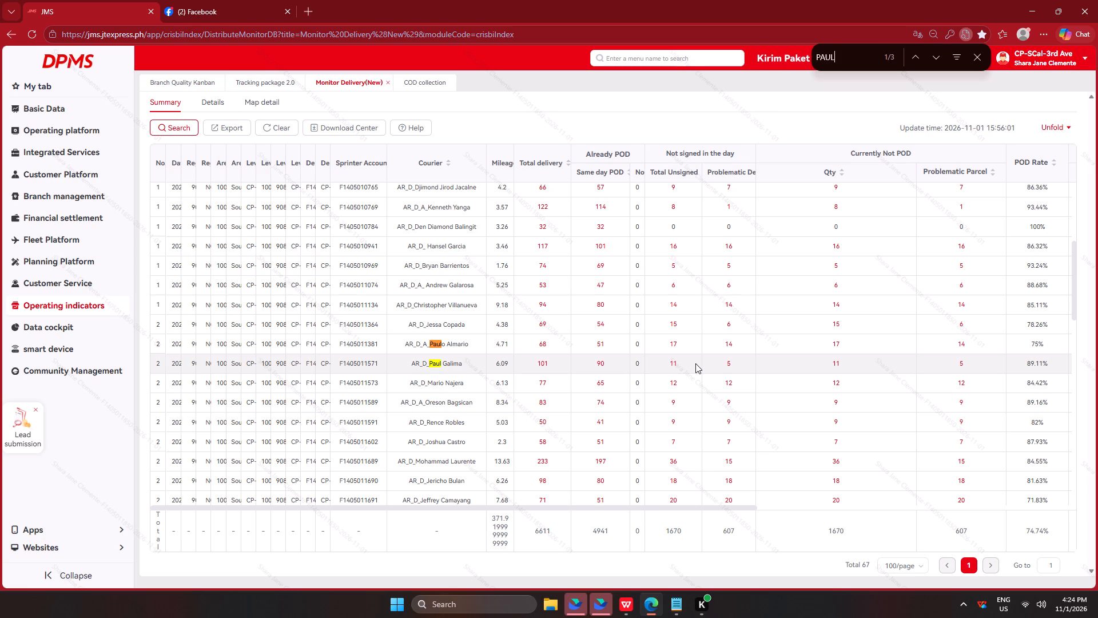
pyautogui.click(835, 361)
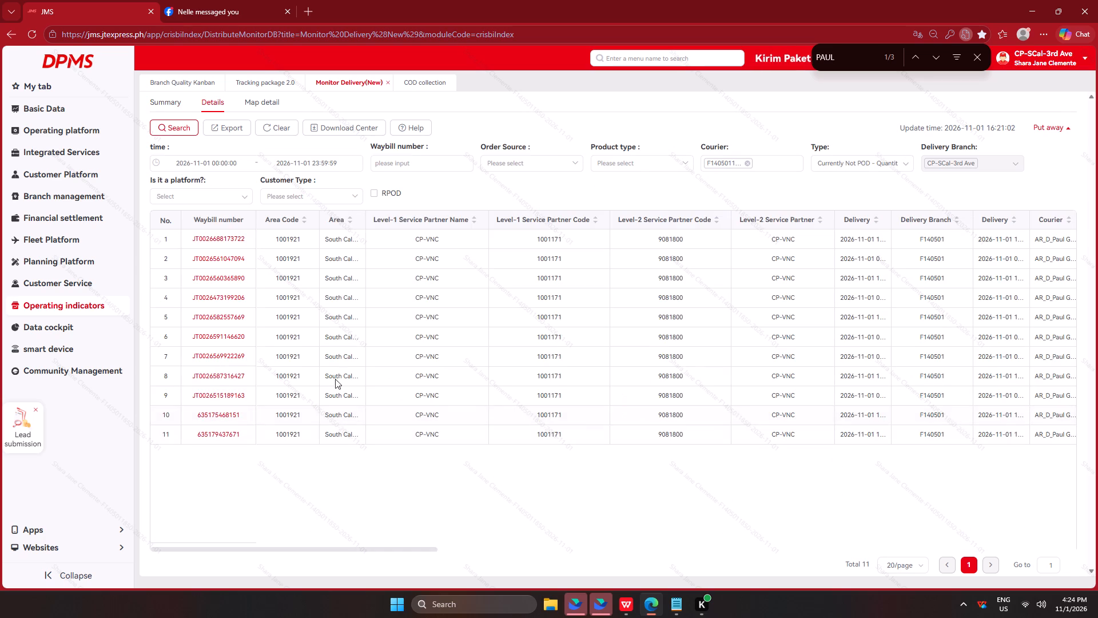
# Copy Galima's undelivered waybill numbers with Image to text, paste them into CHECKING from cell B151, and return to the browser.
pyautogui.hotkey('ctrl', 'shift', 'a')
pyautogui.moveTo(182, 229); pyautogui.dragTo(248, 446)
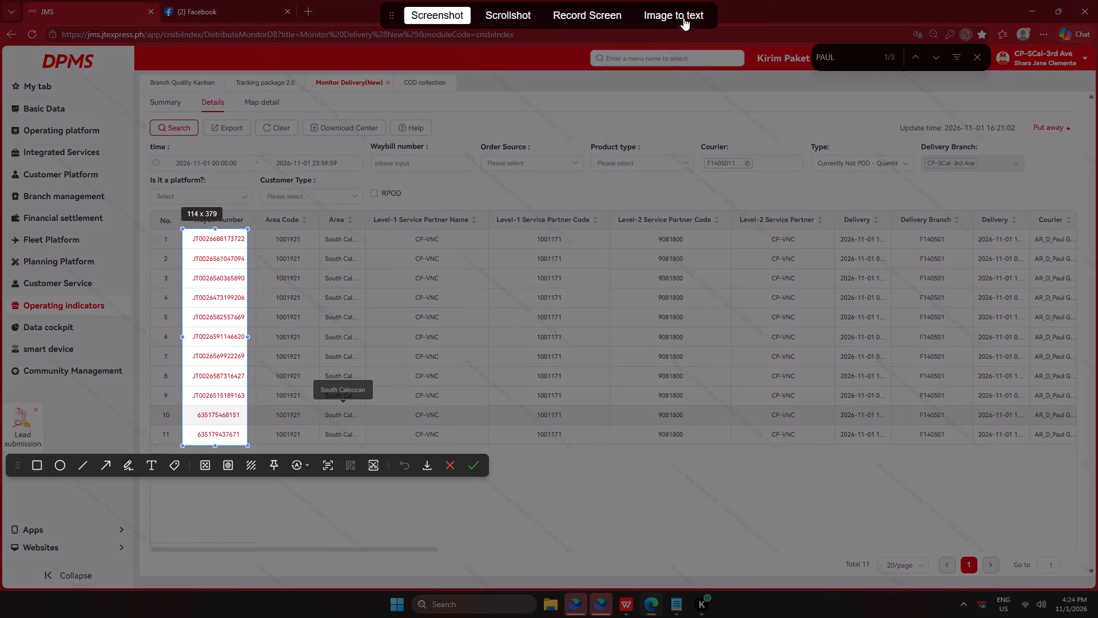
pyautogui.click(685, 17)
pyautogui.click(411, 431)
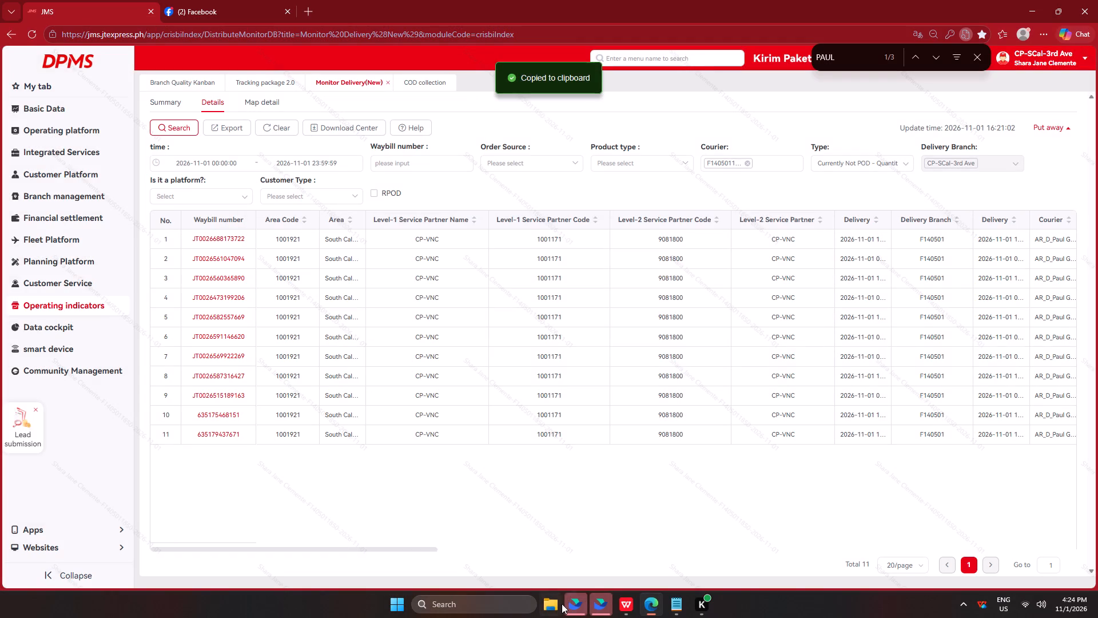
pyautogui.click(624, 611)
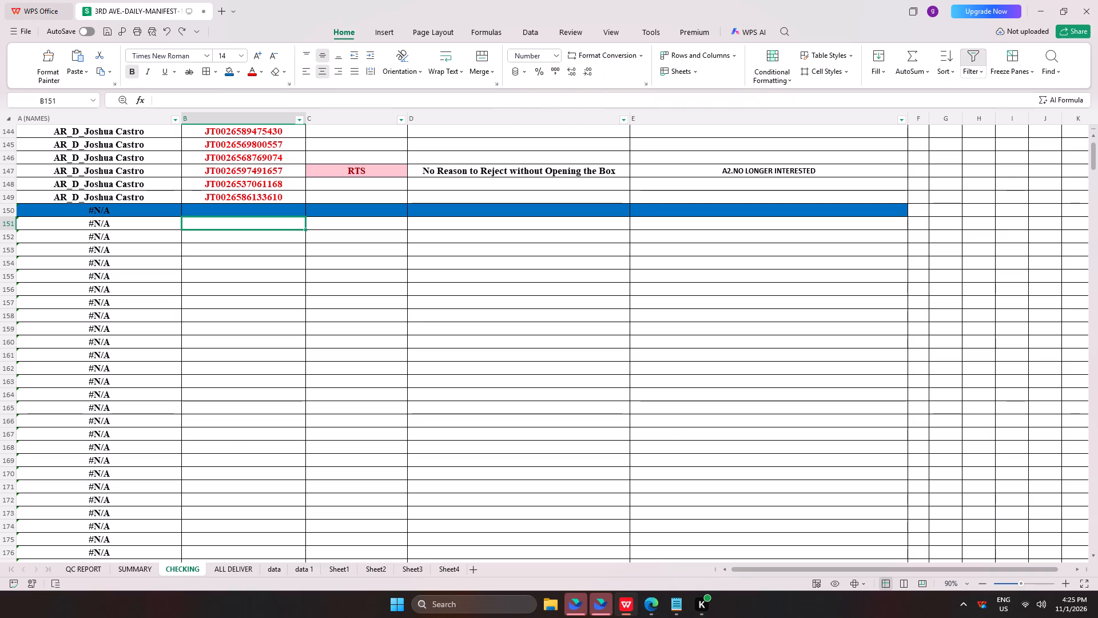
pyautogui.hotkey('ctrl', 'v')
pyautogui.hotkey('alt', 'Tab')
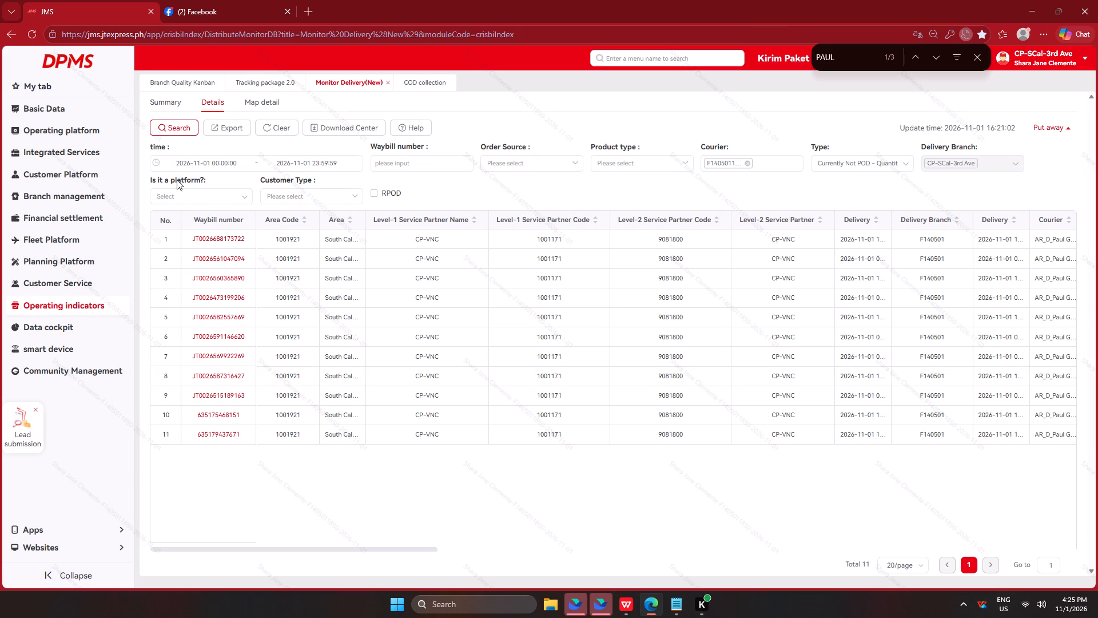
# Query Galima's copied waybill numbers in package tracking and review the tracking records of the first three.
pyautogui.click(244, 78)
pyautogui.click(194, 287)
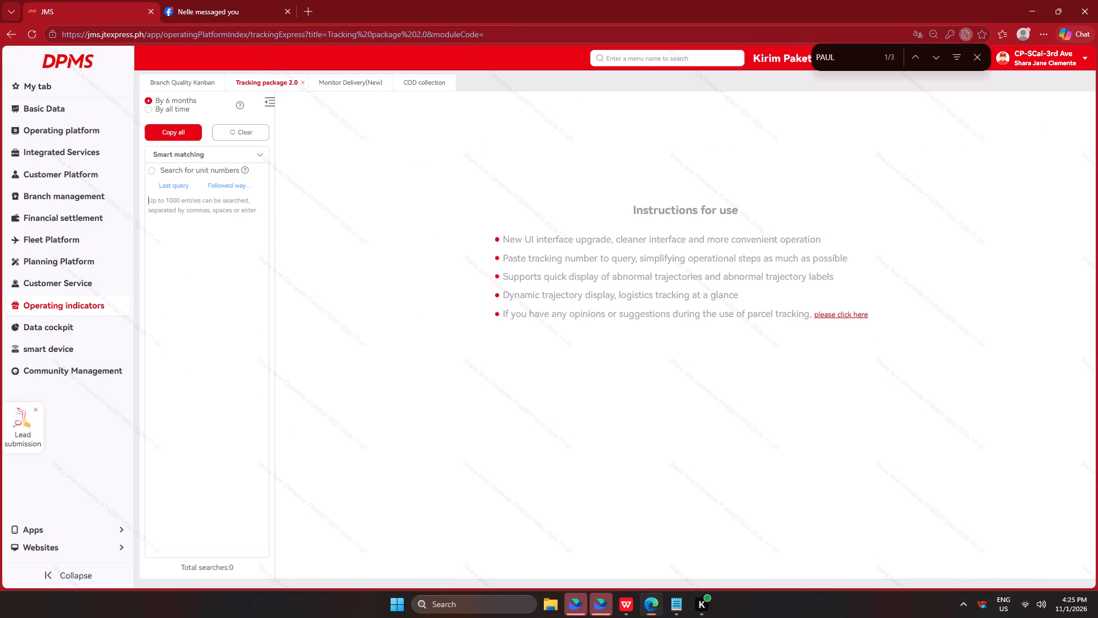
pyautogui.hotkey('ctrl', 'v')
pyautogui.scroll(-12, 624, 306)
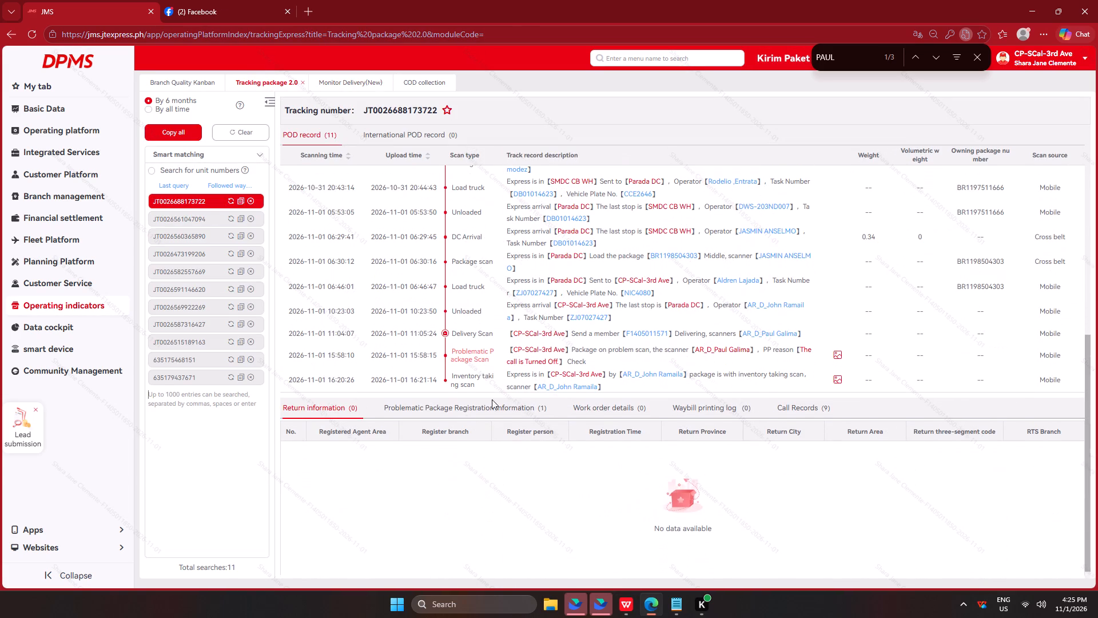
pyautogui.click(177, 220)
pyautogui.click(185, 235)
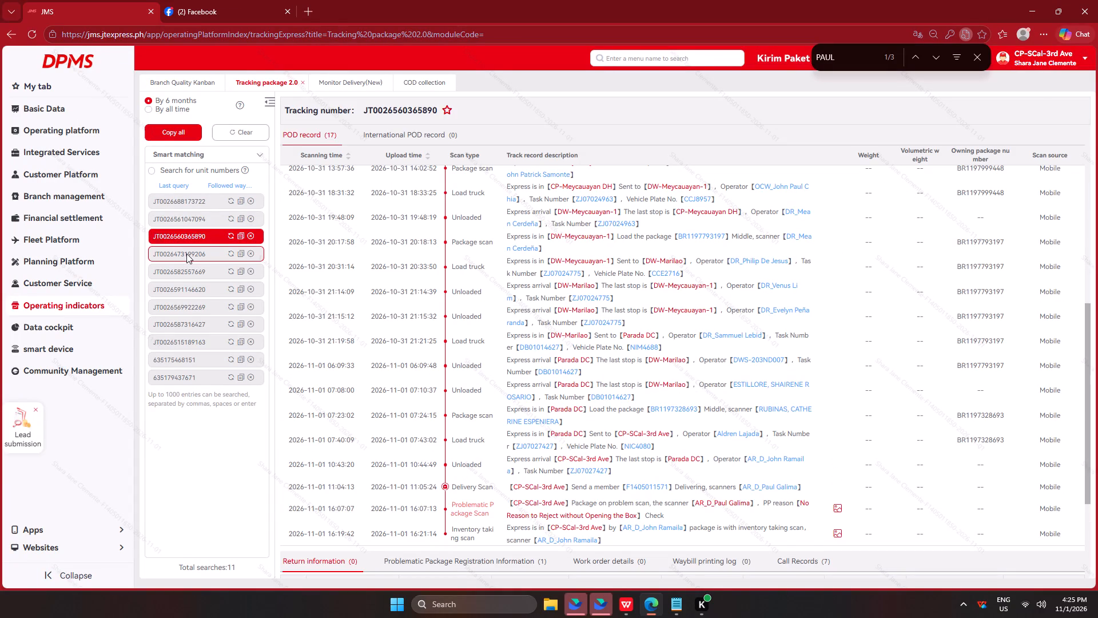
# In CHECKING, copy the RTS status and "No Reason to Reject without Opening the Box" reason from row 147 into row 153.
pyautogui.hotkey('alt', 'Tab')
pyautogui.click(356, 252)
pyautogui.click(352, 249)
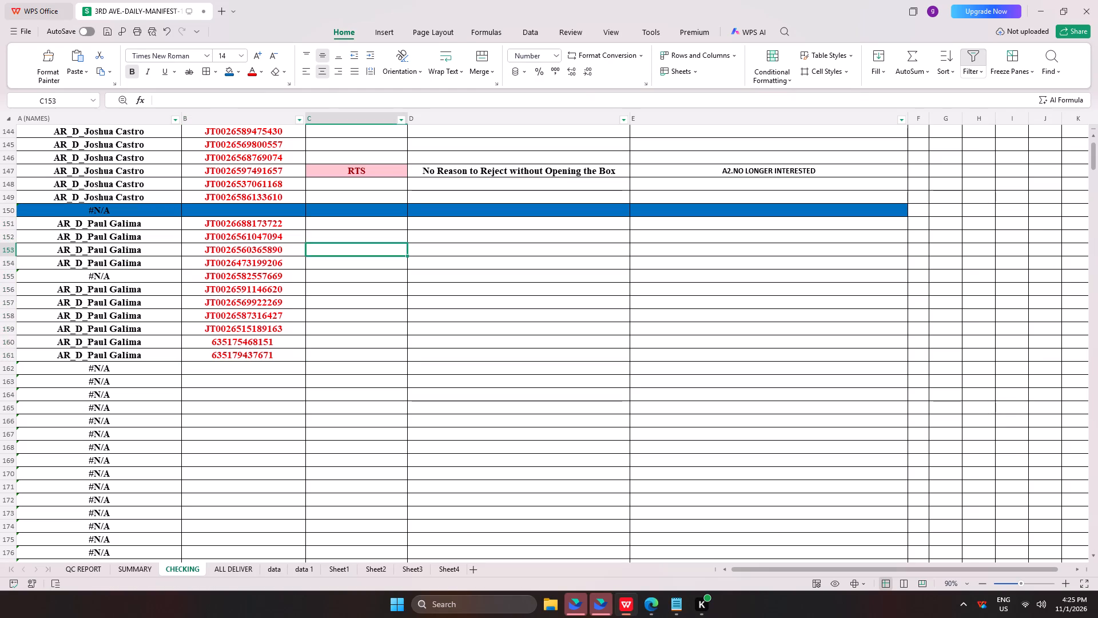
pyautogui.moveTo(329, 175); pyautogui.dragTo(468, 173)
pyautogui.hotkey('ctrl', 'c')
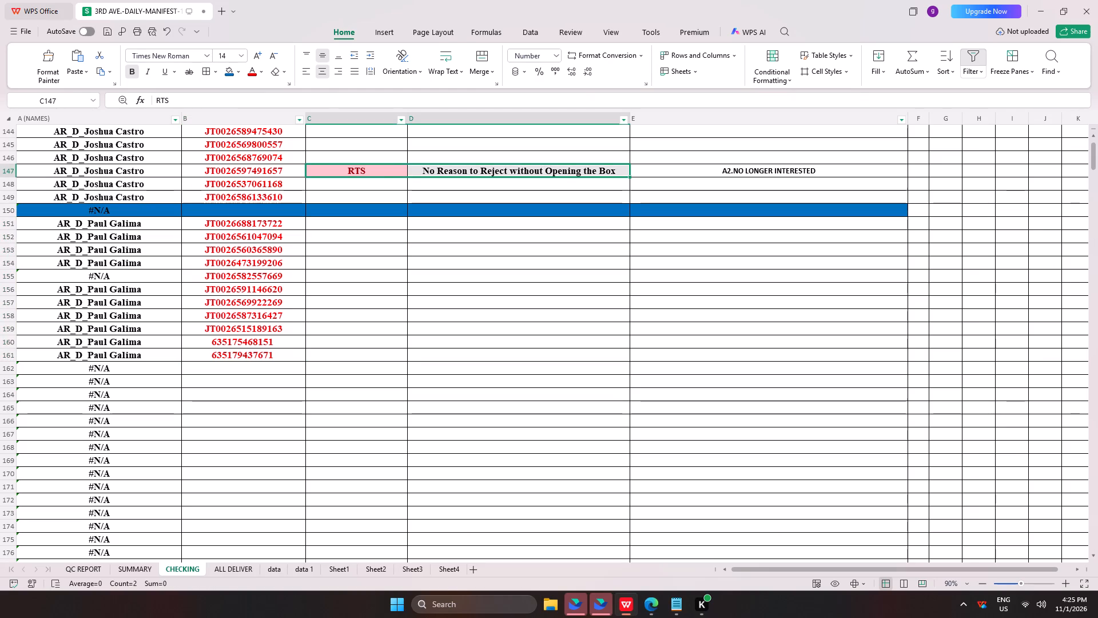
pyautogui.click(351, 253)
pyautogui.hotkey('ctrl', 'v')
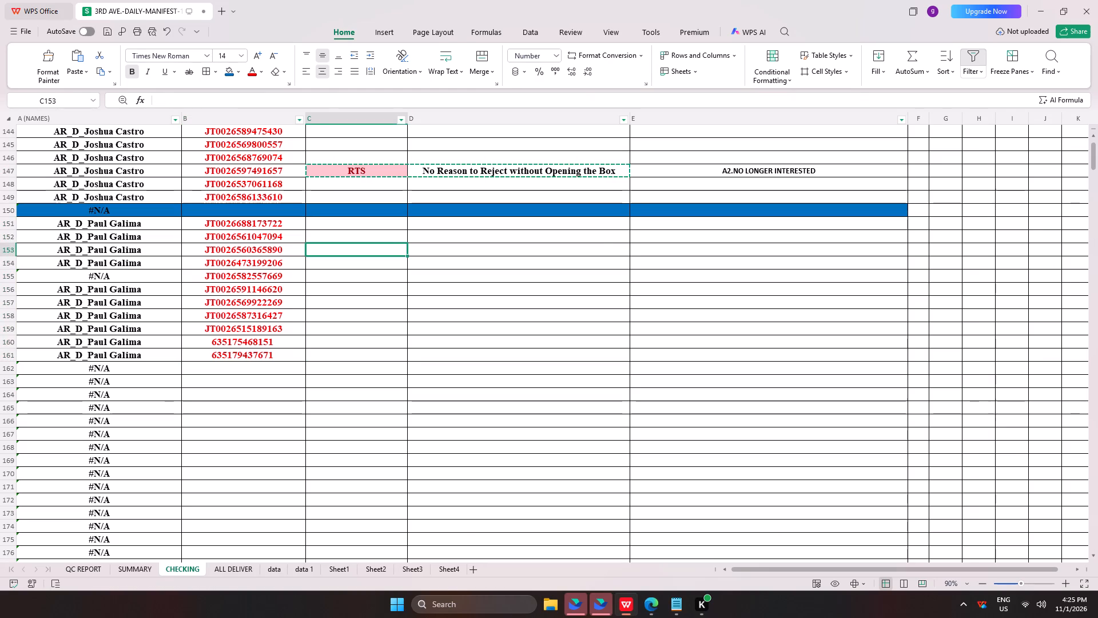
pyautogui.hotkey('alt', 'Tab')
pyautogui.click(216, 262)
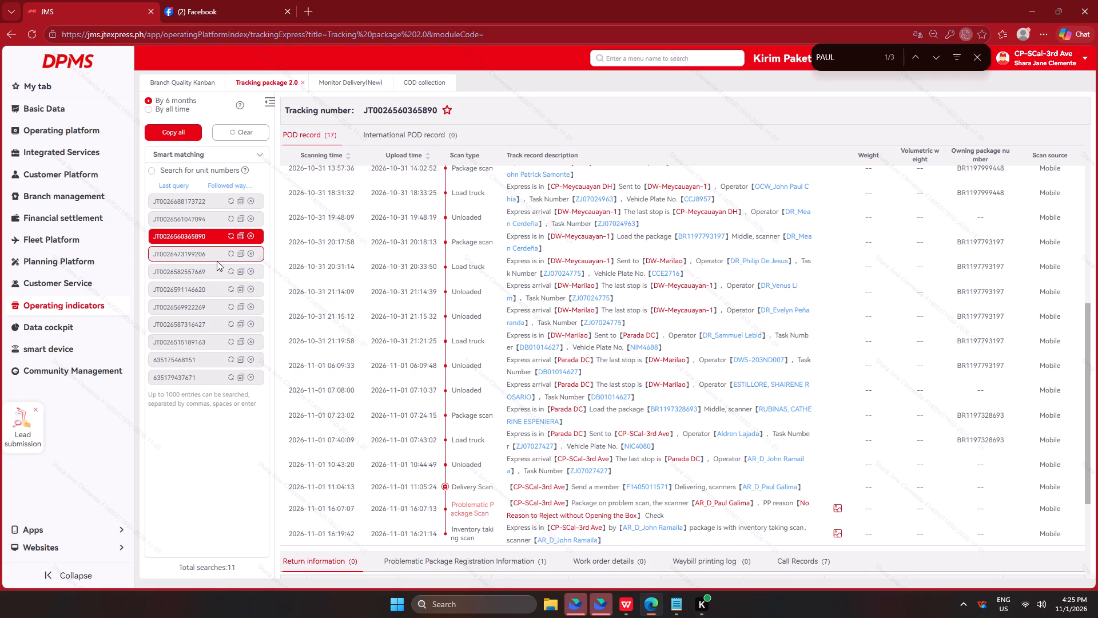
pyautogui.click(215, 257)
pyautogui.scroll(-5, 569, 267)
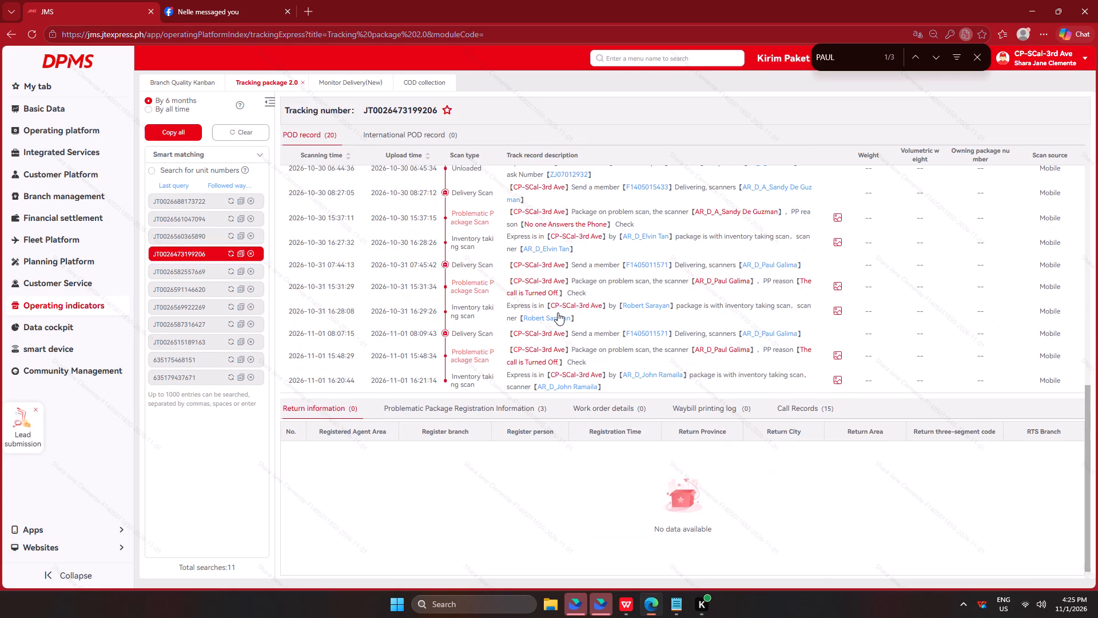
pyautogui.hotkey('alt', 'Tab')
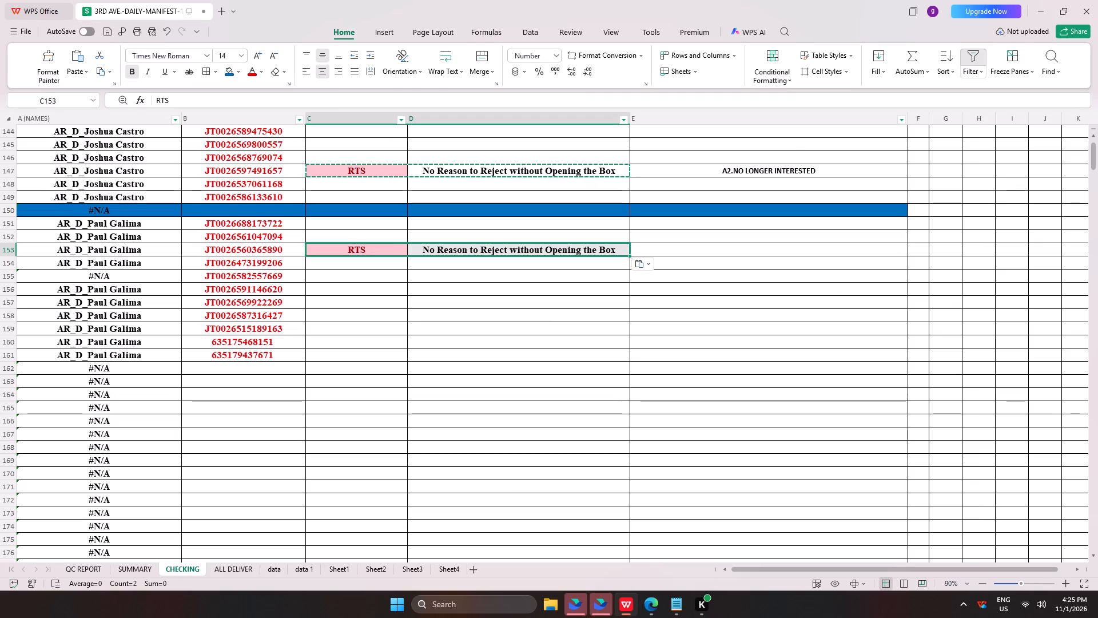
pyautogui.scroll(2, 454, 232)
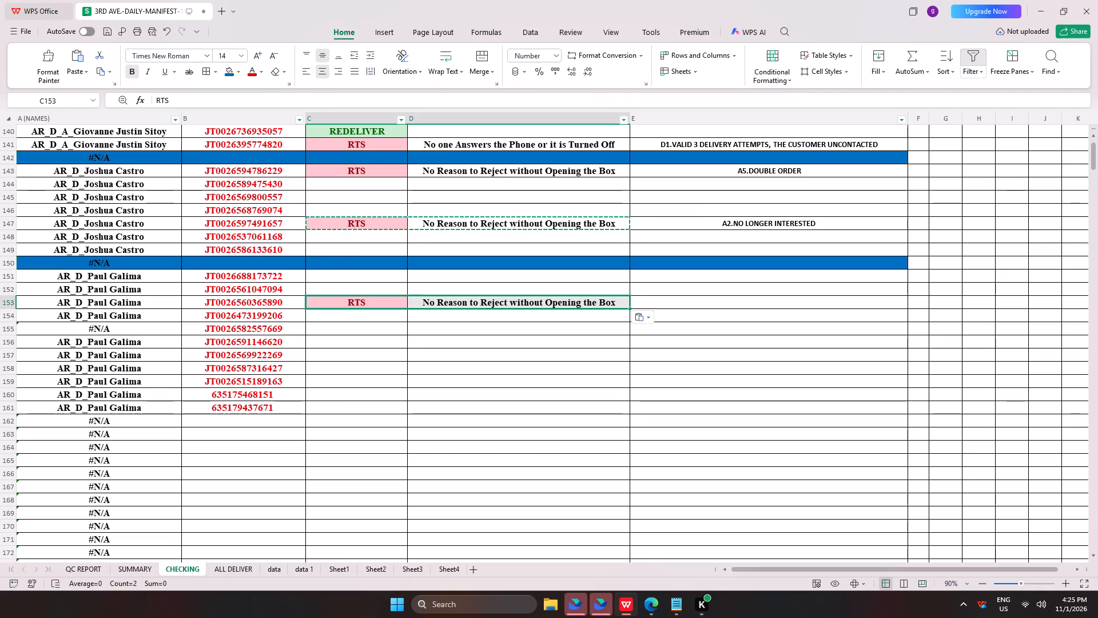
pyautogui.moveTo(345, 139); pyautogui.dragTo(639, 148)
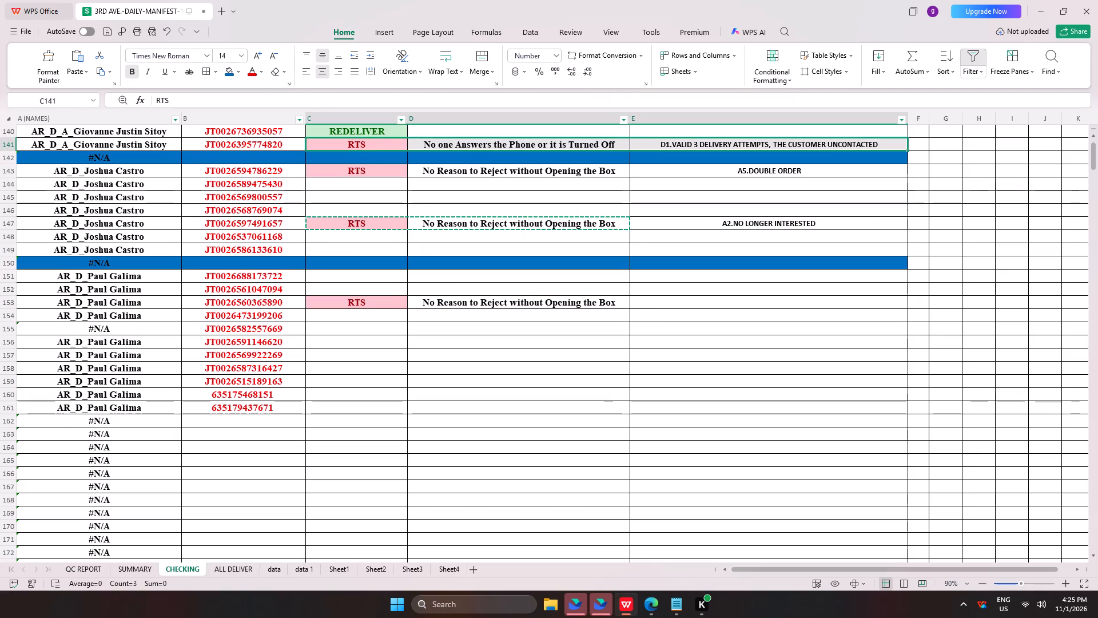
pyautogui.hotkey('ctrl', 'c')
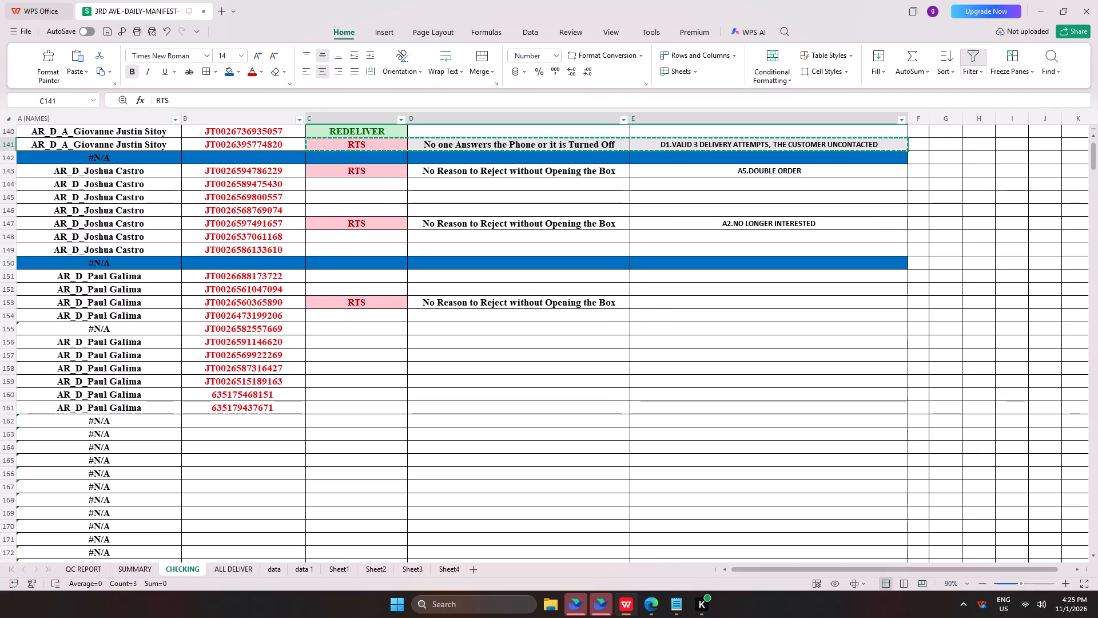
pyautogui.click(346, 342)
pyautogui.hotkey('ctrl', 'v')
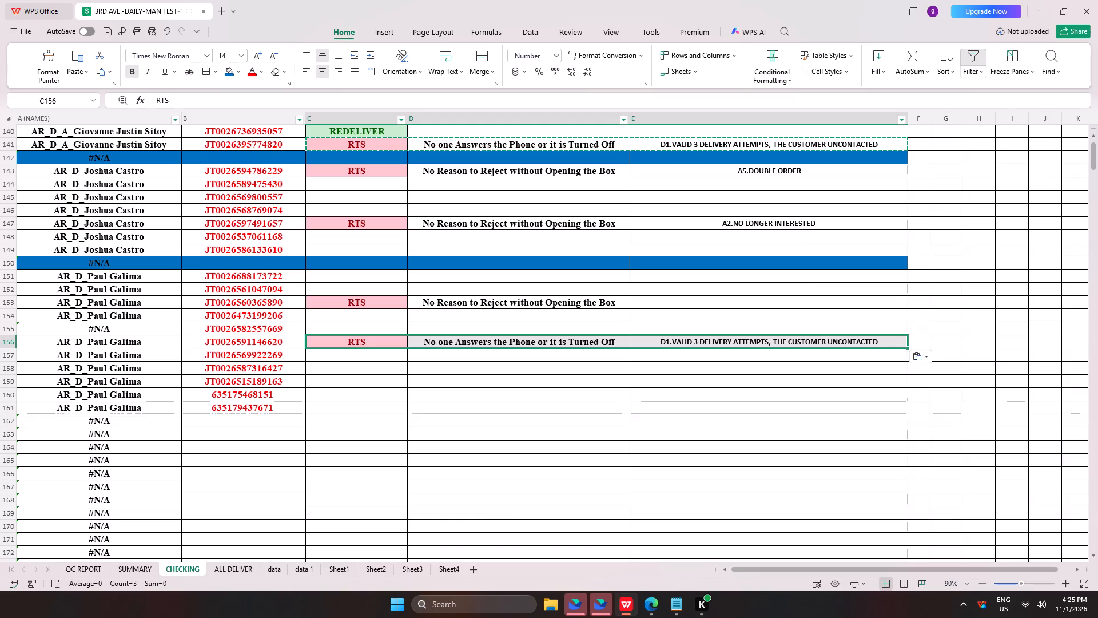
pyautogui.hotkey('alt', 'Tab')
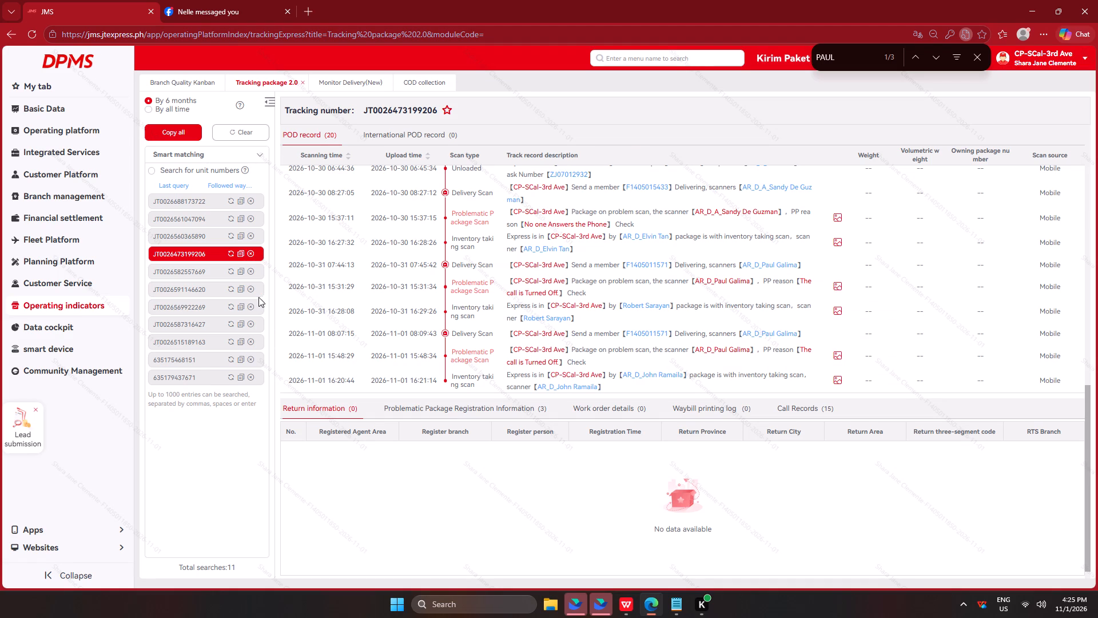
pyautogui.hotkey('ctrl', 'z')
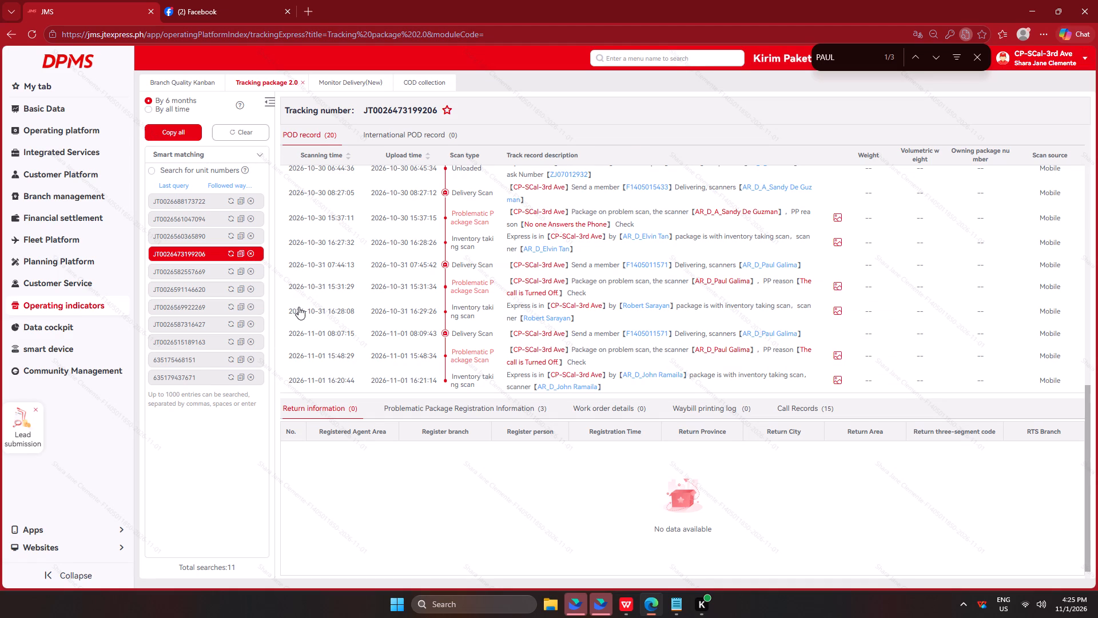
pyautogui.hotkey('alt', 'Tab')
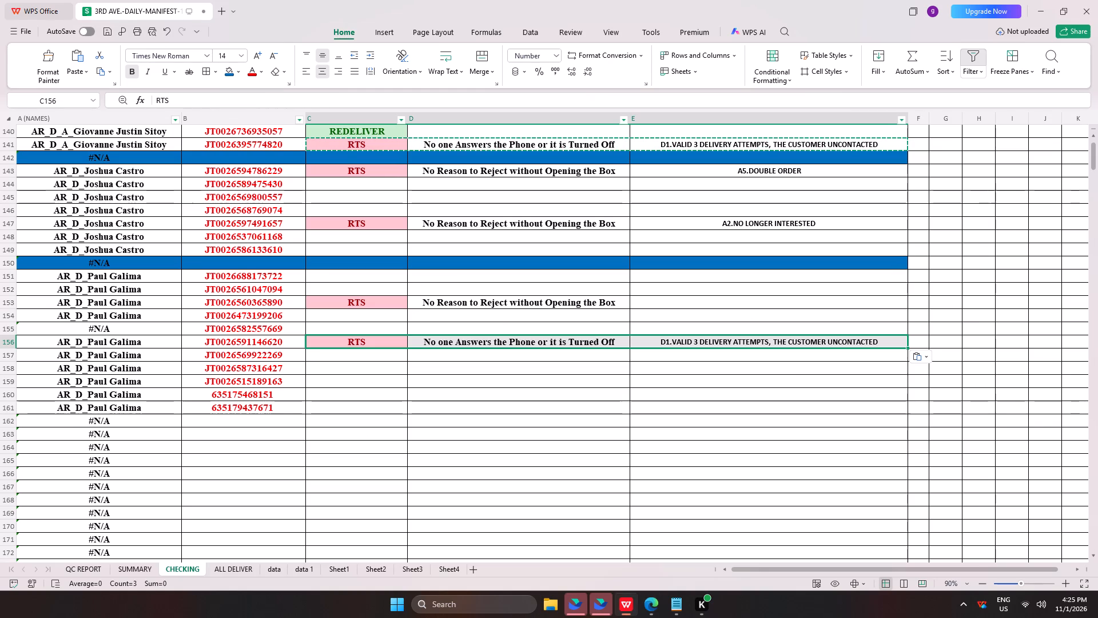
pyautogui.click(344, 318)
pyautogui.hotkey('ctrl', 'v')
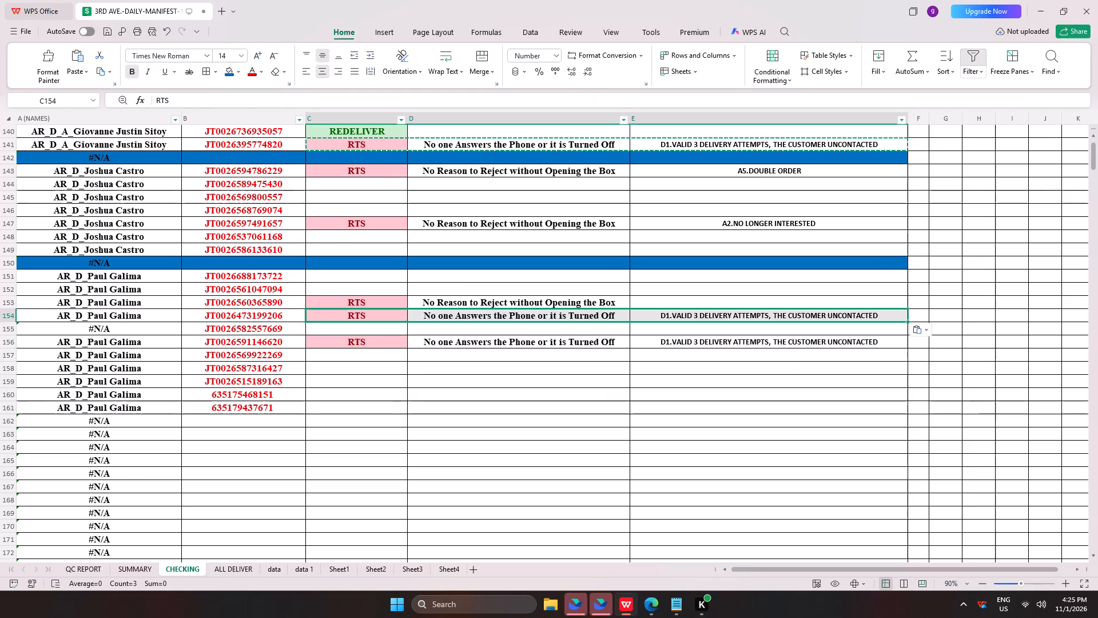
pyautogui.moveTo(328, 340); pyautogui.dragTo(731, 344)
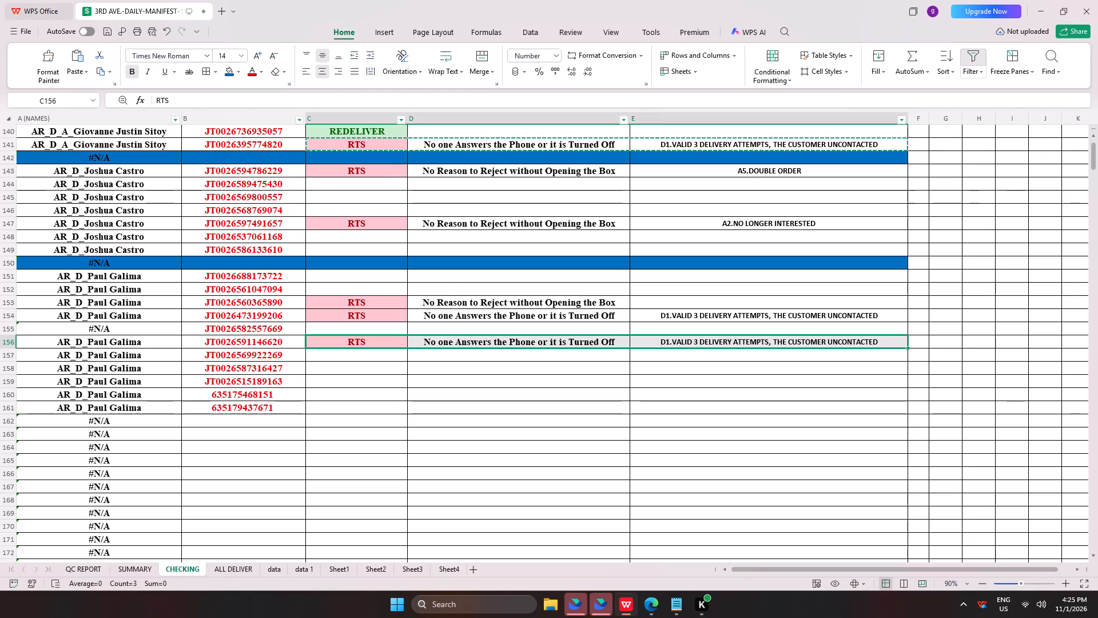
pyautogui.press('Delete')
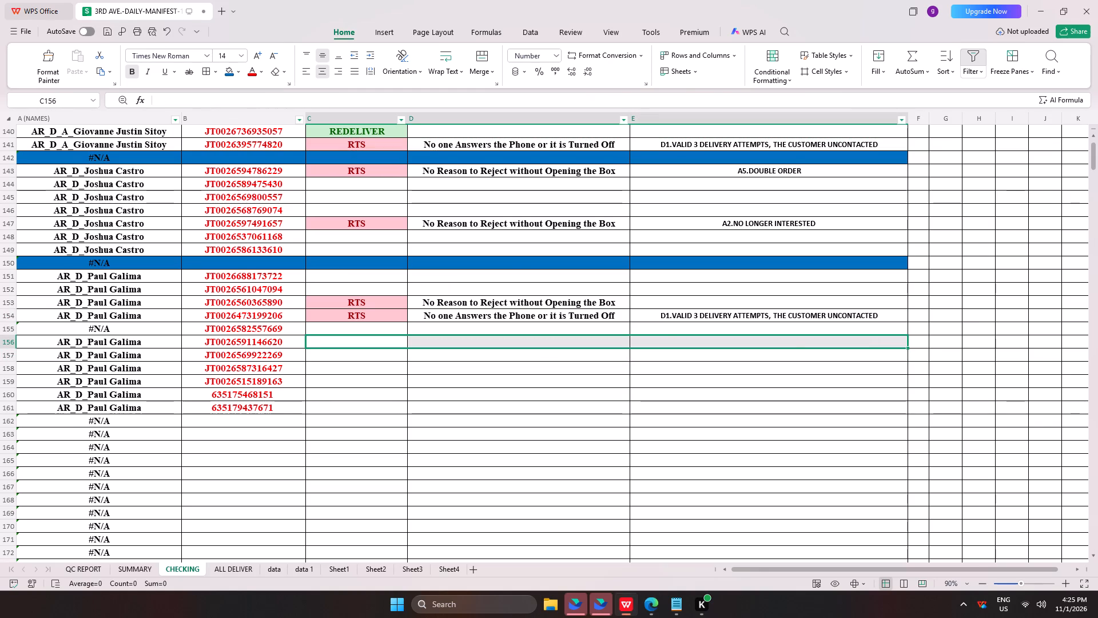
pyautogui.hotkey('alt', 'Tab')
pyautogui.click(200, 274)
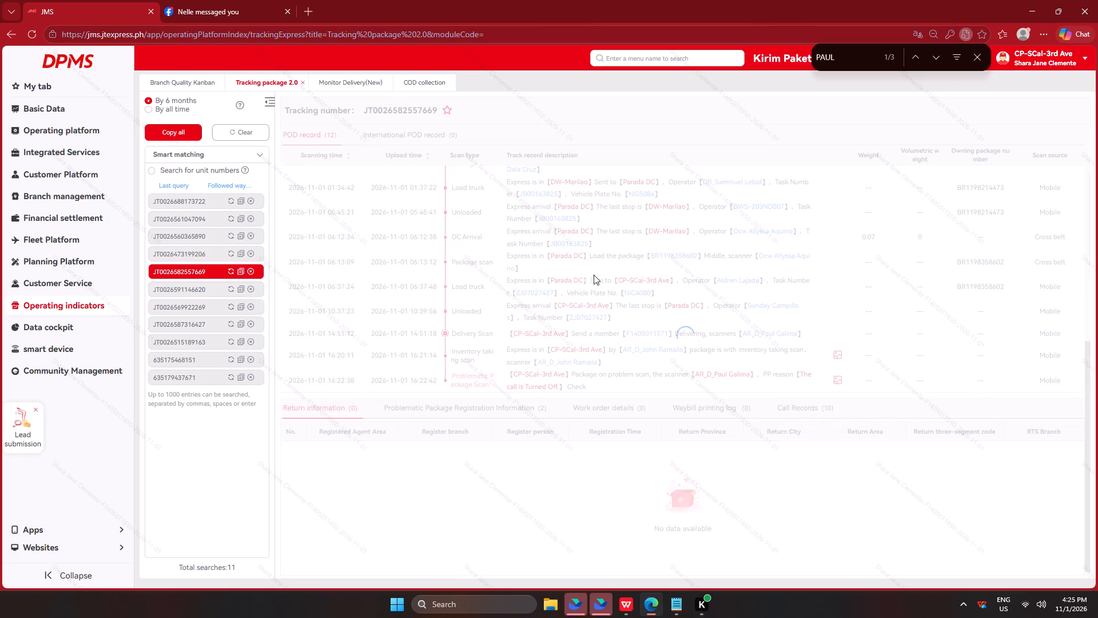
pyautogui.click(171, 295)
pyautogui.scroll(-2, 561, 331)
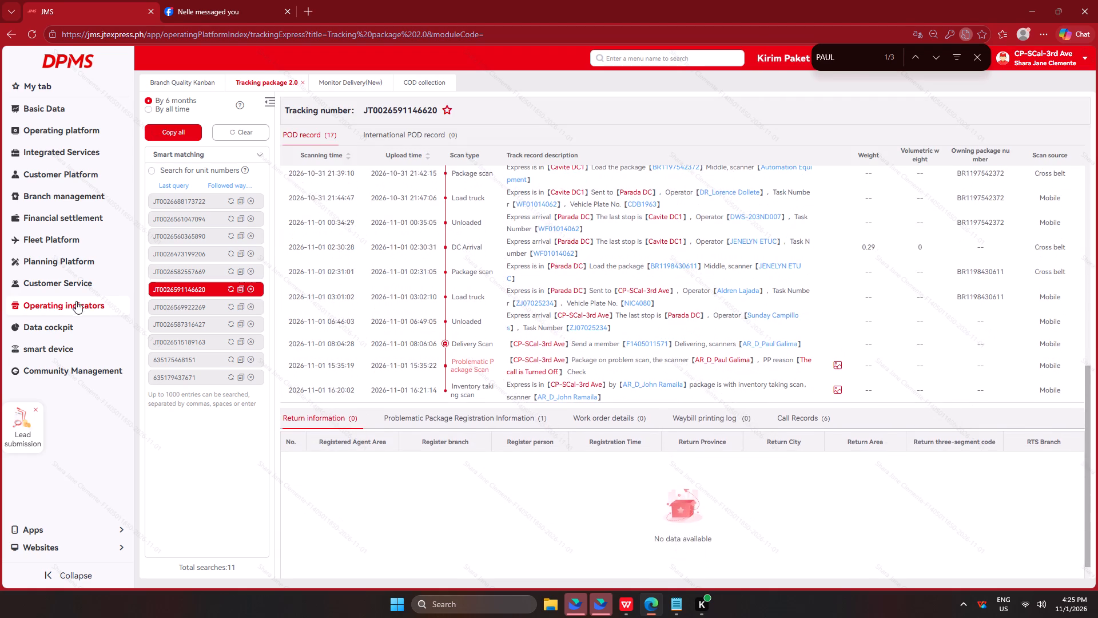
pyautogui.click(177, 302)
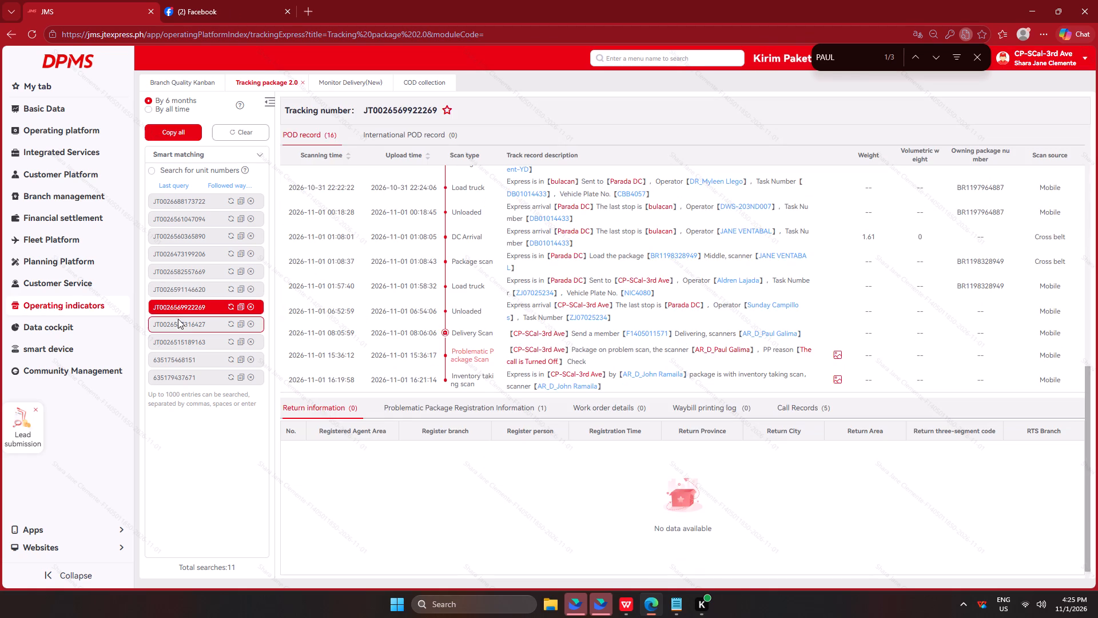
pyautogui.click(178, 320)
pyautogui.click(188, 340)
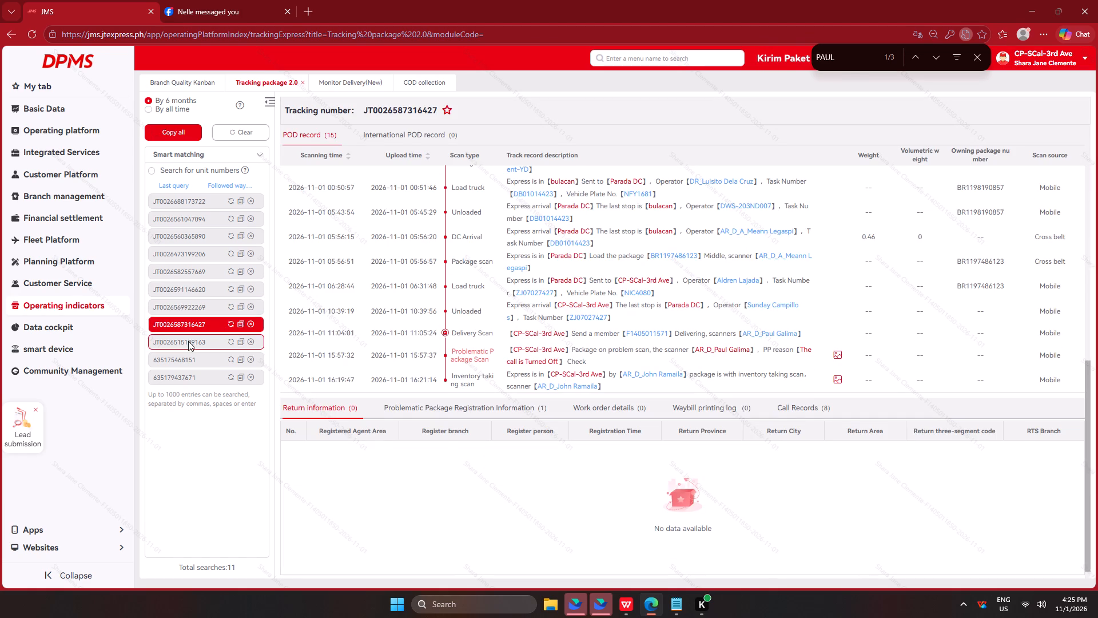
pyautogui.scroll(-2, 666, 308)
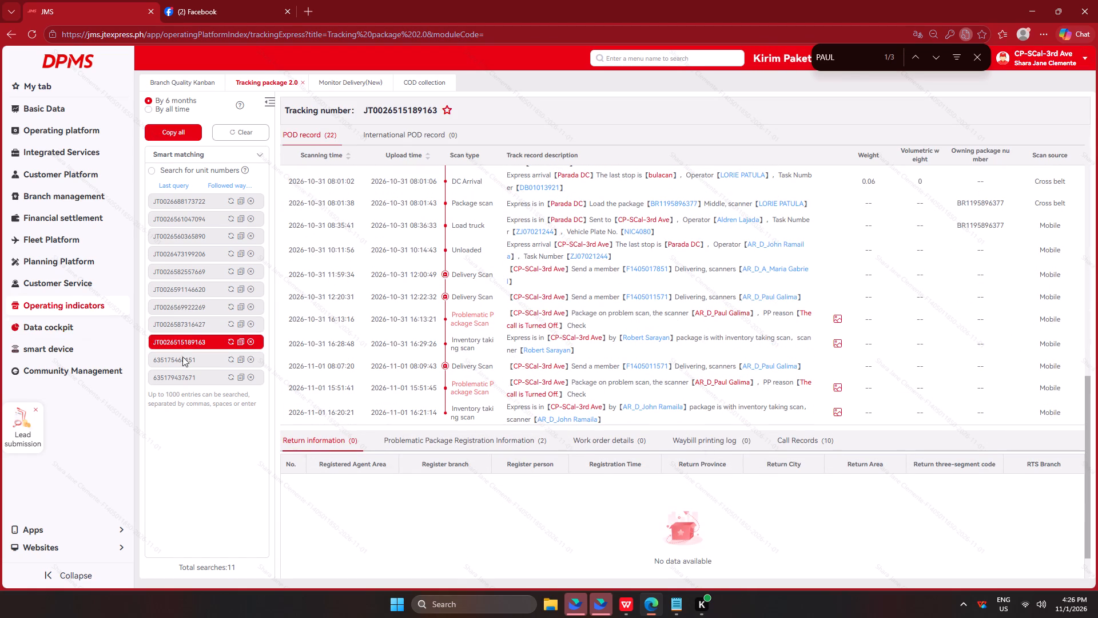
pyautogui.click(182, 356)
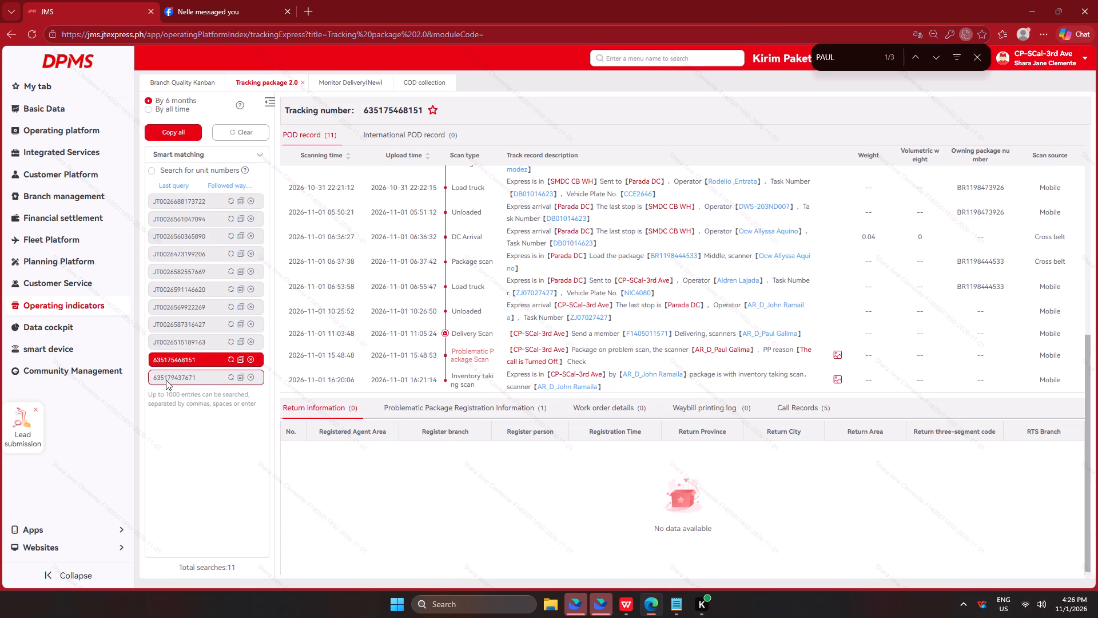
pyautogui.click(166, 380)
pyautogui.scroll(-2, 709, 330)
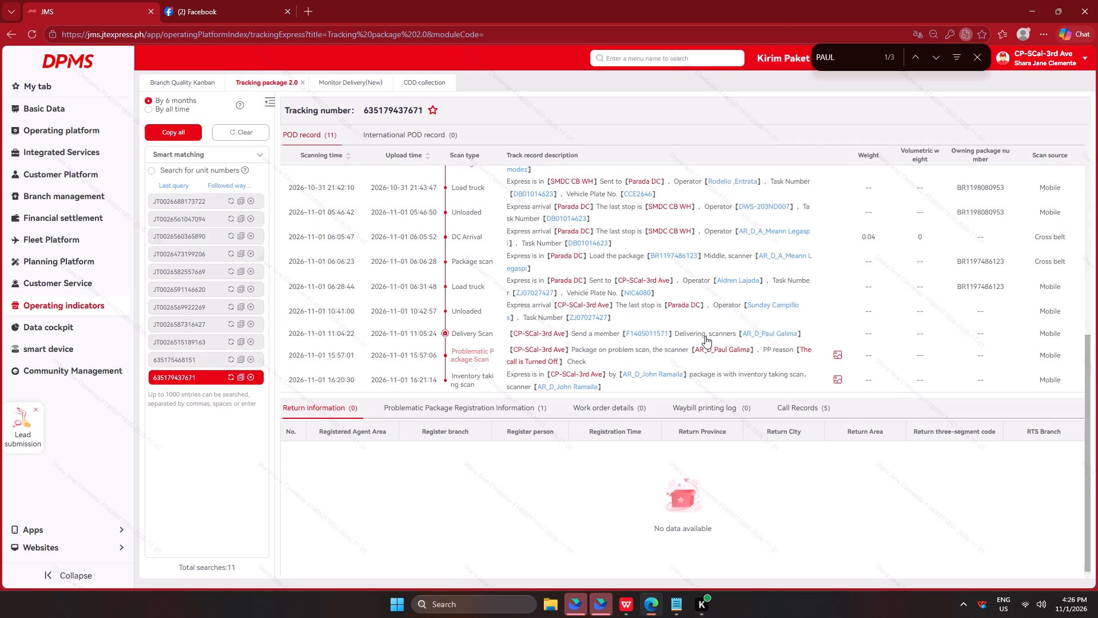
# Return to CHECKING and fill A162:E162 blue as the separator row below Galima's waybills.
pyautogui.hotkey('alt', 'Tab')
pyautogui.click(526, 387)
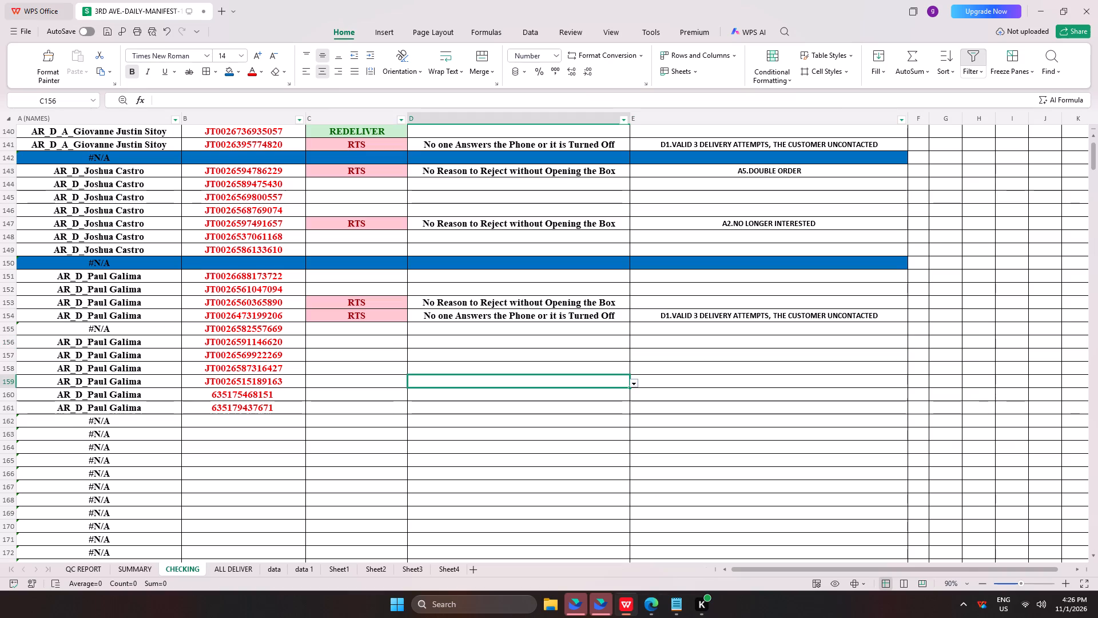
pyautogui.moveTo(68, 417); pyautogui.dragTo(644, 414)
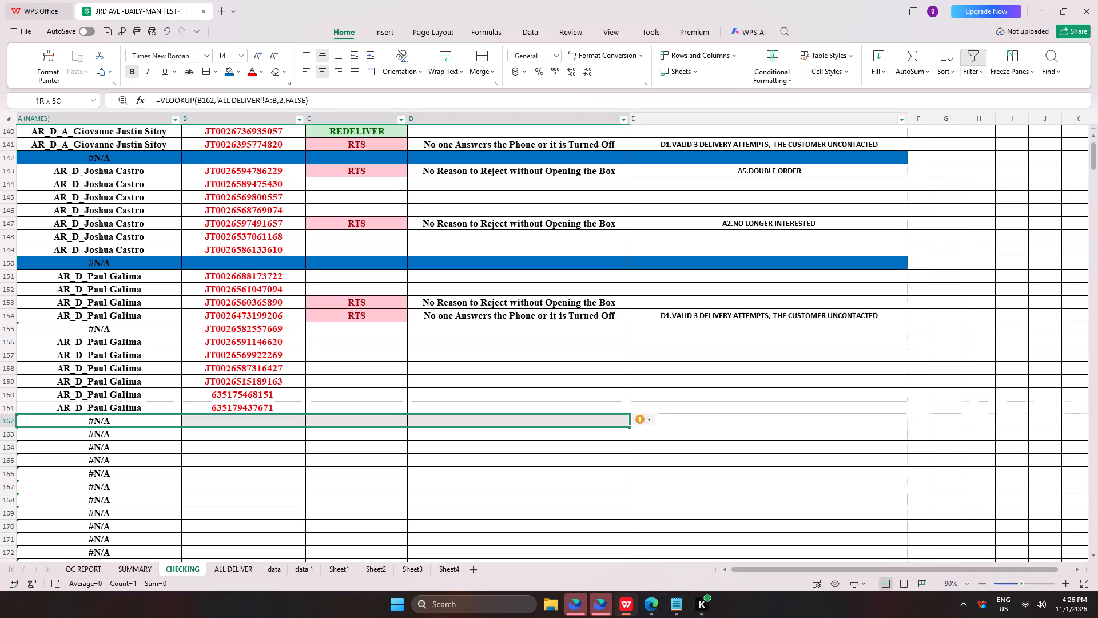
pyautogui.moveTo(644, 414); pyautogui.dragTo(647, 414)
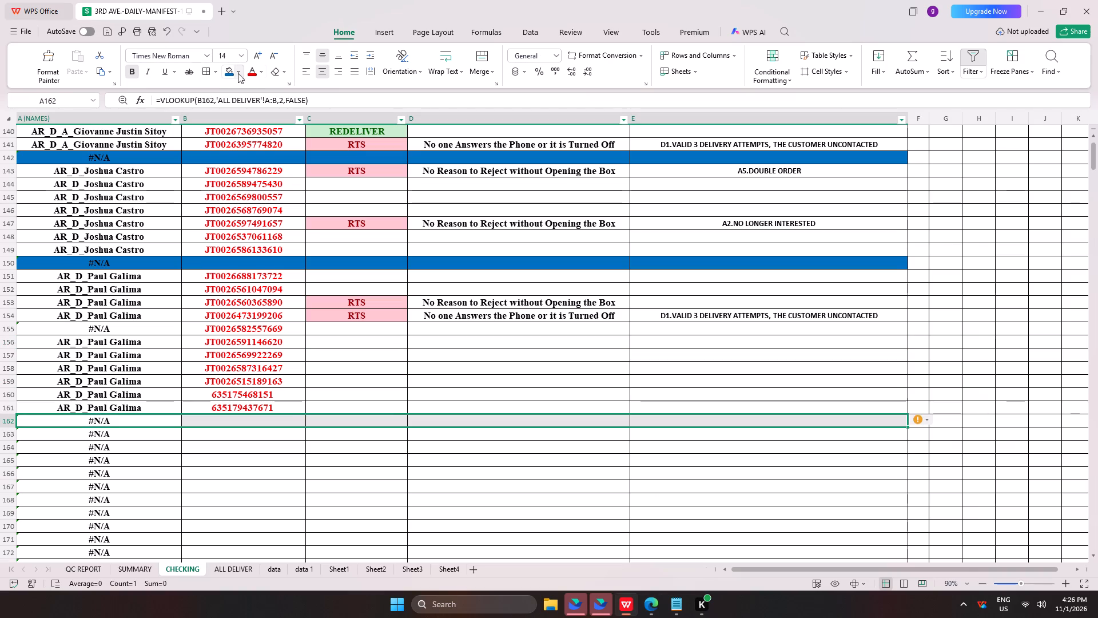
pyautogui.click(228, 77)
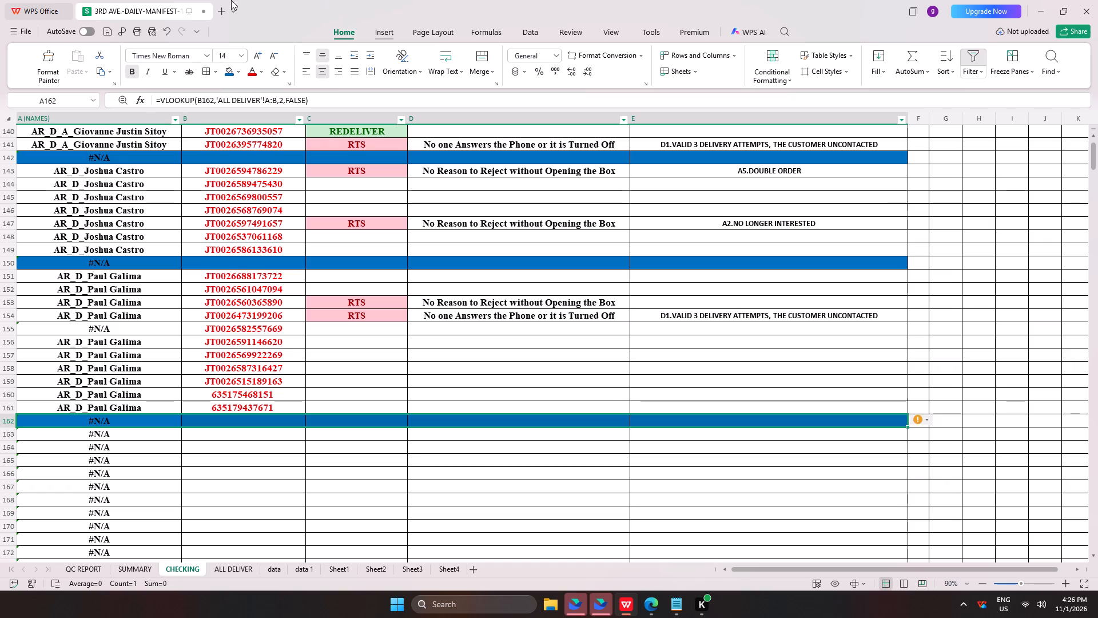
# Copy the REDELIVER status from C140 into Castro's blank status cells C144:C146 and C148:C149.
pyautogui.click(385, 128)
pyautogui.hotkey('ctrl', 'c')
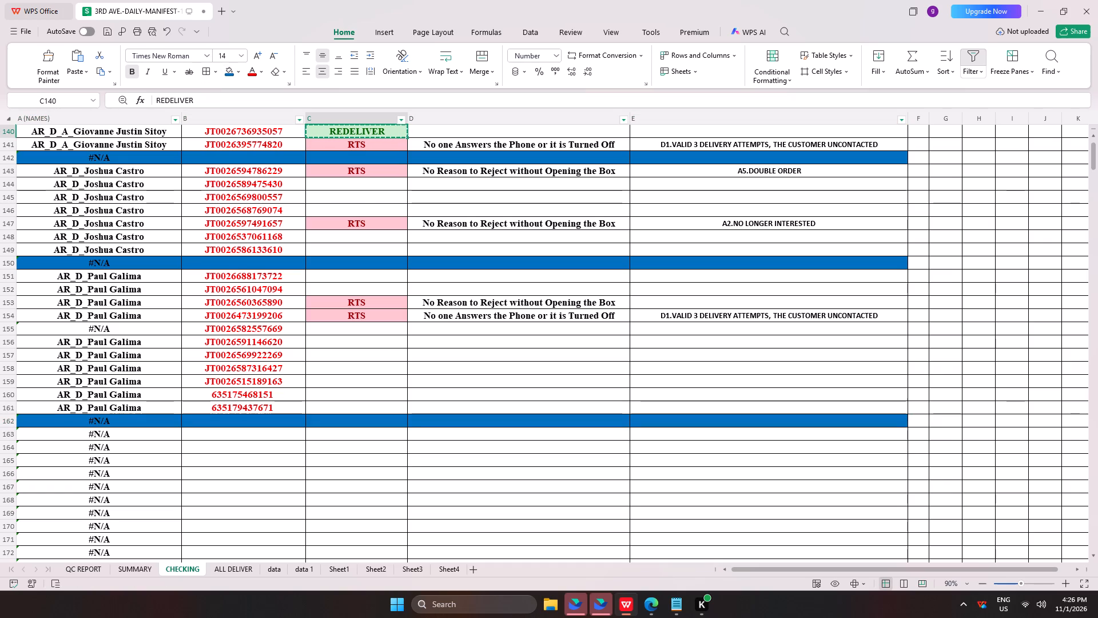
pyautogui.keyDown('ctrl'); pyautogui.moveTo(375, 180); pyautogui.dragTo(375, 205); pyautogui.keyUp('ctrl')
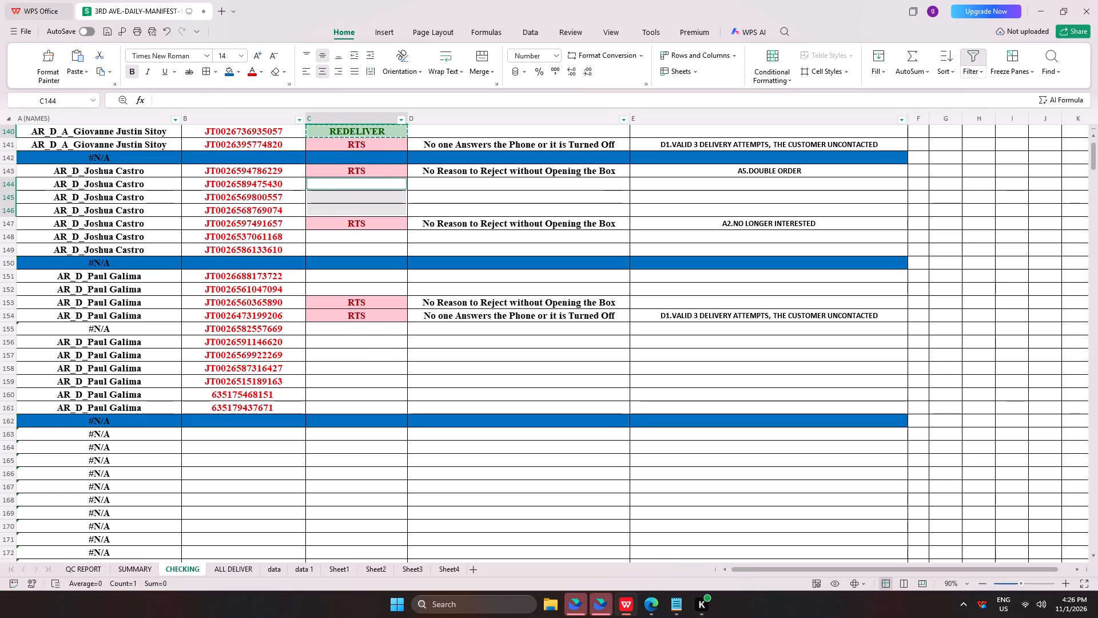
pyautogui.keyDown('ctrl'); pyautogui.moveTo(388, 236); pyautogui.dragTo(385, 248); pyautogui.keyUp('ctrl')
pyautogui.hotkey('ctrl', 'v')
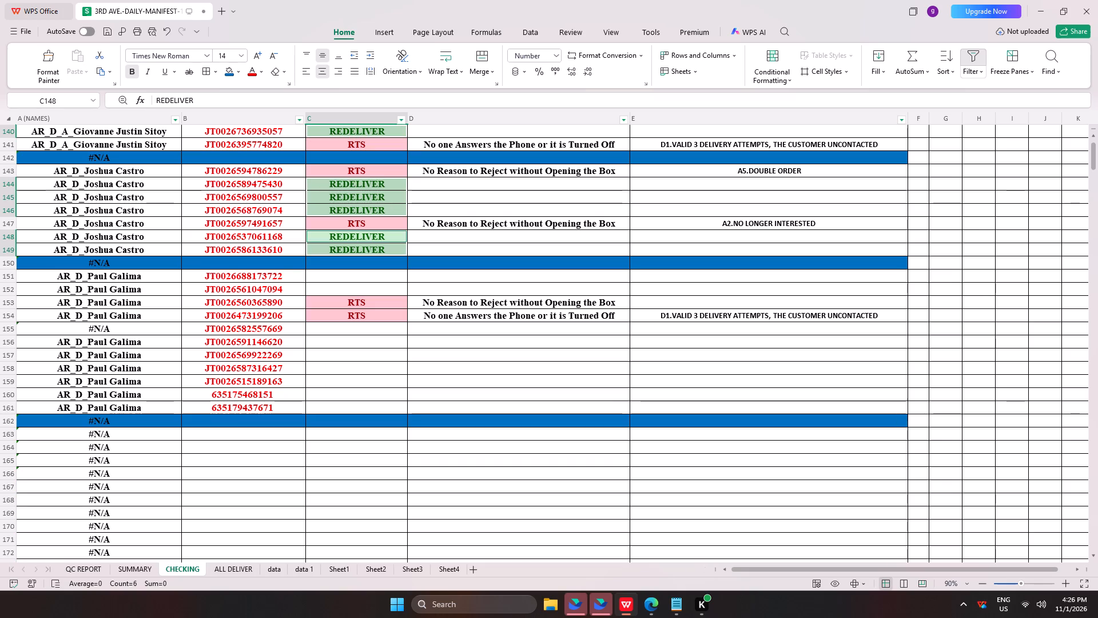
pyautogui.click(331, 358)
pyautogui.click(349, 332)
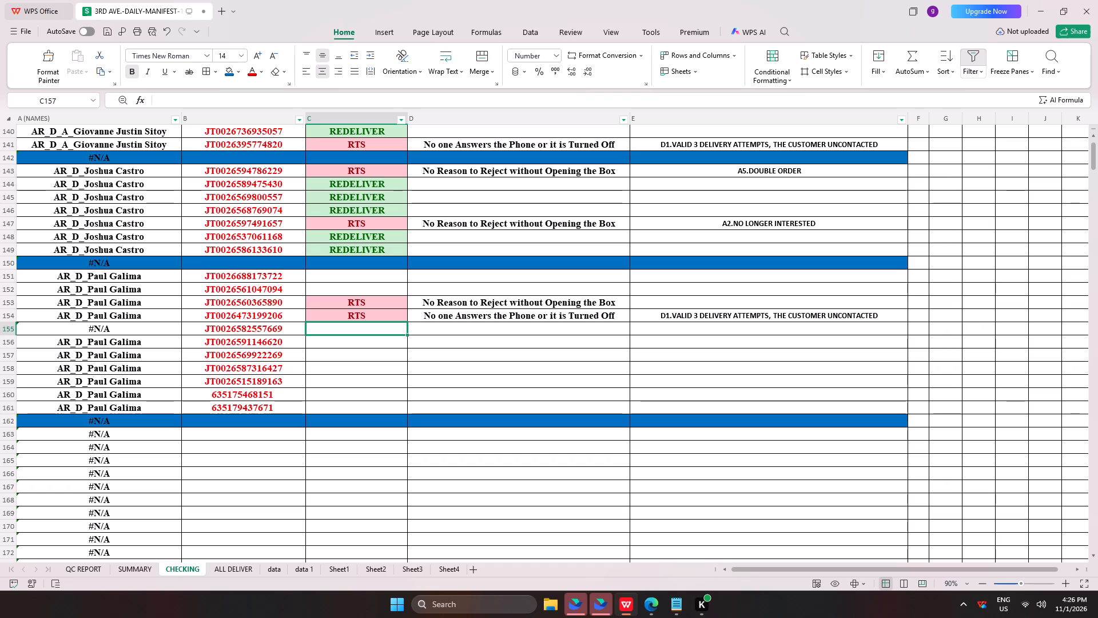
pyautogui.click(233, 332)
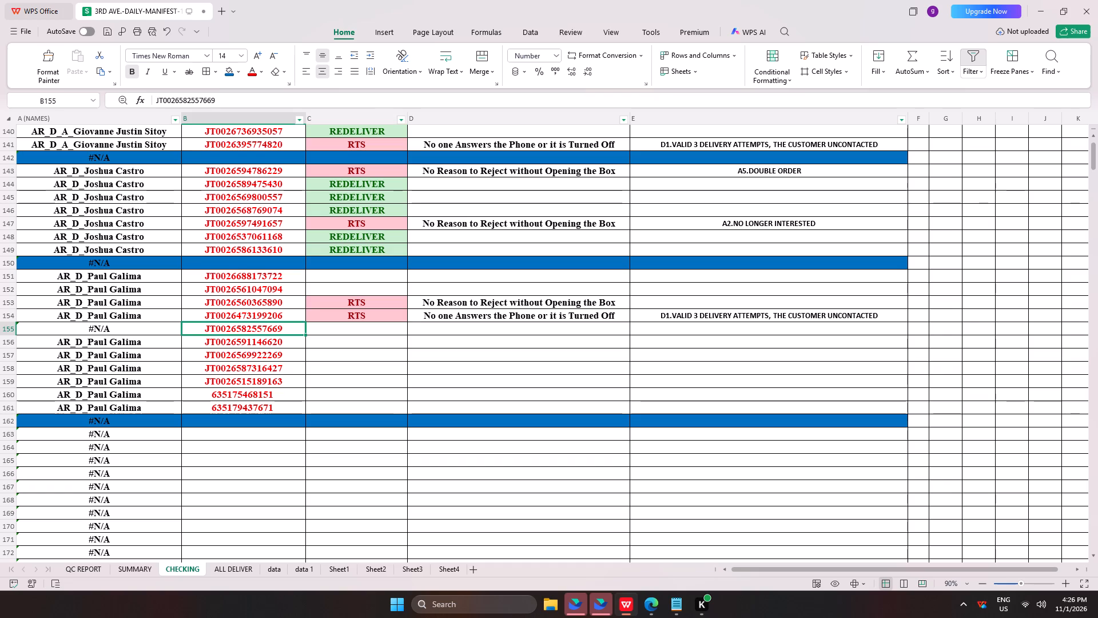
pyautogui.hotkey('ctrl', 'c')
pyautogui.hotkey('alt', 'Tab')
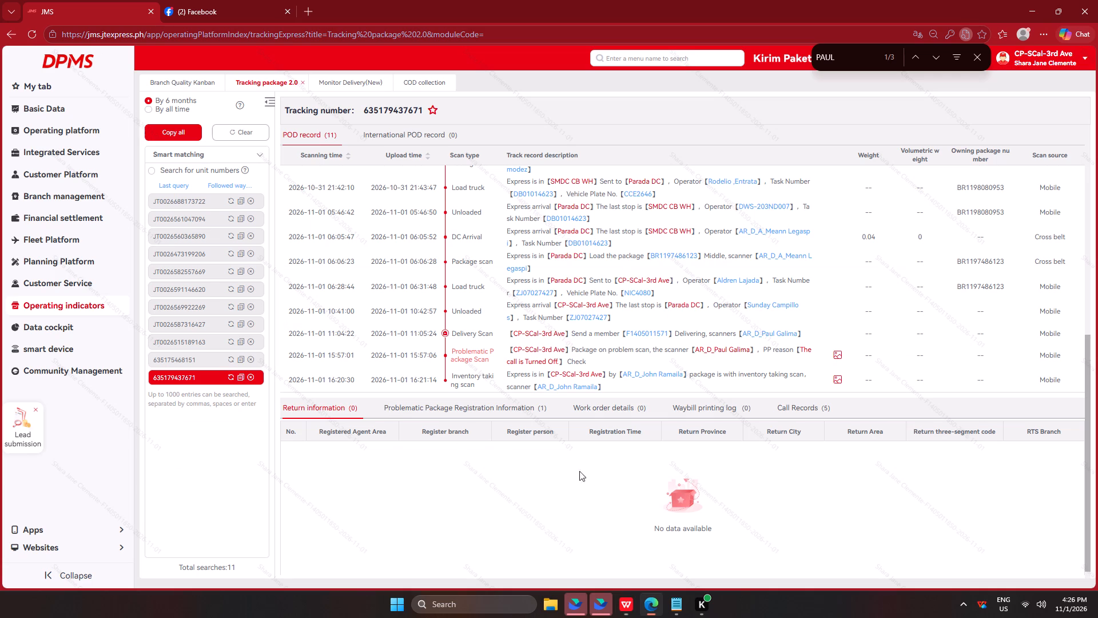
pyautogui.click(231, 130)
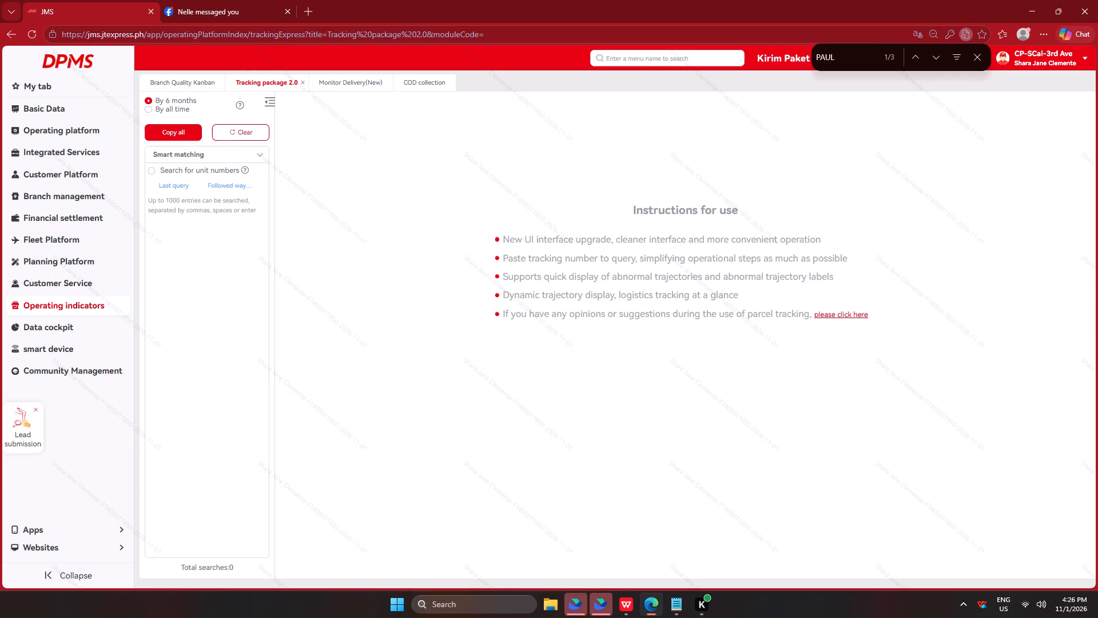
pyautogui.click(240, 284)
pyautogui.hotkey('ctrl', 'v')
pyautogui.scroll(-7, 634, 275)
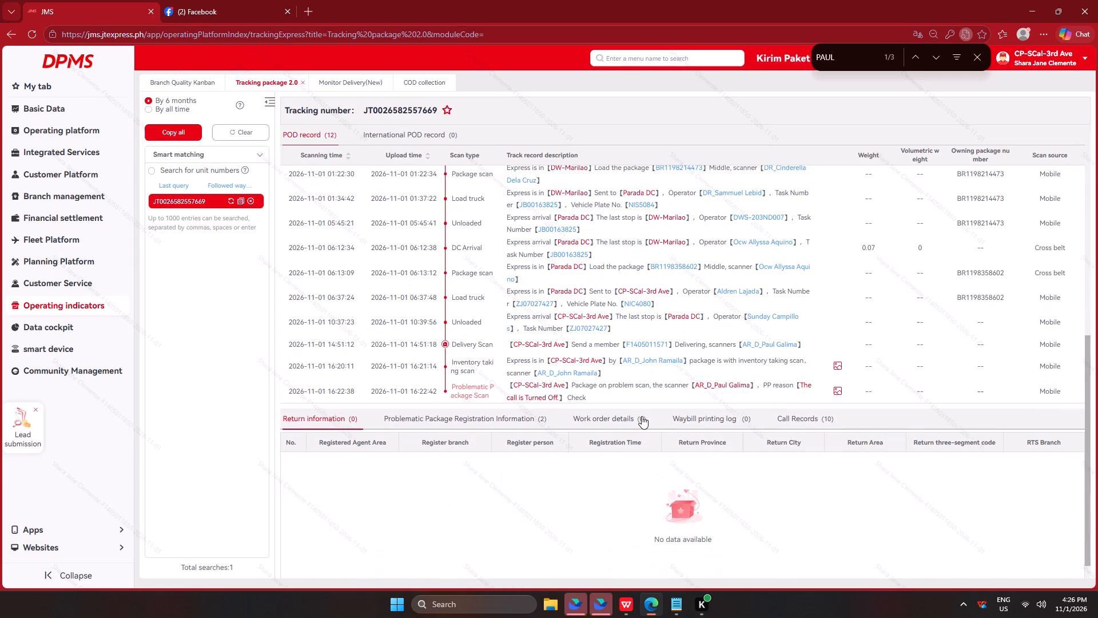
pyautogui.hotkey('alt', 'Tab')
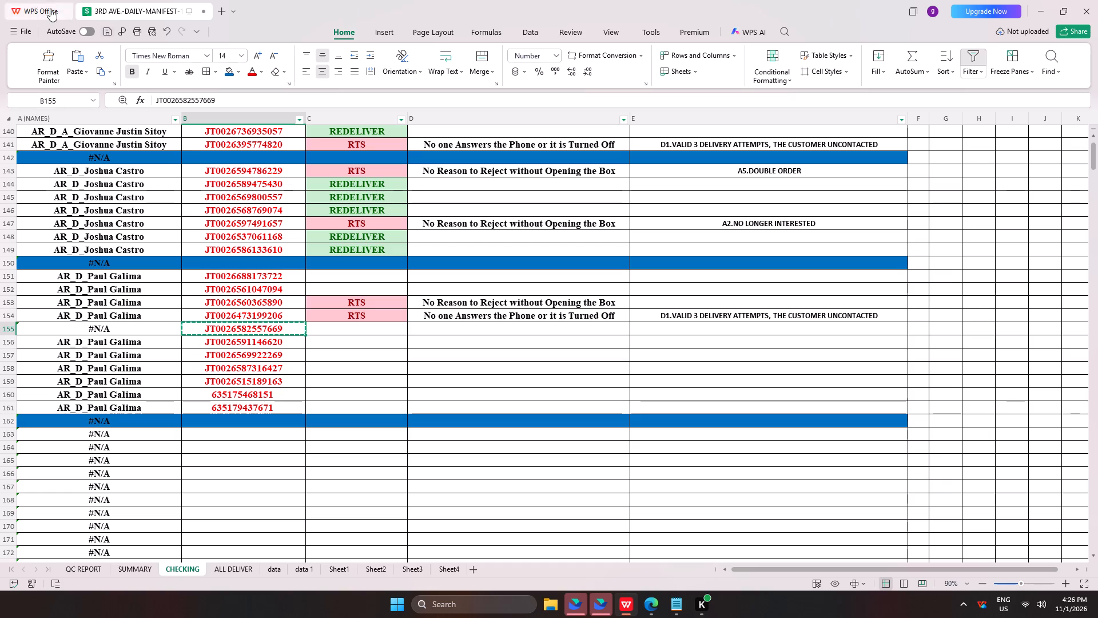
# Copy the REDELIVER status from C148 in CHECKING into Galima's blank status cells C151:C152 and C155:C161.
pyautogui.click(385, 237)
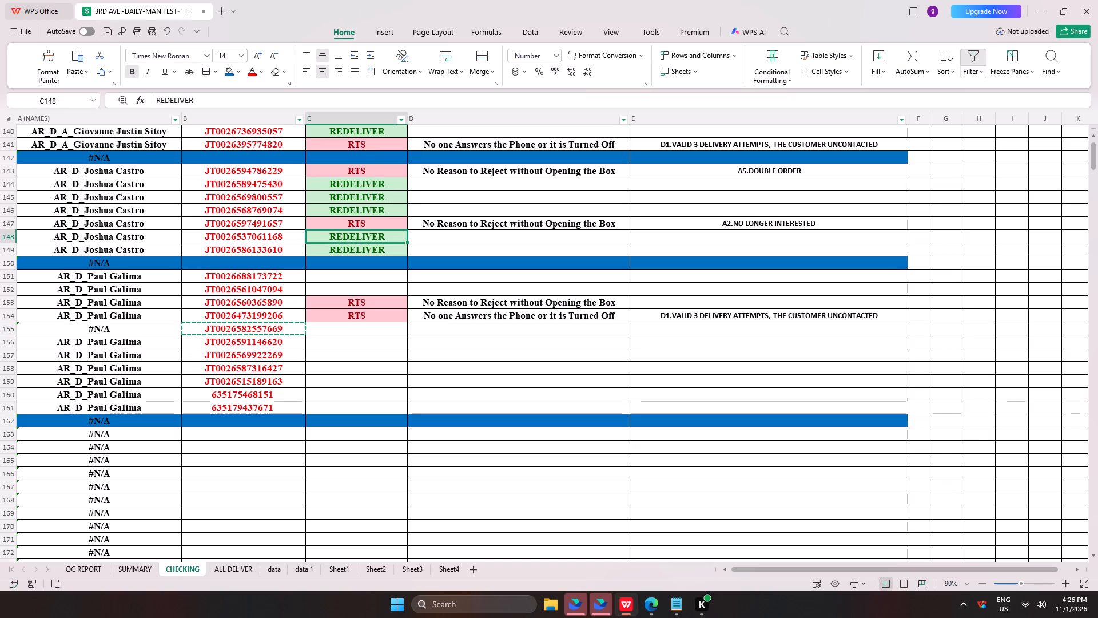
pyautogui.hotkey('ctrl', 'c')
pyautogui.keyDown('ctrl'); pyautogui.moveTo(357, 282); pyautogui.dragTo(374, 293); pyautogui.keyUp('ctrl')
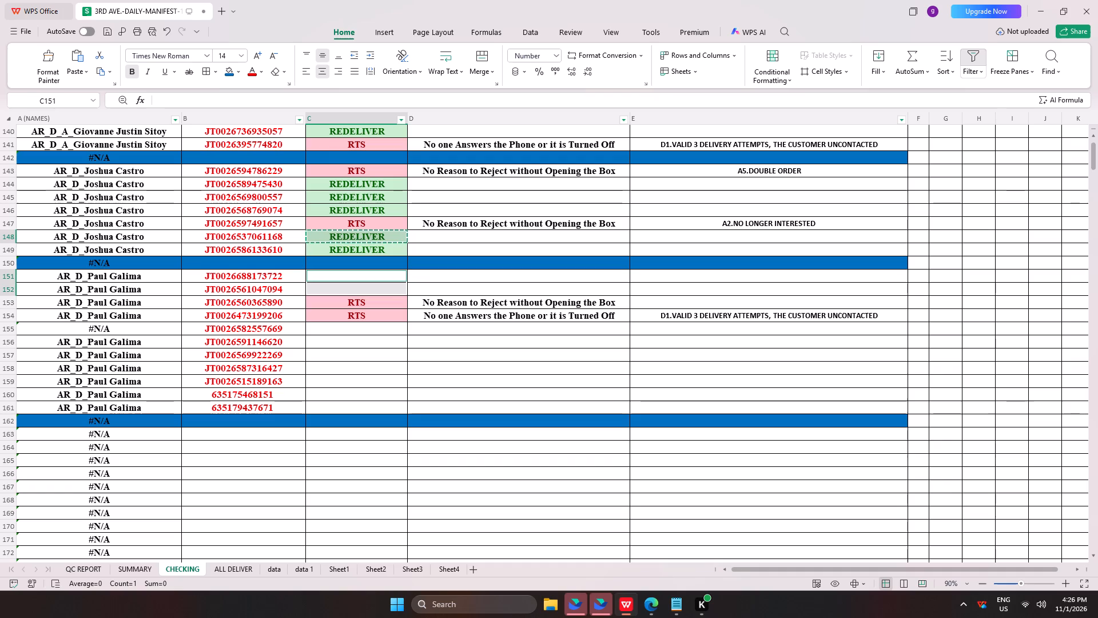
pyautogui.keyDown('ctrl'); pyautogui.moveTo(374, 293); pyautogui.dragTo(373, 294); pyautogui.keyUp('ctrl')
pyautogui.keyDown('ctrl'); pyautogui.moveTo(363, 332); pyautogui.dragTo(370, 405); pyautogui.keyUp('ctrl')
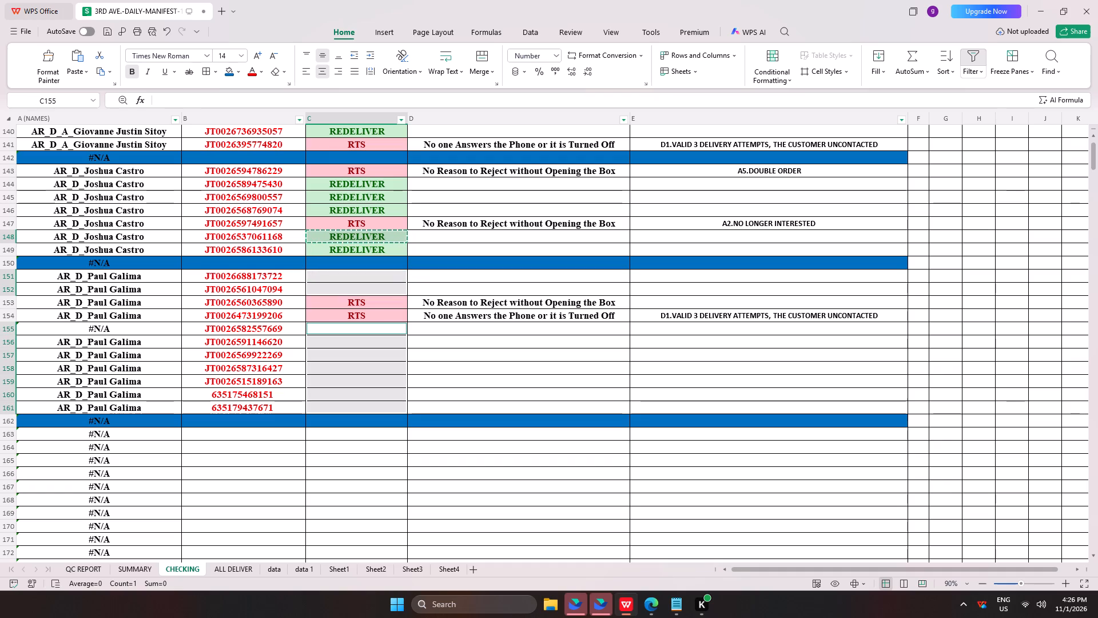
pyautogui.hotkey('ctrl', 'v')
pyautogui.click(505, 376)
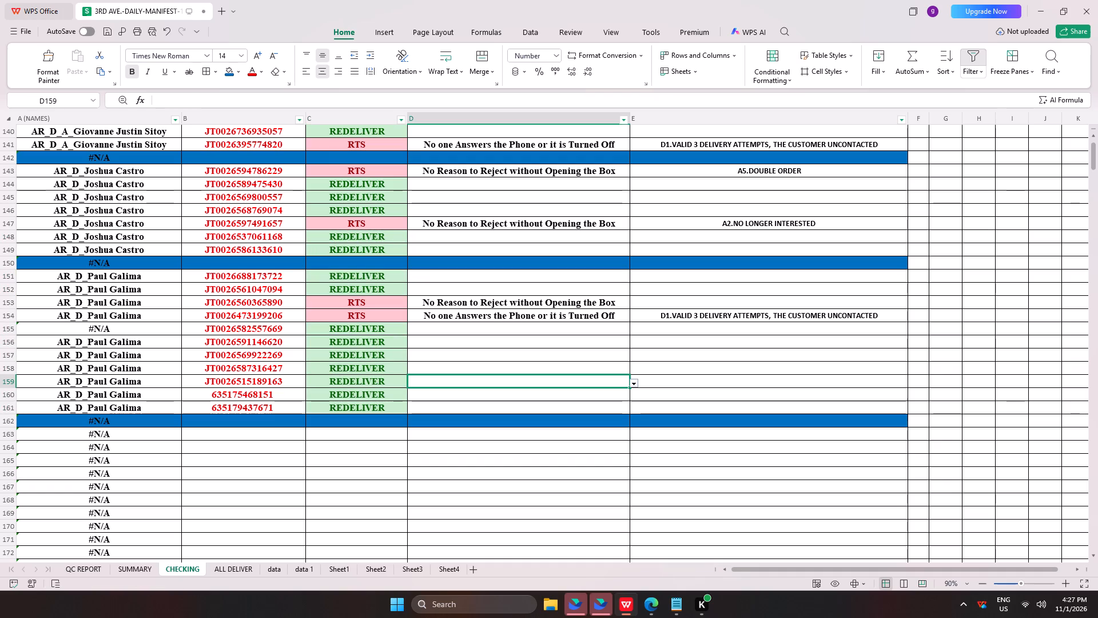
pyautogui.click(684, 296)
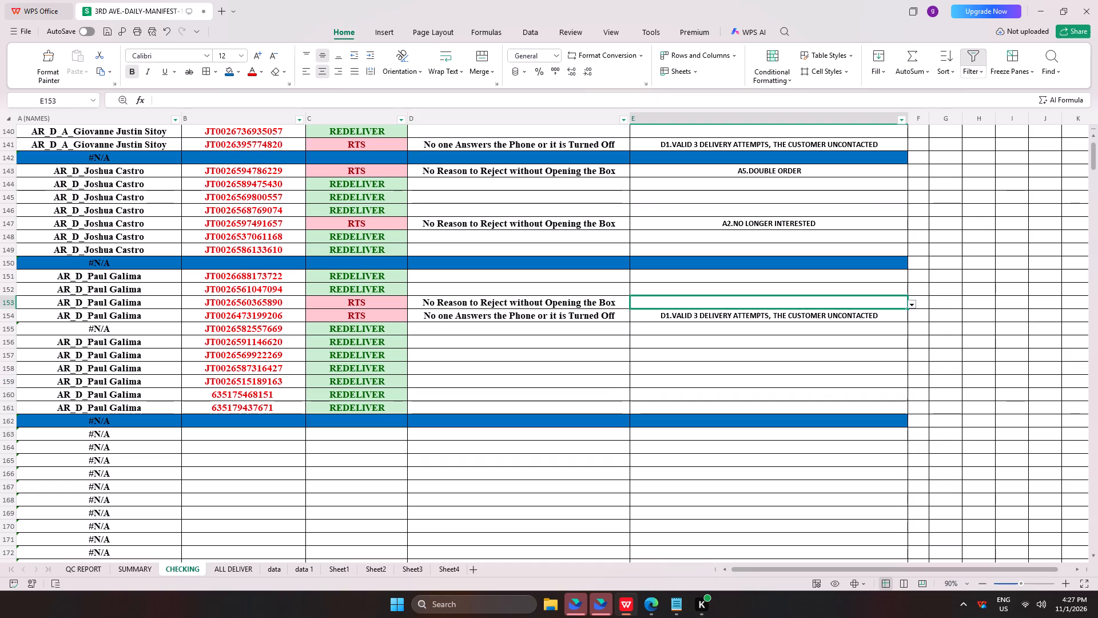
pyautogui.click(647, 605)
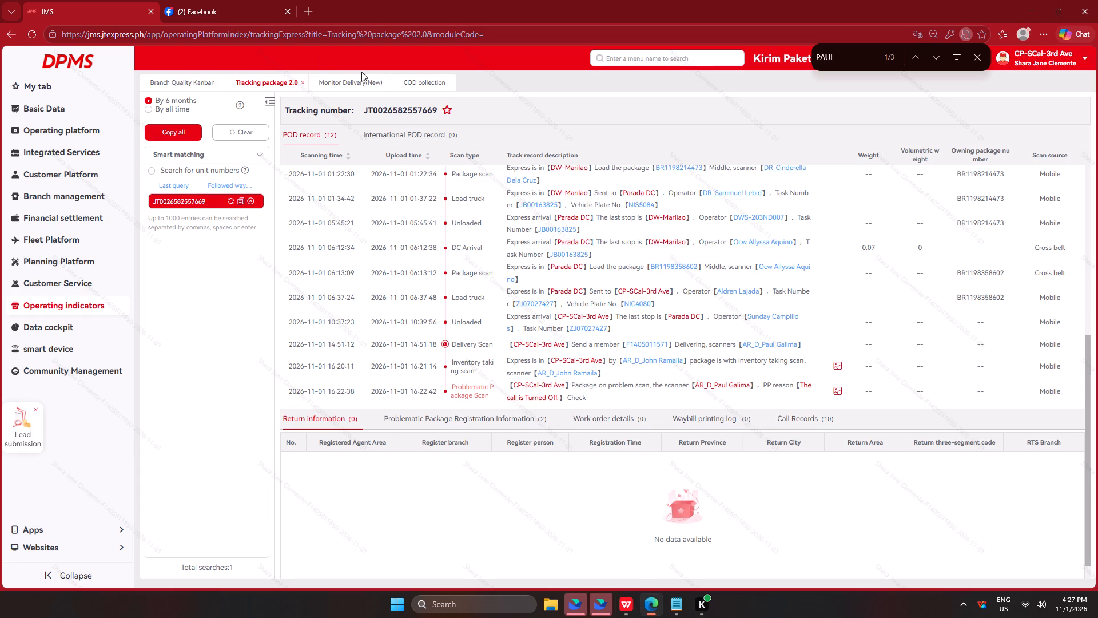
pyautogui.click(403, 86)
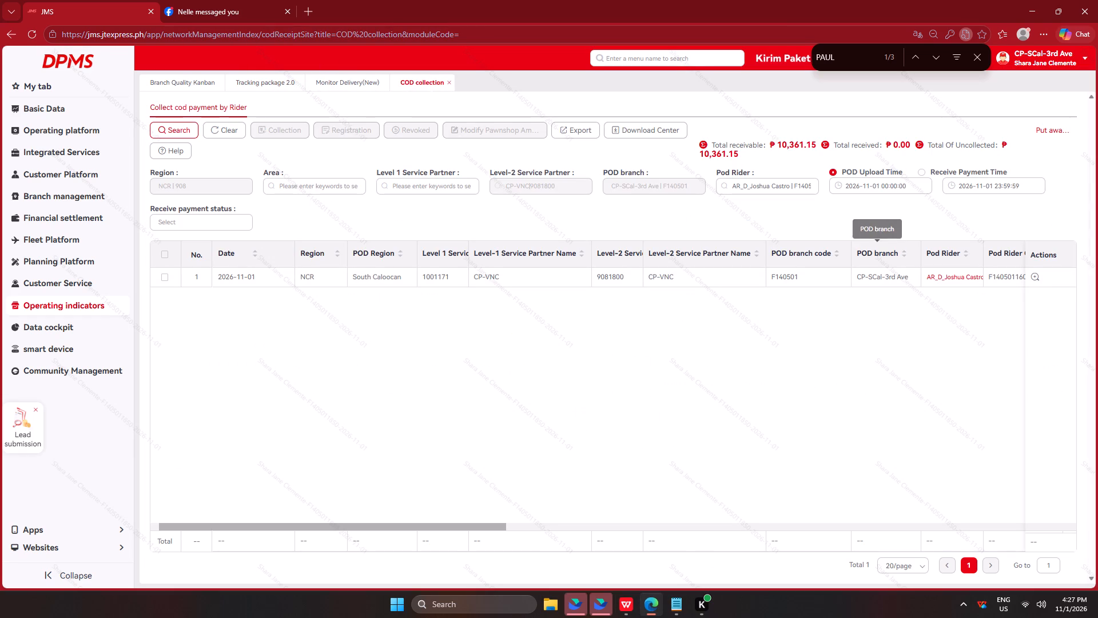
pyautogui.click(807, 187)
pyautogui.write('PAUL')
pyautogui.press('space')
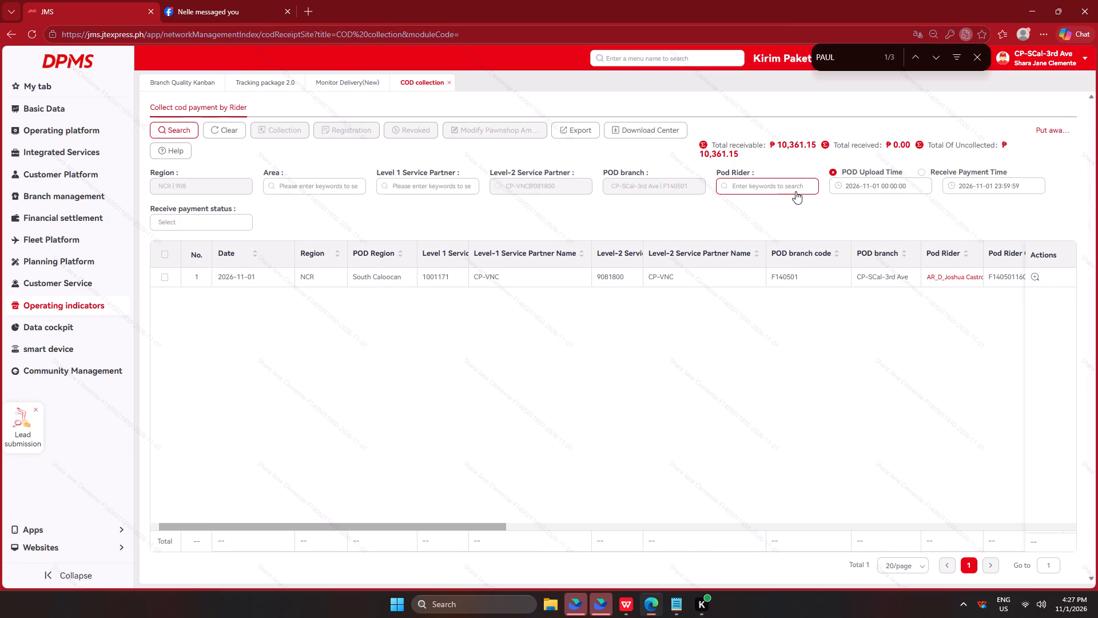
pyautogui.click(781, 192)
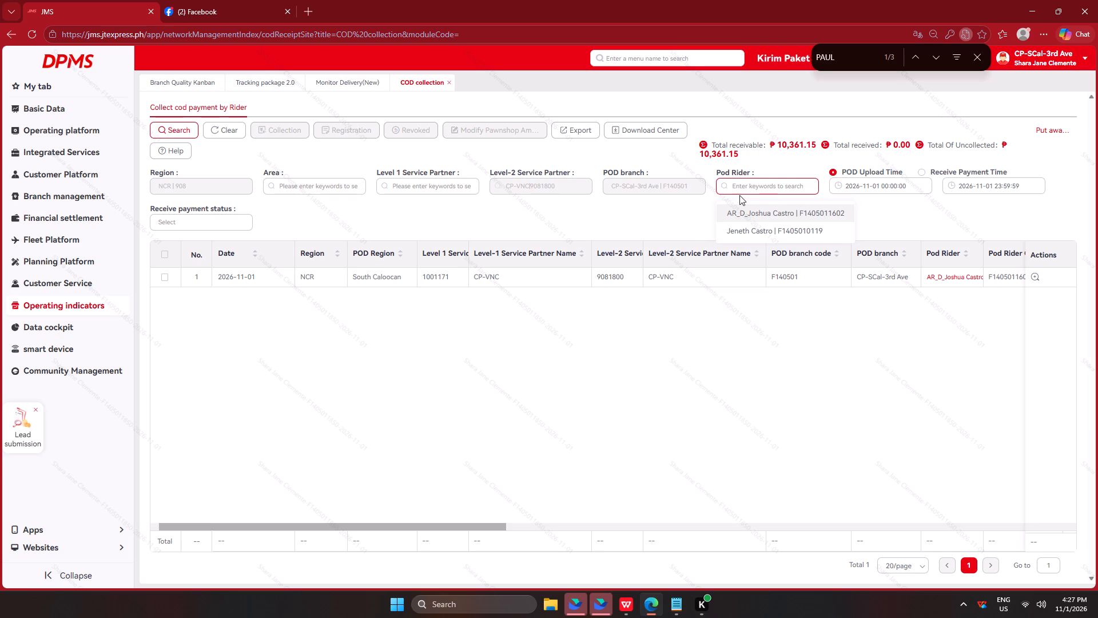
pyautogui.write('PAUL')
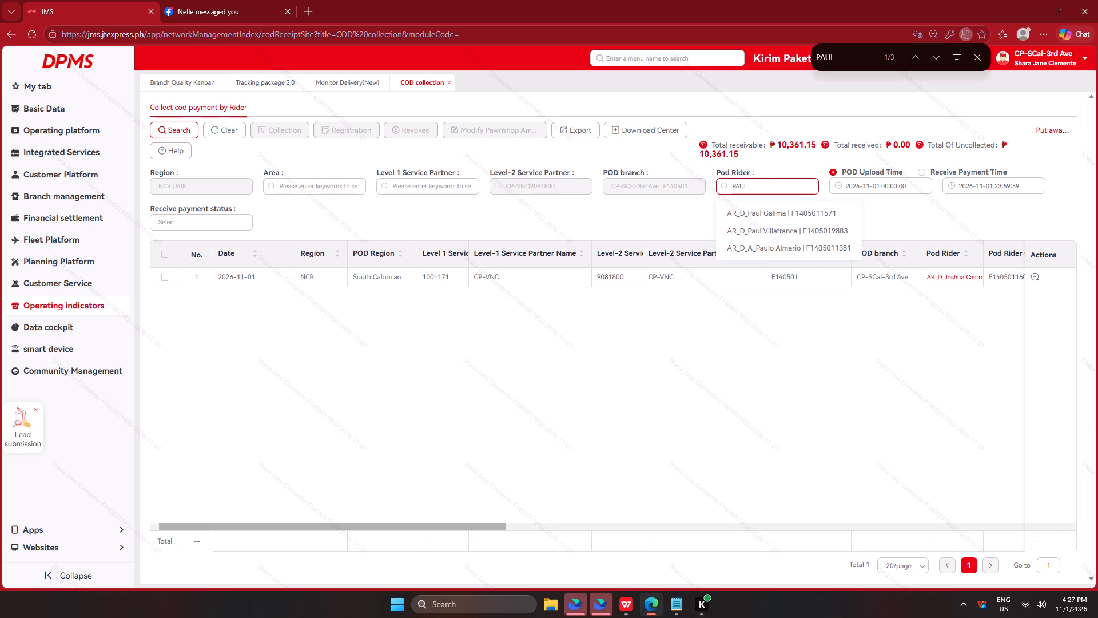
pyautogui.click(747, 212)
pyautogui.click(172, 131)
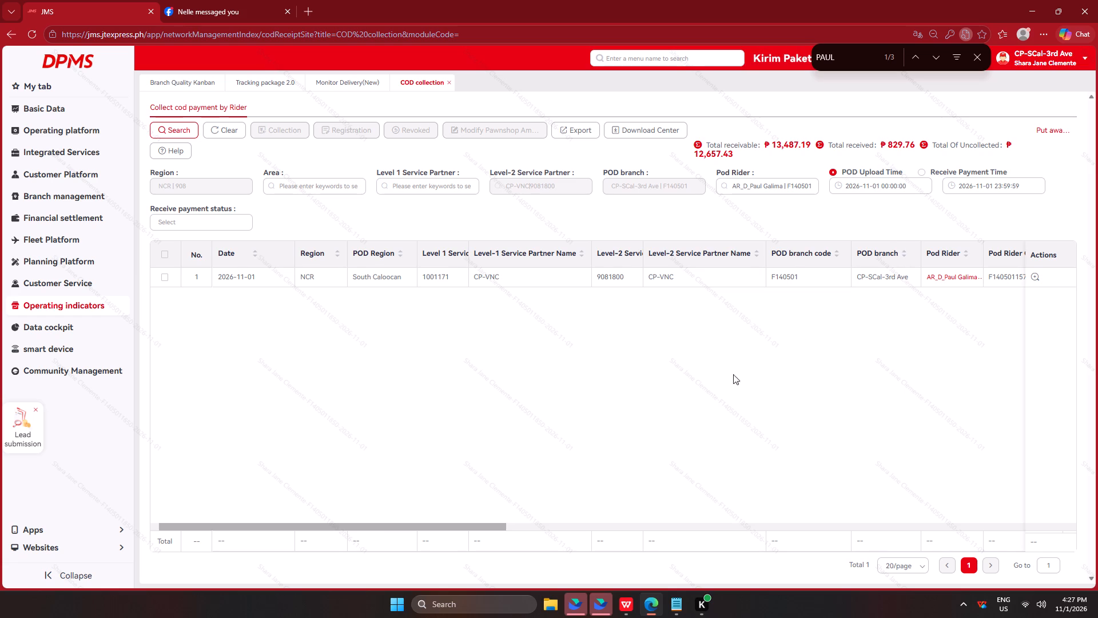
# Find courier ROLAND in the Monitor Delivery summary and open the details of his Currently Not POD quantity.
pyautogui.click(330, 85)
pyautogui.click(174, 103)
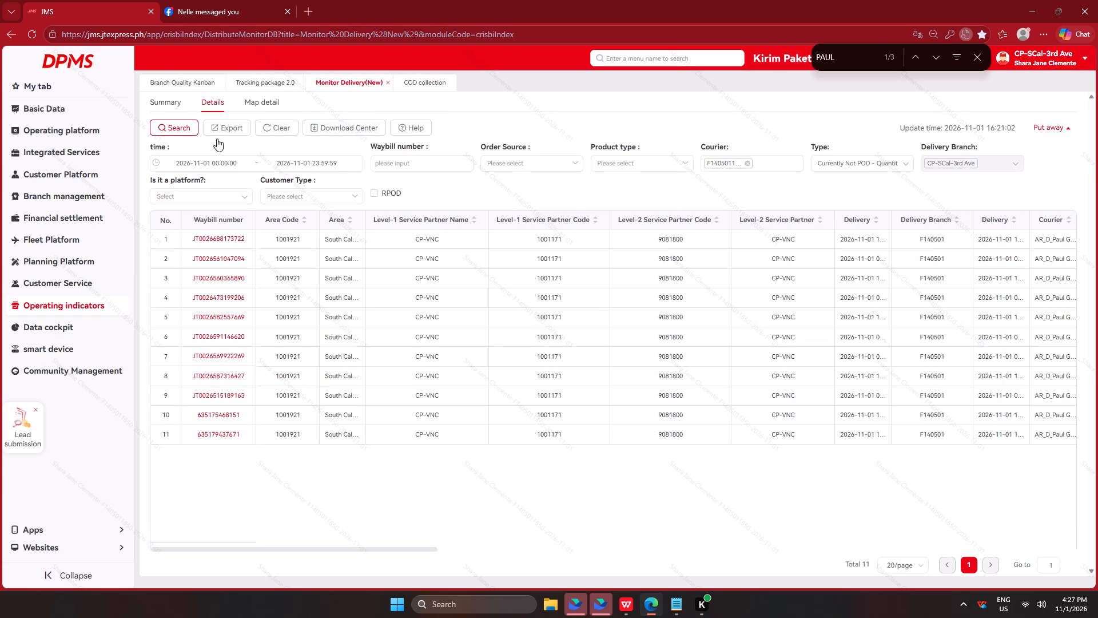
pyautogui.moveTo(842, 58); pyautogui.dragTo(801, 56)
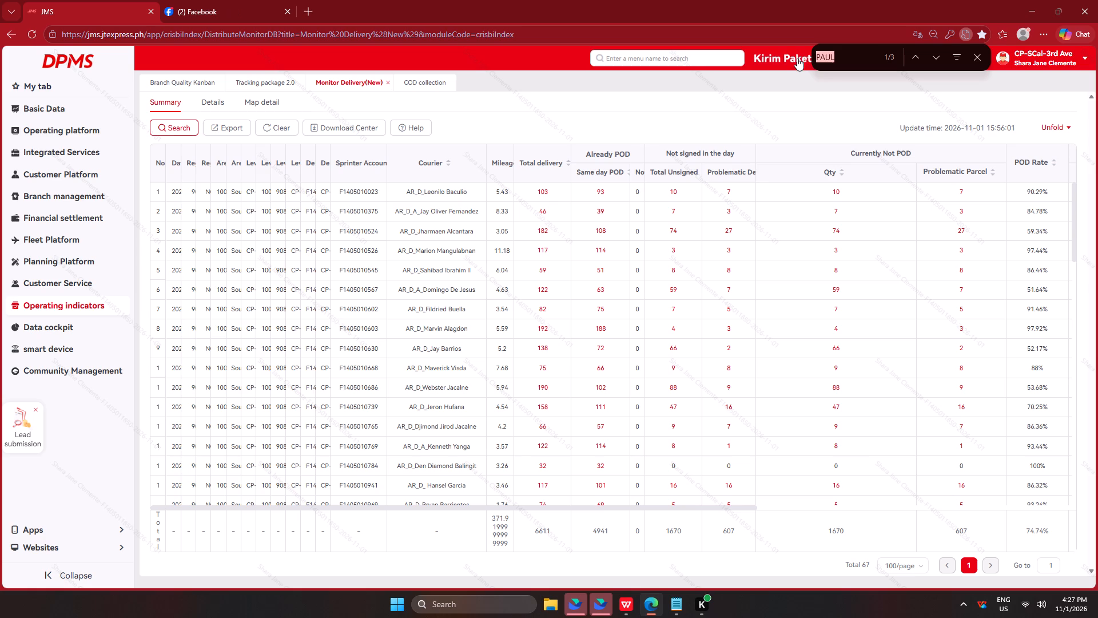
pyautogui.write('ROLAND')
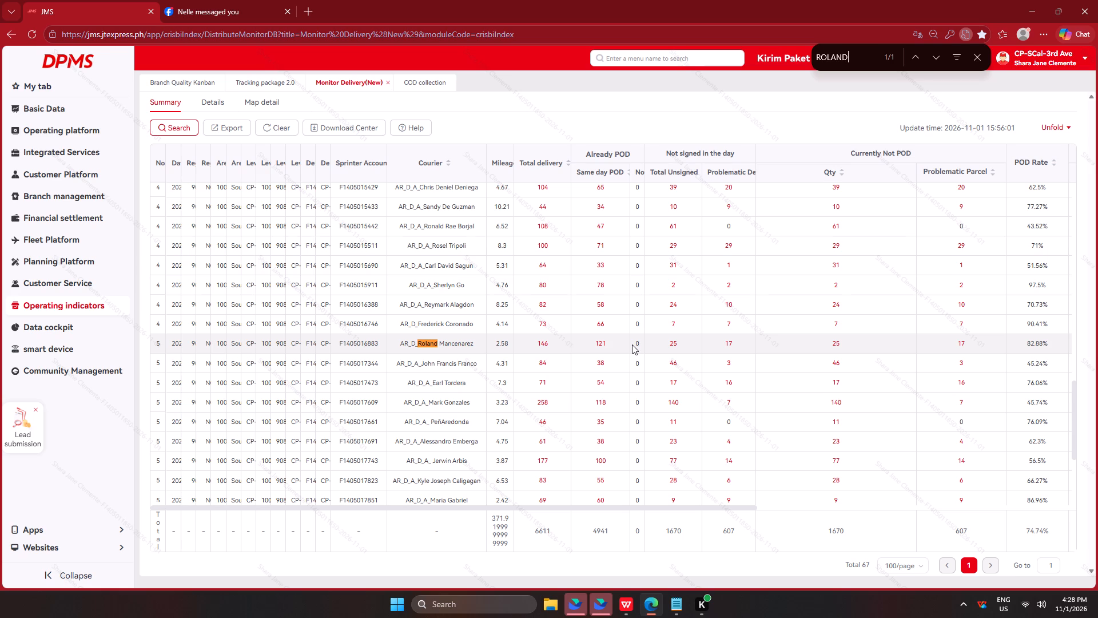
pyautogui.click(836, 343)
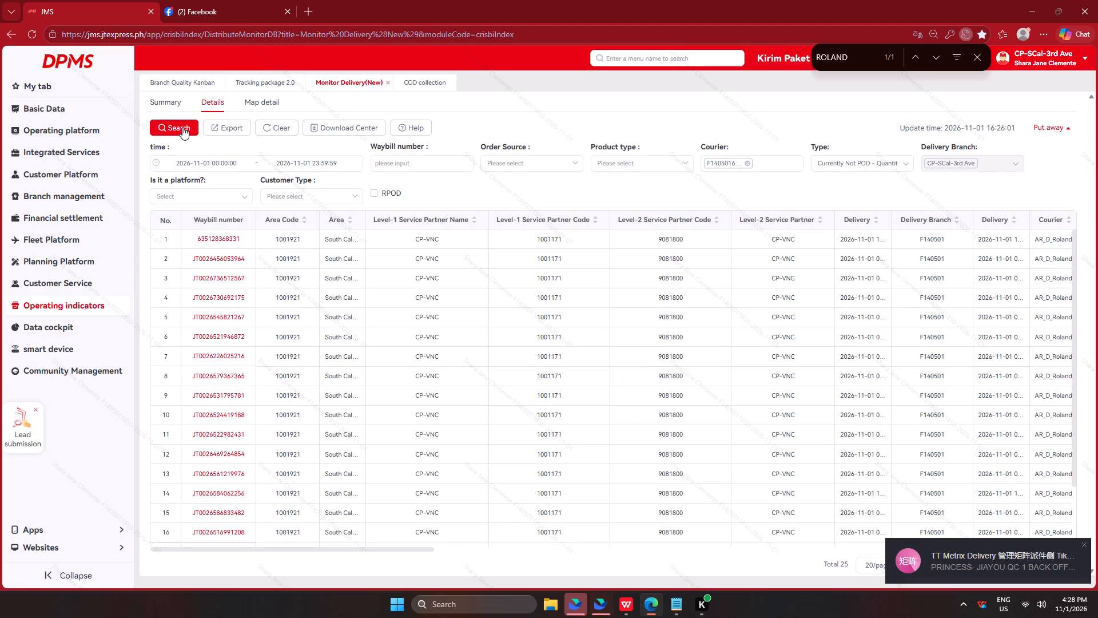
# Export Roland's undelivered package details and open the new export file from the Download Center once it is ready.
pyautogui.click(220, 122)
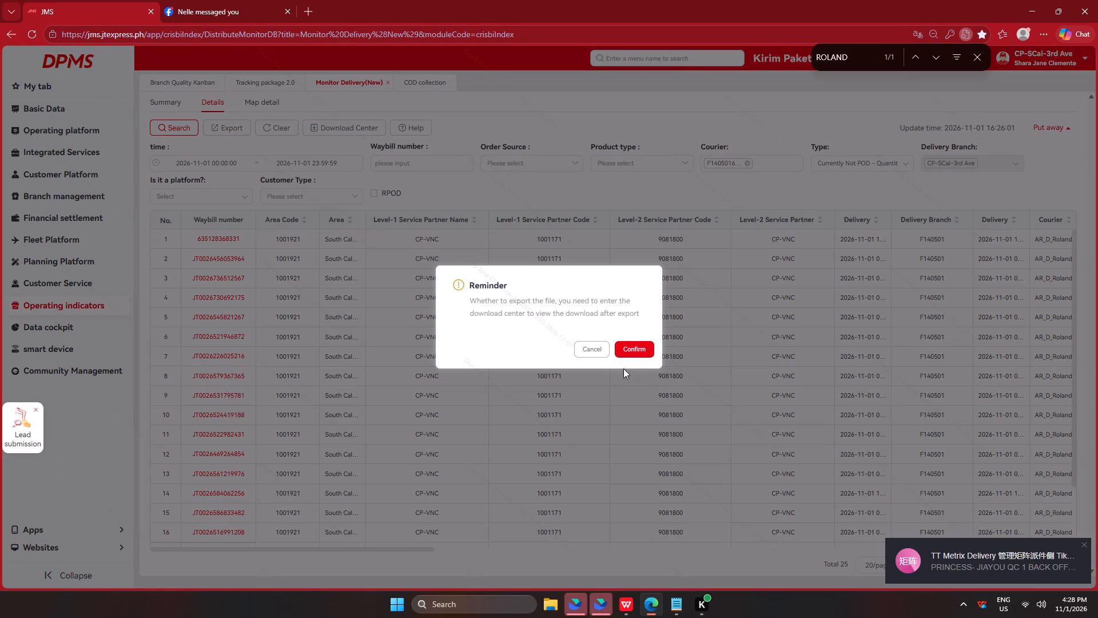
pyautogui.click(627, 344)
pyautogui.click(317, 128)
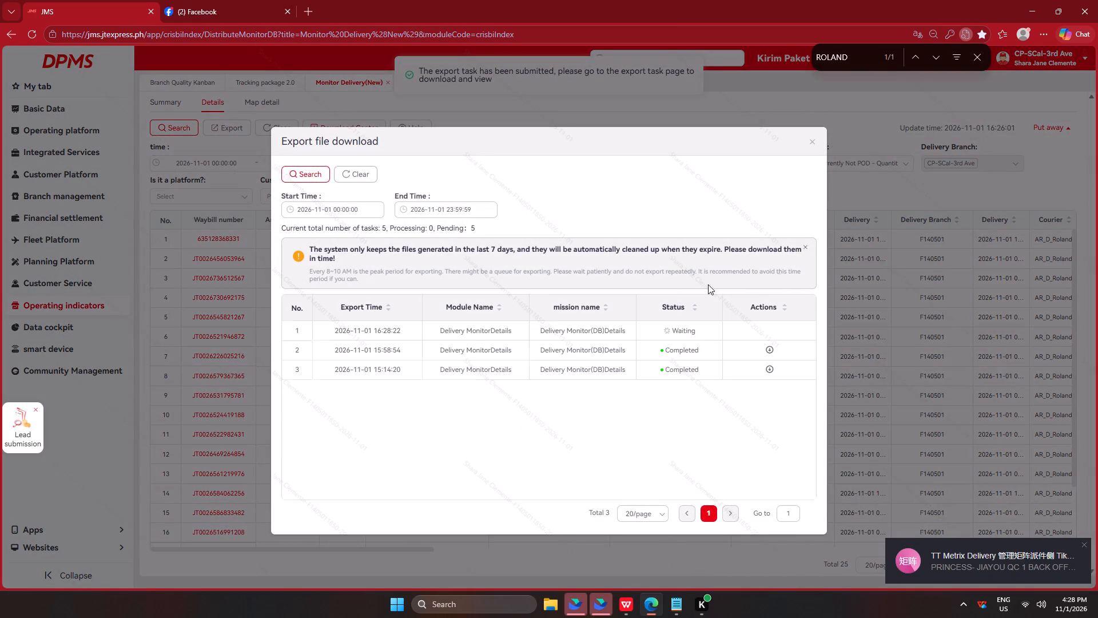
pyautogui.click(304, 173)
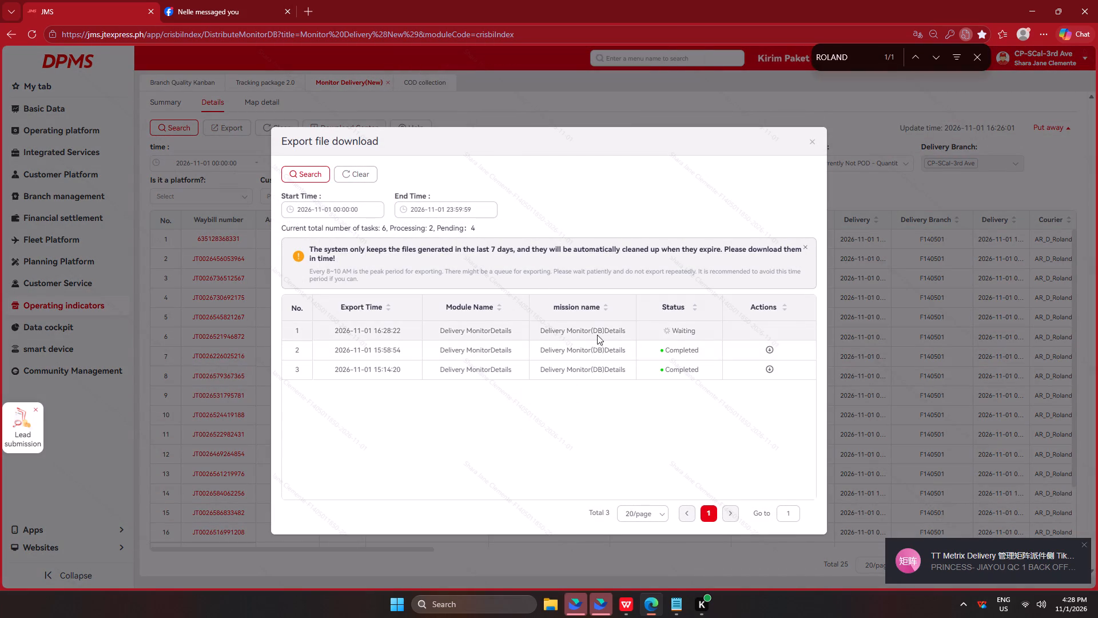
pyautogui.tripleClick(307, 180)
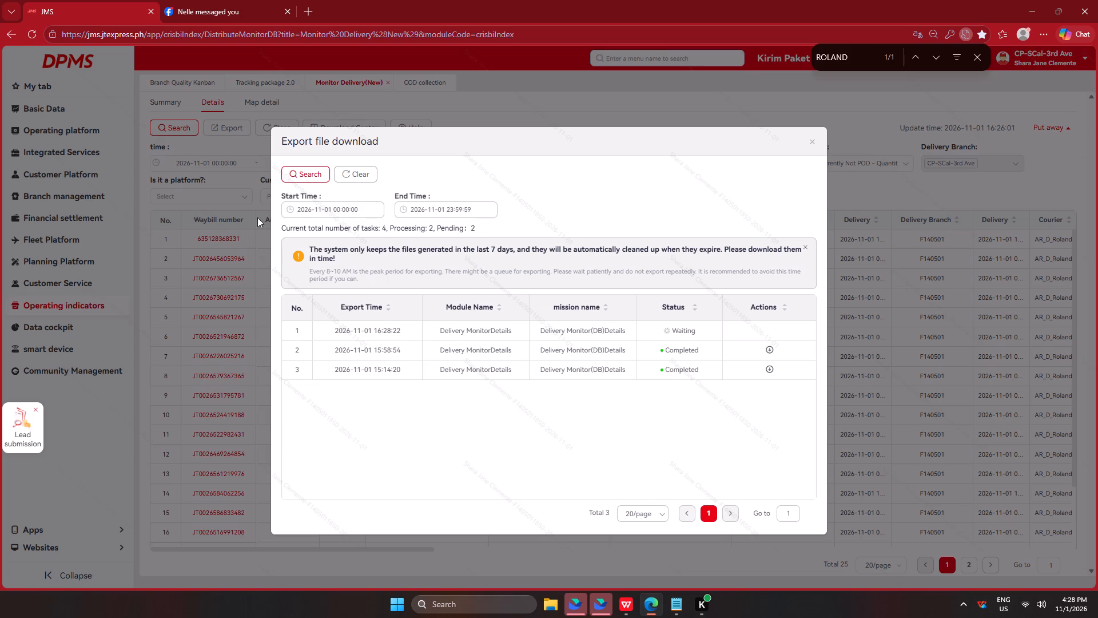
pyautogui.click(315, 171)
pyautogui.click(311, 169)
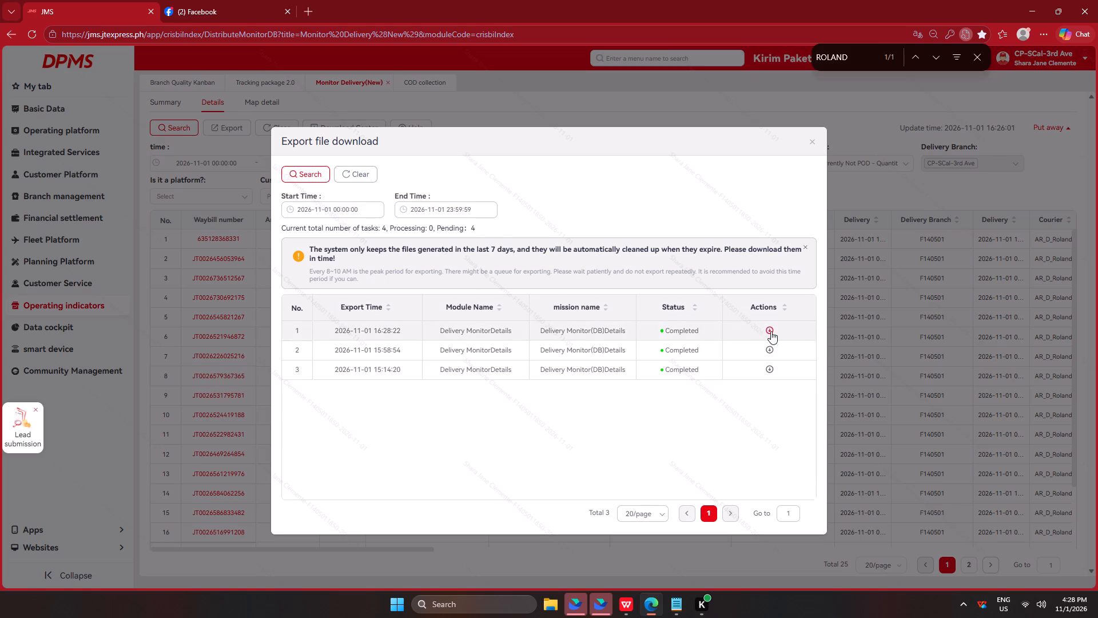
pyautogui.click(771, 331)
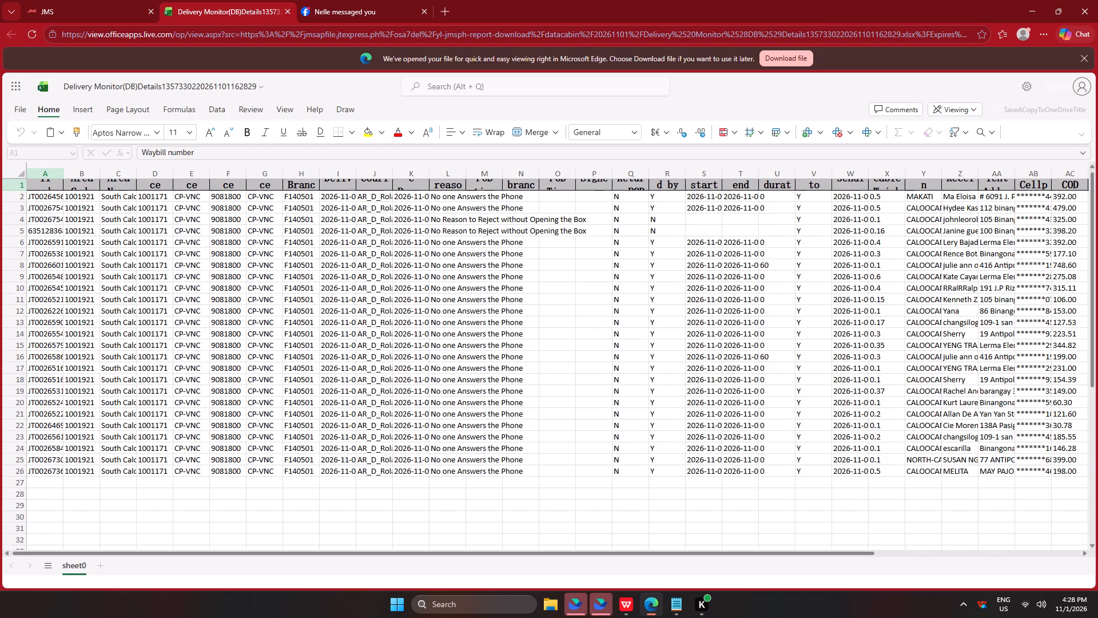
# Copy the waybill numbers A2:A26 from the export and paste them into CHECKING from B163, keeping the sheet's own cell formatting.
pyautogui.click(39, 197)
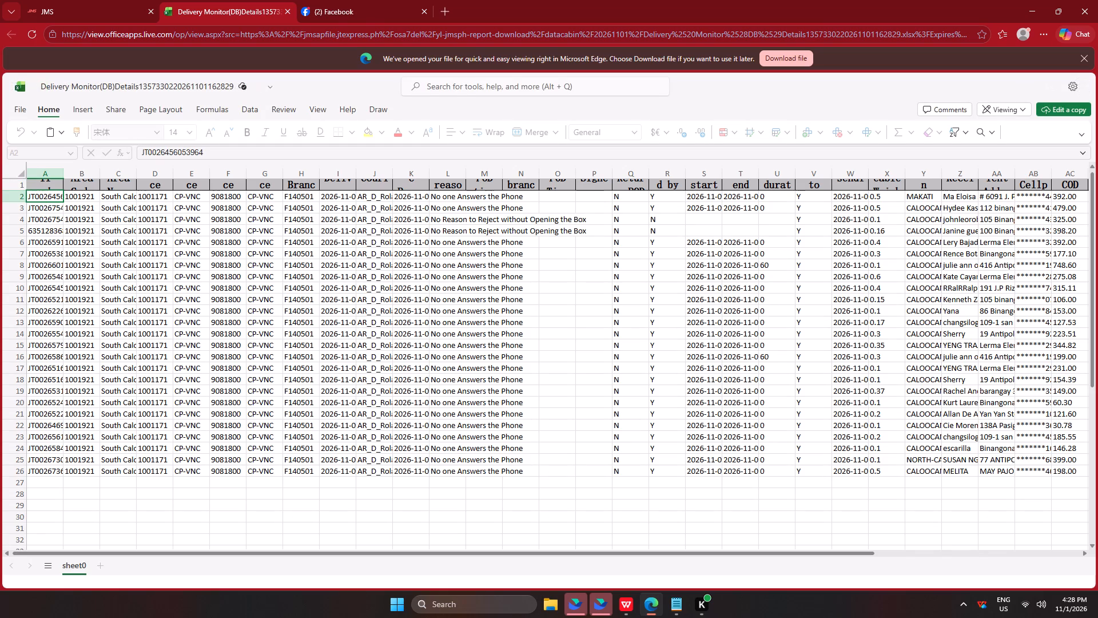
pyautogui.hotkey('ctrl', 'shift', 'Down')
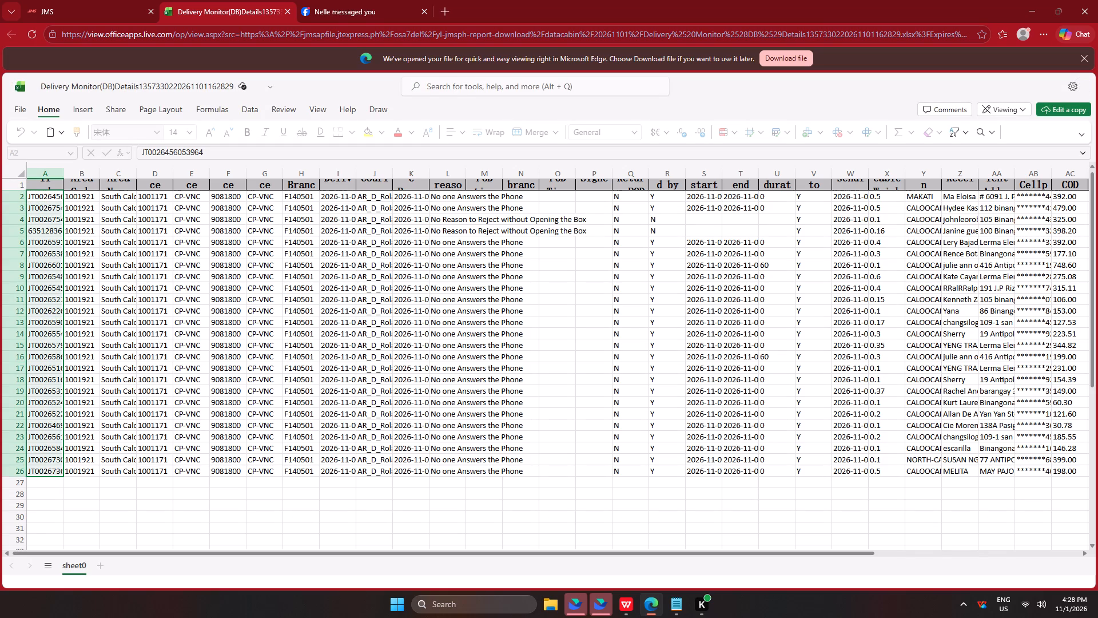
pyautogui.hotkey('ctrl', 'c')
pyautogui.hotkey('ctrl', 'c')
pyautogui.hotkey('ctrl', 'c')
pyautogui.hotkey('ctrl', 'c')
pyautogui.hotkey('ctrl', 'c')
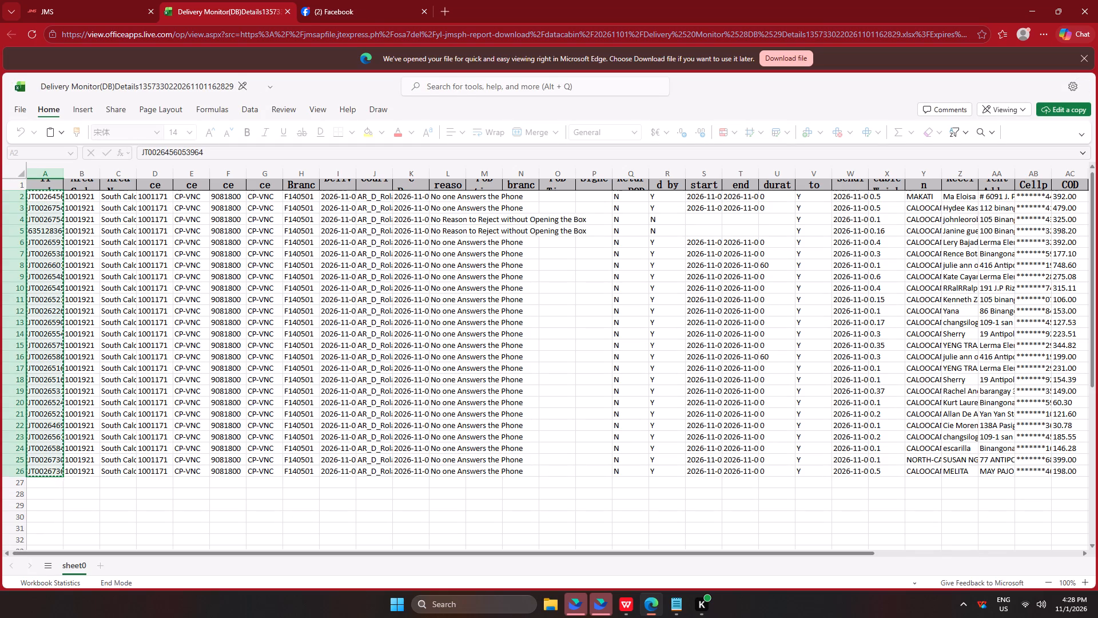
pyautogui.hotkey('alt', 'Tab')
pyautogui.hotkey('alt', 'Tab')
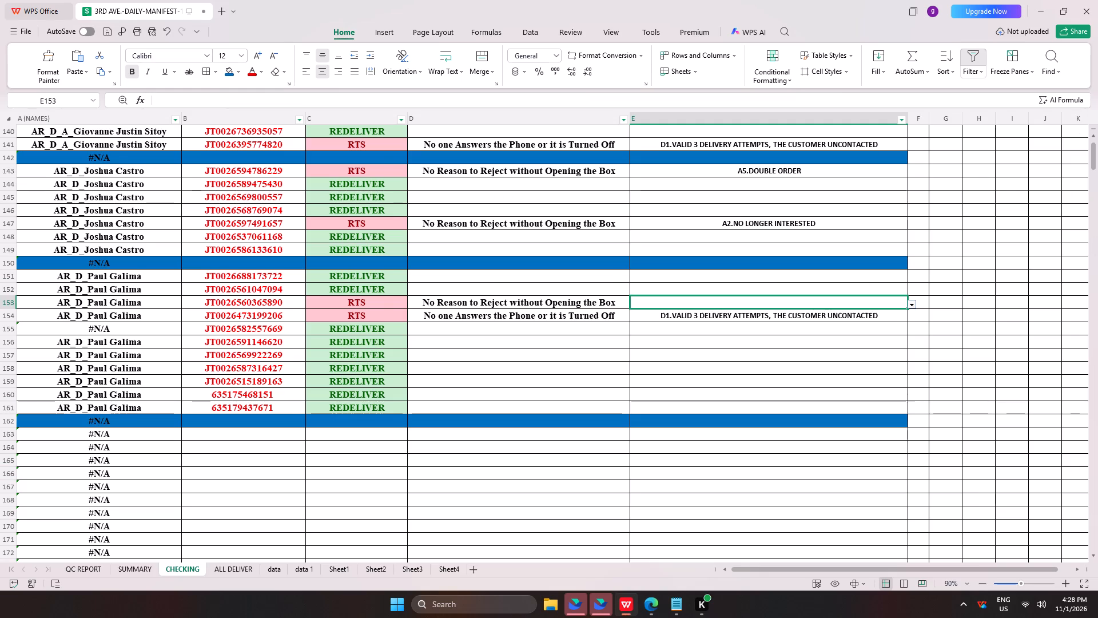
pyautogui.scroll(-5, 346, 402)
pyautogui.click(248, 303)
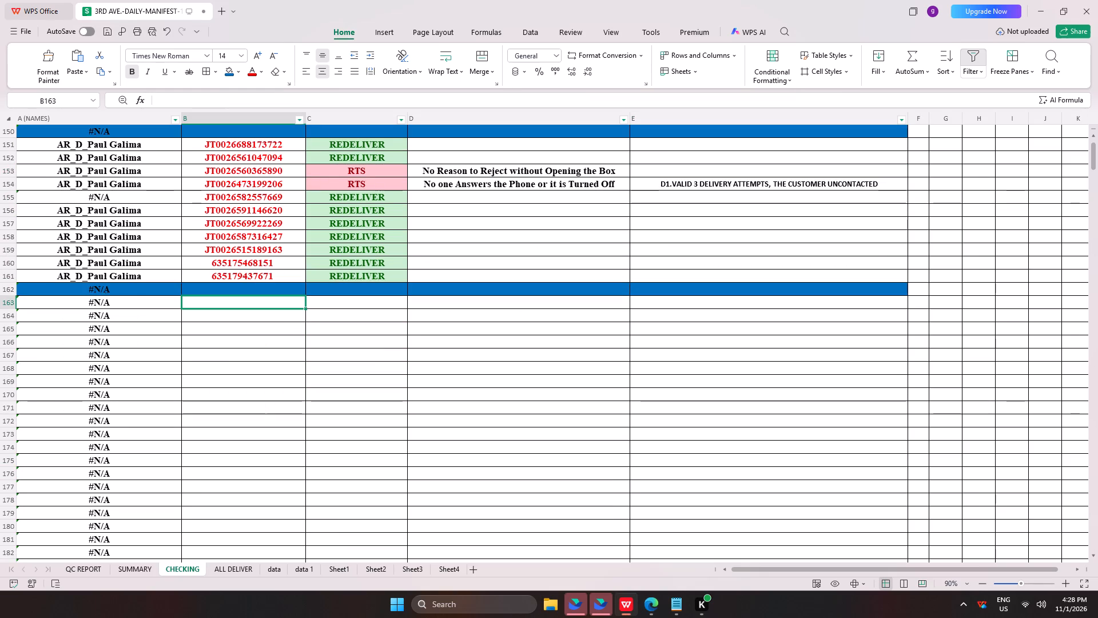
pyautogui.hotkey('ctrl', 'v')
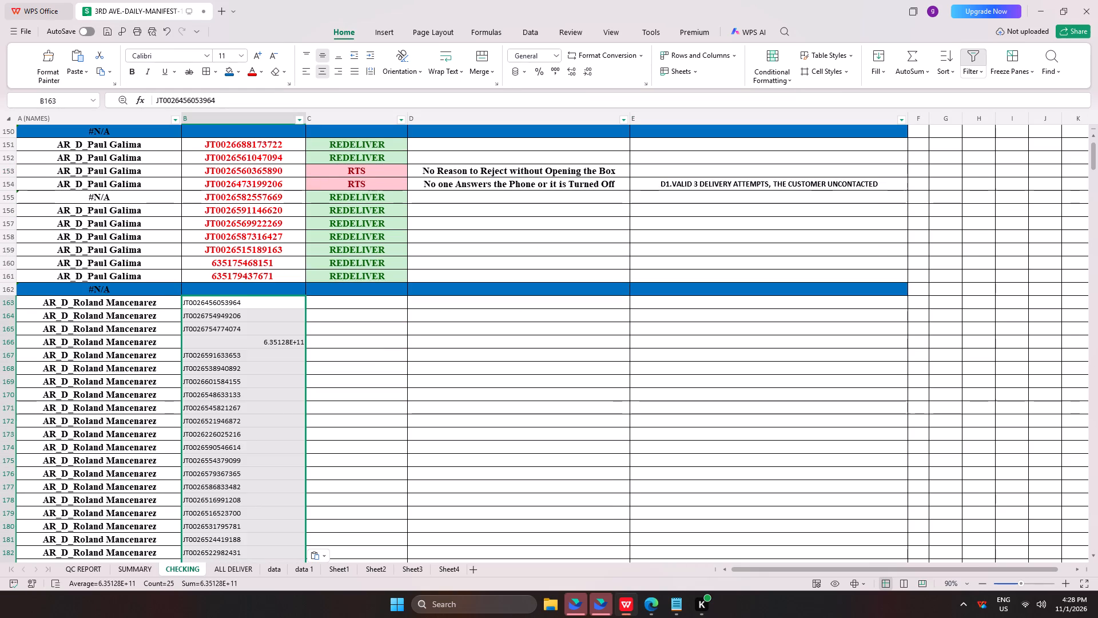
pyautogui.hotkey('ctrl', 'z')
pyautogui.rightClick(245, 303)
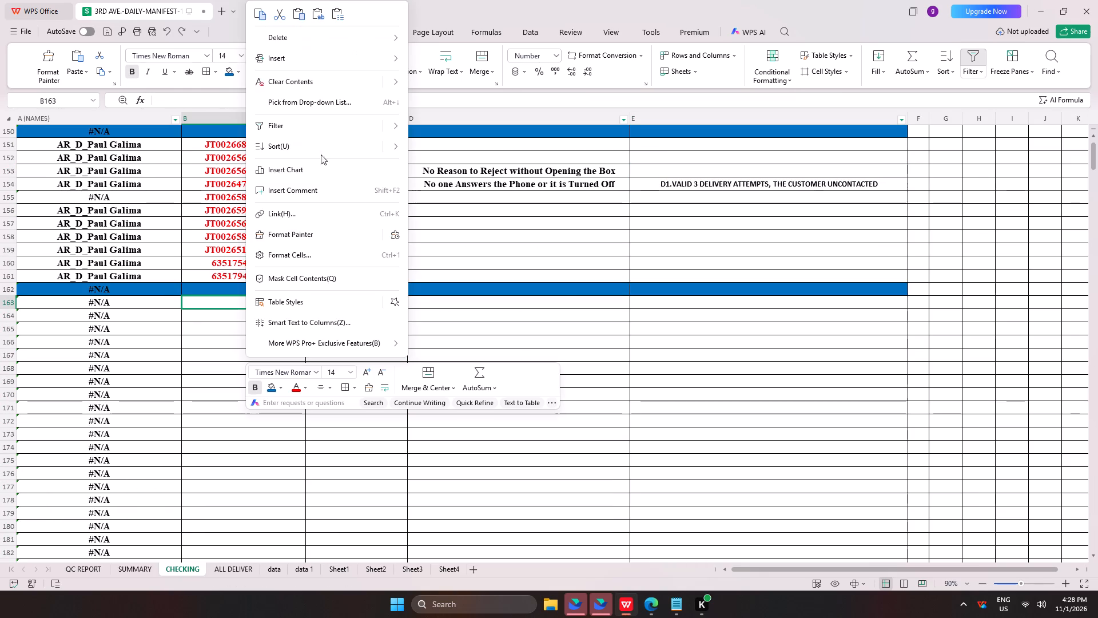
pyautogui.click(322, 12)
# Fill A188:E188 below Roland's waybills in CHECKING with the blue separator colour.
pyautogui.scroll(-5, 452, 373)
pyautogui.moveTo(10, 438); pyautogui.dragTo(607, 432)
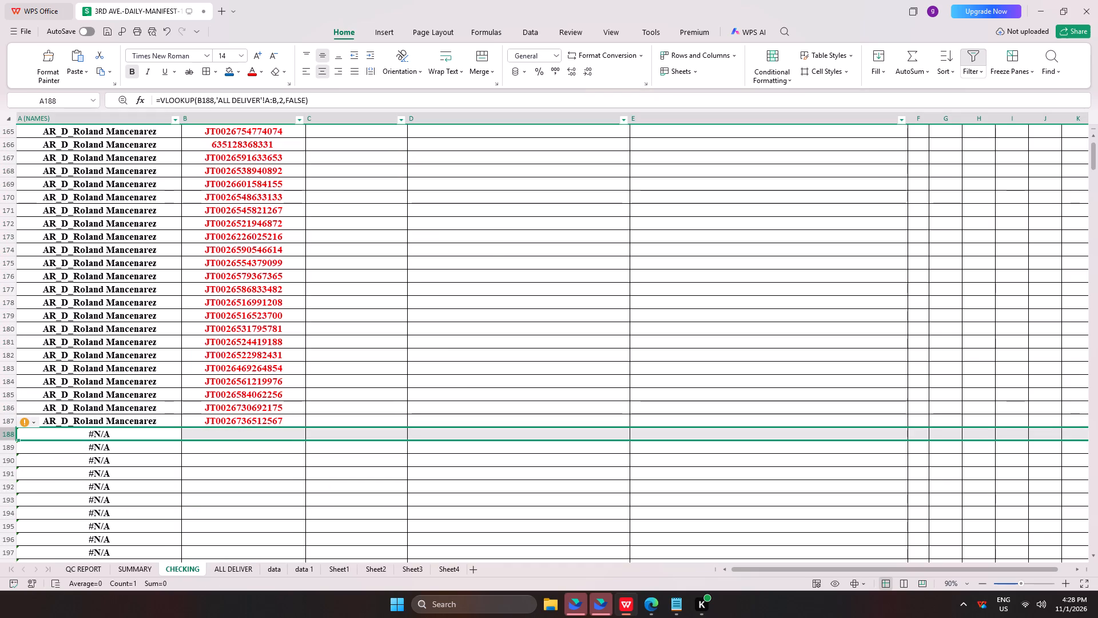
pyautogui.click(233, 74)
# Close the export file in the browser and query Roland's copied waybill numbers in Tracking package 2.0, clearing the previous search.
pyautogui.hotkey('alt', 'Tab')
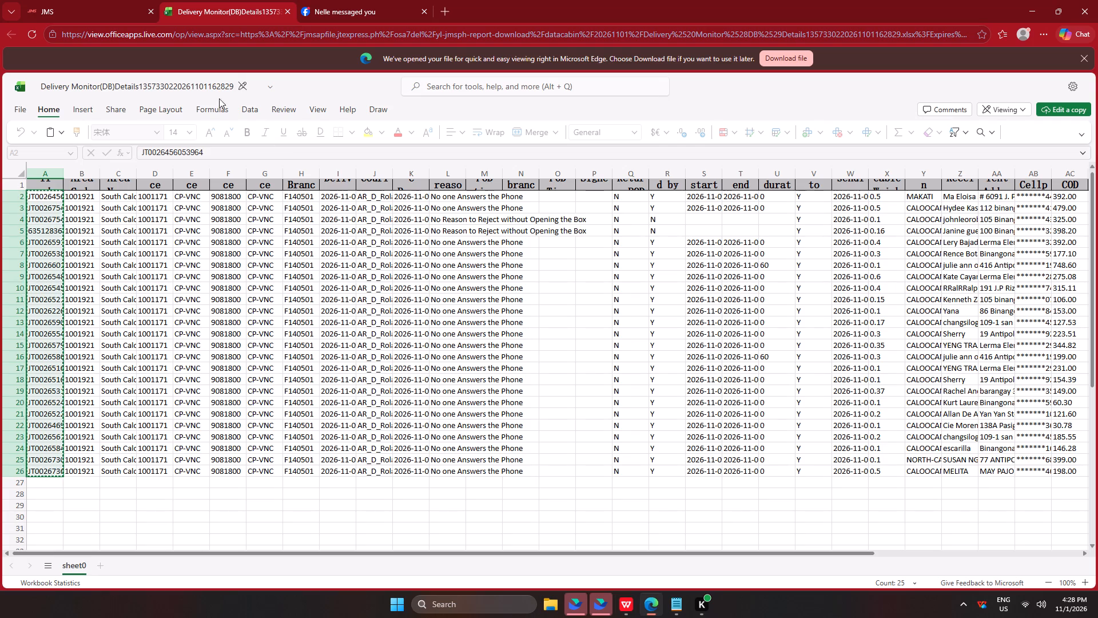
pyautogui.click(284, 9)
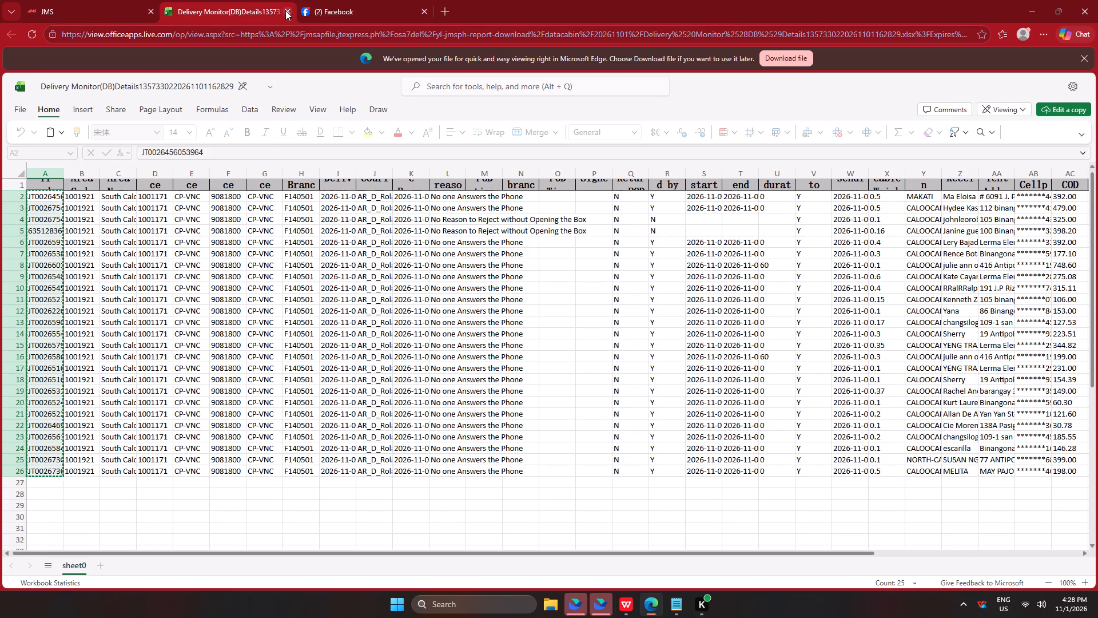
pyautogui.click(811, 139)
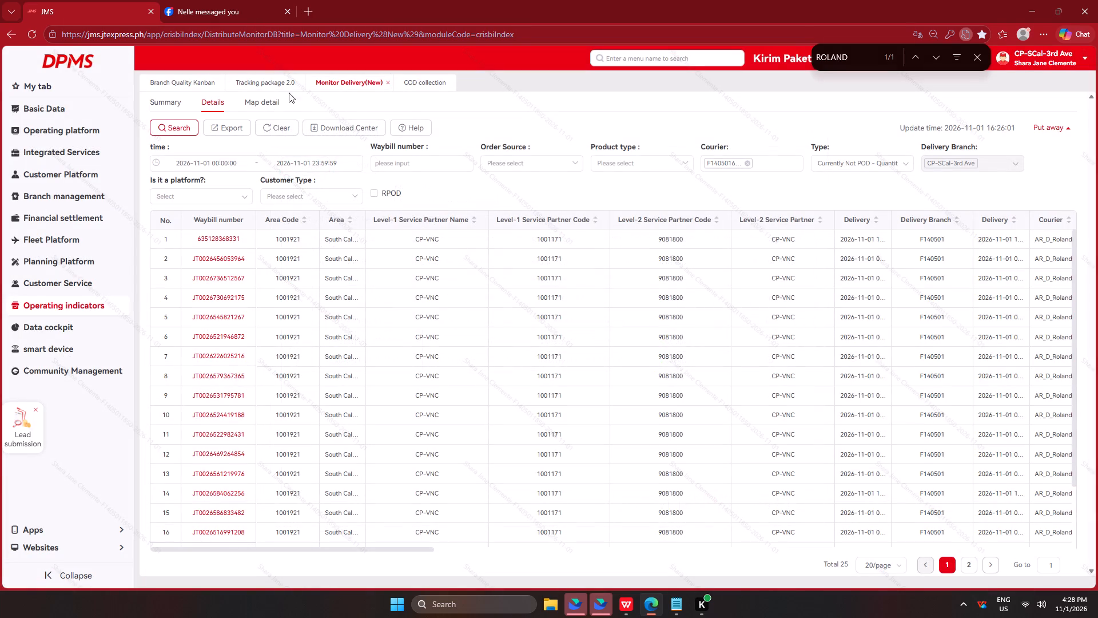
pyautogui.click(274, 85)
pyautogui.click(237, 129)
pyautogui.moveTo(238, 267); pyautogui.dragTo(238, 280)
pyautogui.hotkey('ctrl', 'v')
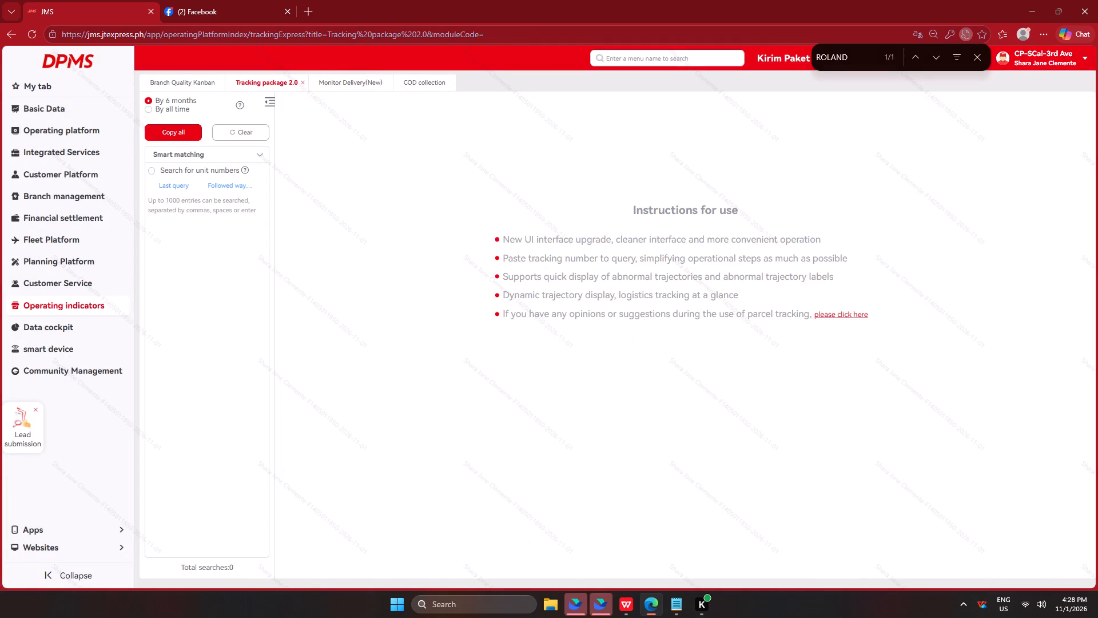
pyautogui.click(723, 145)
pyautogui.scroll(-4, 645, 268)
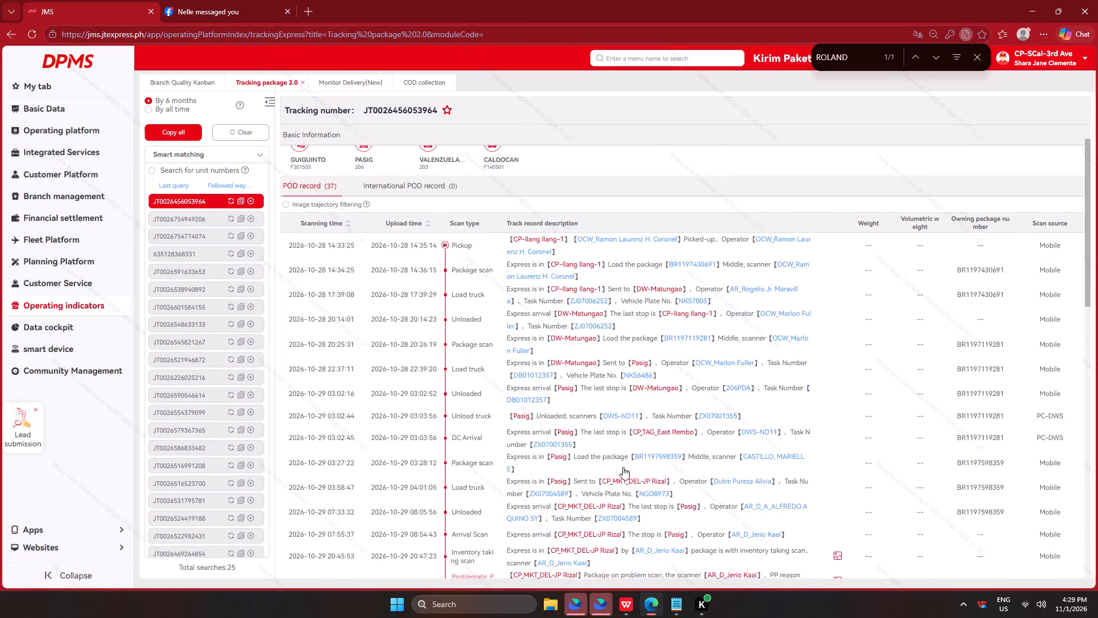
pyautogui.scroll(-2, 623, 467)
pyautogui.scroll(-9, 532, 469)
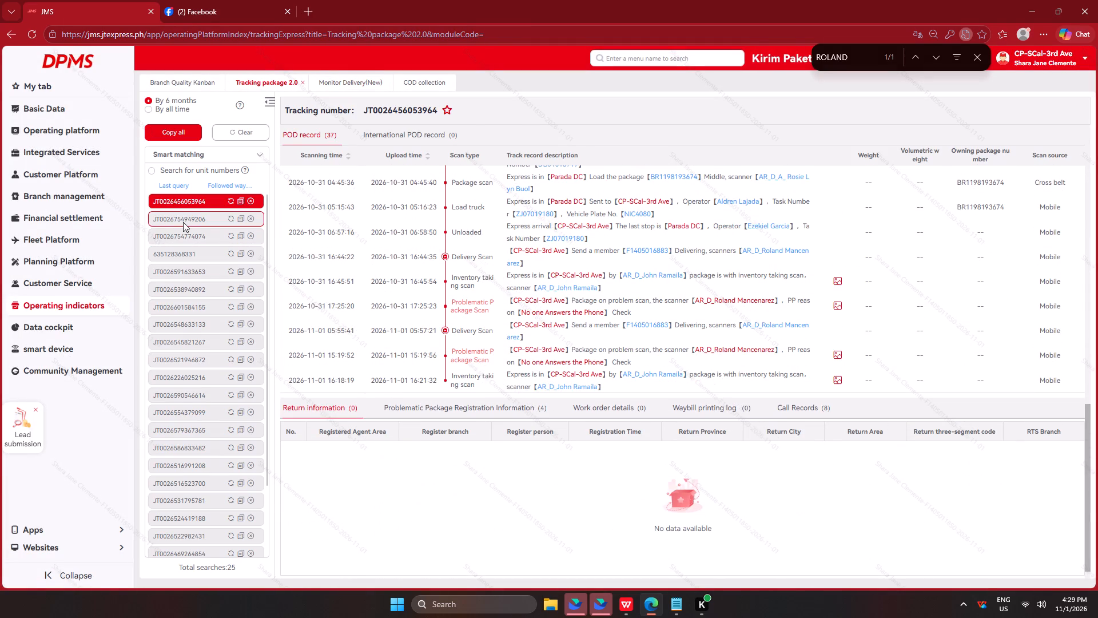
pyautogui.click(183, 221)
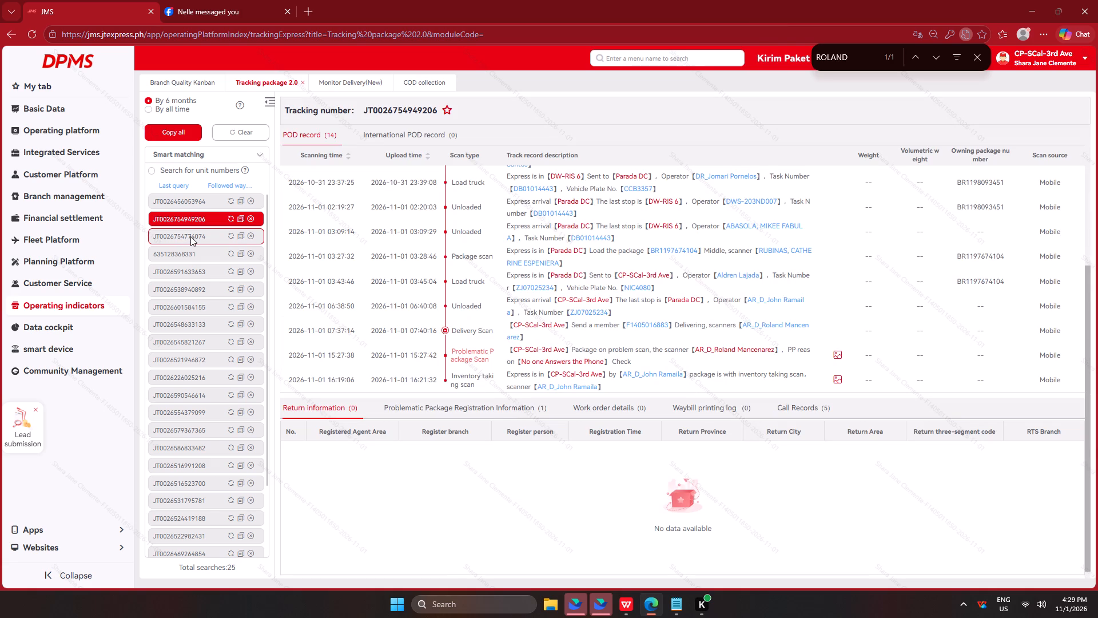
pyautogui.click(190, 236)
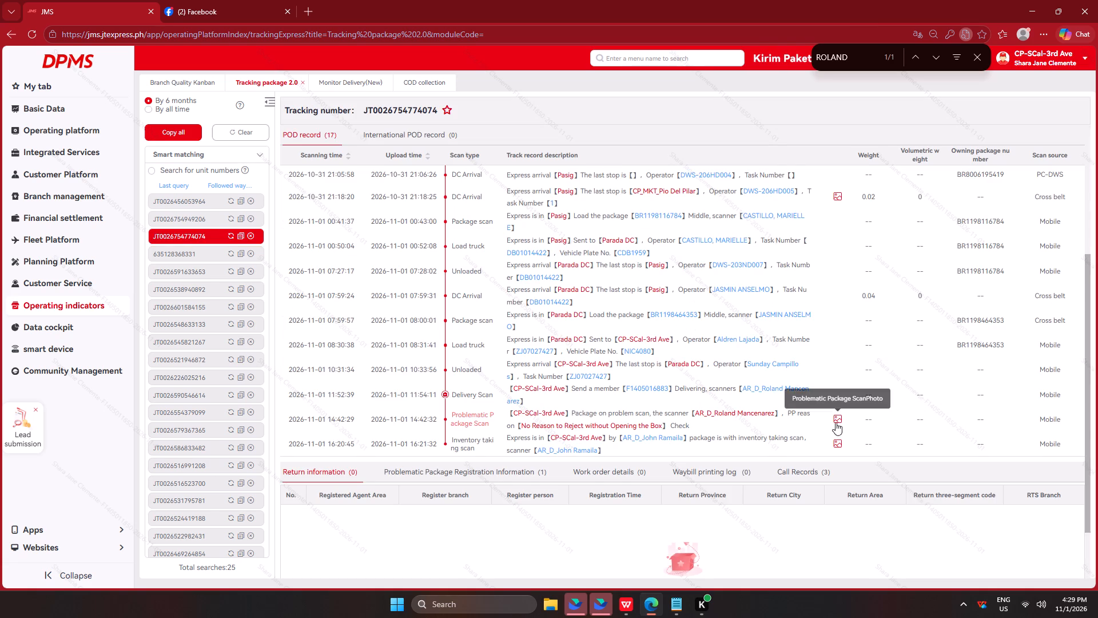
pyautogui.click(836, 420)
pyautogui.click(390, 227)
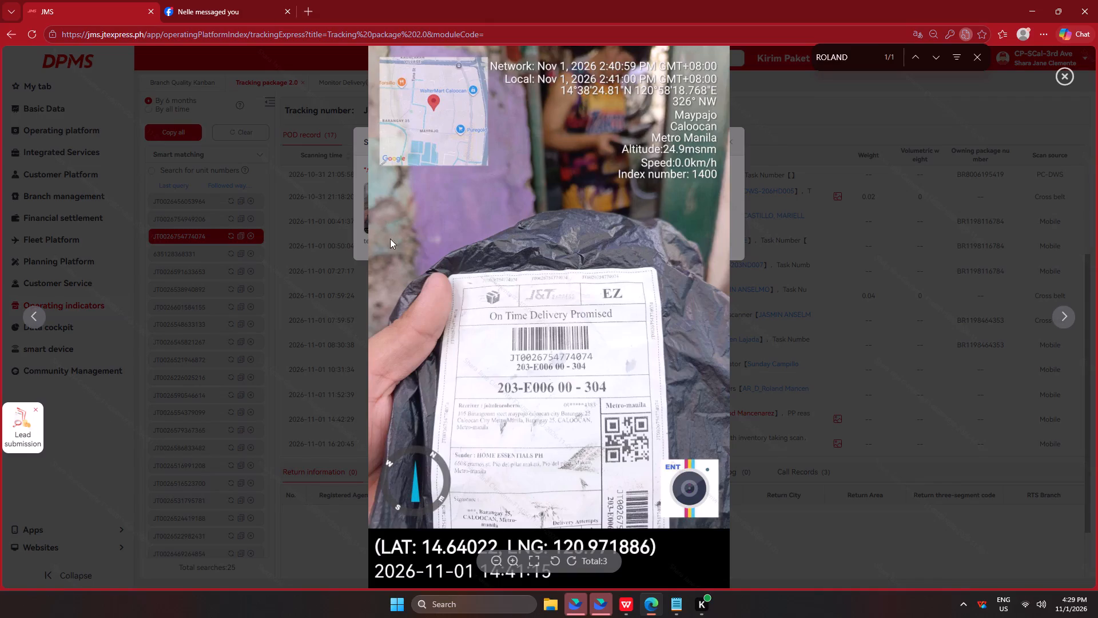
pyautogui.press('Right')
pyautogui.press('Right')
pyautogui.press('Right')
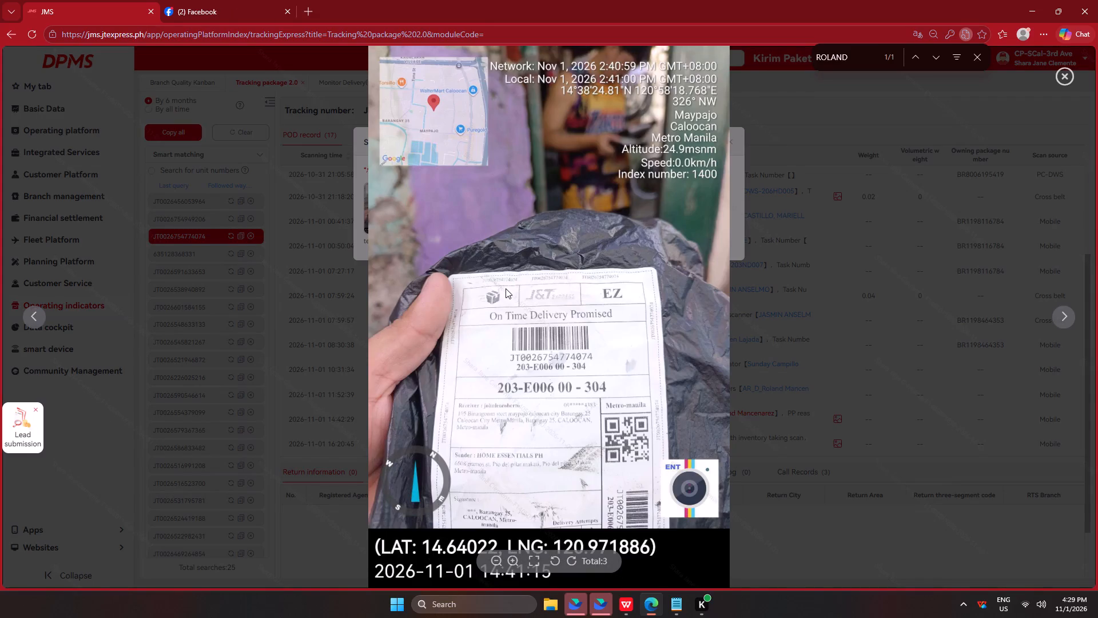
pyautogui.click(900, 304)
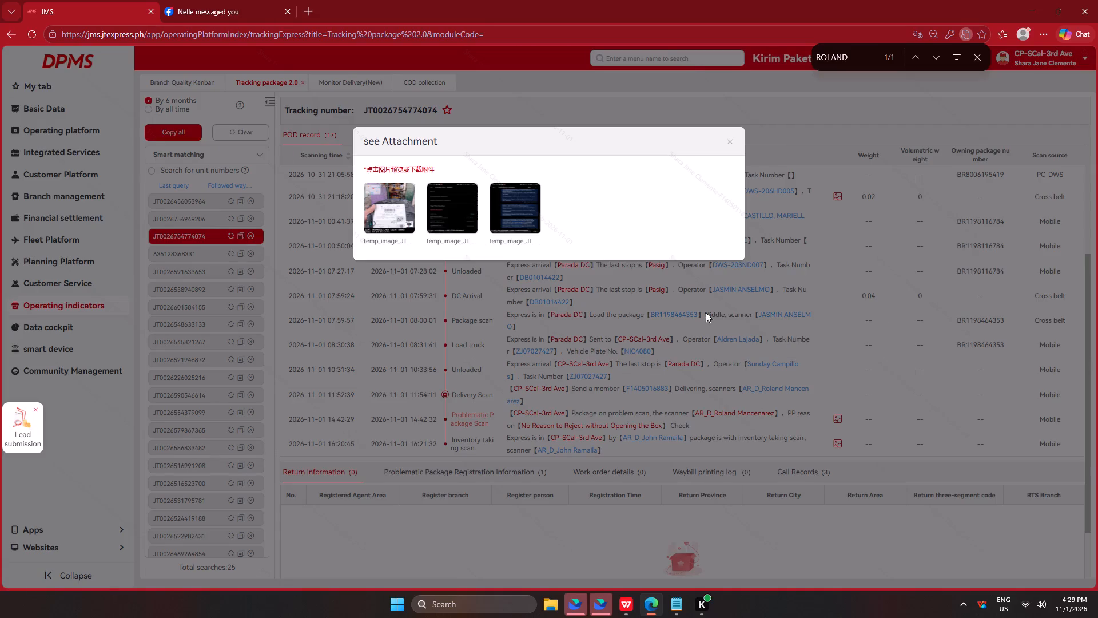
pyautogui.click(455, 224)
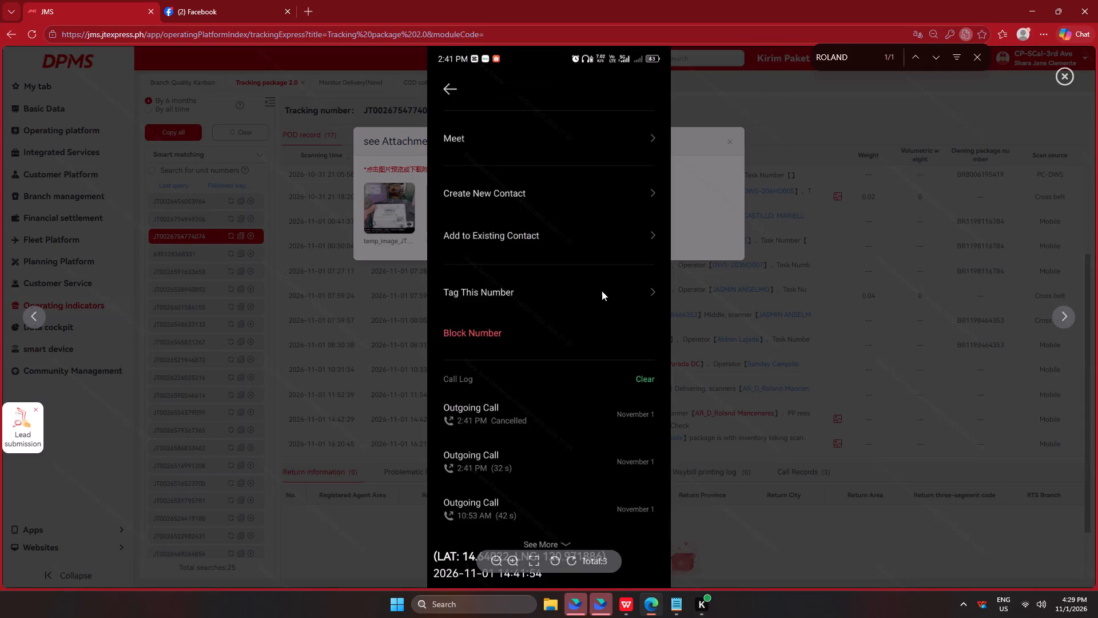
pyautogui.click(810, 421)
pyautogui.click(791, 411)
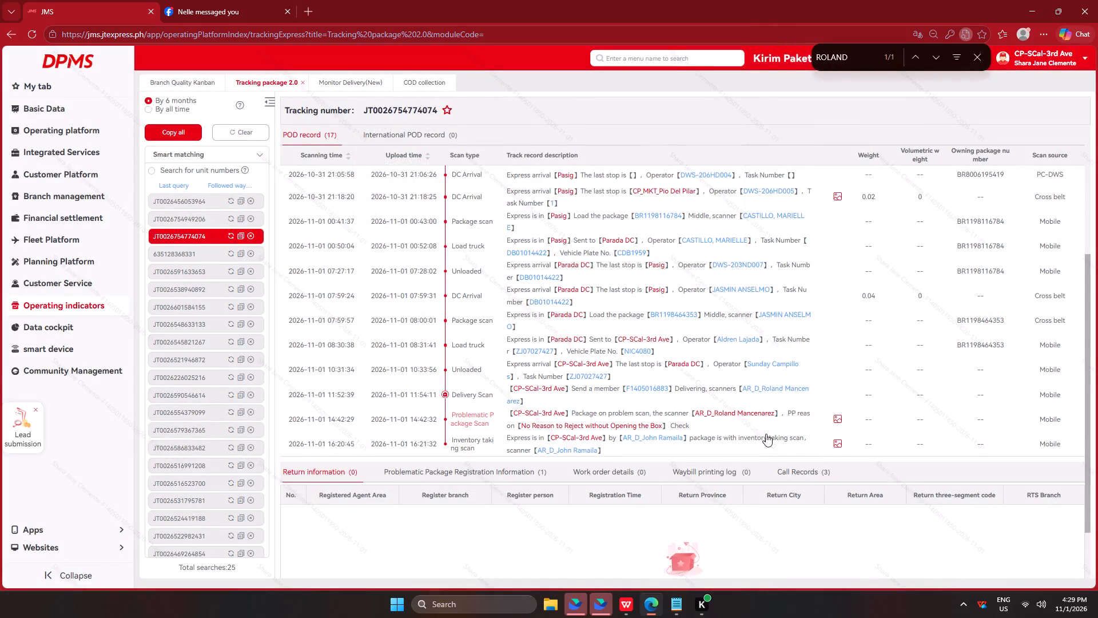
pyautogui.hotkey('alt', 'Tab')
pyautogui.scroll(9, 691, 327)
pyautogui.scroll(2, 900, 409)
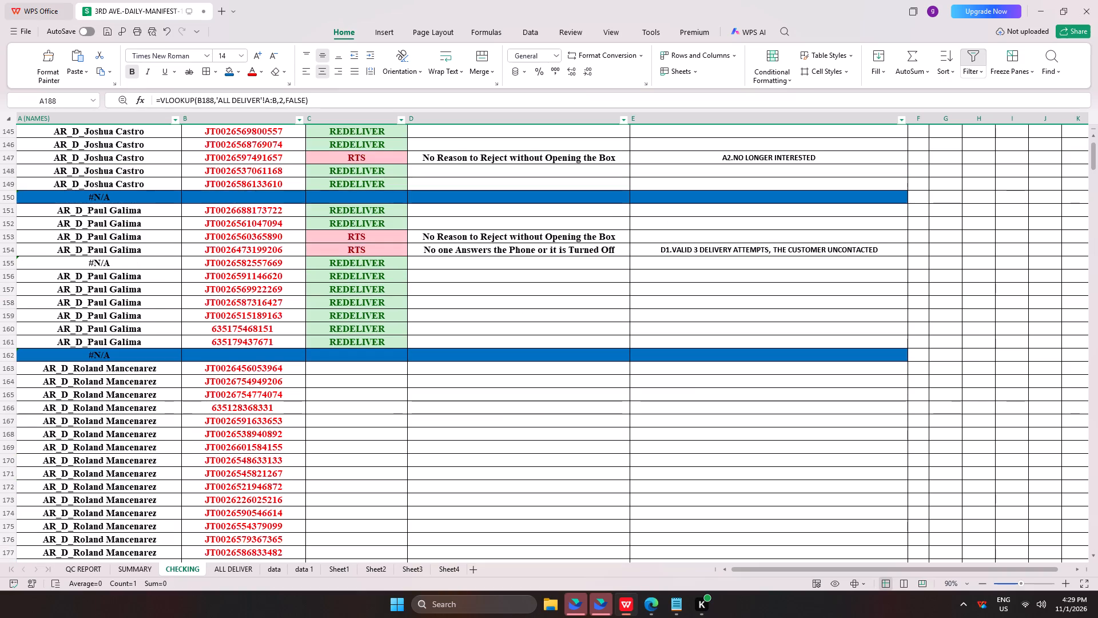
pyautogui.moveTo(356, 265); pyautogui.dragTo(456, 268)
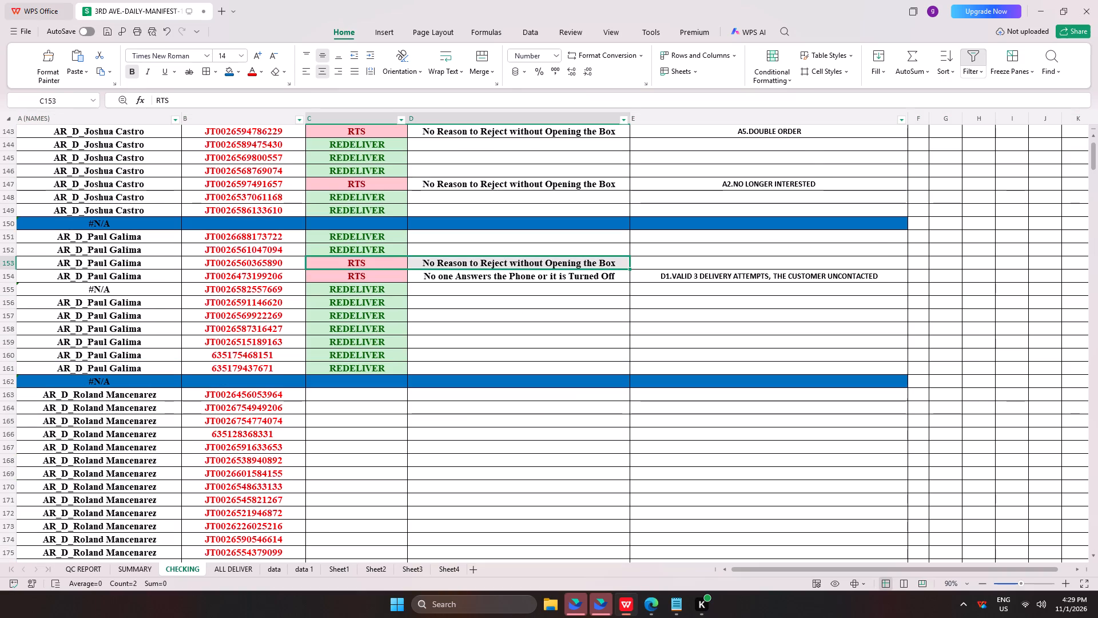
pyautogui.hotkey('ctrl', 'c')
pyautogui.scroll(-4, 436, 359)
pyautogui.click(332, 318)
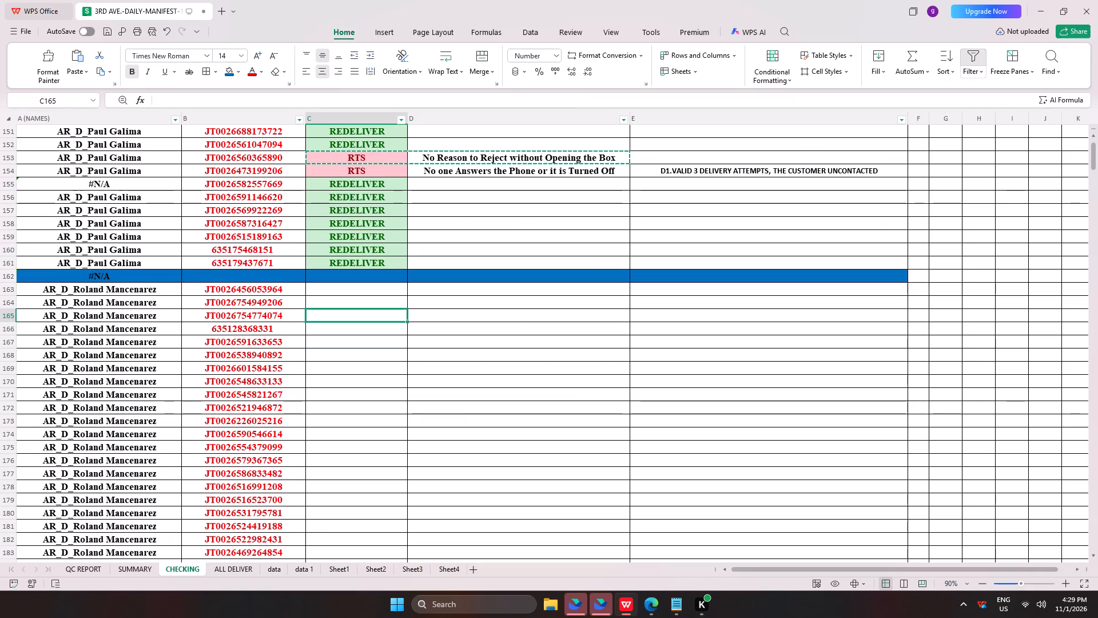
pyautogui.hotkey('ctrl', 'v')
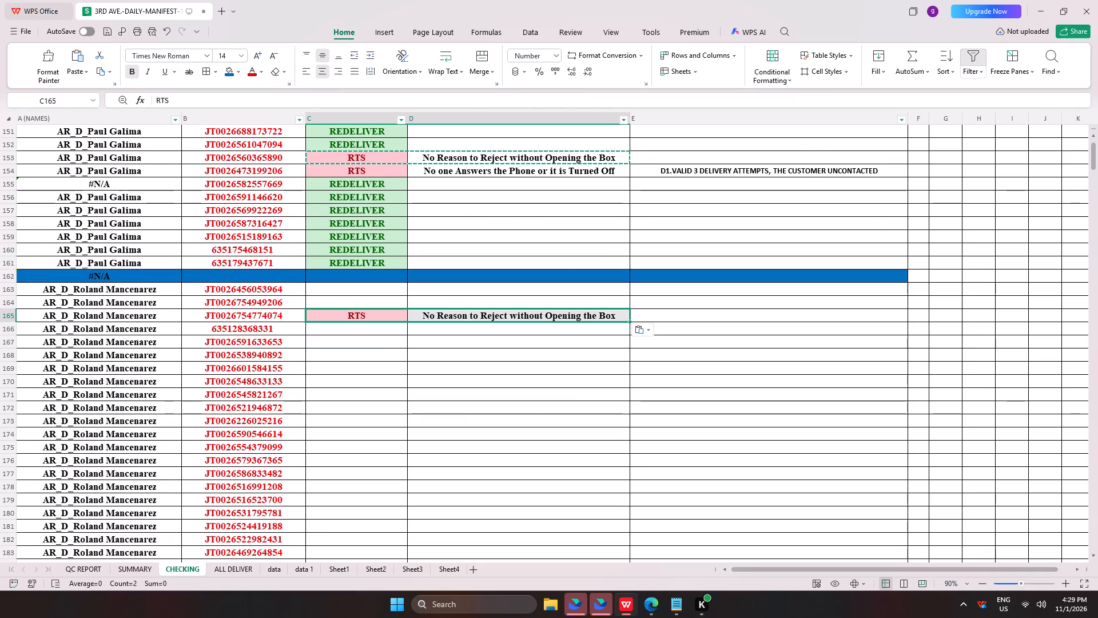
pyautogui.hotkey('alt', 'Tab')
pyautogui.click(177, 249)
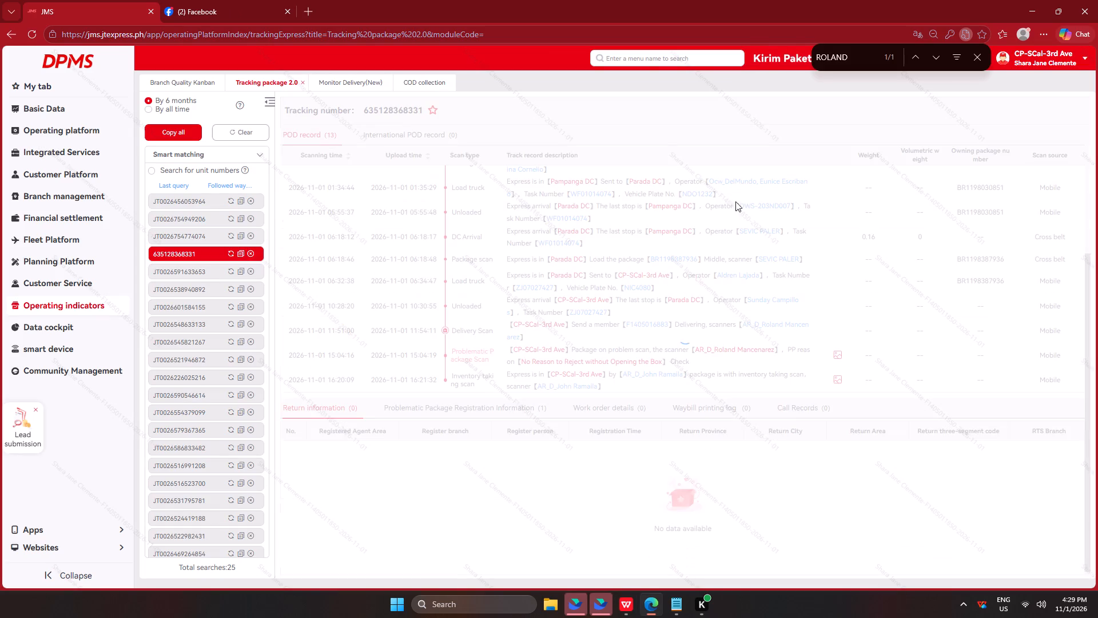
pyautogui.click(840, 354)
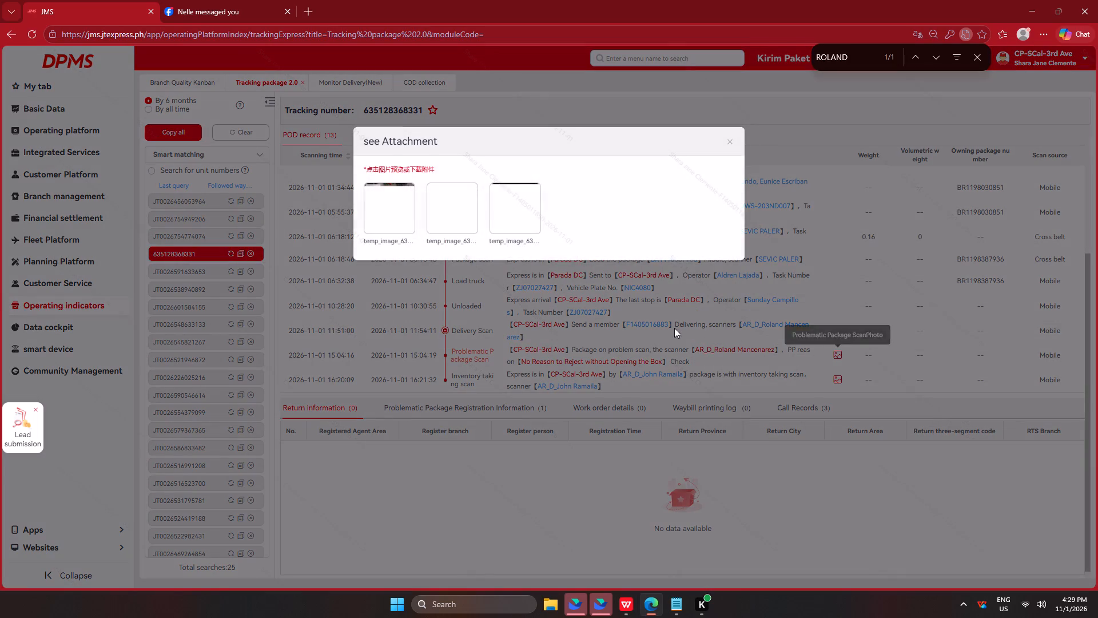
pyautogui.click(392, 228)
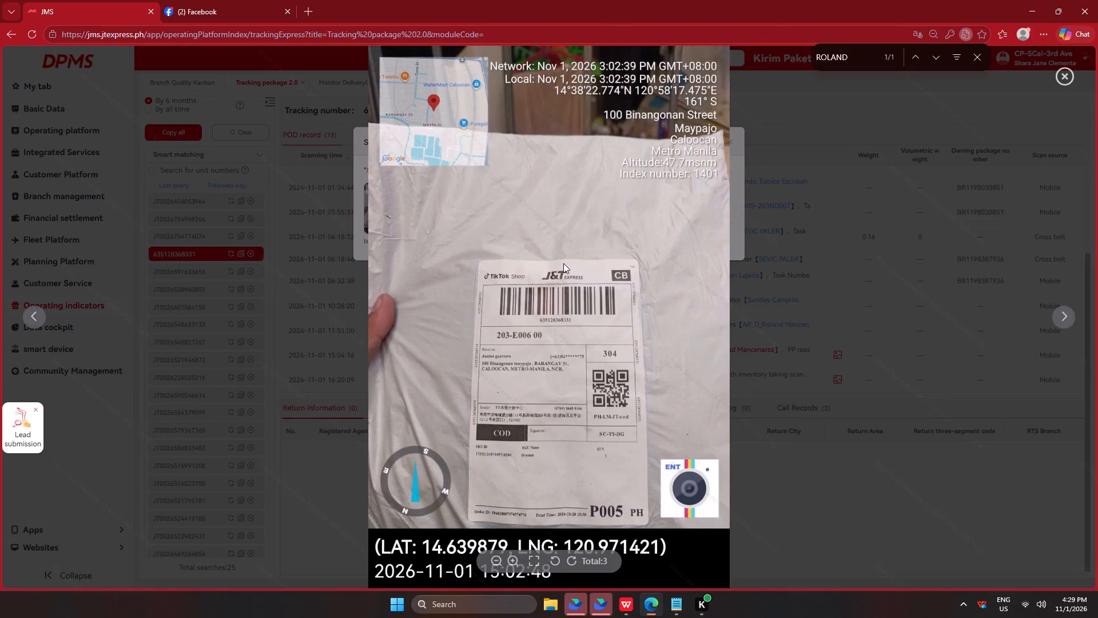
pyautogui.press('Right')
pyautogui.press('Right')
pyautogui.click(1045, 306)
pyautogui.click(906, 314)
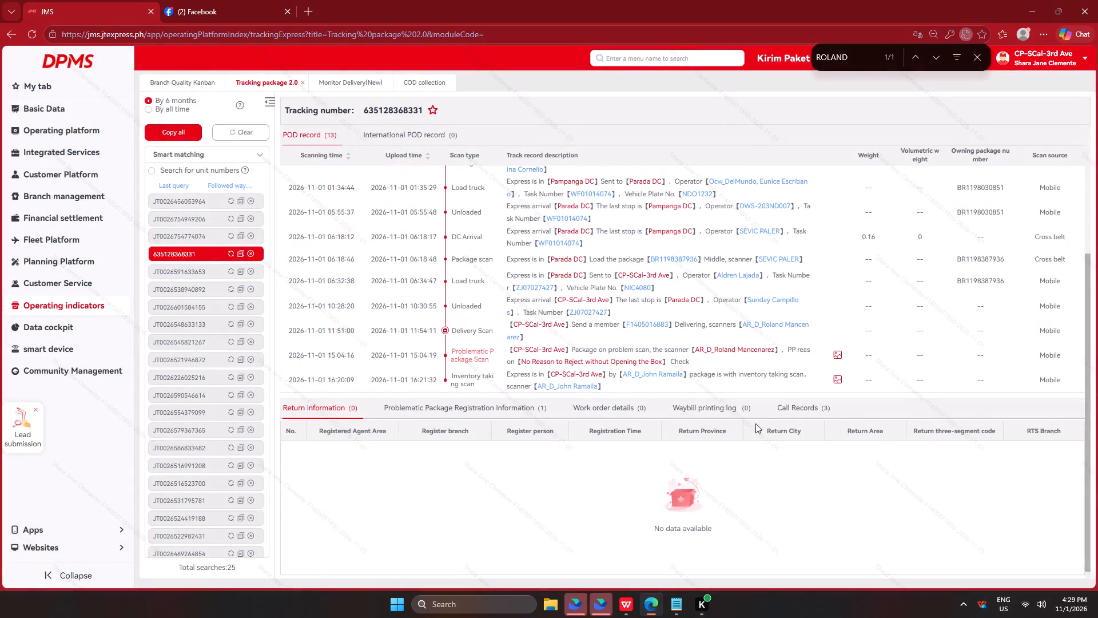
pyautogui.hotkey('alt', 'Tab')
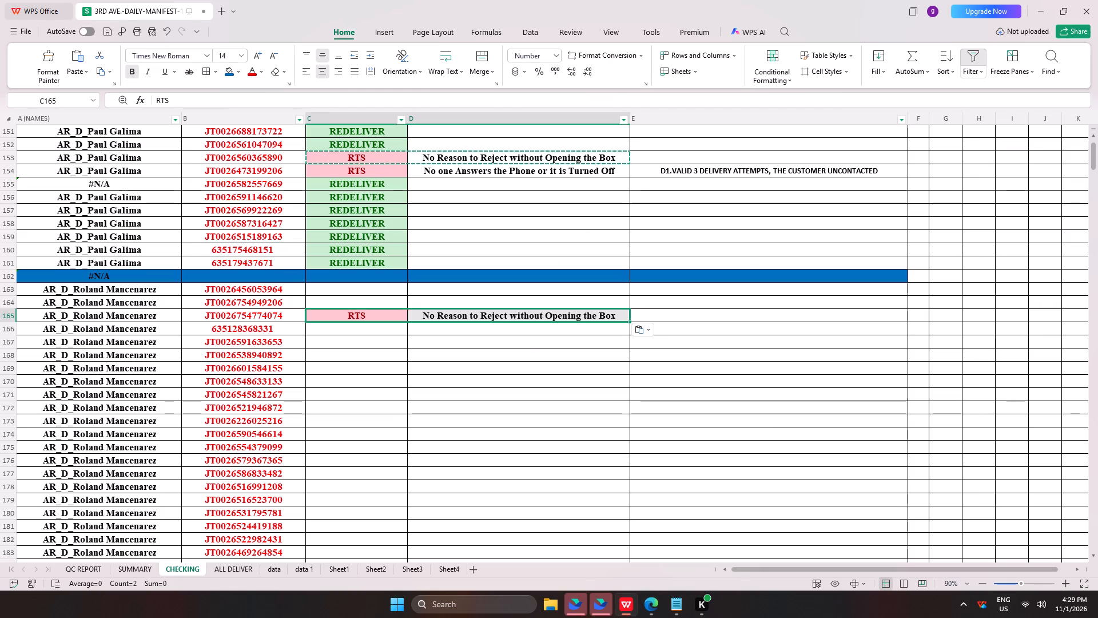
pyautogui.hotkey('alt', 'Tab')
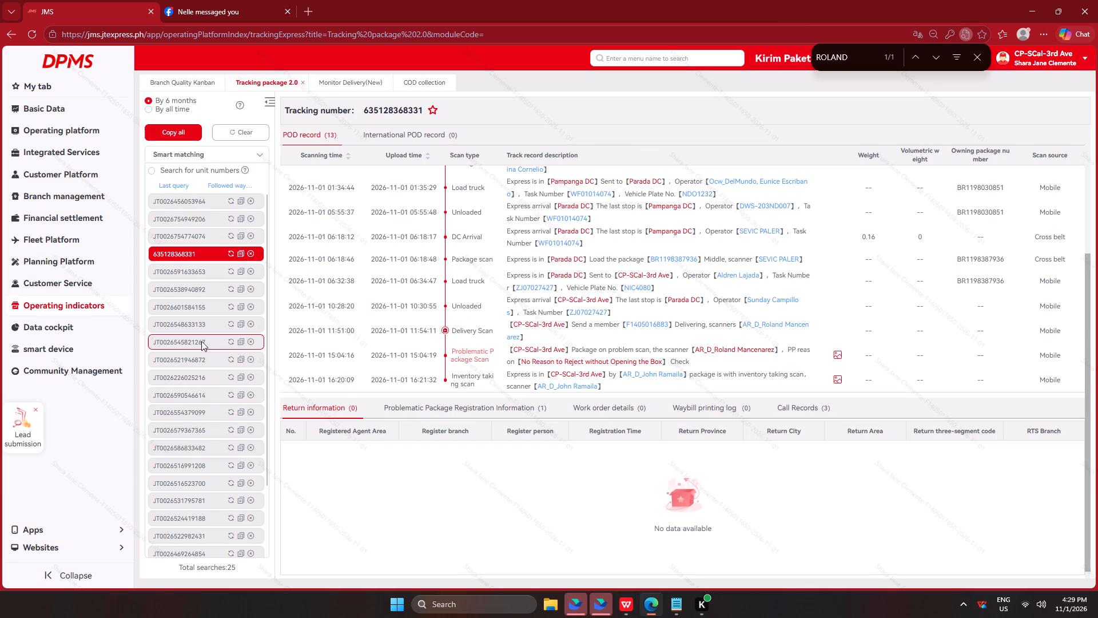
pyautogui.hotkey('alt', 'Tab')
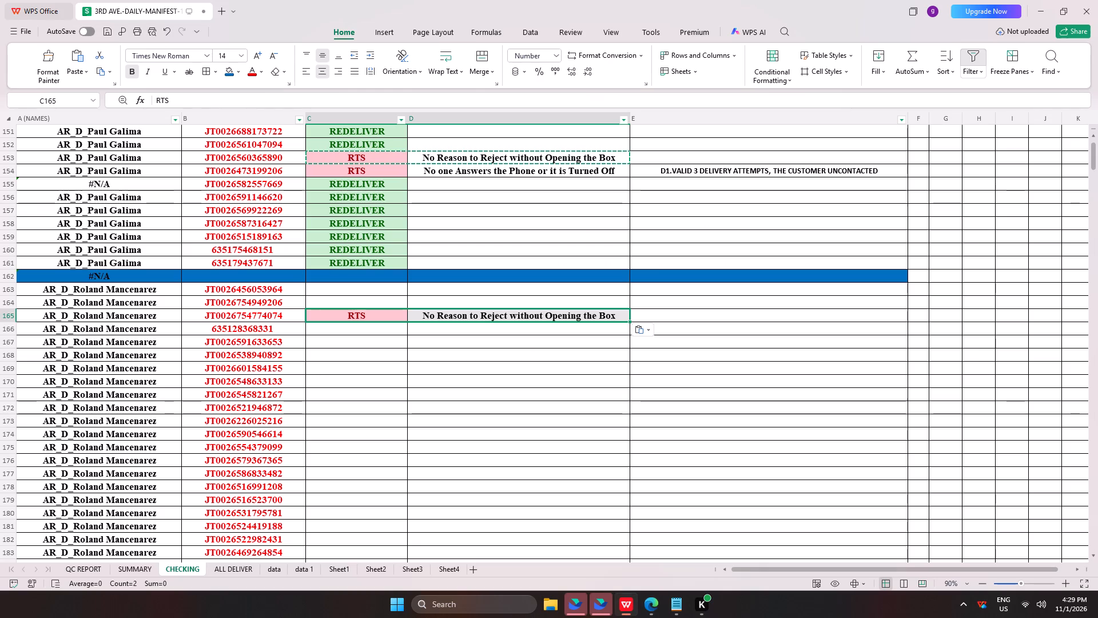
pyautogui.click(343, 333)
pyautogui.hotkey('ctrl', 'v')
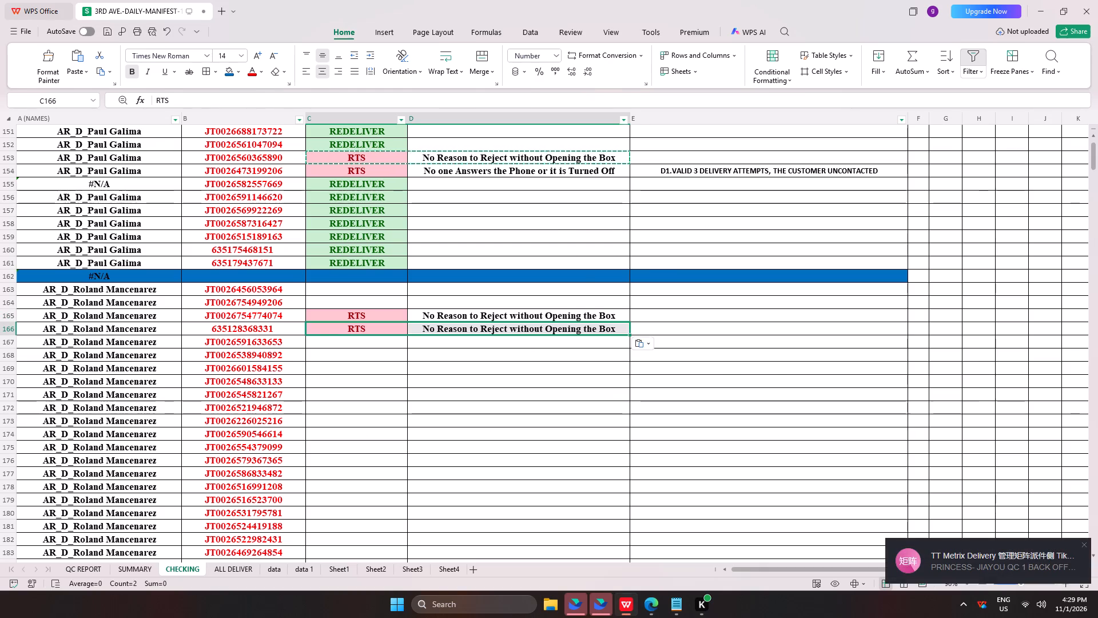
pyautogui.hotkey('alt', 'Tab')
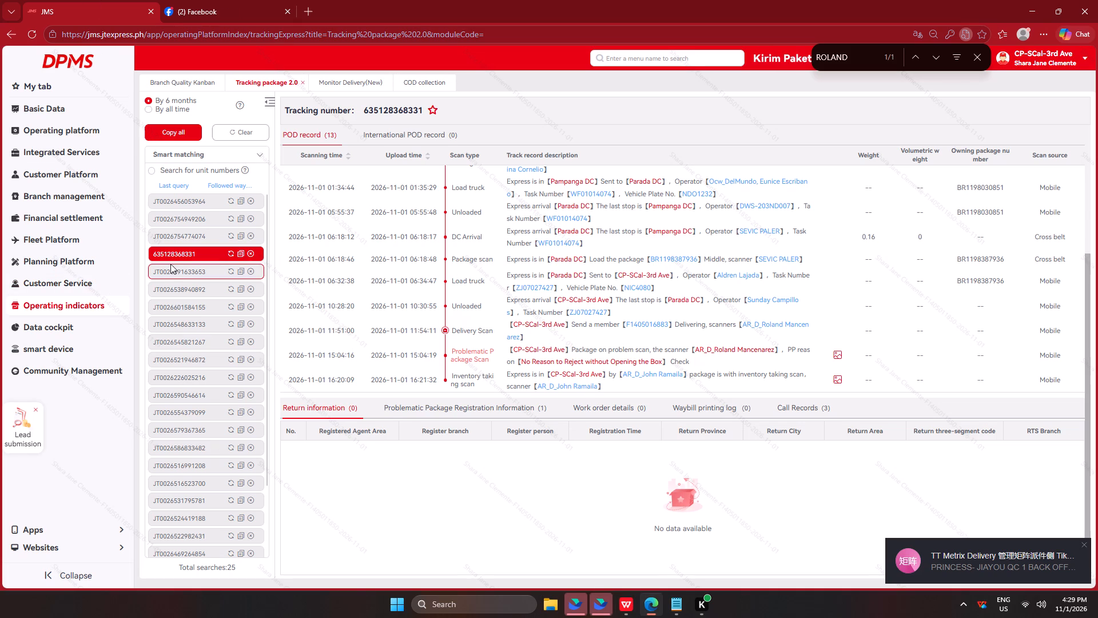
pyautogui.click(170, 264)
pyautogui.scroll(-2, 634, 283)
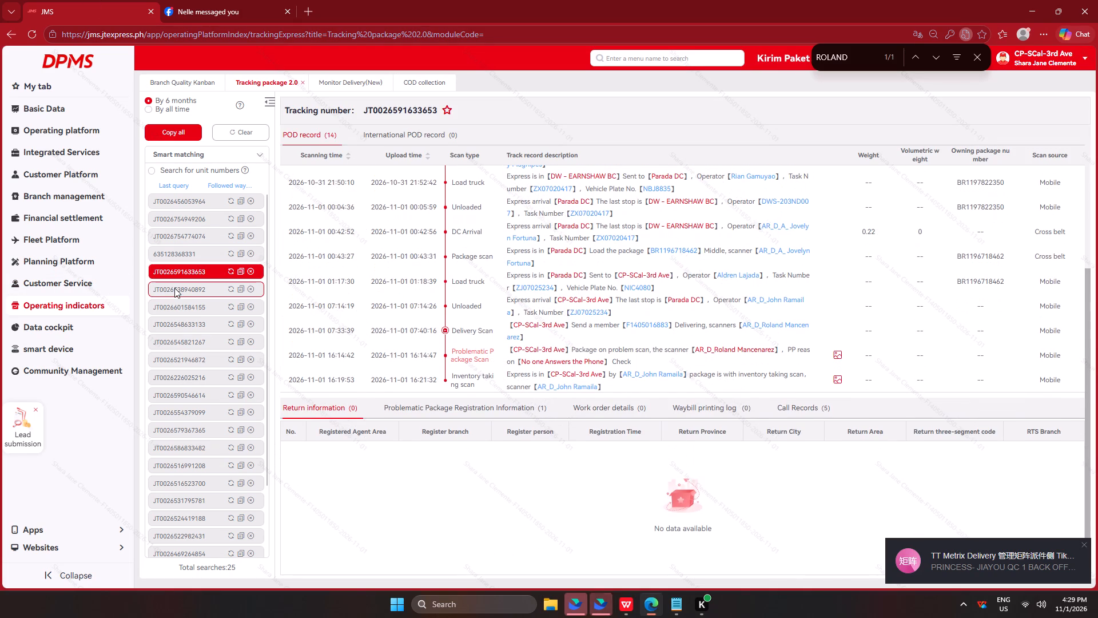
pyautogui.click(174, 288)
pyautogui.scroll(-1, 616, 272)
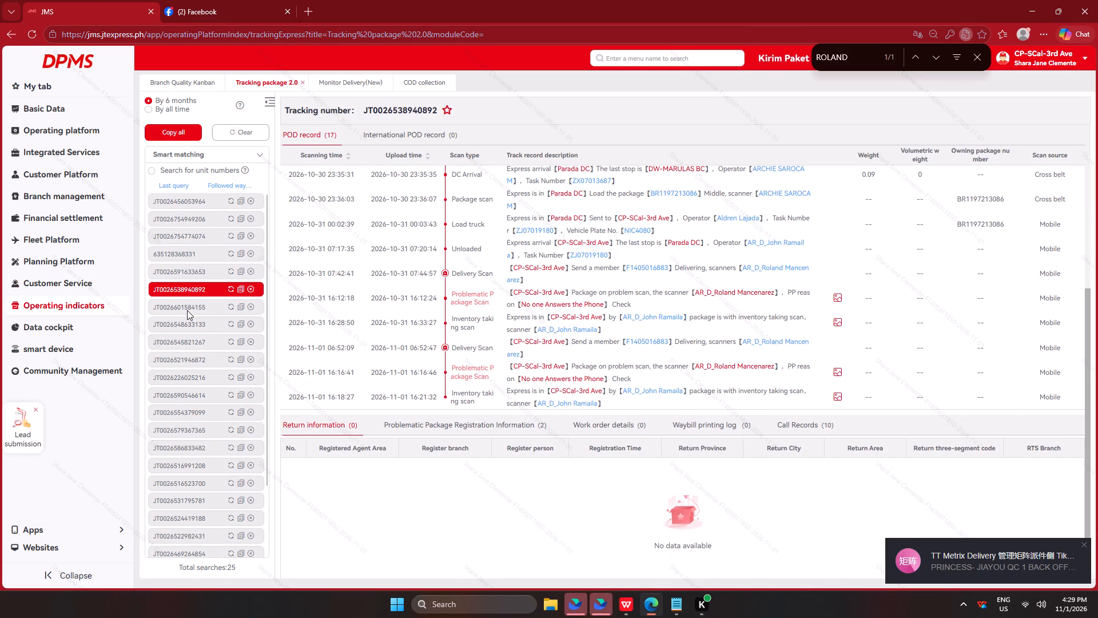
pyautogui.click(186, 309)
pyautogui.click(194, 324)
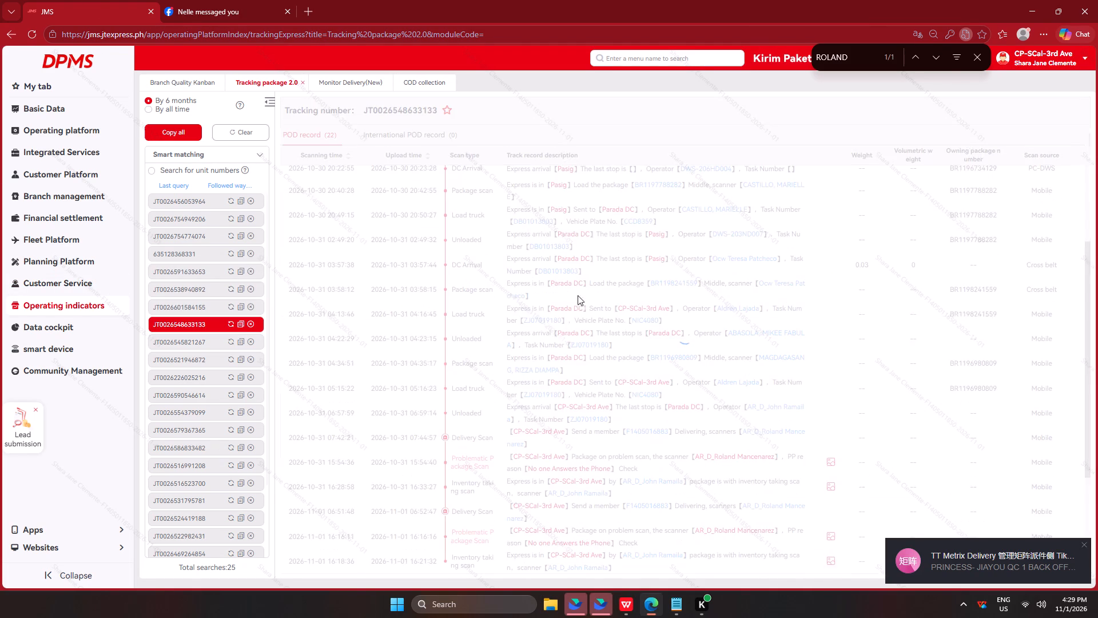
pyautogui.scroll(-5, 587, 299)
pyautogui.click(189, 343)
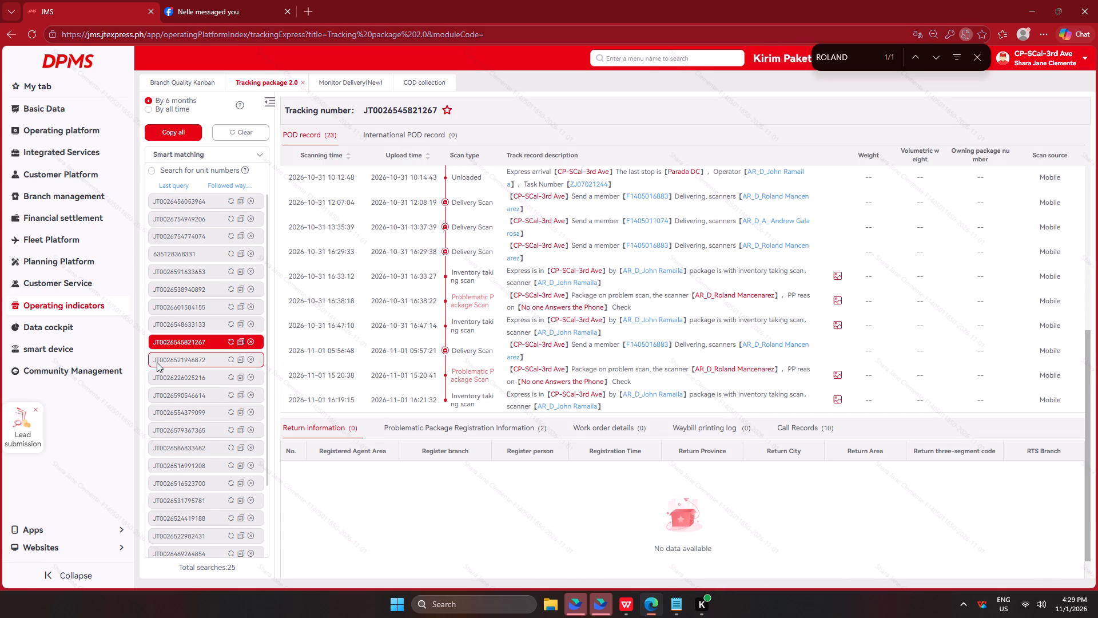
pyautogui.click(158, 362)
pyautogui.click(177, 378)
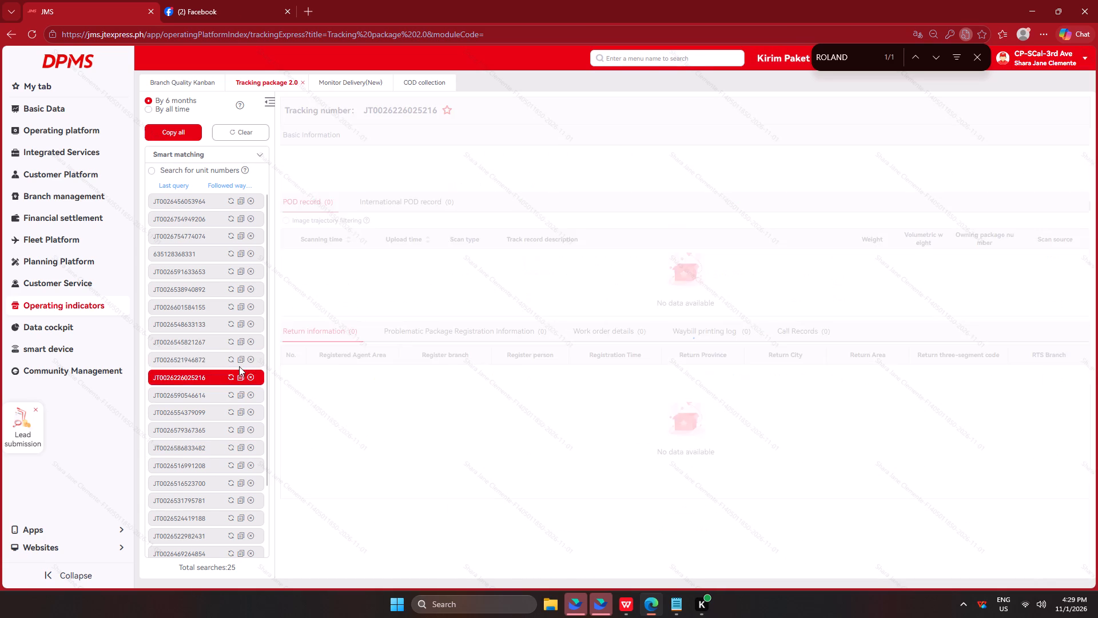
pyautogui.scroll(-2, 458, 310)
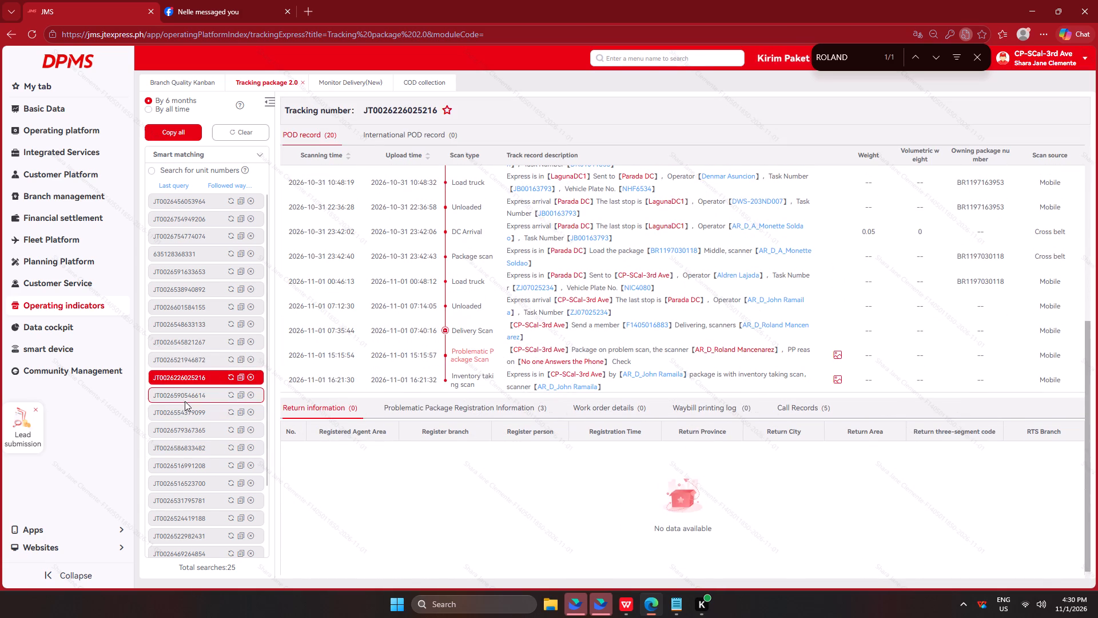
pyautogui.click(185, 401)
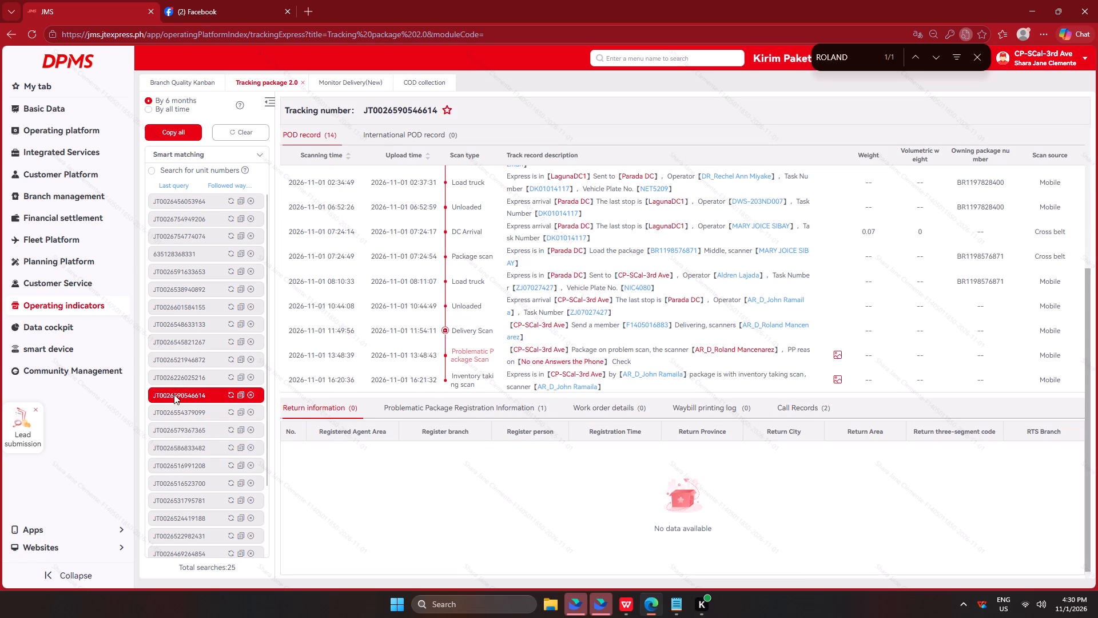
pyautogui.click(174, 413)
pyautogui.scroll(-2, 216, 377)
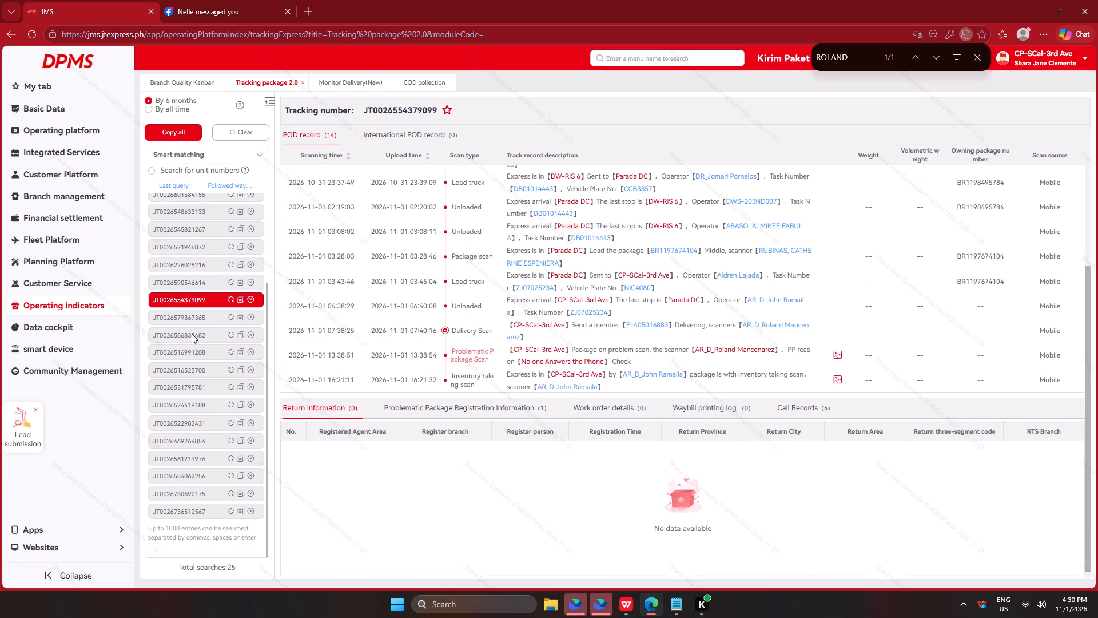
pyautogui.click(188, 324)
pyautogui.click(189, 335)
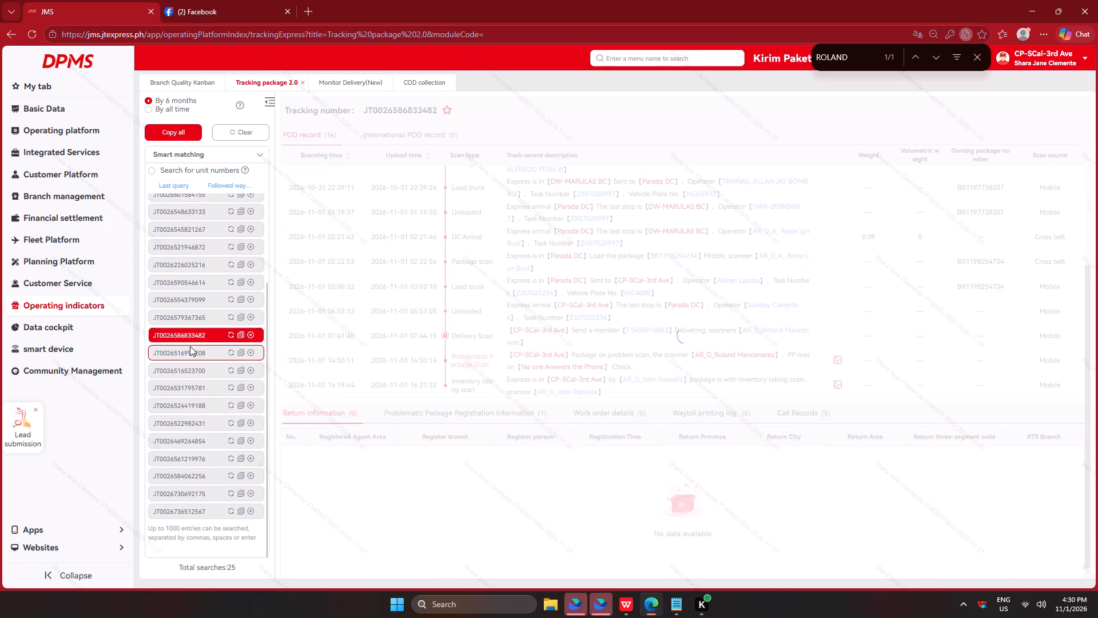
pyautogui.click(190, 353)
pyautogui.scroll(-6, 781, 342)
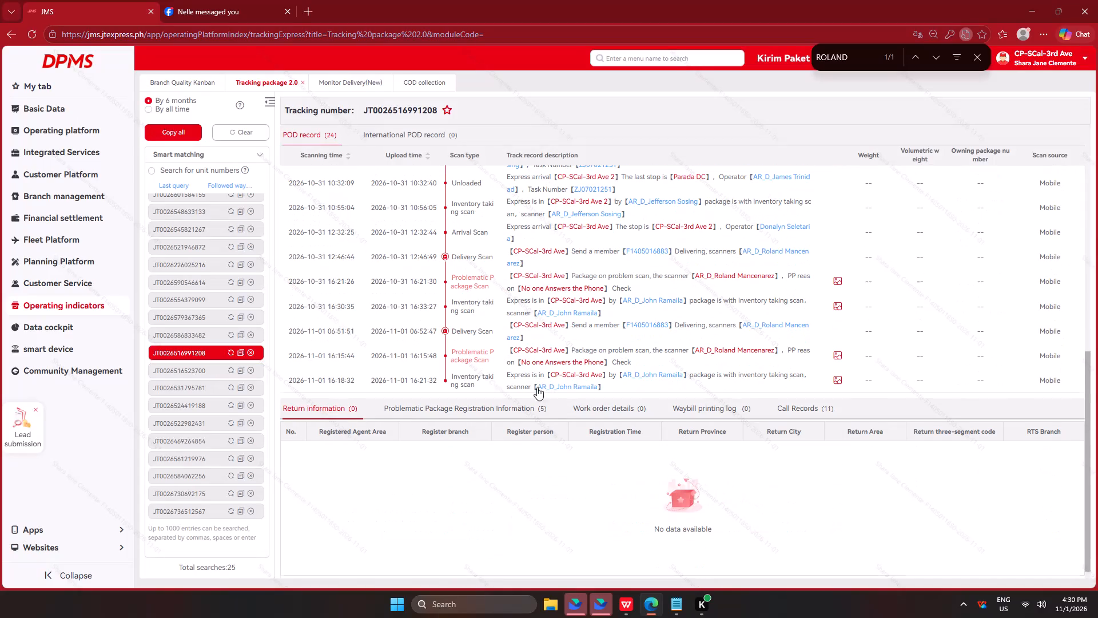
pyautogui.click(190, 373)
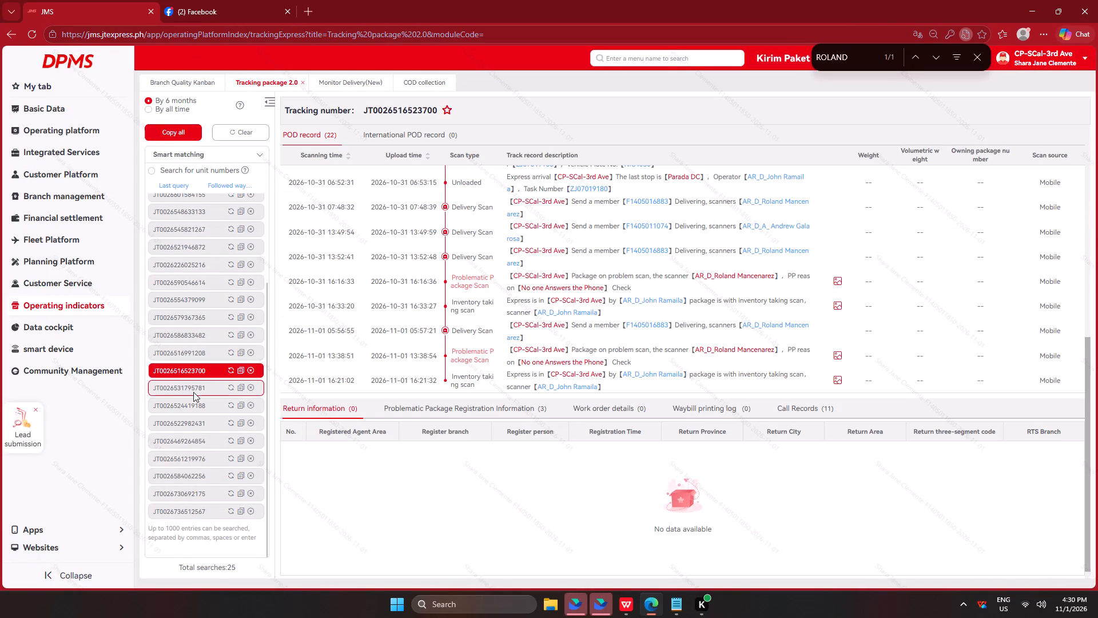
pyautogui.click(194, 392)
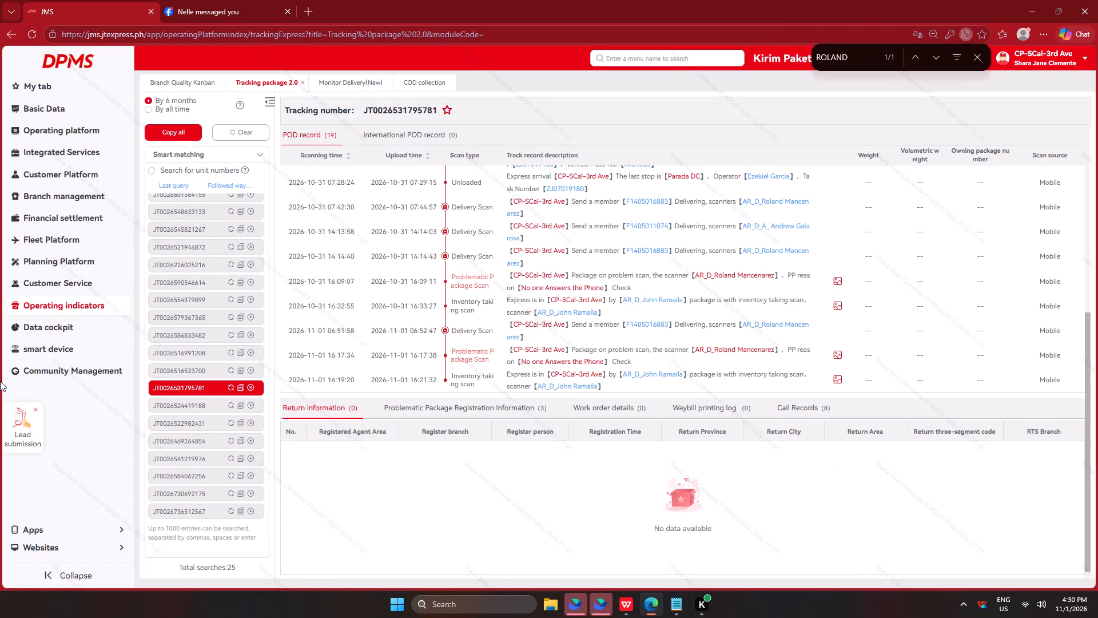
pyautogui.click(166, 402)
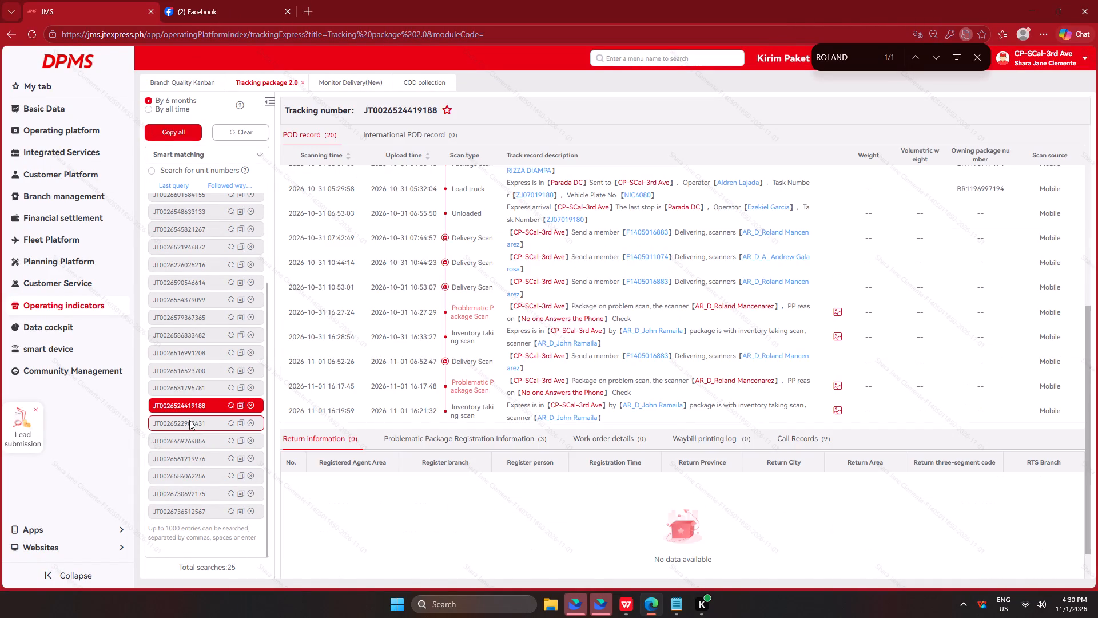
pyautogui.click(189, 420)
pyautogui.click(185, 444)
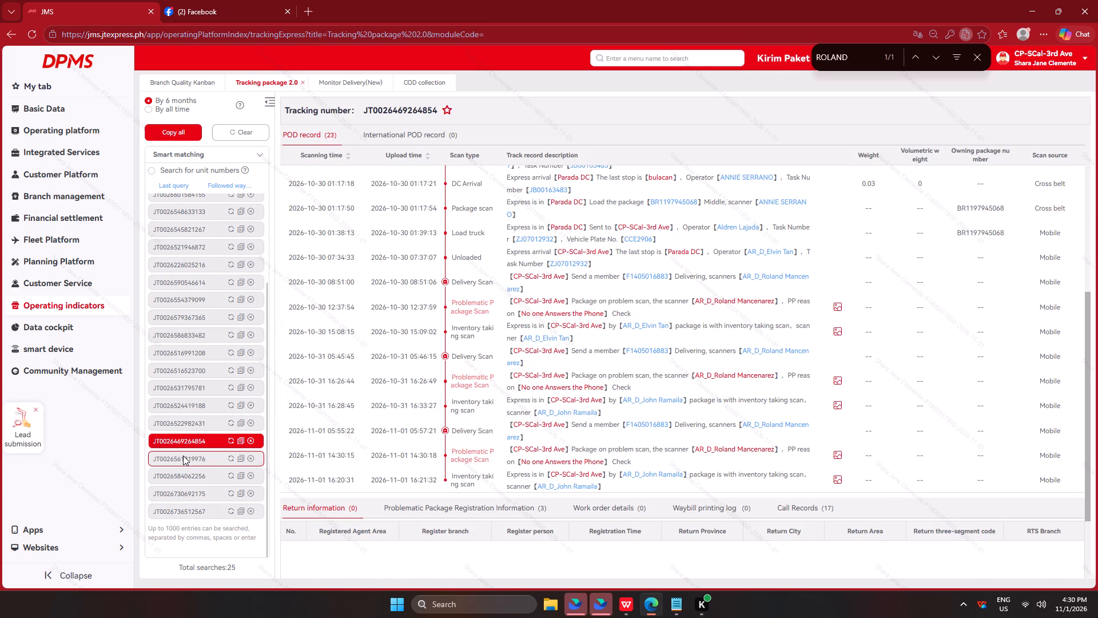
pyautogui.hotkey('alt', 'Tab')
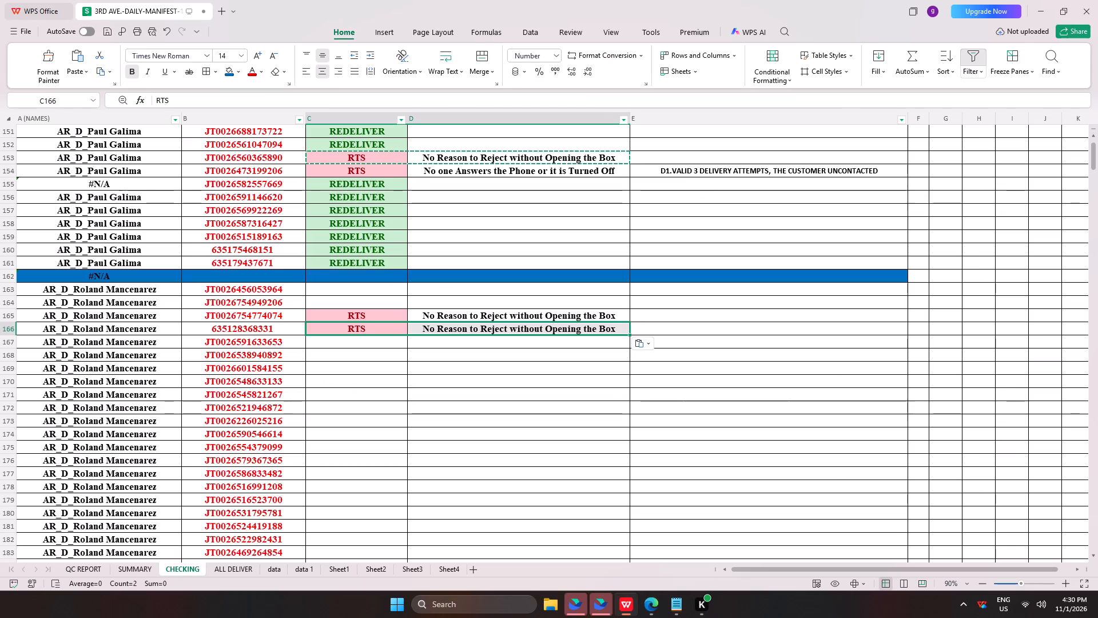
pyautogui.moveTo(340, 176); pyautogui.dragTo(648, 165)
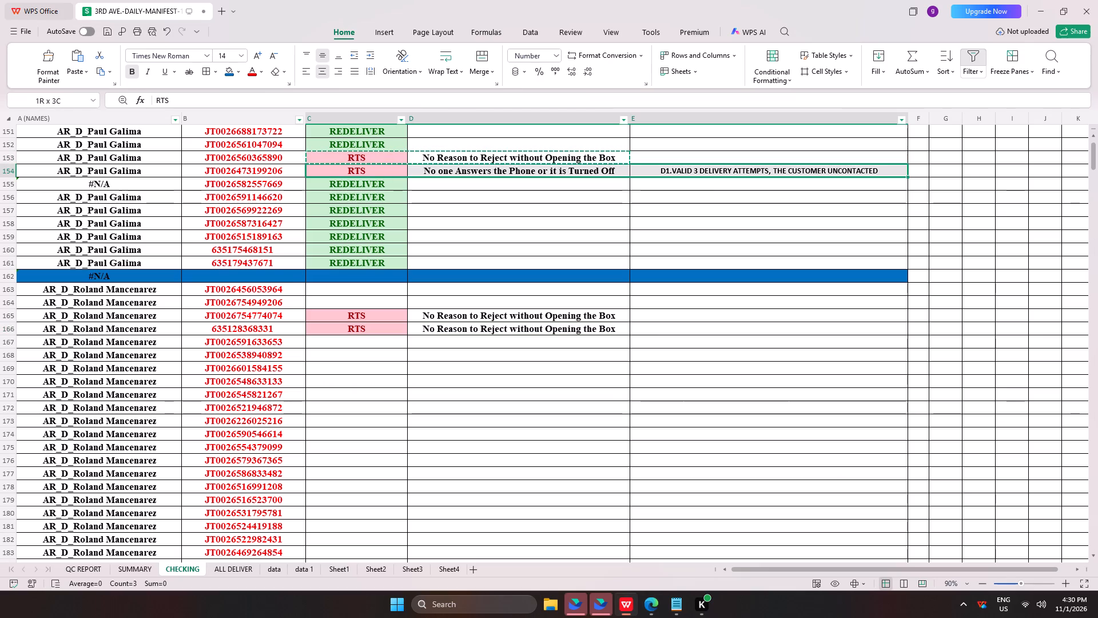
pyautogui.moveTo(648, 165); pyautogui.dragTo(648, 171)
pyautogui.hotkey('ctrl', 'c')
pyautogui.scroll(-5, 475, 283)
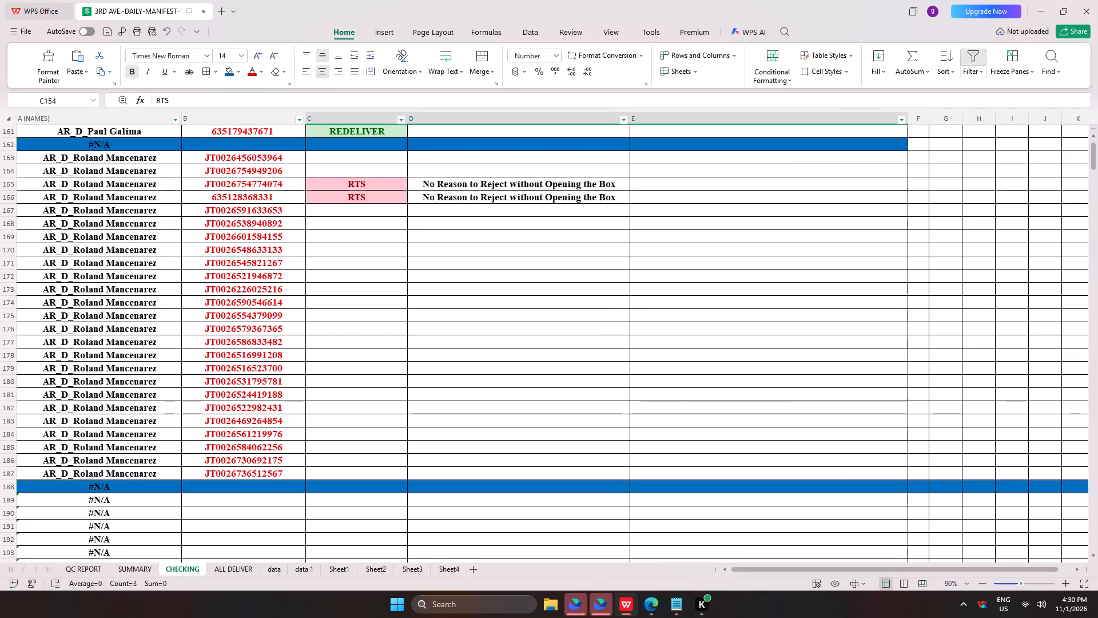
pyautogui.click(324, 420)
pyautogui.hotkey('ctrl', 'v')
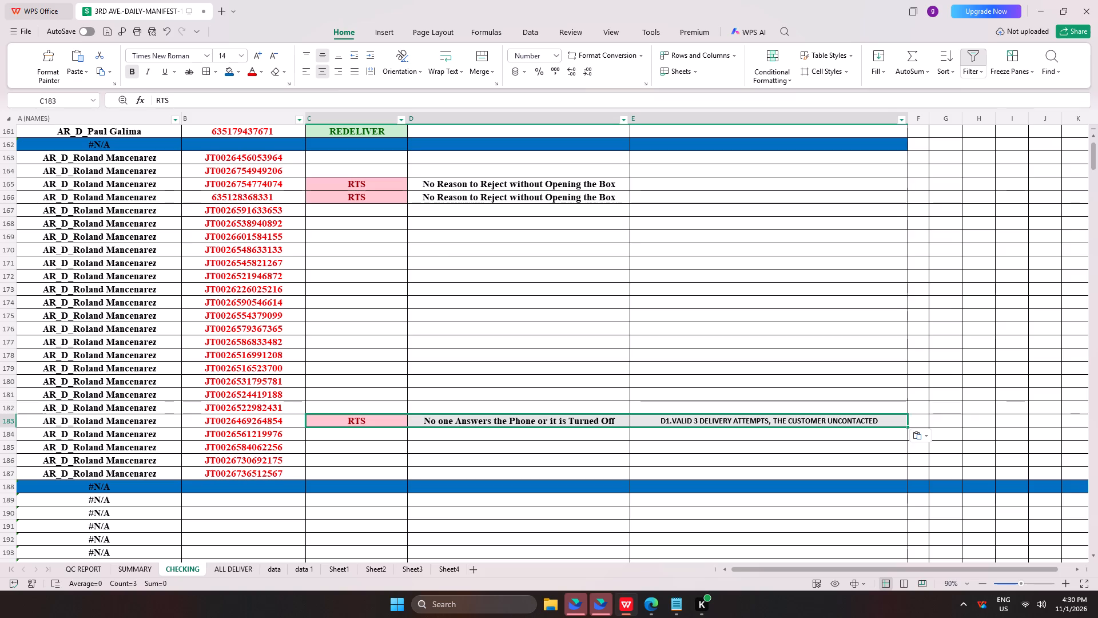
pyautogui.hotkey('alt', 'Tab')
pyautogui.click(195, 458)
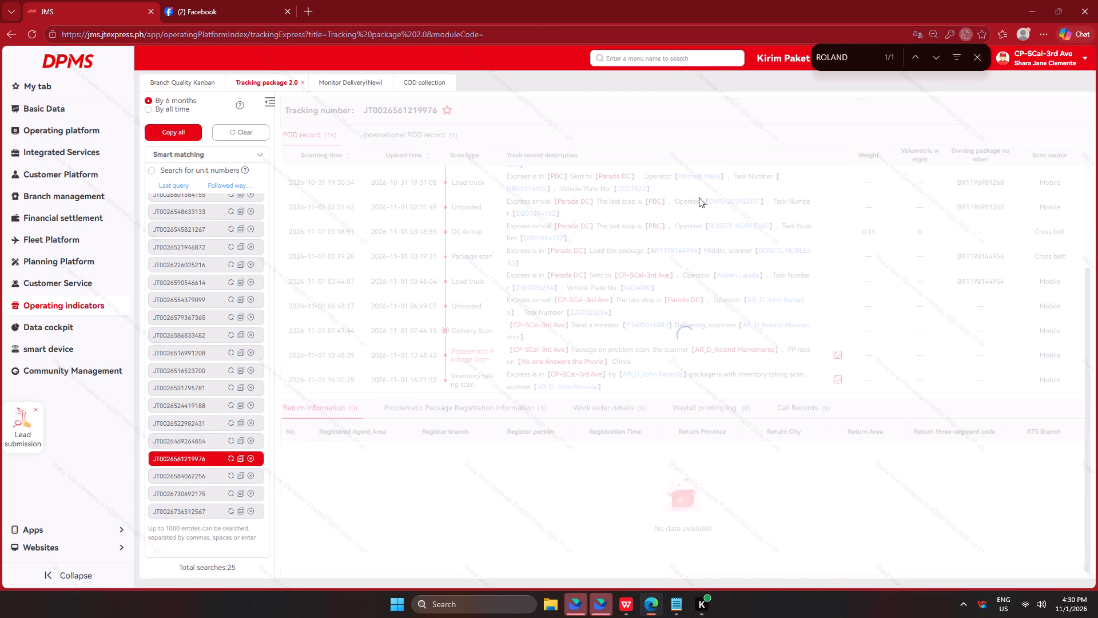
pyautogui.click(180, 480)
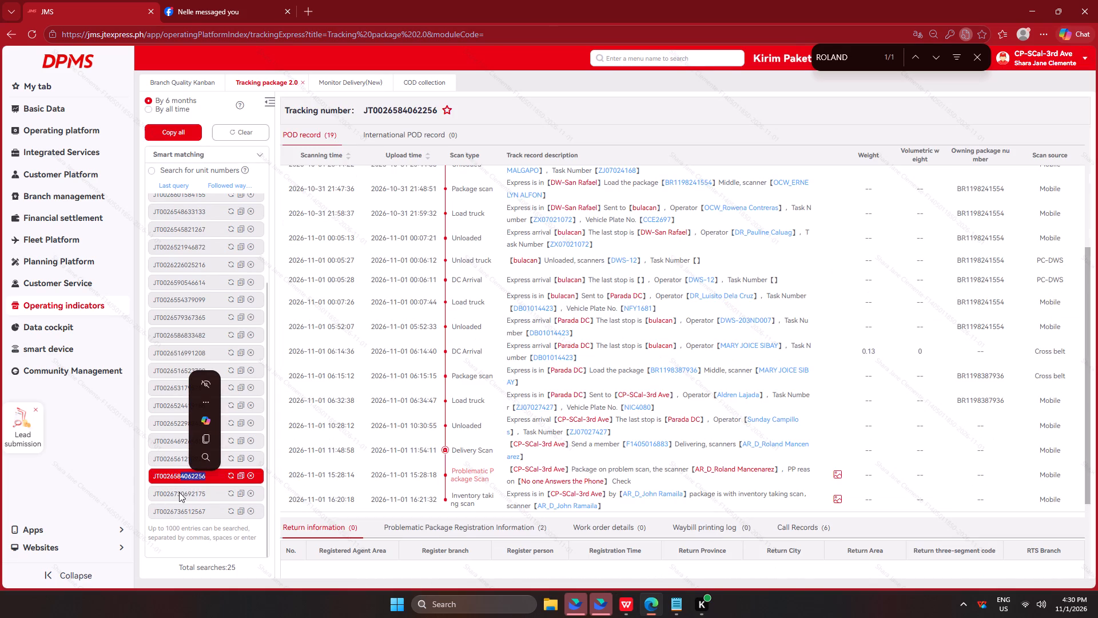
pyautogui.click(184, 501)
pyautogui.scroll(-5, 561, 317)
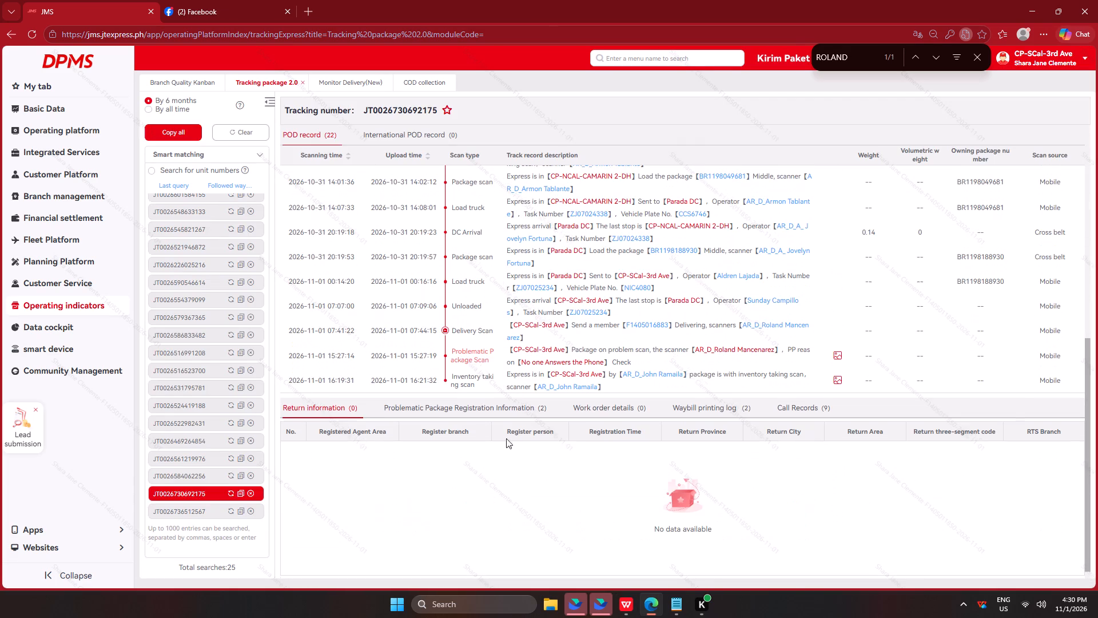
pyautogui.click(196, 508)
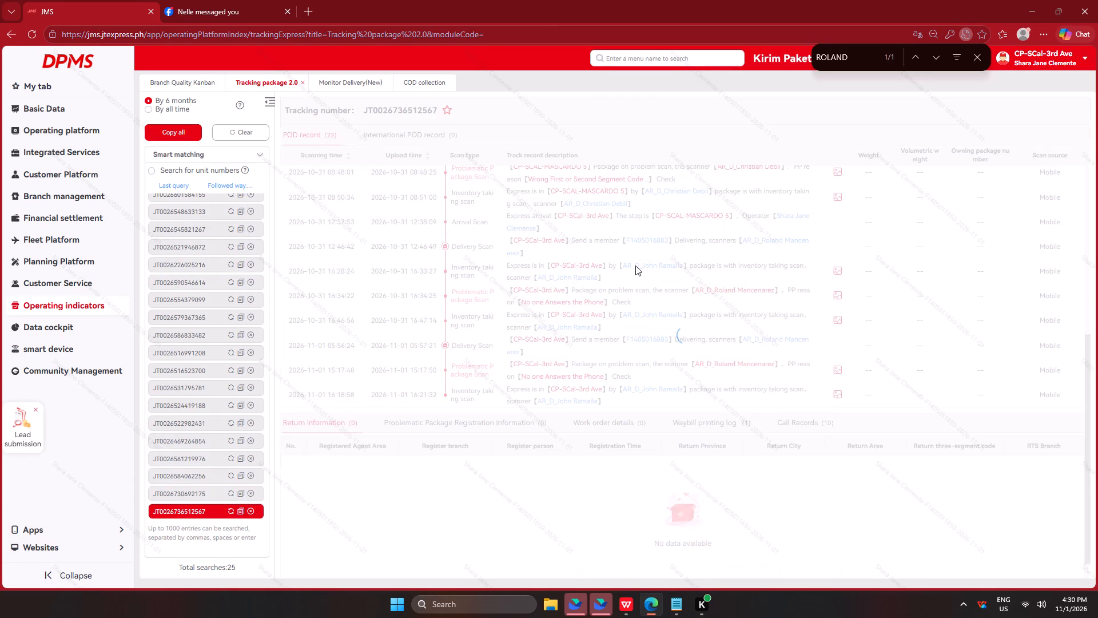
pyautogui.scroll(2, 524, 362)
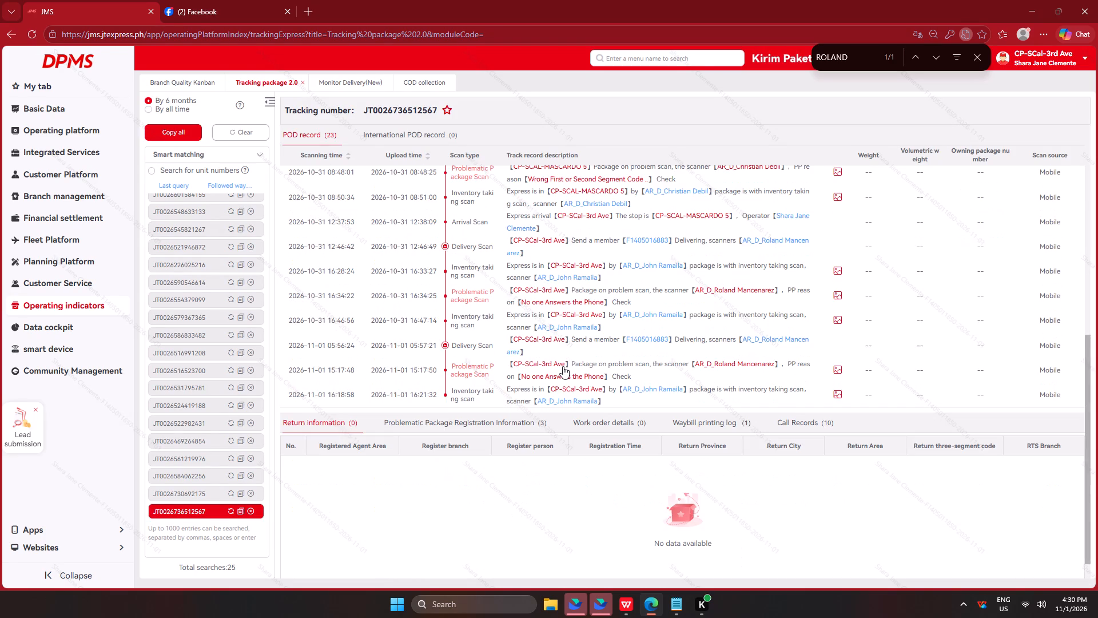
pyautogui.hotkey('alt', 'Tab')
pyautogui.click(348, 471)
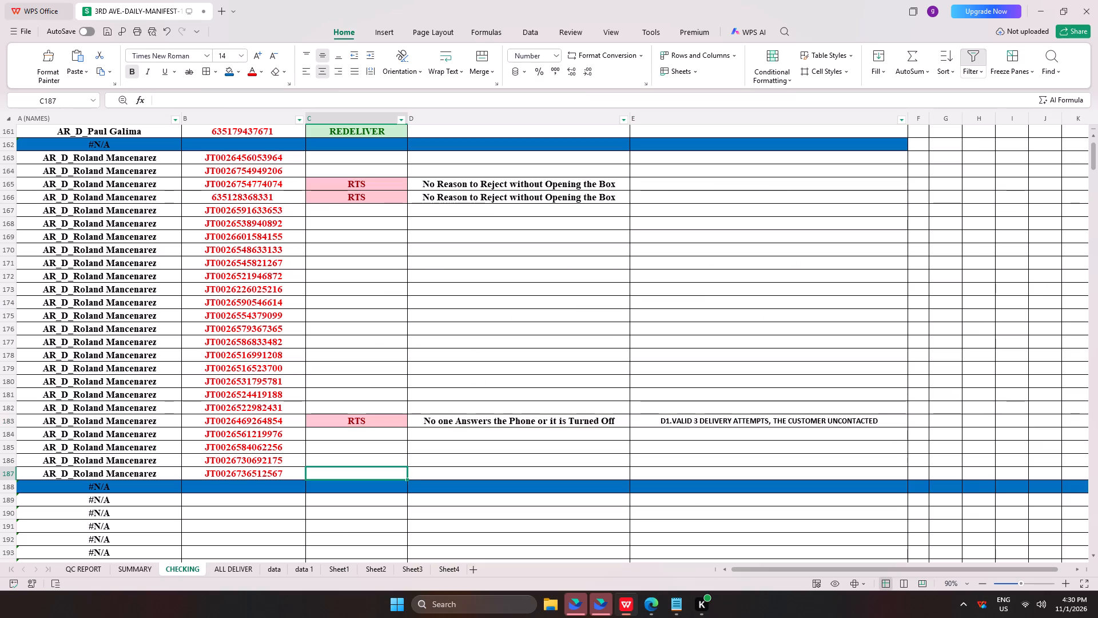
pyautogui.hotkey('ctrl', 'v')
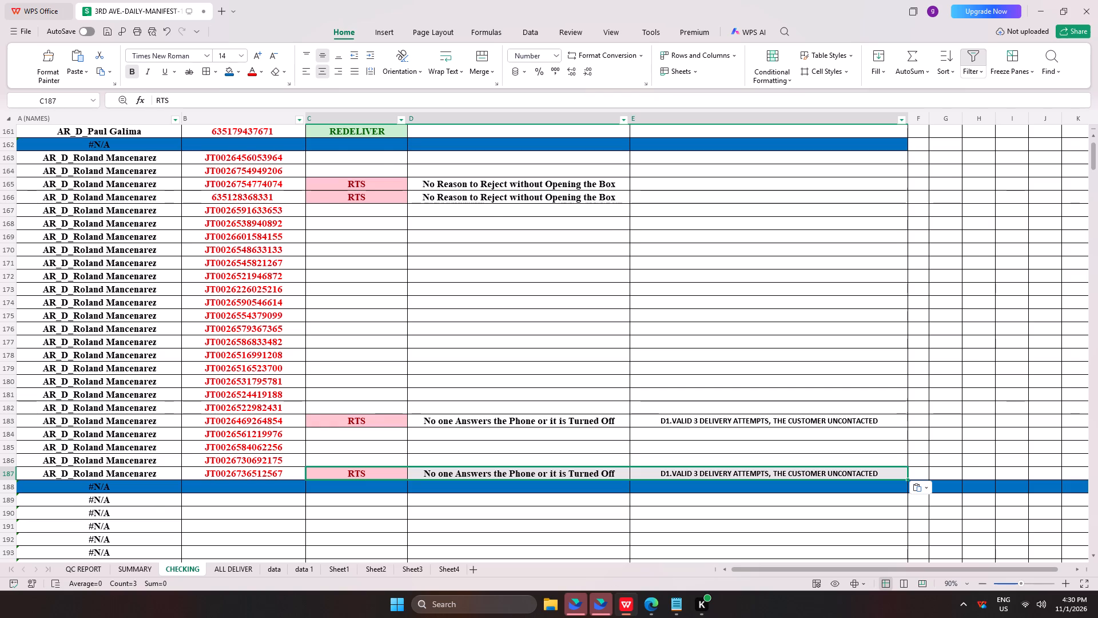
pyautogui.scroll(2, 595, 310)
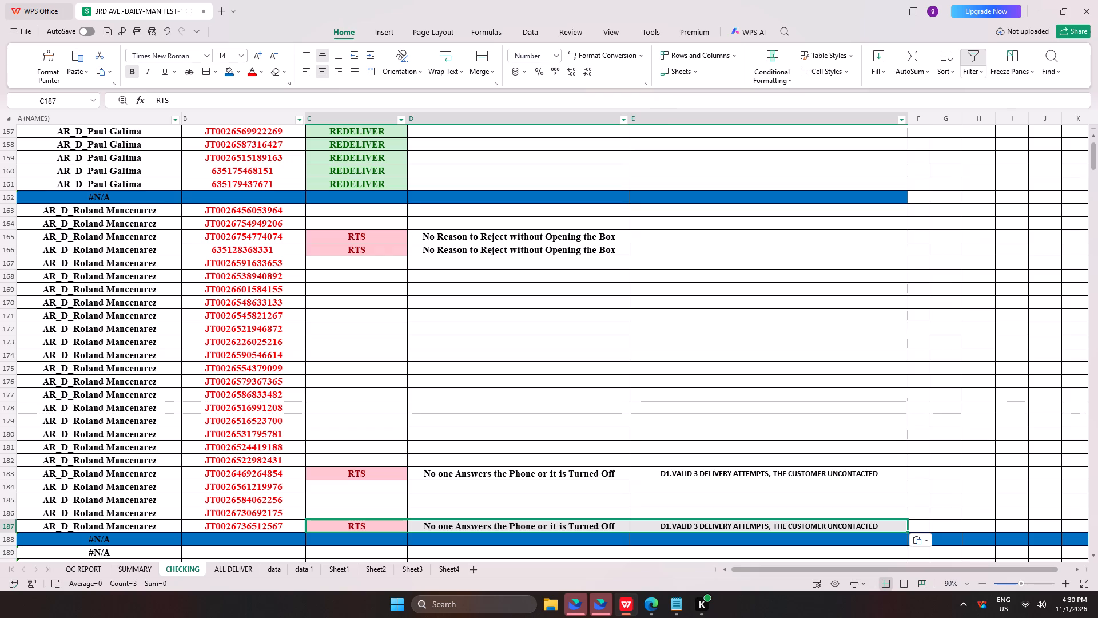
pyautogui.scroll(-1, 609, 362)
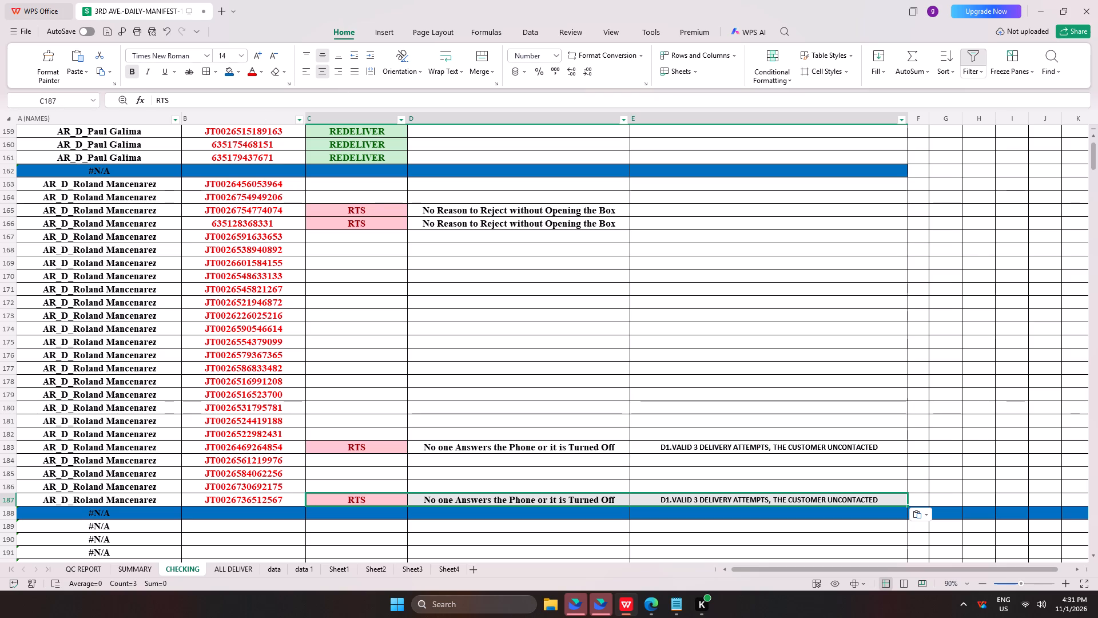
pyautogui.click(268, 219)
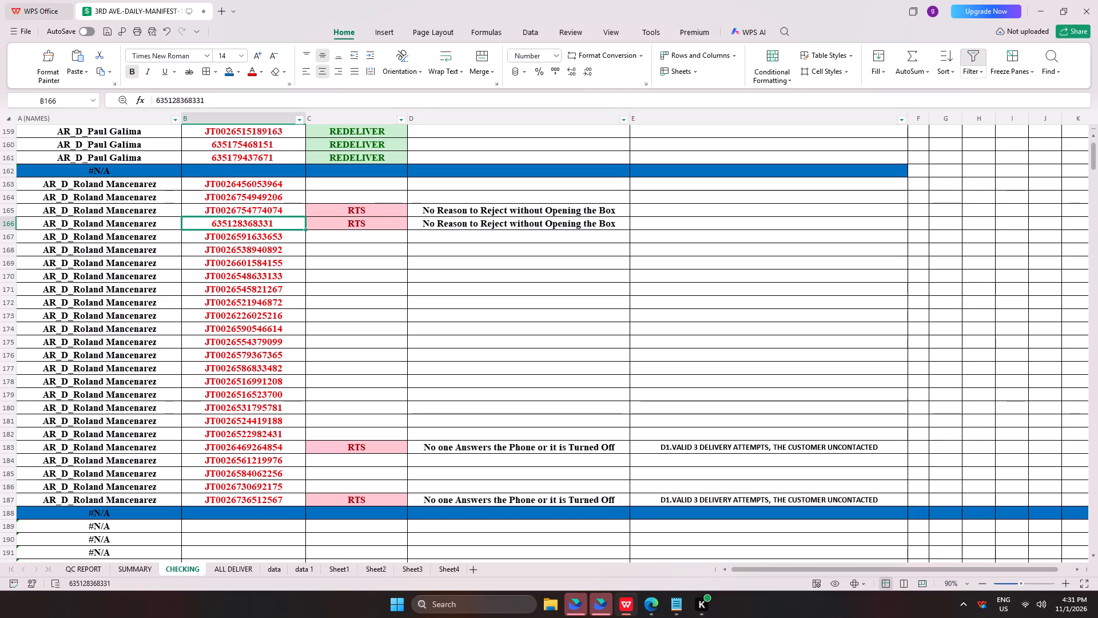
pyautogui.click(665, 217)
pyautogui.click(706, 226)
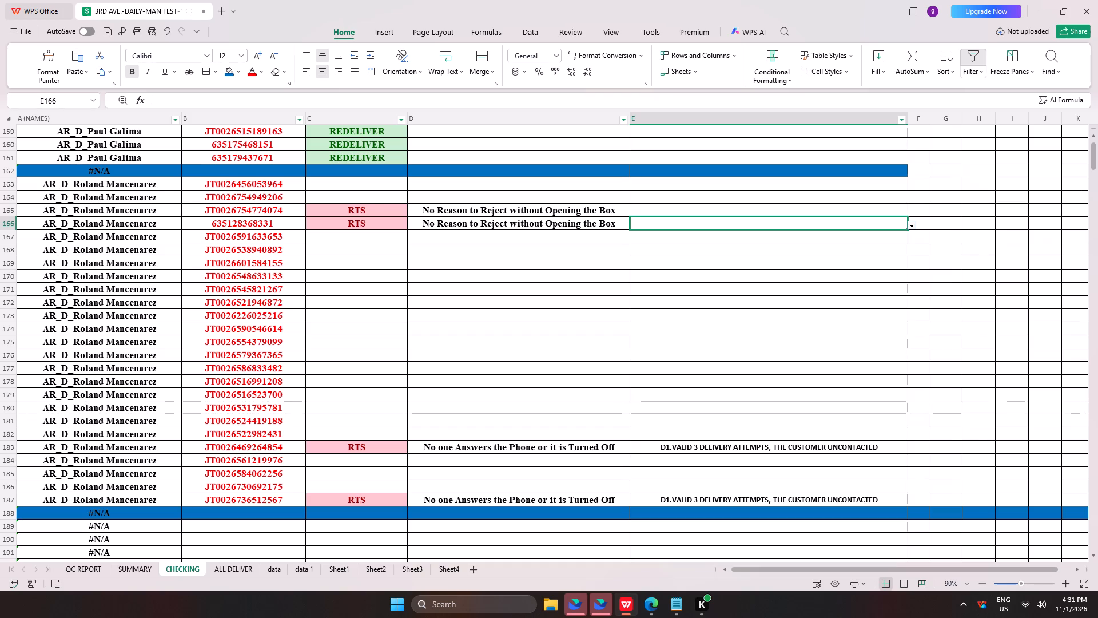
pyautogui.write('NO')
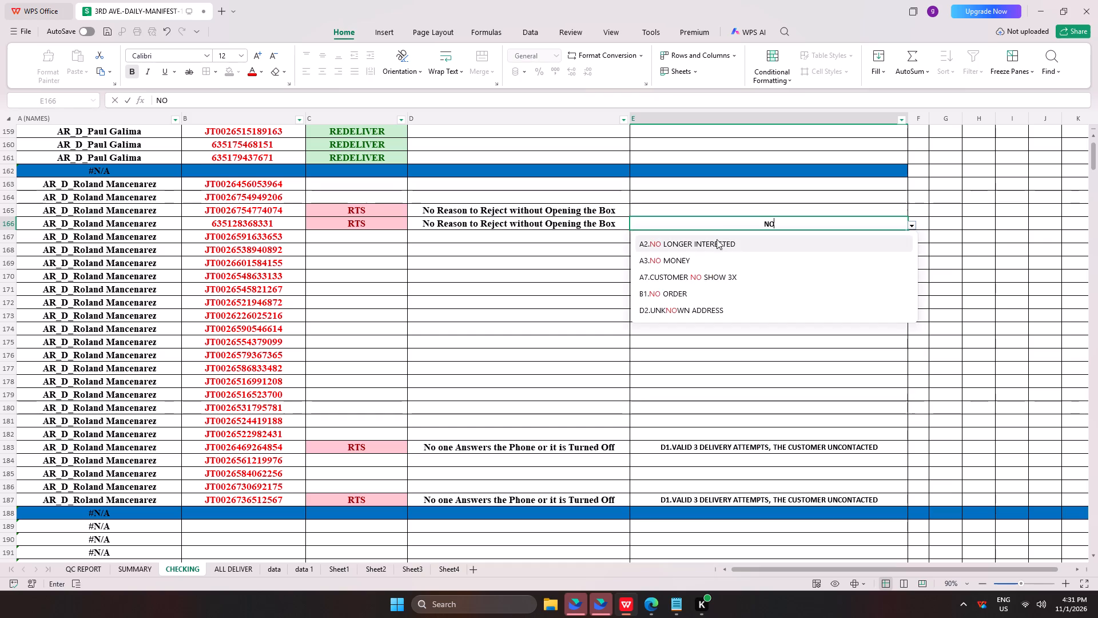
pyautogui.click(701, 245)
pyautogui.click(669, 212)
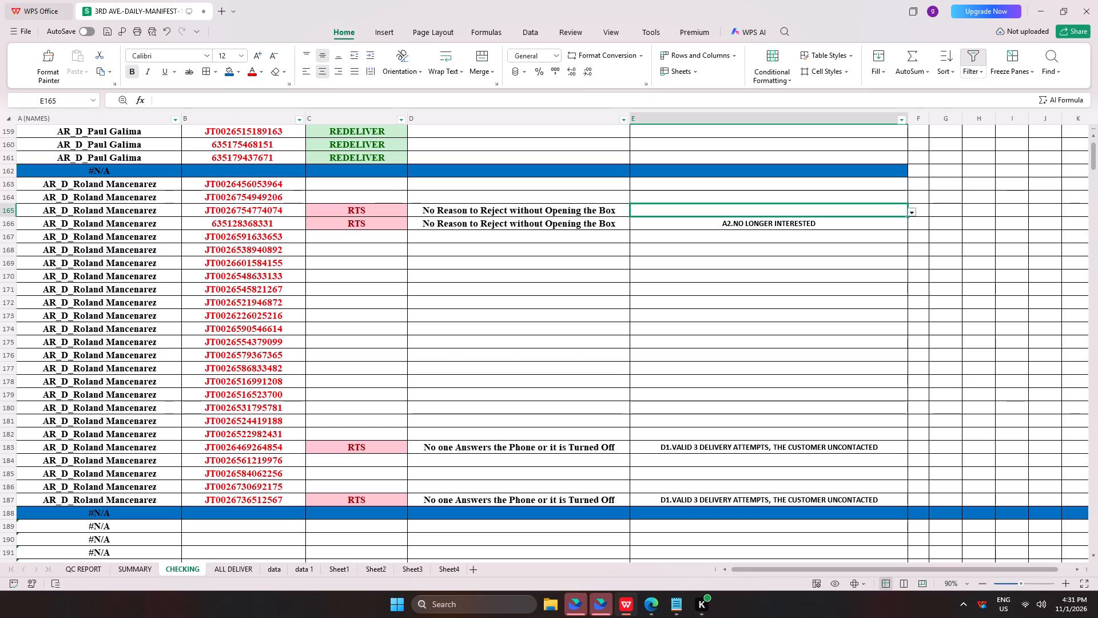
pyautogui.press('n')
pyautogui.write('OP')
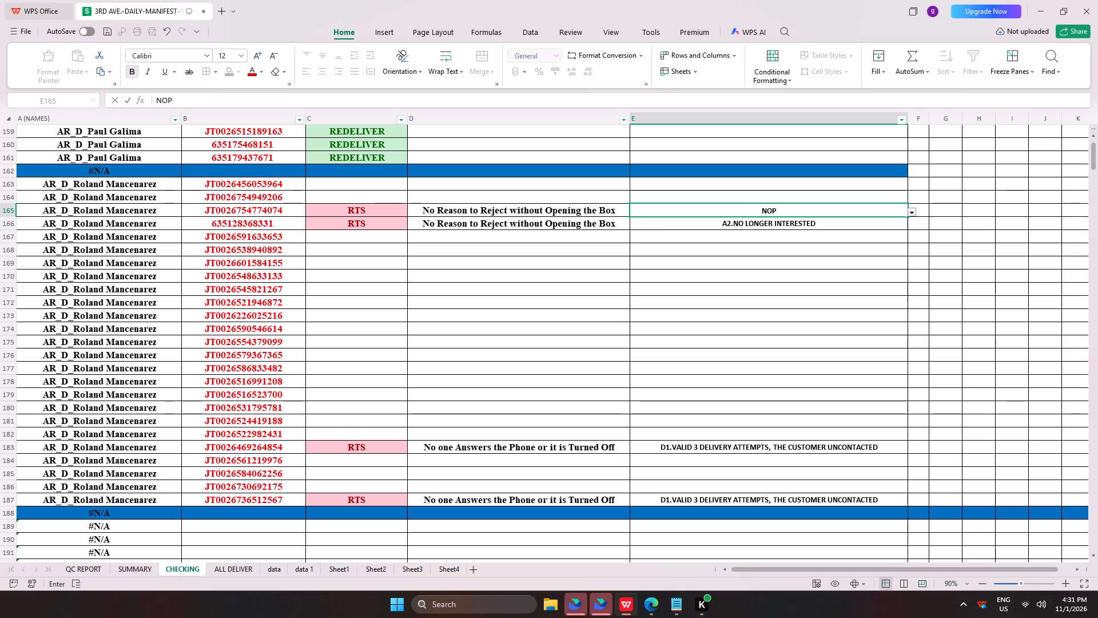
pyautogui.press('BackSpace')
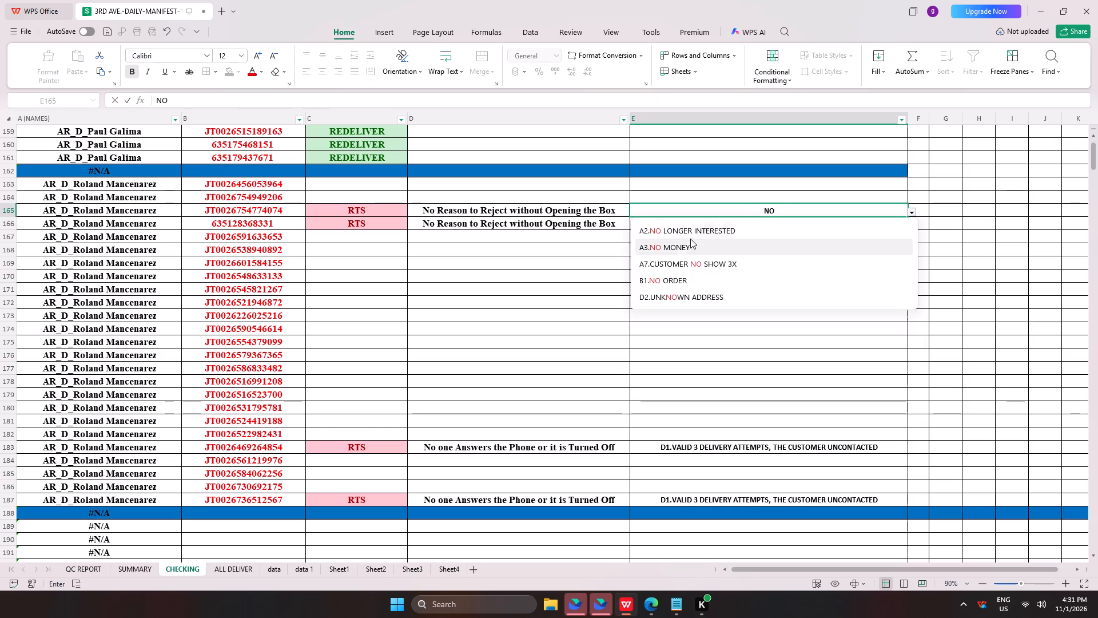
pyautogui.click(689, 234)
# Copy REDELIVER from C161 into C162:C164, C167:C182 and C184:C186, covering Roland's waybills that have no status yet.
pyautogui.click(262, 448)
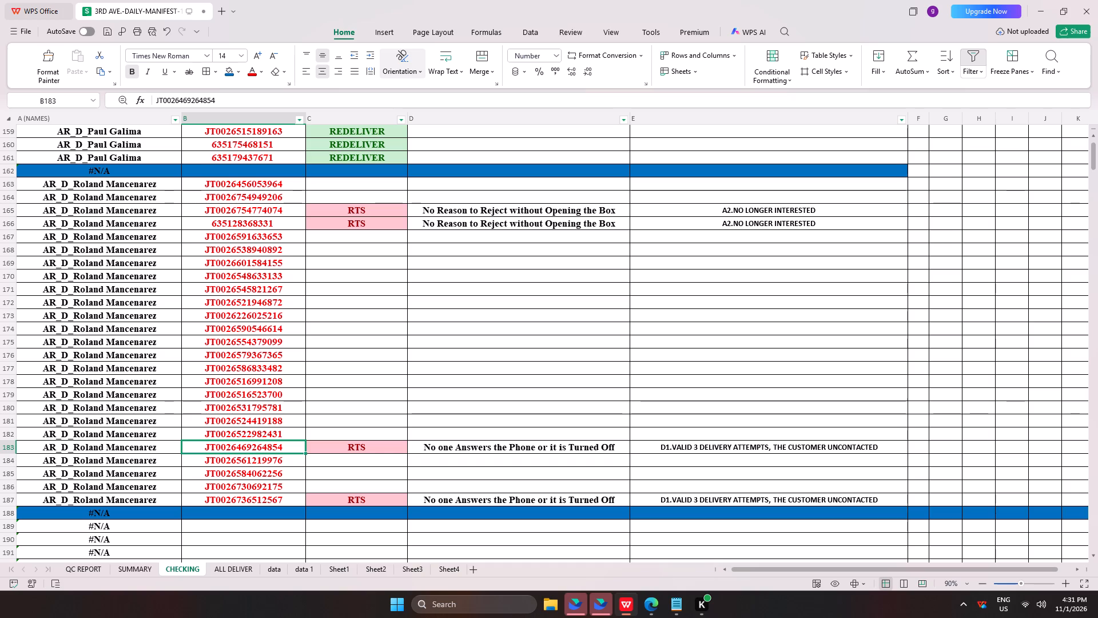
pyautogui.click(343, 157)
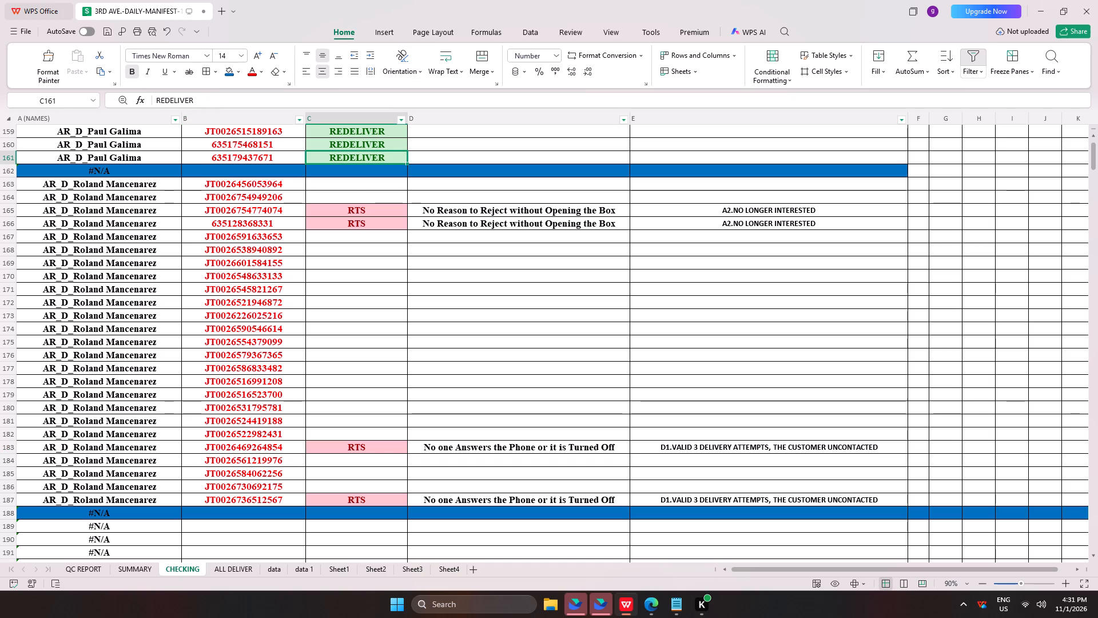
pyautogui.hotkey('ctrl', 'c')
pyautogui.keyDown('ctrl'); pyautogui.click(387, 176); pyautogui.keyUp('ctrl')
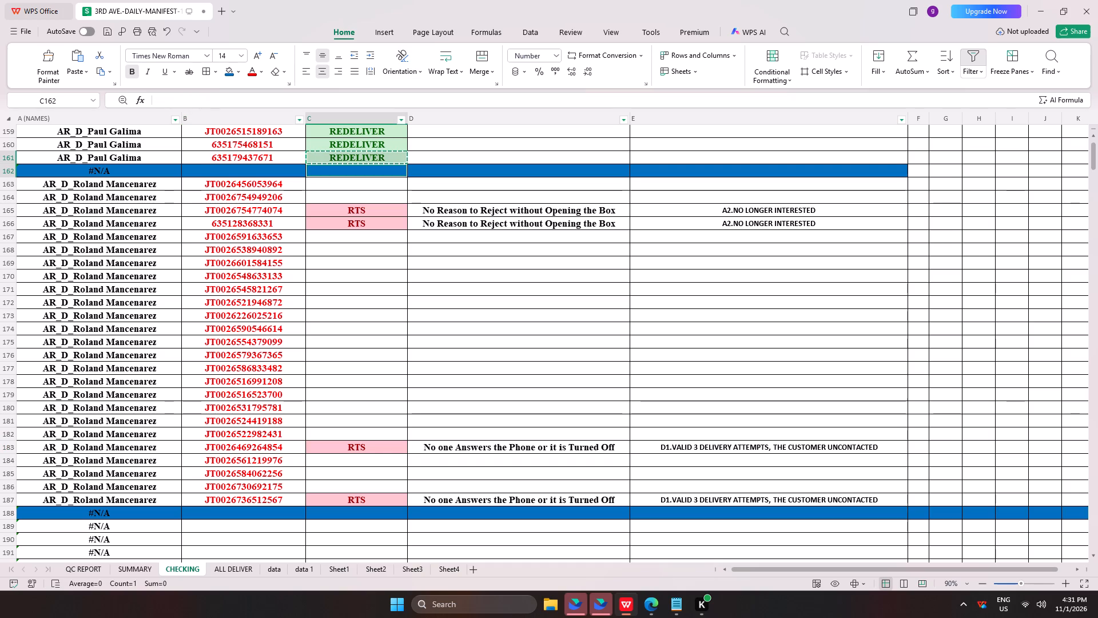
pyautogui.keyDown('ctrl'); pyautogui.moveTo(379, 185); pyautogui.dragTo(377, 197); pyautogui.keyUp('ctrl')
pyautogui.keyDown('ctrl'); pyautogui.moveTo(361, 241); pyautogui.dragTo(385, 434); pyautogui.keyUp('ctrl')
pyautogui.keyDown('ctrl'); pyautogui.moveTo(388, 461); pyautogui.dragTo(397, 490); pyautogui.keyUp('ctrl')
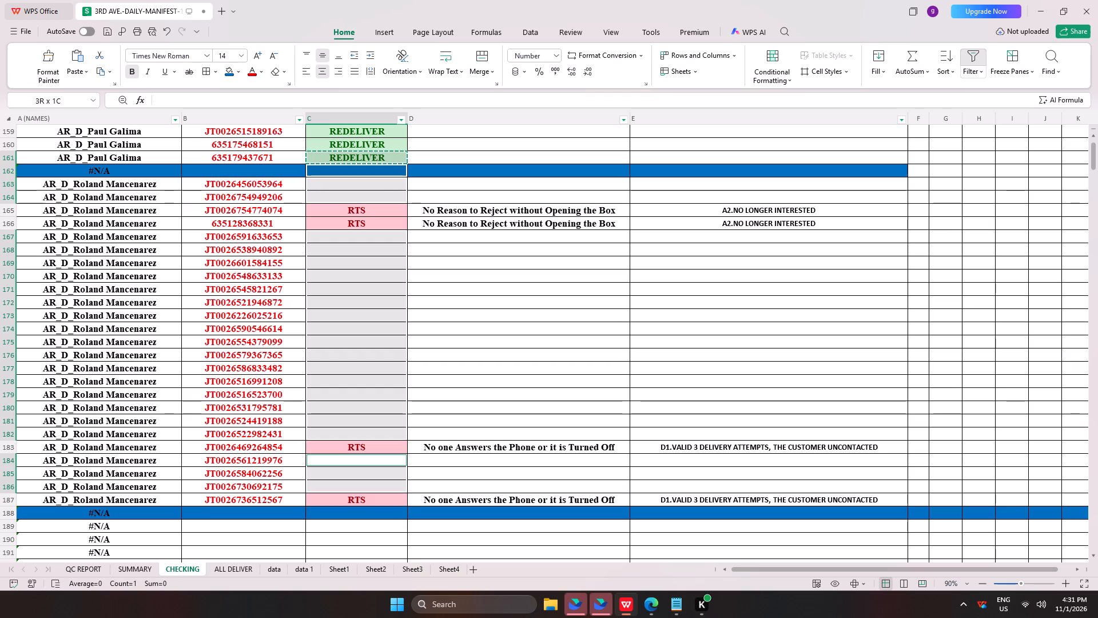
pyautogui.keyDown('ctrl'); pyautogui.moveTo(397, 490); pyautogui.dragTo(398, 492); pyautogui.keyUp('ctrl')
pyautogui.hotkey('ctrl', 'v')
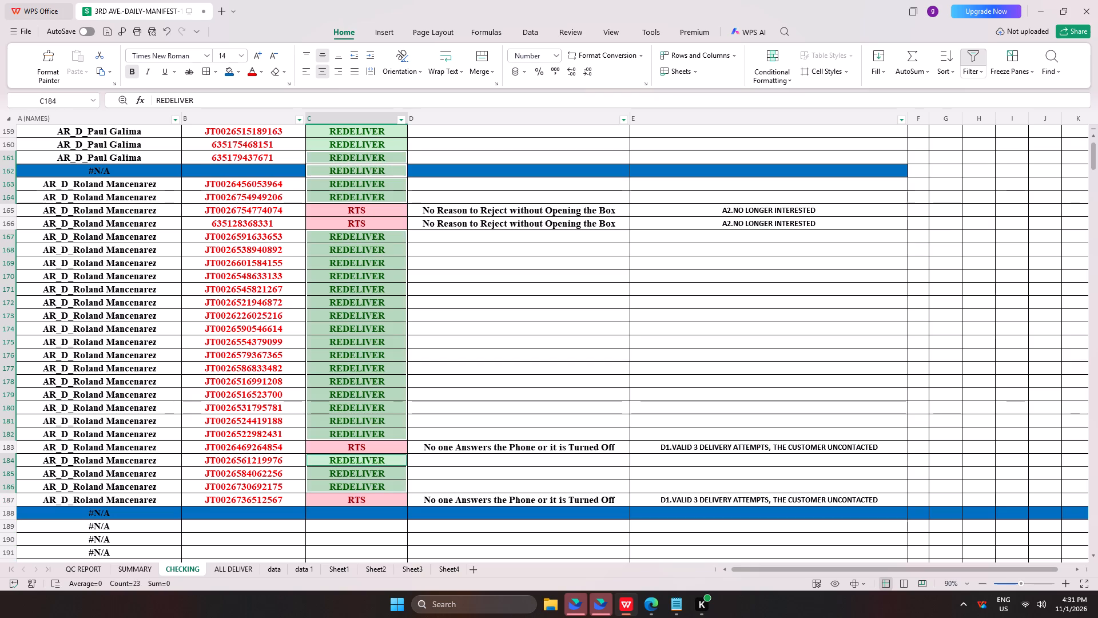
# Switch to JMS and look up Roland as the Pod Rider in COD collection.
pyautogui.hotkey('alt', 'Tab')
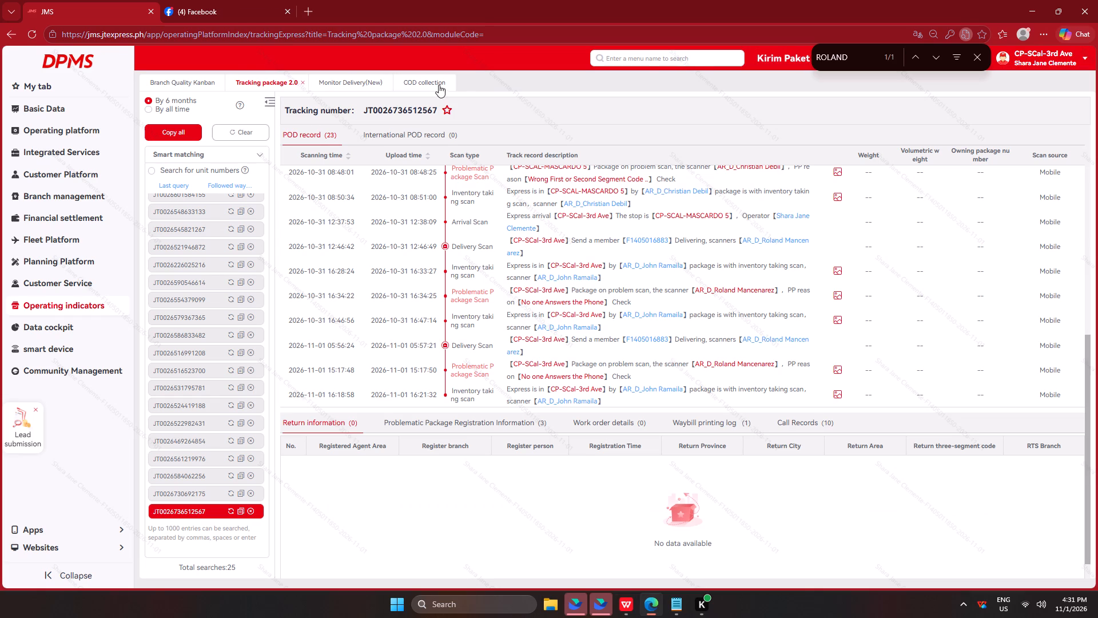
pyautogui.click(438, 81)
pyautogui.click(811, 186)
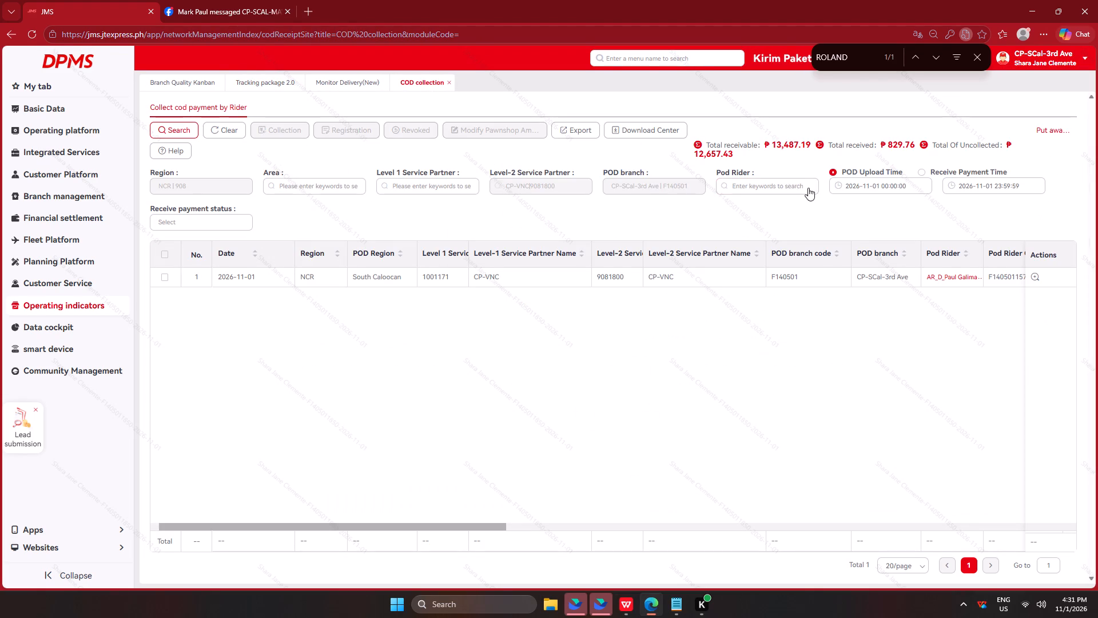
pyautogui.click(793, 186)
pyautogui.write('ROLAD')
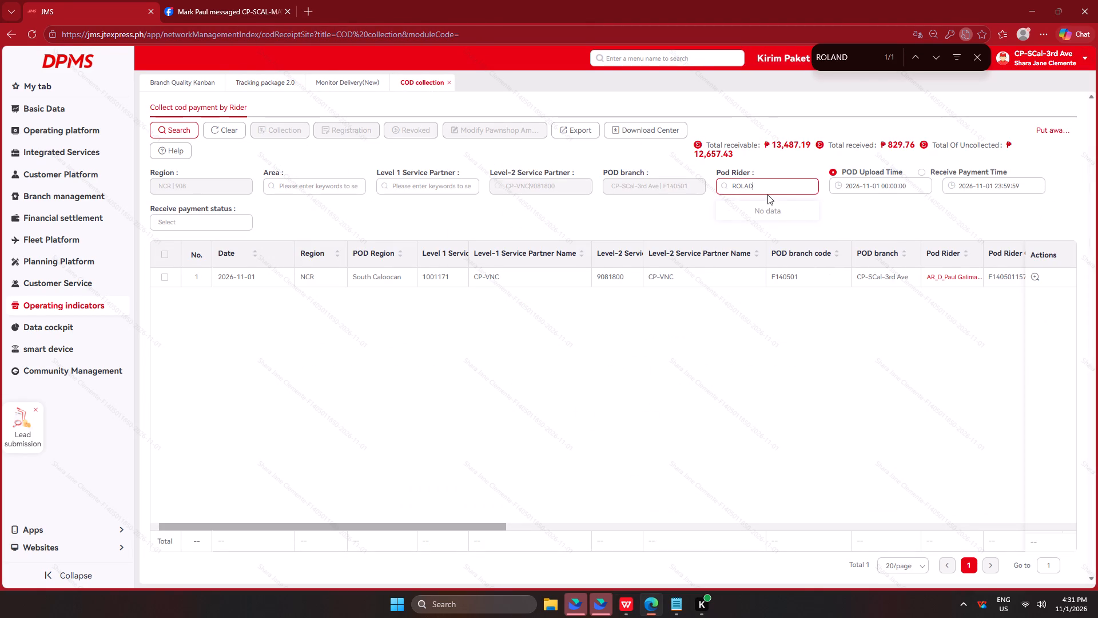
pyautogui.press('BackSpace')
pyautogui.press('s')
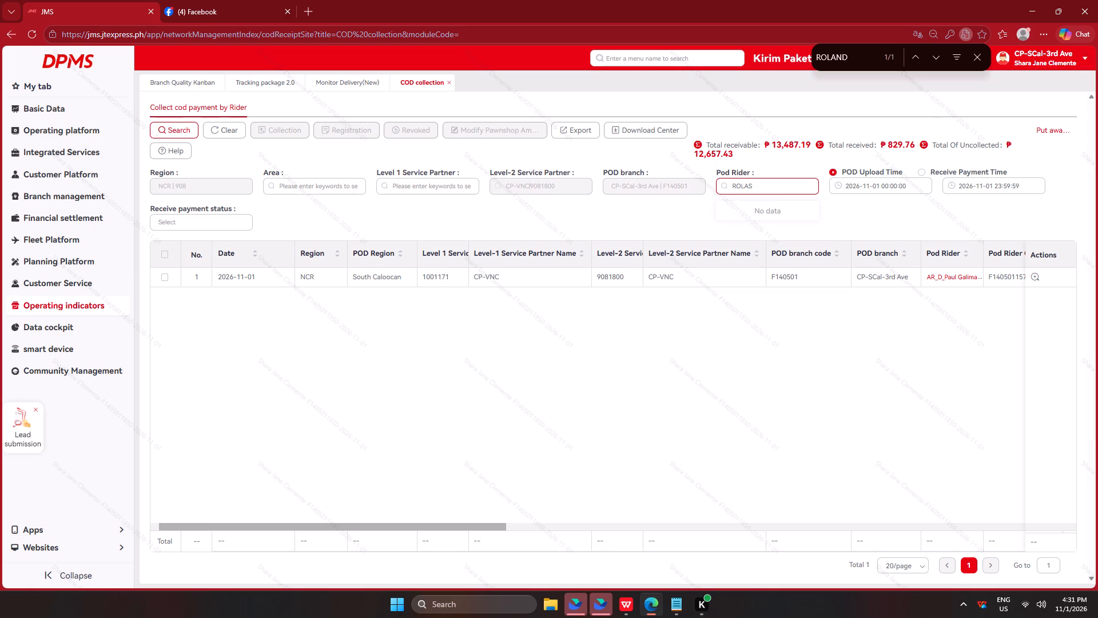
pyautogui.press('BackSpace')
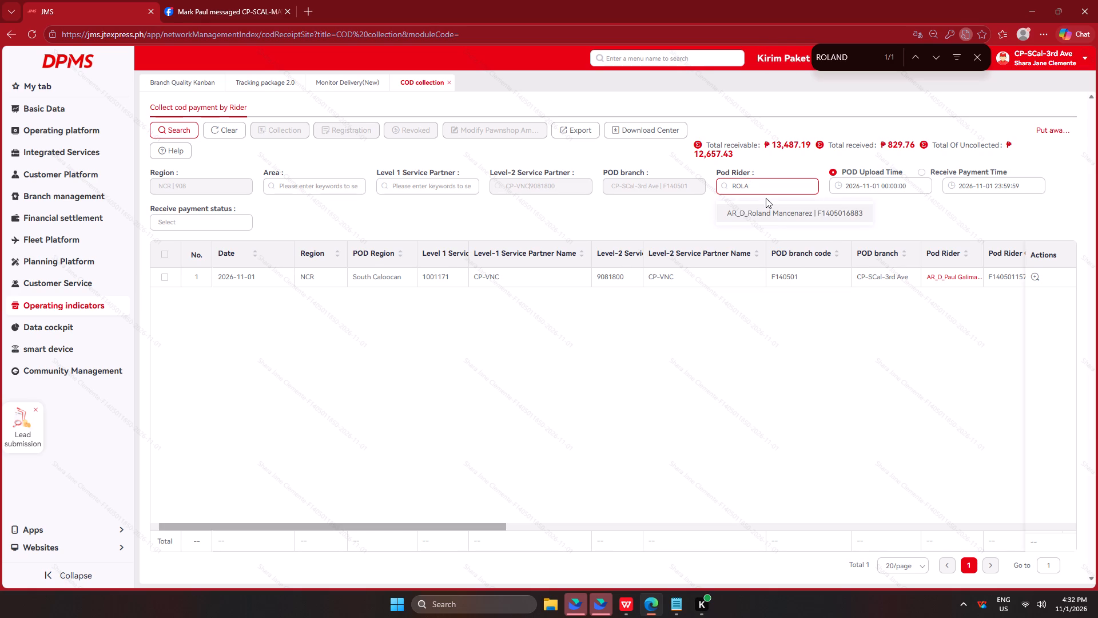
# Select Roland as the Pod Rider and run the COD collection search for 2026-11-01.
pyautogui.click(766, 211)
pyautogui.click(163, 130)
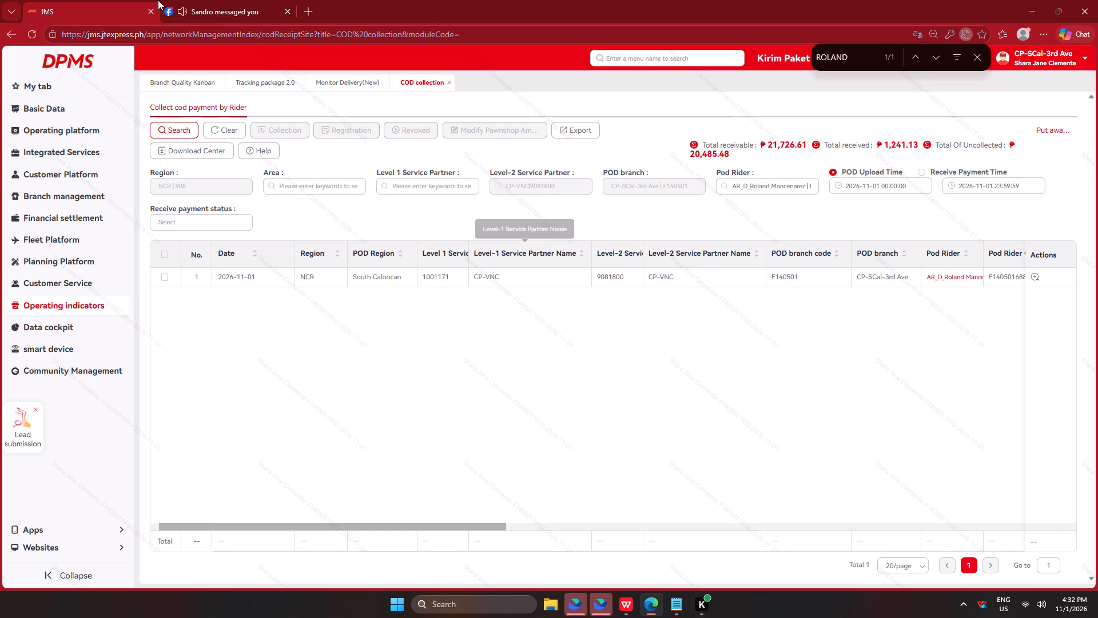
# Switch to Facebook and start a reply in Sandro's chat.
pyautogui.click(180, 6)
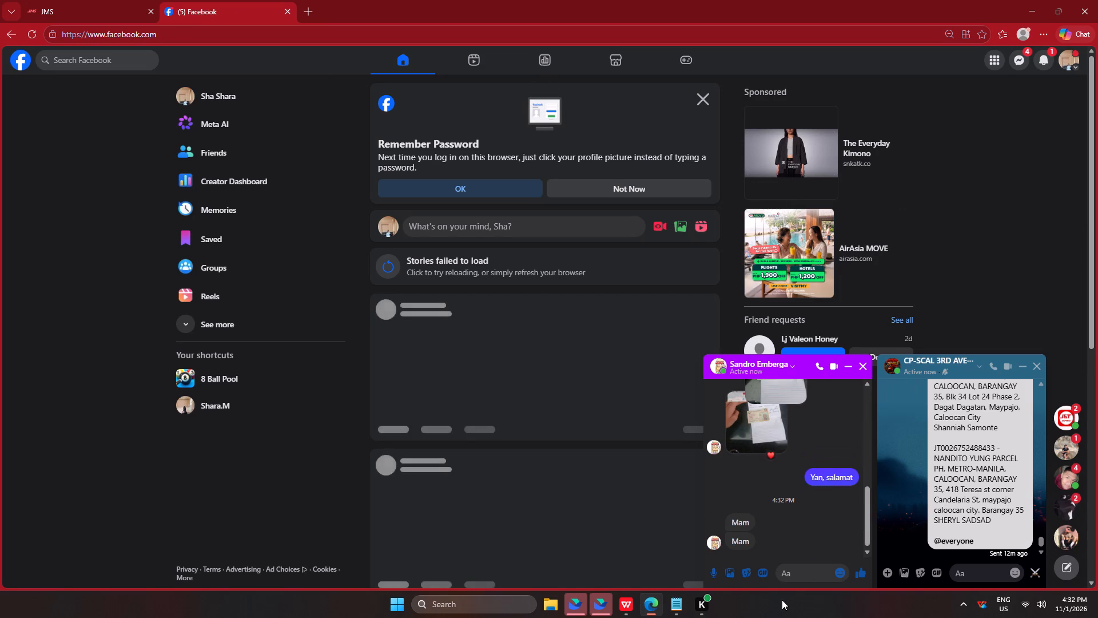
pyautogui.click(793, 571)
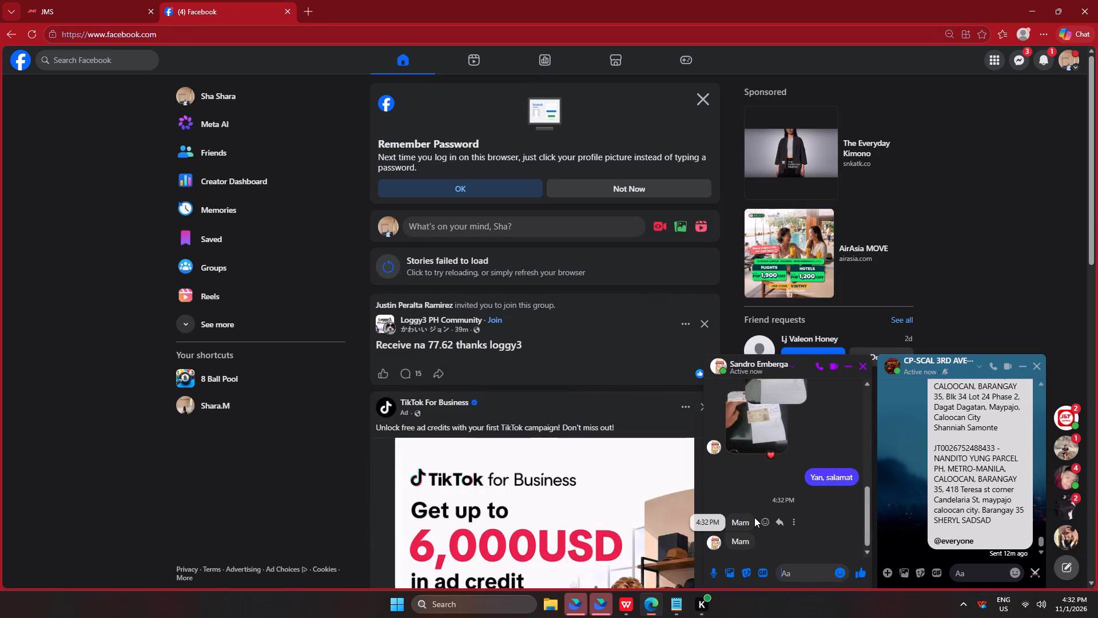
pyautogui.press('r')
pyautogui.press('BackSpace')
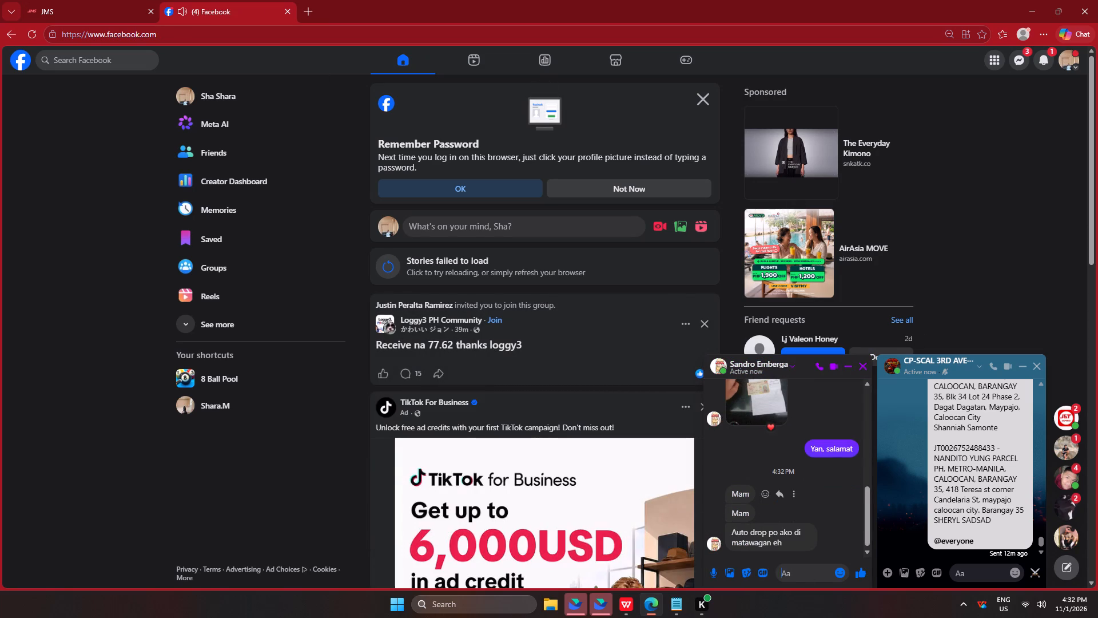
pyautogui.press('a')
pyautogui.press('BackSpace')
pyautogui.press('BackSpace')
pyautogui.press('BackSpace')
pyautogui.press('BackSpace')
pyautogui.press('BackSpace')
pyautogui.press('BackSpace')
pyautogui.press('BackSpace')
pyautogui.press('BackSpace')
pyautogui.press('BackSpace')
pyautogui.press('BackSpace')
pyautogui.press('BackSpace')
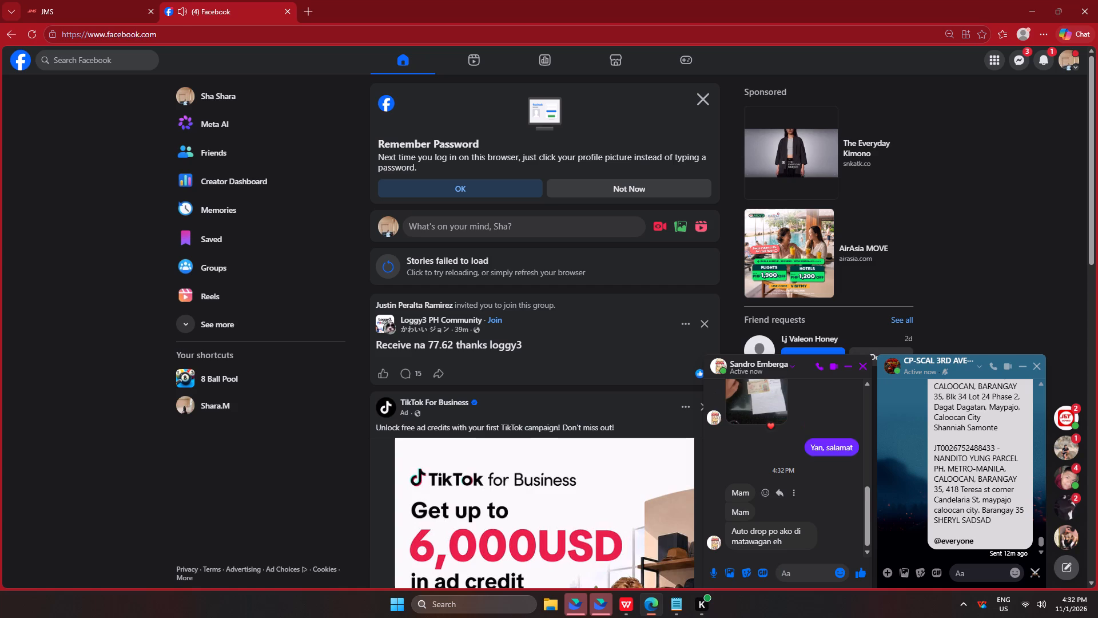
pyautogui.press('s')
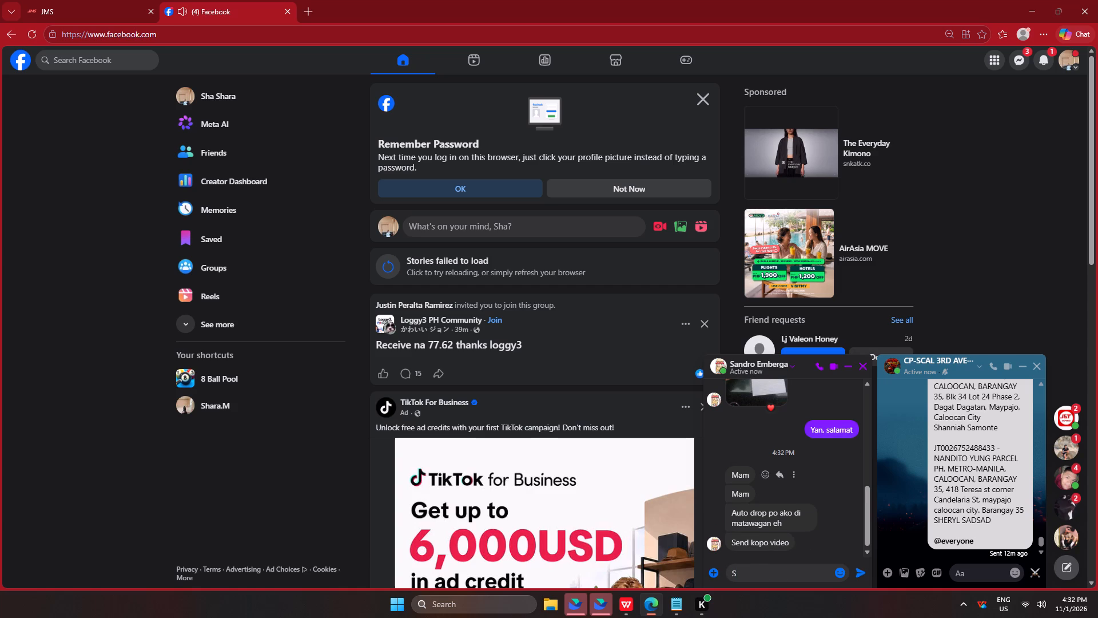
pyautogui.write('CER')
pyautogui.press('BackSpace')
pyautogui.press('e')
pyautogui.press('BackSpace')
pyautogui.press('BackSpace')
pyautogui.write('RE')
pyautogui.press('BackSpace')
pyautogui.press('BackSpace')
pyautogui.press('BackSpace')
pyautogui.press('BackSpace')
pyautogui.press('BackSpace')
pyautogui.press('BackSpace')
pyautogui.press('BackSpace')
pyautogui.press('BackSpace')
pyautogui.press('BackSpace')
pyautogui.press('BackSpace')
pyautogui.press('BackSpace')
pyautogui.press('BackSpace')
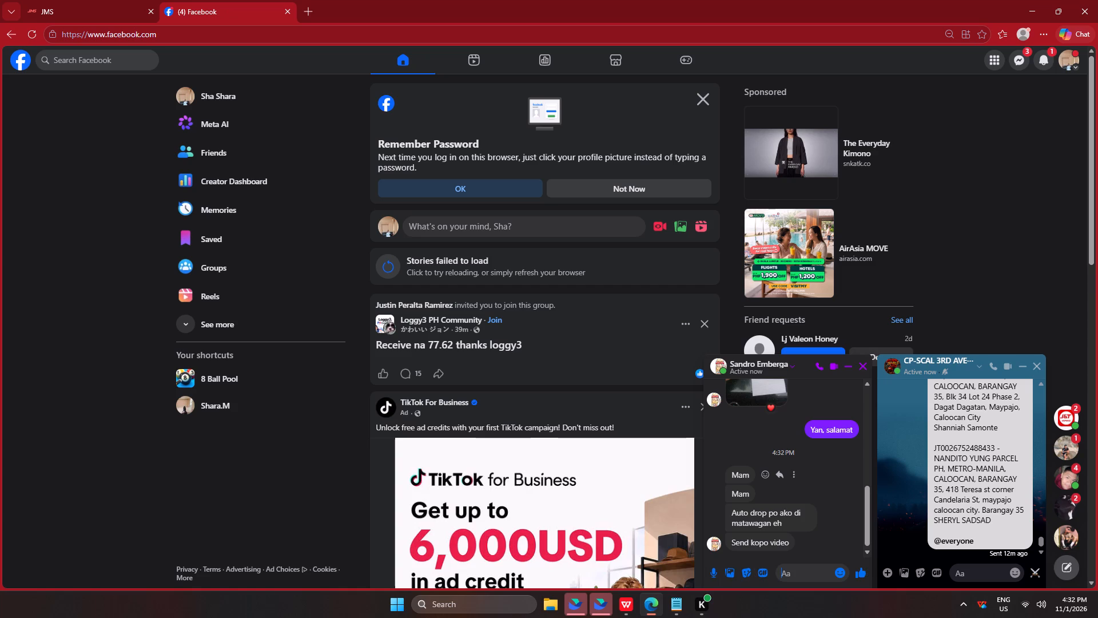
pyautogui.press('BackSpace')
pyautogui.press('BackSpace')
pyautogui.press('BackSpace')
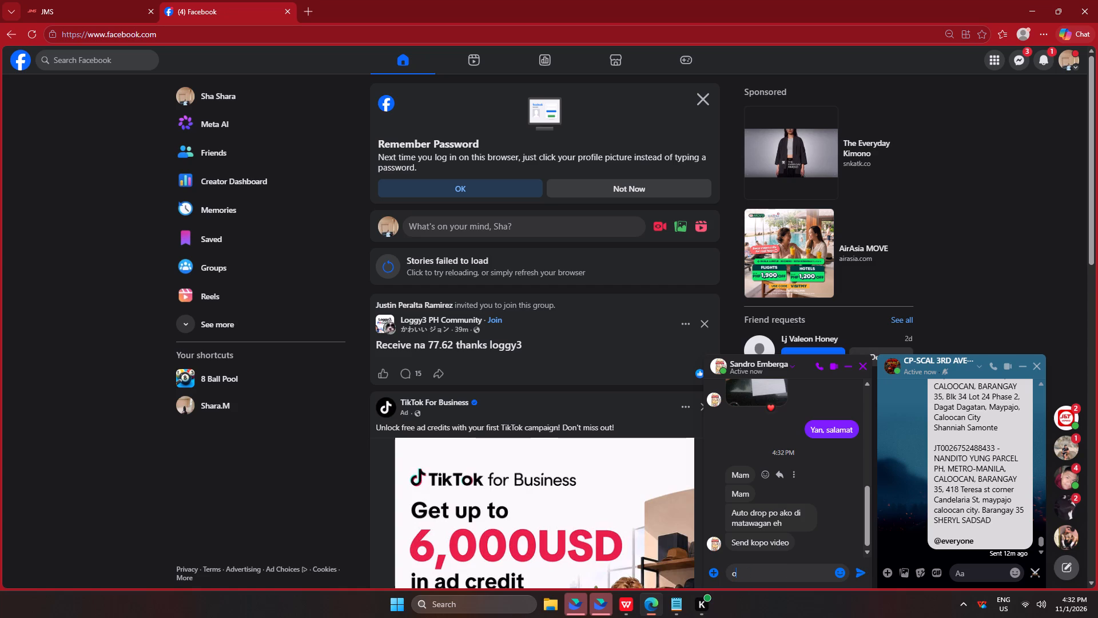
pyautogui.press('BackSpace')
# Send the reply OKAY in Sandro's chat.
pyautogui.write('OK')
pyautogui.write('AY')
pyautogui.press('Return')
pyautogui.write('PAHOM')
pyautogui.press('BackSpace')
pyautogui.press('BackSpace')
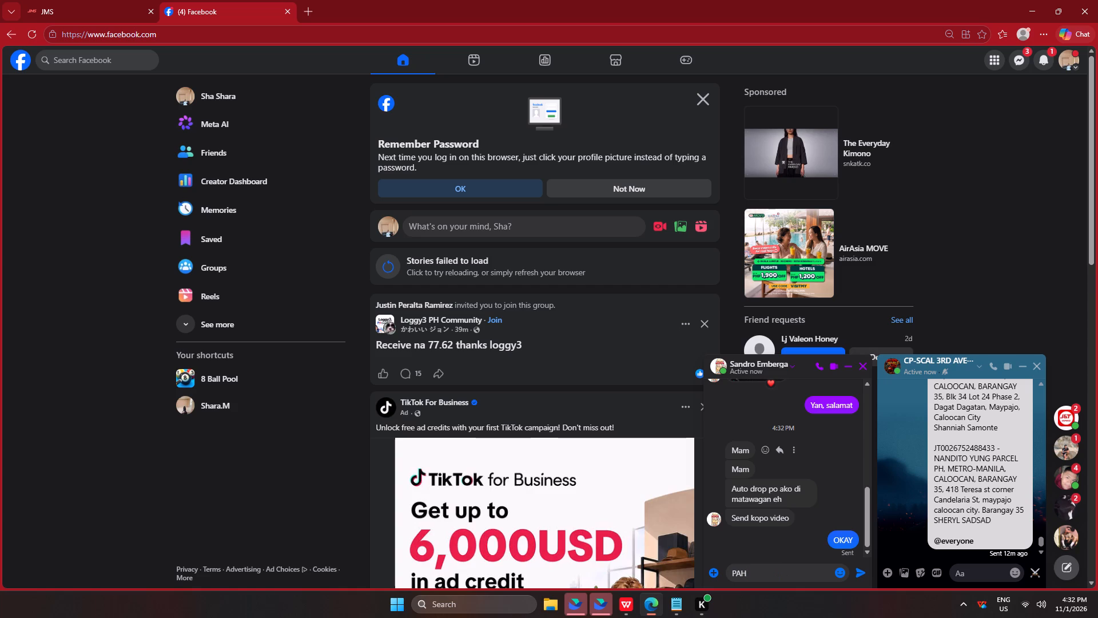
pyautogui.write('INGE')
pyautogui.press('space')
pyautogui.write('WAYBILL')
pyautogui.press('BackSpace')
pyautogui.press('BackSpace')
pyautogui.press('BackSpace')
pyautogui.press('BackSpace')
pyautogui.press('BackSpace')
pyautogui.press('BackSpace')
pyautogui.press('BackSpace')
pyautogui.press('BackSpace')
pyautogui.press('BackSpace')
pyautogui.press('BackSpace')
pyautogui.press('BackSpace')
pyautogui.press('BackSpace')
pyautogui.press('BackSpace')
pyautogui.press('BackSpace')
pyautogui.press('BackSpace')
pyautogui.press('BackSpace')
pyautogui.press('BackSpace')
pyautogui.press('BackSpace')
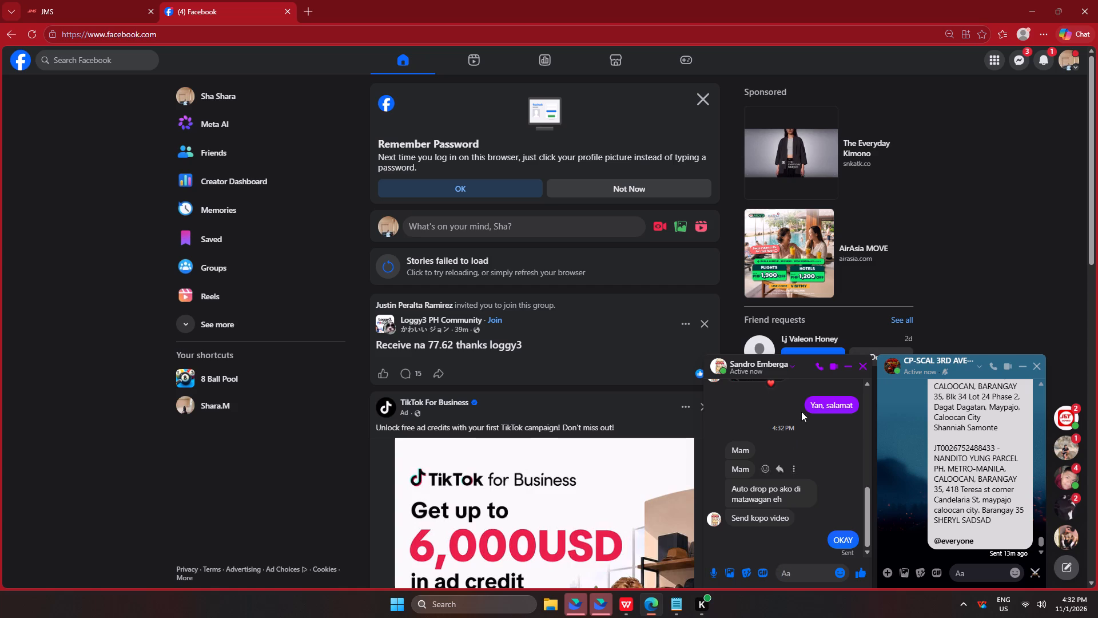
# Minimize Sandro's chat and the CP-SCAL 3RD AVE group chat.
pyautogui.click(849, 373)
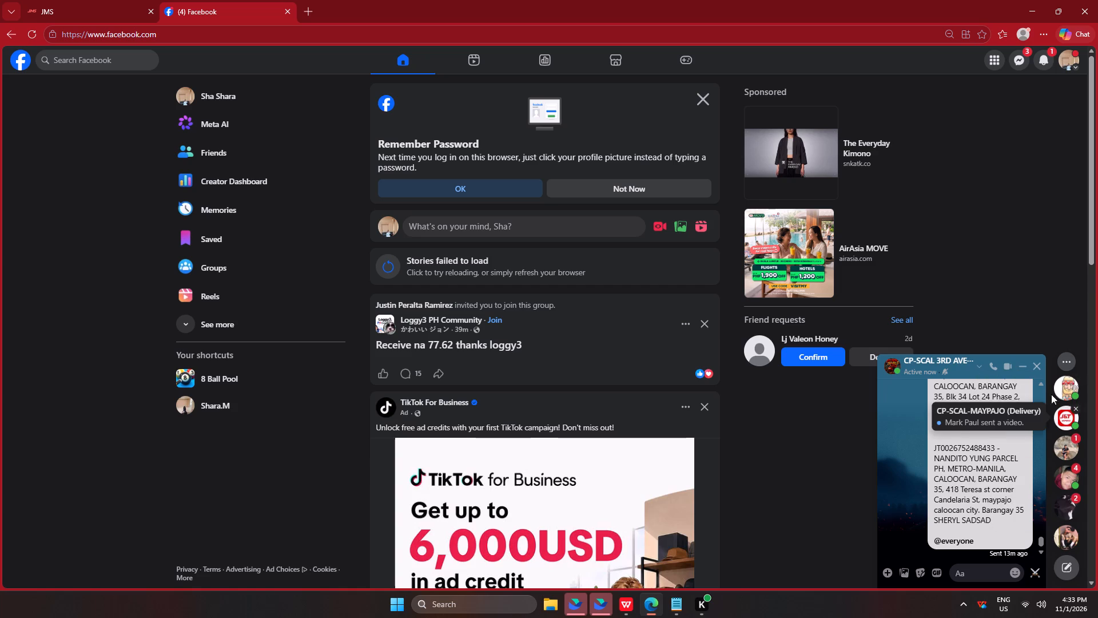
pyautogui.click(1023, 368)
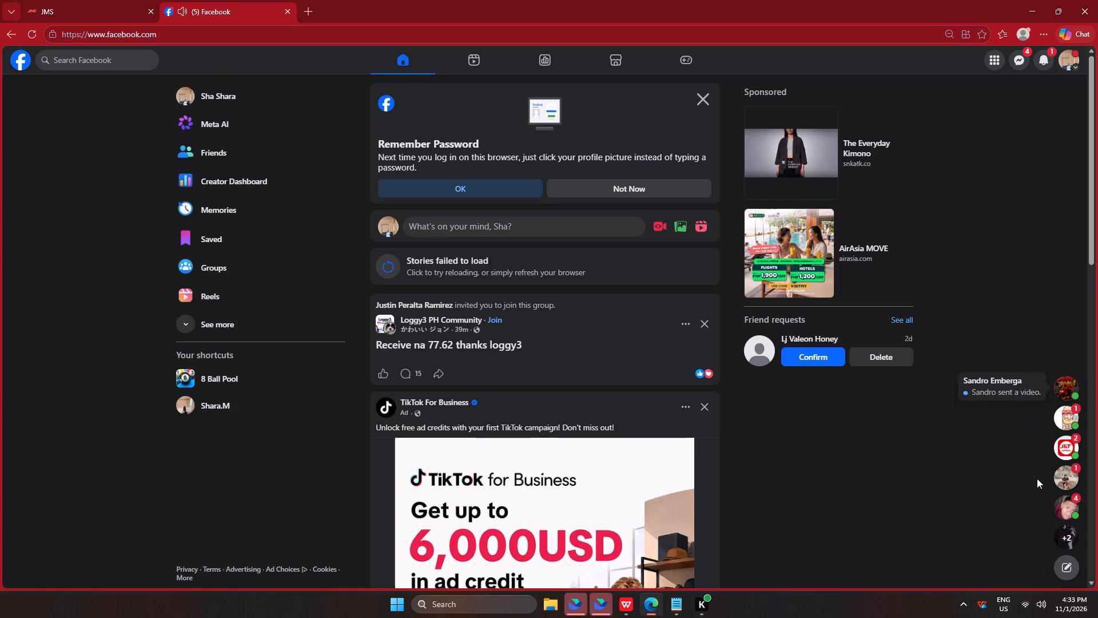
# Reopen Sandro's chat and play the forwarded Problem Scan video to check the auto-drop calls.
pyautogui.click(1067, 423)
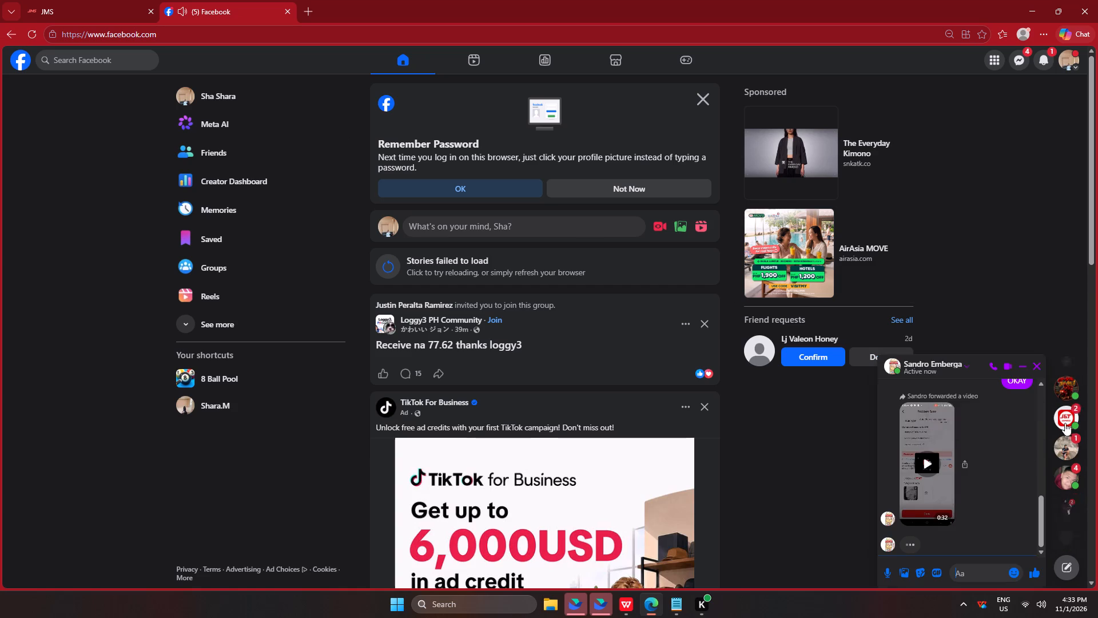
pyautogui.click(944, 497)
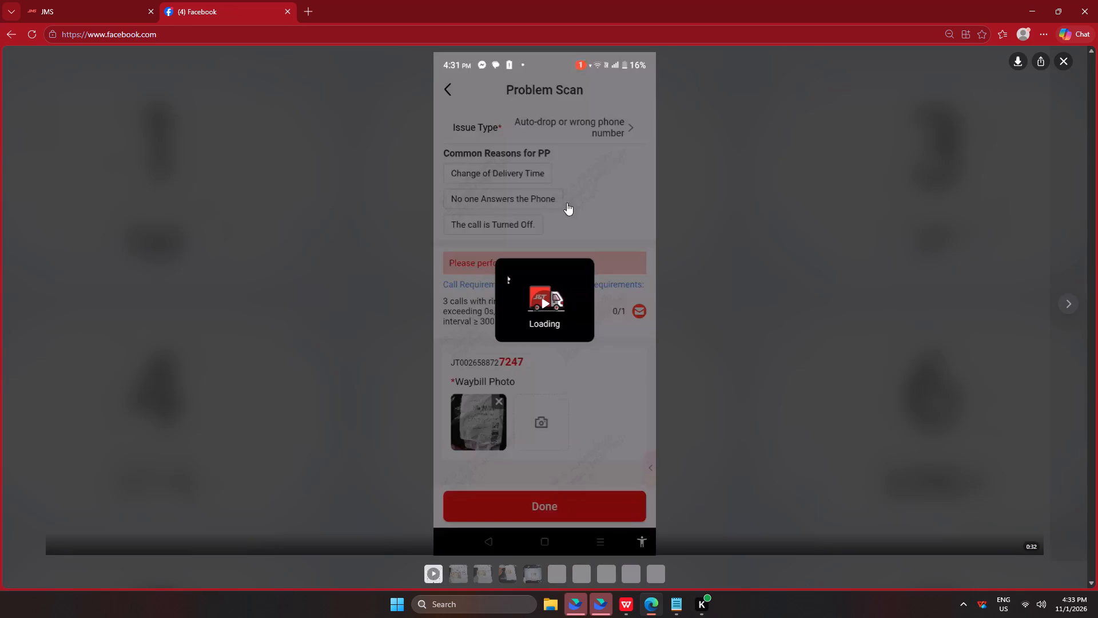
pyautogui.click(540, 453)
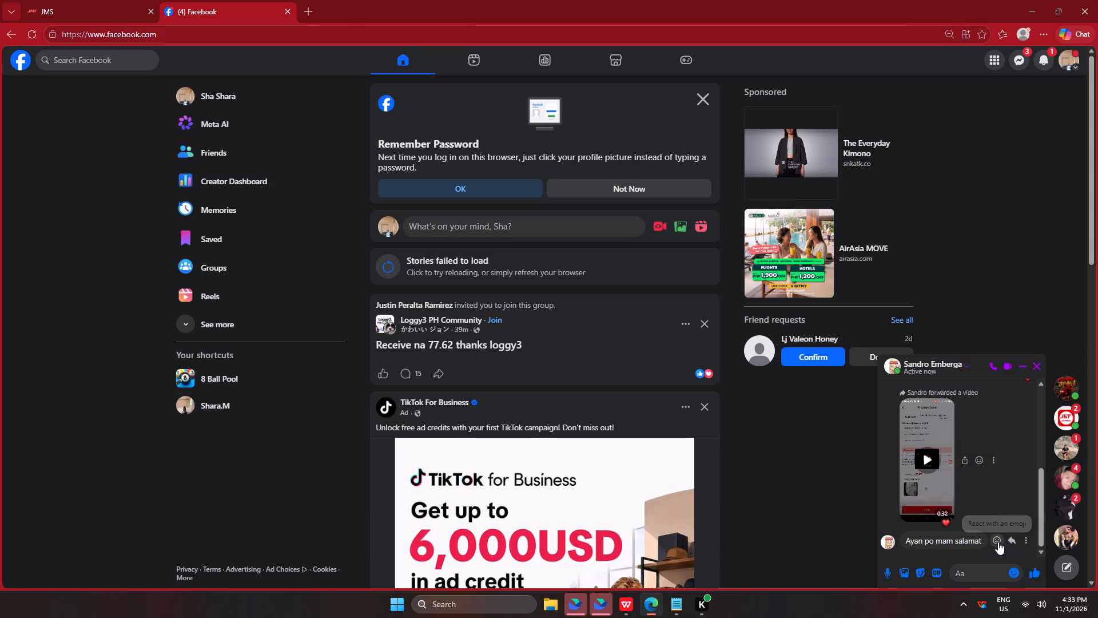
# React with a heart to the rider's message "Ayan po mam salamat" in the open Facebook chat.
pyautogui.click(994, 541)
pyautogui.click(936, 522)
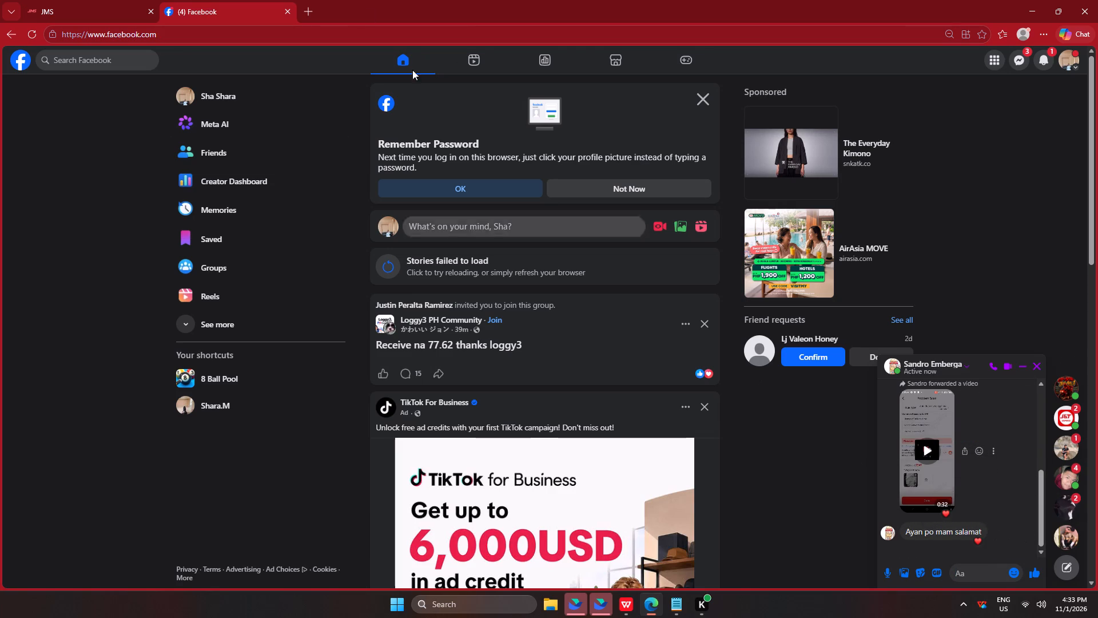
# Switch to JMS and view the courier summary in Monitor Delivery(New).
pyautogui.click(22, 0)
pyautogui.click(29, 7)
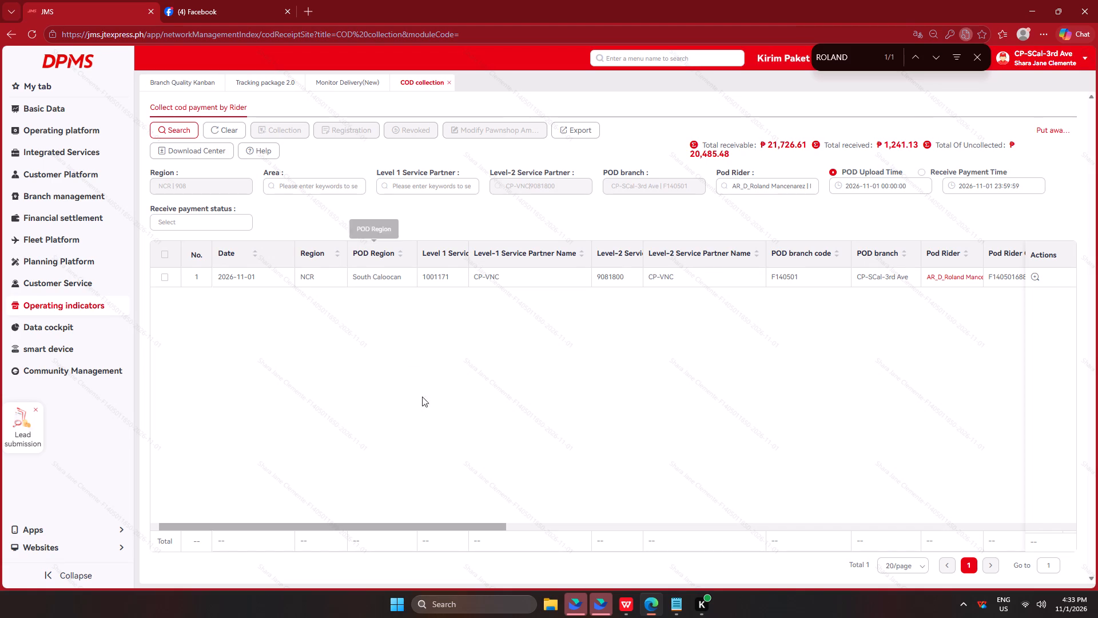
pyautogui.click(423, 396)
pyautogui.click(323, 85)
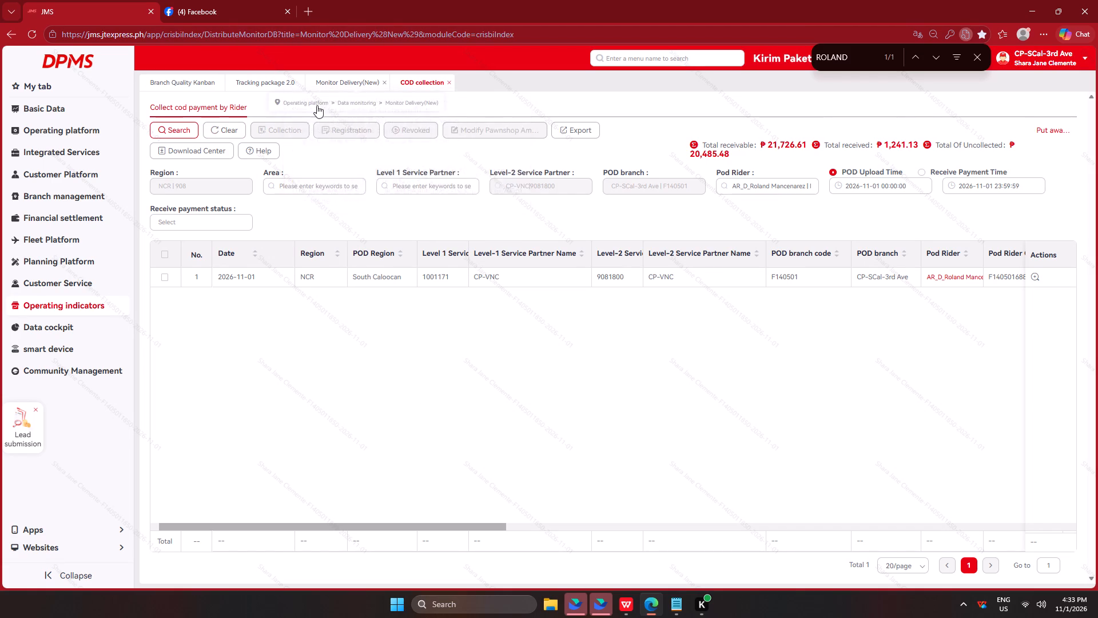
pyautogui.click(172, 108)
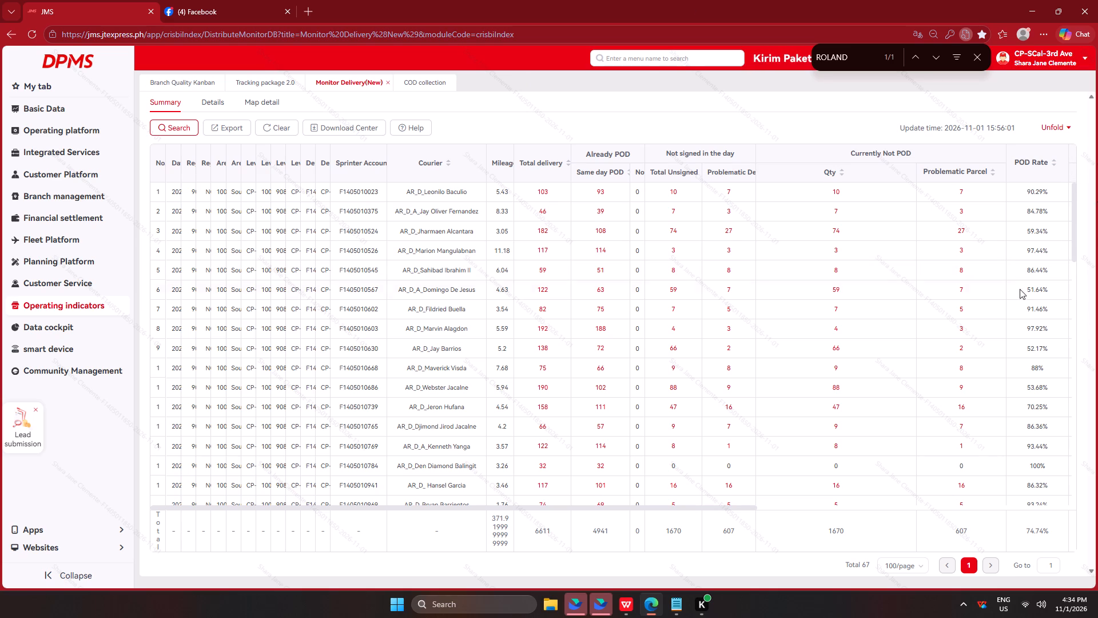
# Switch to Notepad and bring up the ARRIVAL NO DELIVERY SCAN parcel list.
pyautogui.click(667, 609)
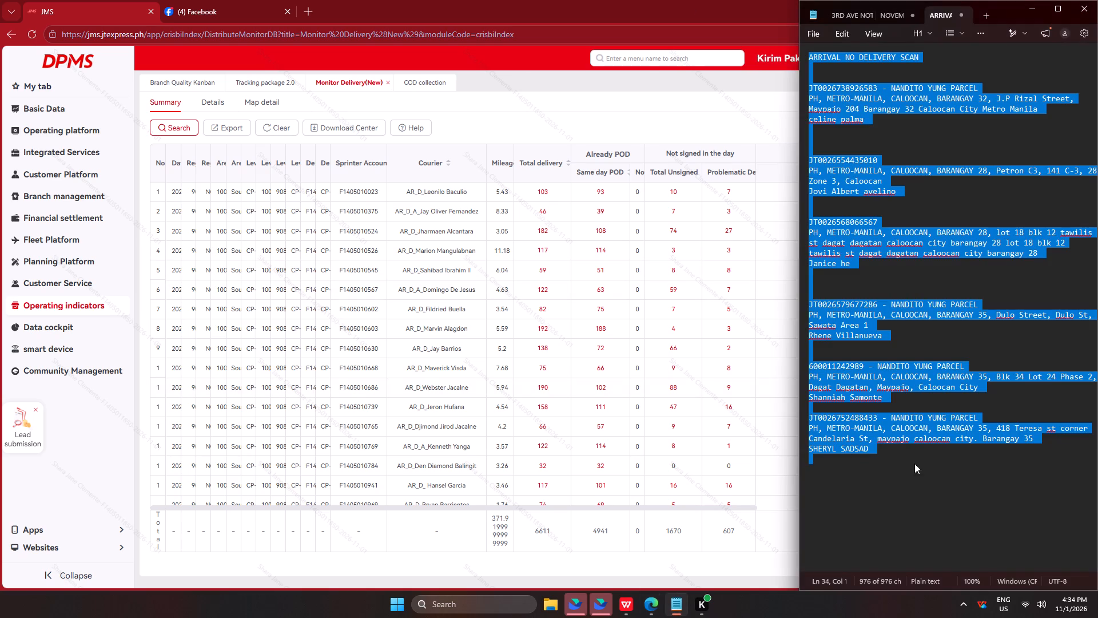
pyautogui.click(942, 485)
pyautogui.scroll(8, 941, 450)
pyautogui.doubleClick(851, 90)
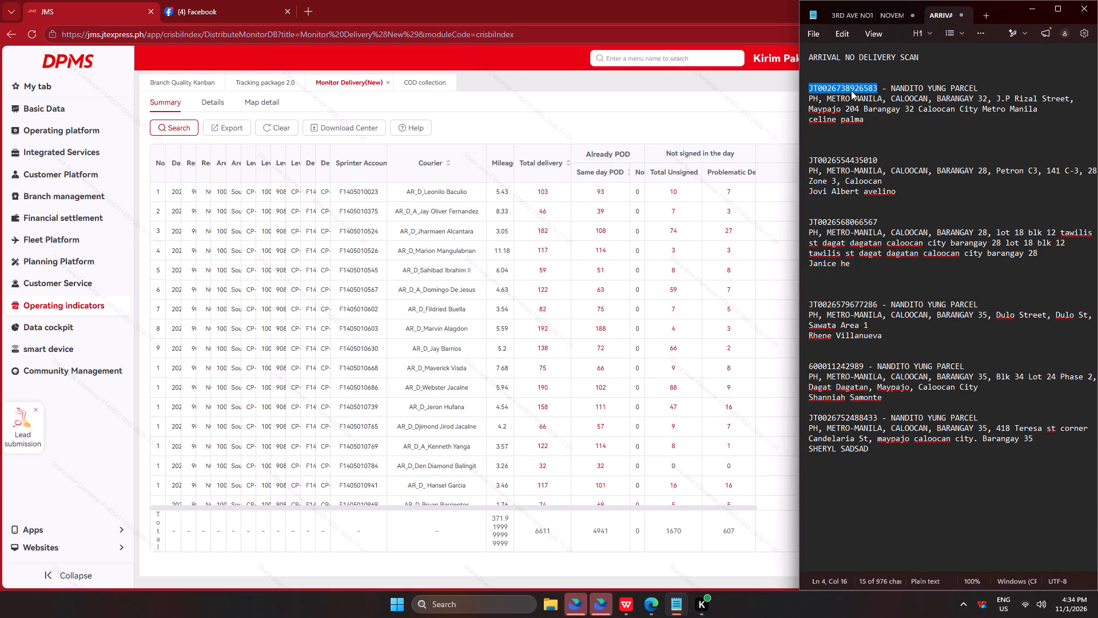
pyautogui.hotkey('ctrl', 'c')
pyautogui.click(266, 81)
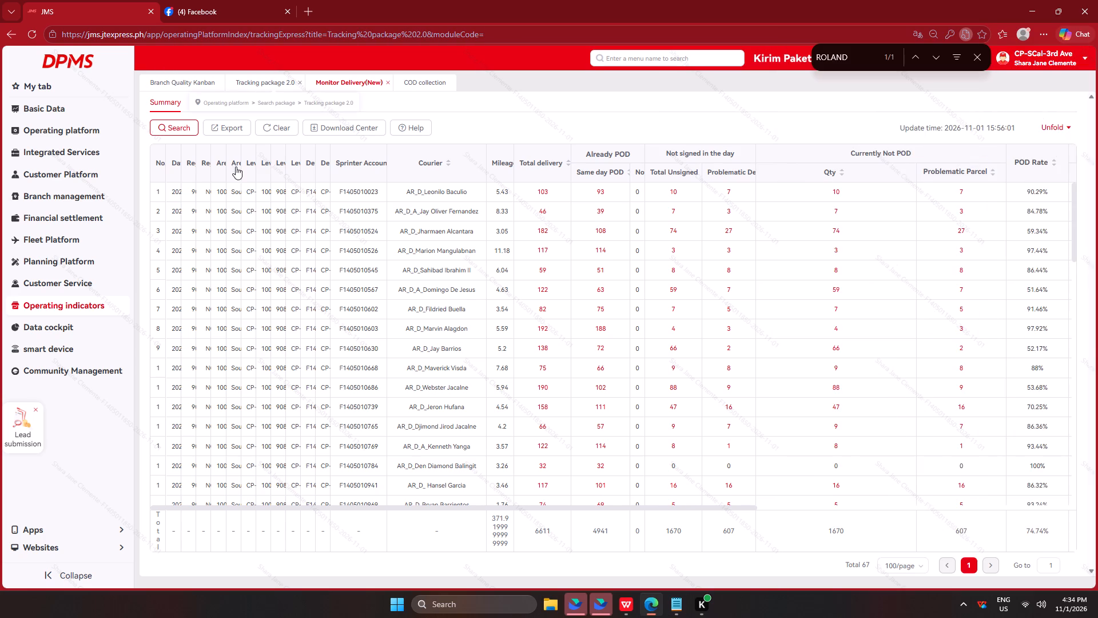
pyautogui.click(237, 128)
pyautogui.moveTo(220, 270); pyautogui.dragTo(221, 286)
pyautogui.hotkey('ctrl', 'v')
pyautogui.scroll(-7, 840, 251)
pyautogui.hotkey('alt', 'Tab')
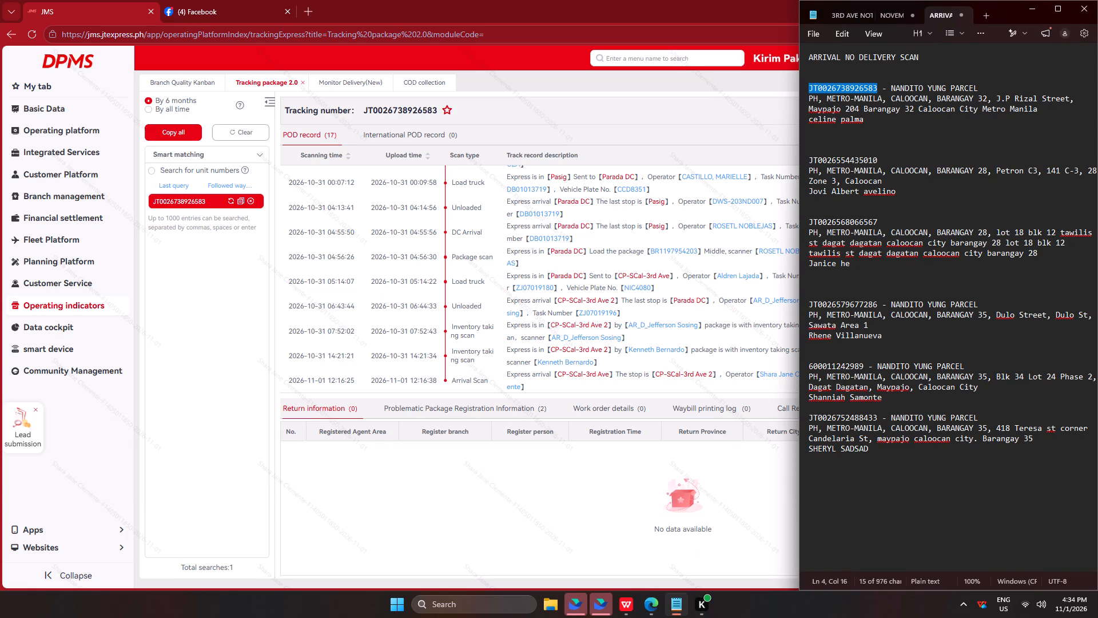
pyautogui.doubleClick(825, 157)
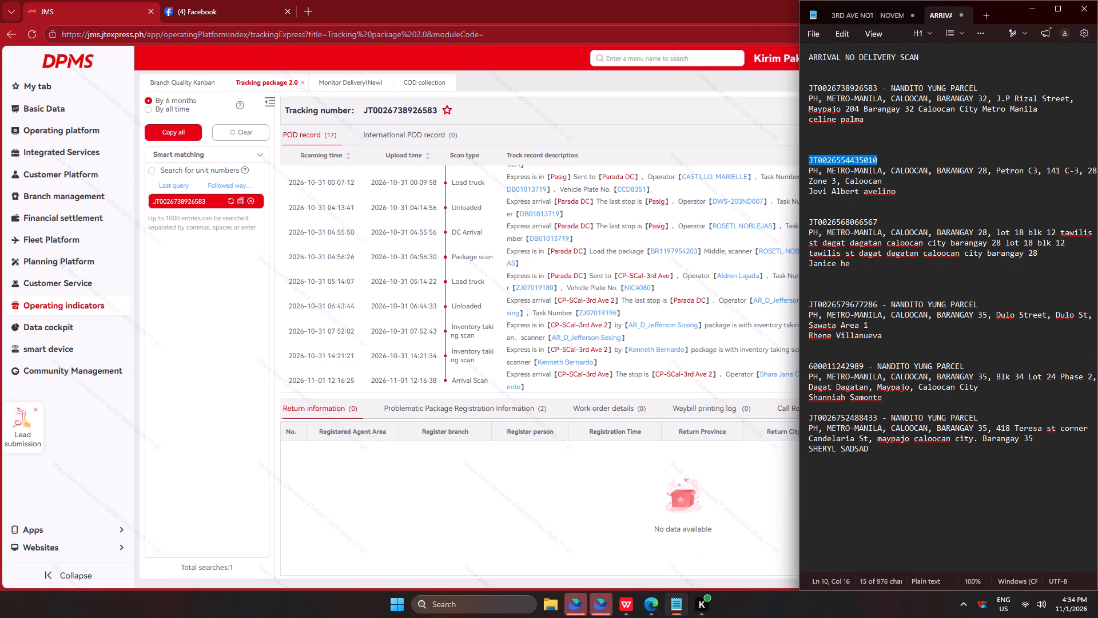
pyautogui.hotkey('ctrl', 'c')
pyautogui.click(266, 126)
pyautogui.click(228, 256)
pyautogui.hotkey('ctrl', 'v')
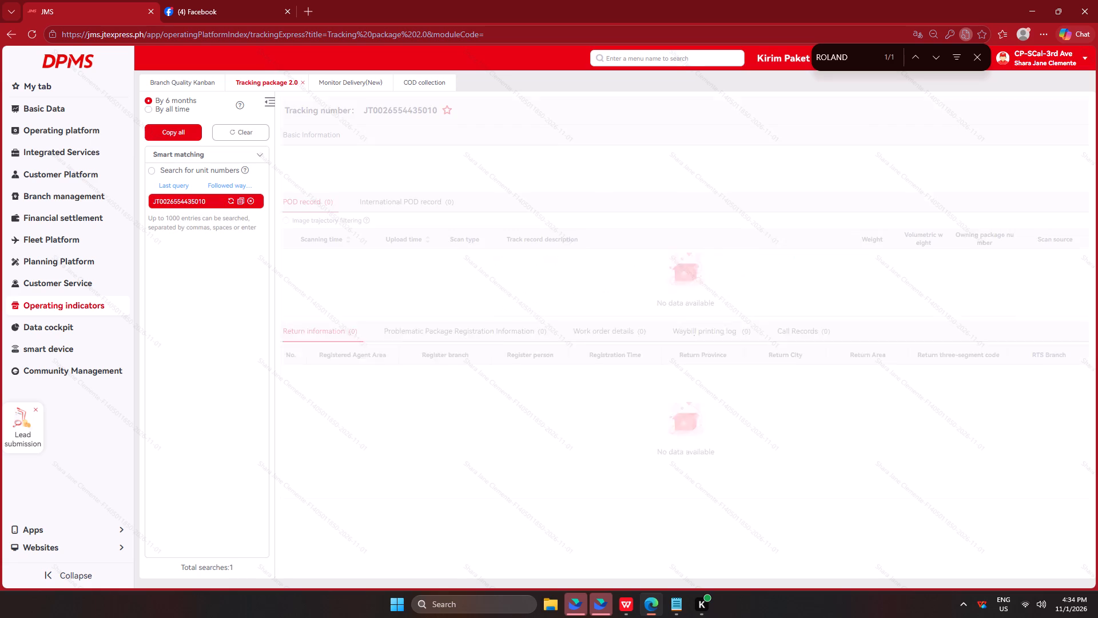
pyautogui.scroll(-7, 608, 229)
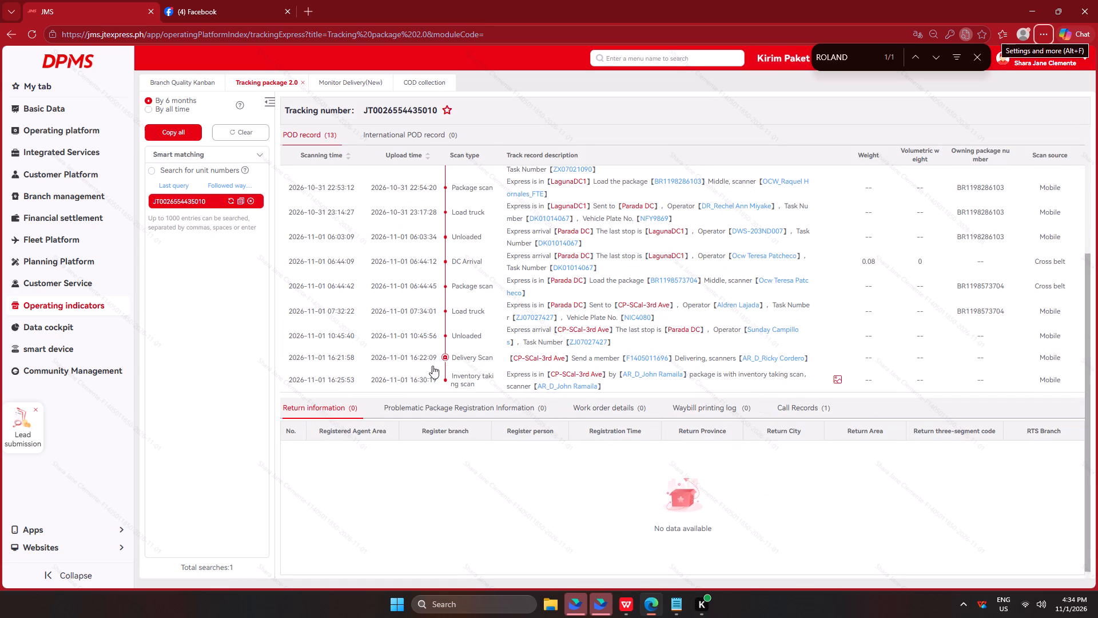
pyautogui.moveTo(431, 360); pyautogui.dragTo(669, 380)
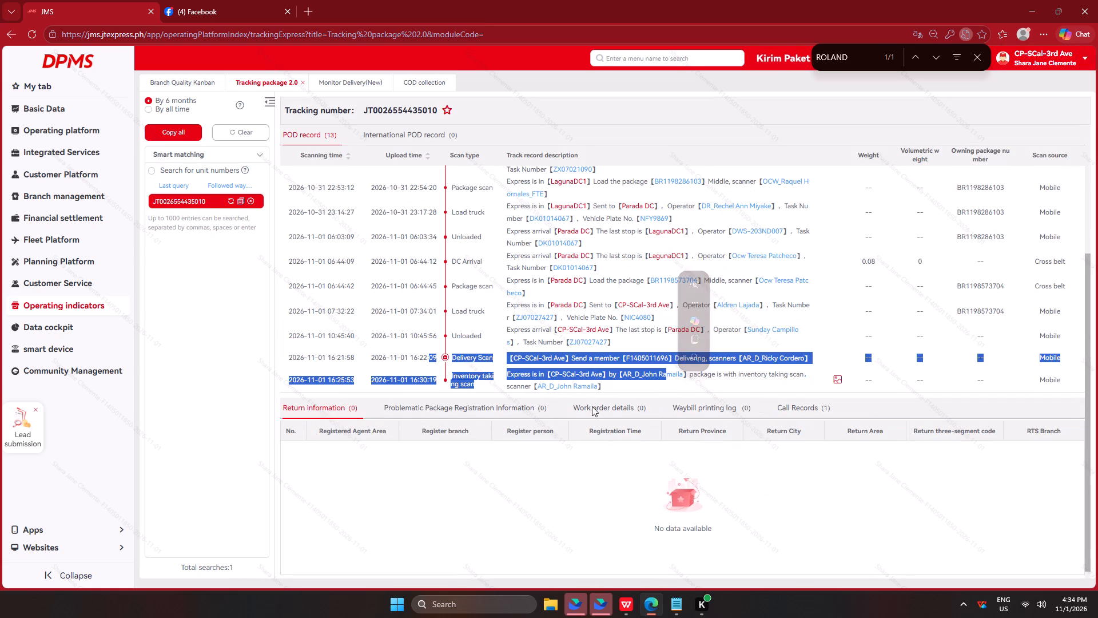
pyautogui.click(609, 395)
pyautogui.hotkey('alt', 'Tab')
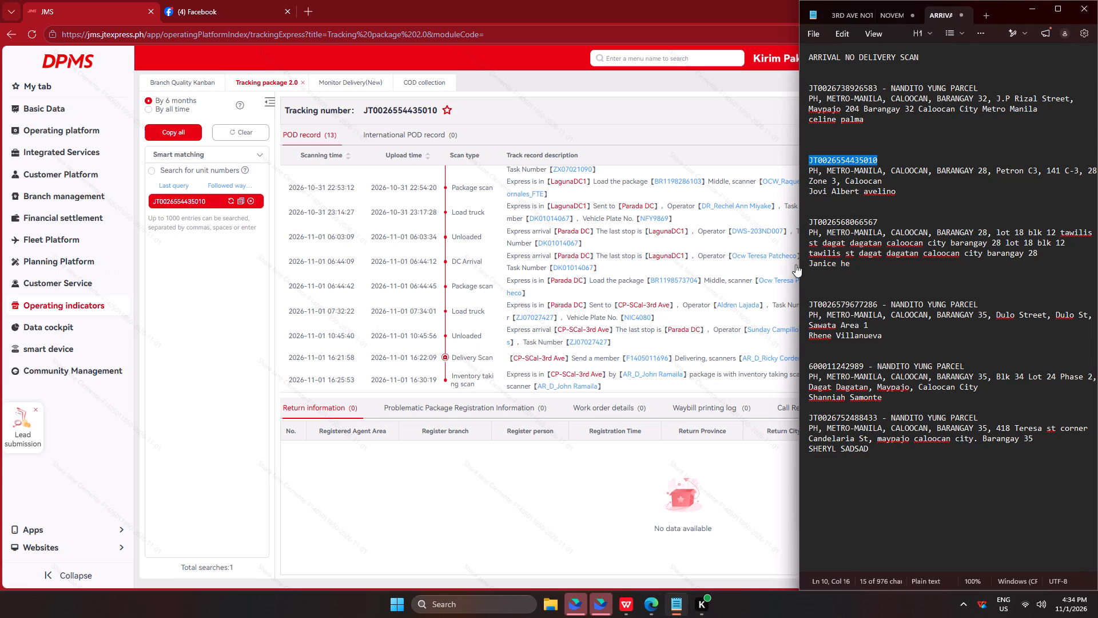
pyautogui.click(958, 189)
pyautogui.moveTo(814, 148); pyautogui.dragTo(988, 221)
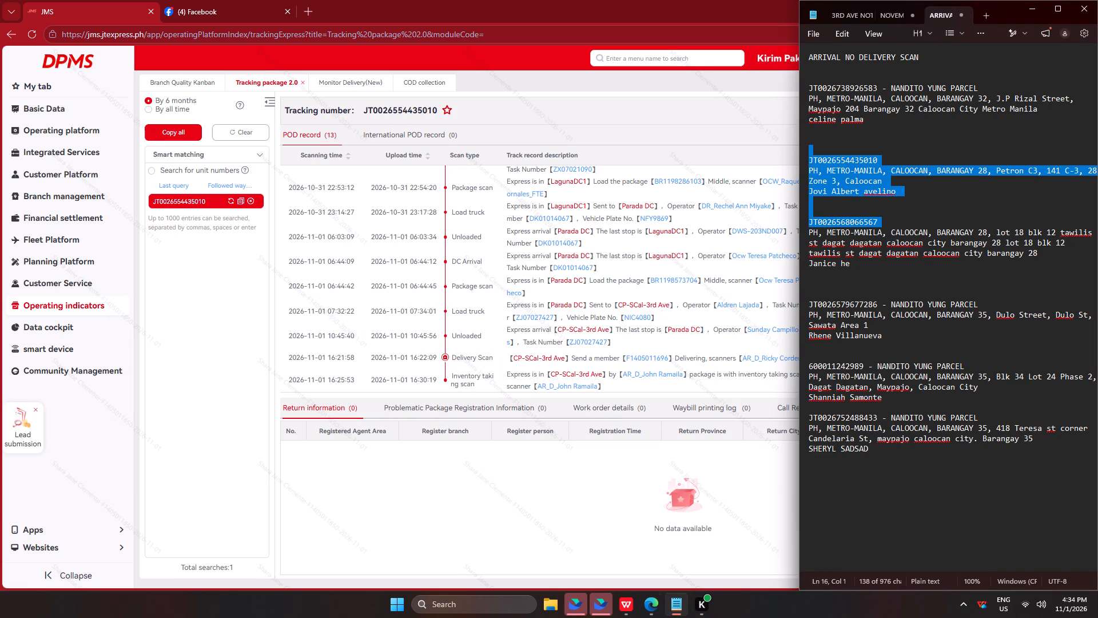
pyautogui.moveTo(988, 221); pyautogui.dragTo(981, 208)
pyautogui.press('BackSpace')
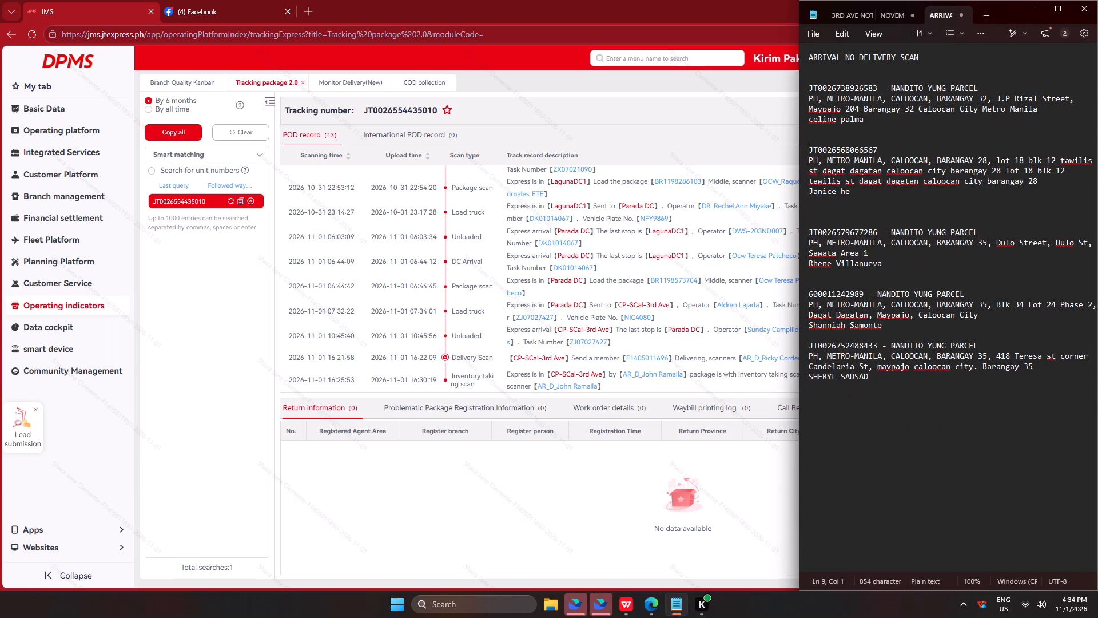
pyautogui.doubleClick(837, 152)
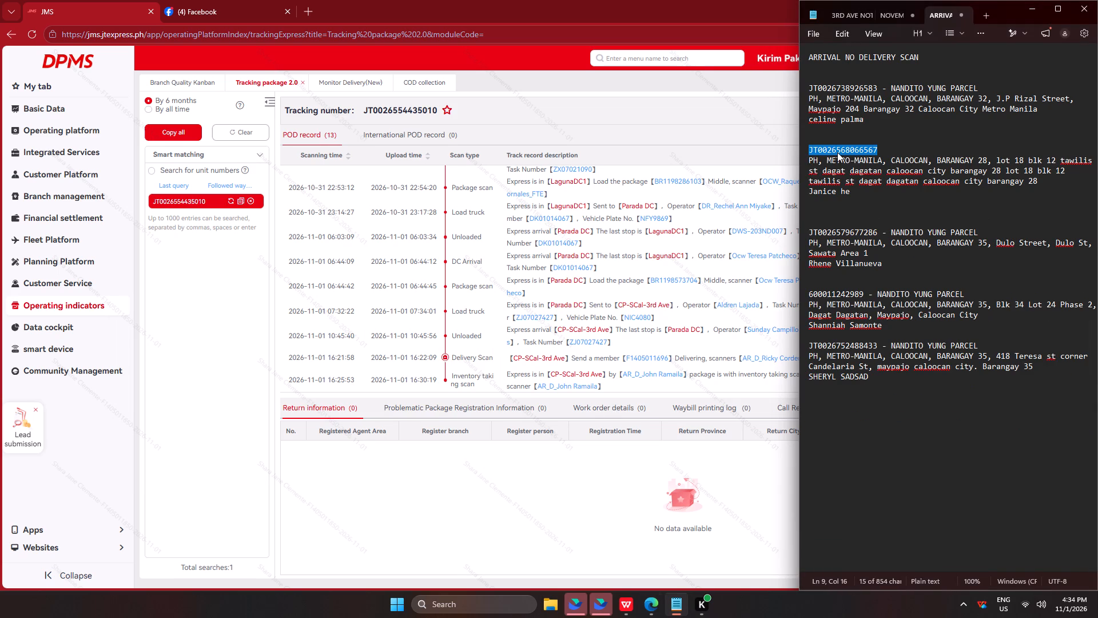
pyautogui.hotkey('ctrl', 'c')
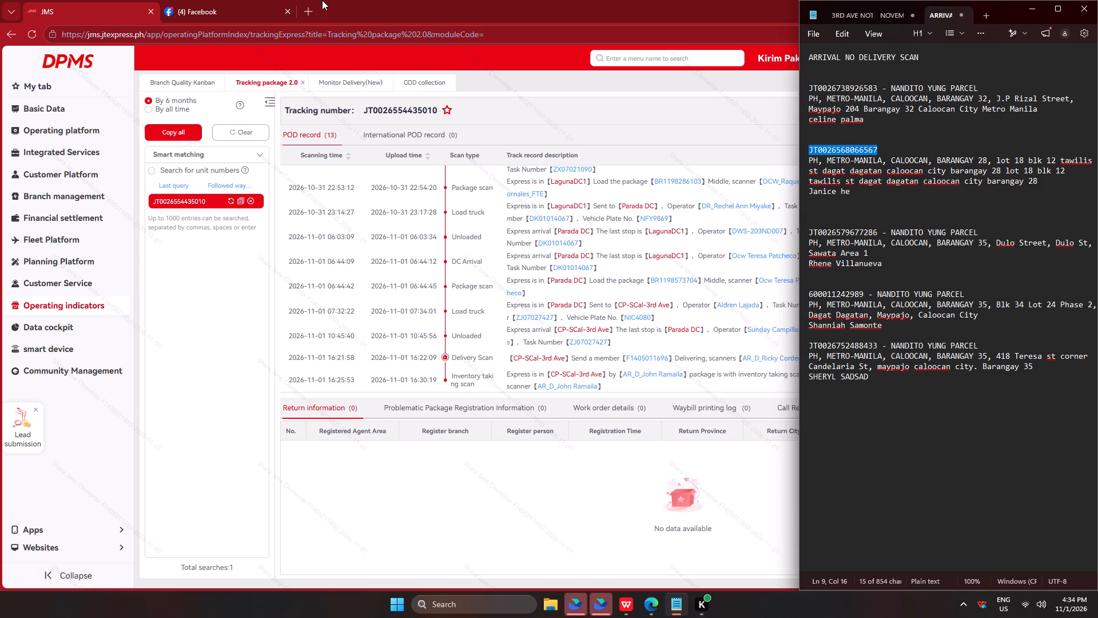
pyautogui.click(241, 130)
pyautogui.moveTo(237, 286); pyautogui.dragTo(238, 292)
pyautogui.hotkey('ctrl', 'v')
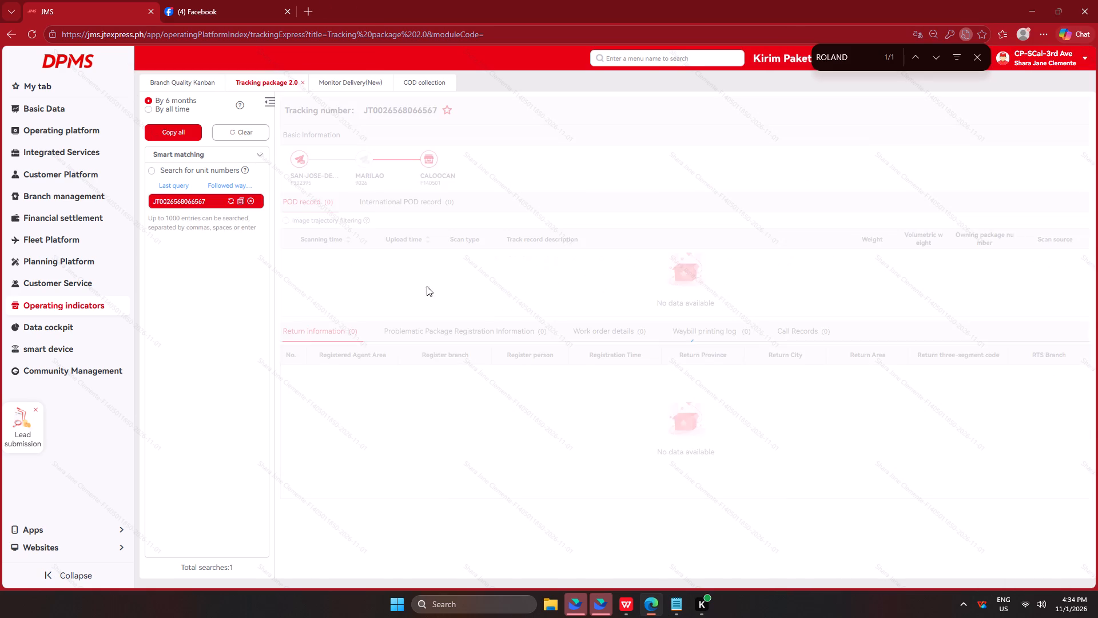
pyautogui.scroll(-7, 679, 262)
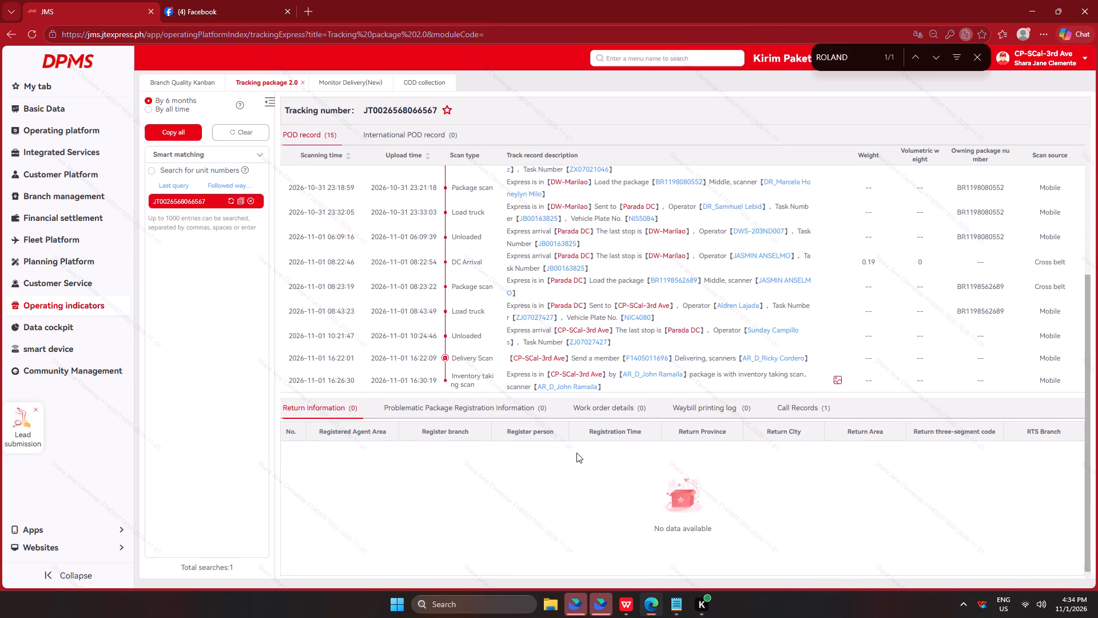
pyautogui.hotkey('alt', 'Tab')
pyautogui.click(906, 184)
pyautogui.moveTo(809, 138); pyautogui.dragTo(862, 194)
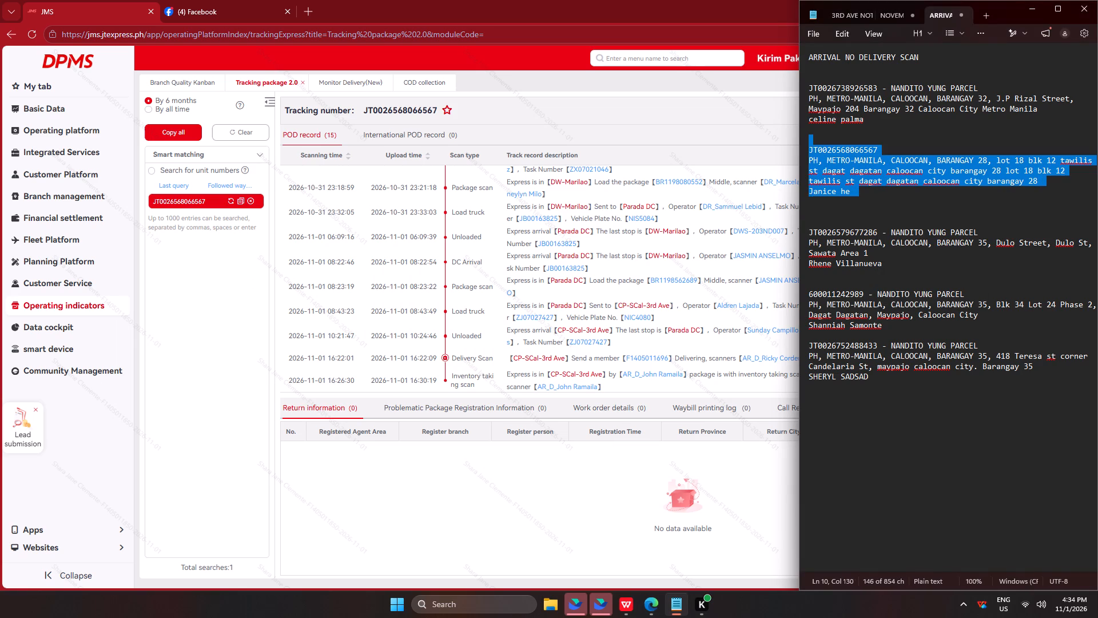
pyautogui.moveTo(862, 194); pyautogui.dragTo(867, 199)
pyautogui.press('BackSpace')
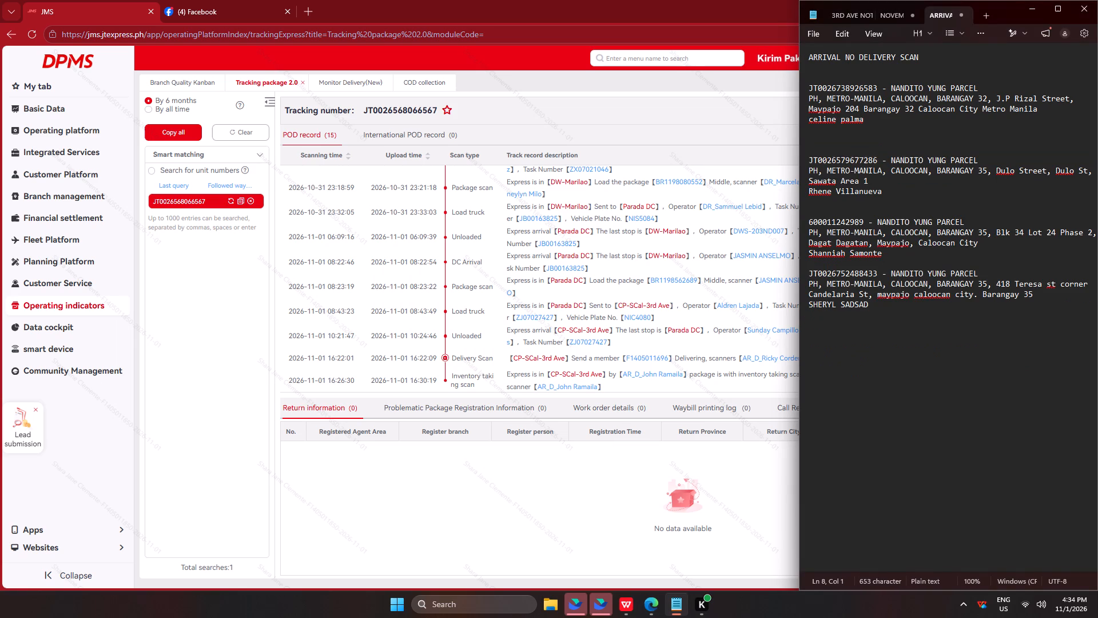
pyautogui.doubleClick(818, 157)
pyautogui.hotkey('ctrl', 'c')
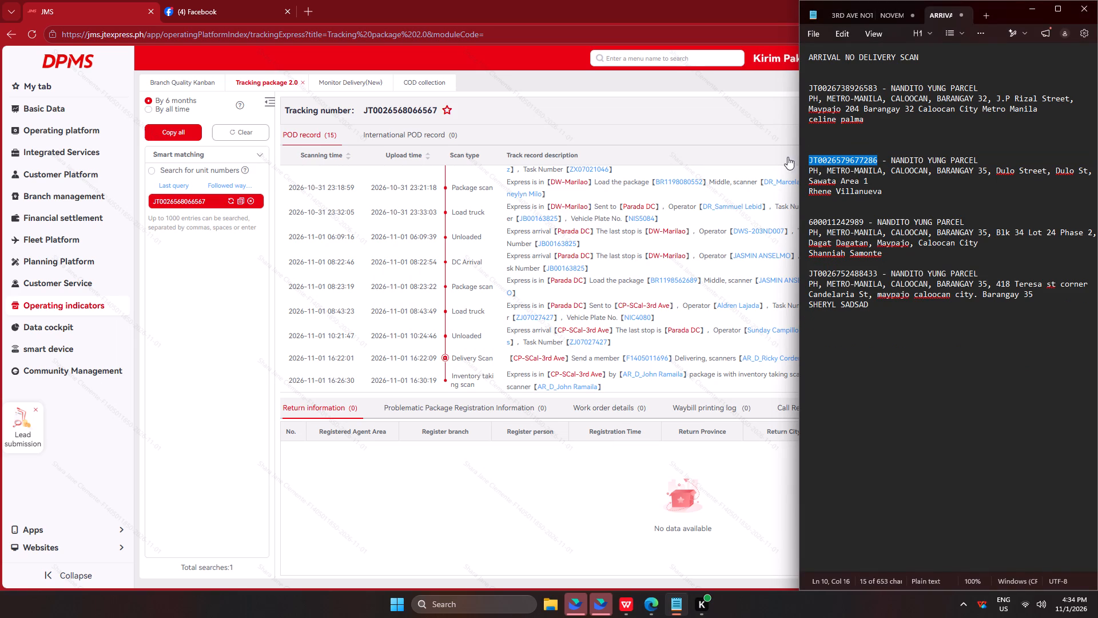
pyautogui.click(233, 137)
pyautogui.moveTo(236, 284); pyautogui.dragTo(237, 290)
pyautogui.hotkey('ctrl', 'v')
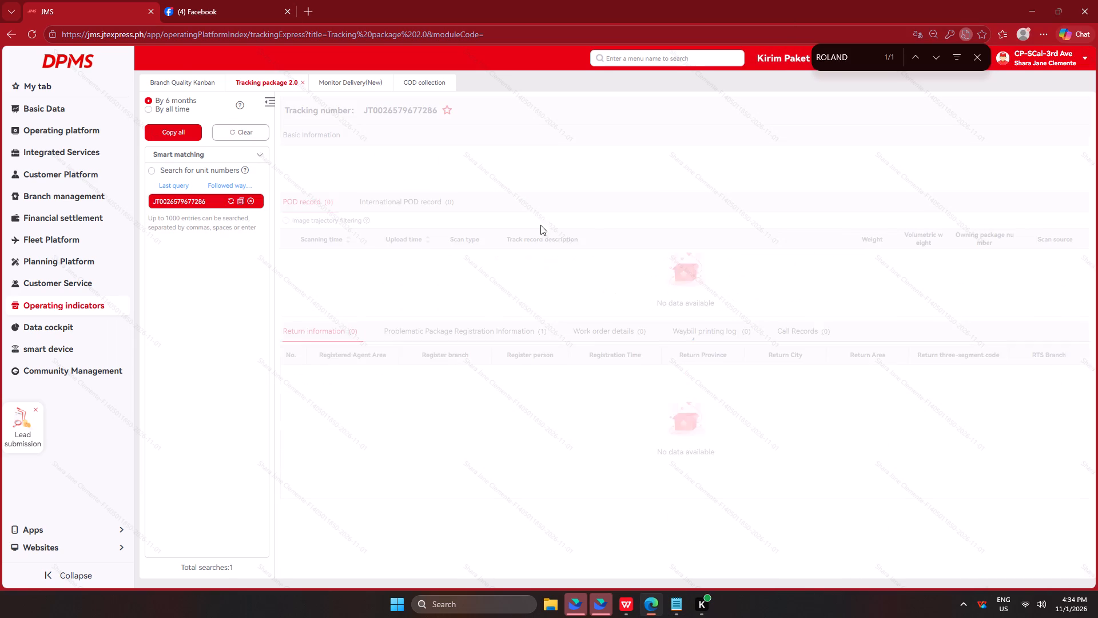
pyautogui.scroll(-3, 689, 175)
pyautogui.hotkey('alt', 'Tab')
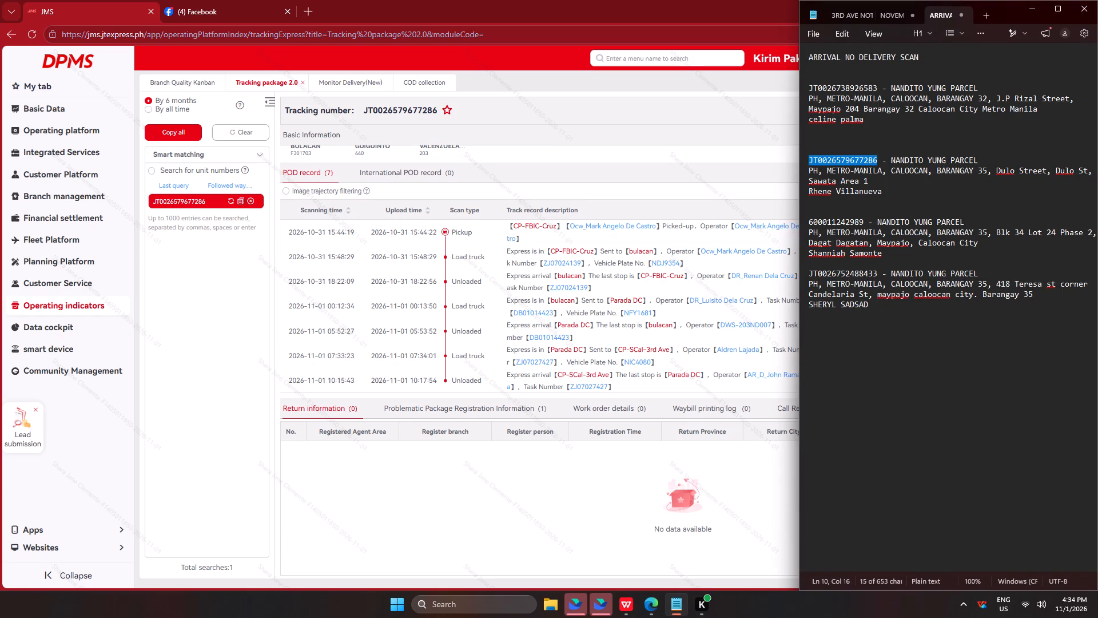
pyautogui.doubleClick(841, 220)
pyautogui.hotkey('ctrl', 'c')
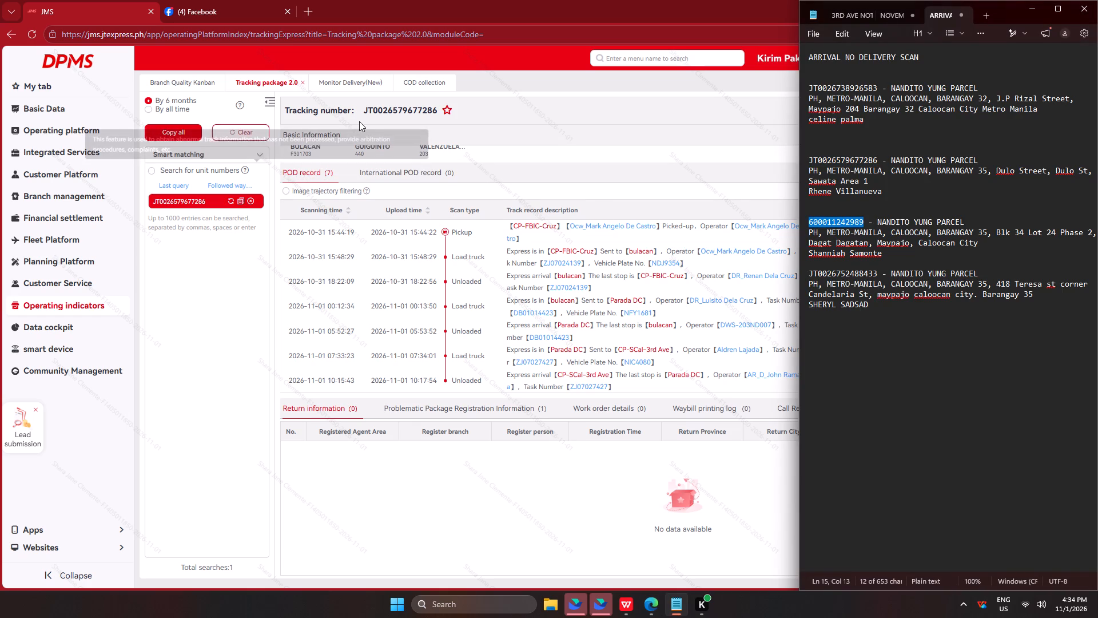
pyautogui.click(246, 137)
pyautogui.click(253, 260)
pyautogui.hotkey('ctrl', 'v')
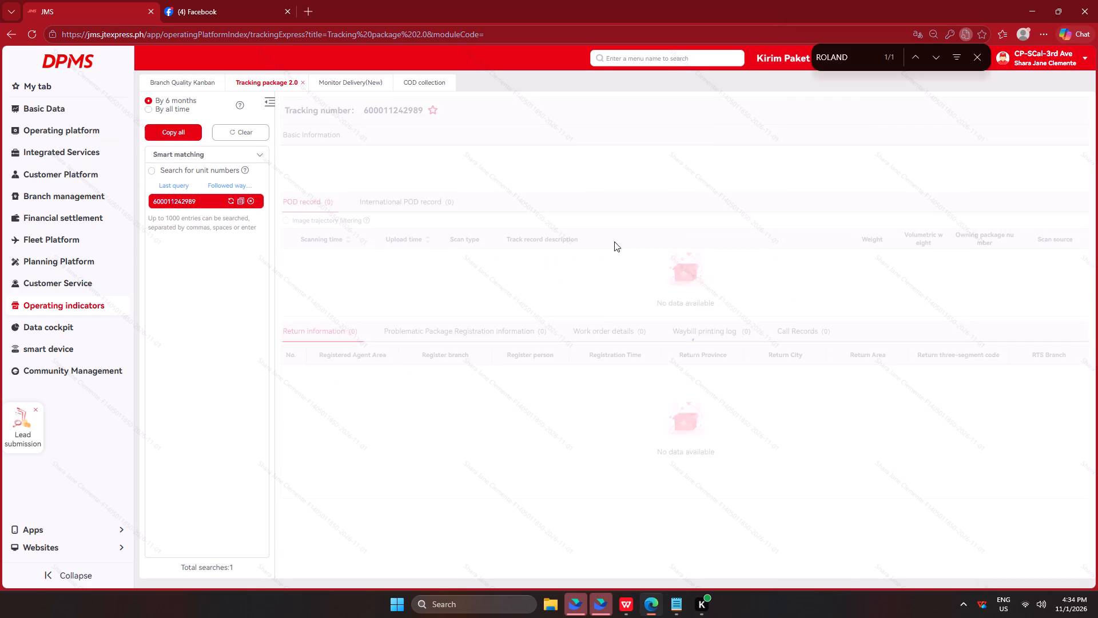
pyautogui.scroll(-3, 822, 211)
pyautogui.hotkey('alt', 'Tab')
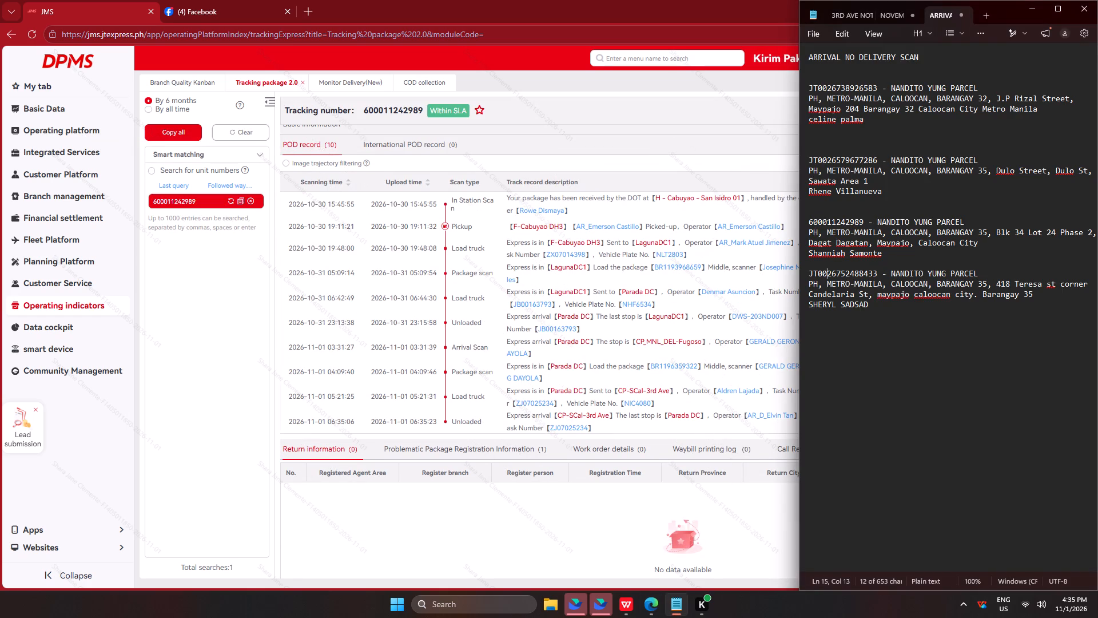
pyautogui.doubleClick(826, 272)
pyautogui.hotkey('ctrl', 'c')
pyautogui.click(224, 133)
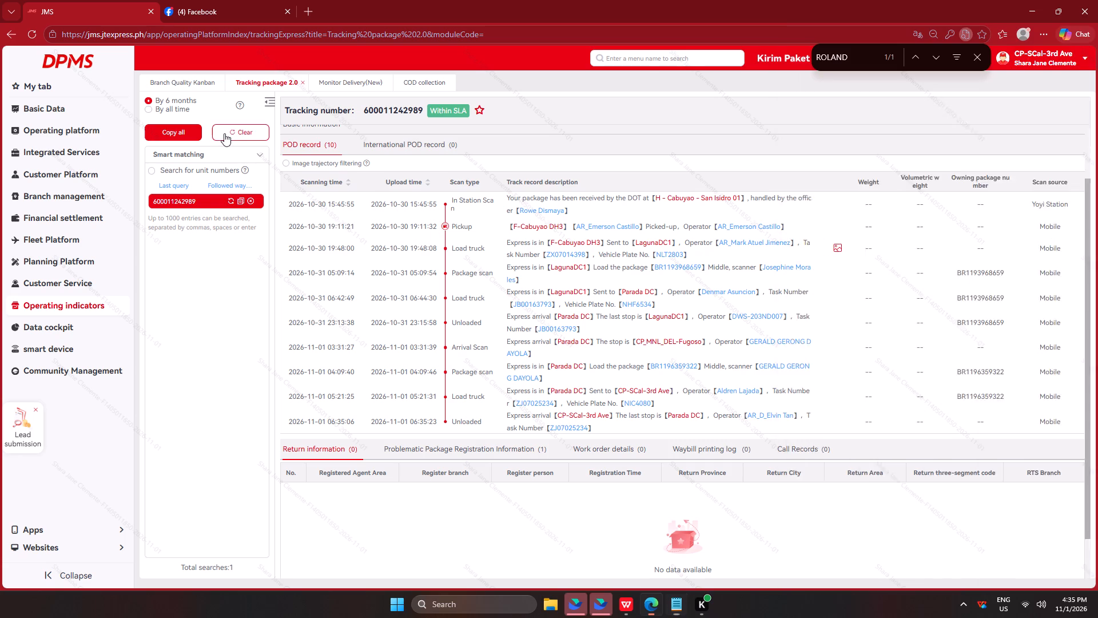
pyautogui.click(264, 260)
pyautogui.hotkey('ctrl', 'v')
pyautogui.scroll(-3, 713, 249)
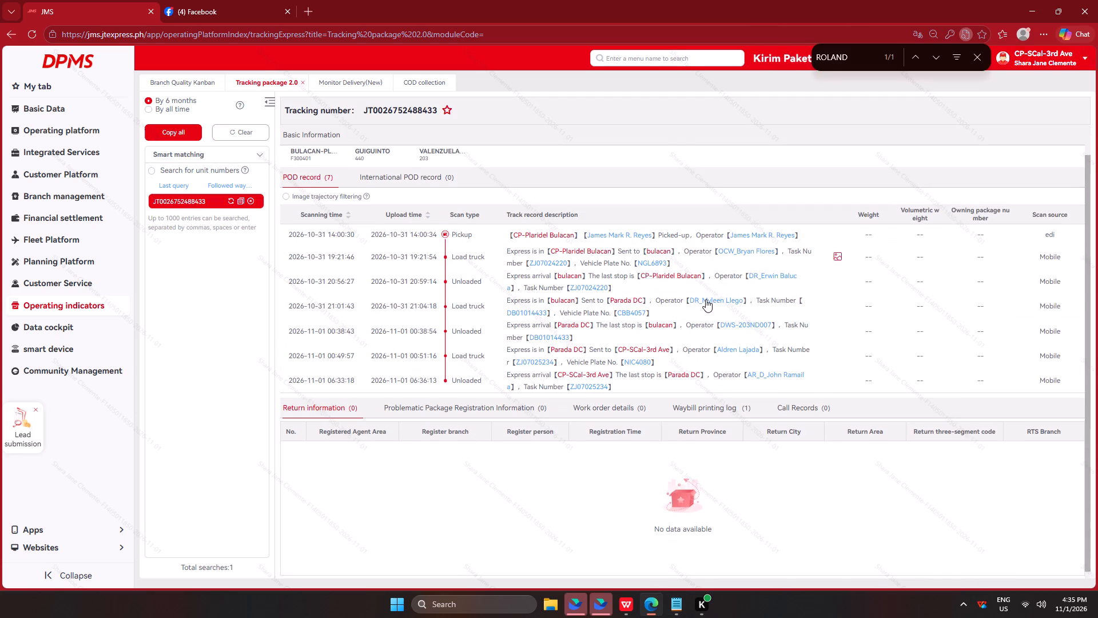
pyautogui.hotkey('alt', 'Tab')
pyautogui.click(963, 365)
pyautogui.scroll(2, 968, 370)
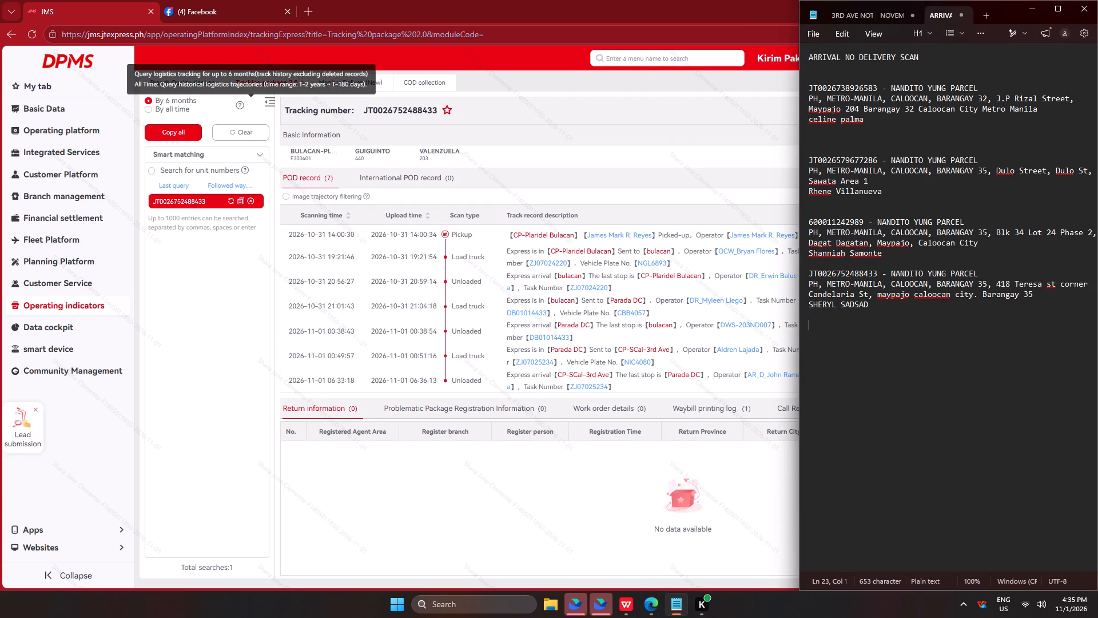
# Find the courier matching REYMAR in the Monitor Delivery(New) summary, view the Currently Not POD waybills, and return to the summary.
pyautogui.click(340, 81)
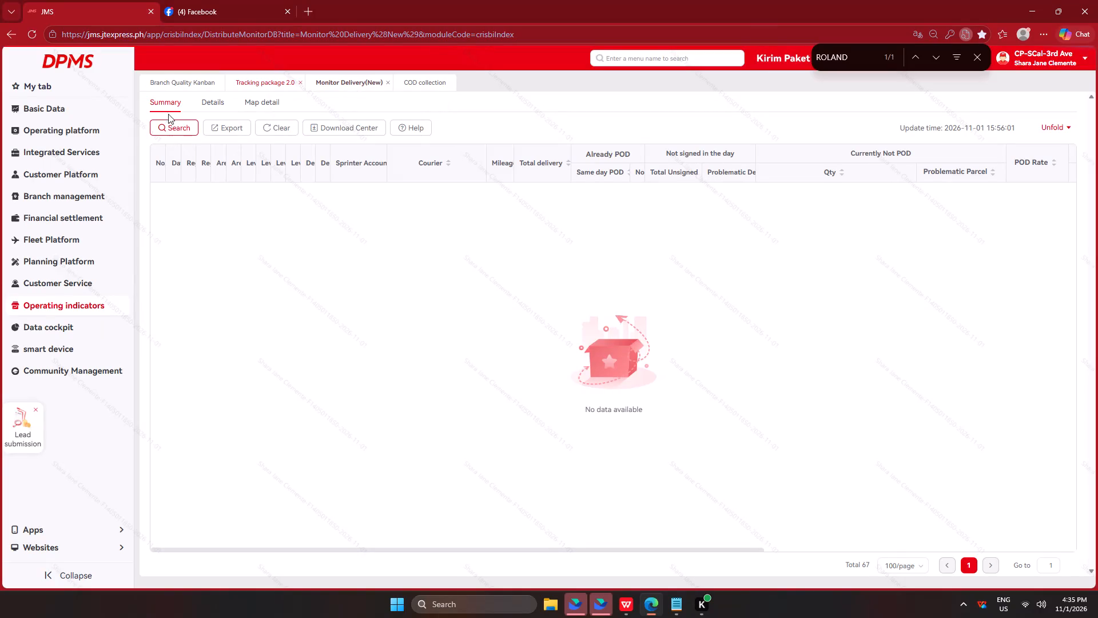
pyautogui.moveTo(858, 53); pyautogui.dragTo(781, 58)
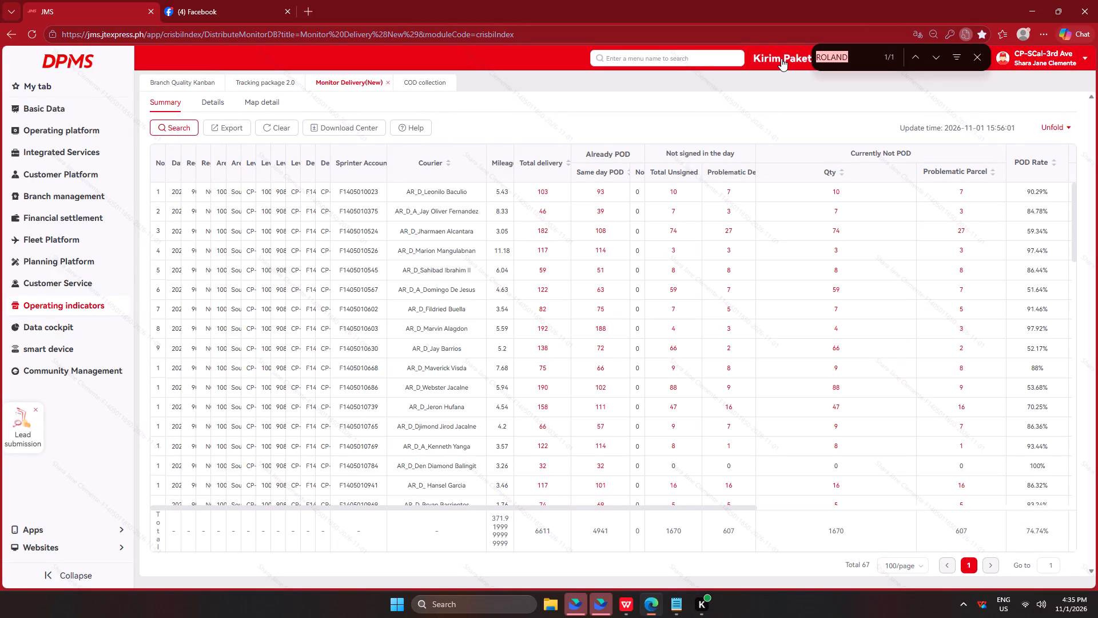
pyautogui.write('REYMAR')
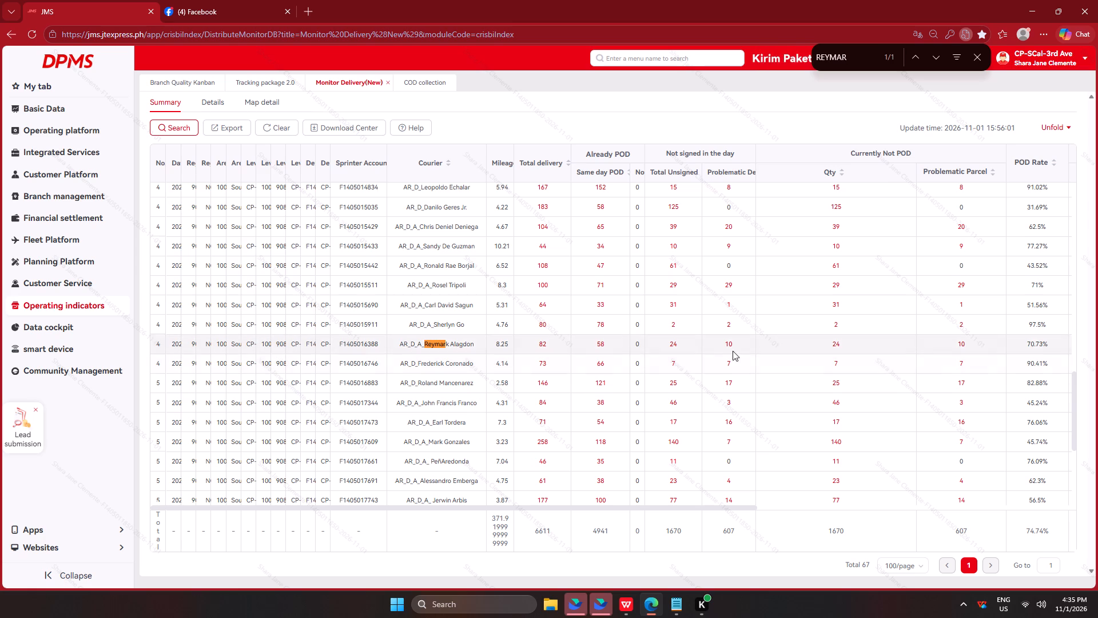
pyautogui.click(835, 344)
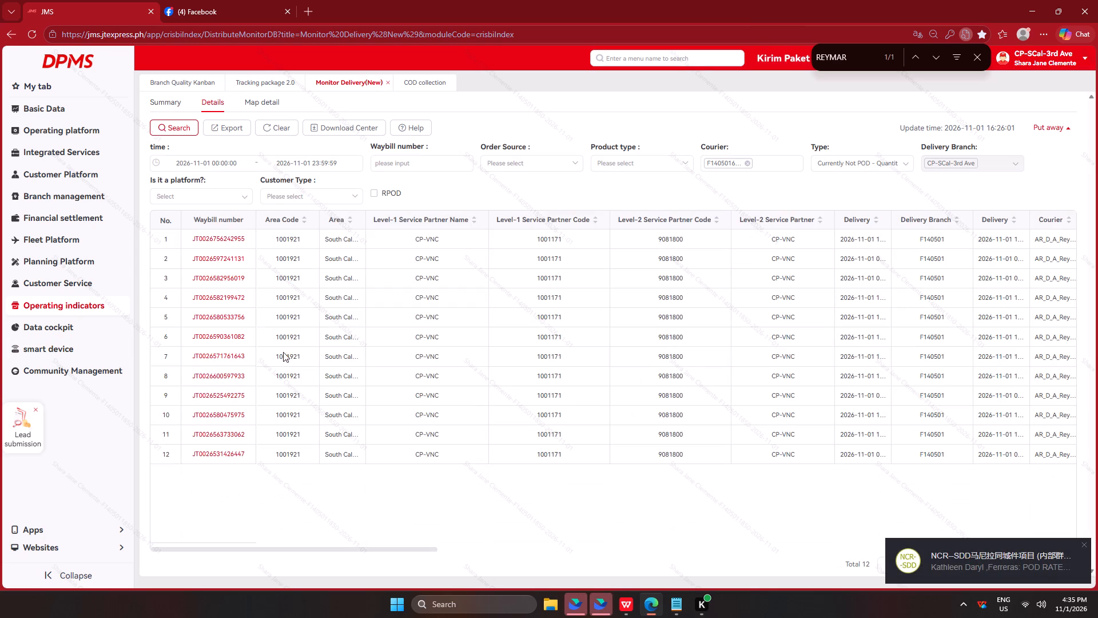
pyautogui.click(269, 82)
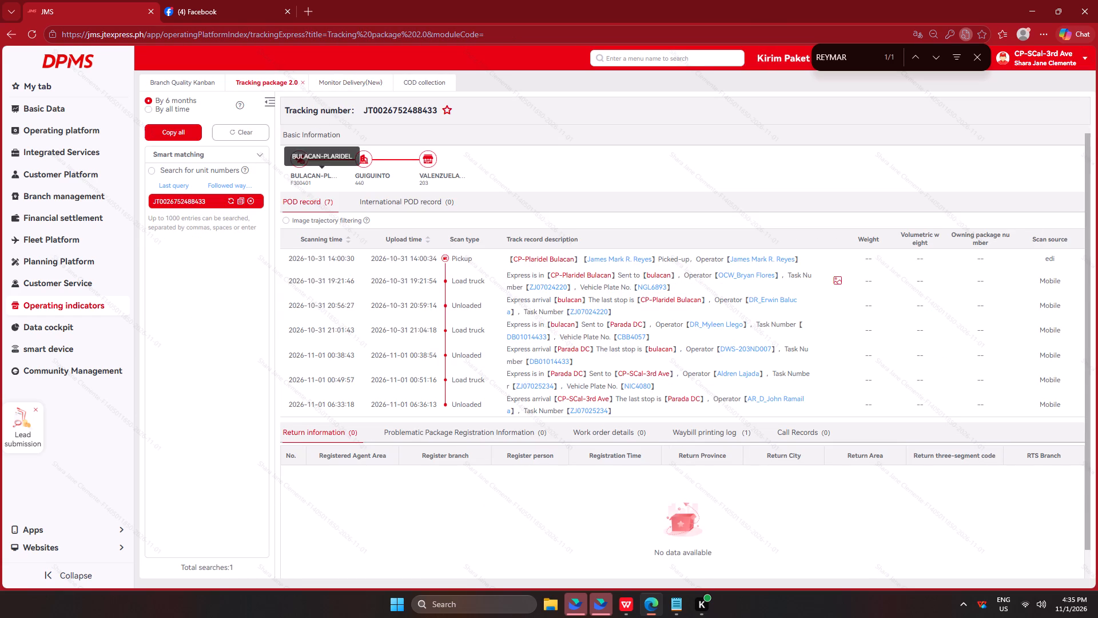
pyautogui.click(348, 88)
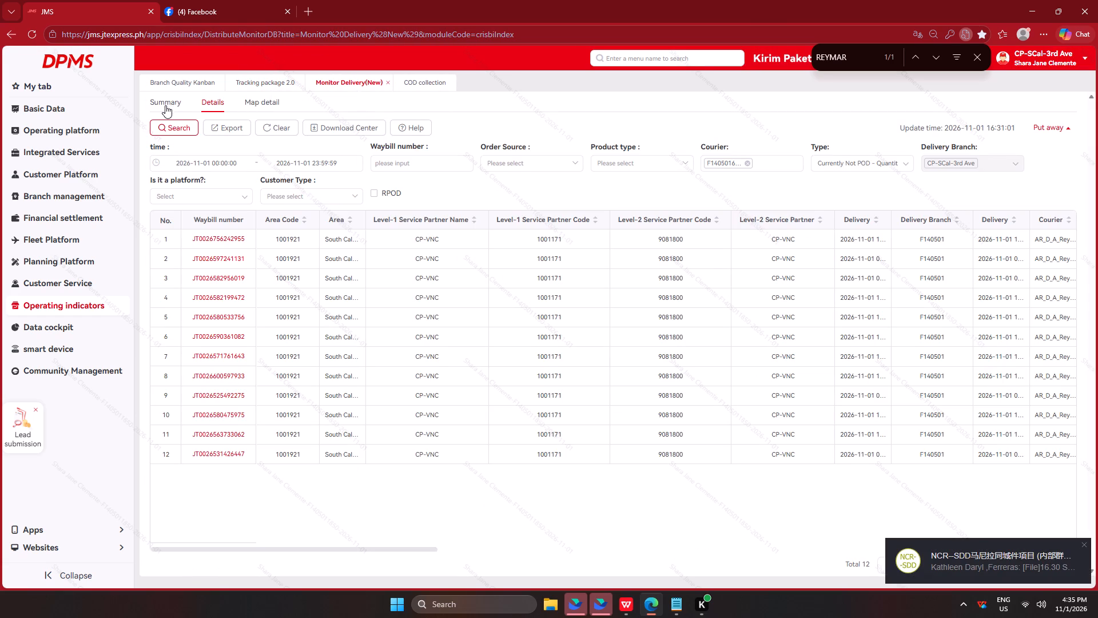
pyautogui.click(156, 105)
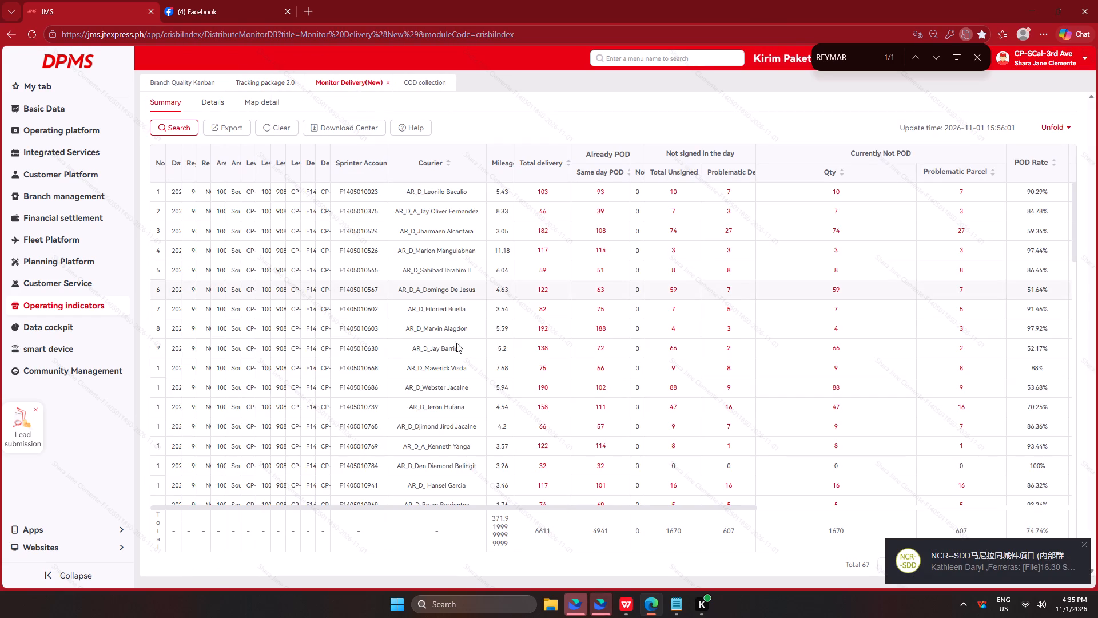
# Refresh the Monitor Delivery(New) summary, find REYMAR, and open that courier's Currently Not POD waybill details.
pyautogui.click(161, 129)
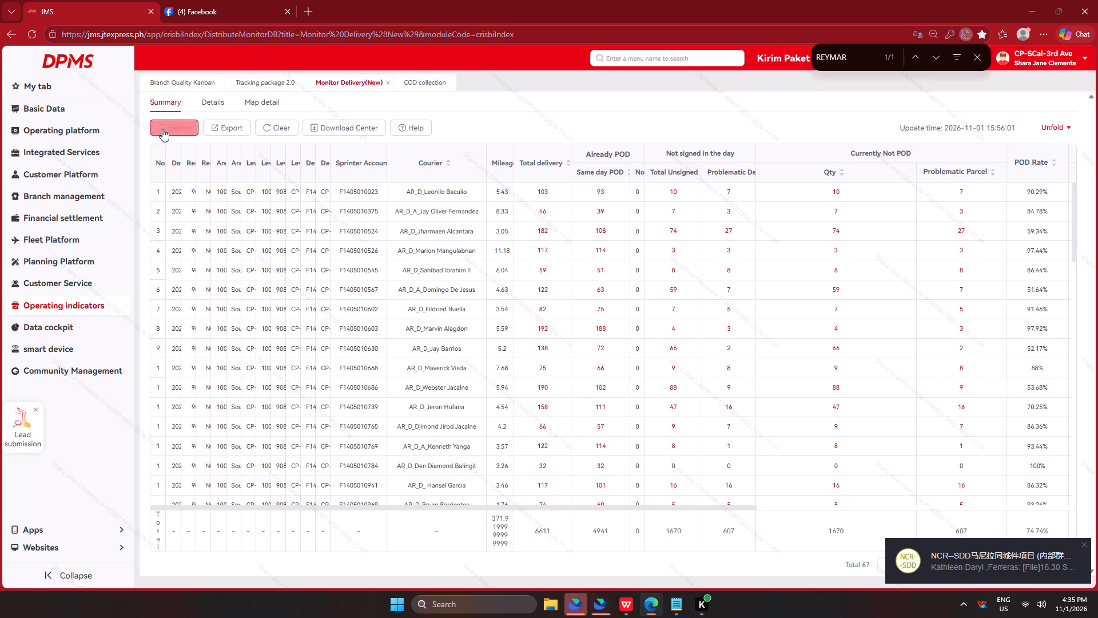
pyautogui.moveTo(853, 53); pyautogui.dragTo(841, 54)
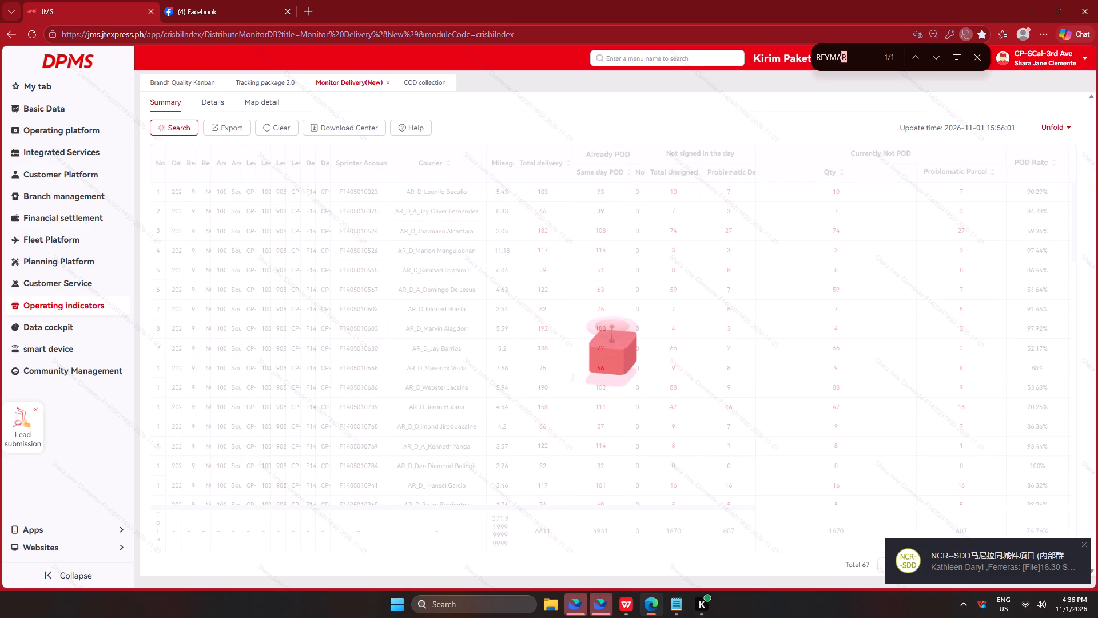
pyautogui.moveTo(841, 54); pyautogui.dragTo(809, 57)
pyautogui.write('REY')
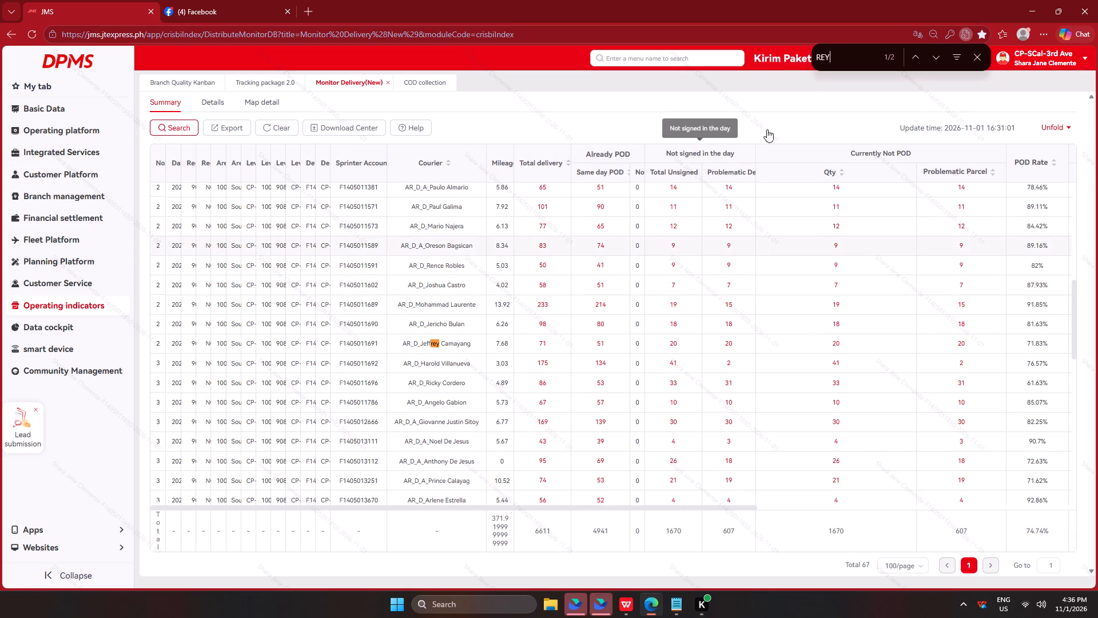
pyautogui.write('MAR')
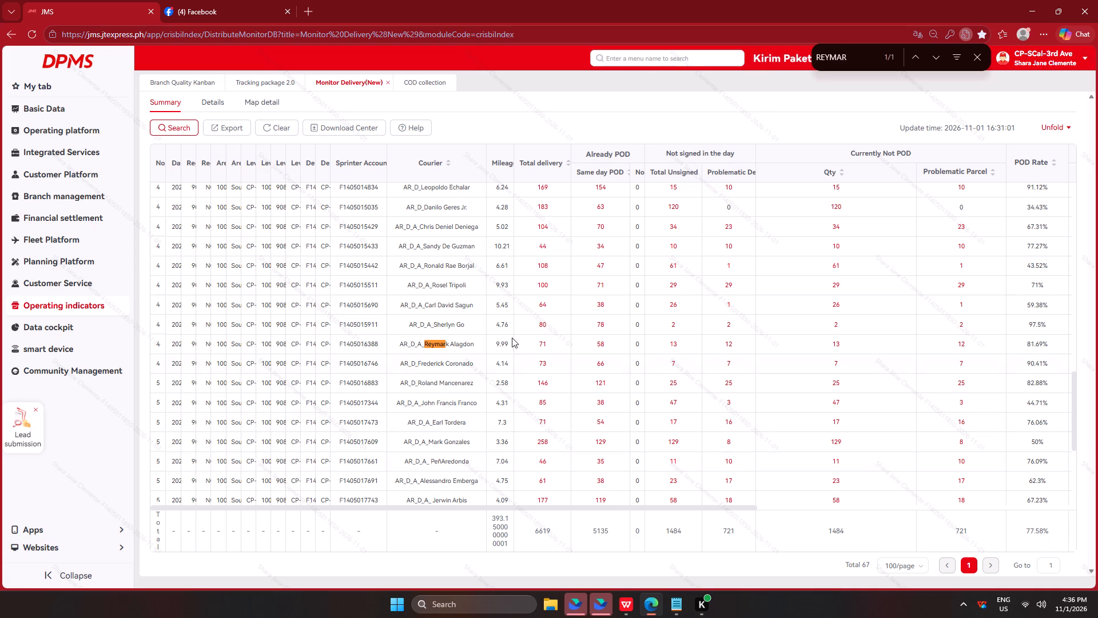
pyautogui.click(838, 345)
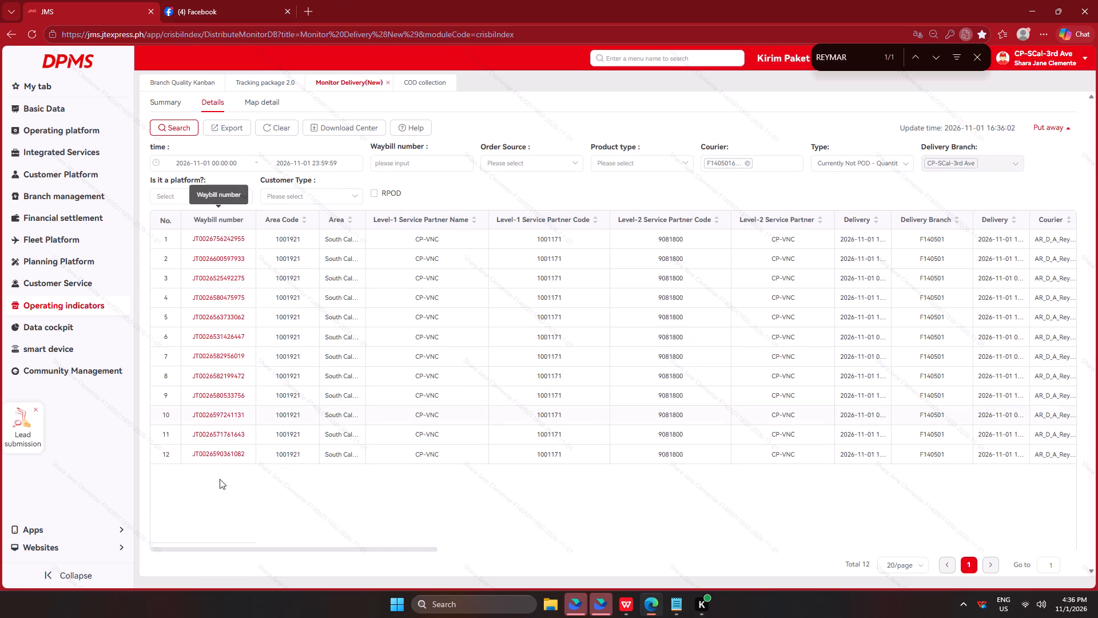
# Extract the listed waybill numbers with Image to text and paste them into CHECKING column B from row 189.
pyautogui.hotkey('ctrl', 'shift', 'a')
pyautogui.moveTo(178, 231); pyautogui.dragTo(244, 354)
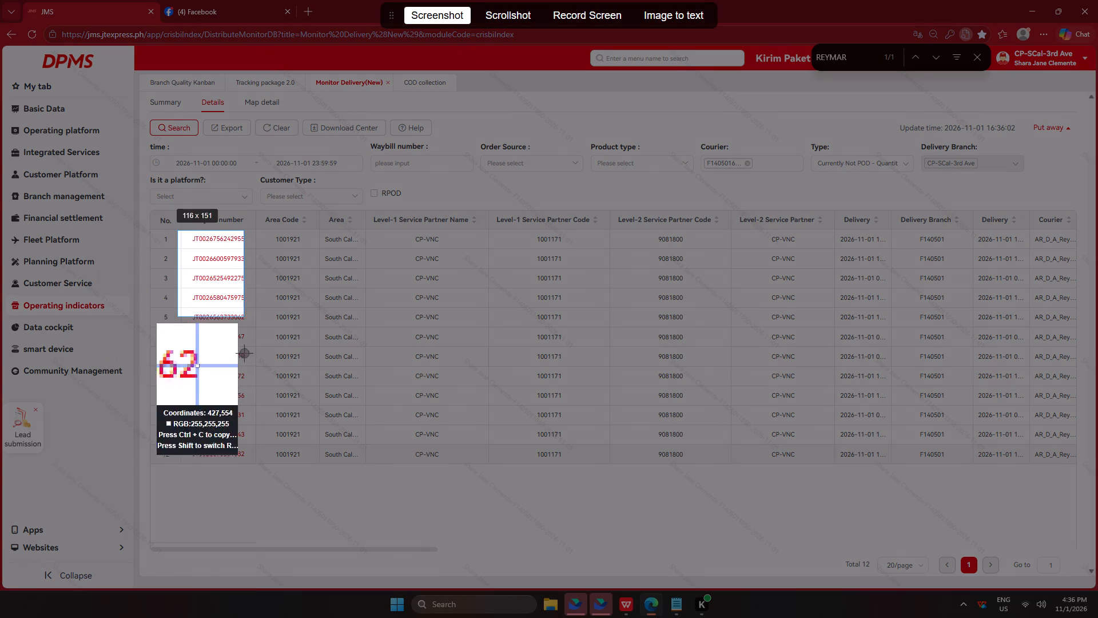
pyautogui.moveTo(244, 354); pyautogui.dragTo(258, 473)
pyautogui.click(687, 21)
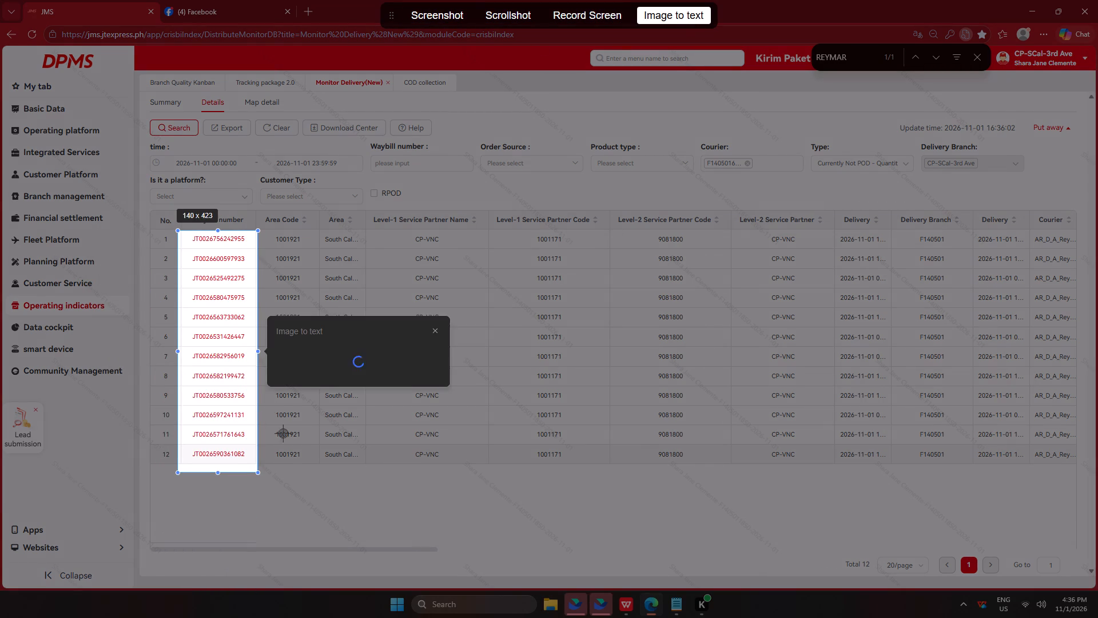
pyautogui.click(433, 450)
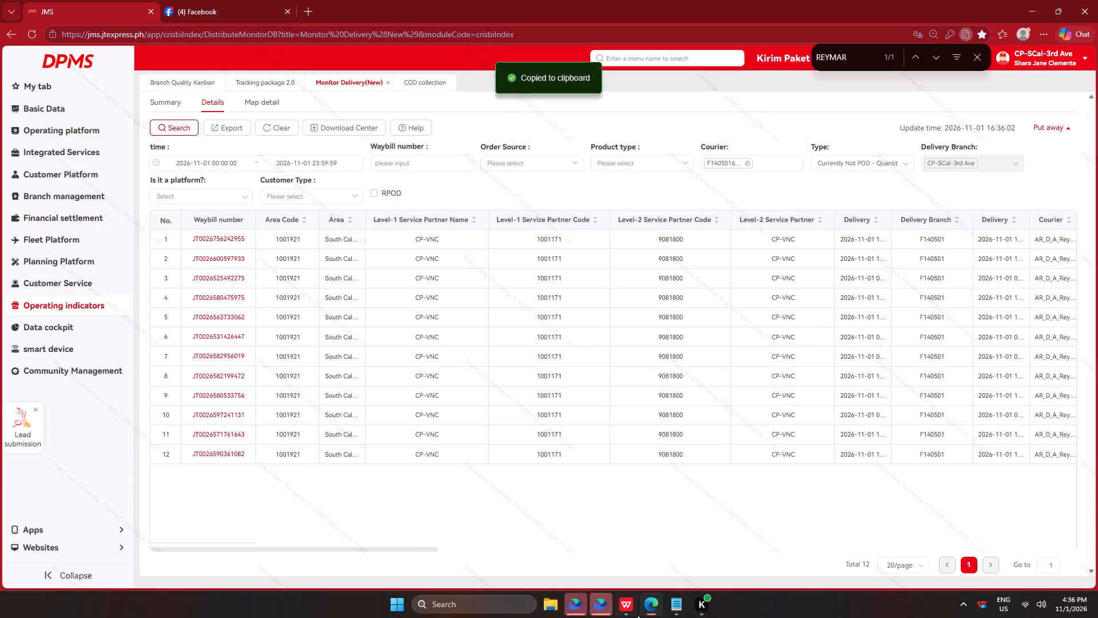
pyautogui.click(638, 615)
pyautogui.scroll(-7, 325, 298)
pyautogui.click(236, 338)
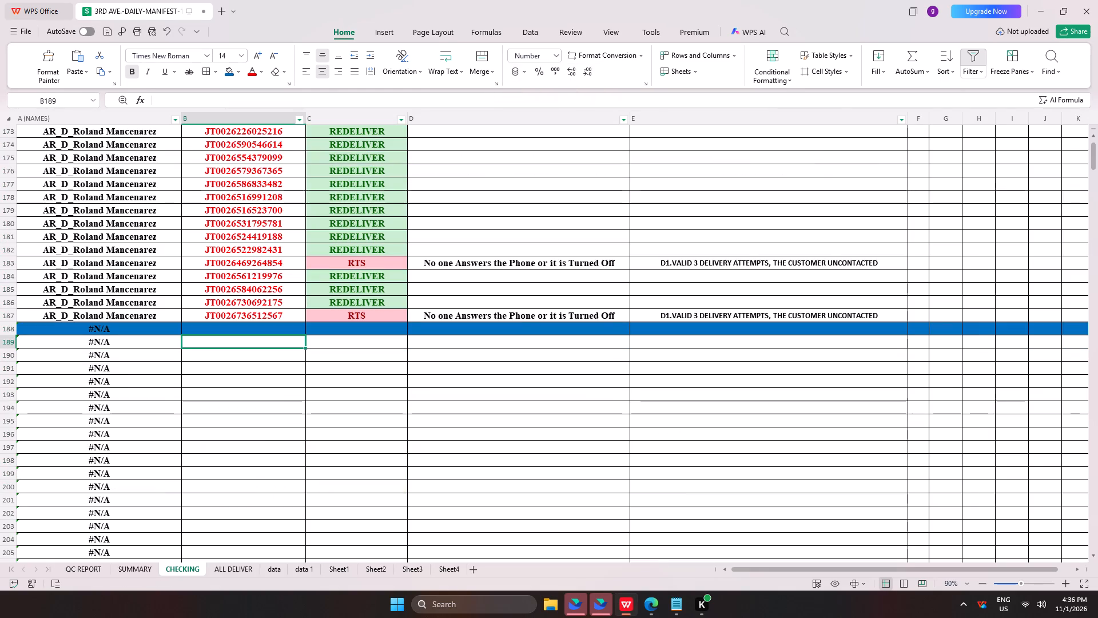
pyautogui.hotkey('ctrl', 'v')
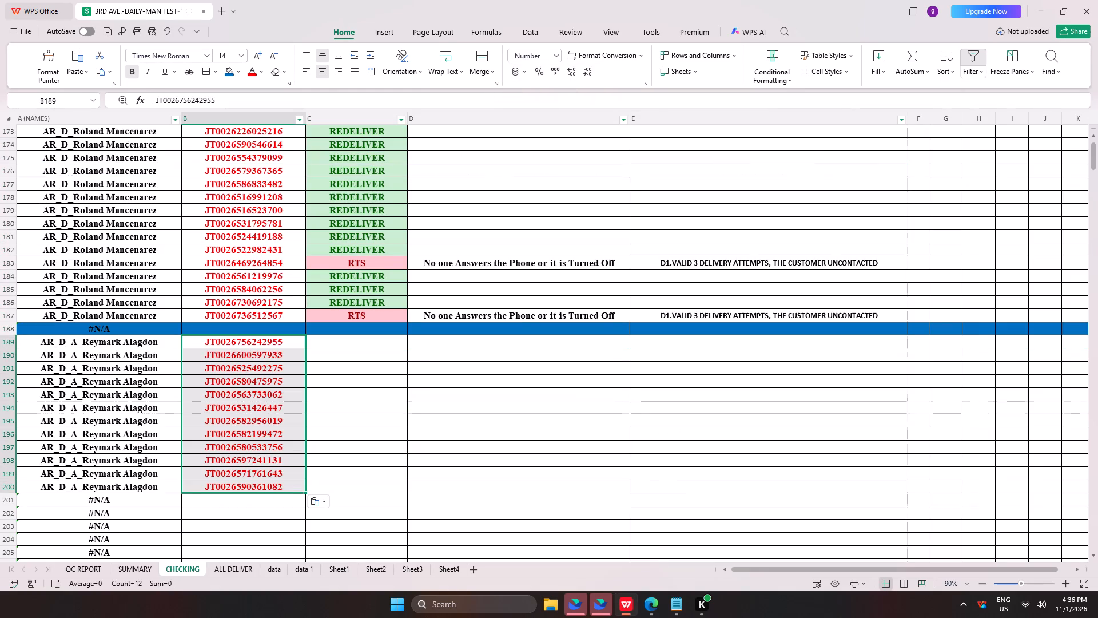
# Fill row 201 of CHECKING blue from column A to E as the separator below the new waybills.
pyautogui.moveTo(92, 498); pyautogui.dragTo(238, 517)
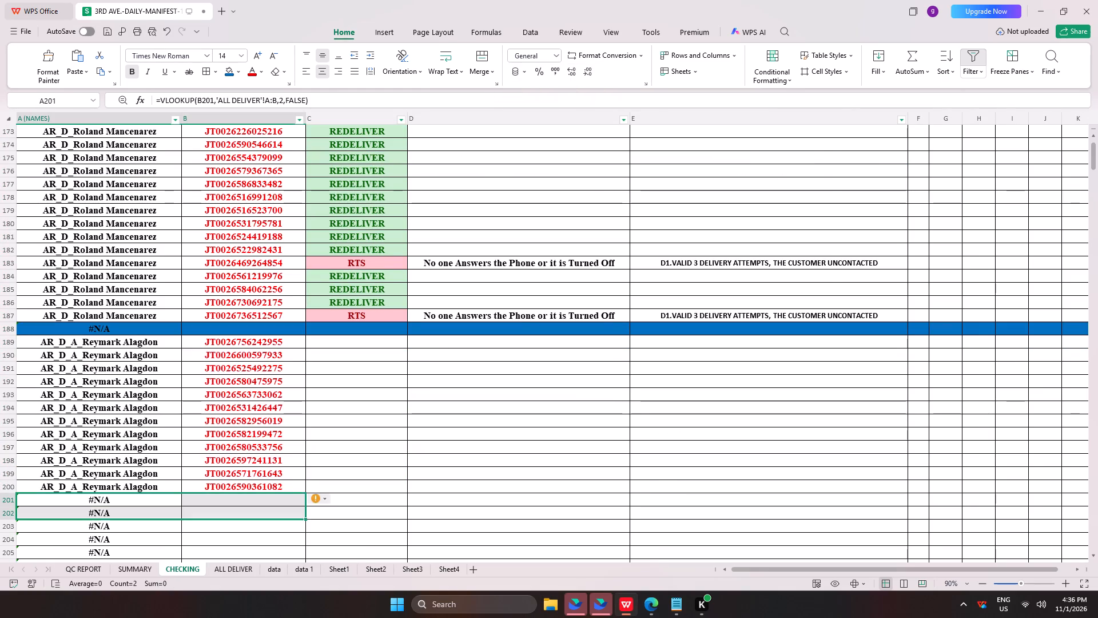
pyautogui.moveTo(238, 517); pyautogui.dragTo(830, 496)
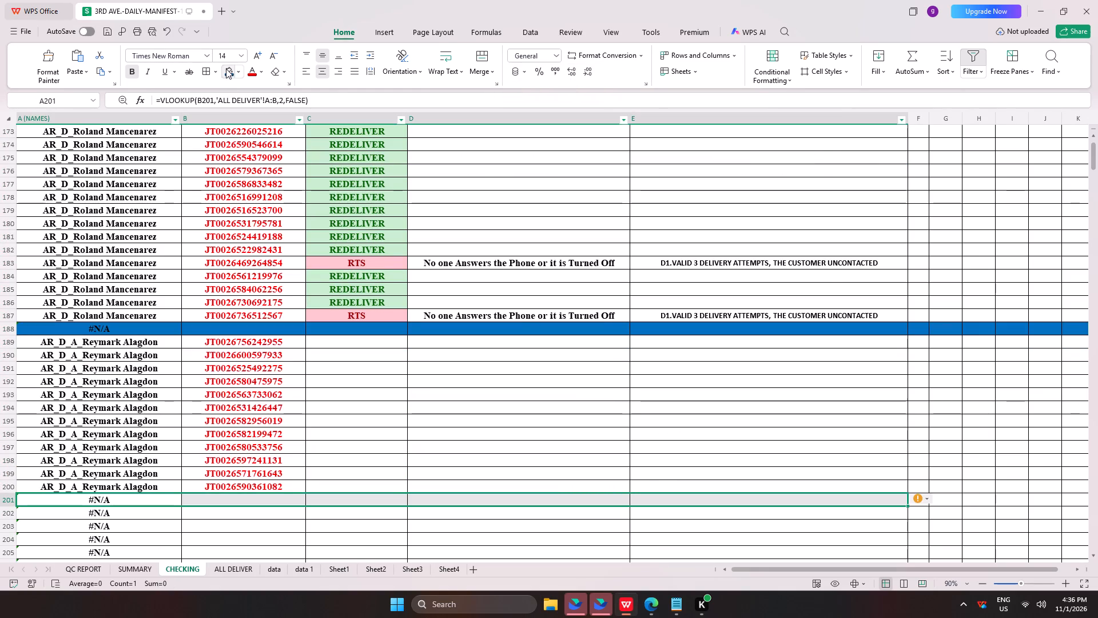
pyautogui.click(226, 69)
# Replace the waybill in JMS Tracking package 2.0 with the copied courier waybills and look them up.
pyautogui.hotkey('alt', 'Tab')
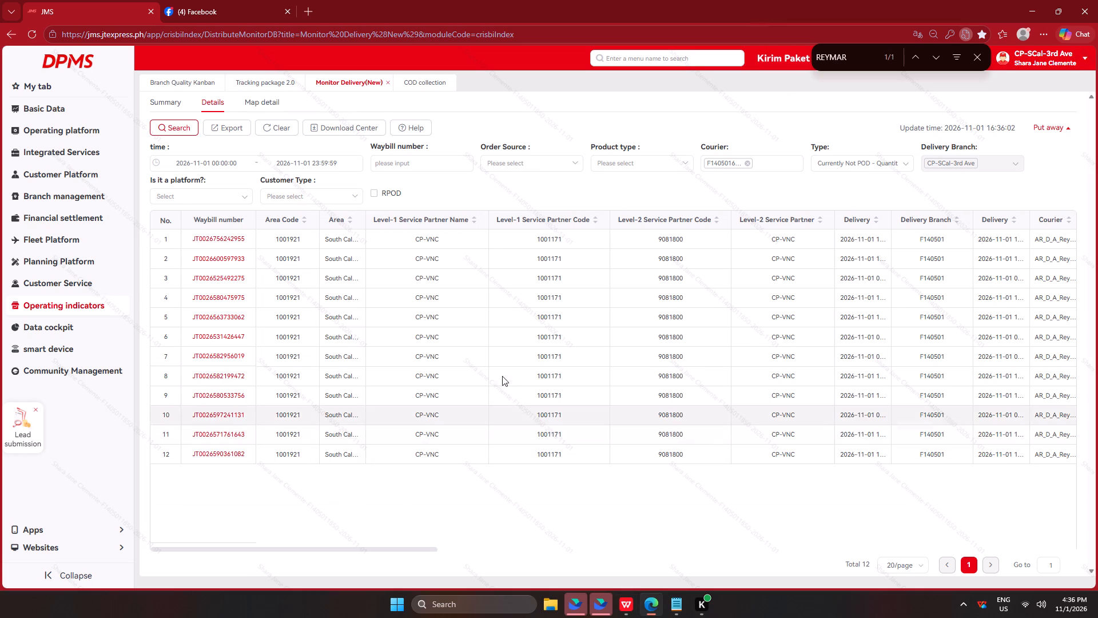
pyautogui.click(165, 105)
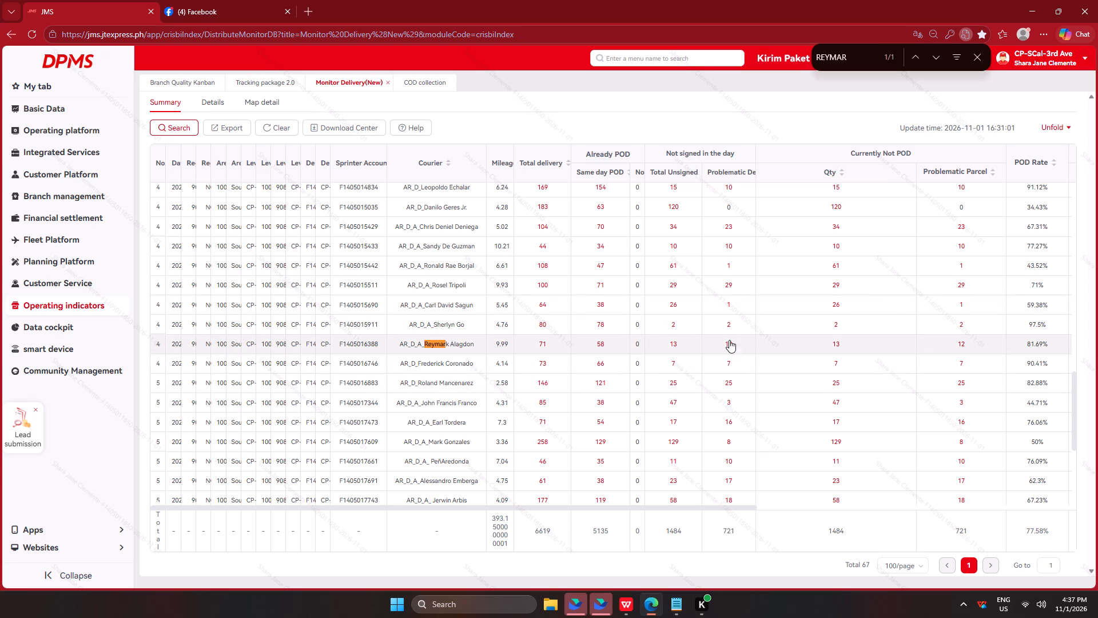
pyautogui.click(249, 82)
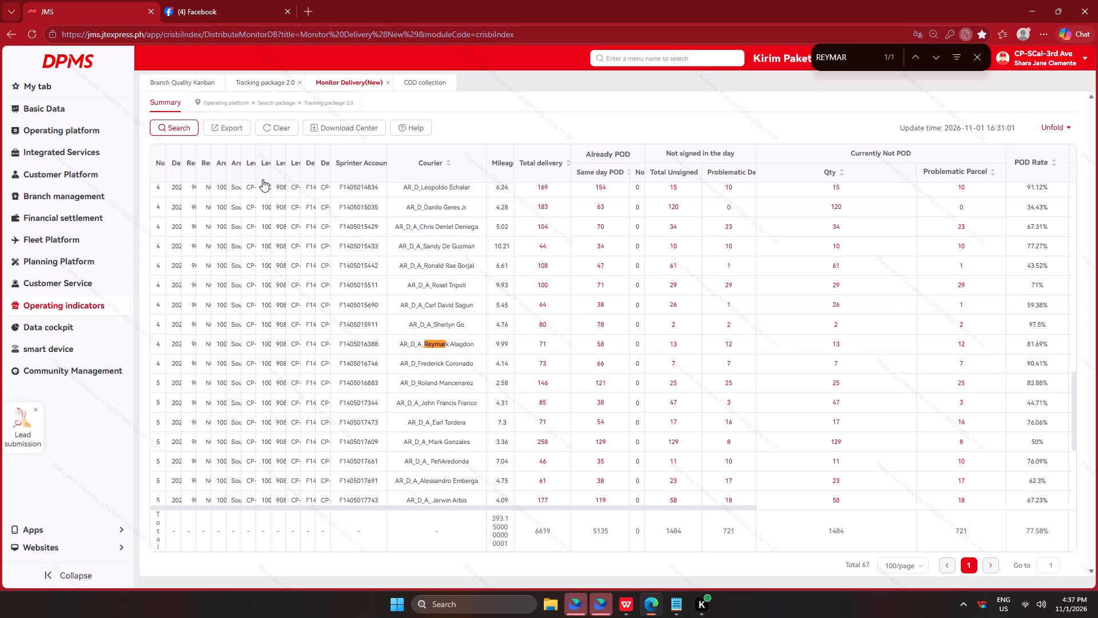
pyautogui.click(226, 138)
pyautogui.click(219, 282)
pyautogui.hotkey('ctrl', 'v')
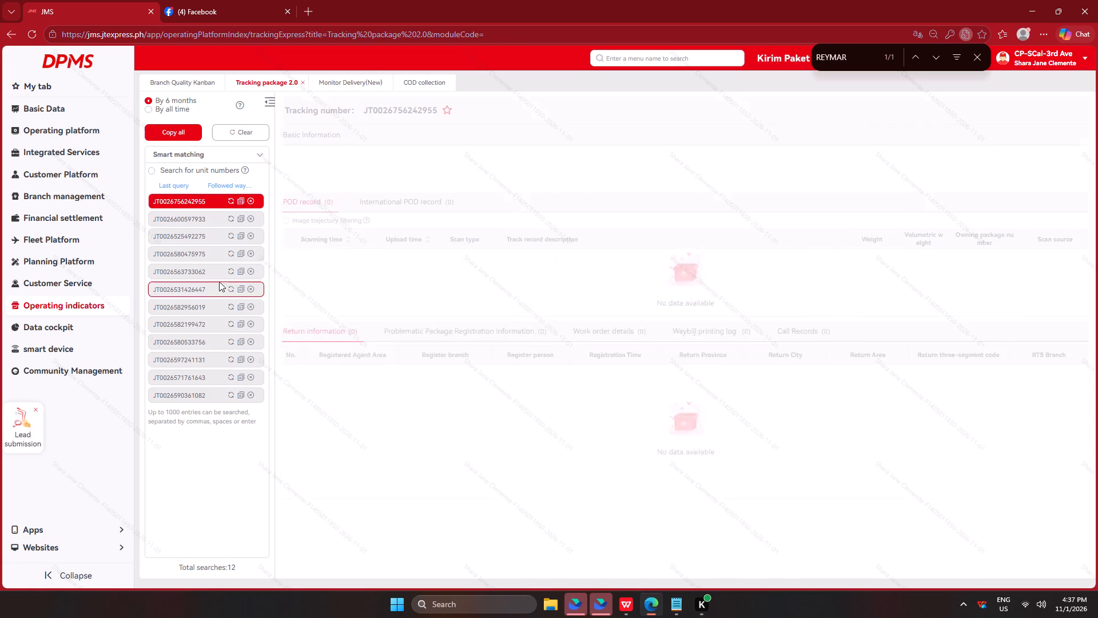
pyautogui.scroll(-6, 573, 228)
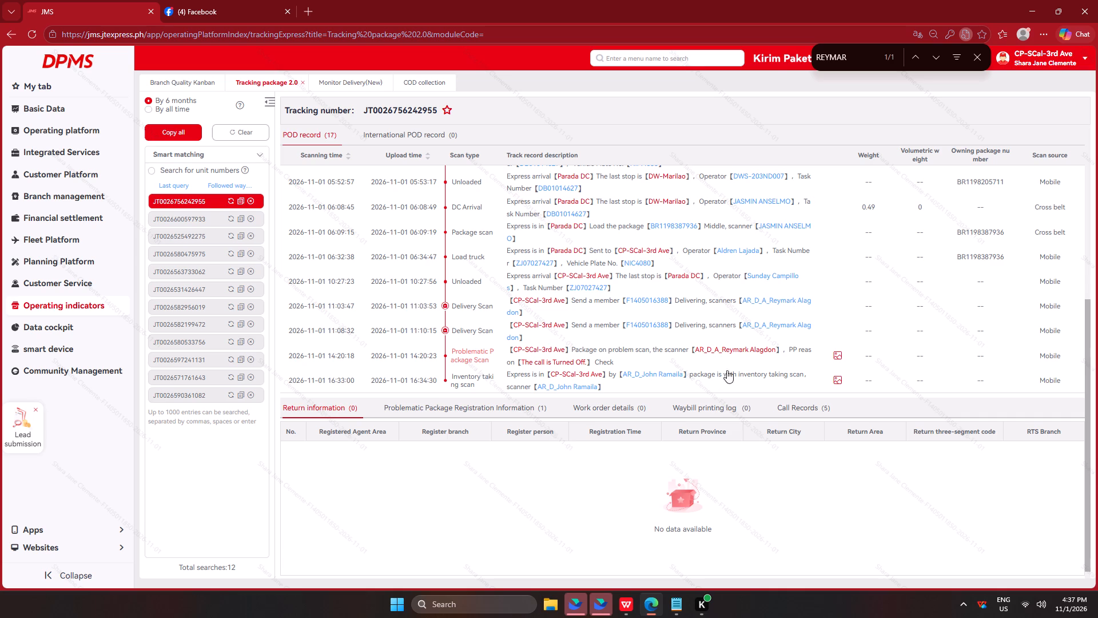
pyautogui.click(184, 213)
pyautogui.click(177, 228)
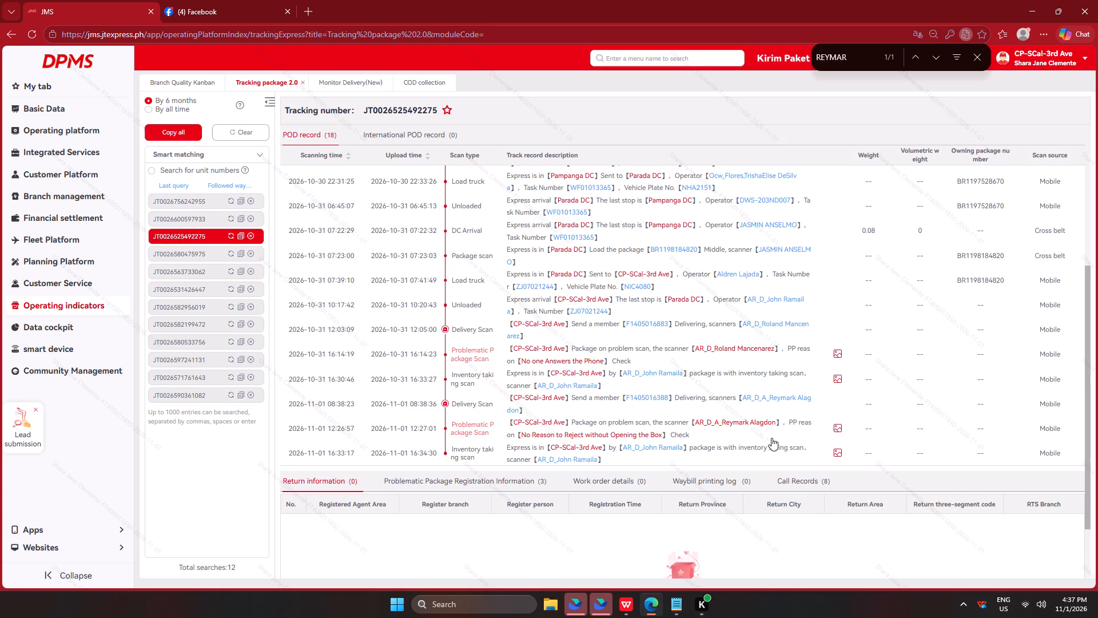
pyautogui.click(834, 429)
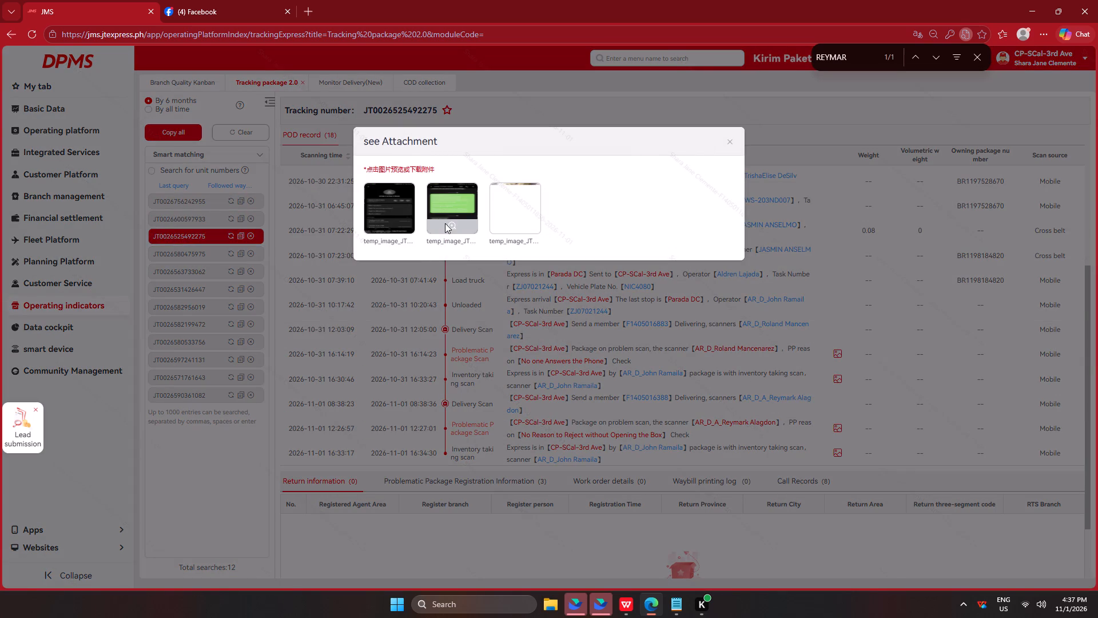
pyautogui.click(455, 223)
pyautogui.click(1008, 437)
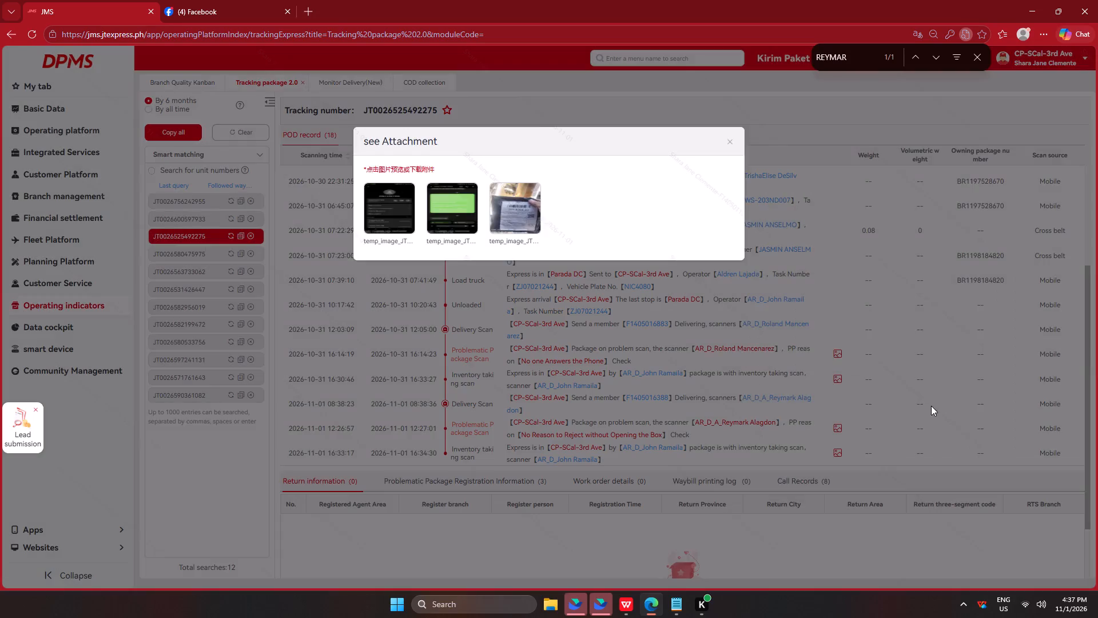
pyautogui.click(932, 402)
pyautogui.hotkey('alt', 'Tab')
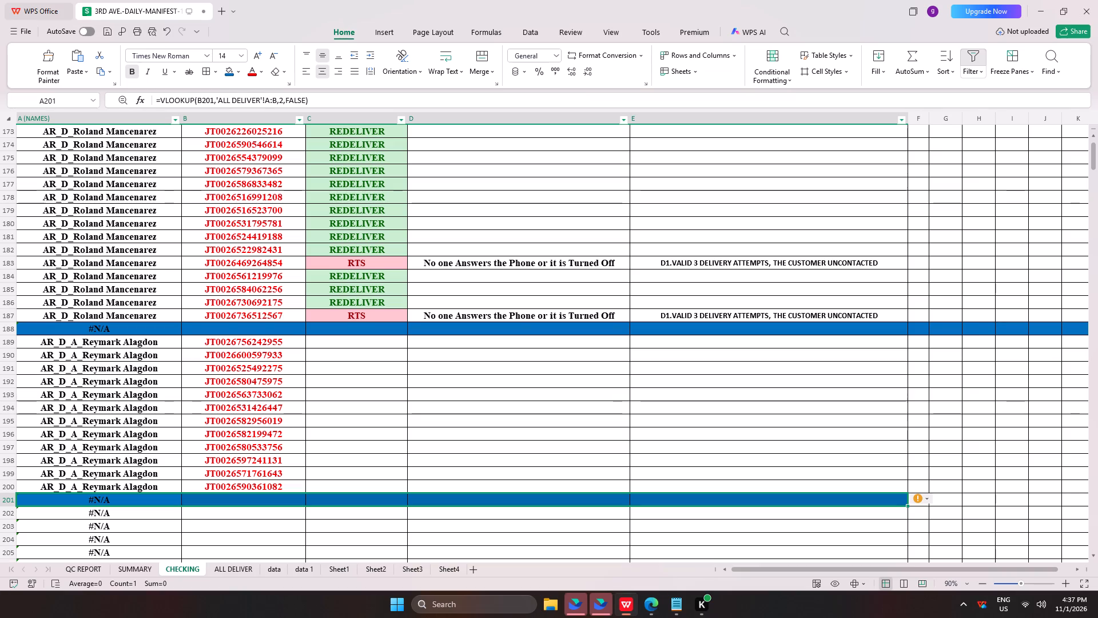
pyautogui.scroll(7, 608, 297)
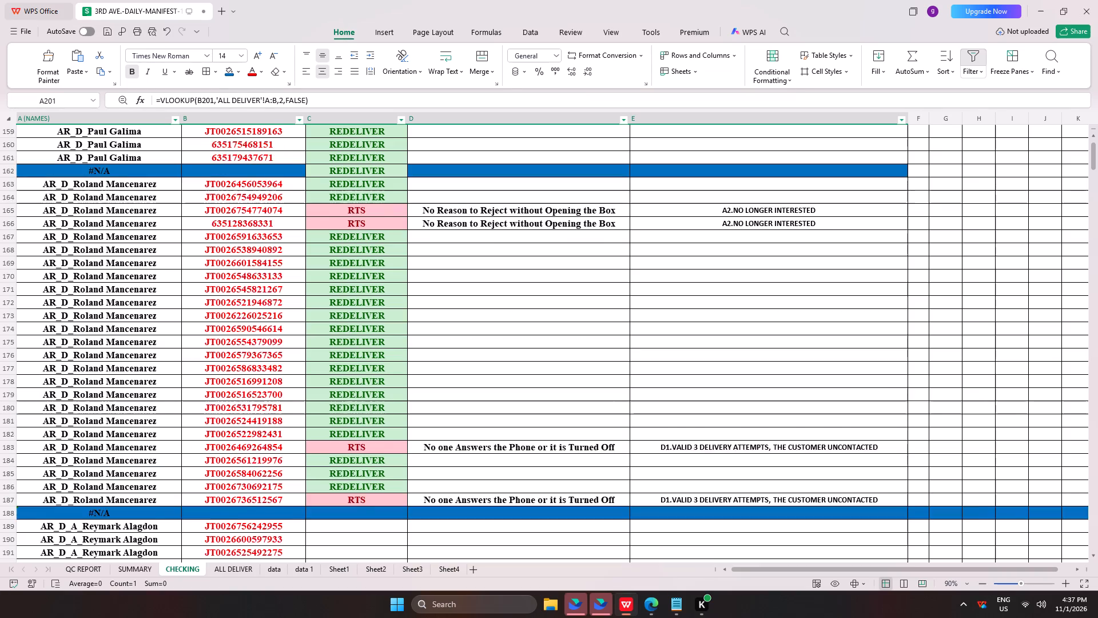
pyautogui.scroll(1, 555, 294)
pyautogui.moveTo(353, 236); pyautogui.dragTo(478, 238)
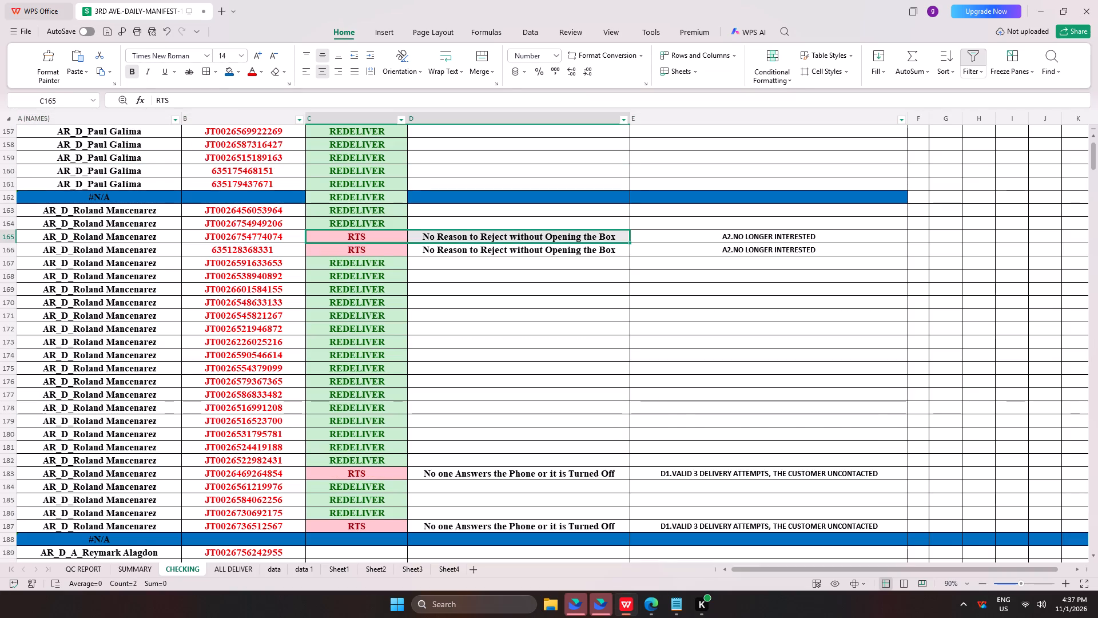
pyautogui.hotkey('ctrl', 'c')
pyautogui.scroll(-5, 486, 267)
pyautogui.scroll(-2, 488, 362)
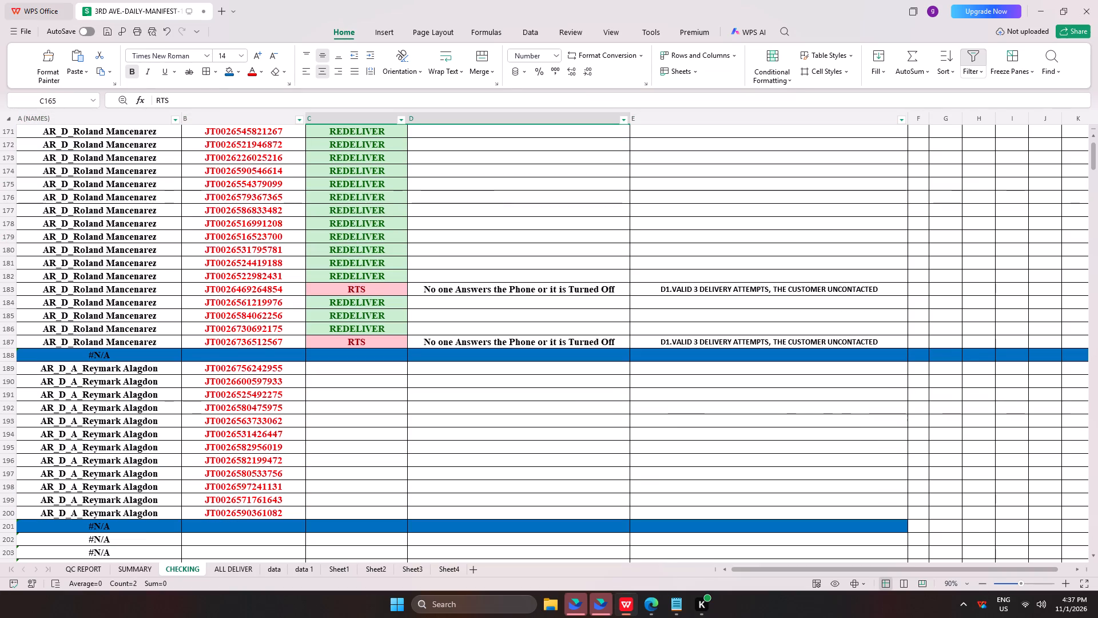
pyautogui.click(331, 399)
pyautogui.hotkey('ctrl', 'v')
pyautogui.hotkey('alt', 'Tab')
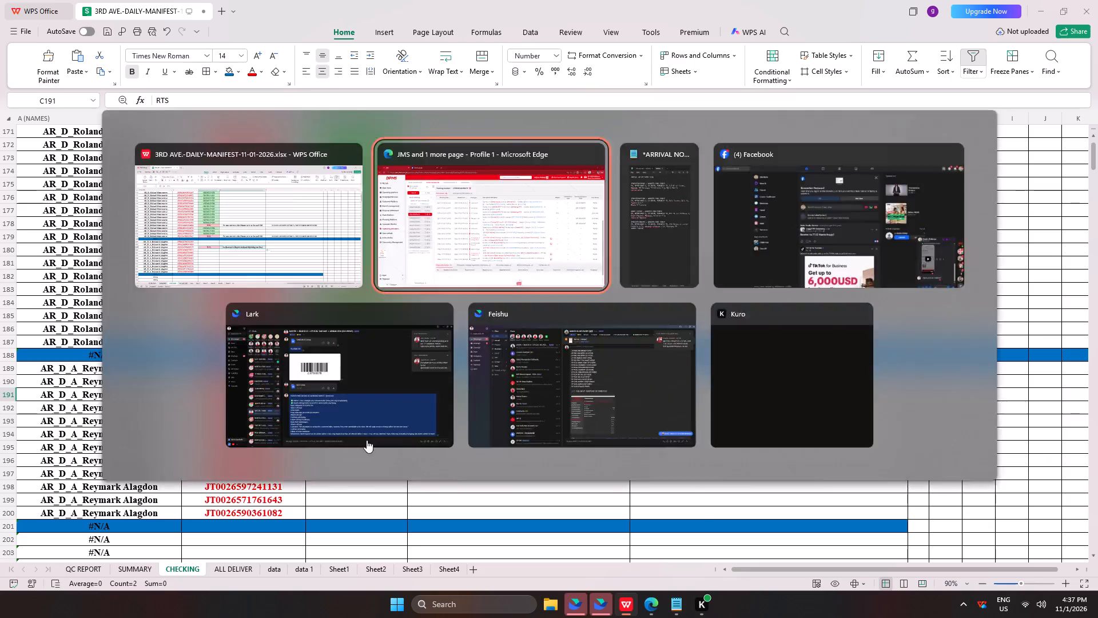
pyautogui.click(190, 243)
pyautogui.click(196, 251)
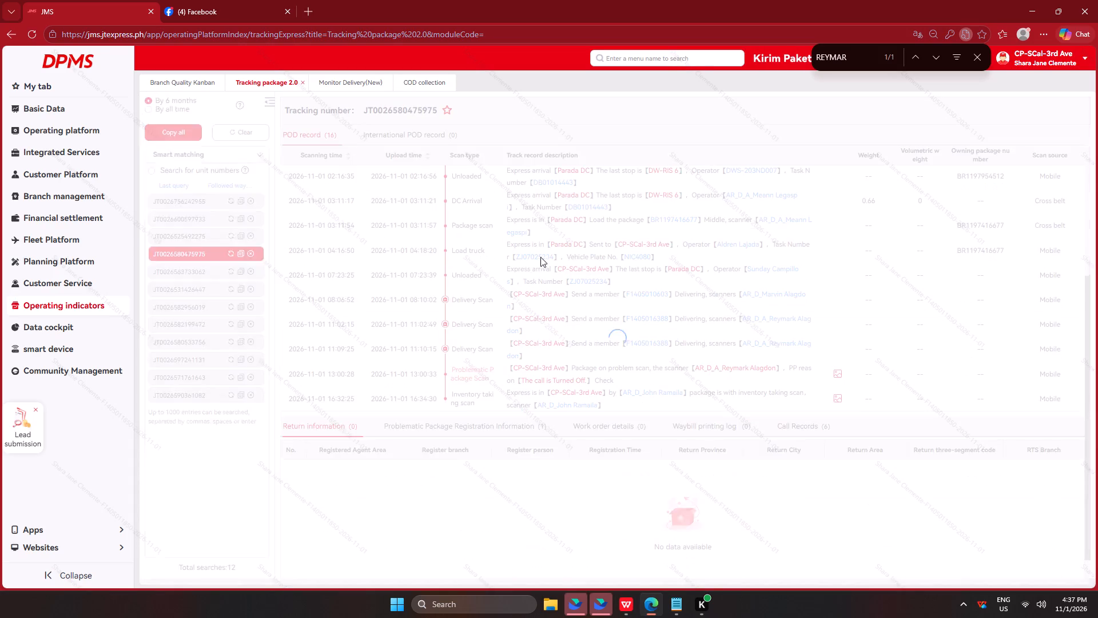
pyautogui.scroll(-1, 595, 245)
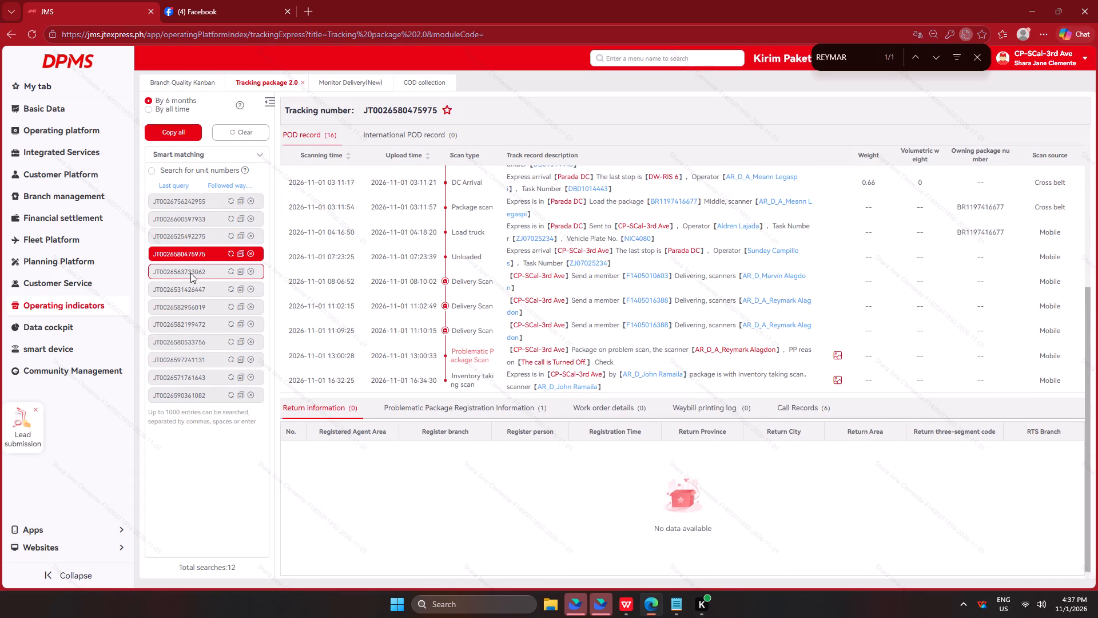
pyautogui.click(190, 273)
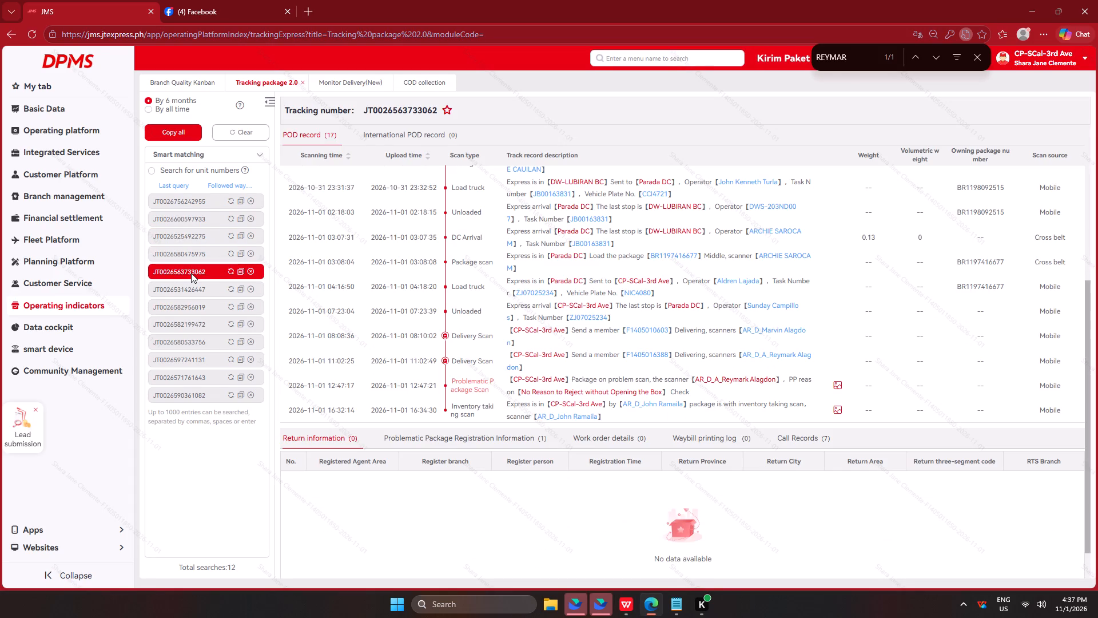
pyautogui.click(835, 390)
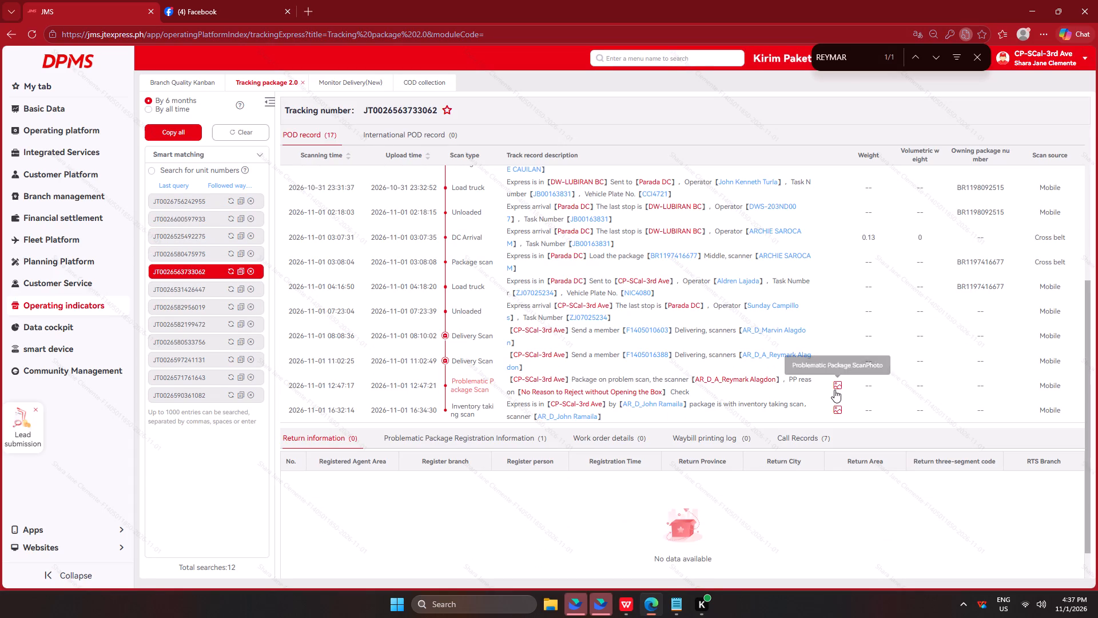
pyautogui.click(834, 385)
pyautogui.click(450, 222)
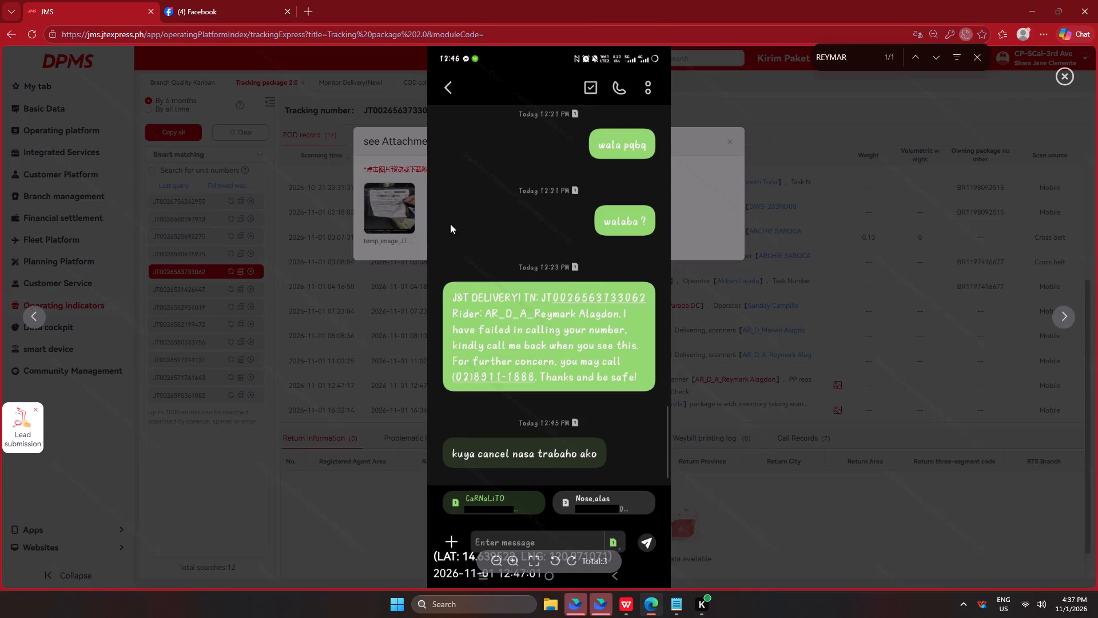
pyautogui.click(787, 326)
pyautogui.click(758, 324)
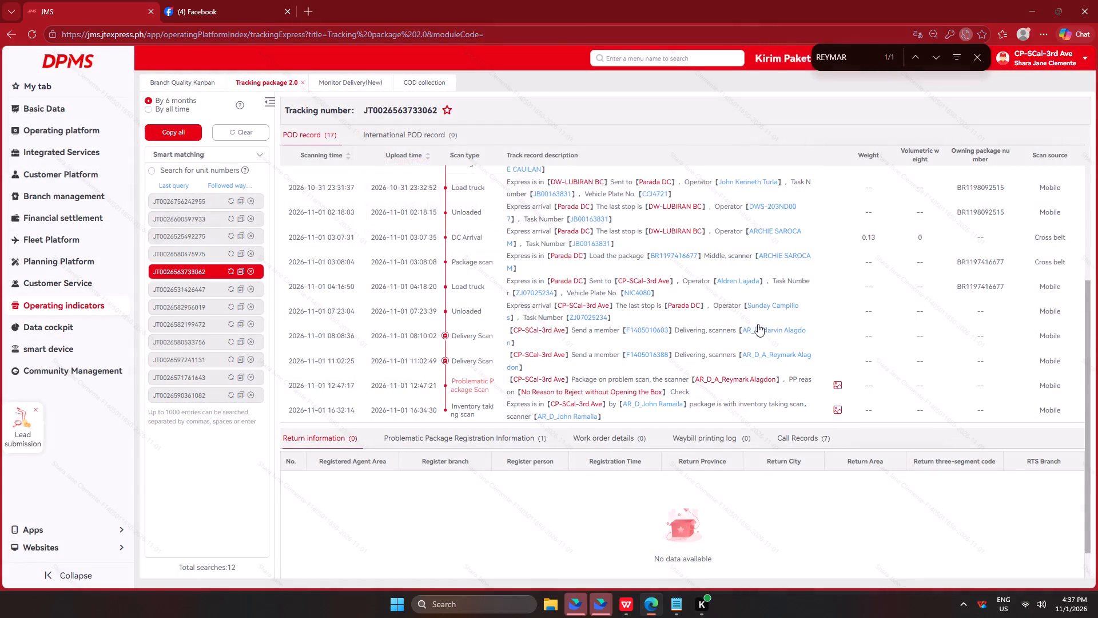
pyautogui.hotkey('alt', 'Tab')
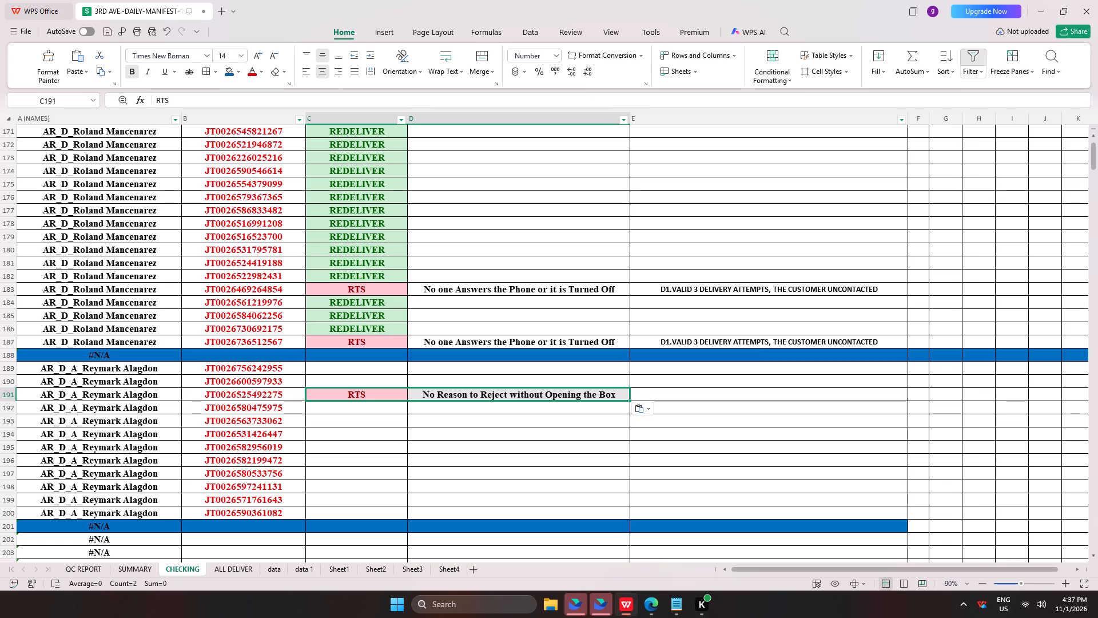
pyautogui.click(330, 422)
pyautogui.hotkey('ctrl', 'v')
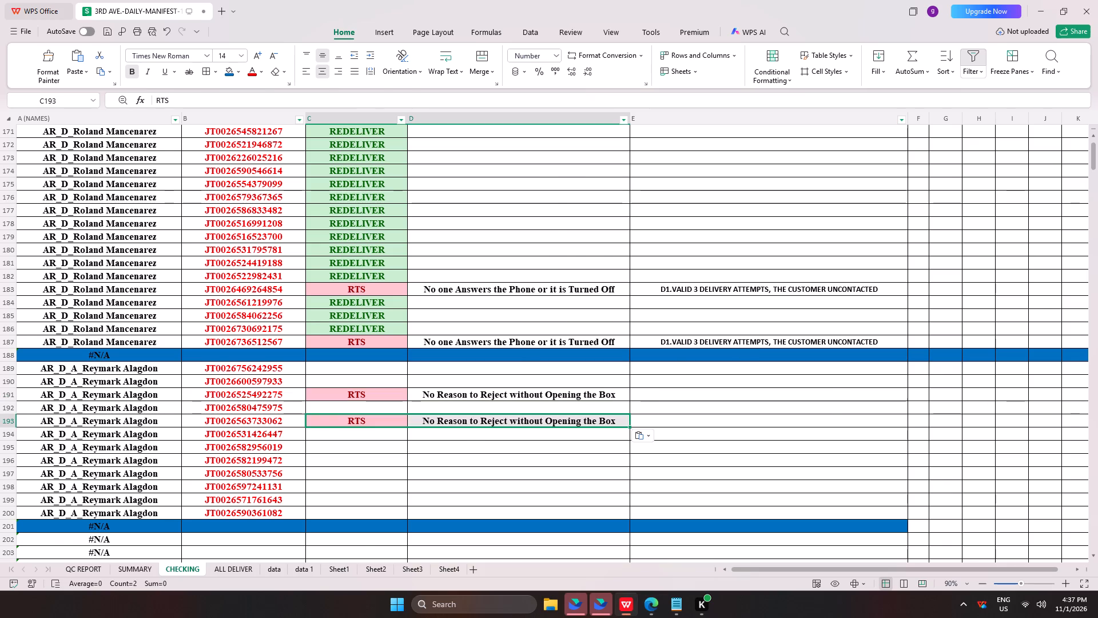
pyautogui.hotkey('alt', 'Tab')
pyautogui.click(189, 291)
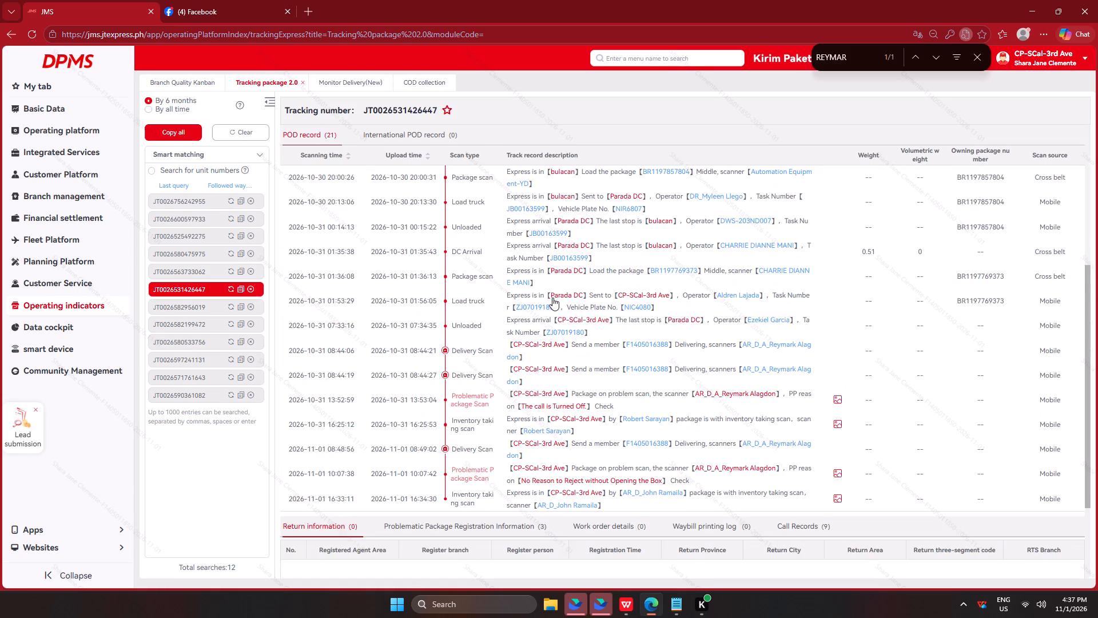
pyautogui.scroll(-1, 553, 299)
pyautogui.click(840, 415)
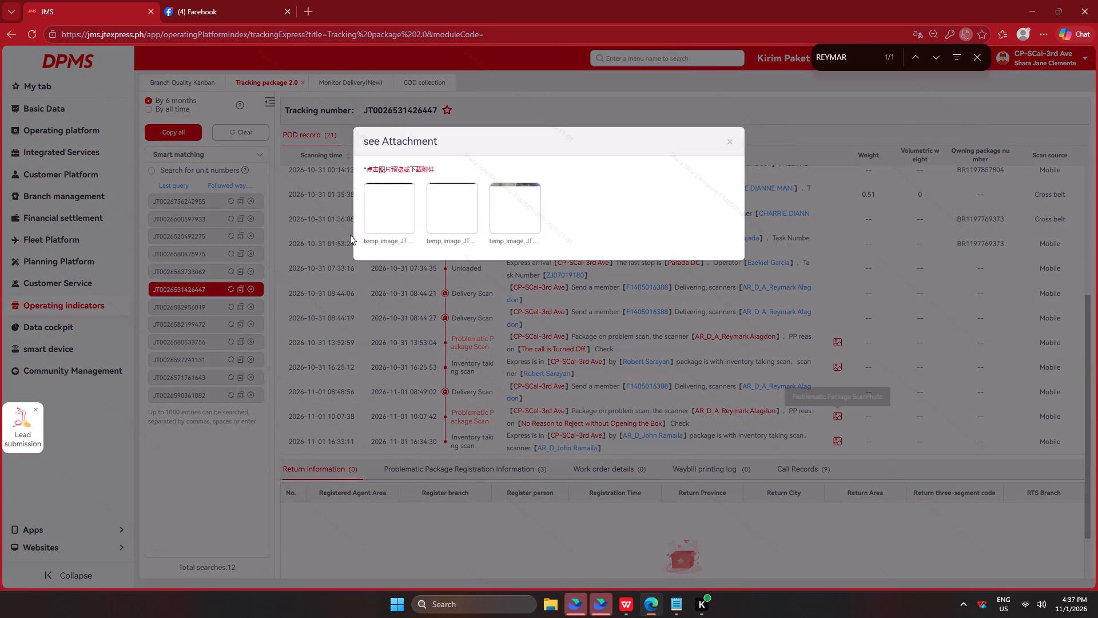
pyautogui.click(451, 221)
pyautogui.click(715, 350)
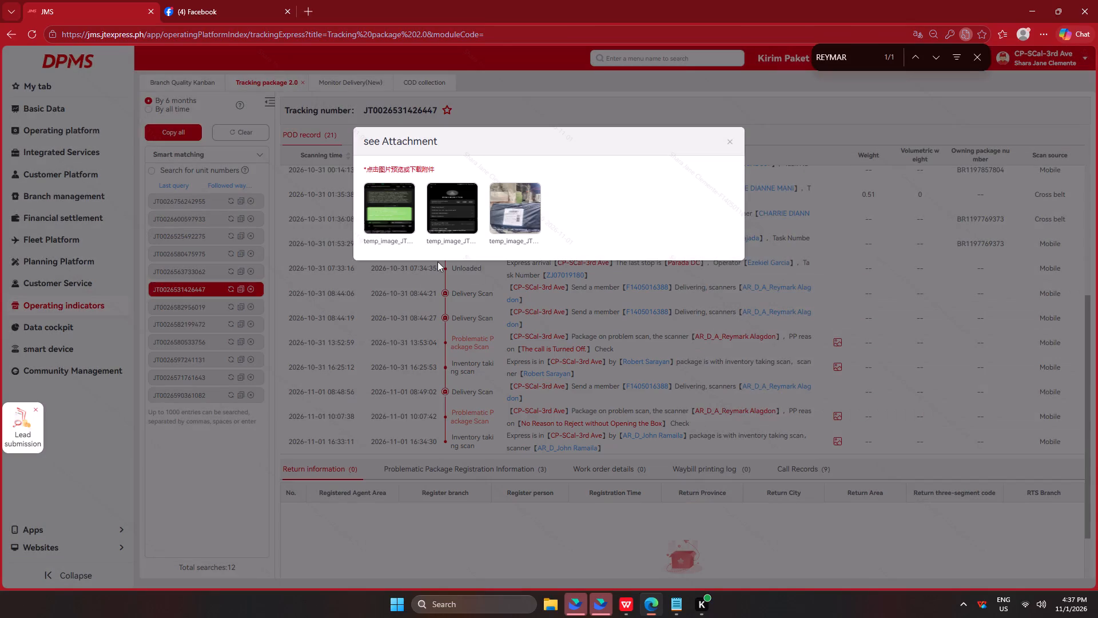
pyautogui.click(393, 227)
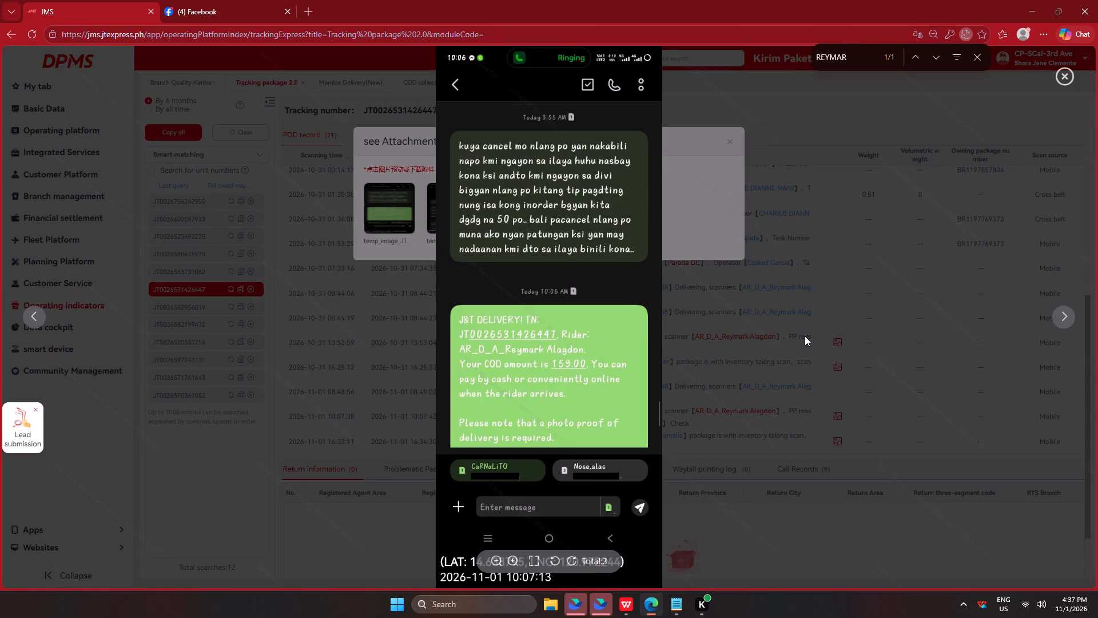
pyautogui.click(799, 335)
pyautogui.click(456, 229)
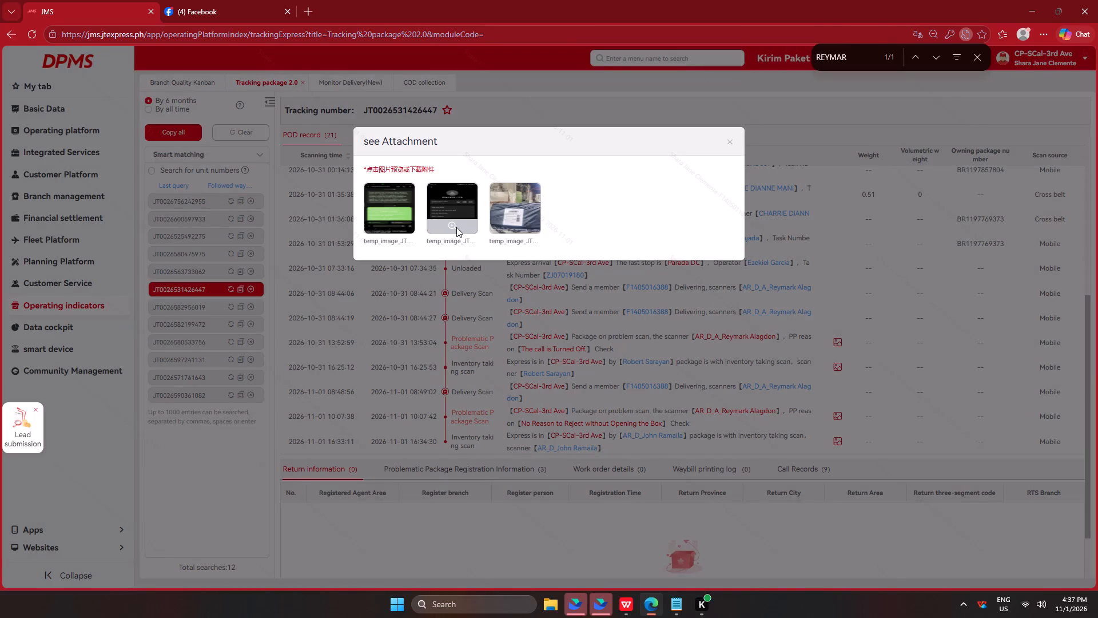
pyautogui.click(453, 225)
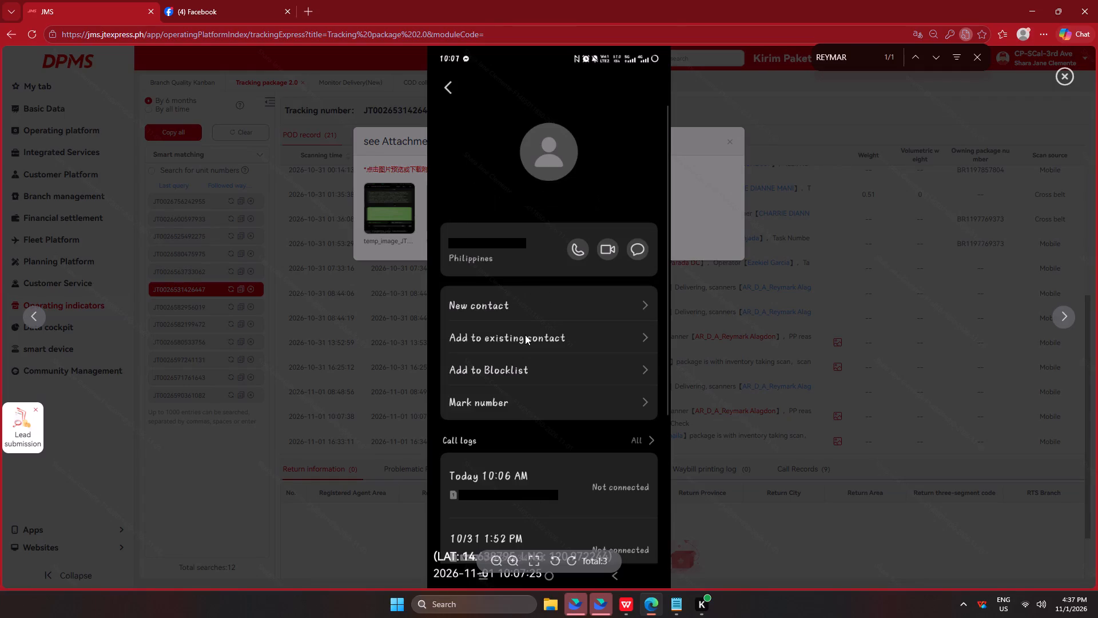
pyautogui.scroll(-3, 525, 336)
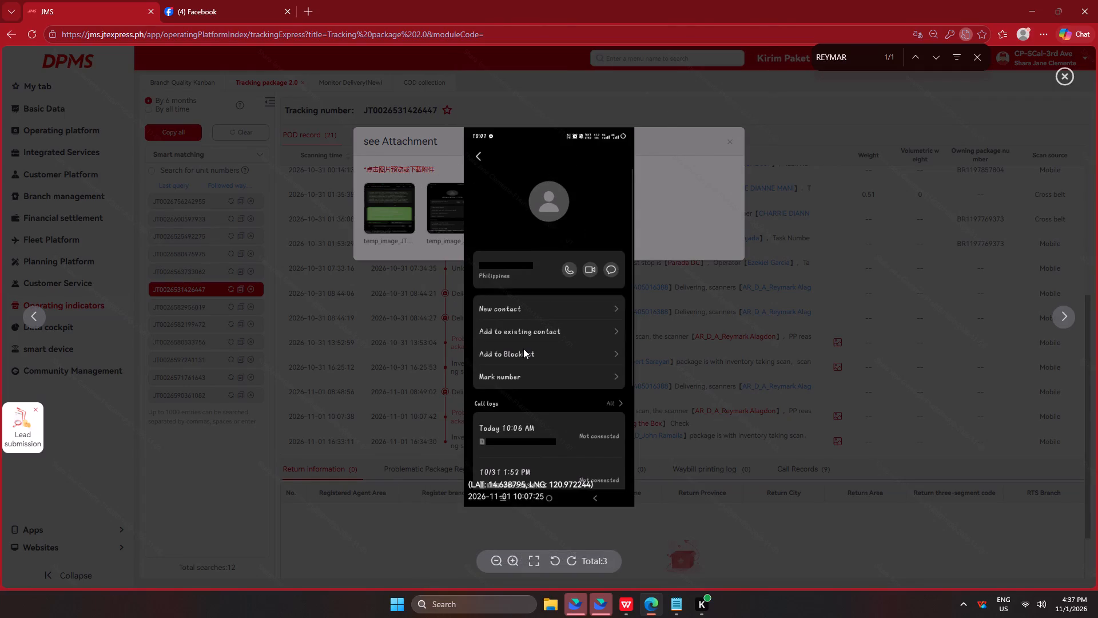
pyautogui.scroll(3, 523, 349)
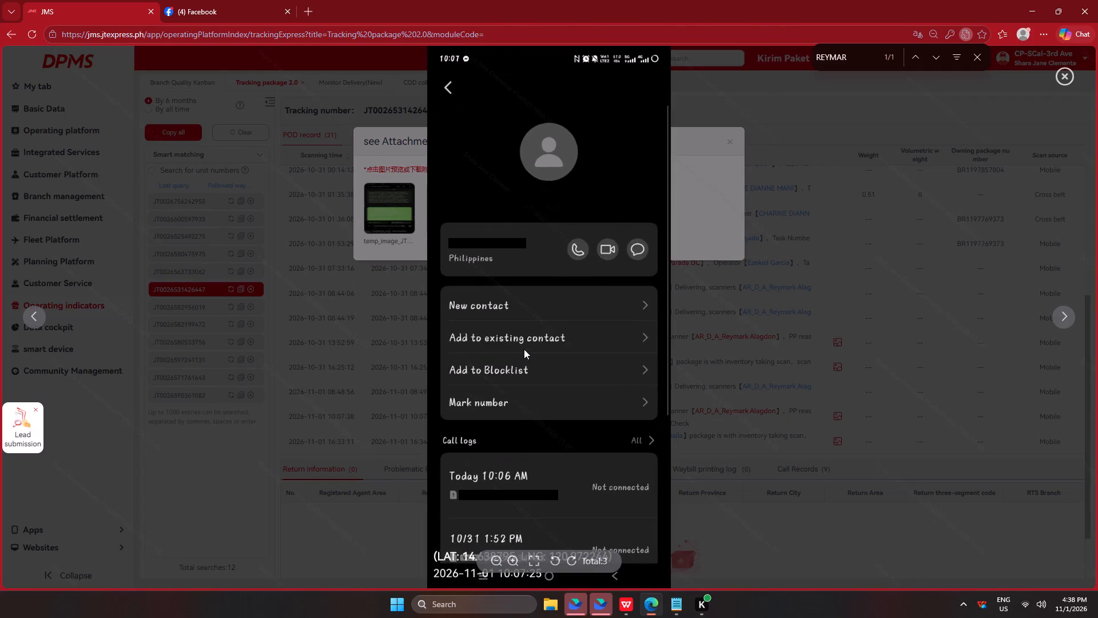
pyautogui.click(399, 273)
pyautogui.click(511, 224)
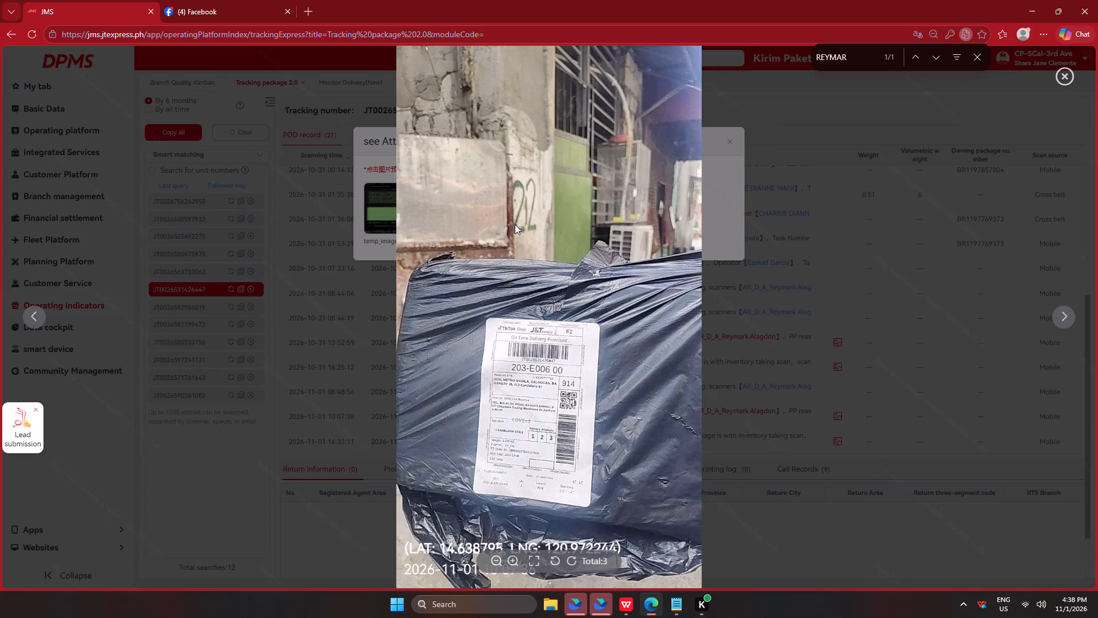
pyautogui.click(775, 310)
pyautogui.click(389, 223)
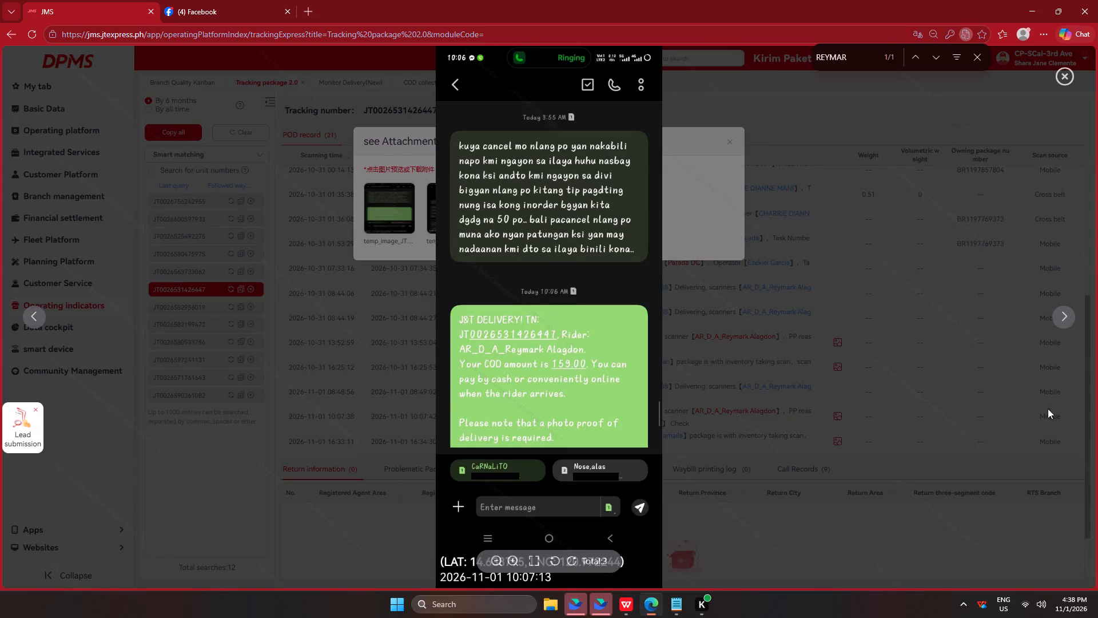
pyautogui.moveTo(1044, 402); pyautogui.dragTo(1033, 385)
pyautogui.moveTo(924, 335); pyautogui.dragTo(922, 318)
pyautogui.hotkey('alt', 'Tab')
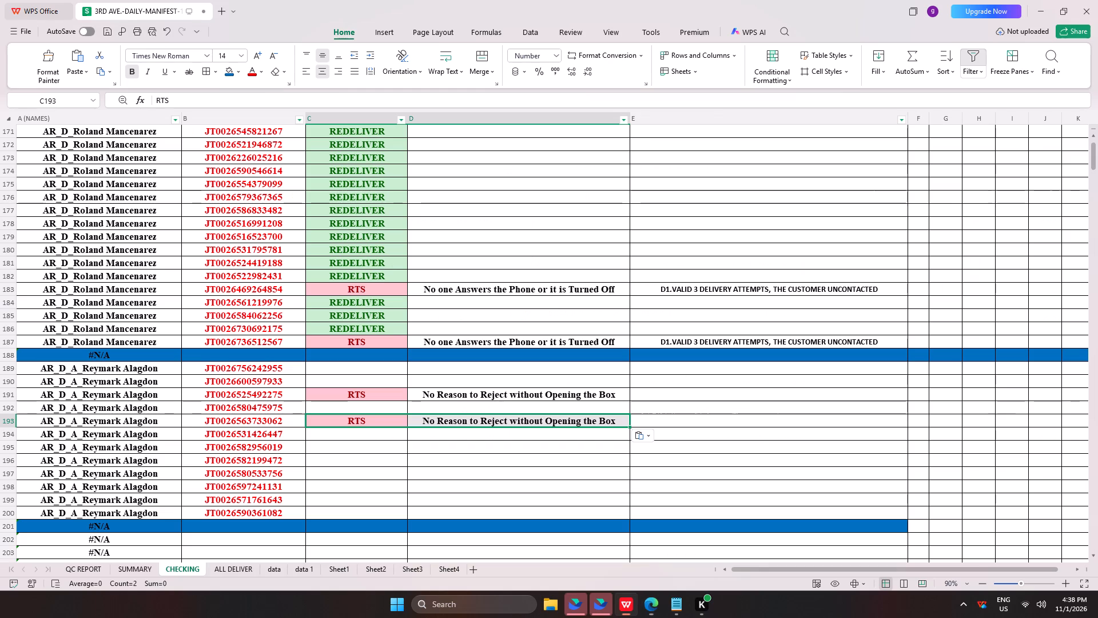
pyautogui.click(323, 439)
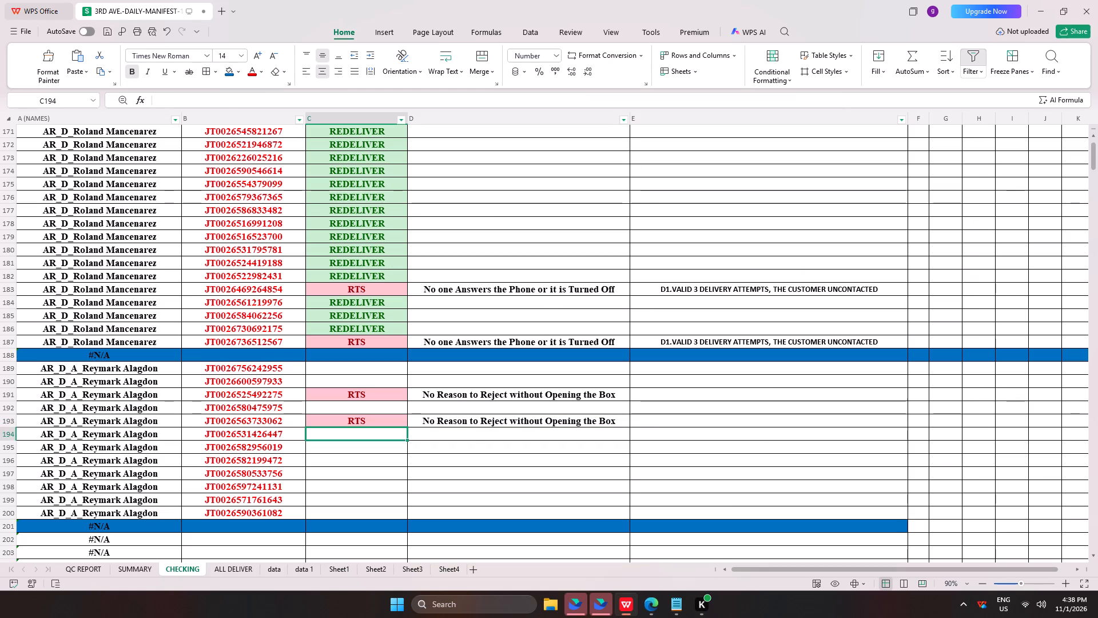
pyautogui.hotkey('ctrl', 'v')
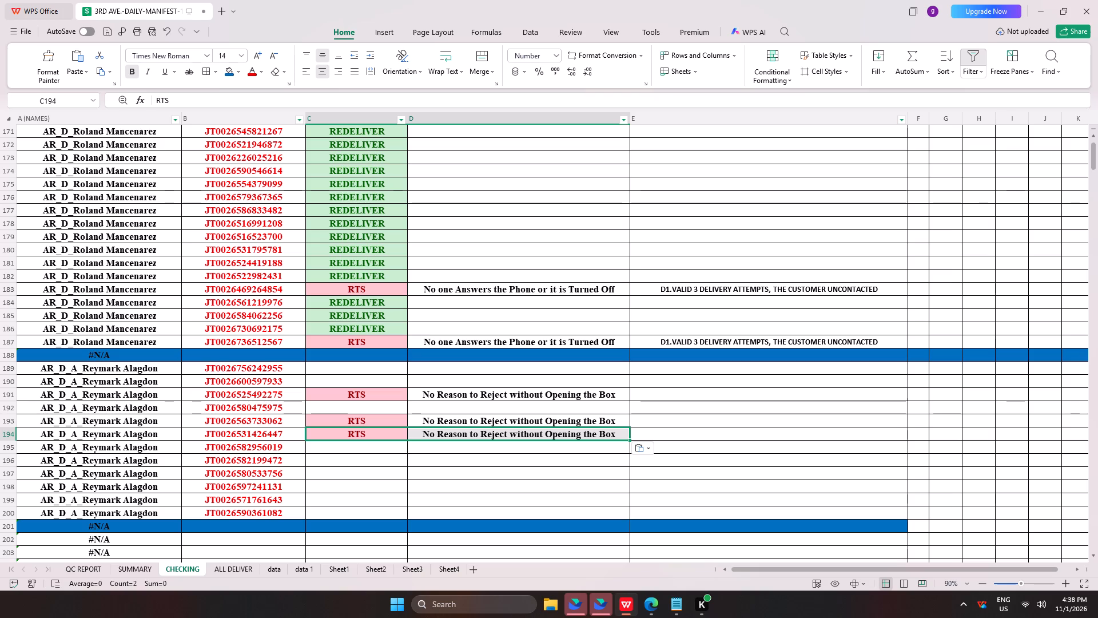
pyautogui.hotkey('alt', 'Tab')
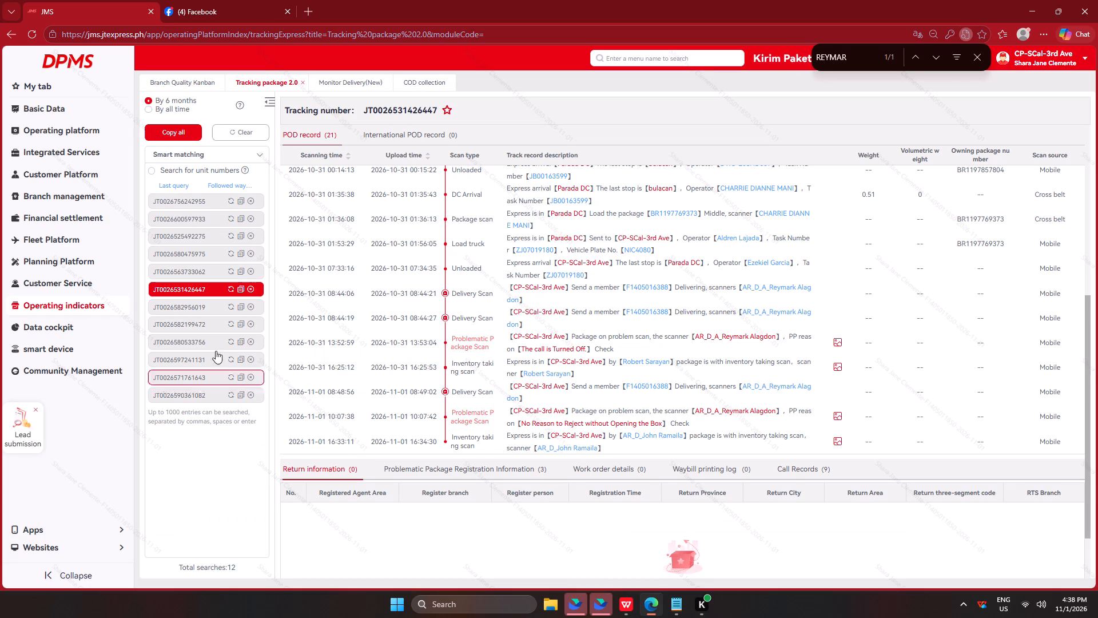
pyautogui.click(170, 303)
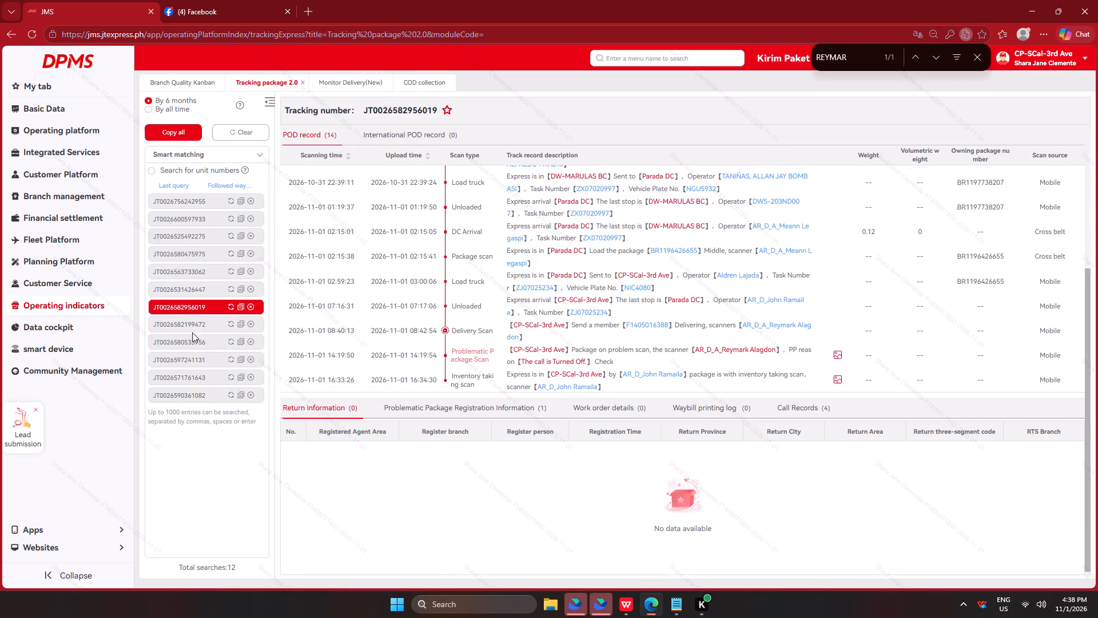
pyautogui.click(177, 329)
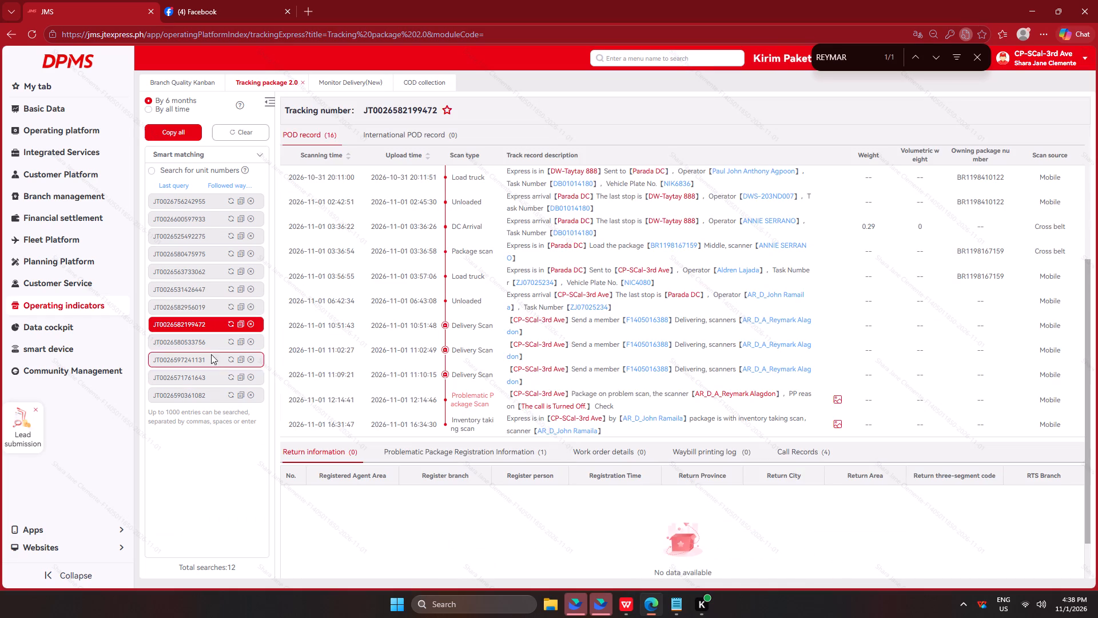
pyautogui.click(207, 348)
pyautogui.click(199, 358)
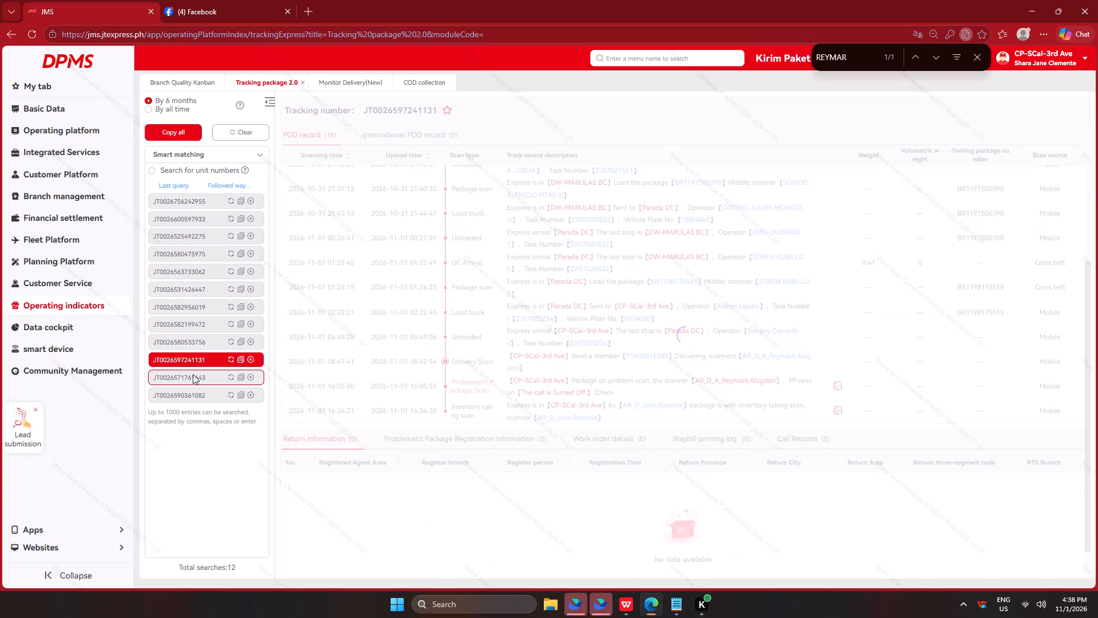
pyautogui.click(193, 374)
pyautogui.click(185, 397)
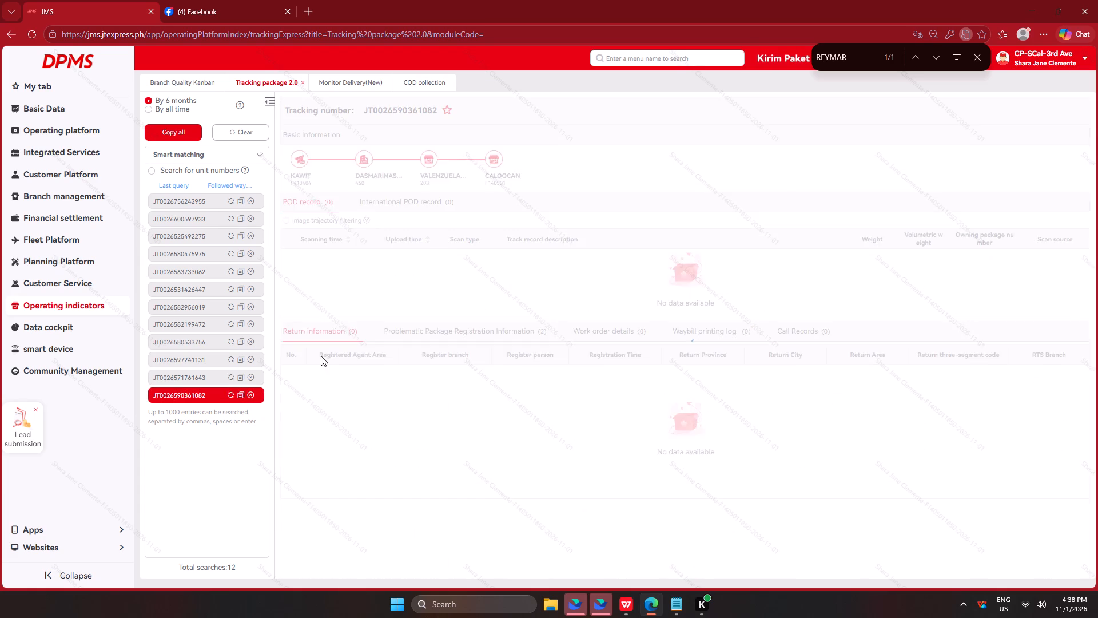
pyautogui.scroll(-1, 639, 347)
pyautogui.hotkey('alt', 'Tab')
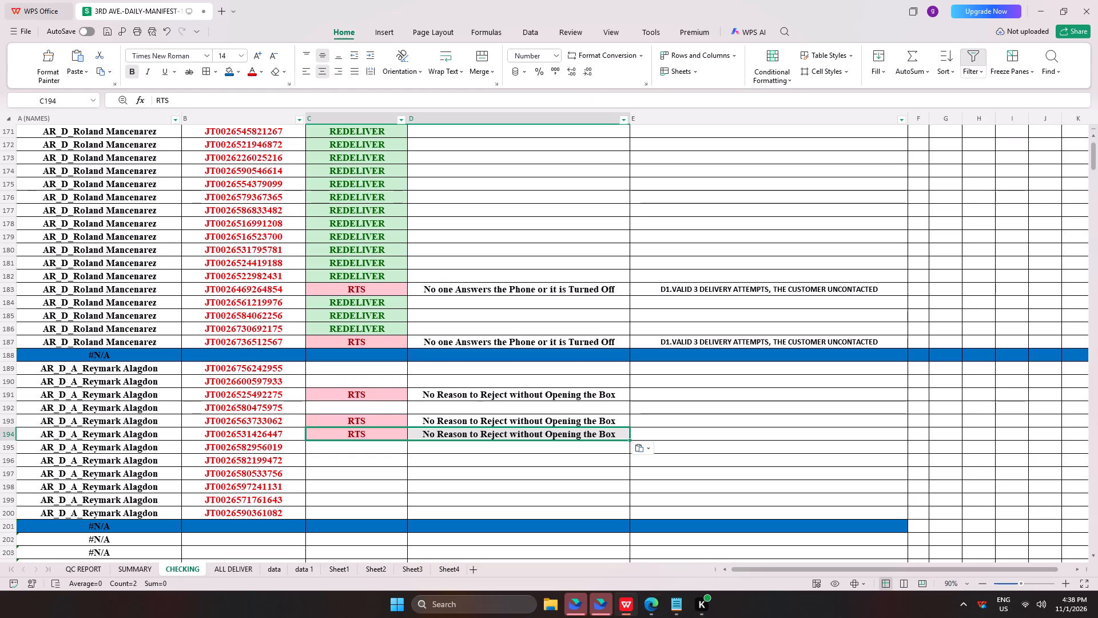
pyautogui.click(512, 464)
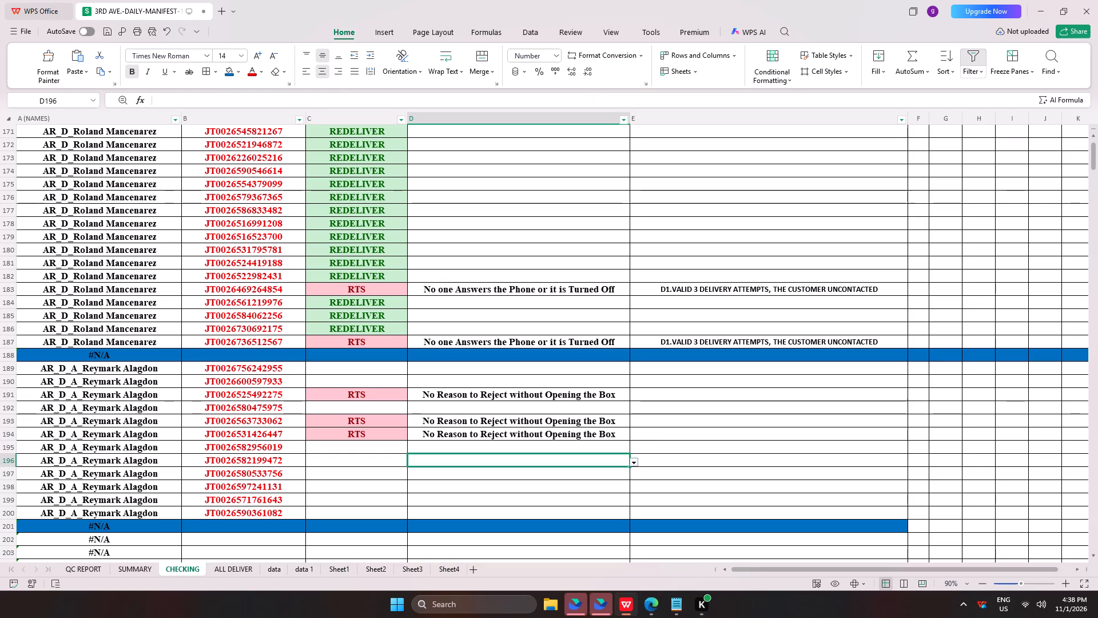
pyautogui.click(701, 398)
pyautogui.click(690, 433)
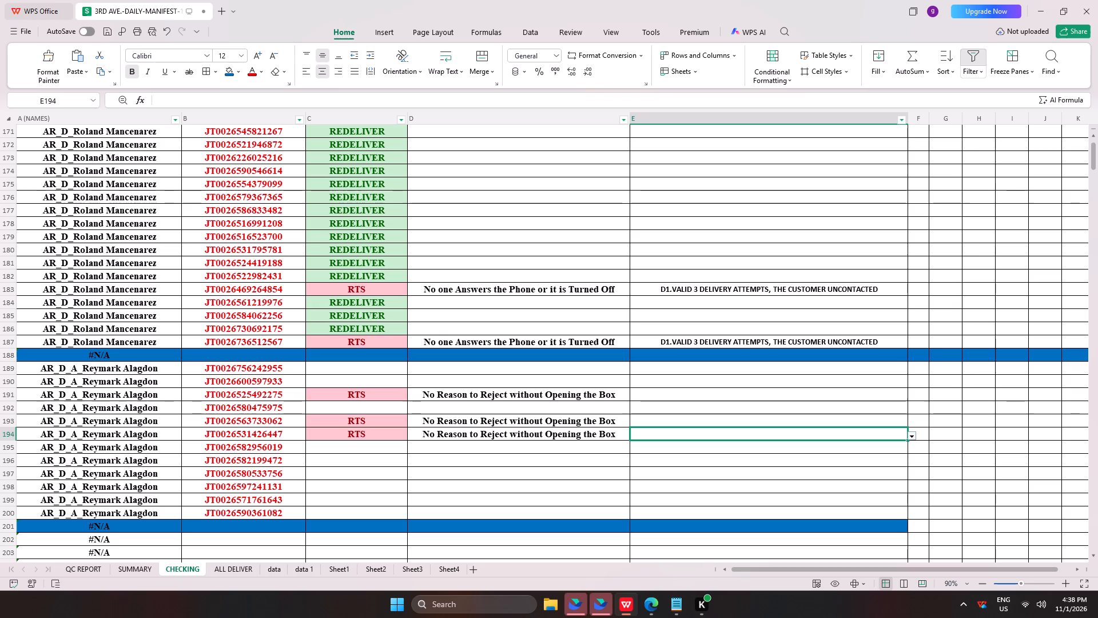
pyautogui.click(674, 393)
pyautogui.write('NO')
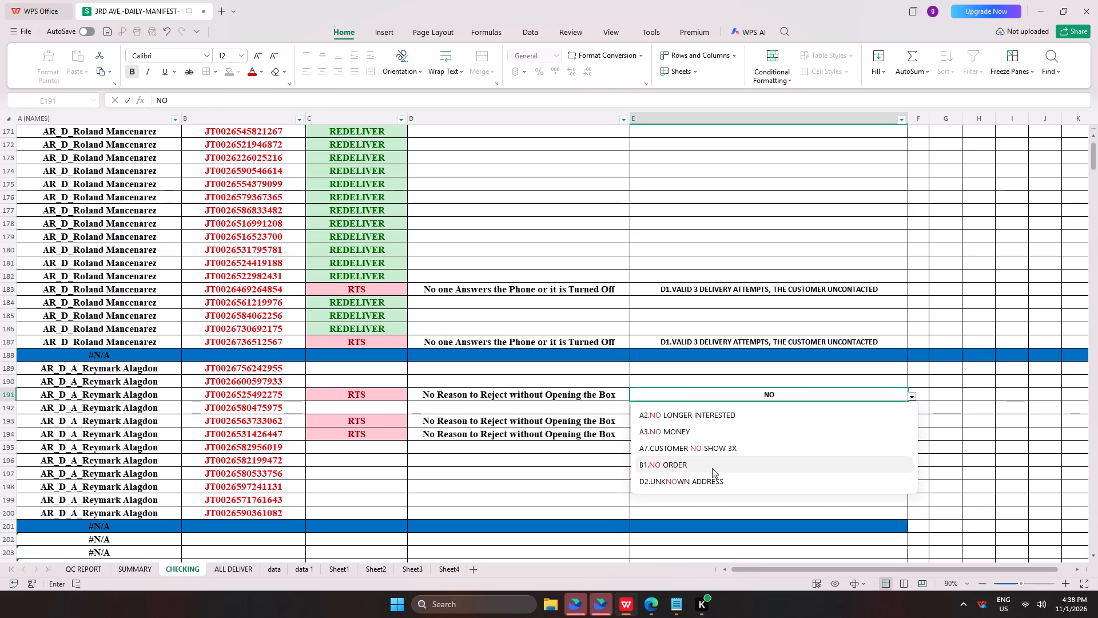
pyautogui.click(712, 468)
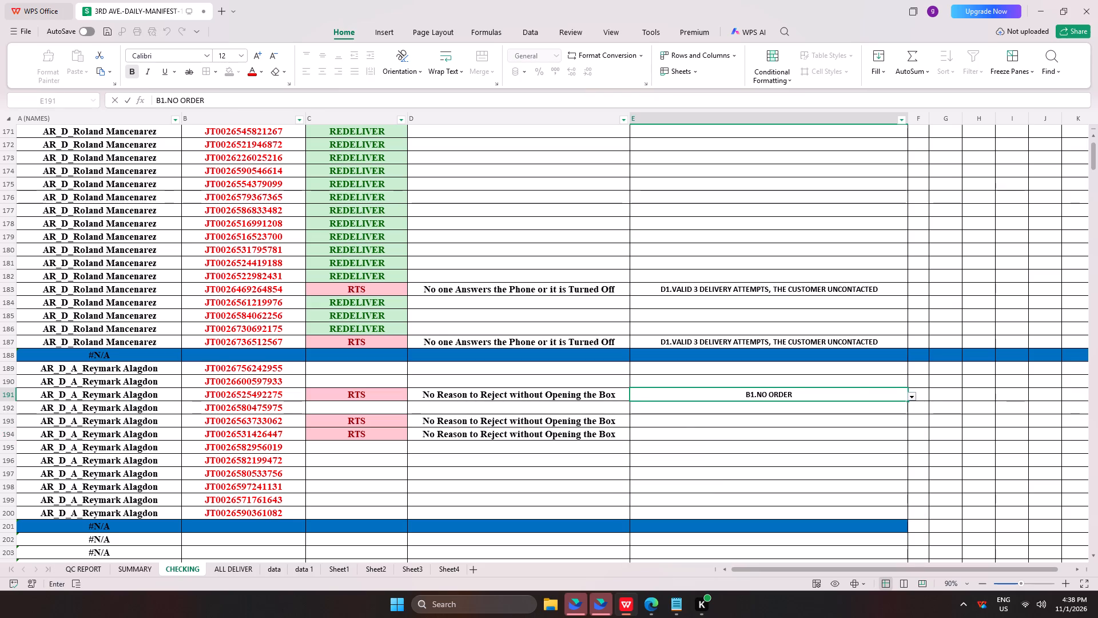
pyautogui.click(697, 437)
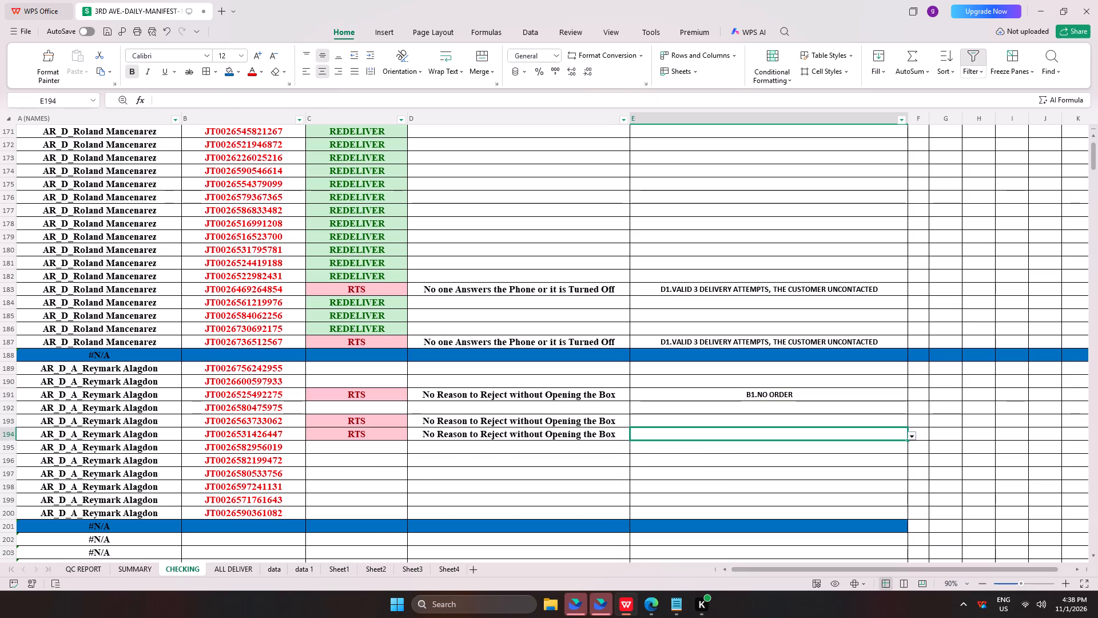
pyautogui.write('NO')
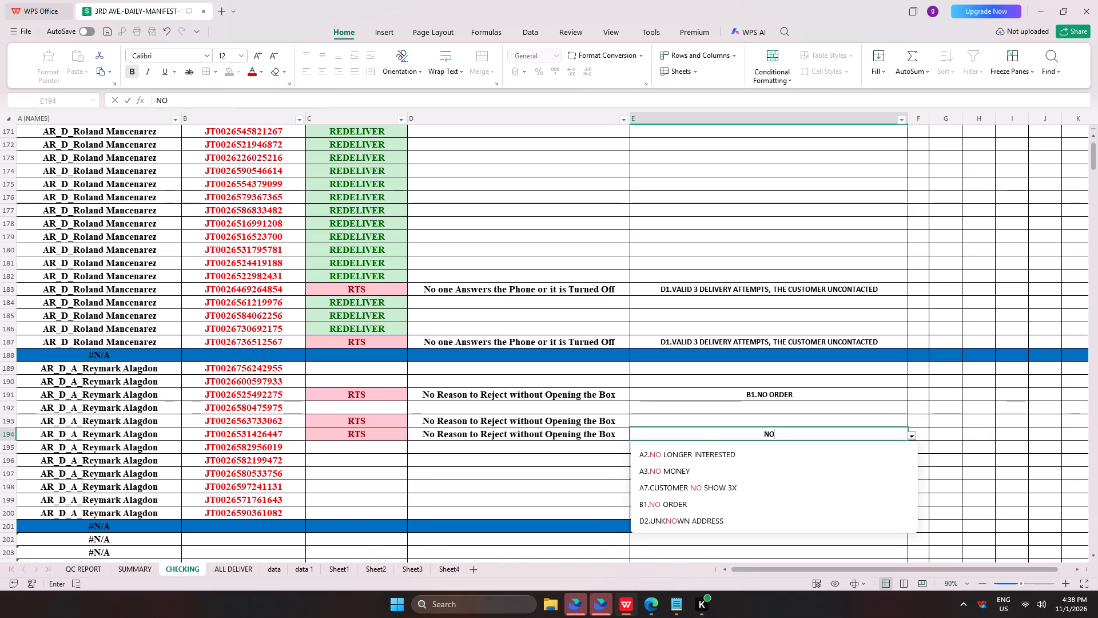
pyautogui.click(697, 451)
pyautogui.click(721, 416)
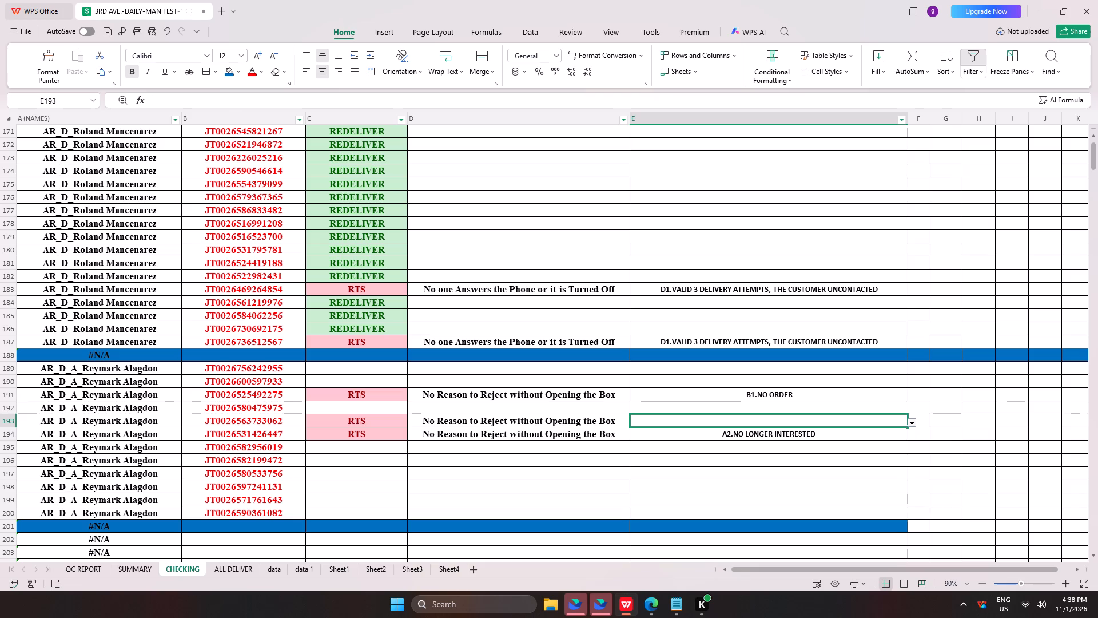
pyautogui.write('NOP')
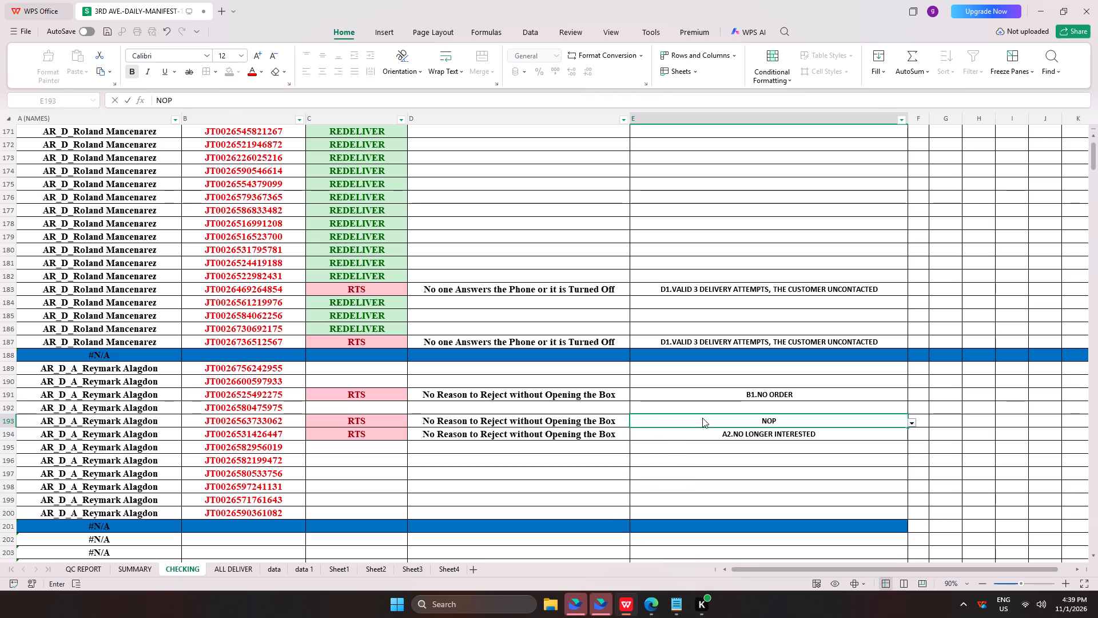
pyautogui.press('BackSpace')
pyautogui.click(682, 438)
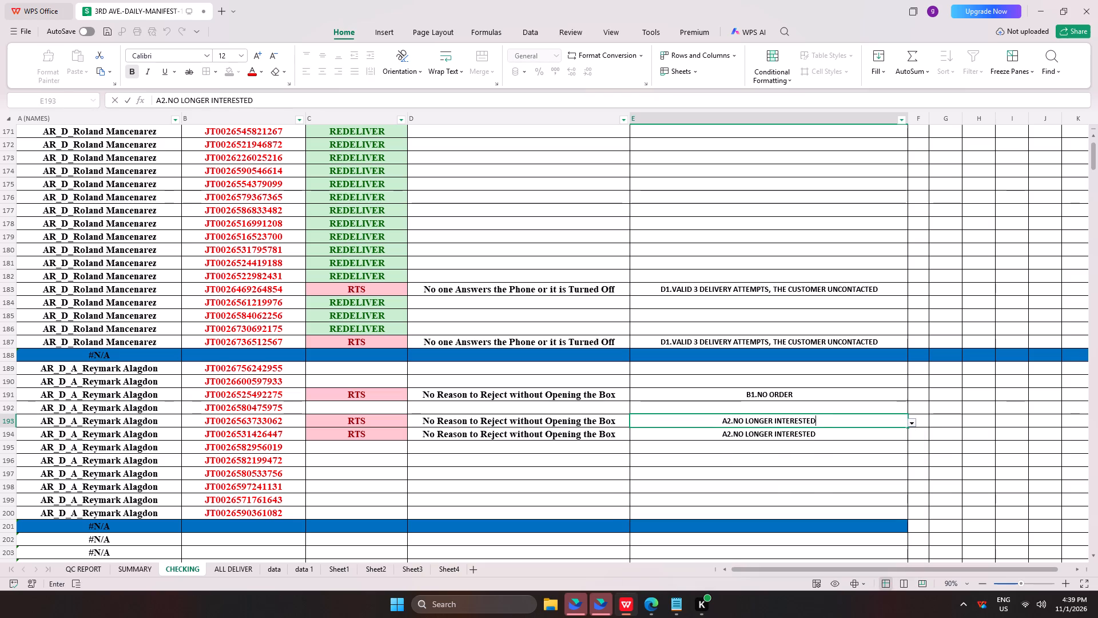
# In JMS COD collection, search for the COD payment record of the rider matching REYMA.
pyautogui.hotkey('alt', 'Tab')
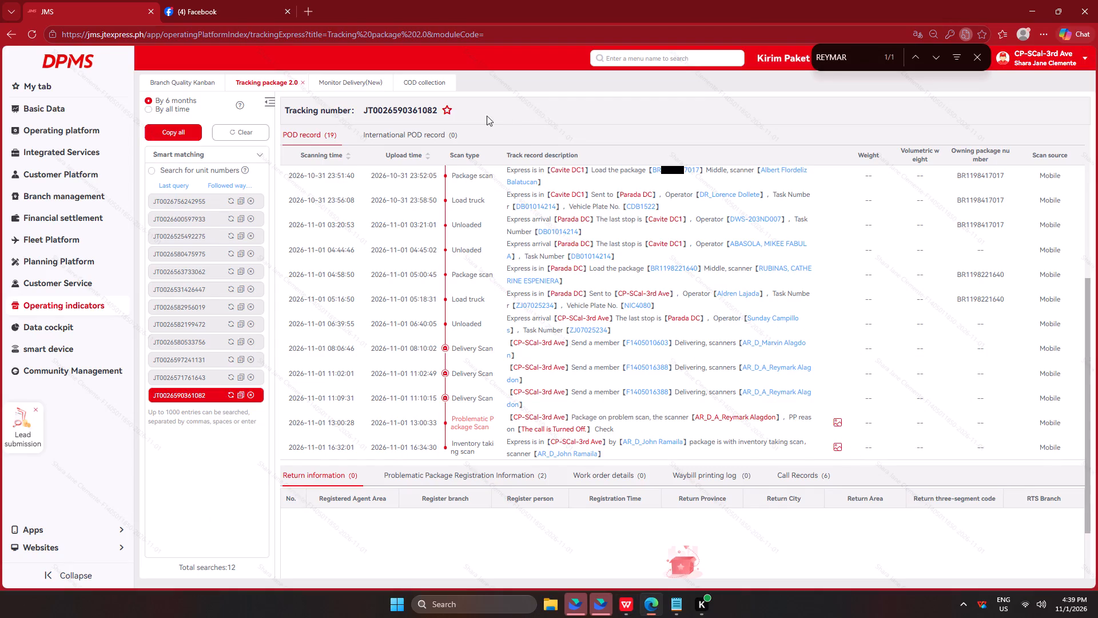
pyautogui.click(419, 80)
pyautogui.click(813, 184)
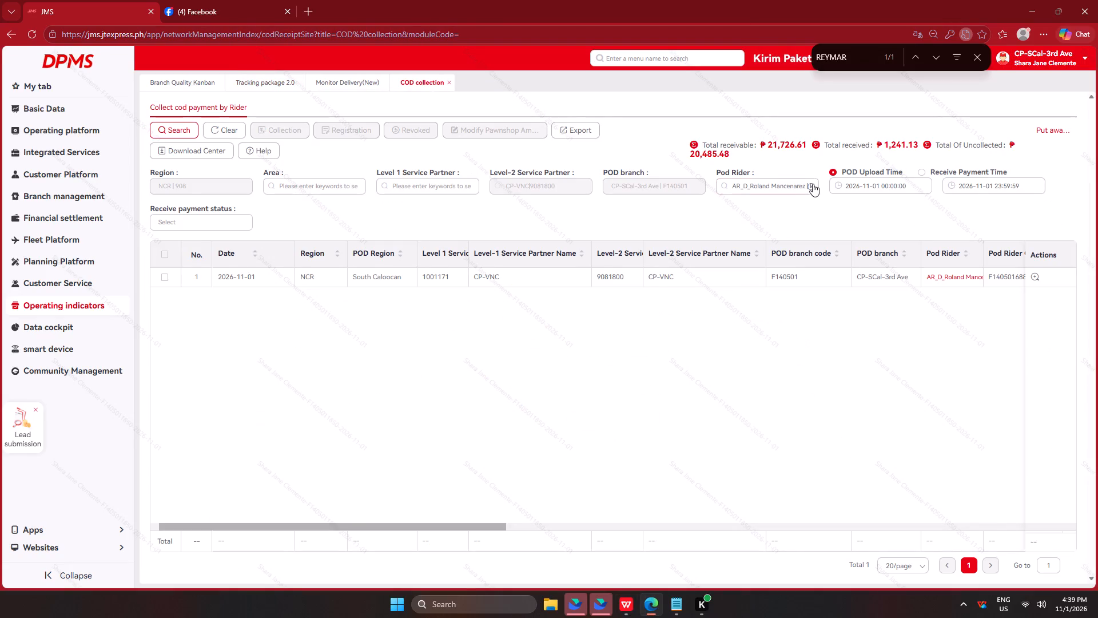
pyautogui.click(805, 187)
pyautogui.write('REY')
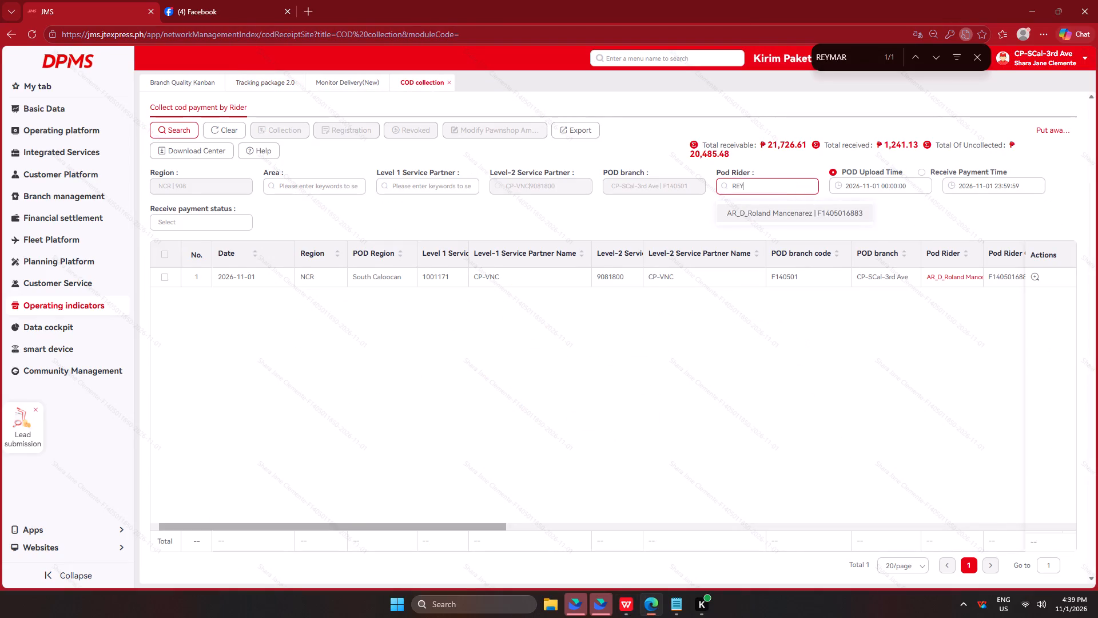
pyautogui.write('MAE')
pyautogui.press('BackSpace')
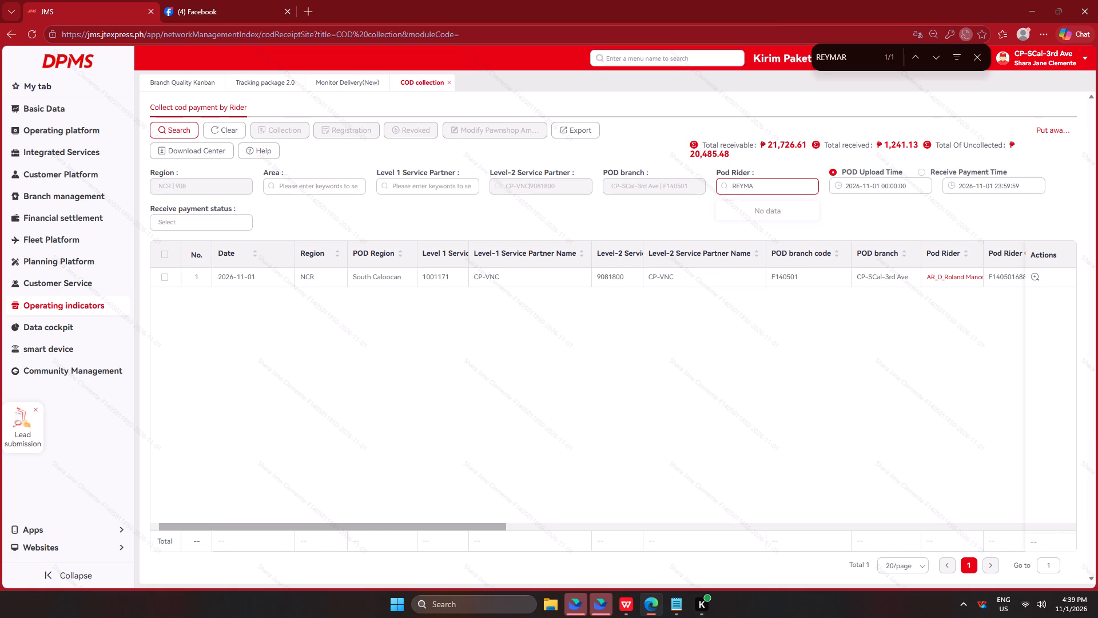
pyautogui.click(771, 216)
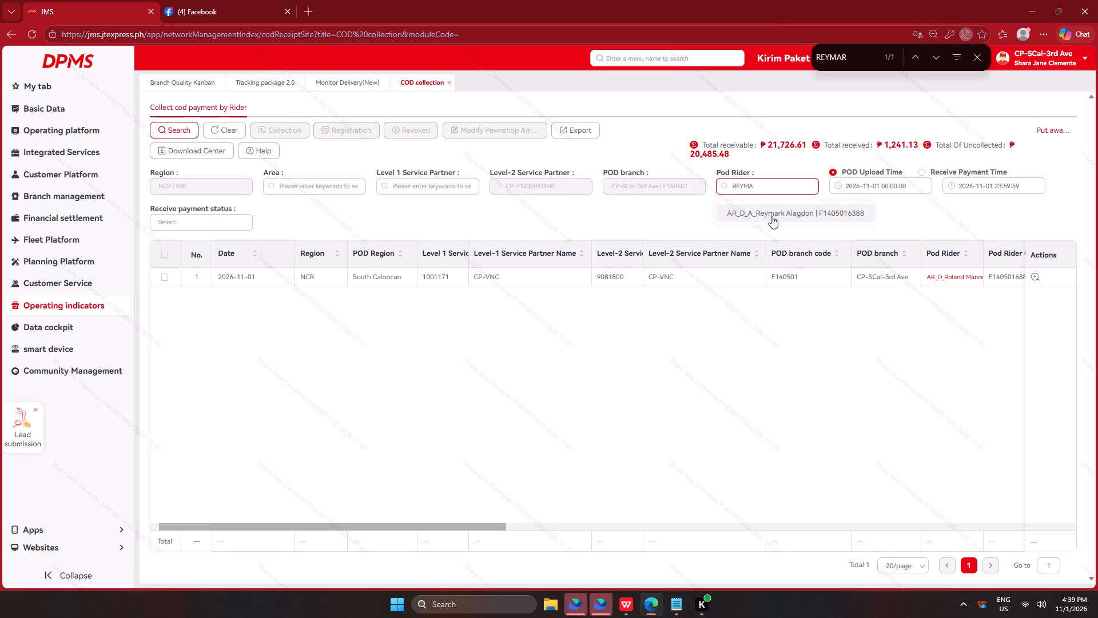
pyautogui.click(172, 125)
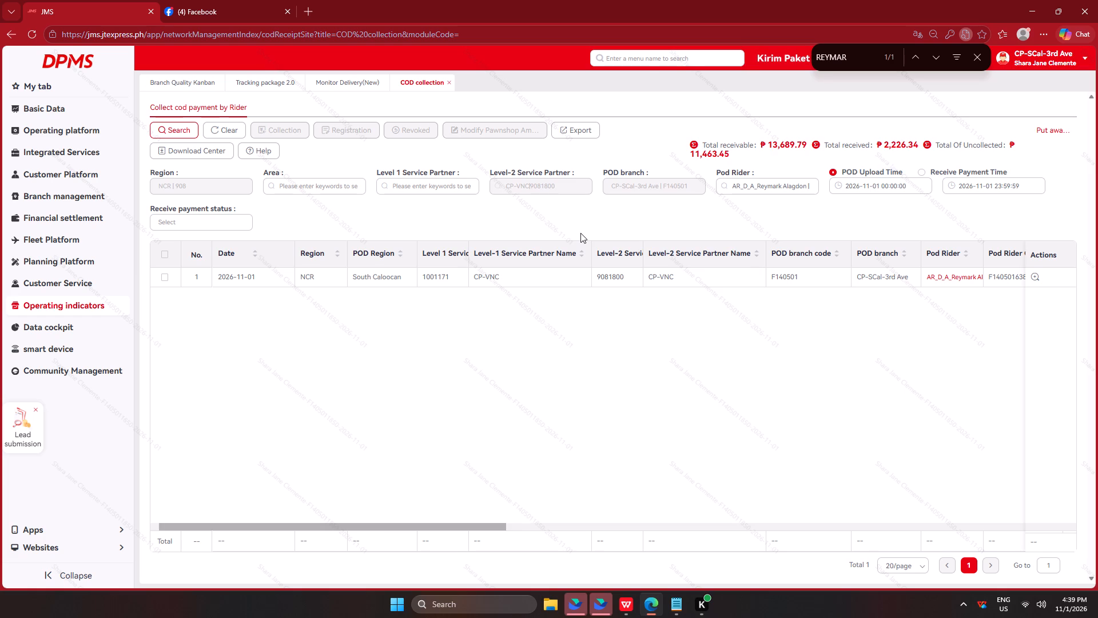
# In CHECKING, copy REDELIVER from row 185 into the empty column C cells of rows 189, 190, 192 and 195 to 200.
pyautogui.hotkey('alt', 'Tab')
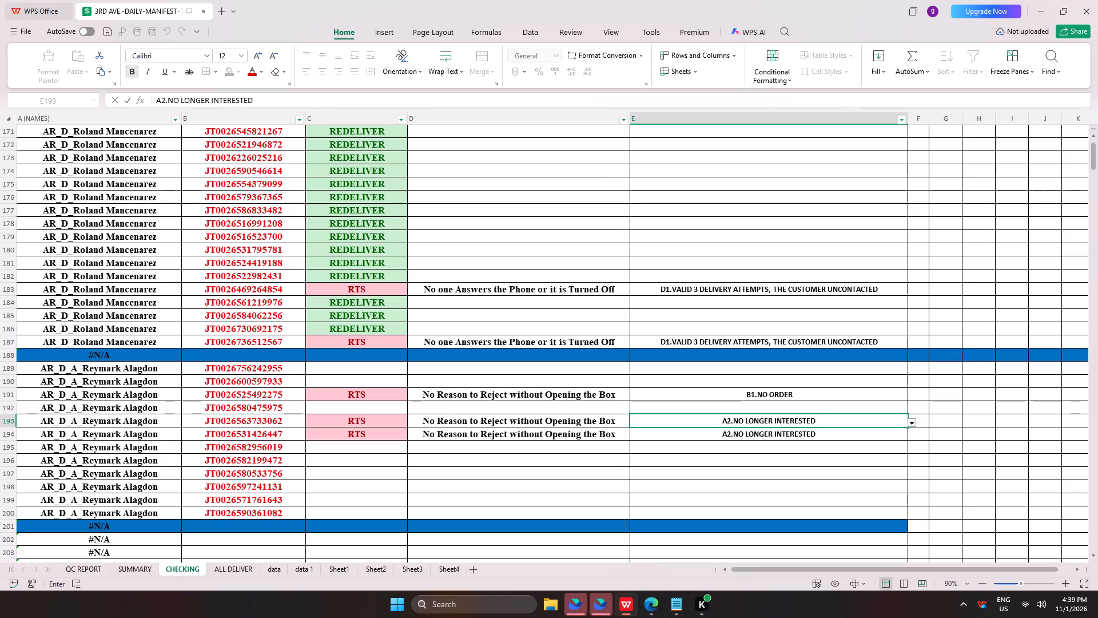
pyautogui.click(331, 314)
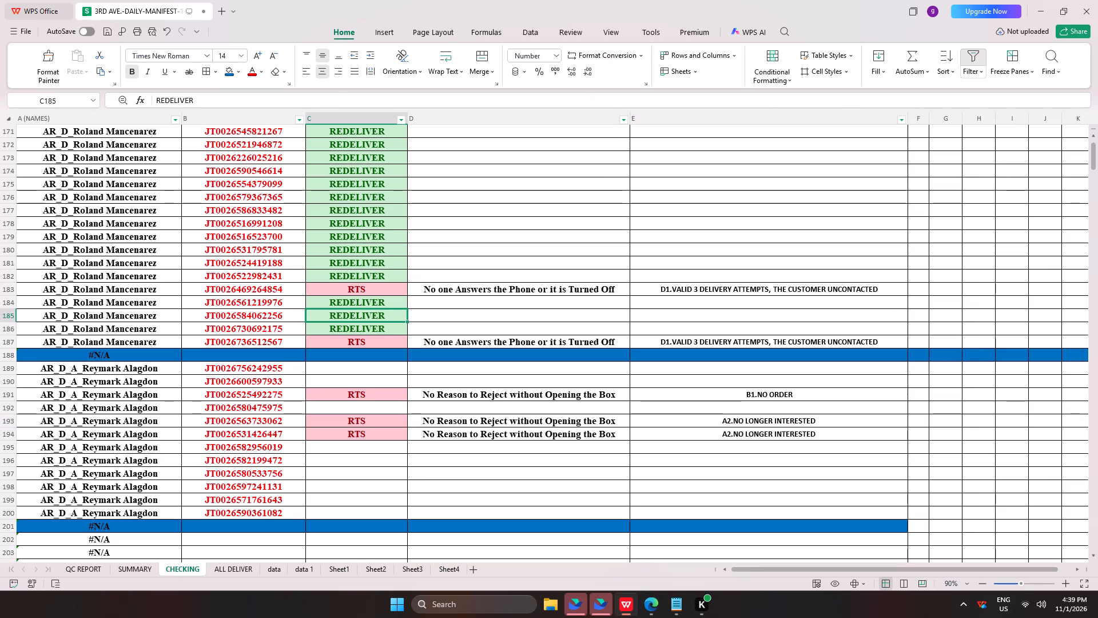
pyautogui.hotkey('ctrl', 'c')
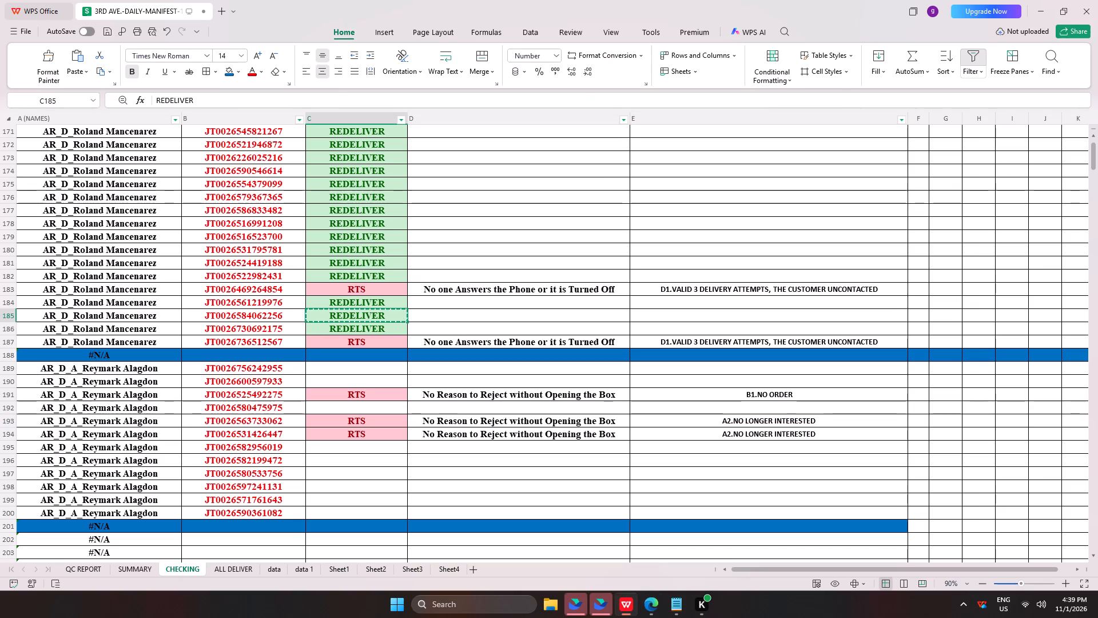
pyautogui.keyDown('ctrl'); pyautogui.moveTo(370, 369); pyautogui.dragTo(370, 379); pyautogui.keyUp('ctrl')
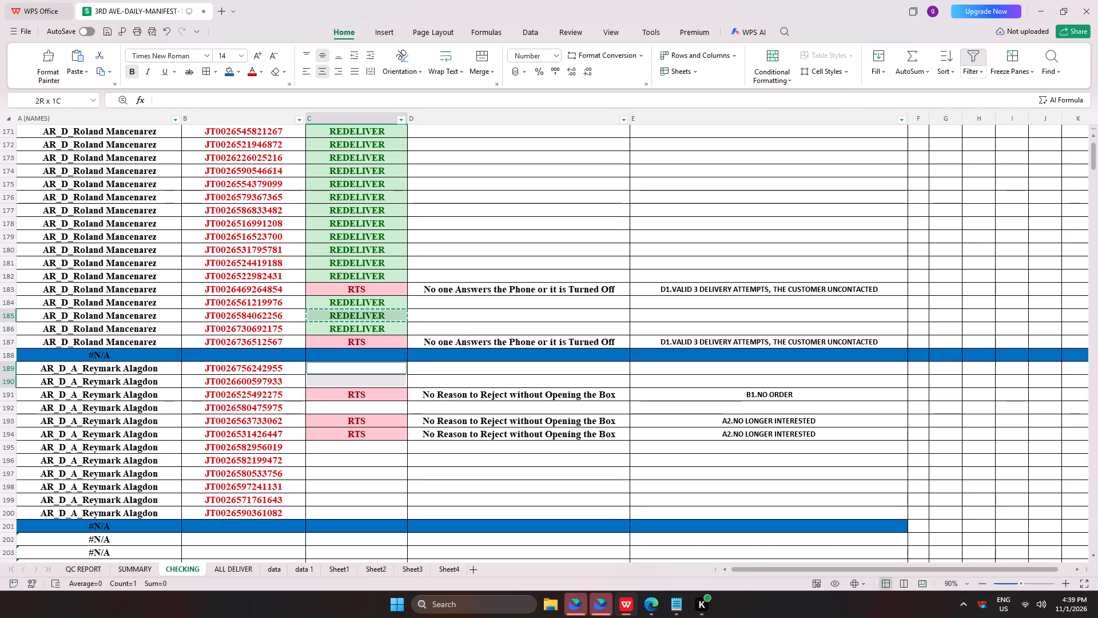
pyautogui.keyDown('ctrl'); pyautogui.click(376, 406); pyautogui.keyUp('ctrl')
pyautogui.keyDown('ctrl'); pyautogui.moveTo(365, 446); pyautogui.dragTo(371, 515); pyautogui.keyUp('ctrl')
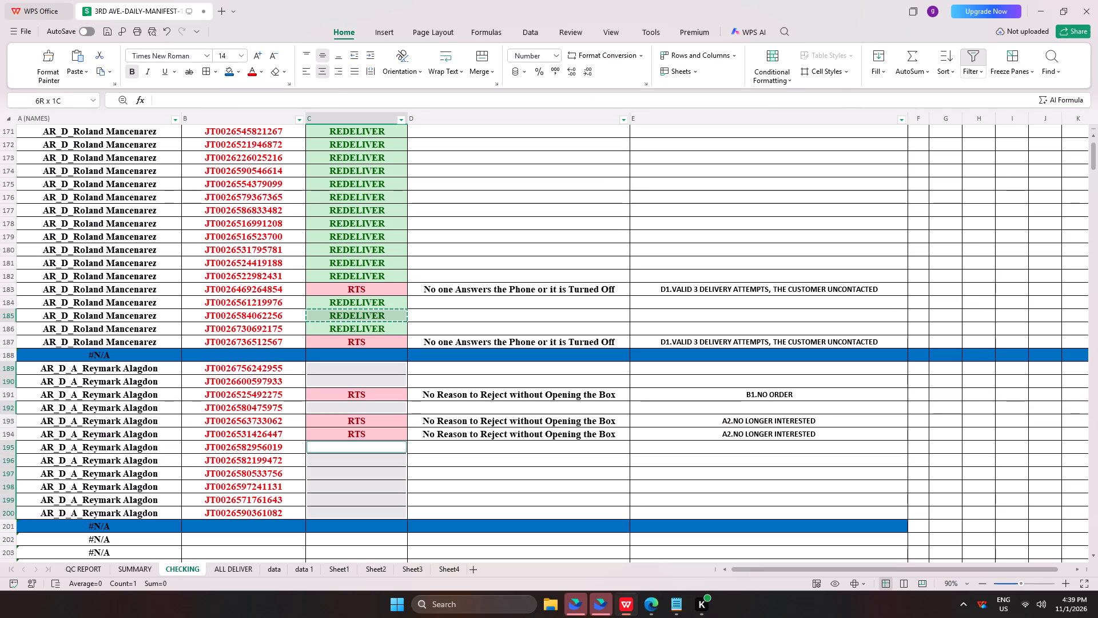
pyautogui.keyDown('ctrl'); pyautogui.moveTo(371, 515); pyautogui.dragTo(369, 518); pyautogui.keyUp('ctrl')
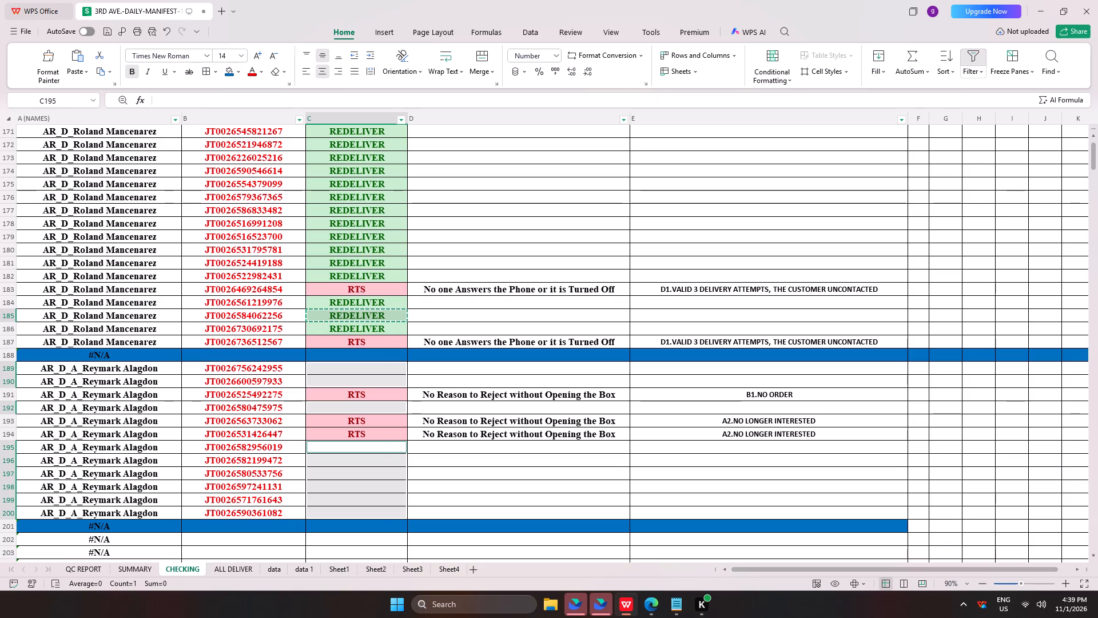
pyautogui.hotkey('ctrl', 'v')
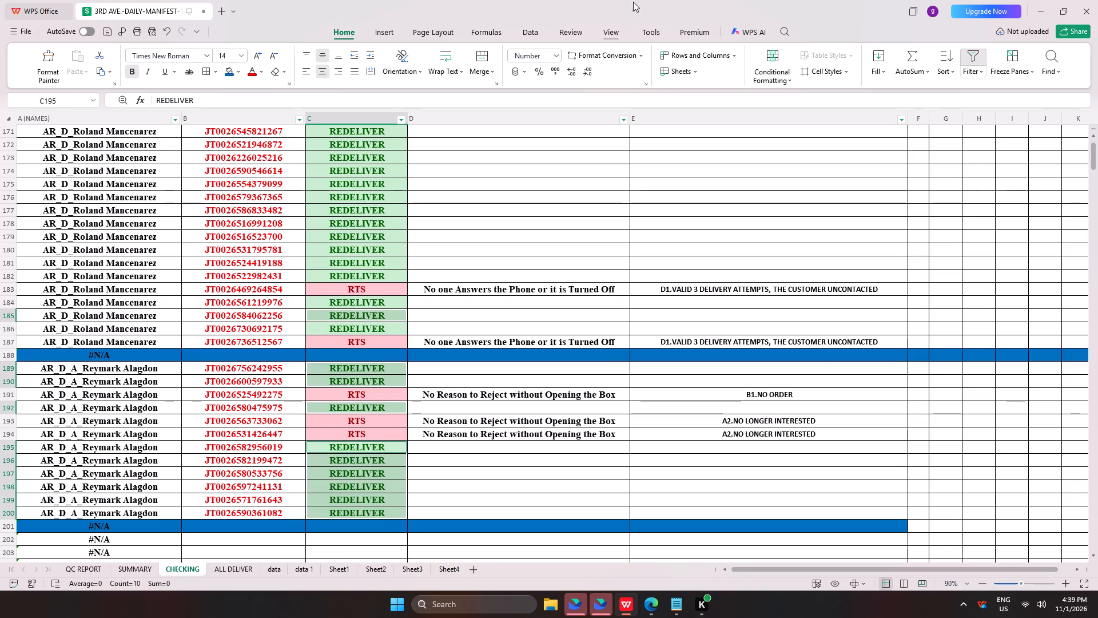
# Apply the current blue fill to cell C162 on the divider row above the Roland rows.
pyautogui.scroll(-5, 416, 151)
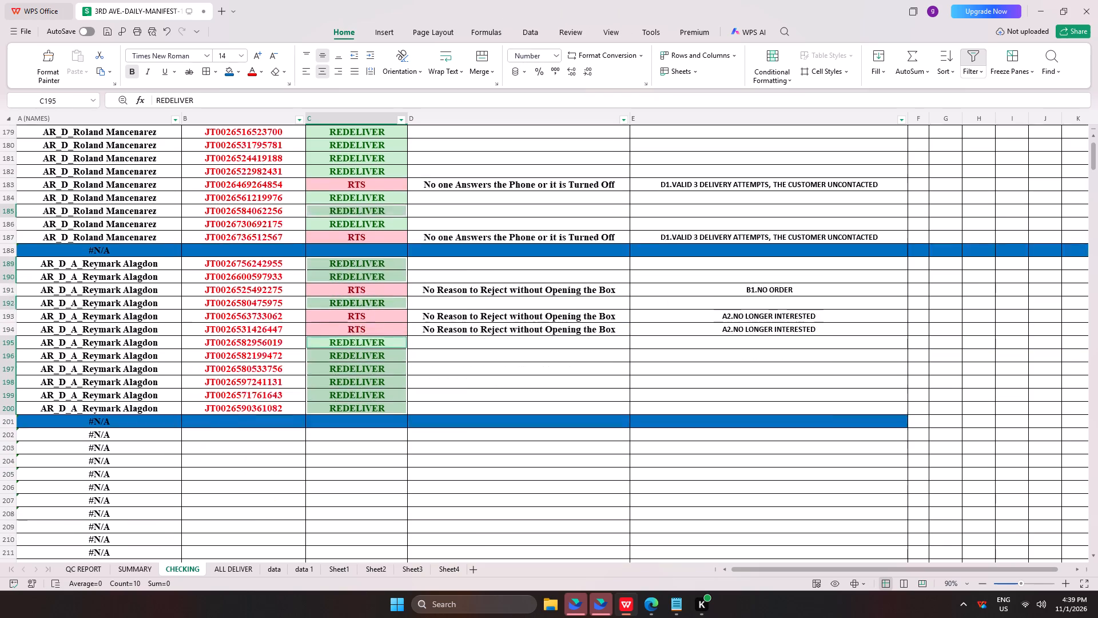
pyautogui.scroll(-1, 399, 151)
pyautogui.scroll(-4, 402, 274)
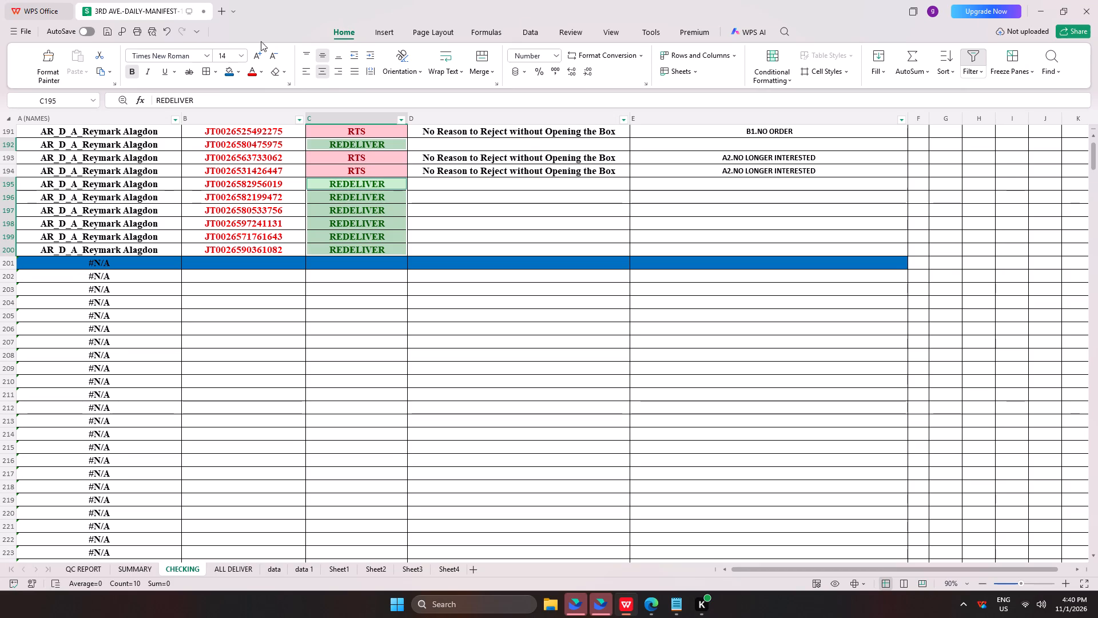
pyautogui.click(474, 301)
pyautogui.scroll(13, 476, 300)
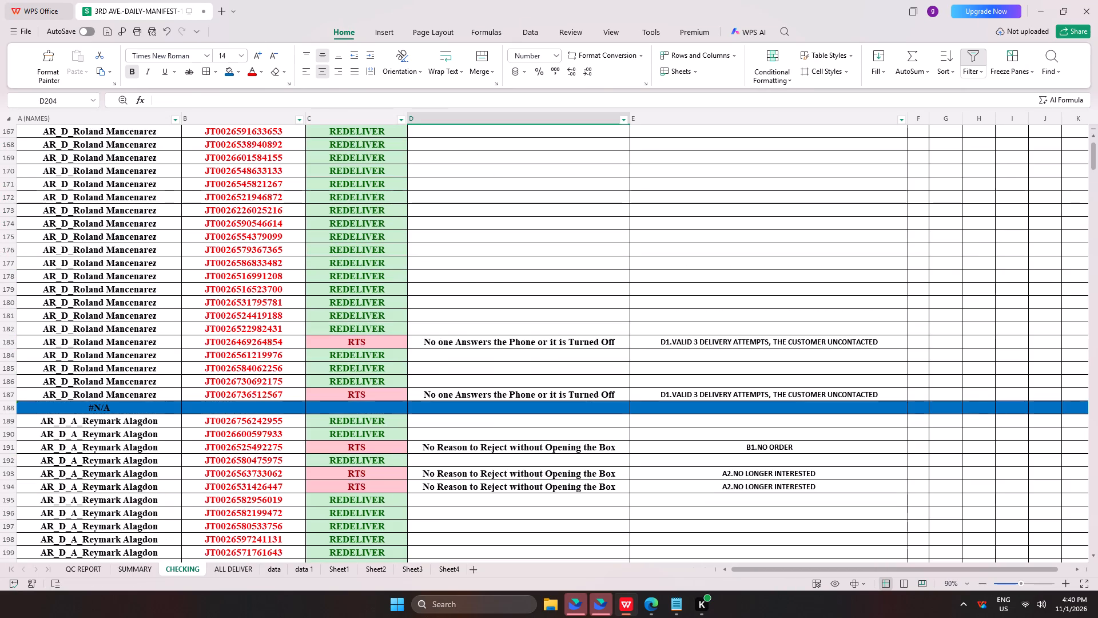
pyautogui.scroll(5, 531, 240)
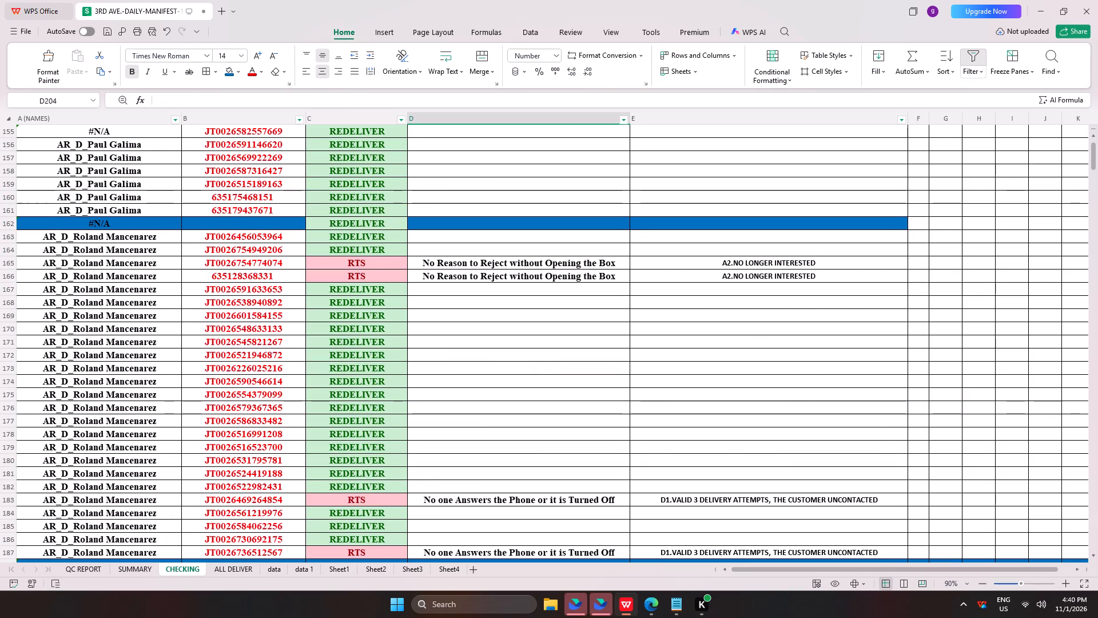
pyautogui.click(470, 206)
pyautogui.moveTo(315, 233); pyautogui.dragTo(319, 236)
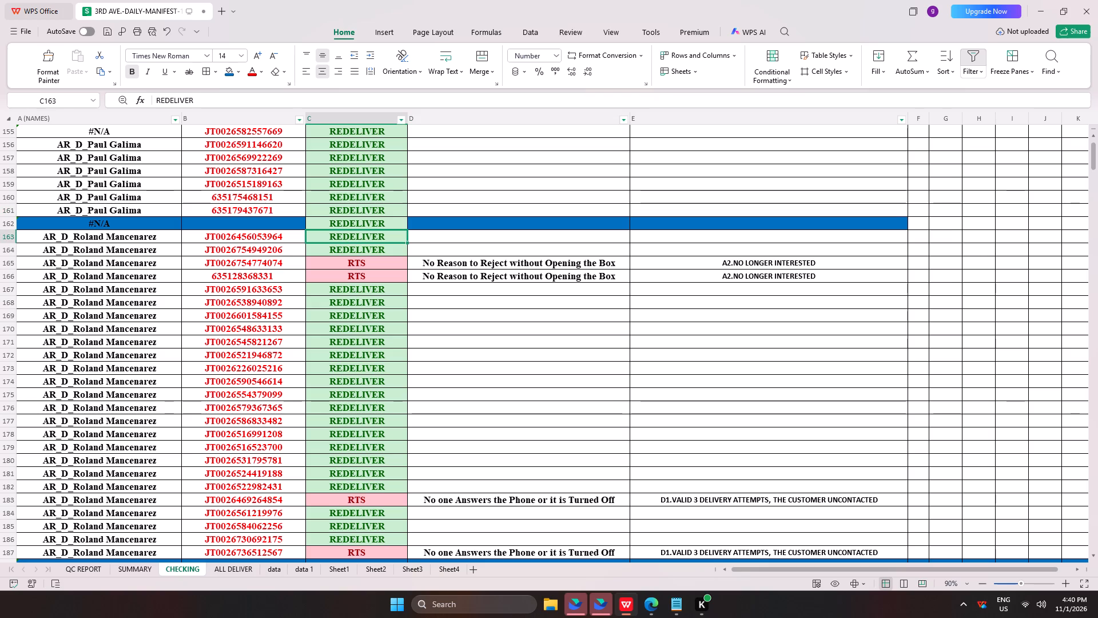
pyautogui.moveTo(319, 236); pyautogui.dragTo(360, 247)
pyautogui.click(321, 223)
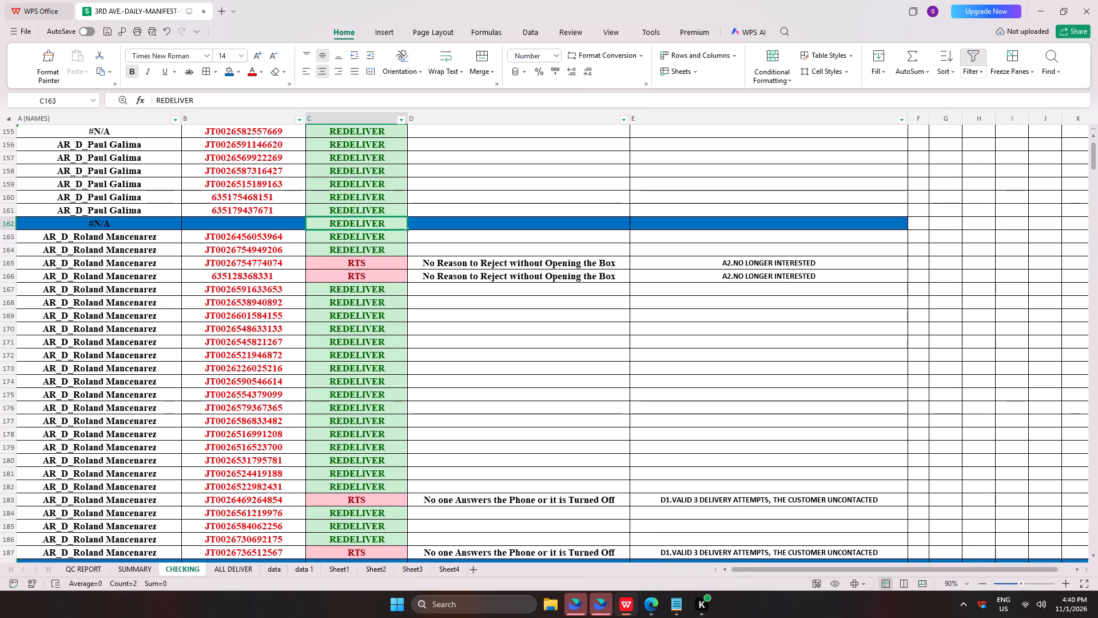
pyautogui.click(230, 72)
pyautogui.click(230, 74)
pyautogui.click(482, 184)
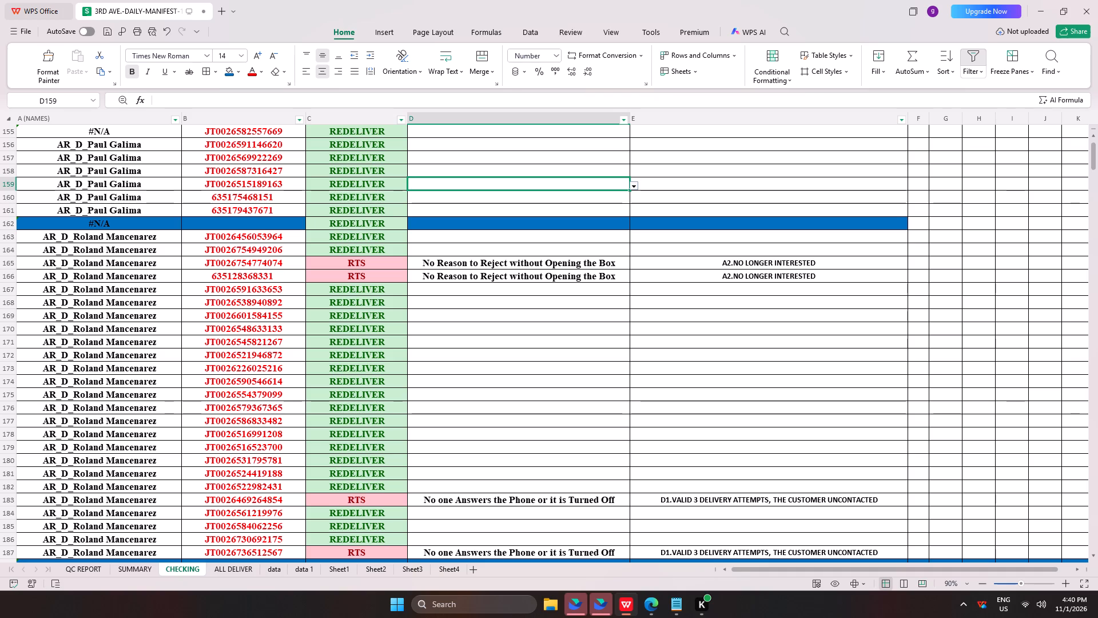
# Reapply the blue fill to divider cell C162 and clear its REDELIVER entry.
pyautogui.moveTo(332, 224); pyautogui.dragTo(367, 225)
pyautogui.click(228, 67)
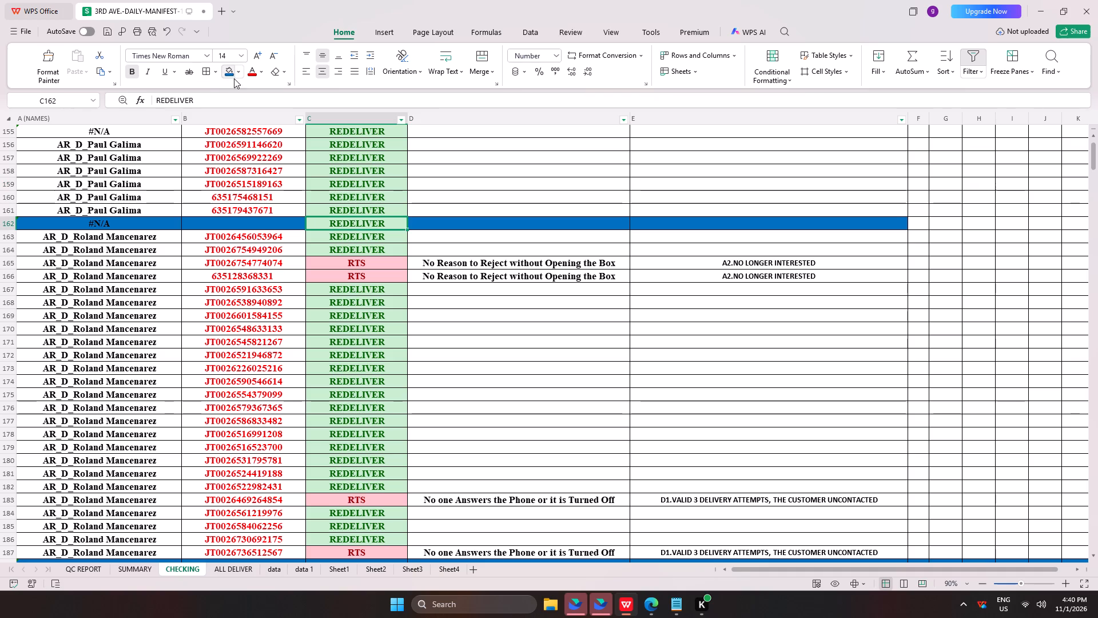
pyautogui.press('Delete')
pyautogui.click(494, 173)
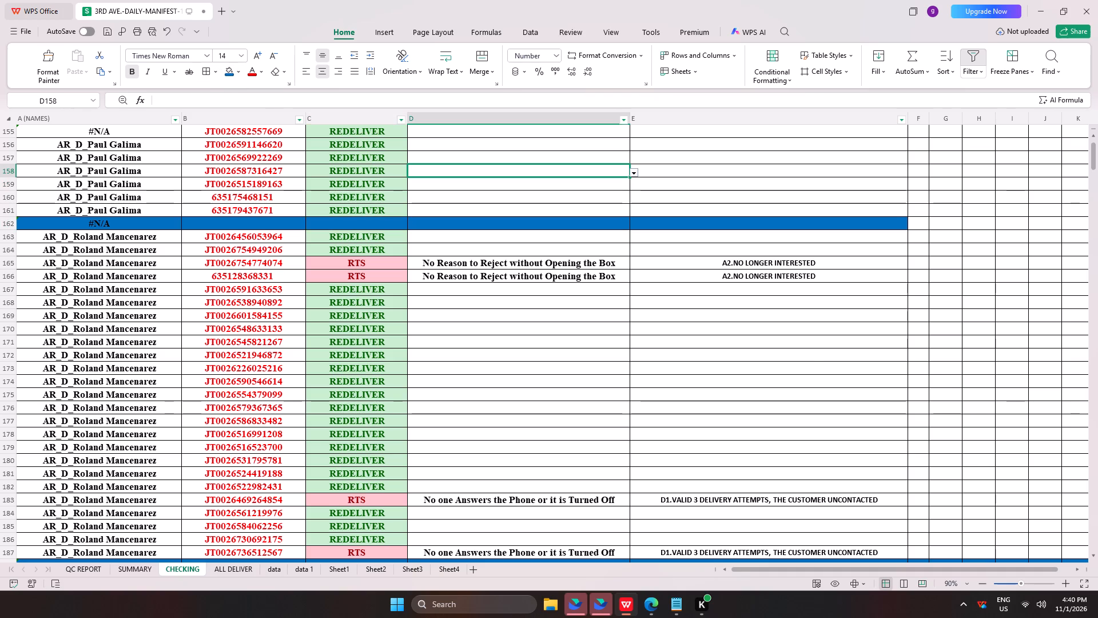
pyautogui.scroll(3, 579, 379)
pyautogui.scroll(-5, 580, 378)
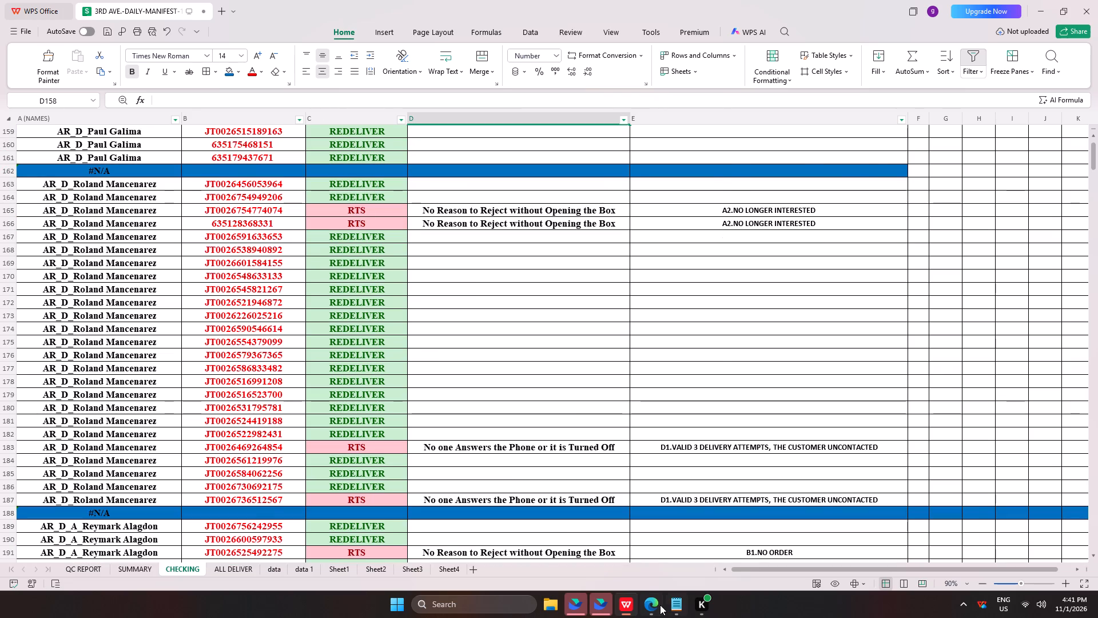
# In JMS Monitor Delivery, find the courier matching MARVI and open the details of the Currently Not POD quantity.
pyautogui.click(659, 605)
pyautogui.click(337, 88)
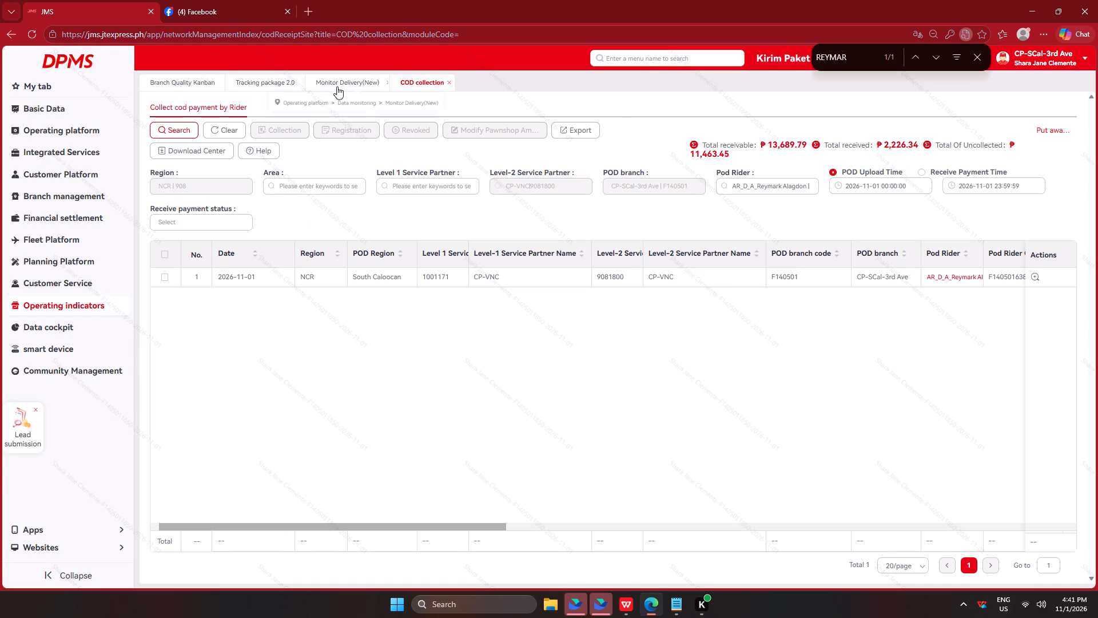
pyautogui.click(335, 85)
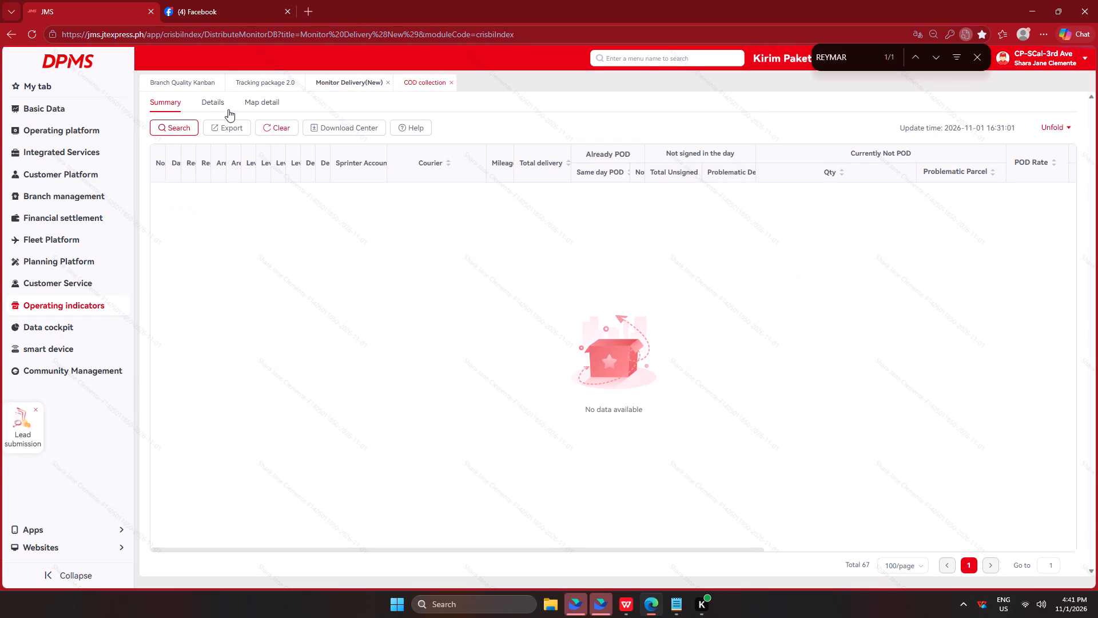
pyautogui.moveTo(848, 51); pyautogui.dragTo(810, 57)
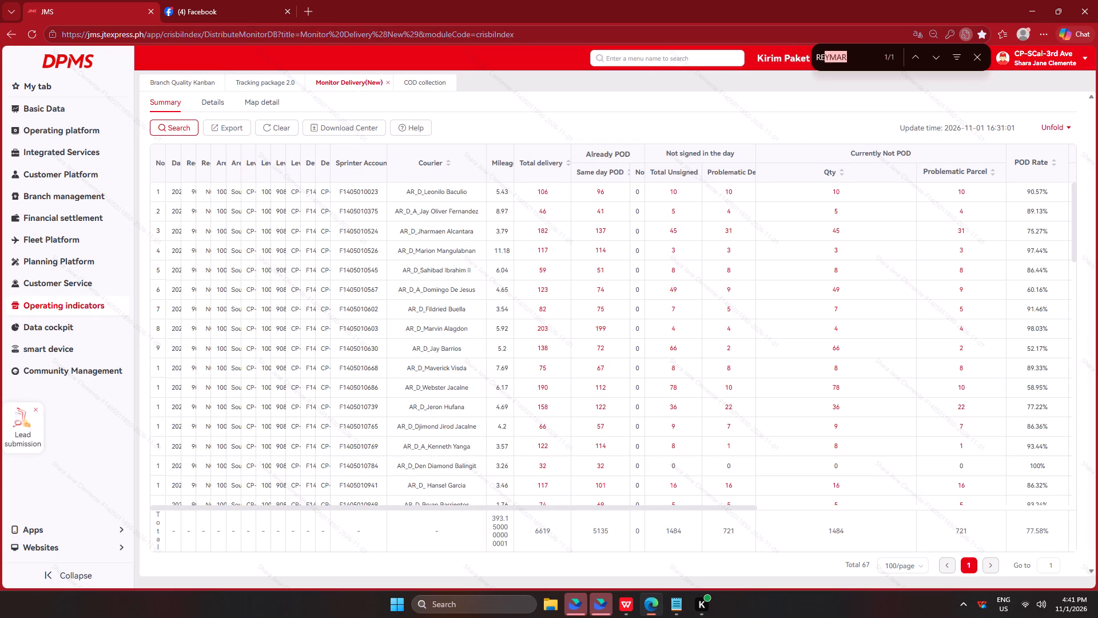
pyautogui.moveTo(810, 57); pyautogui.dragTo(810, 57)
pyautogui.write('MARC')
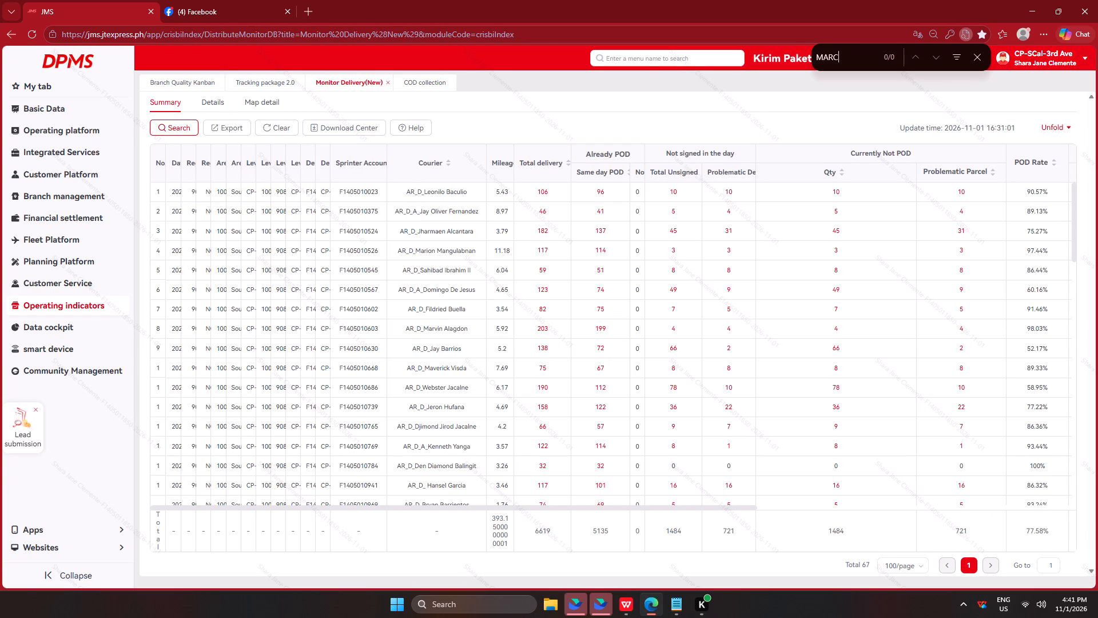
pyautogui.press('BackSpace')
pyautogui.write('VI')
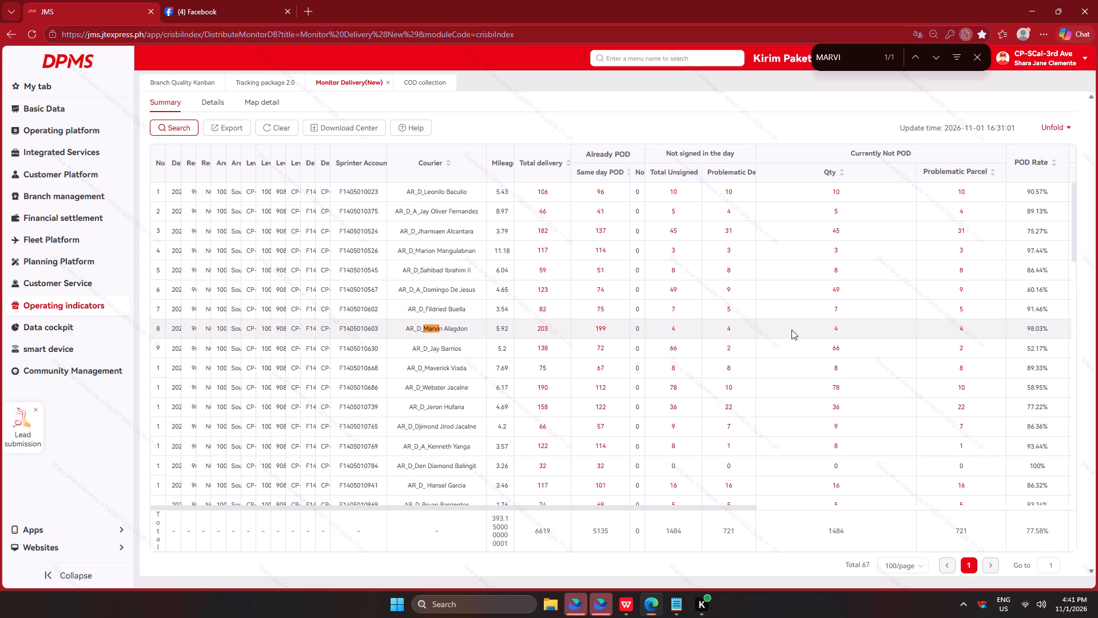
pyautogui.click(837, 330)
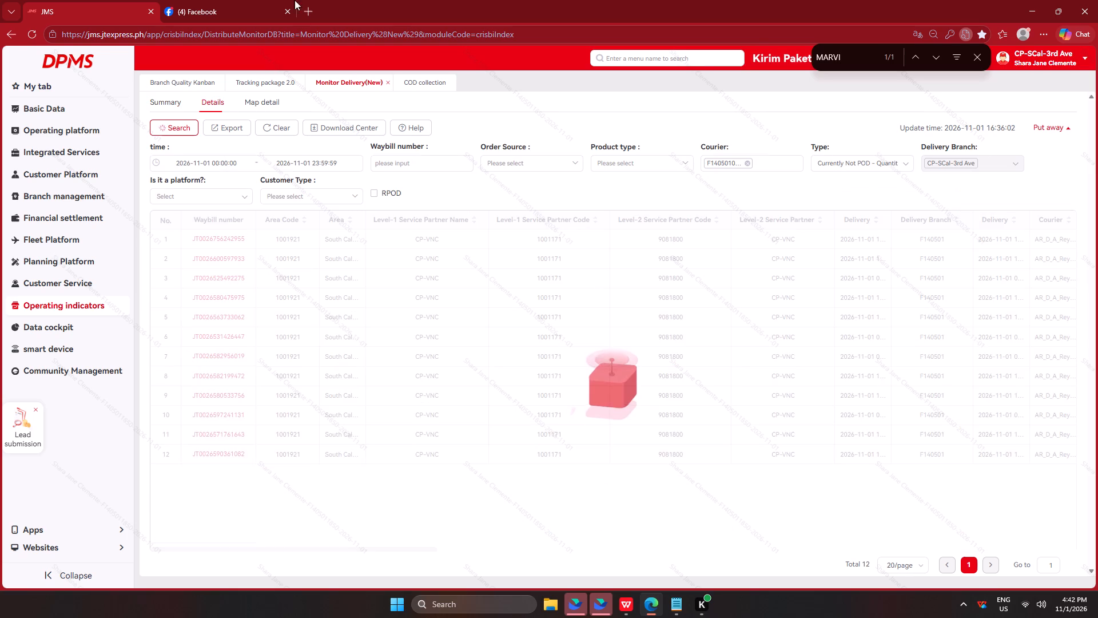
pyautogui.hotkey('ctrl', 'shift', 'a')
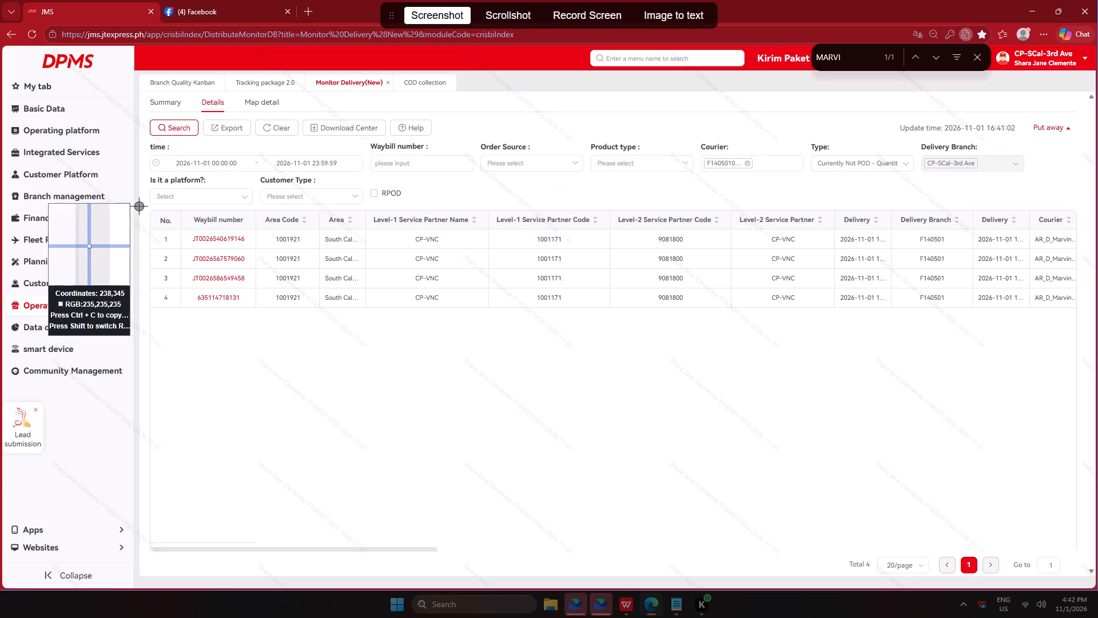
pyautogui.moveTo(180, 233); pyautogui.dragTo(249, 303)
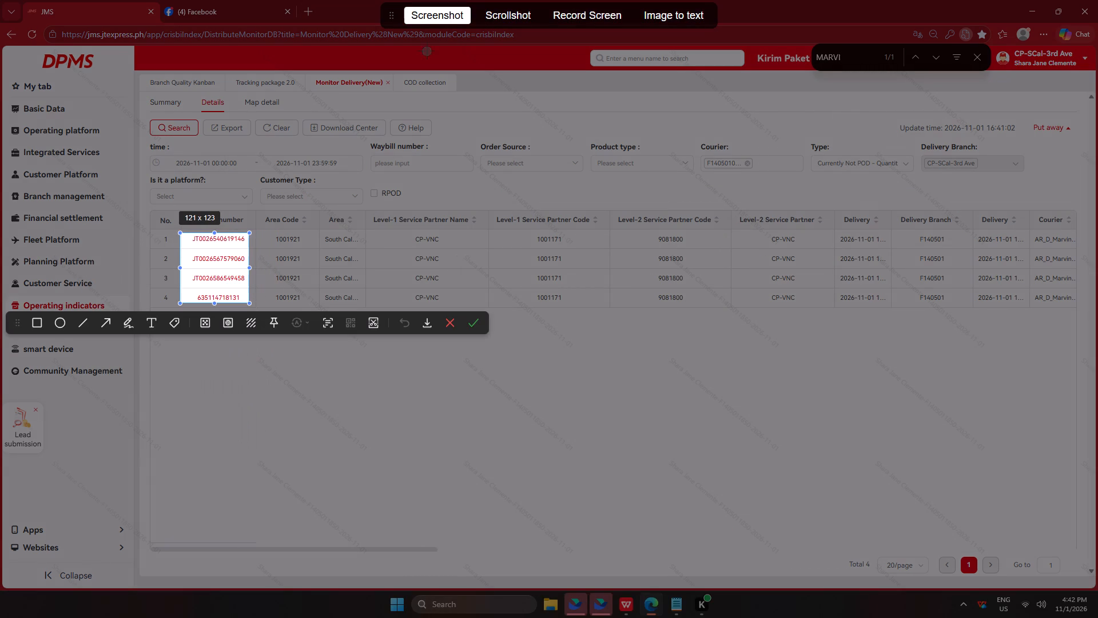
pyautogui.click(652, 15)
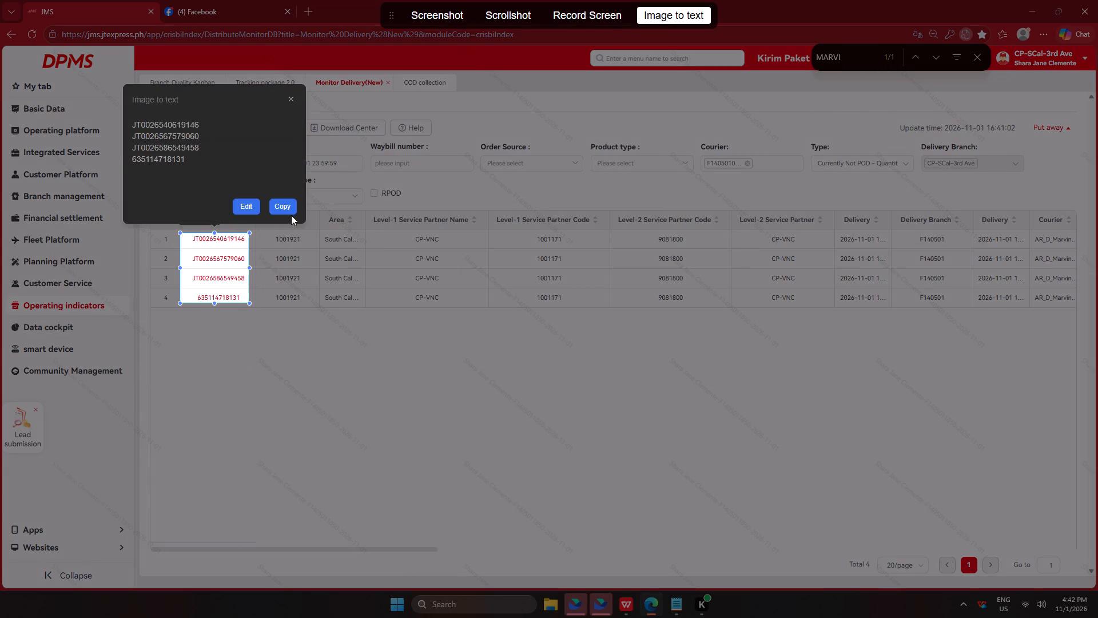
pyautogui.click(288, 205)
pyautogui.hotkey('alt', 'Tab')
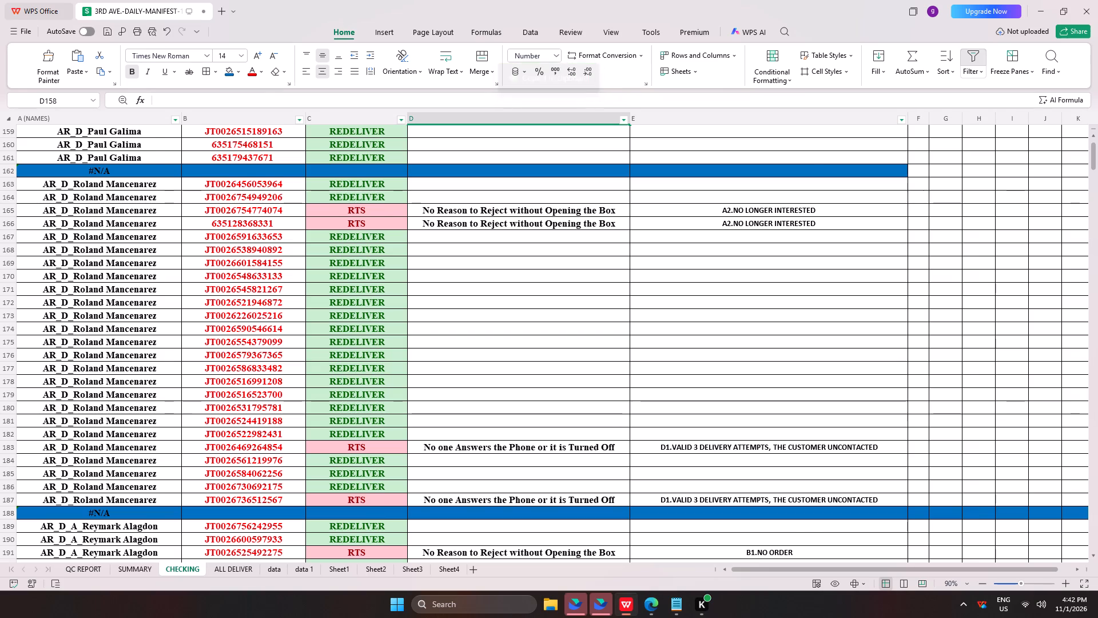
# Paste the four copied waybill numbers into column B of CHECKING, starting at B202 below the blue divider row.
pyautogui.scroll(-11, 357, 423)
pyautogui.click(249, 409)
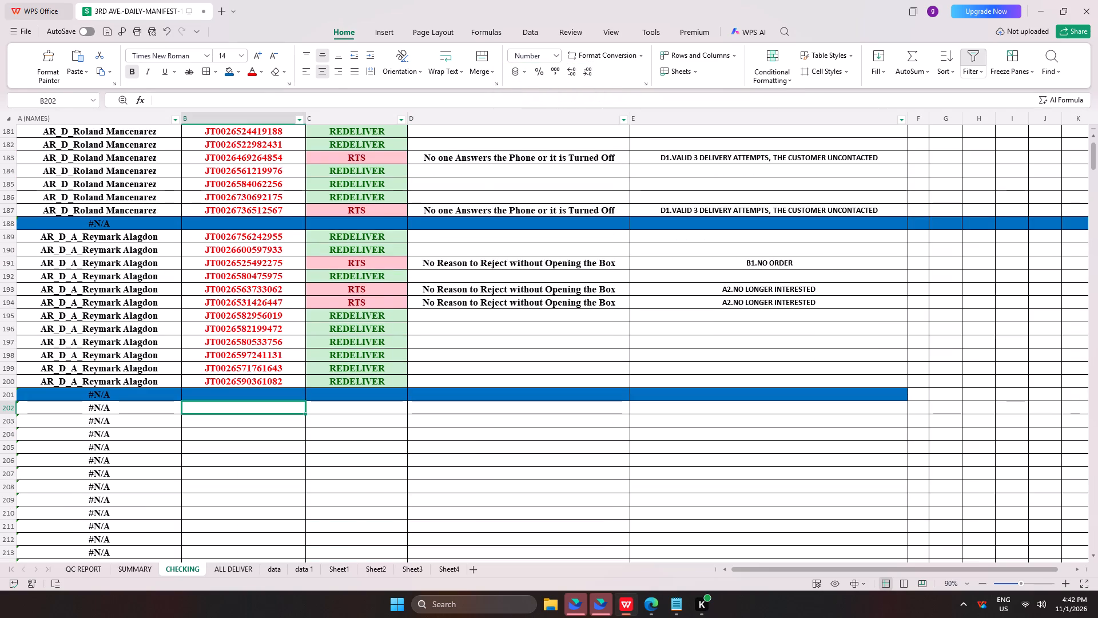
pyautogui.hotkey('ctrl', 'v')
# Switch to JMS and, in Tracking package 2.0, replace the previous waybills with the four copied ones and search them.
pyautogui.hotkey('alt', 'Tab')
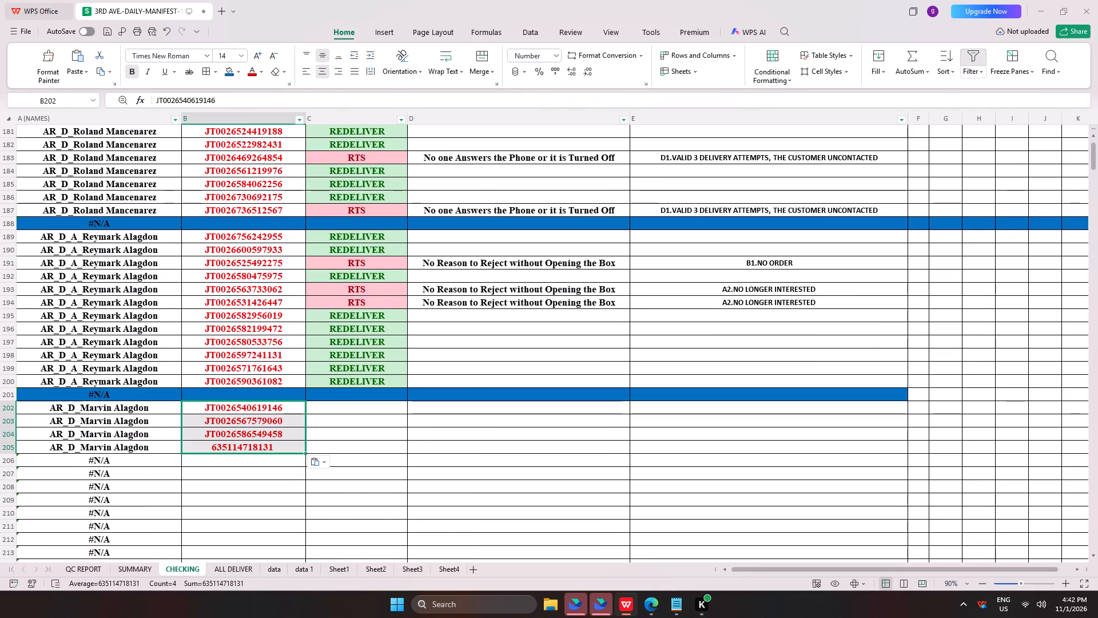
pyautogui.click(260, 68)
pyautogui.click(248, 93)
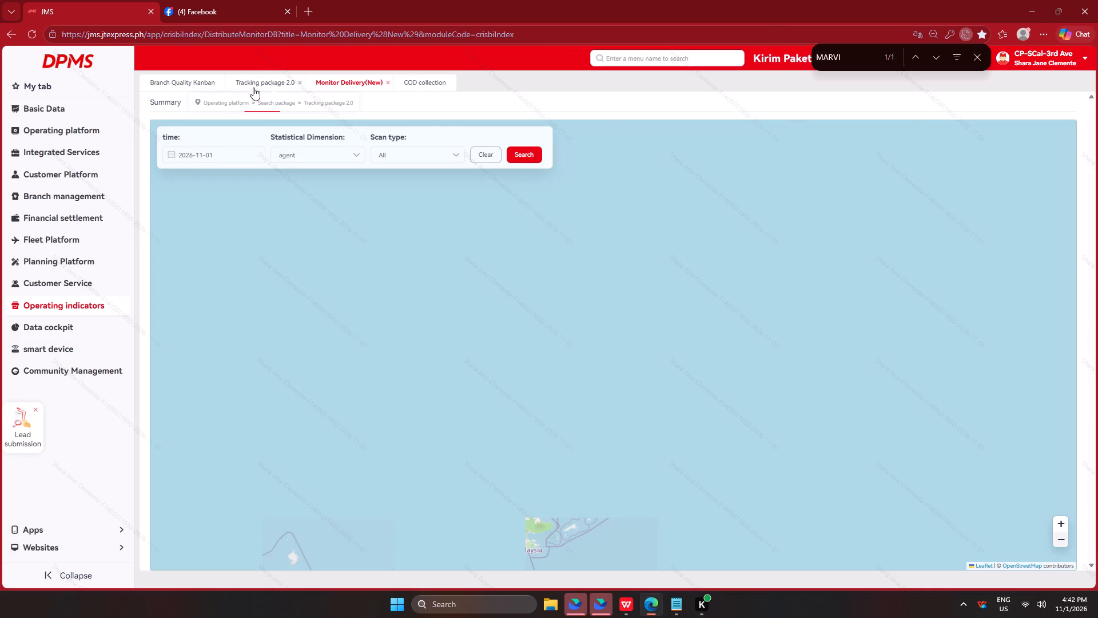
pyautogui.click(142, 105)
pyautogui.click(159, 104)
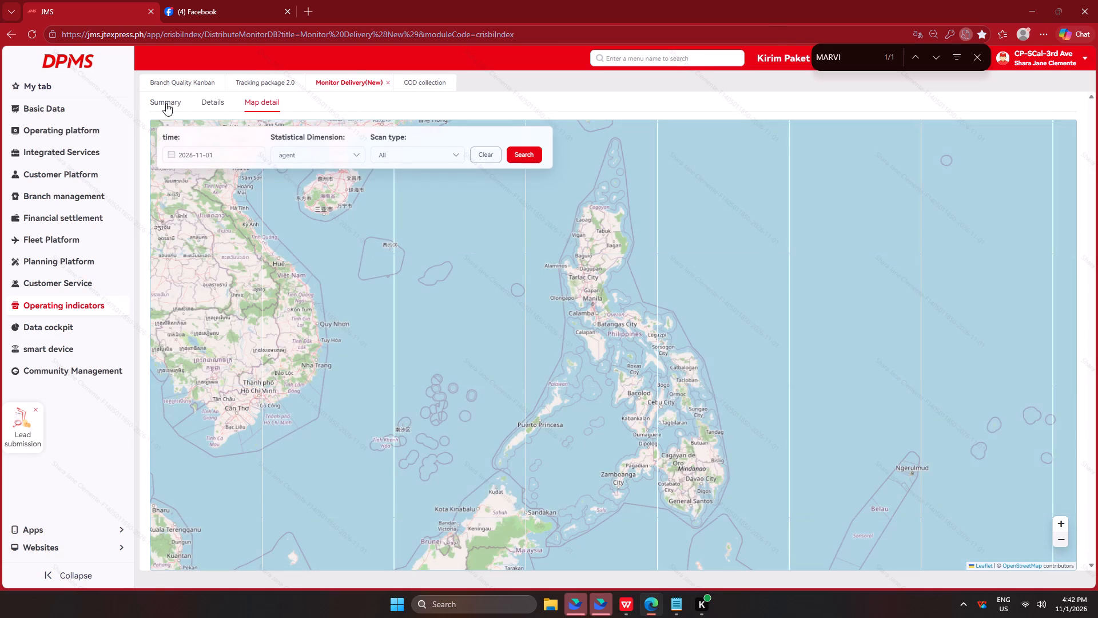
pyautogui.click(170, 100)
pyautogui.click(241, 84)
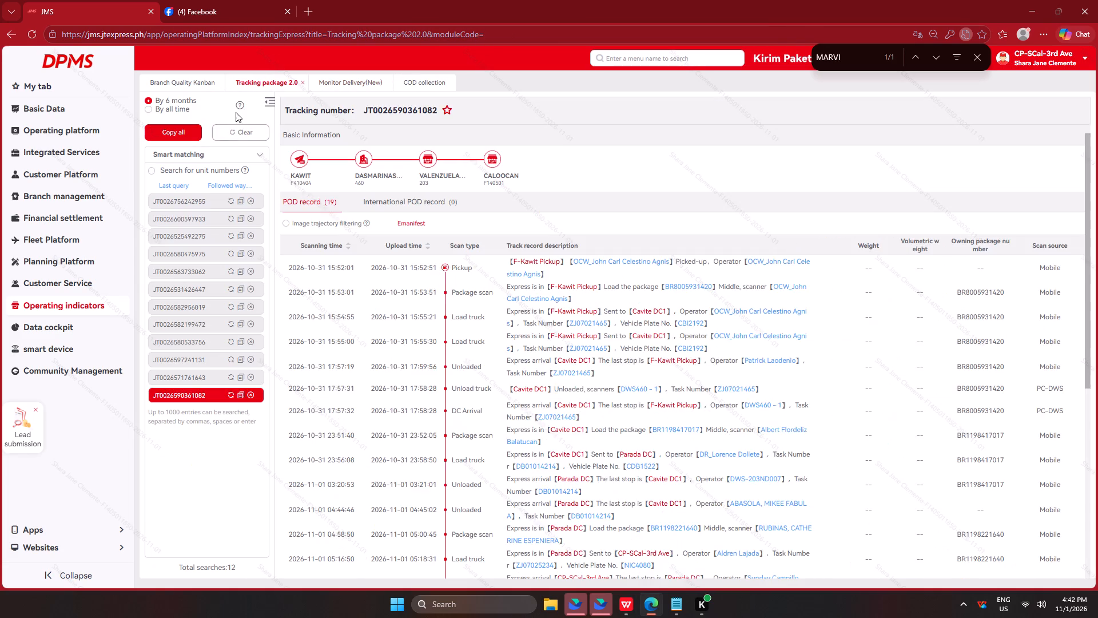
pyautogui.click(237, 135)
pyautogui.click(225, 277)
pyautogui.hotkey('ctrl', 'v')
pyautogui.scroll(-7, 497, 226)
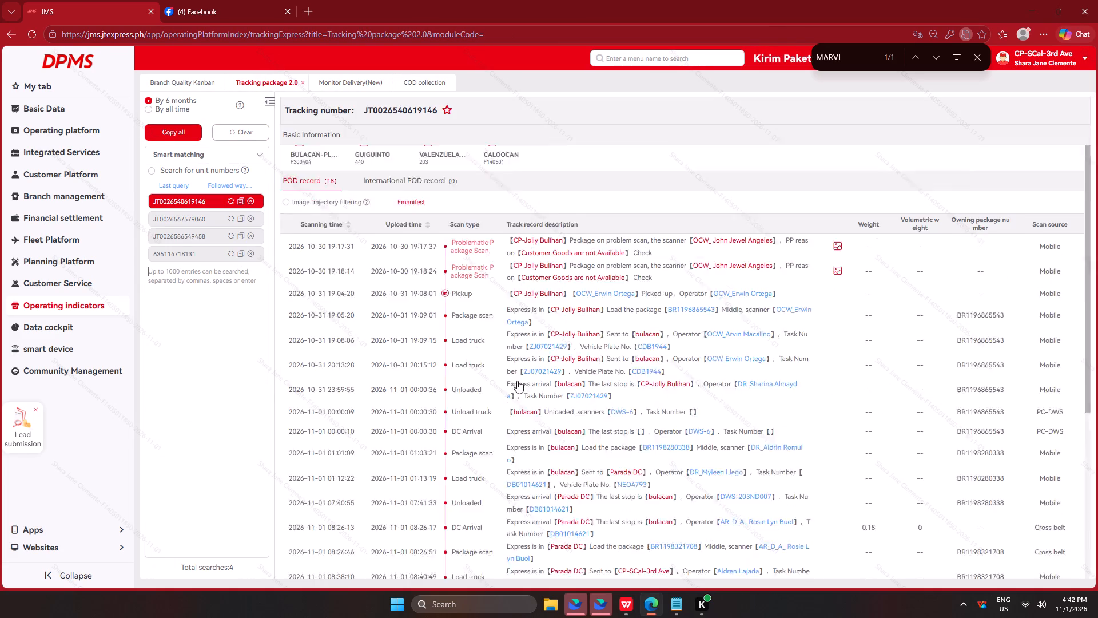
pyautogui.scroll(-1, 517, 381)
pyautogui.click(186, 217)
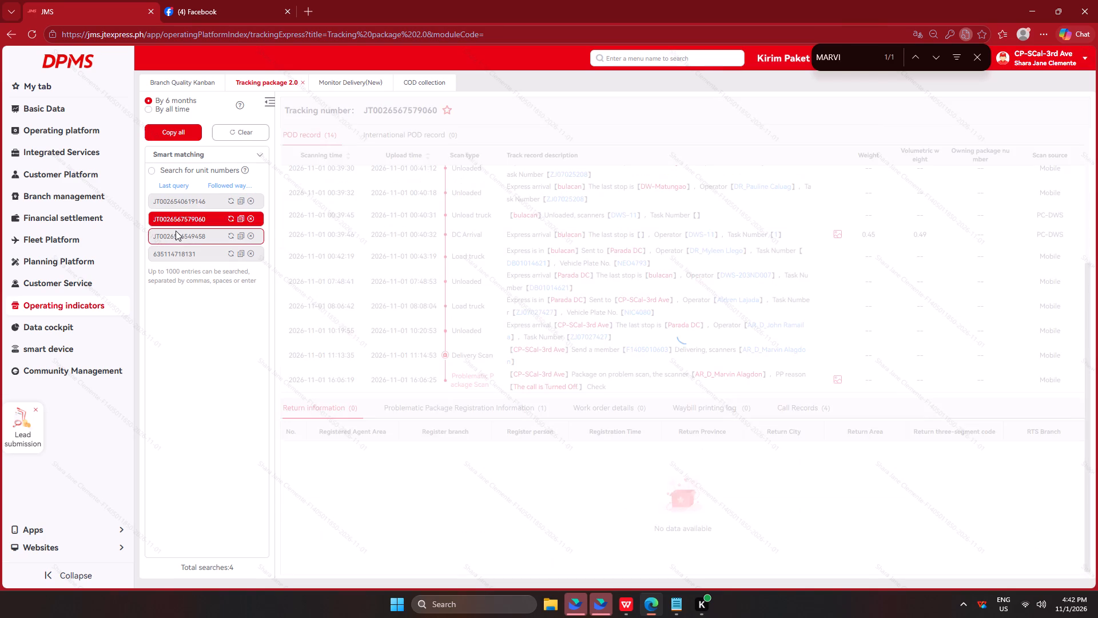
pyautogui.click(176, 231)
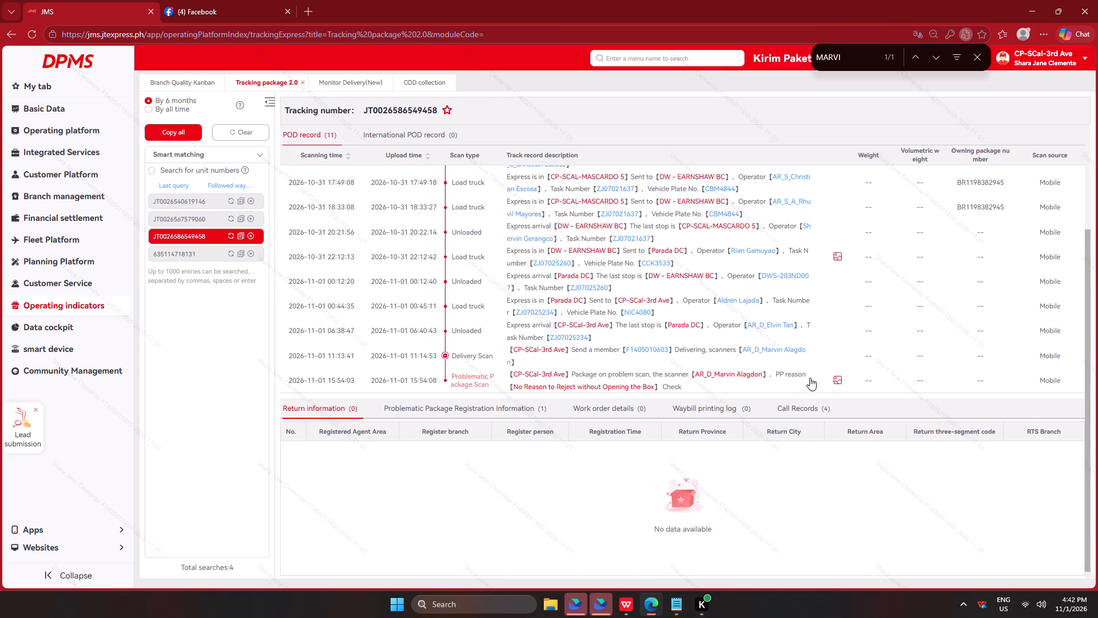
pyautogui.click(833, 379)
pyautogui.click(387, 226)
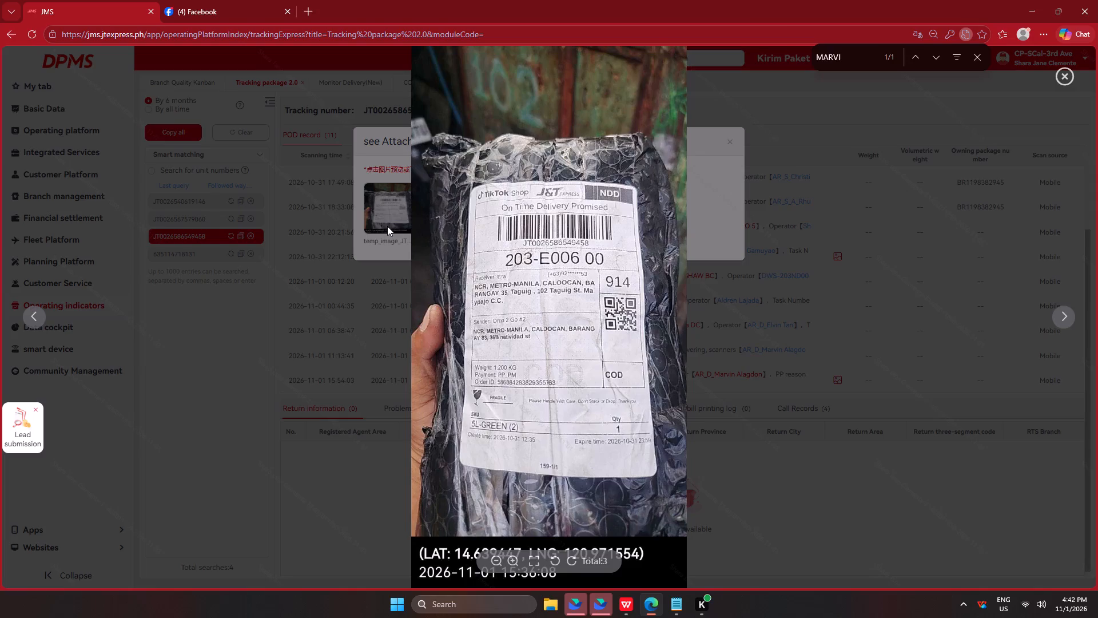
pyautogui.press('Down')
pyautogui.press('Right')
pyautogui.press('Right')
pyautogui.press('Right')
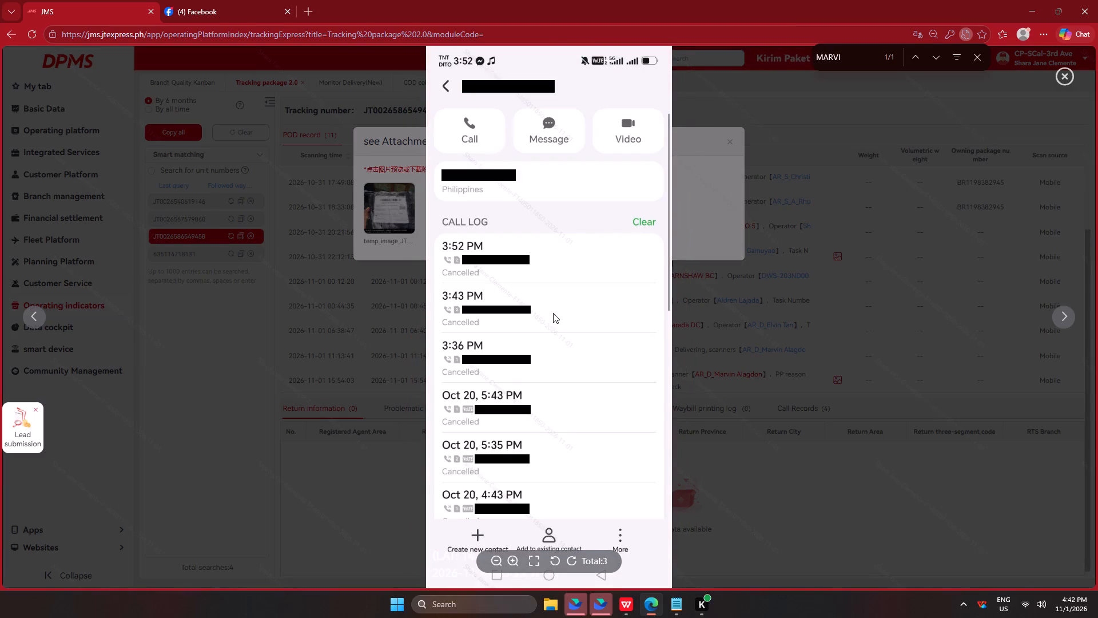
pyautogui.click(898, 247)
pyautogui.click(889, 259)
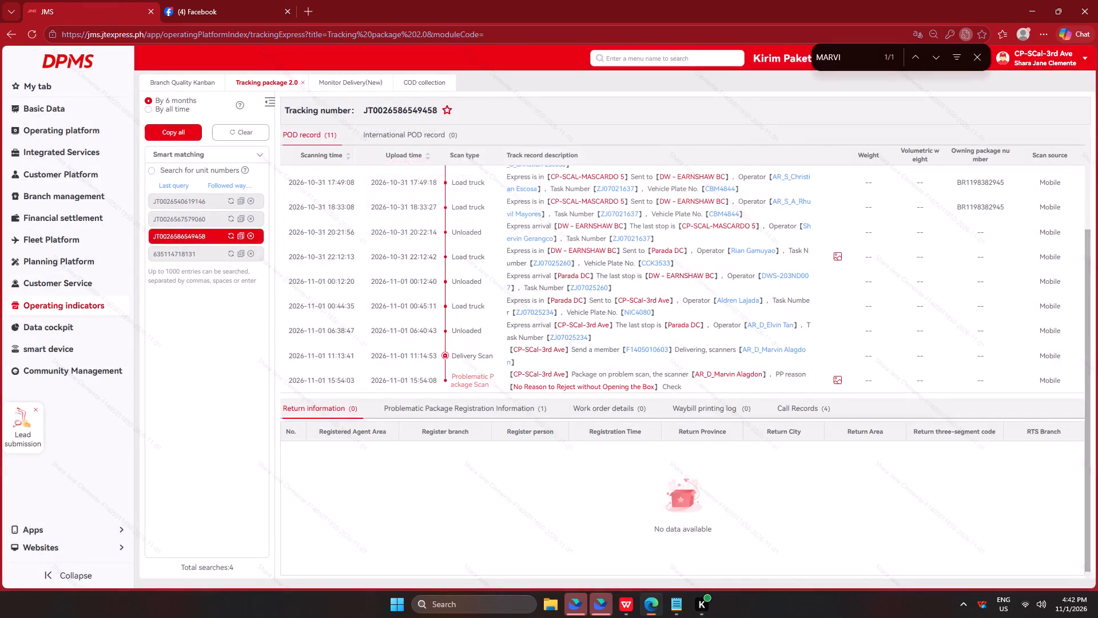
pyautogui.click(170, 259)
pyautogui.scroll(-1, 689, 412)
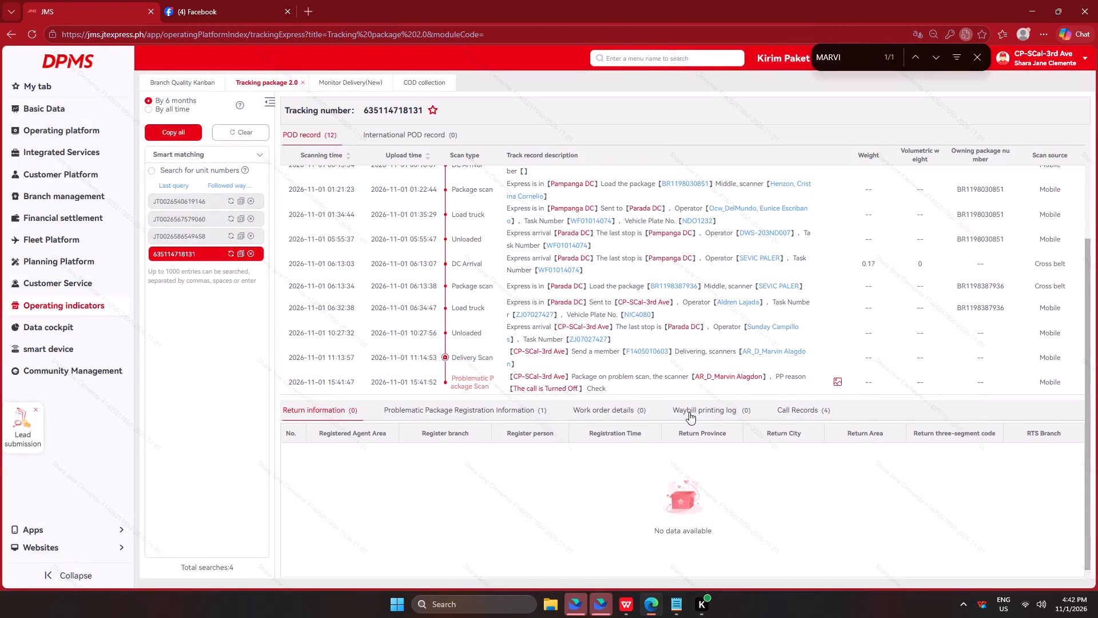
pyautogui.hotkey('alt', 'Tab')
pyautogui.moveTo(364, 305); pyautogui.dragTo(371, 303)
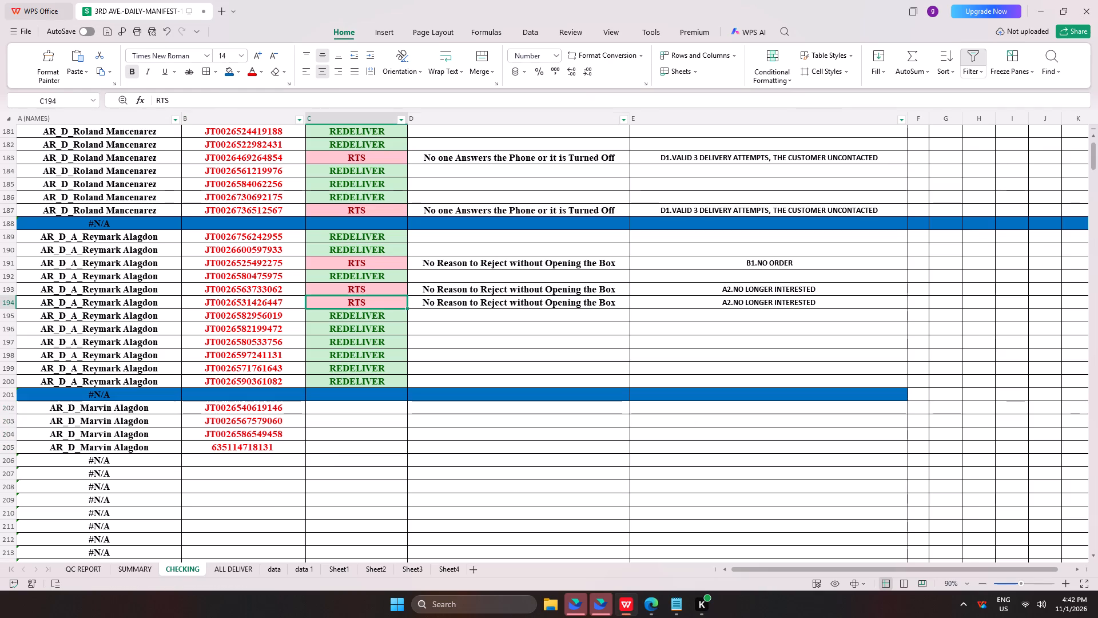
pyautogui.moveTo(371, 303); pyautogui.dragTo(493, 304)
pyautogui.hotkey('ctrl', 'c')
pyautogui.click(331, 438)
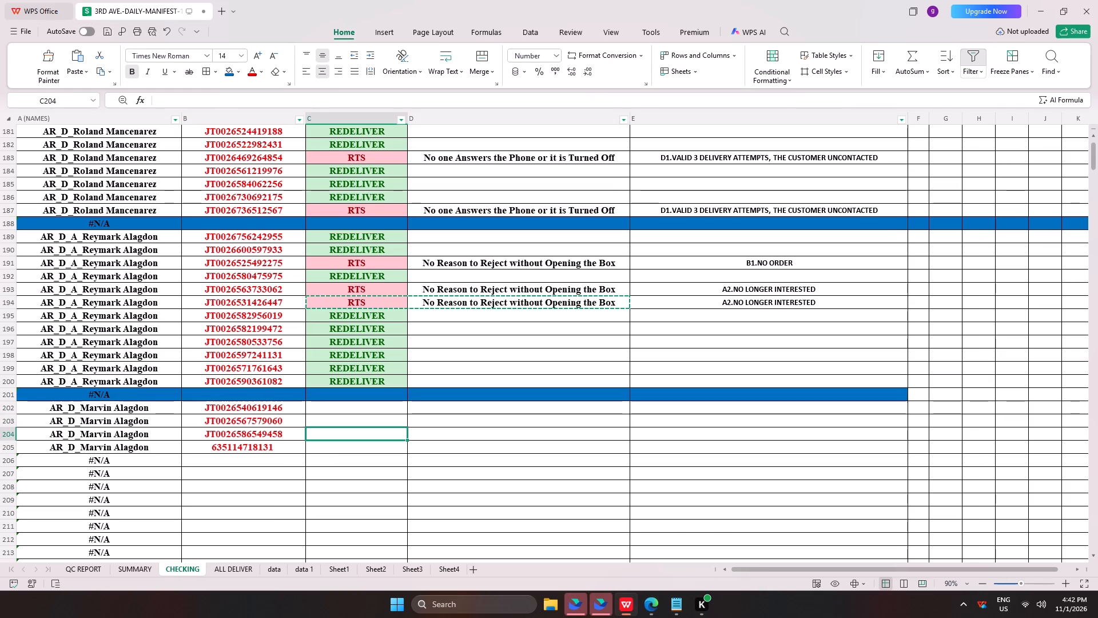
pyautogui.hotkey('ctrl', 'v')
pyautogui.moveTo(29, 463); pyautogui.dragTo(432, 448)
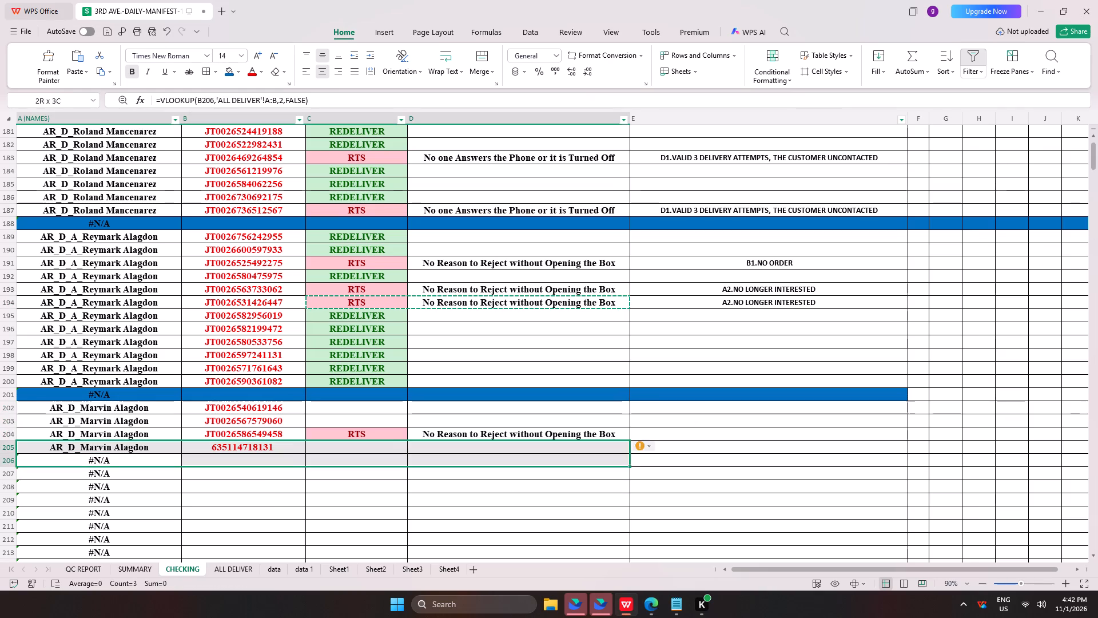
pyautogui.moveTo(432, 448); pyautogui.dragTo(679, 463)
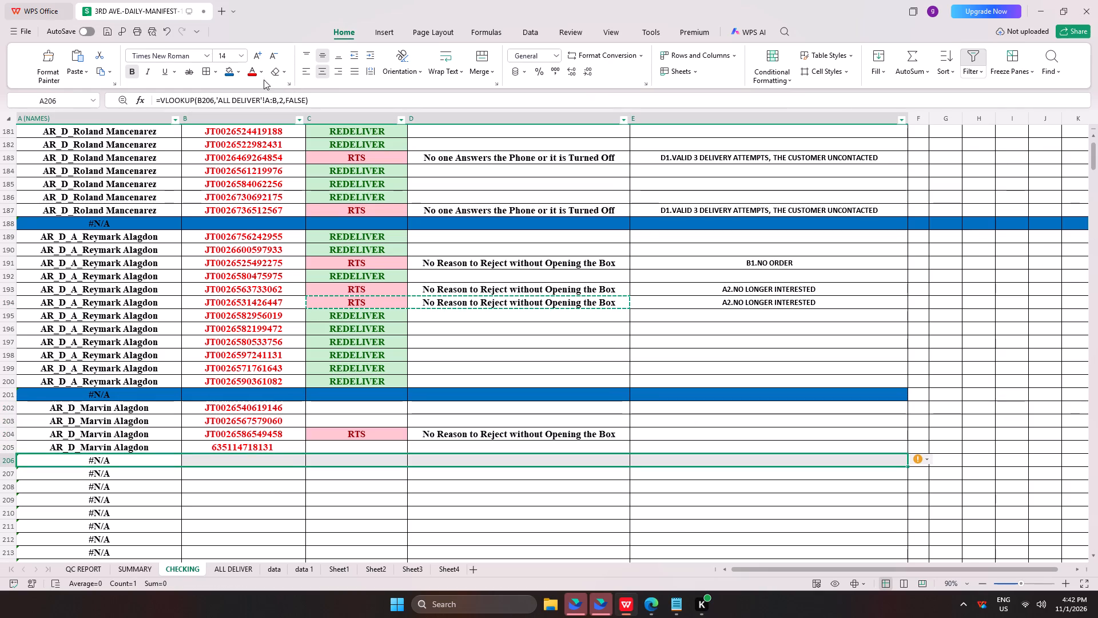
pyautogui.click(231, 77)
pyautogui.click(462, 423)
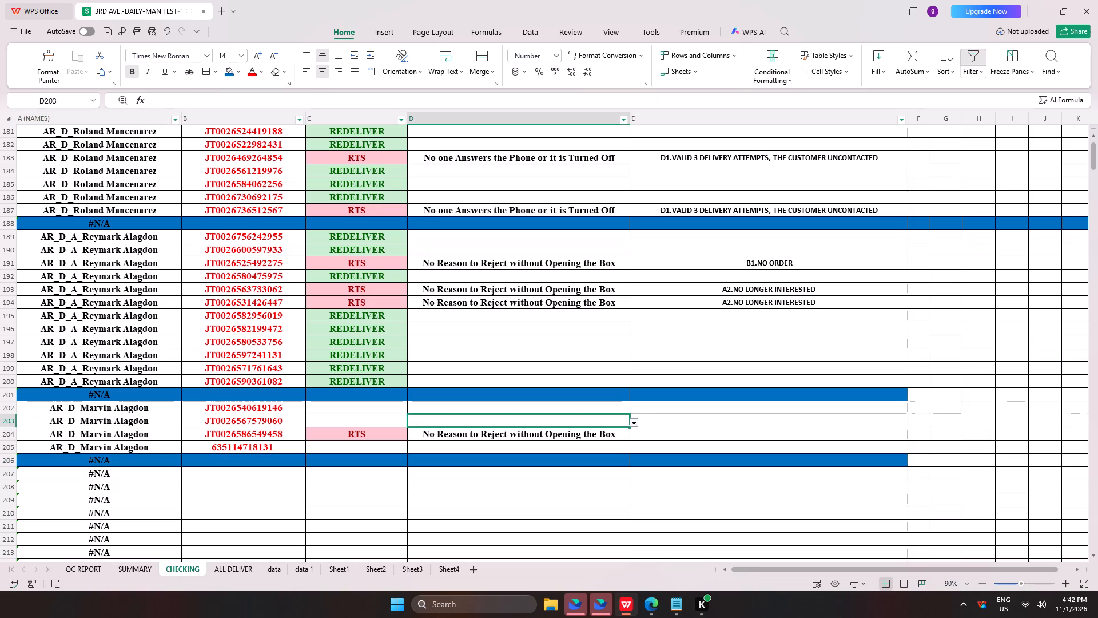
# Copy the REDELIVER status from C198 into C202, C203 and C205 for the courier's other three waybills.
pyautogui.click(356, 359)
pyautogui.hotkey('ctrl', 'c')
pyautogui.keyDown('ctrl'); pyautogui.moveTo(339, 416); pyautogui.dragTo(339, 421); pyautogui.keyUp('ctrl')
pyautogui.keyDown('ctrl'); pyautogui.click(350, 408); pyautogui.keyUp('ctrl')
pyautogui.keyDown('ctrl'); pyautogui.click(353, 450); pyautogui.keyUp('ctrl')
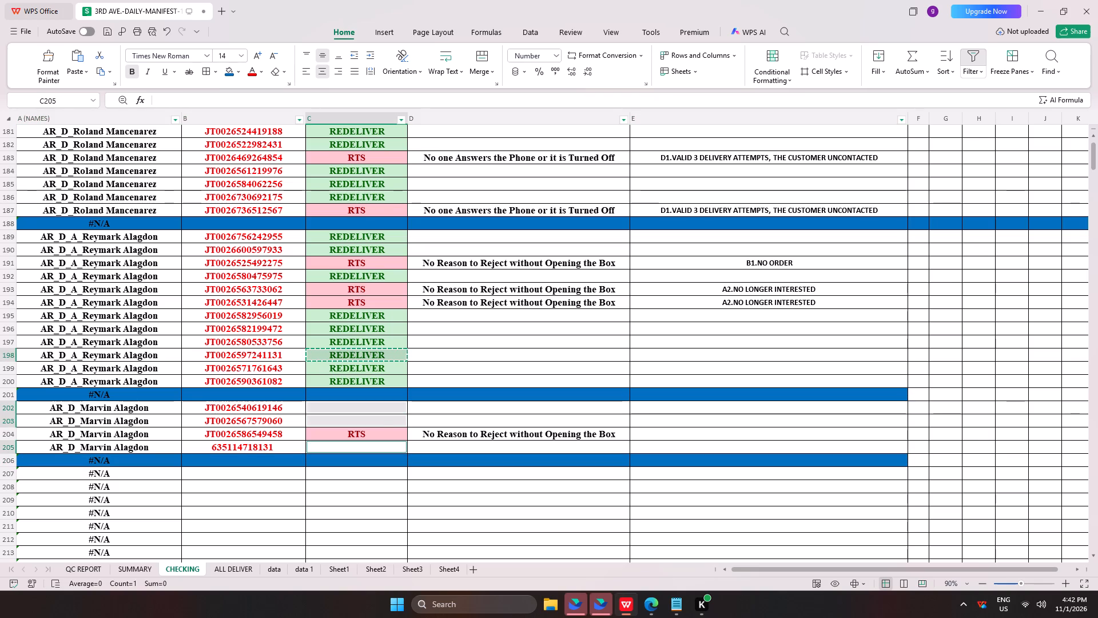
pyautogui.hotkey('ctrl', 'v')
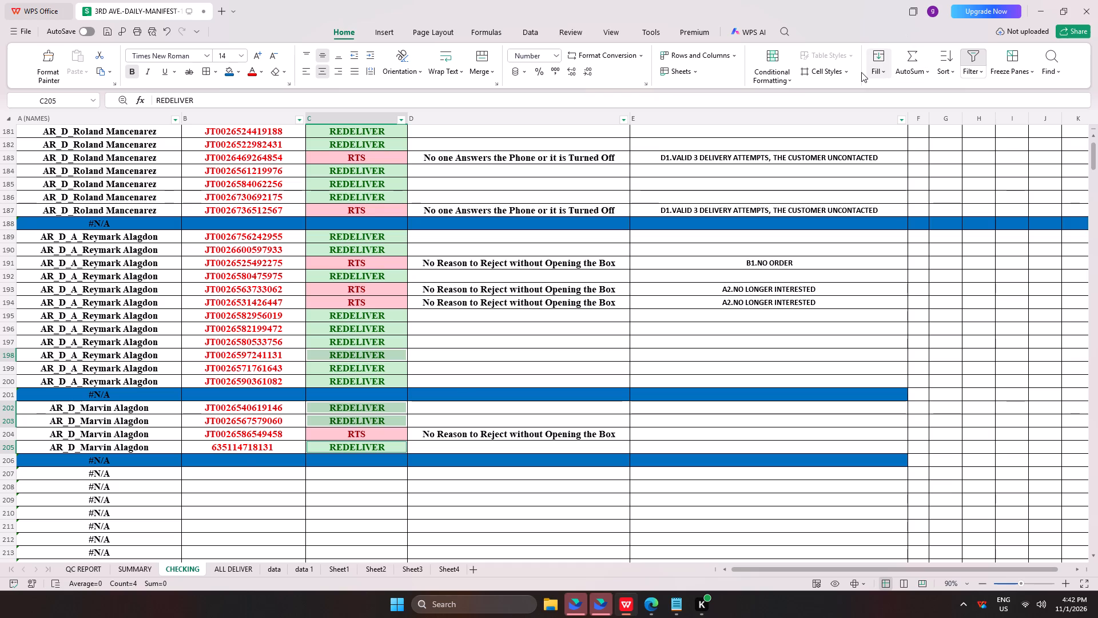
pyautogui.hotkey('alt', 'Tab')
pyautogui.click(417, 76)
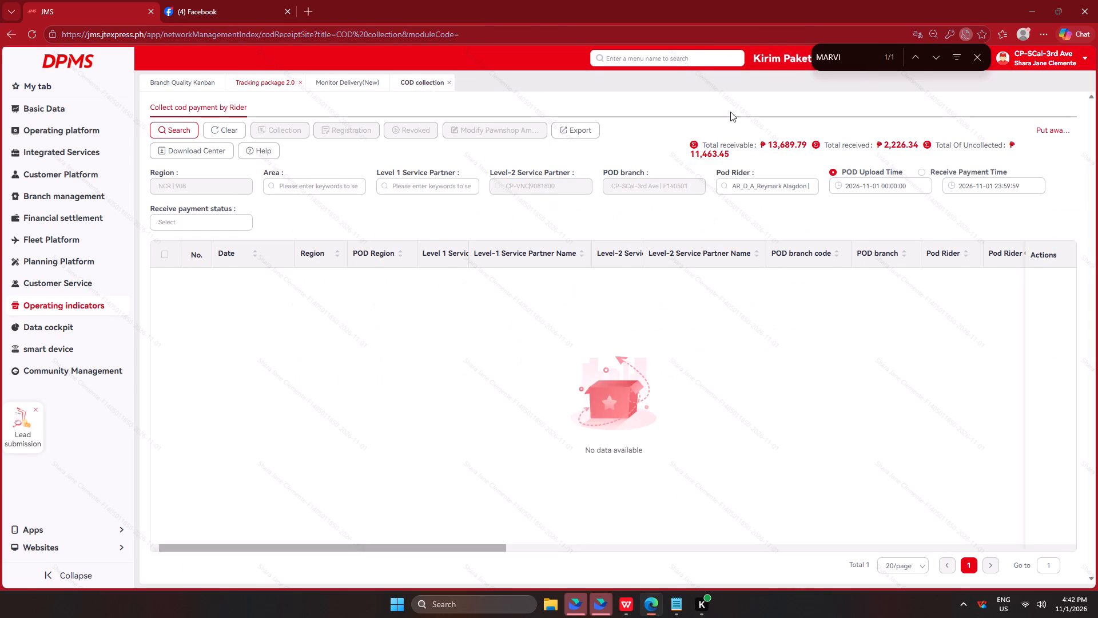
pyautogui.doubleClick(810, 187)
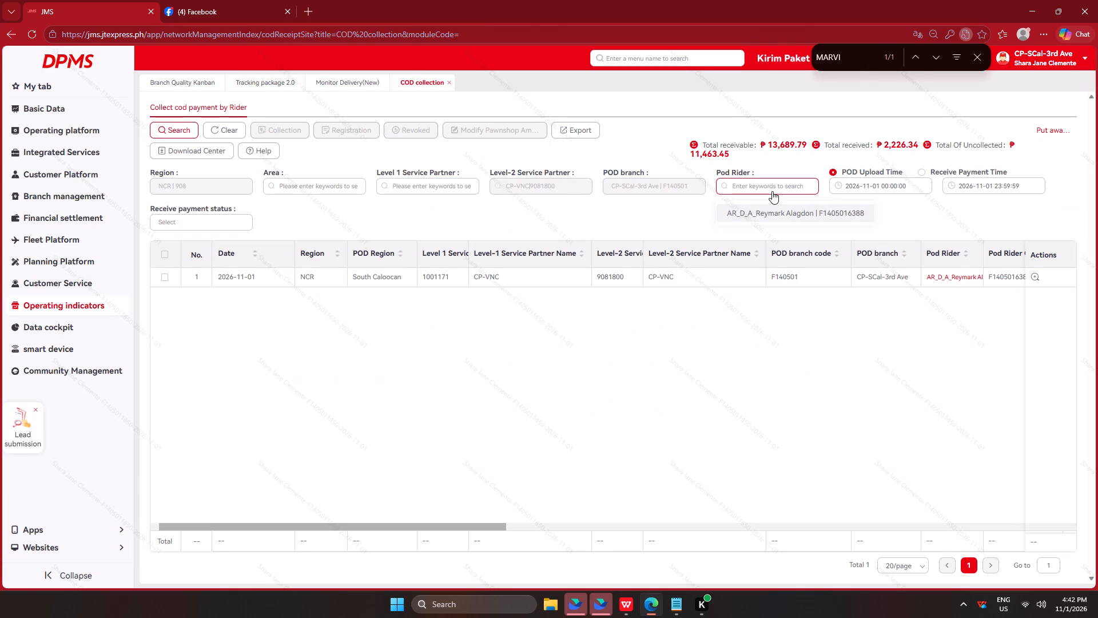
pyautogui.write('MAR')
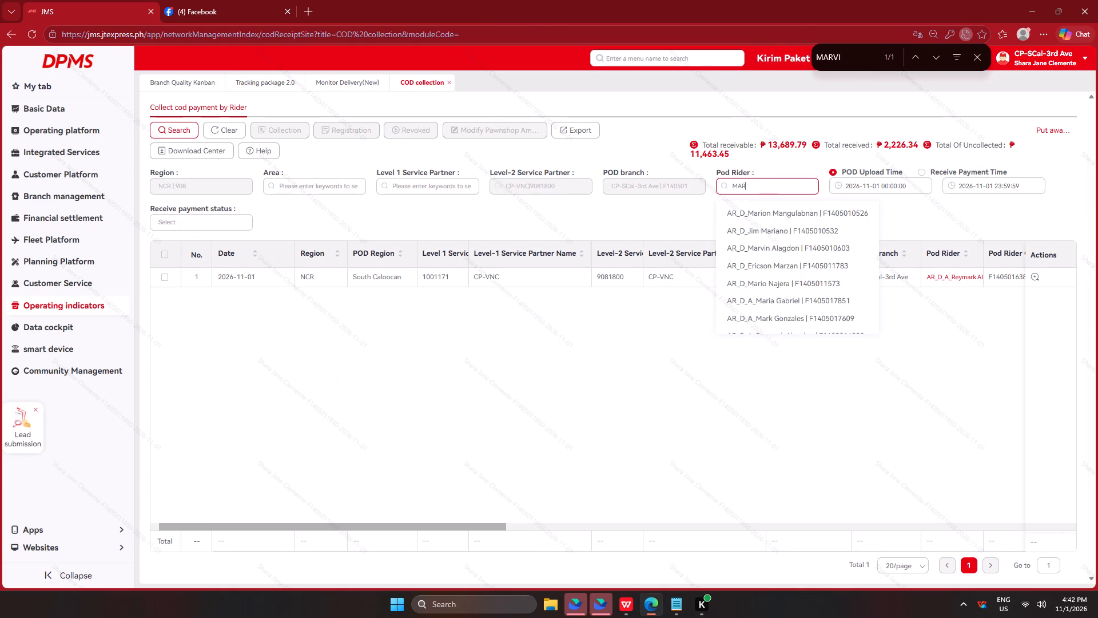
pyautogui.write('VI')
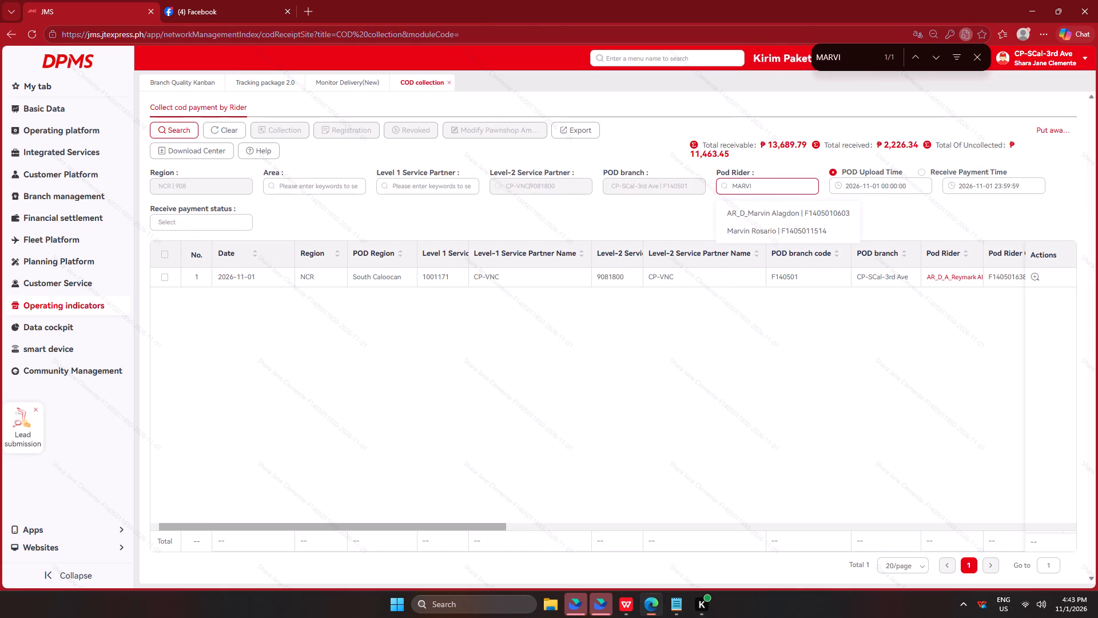
pyautogui.click(805, 212)
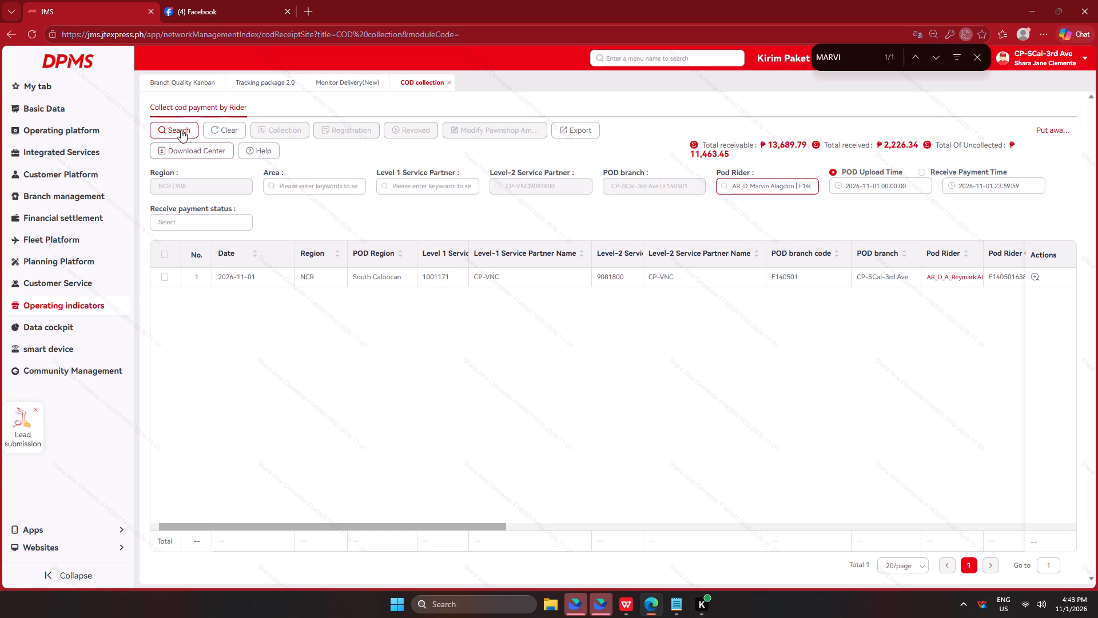
pyautogui.click(166, 121)
pyautogui.click(168, 125)
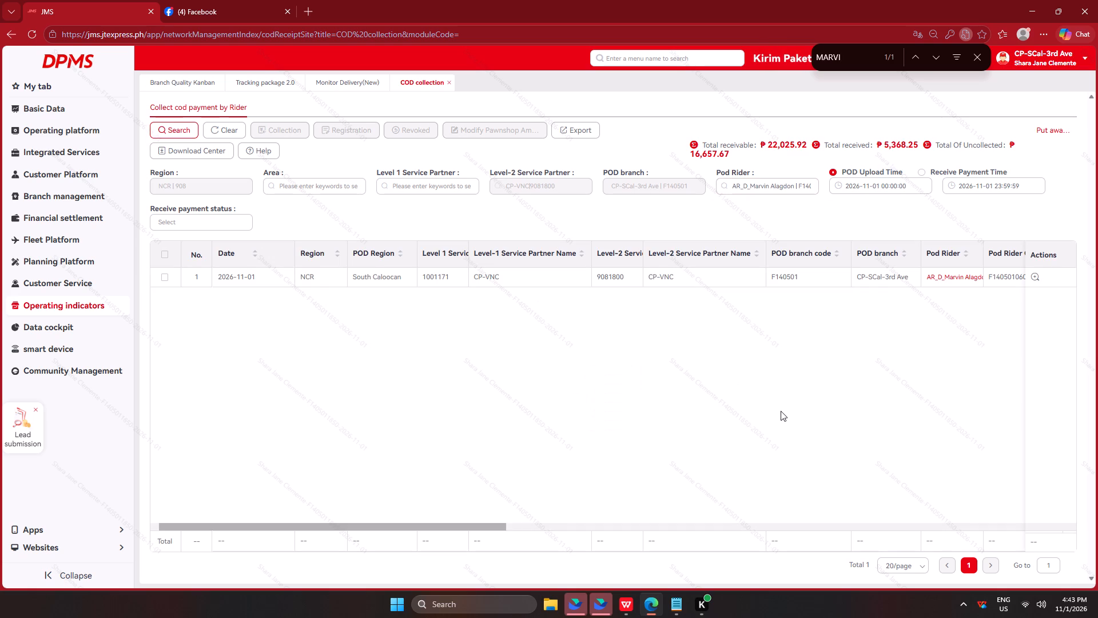
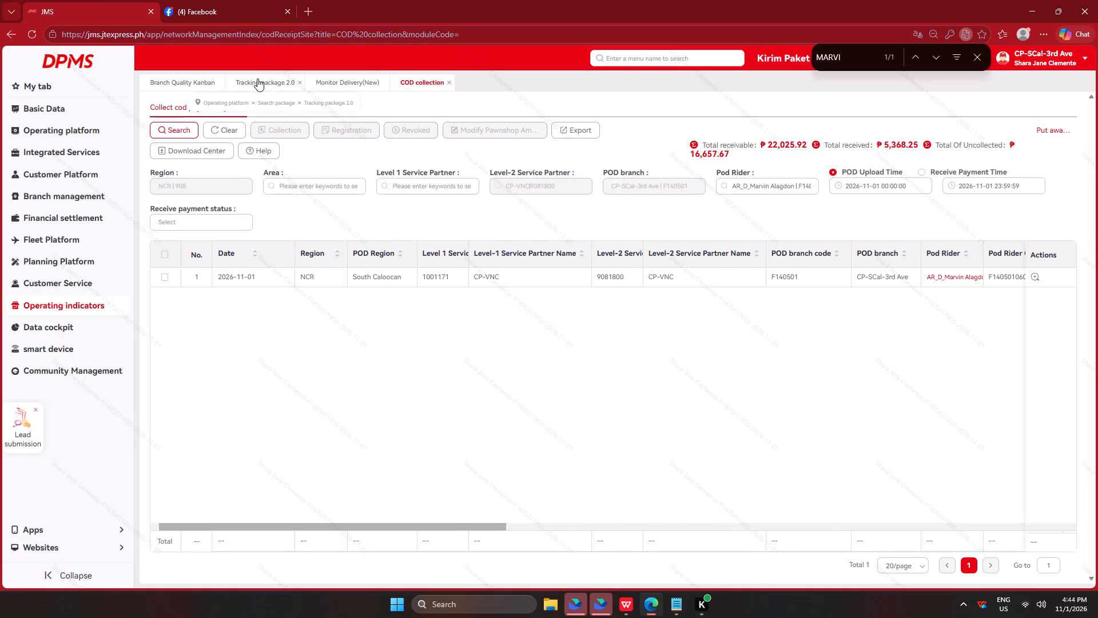
# Clear the waybill query in Tracking package 2.0 and return to Monitor Delivery(New).
pyautogui.click(226, 132)
pyautogui.click(258, 424)
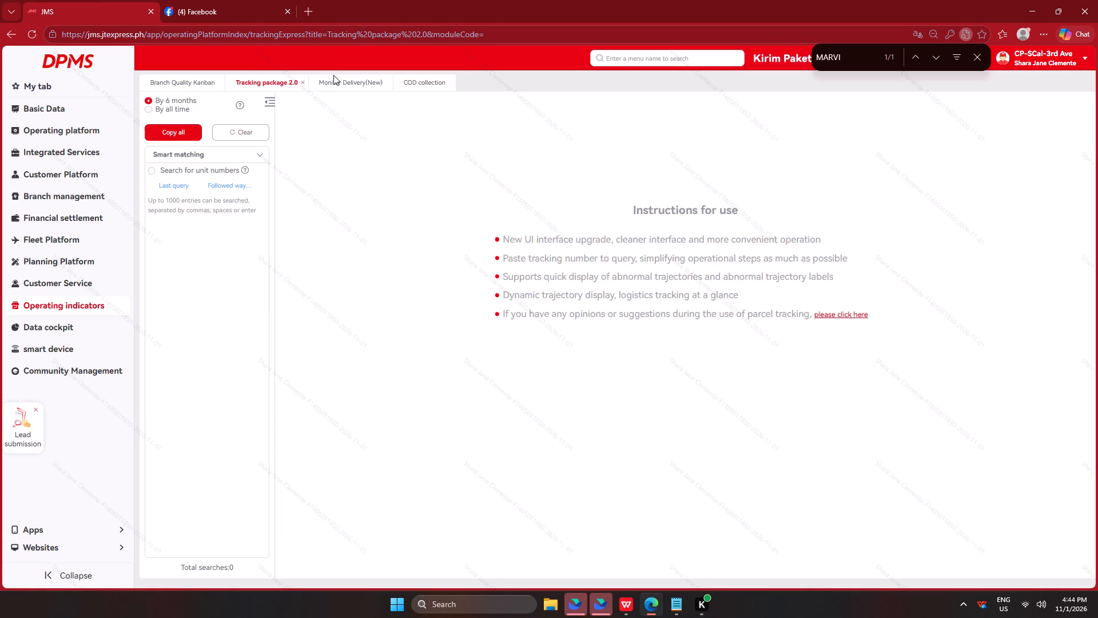
pyautogui.click(337, 82)
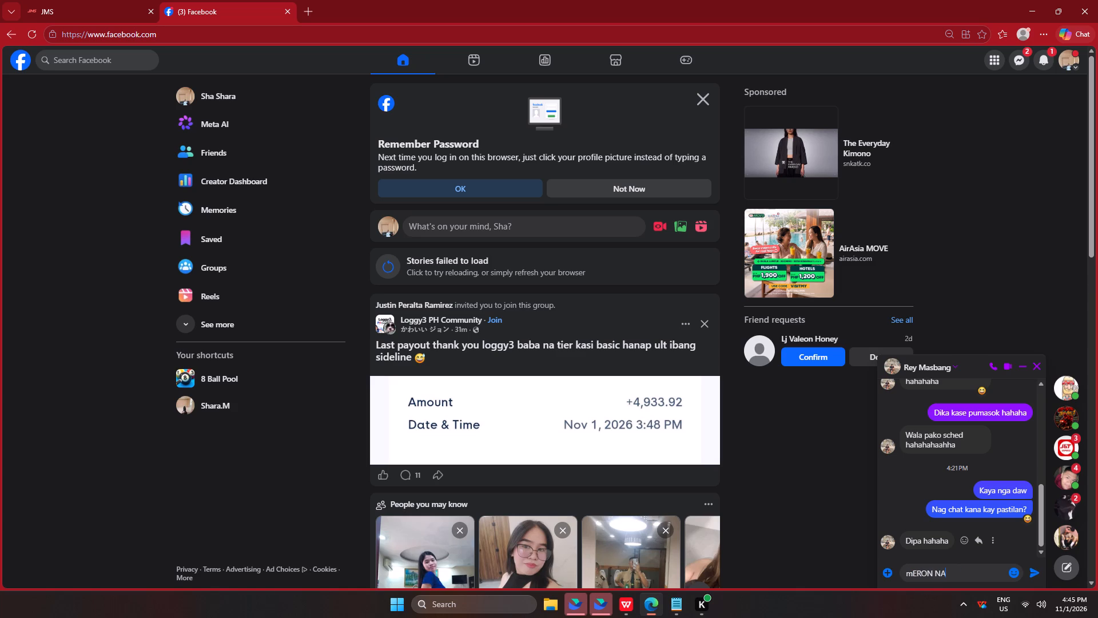
# Replace the miscapitalised draft in the open chat with "Meron na?", send it, and minimise the chat.
pyautogui.press('BackSpace')
pyautogui.press('BackSpace')
pyautogui.press('BackSpace')
pyautogui.press('BackSpace')
pyautogui.press('BackSpace')
pyautogui.press('BackSpace')
pyautogui.press('BackSpace')
pyautogui.press('BackSpace')
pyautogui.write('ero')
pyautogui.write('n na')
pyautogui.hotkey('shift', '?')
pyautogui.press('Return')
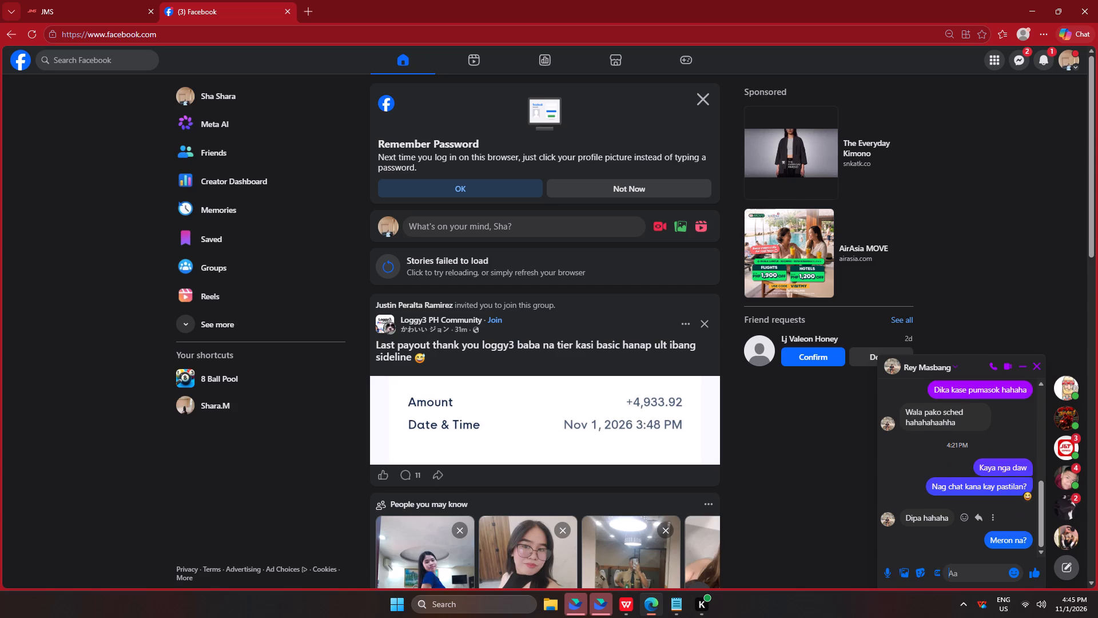
pyautogui.click(1021, 370)
# Open the collapsed chat with two unread messages to read them.
pyautogui.click(1069, 537)
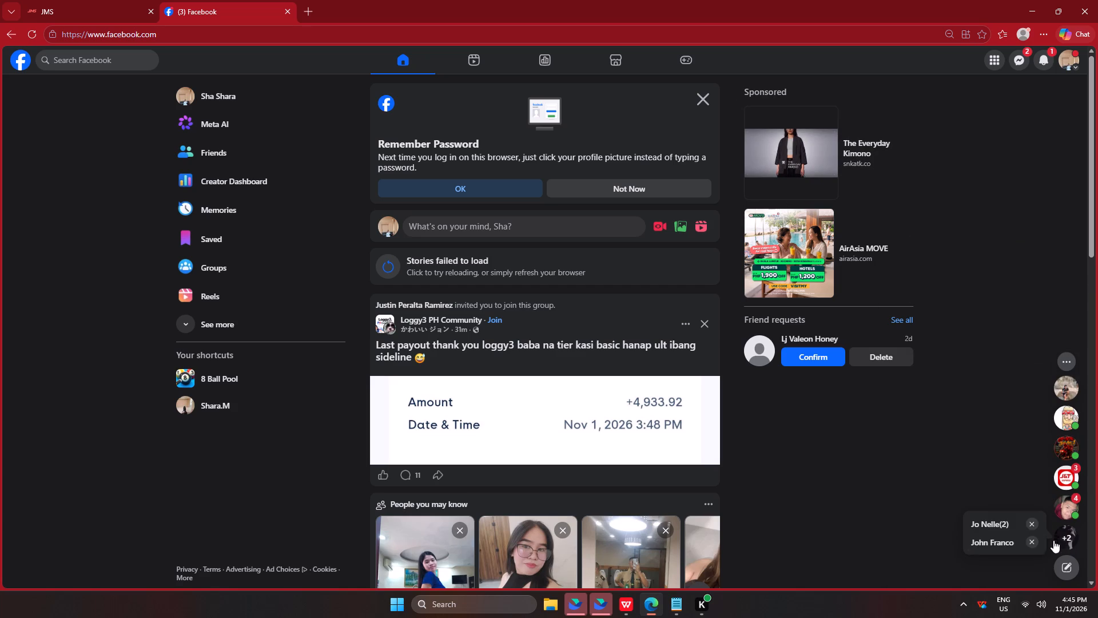
pyautogui.click(1009, 530)
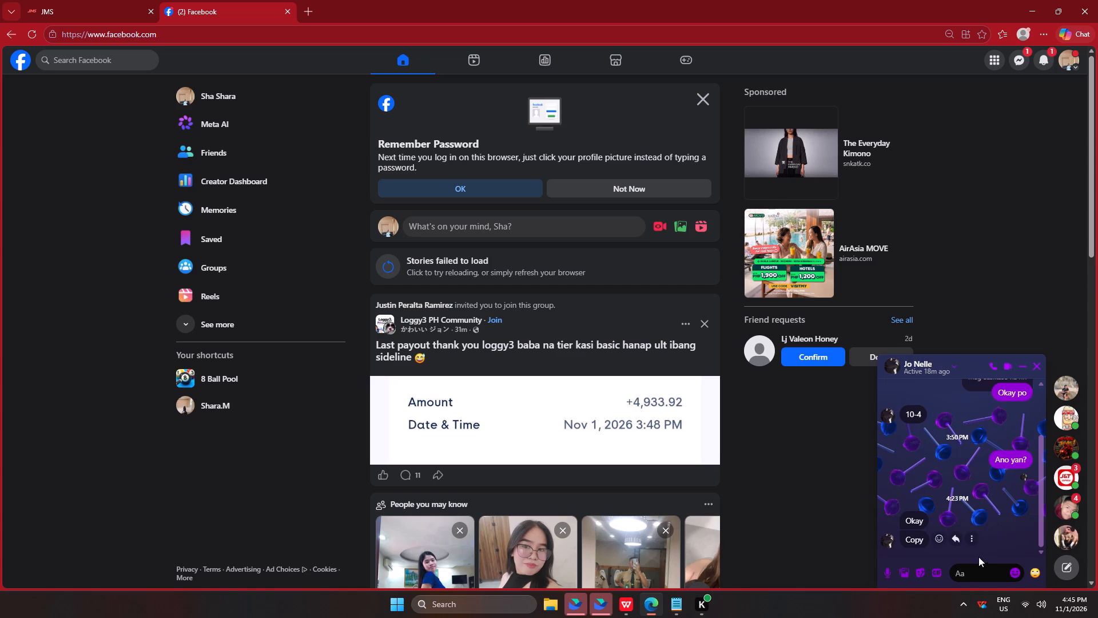
# Reply "10-4" in the open Facebook chat, copying the text from the contact's earlier message, and minimise the chat.
pyautogui.click(981, 571)
pyautogui.moveTo(904, 414); pyautogui.dragTo(922, 414)
pyautogui.hotkey('ctrl', 'c')
pyautogui.click(990, 575)
pyautogui.hotkey('ctrl', 'v')
pyautogui.press('Return')
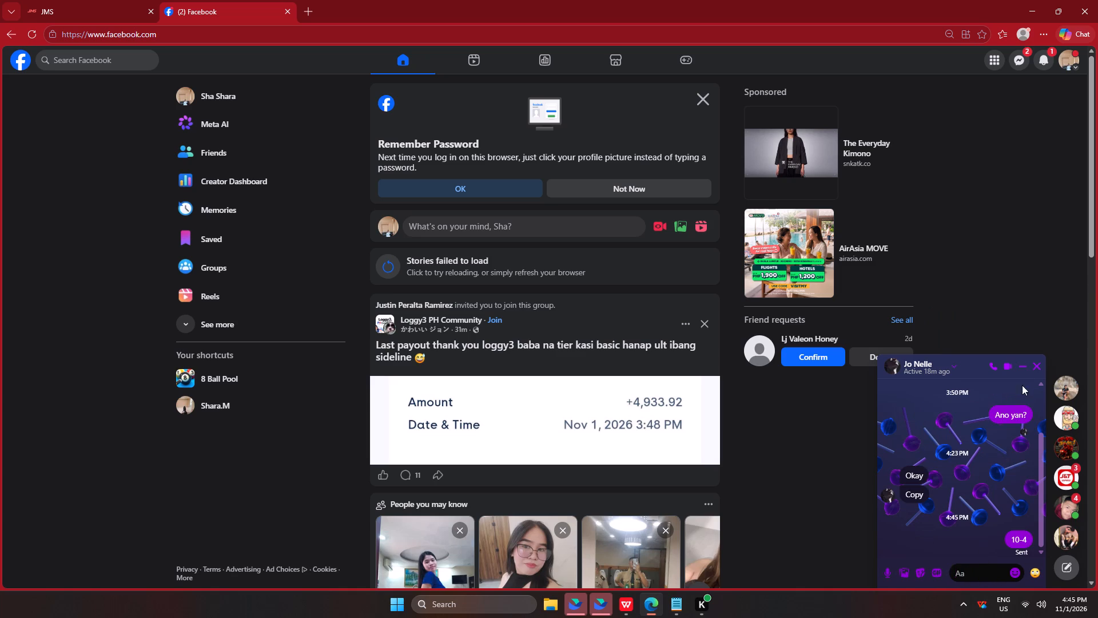
pyautogui.click(1023, 369)
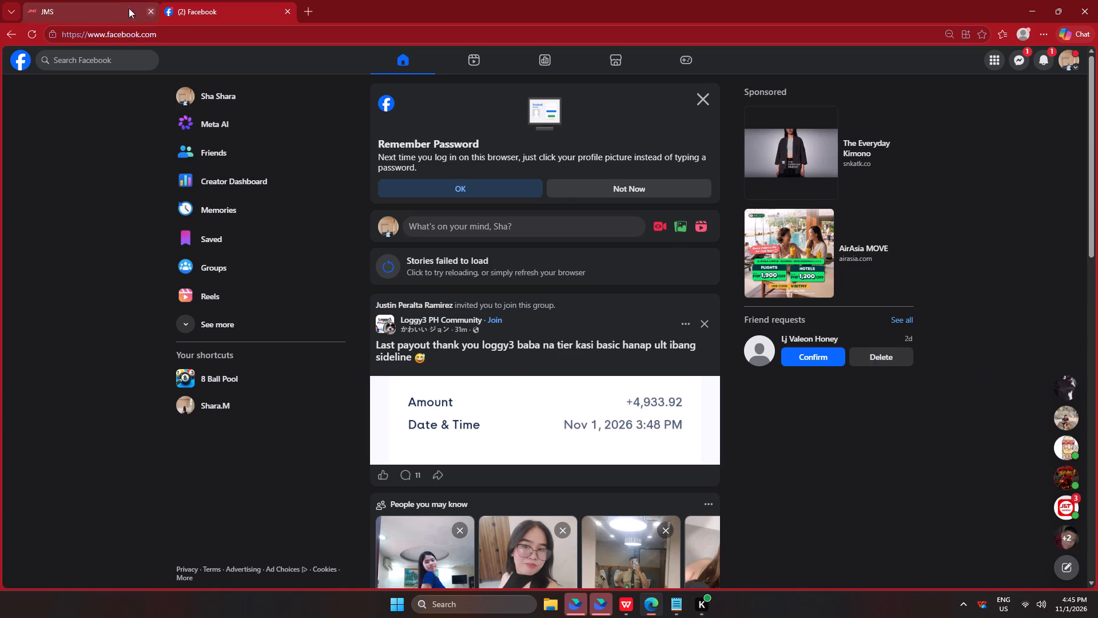
pyautogui.click(105, 6)
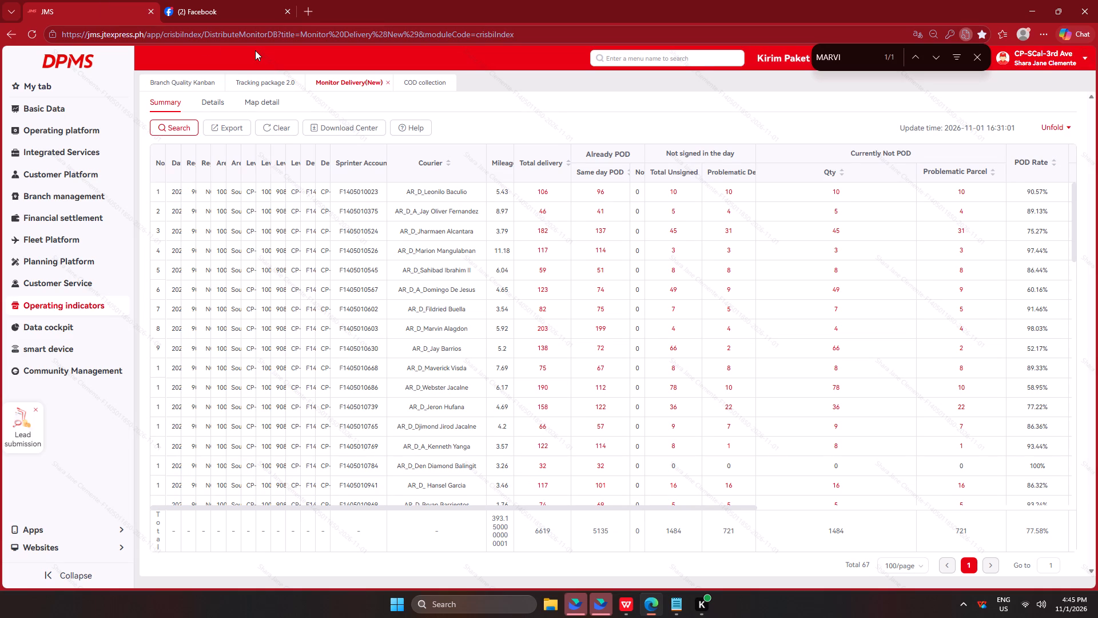
pyautogui.click(632, 602)
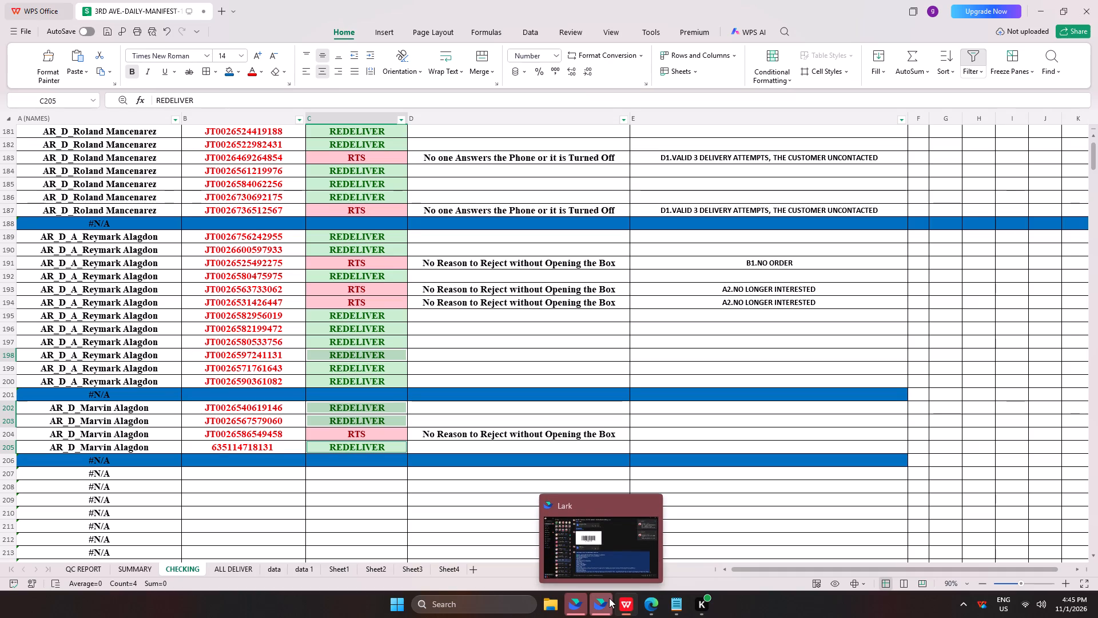
# Set the detailed reason in E204 to "B1.NO ORDER" for the courier's RTS waybill in CHECKING.
pyautogui.click(689, 439)
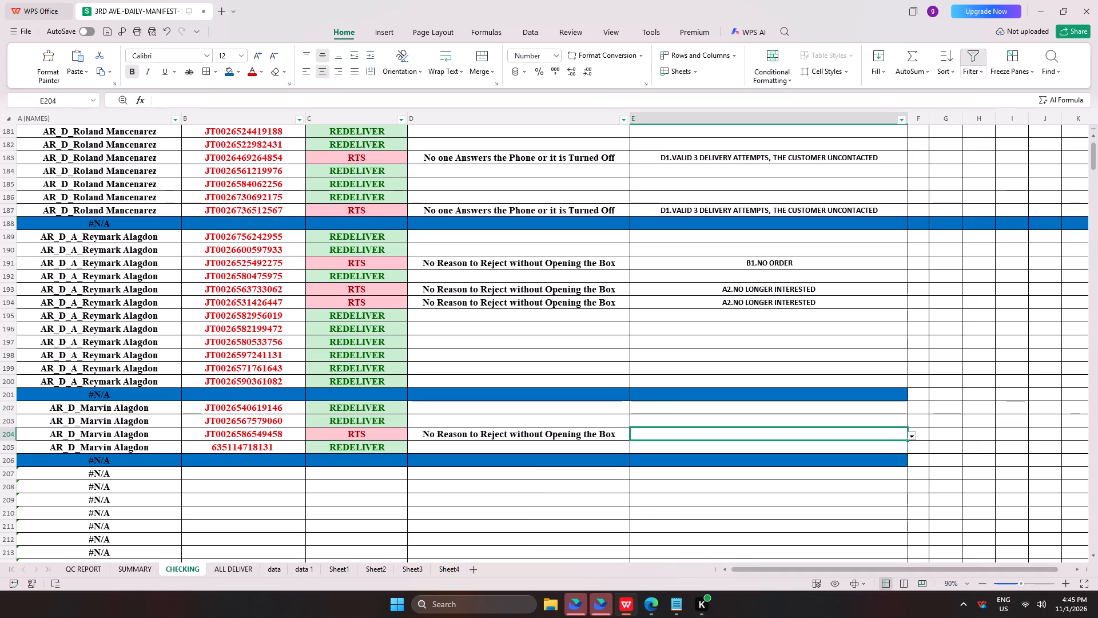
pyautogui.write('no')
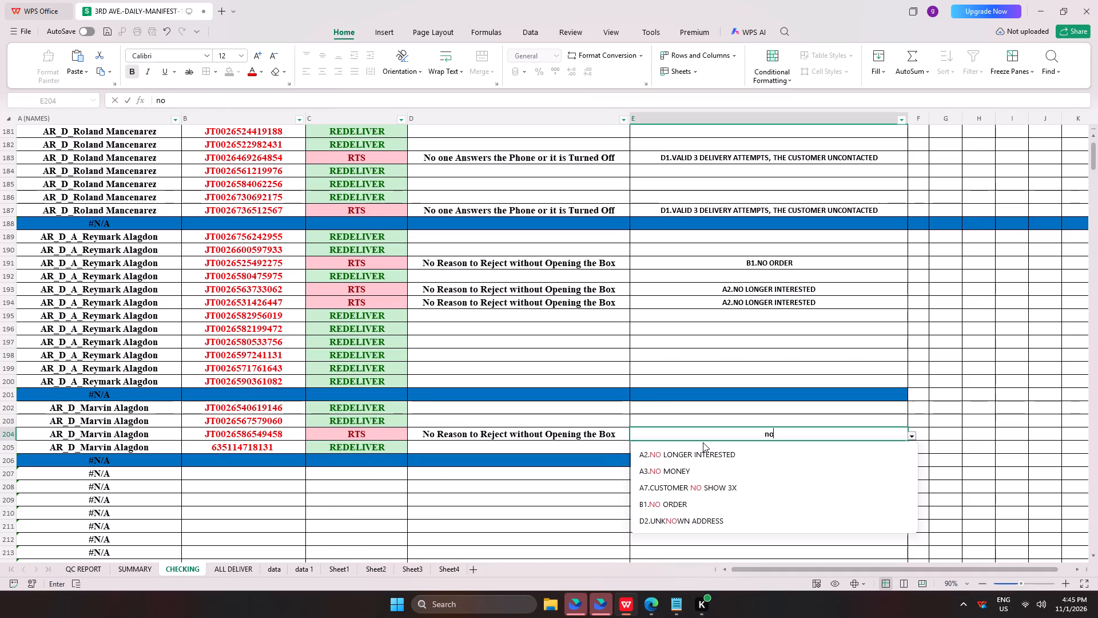
pyautogui.click(687, 499)
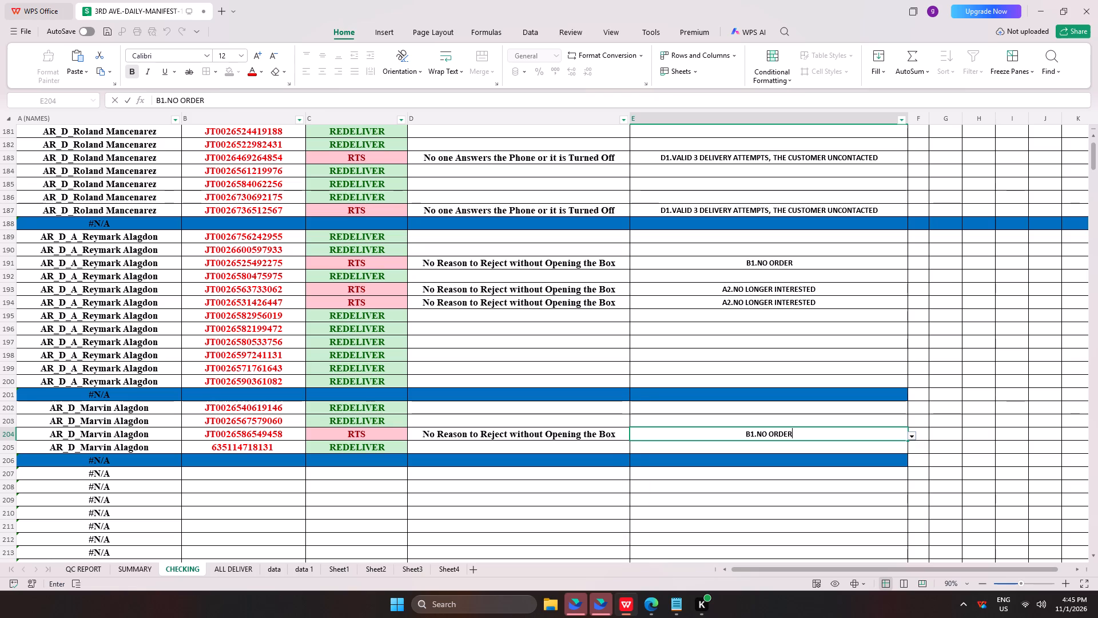
pyautogui.click(334, 514)
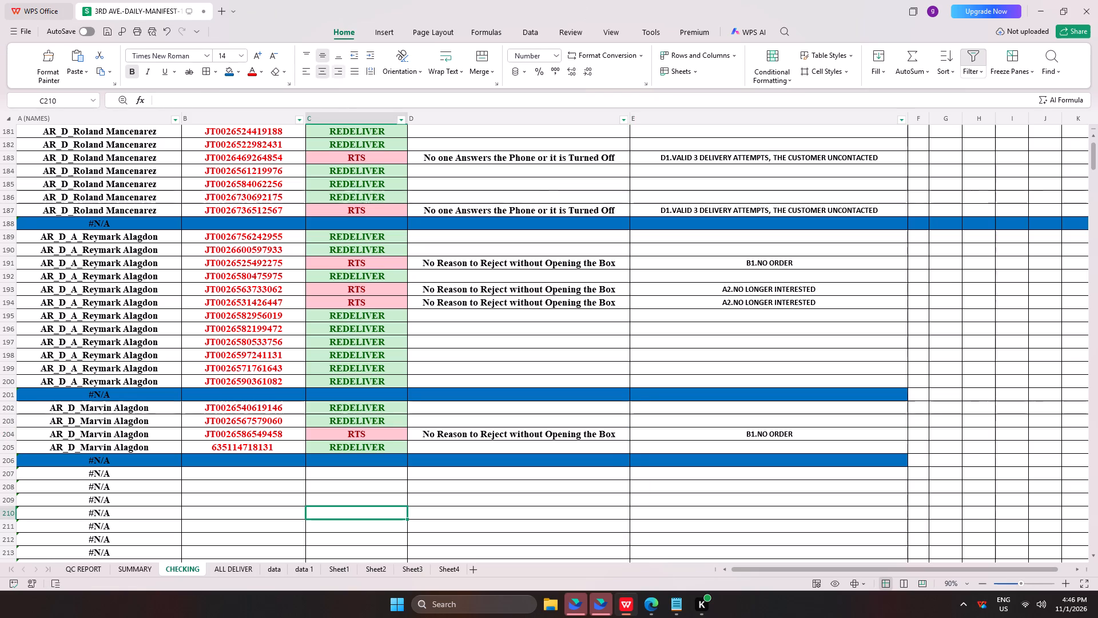
# Switch to JMS, open Tracking package 2.0, and bring up the "ARRIVAL NO DELIVERY SCAN" note in Notepad beside it.
pyautogui.click(685, 606)
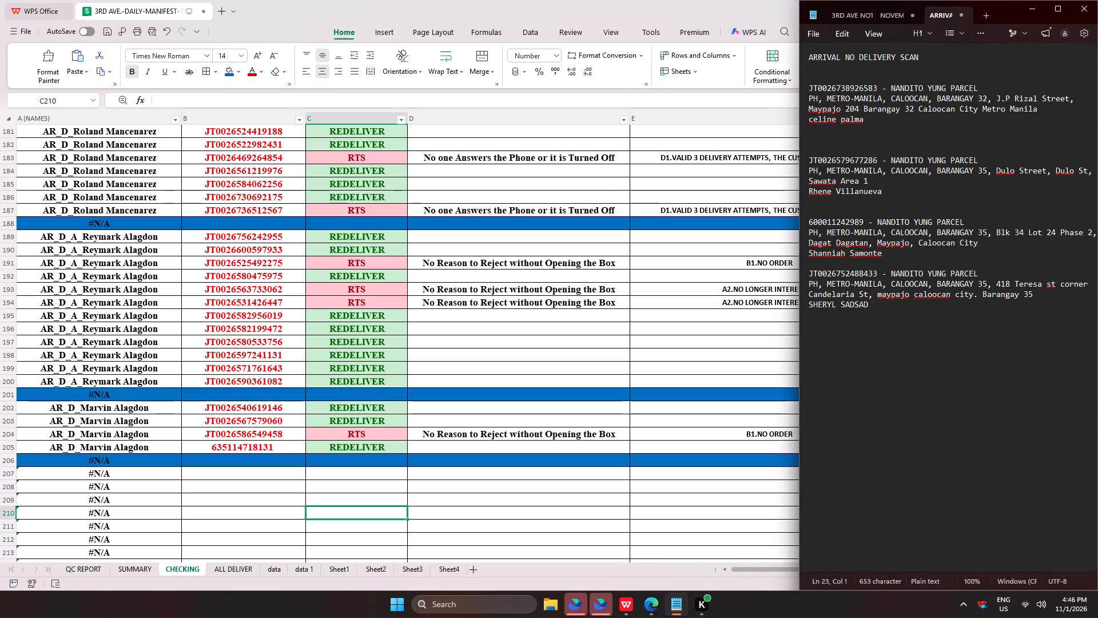
pyautogui.click(643, 609)
pyautogui.click(202, 17)
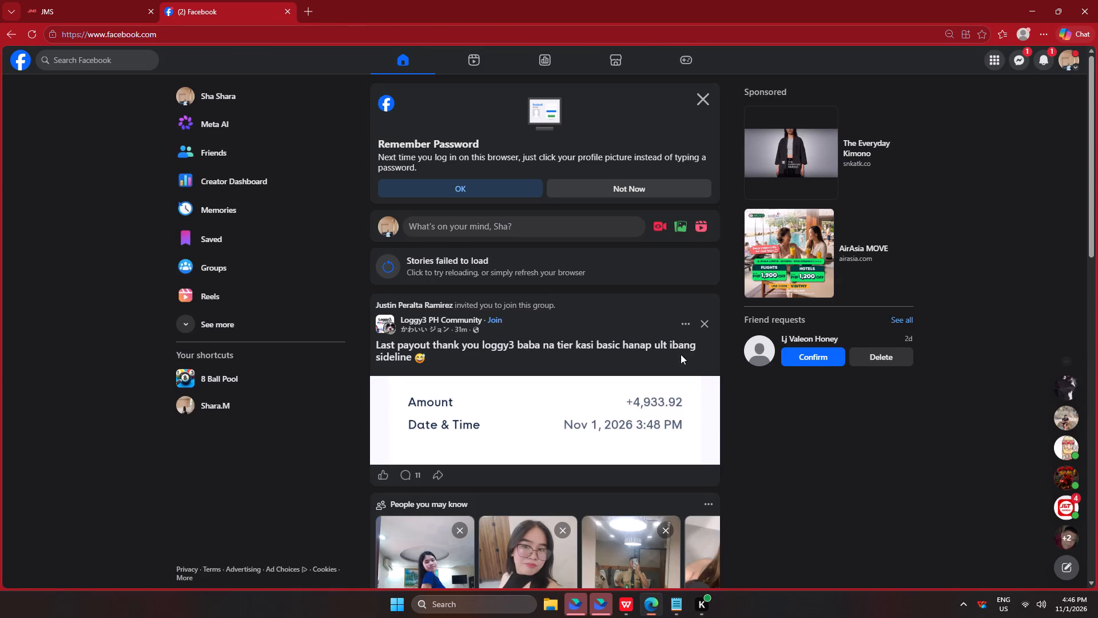
pyautogui.click(58, 0)
pyautogui.click(677, 604)
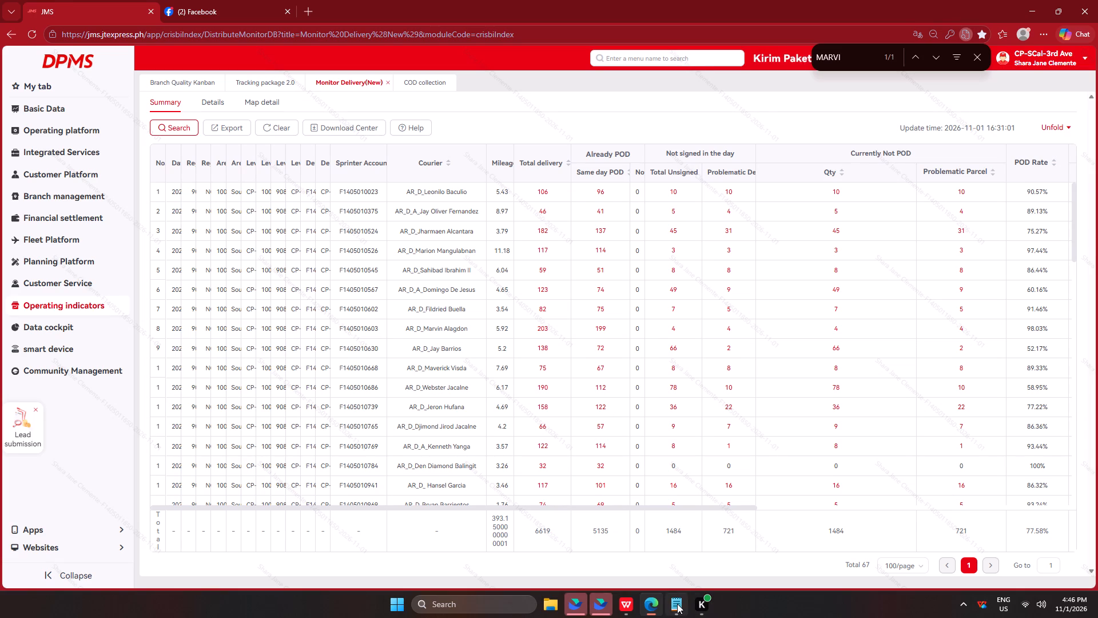
pyautogui.click(248, 80)
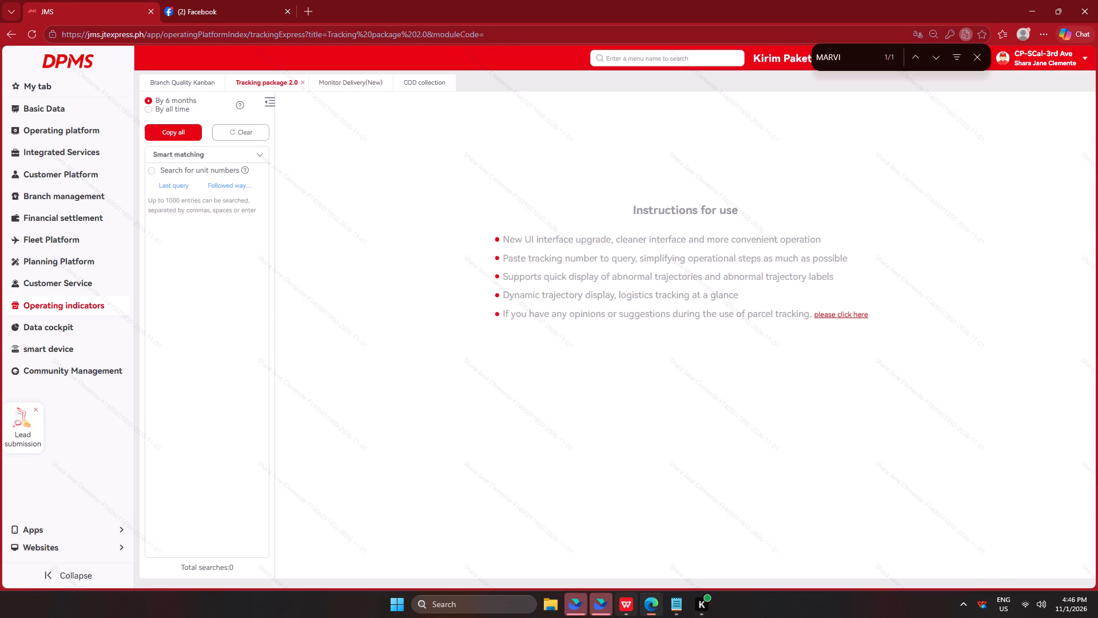
pyautogui.hotkey('alt', 'Tab')
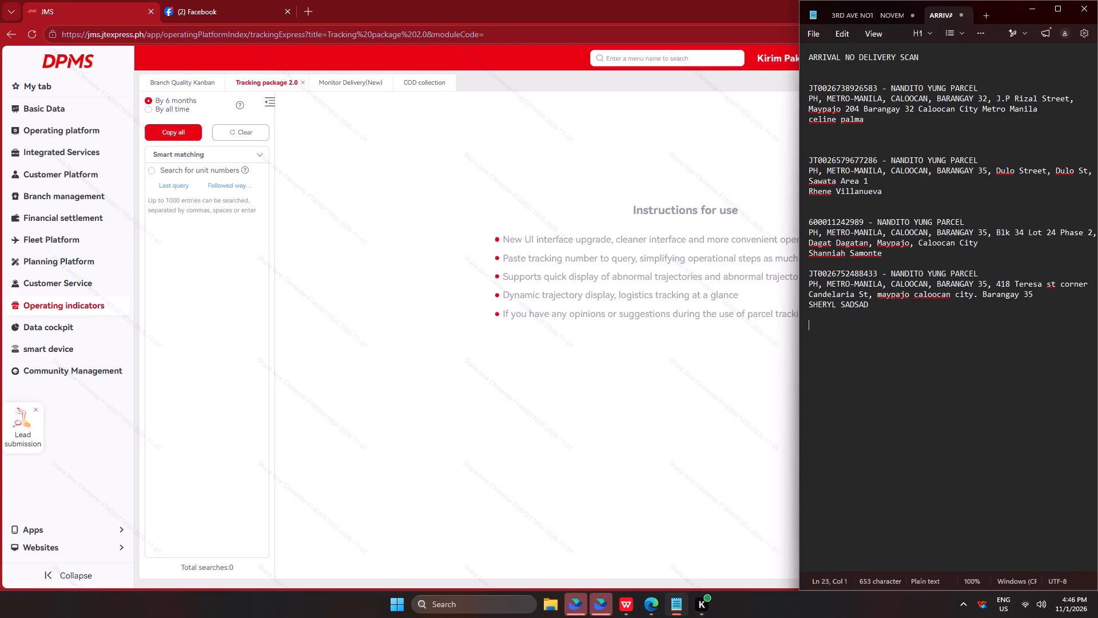
pyautogui.doubleClick(845, 86)
pyautogui.hotkey('ctrl', 'c')
pyautogui.click(168, 256)
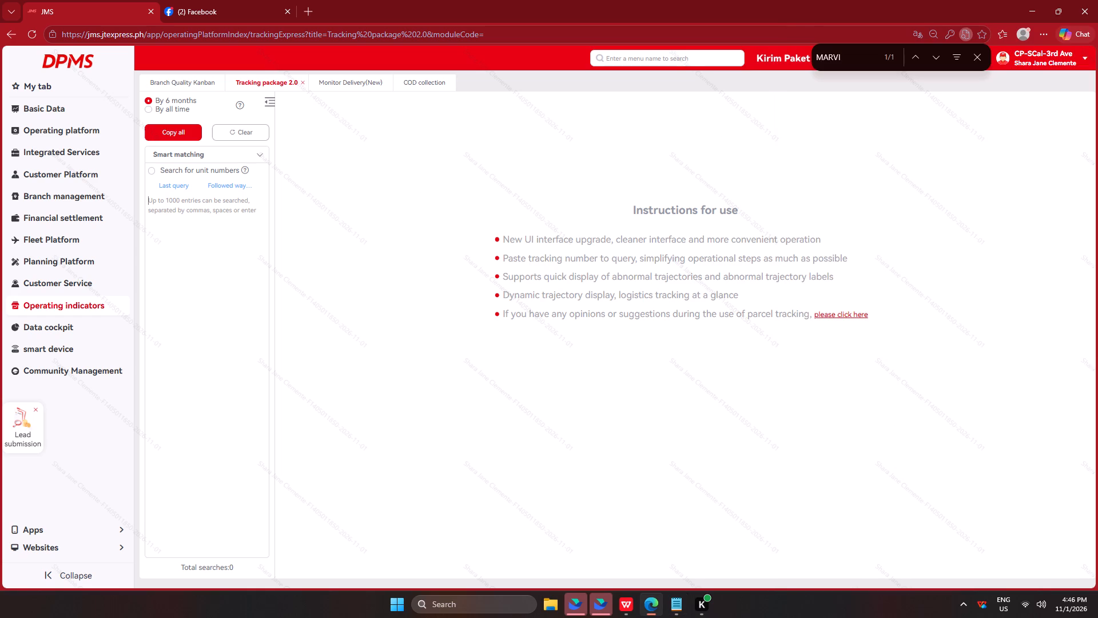
pyautogui.hotkey('ctrl', 'v')
pyautogui.scroll(-6, 635, 251)
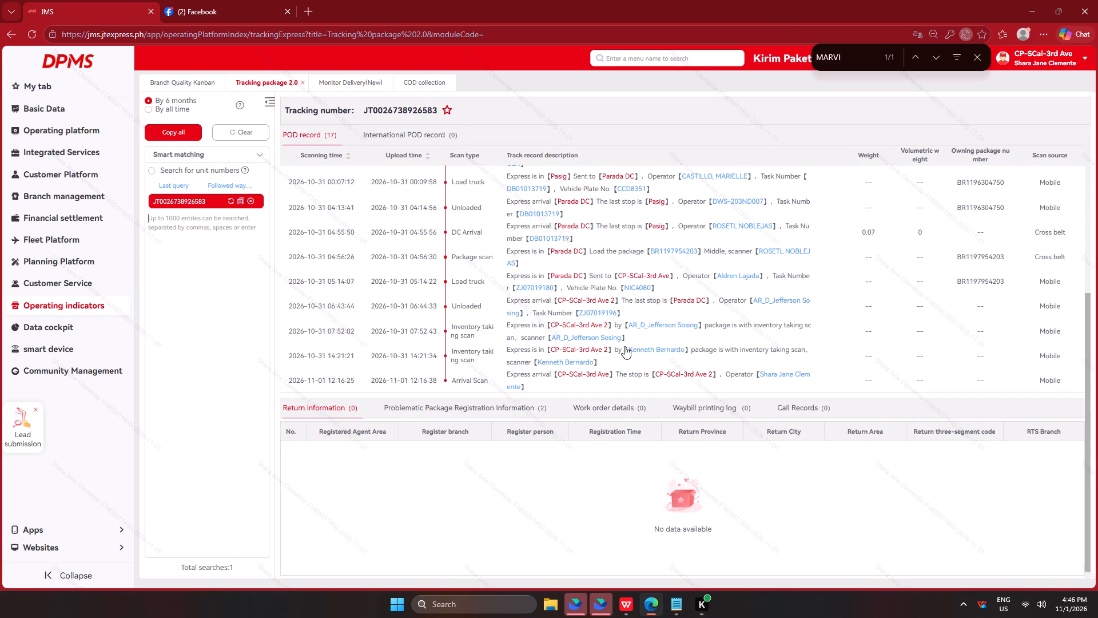
pyautogui.hotkey('alt', 'Tab')
pyautogui.click(836, 162)
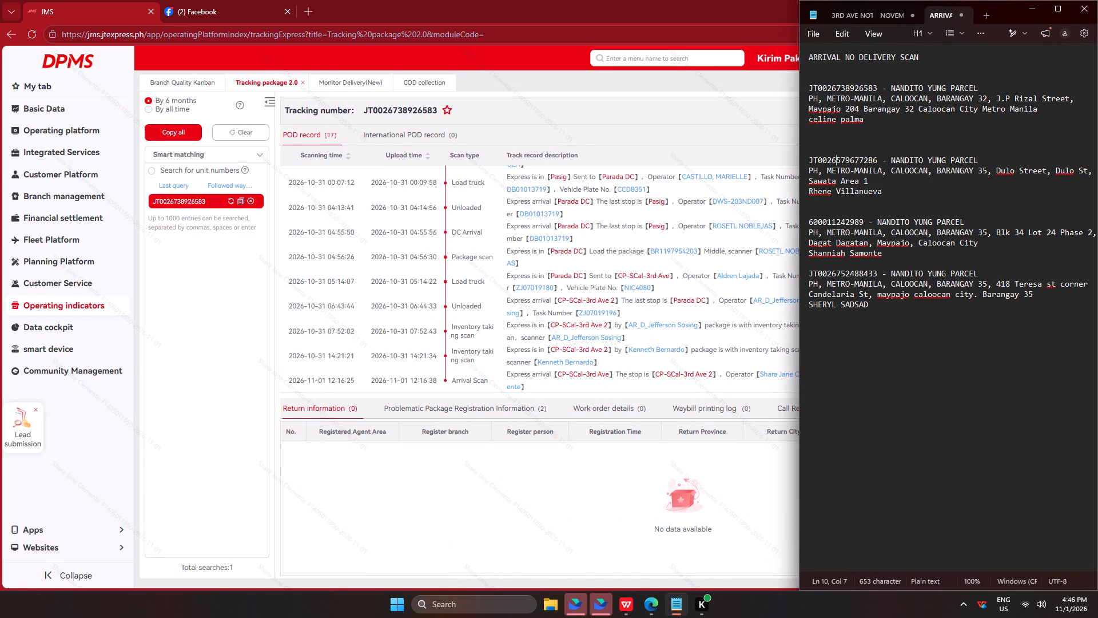
pyautogui.click(836, 162)
pyautogui.hotkey('ctrl', 'c')
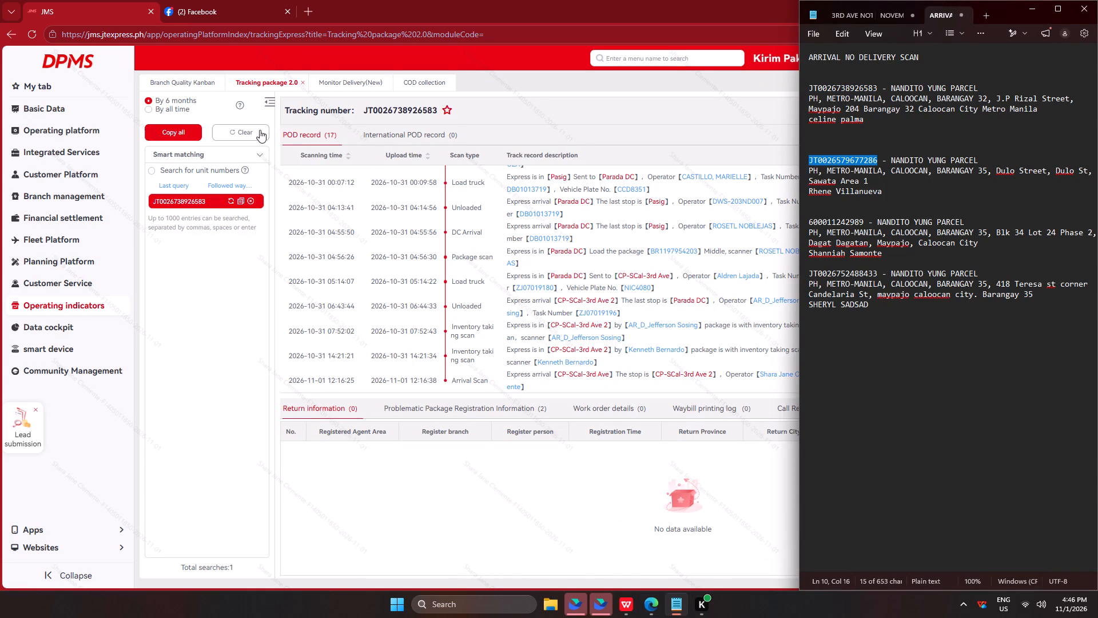
pyautogui.click(236, 129)
pyautogui.click(146, 405)
pyautogui.hotkey('ctrl', 'v')
pyautogui.scroll(-7, 663, 335)
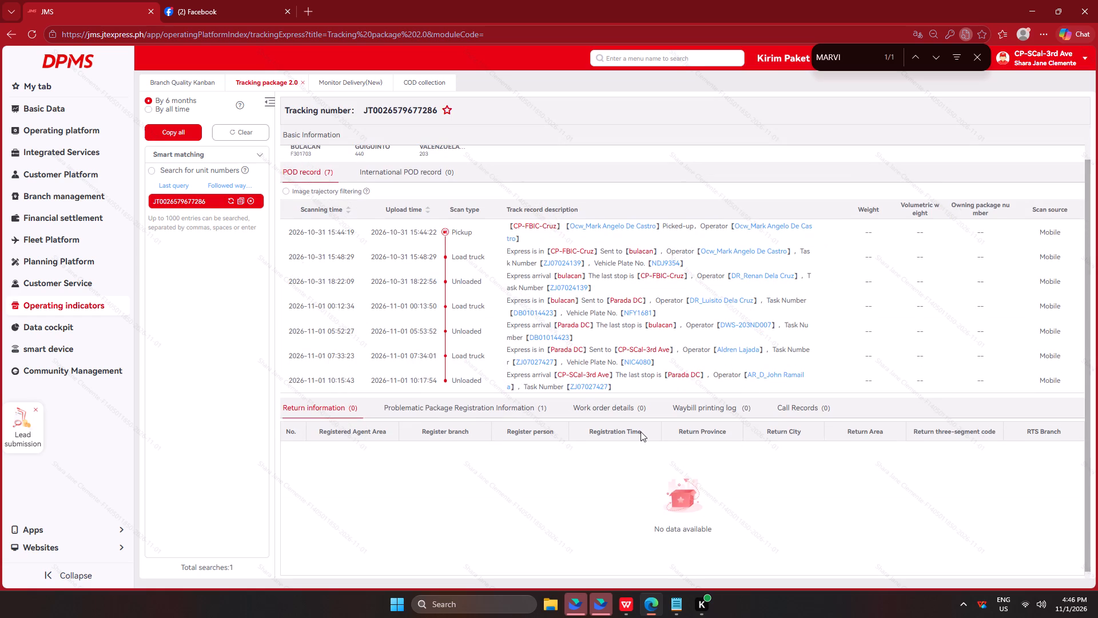
pyautogui.hotkey('alt', 'Tab')
pyautogui.doubleClick(840, 219)
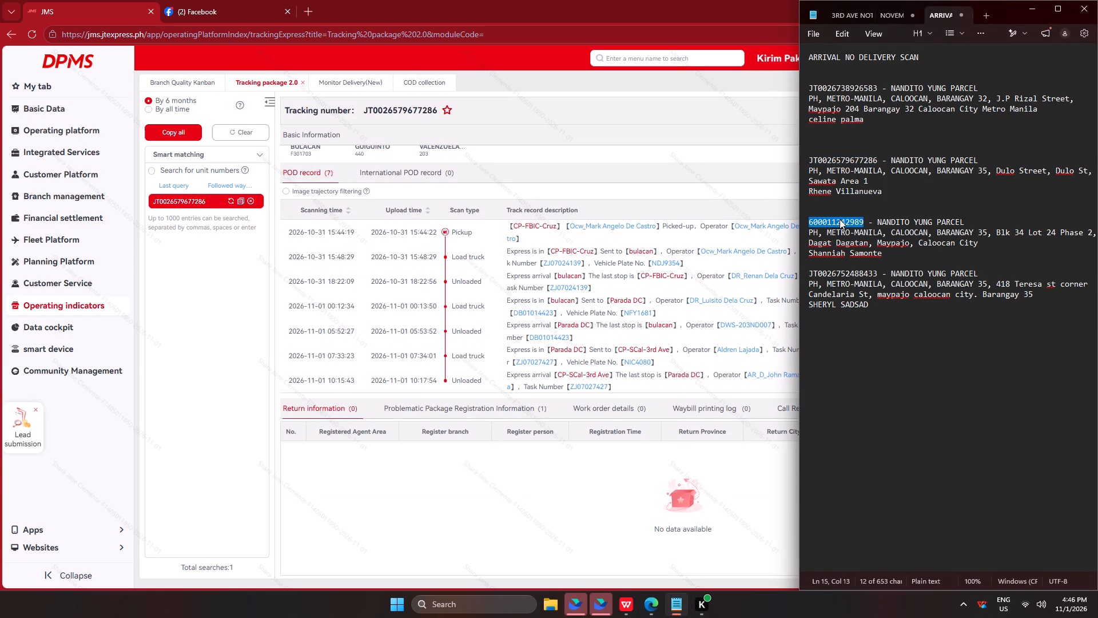
pyautogui.hotkey('ctrl', 'c')
pyautogui.click(236, 136)
pyautogui.click(182, 316)
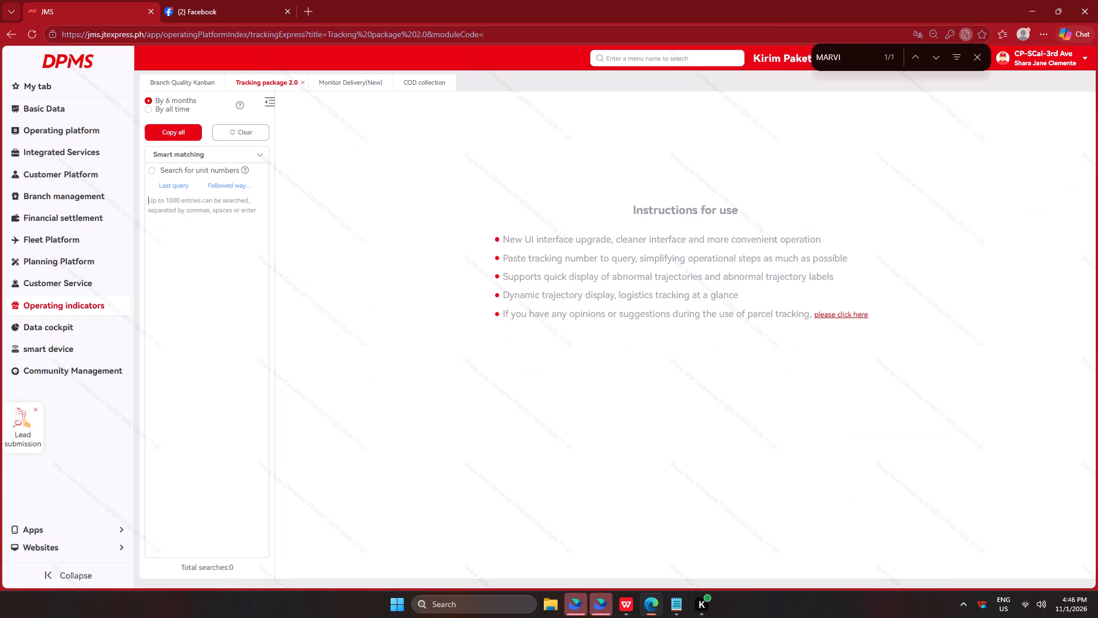
pyautogui.hotkey('ctrl', 'v')
pyautogui.scroll(-3, 517, 297)
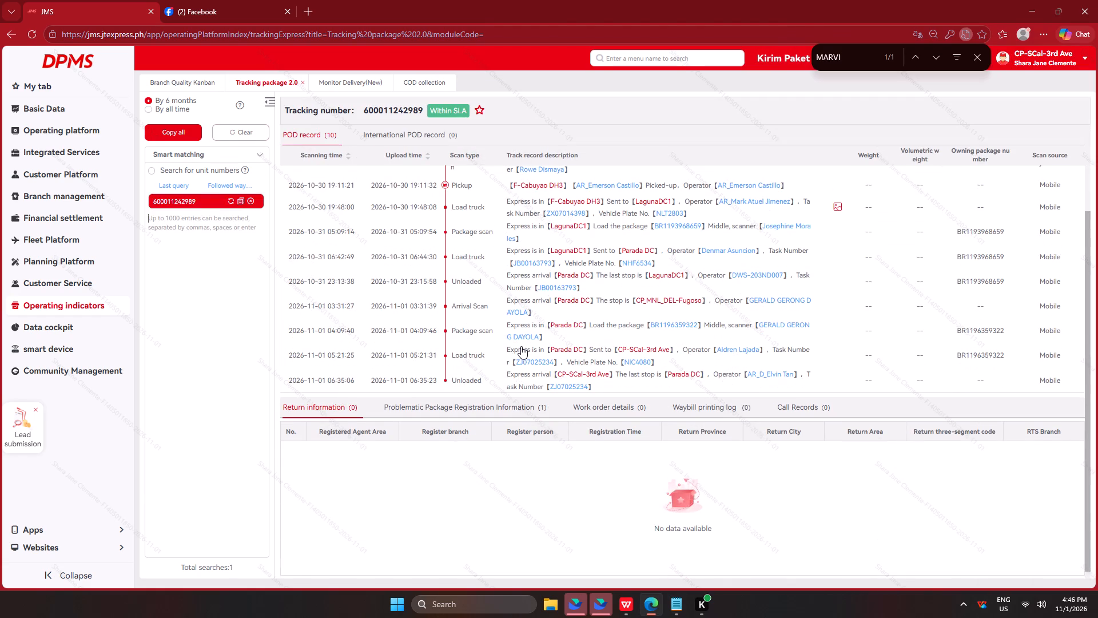
pyautogui.hotkey('alt', 'Tab')
pyautogui.doubleClick(858, 274)
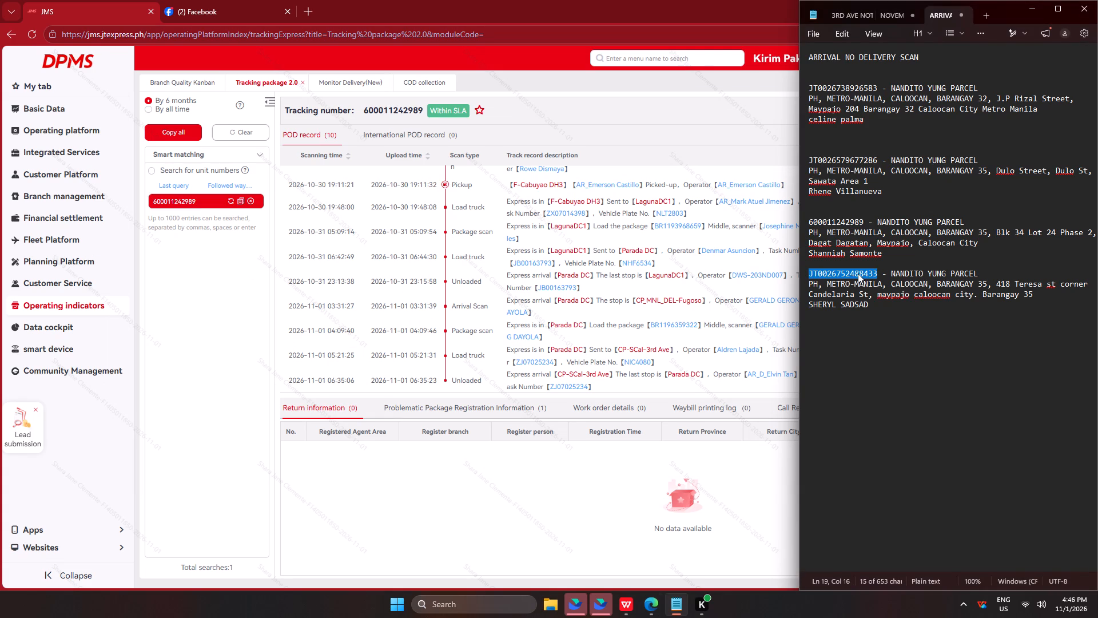
pyautogui.hotkey('ctrl', 'c')
pyautogui.click(222, 137)
pyautogui.click(210, 284)
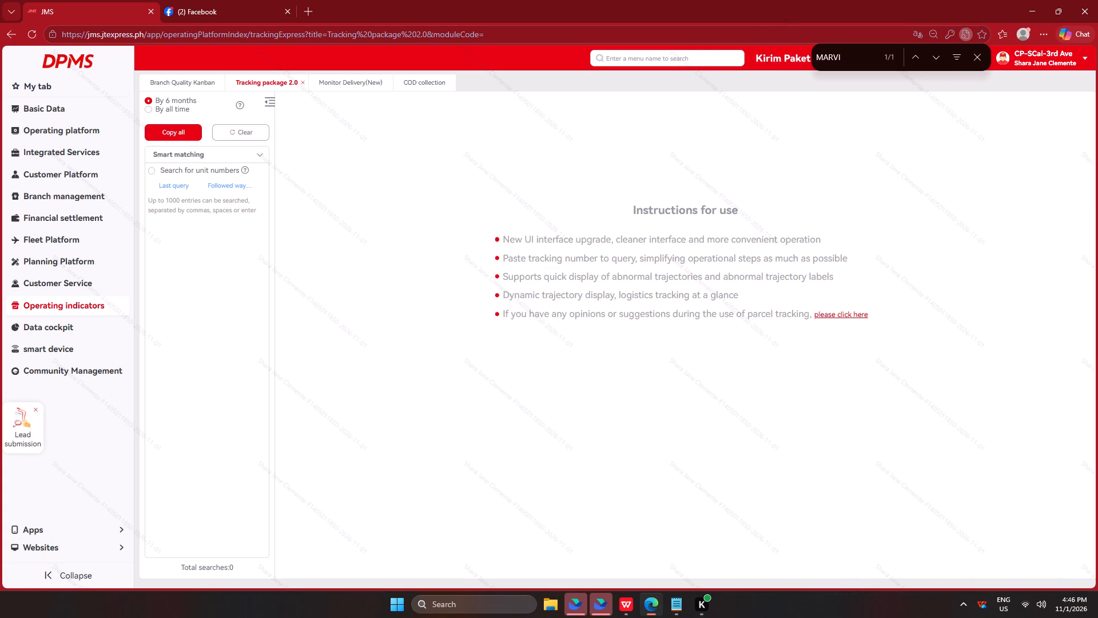
pyautogui.hotkey('ctrl', 'v')
pyautogui.scroll(-6, 555, 276)
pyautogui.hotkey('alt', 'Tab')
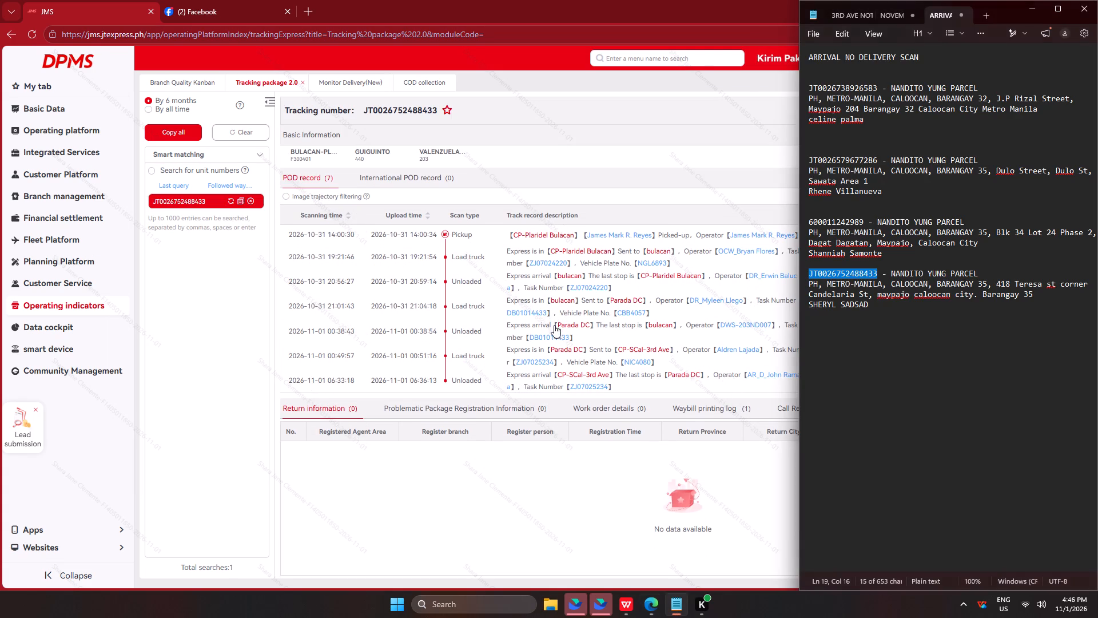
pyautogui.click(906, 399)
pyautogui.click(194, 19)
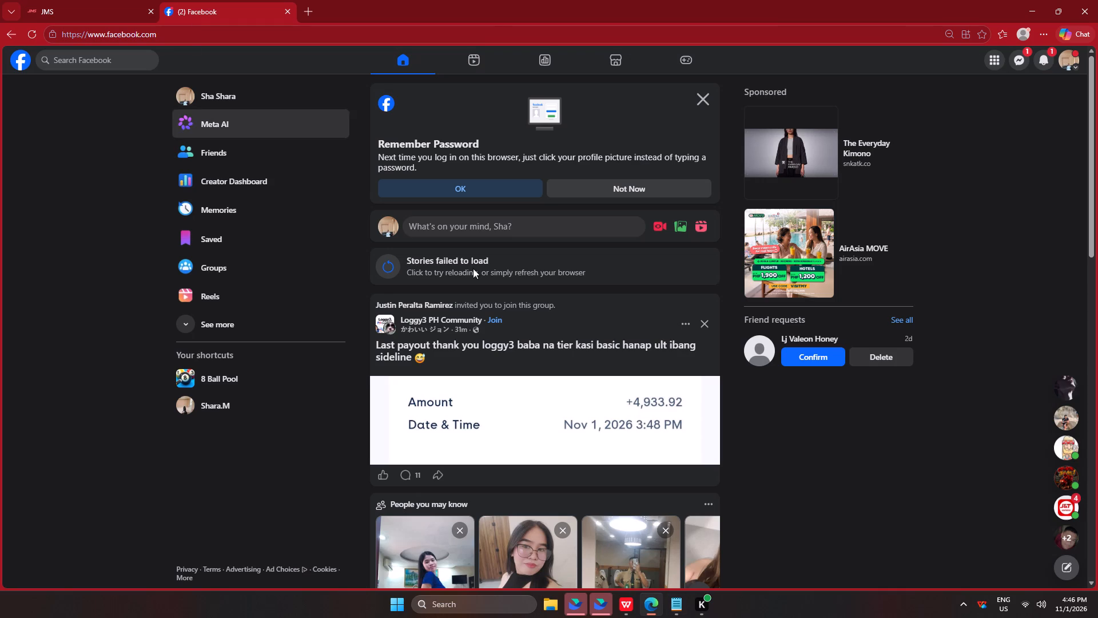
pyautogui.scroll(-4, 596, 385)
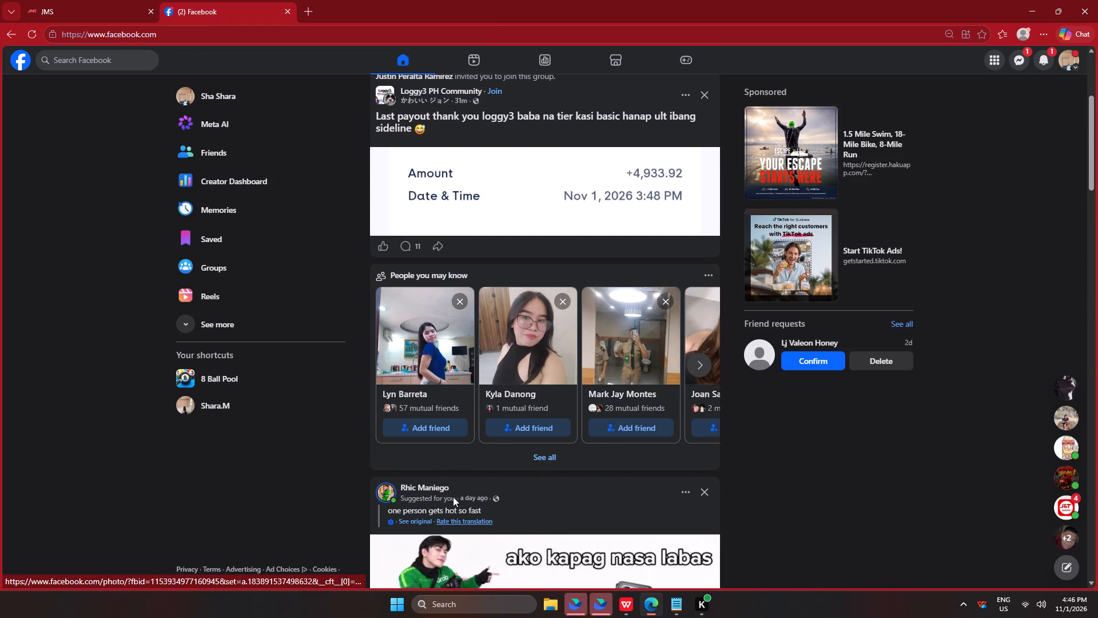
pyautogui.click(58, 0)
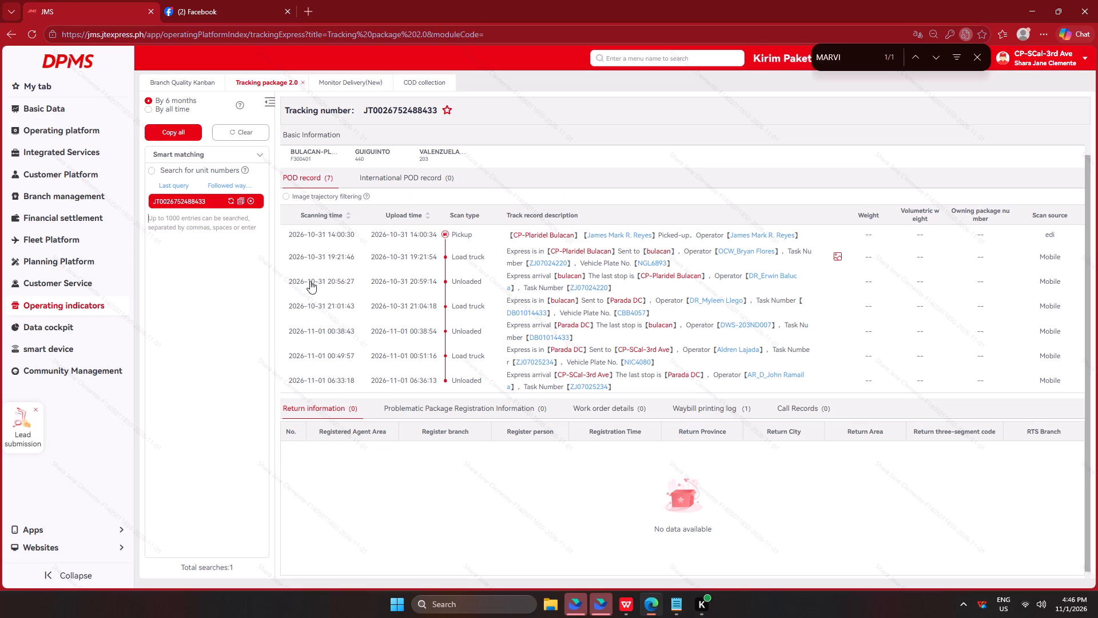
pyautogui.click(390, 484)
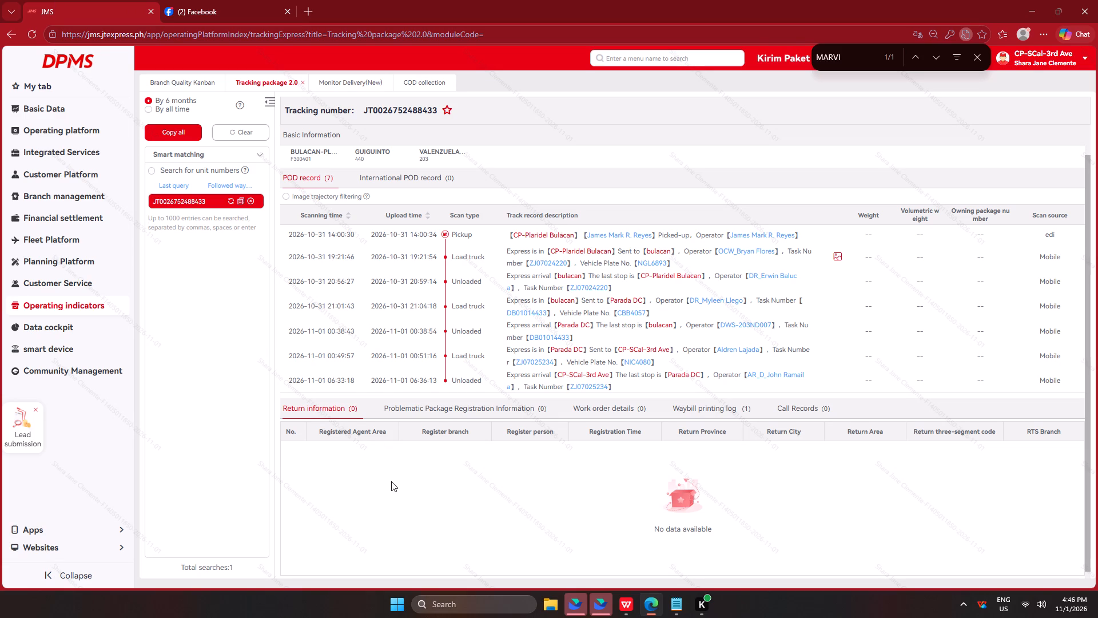